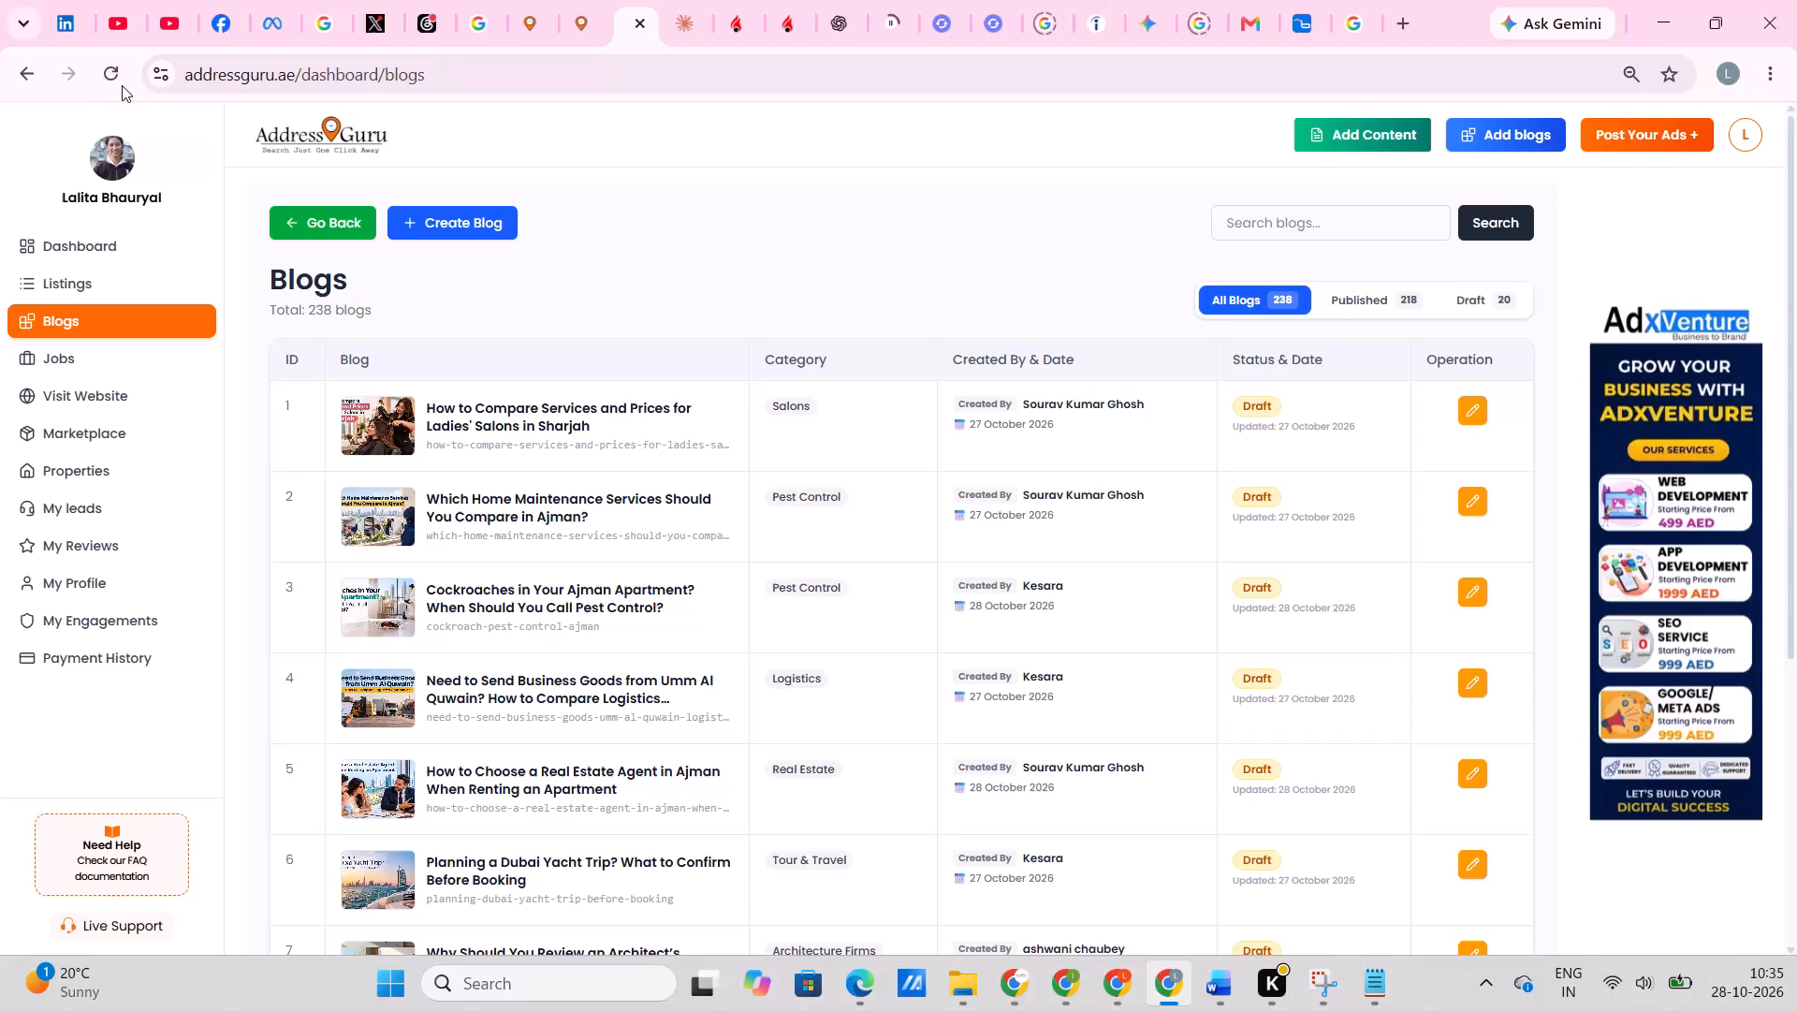
Reload the AddressGuru dashboard's Blogs list and go back to the previously visited page.
left_click(122, 83)
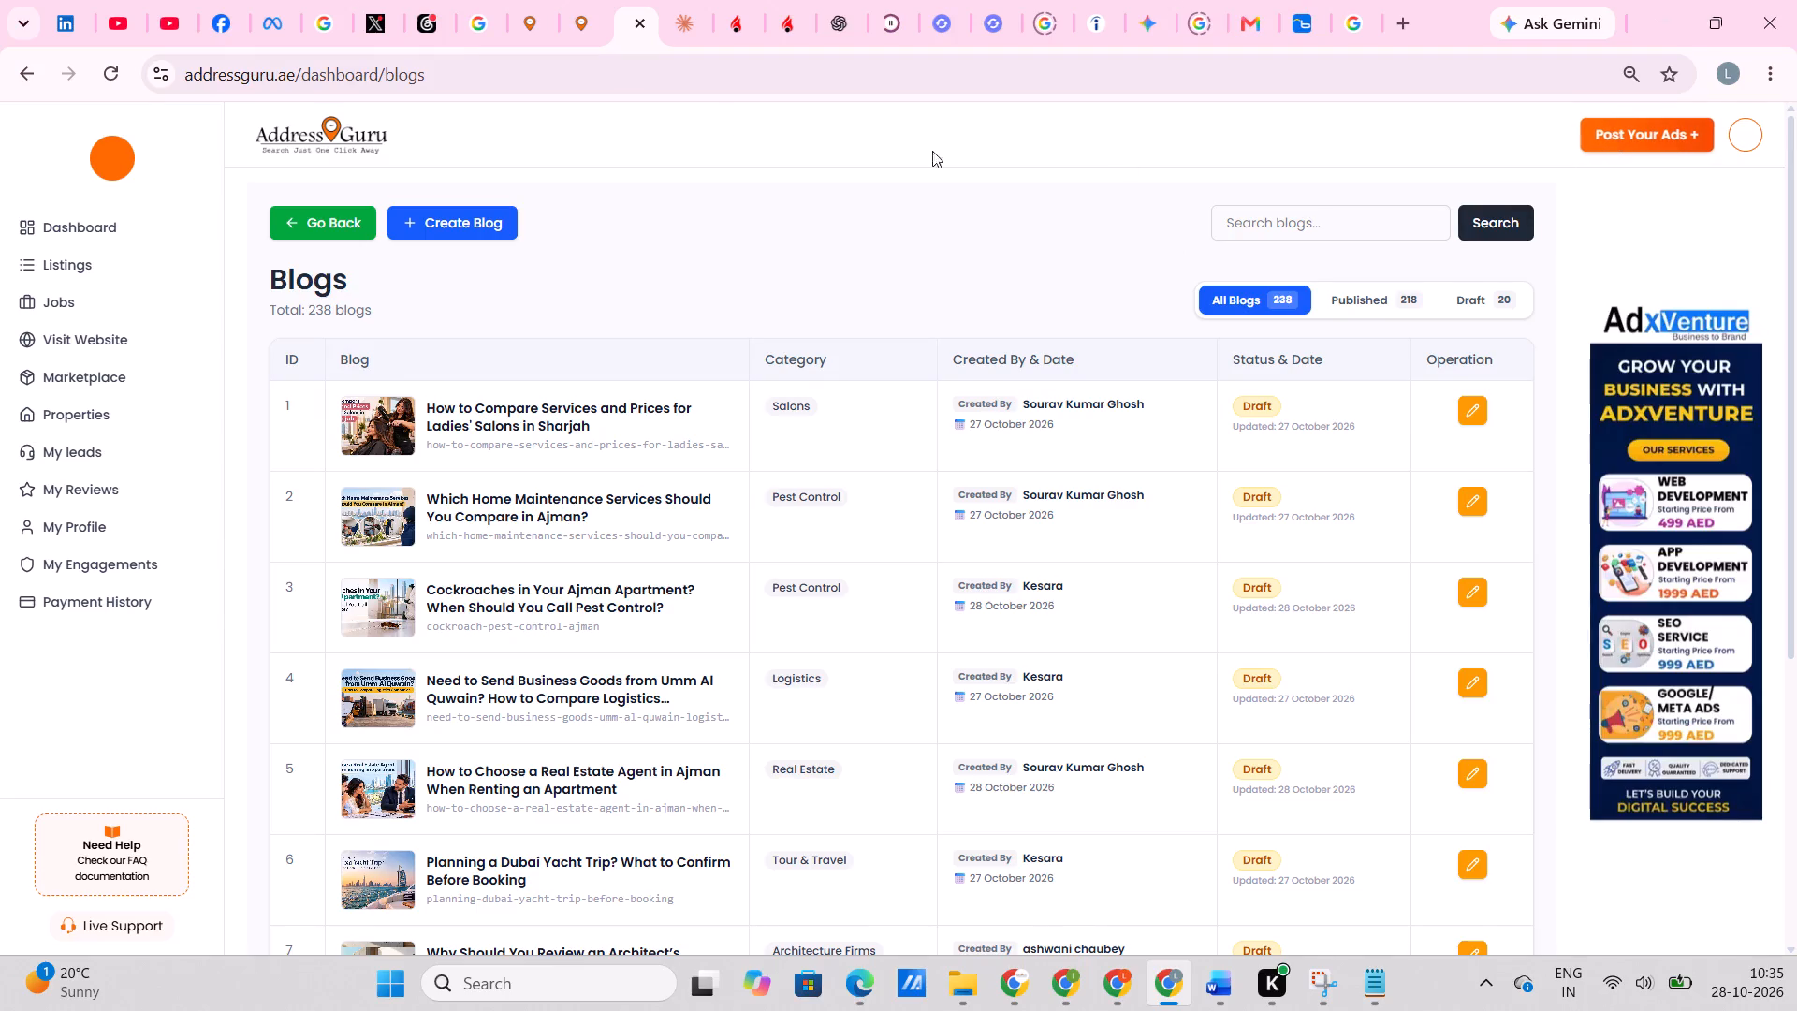
left_click(24, 67)
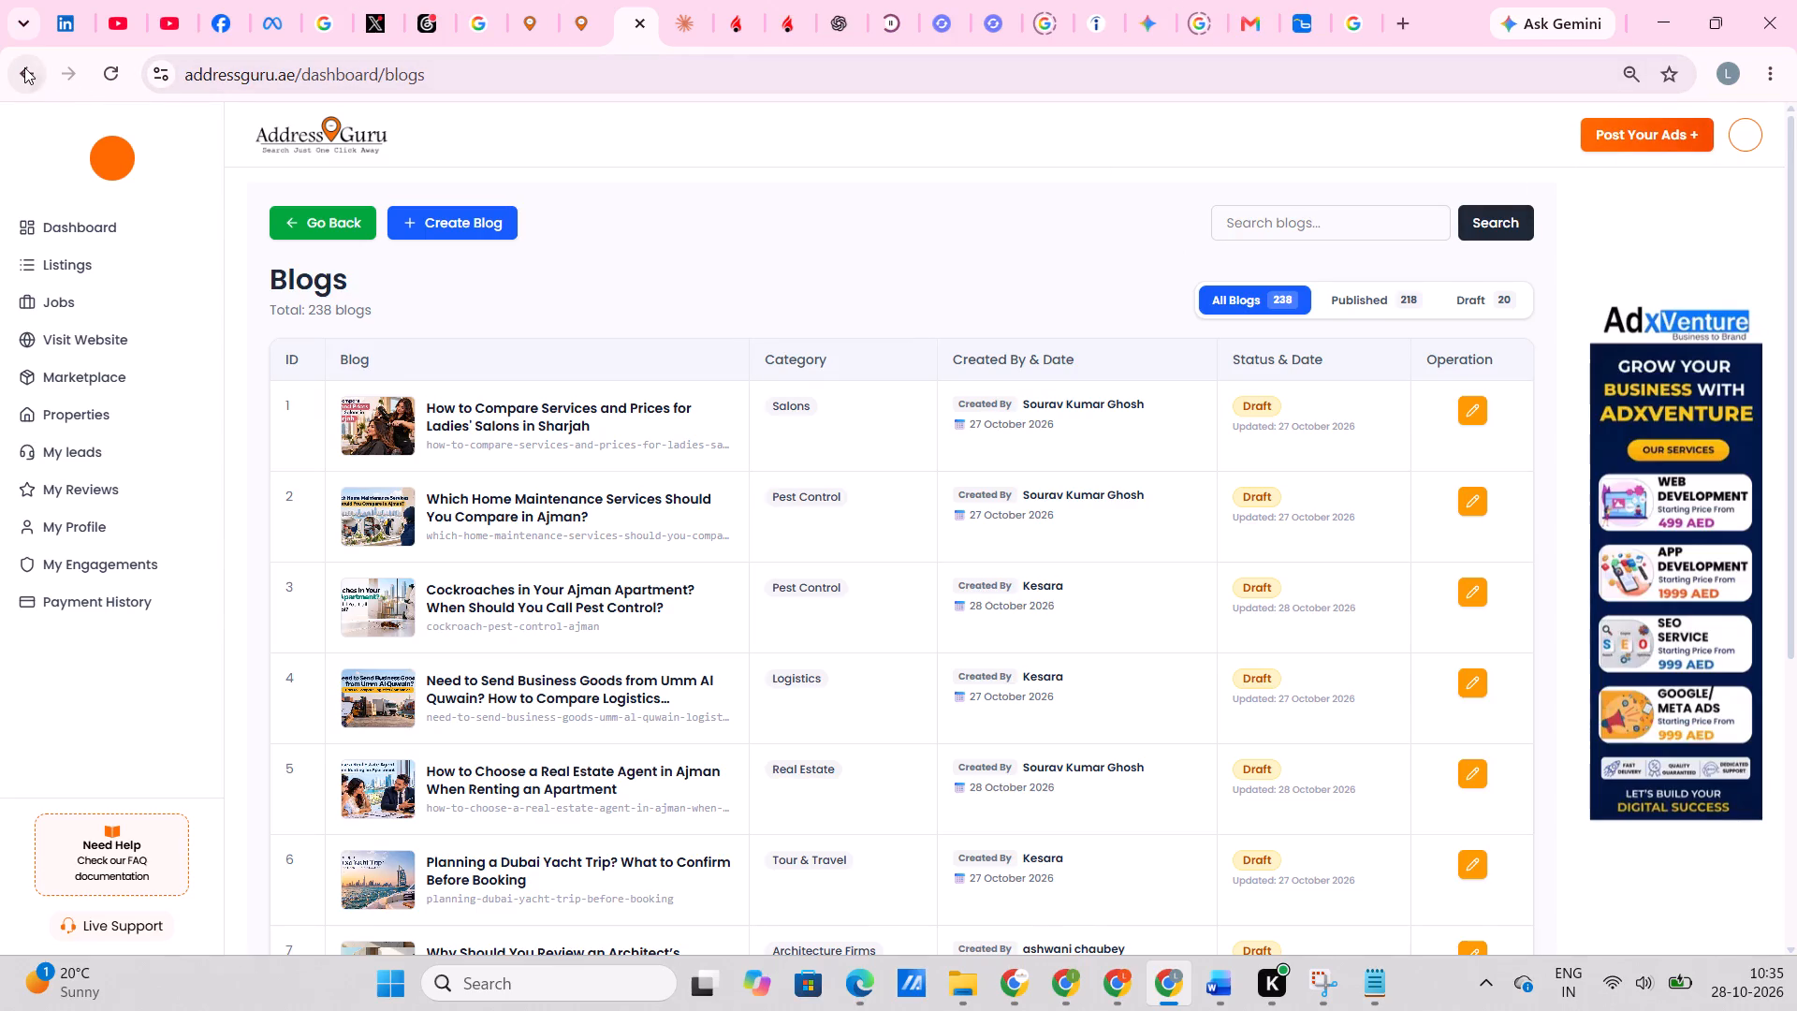
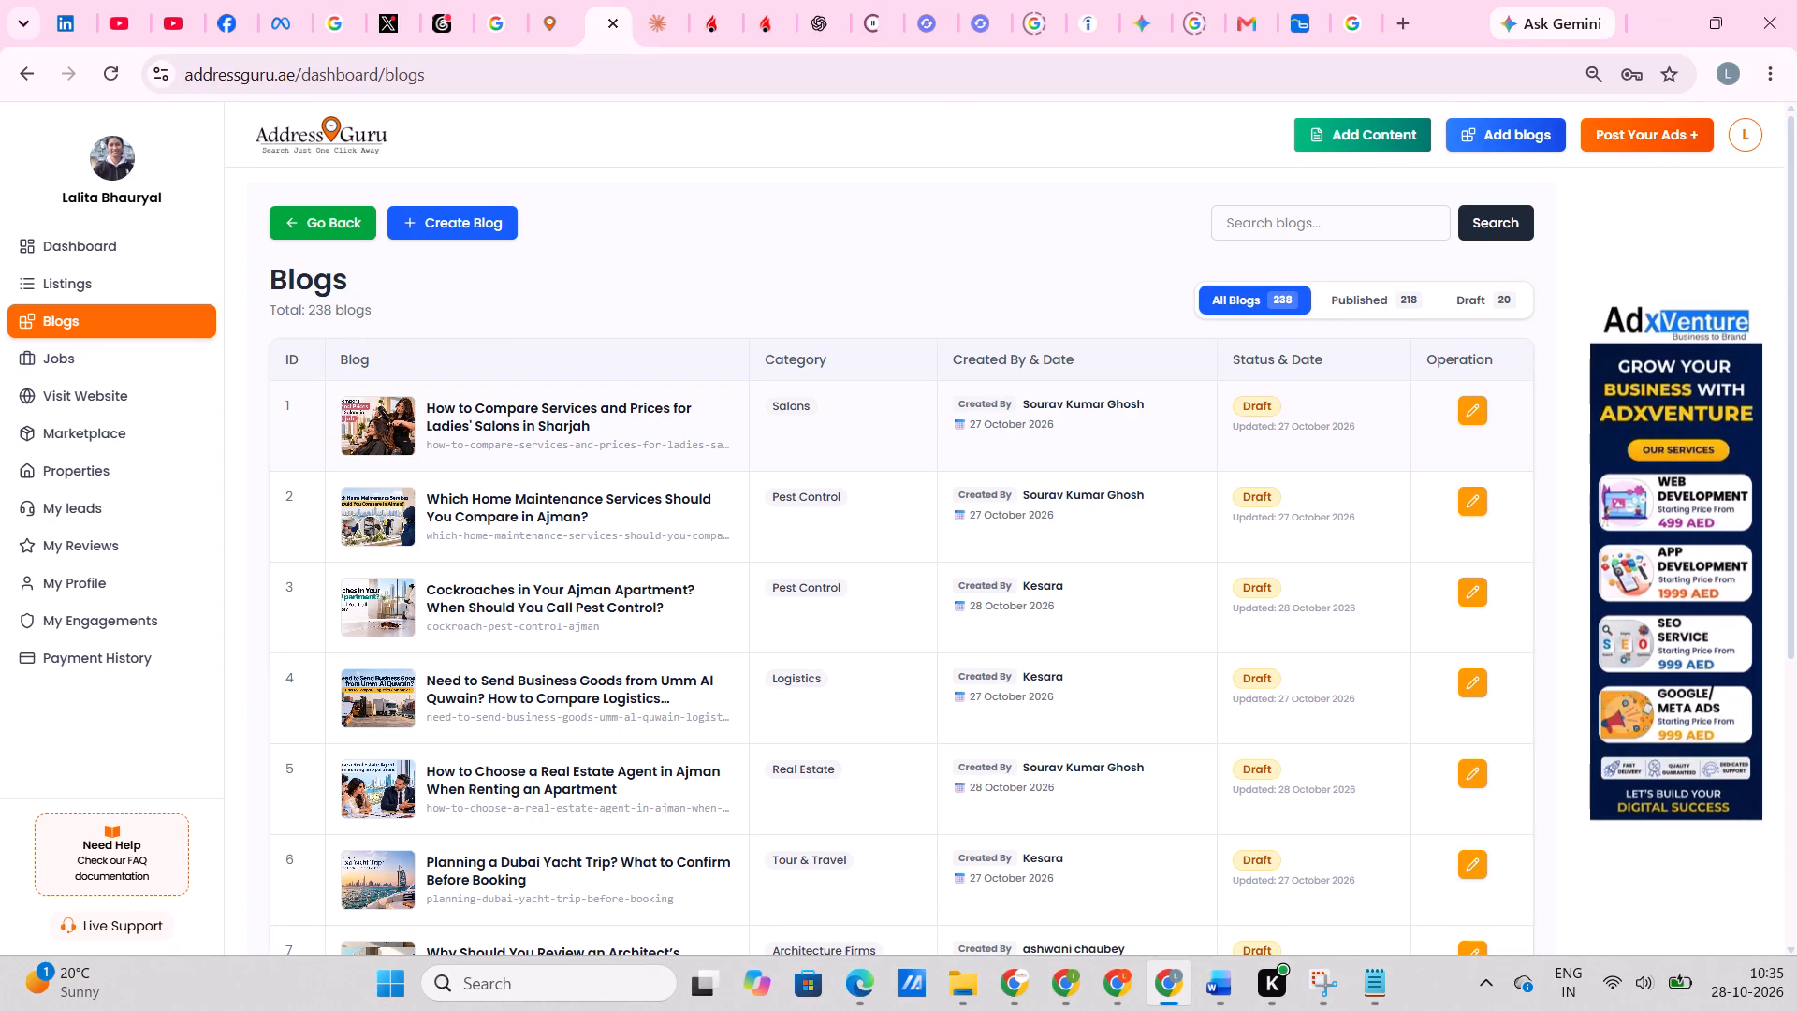
Go to page 2 of the Blogs list and examine the titles and statuses of its entries.
scroll(1063, 544, "down", 5)
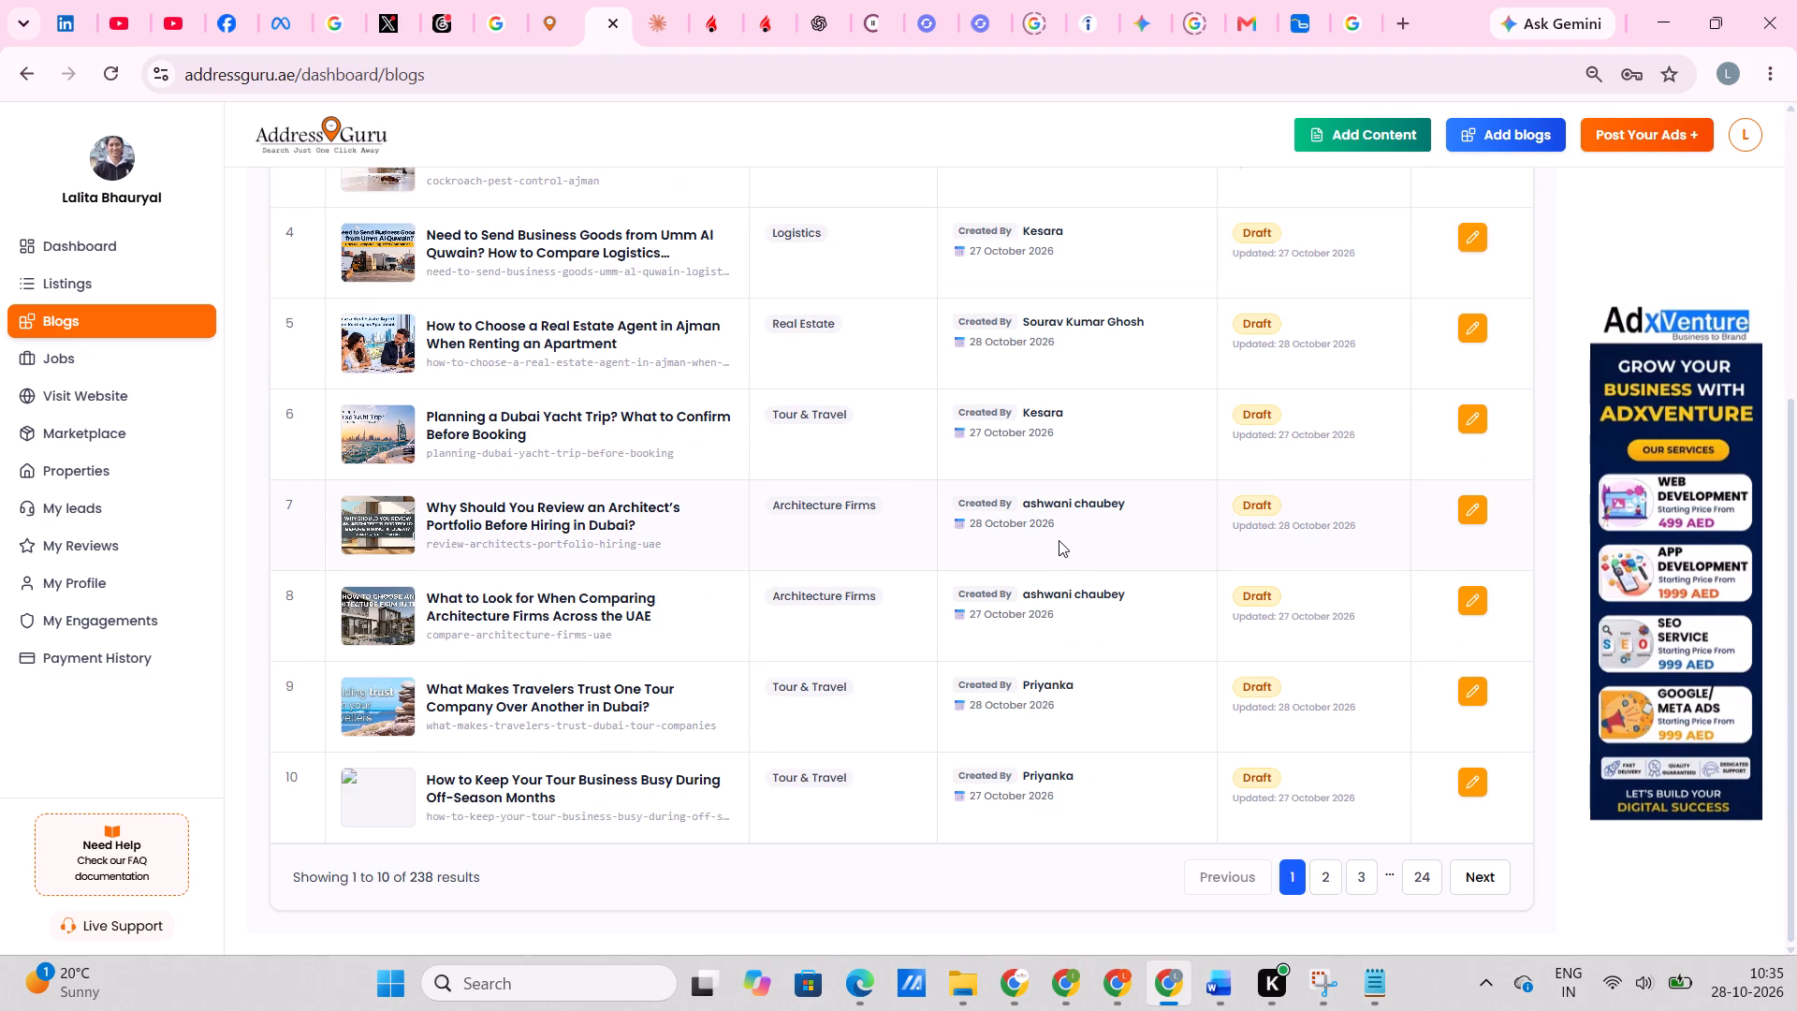
left_click(1314, 871)
scroll(1271, 657, "up", 2)
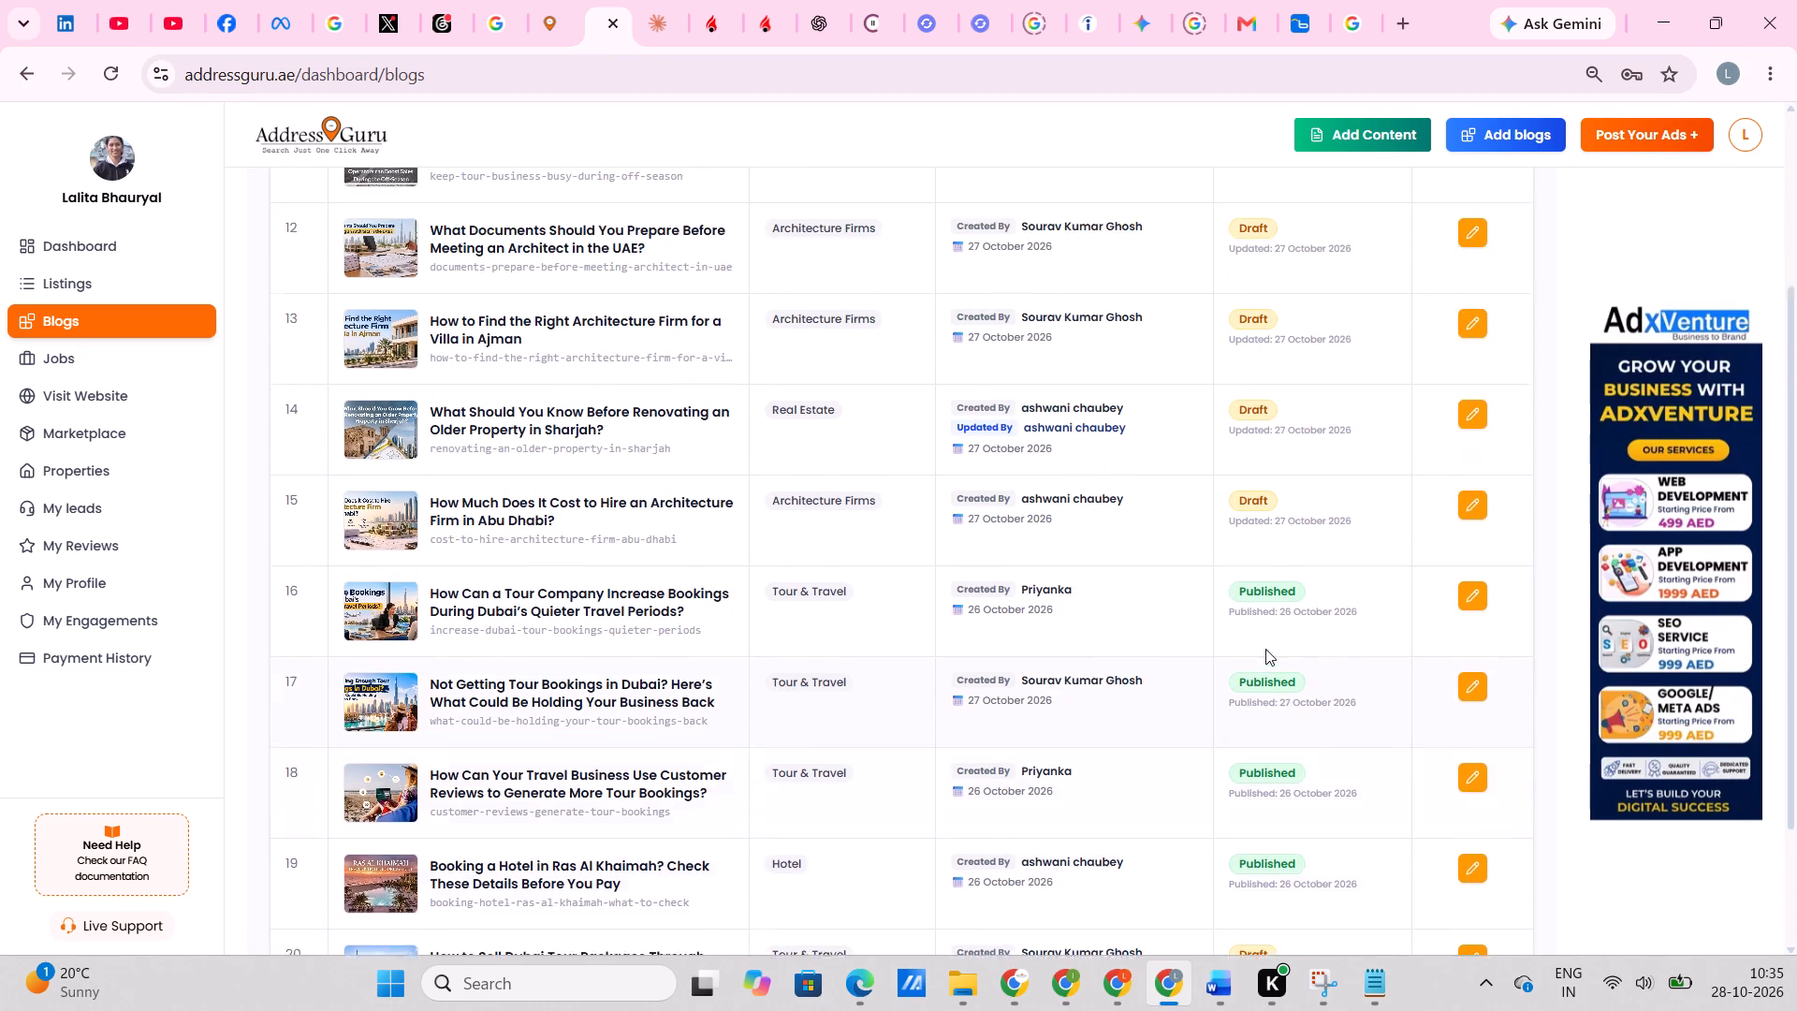
scroll(1265, 649, "up", 3)
scroll(1236, 648, "down", 1)
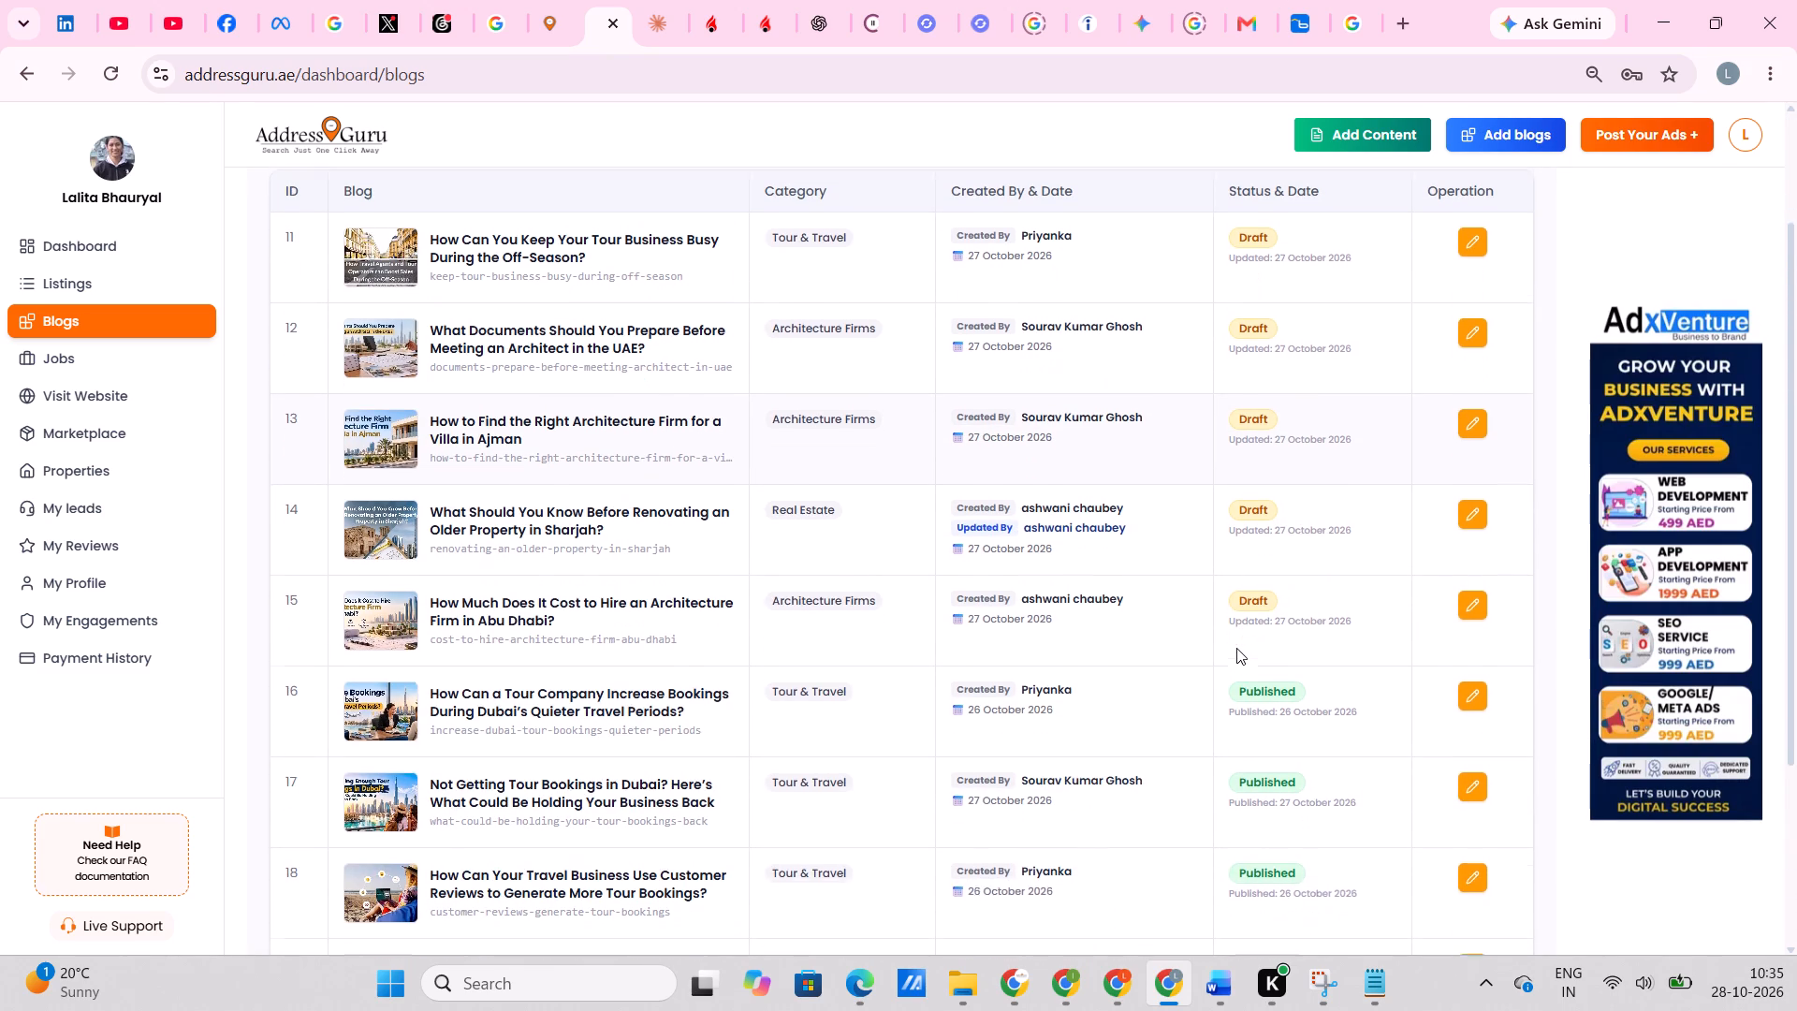
scroll(1236, 648, "down", 2)
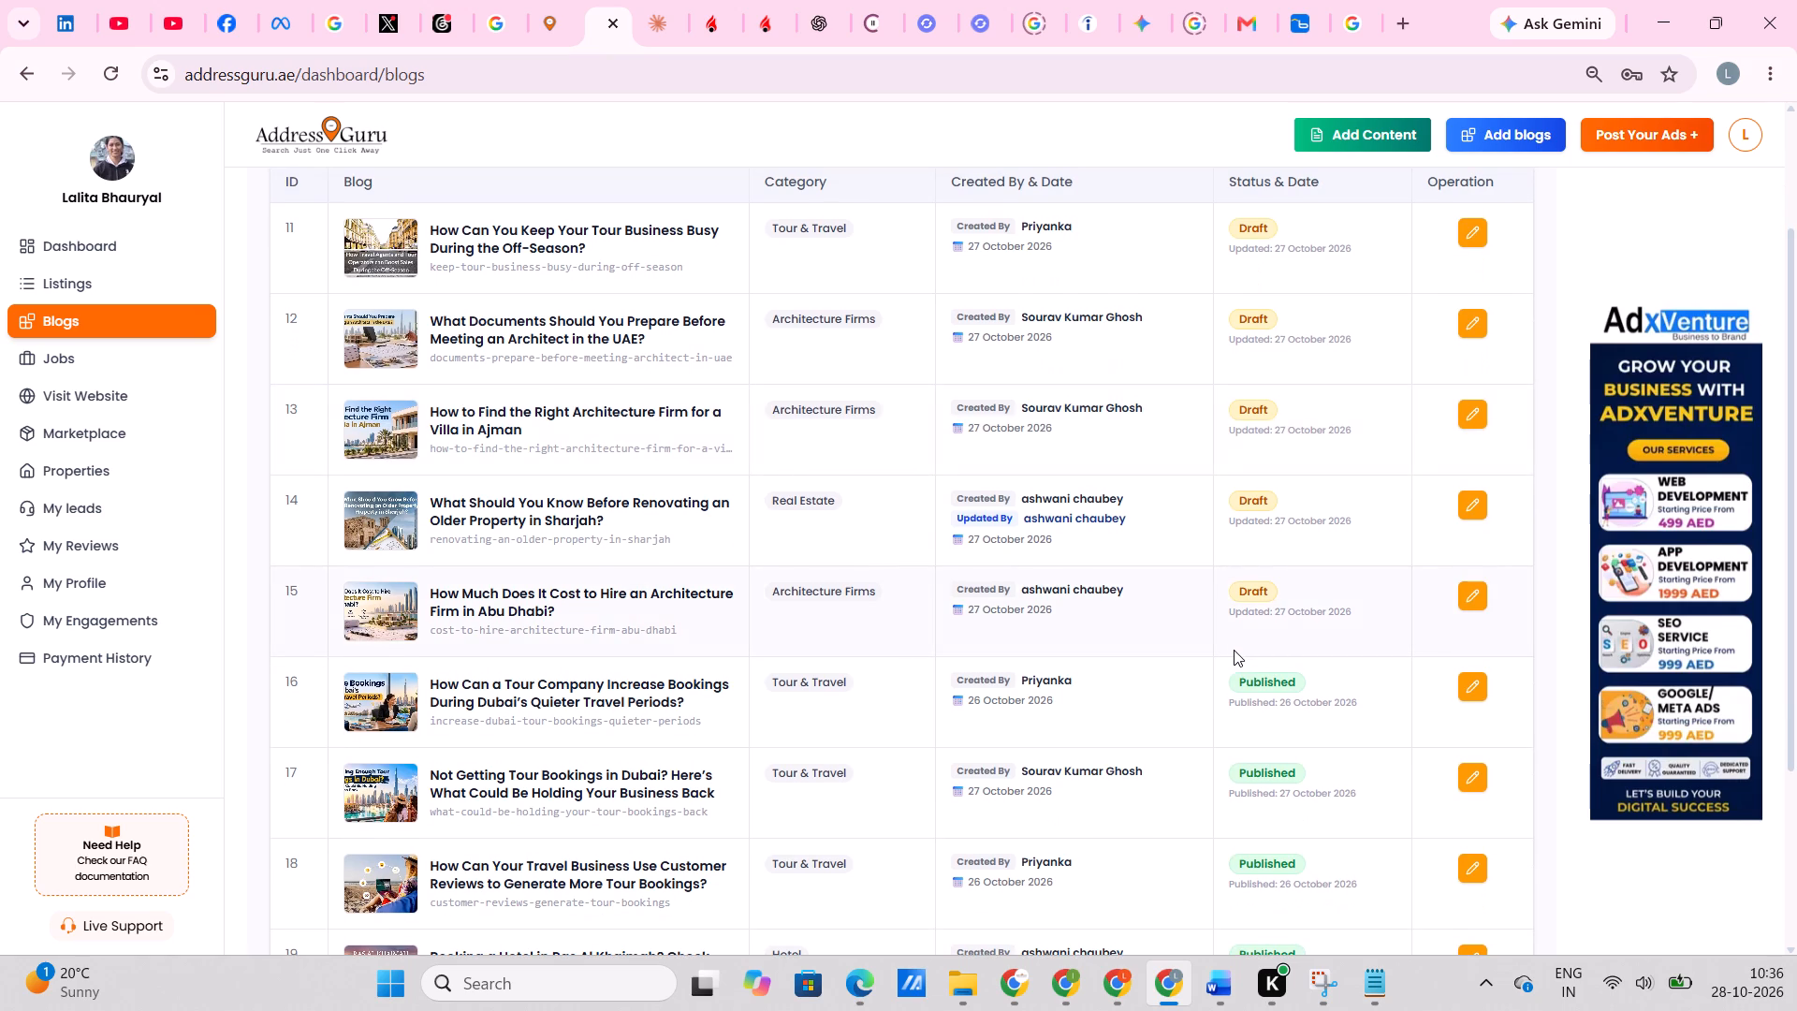
scroll(1234, 650, "down", 2)
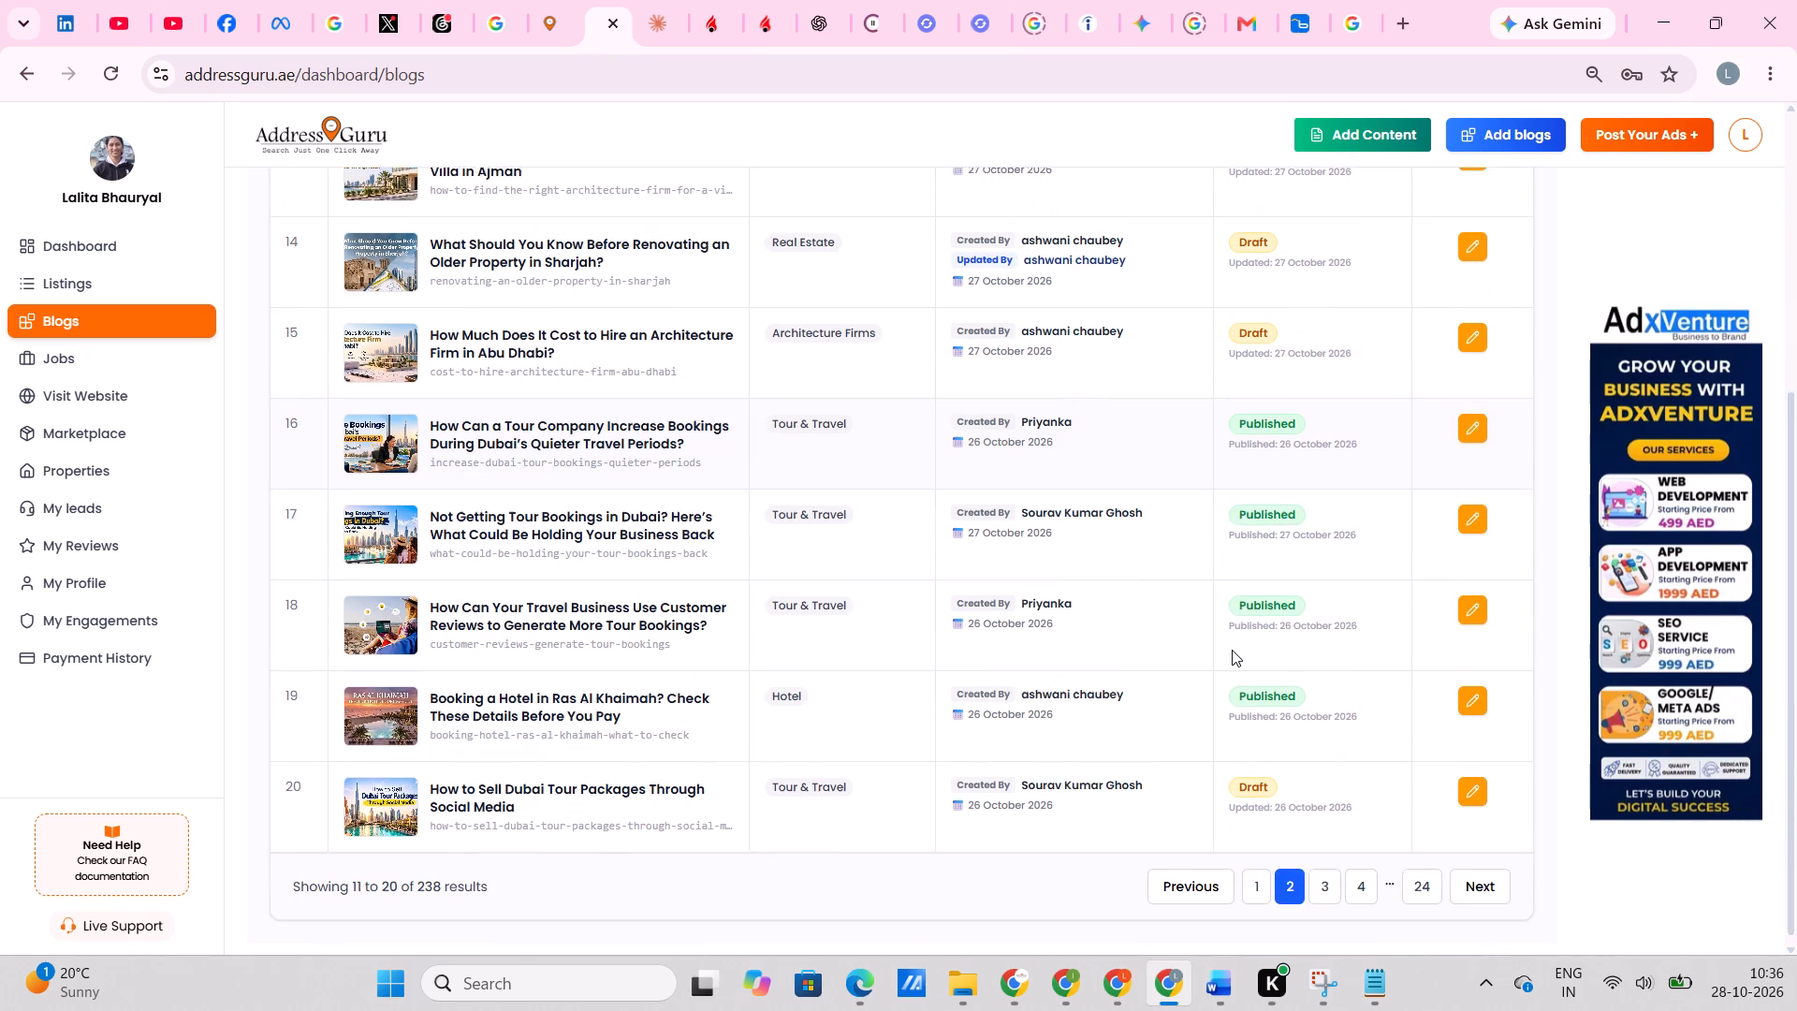
scroll(1232, 650, "down", 1)
scroll(1232, 650, "up", 2)
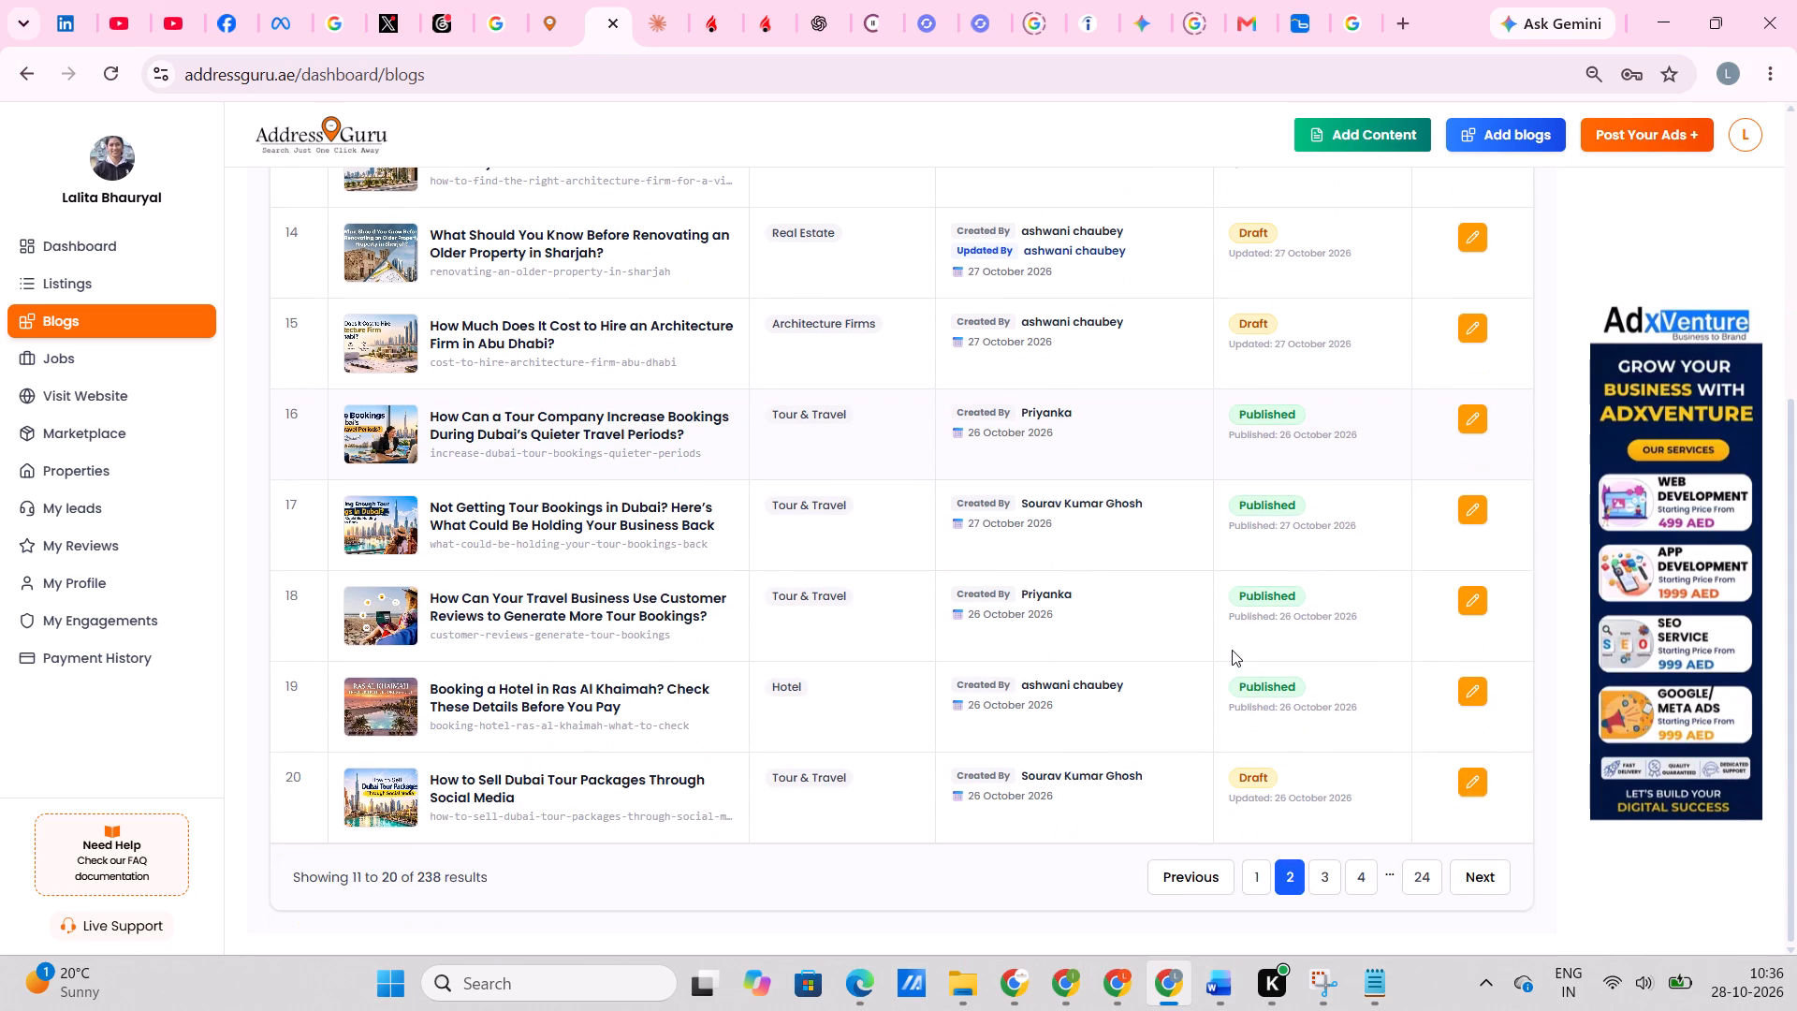
scroll(1201, 664, "up", 1)
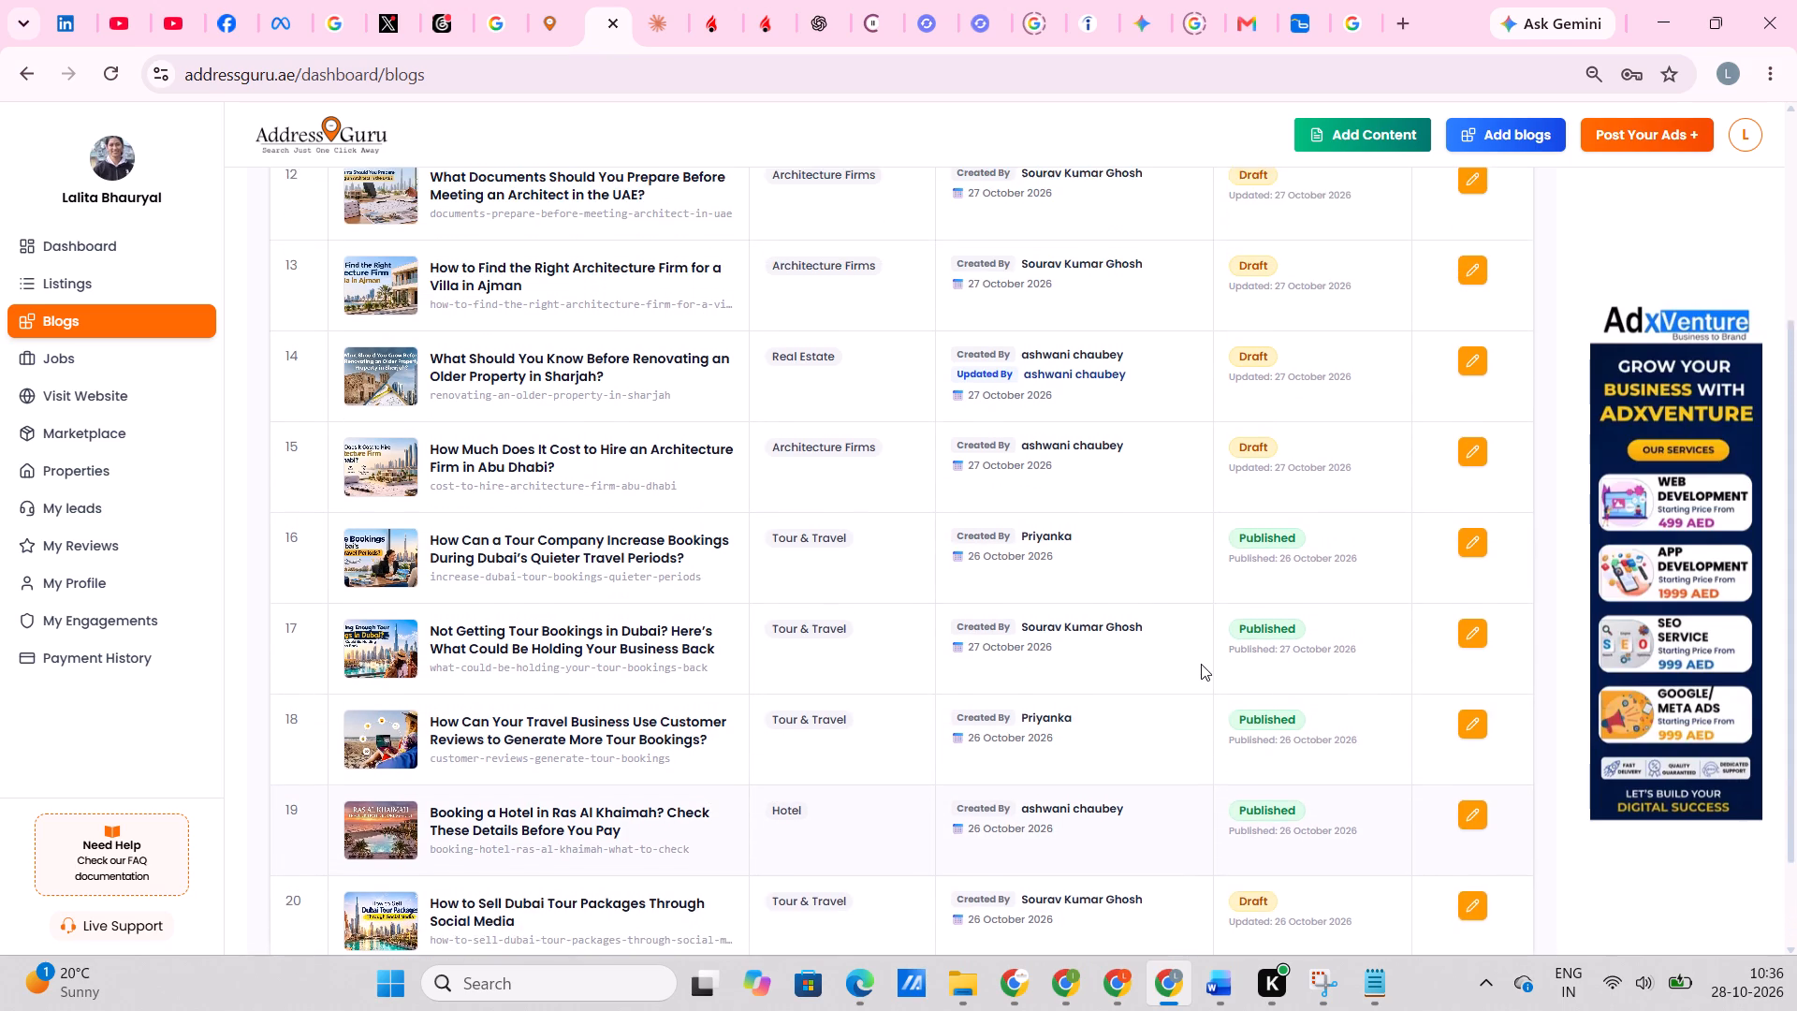
scroll(1201, 664, "up", 1)
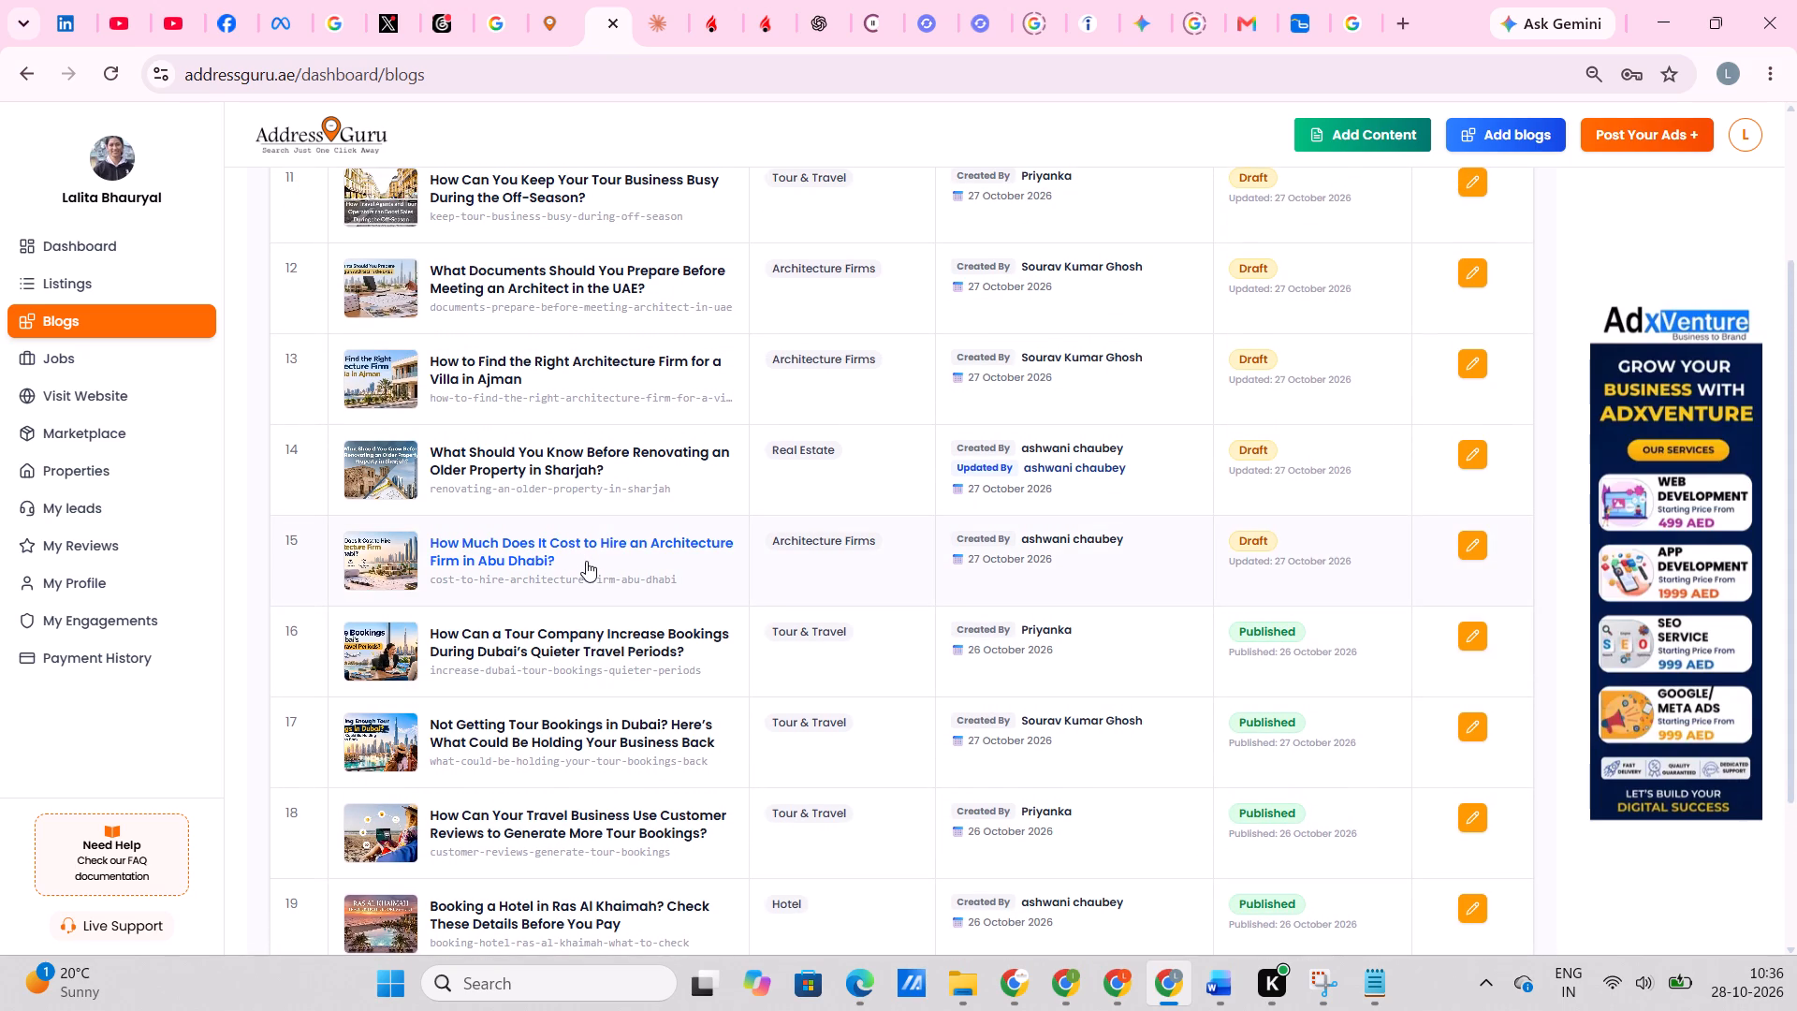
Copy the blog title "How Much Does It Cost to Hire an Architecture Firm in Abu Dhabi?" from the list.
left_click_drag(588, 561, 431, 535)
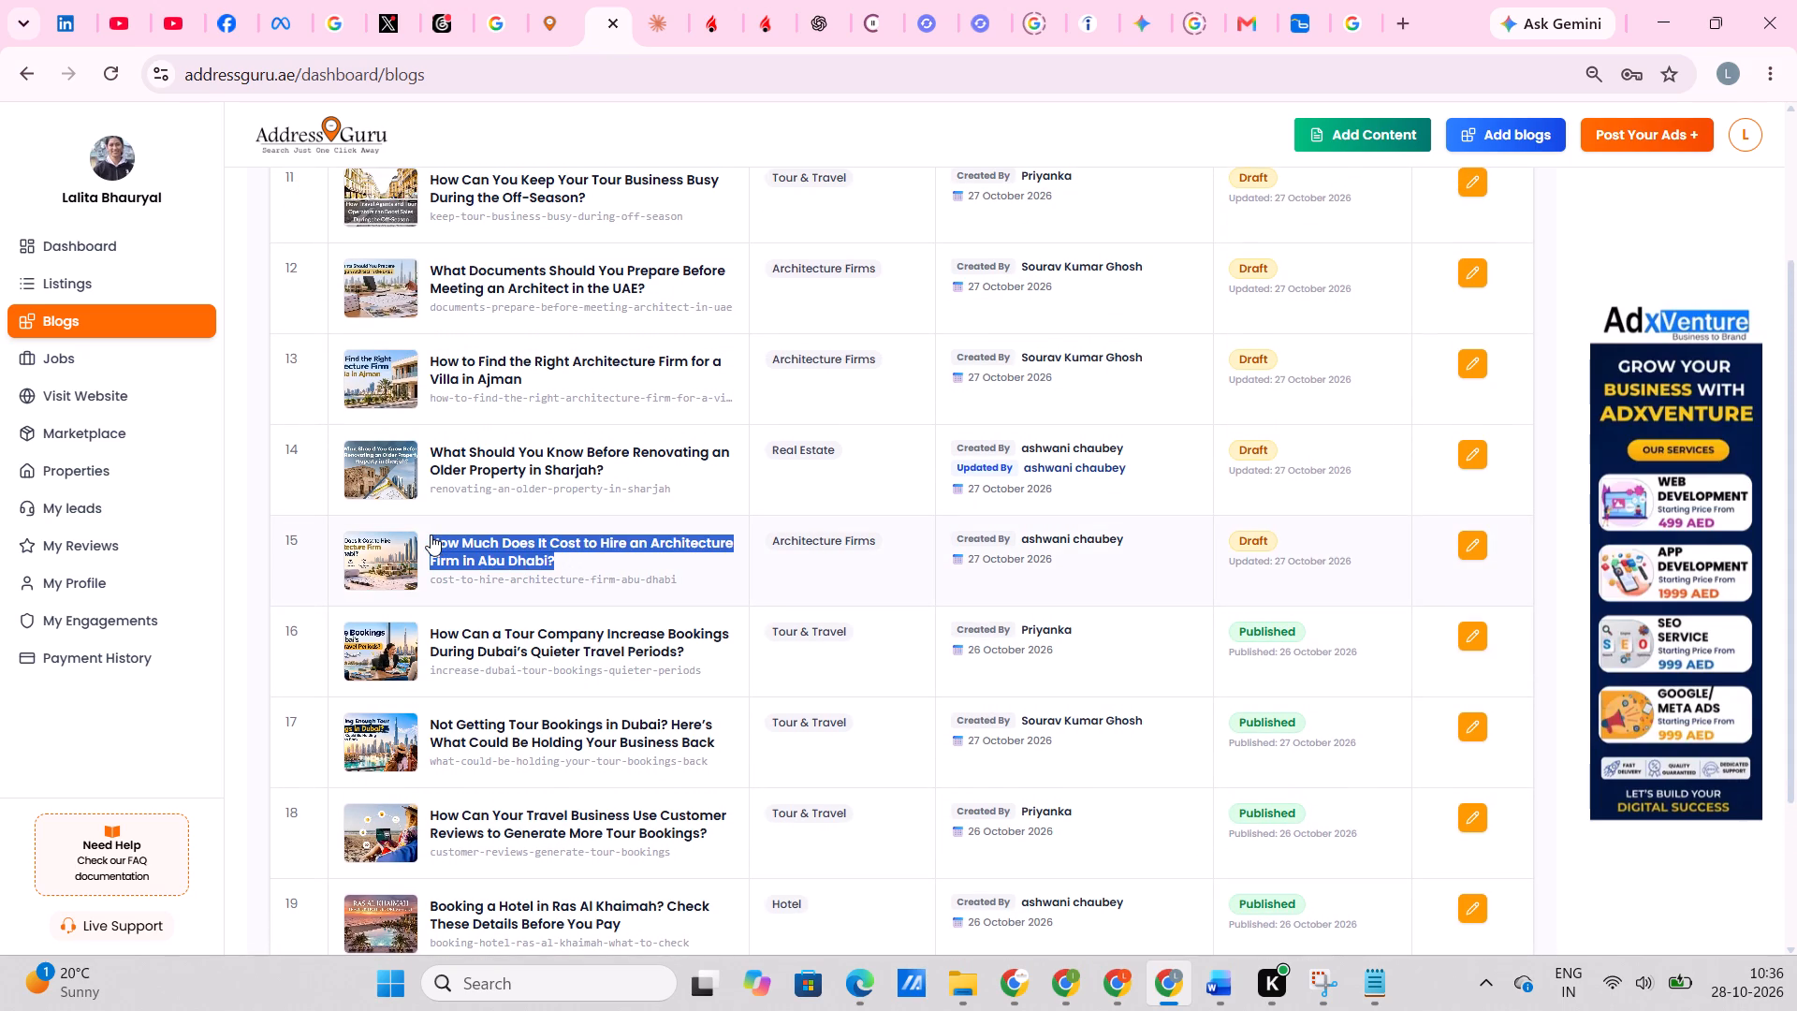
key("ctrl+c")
Open the Abu Dhabi architecture firm cost blog for editing, view its details and return to the Blogs list.
left_click_drag(431, 535, 437, 535)
left_click(437, 535, "ctrl")
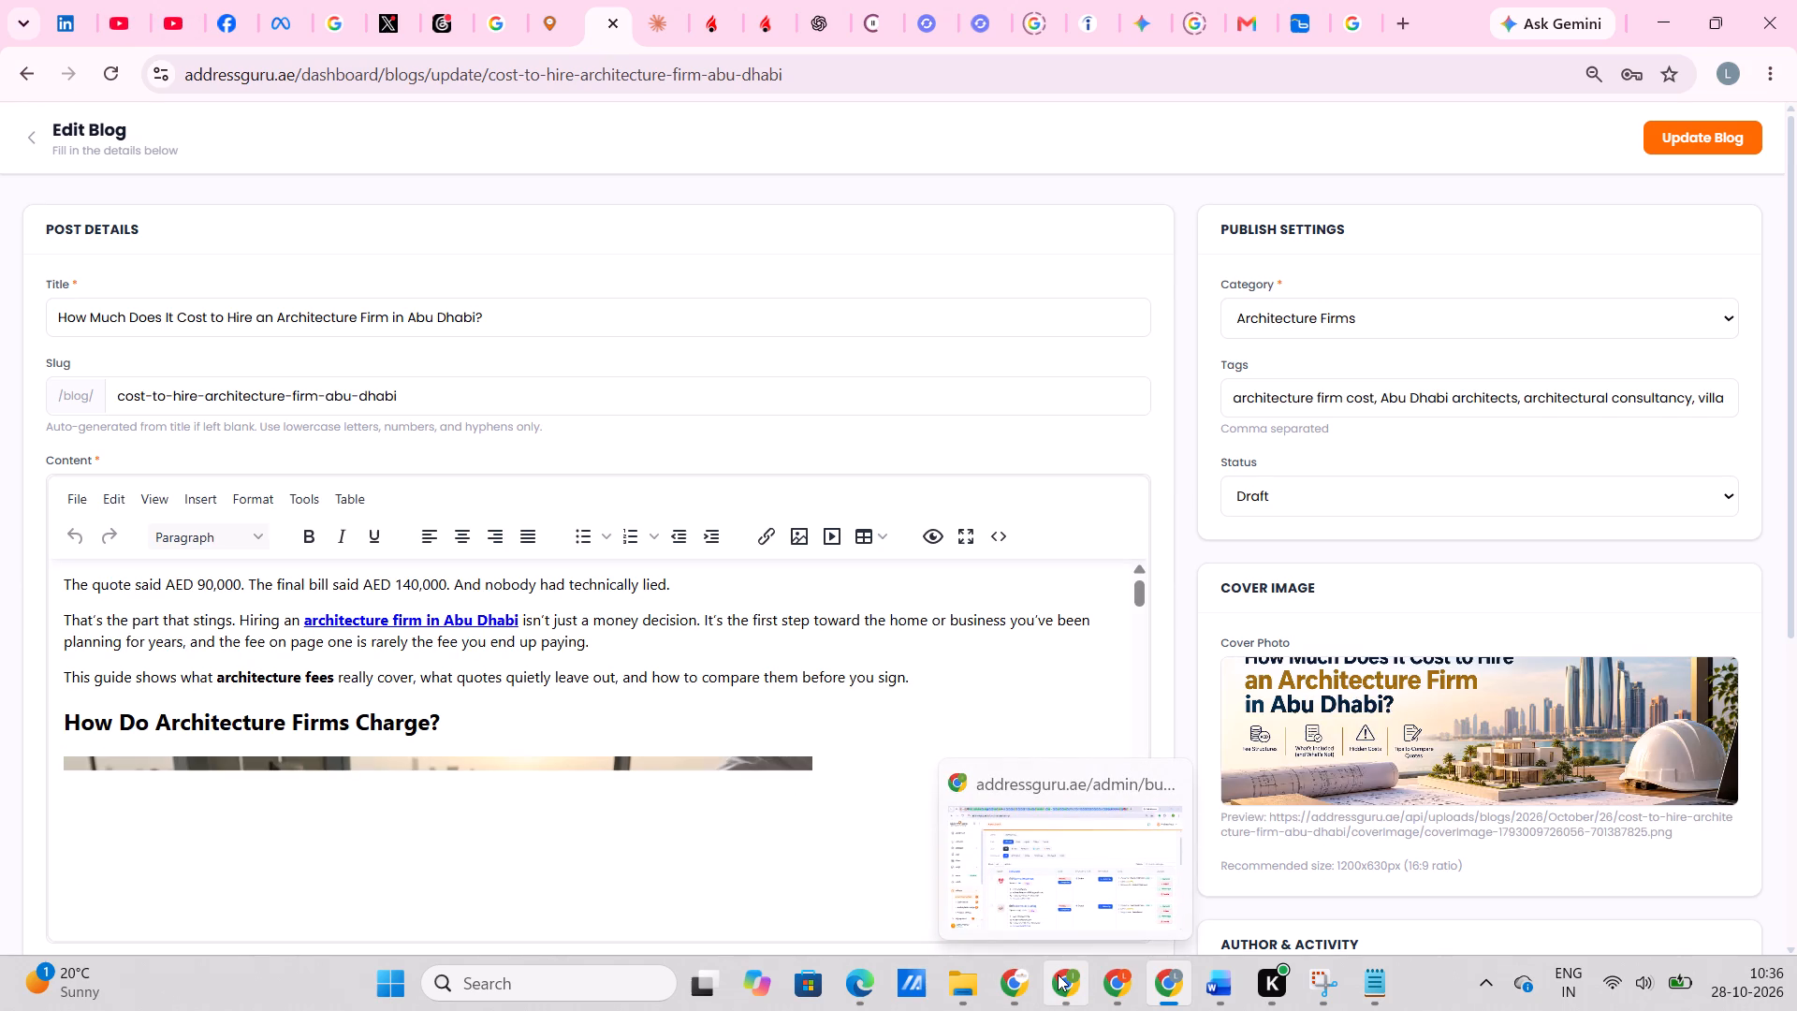
left_click(26, 131)
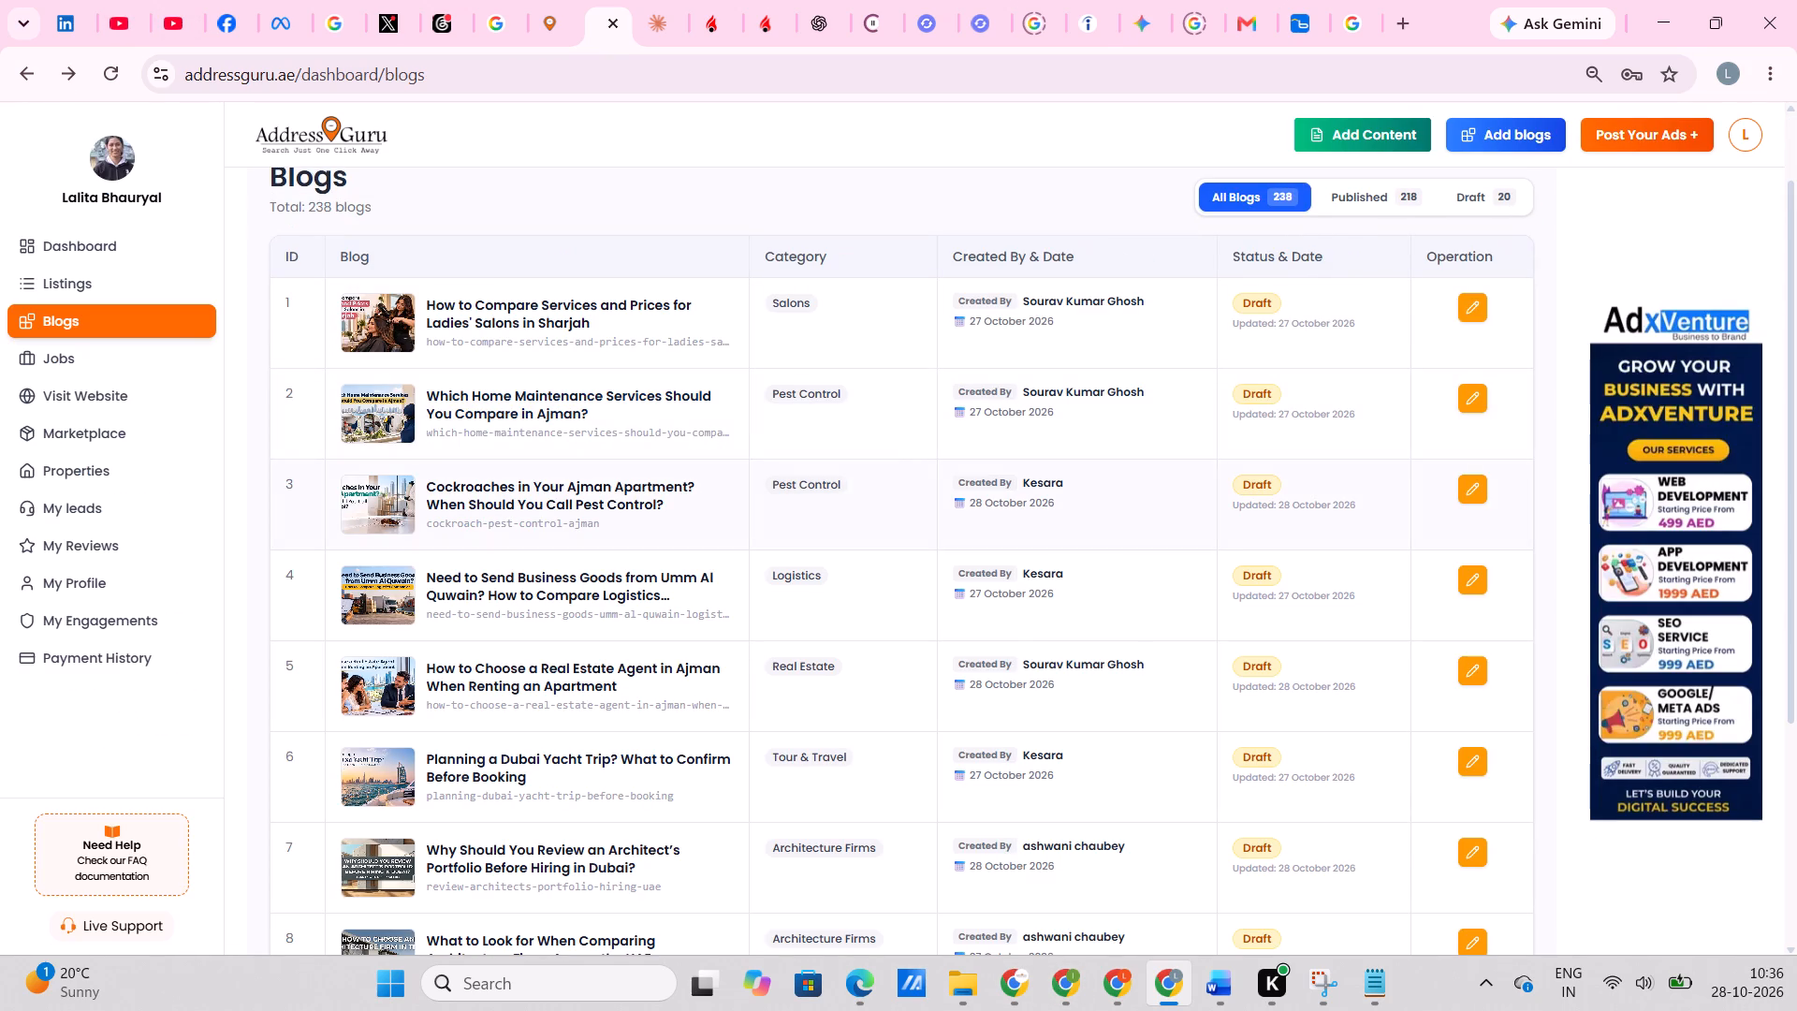
Switch to the AddressGuru admin panel window and open the Users management list.
left_click(1074, 998)
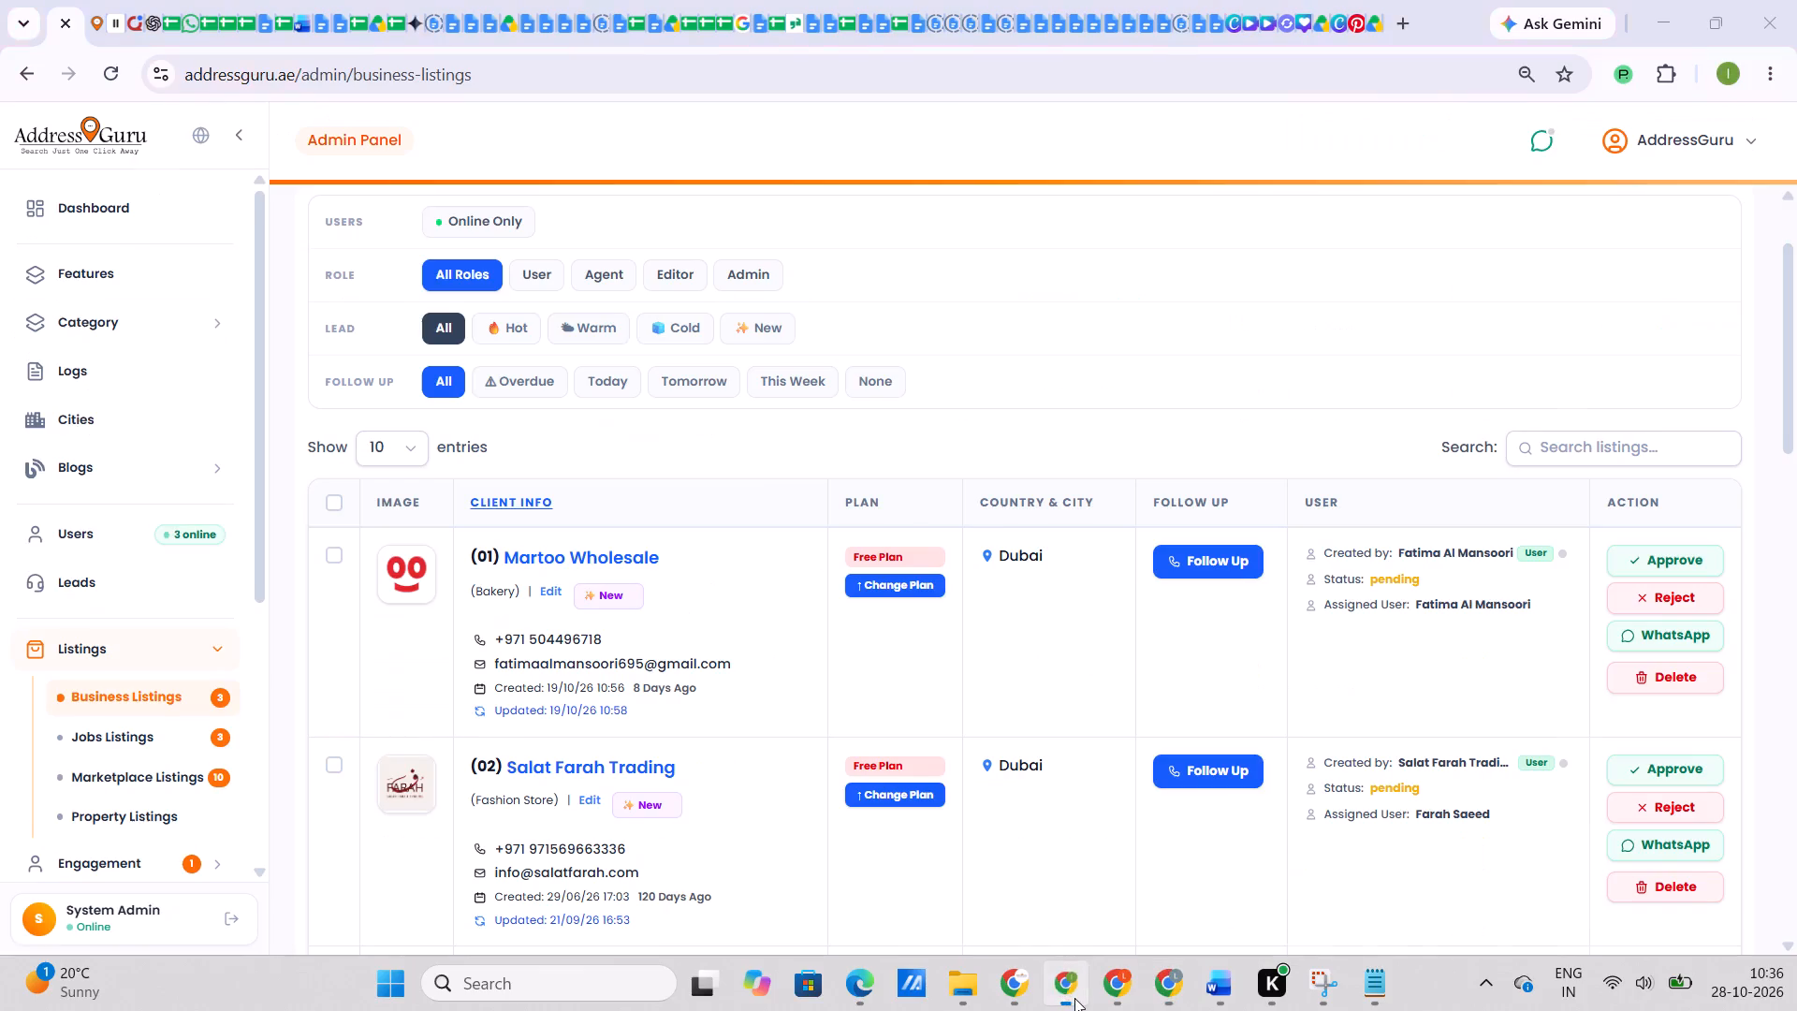
double_click(121, 533)
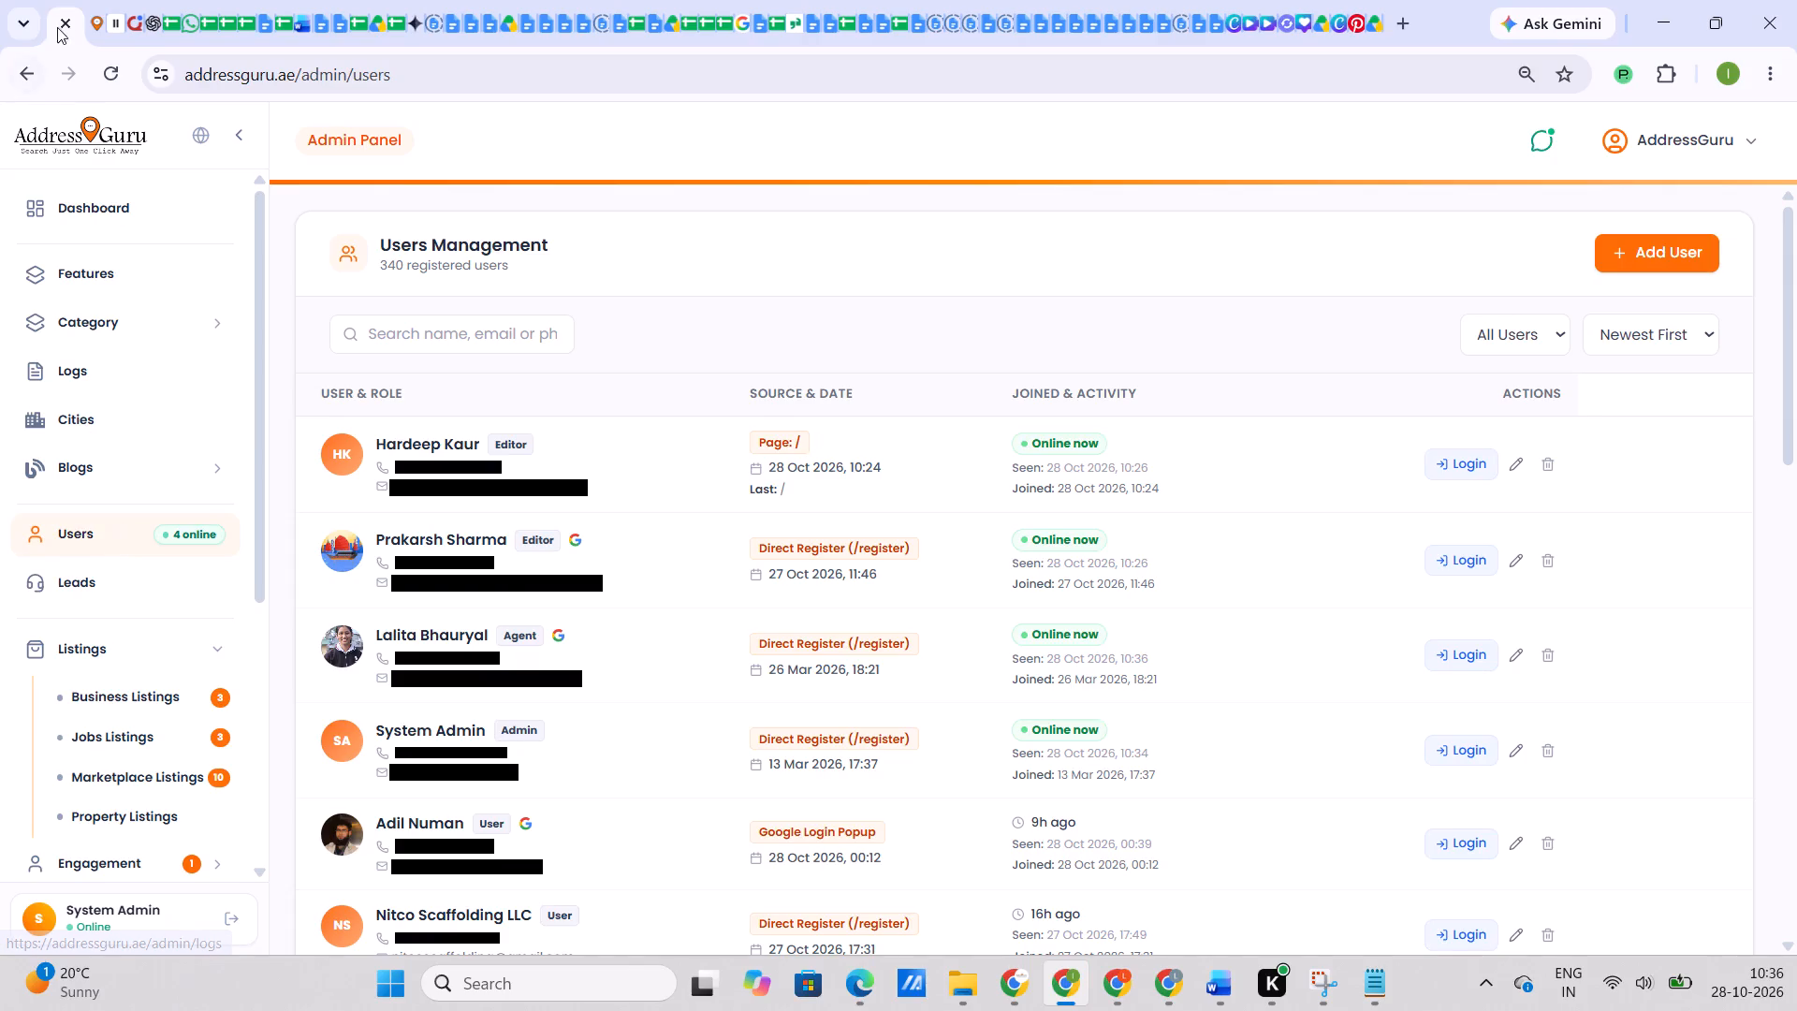
Open the "Anoj intern JD" spreadsheet and look through the blog titles and their status marks, especially around rows 708 to 769.
left_click(172, 6)
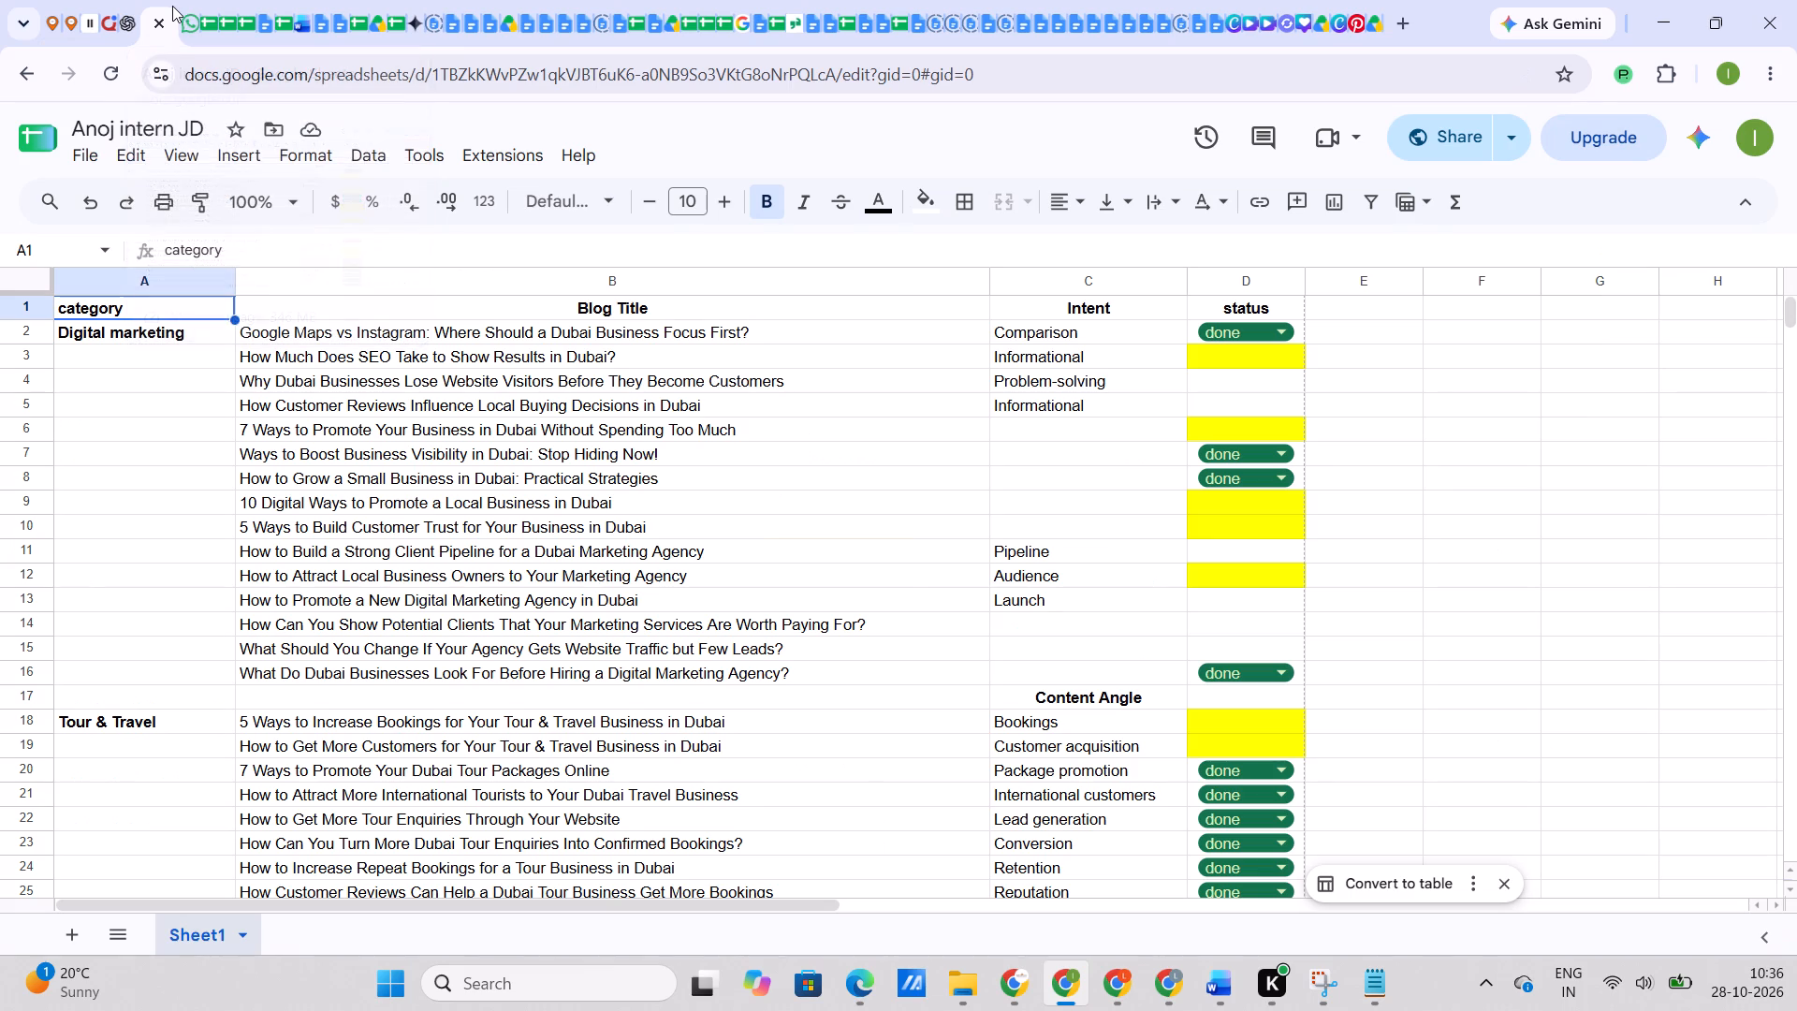
scroll(906, 610, "down", 13)
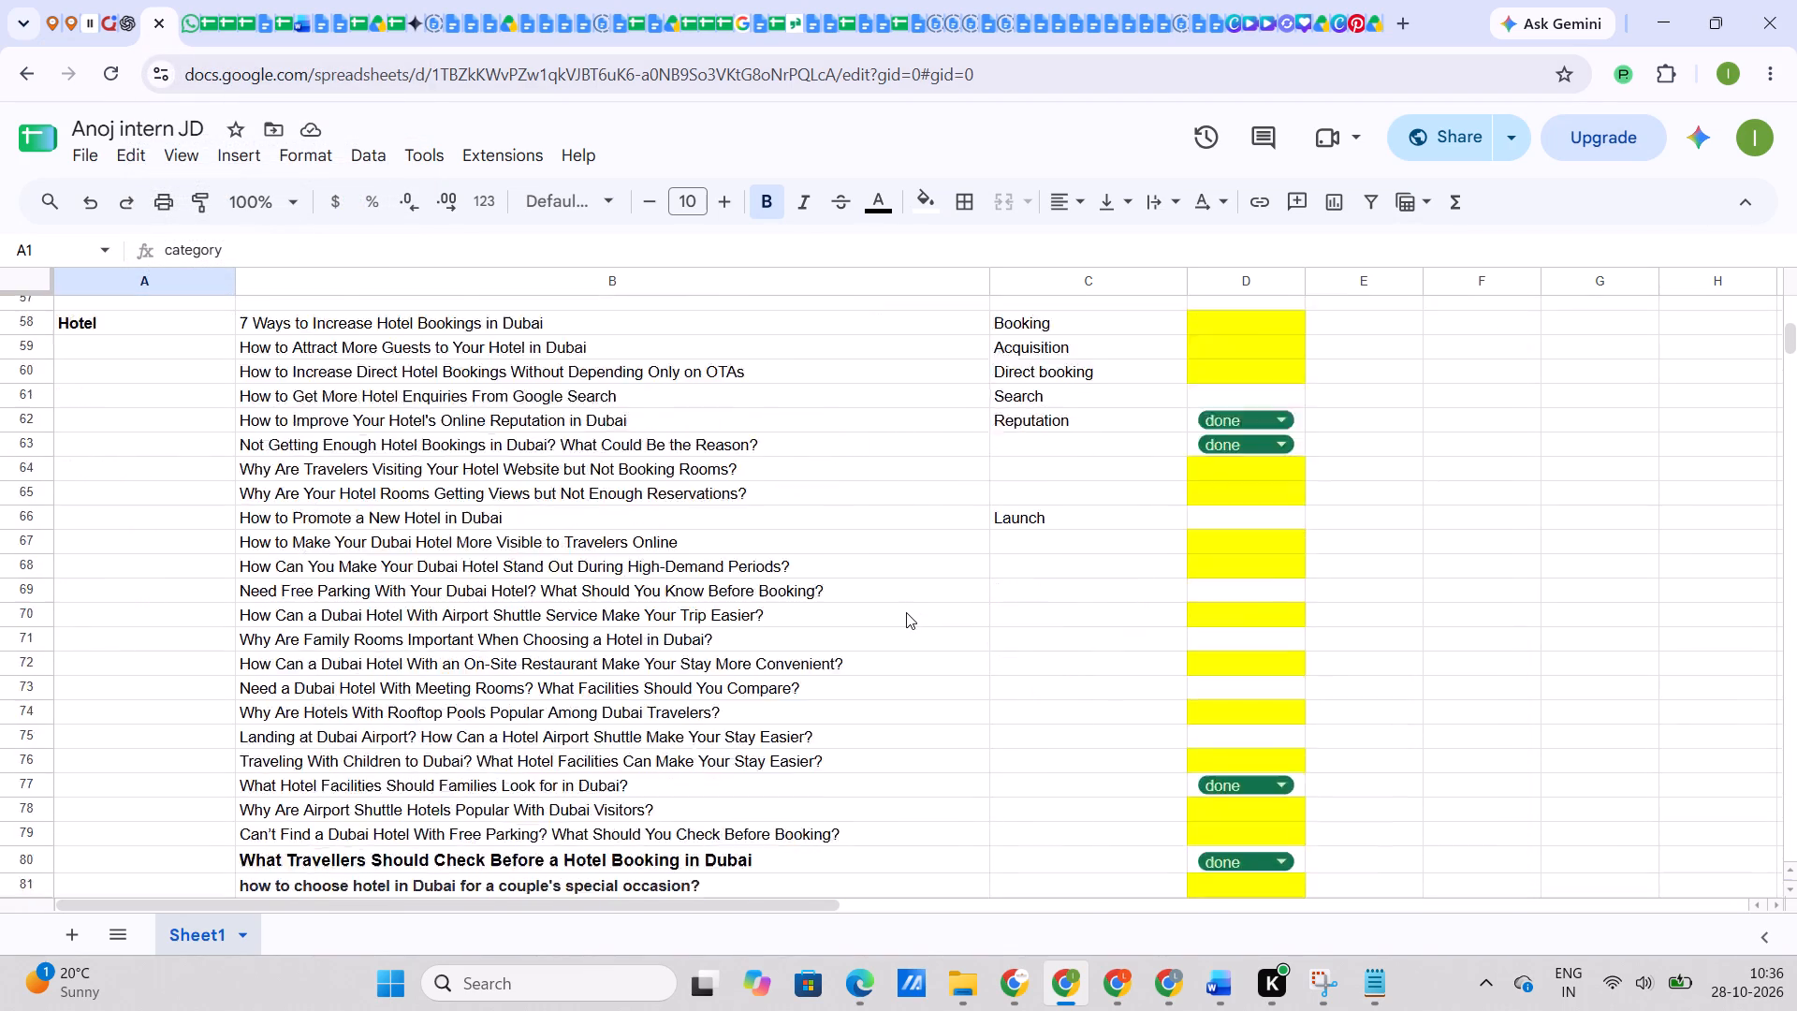
scroll(906, 612, "down", 10)
scroll(906, 612, "right", 6)
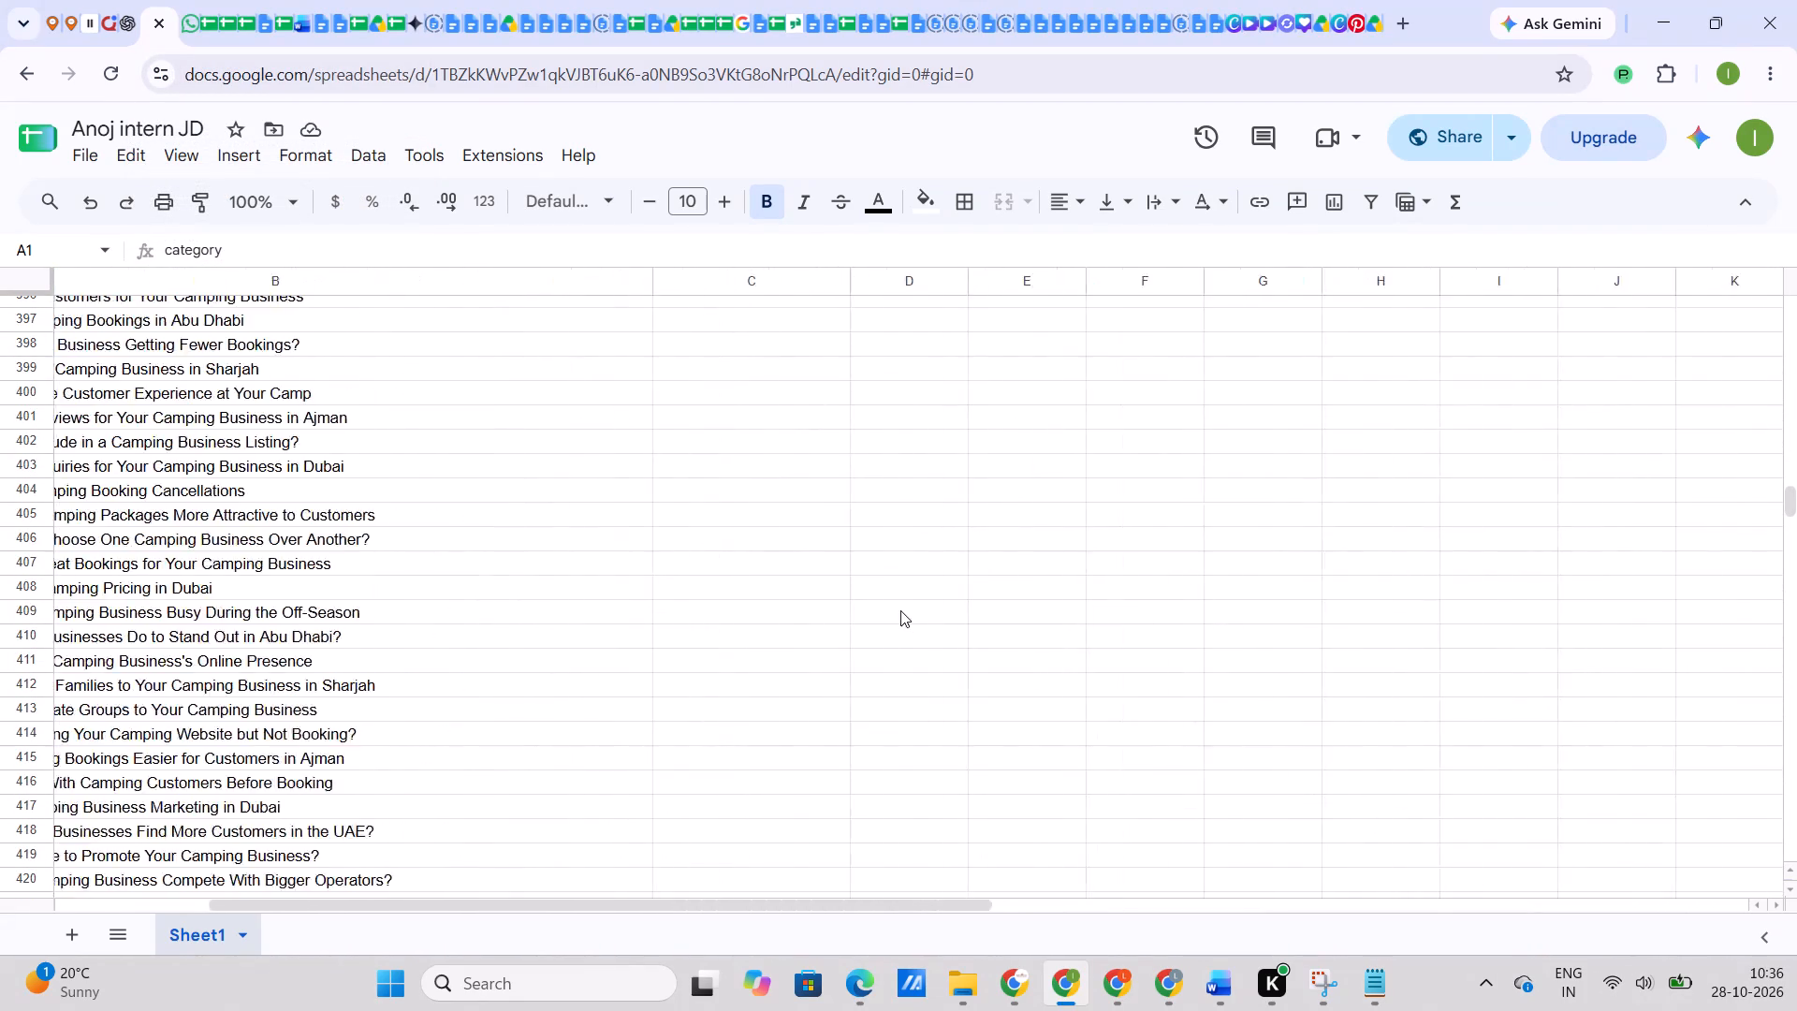
scroll(898, 610, "right", 5)
scroll(898, 610, "up", 10)
scroll(898, 610, "down", 7)
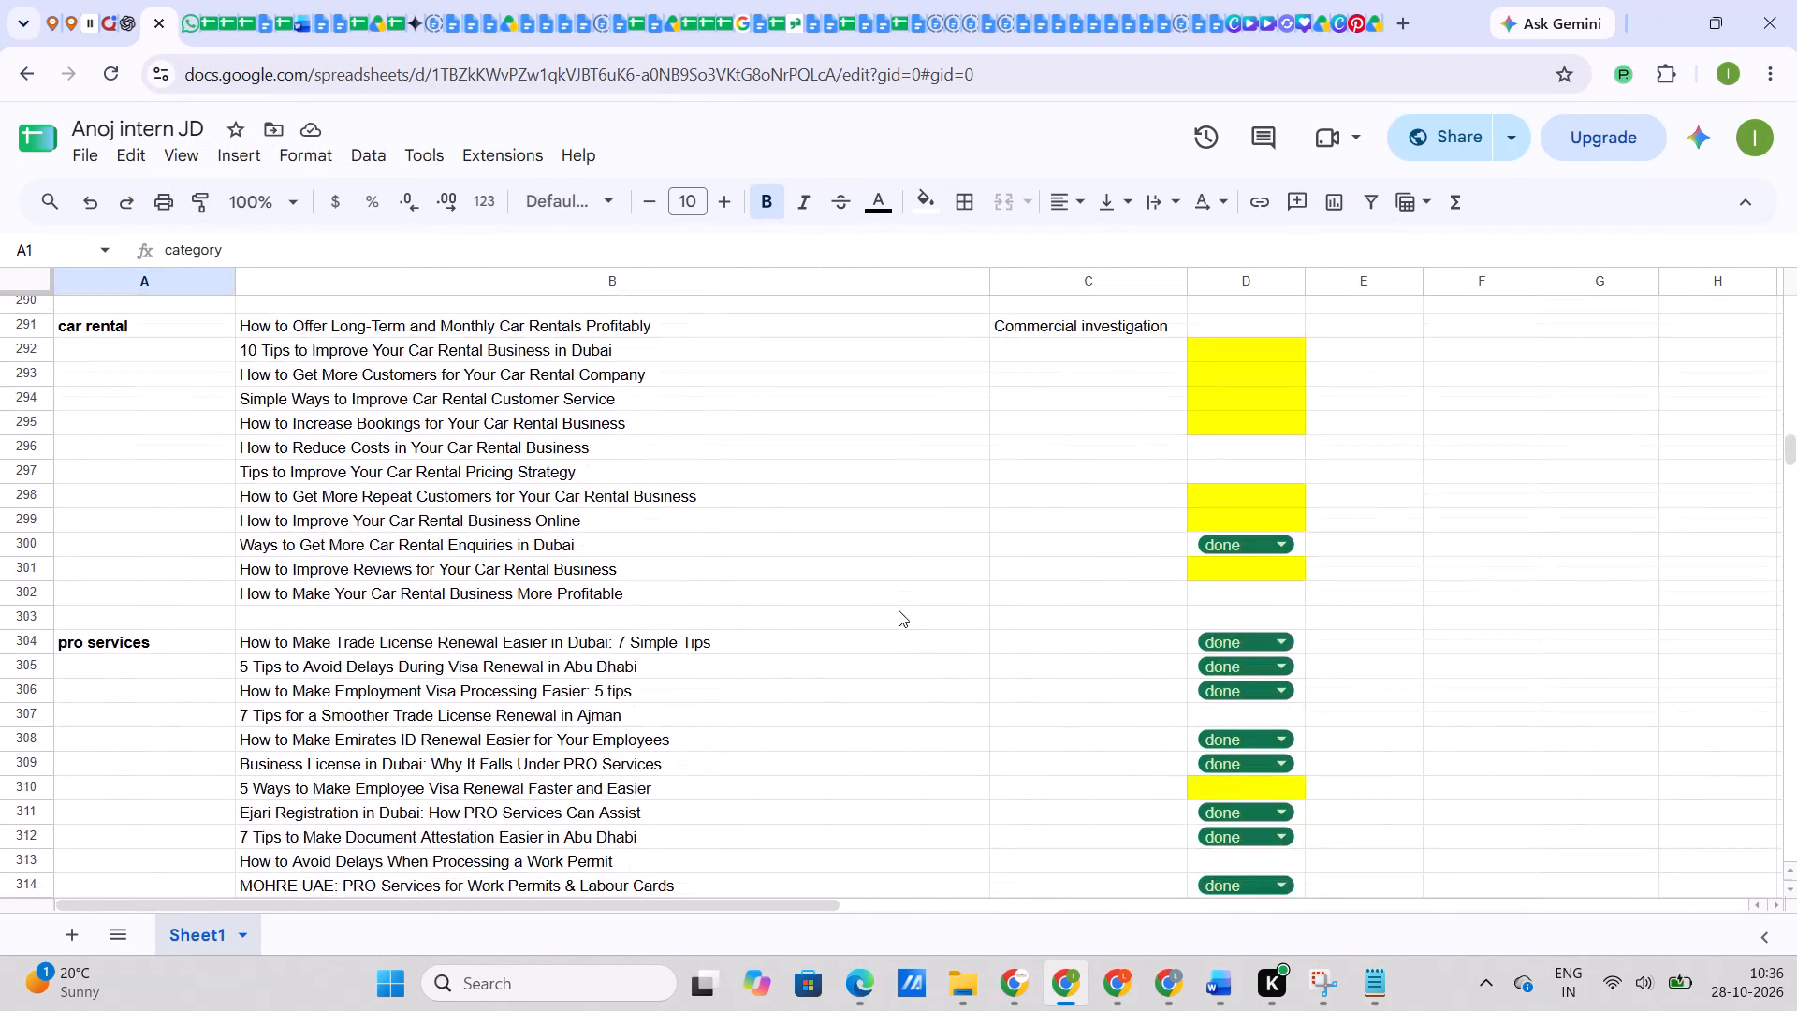
scroll(898, 610, "down", 14)
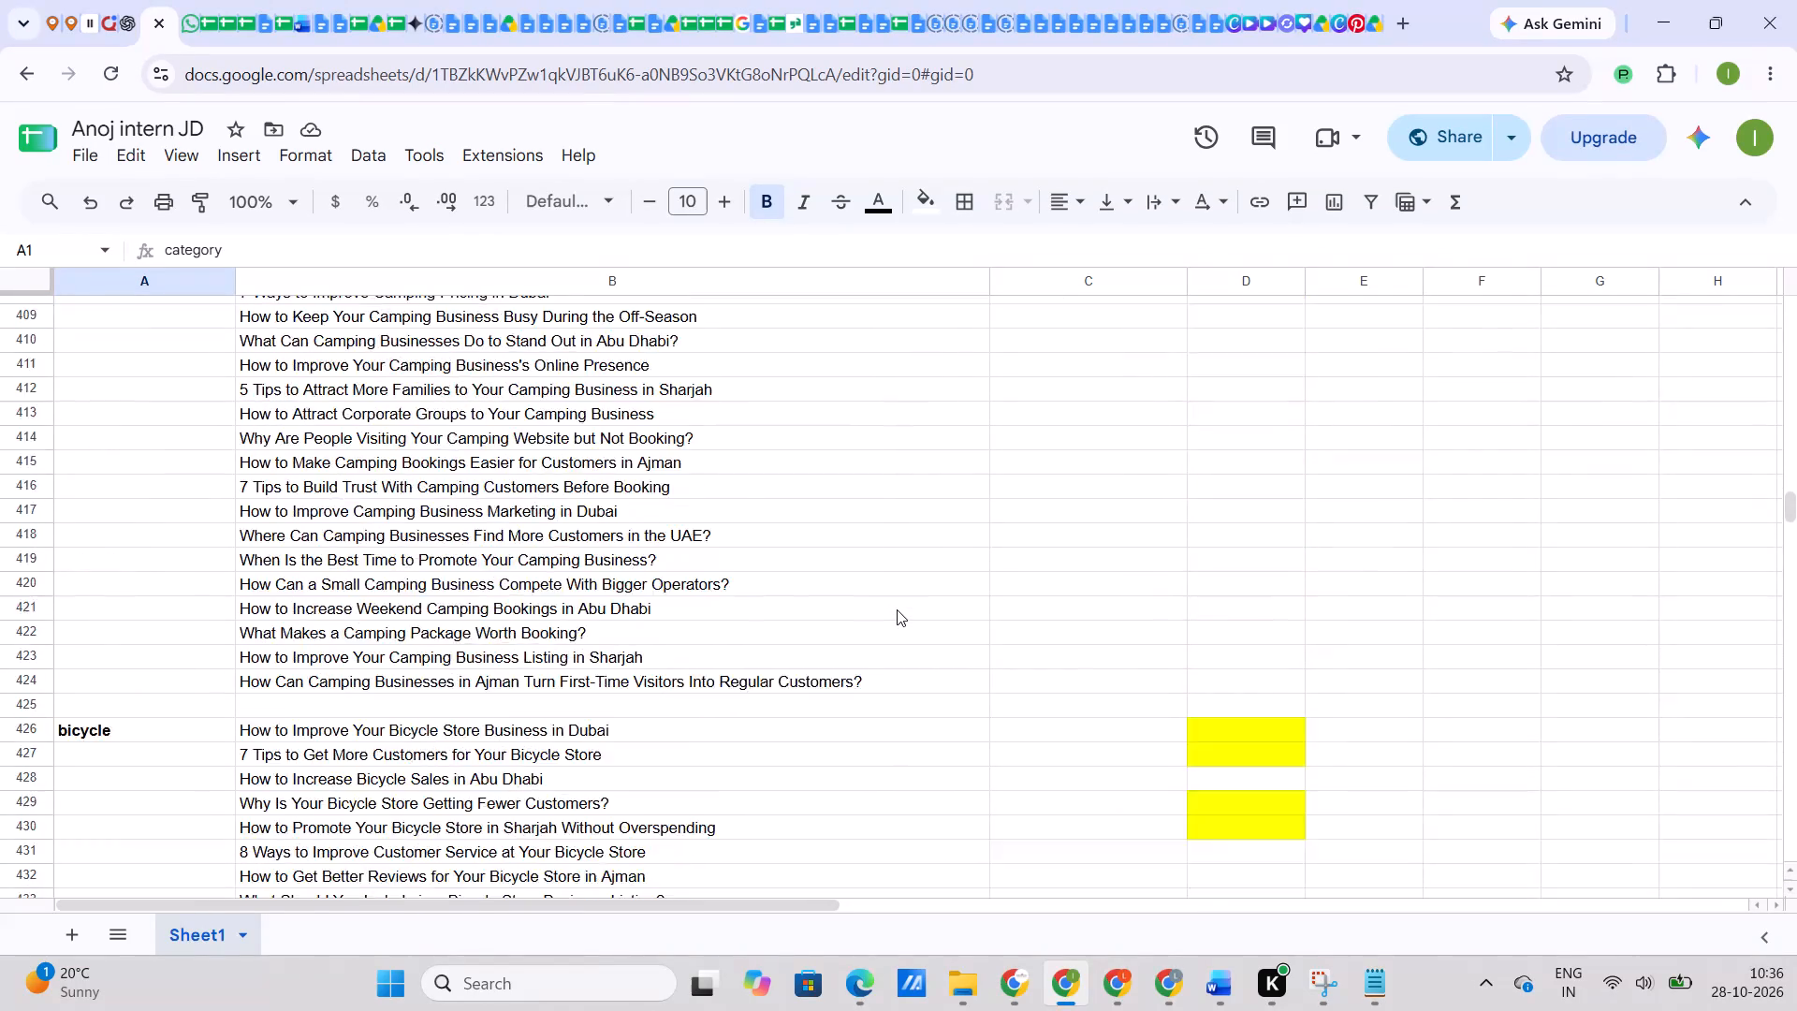
scroll(897, 609, "down", 14)
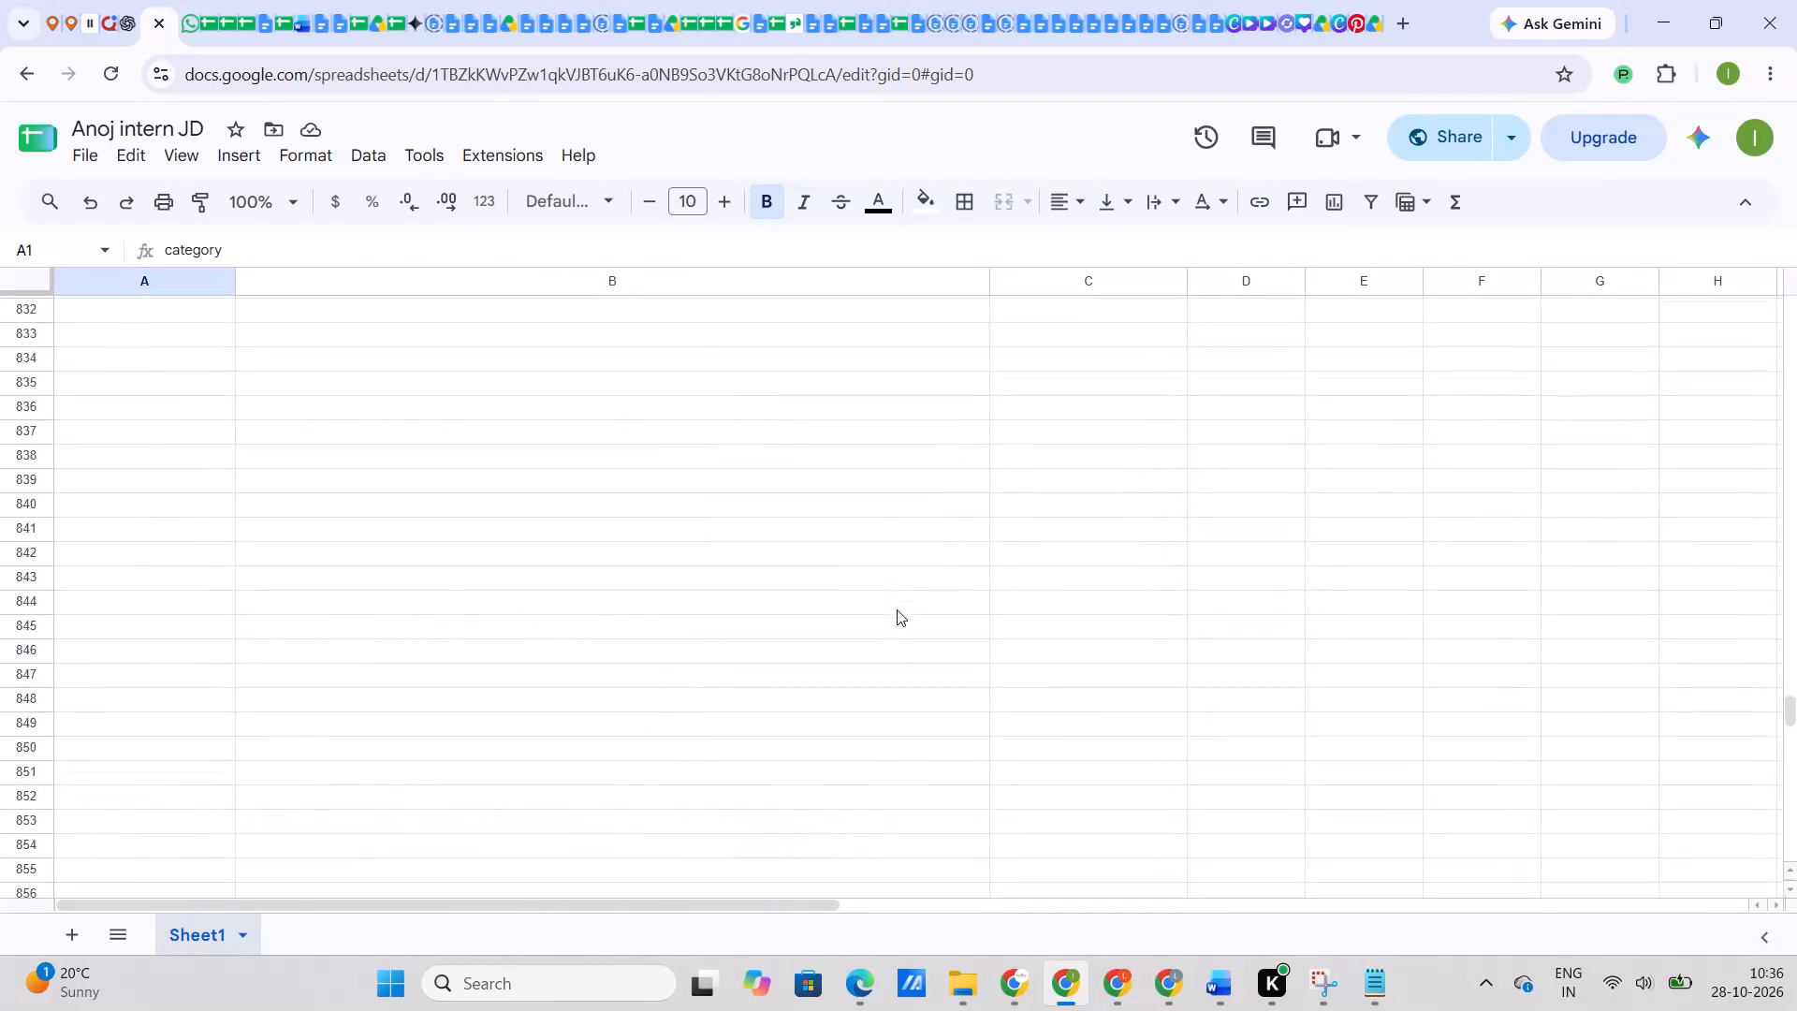
scroll(897, 609, "up", 3)
scroll(897, 609, "down", 8)
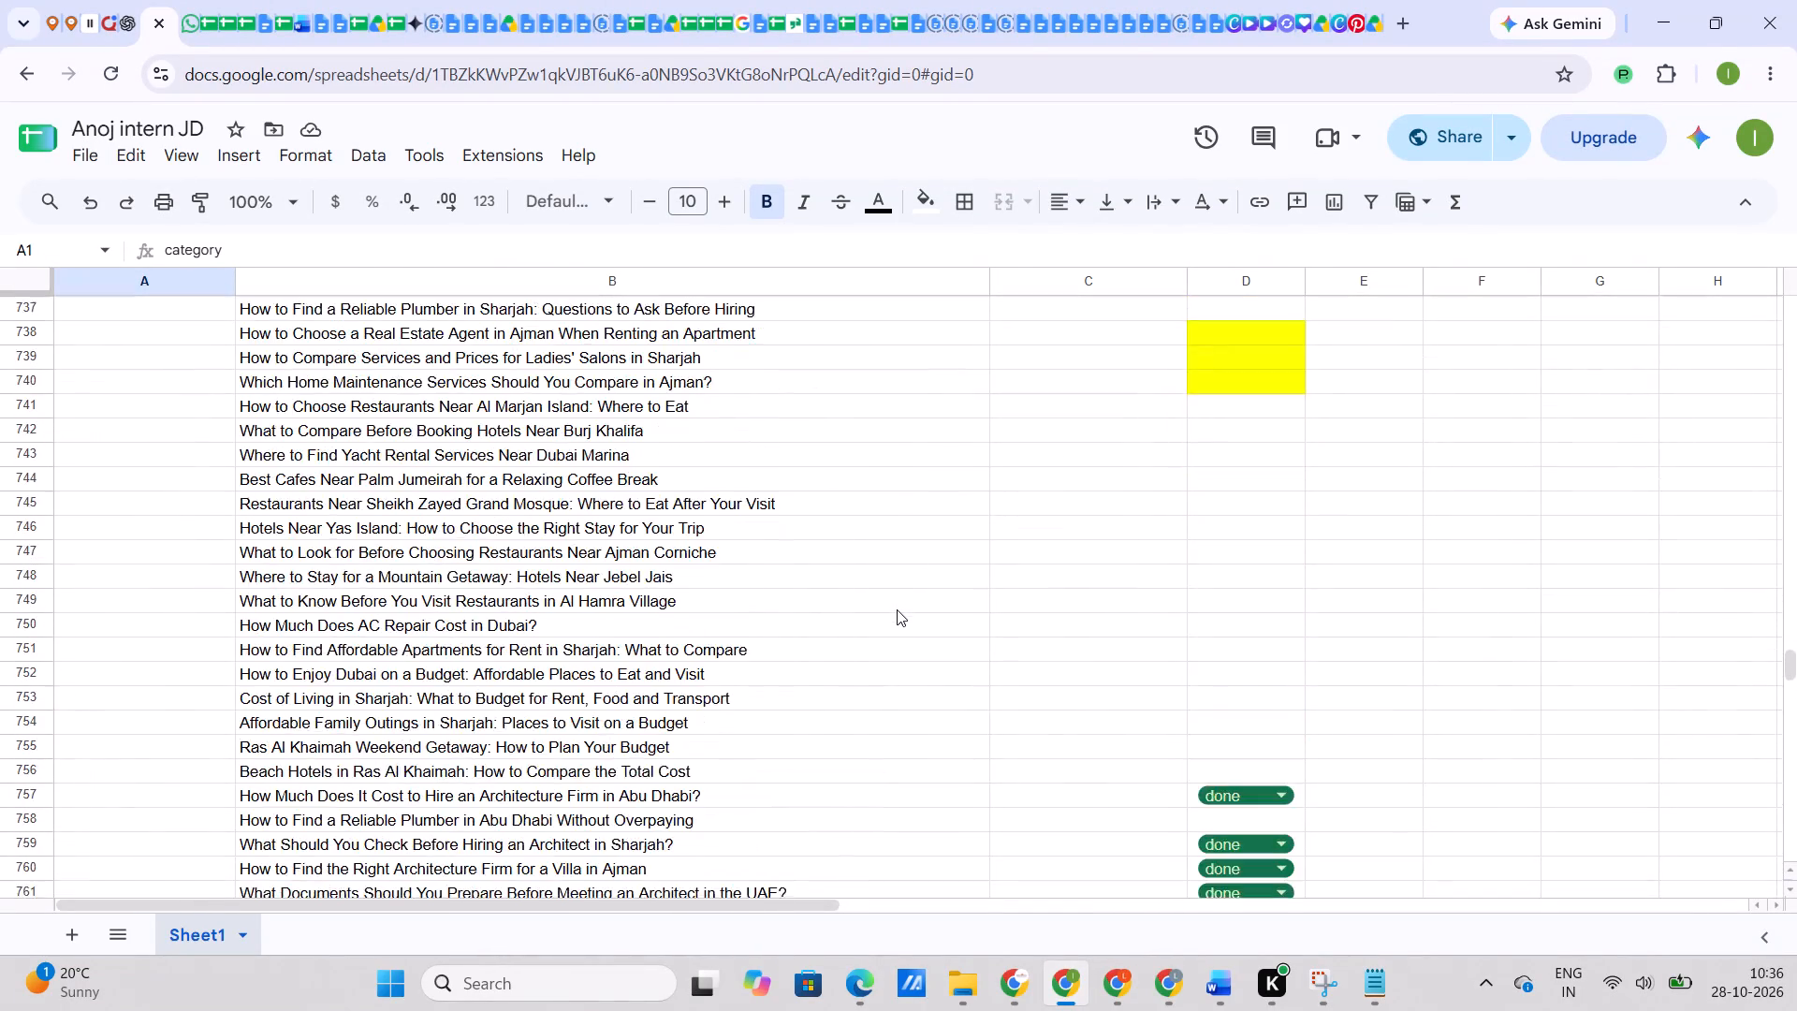
scroll(897, 609, "up", 1)
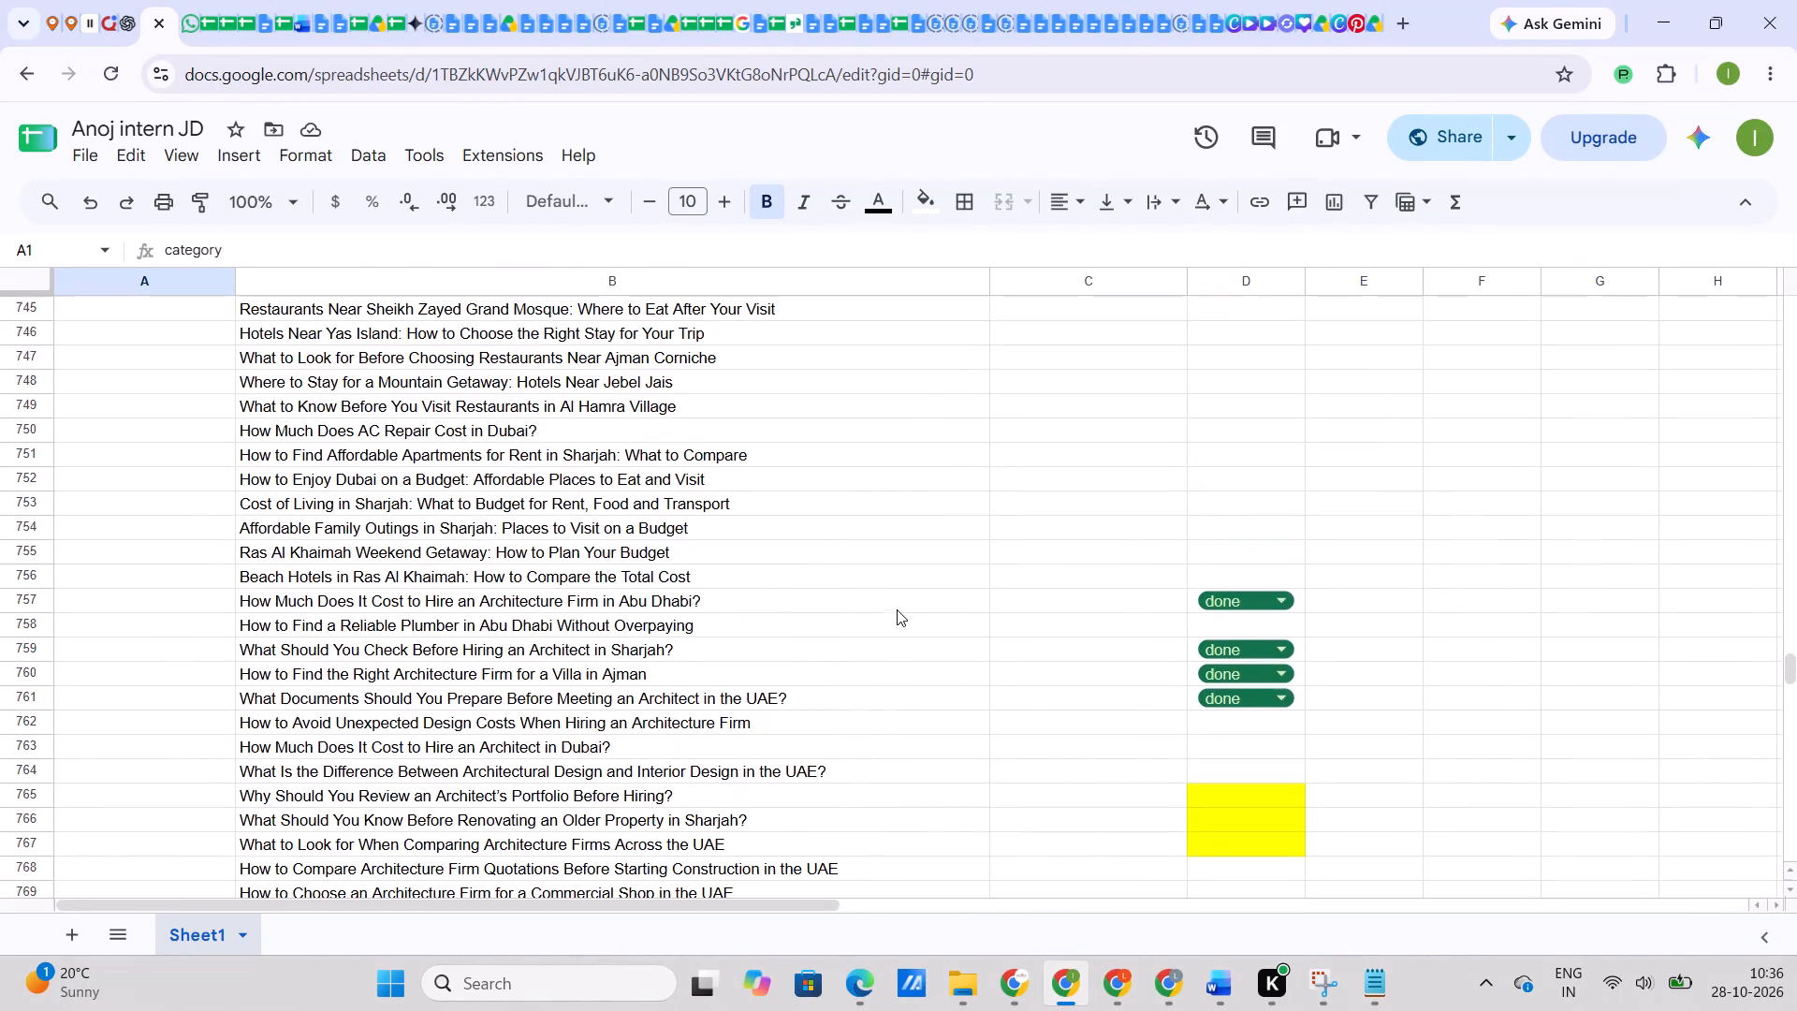
scroll(897, 609, "up", 5)
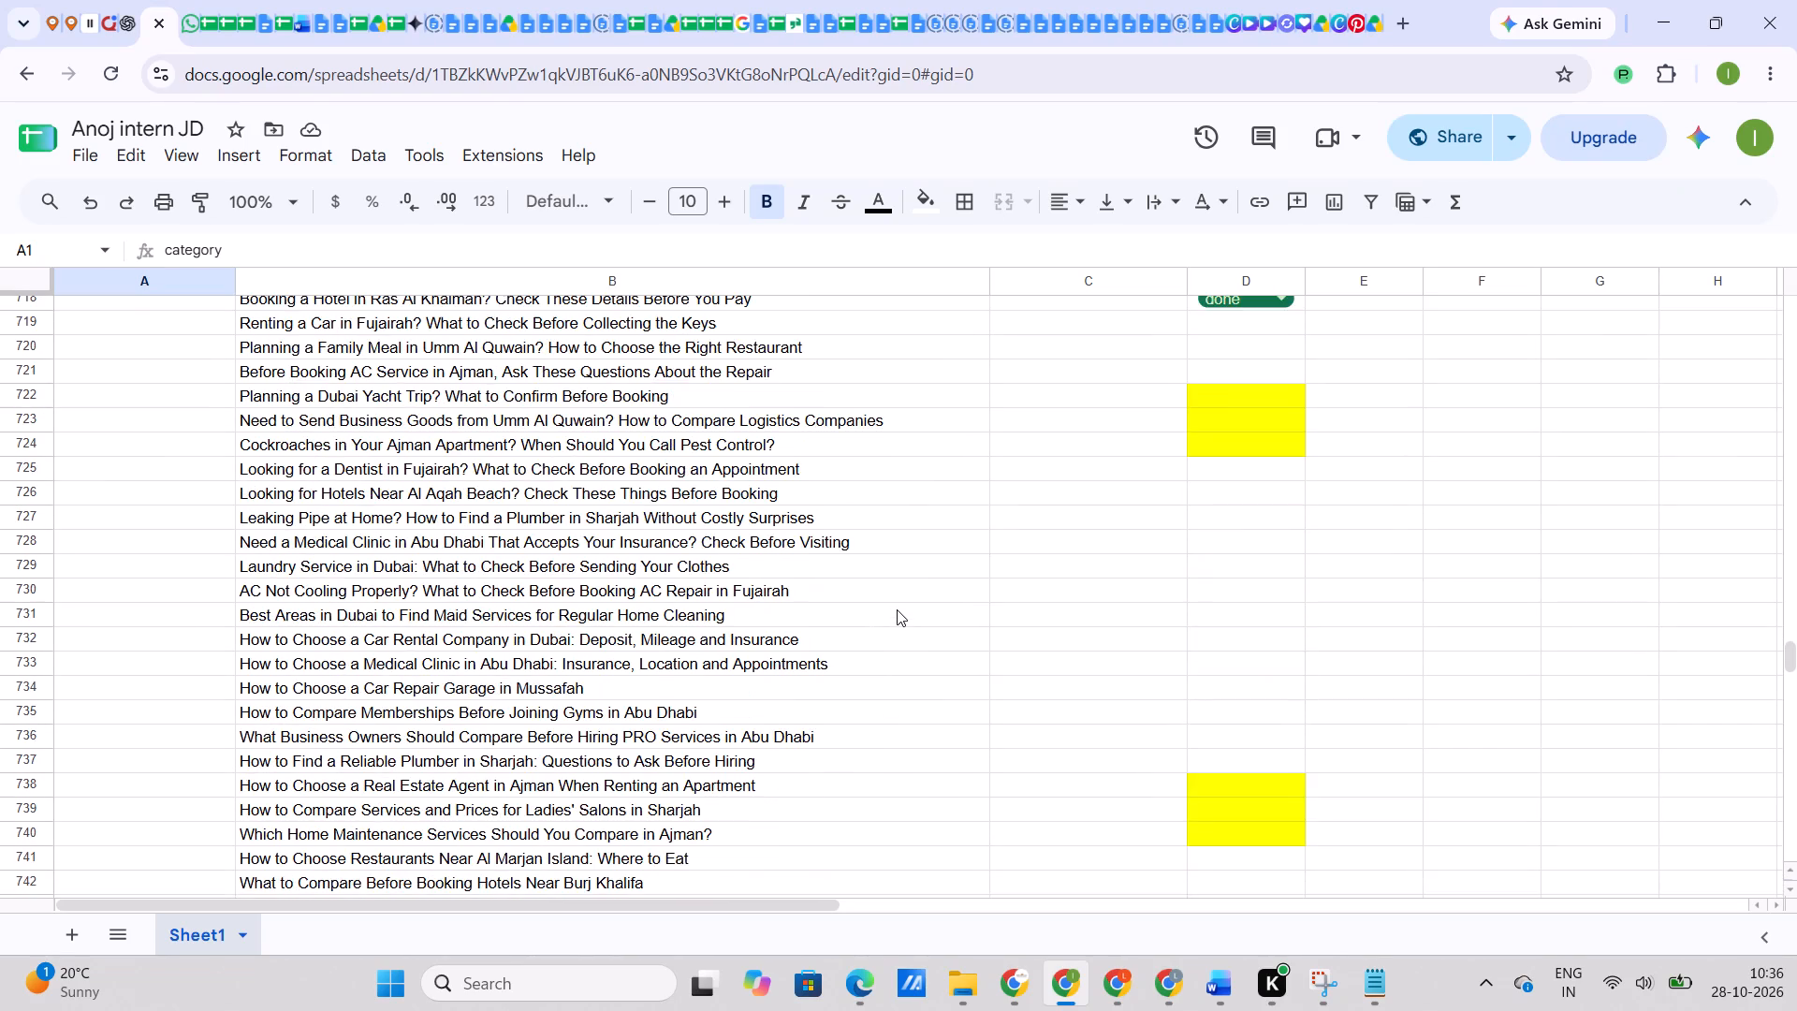
scroll(897, 609, "up", 2)
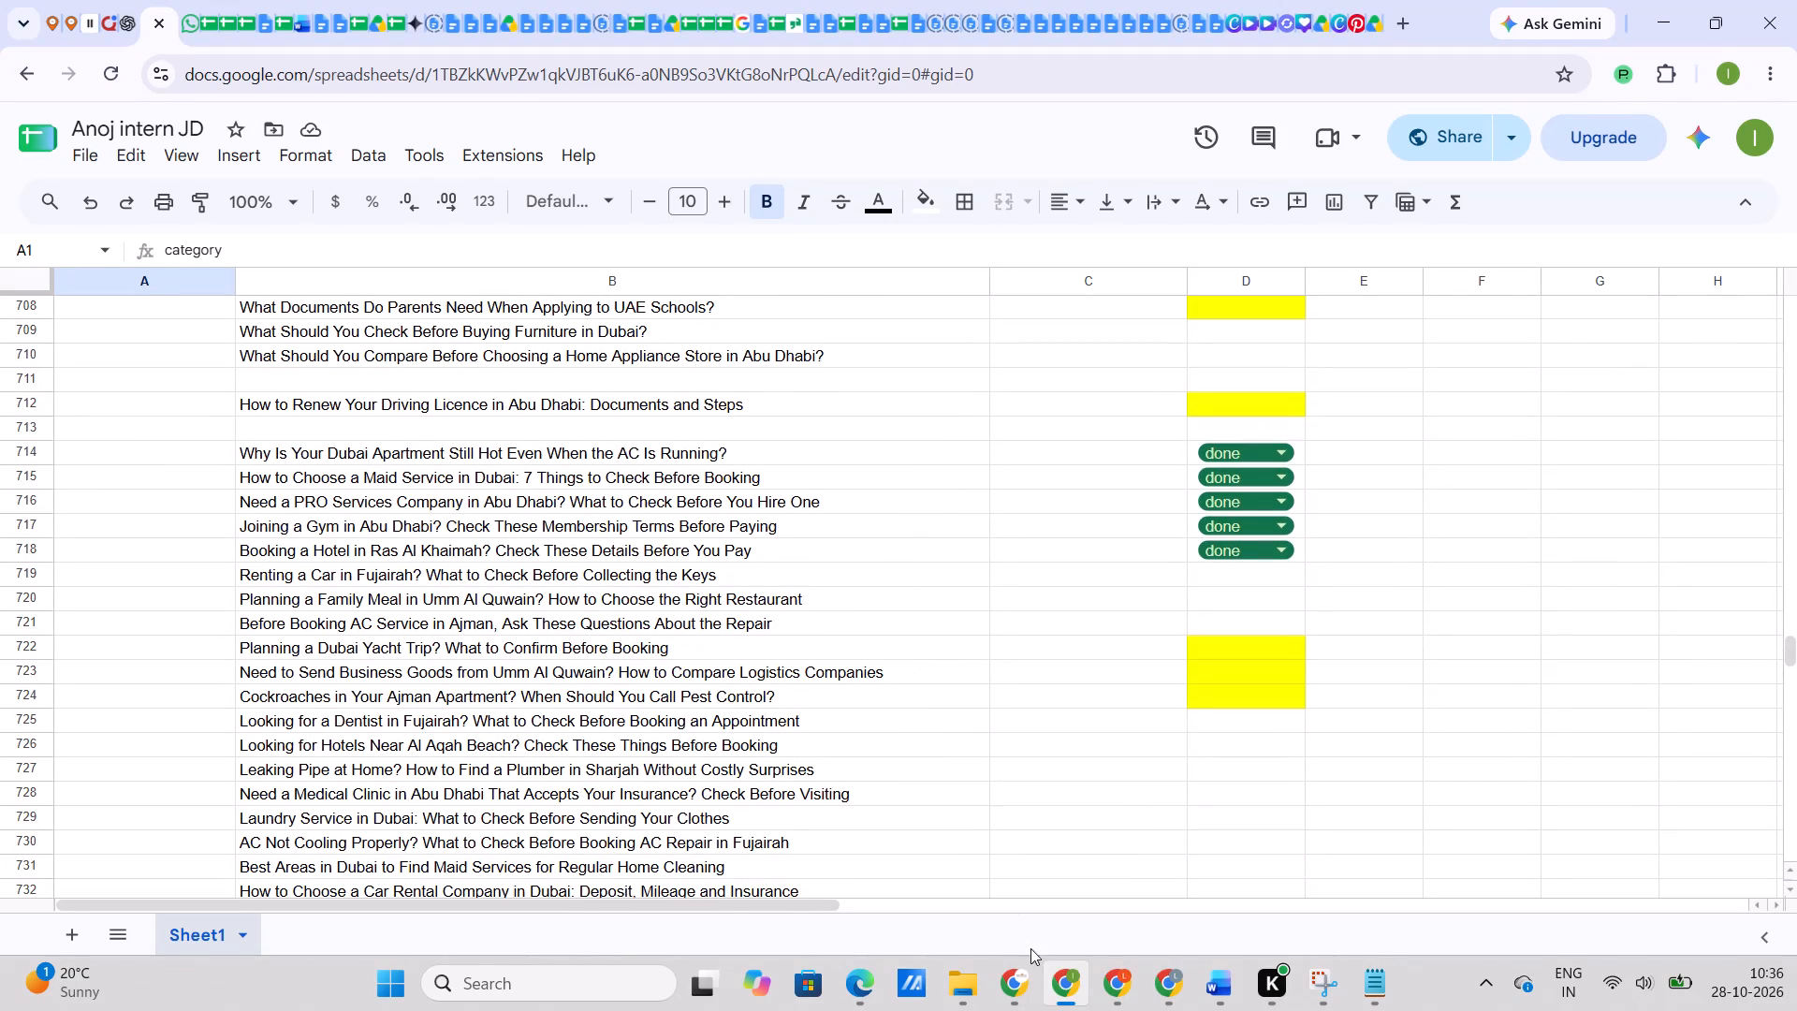
Switch back to the AddressGuru dashboard's Blogs list and look through the entries on its first page.
left_click_drag(1122, 984, 1175, 984)
left_click(1113, 989)
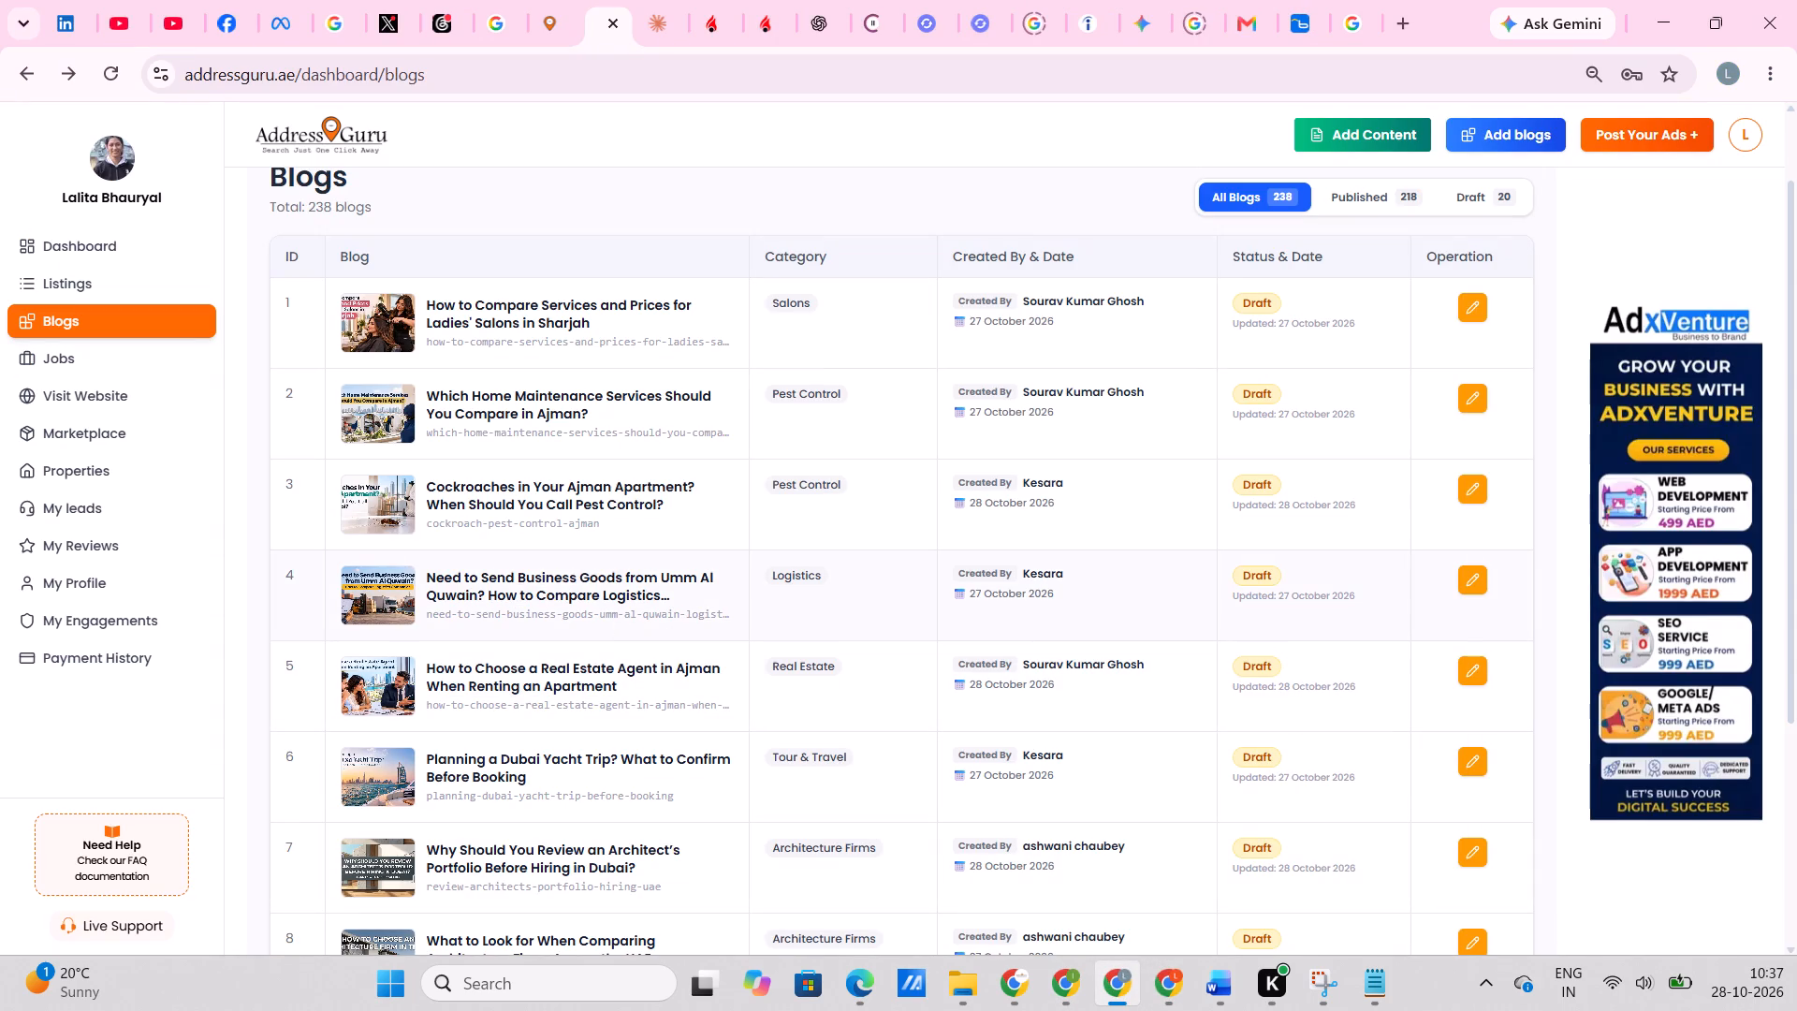
scroll(606, 635, "down", 2)
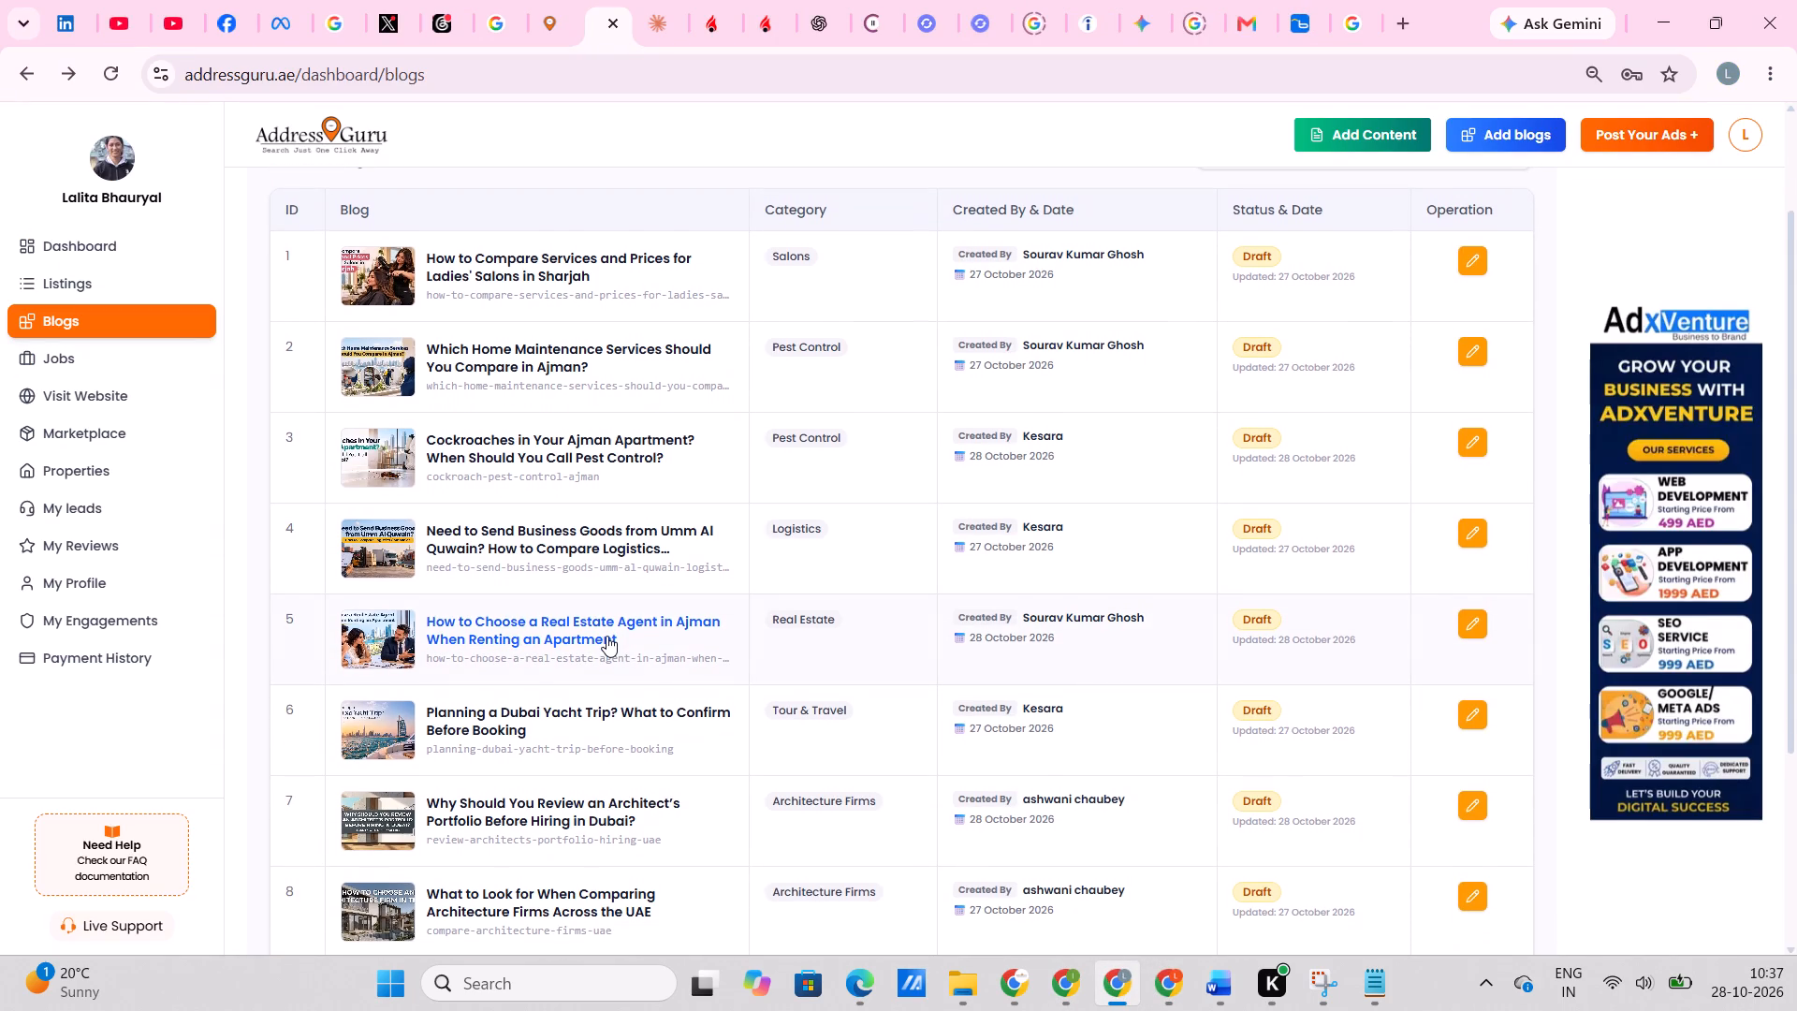
scroll(606, 636, "down", 4)
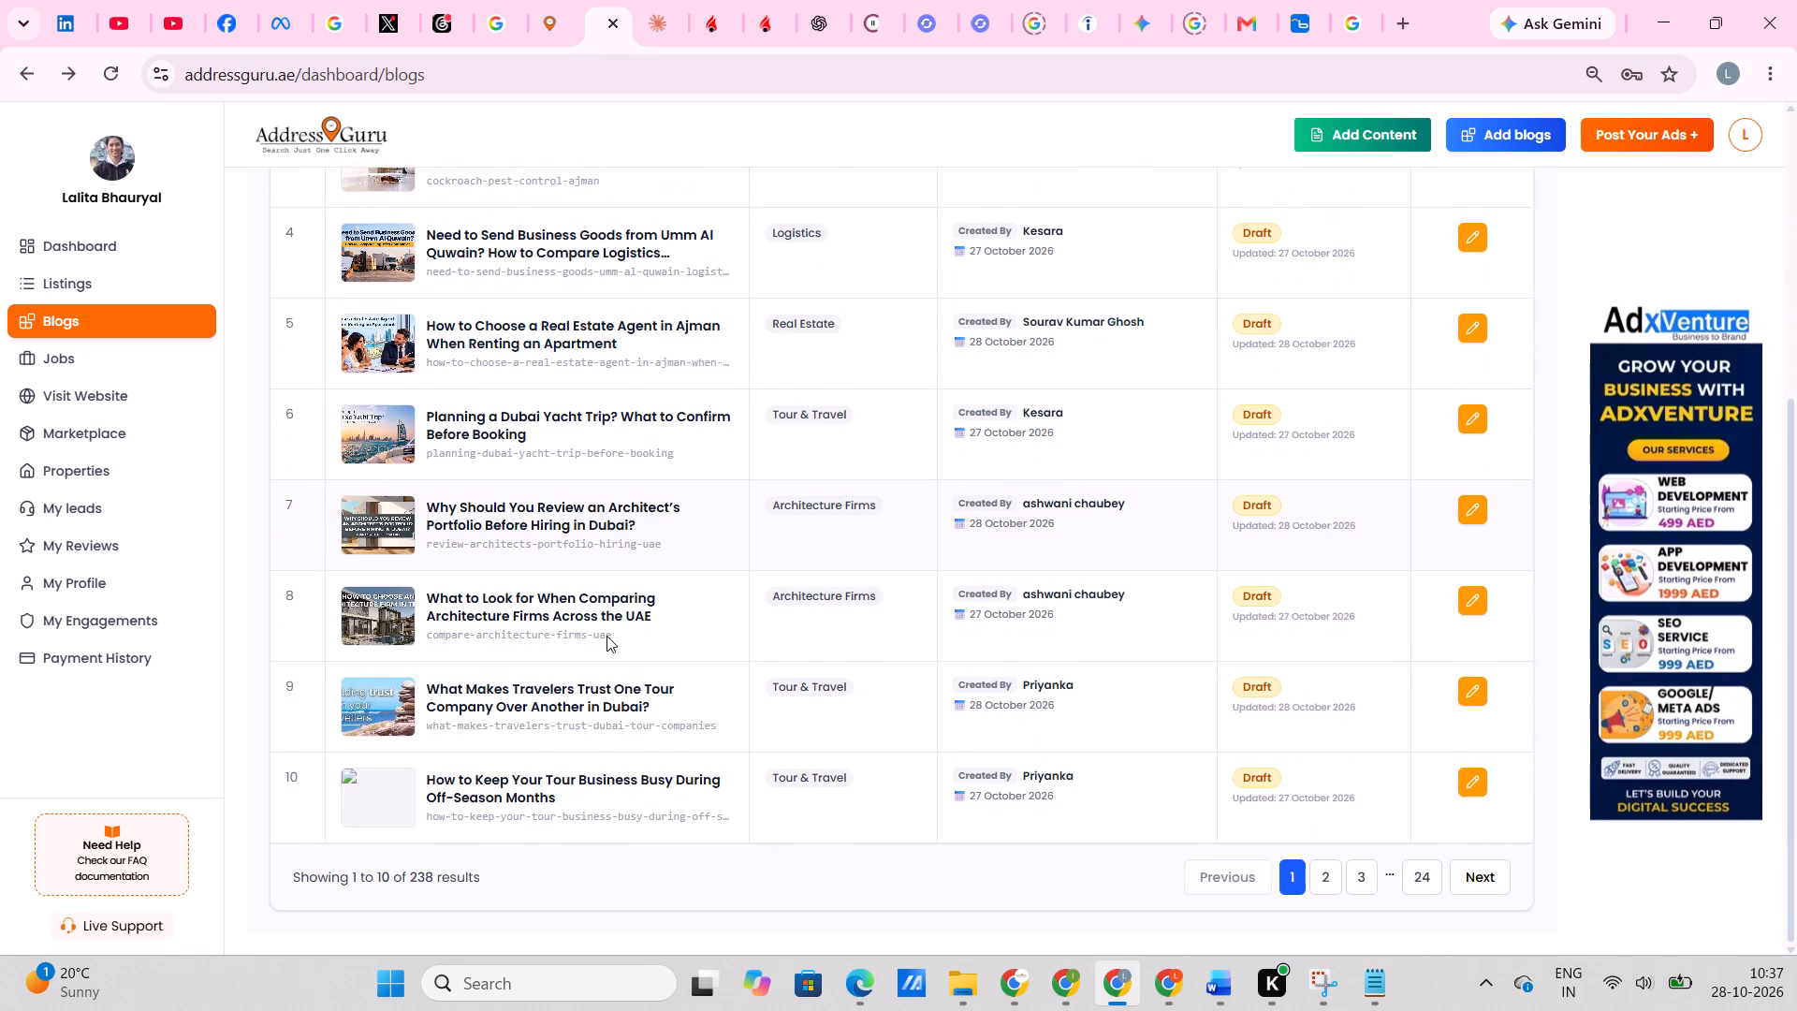
scroll(606, 636, "down", 2)
scroll(1319, 875, "up", 6)
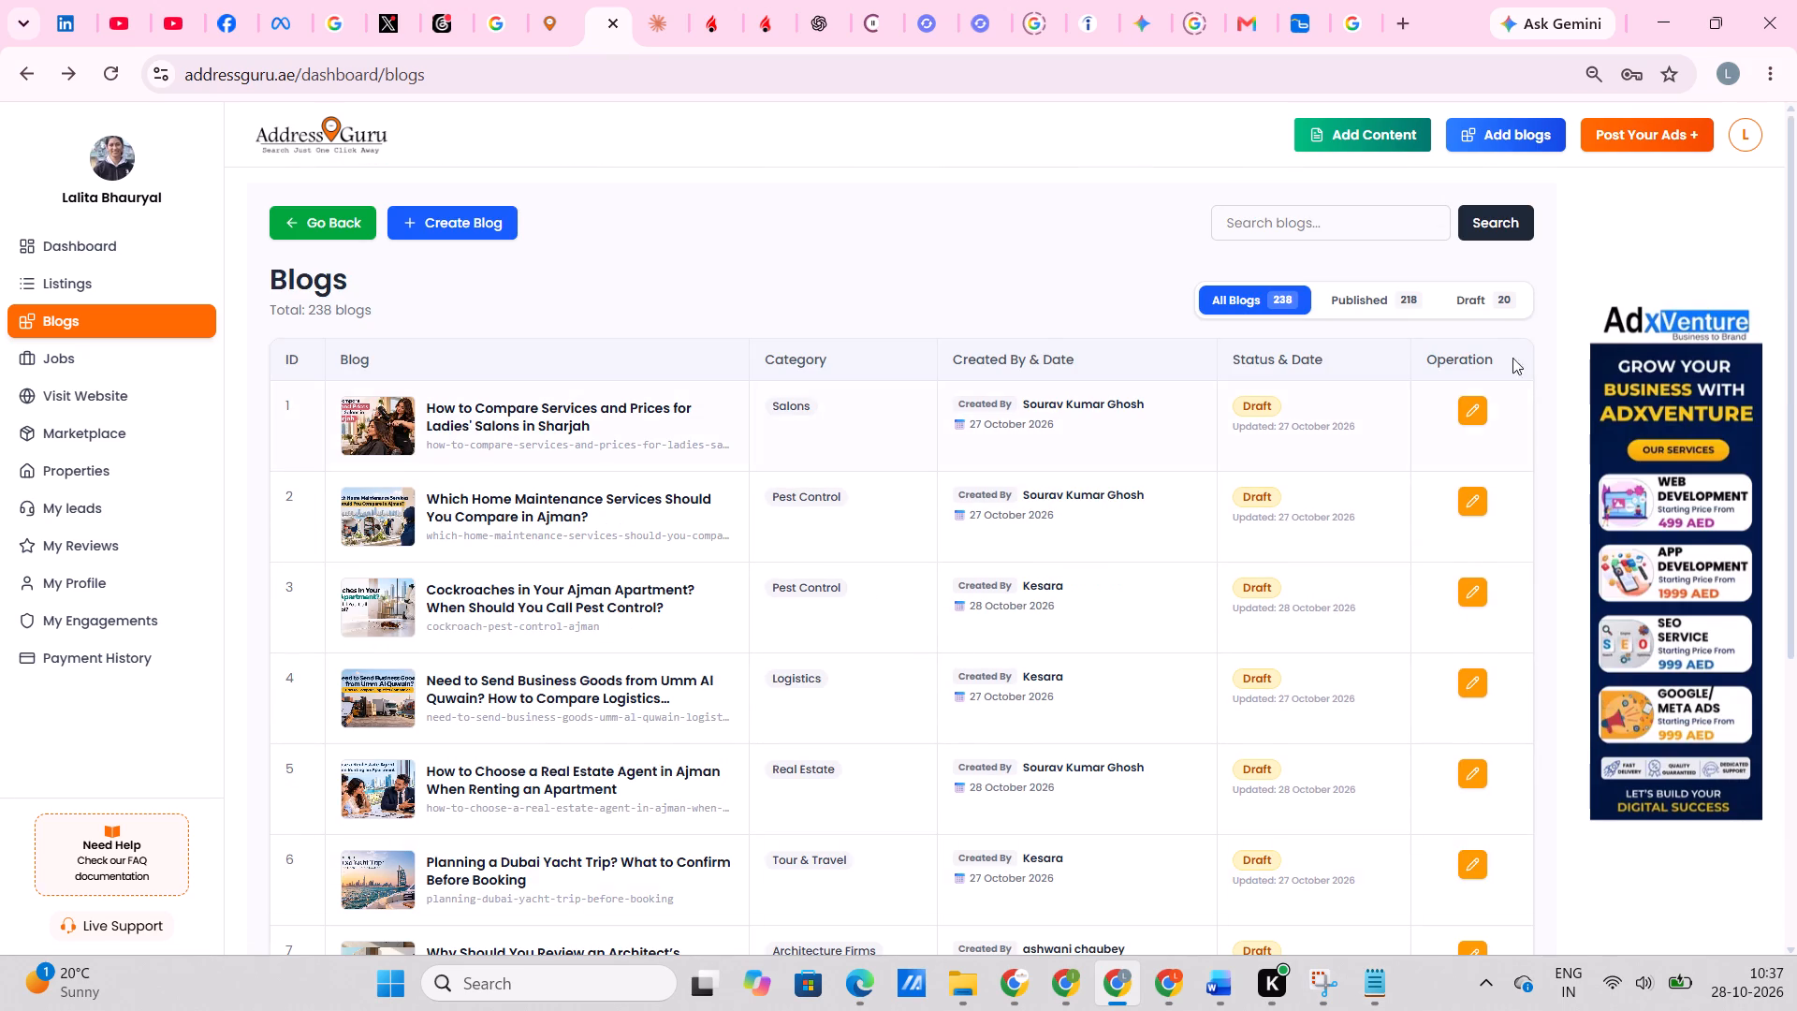
Filter the Blogs list to drafts and look through the entries on page 2.
left_click(1491, 294)
scroll(942, 516, "down", 4)
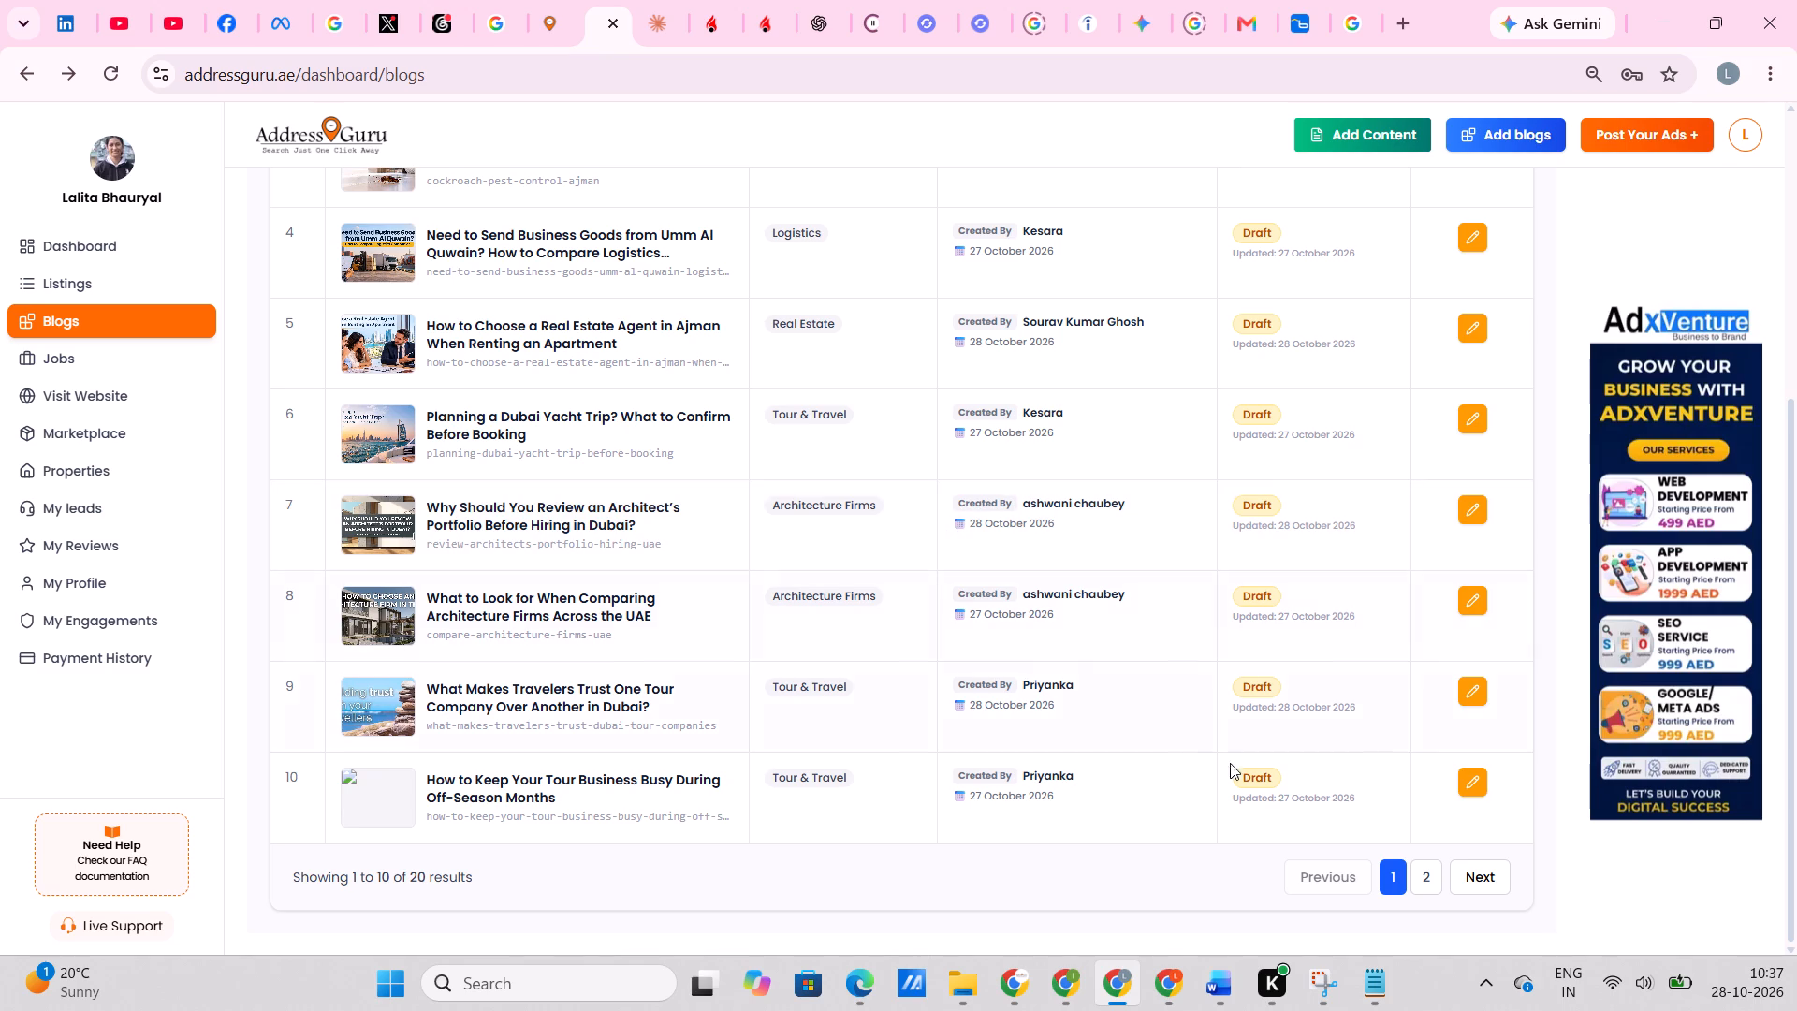
left_click(1424, 878)
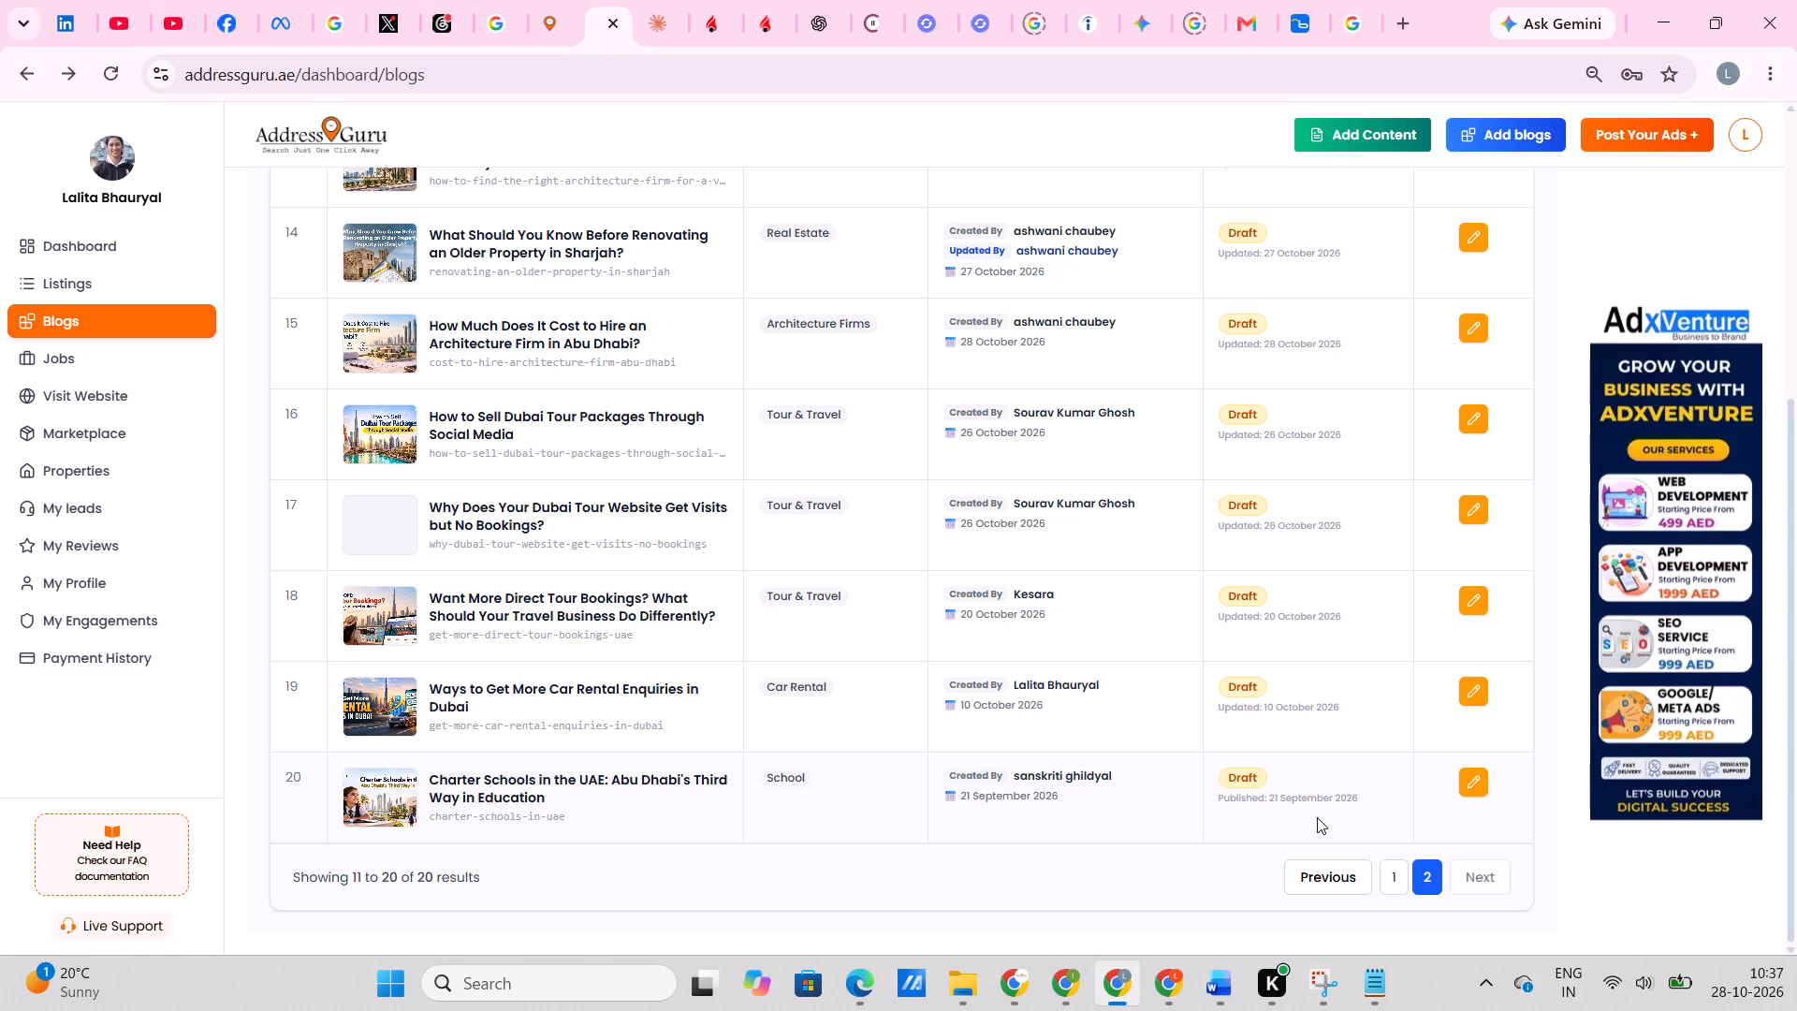
scroll(1278, 806, "up", 8)
scroll(1132, 359, "left", 2)
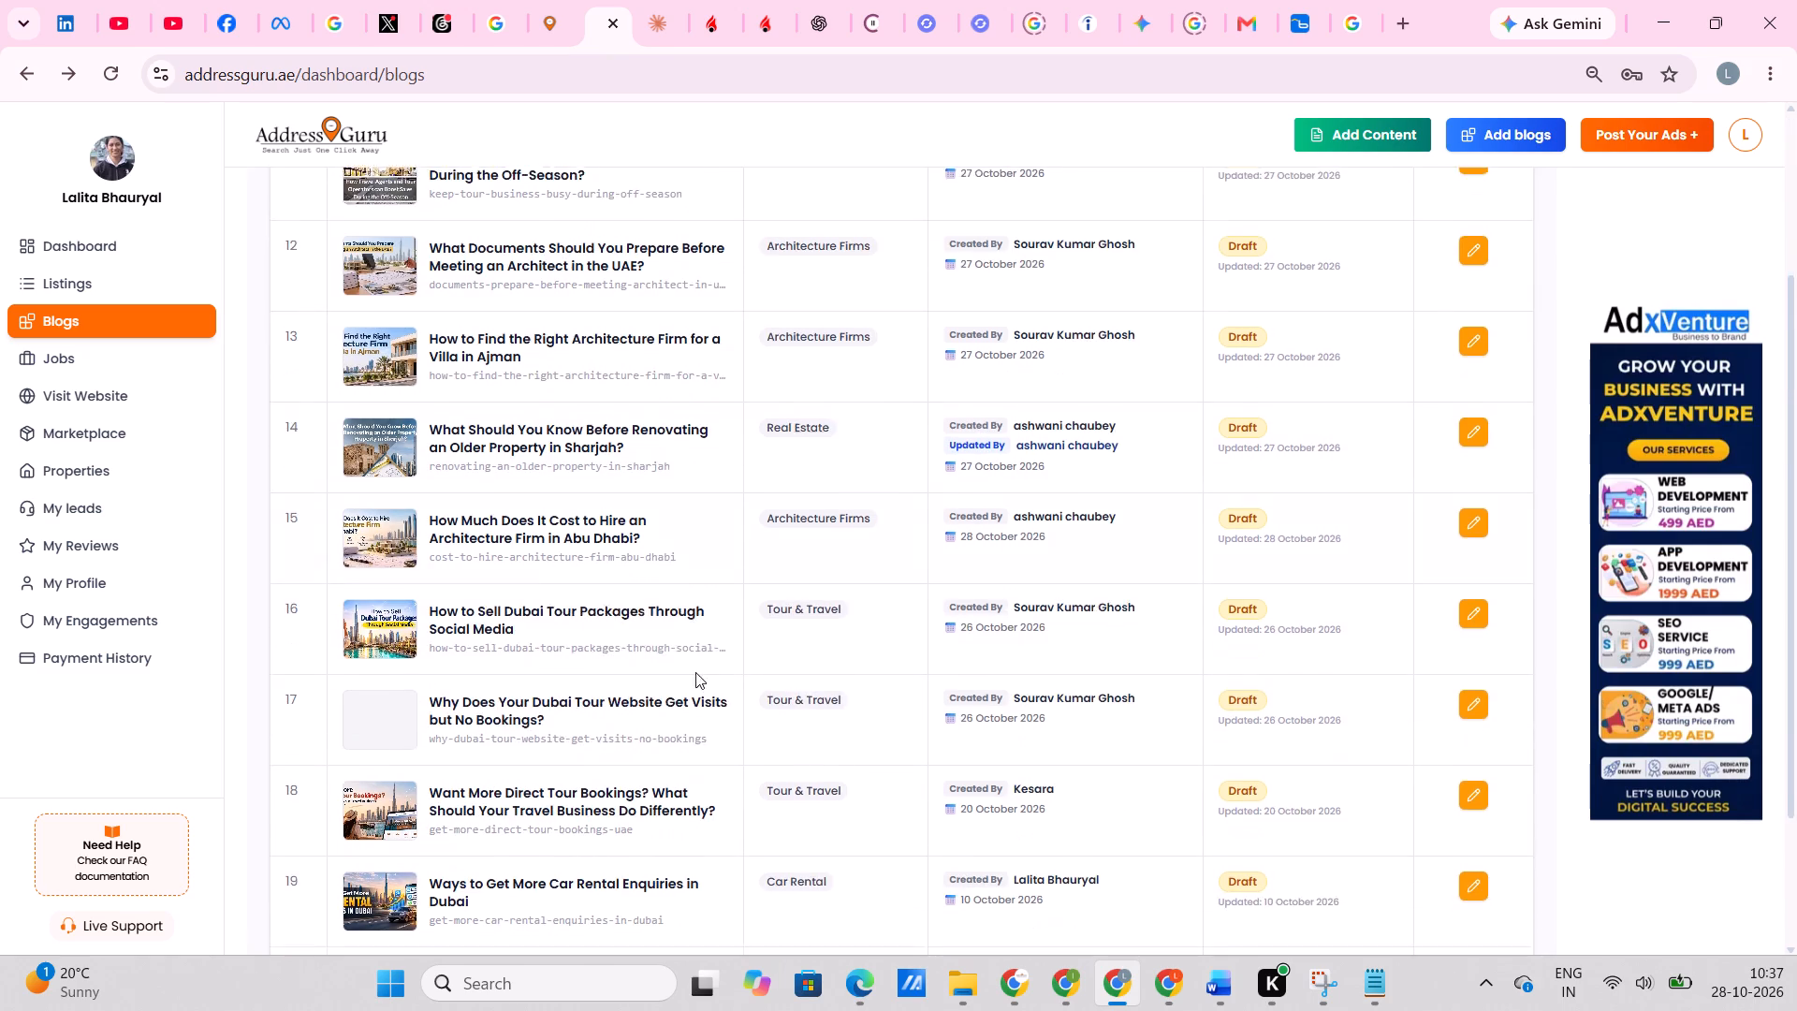
scroll(695, 672, "left", 3)
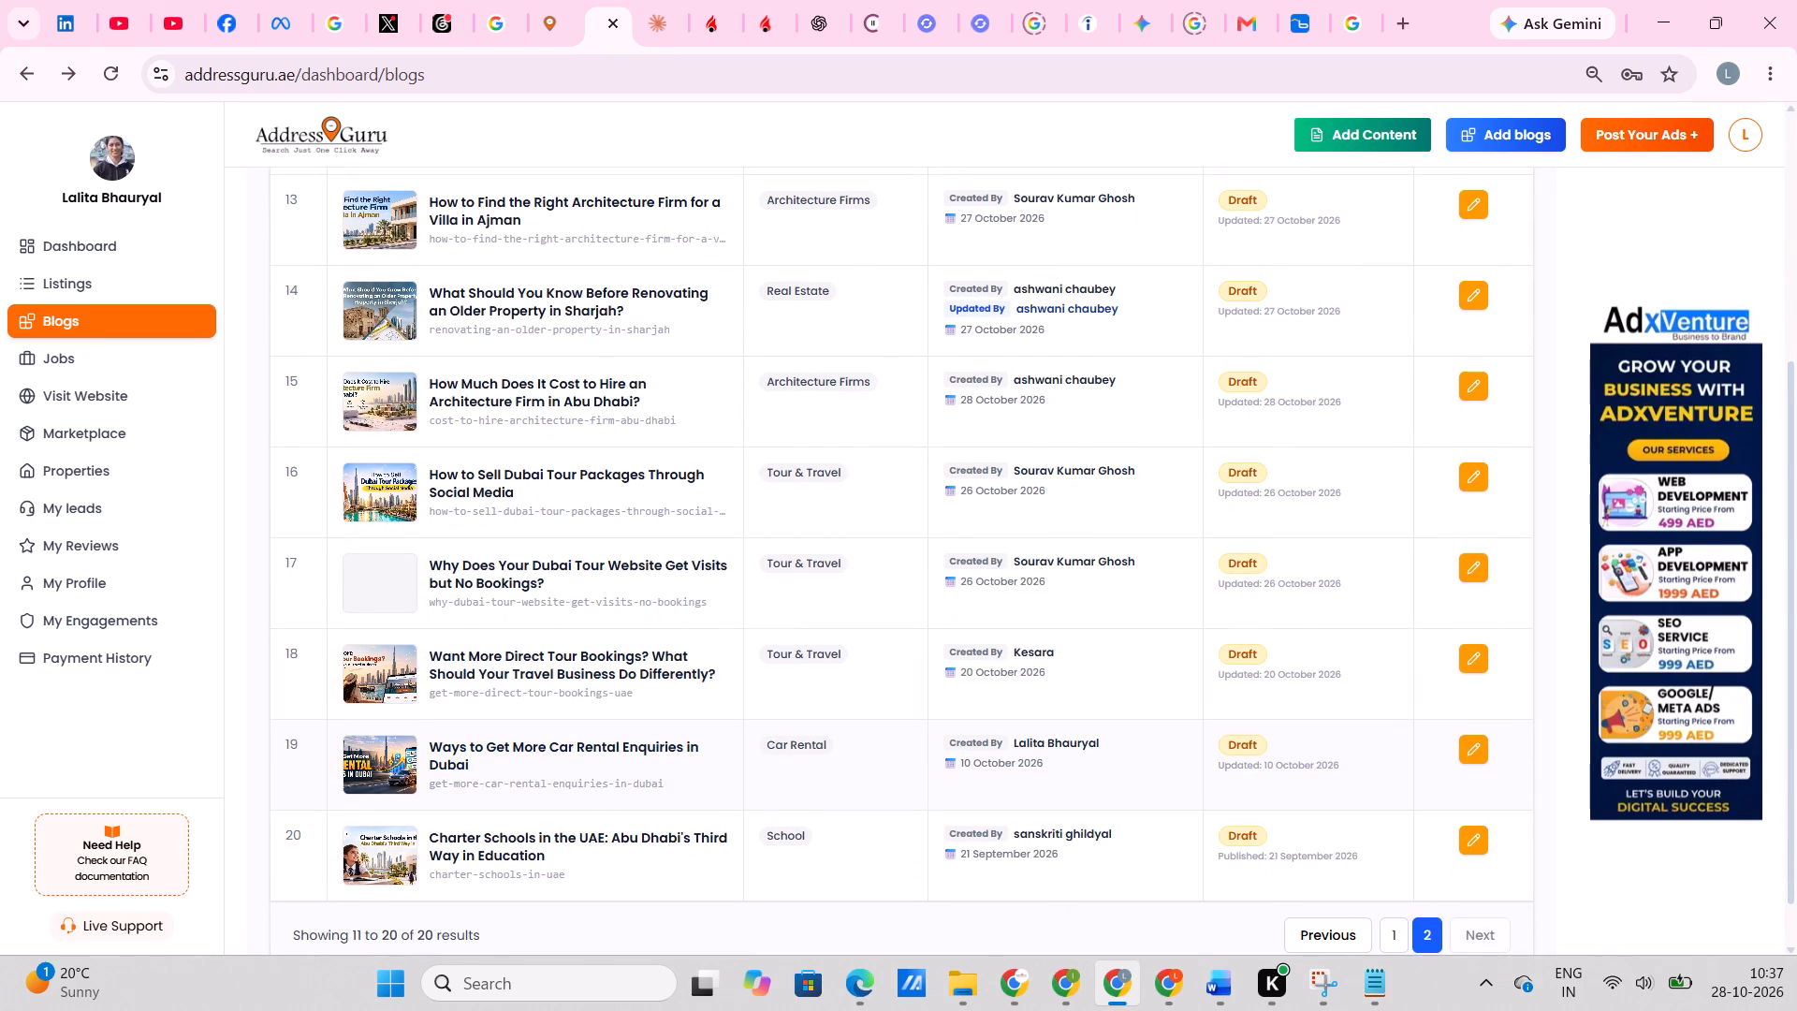
Copy the title and slug of the draft blog "Ways to Get More Car Rental Enquiries in Dubai", including its row number.
left_click_drag(719, 770, 795, 773)
left_click(796, 774)
left_click_drag(752, 778, 721, 768)
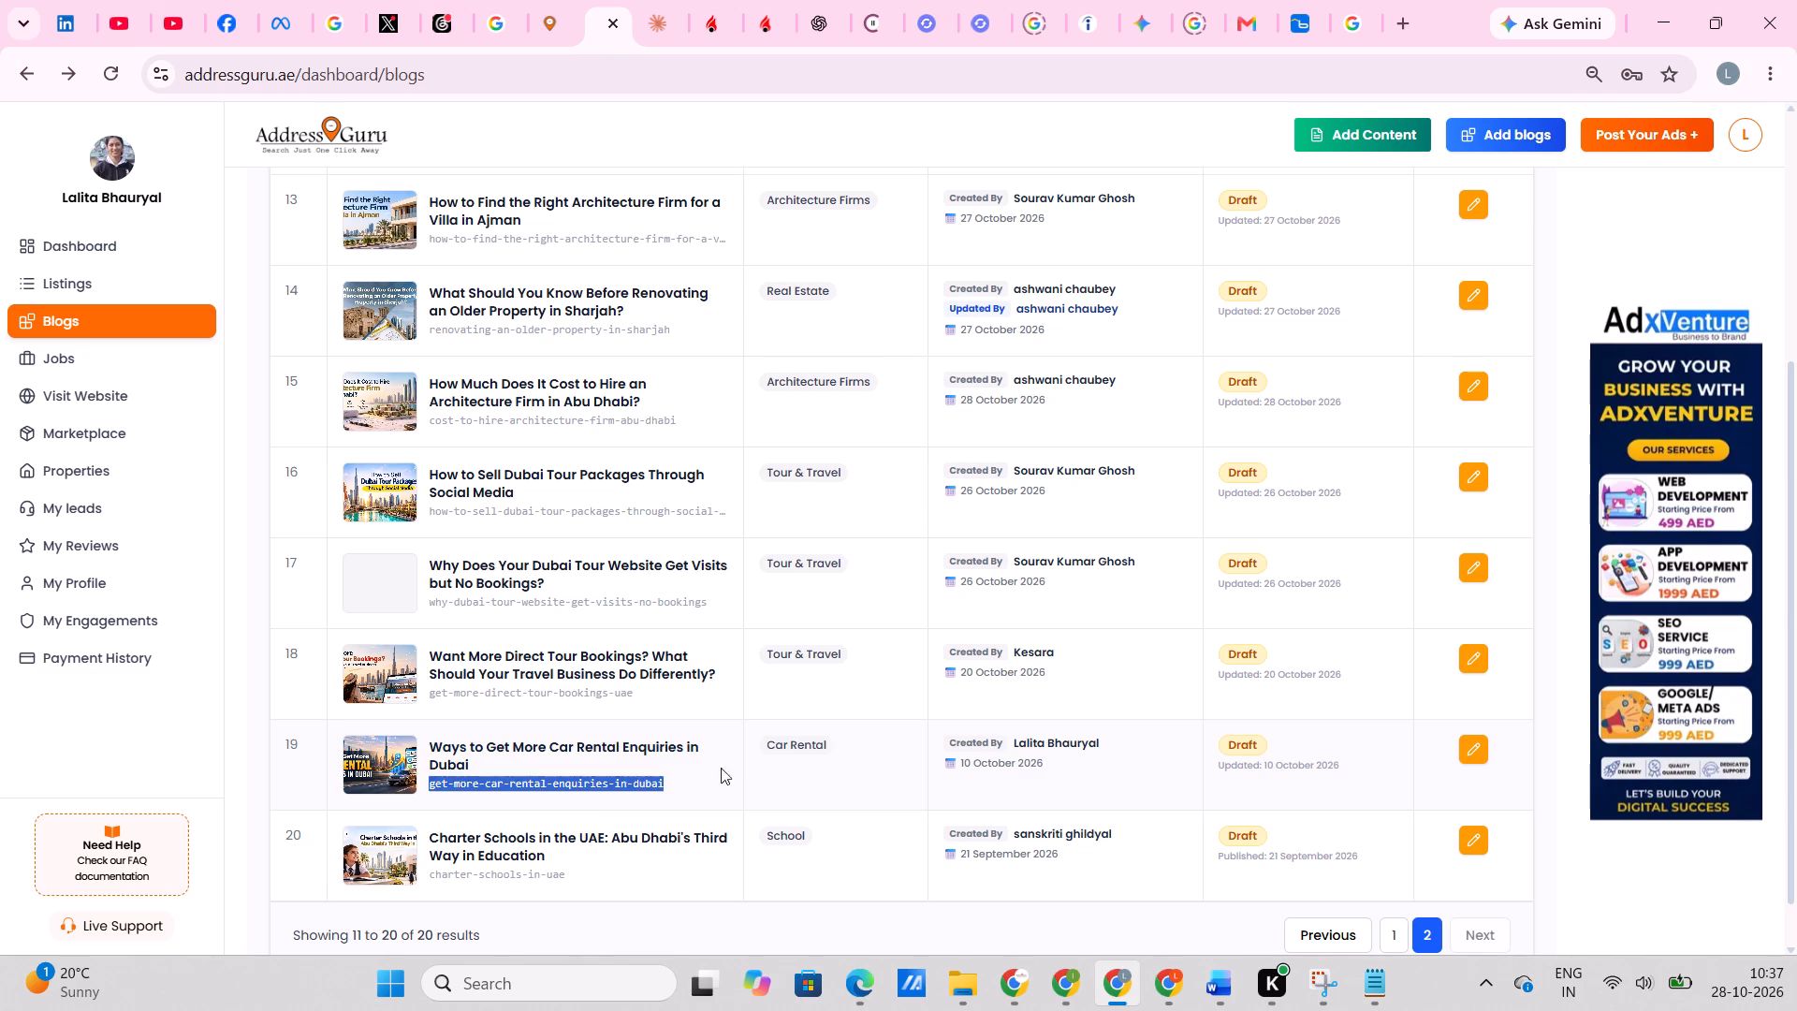
left_click_drag(721, 768, 411, 754)
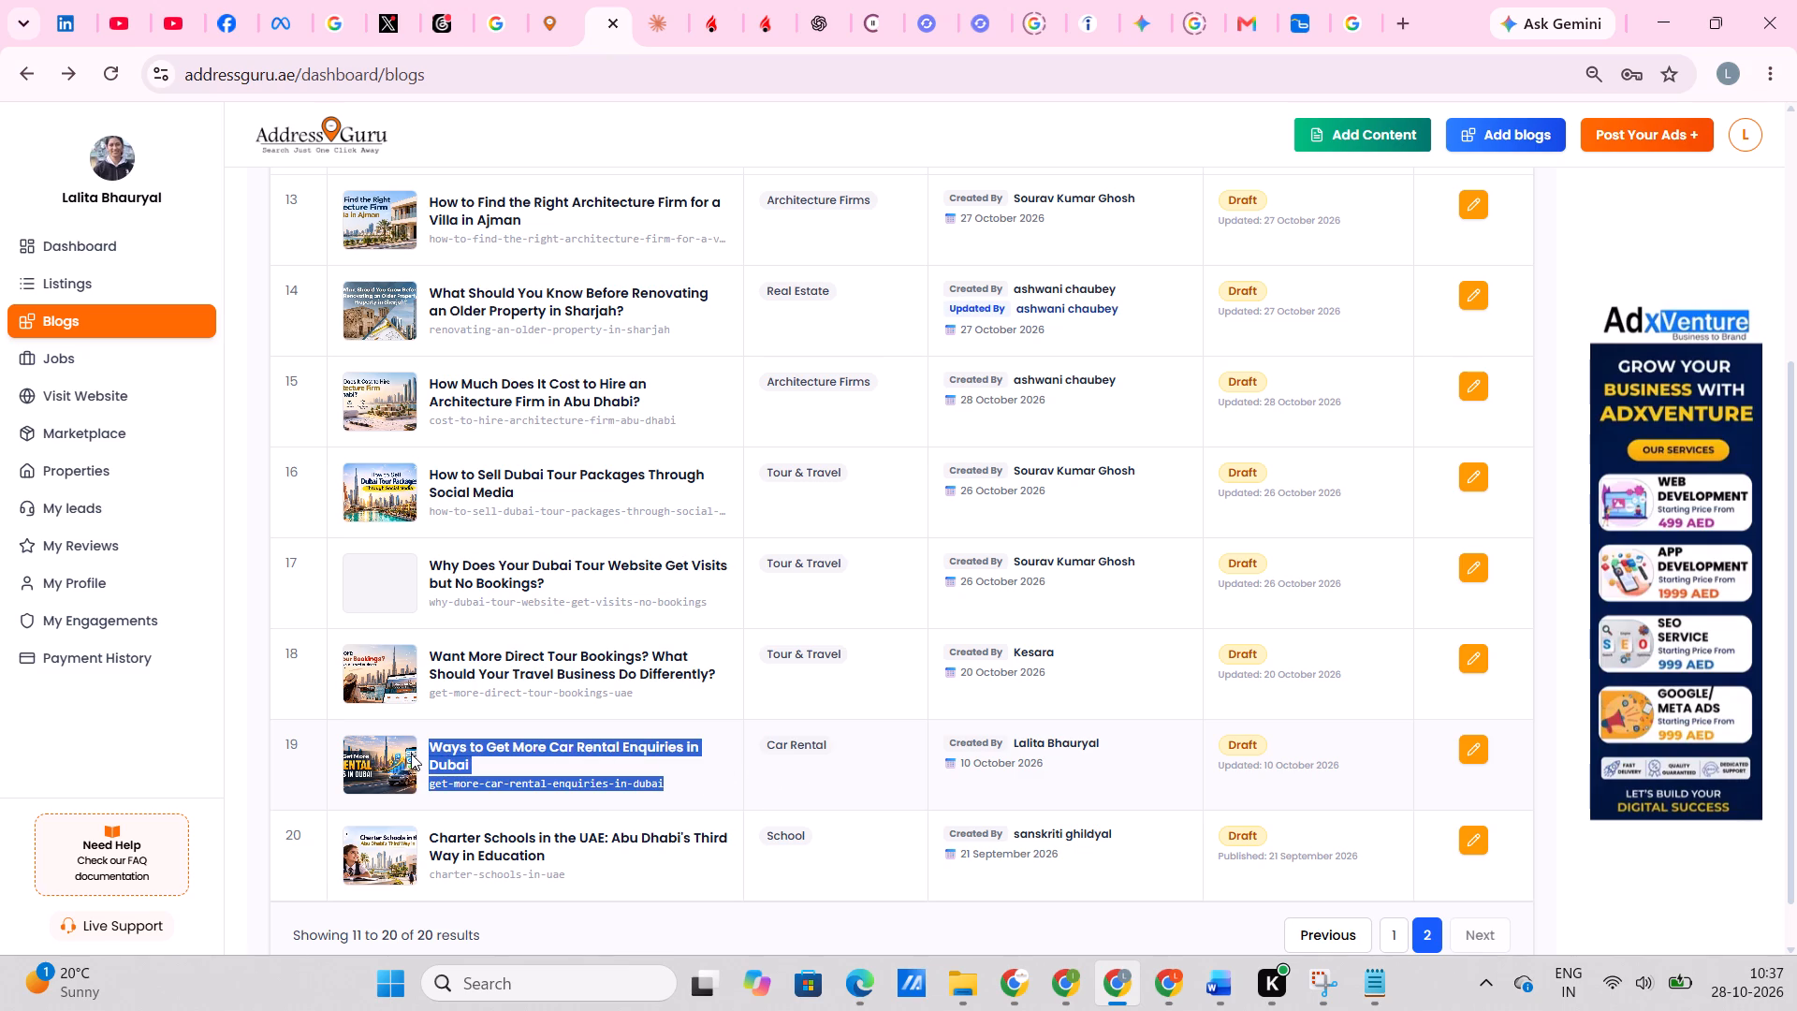
left_click_drag(411, 754, 277, 730)
key("ctrl+c")
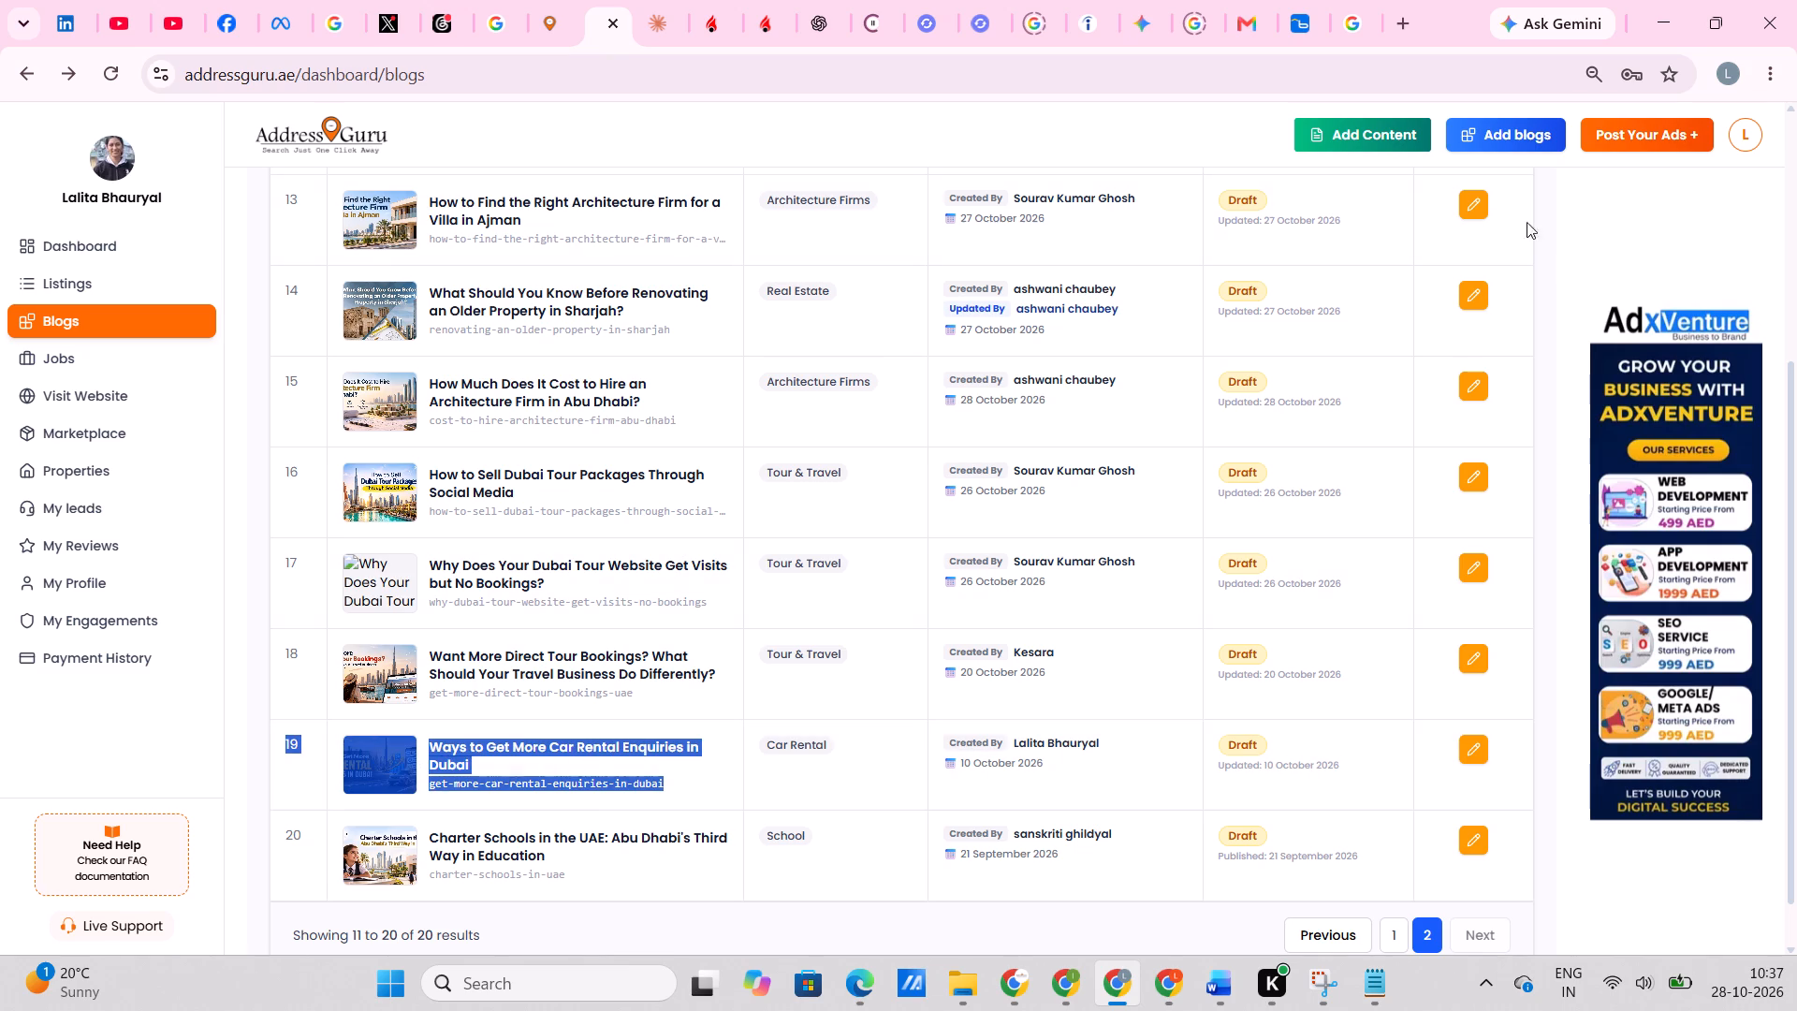
Search the Blogs list for the copied title "Ways to Get More Car Rental Enquiries in Dubai", trimming off the slug.
scroll(1490, 300, "up", 8)
left_click(1294, 201)
left_click(1293, 212)
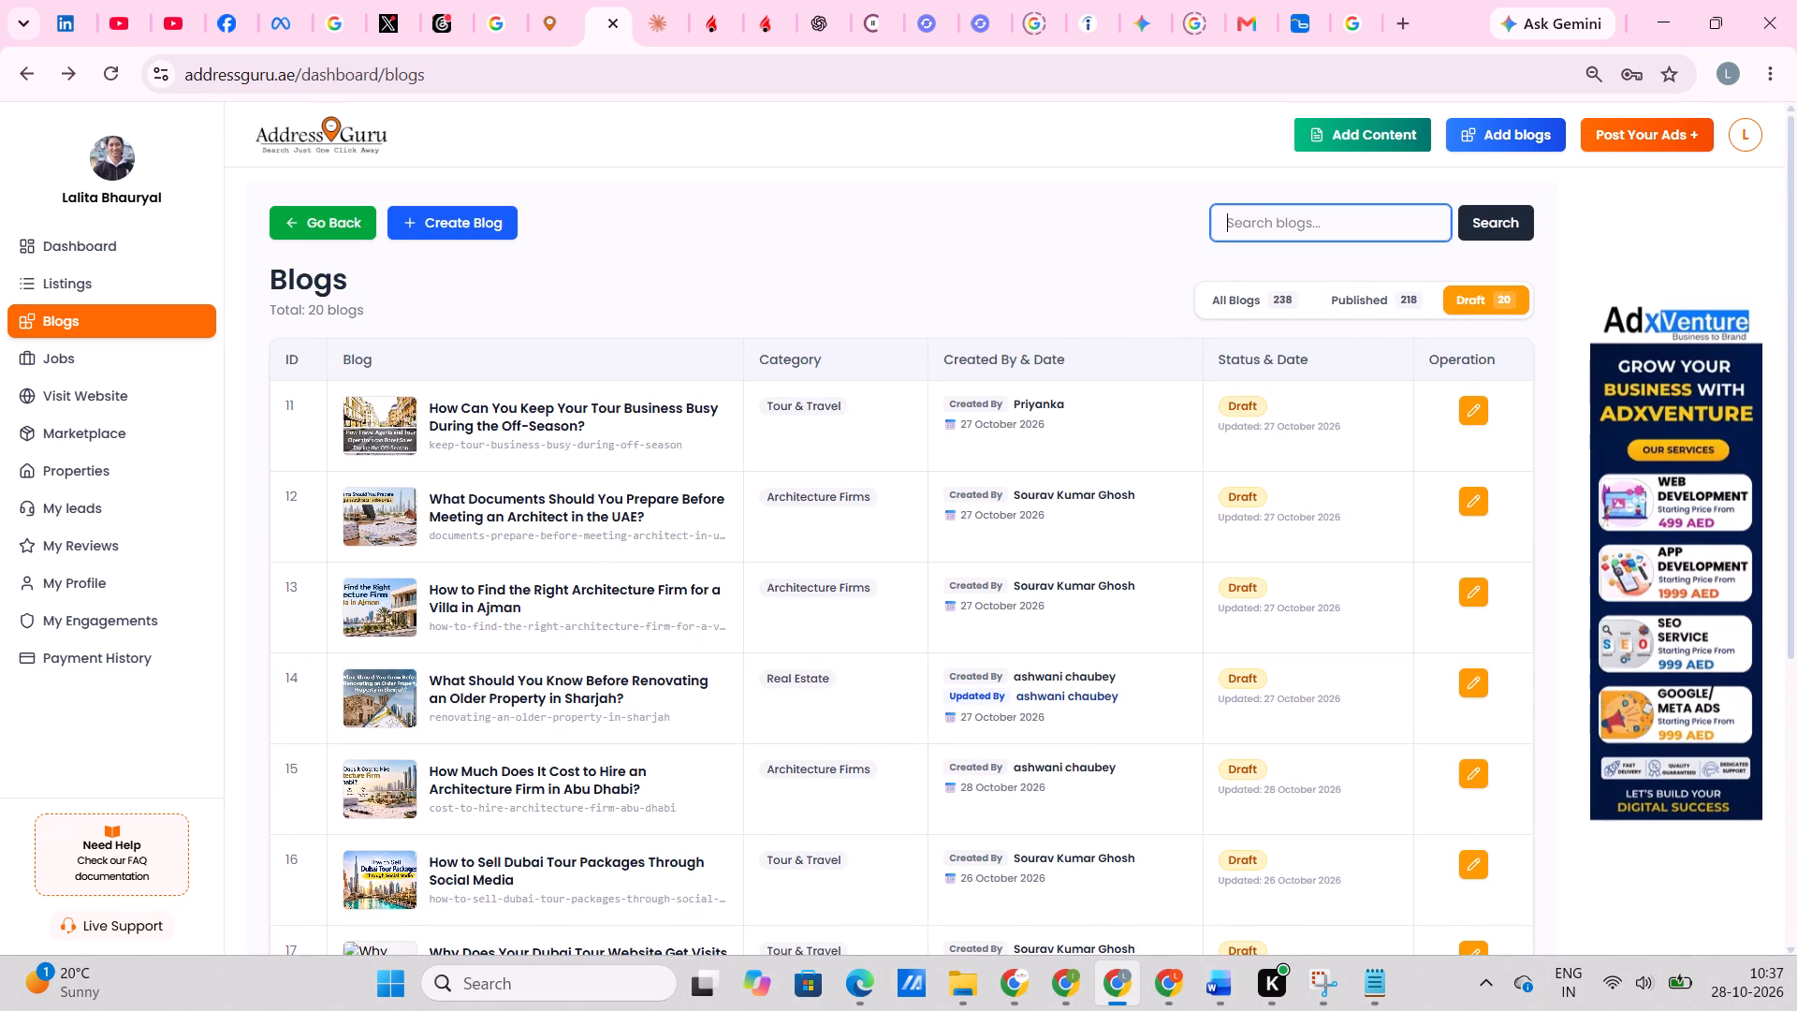
key("ctrl+v")
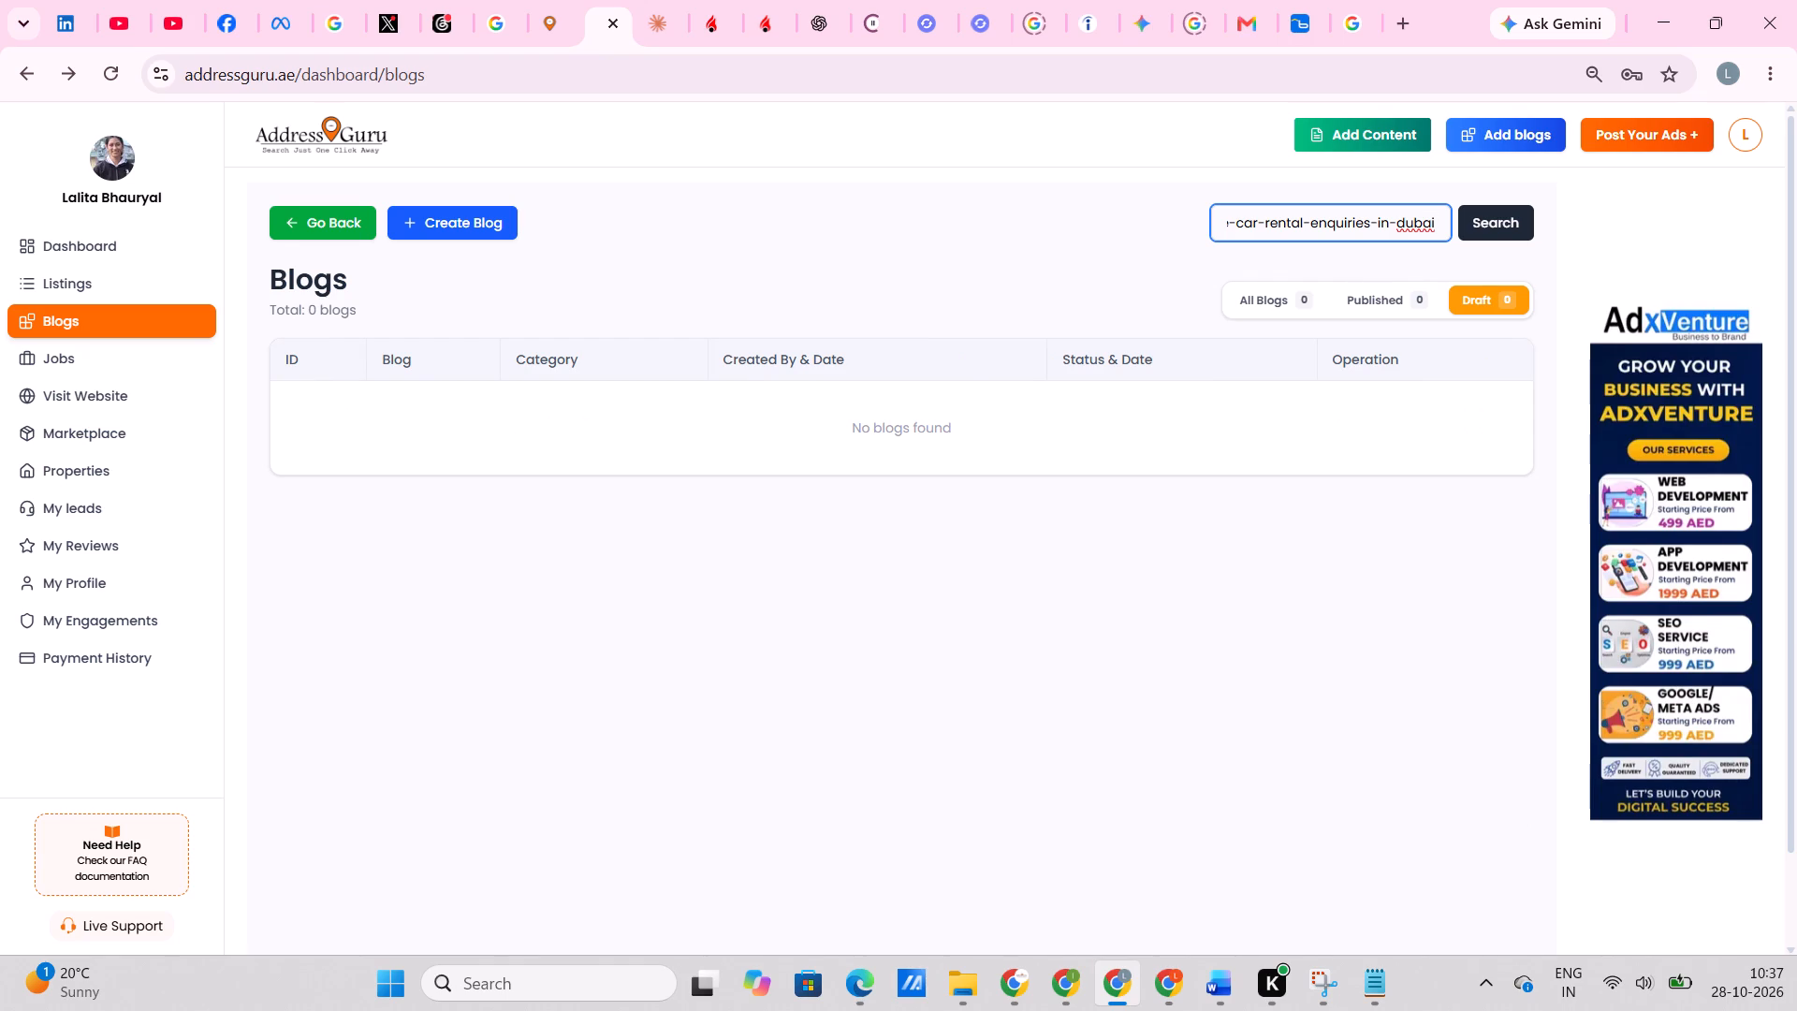
left_click_drag(1439, 222, 1311, 236)
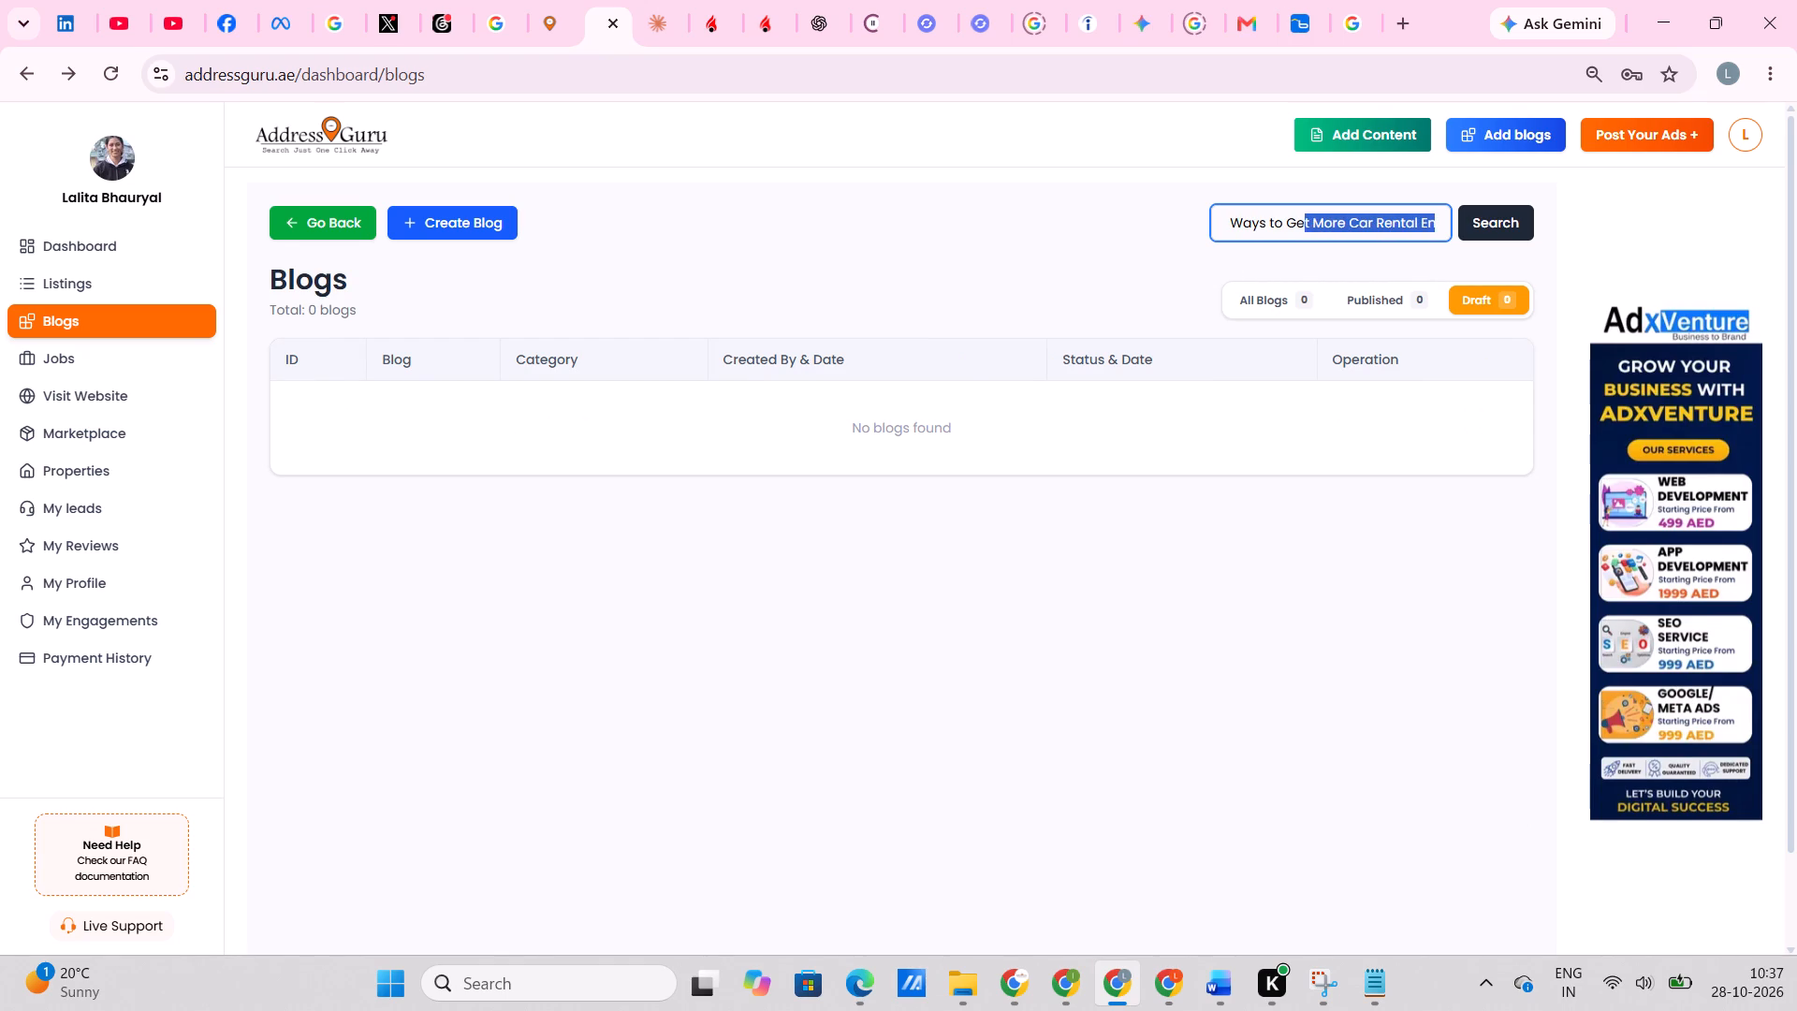
left_click_drag(1311, 236, 1297, 243)
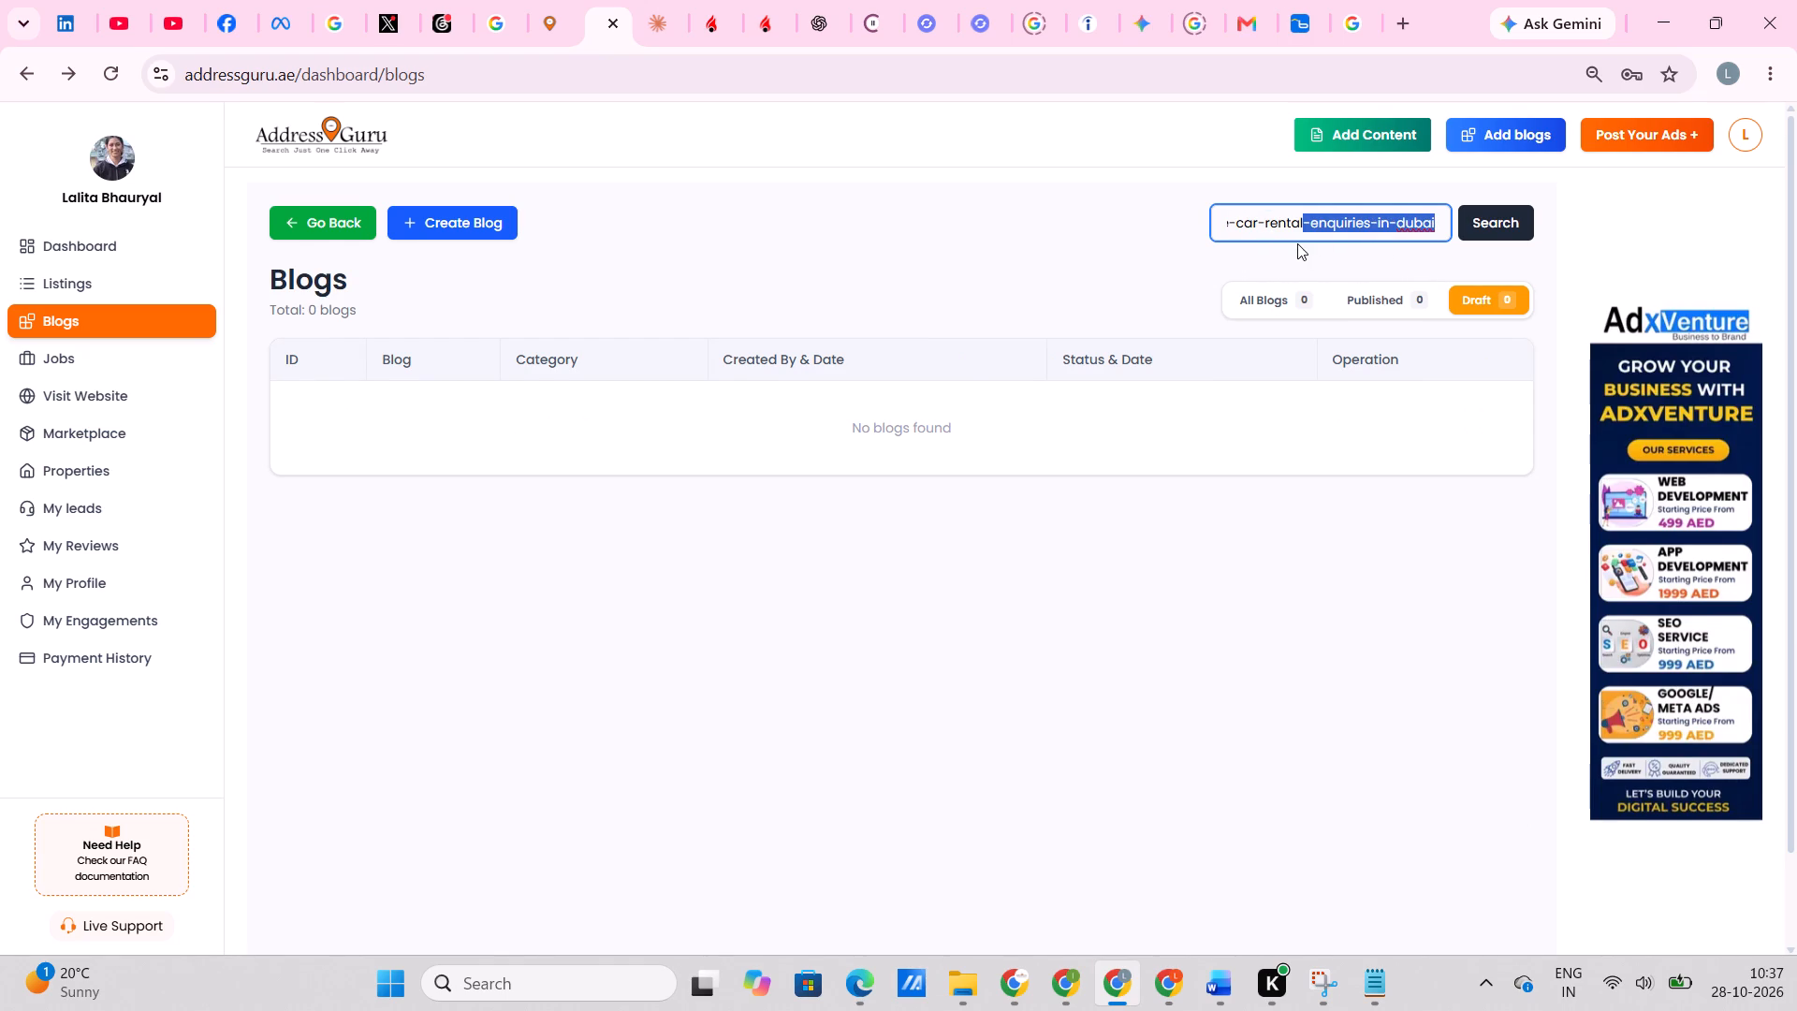
left_click_drag(1297, 243, 1244, 227)
scroll(1297, 243, "right", 2)
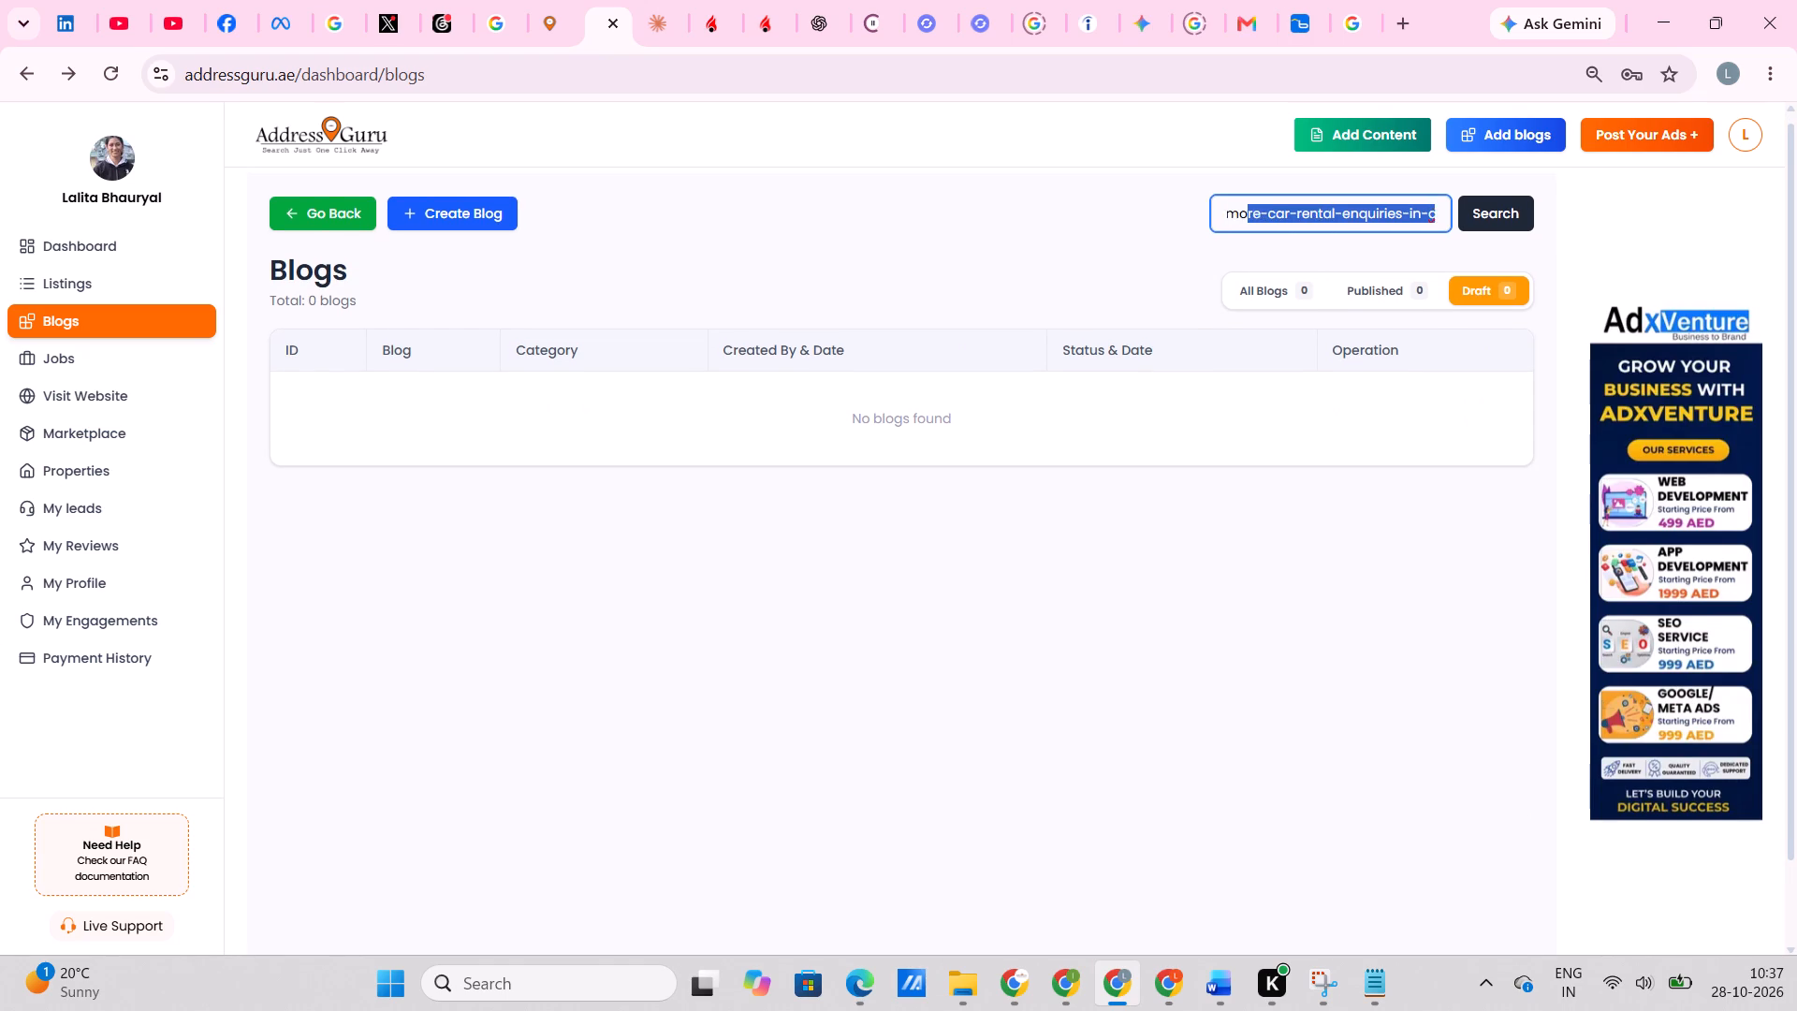
left_click_drag(1244, 227, 1311, 229)
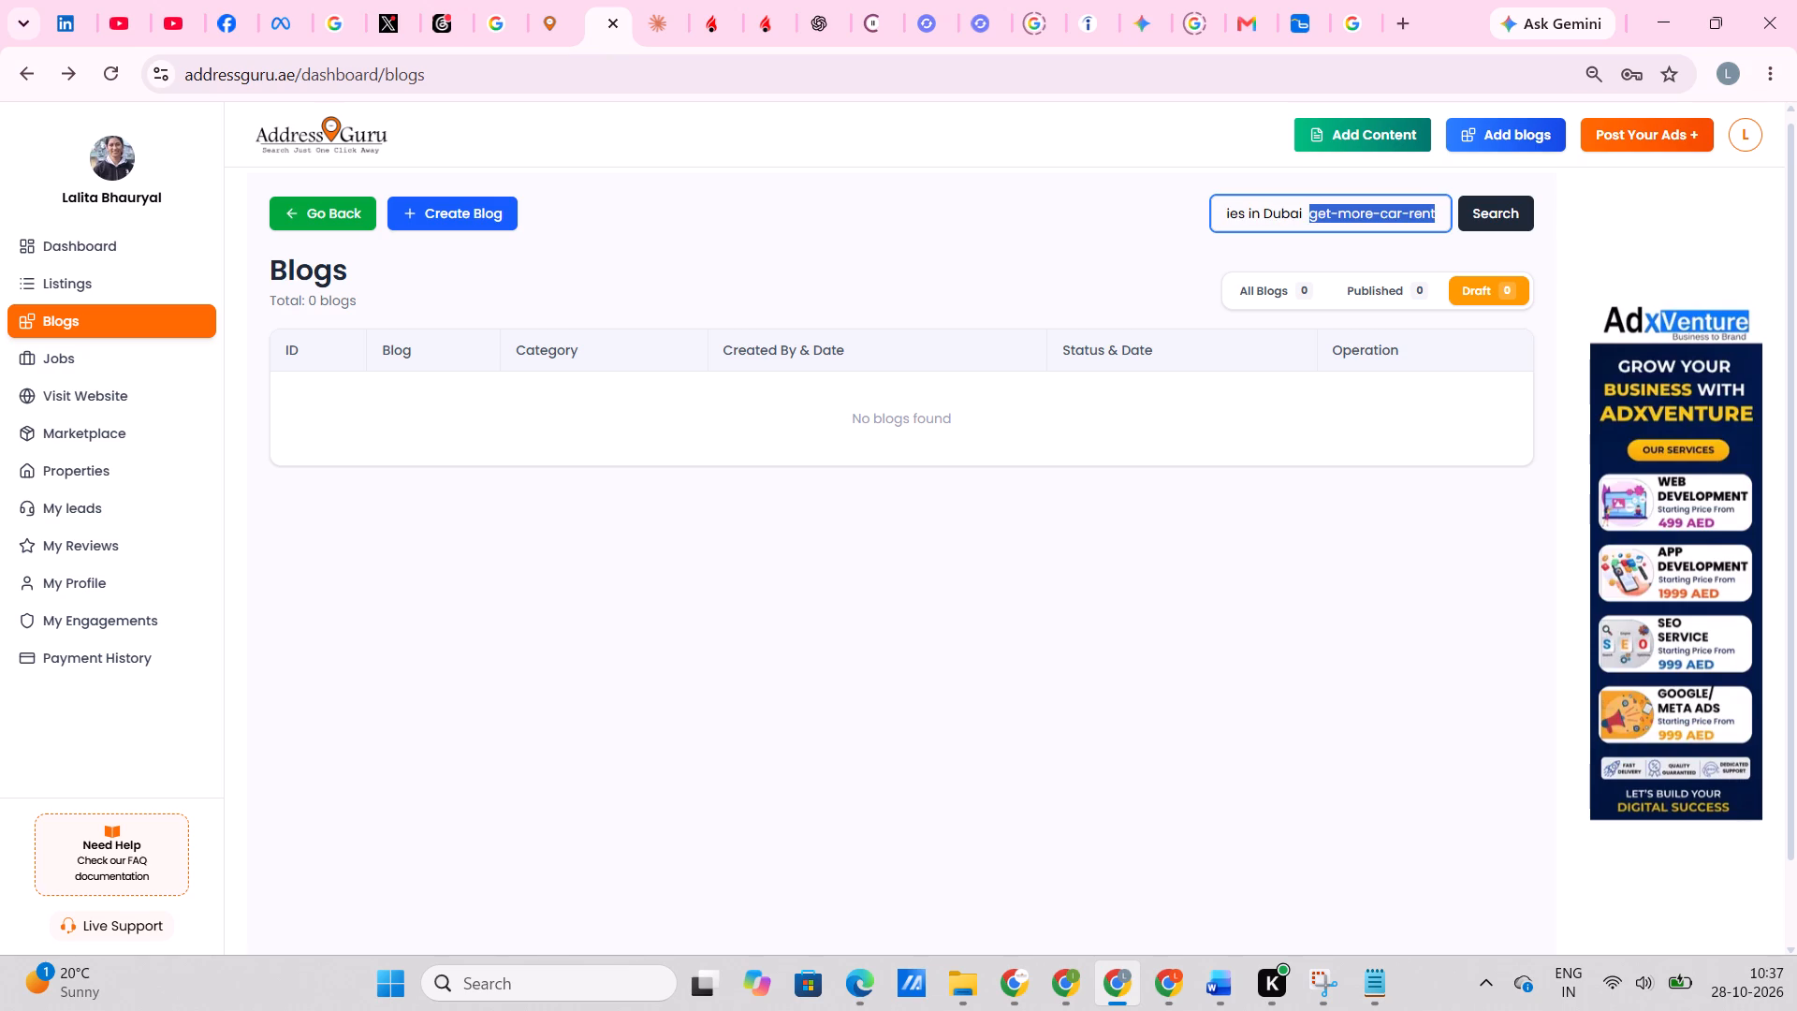
key("BackSpace")
key("BackSpace")
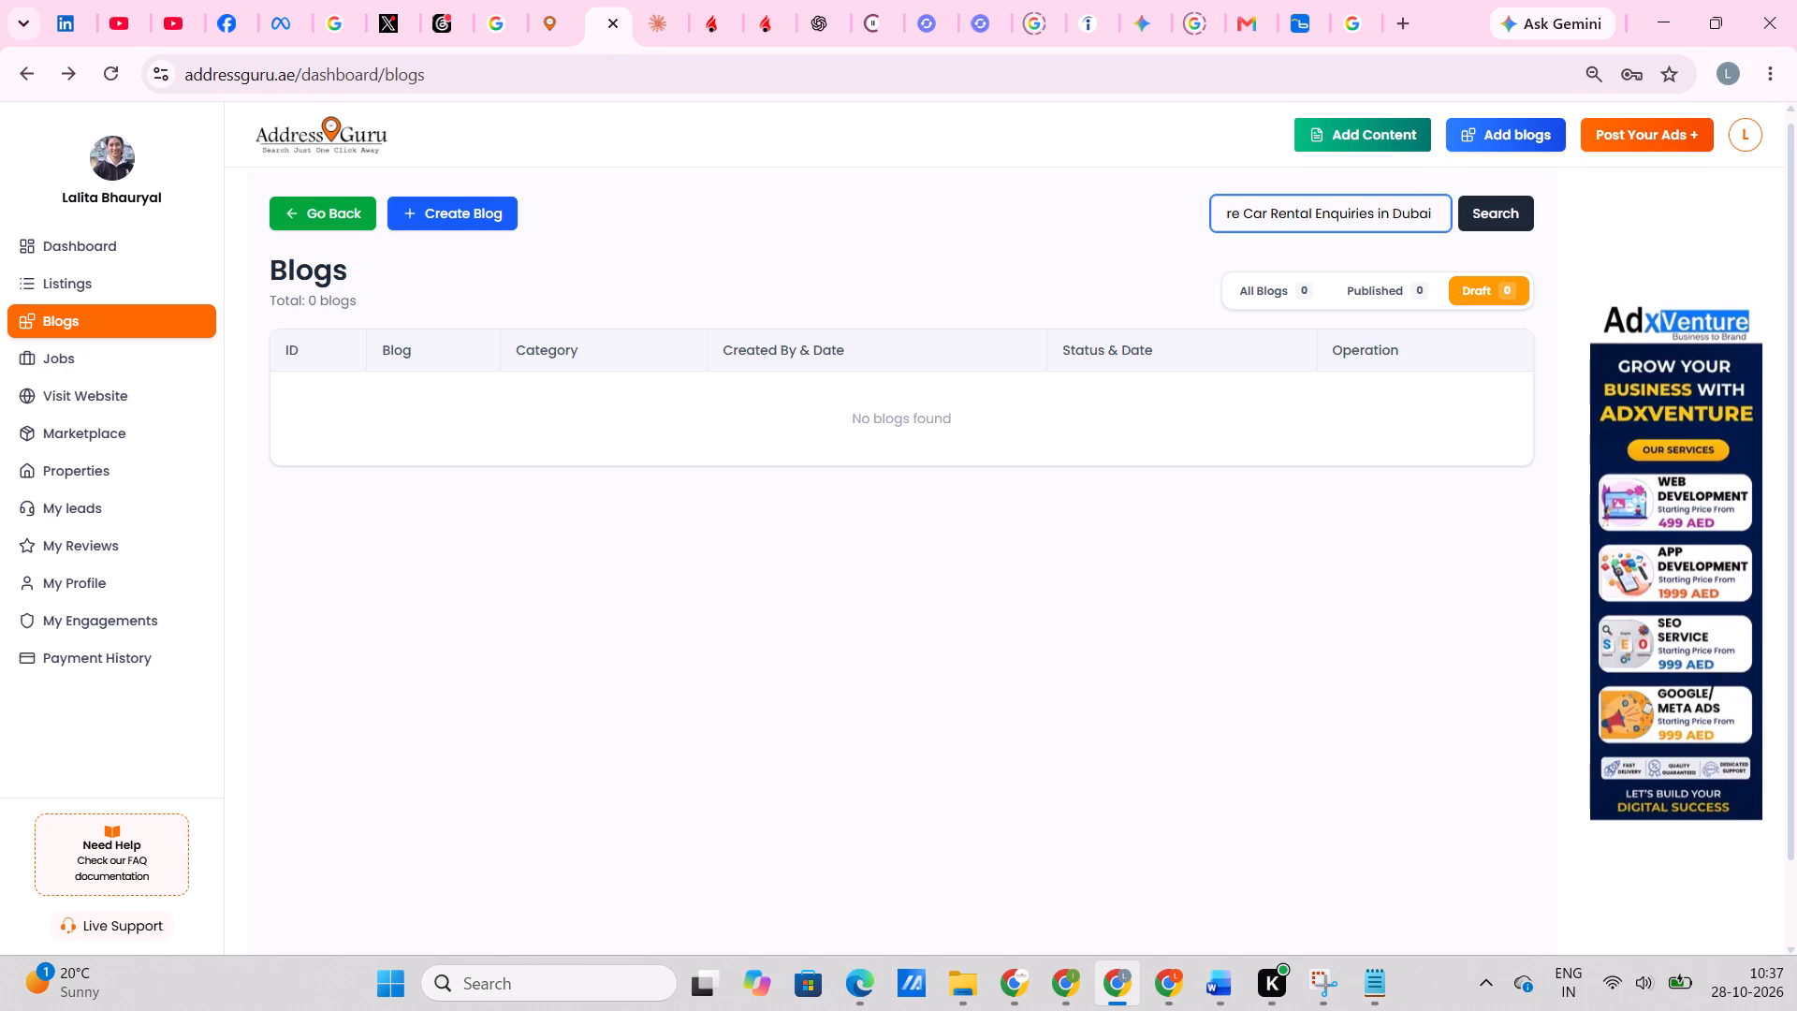
key("BackSpace")
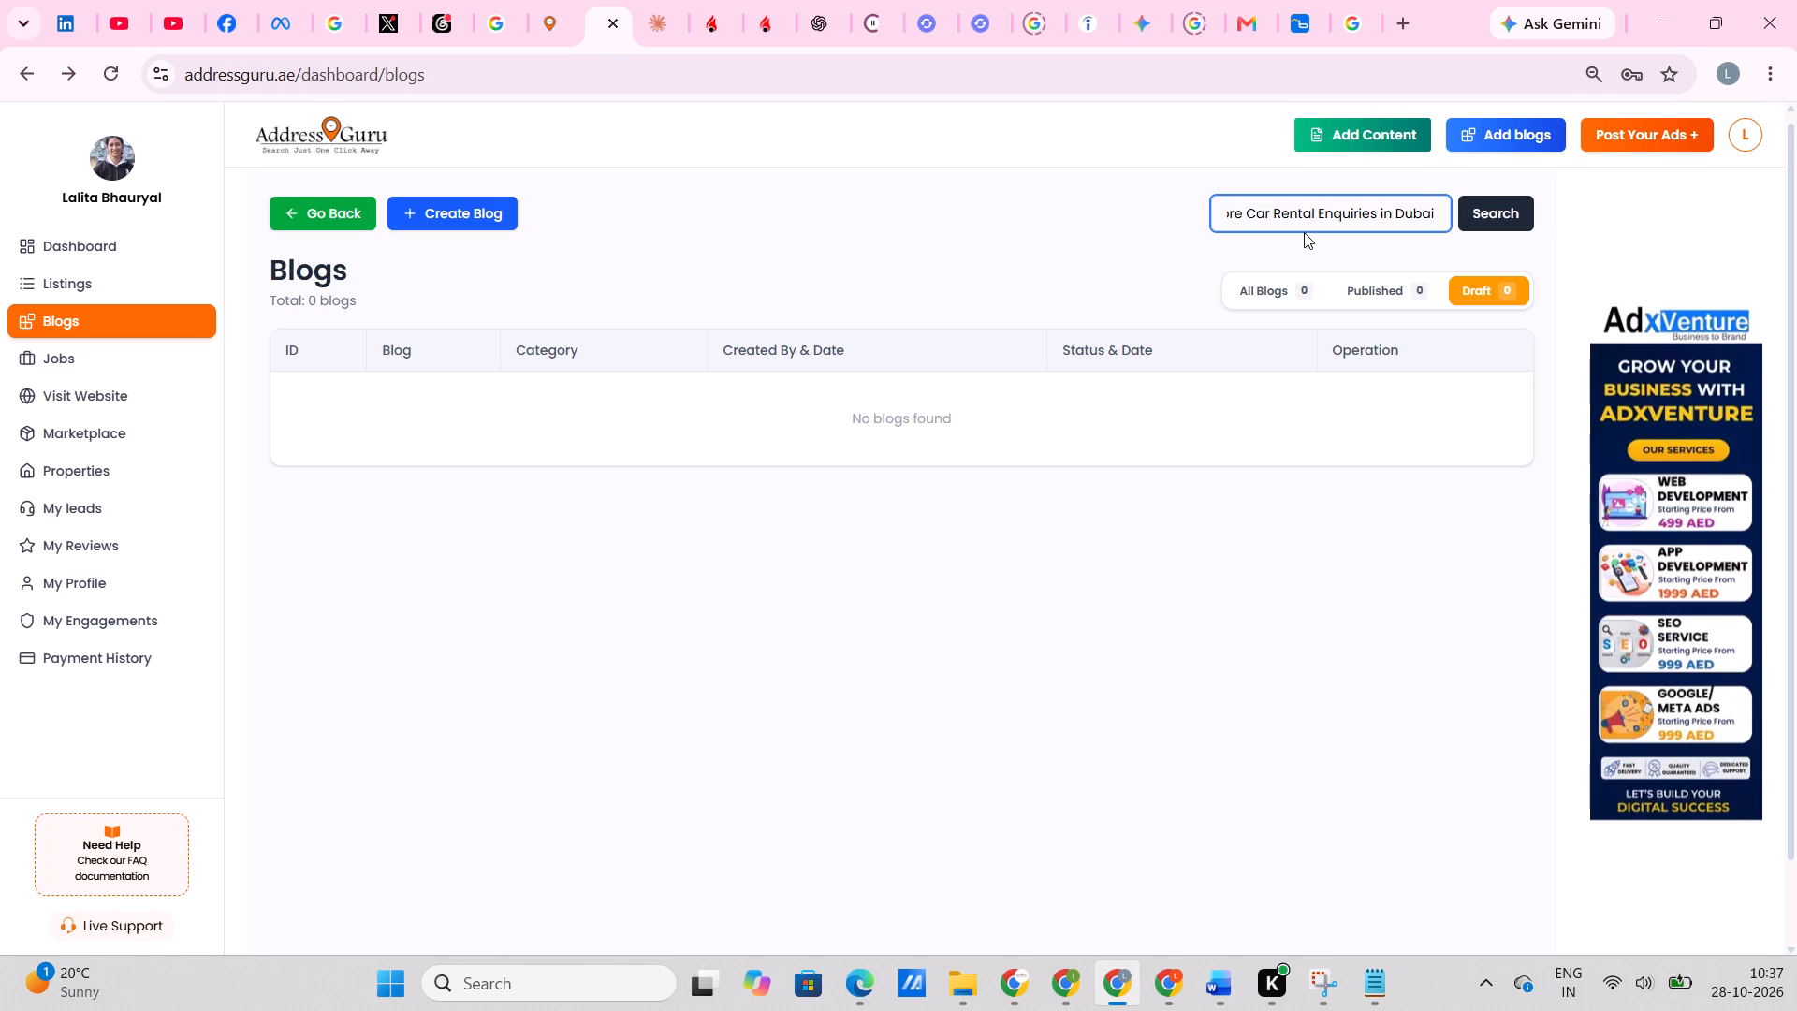
left_click(1308, 220)
key("Left")
key("Left")
key("Left")
key("Left")
key("Left")
key("Left")
key("Left")
key("Left")
key("Left")
key("Left")
key("Left")
key("Left")
key("Left")
key("Left")
key("Left")
key("Left")
key("Left")
key("Left")
key("Left")
key("Left")
key("Right")
key("BackSpace")
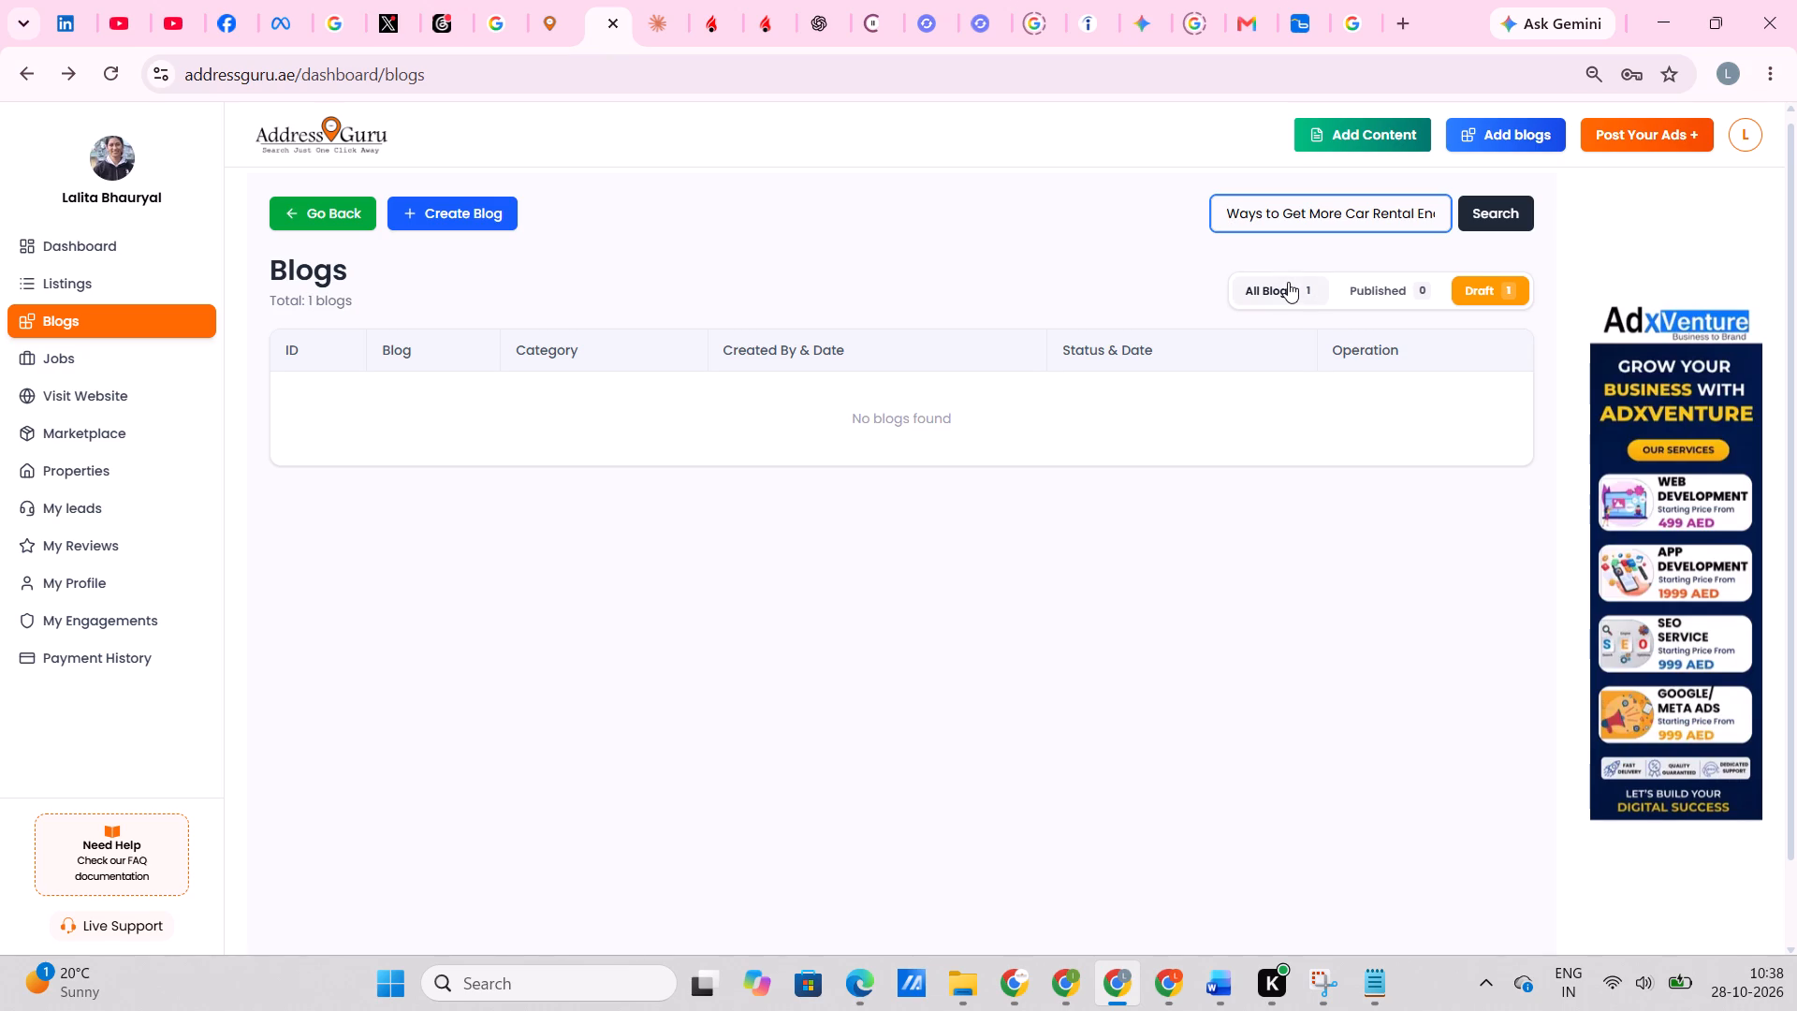
Clear the blog search and check the draft entries on page 2 again.
left_click(1401, 218)
key("ctrl+a")
key("BackSpace")
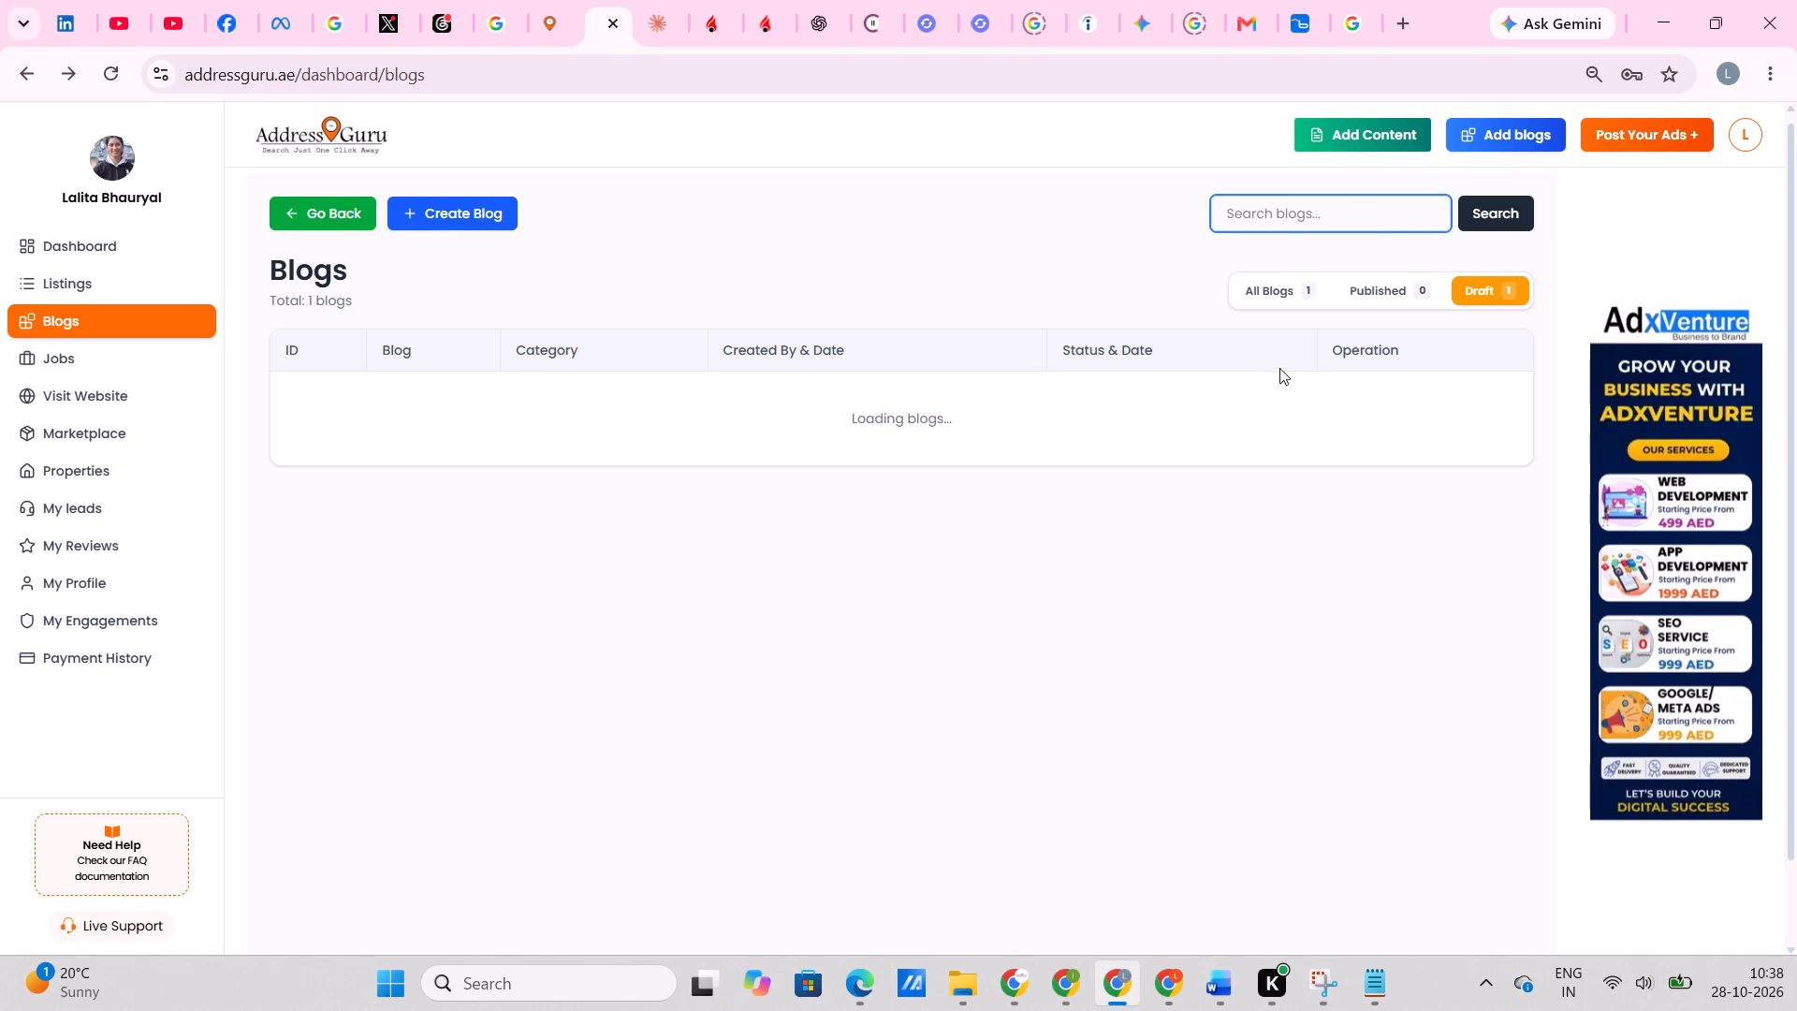
scroll(1287, 426, "down", 8)
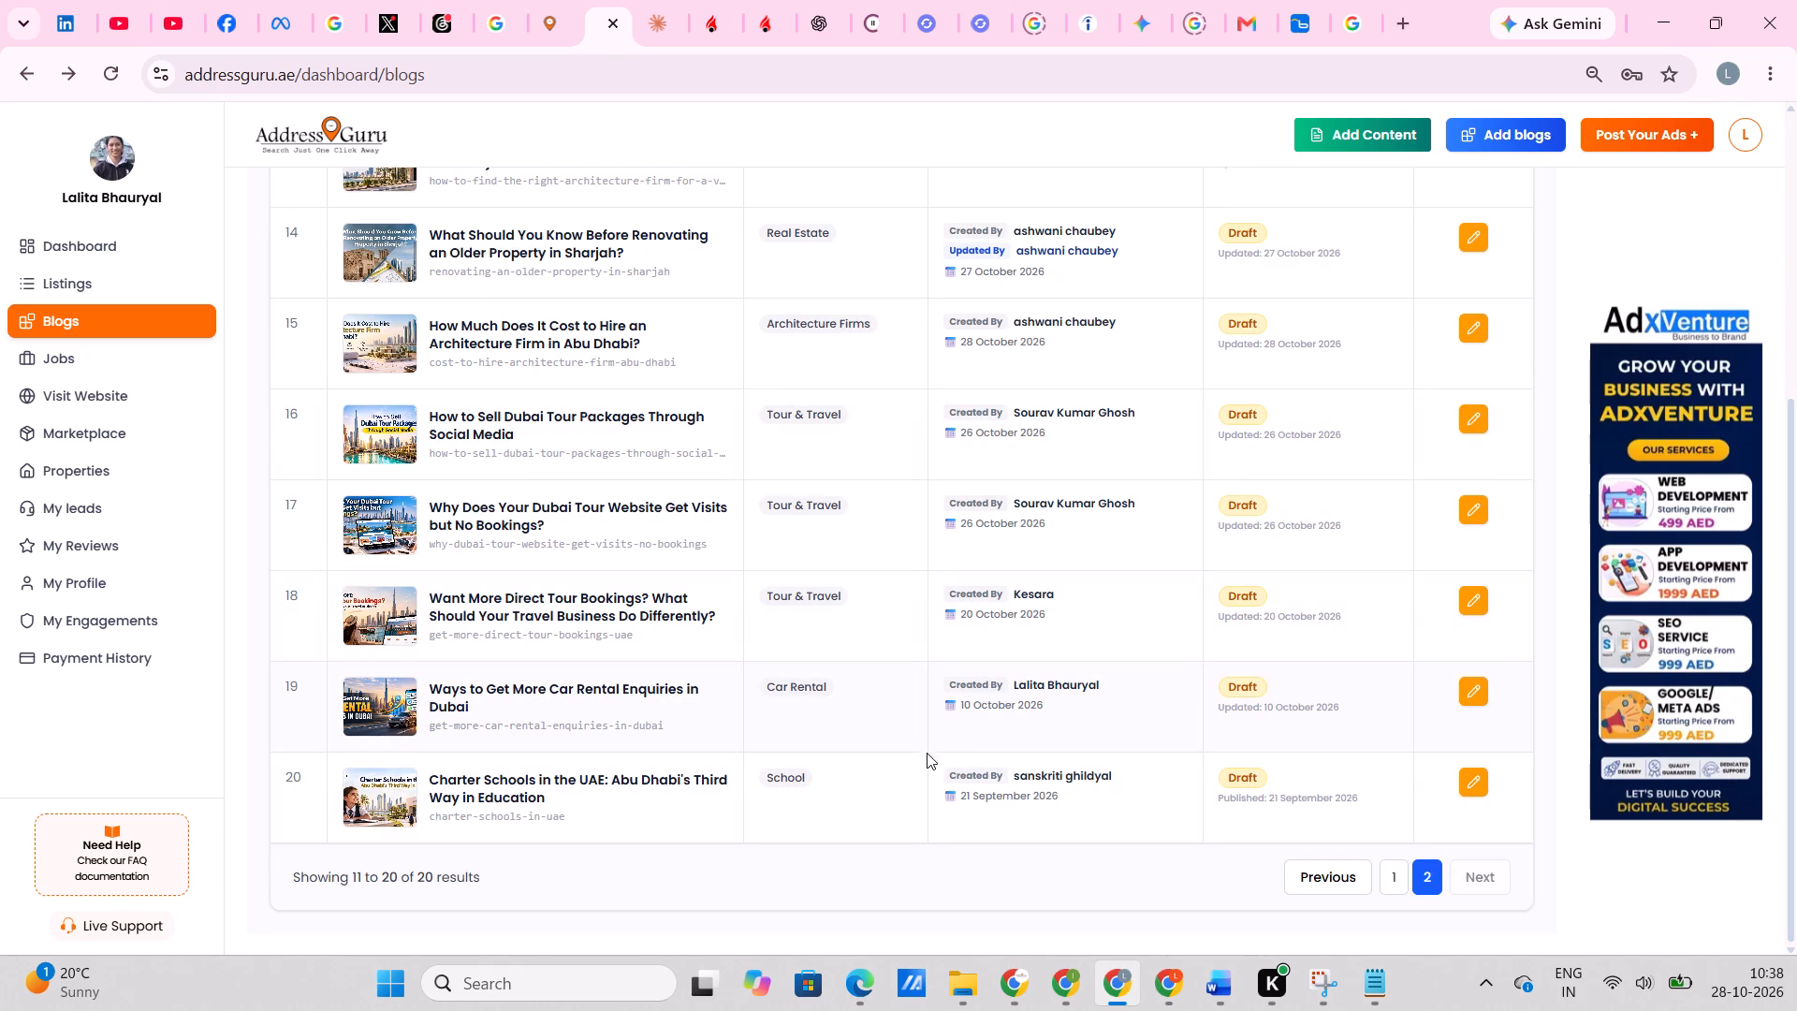
Switch to the AddressGuru admin panel, open its Blogs list and filter it to drafts.
left_click(1054, 990)
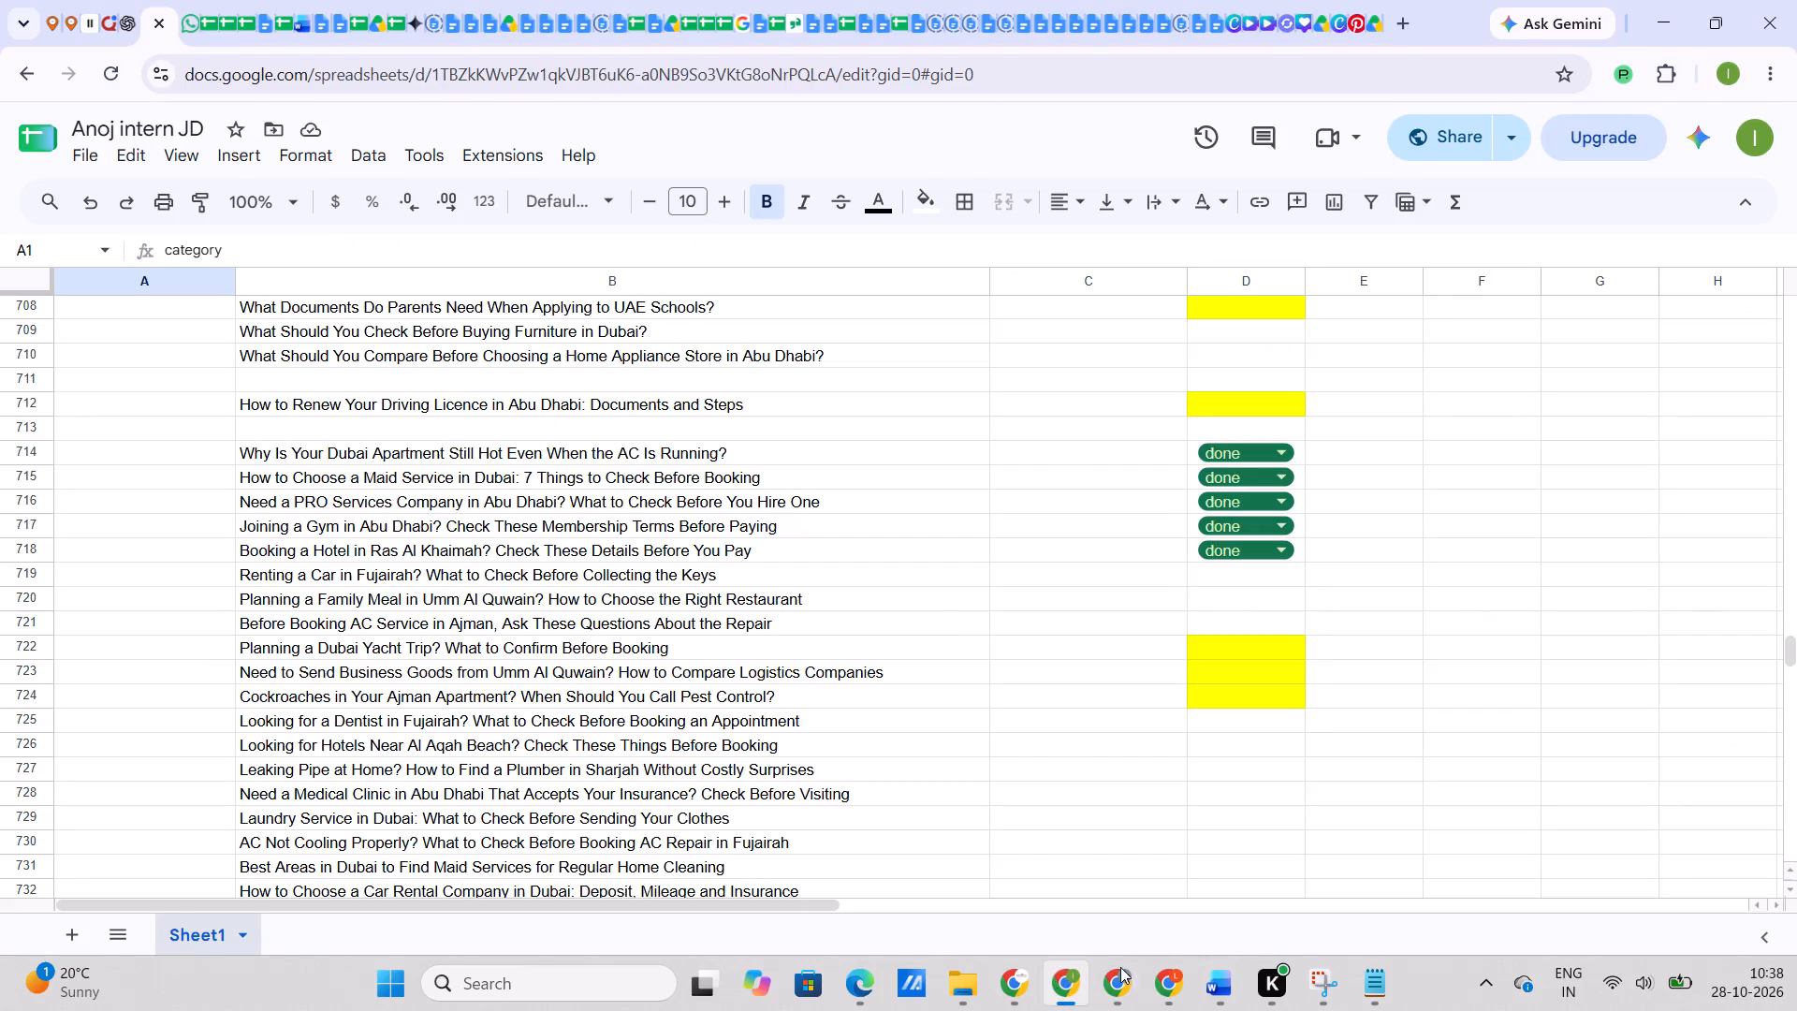
left_click(57, 8)
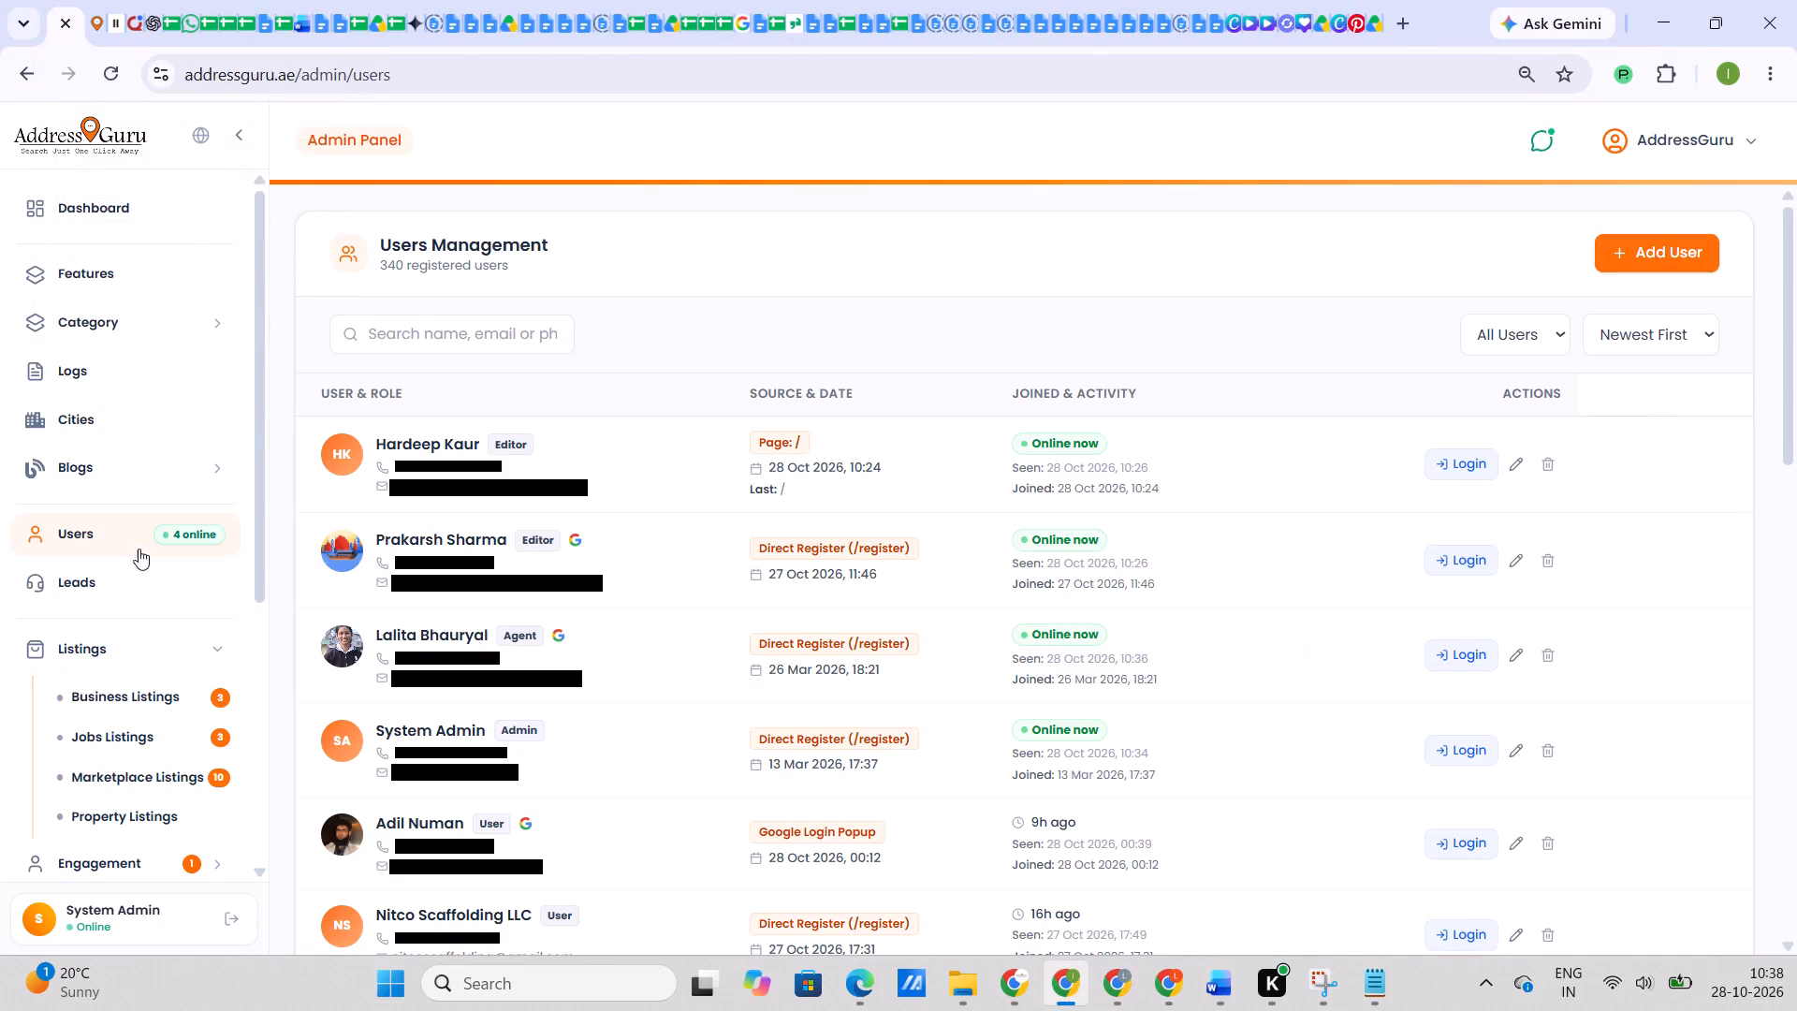
left_click(124, 483)
left_click(115, 555)
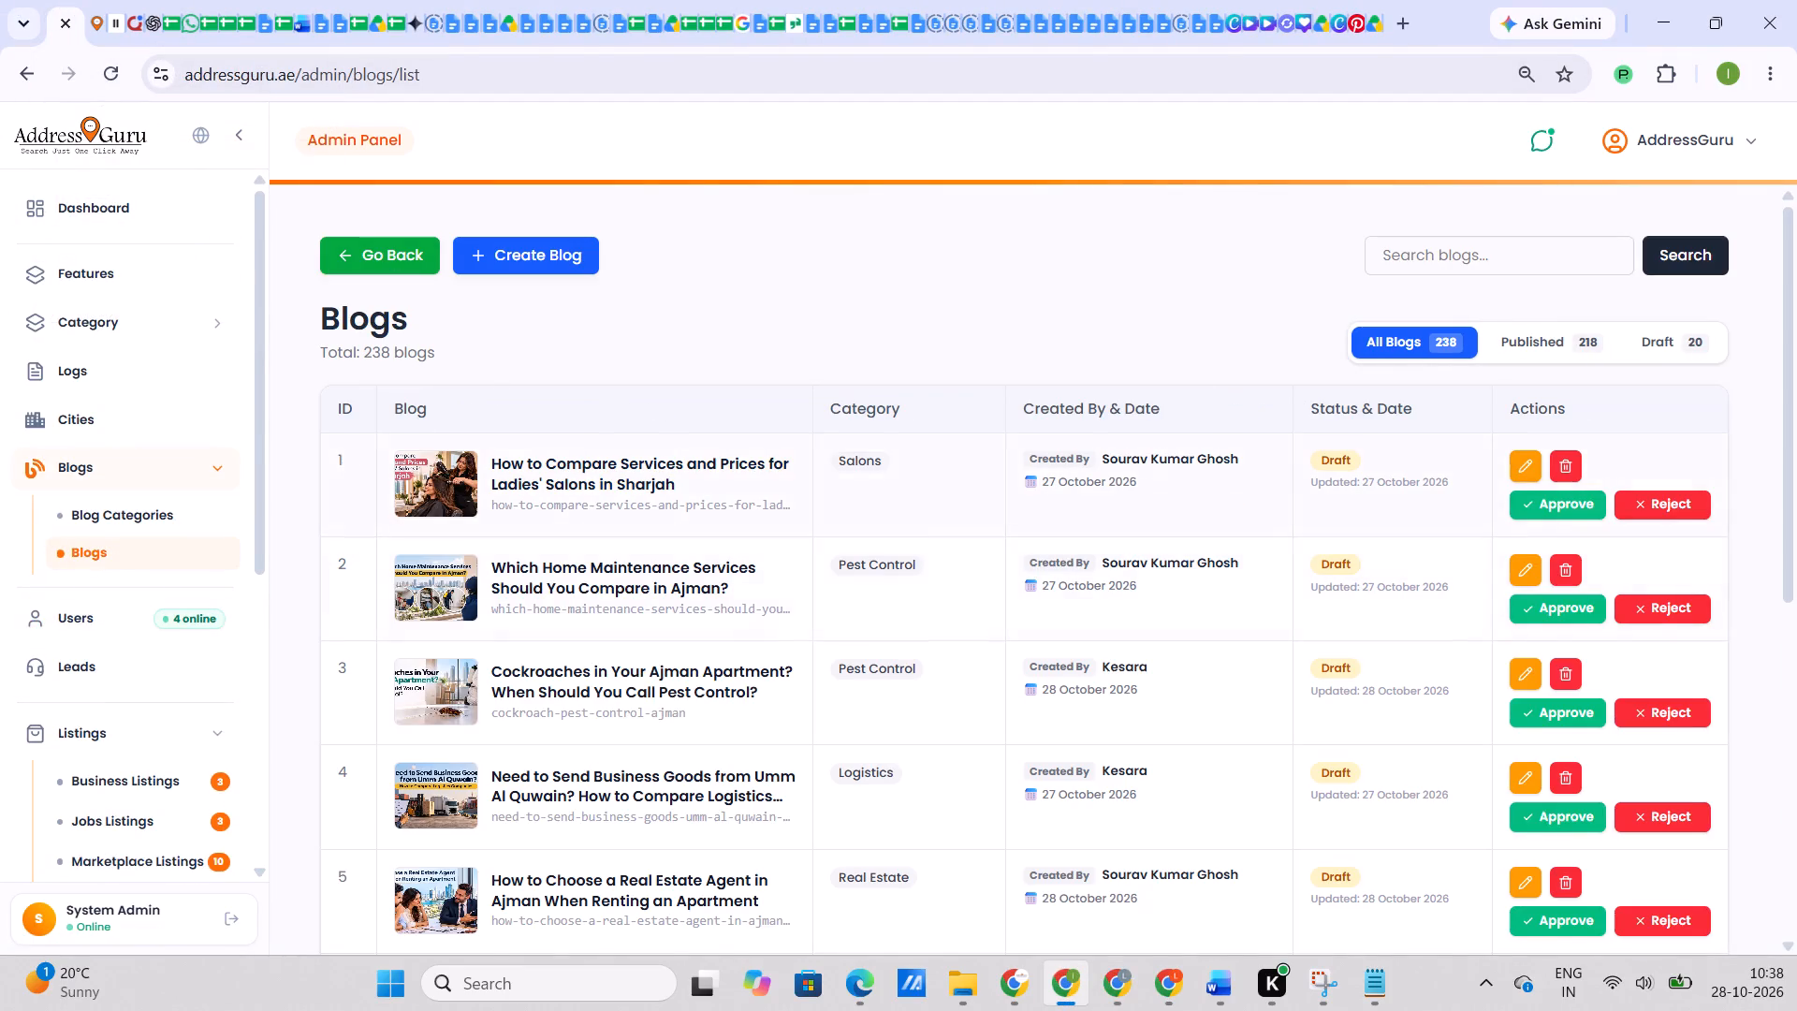
left_click(1668, 343)
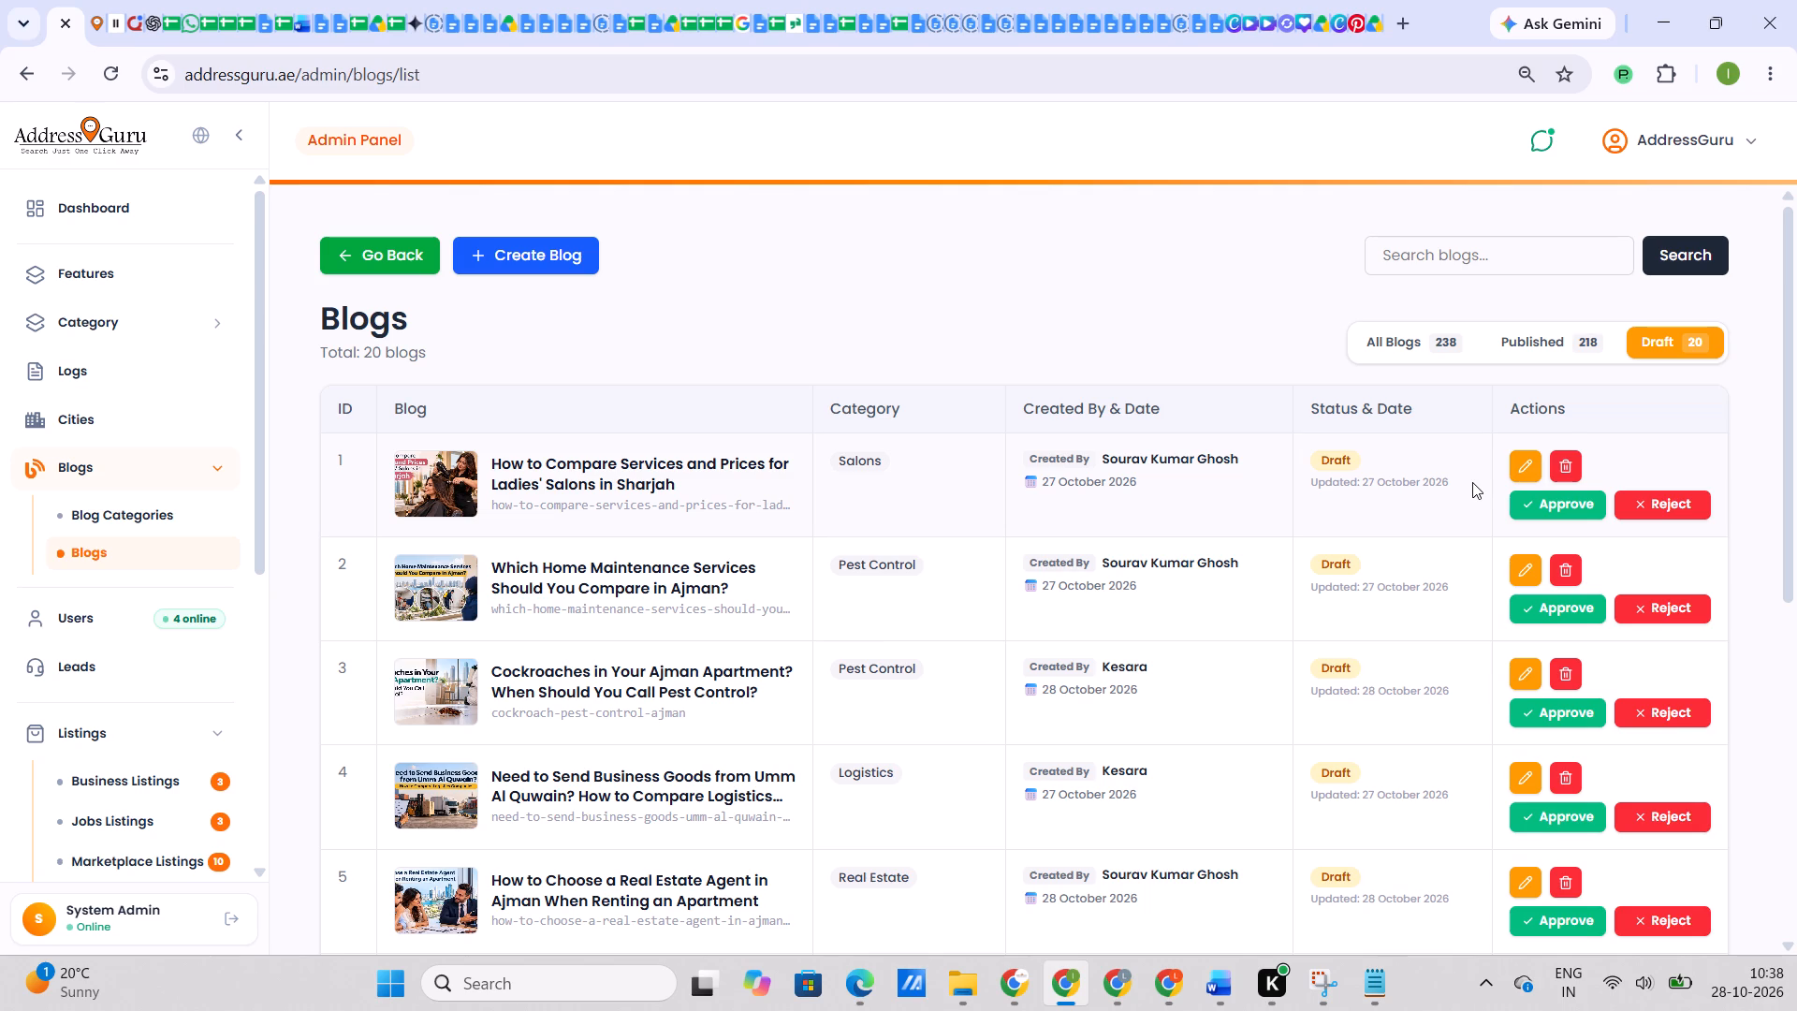
Approve the draft blog "Ways to Get More Car Rental Enquiries in Dubai" on page 2 of the drafts.
scroll(1472, 482, "down", 7)
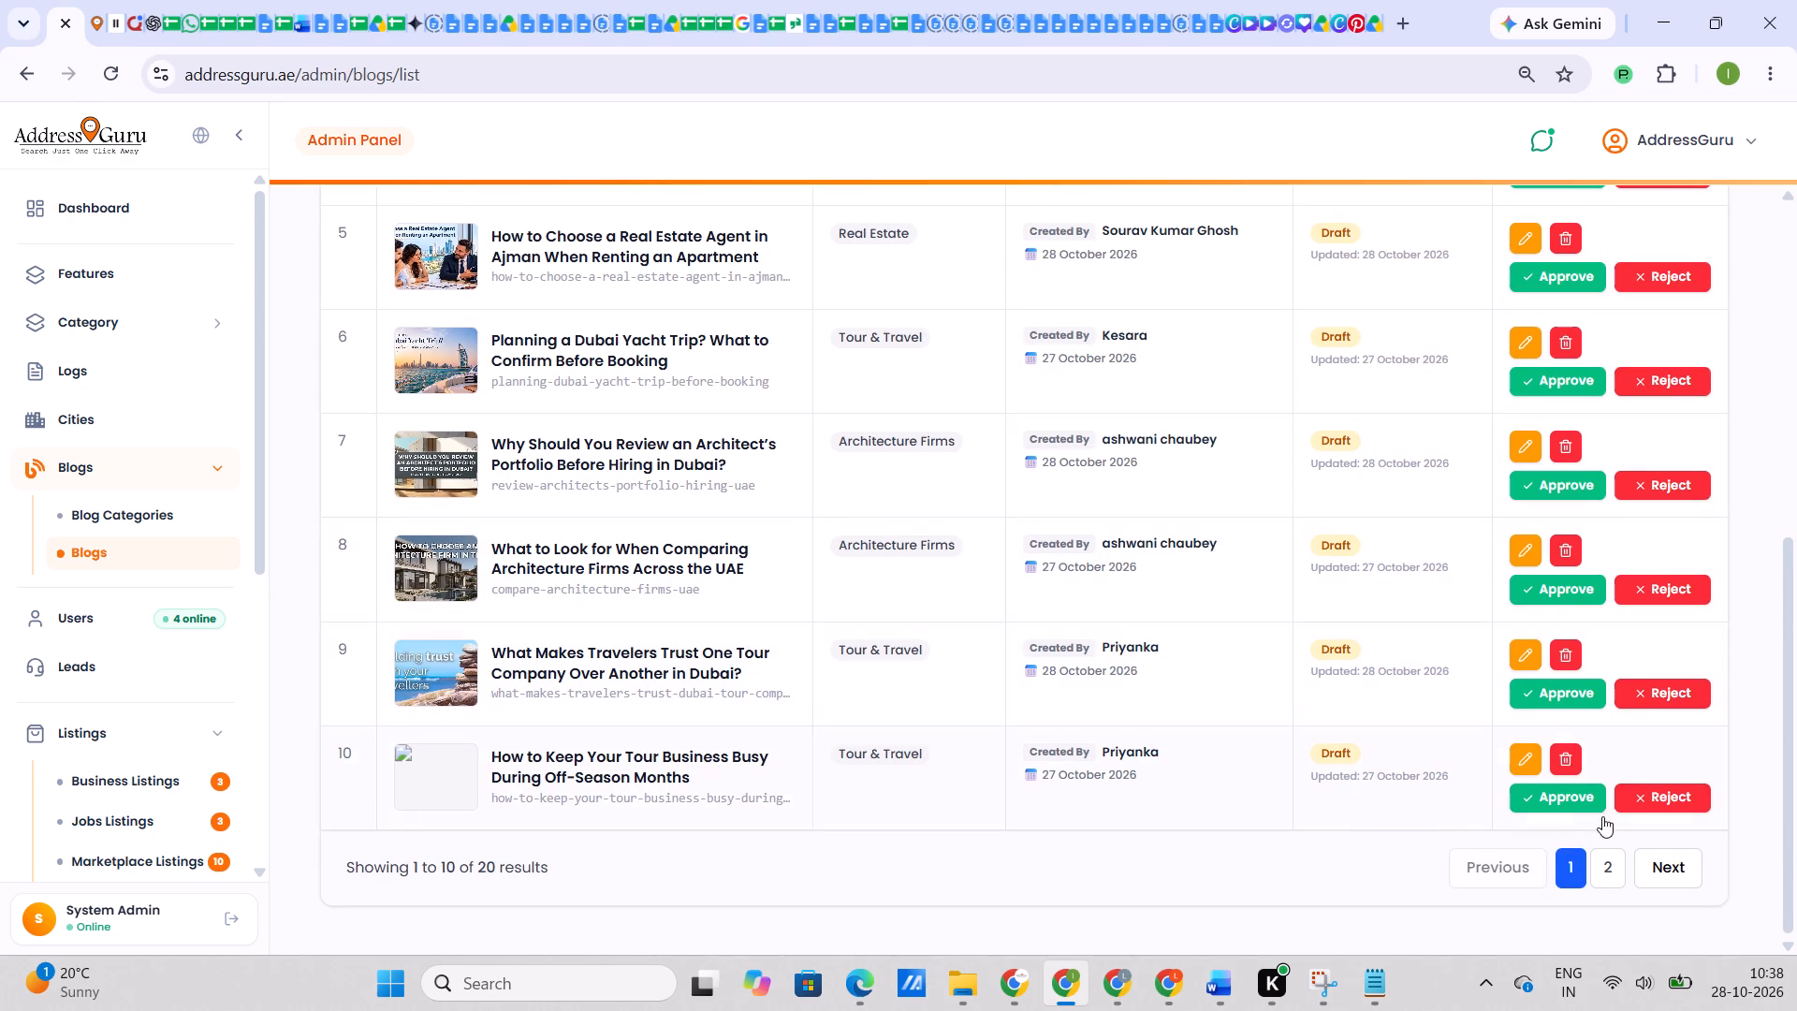
left_click(1600, 863)
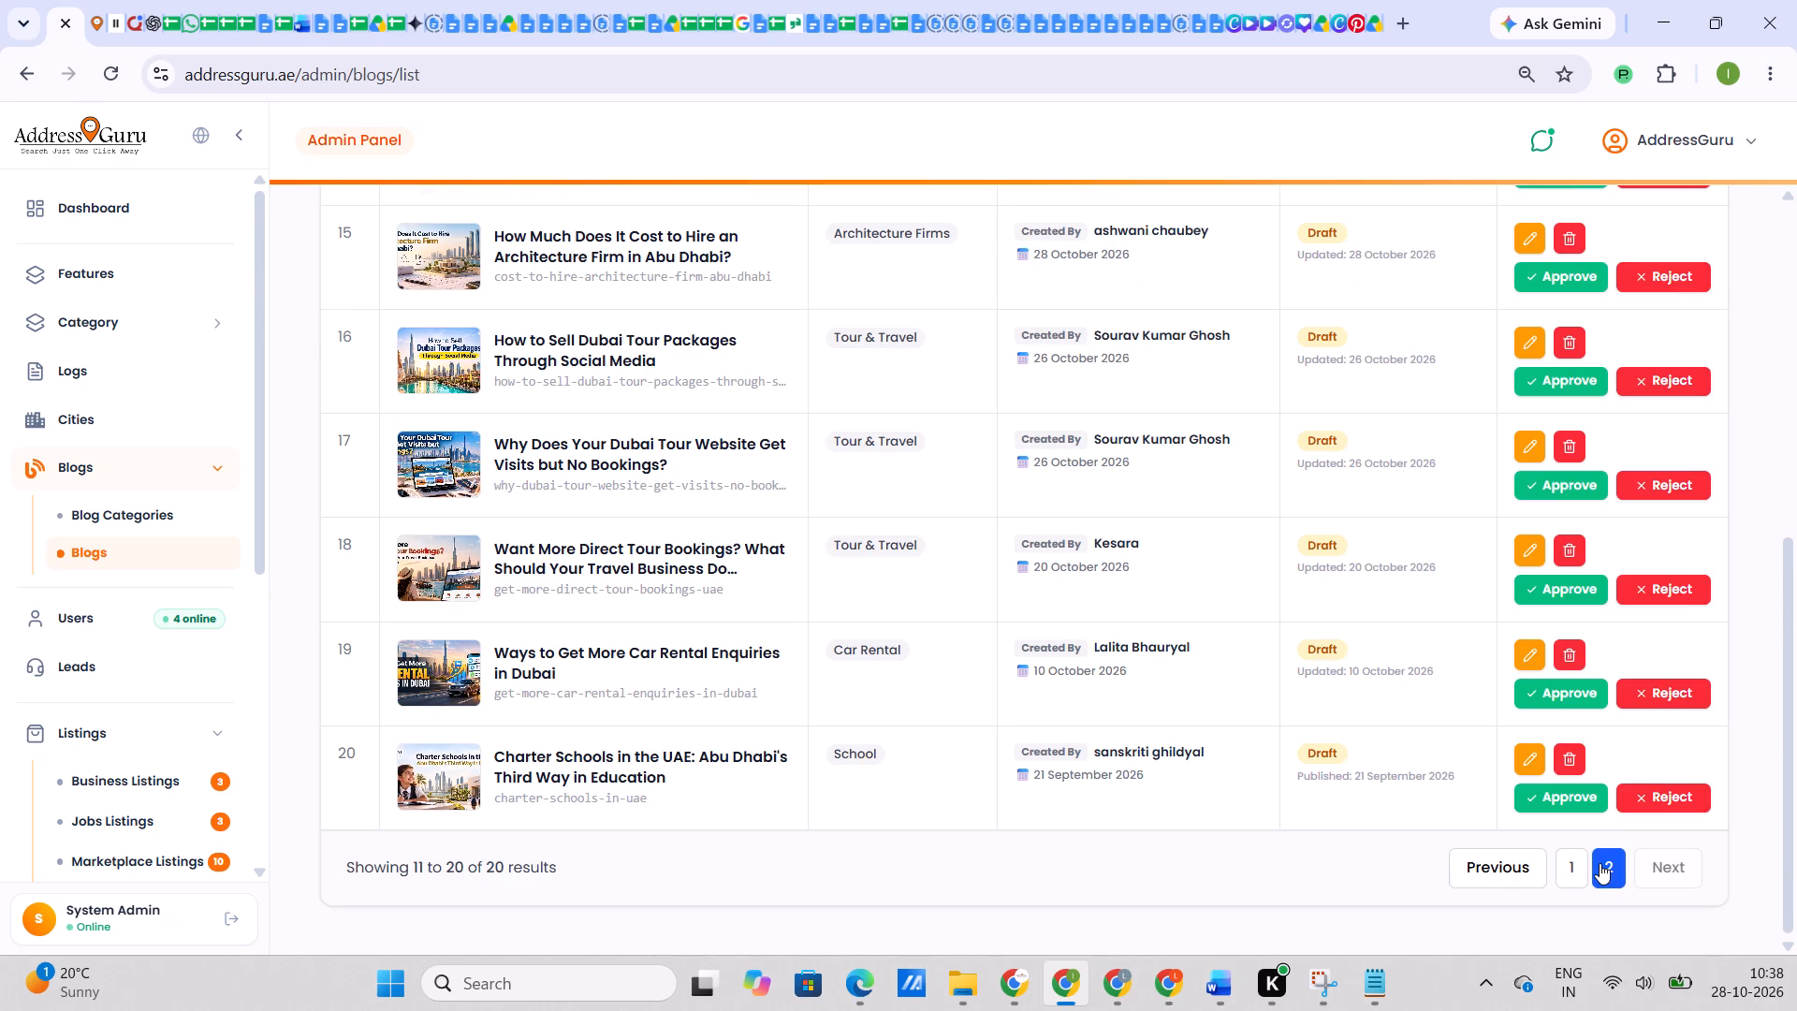
left_click(1544, 693)
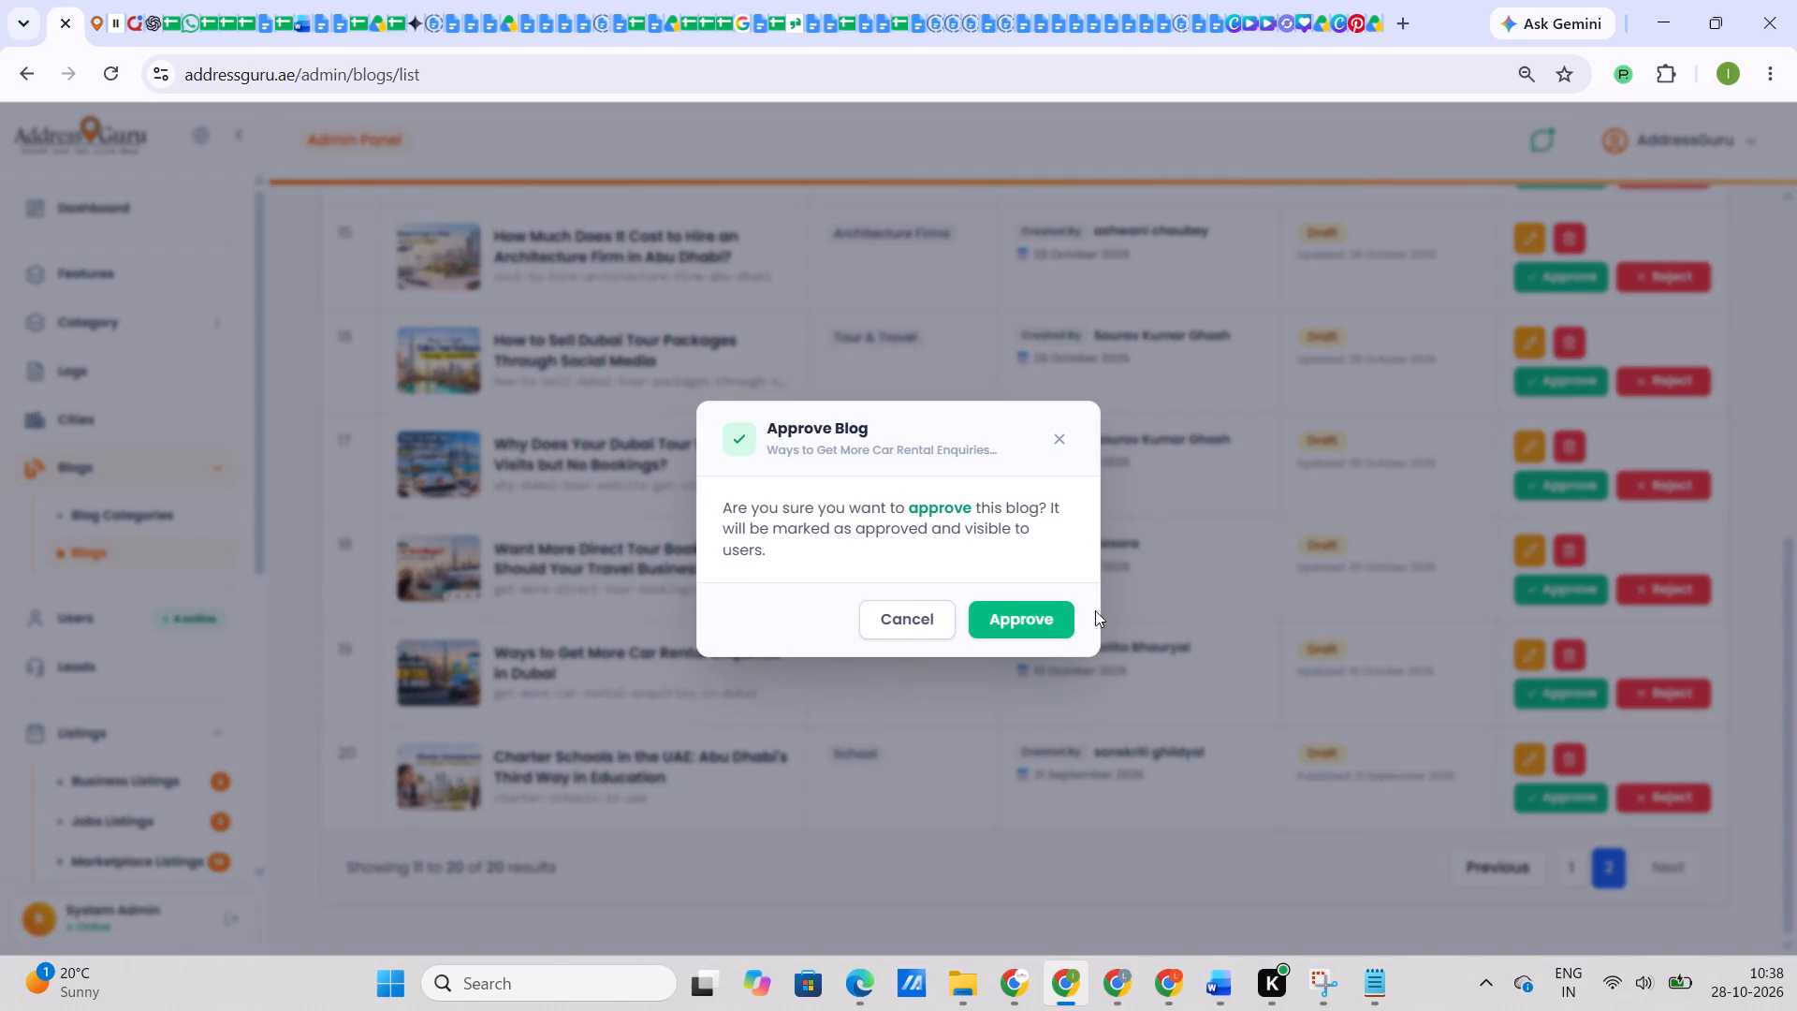
left_click(1062, 616)
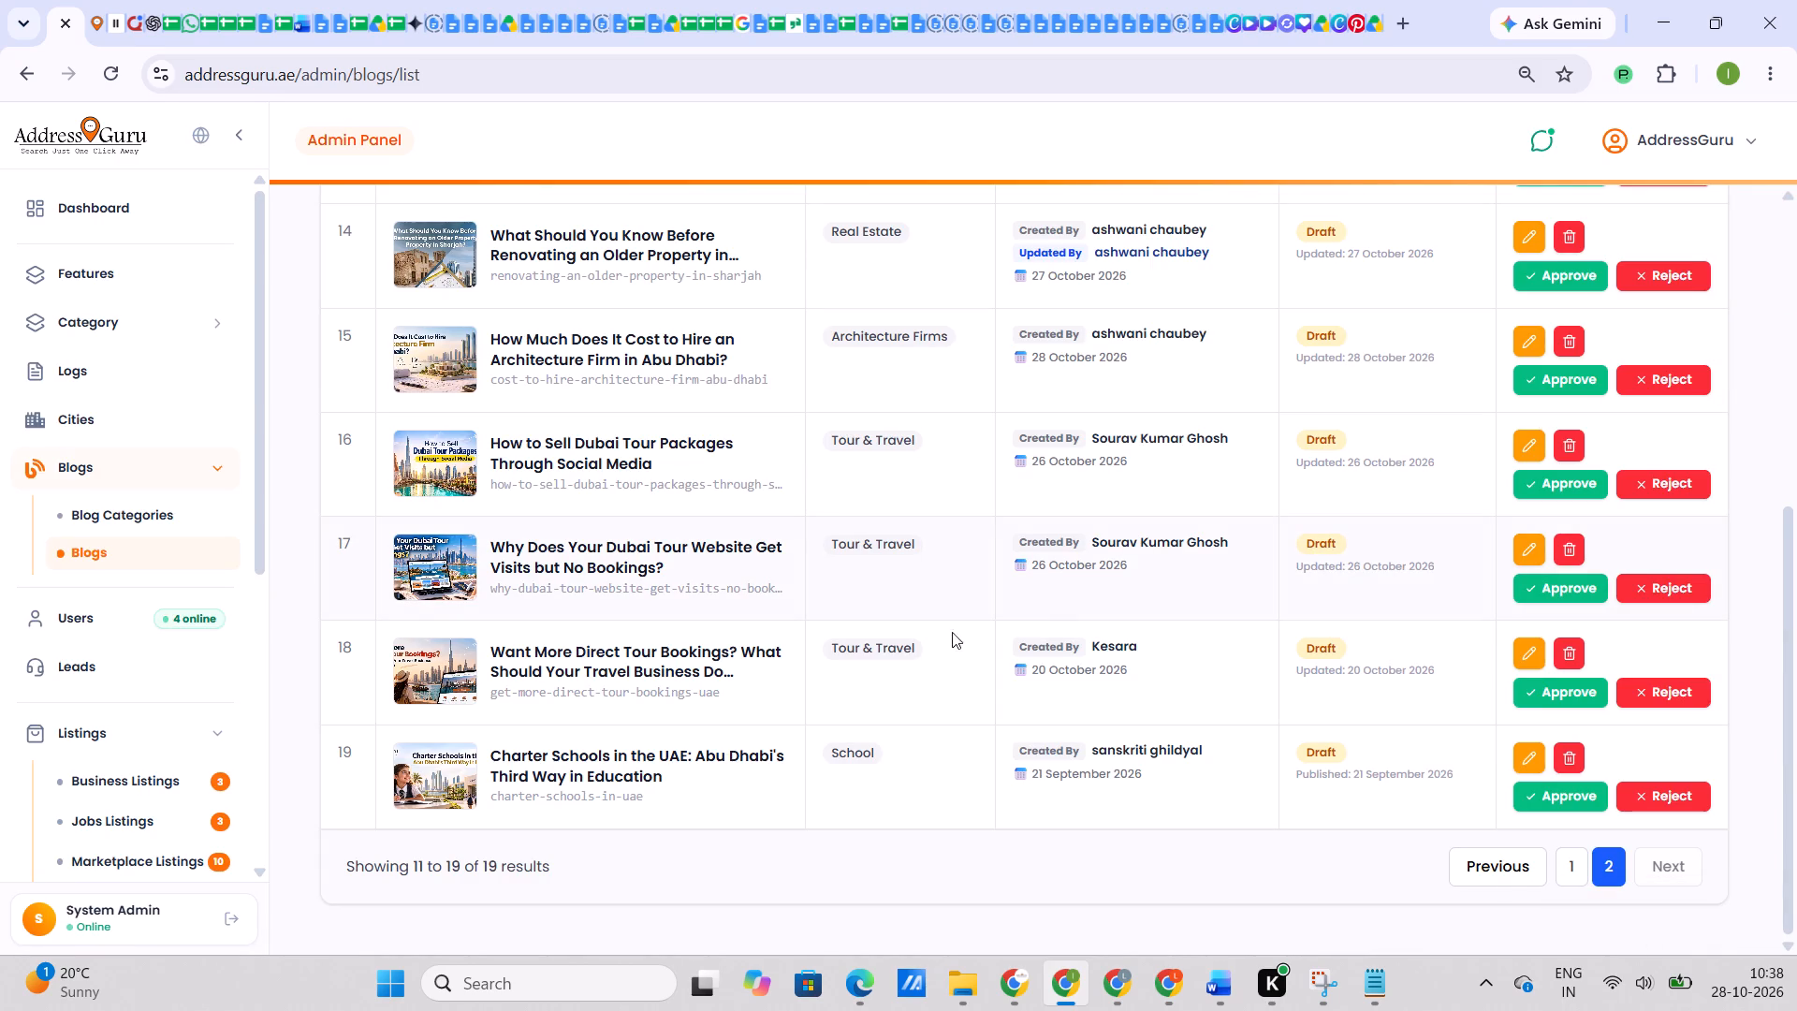
Copy the title of the draft blog "Want More Direct Tour Bookings? What Should Your Travel Business Do…".
left_click_drag(478, 635, 553, 651)
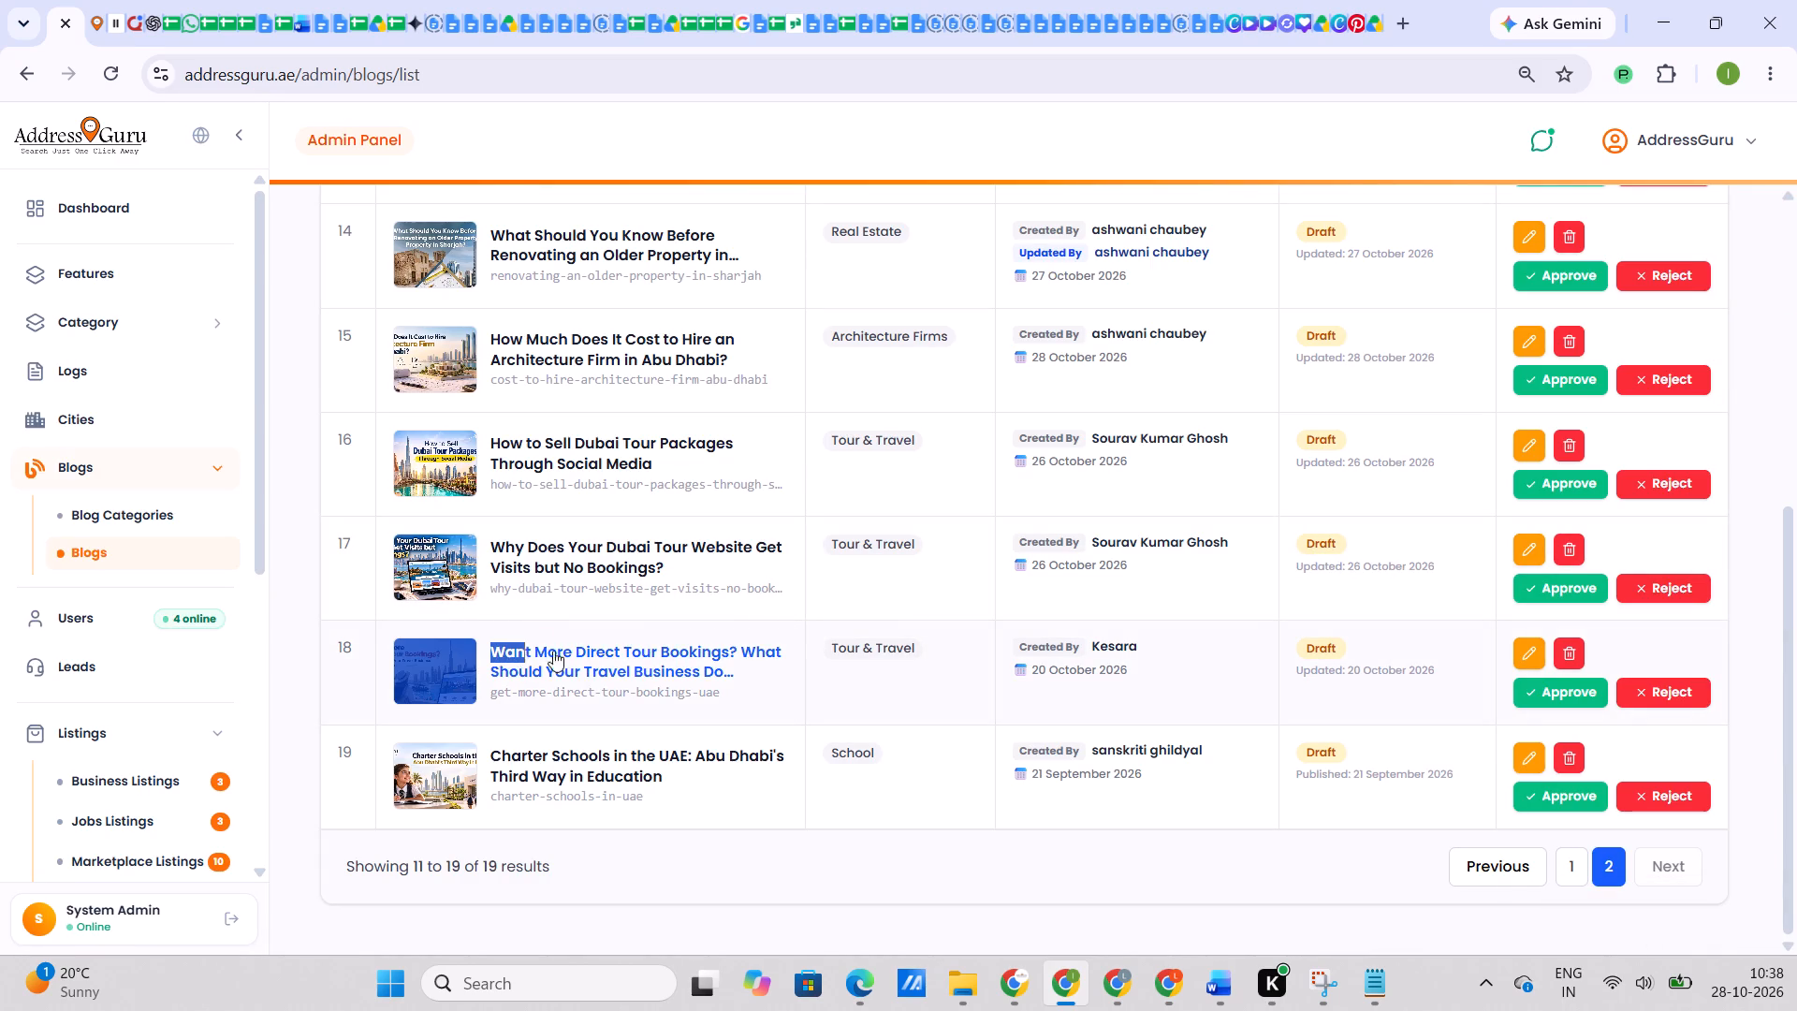
left_click_drag(553, 651, 705, 673)
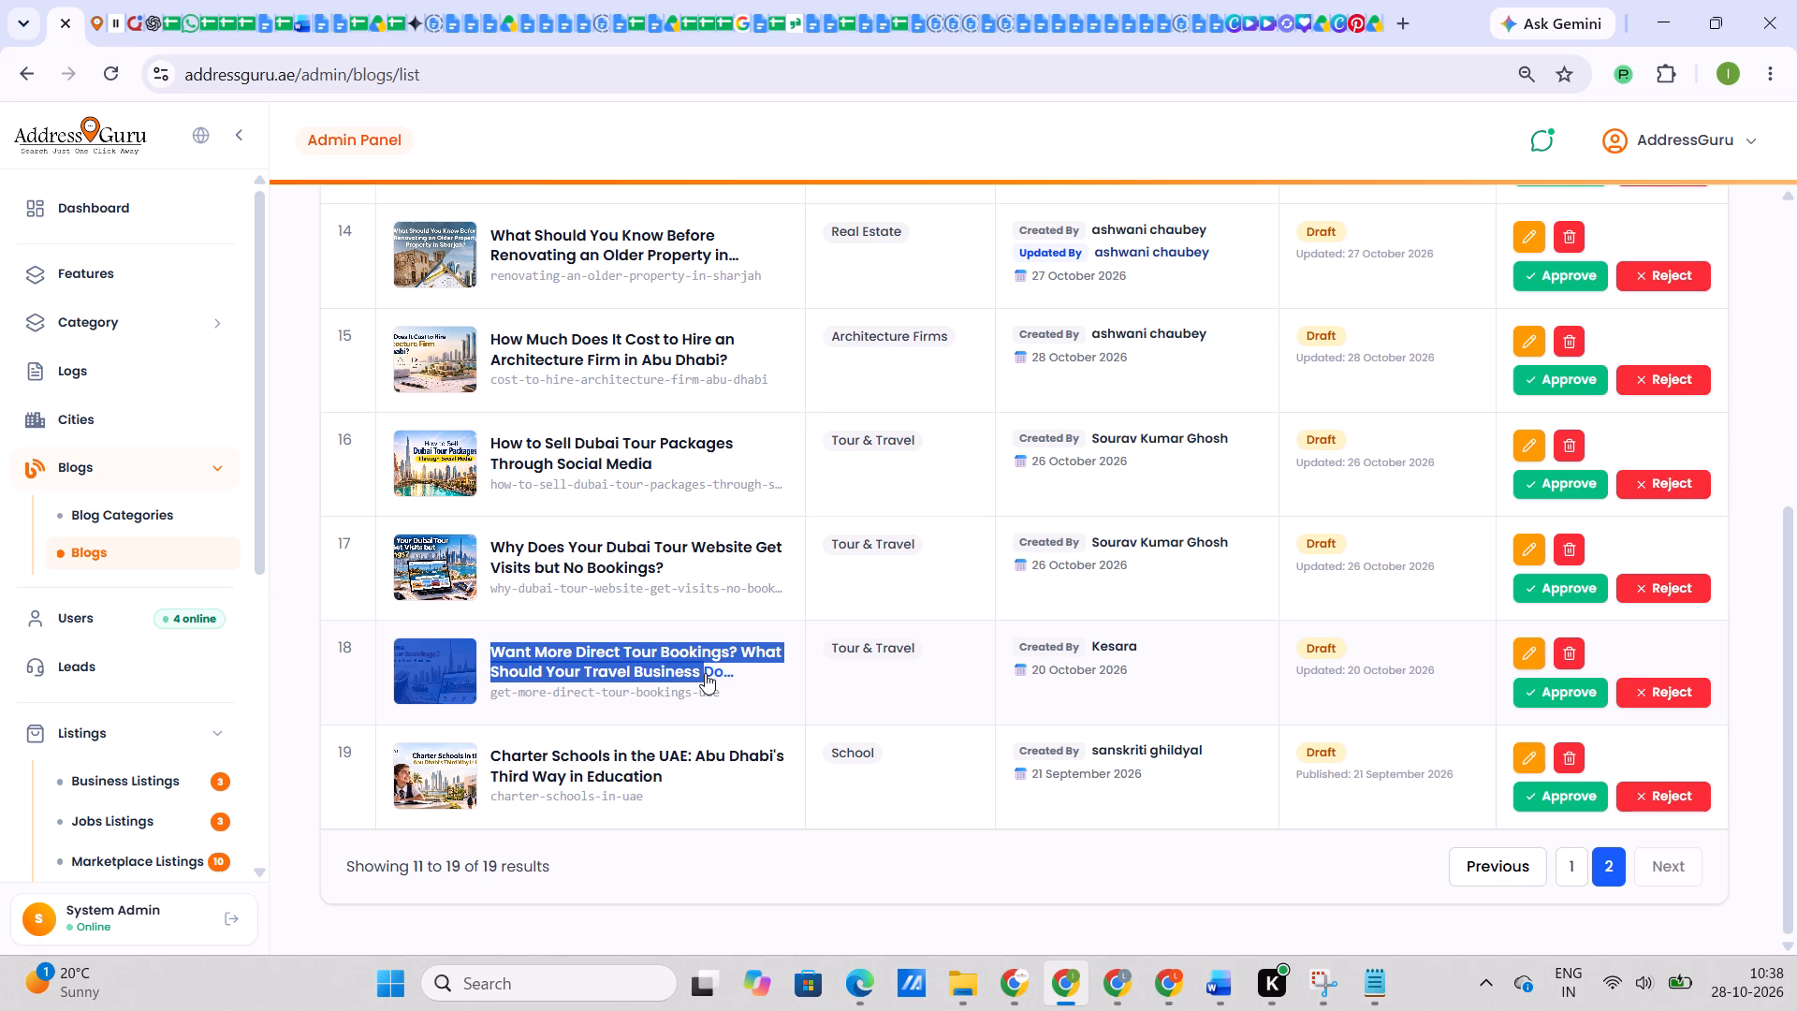
left_click_drag(705, 673, 660, 621)
key("ctrl+c")
left_click(660, 621)
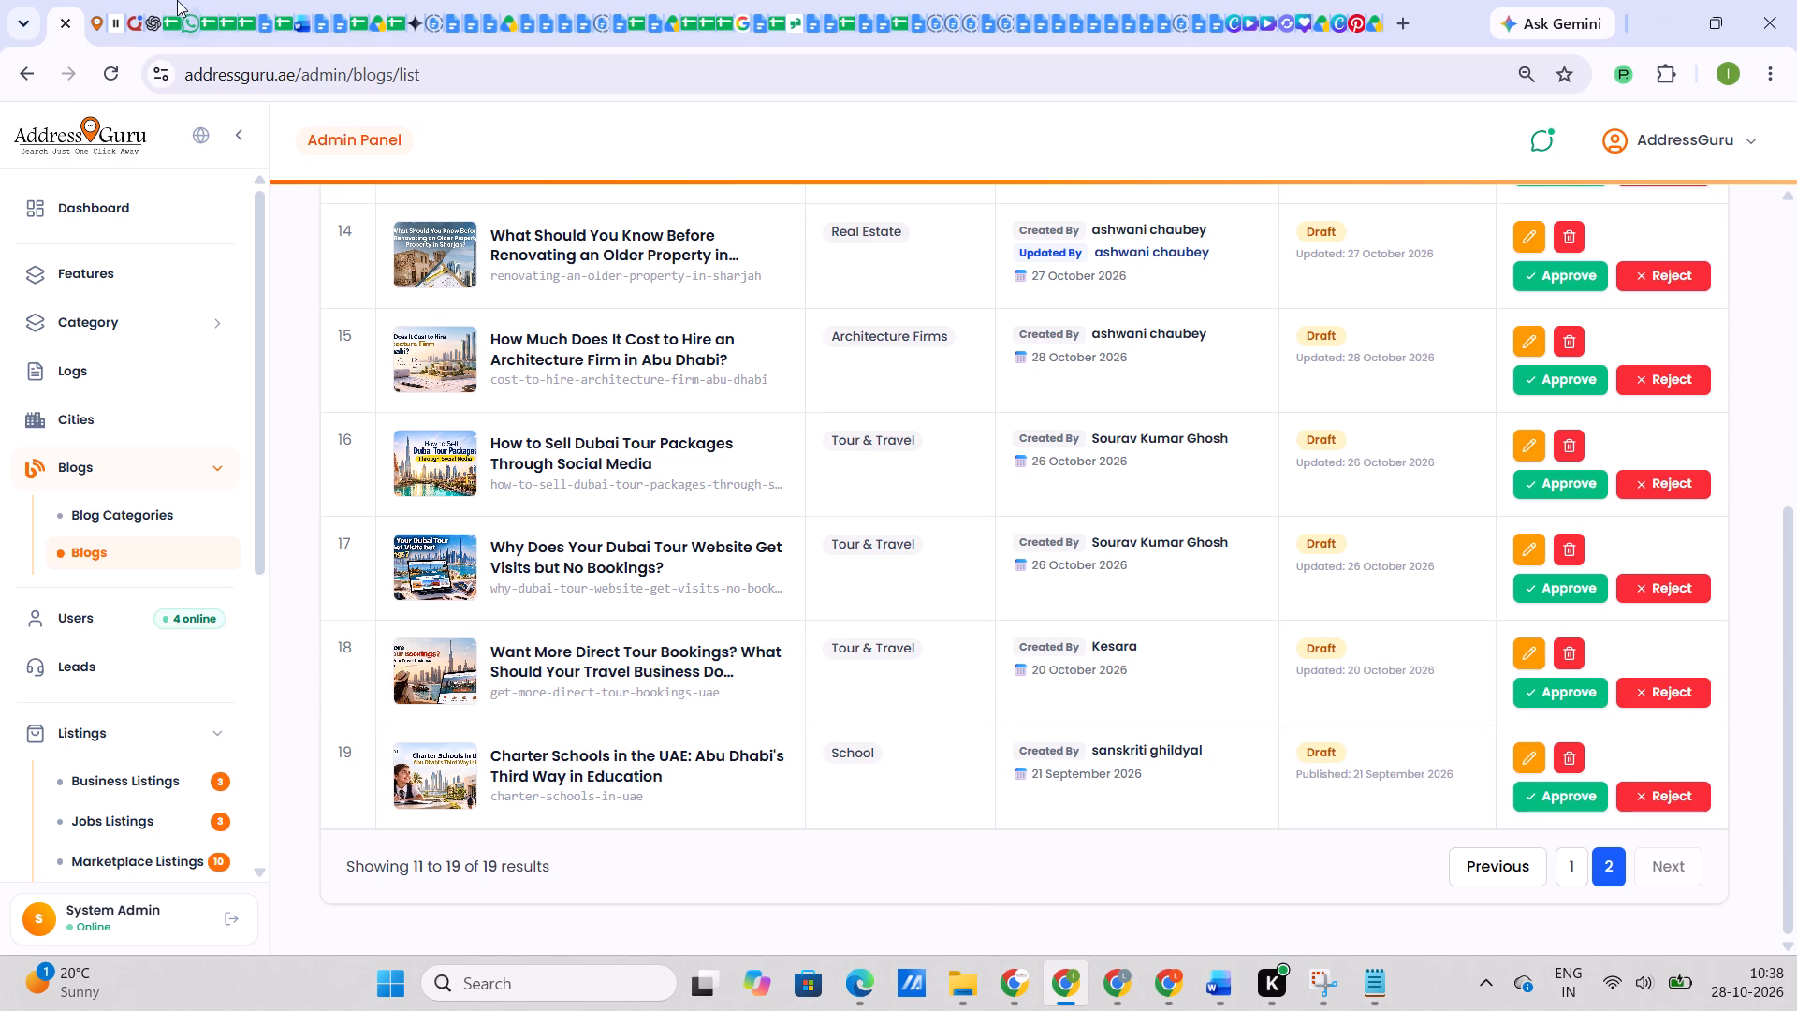
Switch to the "Anoj intern JD" spreadsheet and find "Want More Direct Tour Bookings? What Should Your Travel Business Do Differently?", trimming the pasted search text.
left_click(172, 0)
key("ctrl+f")
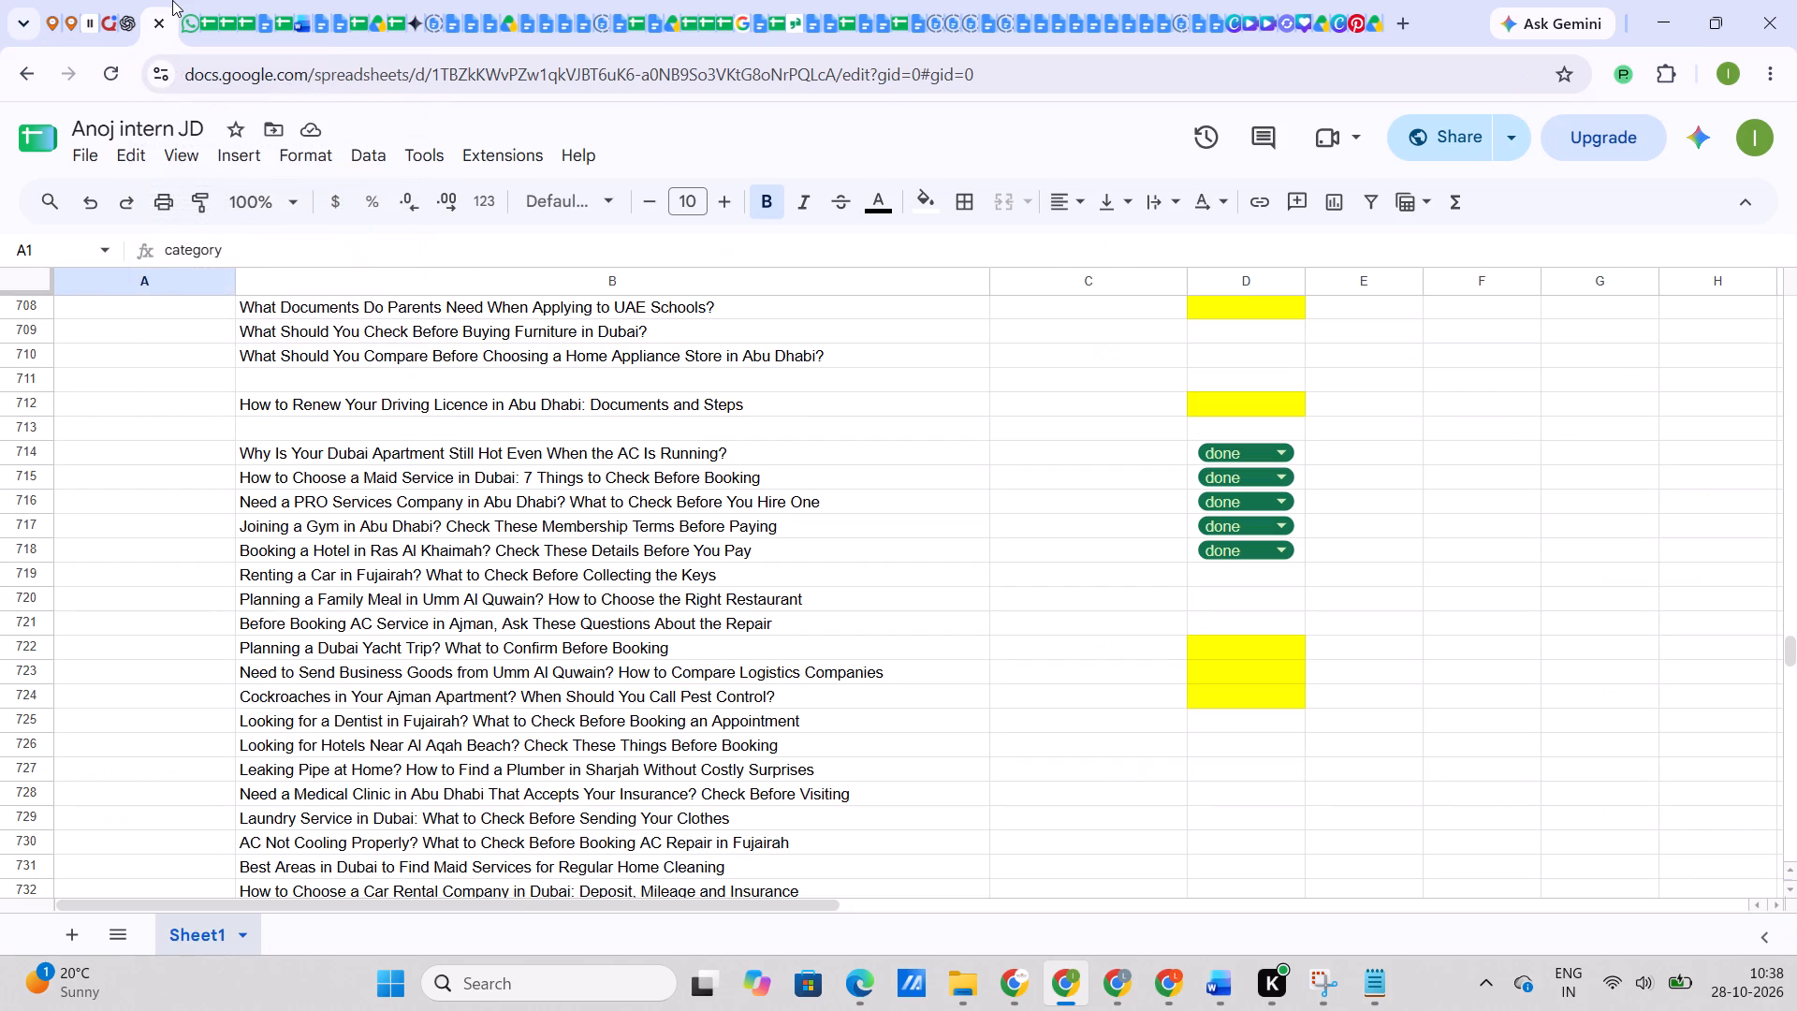
key("ctrl+v")
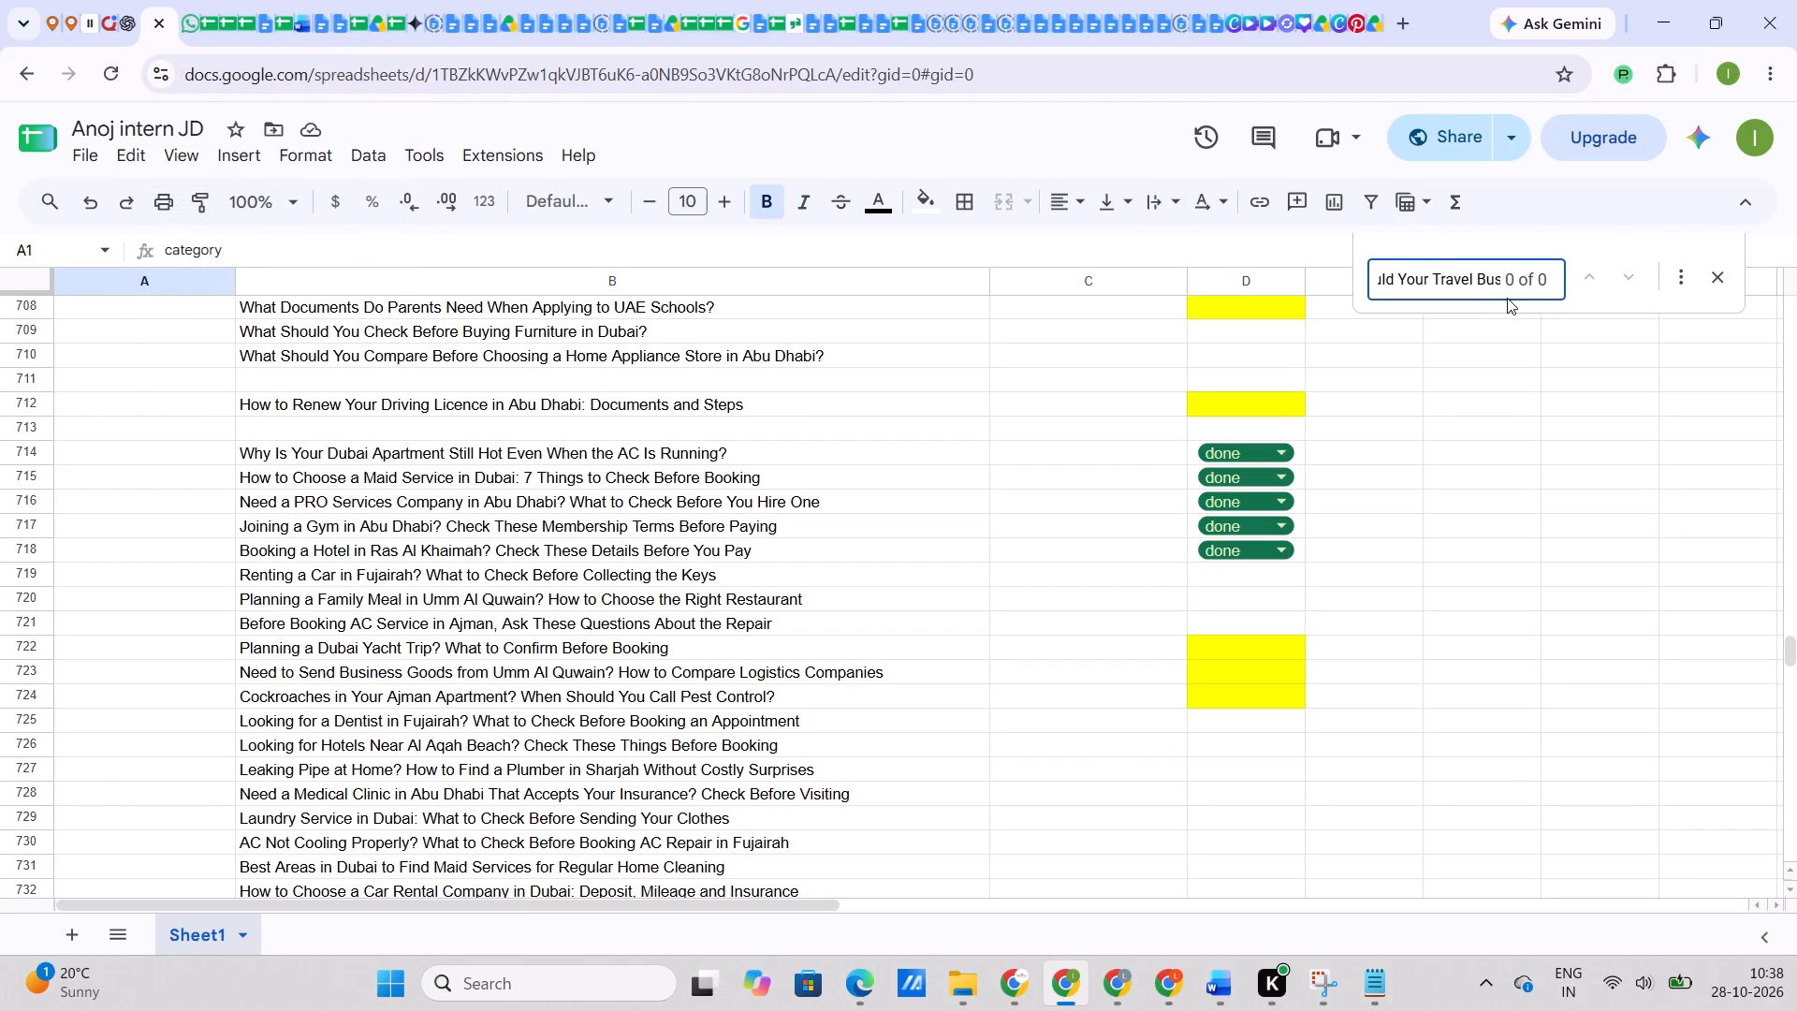
left_click(1430, 283)
key("ctrl+a")
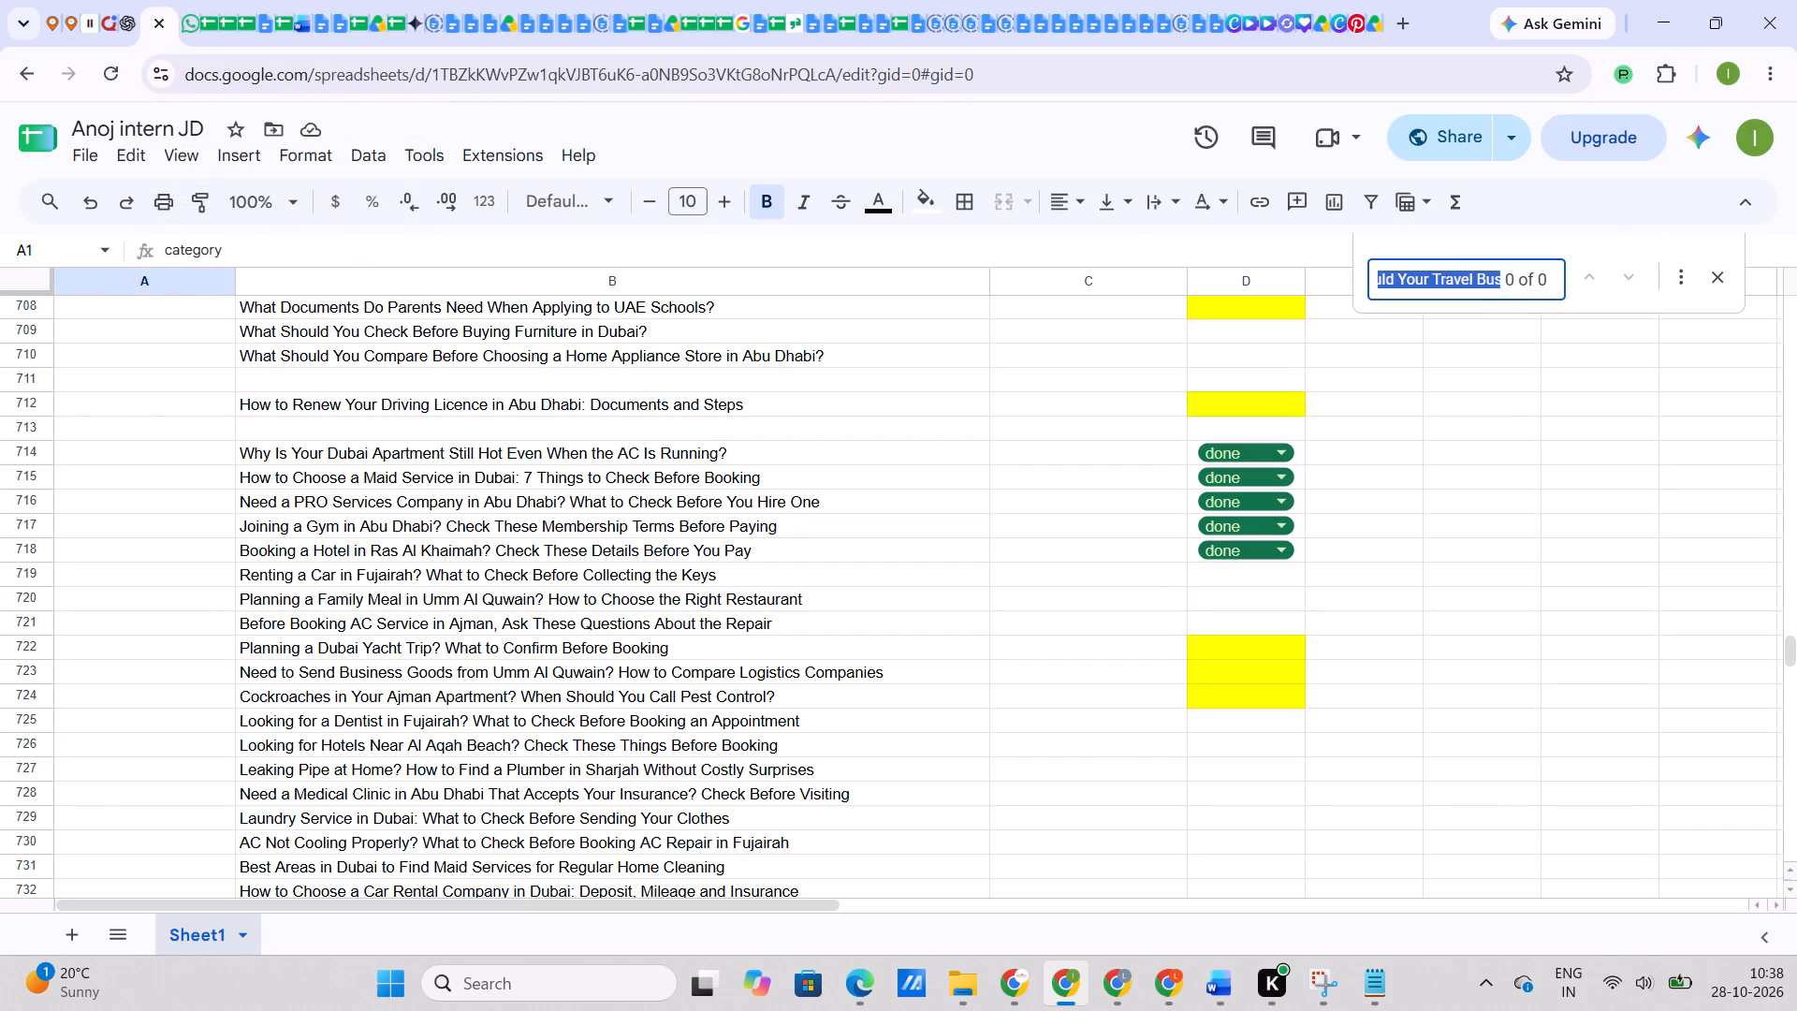
key("Left")
key("BackSpace")
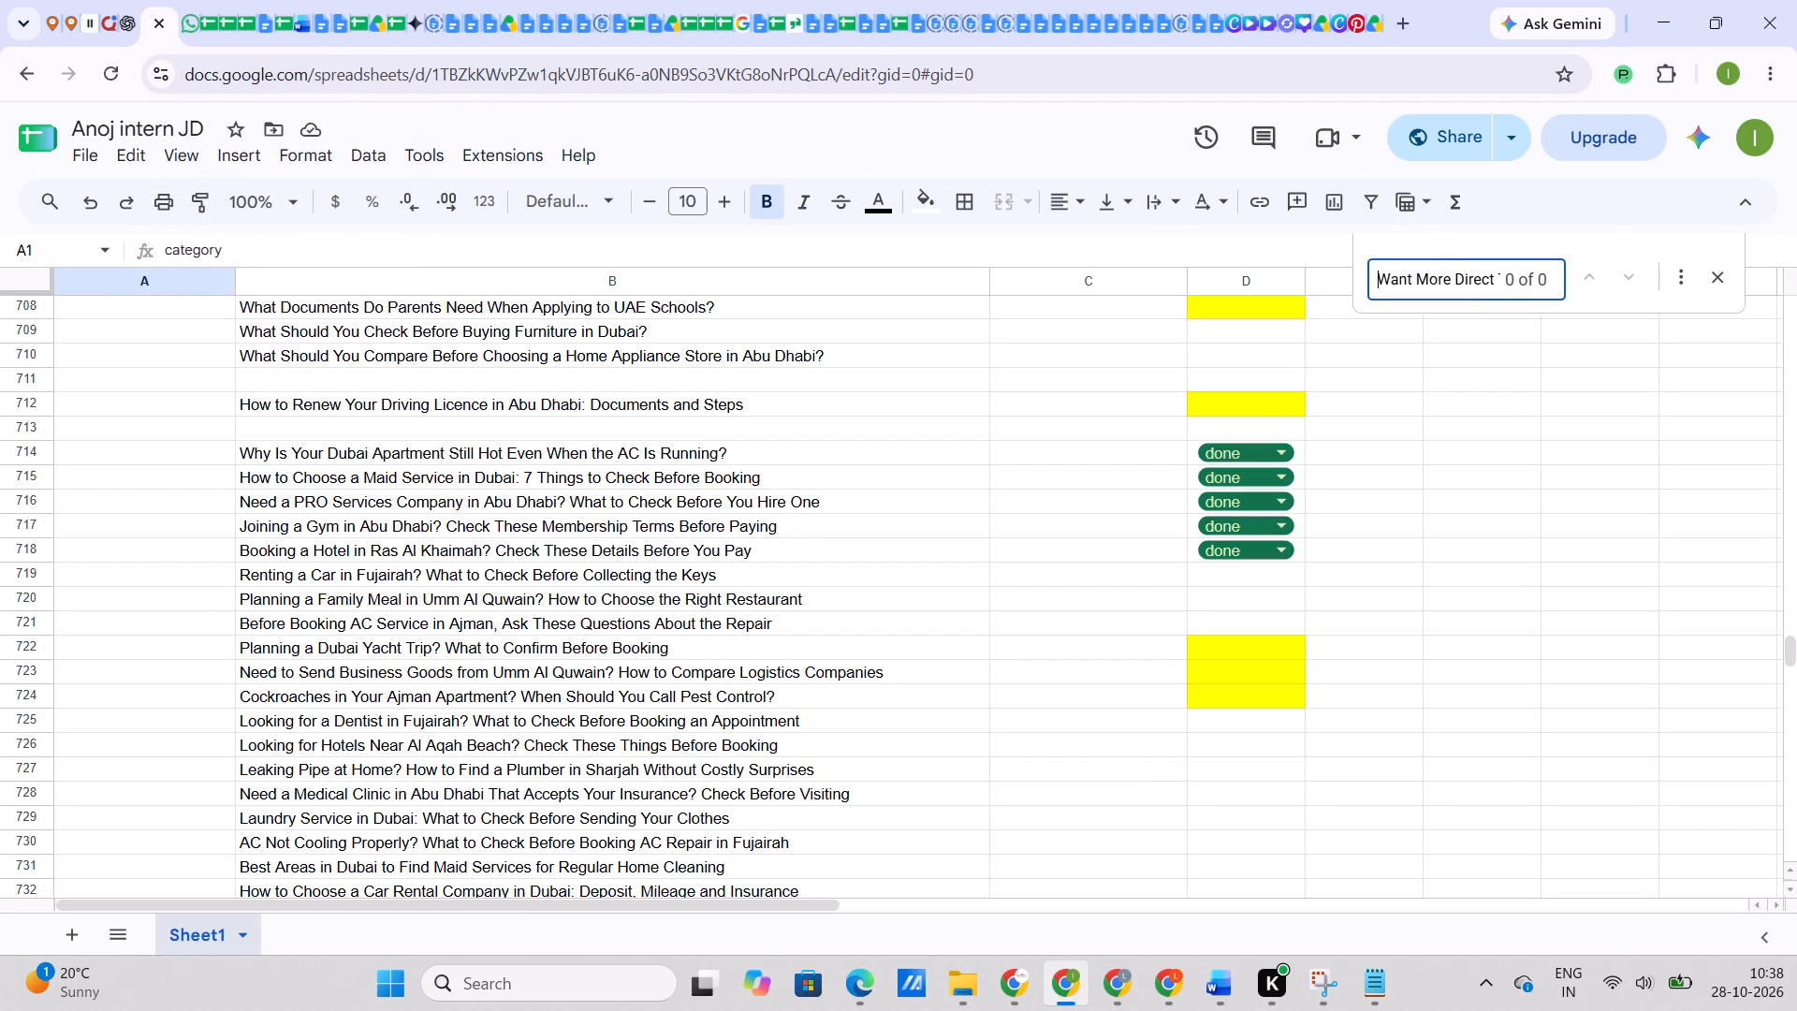
key("BackSpace")
key("Right")
key("Right")
key("Right")
key("Right")
key("Right")
key("Right")
key("Right")
key("Right")
key("Right")
key("Right")
key("Right")
key("Right")
key("Right")
key("Right")
key("Right")
key("Right")
key("Right")
key("Right")
key("Right")
key("Right")
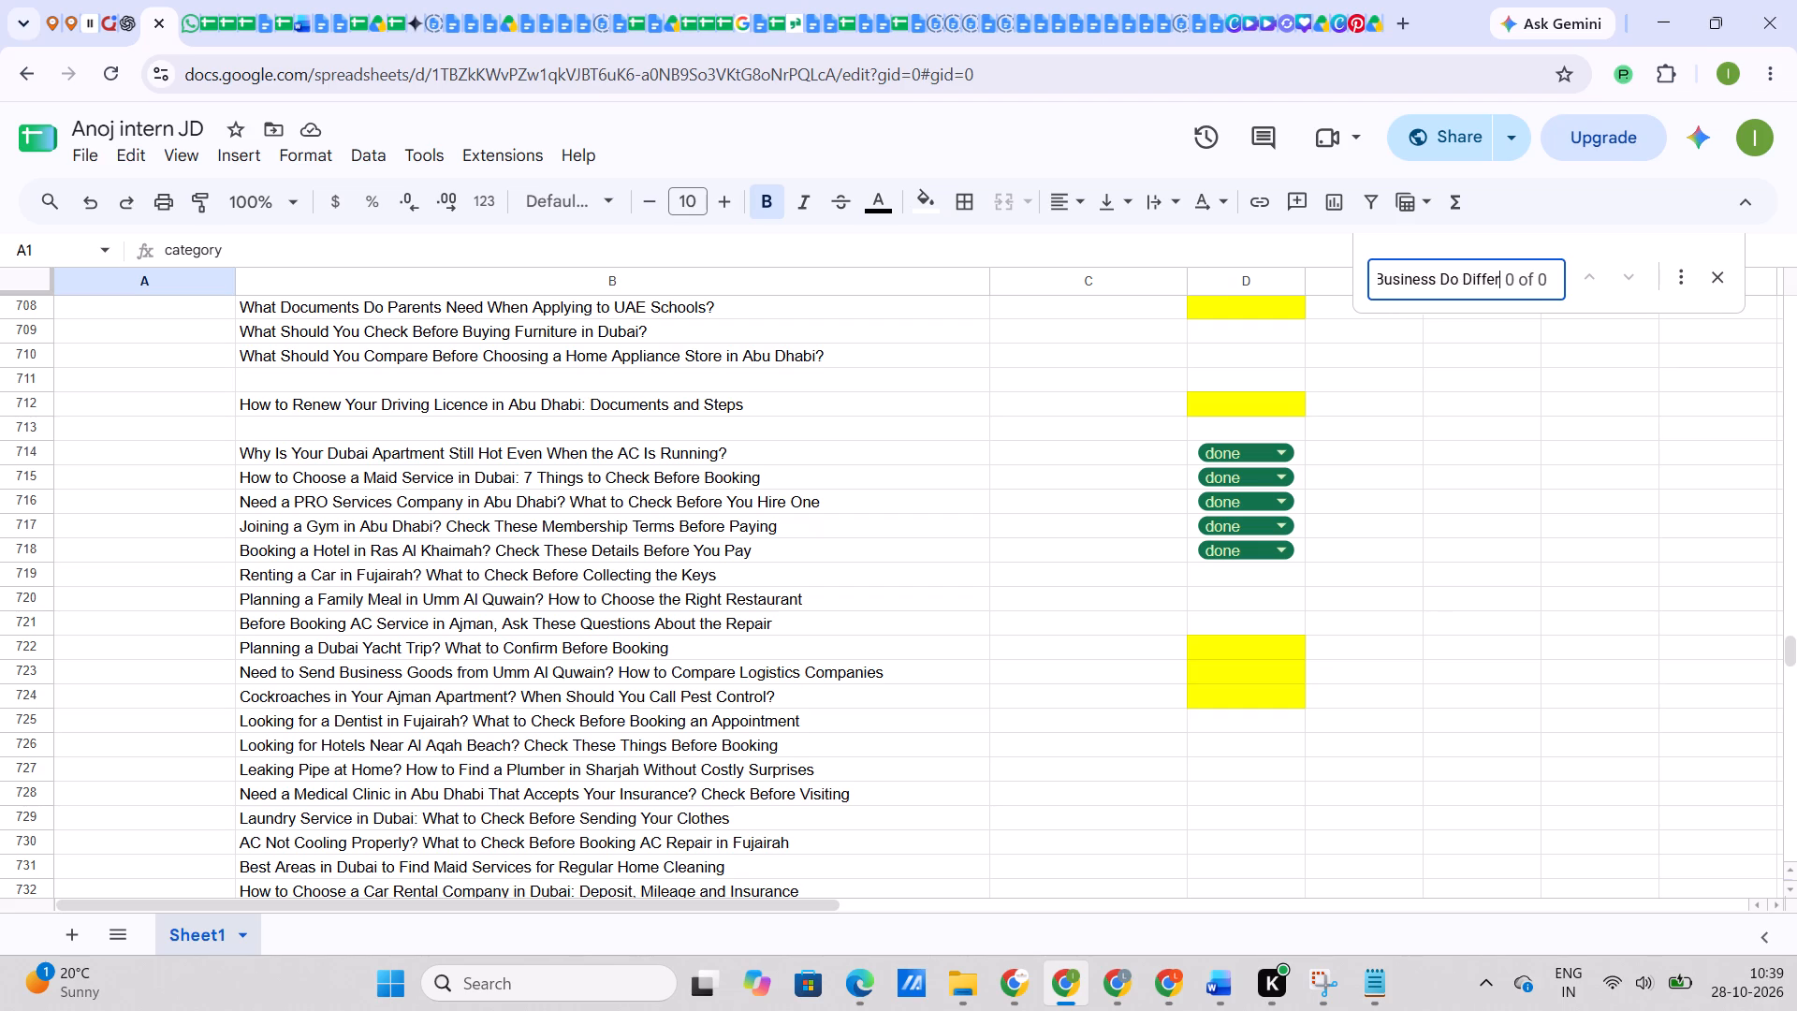
key("BackSpace")
key("BackSpace")
key("BackSpace")
key("BackSpace")
key("BackSpace")
key("BackSpace")
key("BackSpace")
key("BackSpace")
key("BackSpace")
key("BackSpace")
key("BackSpace")
key("BackSpace")
key("BackSpace")
key("BackSpace")
key("BackSpace")
key("BackSpace")
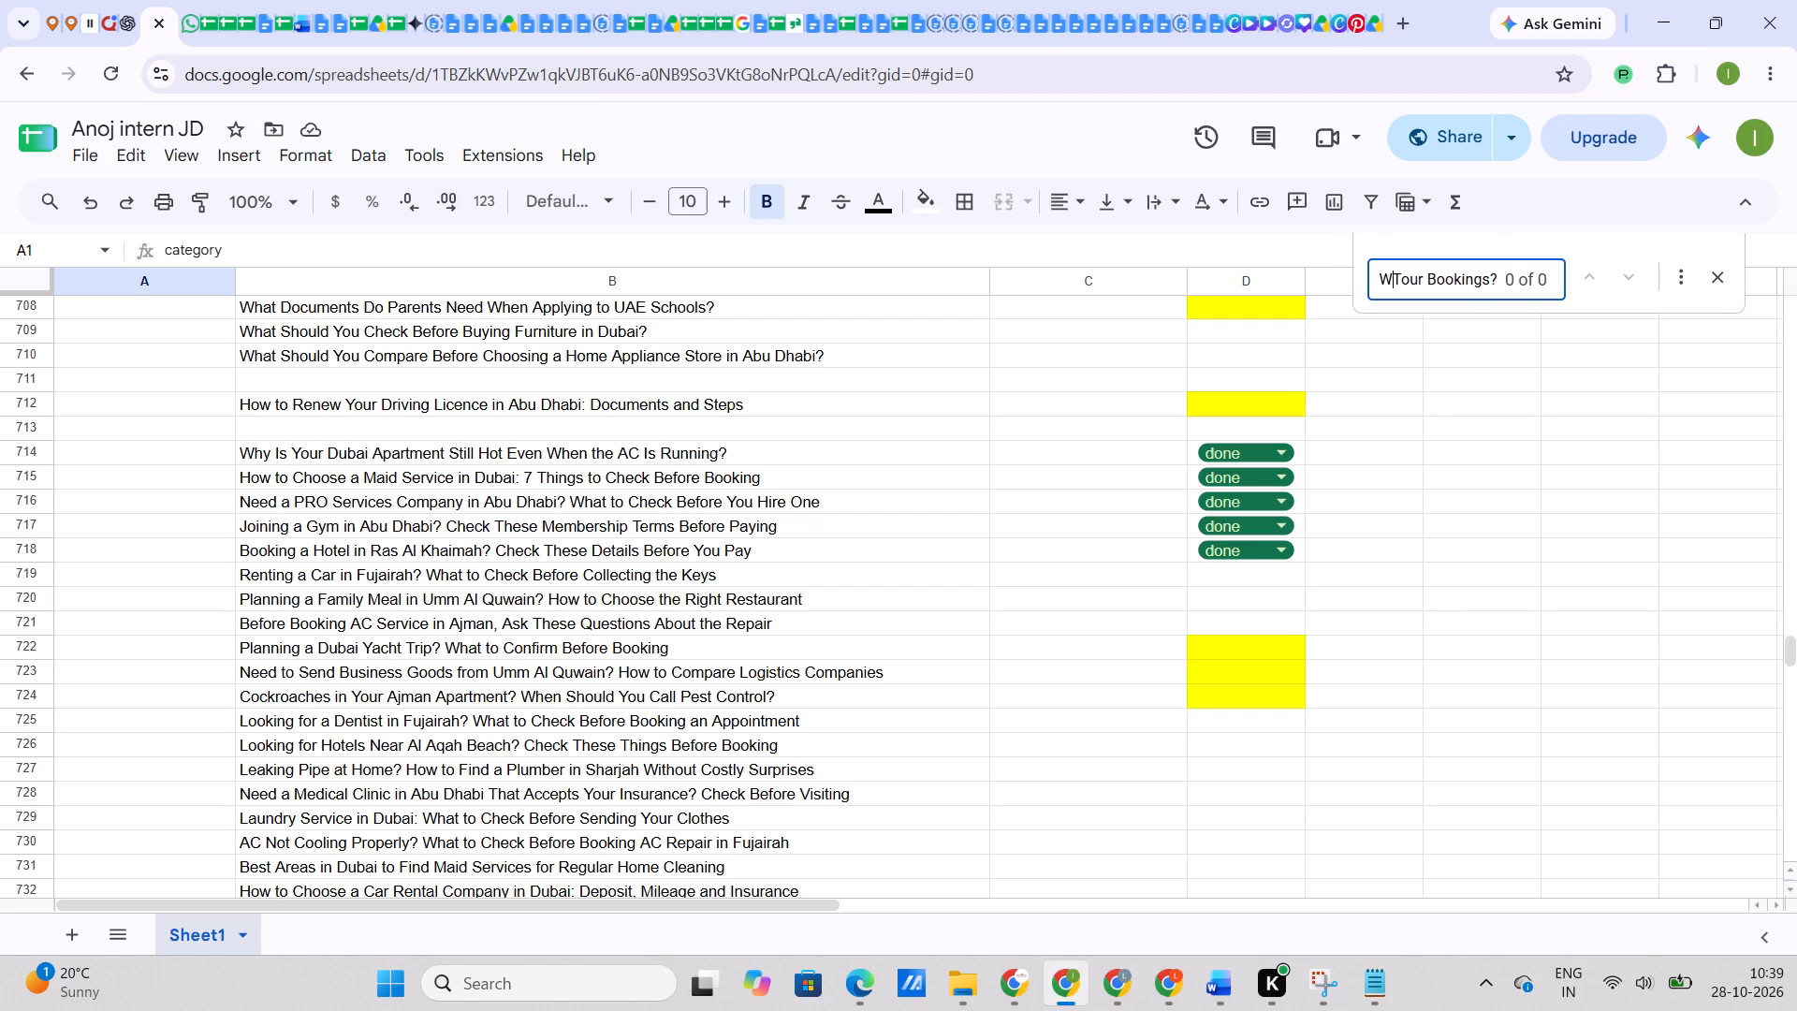
key("BackSpace")
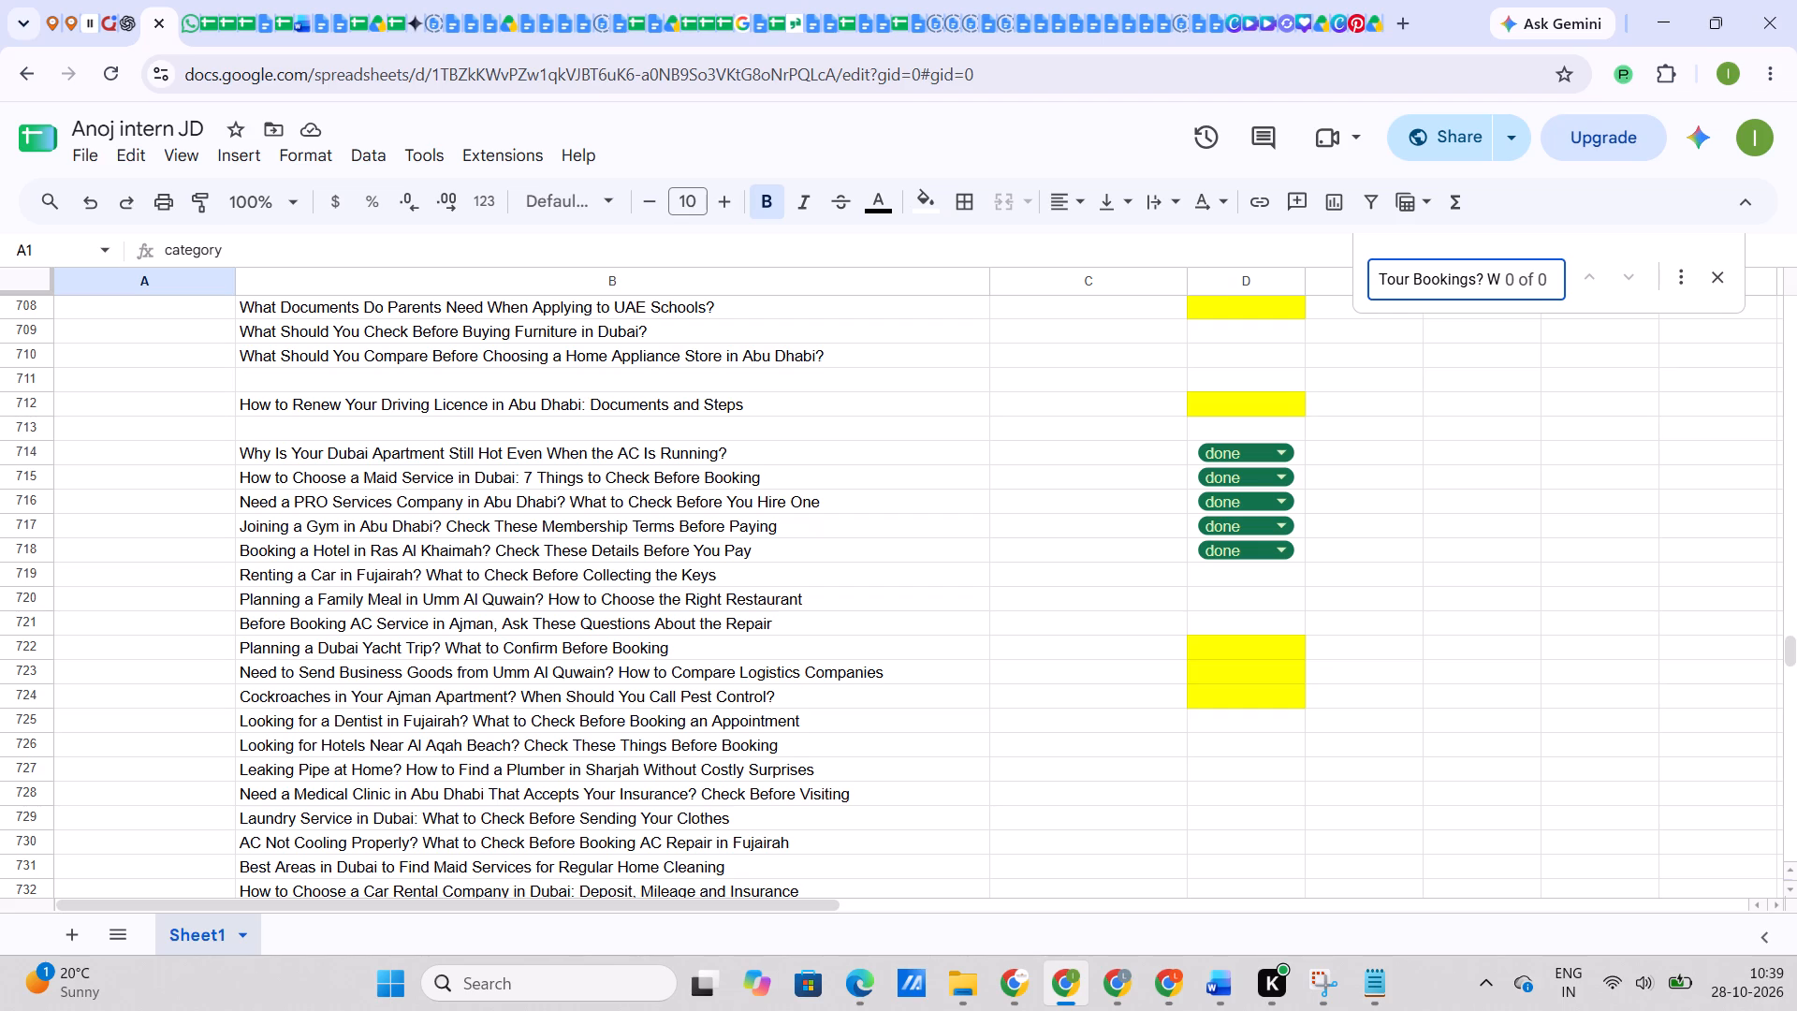
key("Delete")
key("Delete")
key("Delete")
key("Delete")
key("Delete")
key("Delete")
key("Delete")
key("Delete")
key("Delete")
key("Delete")
key("Delete")
key("Delete")
key("Delete")
key("Delete")
key("Delete")
key("Delete")
key("Delete")
key("Delete")
key("Delete")
key("Delete")
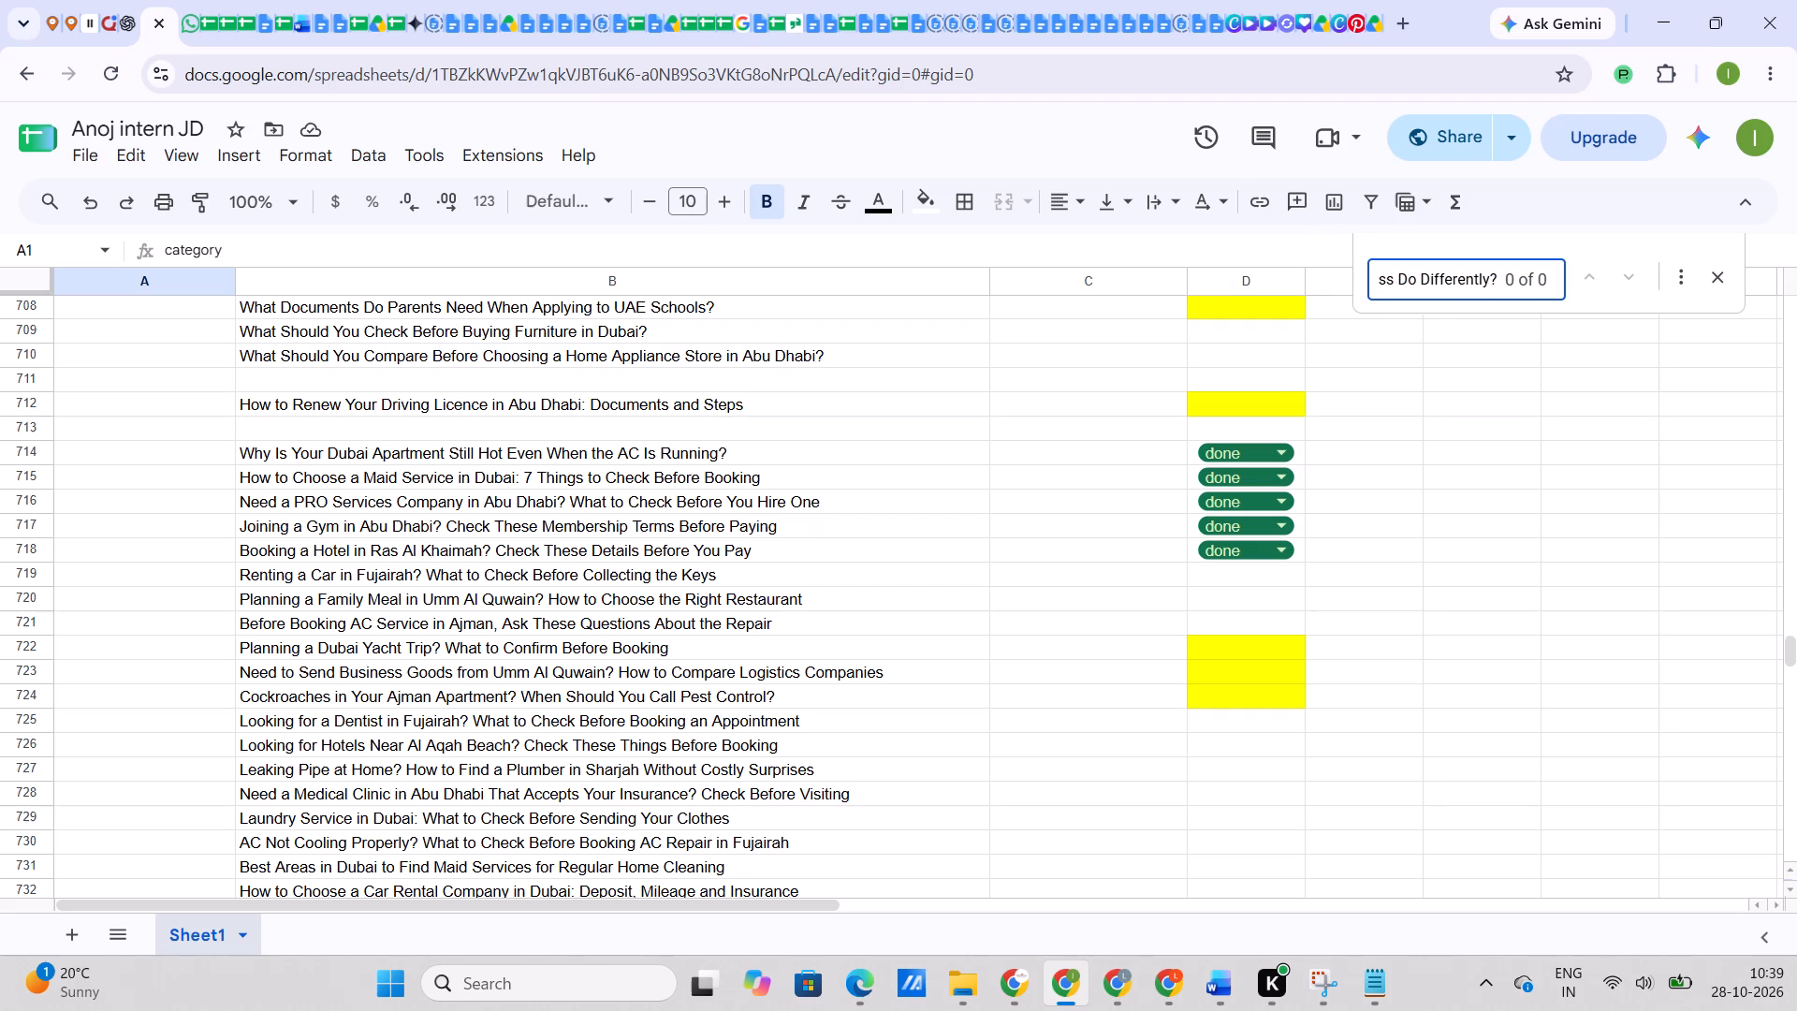
key("BackSpace")
scroll(1179, 478, "up", 1)
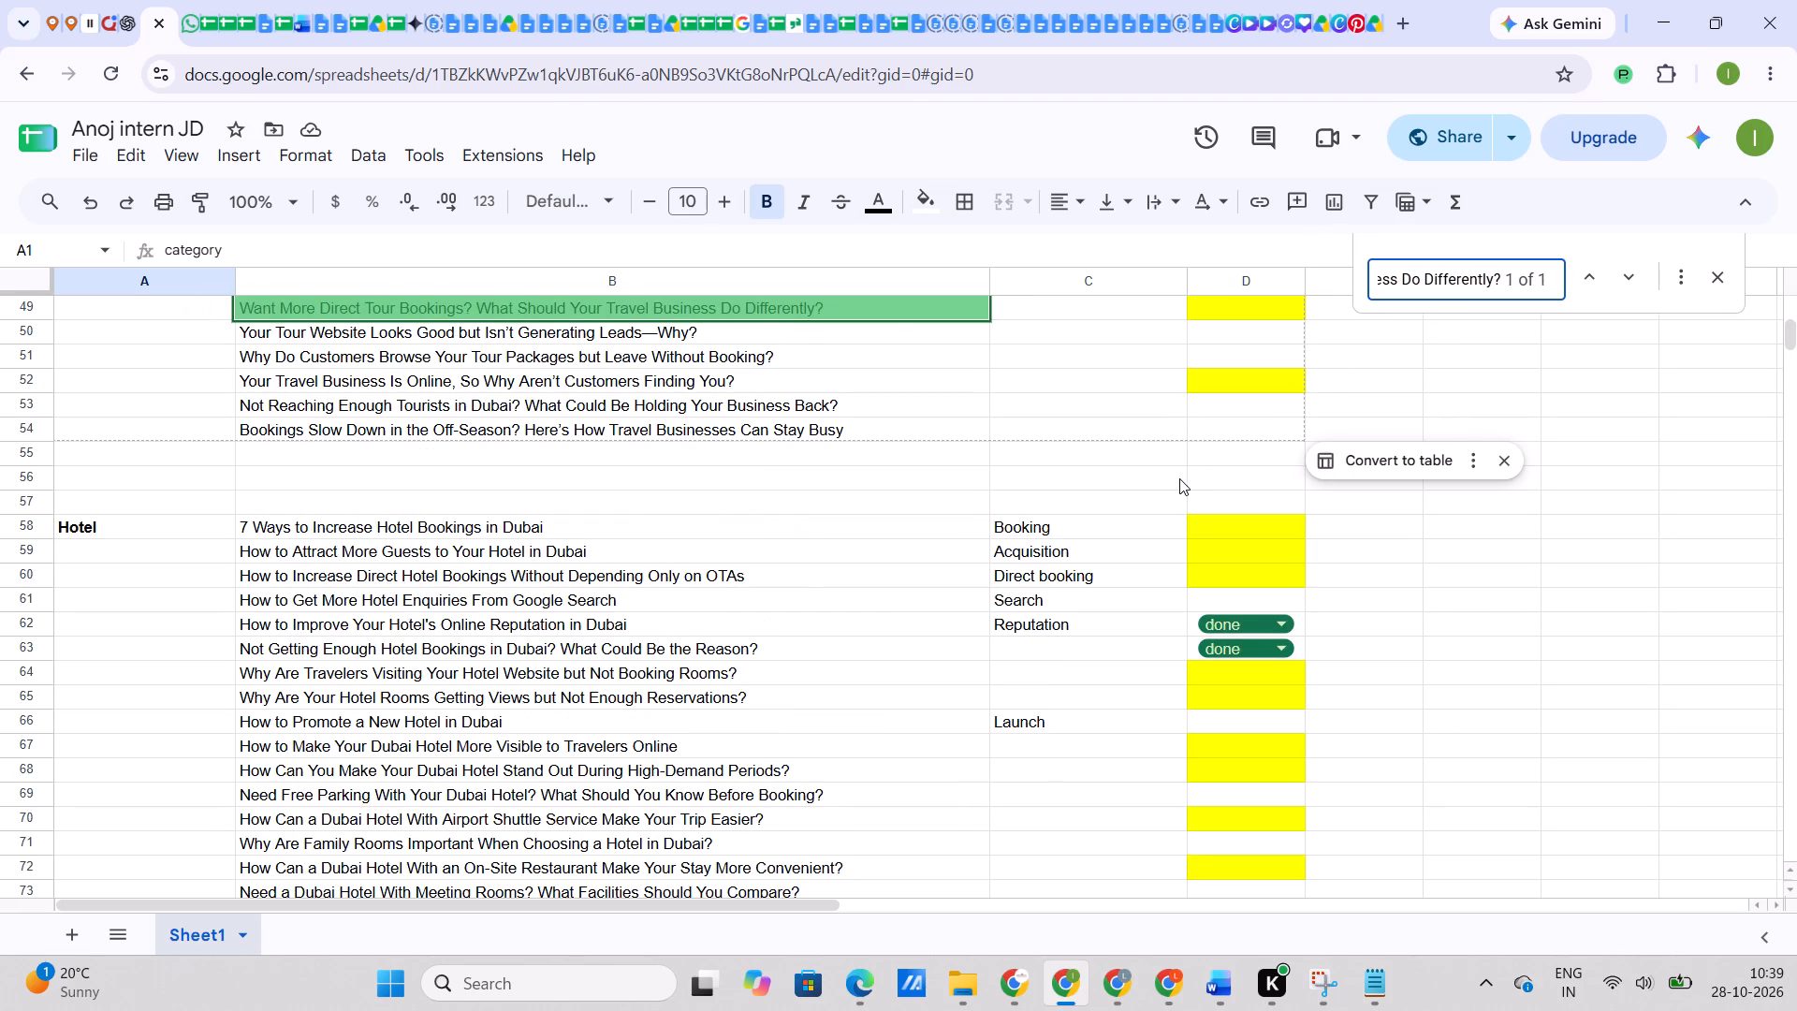
scroll(1179, 478, "up", 2)
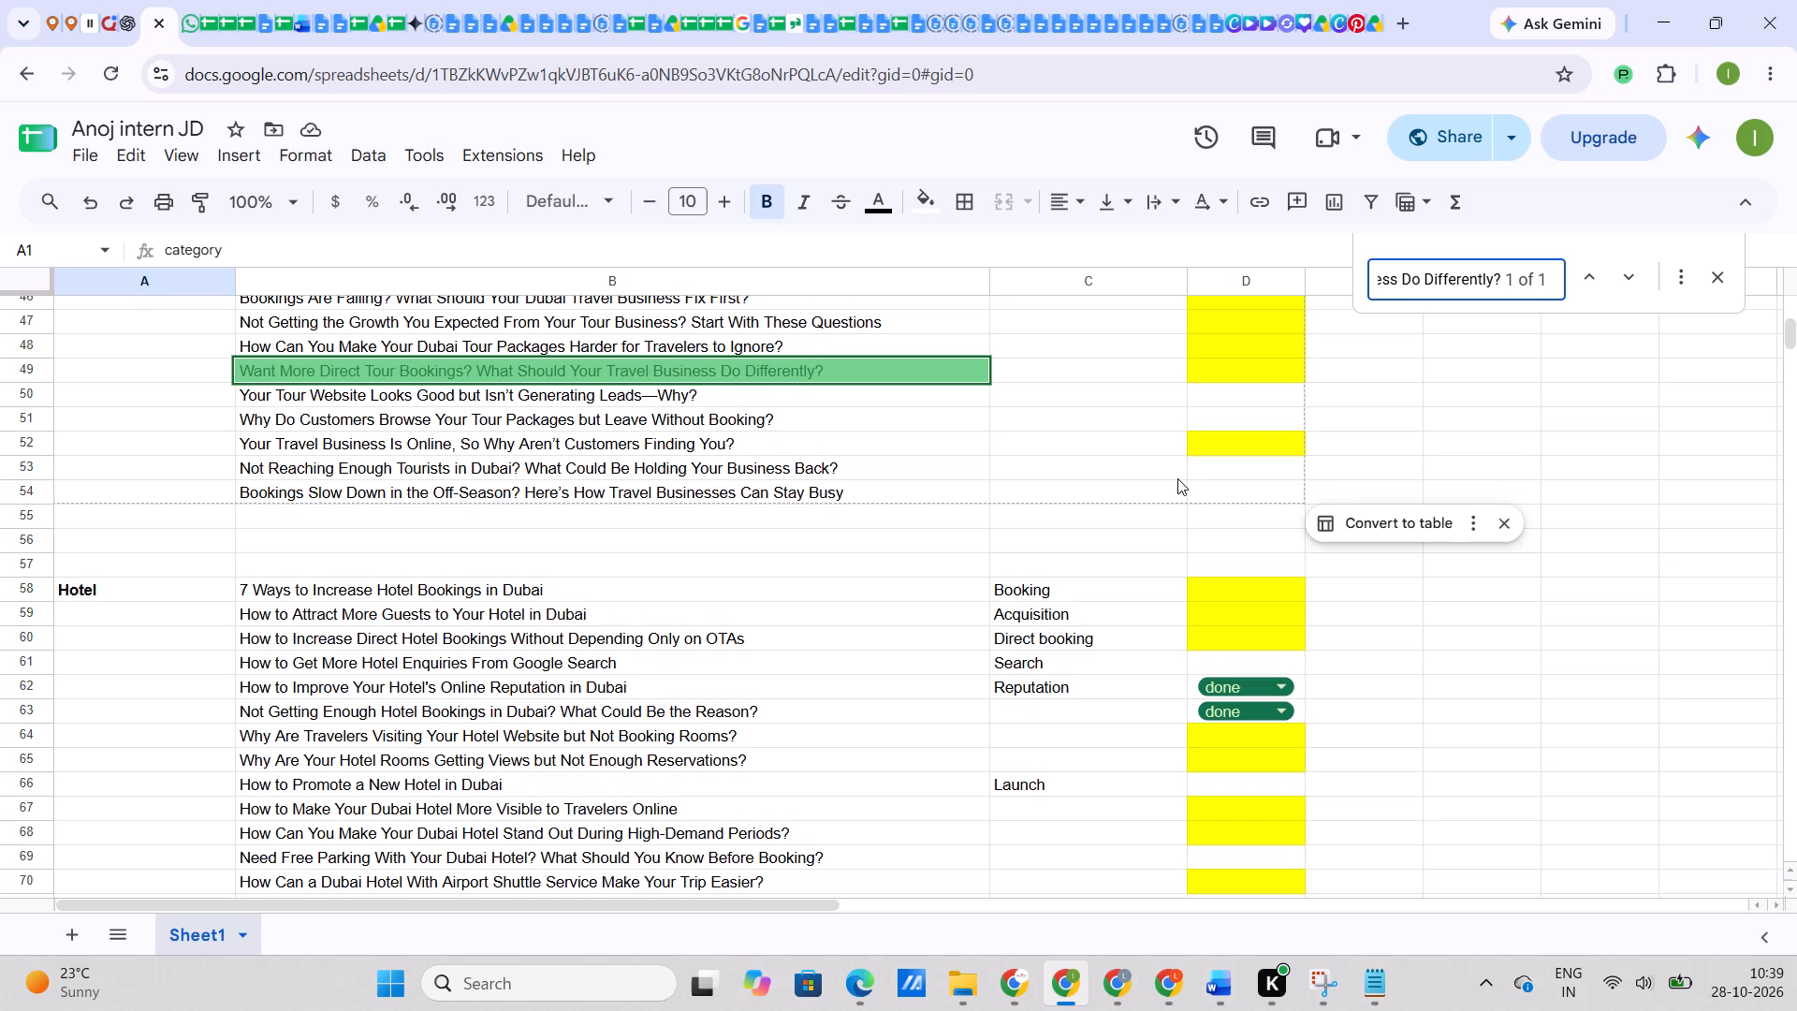
Switch to the dashboard's Blogs list, open the draft "Want More Direct Tour Bookings? What Should Your Travel Business Do Differently?", review its content and return to the list.
scroll(1177, 478, "up", 1)
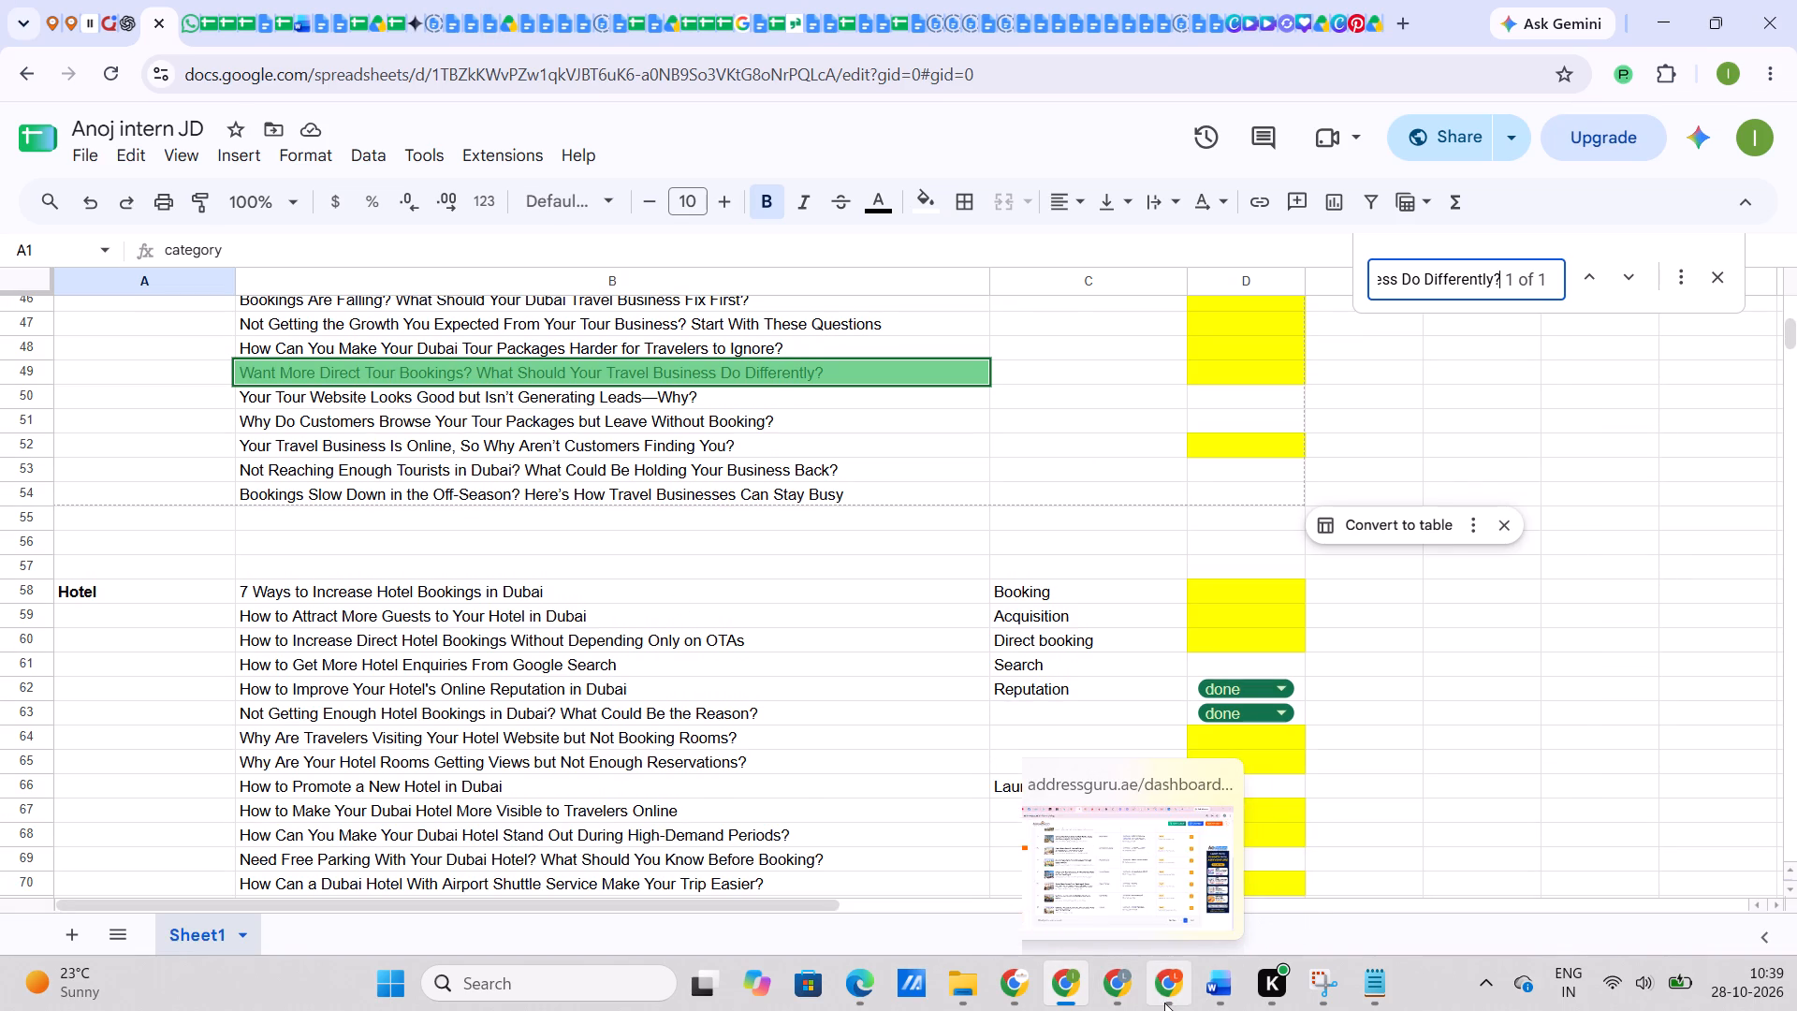
left_click(1121, 992)
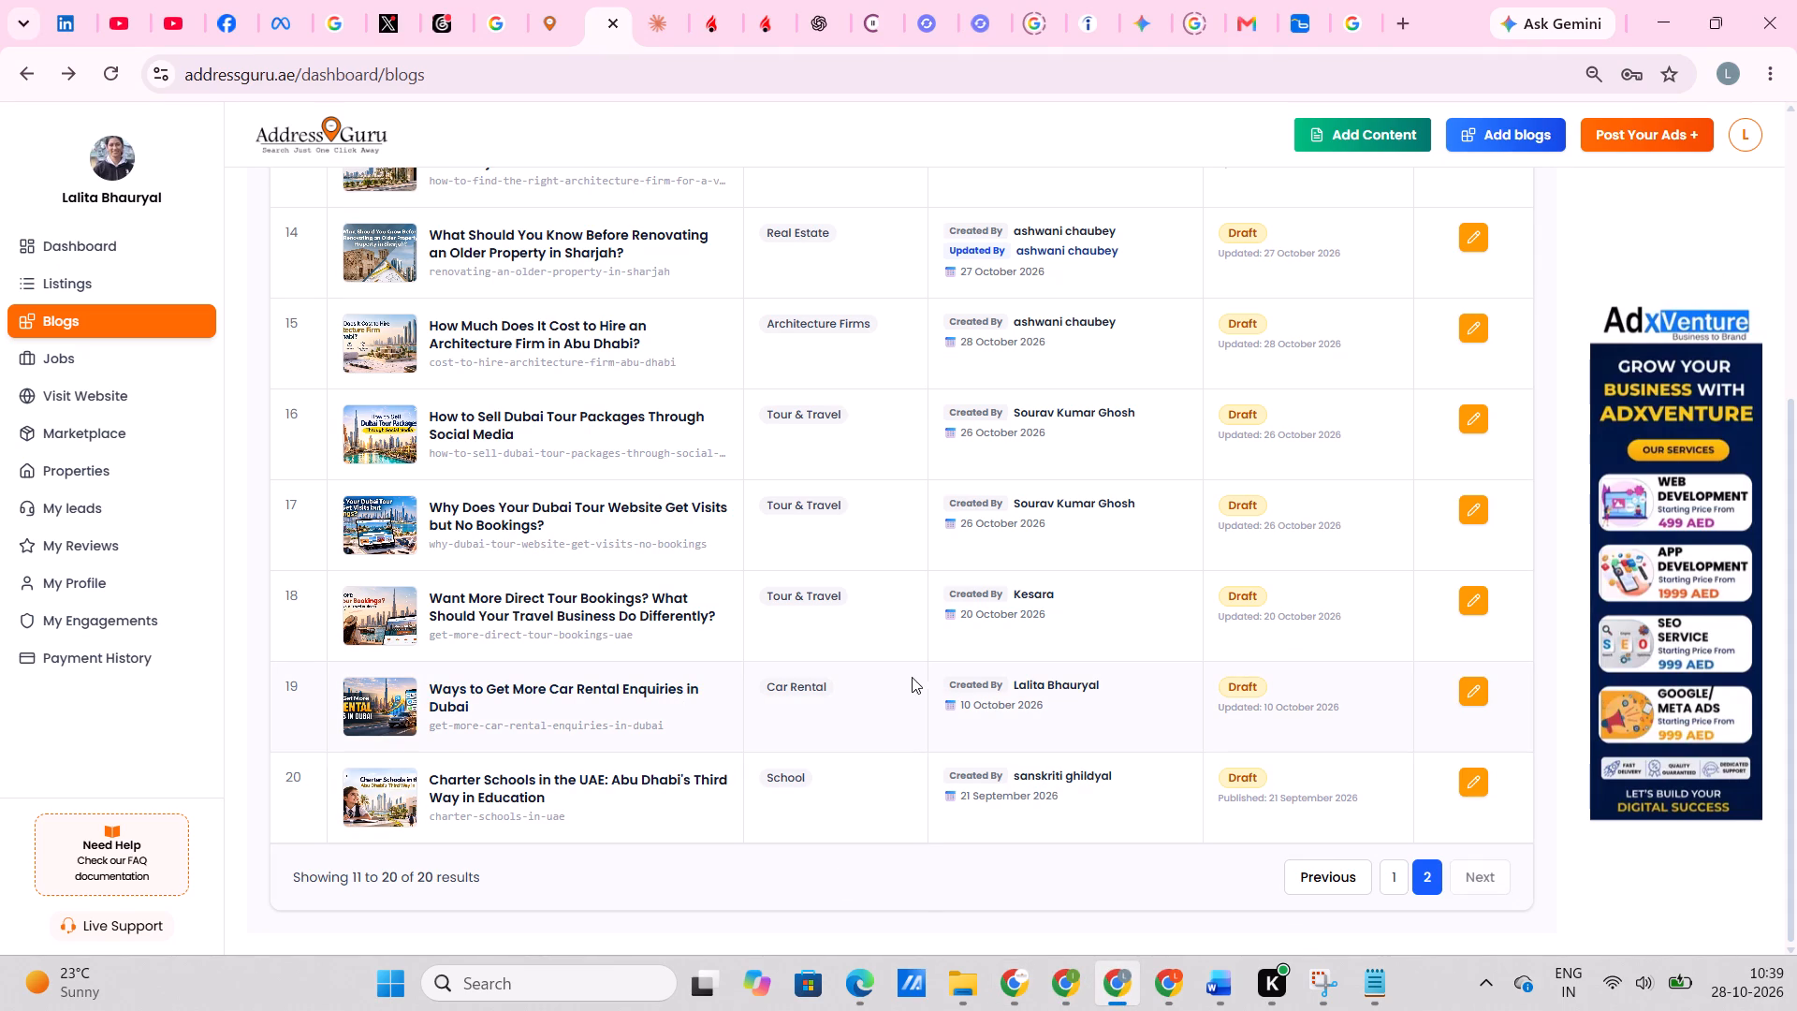
left_click(618, 604)
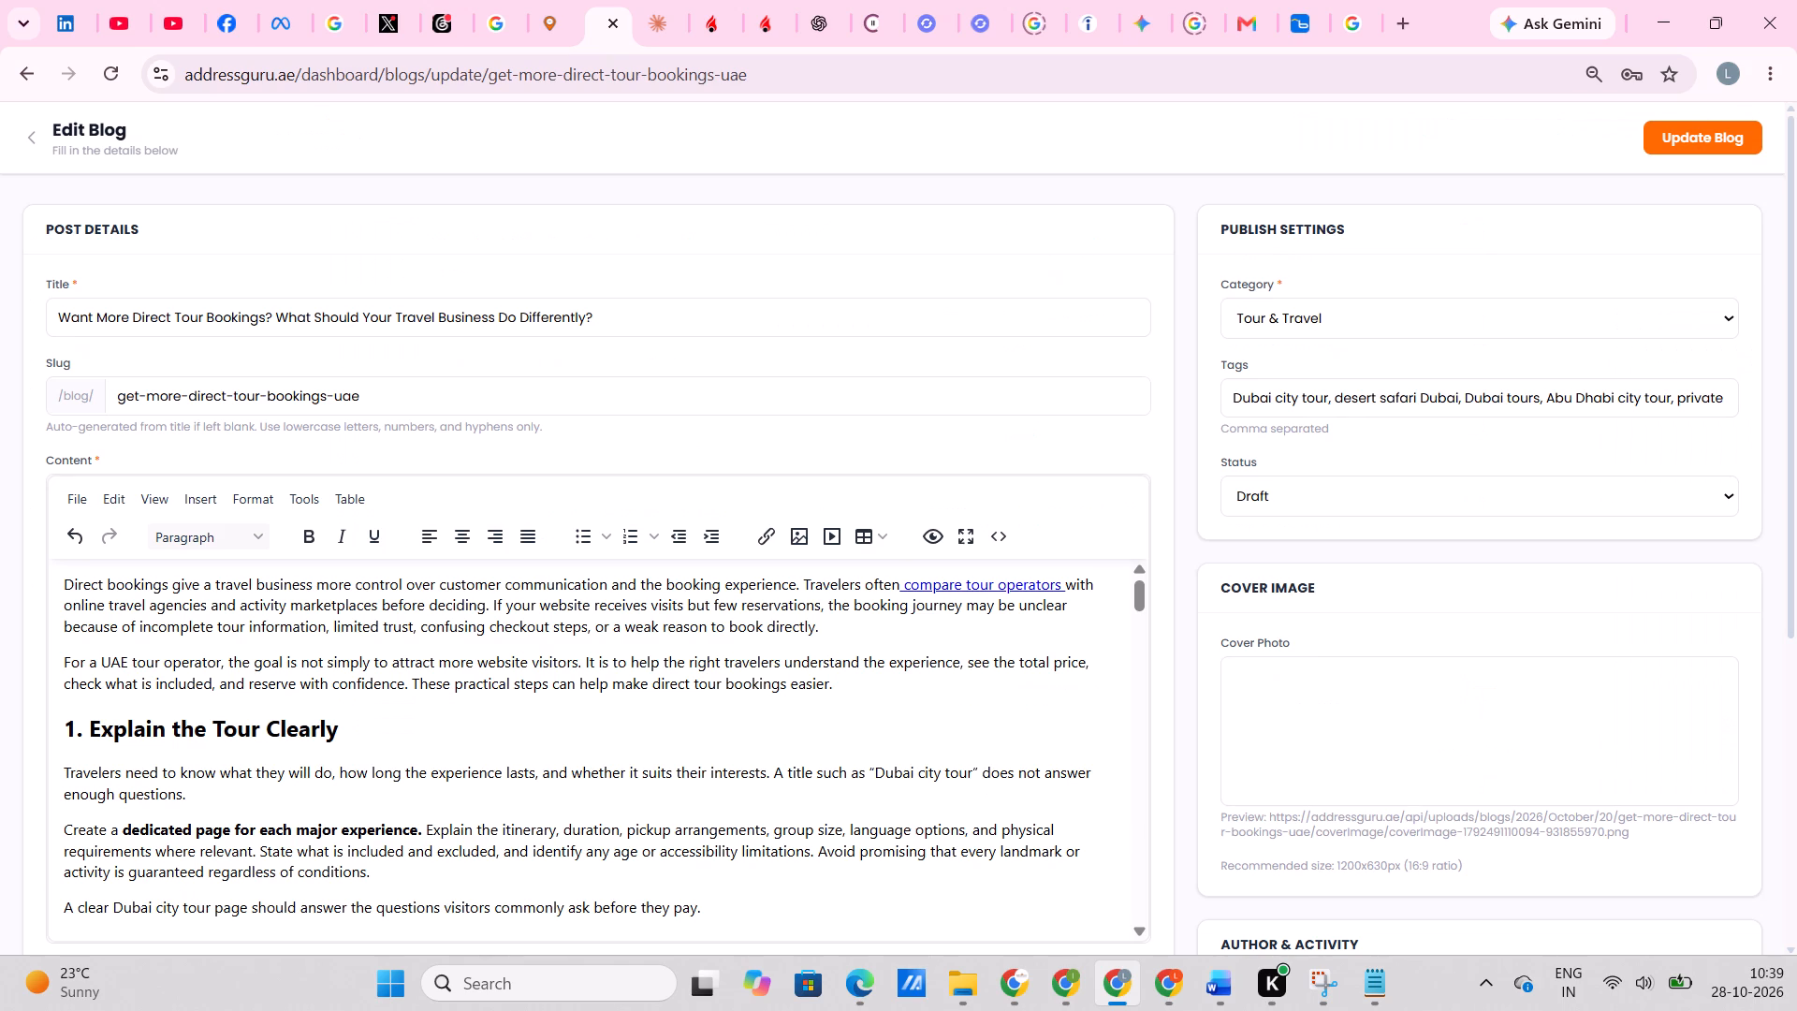
scroll(625, 611, "down", 5)
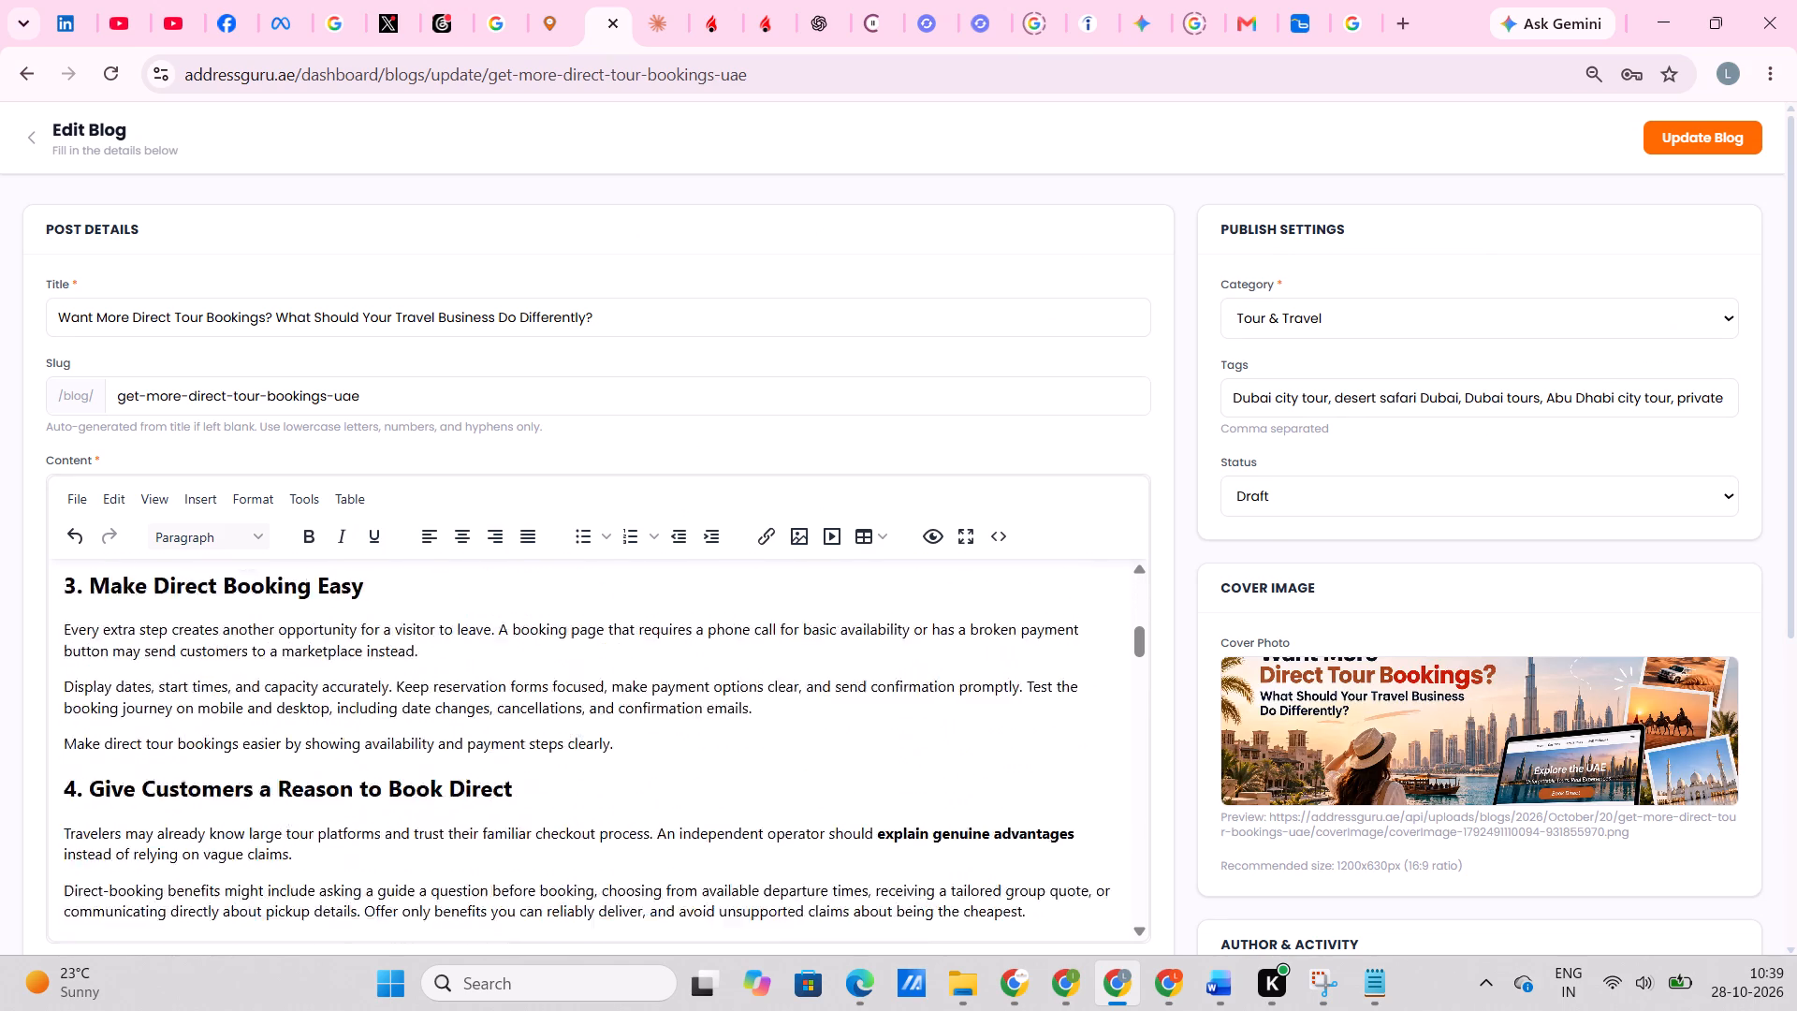
scroll(625, 611, "down", 2)
scroll(625, 611, "up", 1)
scroll(625, 611, "down", 2)
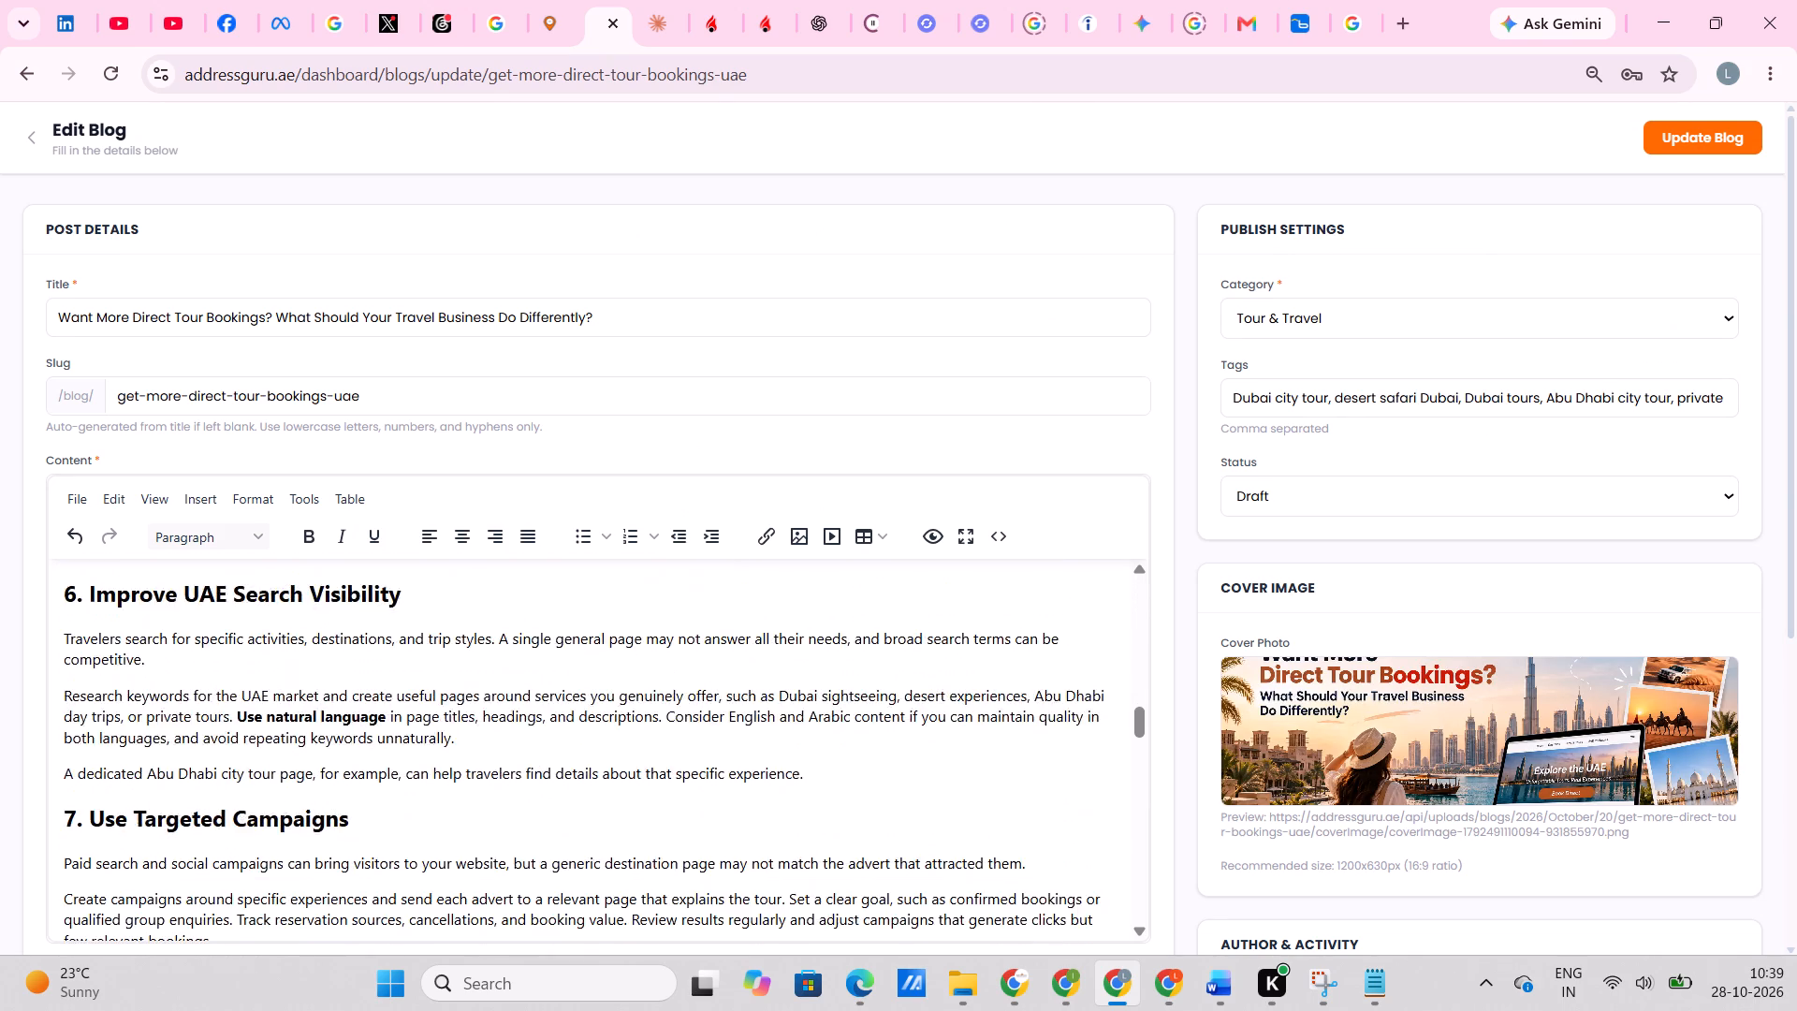
scroll(625, 611, "down", 10)
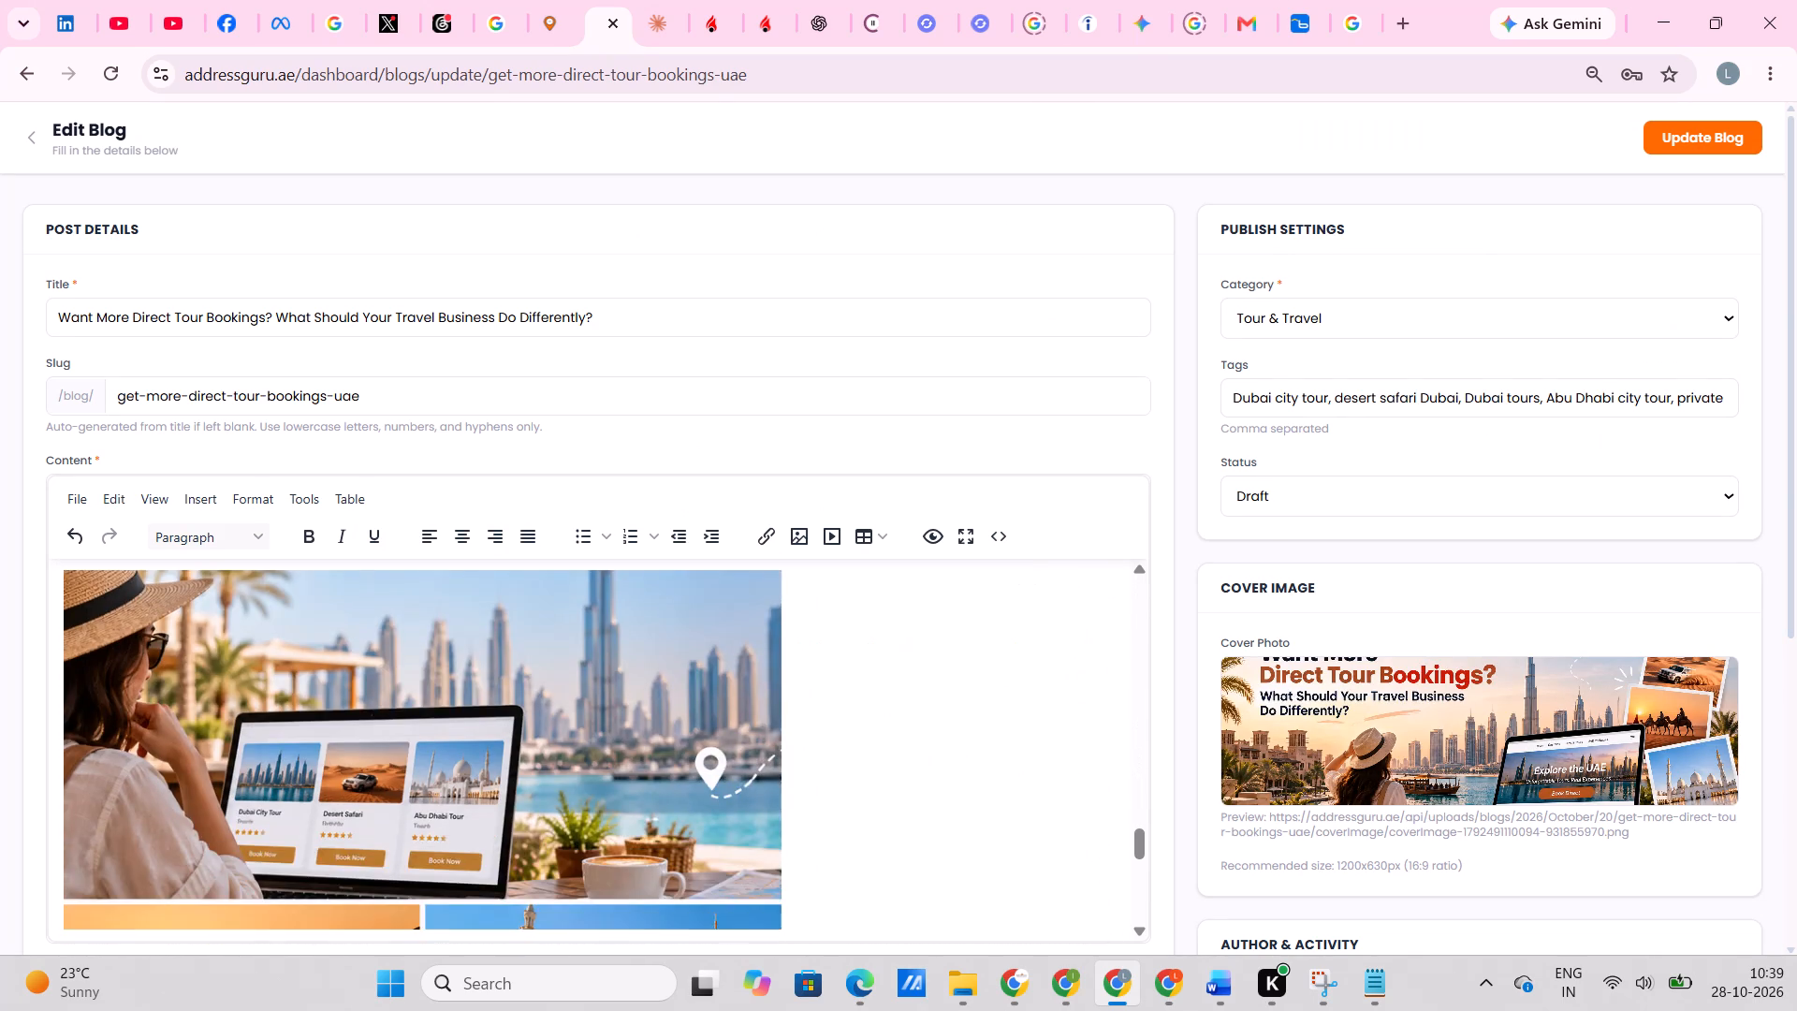
scroll(625, 611, "down", 5)
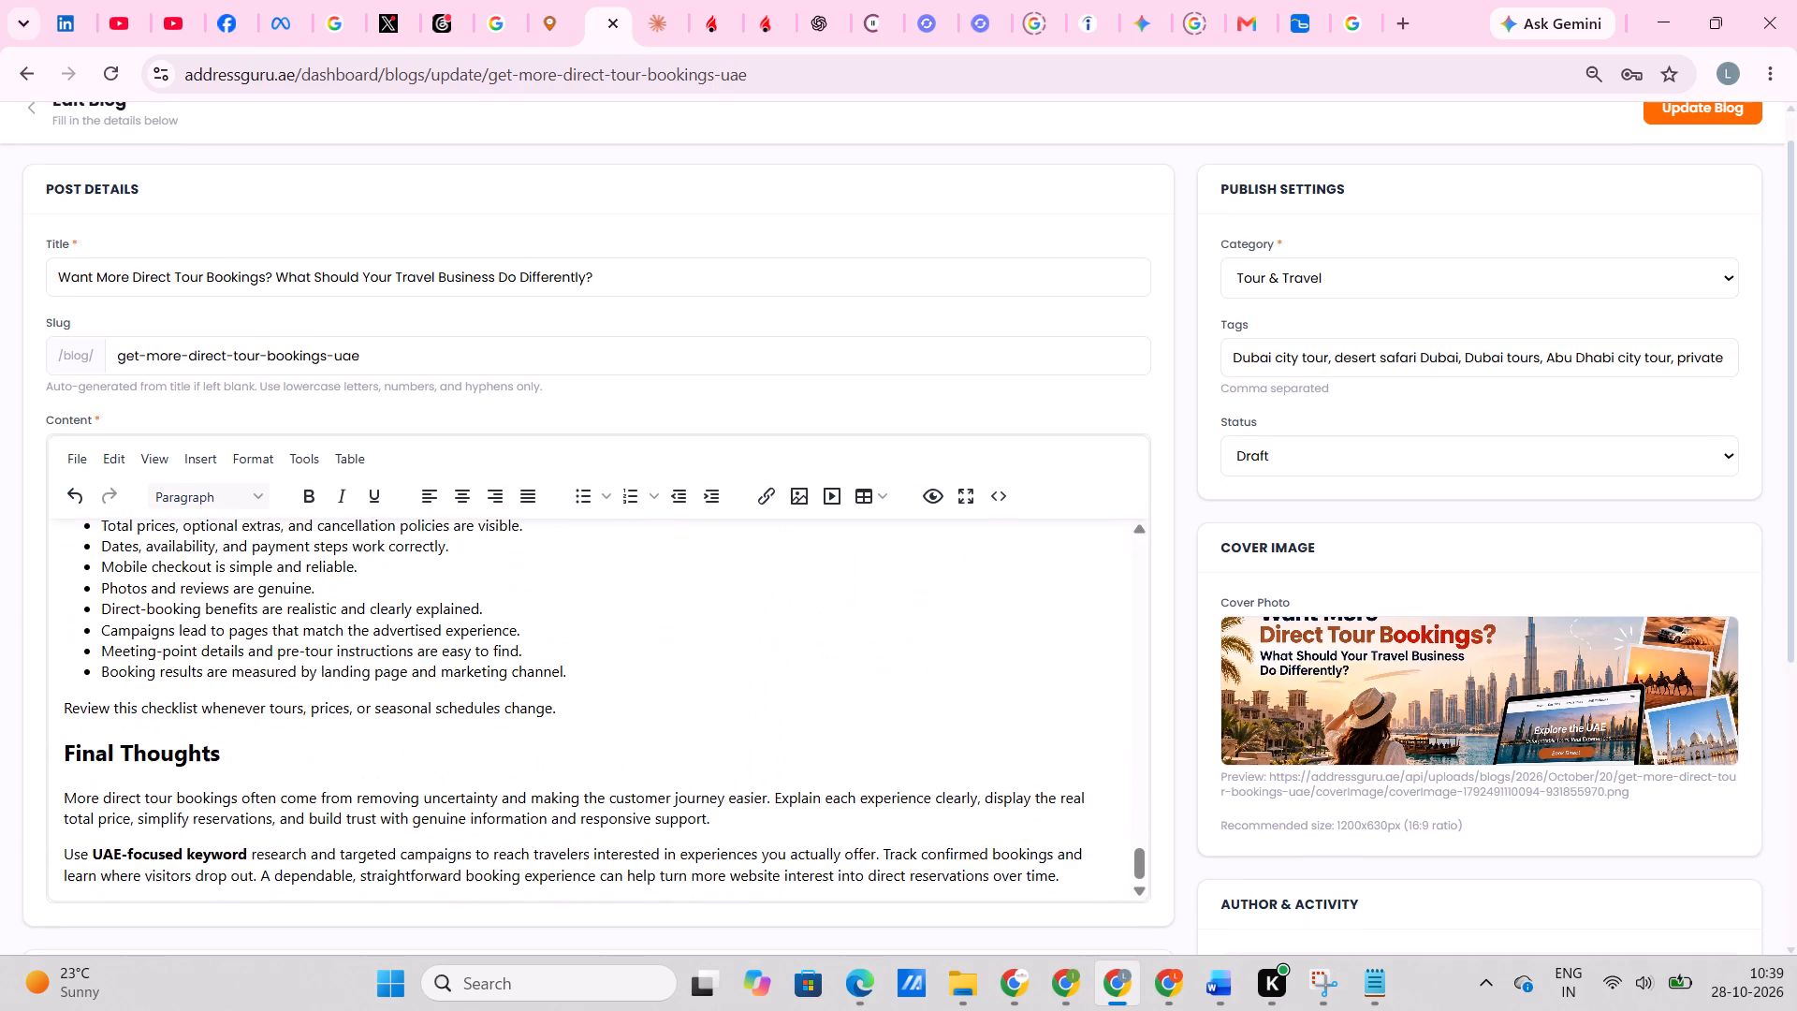
scroll(625, 611, "down", 1)
scroll(610, 646, "up", 6)
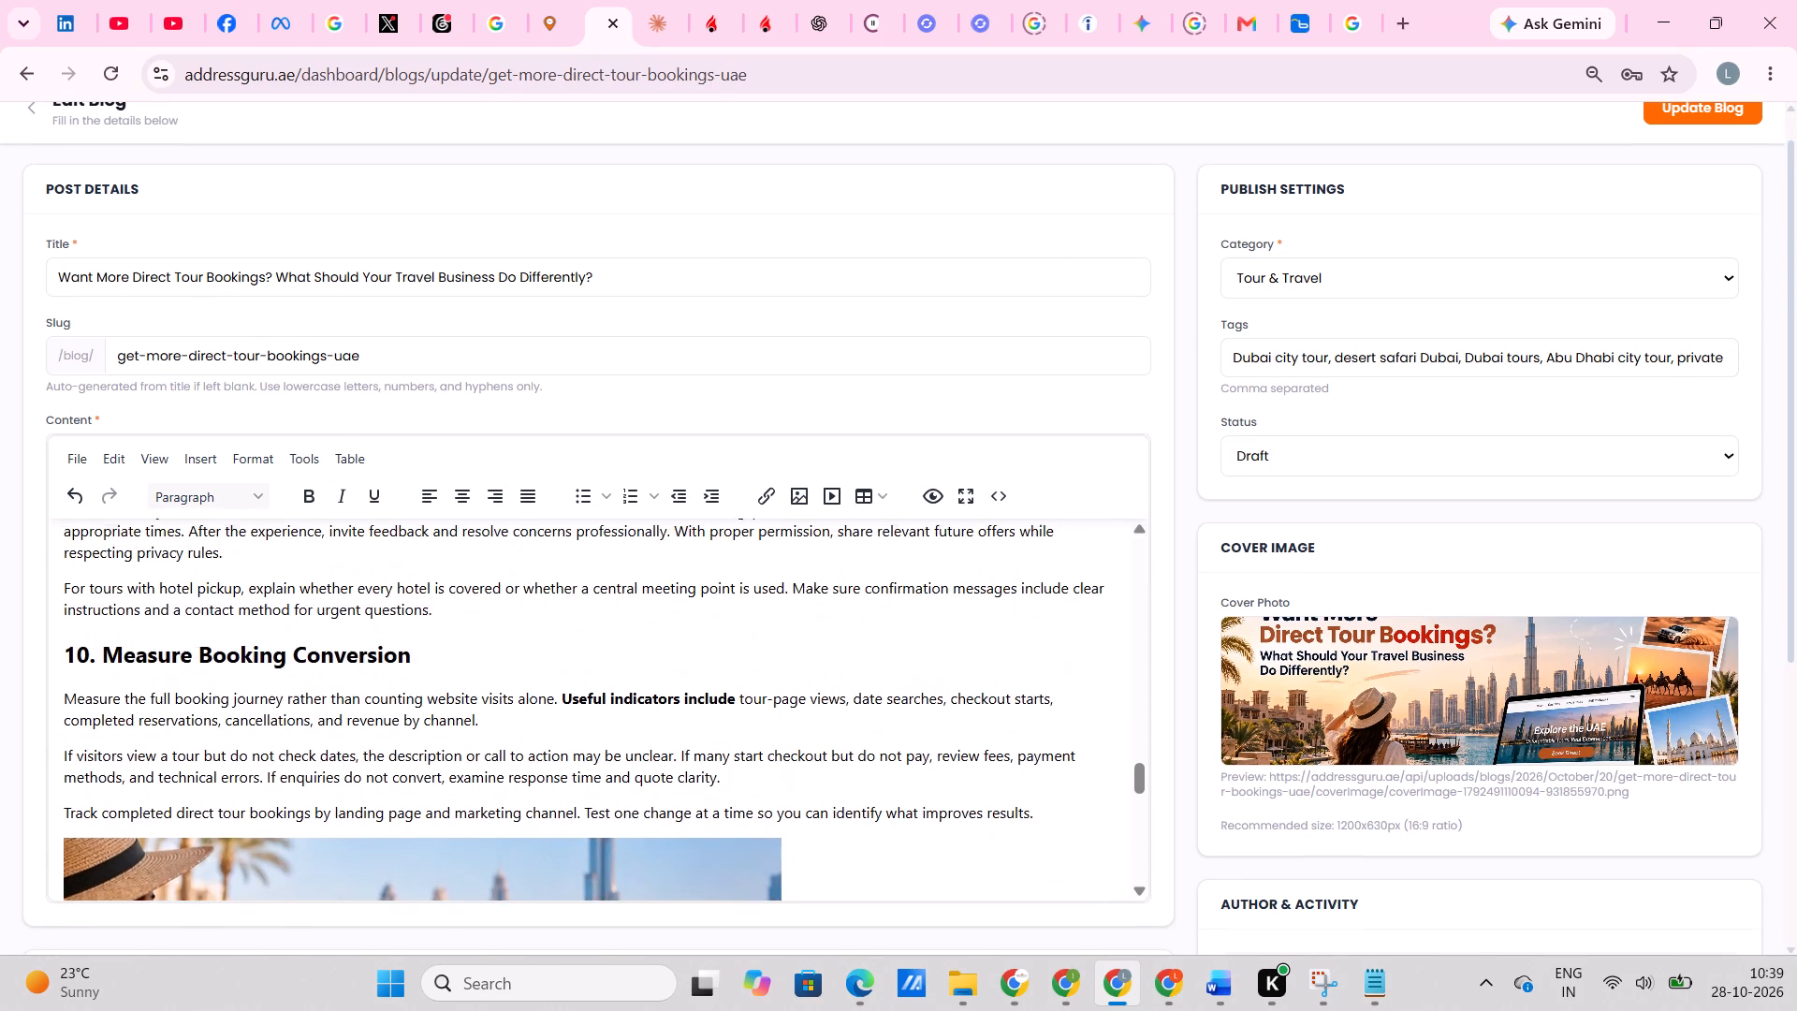
scroll(610, 646, "up", 7)
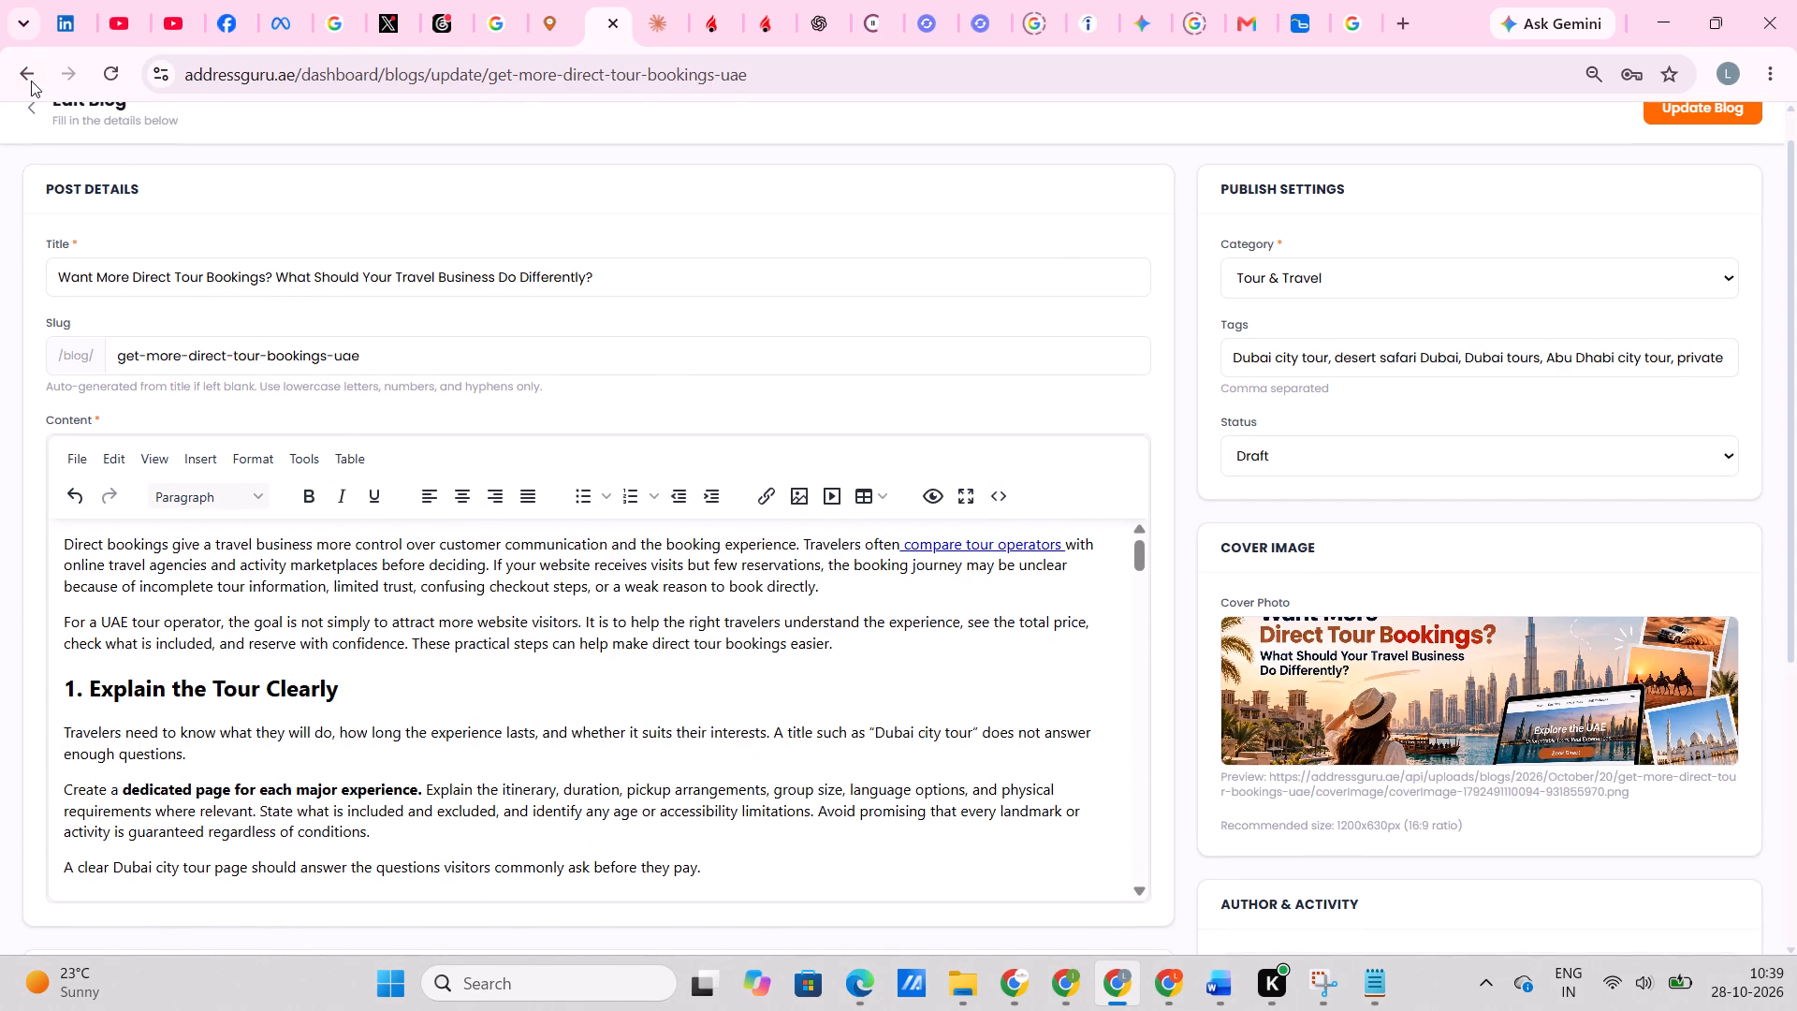
left_click(31, 81)
In the "Anoj intern JD" spreadsheet, copy the "done" status from D62 into D49 for the "Want More Direct Tour Bookings?" title.
left_click(1053, 989)
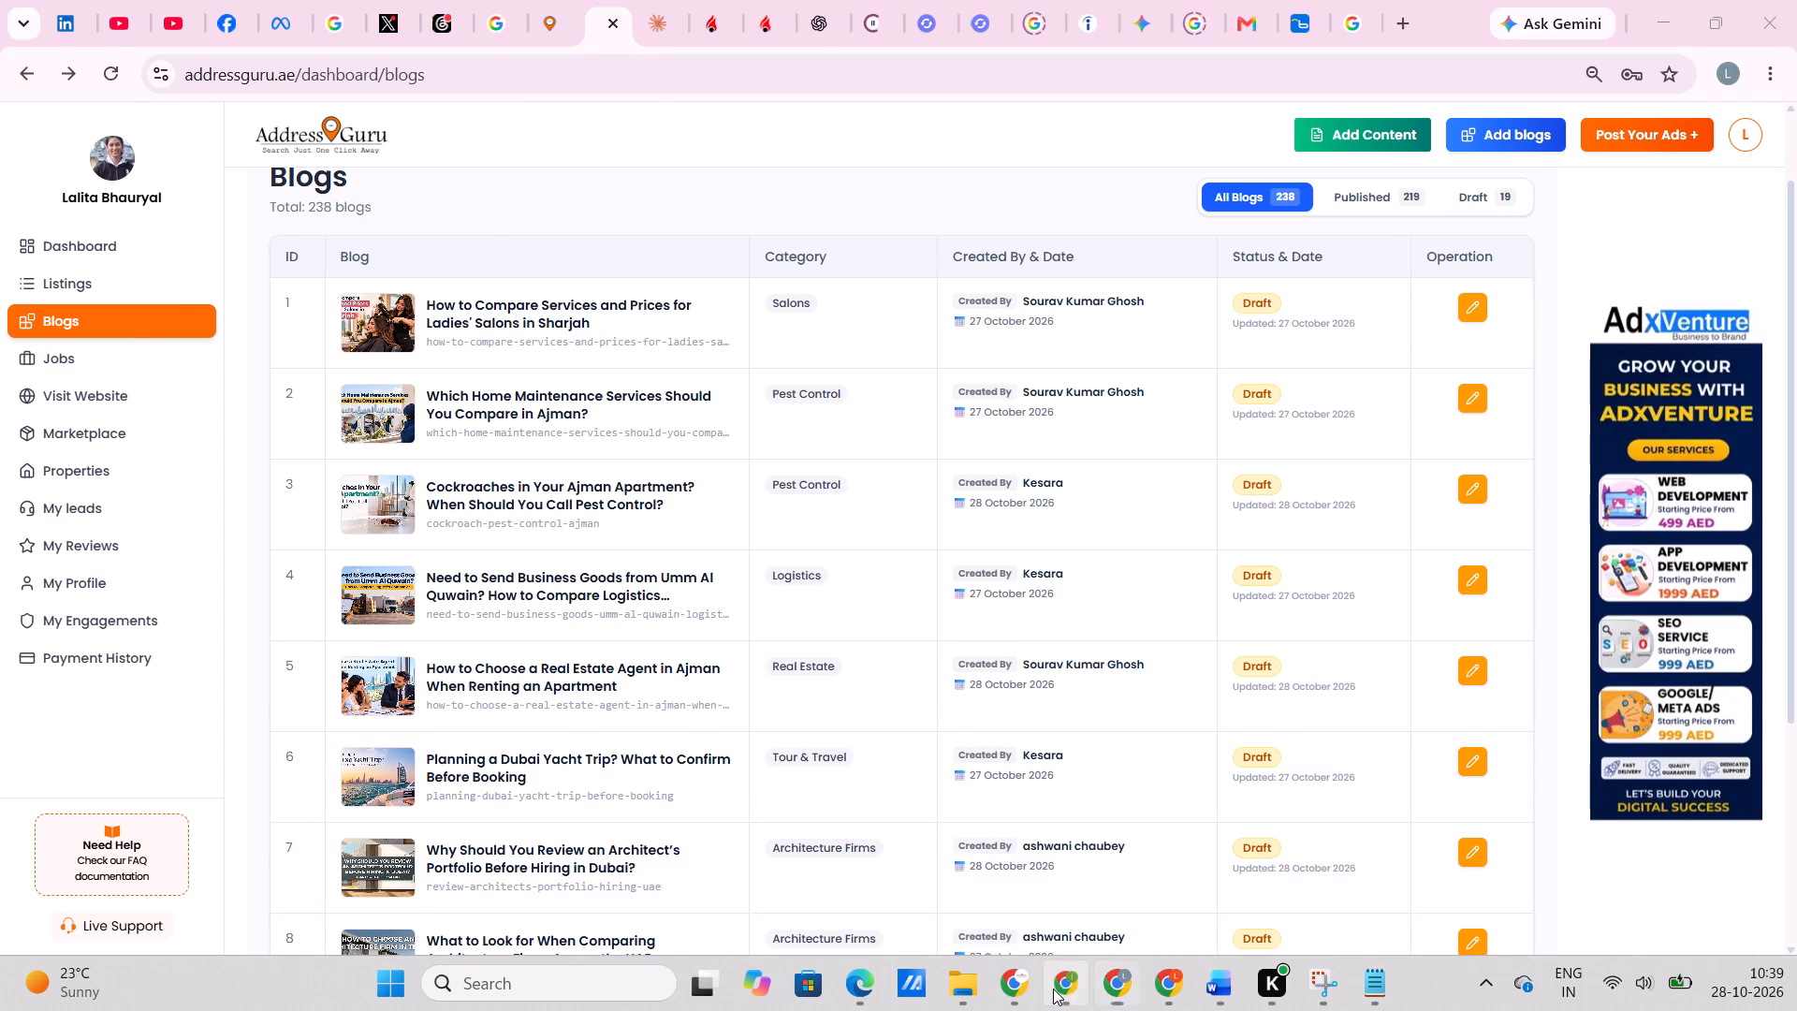
left_click(1200, 690)
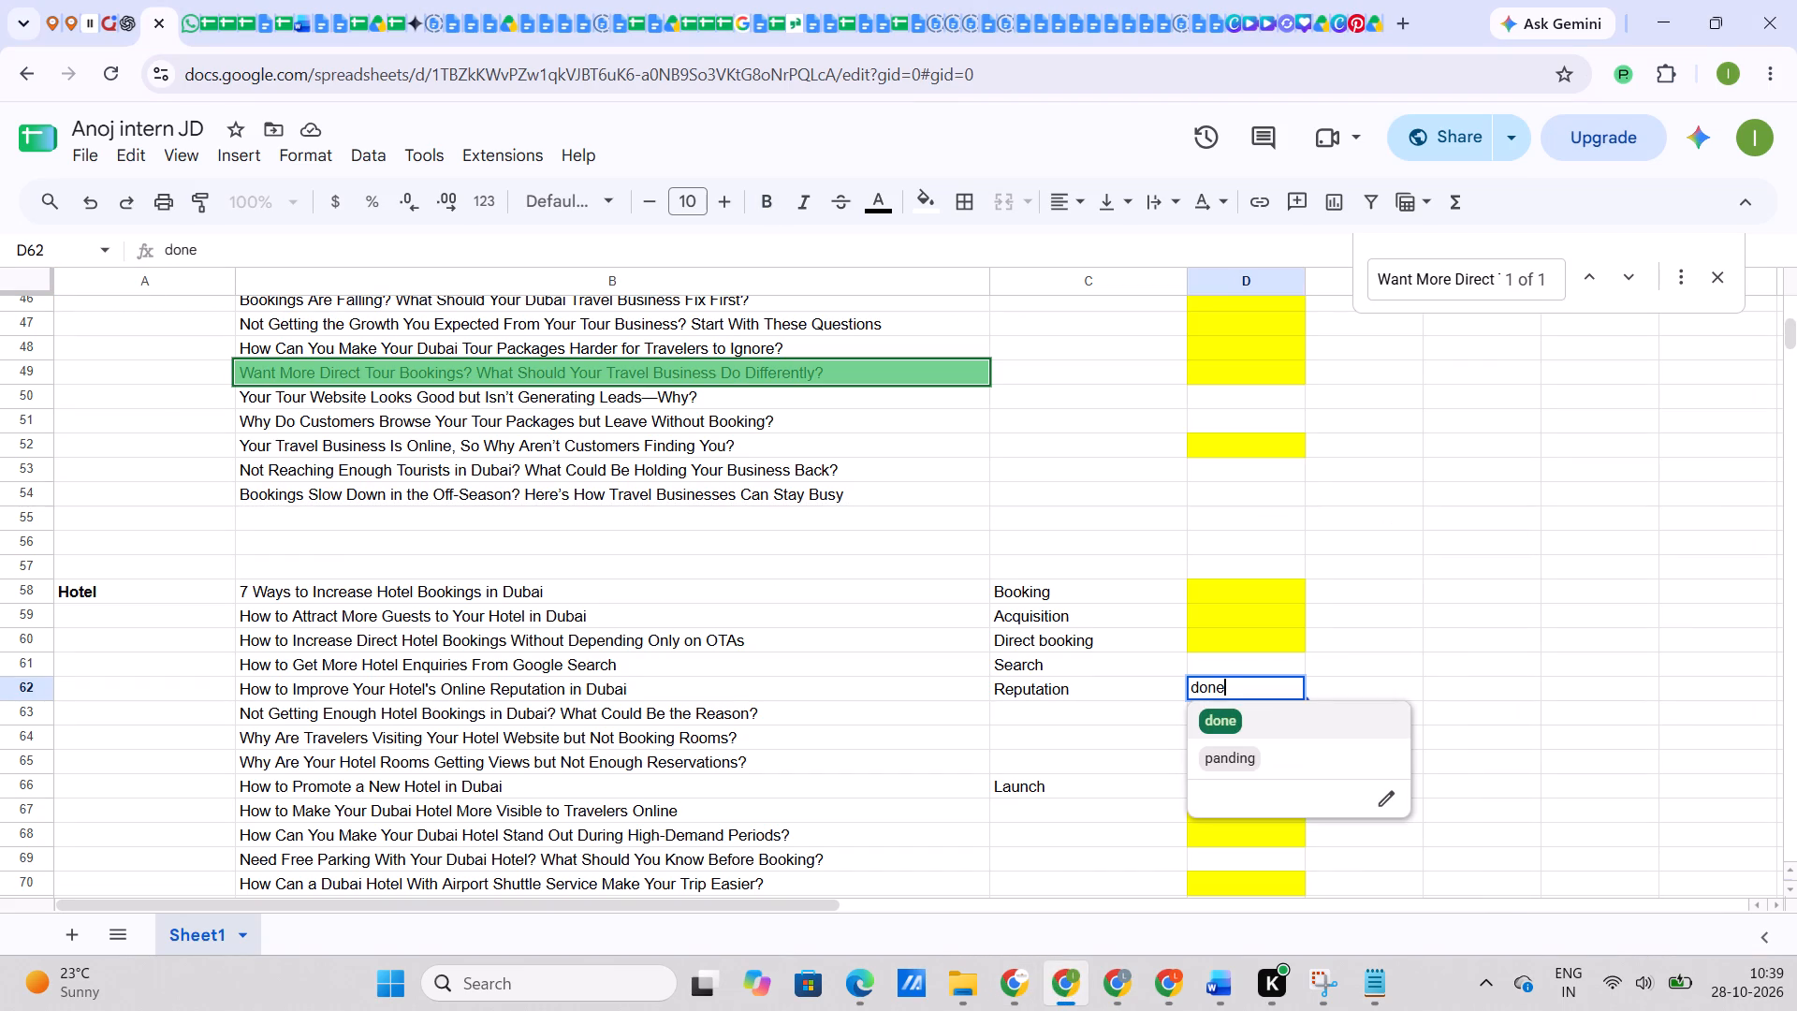
left_click(1363, 689)
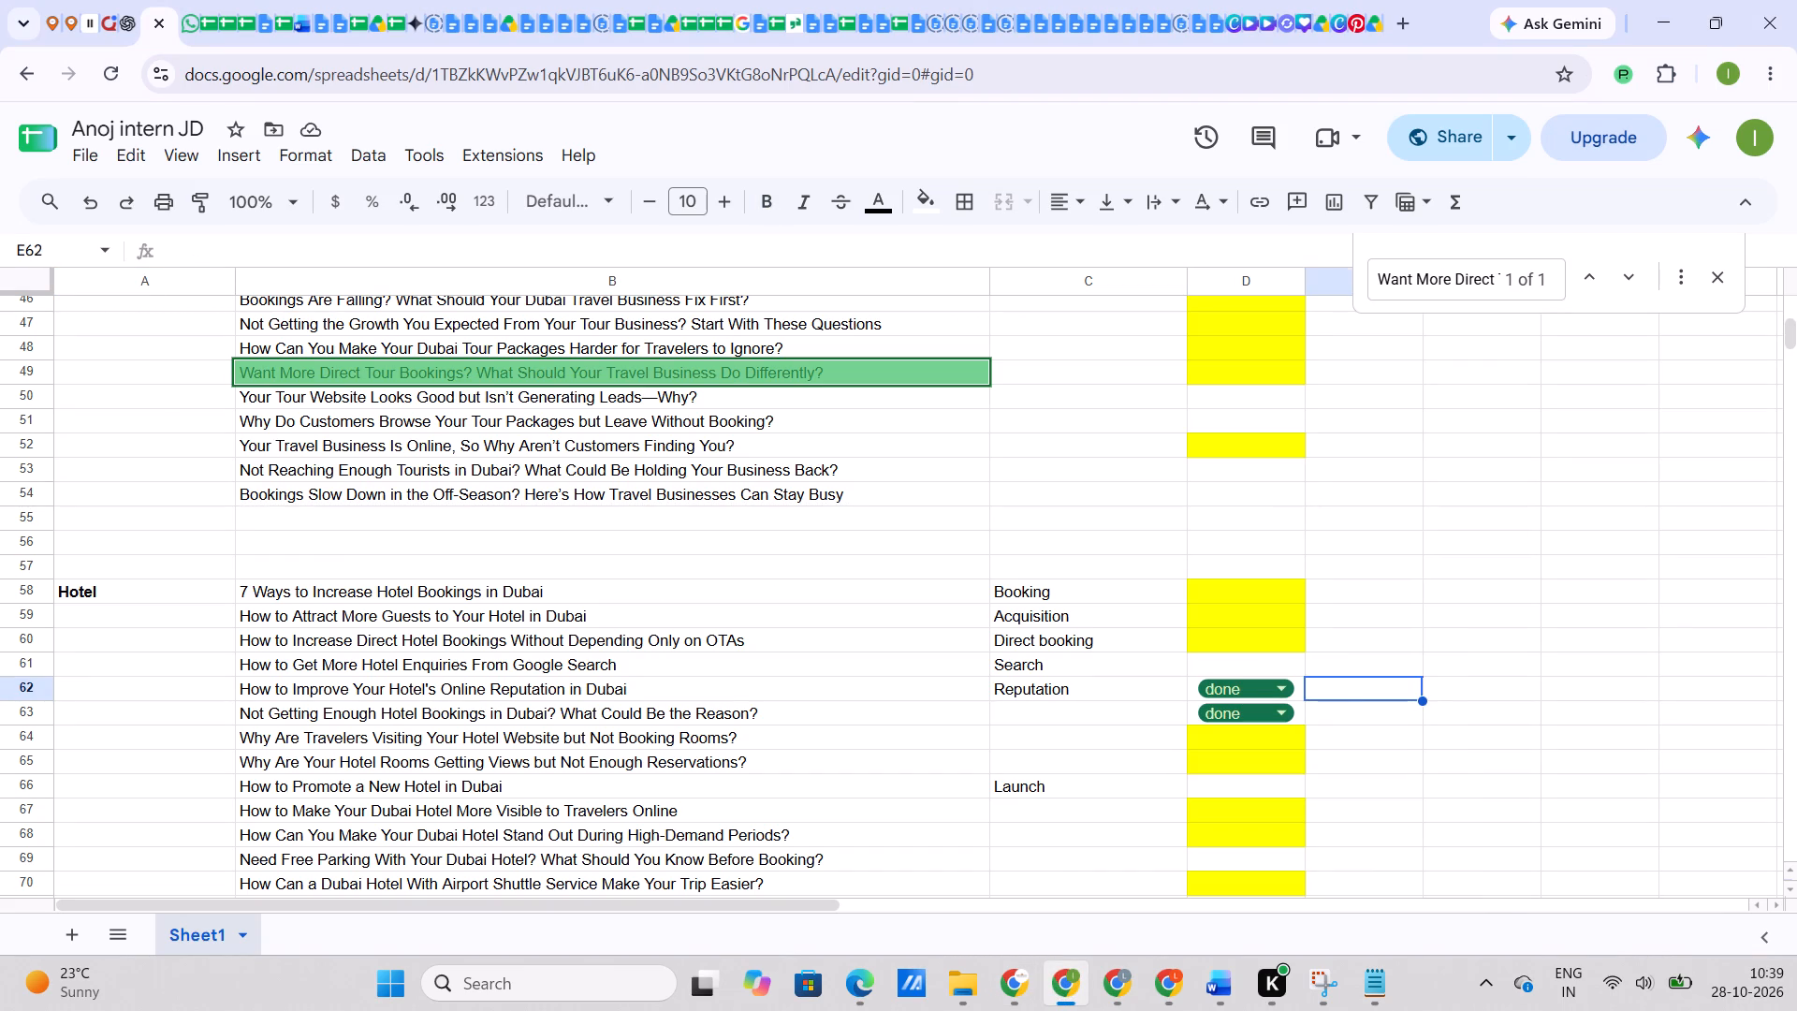
key("Left")
key("ctrl+c")
left_click(1250, 374)
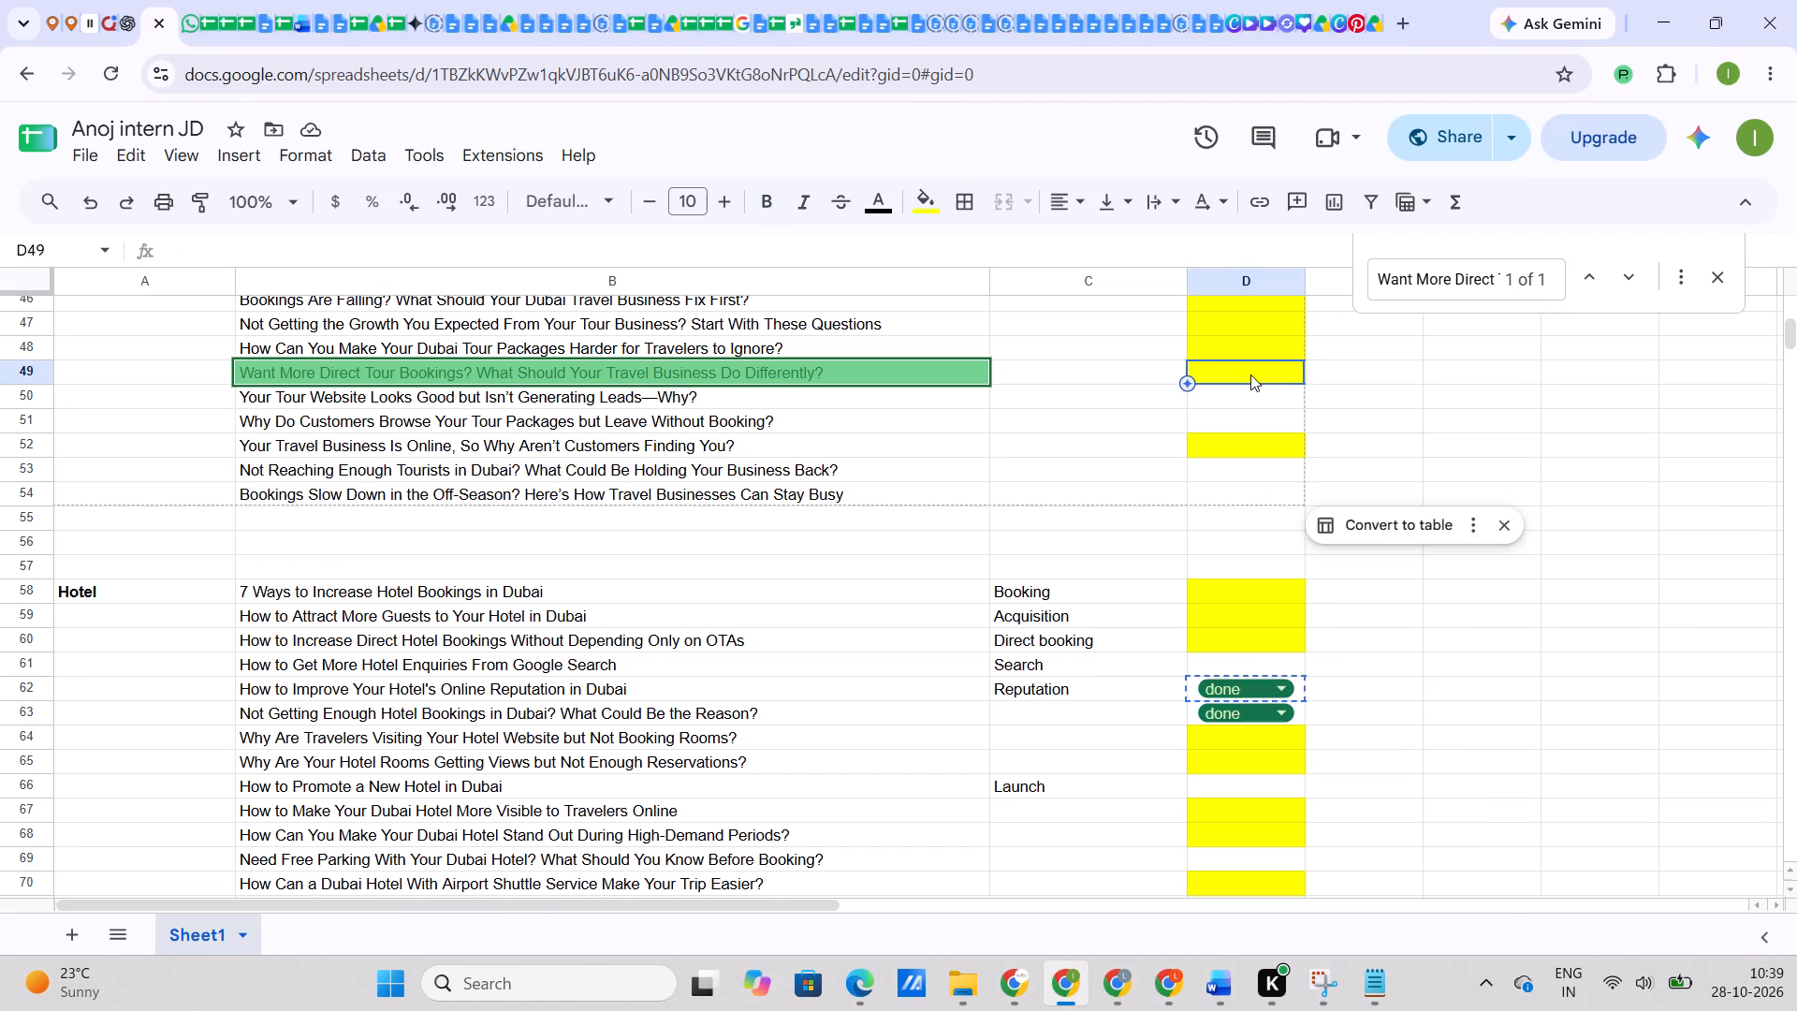
key("ctrl+v")
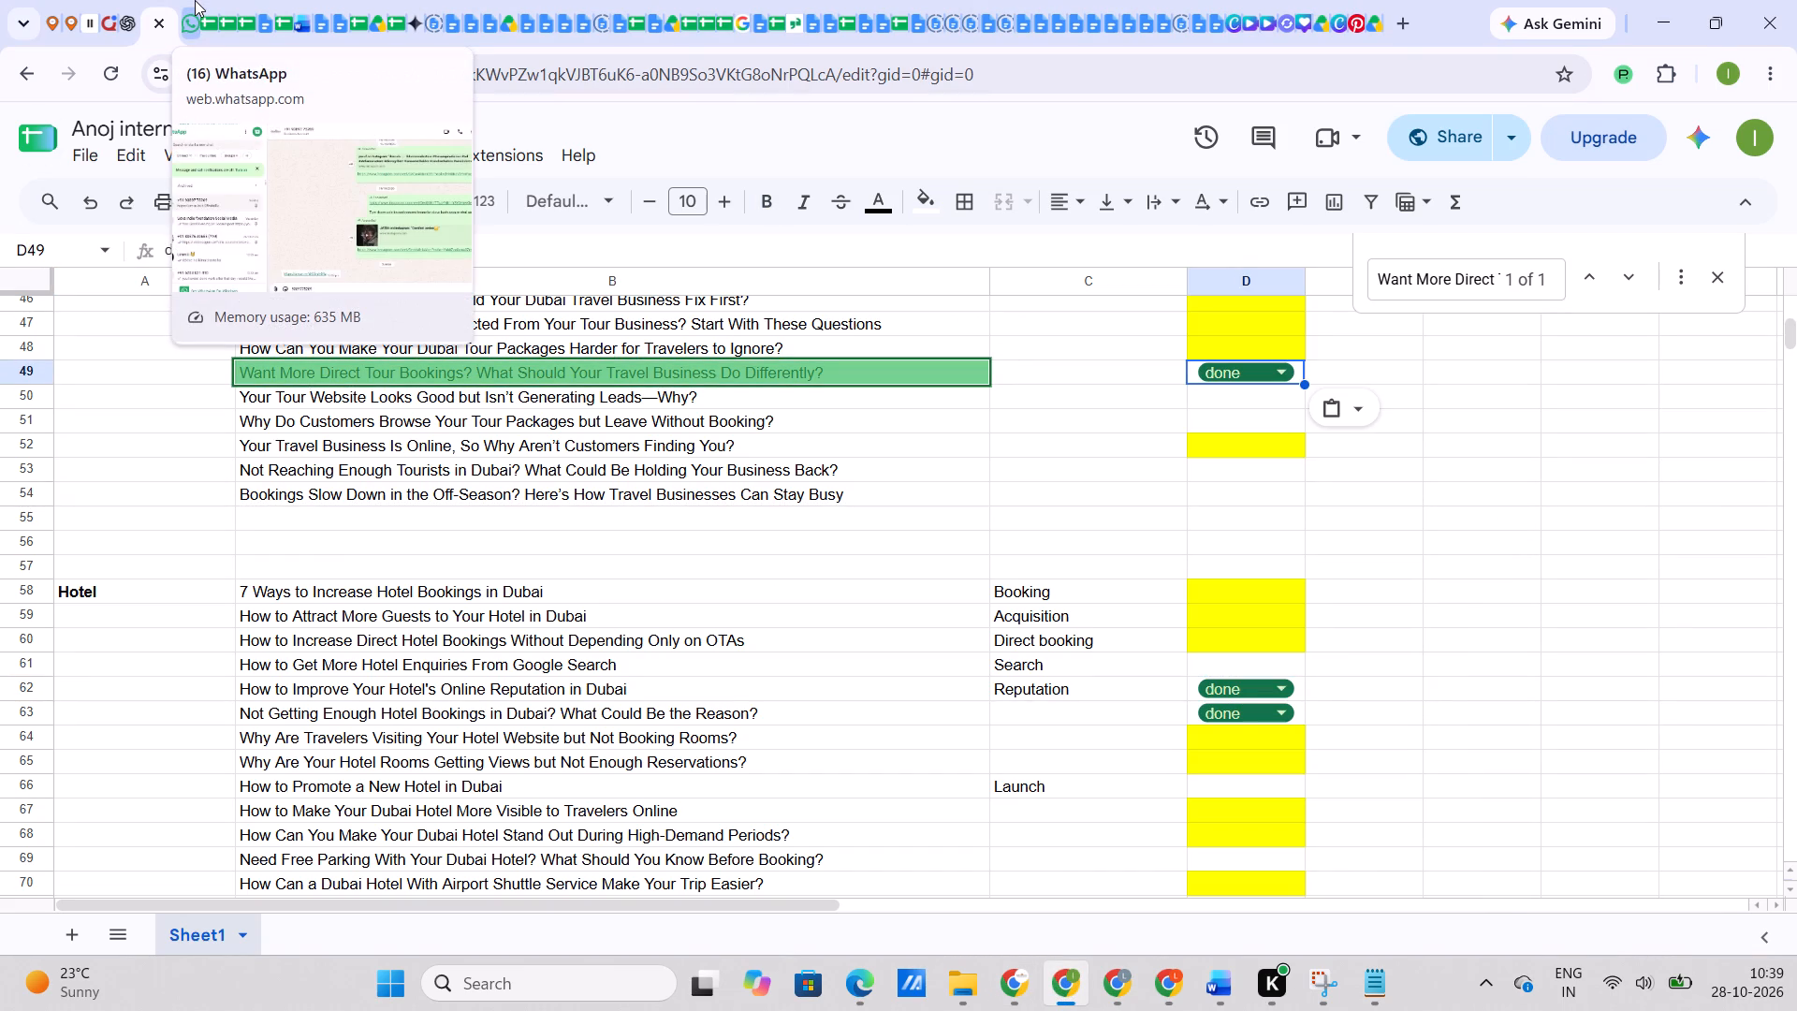
Switch to the AddressGuru admin panel and approve the draft blog "Want More Direct Tour Bookings? What Should Your Travel Business Do…".
left_click(44, 0)
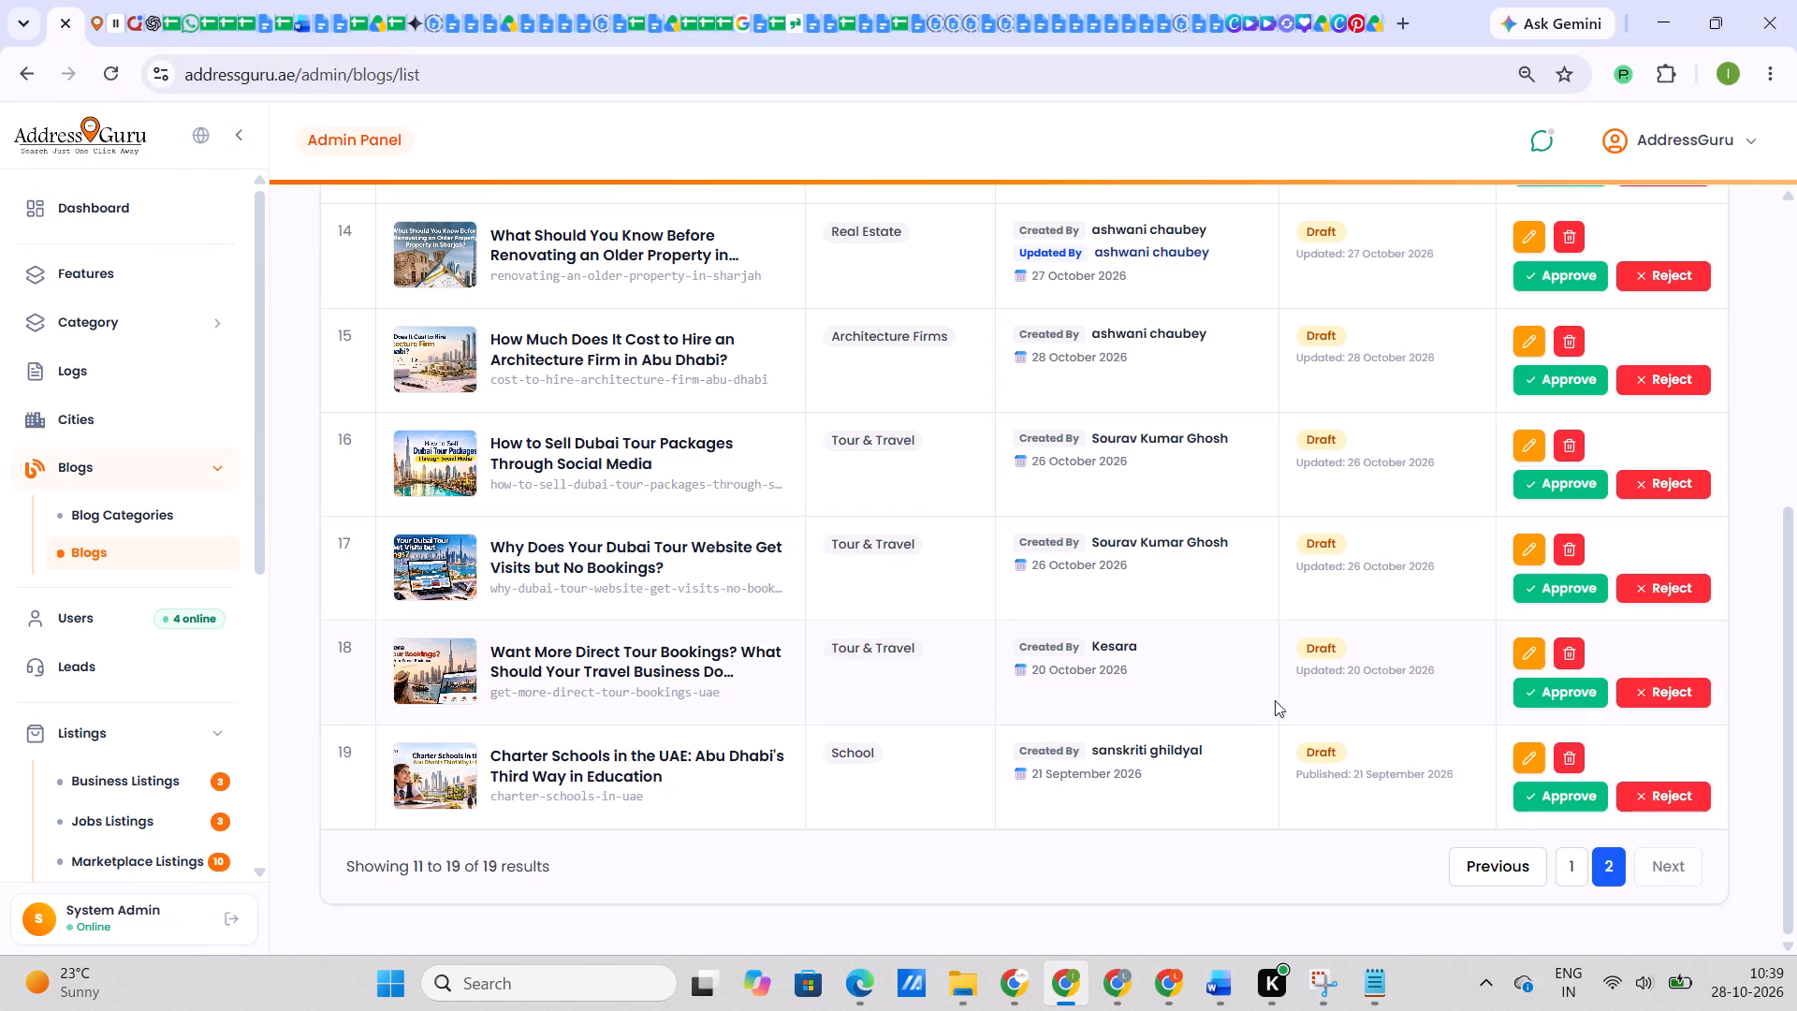
left_click(1562, 688)
left_click(1000, 615)
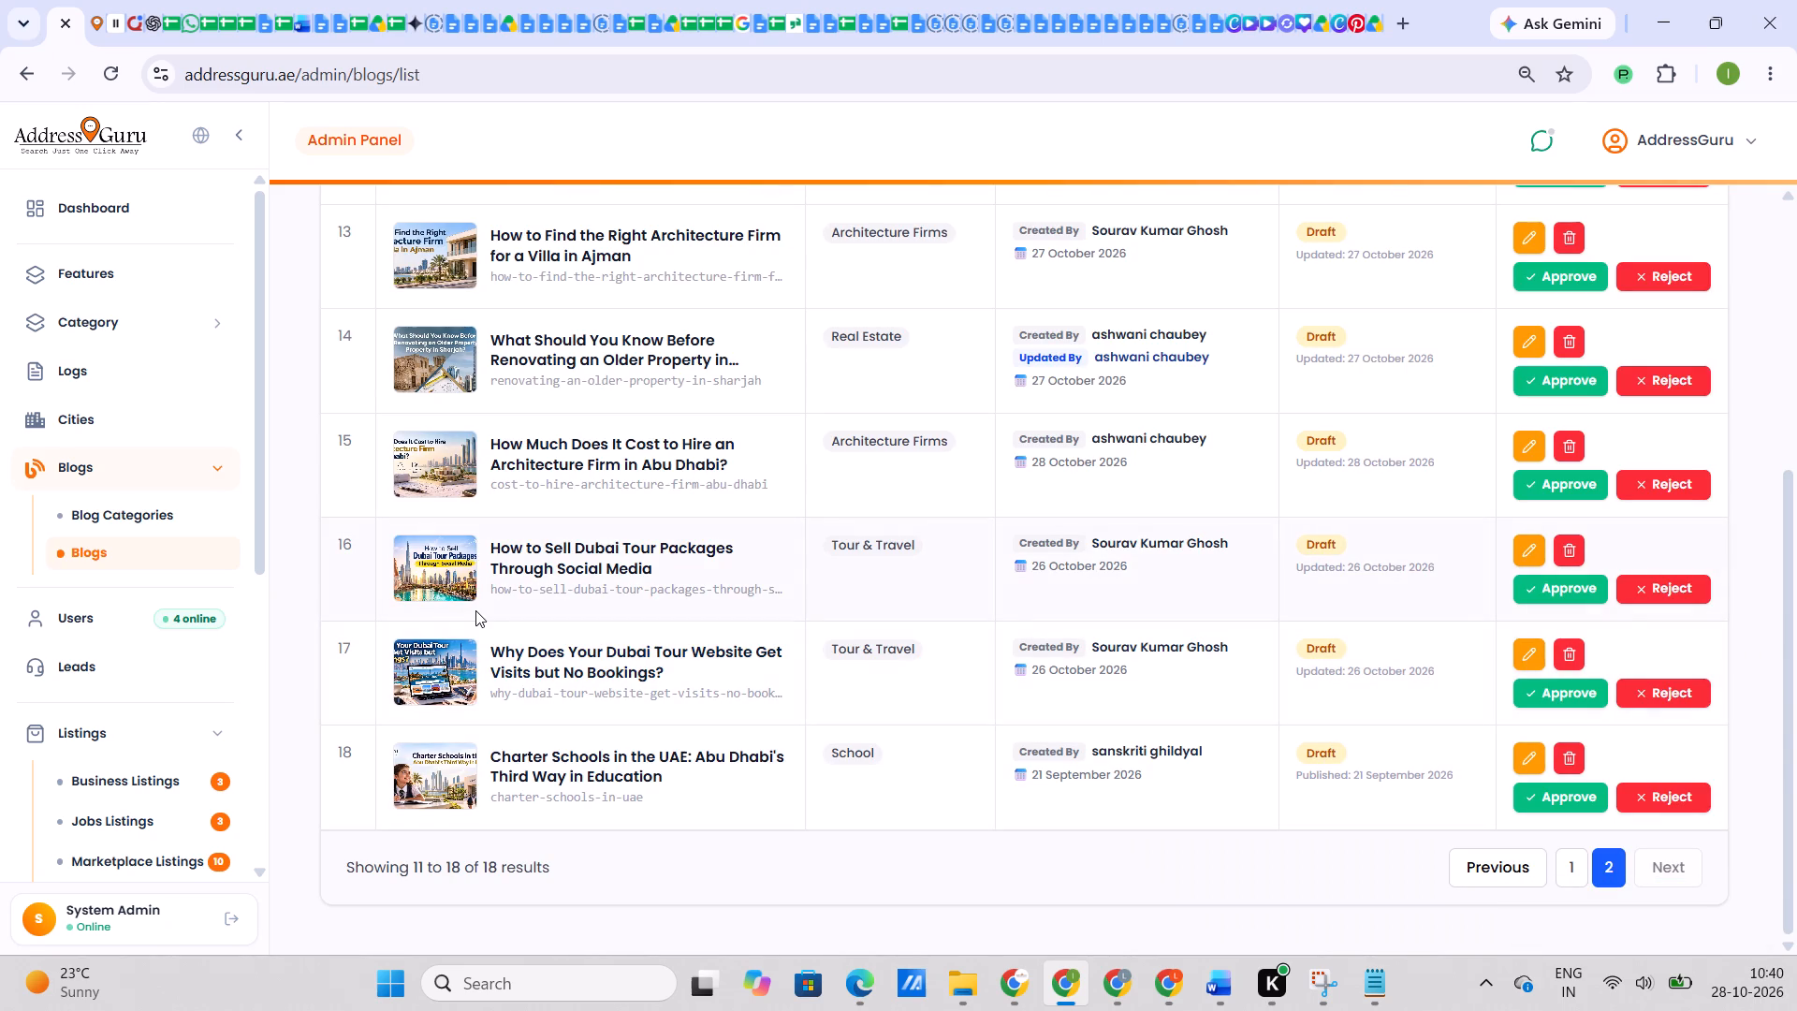
Copy the draft title "Why Does Your Dubai Tour Website Get Visits but No Bookings?" and search the "Anoj intern JD" spreadsheet for it, trimming the text's end.
left_click_drag(480, 630, 697, 682)
key("ctrl+c")
scroll(1504, 435, "up", 2)
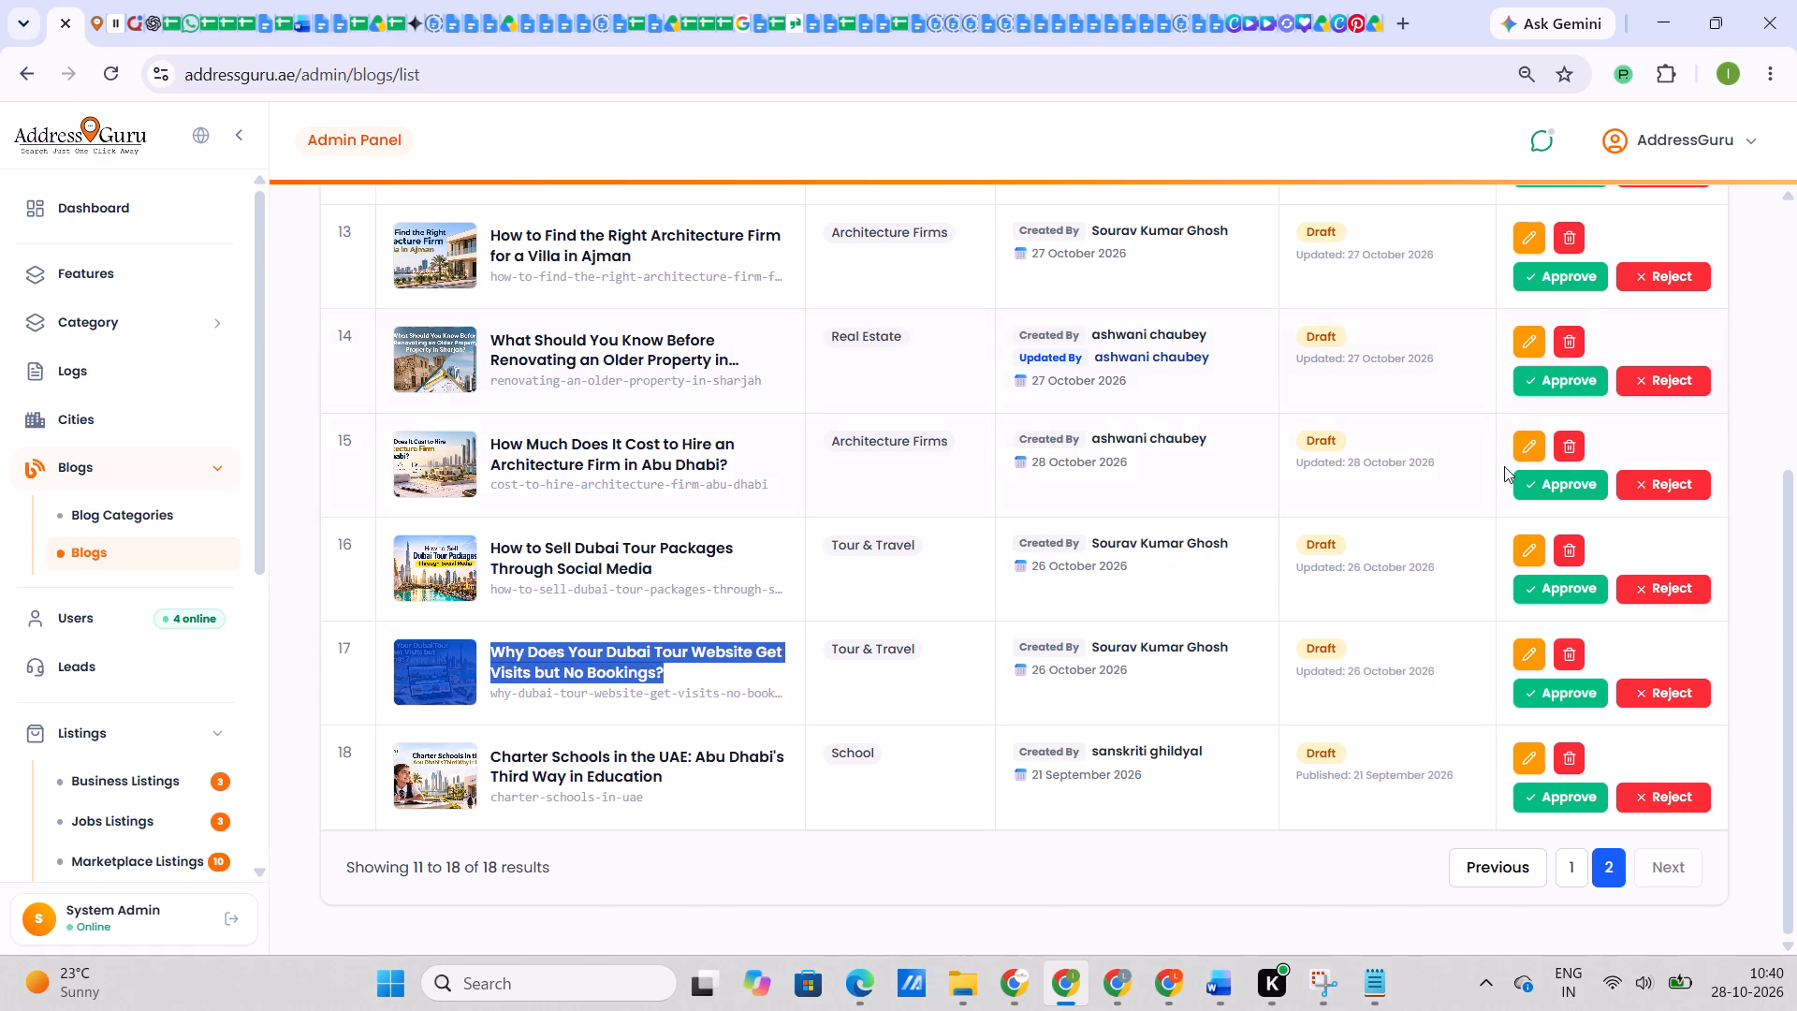
scroll(1504, 466, "up", 3)
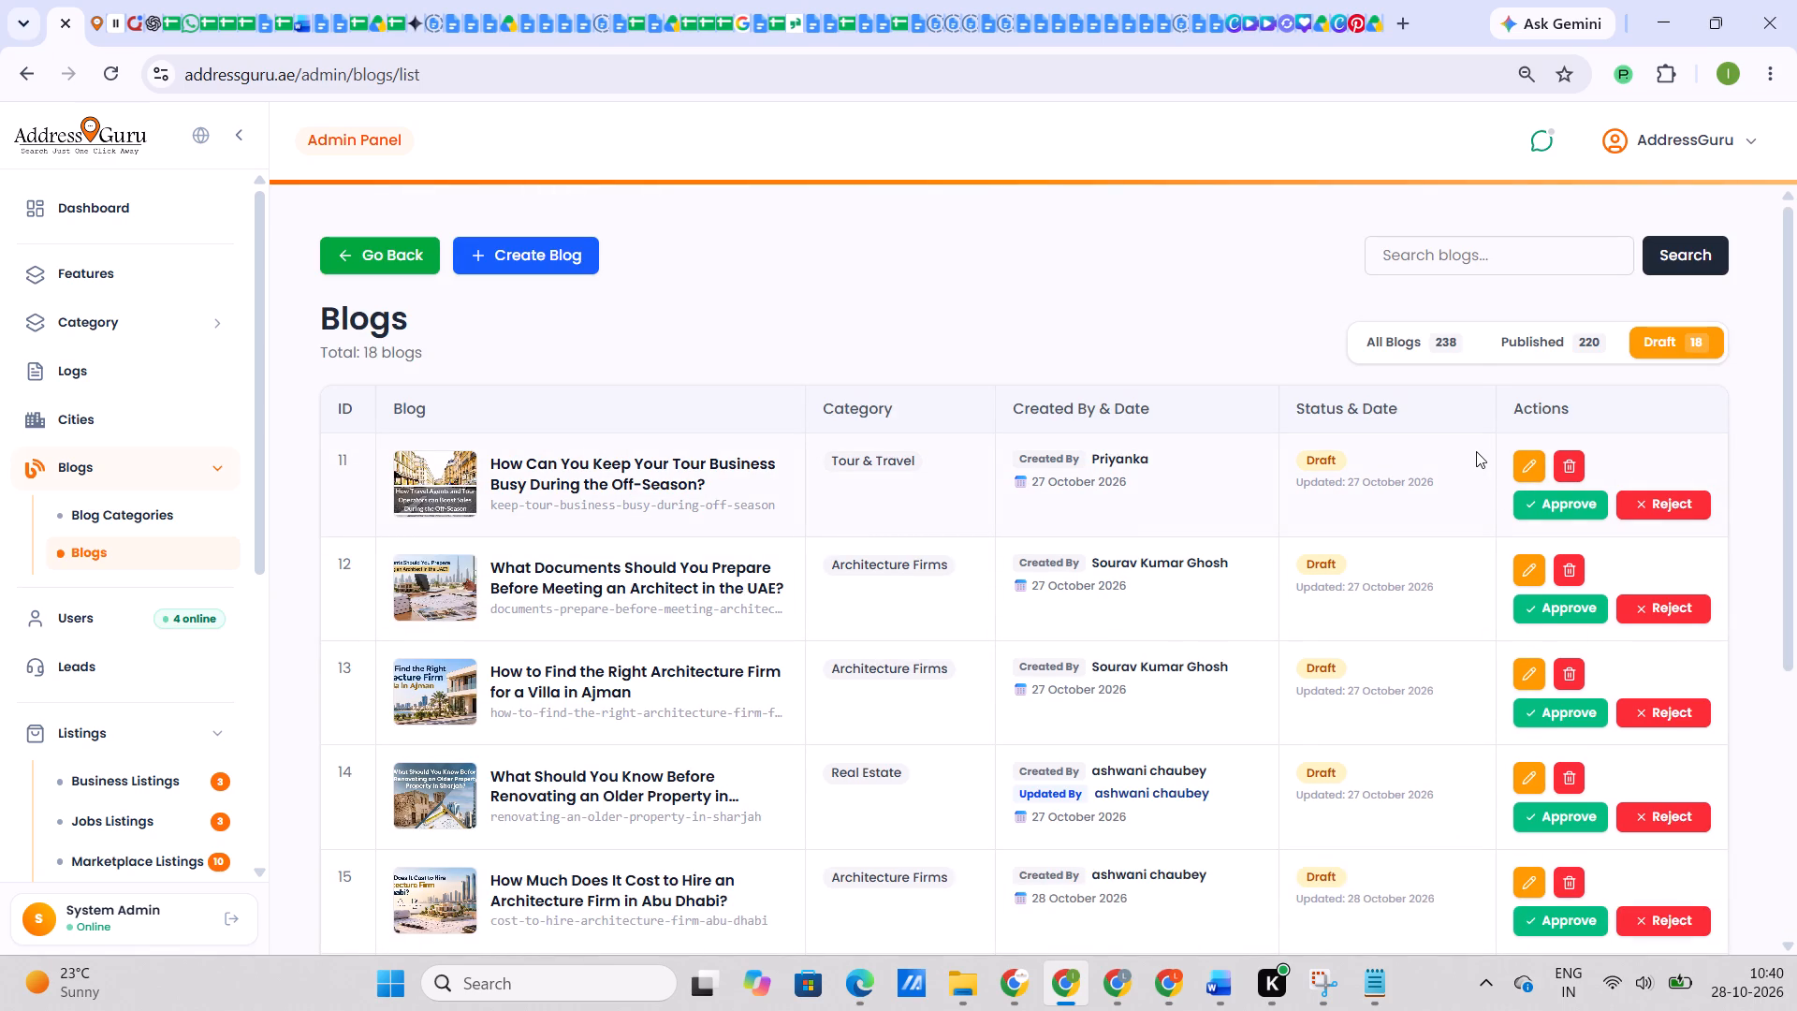
left_click(166, 2)
key("ctrl+f")
key("ctrl+v")
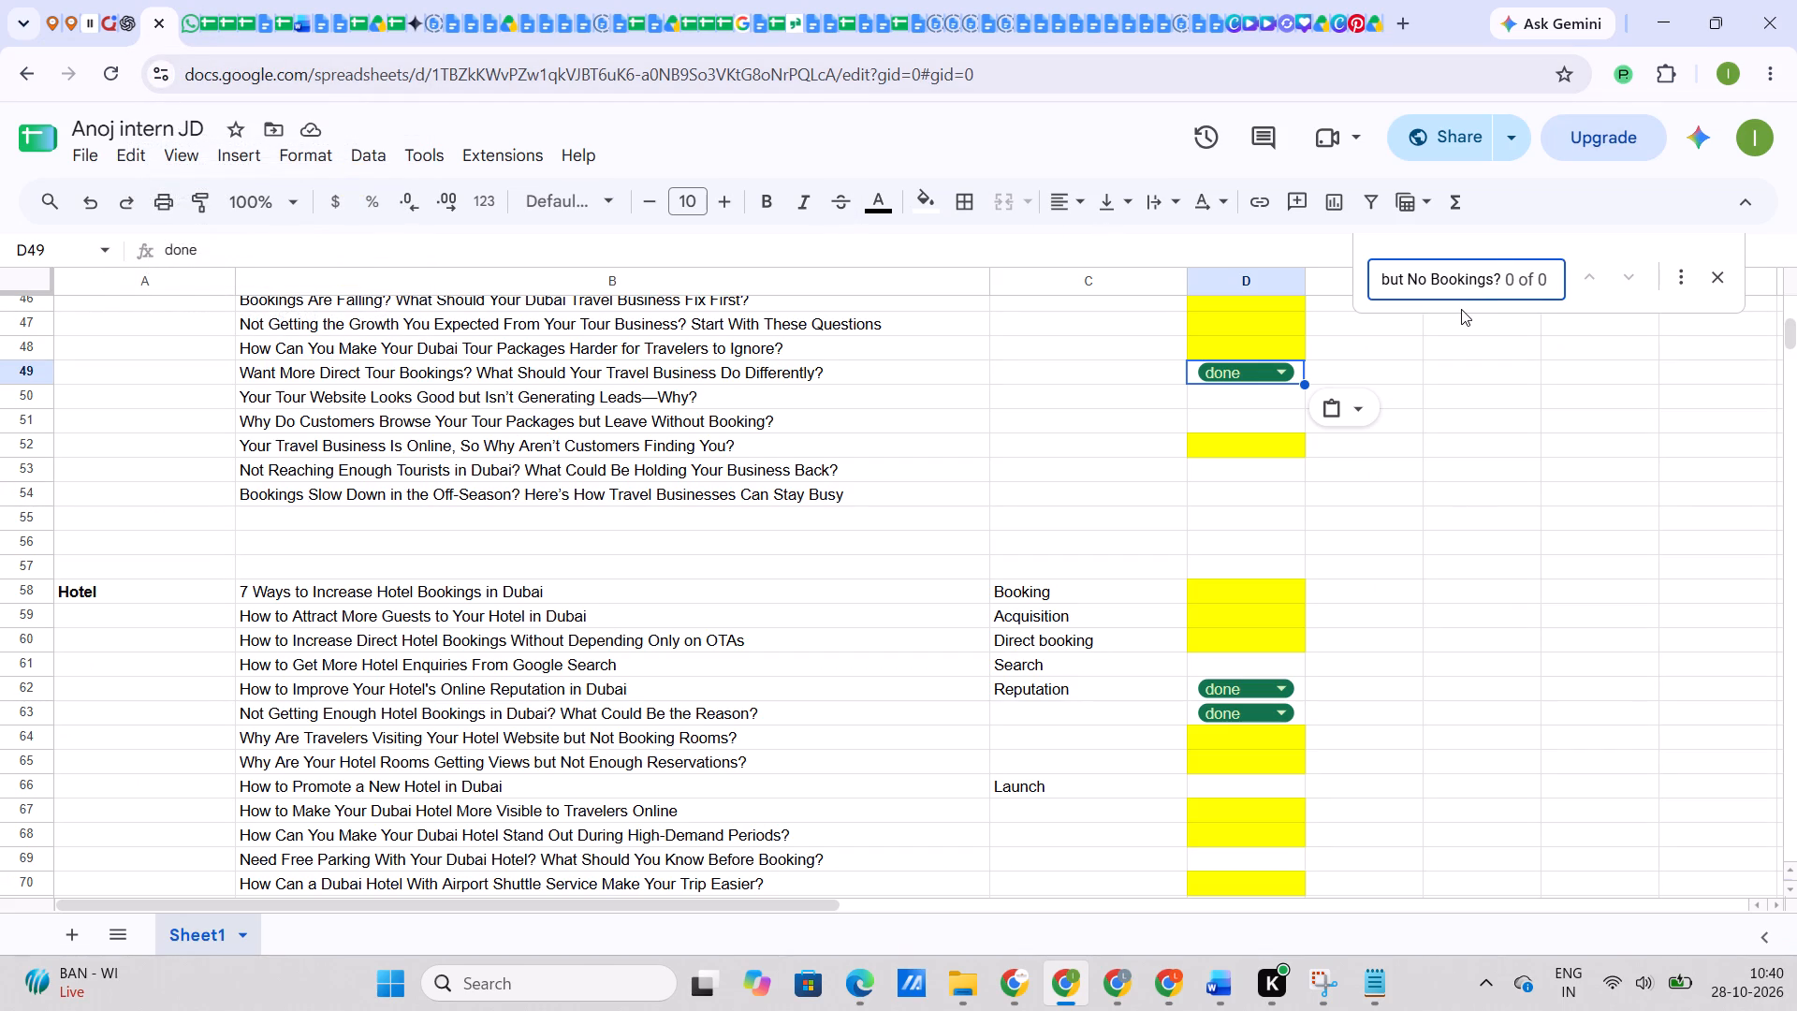
key("Left")
key("Left")
key("Left")
key("Left")
key("Left")
key("Left")
key("Left")
key("Left")
key("Left")
key("Left")
key("Left")
key("Left")
key("Left")
key("Left")
key("Left")
key("Left")
key("Left")
key("Left")
key("Left")
key("Left")
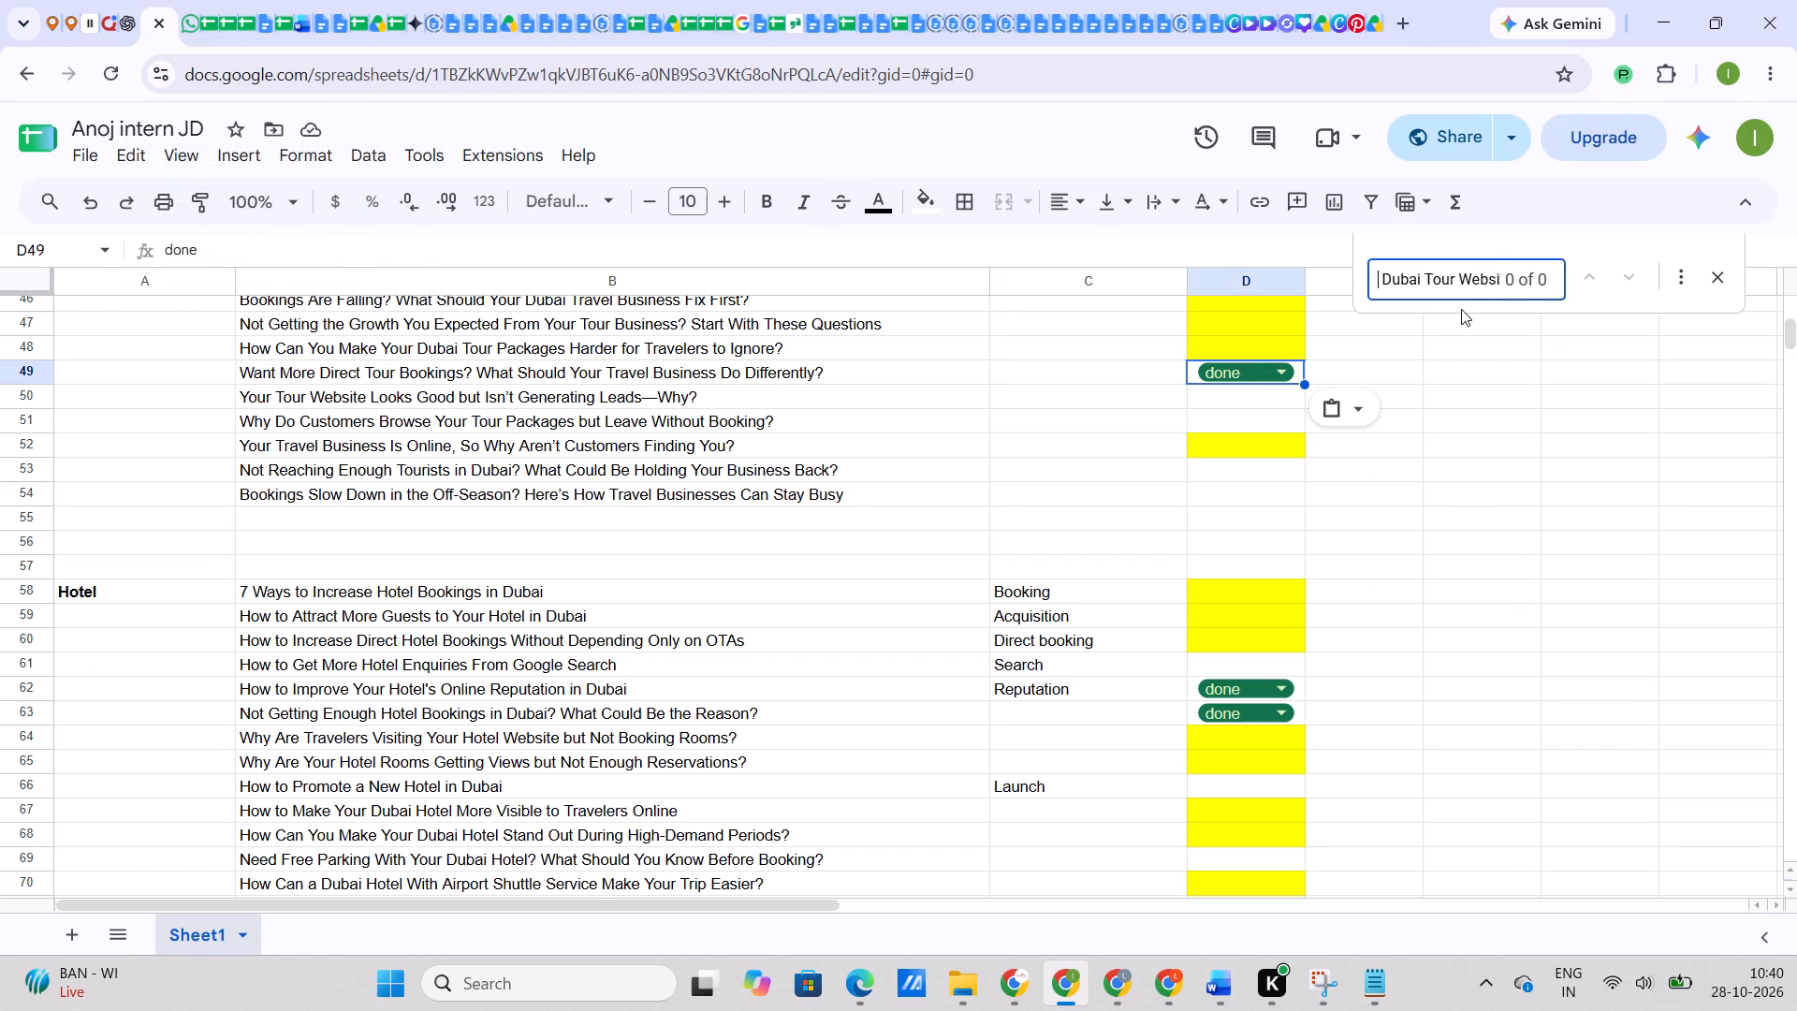
key("Right")
key("Right")
key("Right")
key("Right")
key("Right")
key("Right")
key("Right")
key("Right")
key("Right")
key("Right")
key("Right")
key("Right")
key("Right")
key("Right")
key("Right")
key("Right")
key("Right")
key("Right")
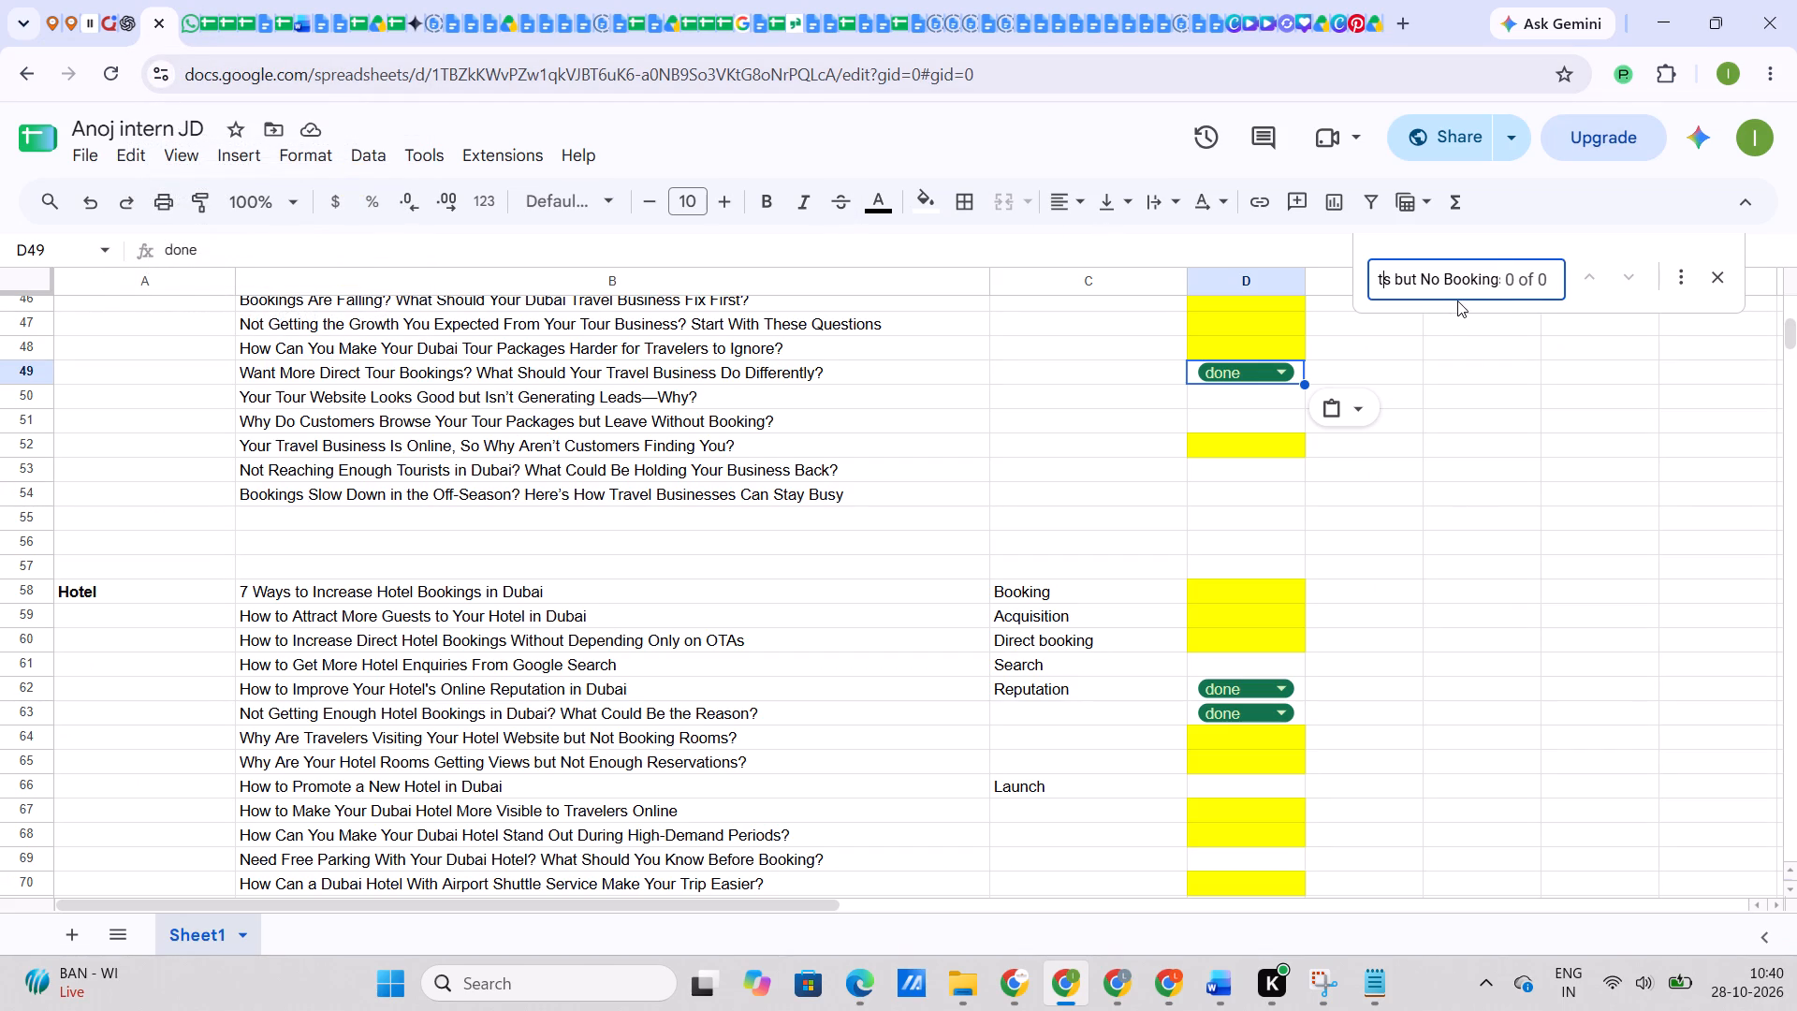
key("Right")
key("Right")
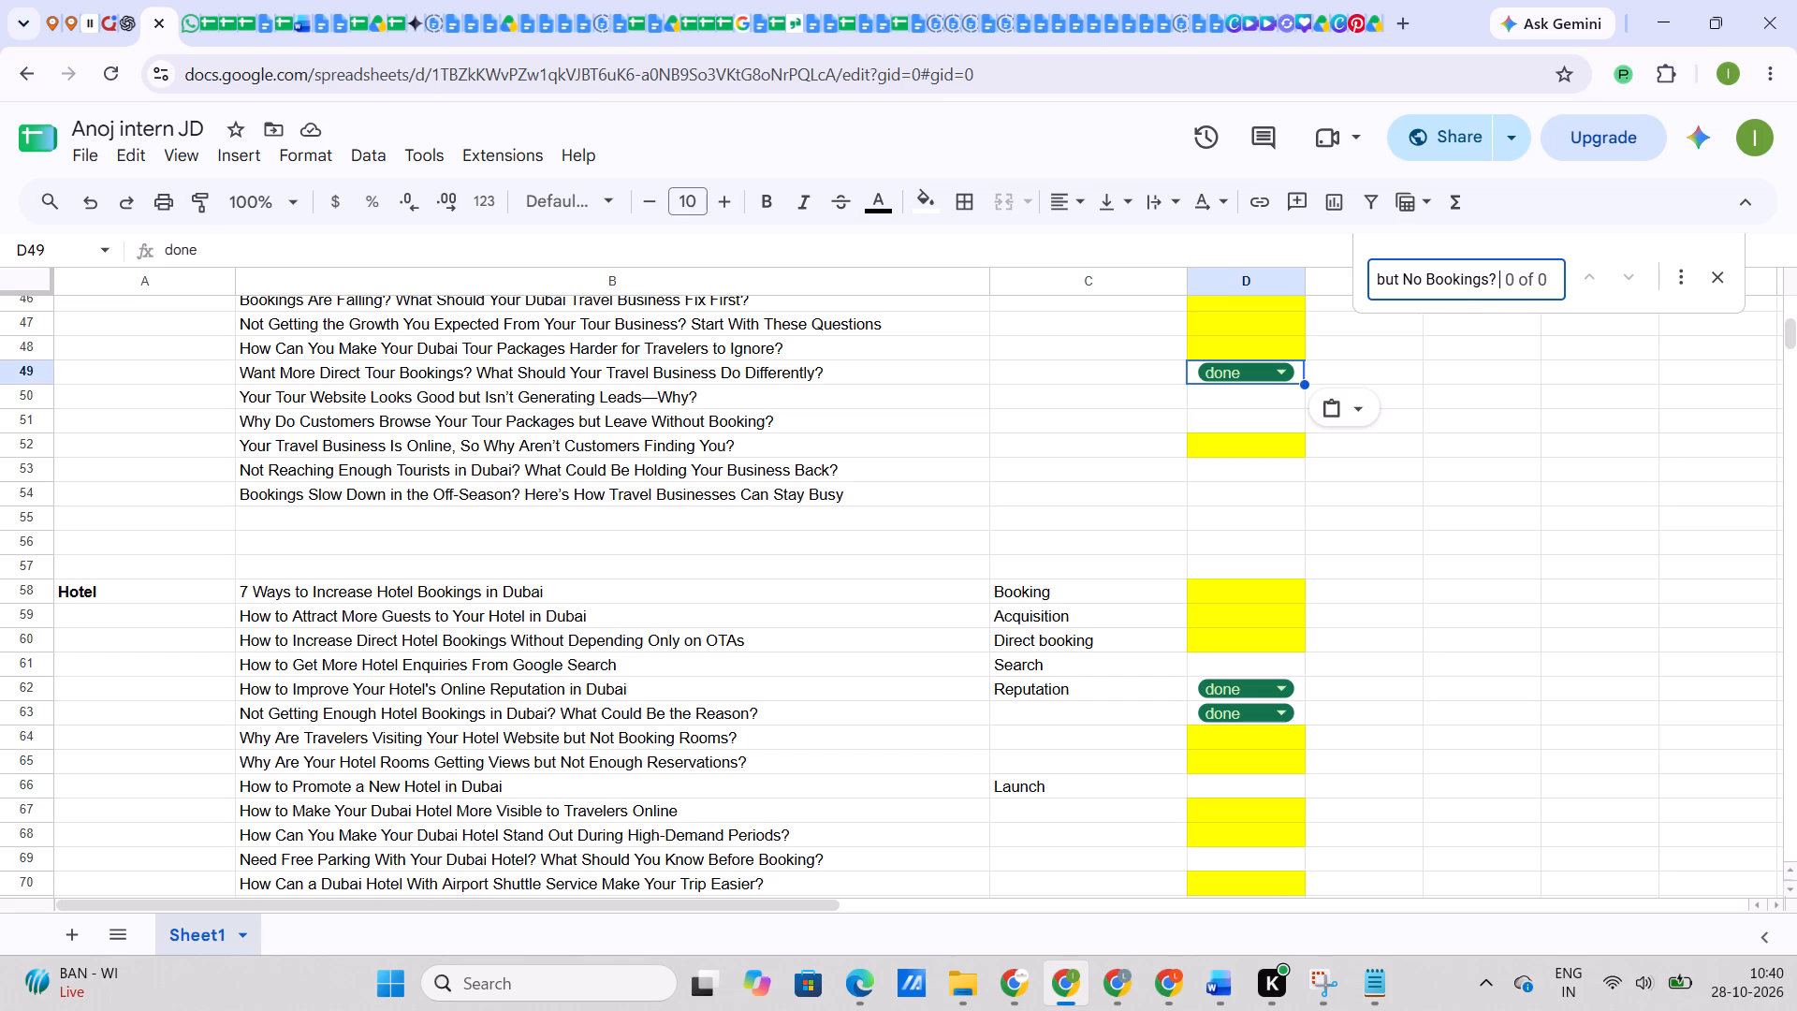
left_click_drag(1496, 279, 1514, 285)
key("BackSpace")
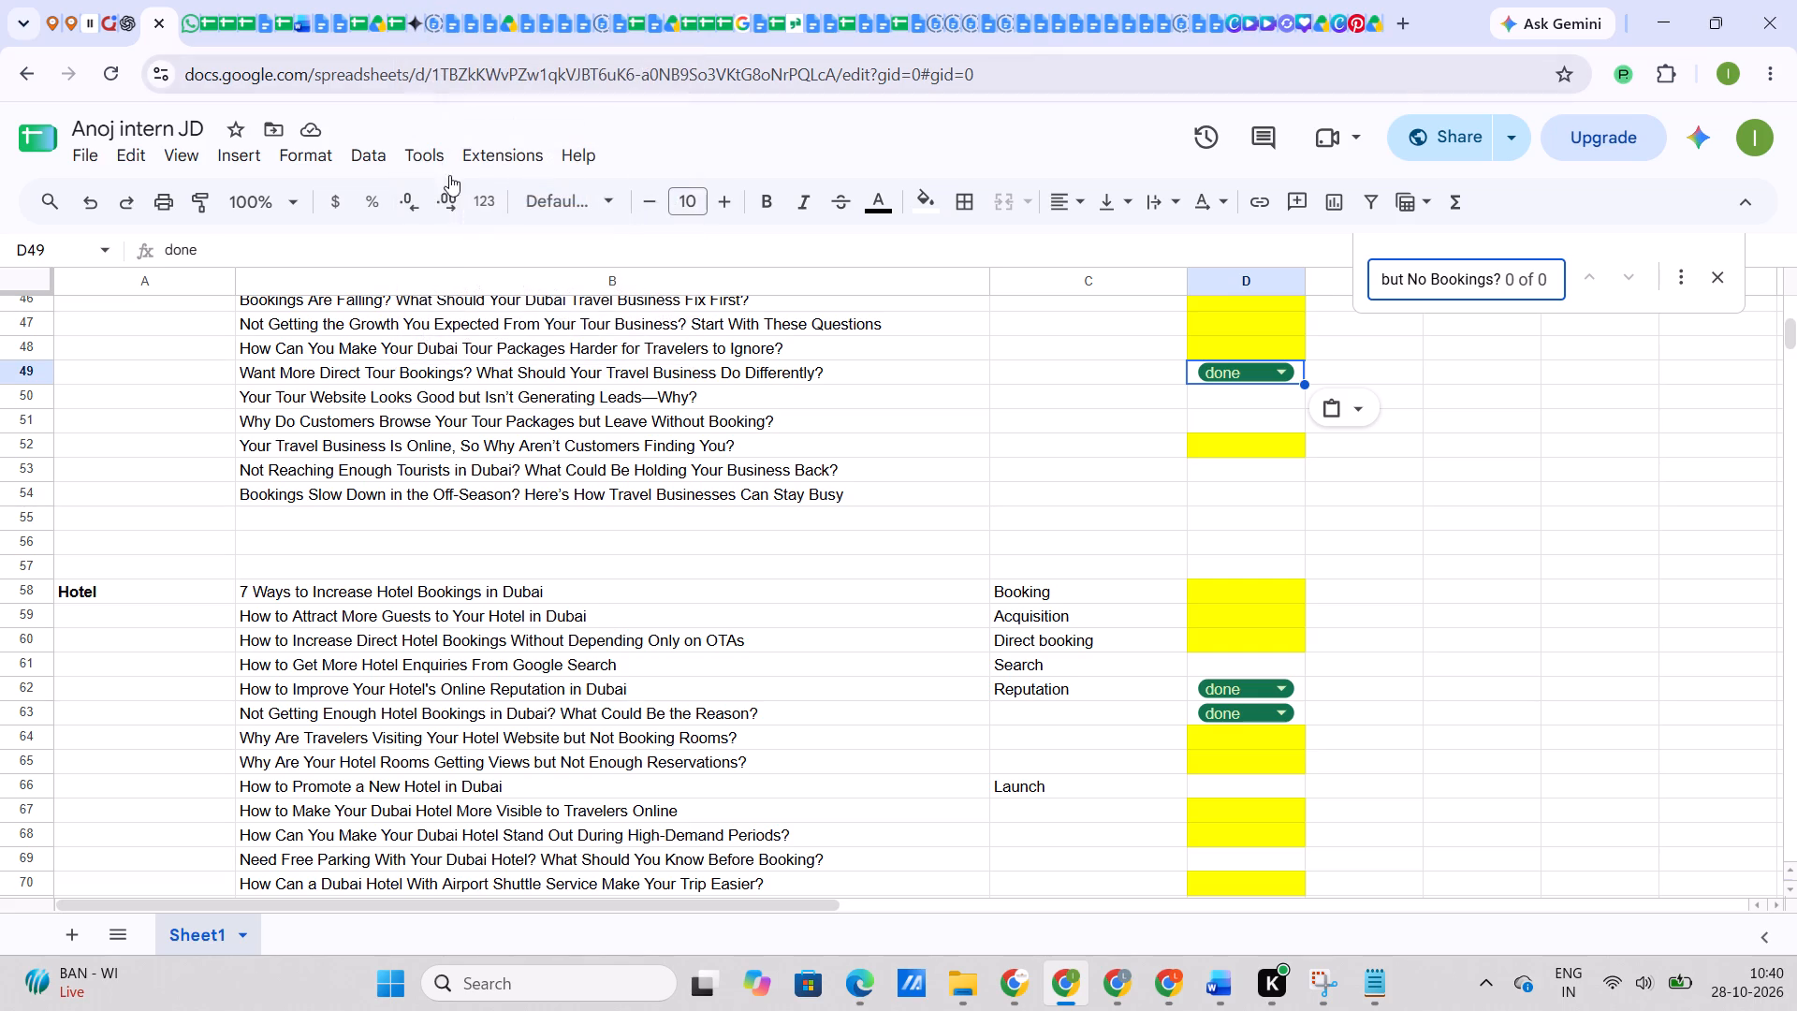
In the "Anoj intern JD" spreadsheet search, remove "Dubai" and the extra space so the text includes "Your Tour Website".
key("Left")
key("Left")
key("Left")
key("Left")
key("Left")
key("Left")
key("Left")
key("Left")
key("Left")
key("Left")
key("Left")
key("Left")
key("Left")
key("Left")
key("Left")
key("Left")
key("Left")
key("Left")
key("Left")
key("Left")
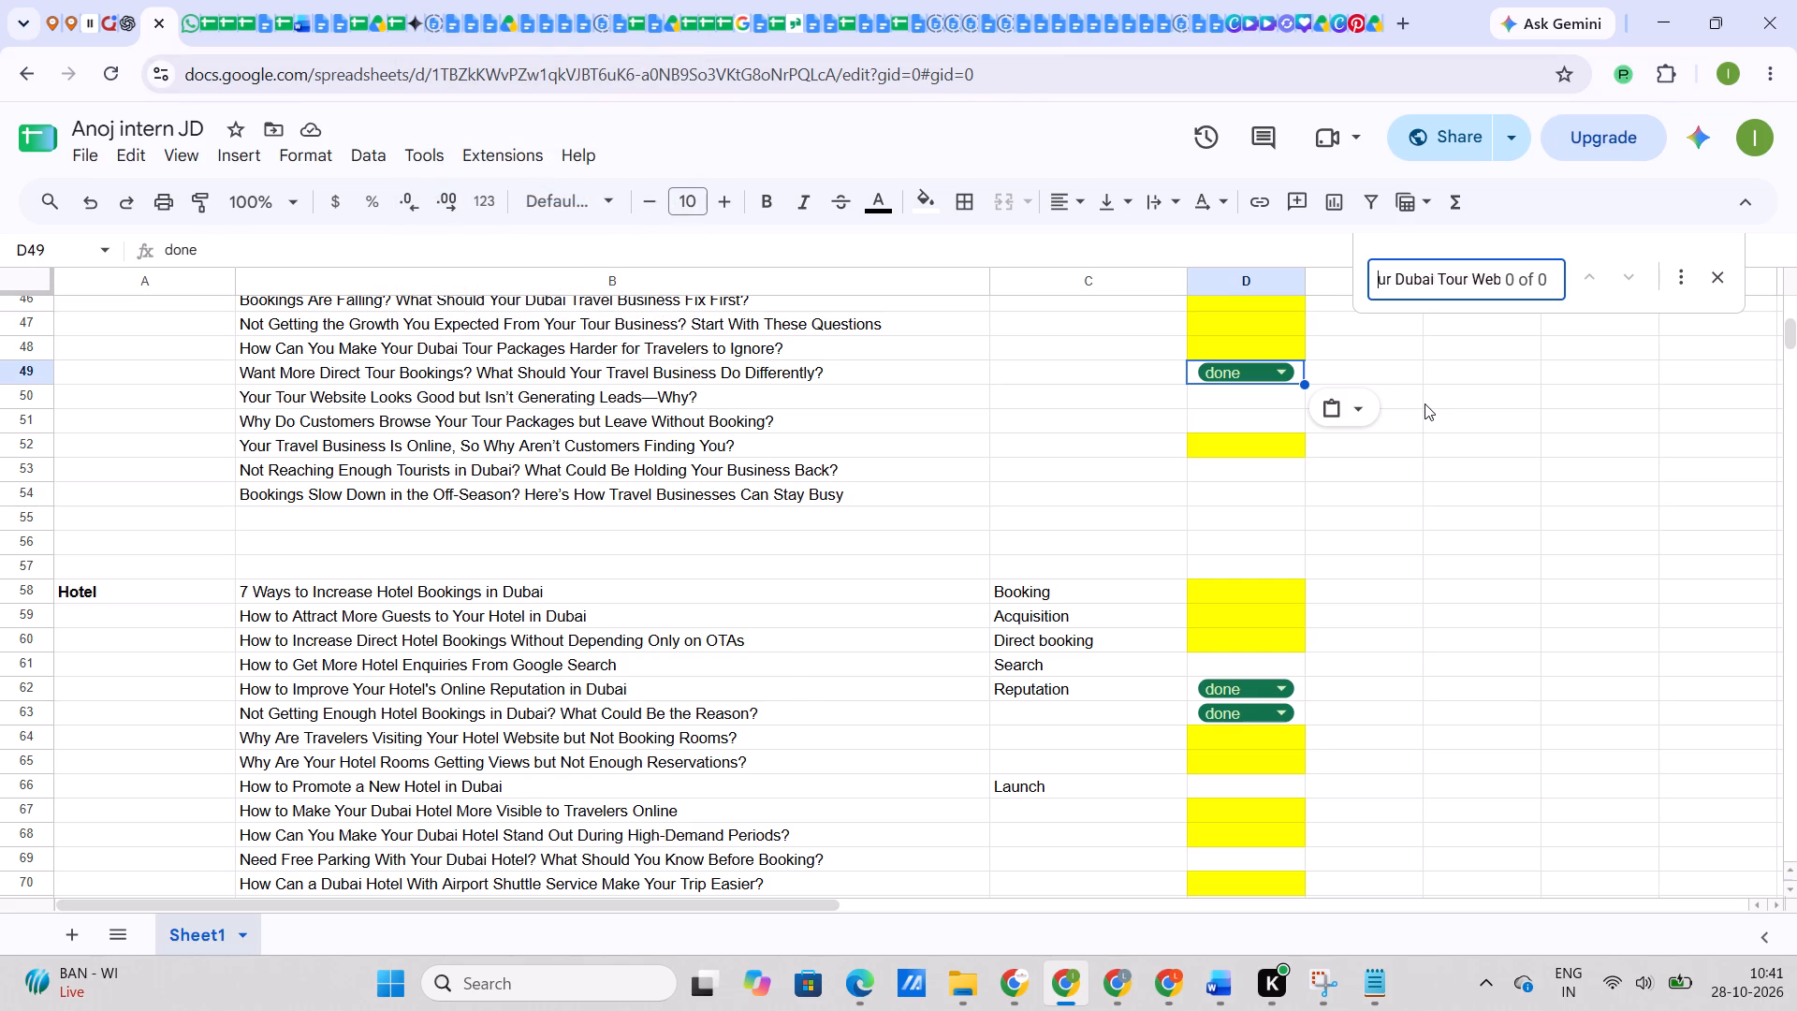
key("Right")
key("Right")
key("Right")
key("Right")
key("Right")
key("Right")
key("Right")
key("Right")
key("Right")
key("Right")
key("Right")
key("Right")
key("Right")
key("Right")
key("Right")
key("Right")
key("Right")
key("Right")
key("Right")
key("Right")
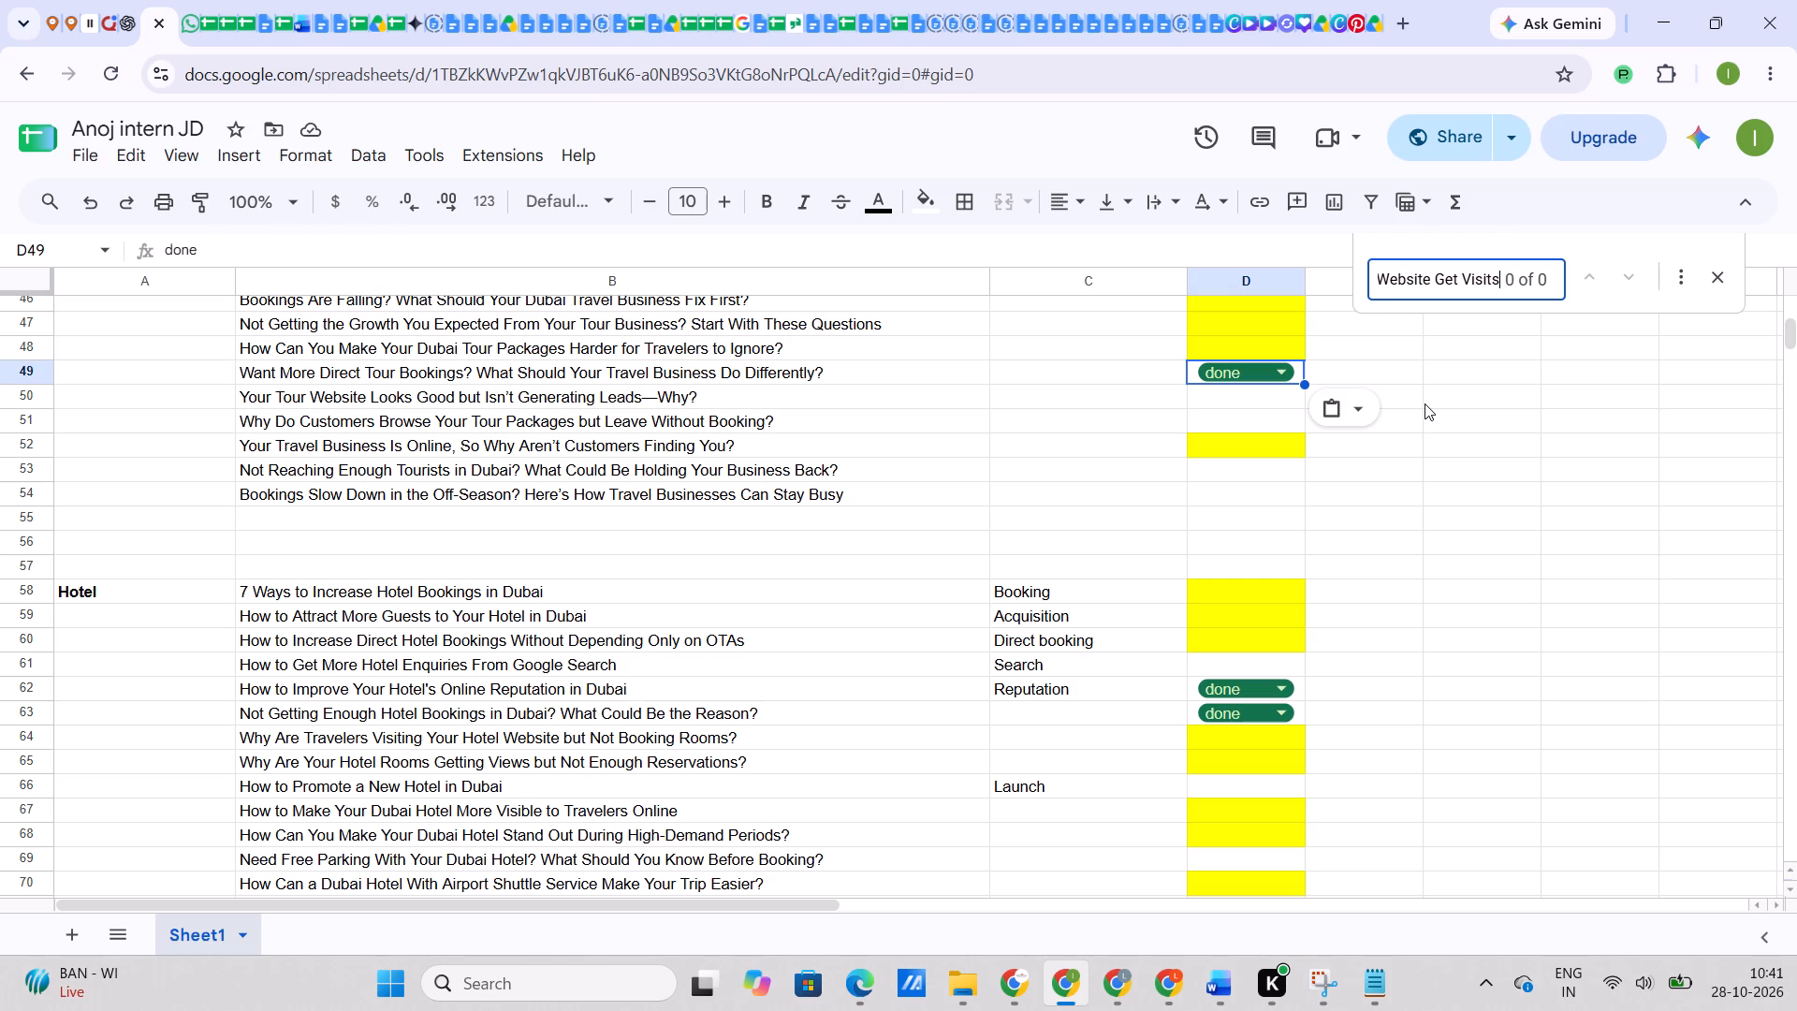
key("Left")
key("Left")
key("Left")
key("Left")
key("Left")
key("Left")
key("Left")
key("Left")
key("Left")
key("Left")
key("Left")
key("Left")
key("Left")
key("Left")
key("Left")
key("Left")
key("Left")
key("Left")
key("Left")
key("Left")
key("Left")
key("Left")
key("Left")
key("Left")
key("BackSpace")
key("BackSpace")
key("BackSpace")
key("BackSpace")
key("BackSpace")
scroll(1424, 403, "right", 1)
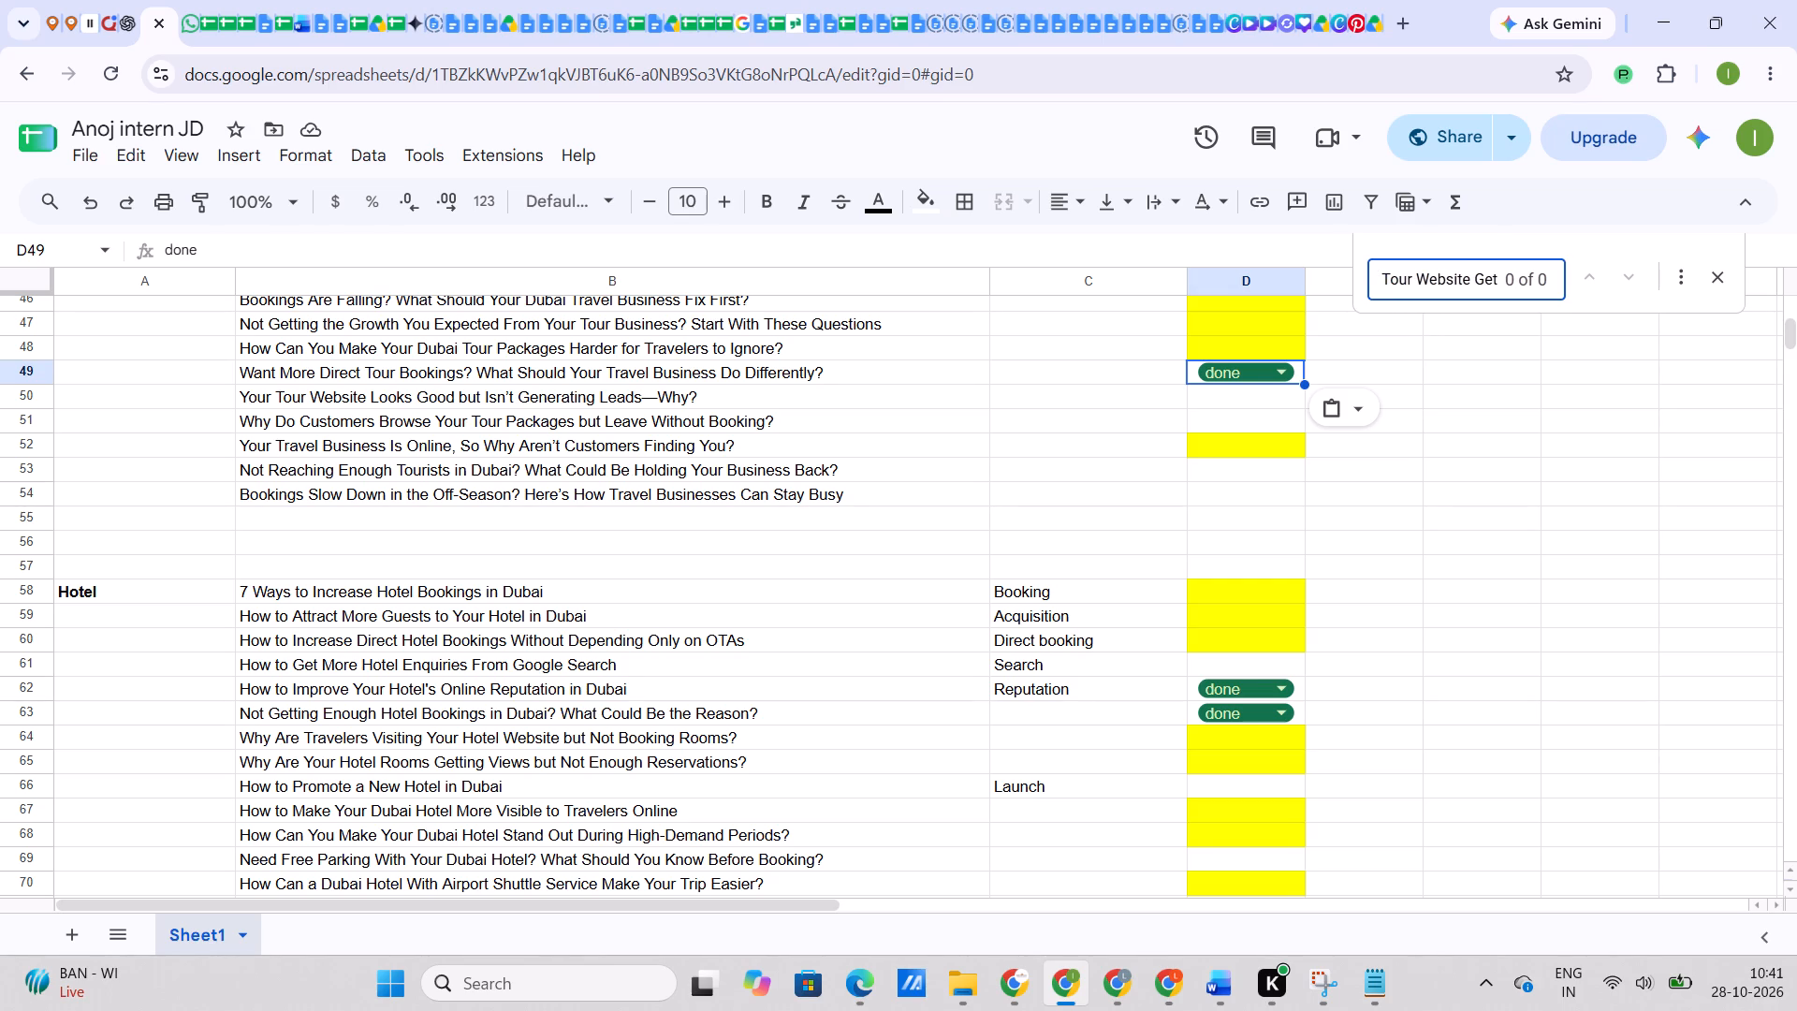
scroll(1424, 403, "right", 1)
key("Left")
key("Left")
key("Left")
key("Left")
key("Left")
key("Left")
key("Left")
key("Left")
key("Left")
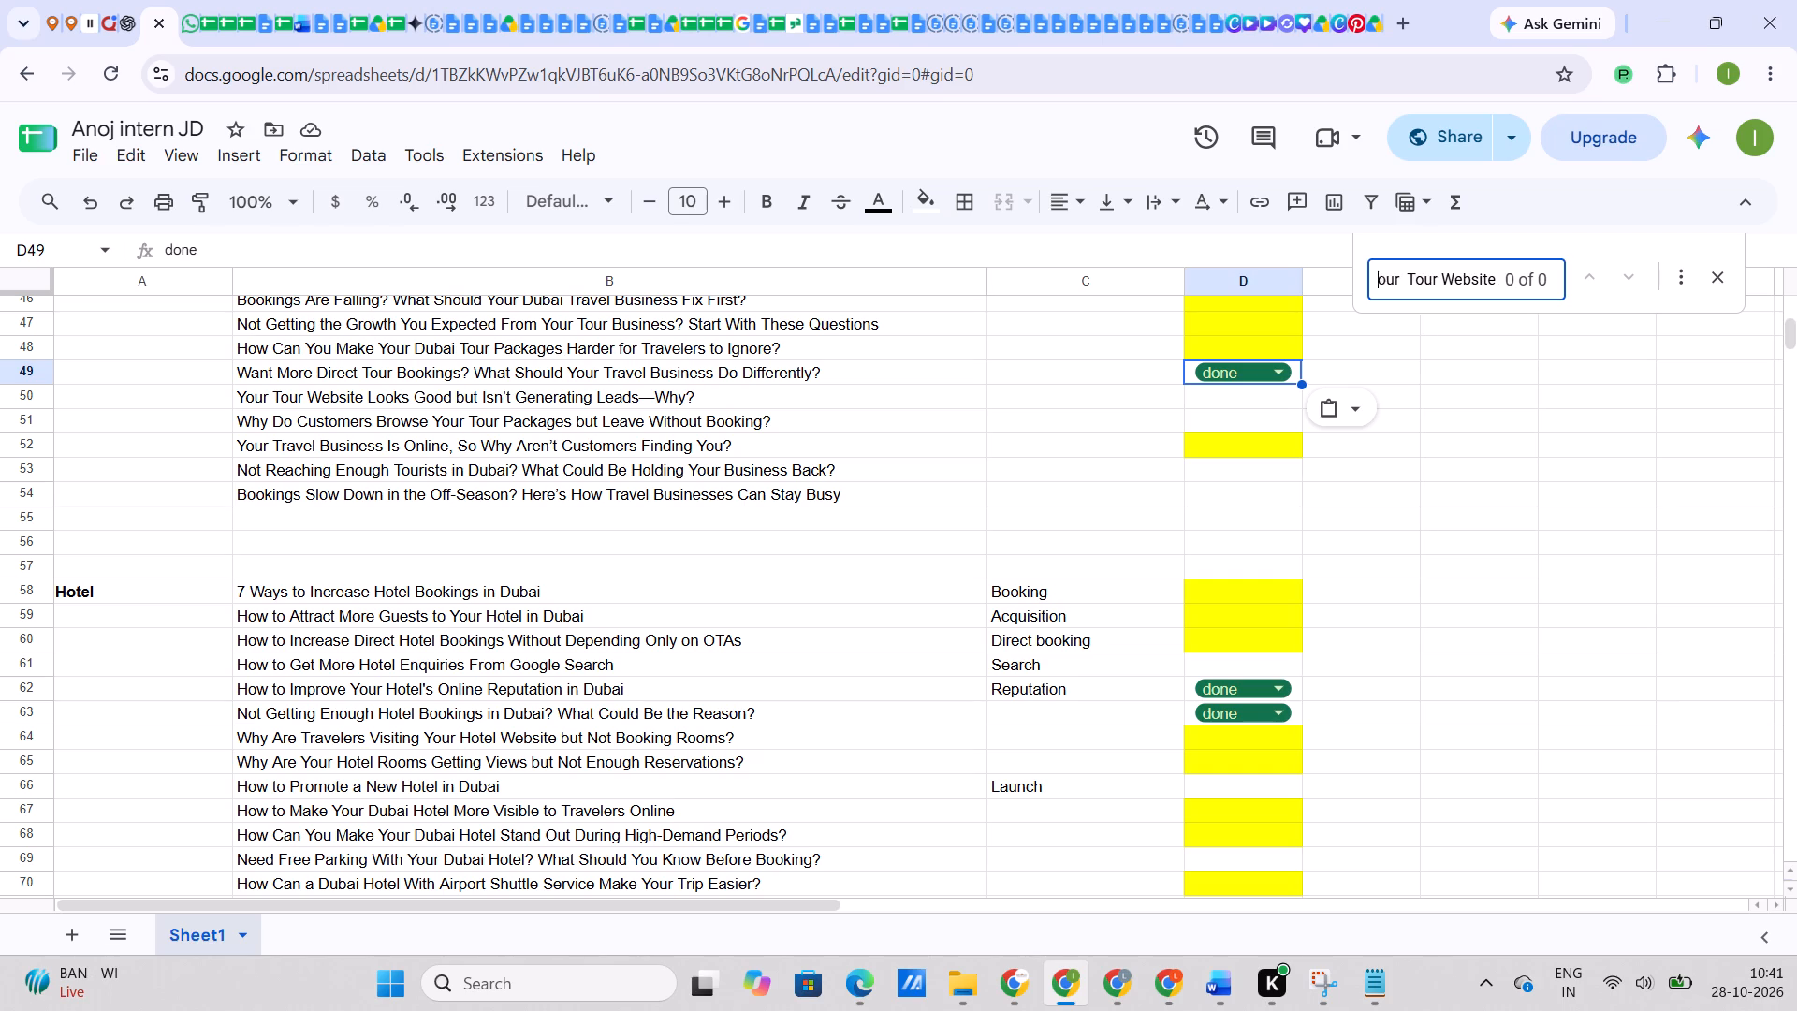
key("Right")
key("Right")
key("Right")
key("Right")
key("Right")
key("Right")
key("Right")
key("Right")
key("Right")
key("BackSpace")
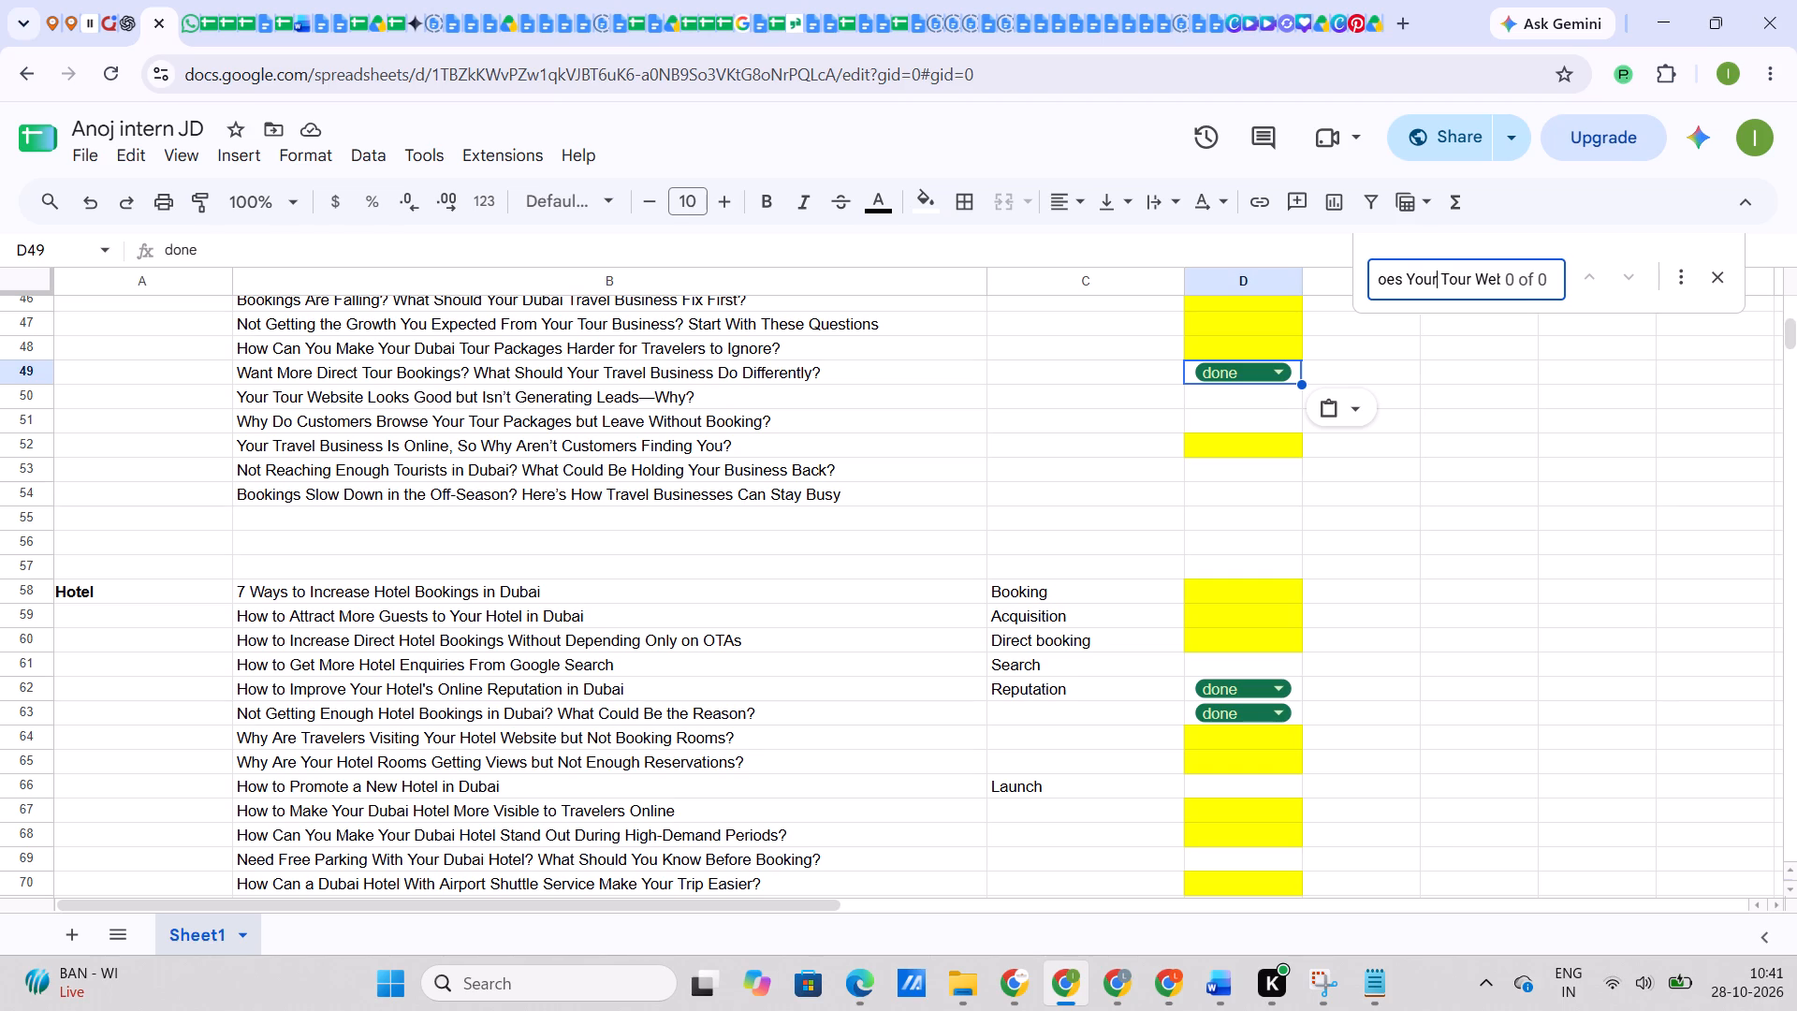
Shorten the search text by removing all words before "Website Get Visits".
key("Right")
key("Right")
key("Right")
key("Right")
key("Right")
key("Right")
key("BackSpace")
key("BackSpace")
key("BackSpace")
key("BackSpace")
key("BackSpace")
key("BackSpace")
key("BackSpace")
key("BackSpace")
key("BackSpace")
key("BackSpace")
key("BackSpace")
key("BackSpace")
key("BackSpace")
key("BackSpace")
key("BackSpace")
key("BackSpace")
key("BackSpace")
key("BackSpace")
key("BackSpace")
key("BackSpace")
key("BackSpace")
key("BackSpace")
key("BackSpace")
key("BackSpace")
key("BackSpace")
key("BackSpace")
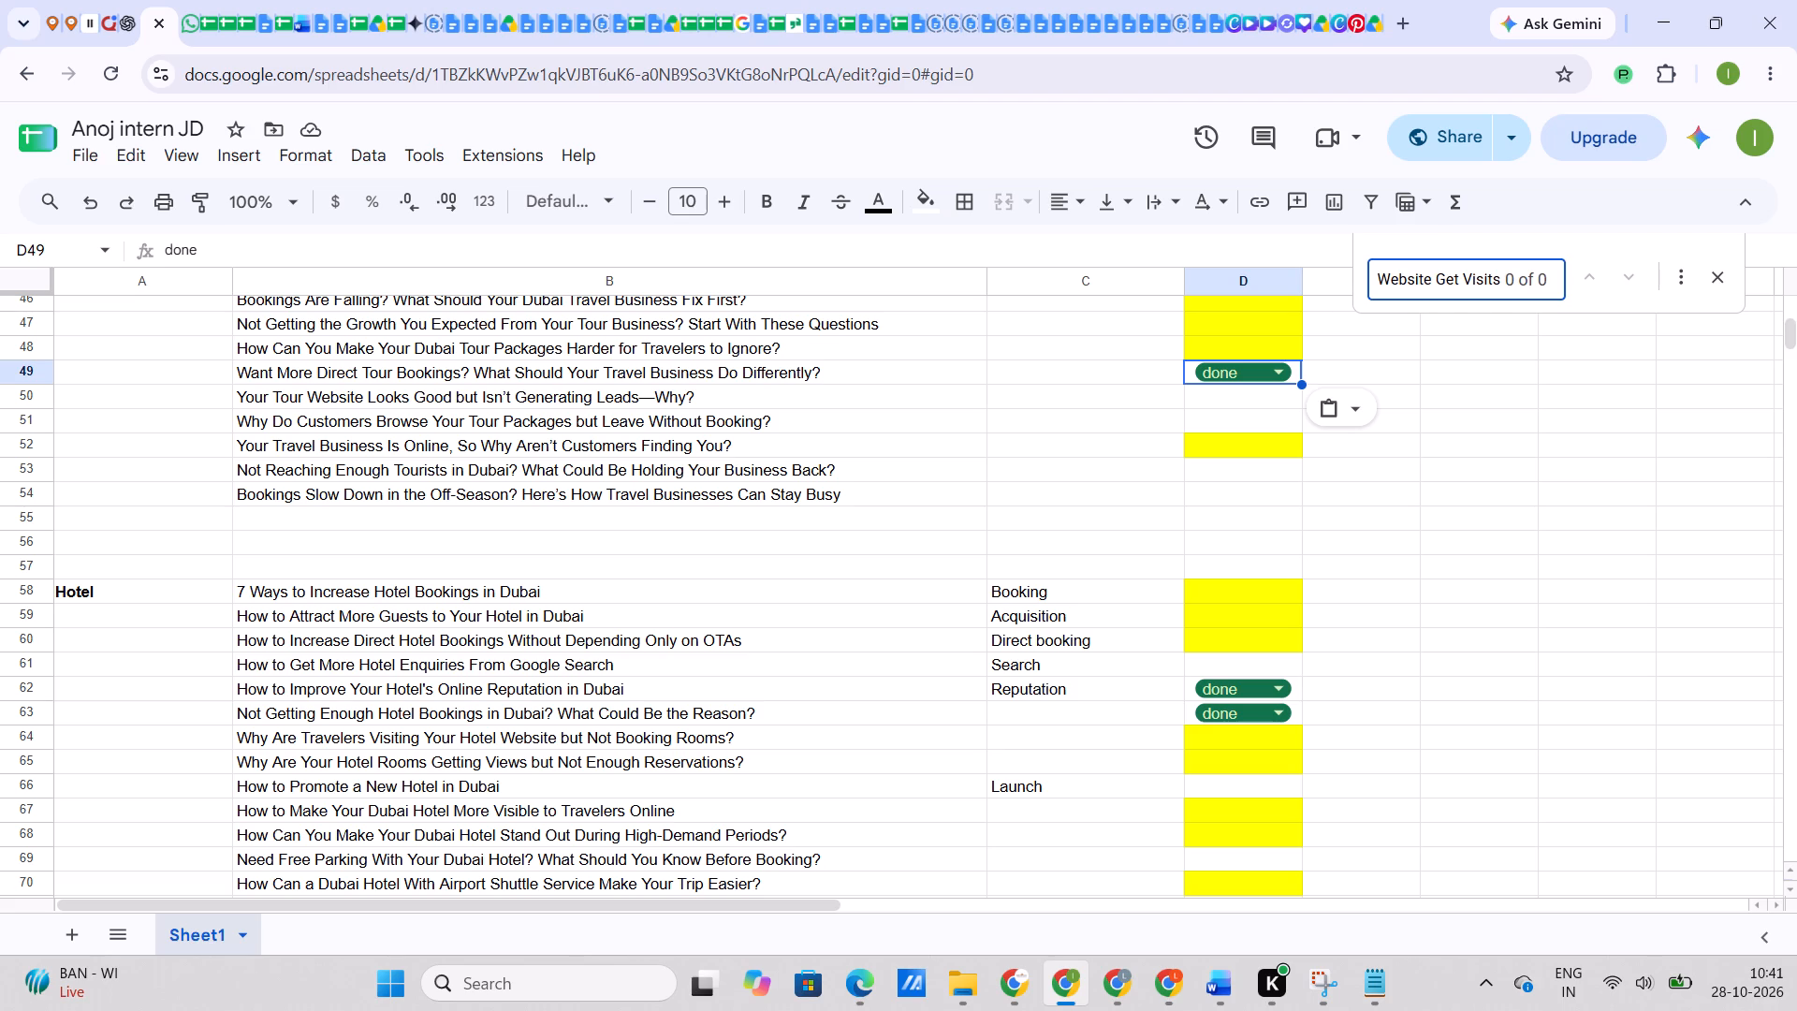
Clear the entire search text in the "Anoj intern JD" spreadsheet.
left_click(1411, 279)
key("ctrl+a")
key("BackSpace")
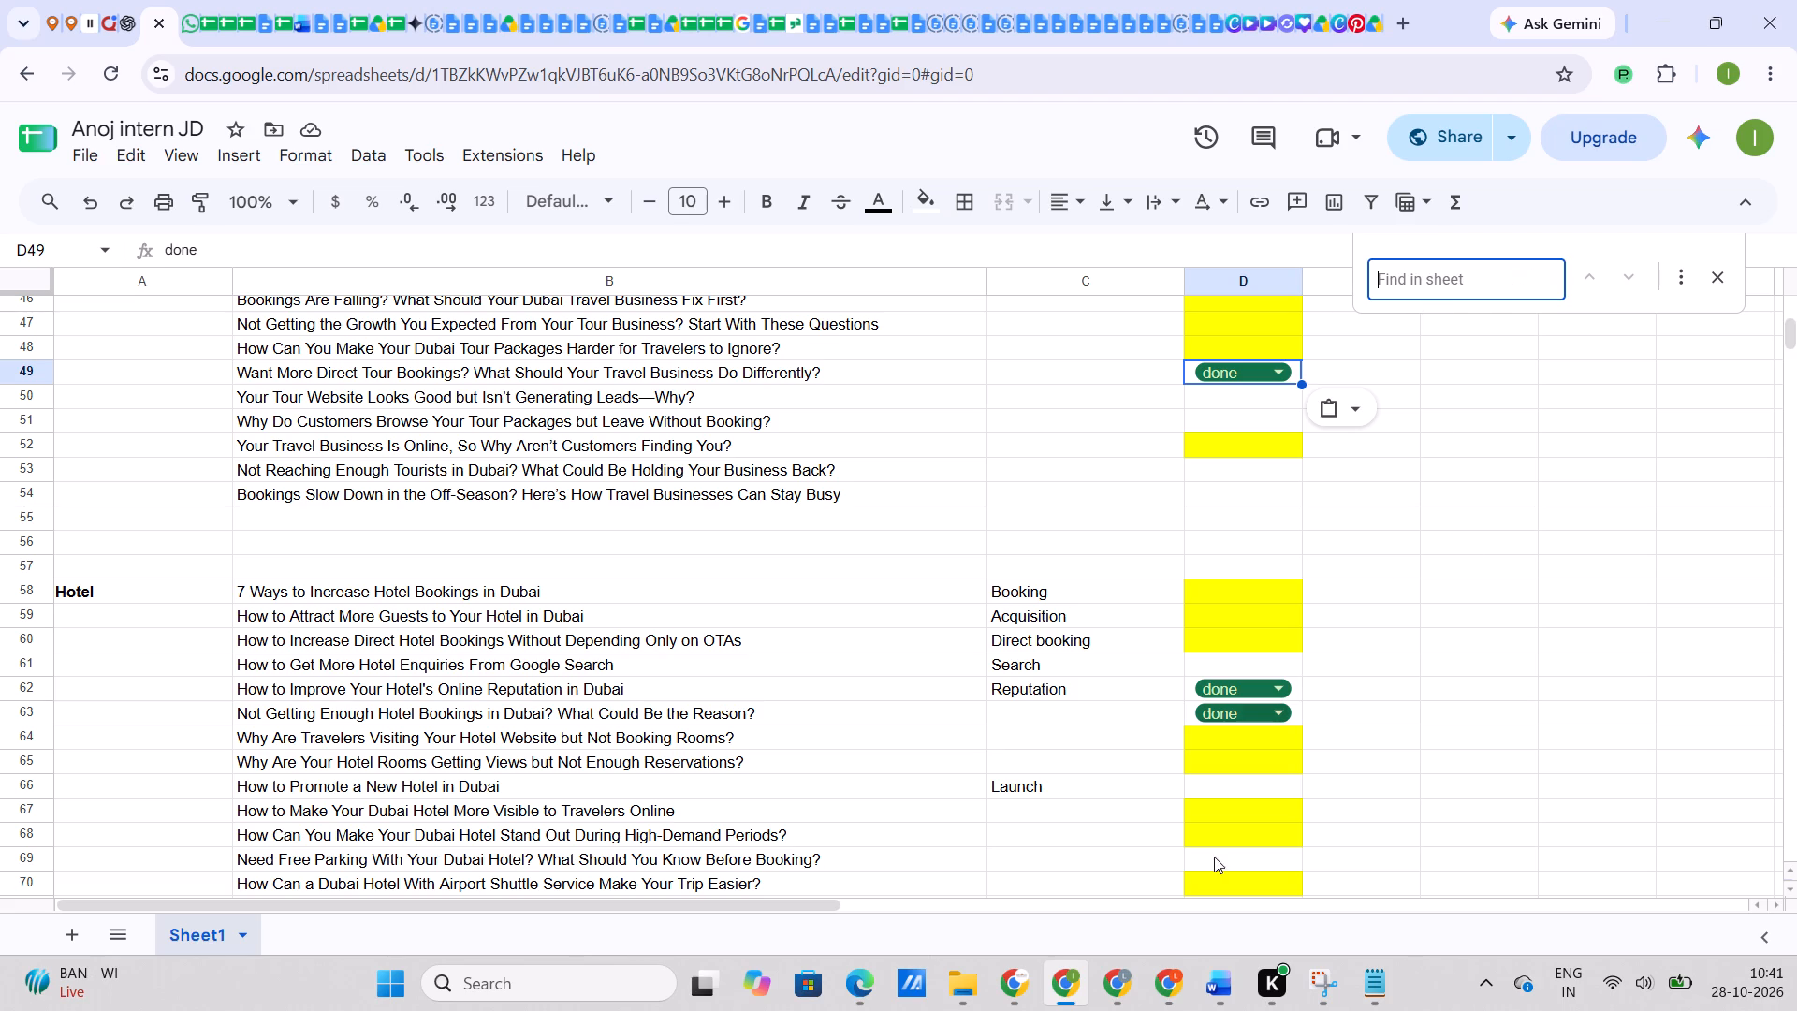
Switch to the dashboard's Blogs list and look through the draft titles on its first page.
left_click(1110, 983)
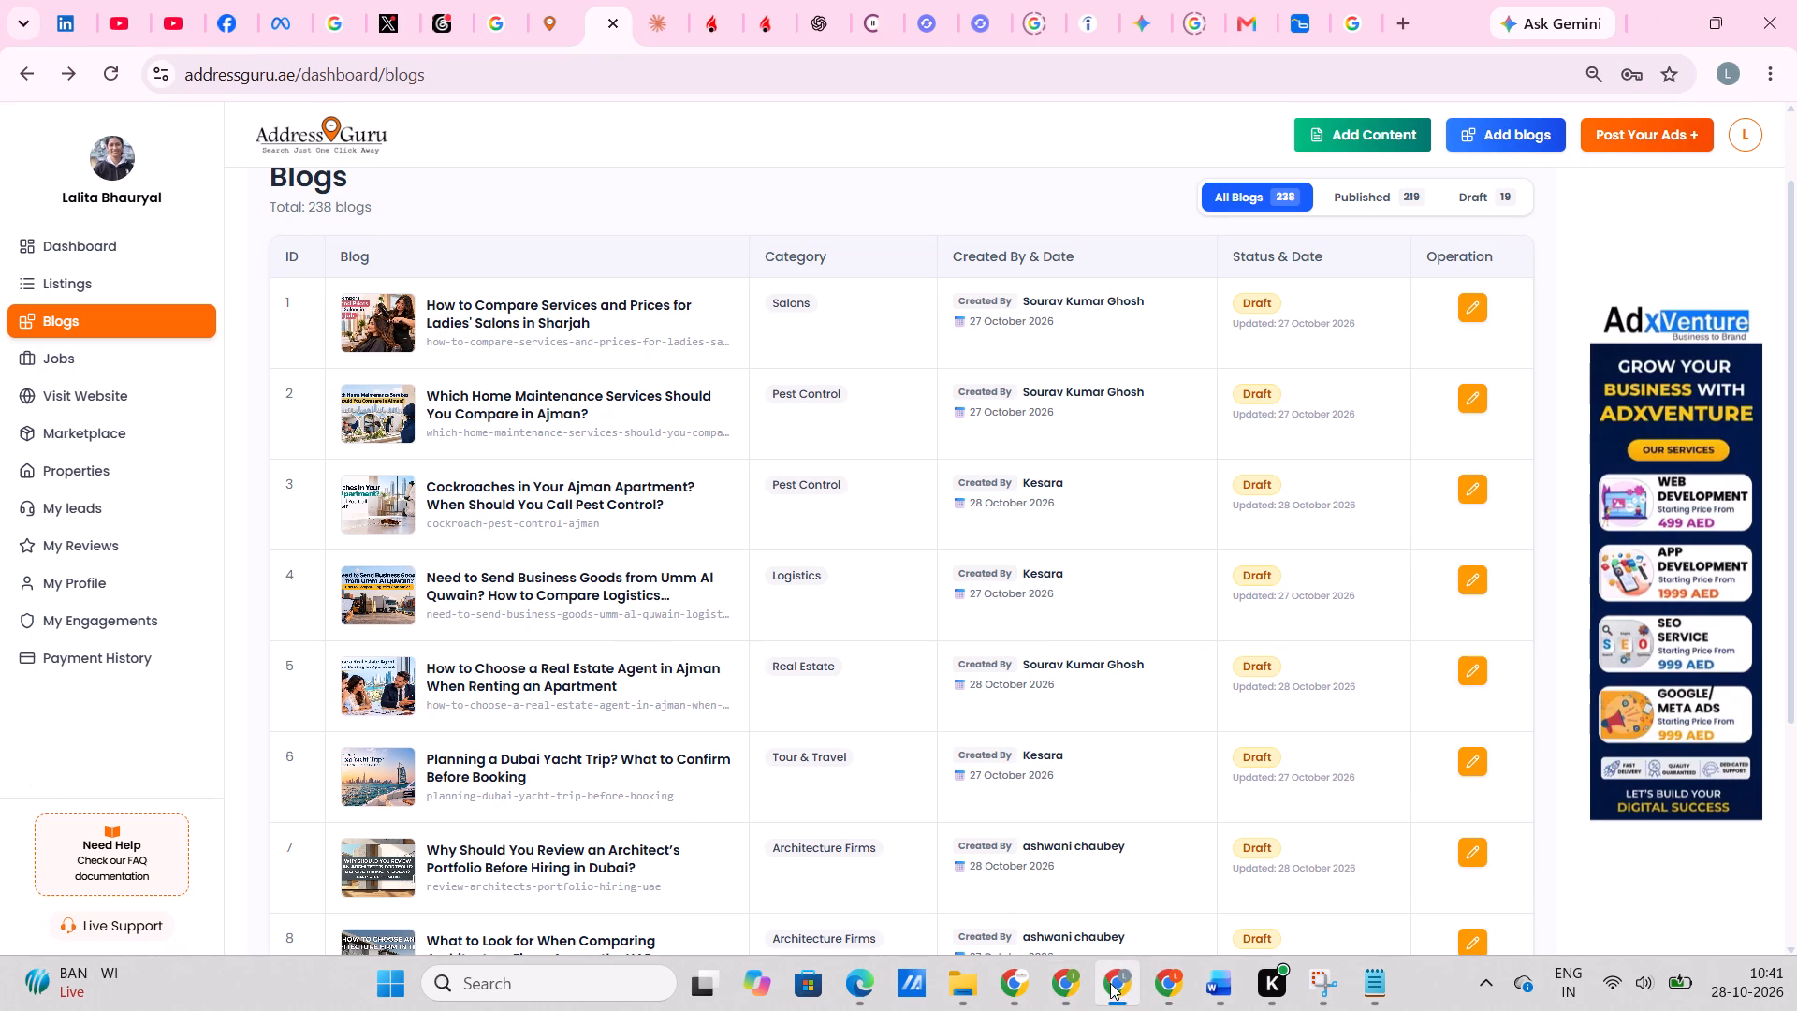
scroll(1210, 594, "down", 4)
scroll(1071, 817, "down", 3)
left_click(1114, 999)
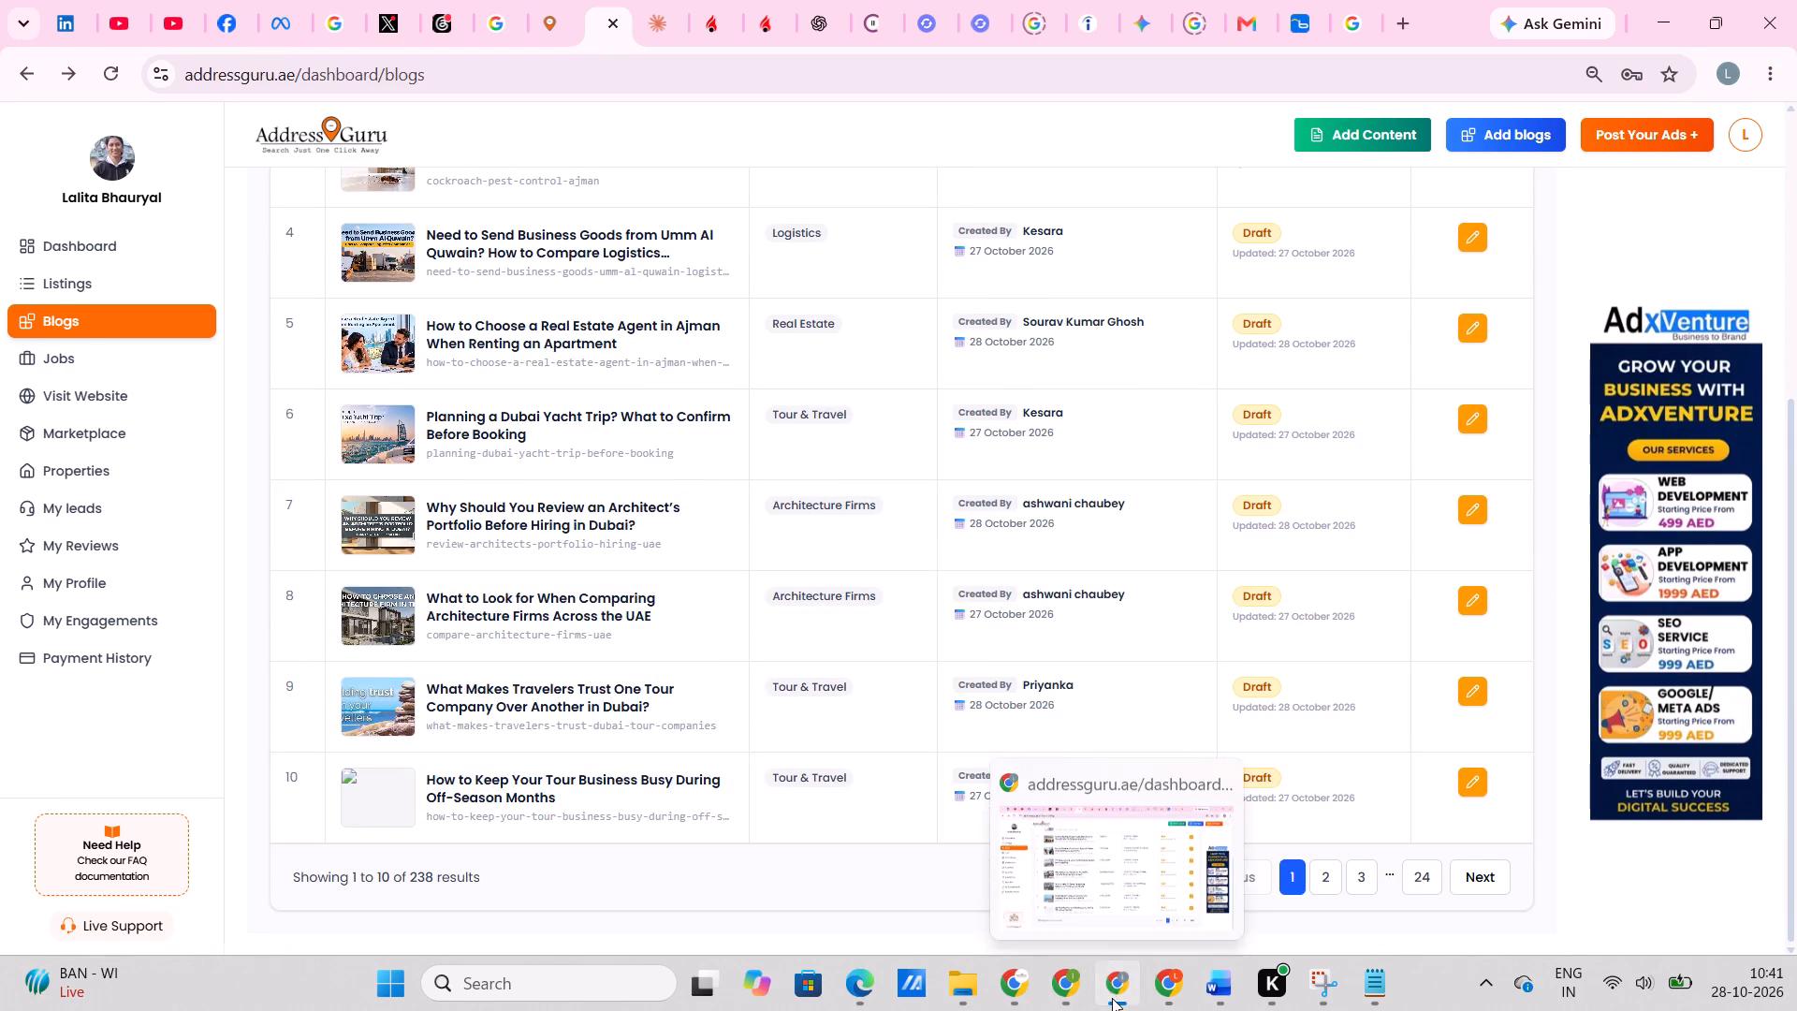
In the AddressGuru admin panel, open the draft "Why Does Your Dubai Tour Website Get Visits but No Bookings?" for editing and review its content.
left_click(58, 0)
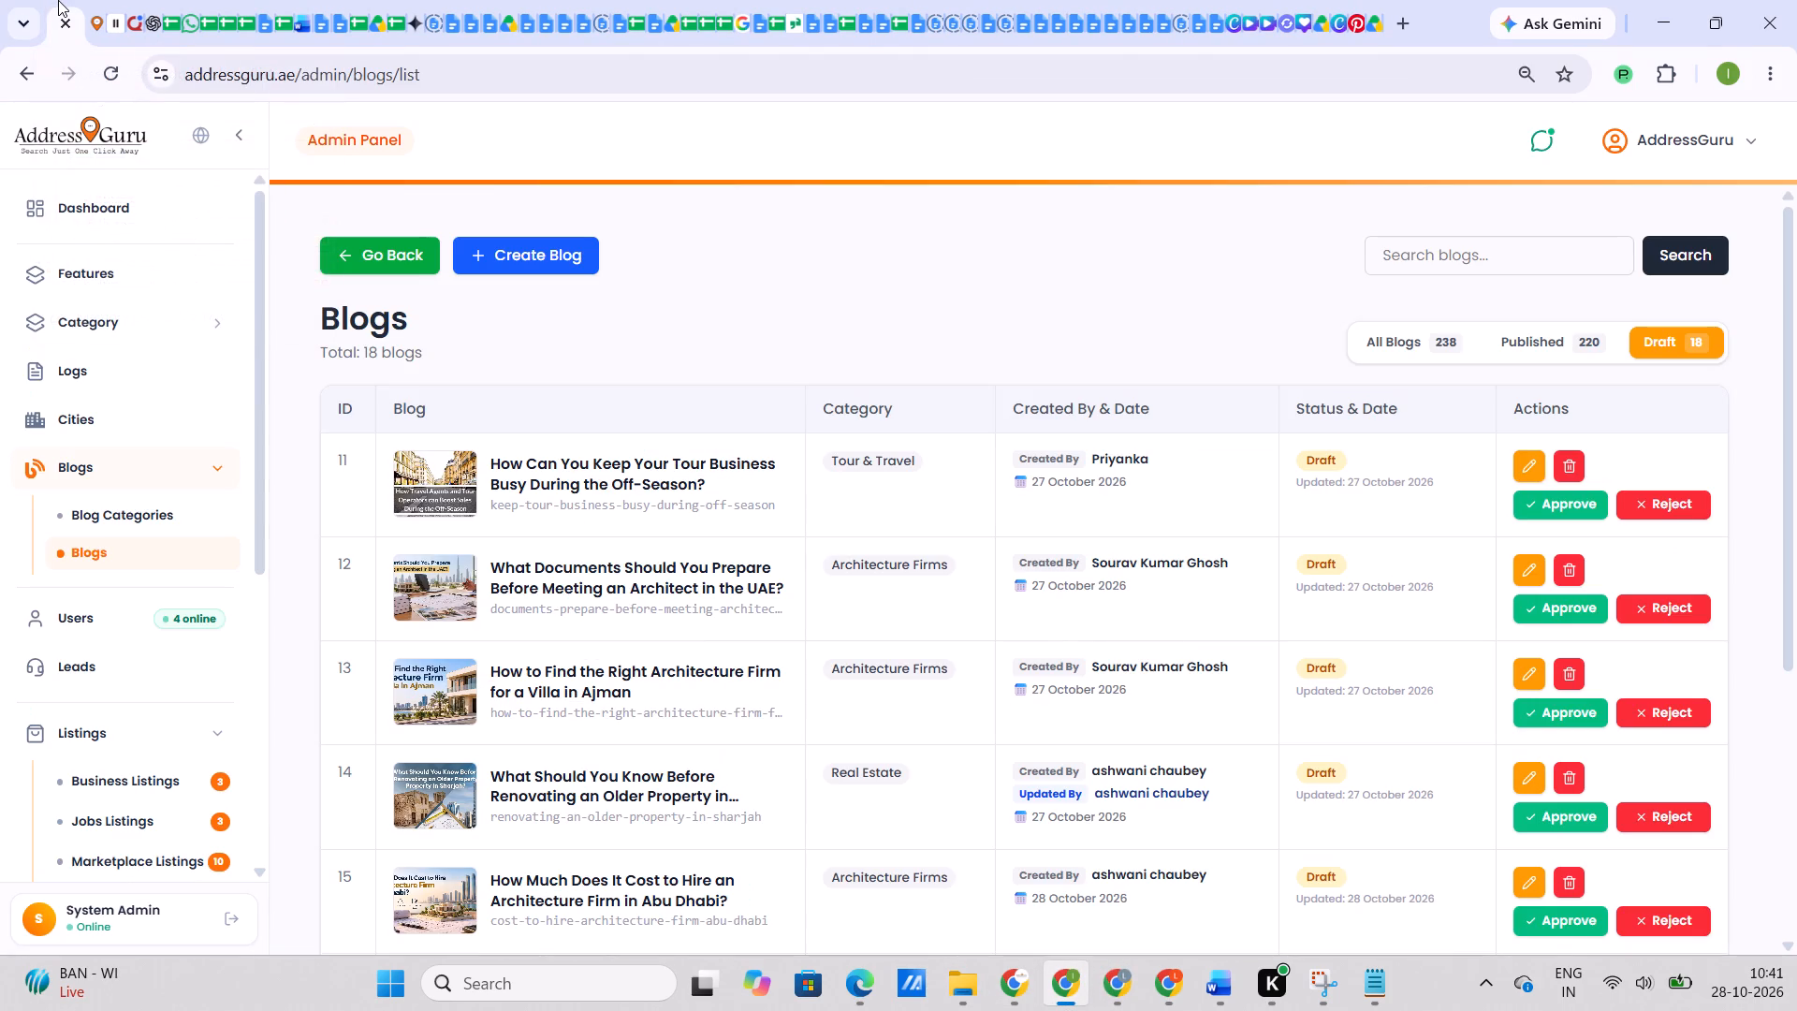
scroll(1112, 485, "down", 4)
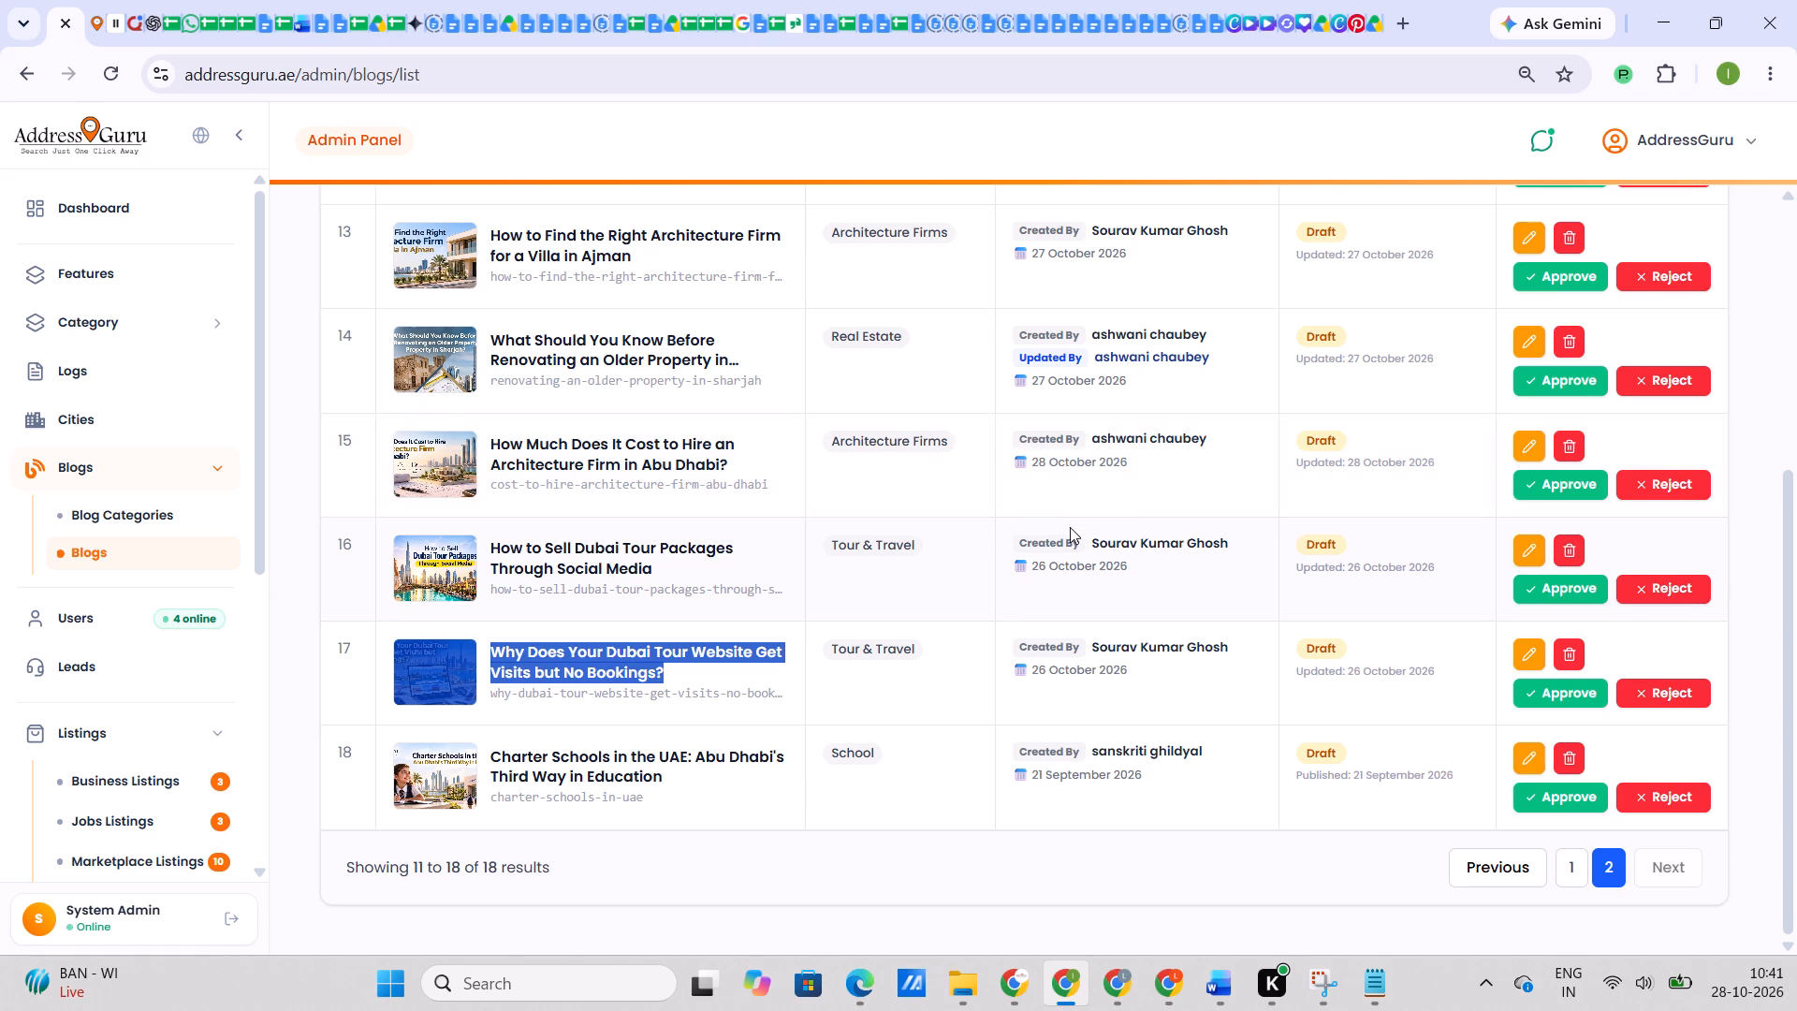
left_click(1526, 653)
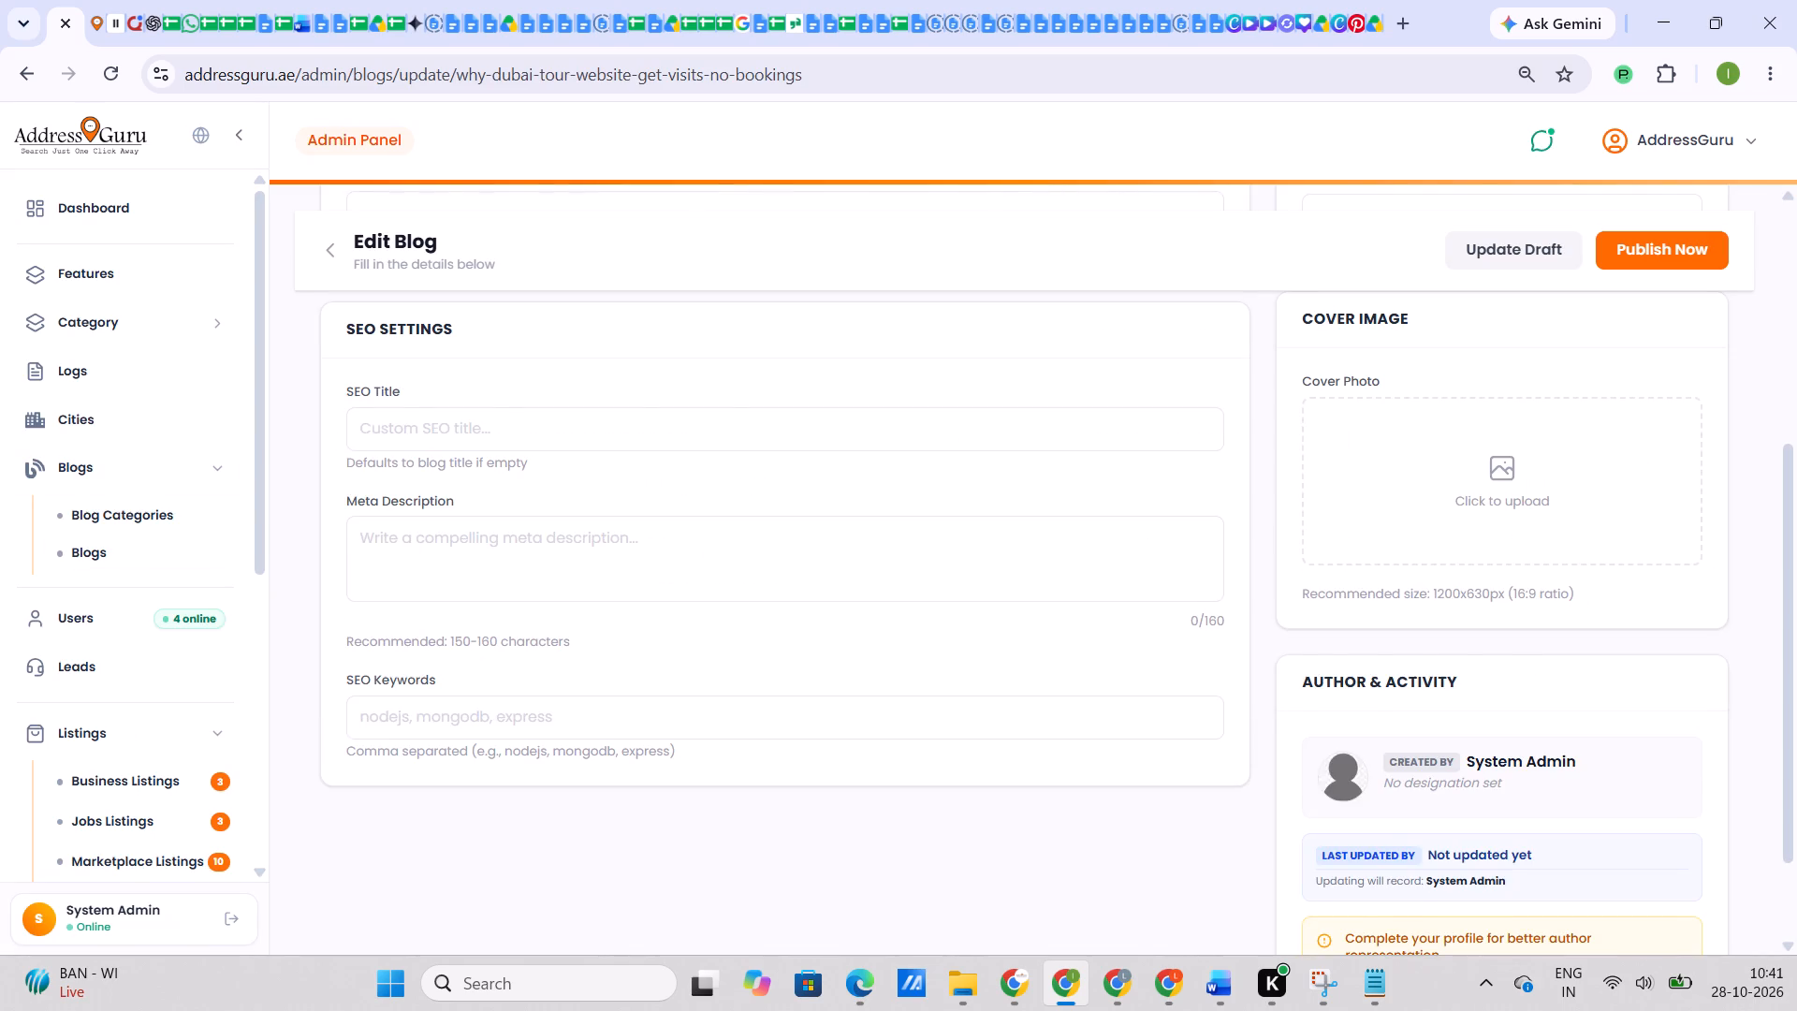
scroll(936, 582, "up", 2)
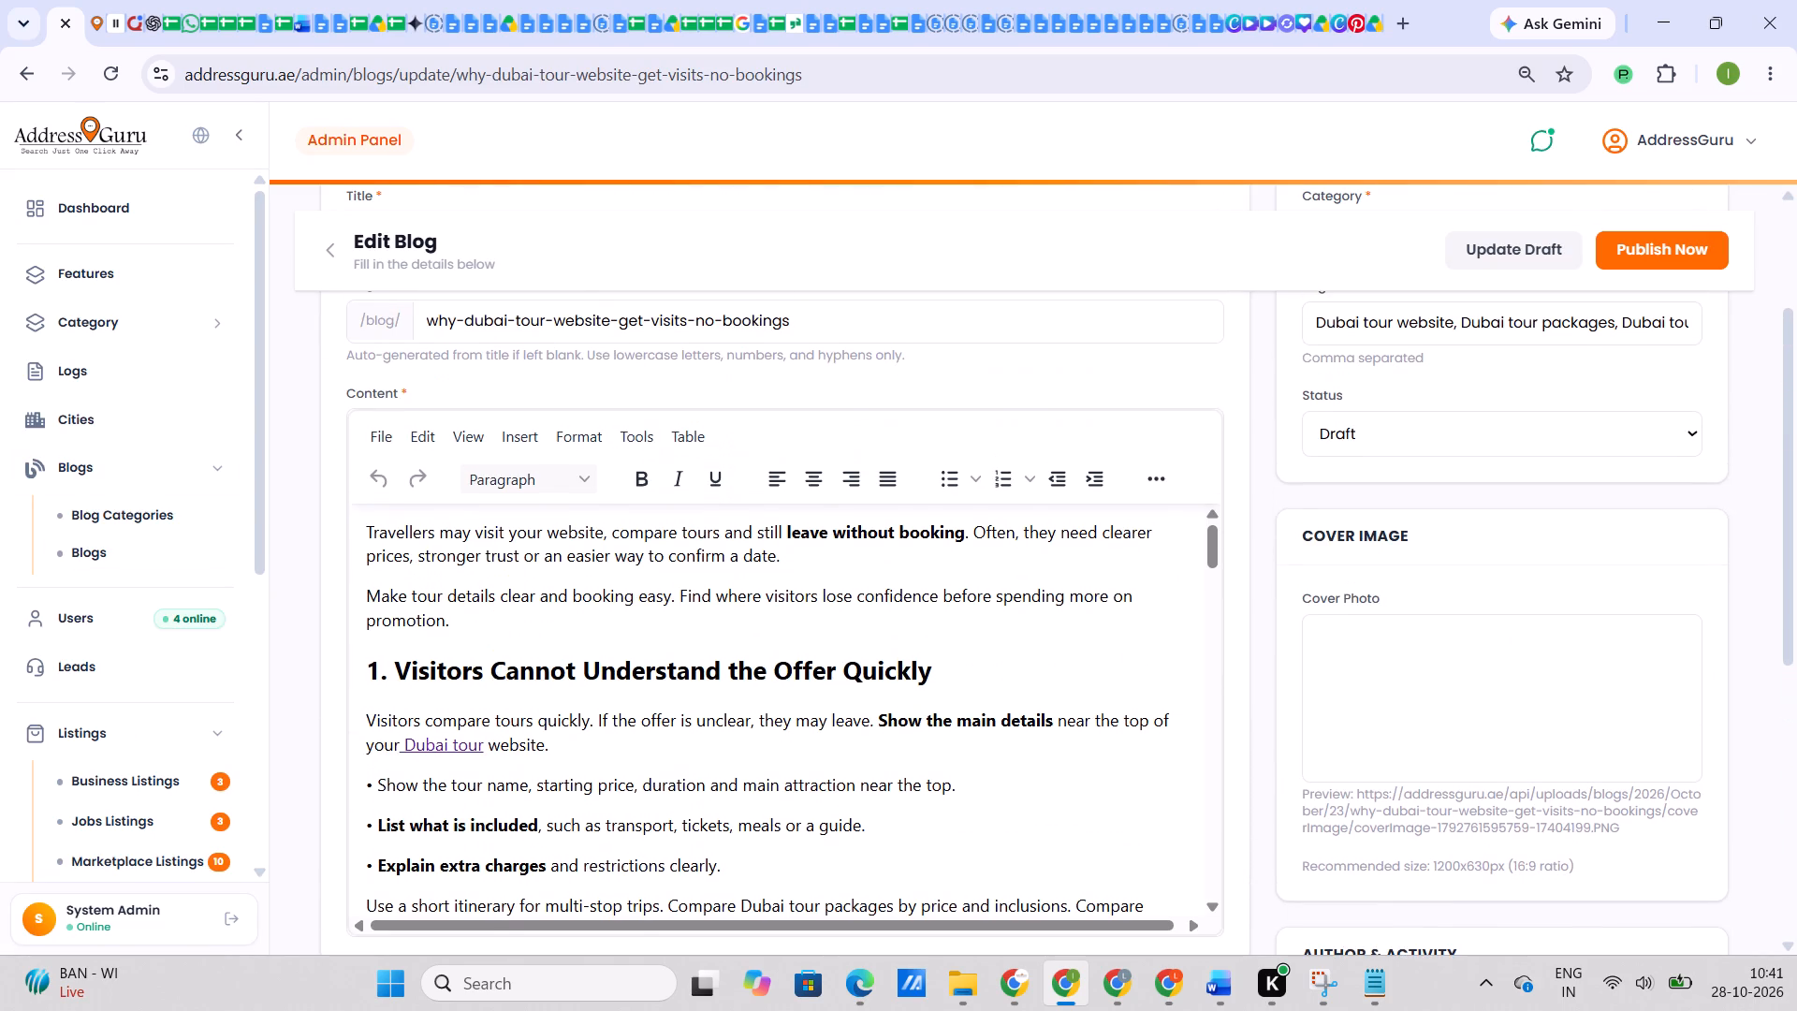
left_click(706, 653)
scroll(767, 646, "up", 1)
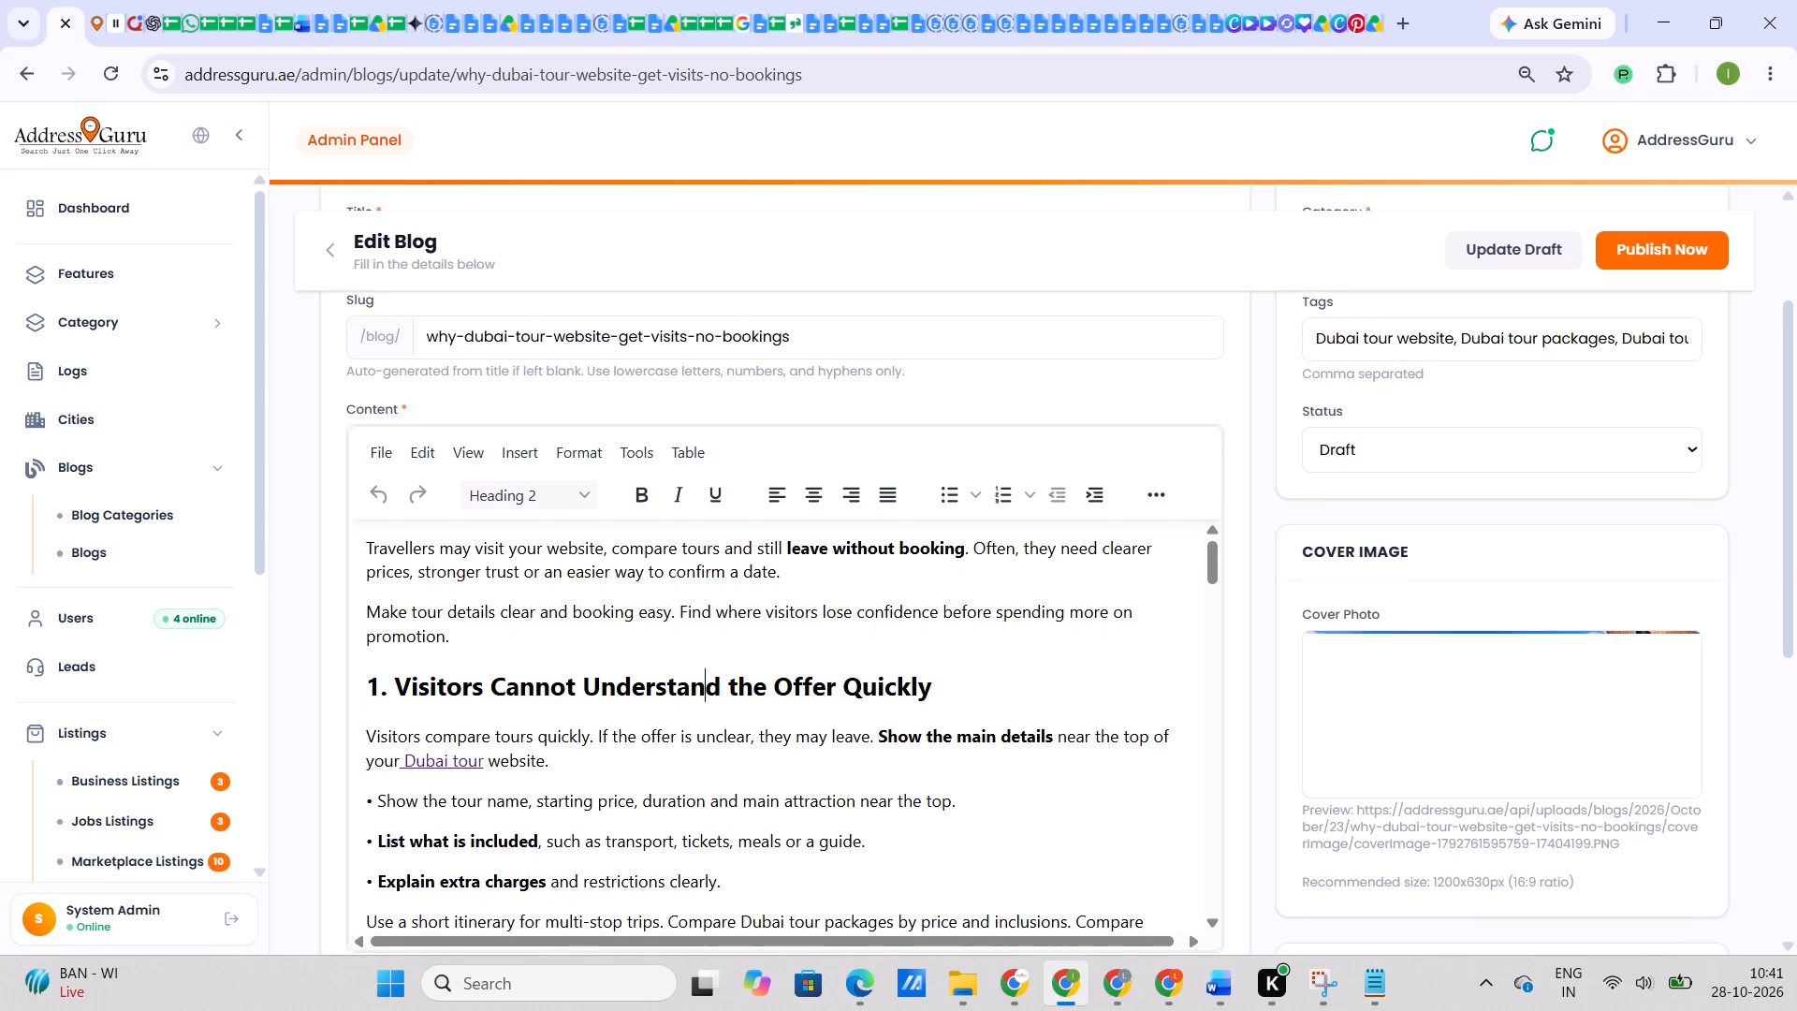
scroll(767, 646, "down", 4)
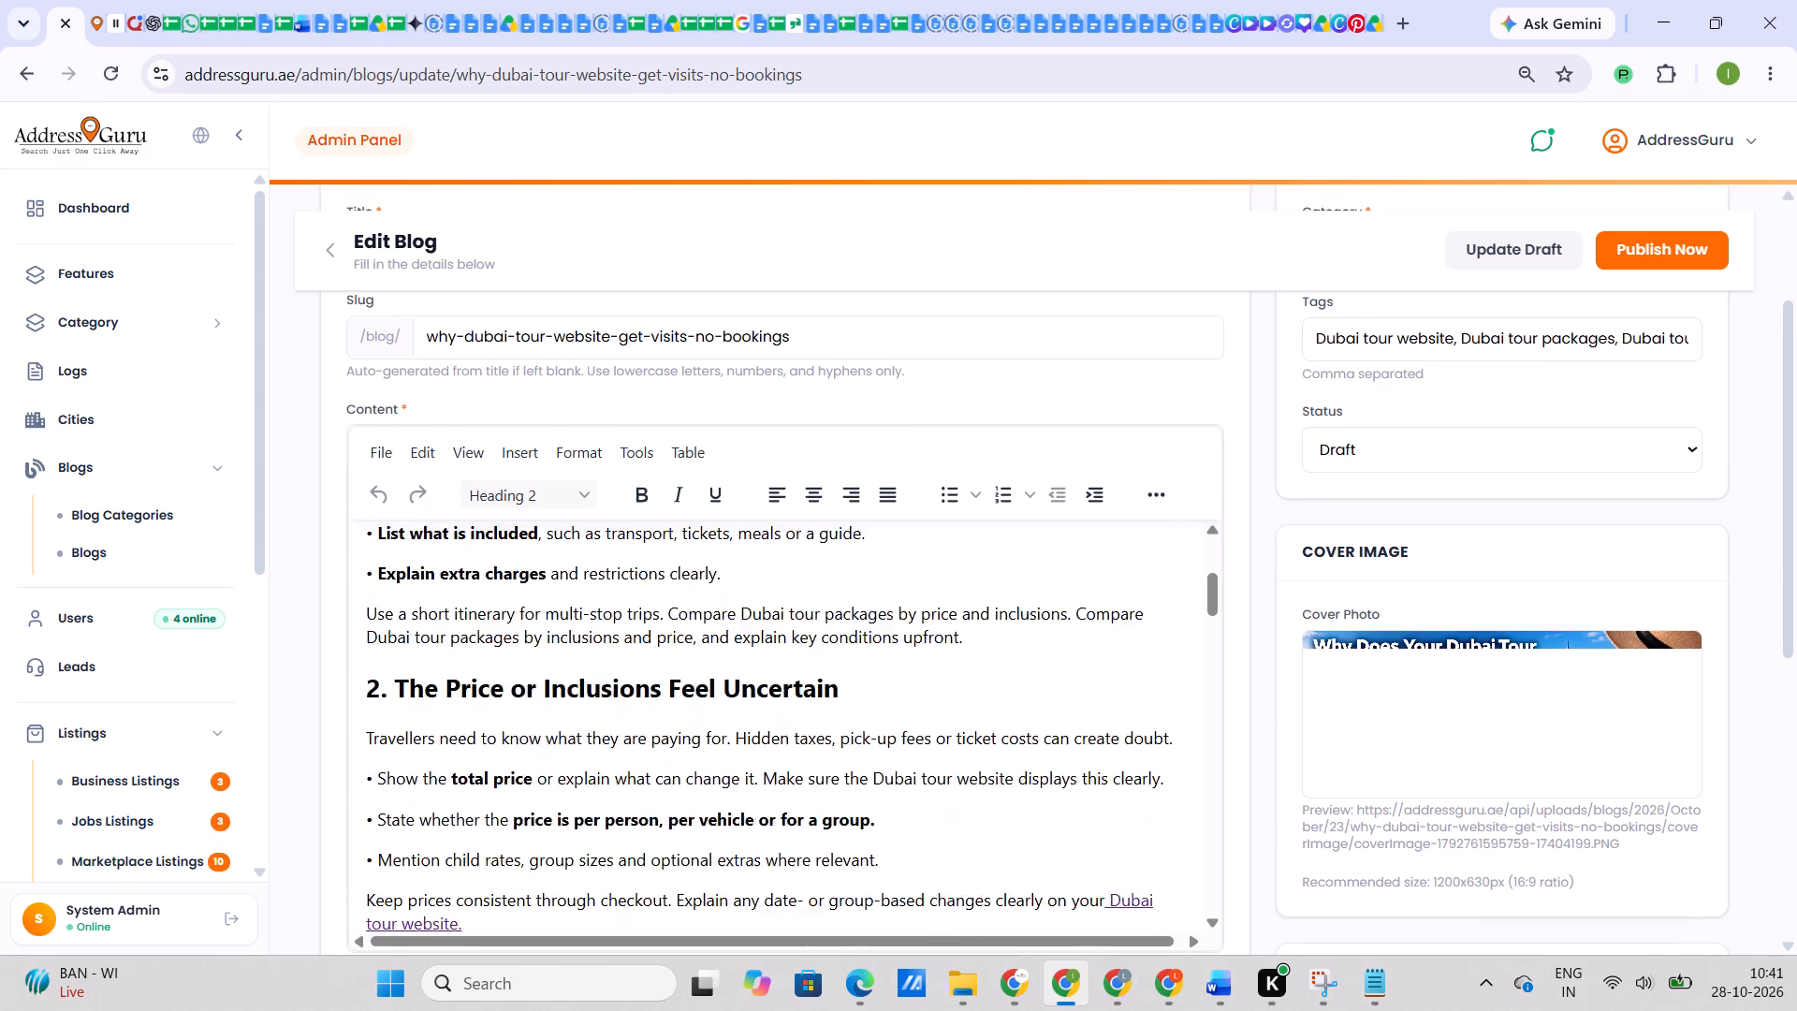
scroll(768, 645, "down", 4)
scroll(768, 645, "up", 1)
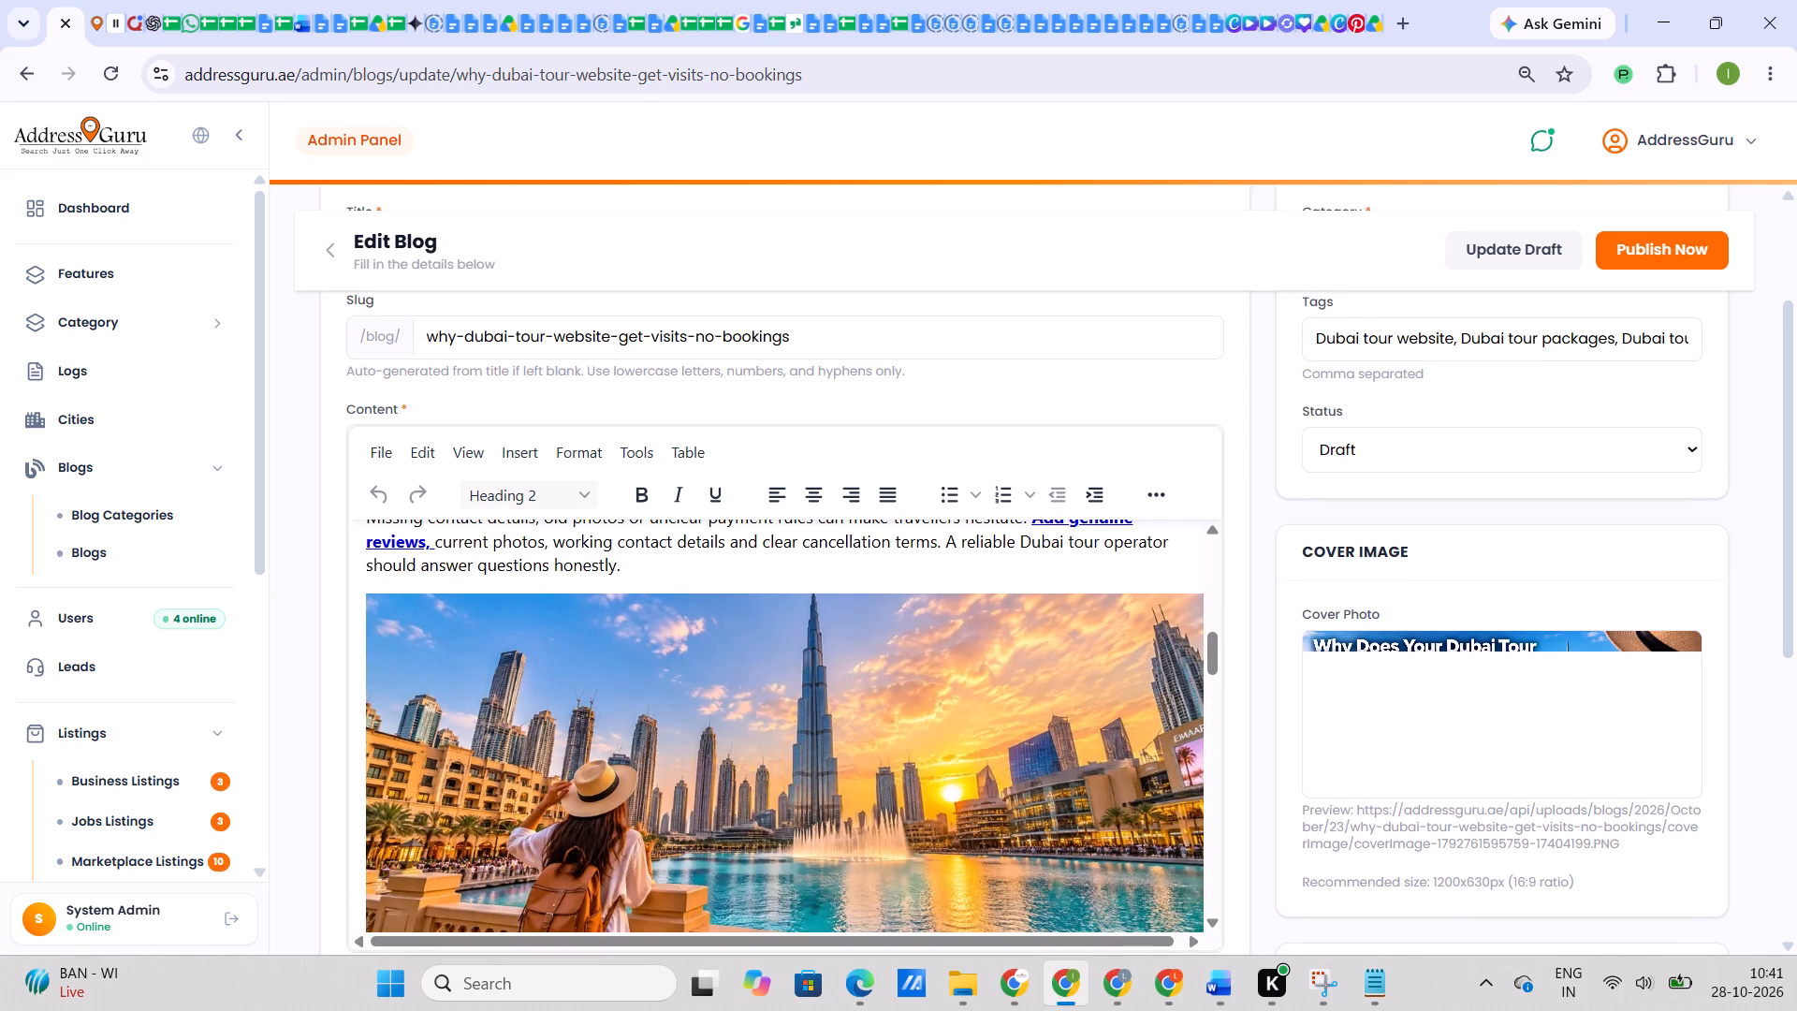
scroll(768, 645, "up", 1)
scroll(768, 645, "down", 6)
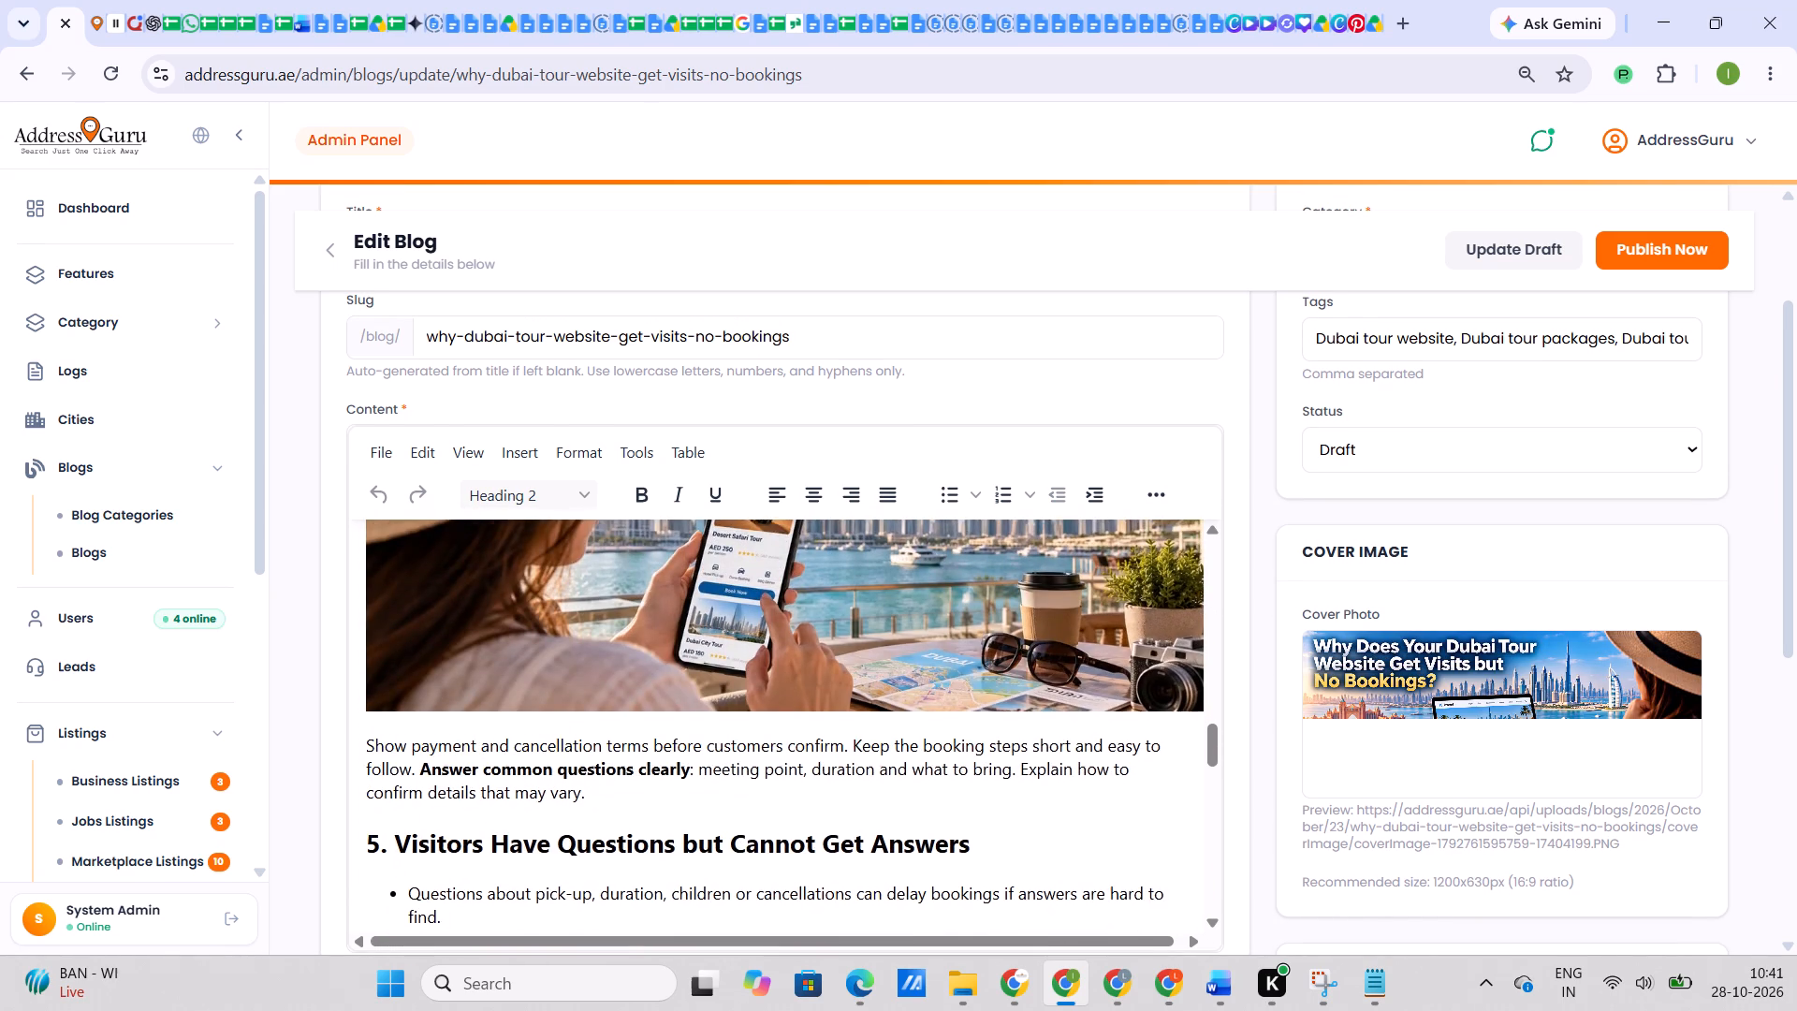
scroll(831, 623, "left", 1)
scroll(958, 636, "down", 7)
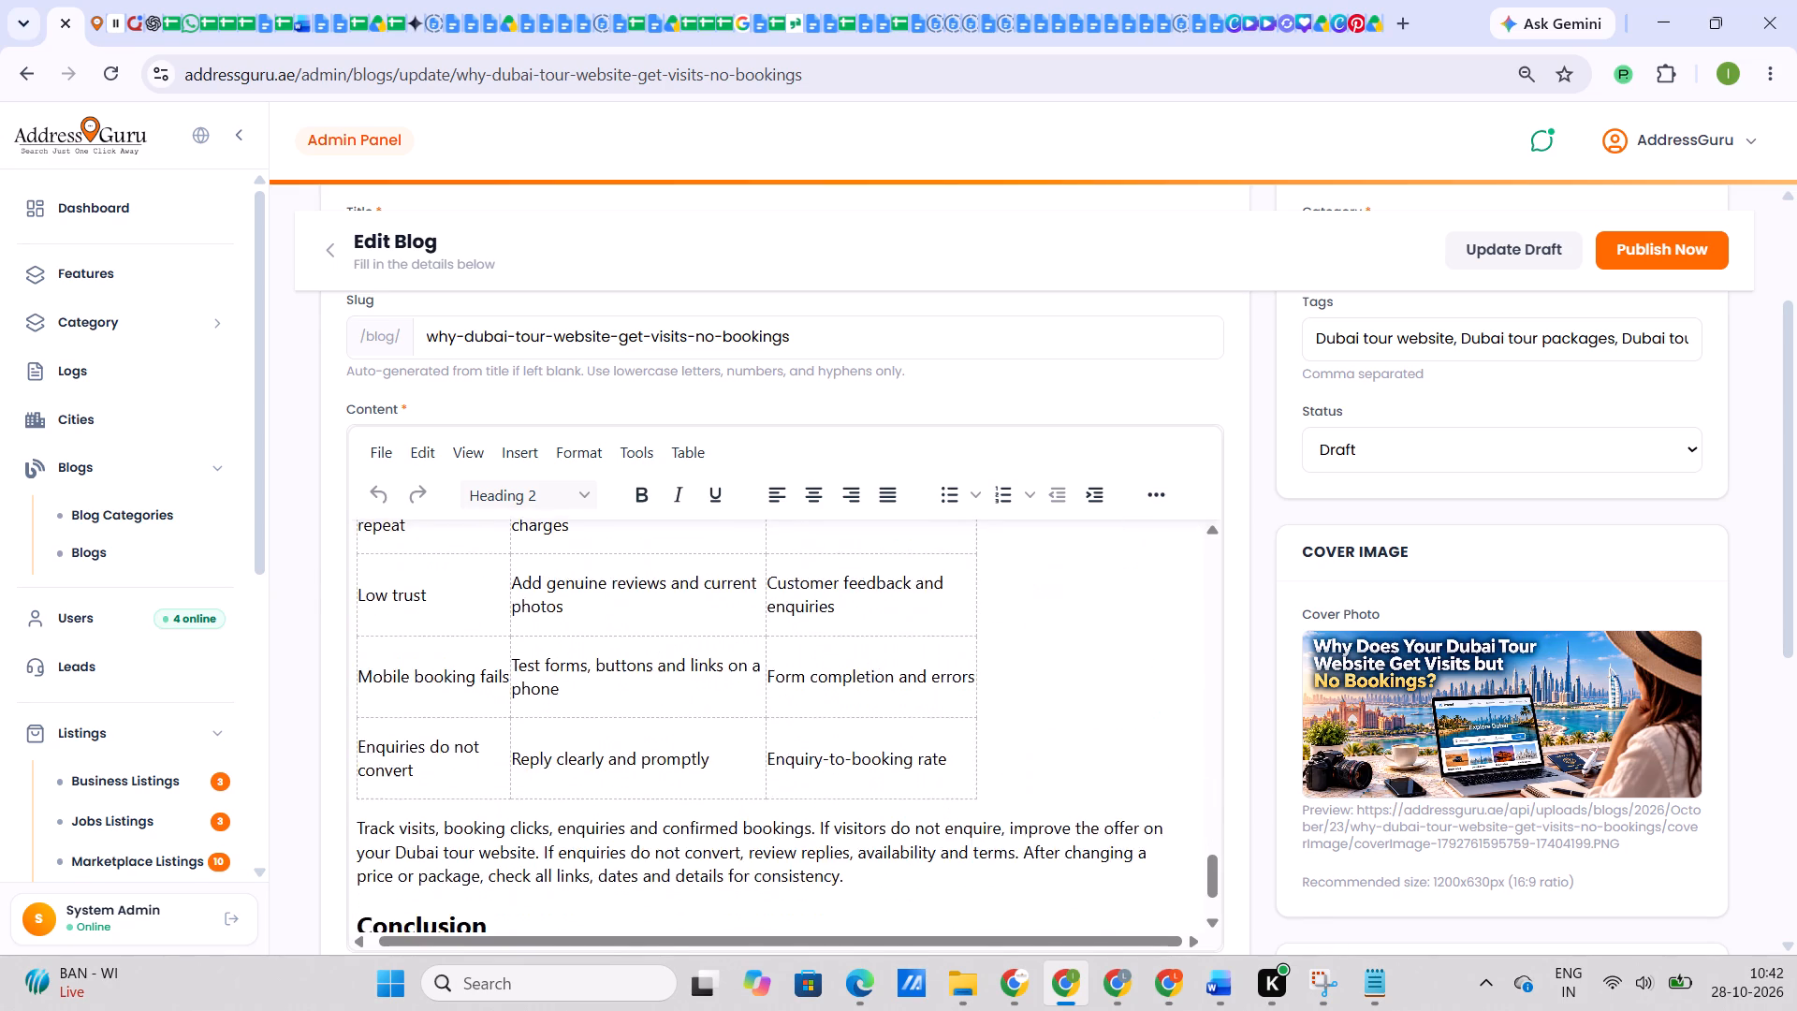
scroll(958, 636, "down", 3)
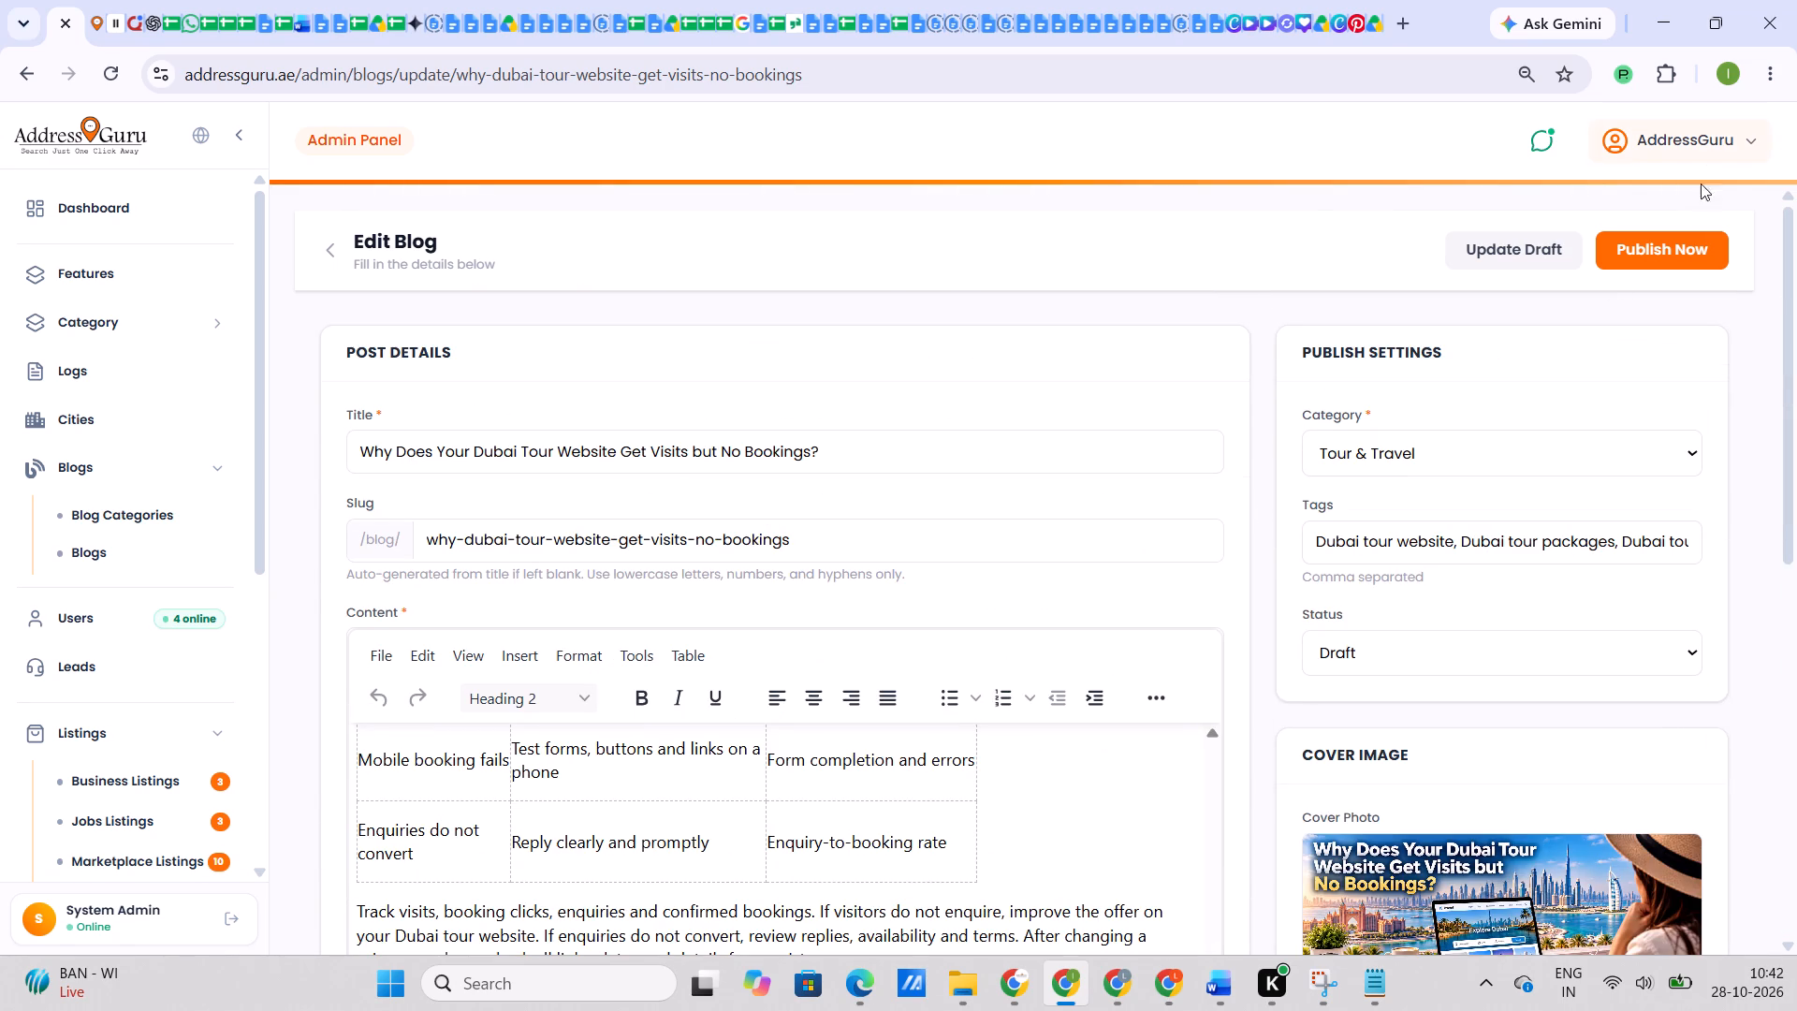
Publish the reviewed blog "Why Does Your Dubai Tour Website Get Visits but No Bookings?".
left_click(1669, 249)
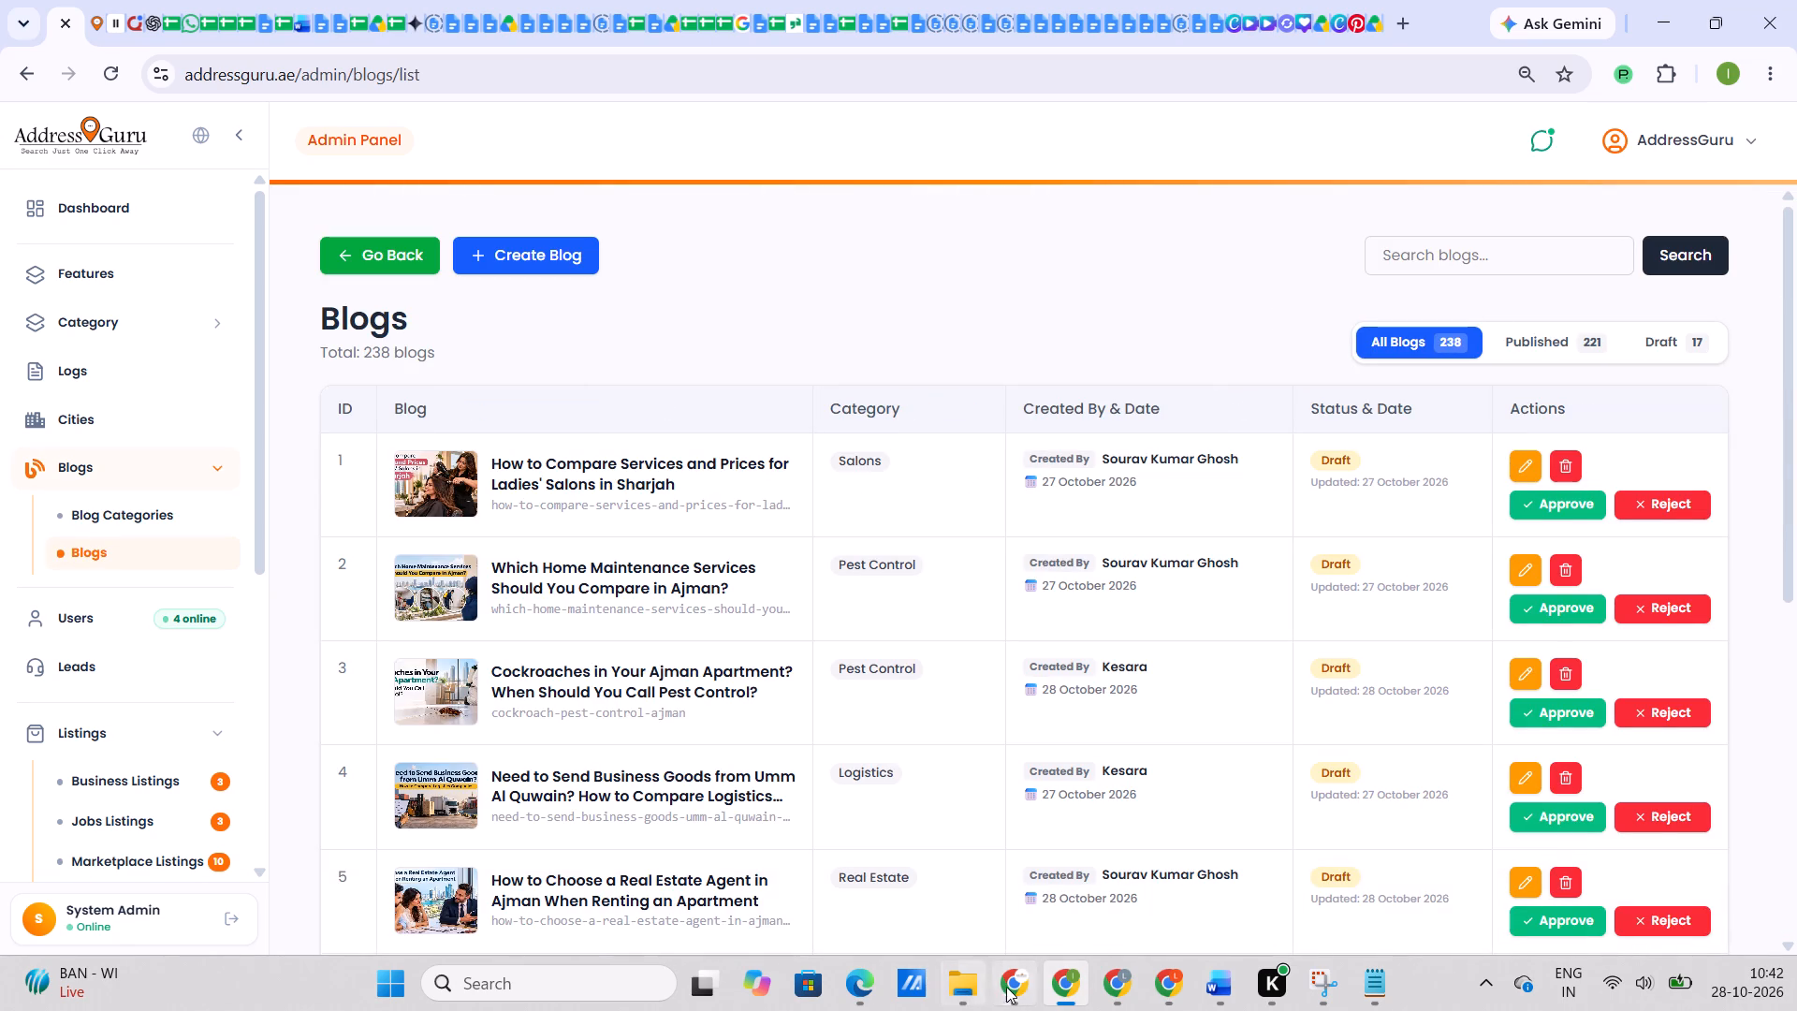
Switch to the public AddressGuru site and reload its Tour & Travel blogs page to check the newly published posts.
left_click(1006, 987)
left_click(145, 0)
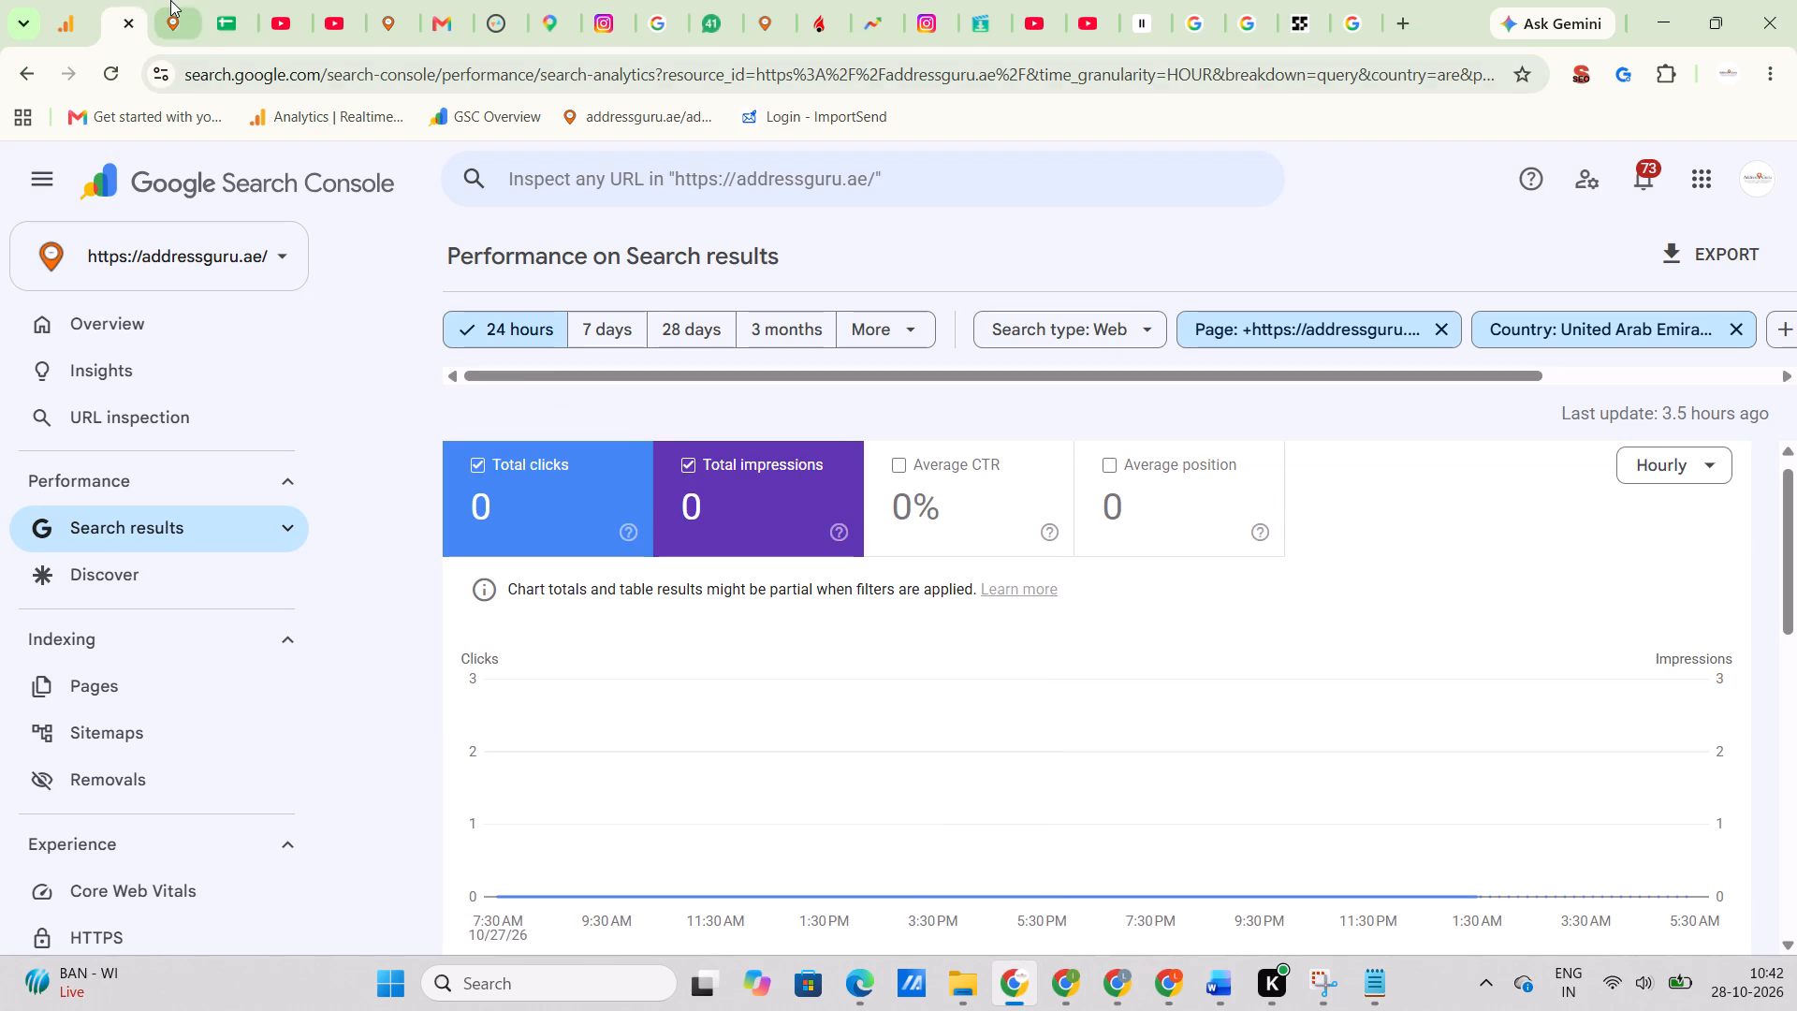
left_click(170, 0)
scroll(144, 110, "up", 3)
scroll(540, 328, "up", 1)
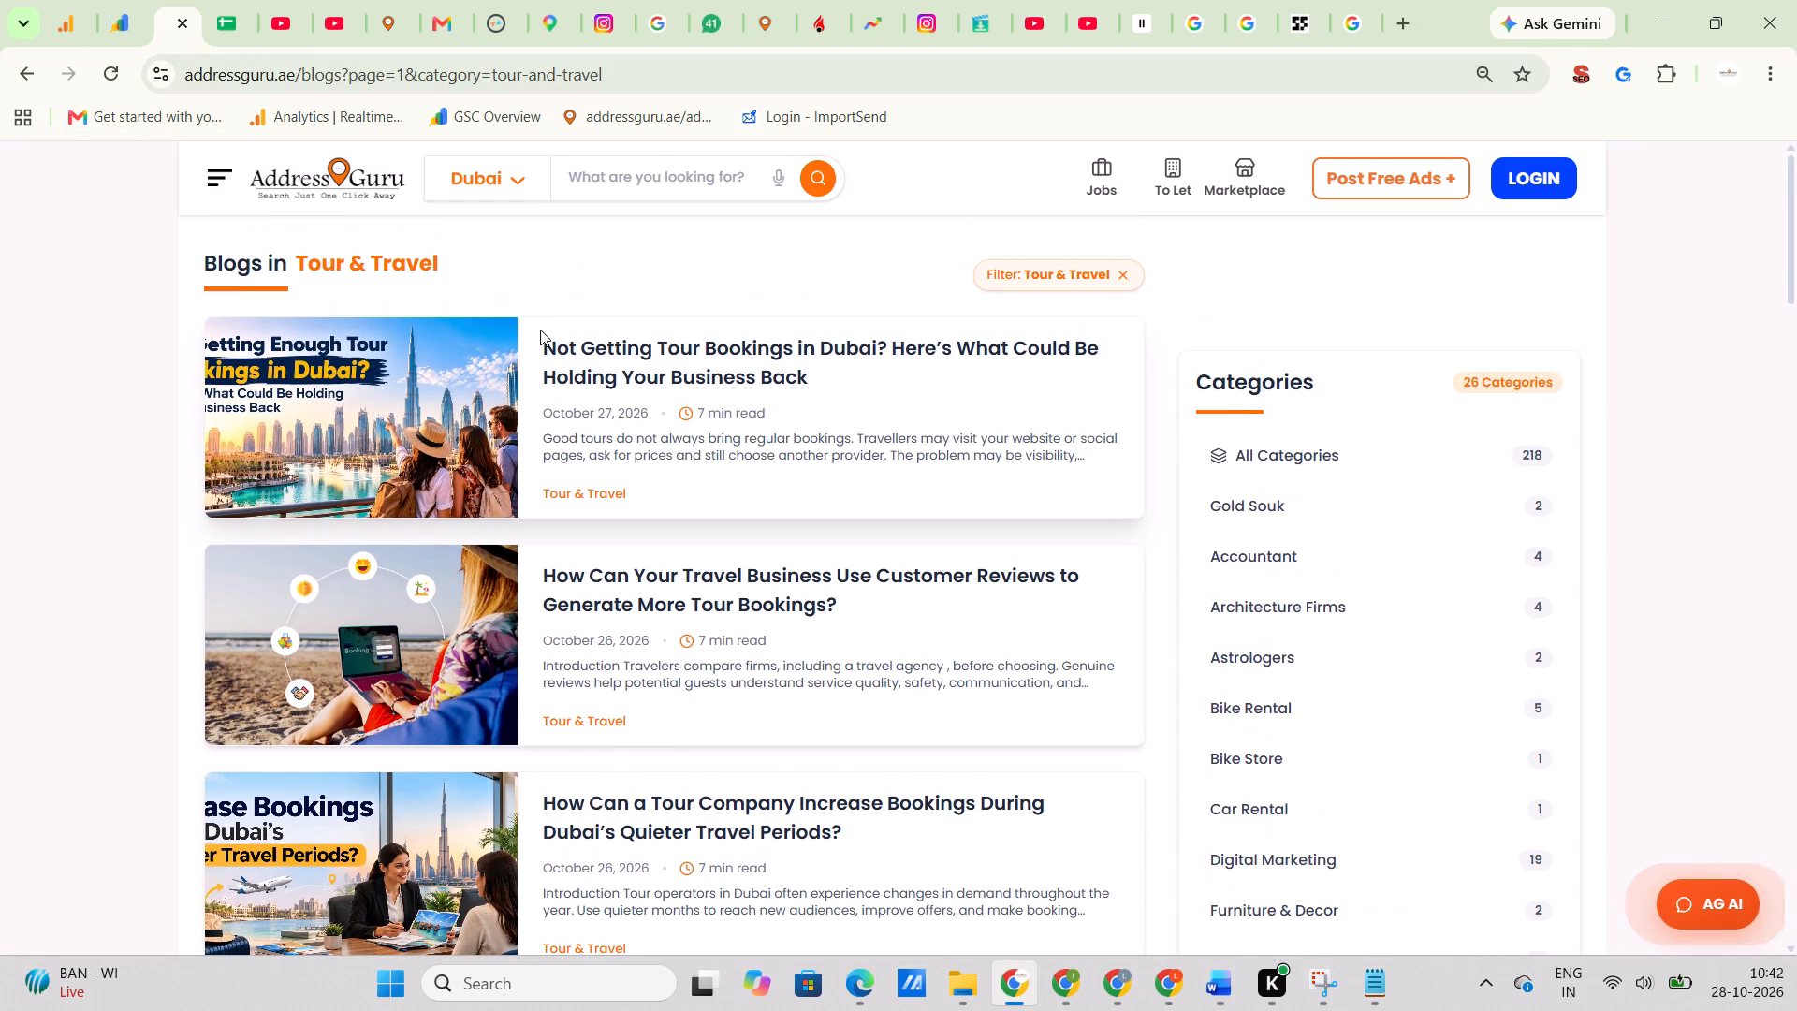
scroll(540, 330, "up", 1)
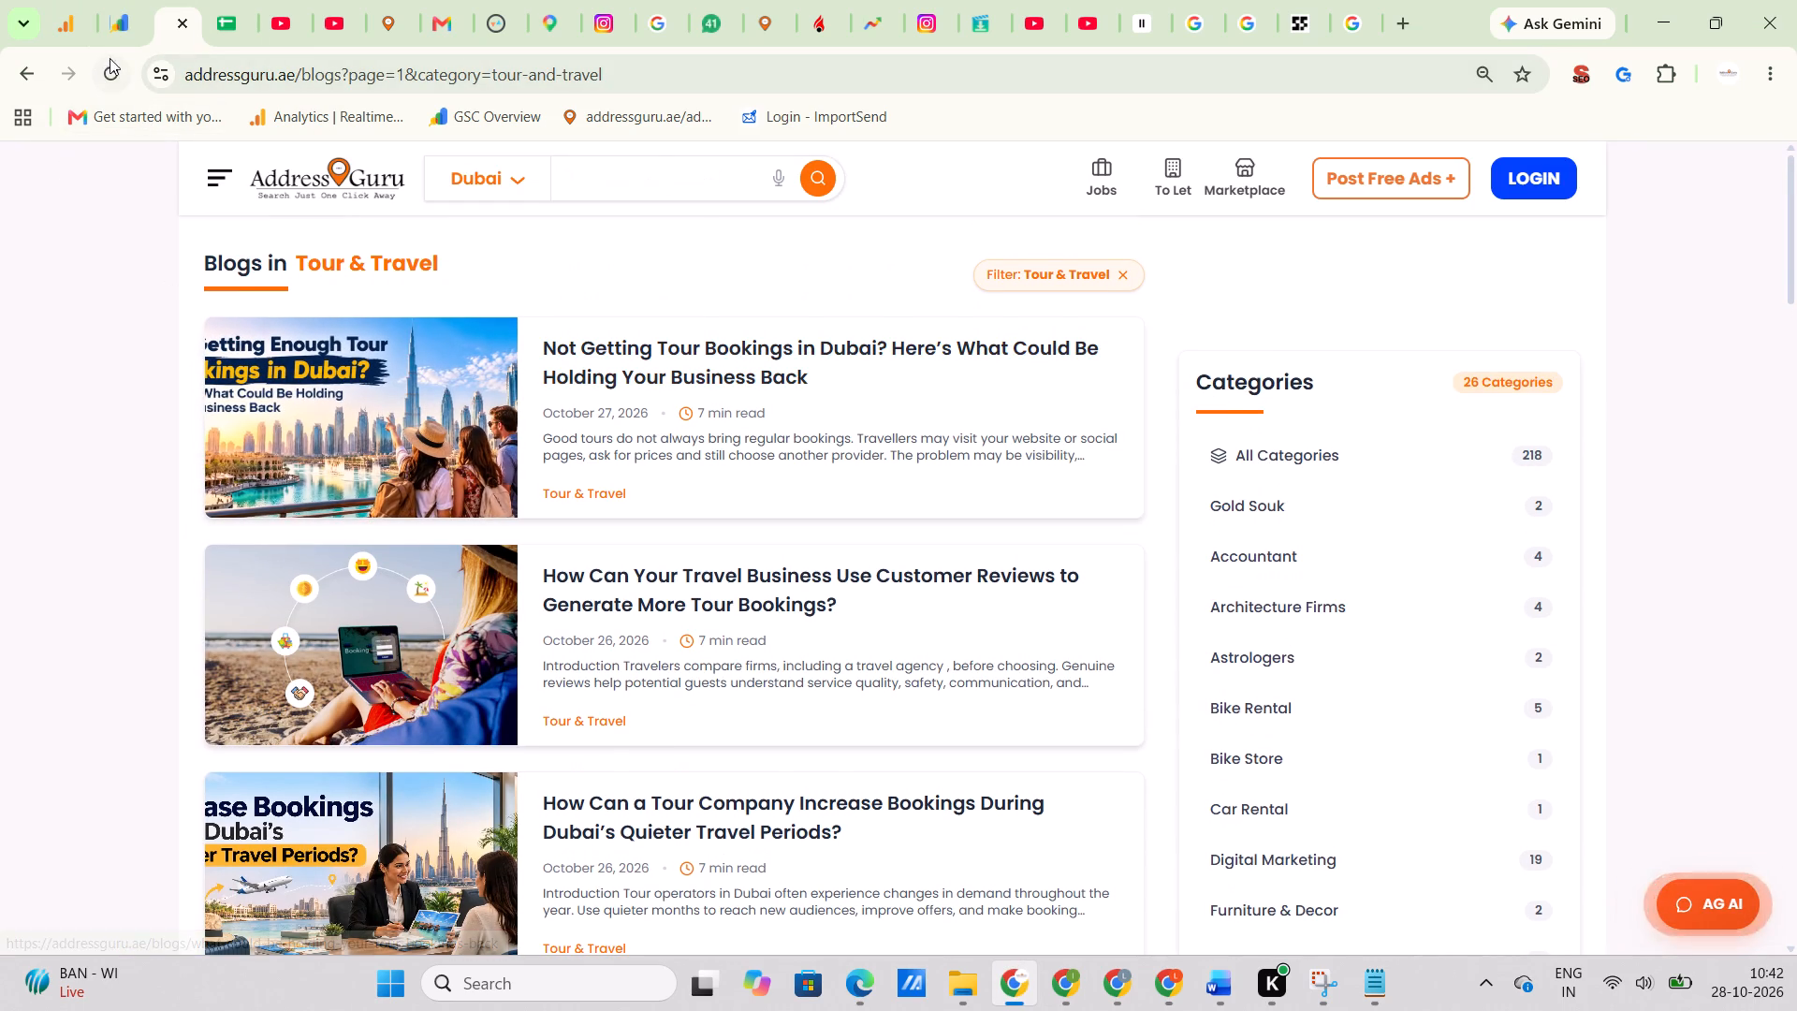
left_click(112, 68)
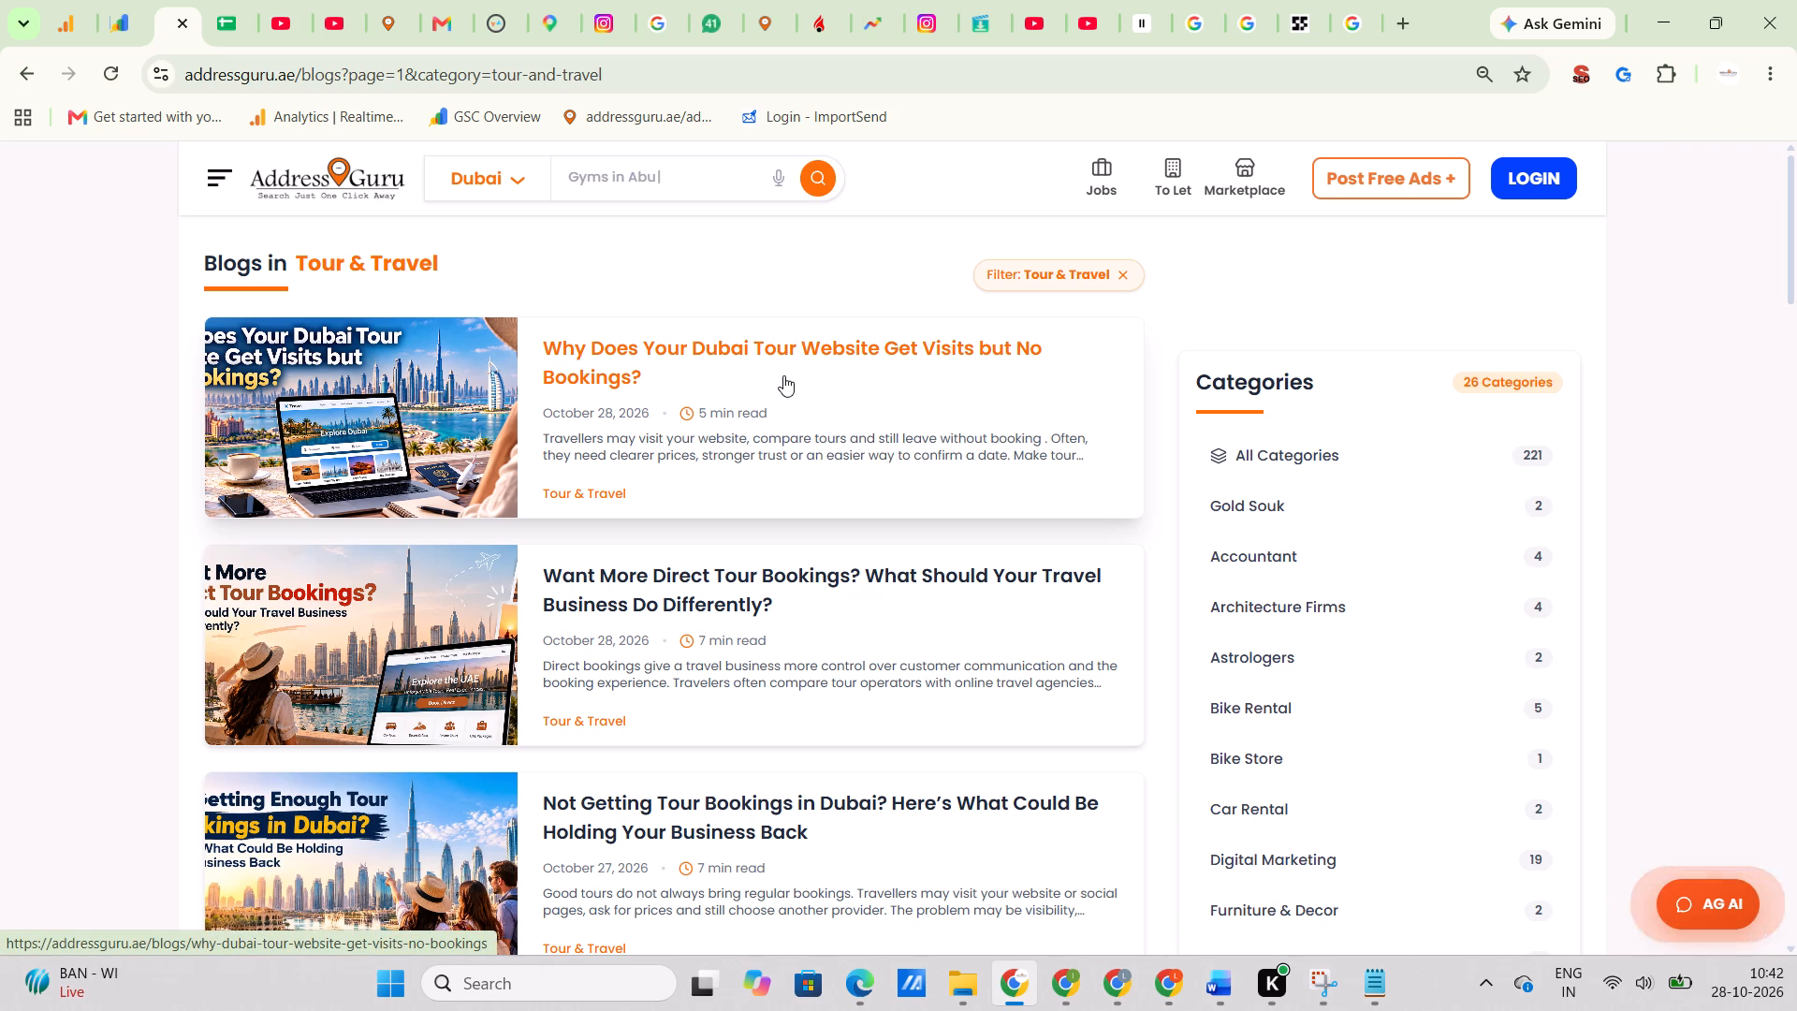
Switch to the "Anoj intern JD" spreadsheet and examine the yellow-highlighted architecture titles near the end of the list, rows 765 to 767.
left_click(1077, 1001)
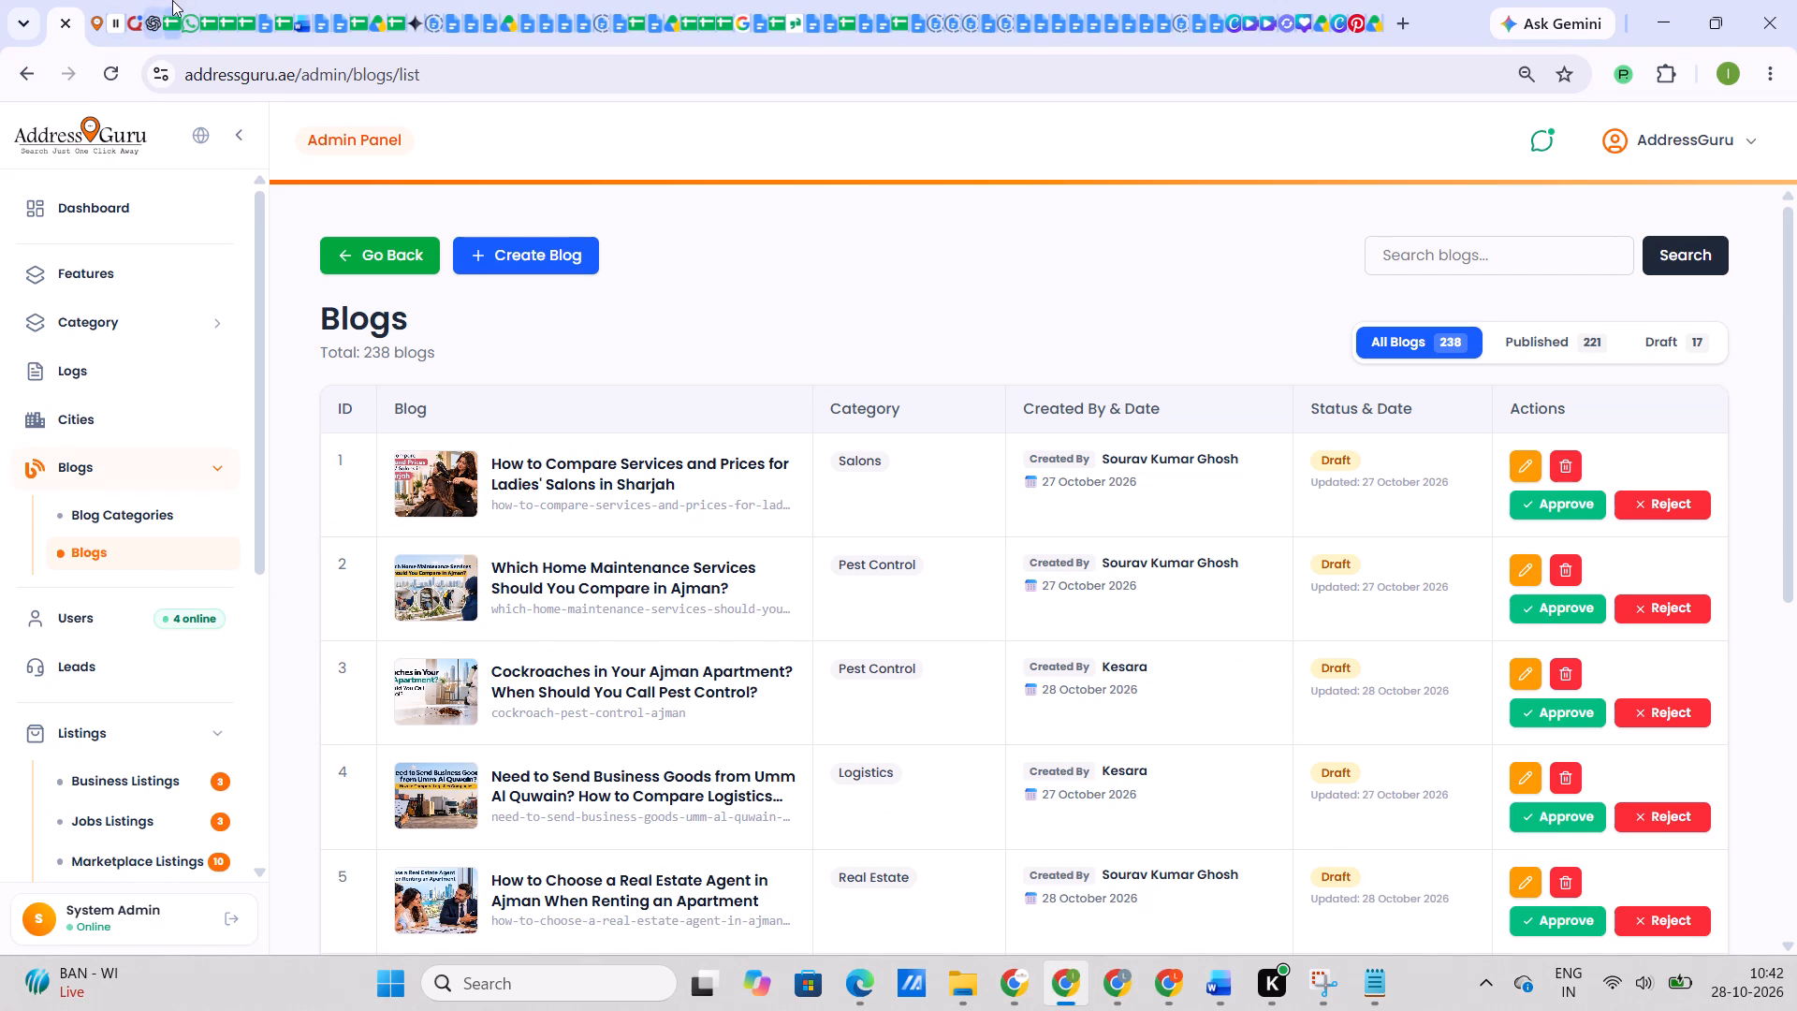
left_click(176, 0)
scroll(625, 615, "down", 11)
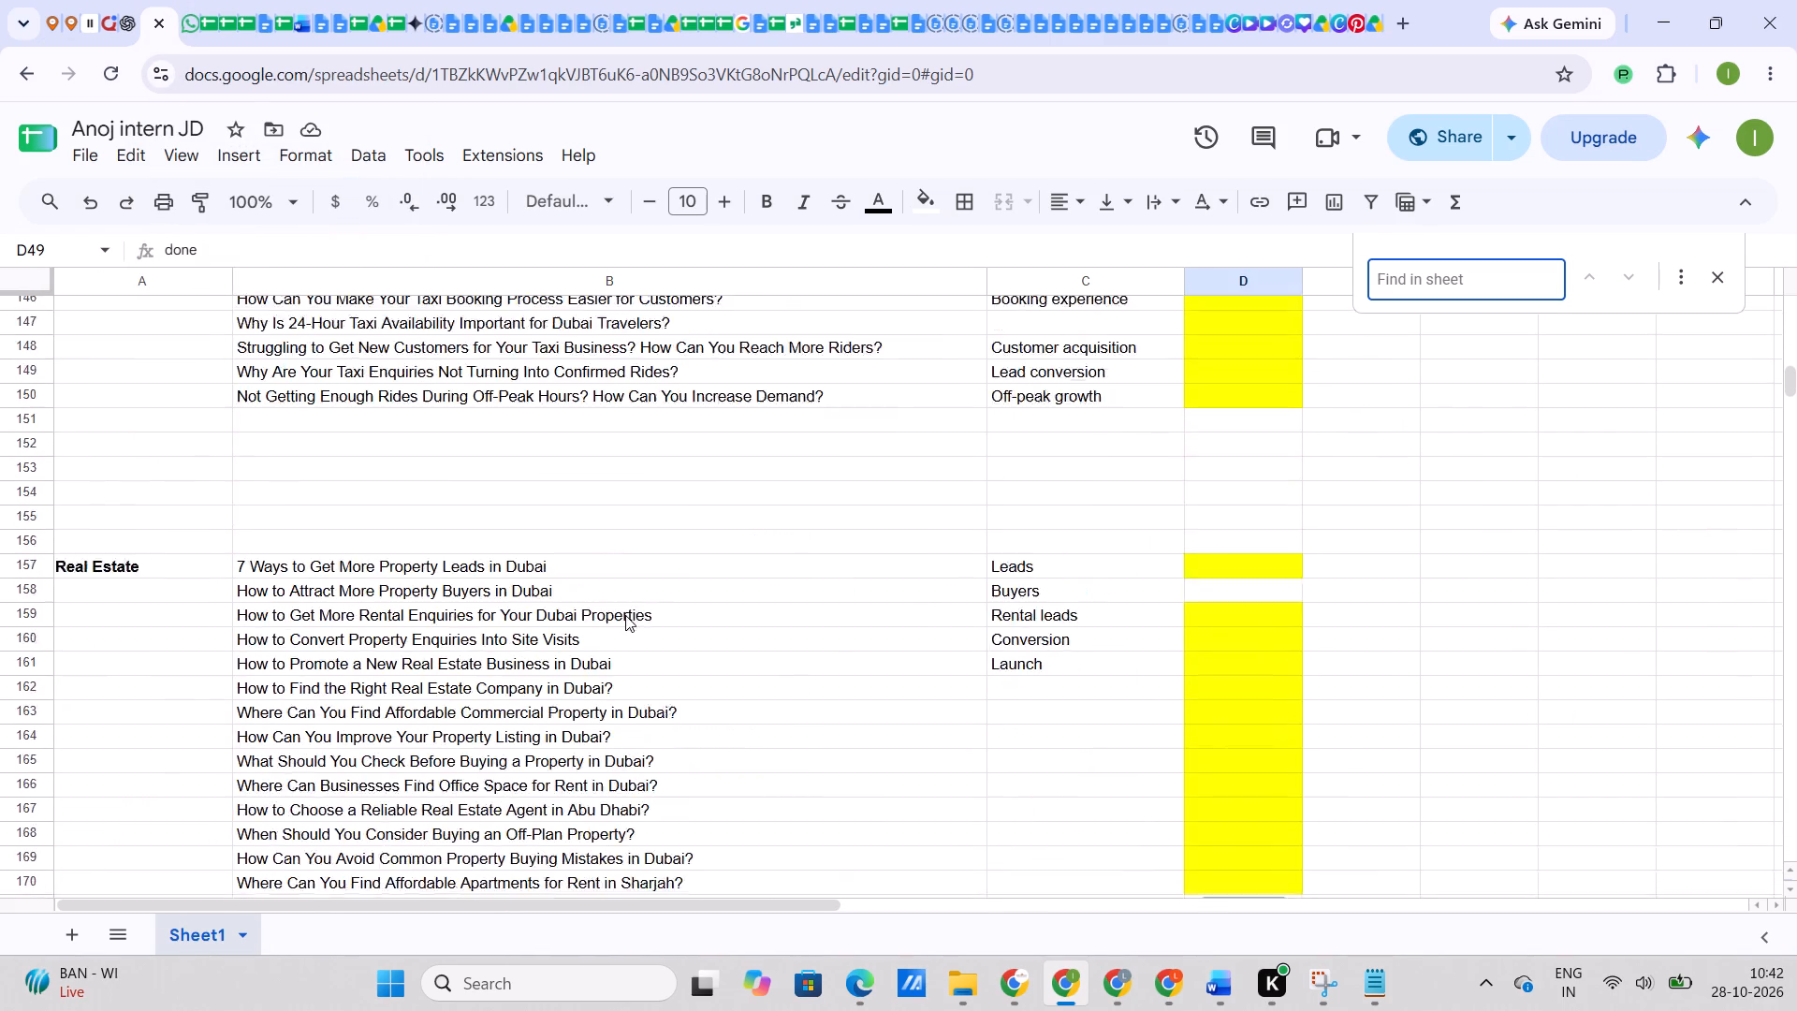
scroll(625, 615, "down", 20)
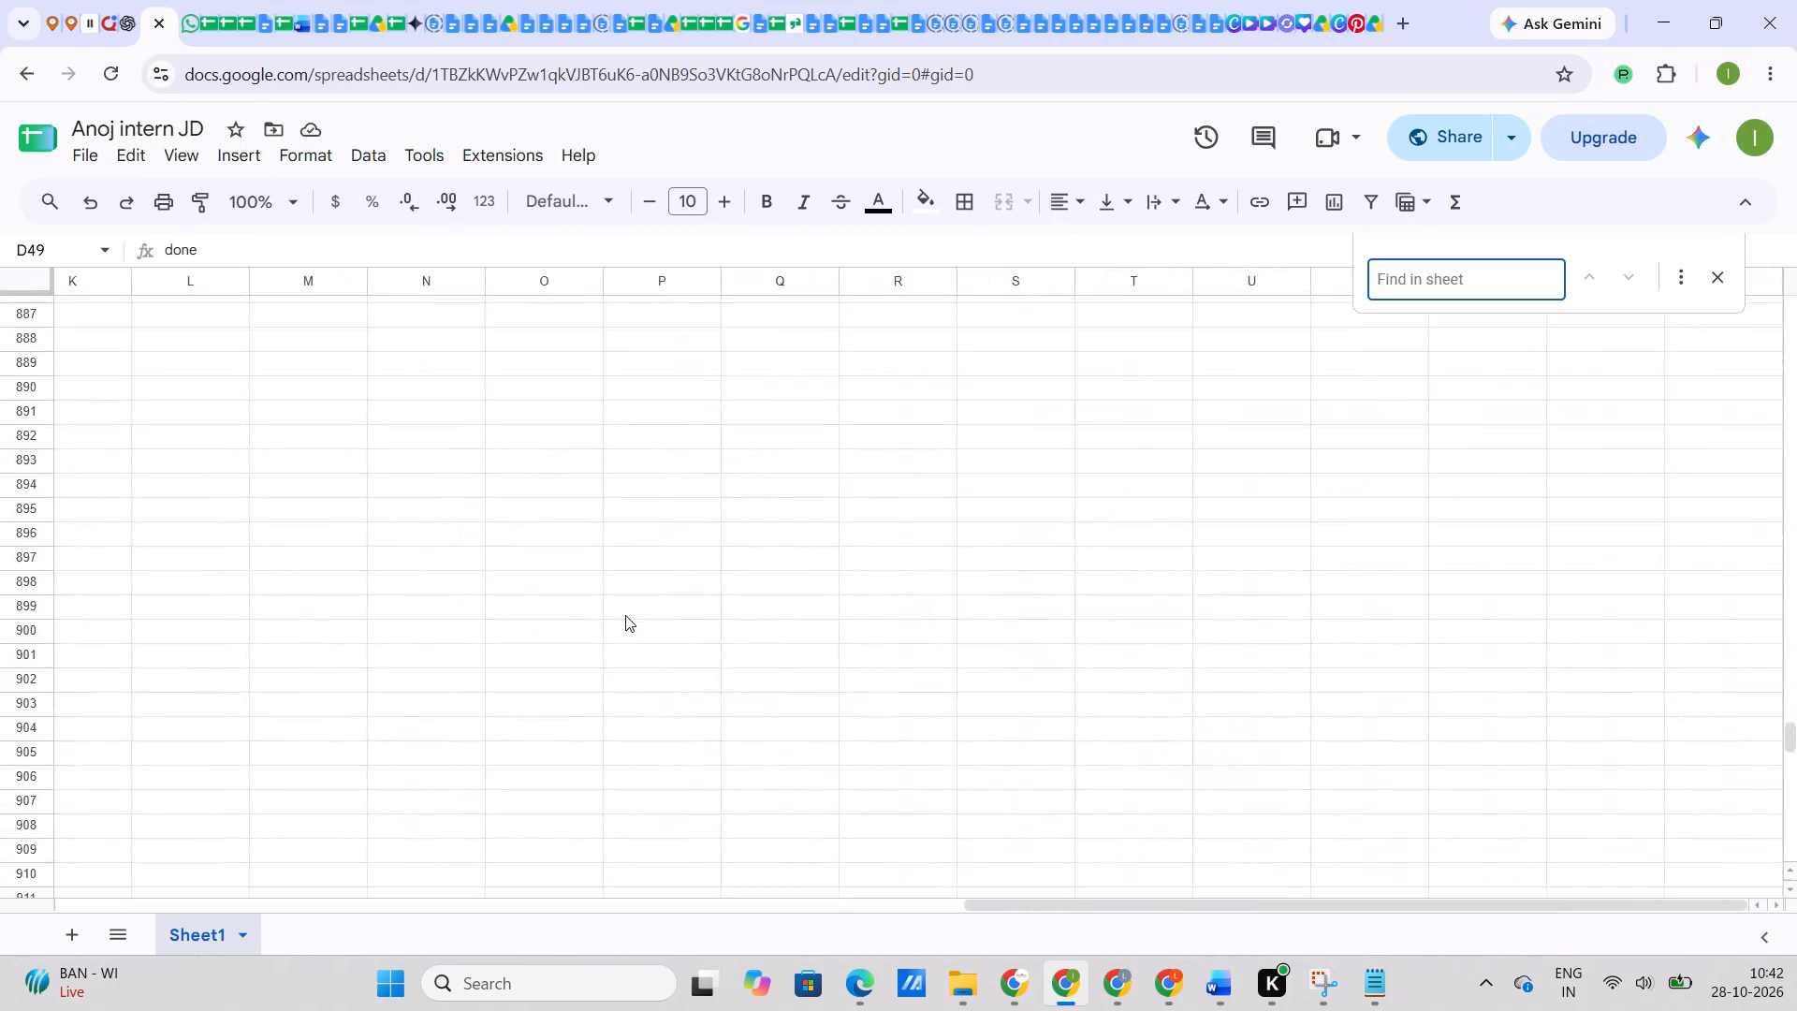
scroll(625, 615, "right", 19)
scroll(622, 610, "up", 5)
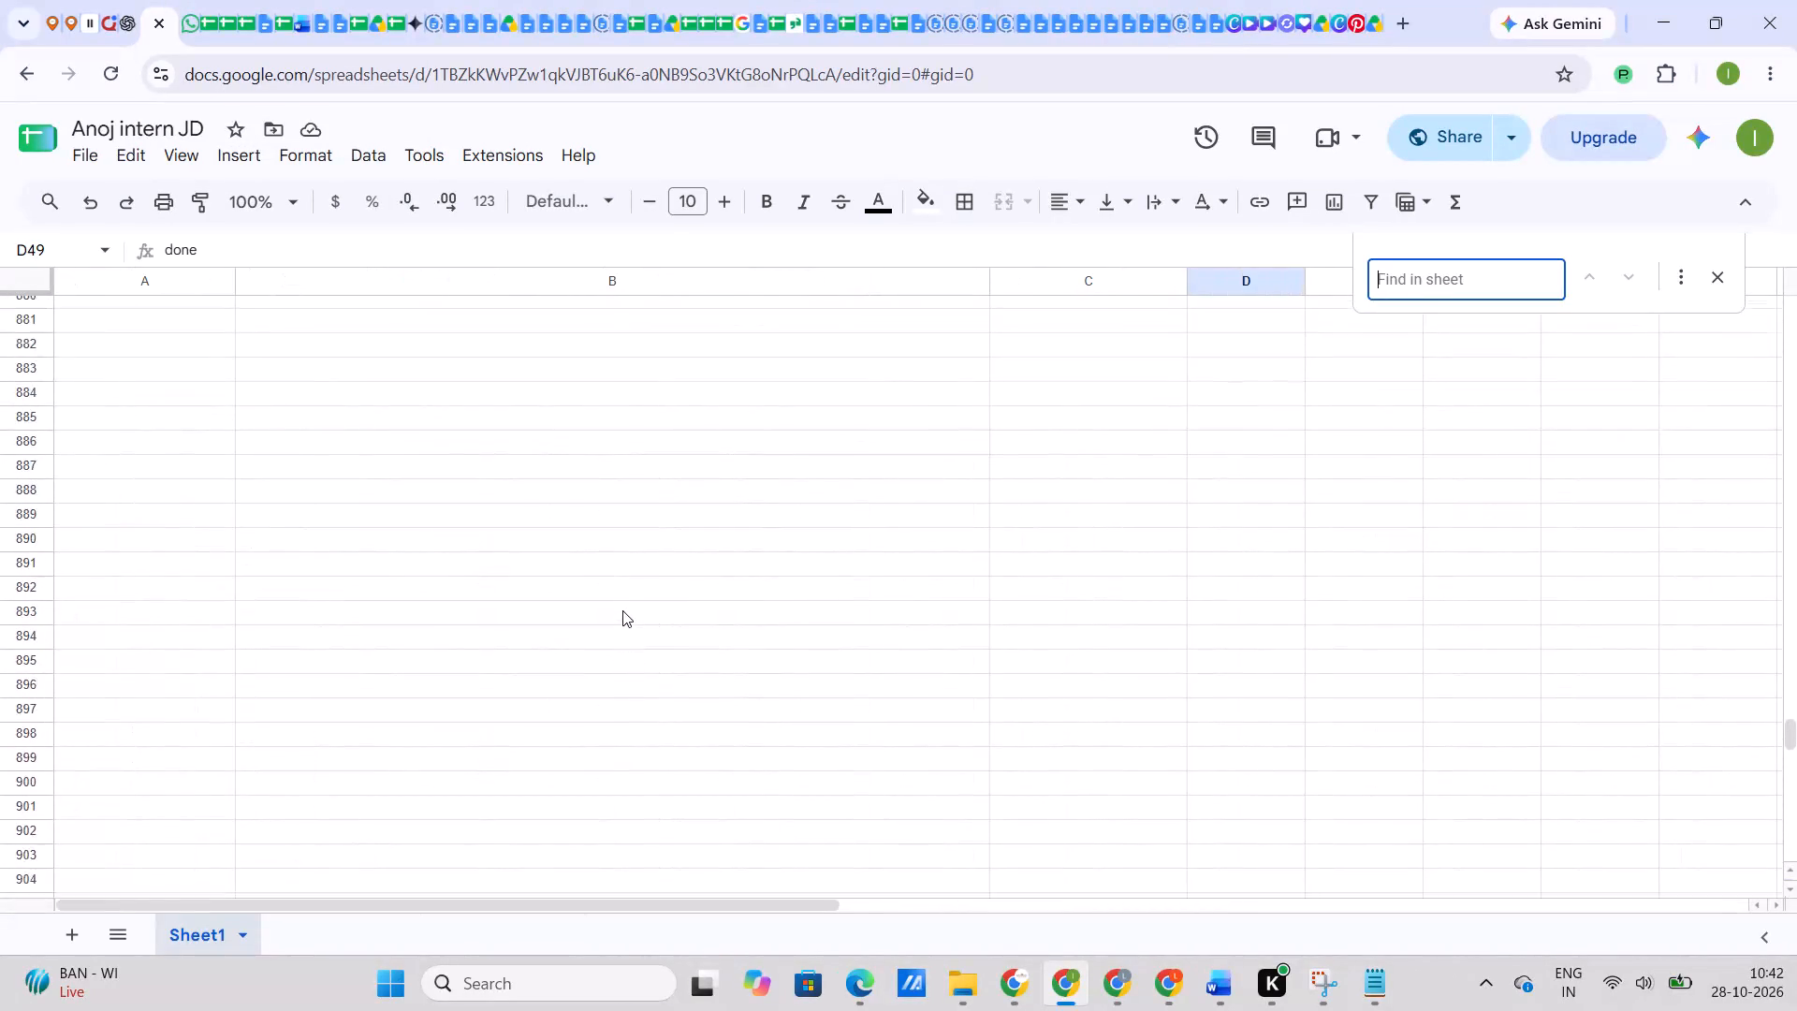
scroll(622, 610, "up", 9)
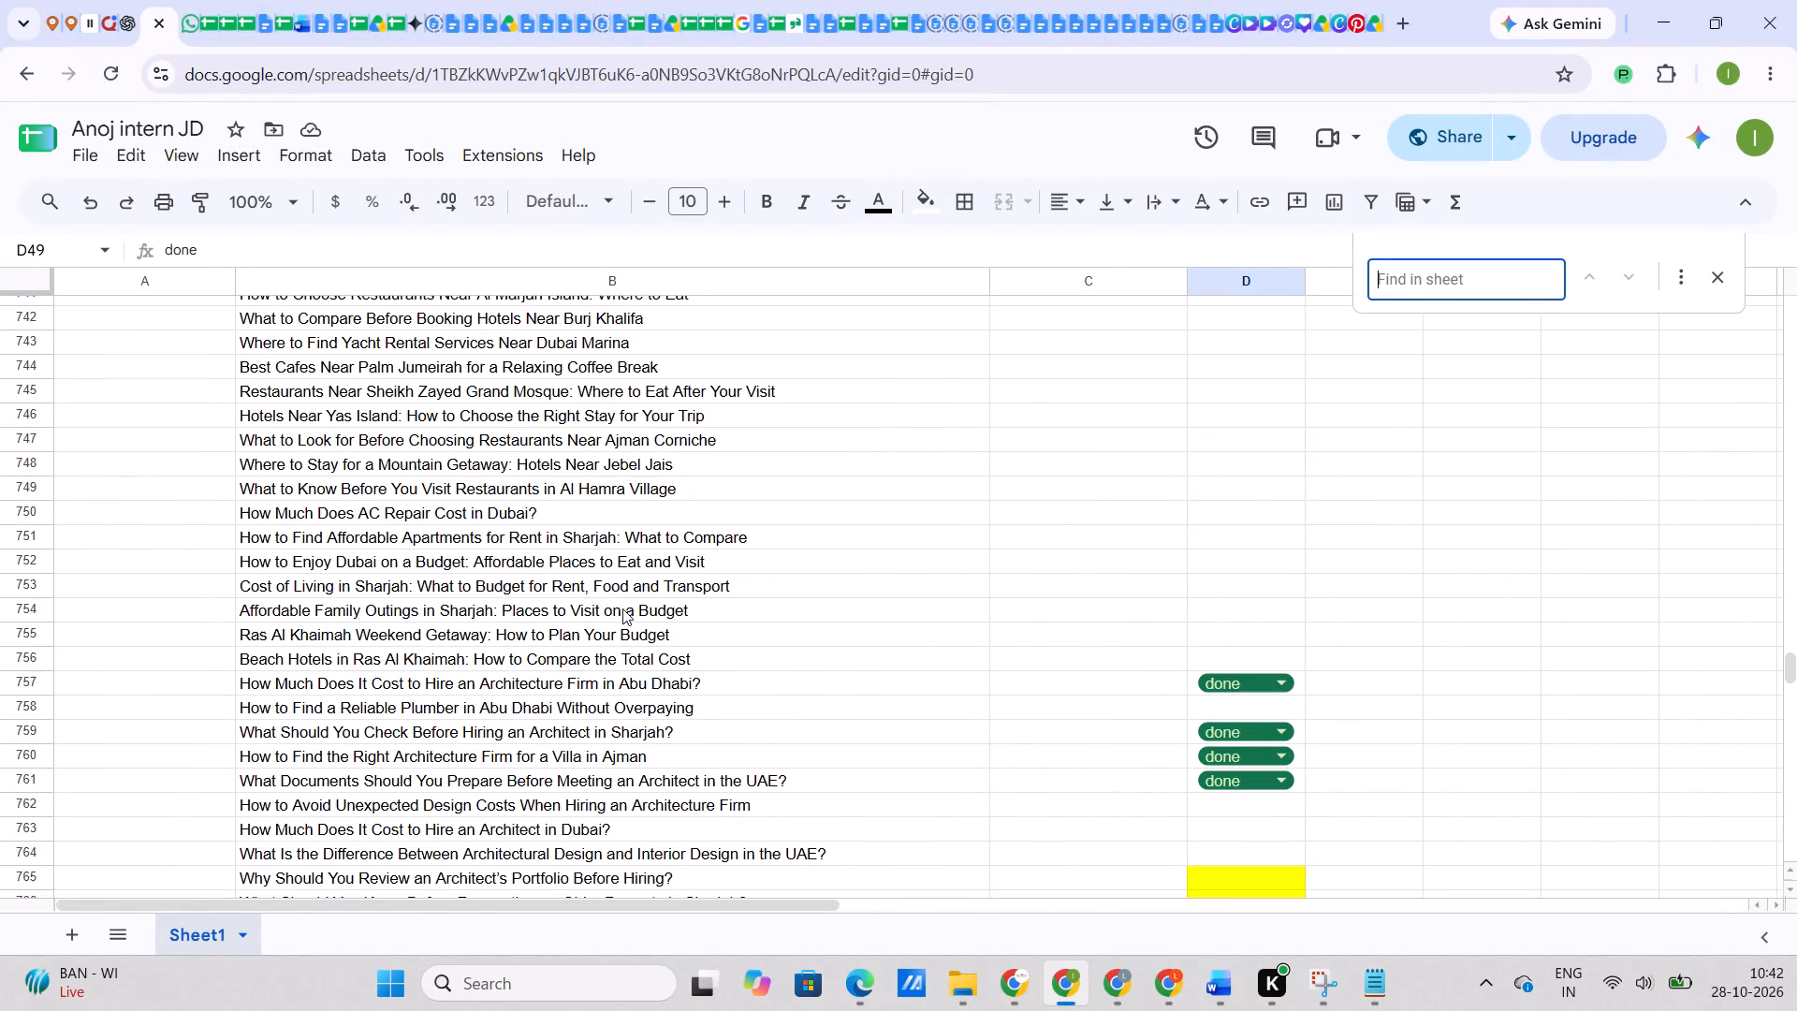
scroll(622, 608, "down", 1)
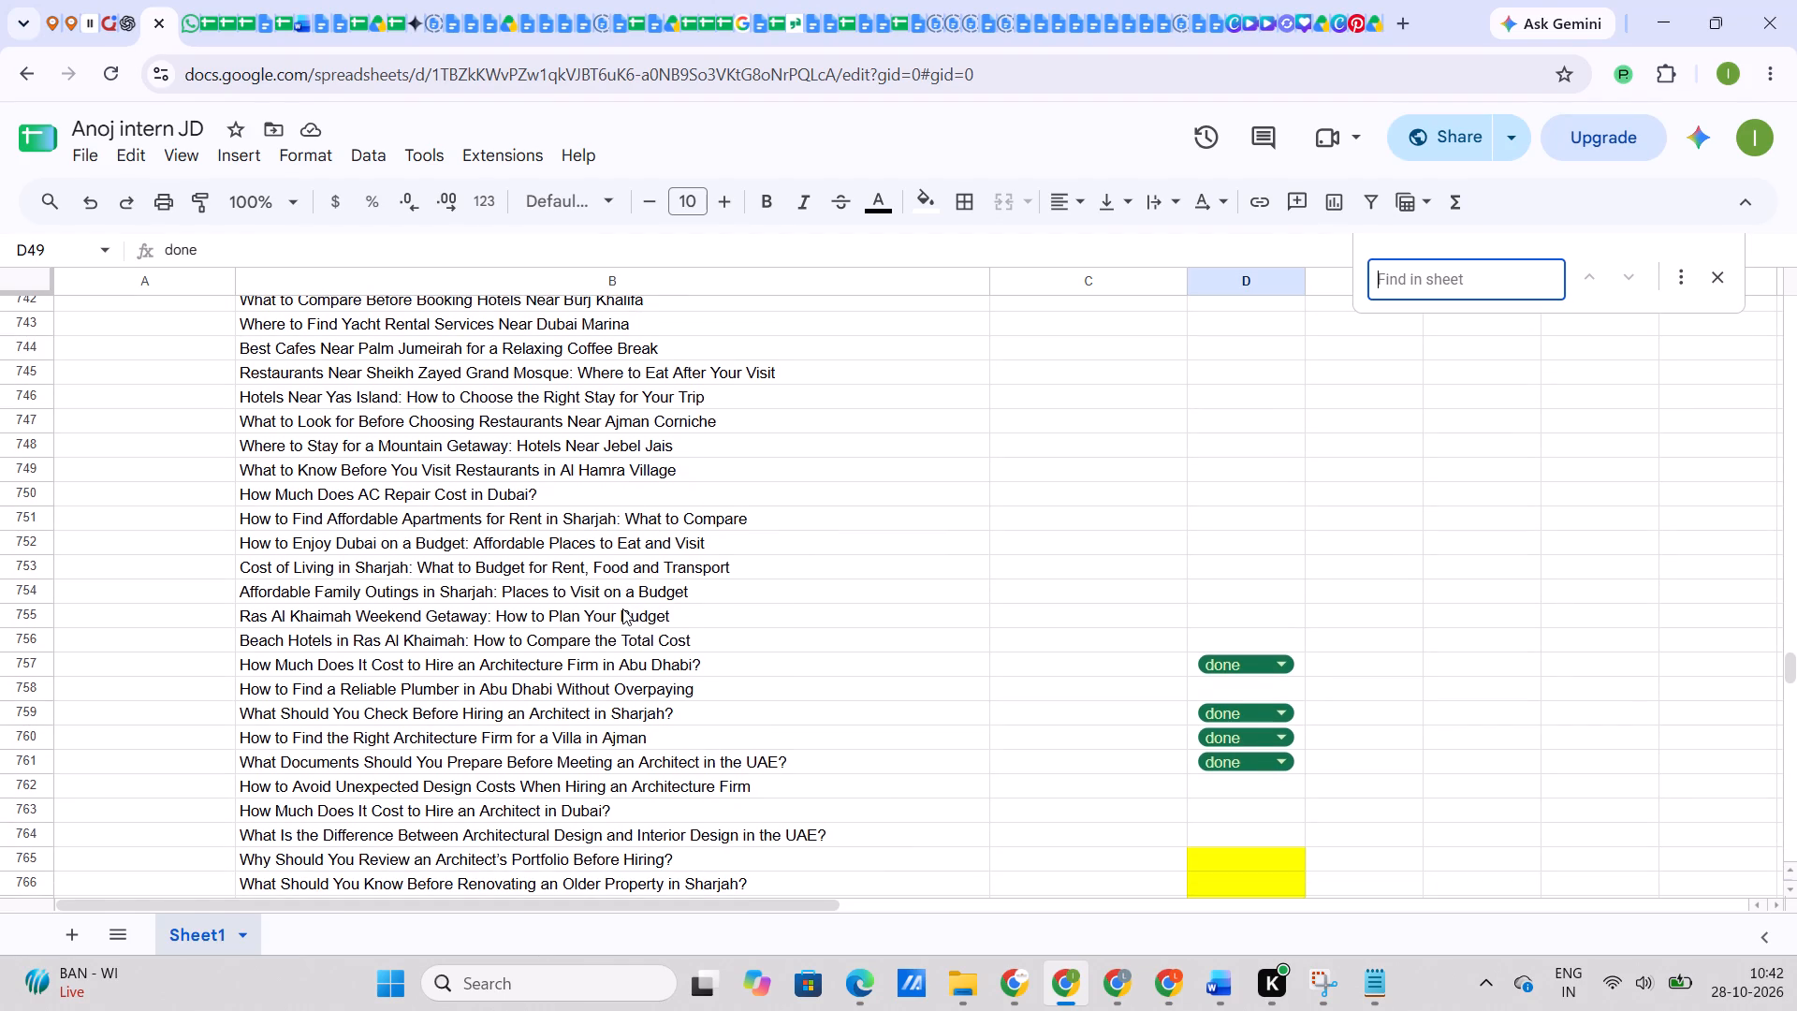
scroll(622, 608, "down", 2)
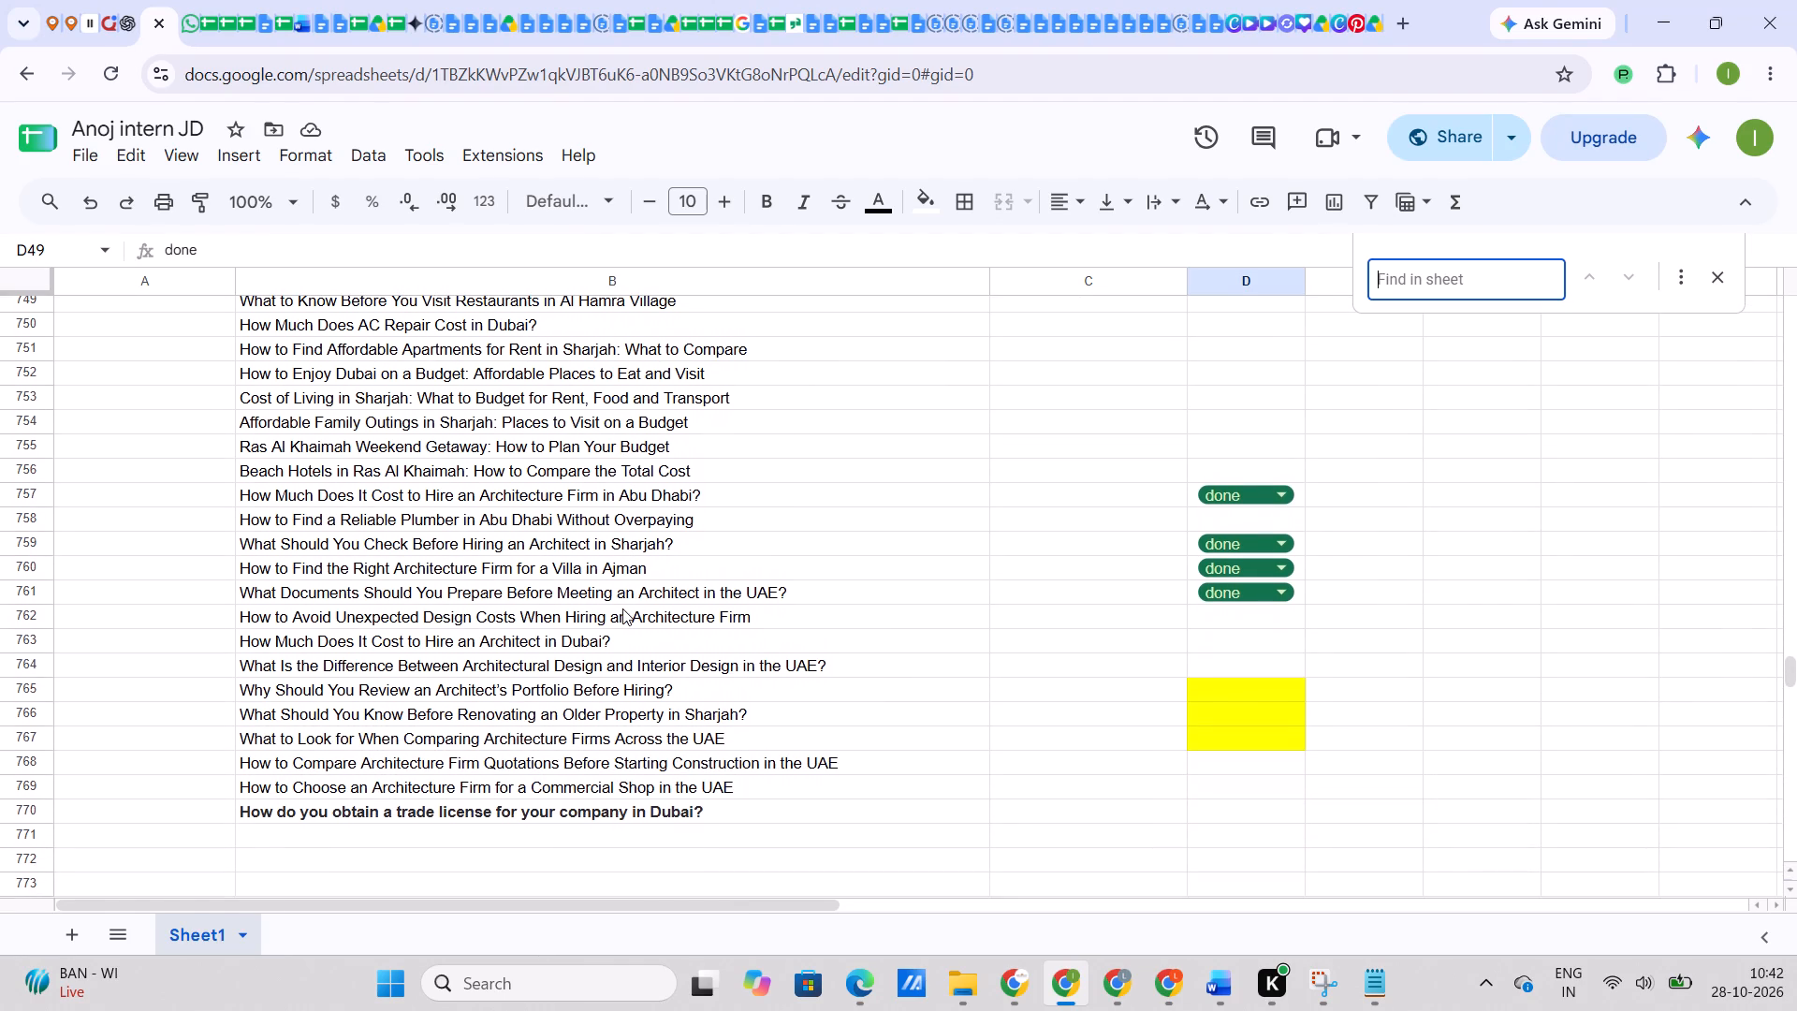
left_click(1081, 696)
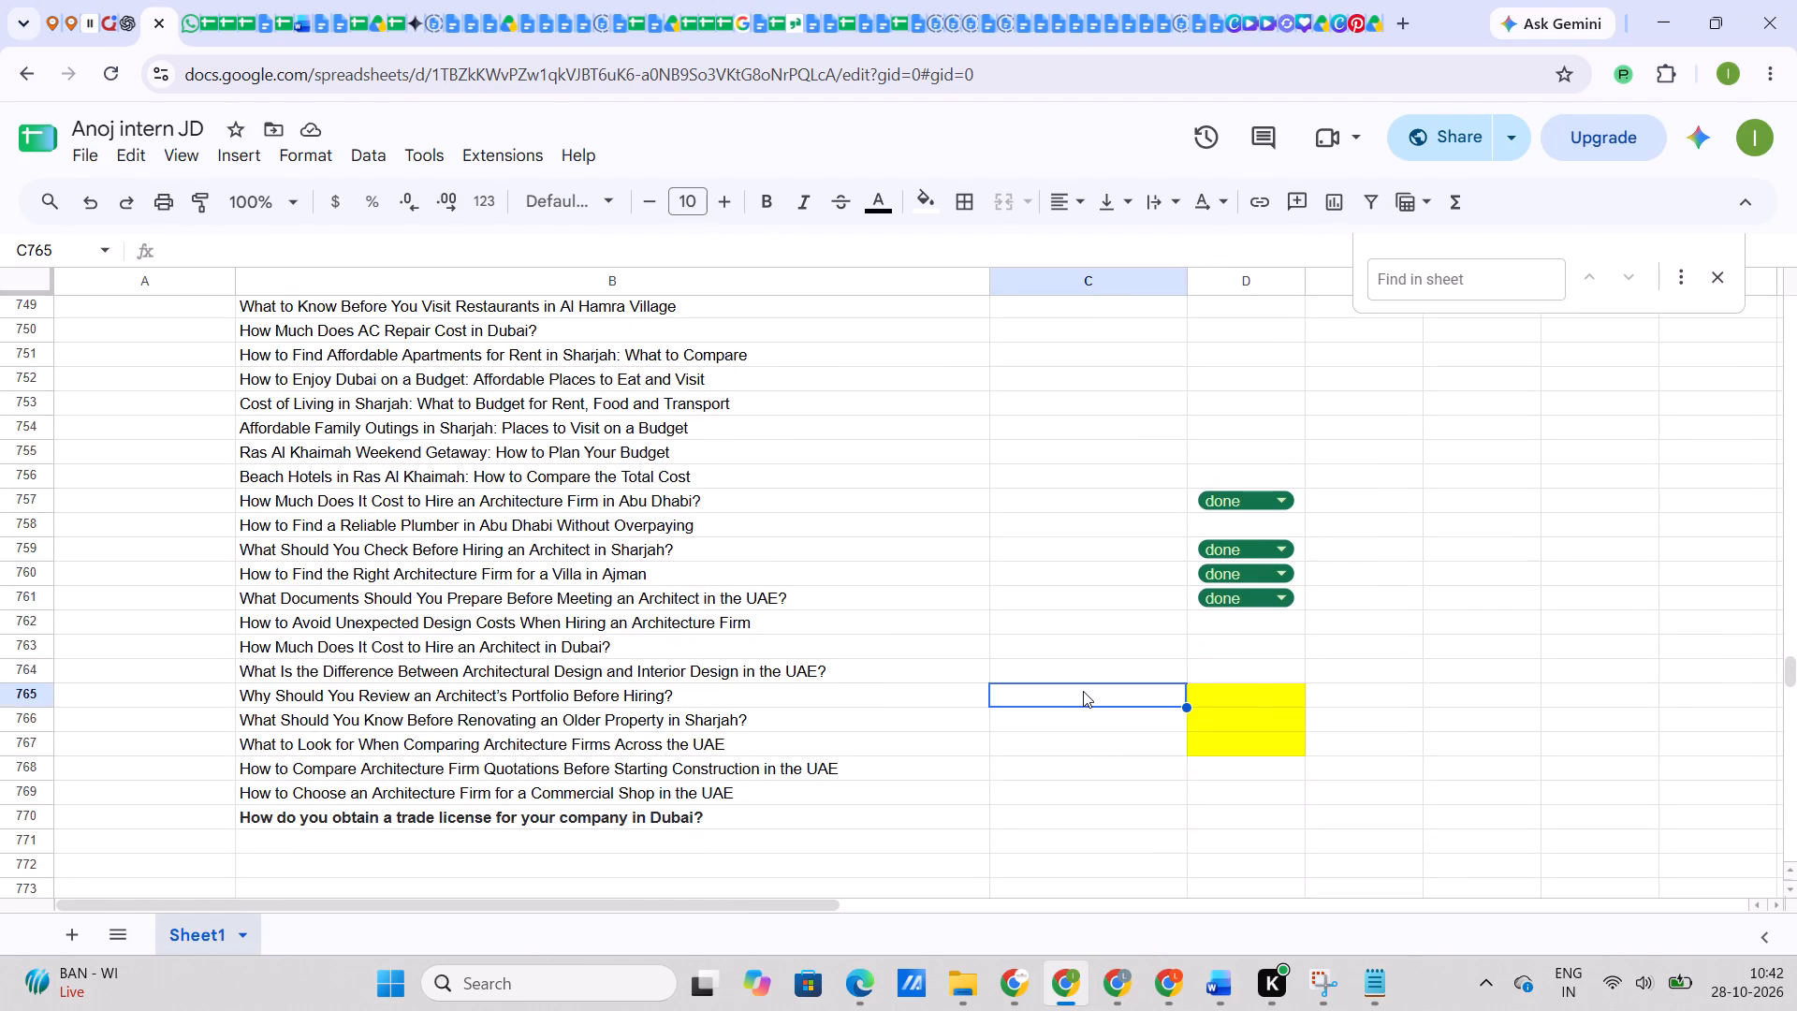
key("Left")
key("Down")
key("Down")
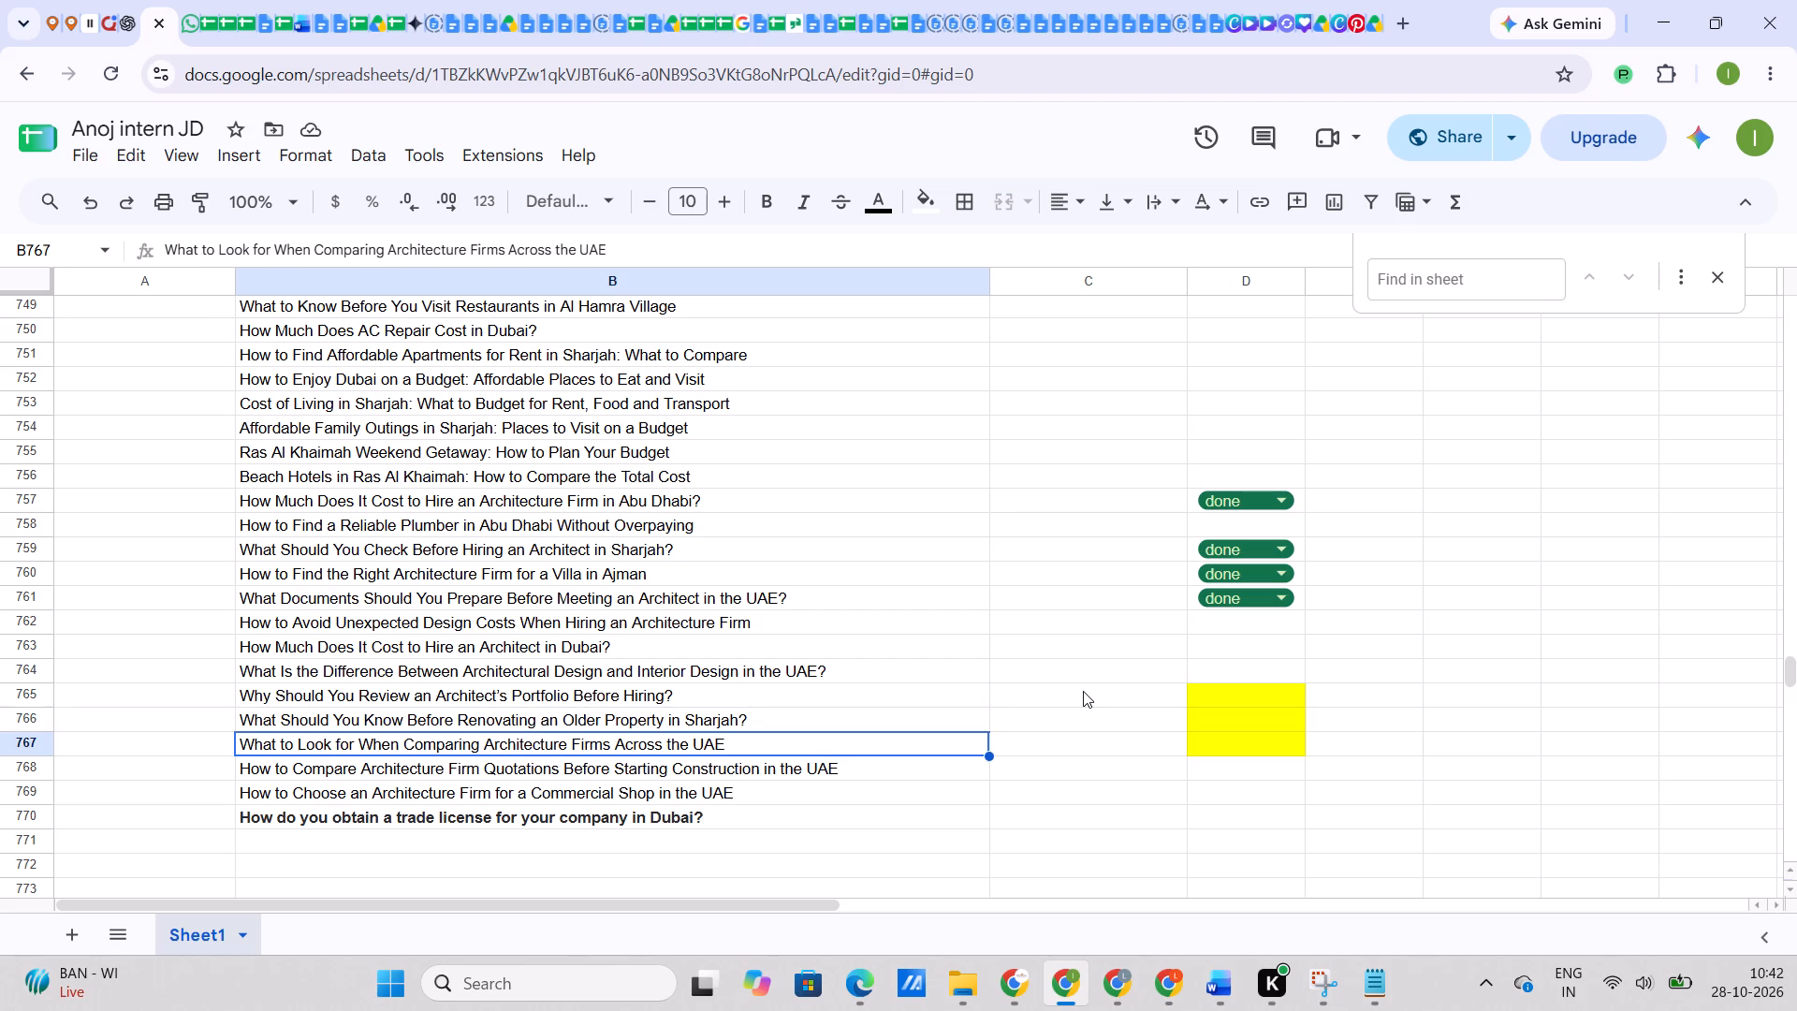
Examine the yellow-highlighted titles in rows 738 to 740 and 722 to 724, working upward through the list.
scroll(1083, 691, "up", 5)
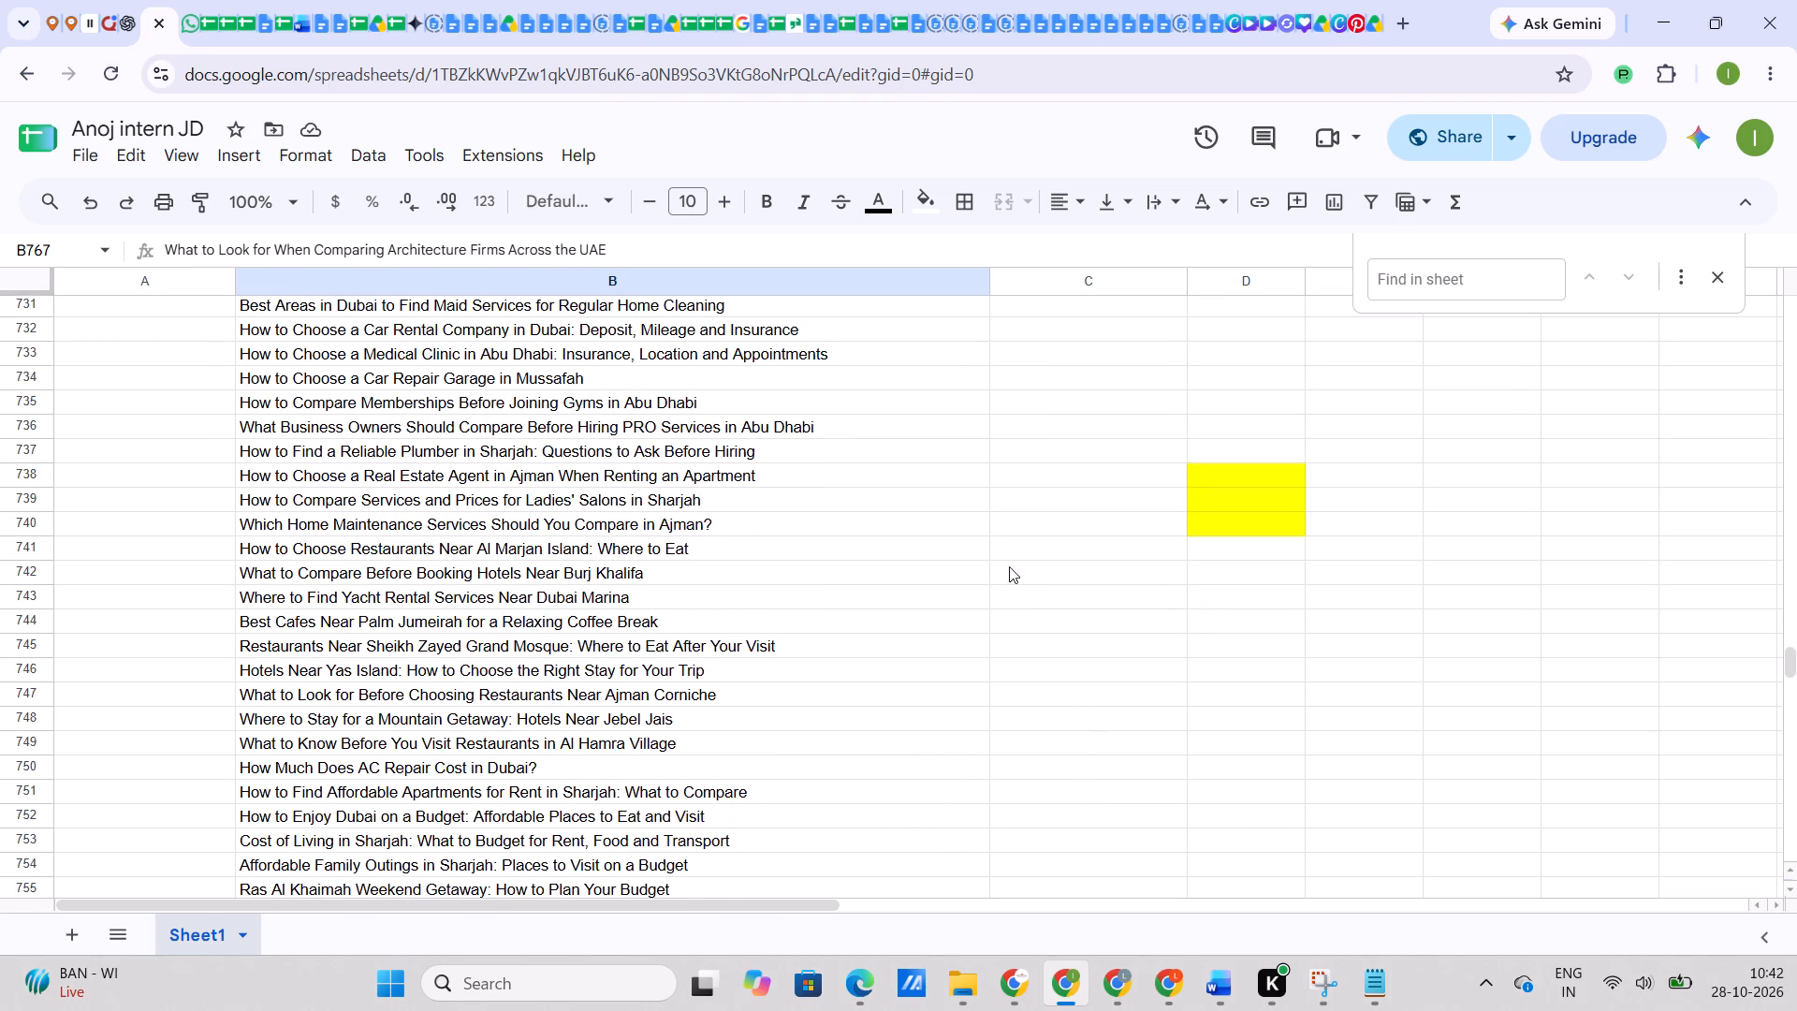
left_click(953, 527)
key("Up")
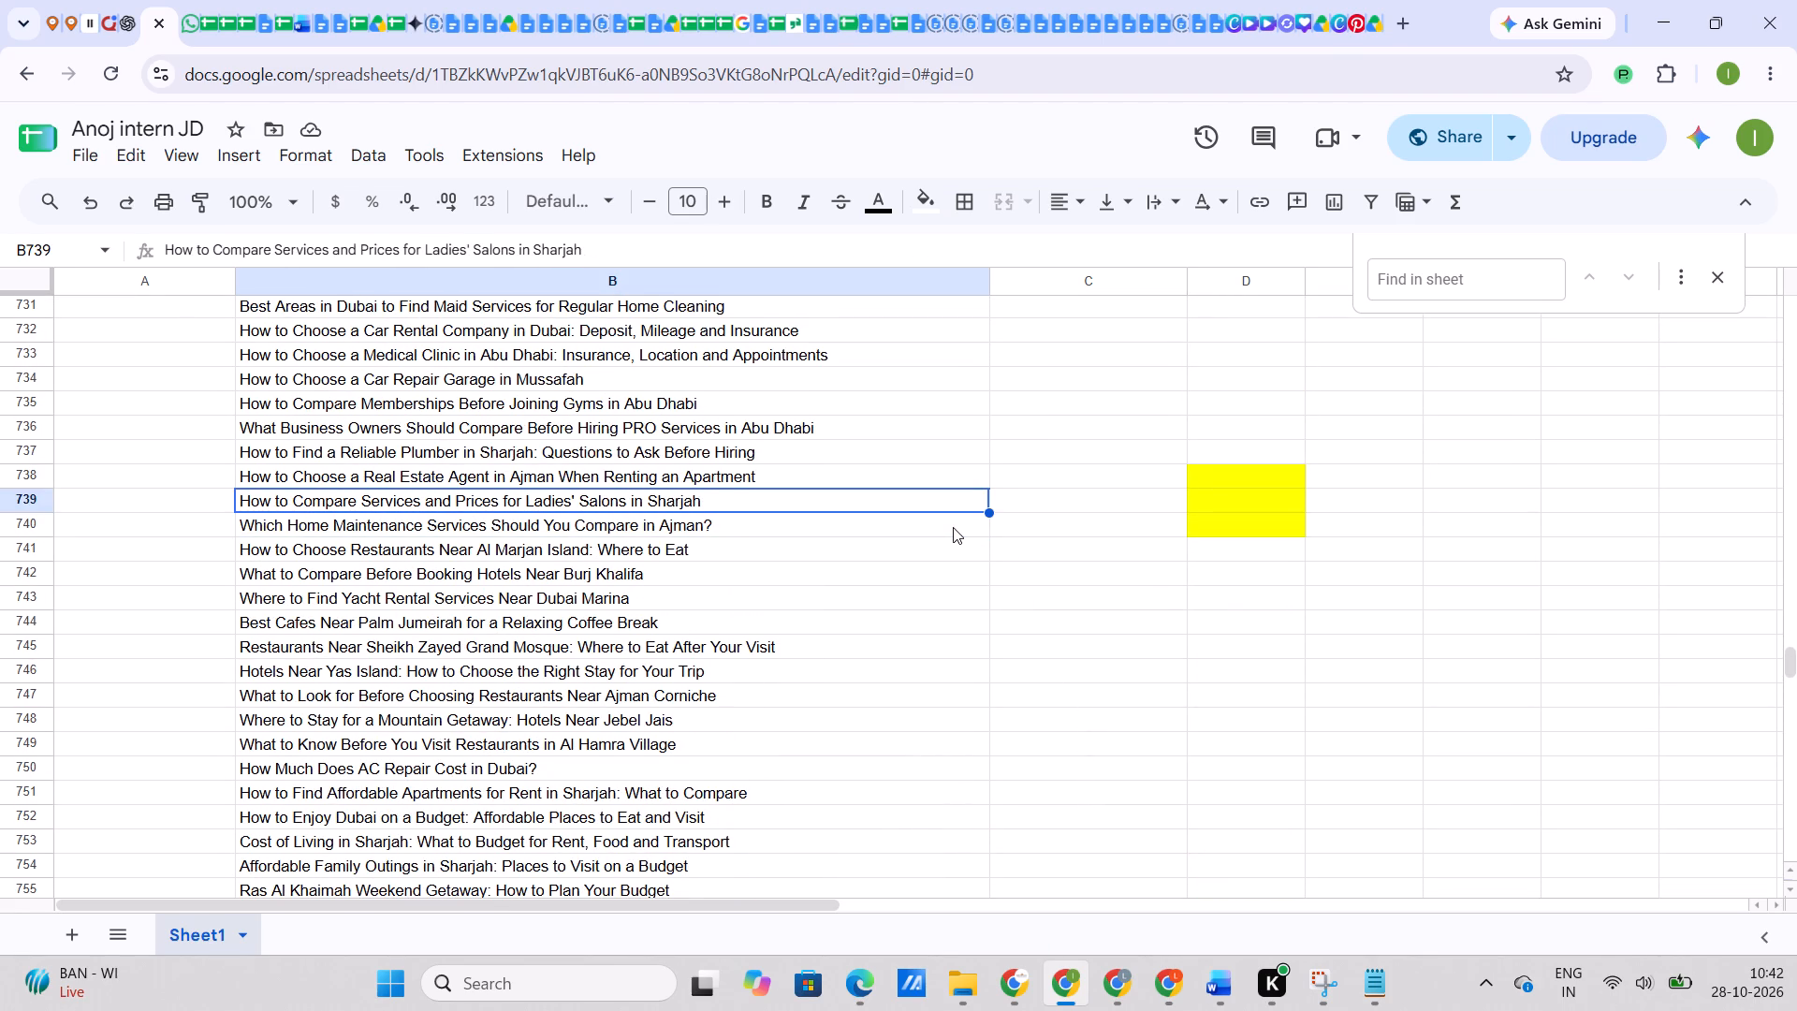
key("Up")
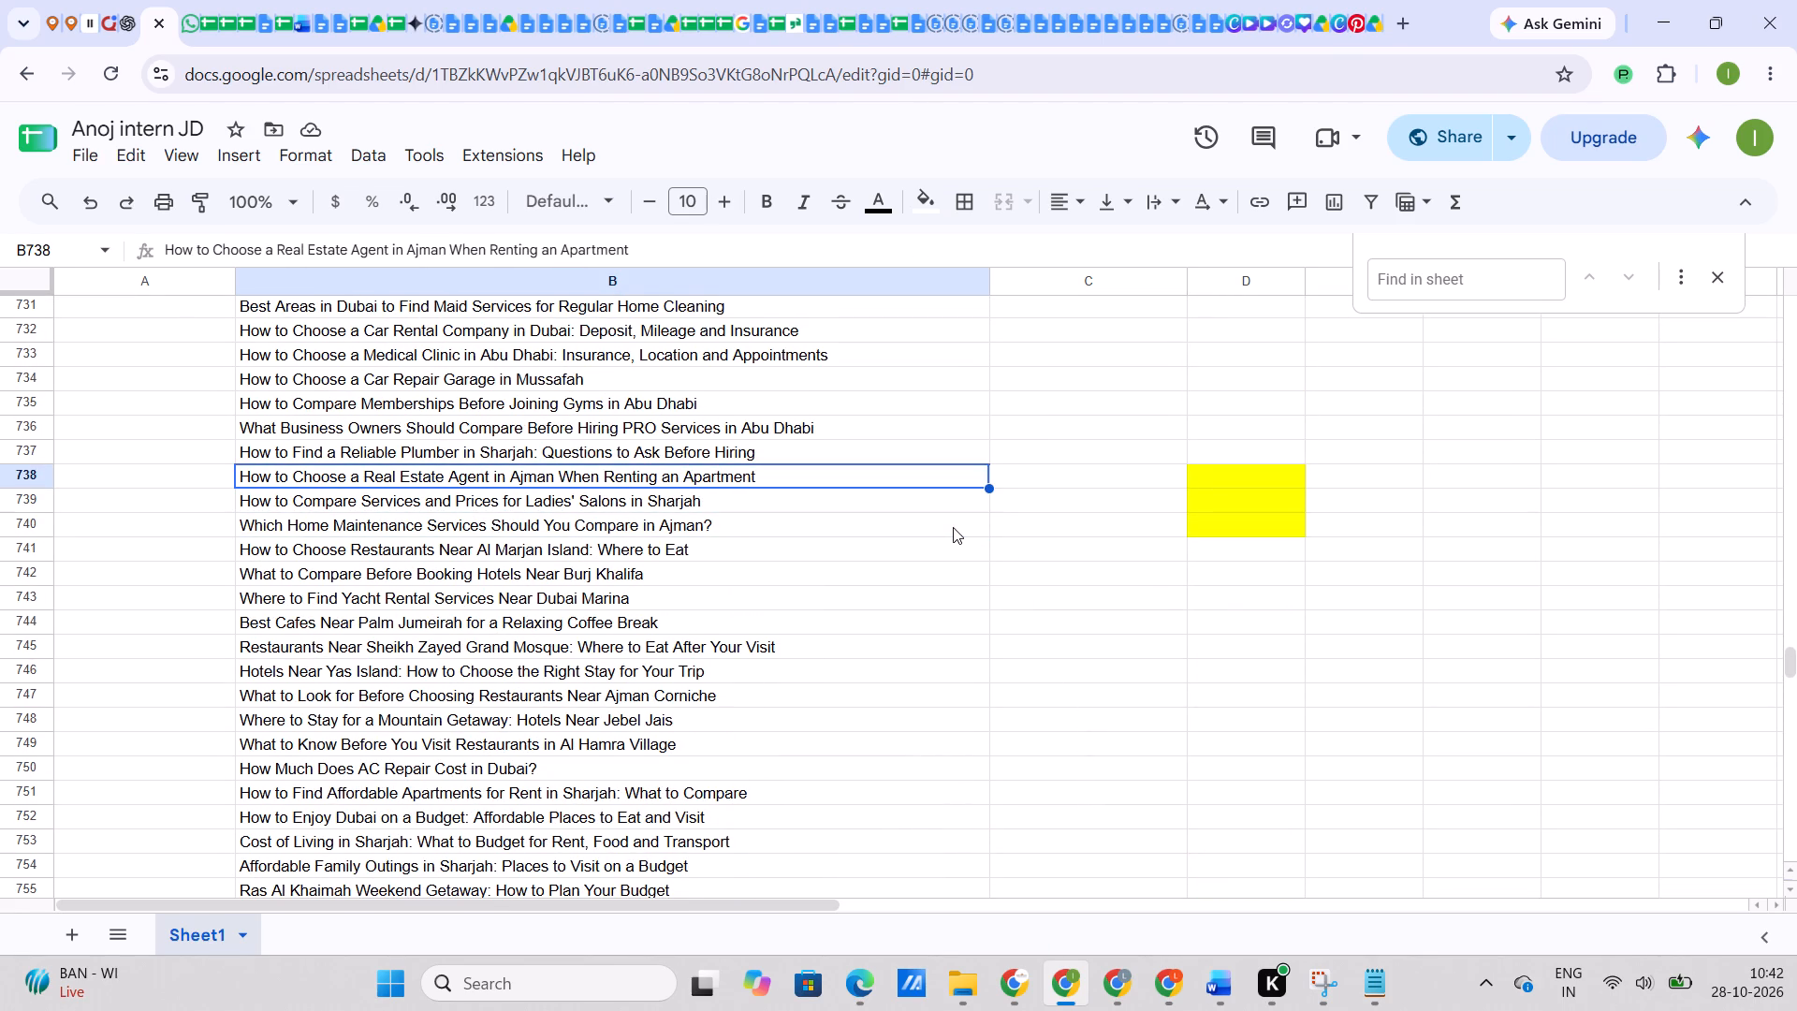
scroll(953, 527, "up", 5)
left_click(953, 527)
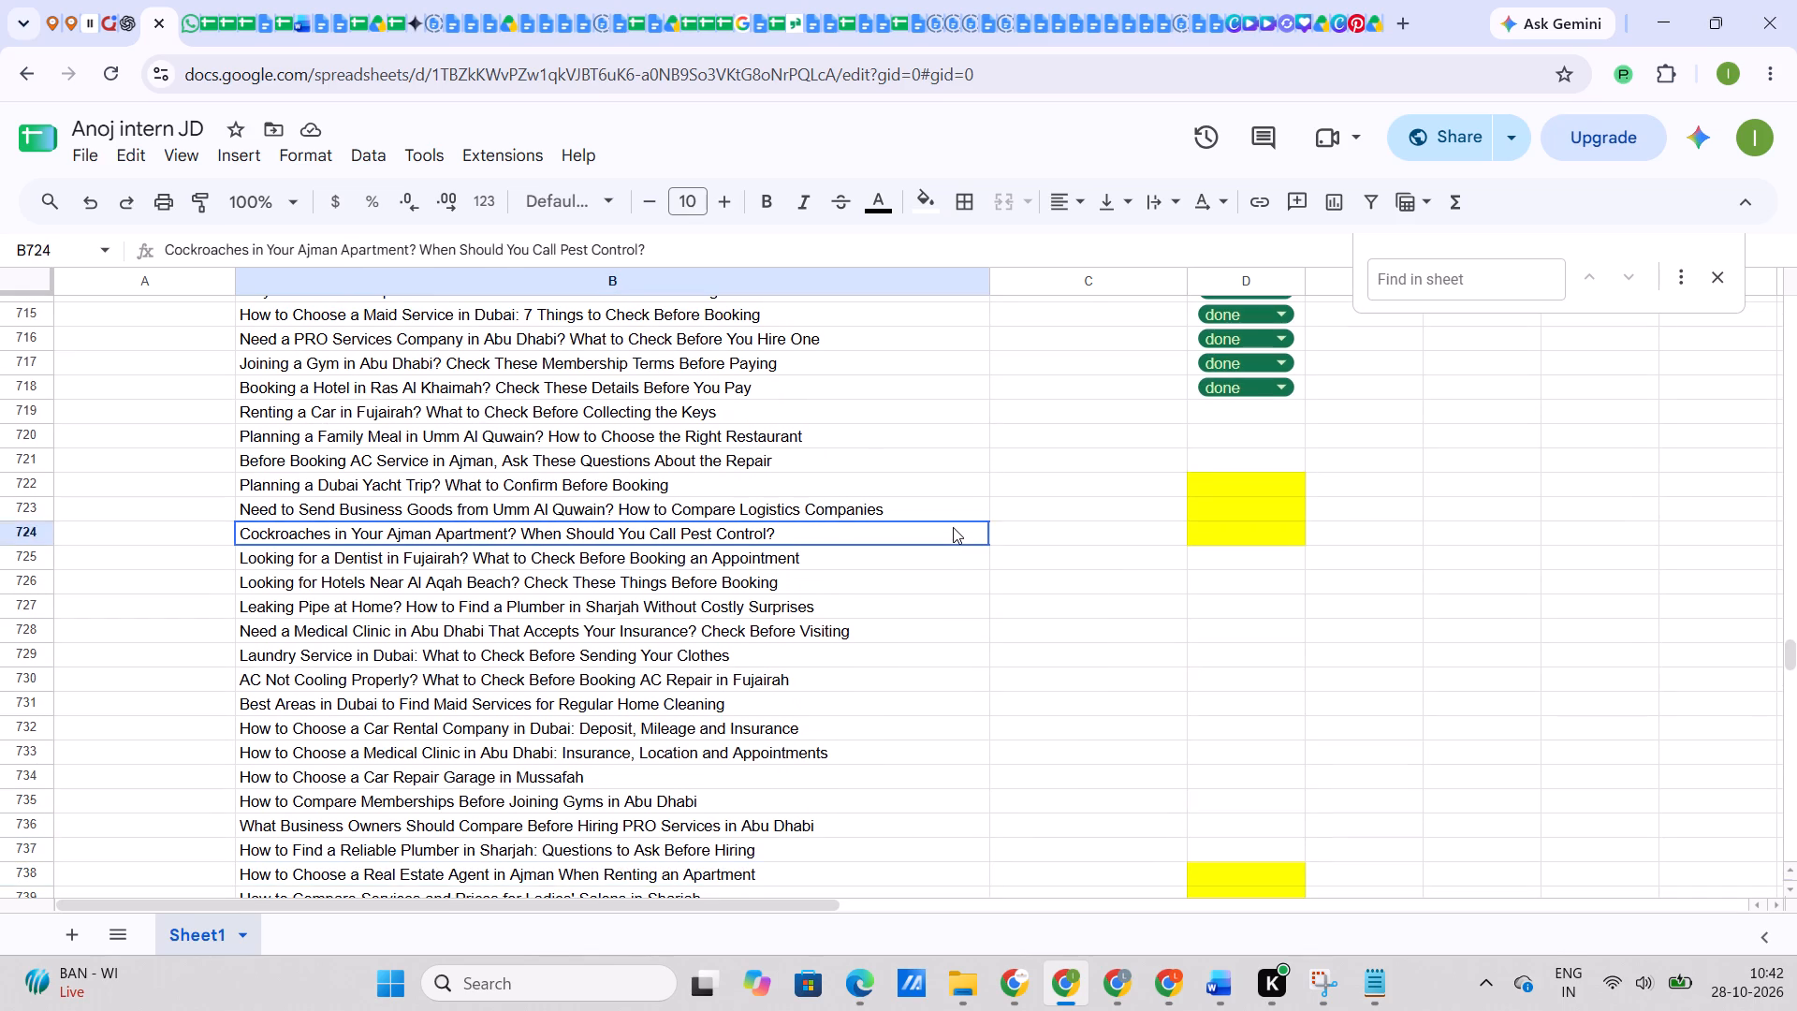
key("Up")
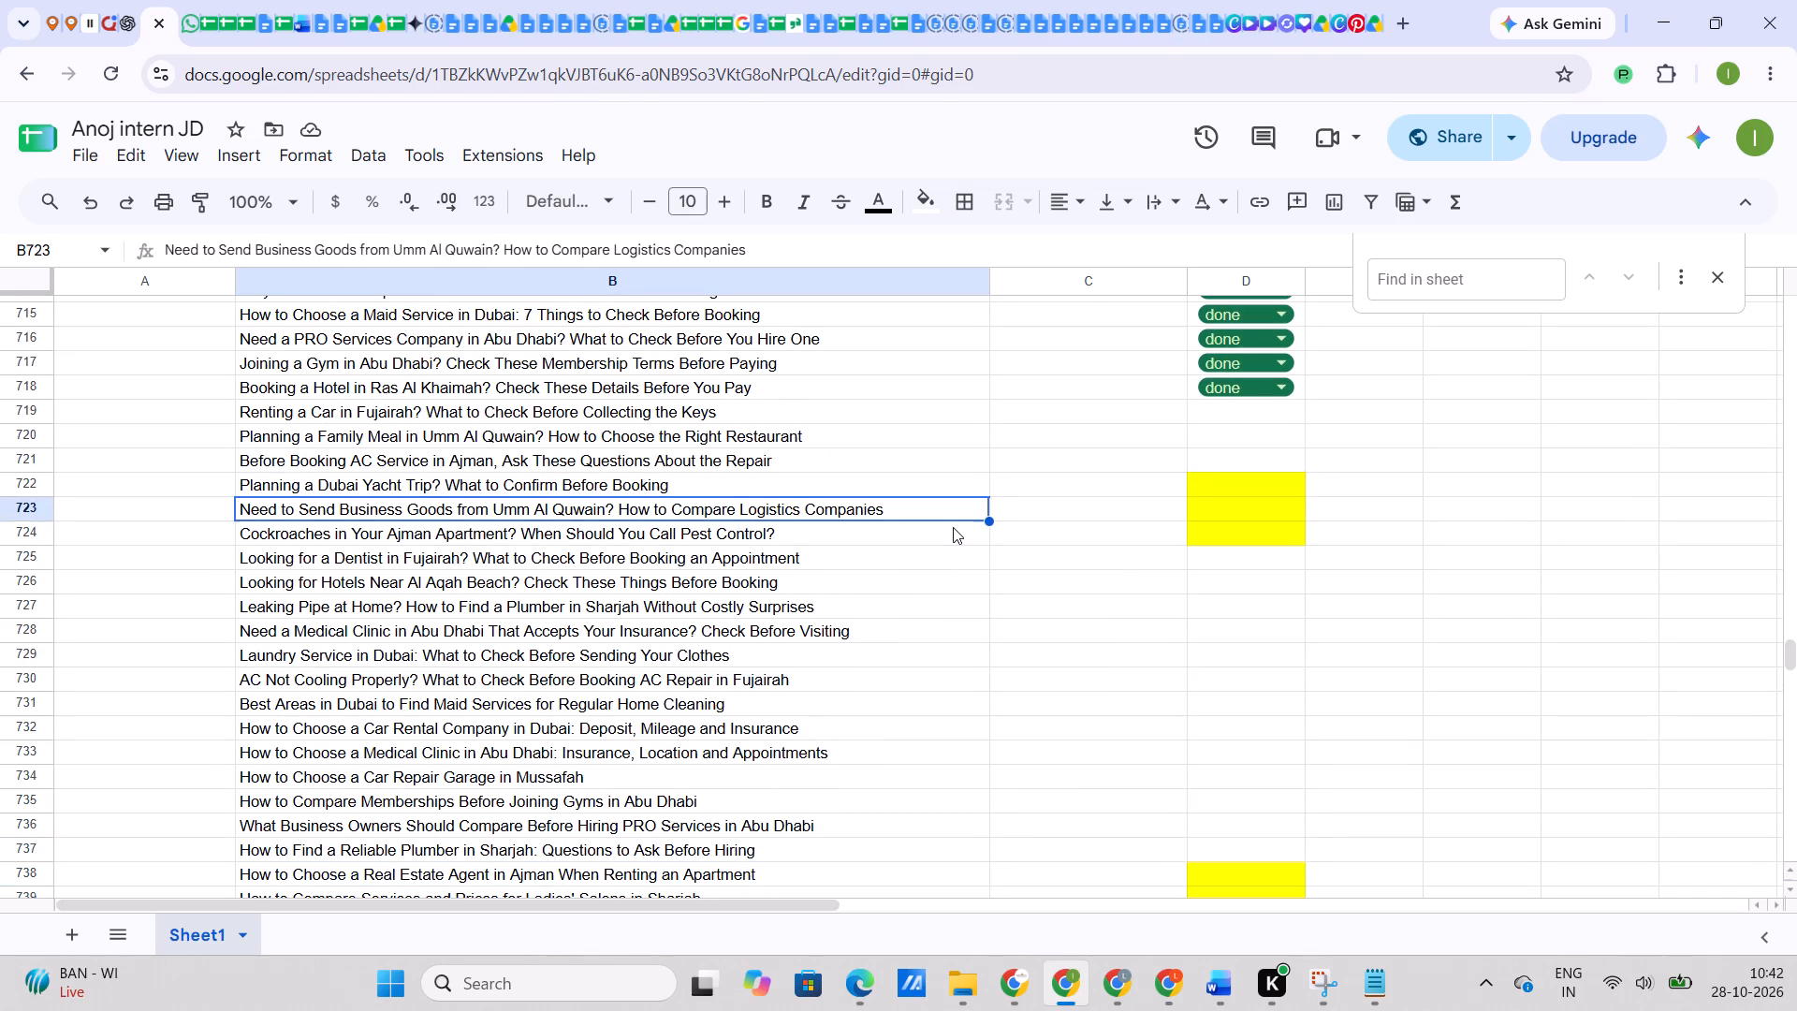
key("Up")
Examine the highlighted school-documents title in row 708 and the highlighted titles in the hotels section, rows 688, 682 and 680.
scroll(953, 527, "up", 3)
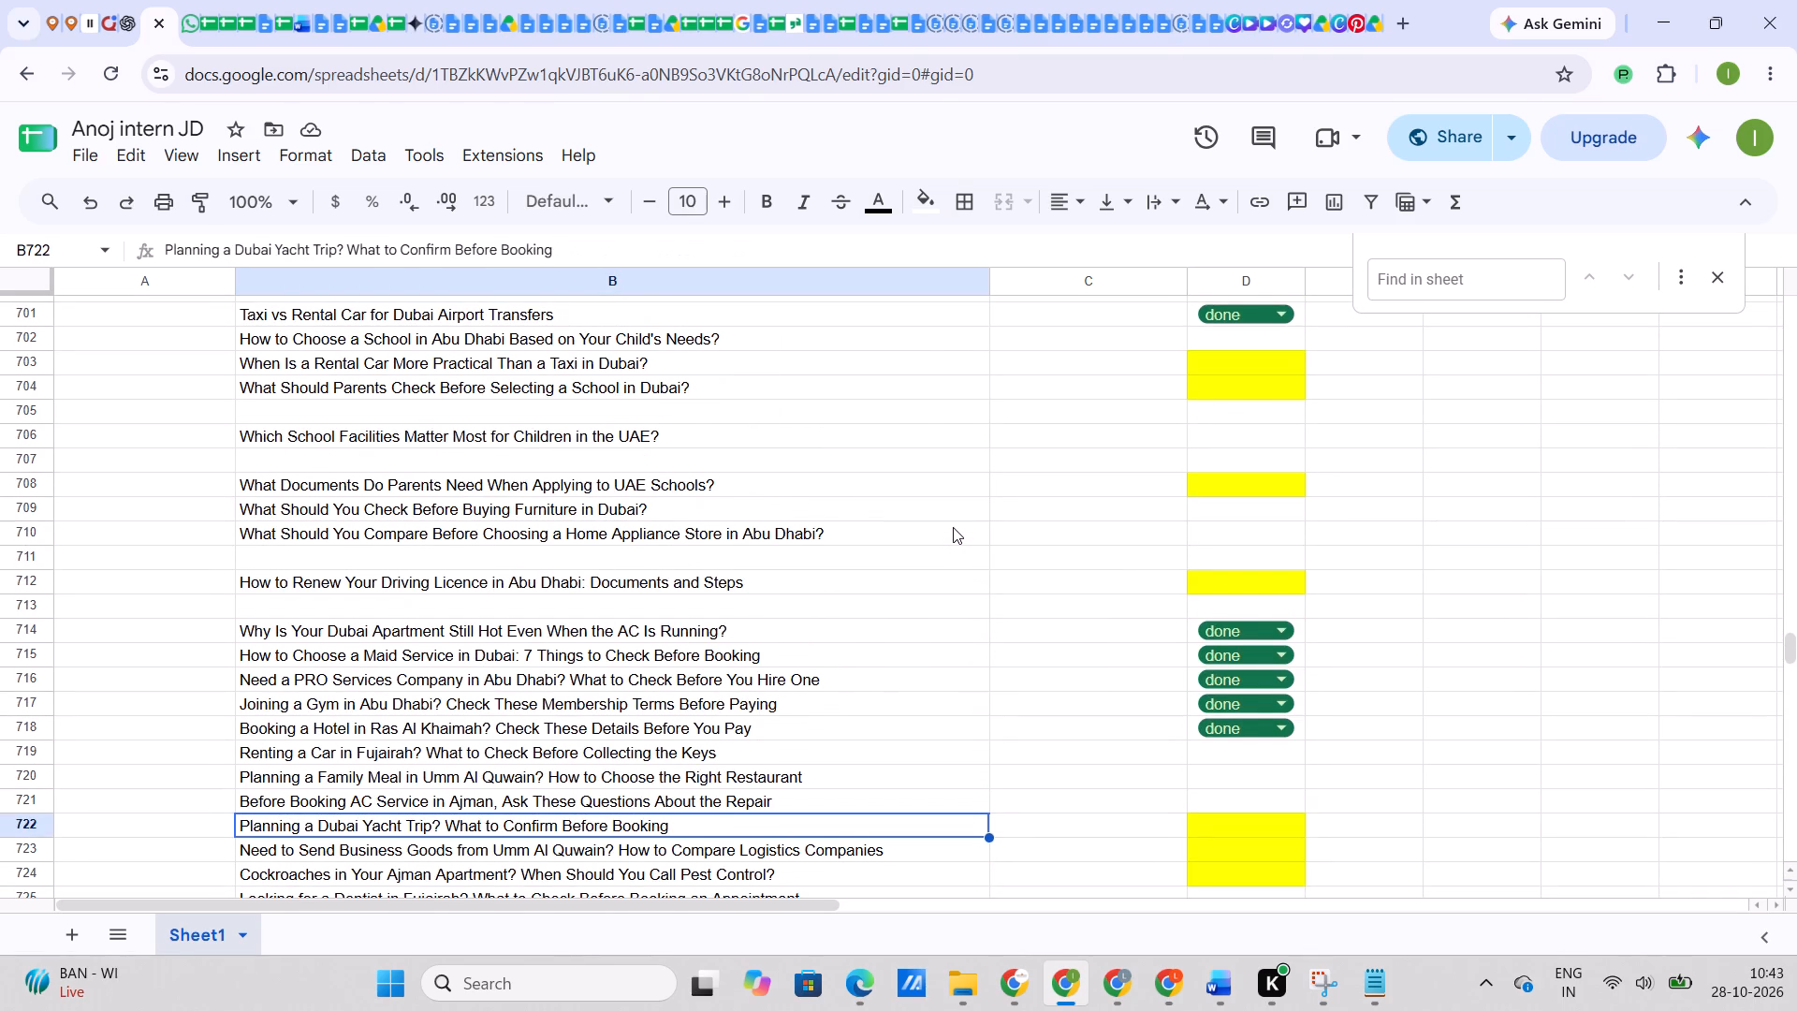
scroll(953, 527, "up", 1)
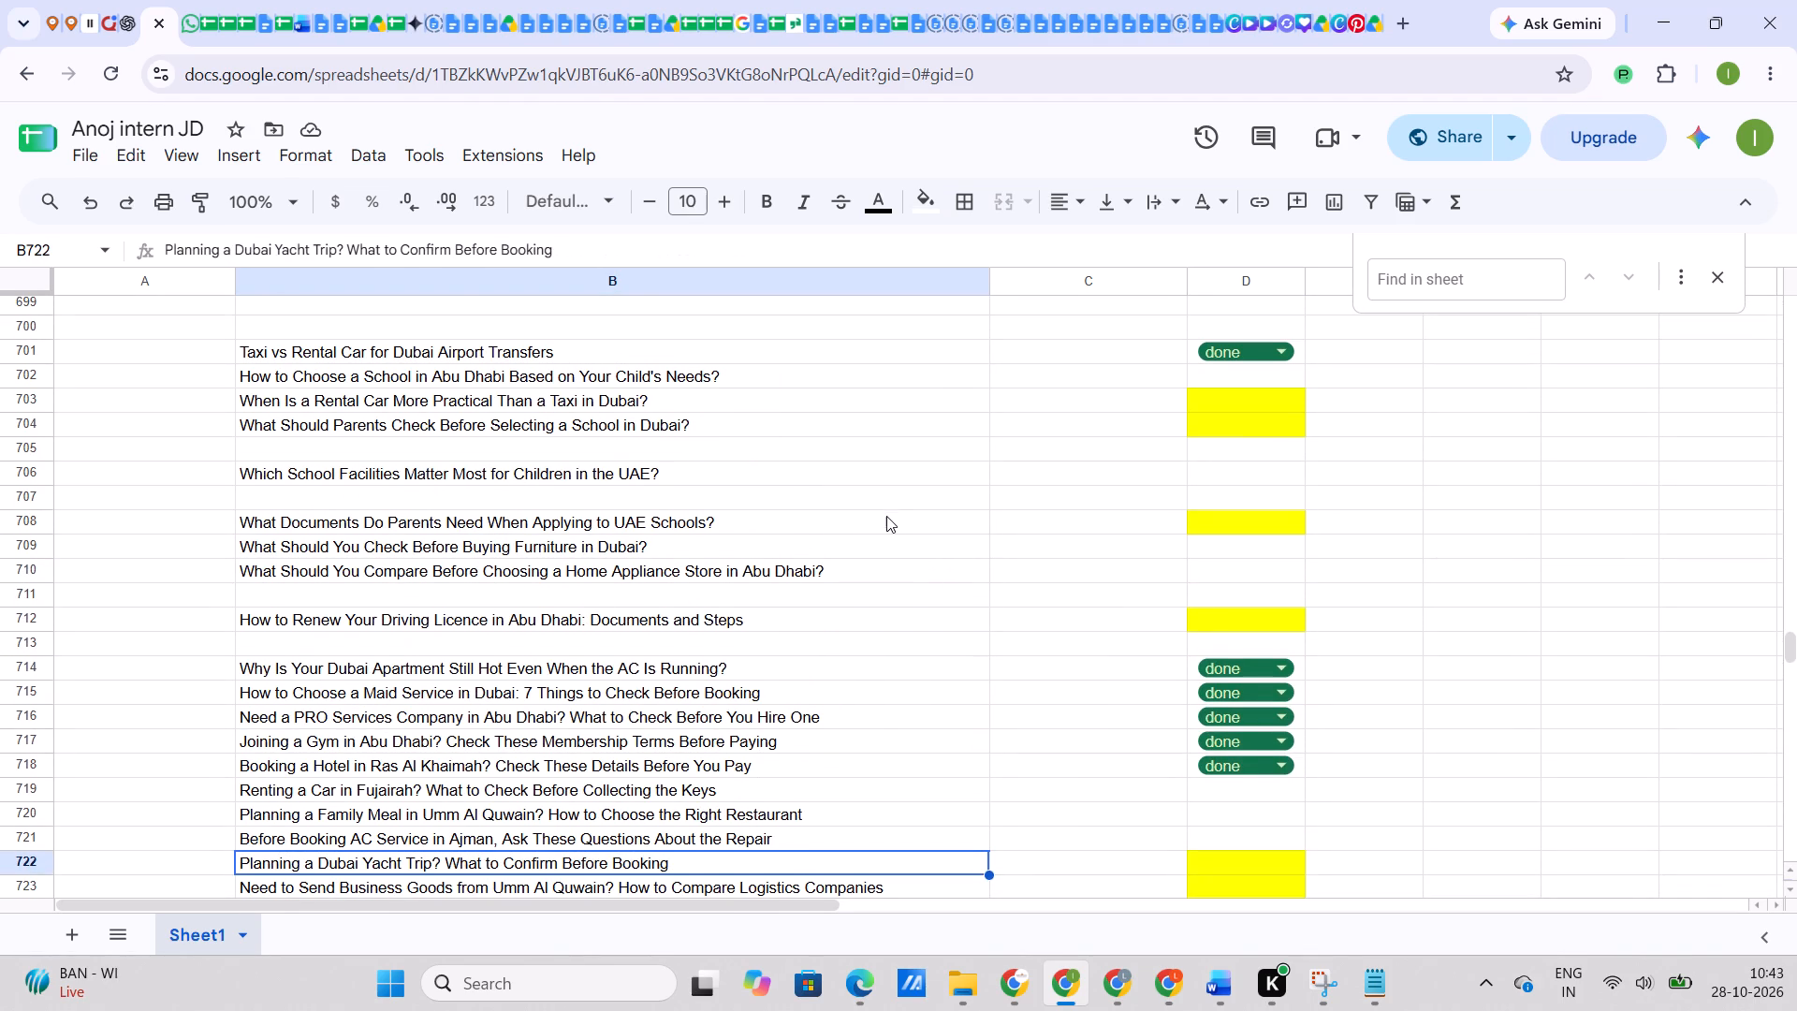
left_click(884, 510)
left_click(889, 529)
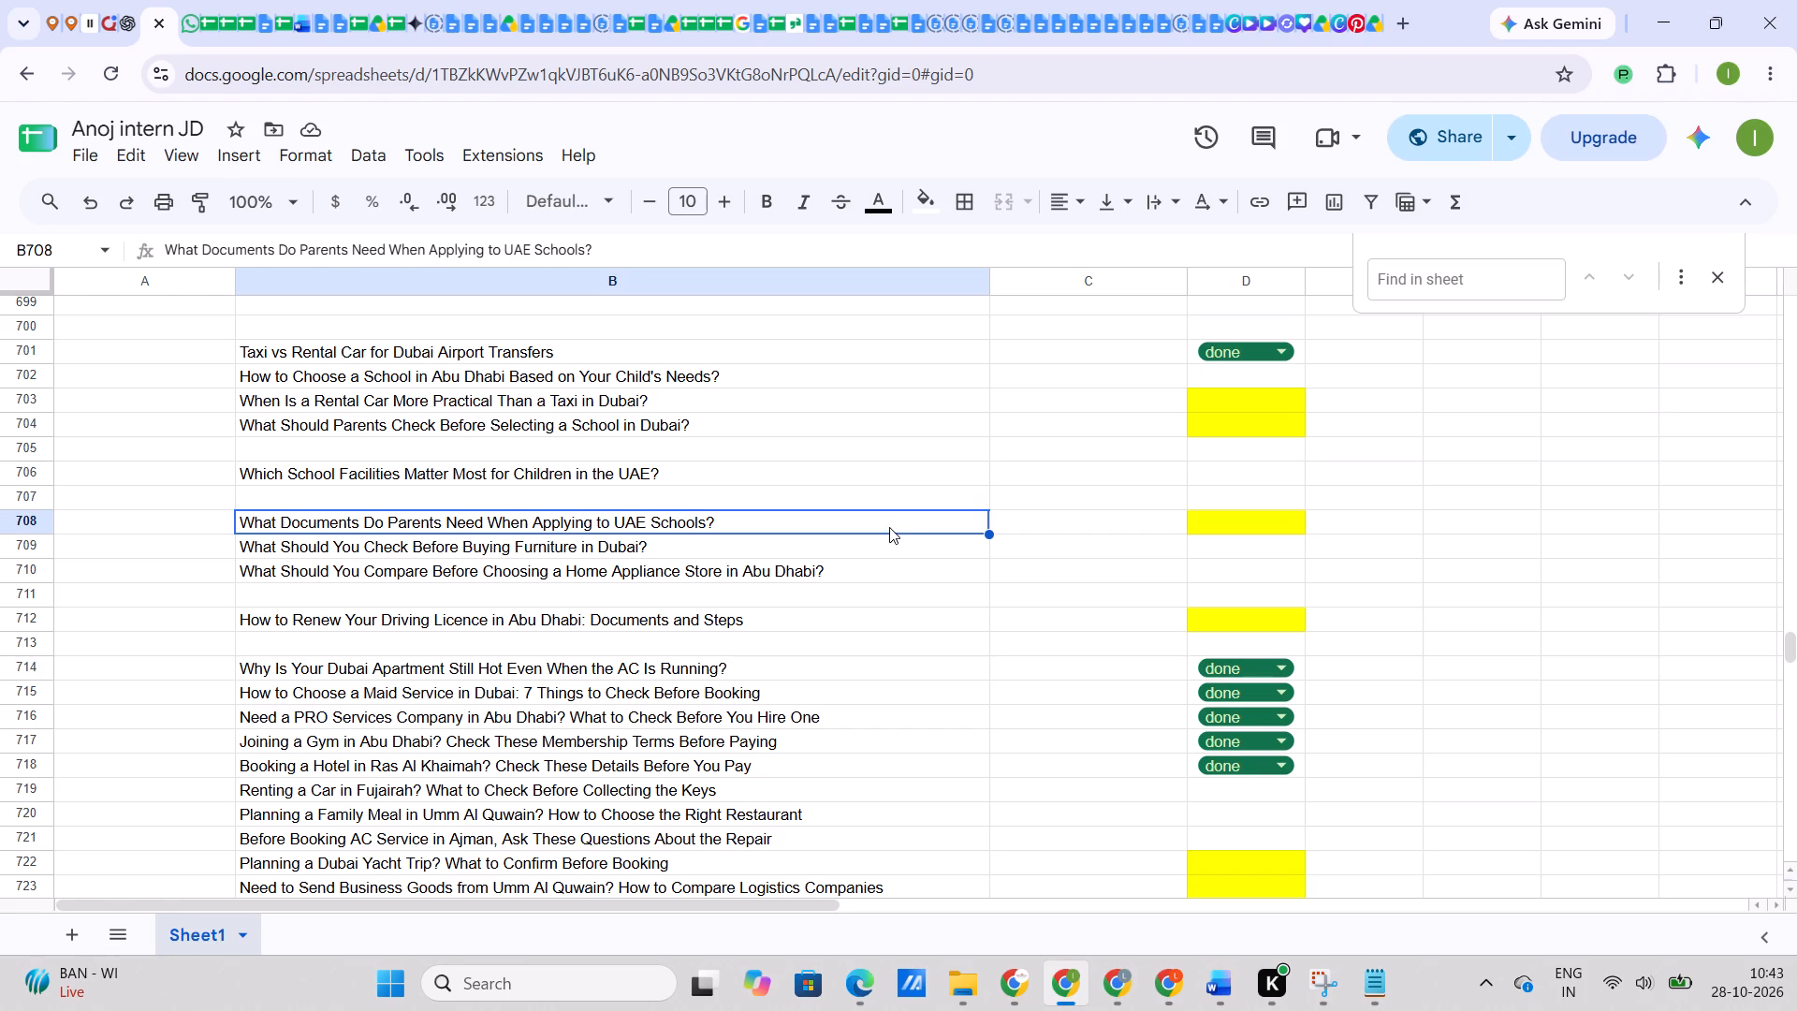
scroll(889, 527, "up", 3)
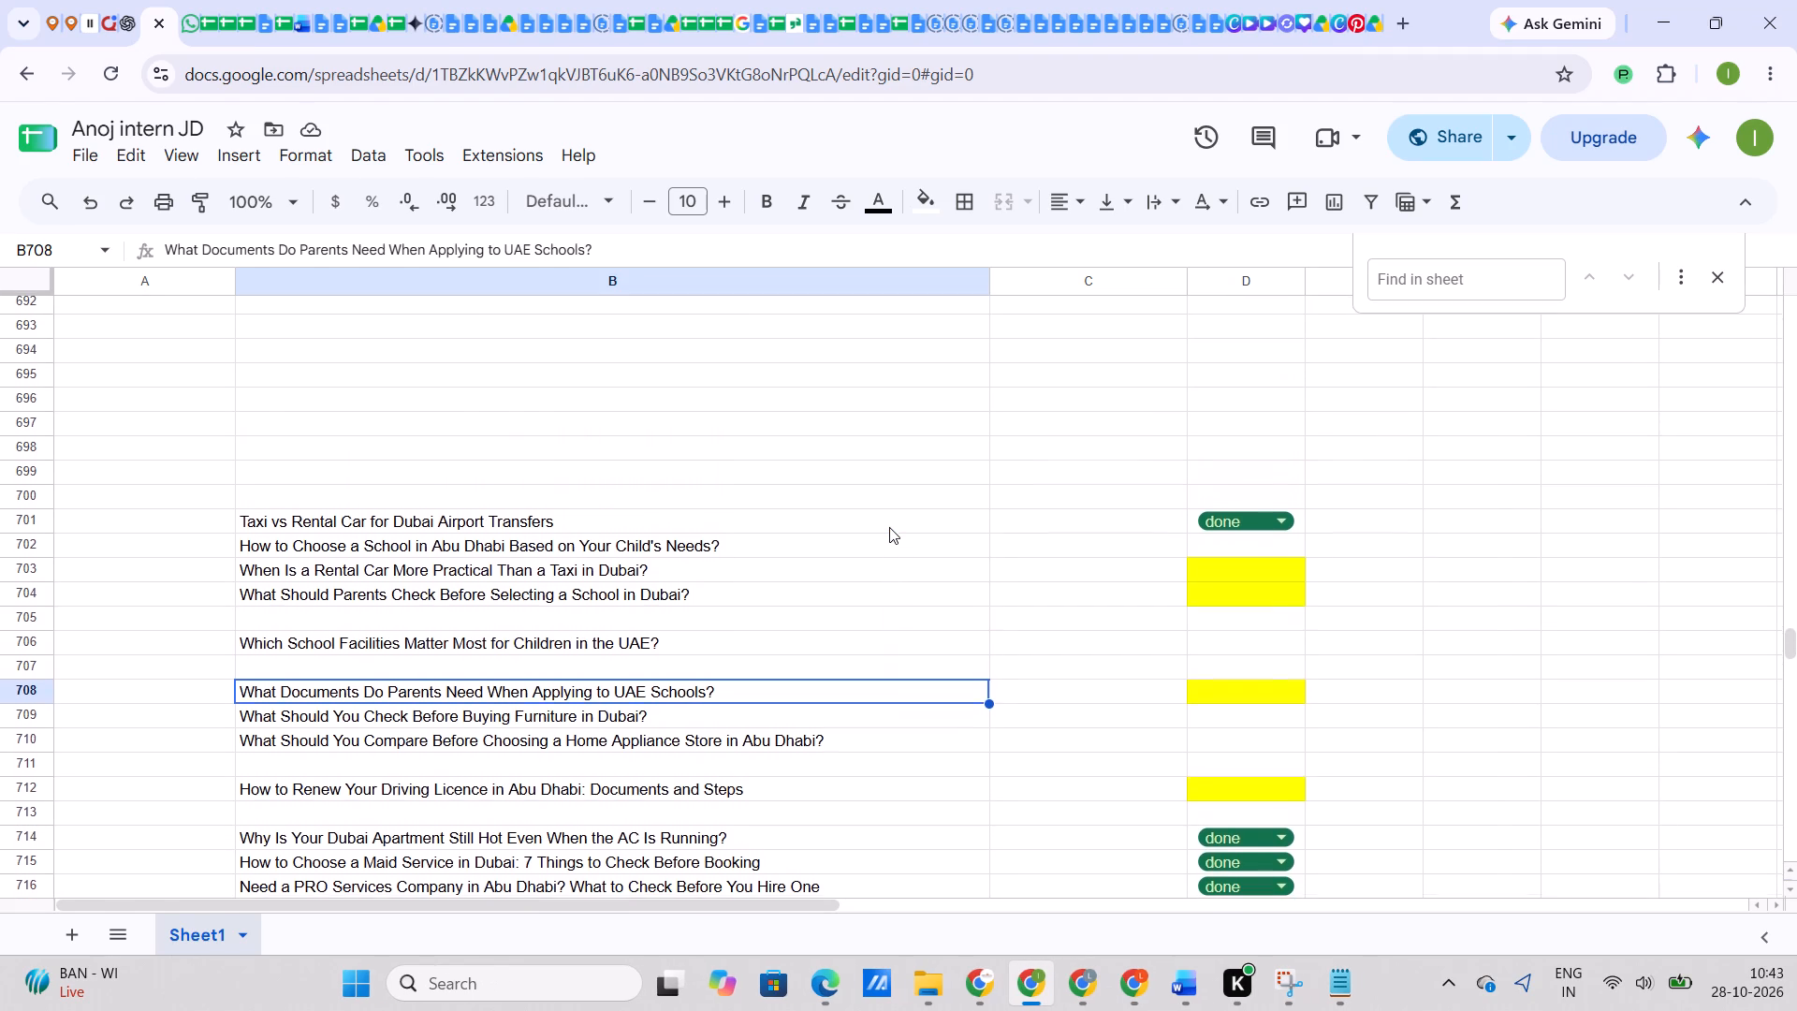
scroll(889, 527, "up", 3)
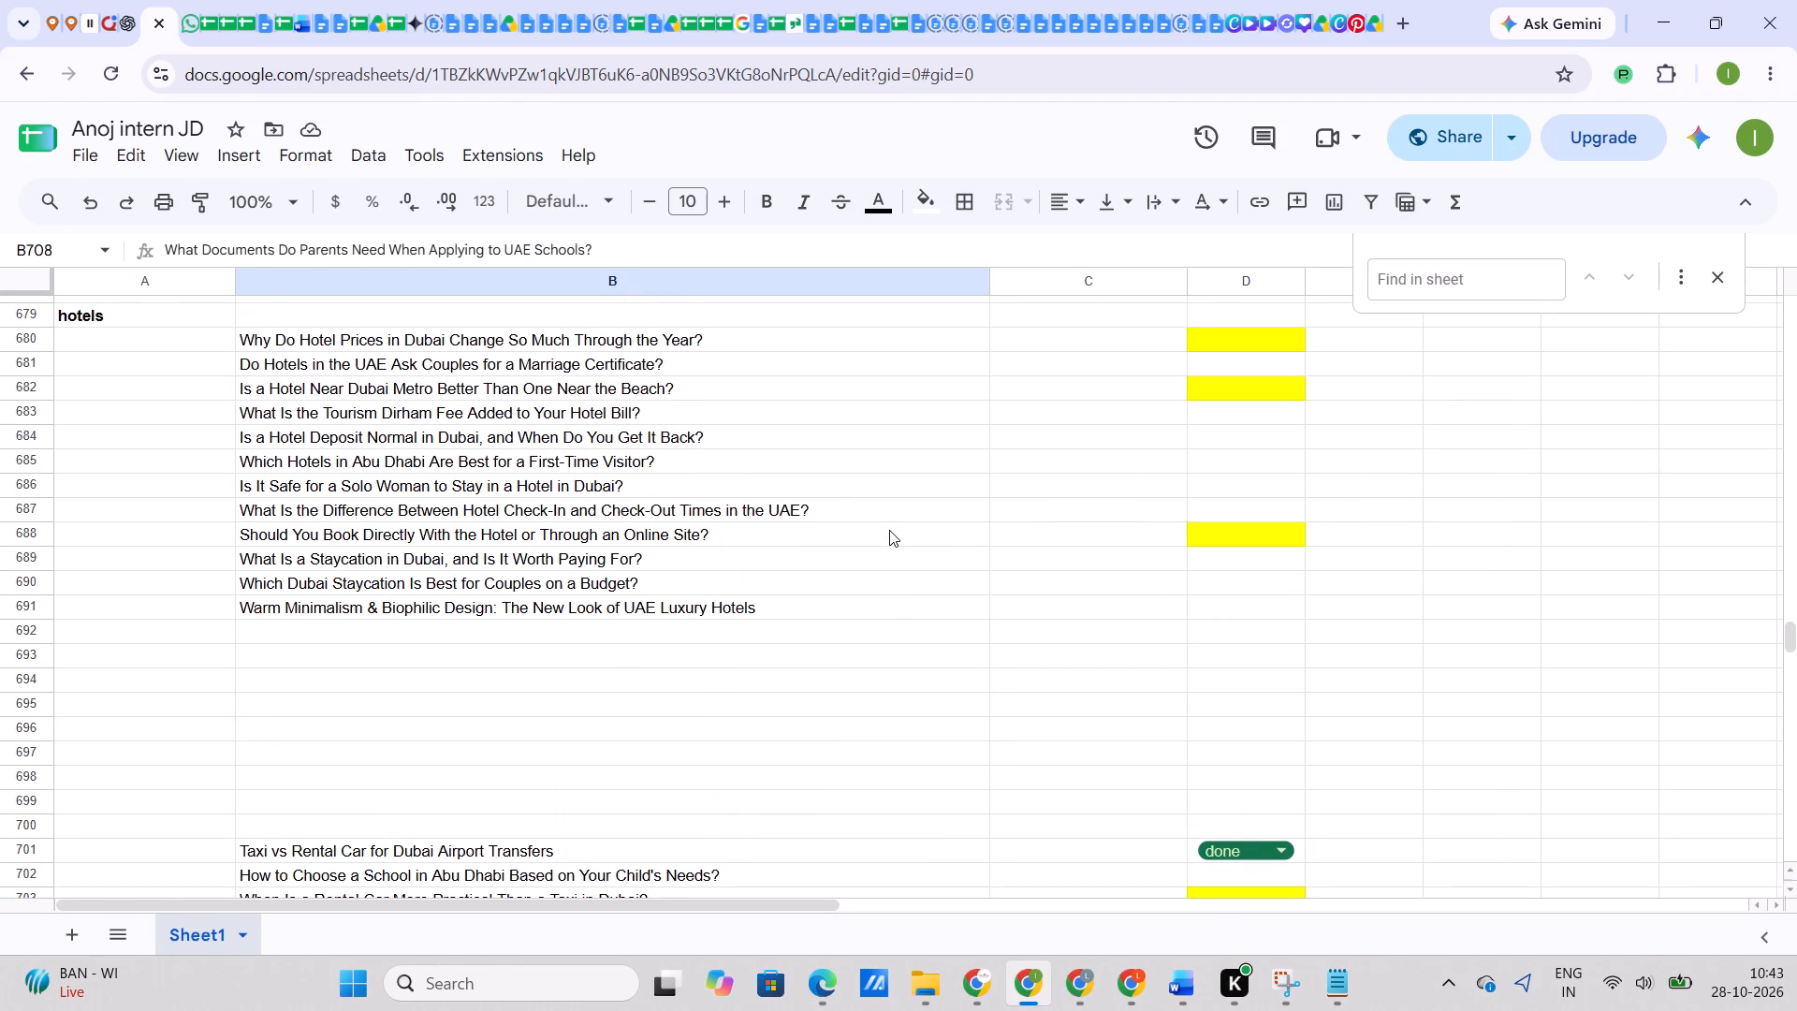
left_click(889, 530)
scroll(889, 530, "up", 1)
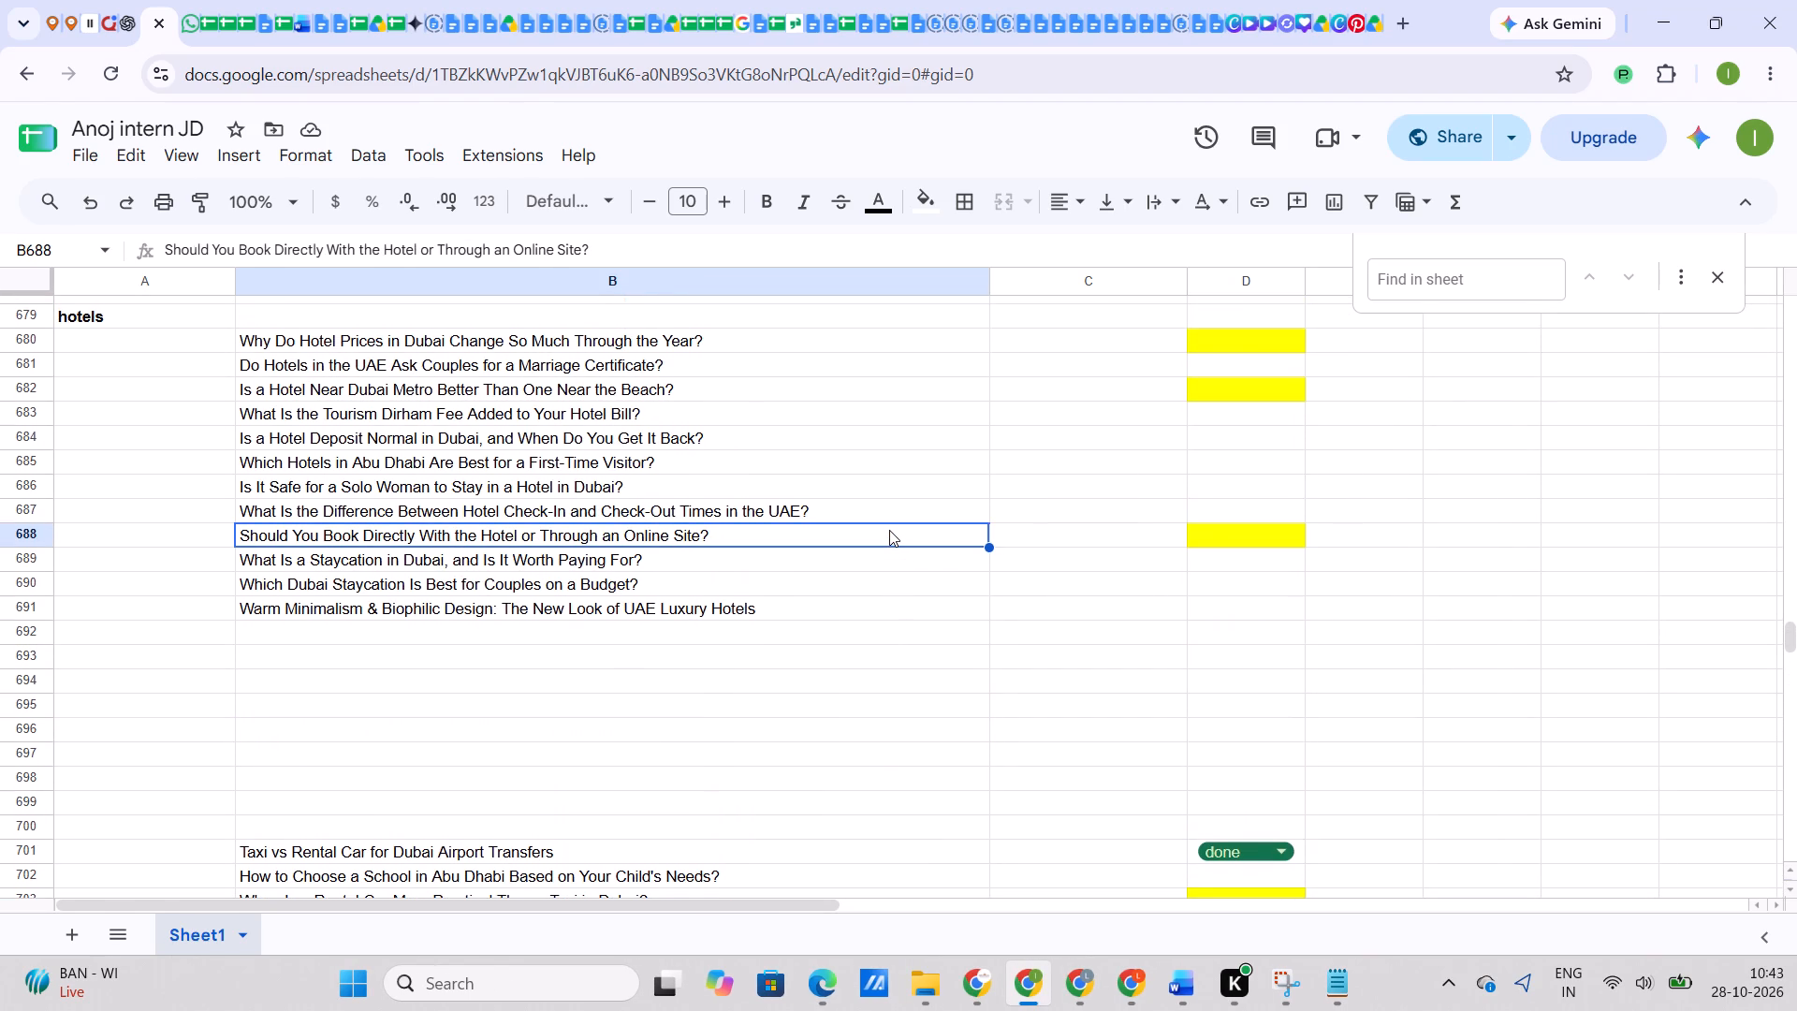
scroll(889, 530, "up", 3)
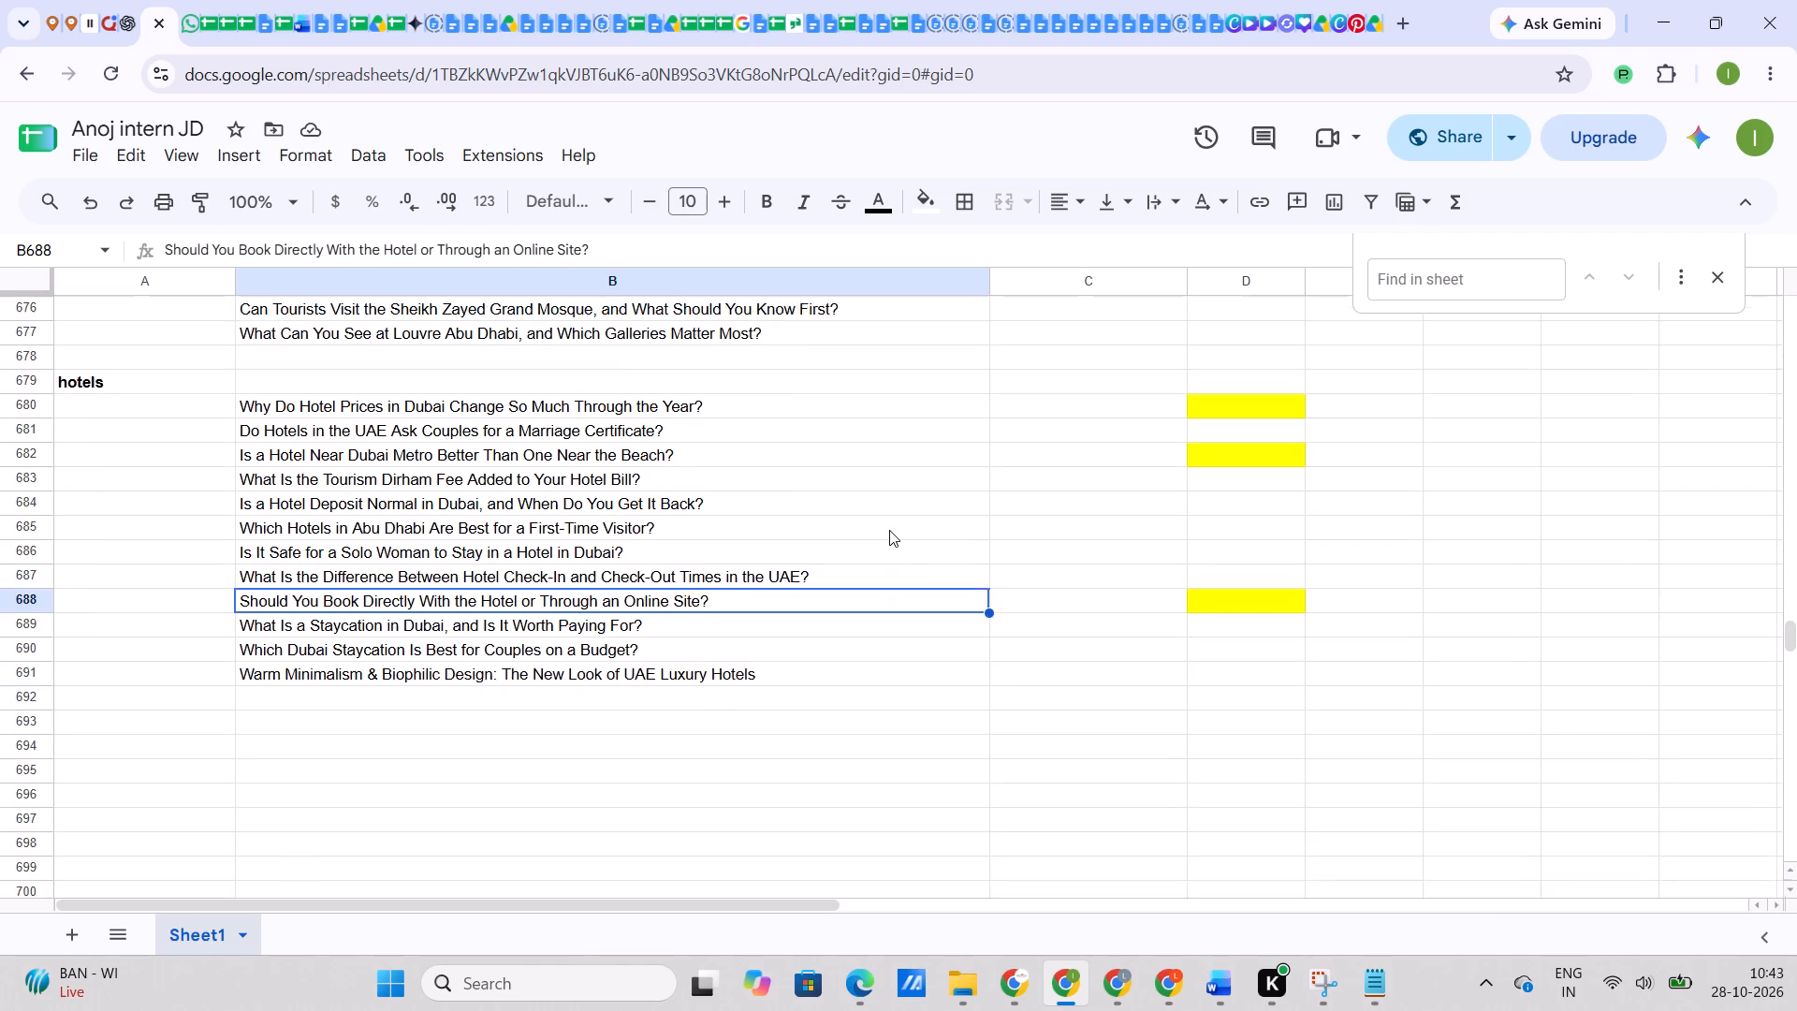
scroll(889, 530, "up", 1)
left_click(889, 530)
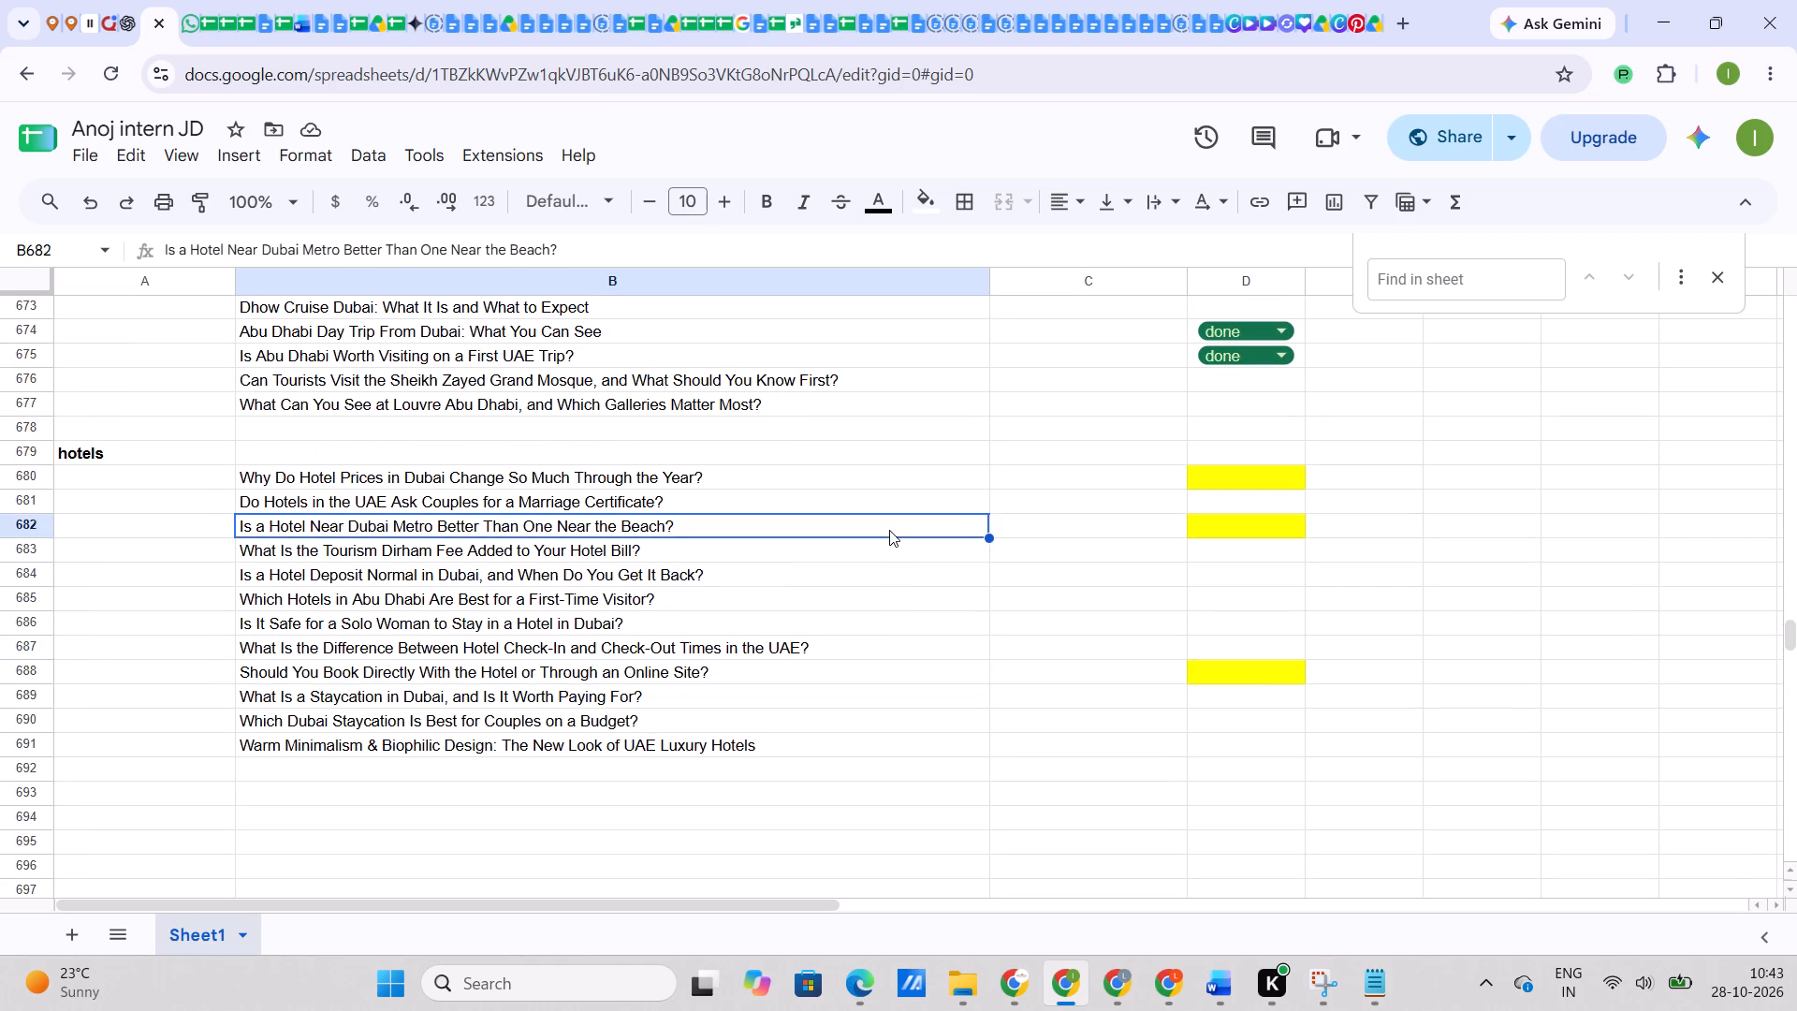
scroll(889, 530, "up", 1)
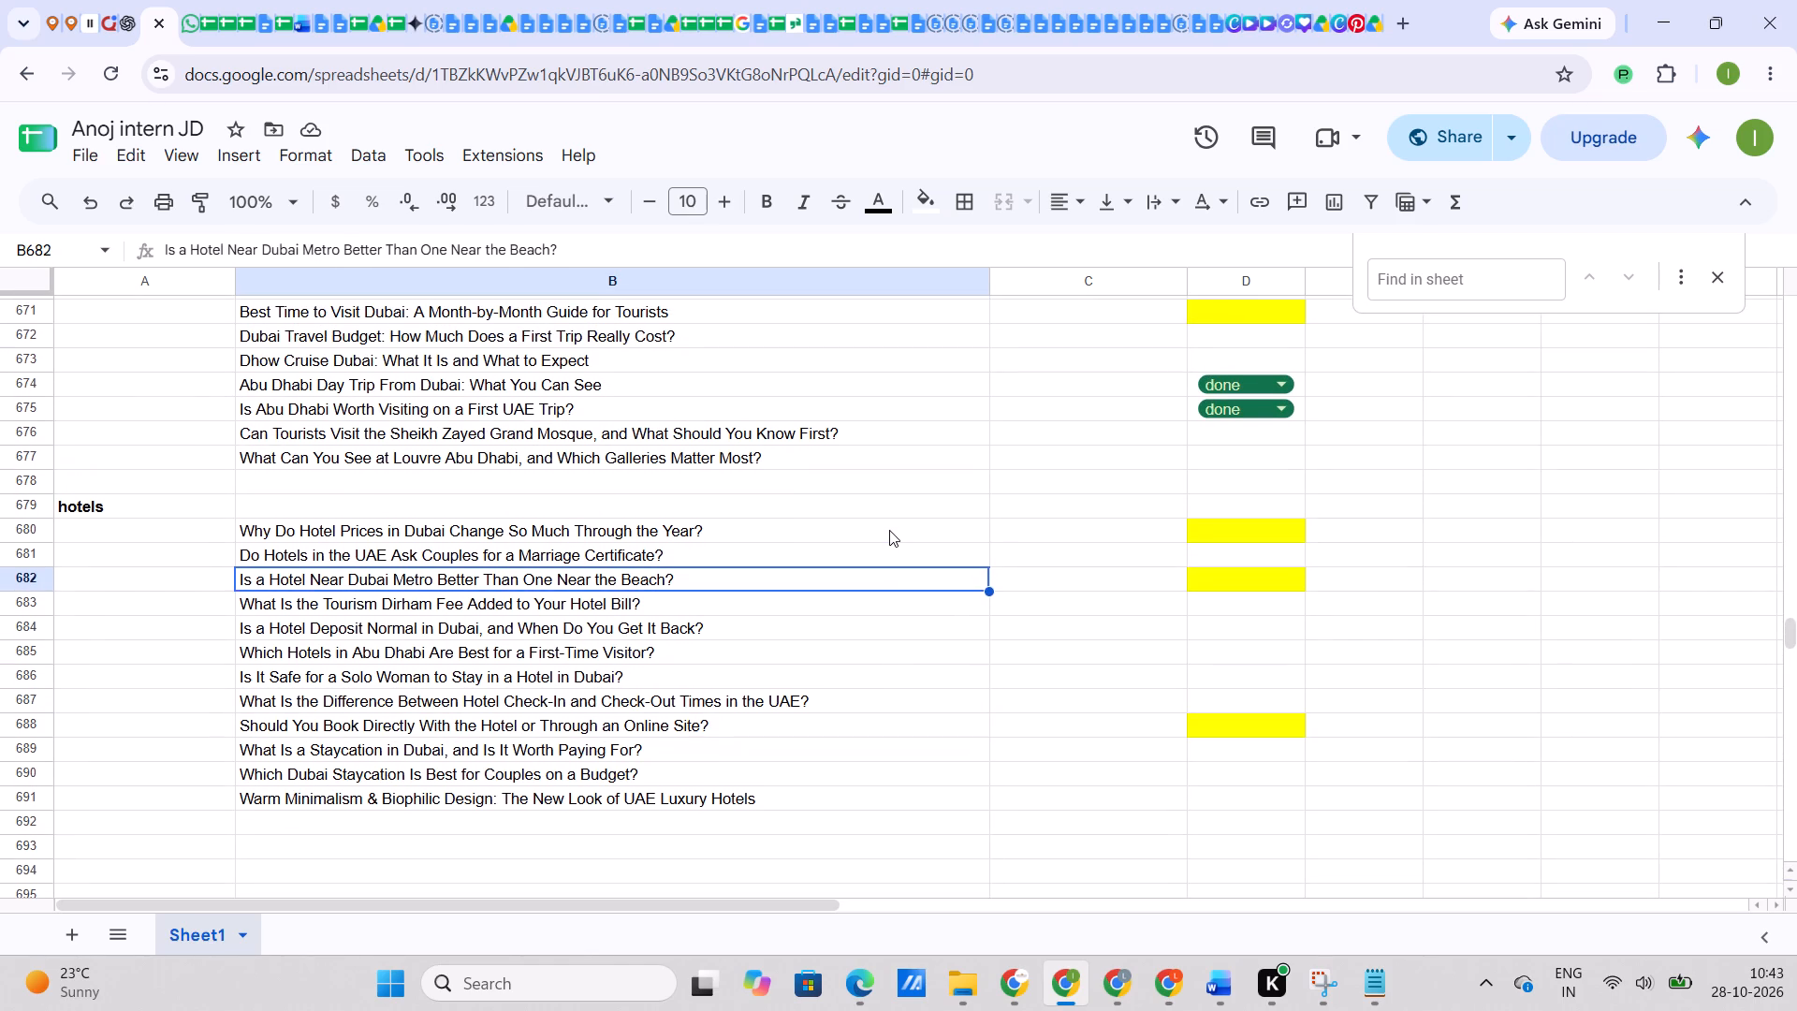
left_click(889, 530)
Look through the highlighted titles in the tour & travel and digital marketing sections, including "Dubai With Kids" in row 666.
scroll(889, 530, "up", 2)
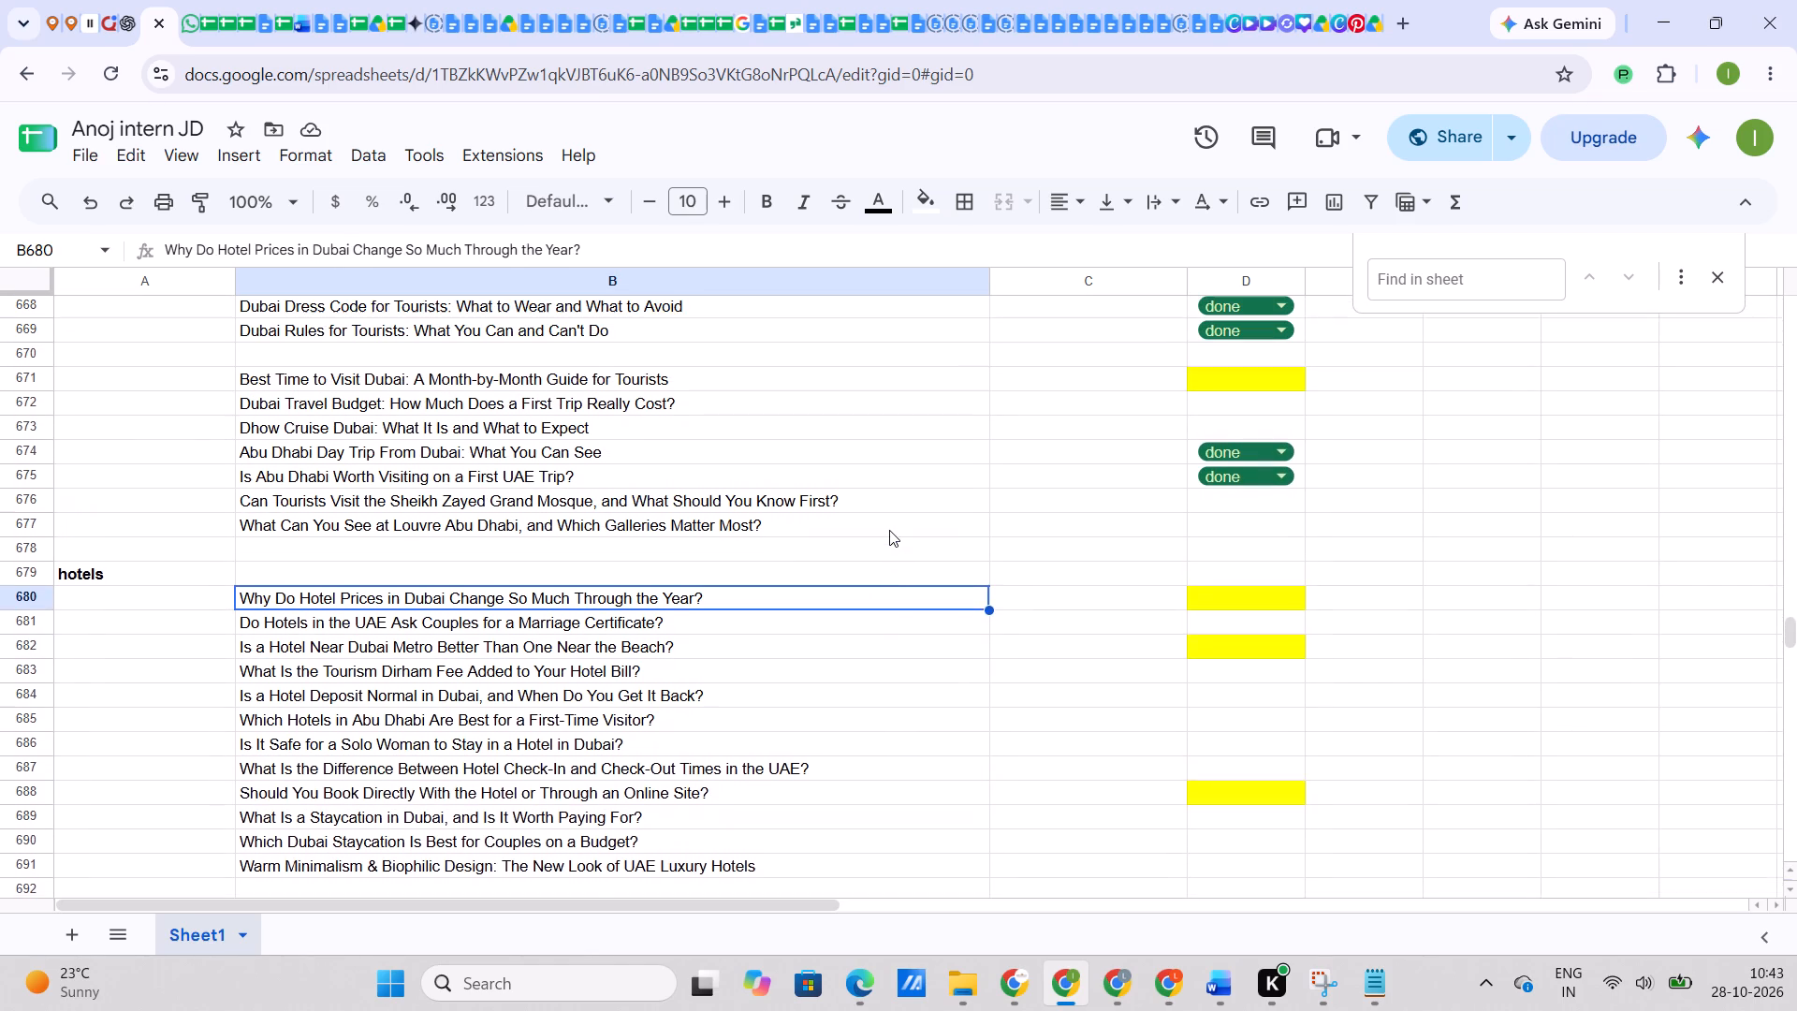
scroll(889, 530, "up", 3)
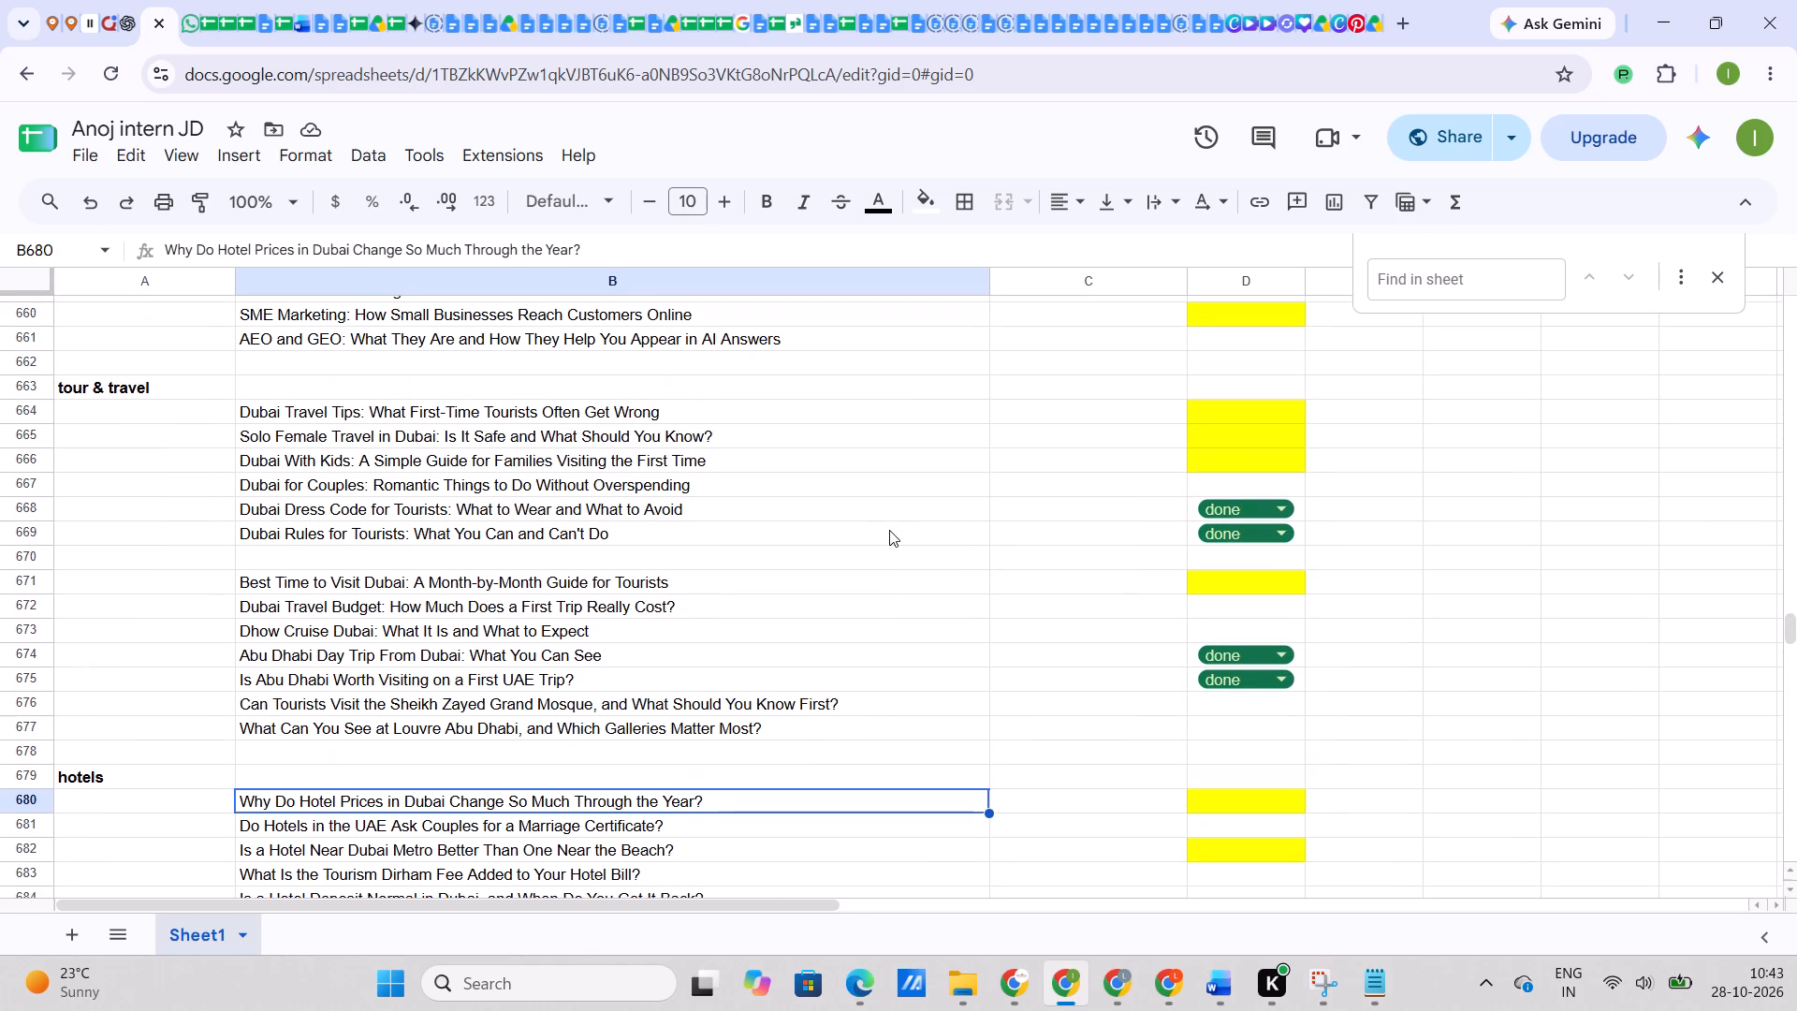
scroll(889, 530, "up", 4)
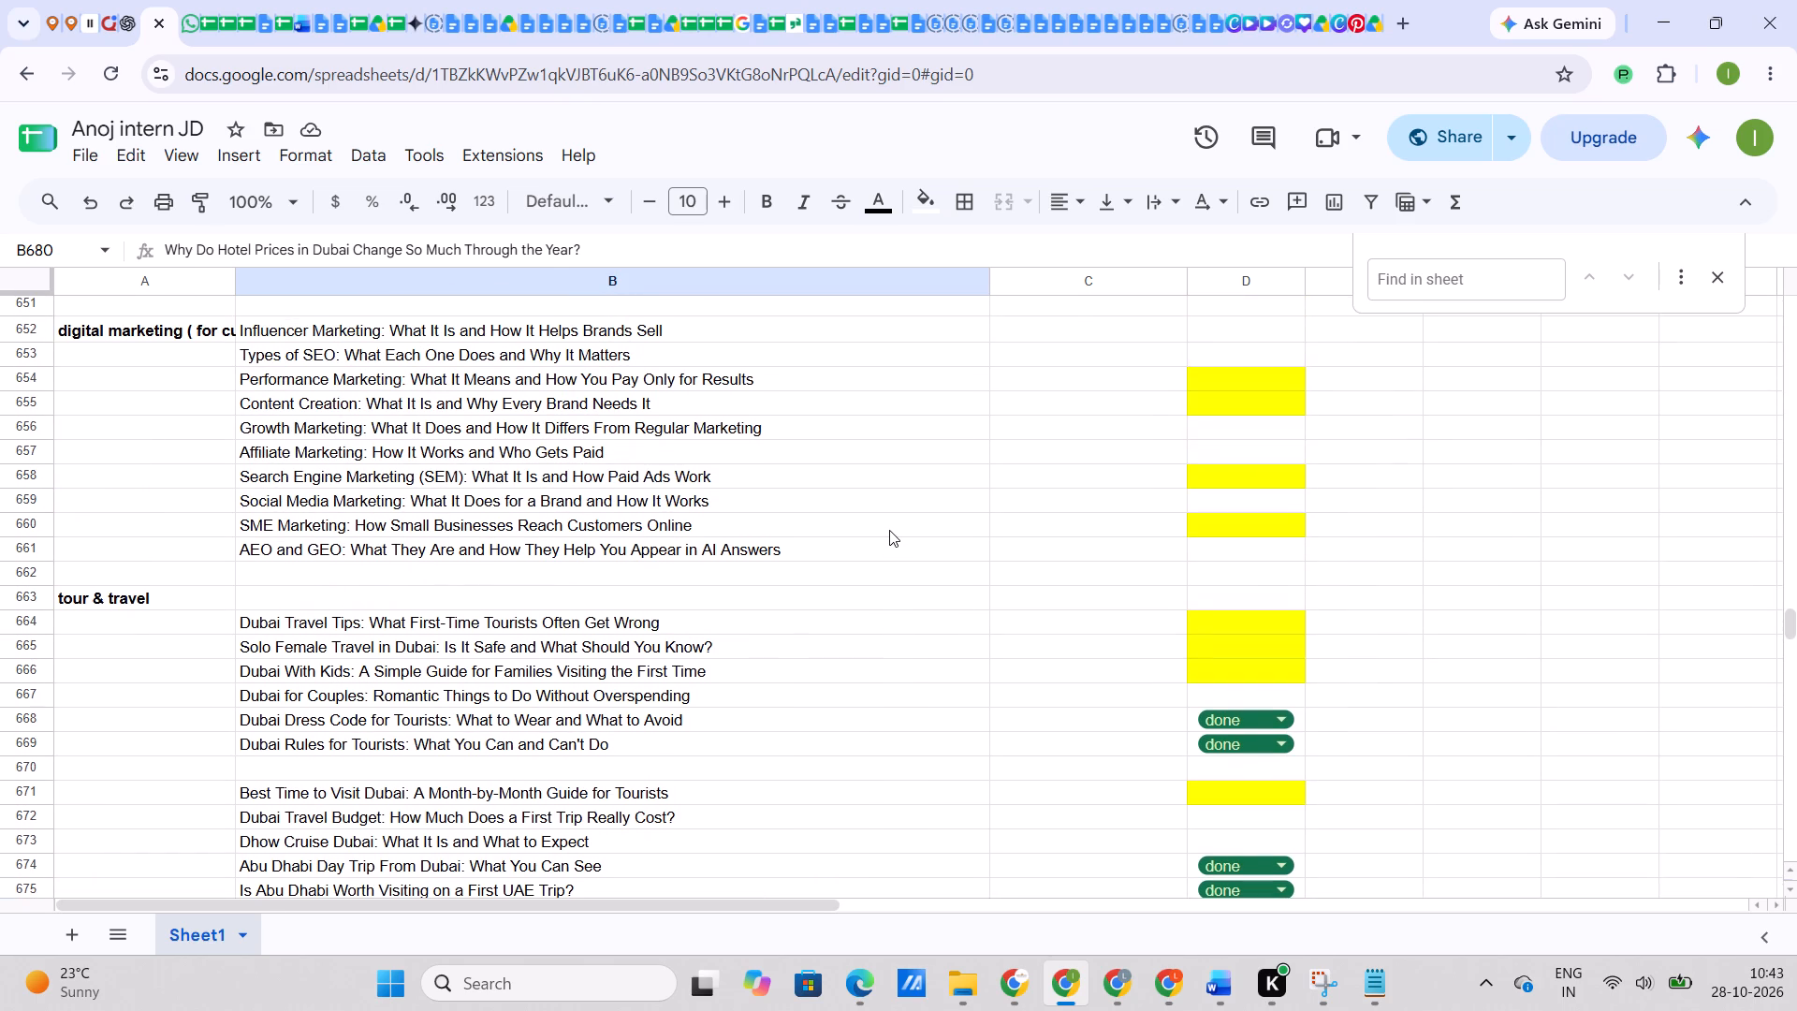
scroll(889, 530, "up", 1)
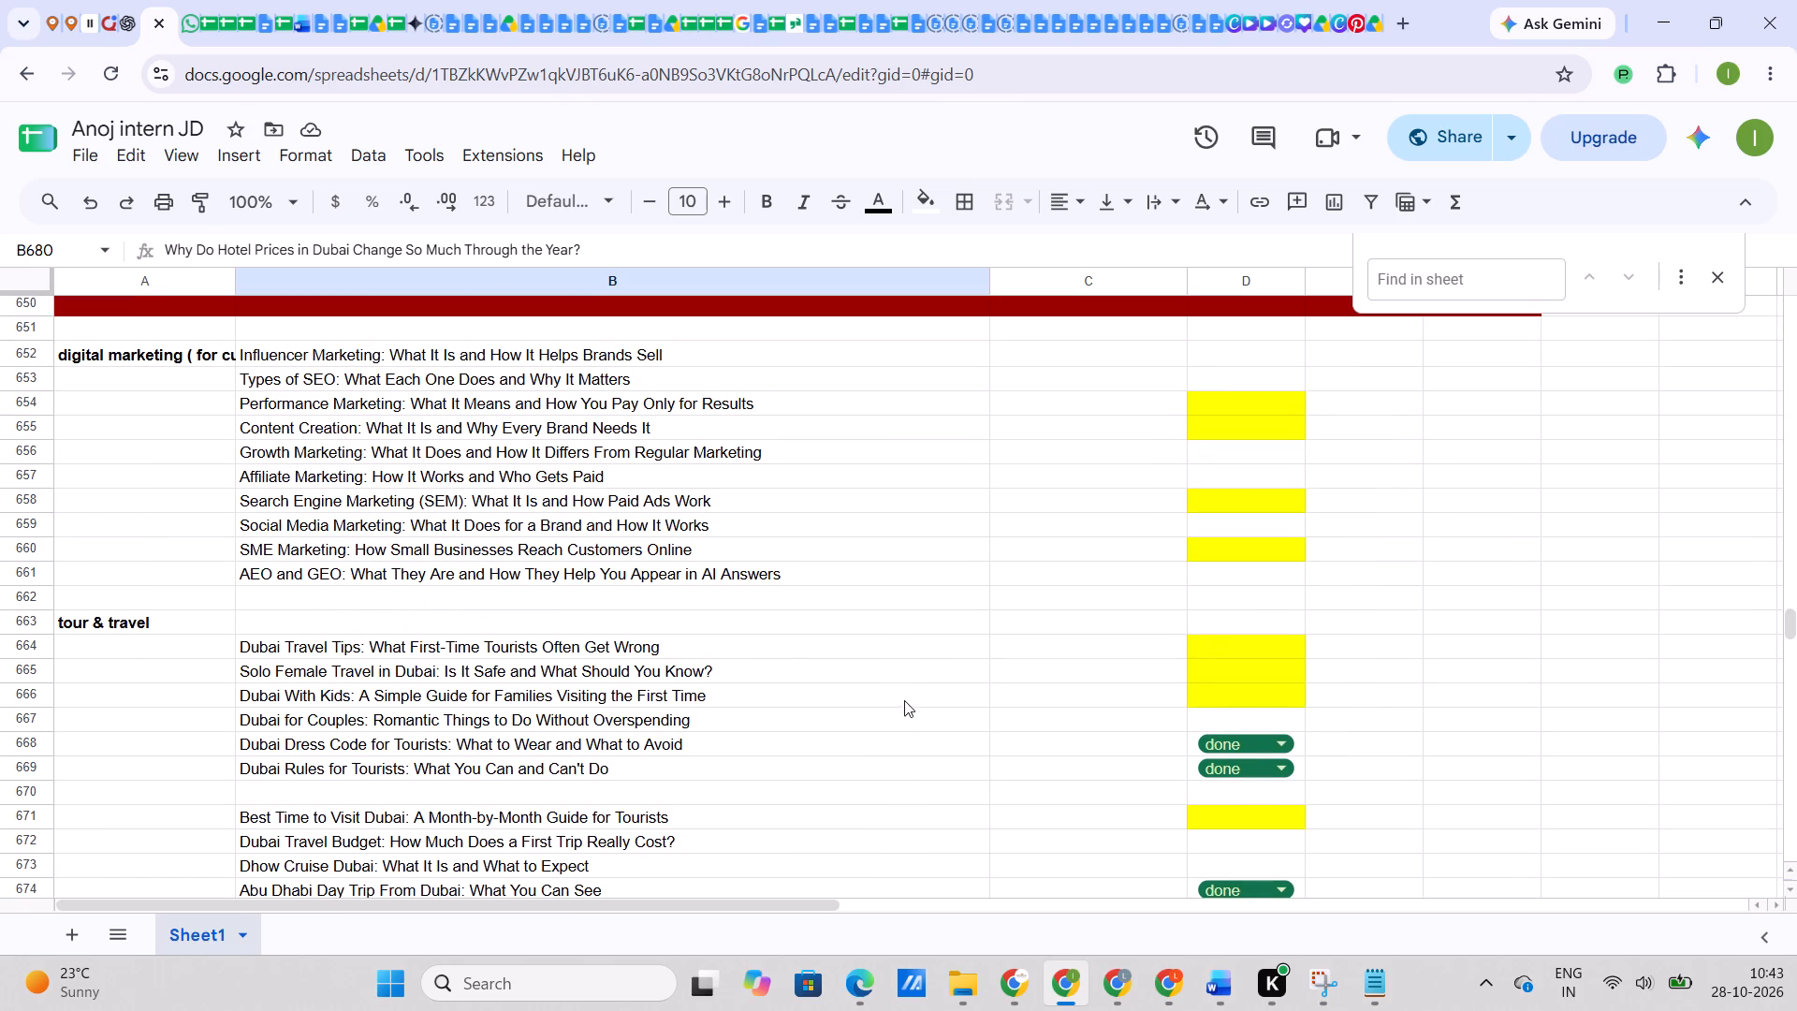
left_click(905, 696)
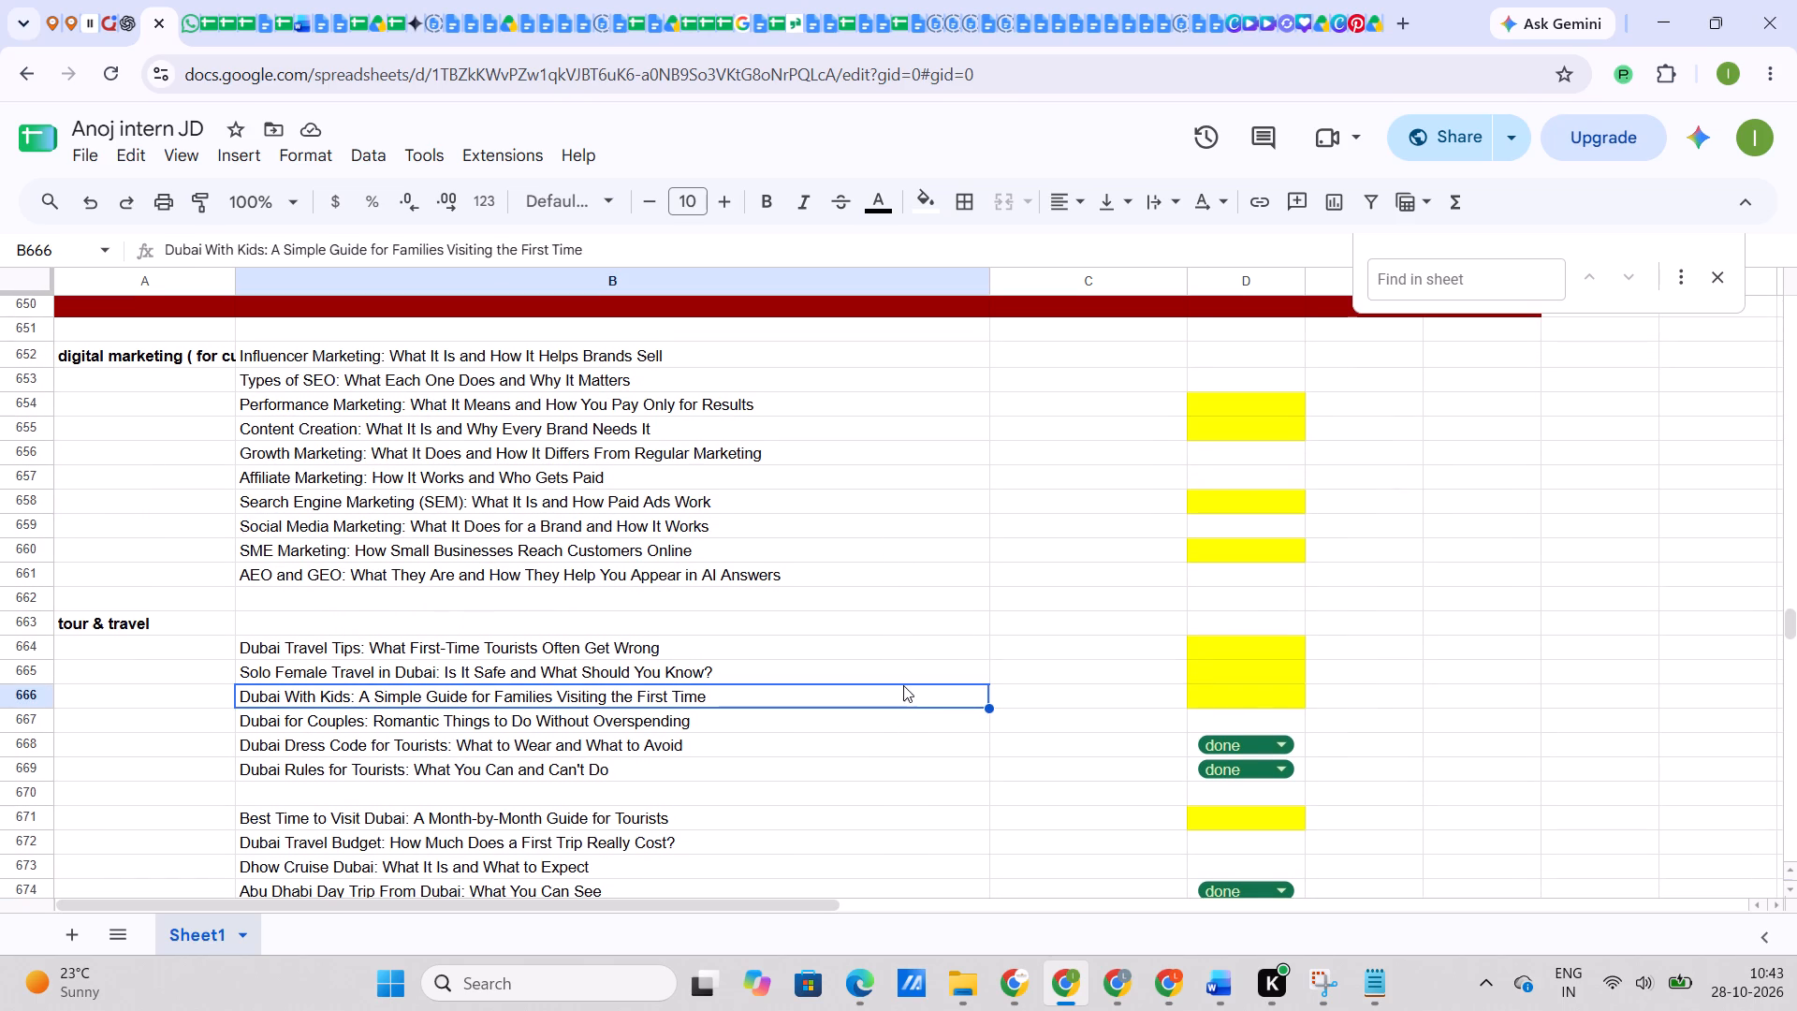
Look through the highlighted titles from the pest control section up through the gym, bicycle store and yoga studio sections.
scroll(900, 648, "up", 2)
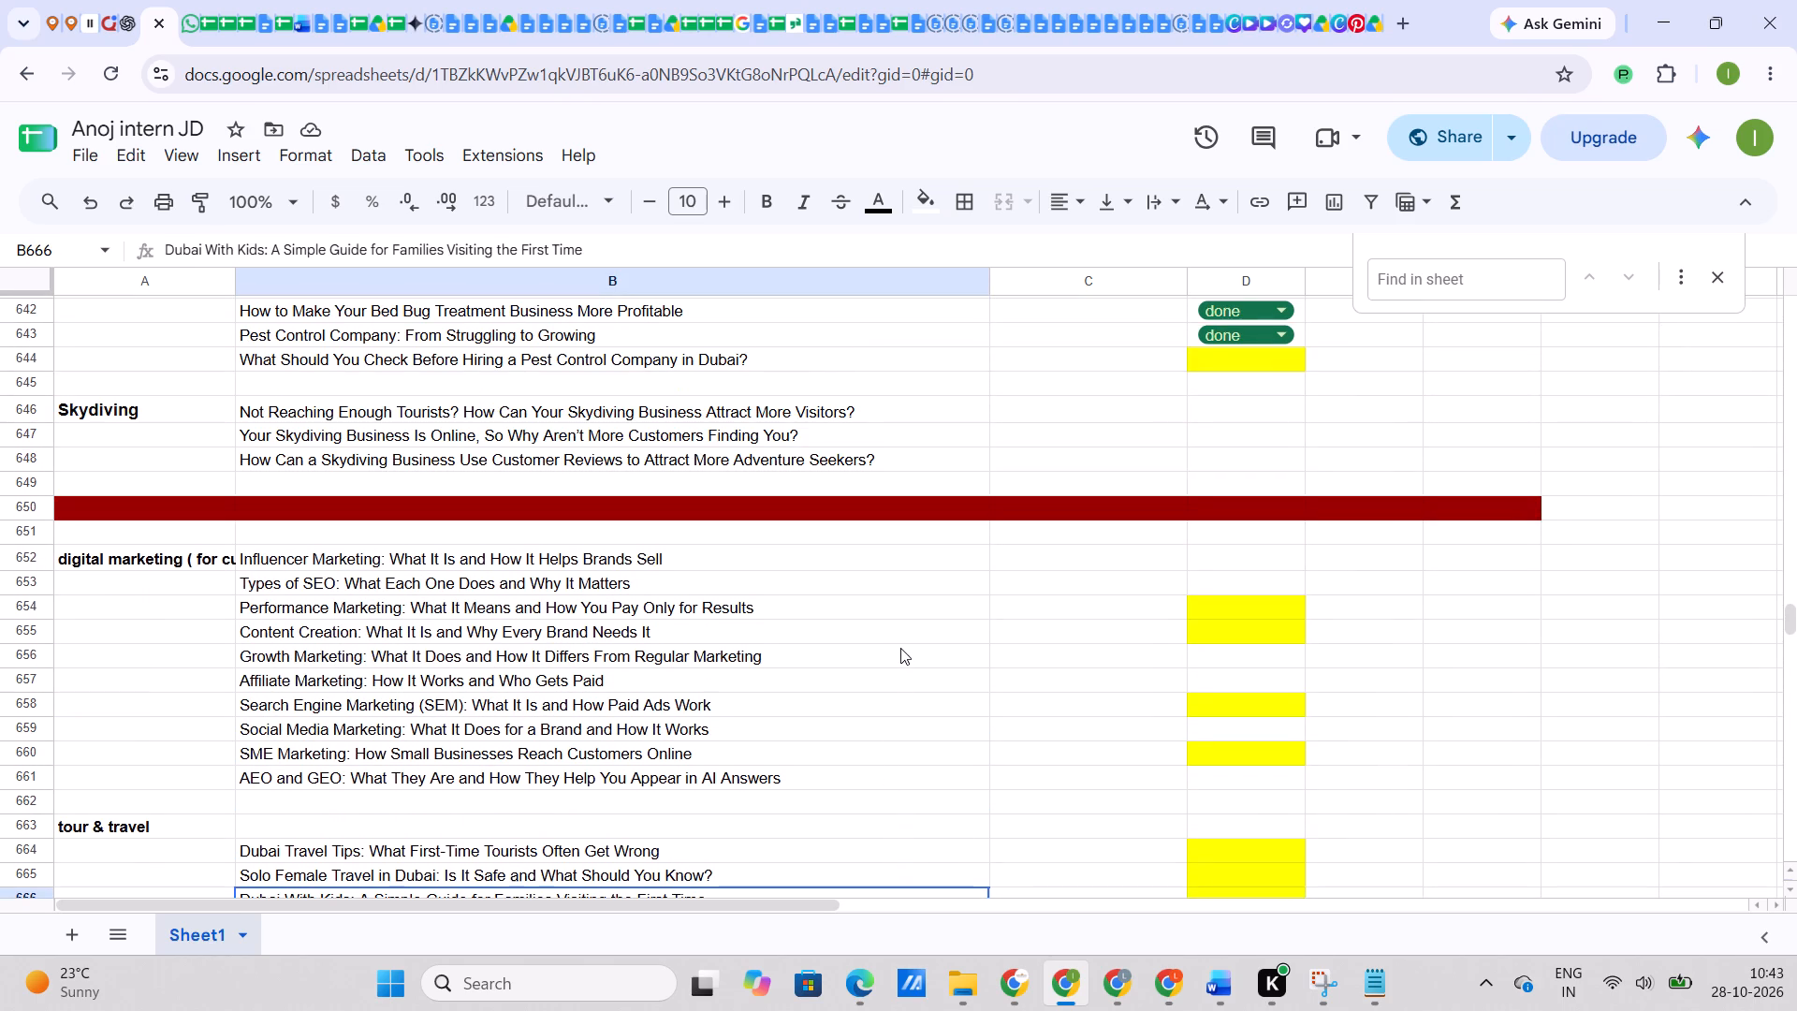
scroll(900, 648, "up", 2)
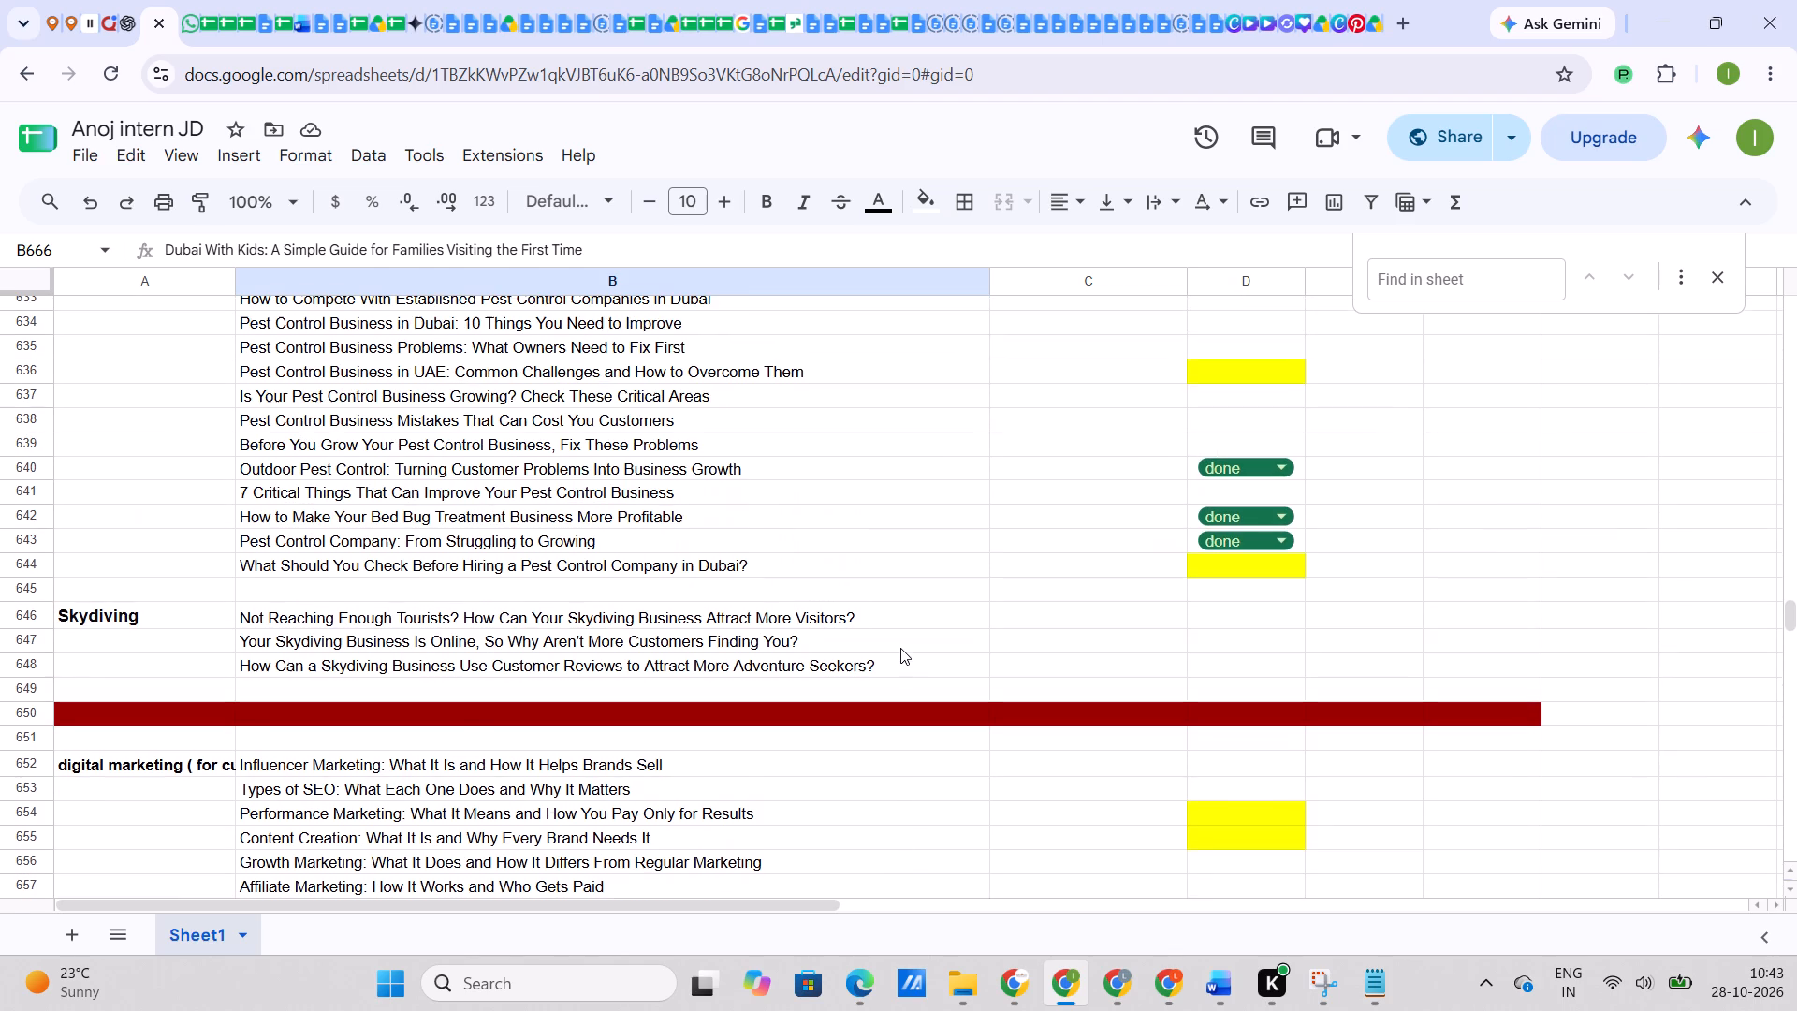
scroll(900, 648, "up", 4)
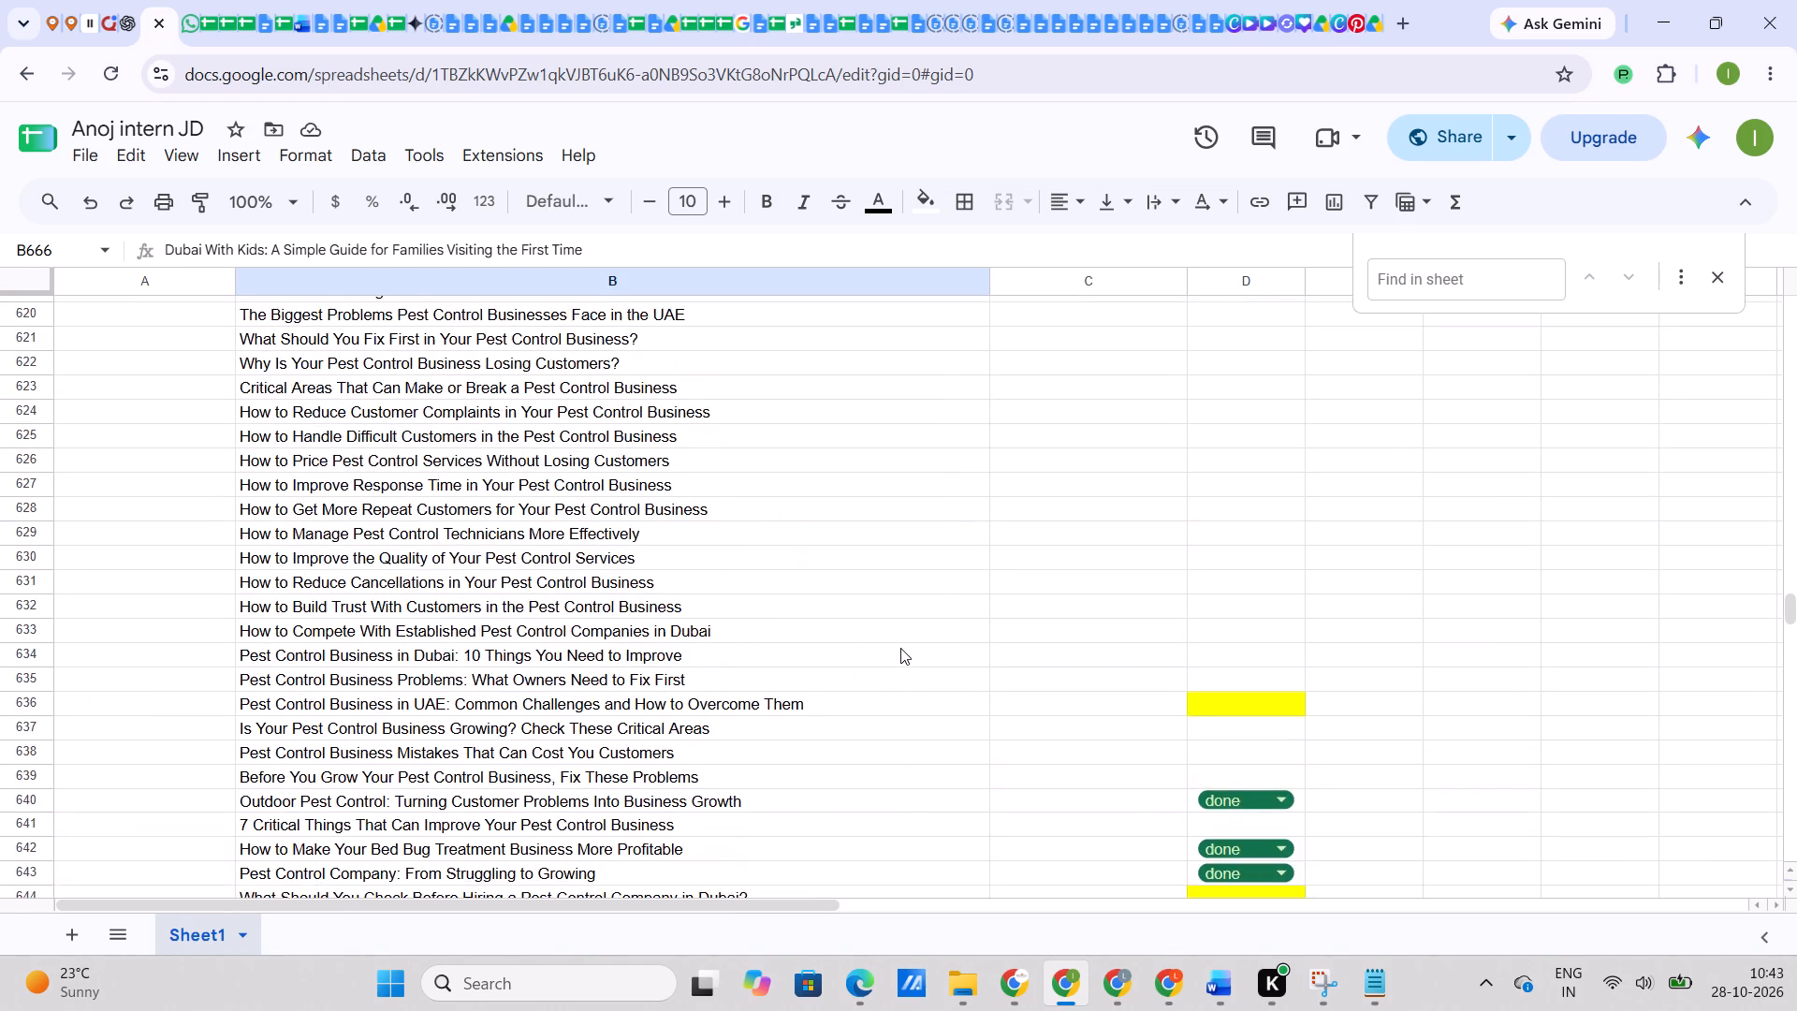
scroll(900, 648, "up", 10)
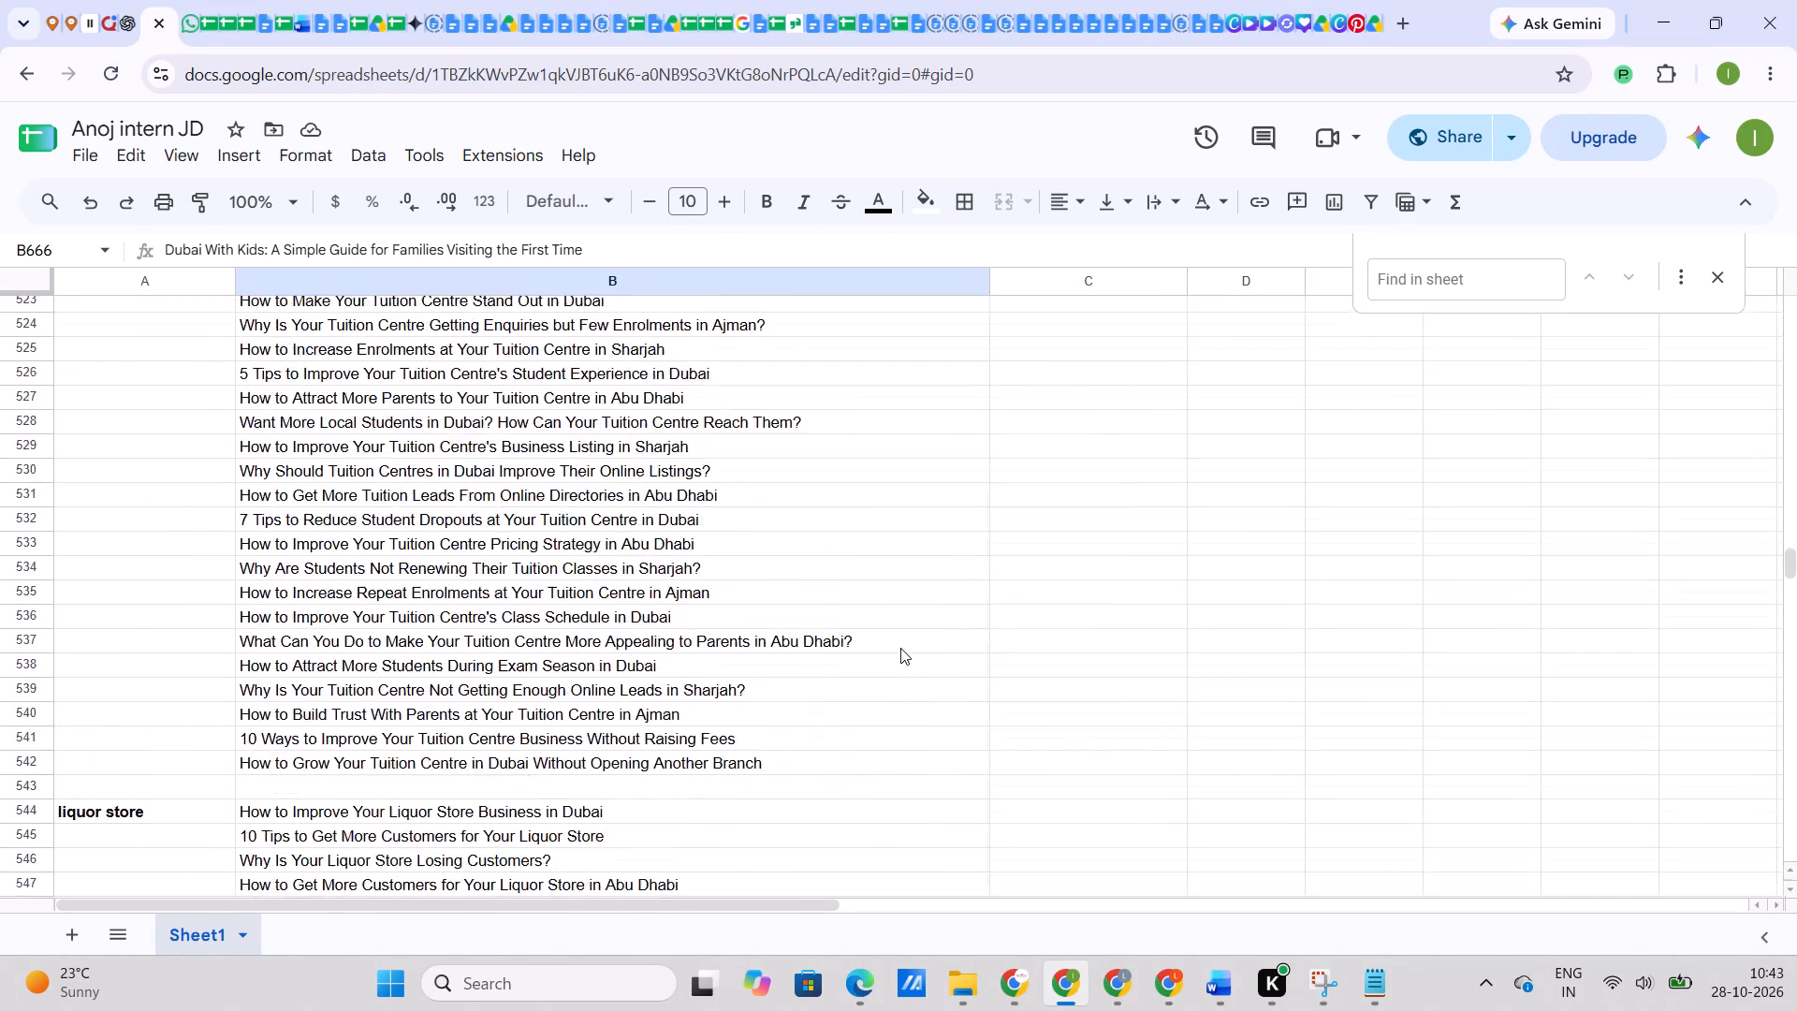
scroll(900, 648, "up", 10)
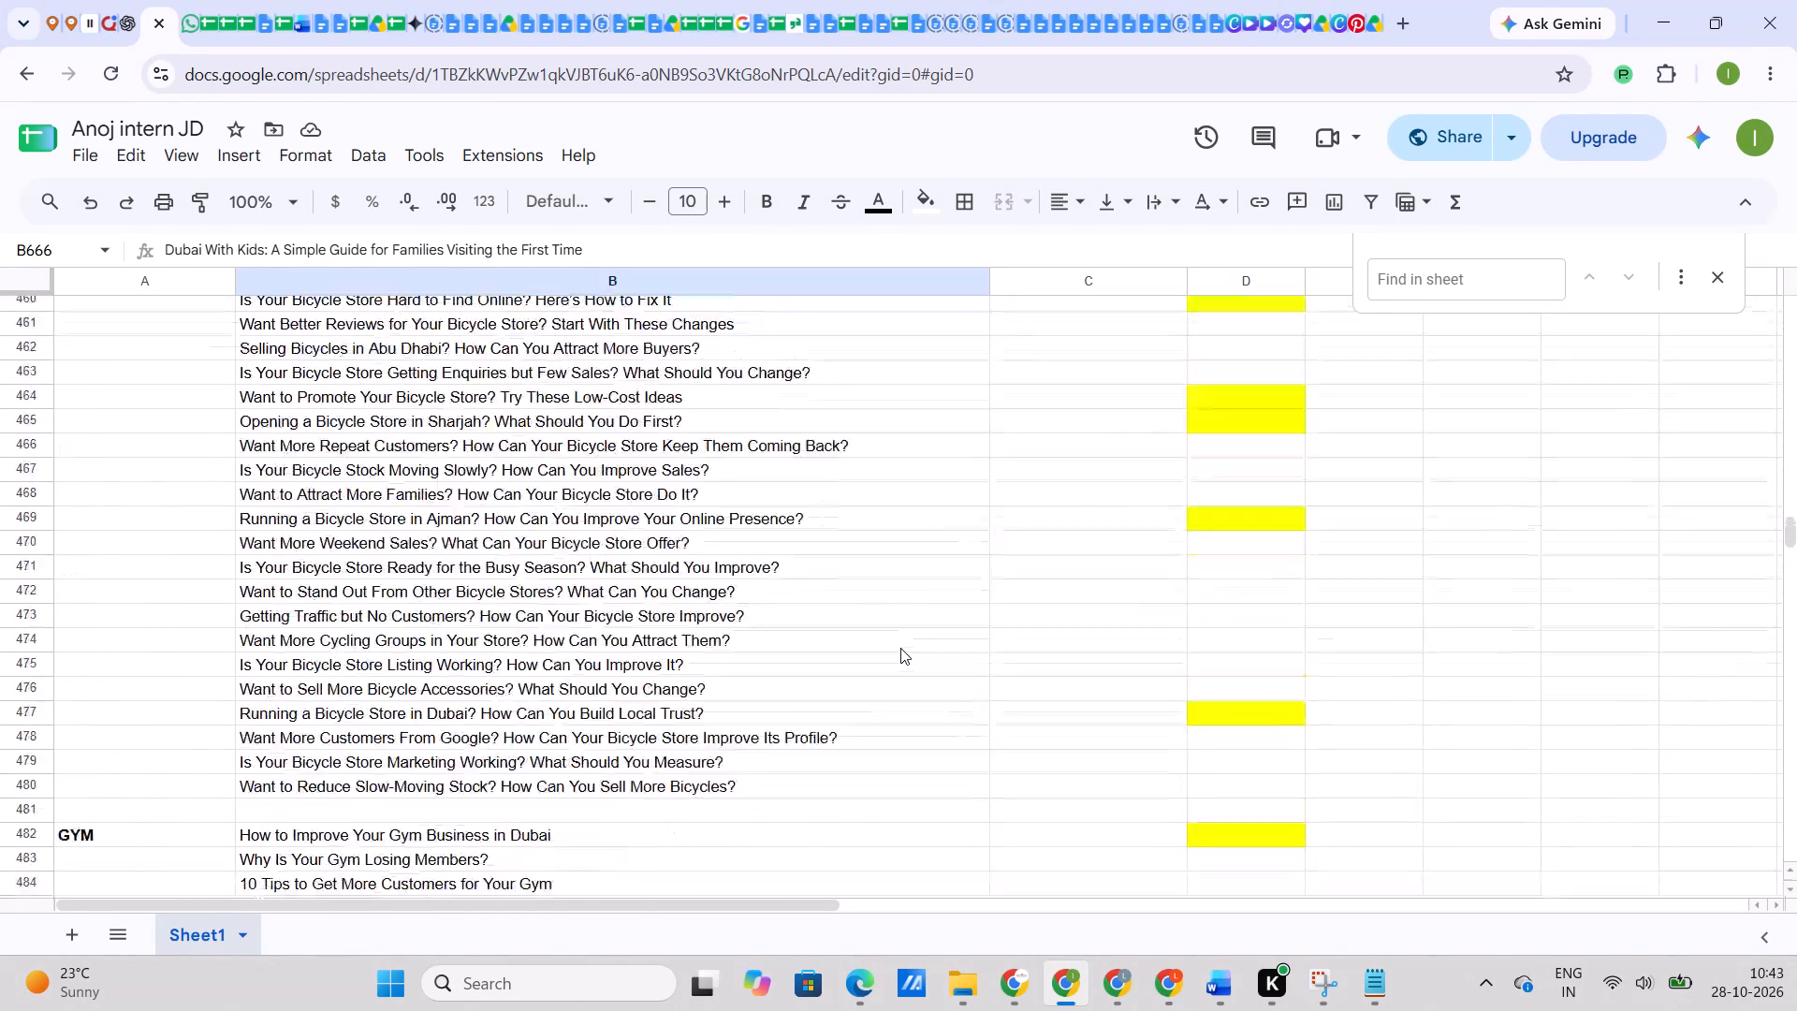
scroll(900, 648, "up", 9)
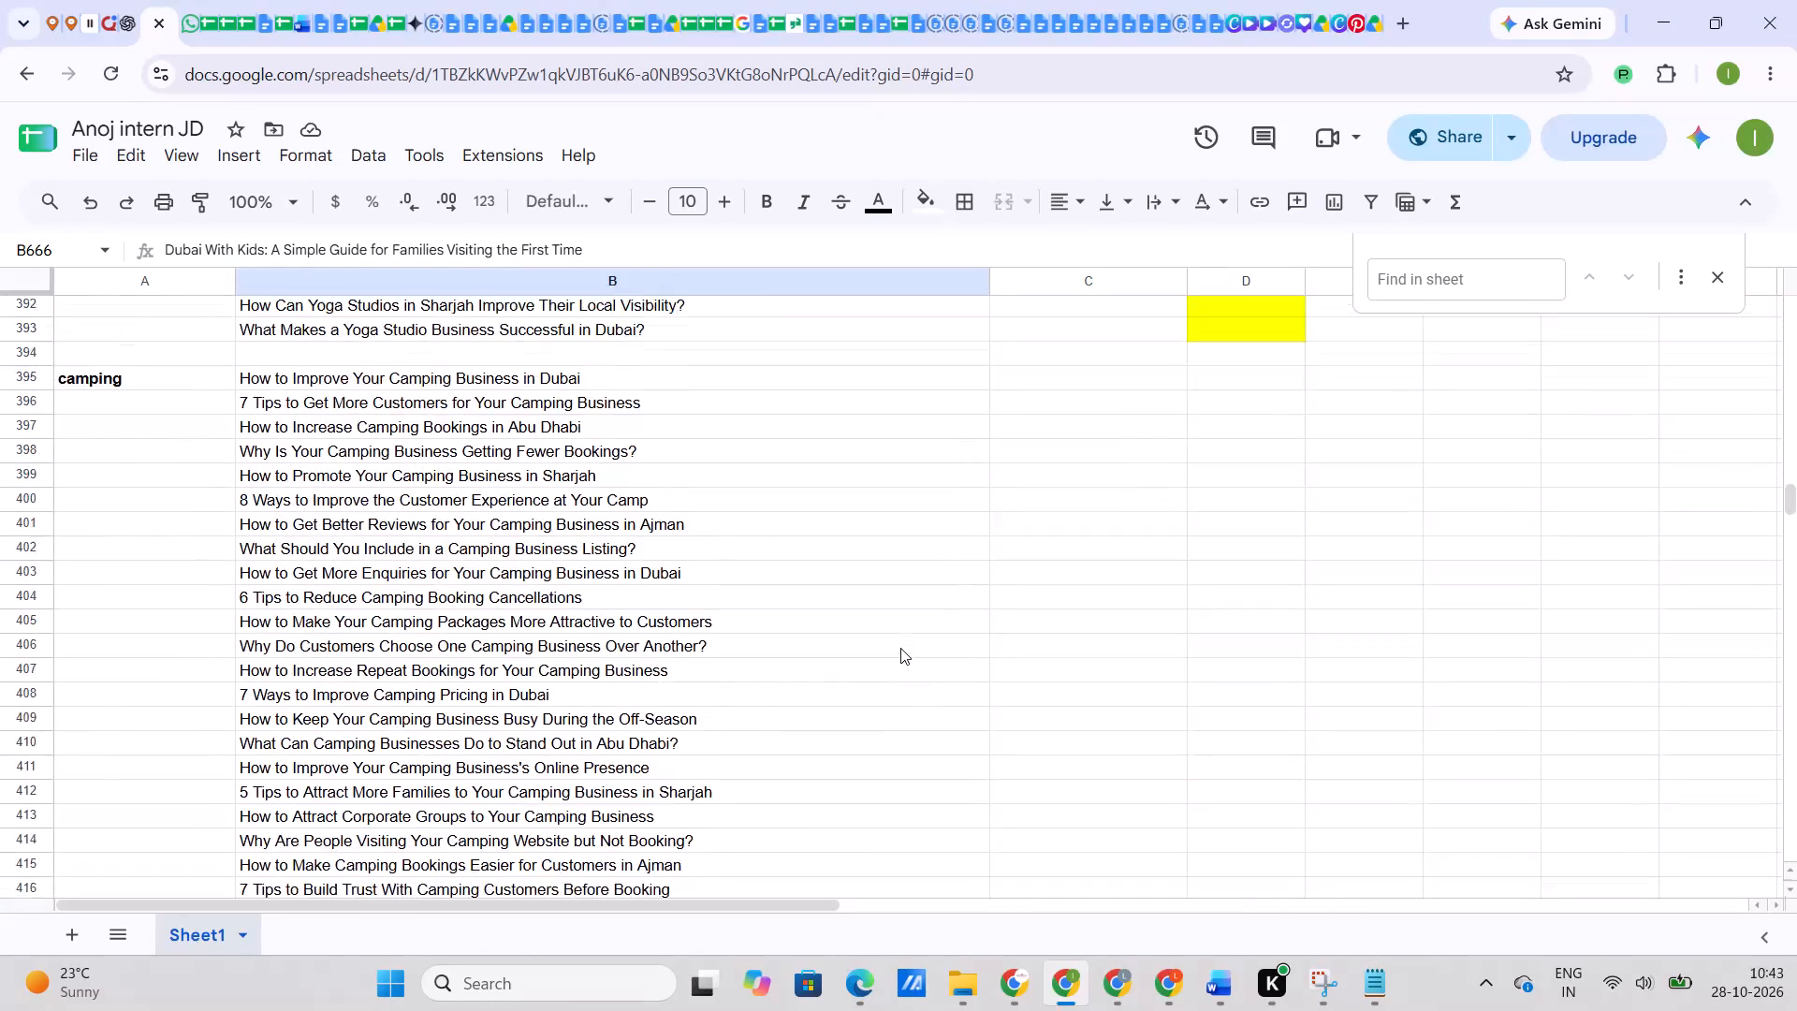
Look through the highlighted titles from the PRO services section up through car rental, bike rental, school, cafe and hotel.
scroll(900, 648, "up", 9)
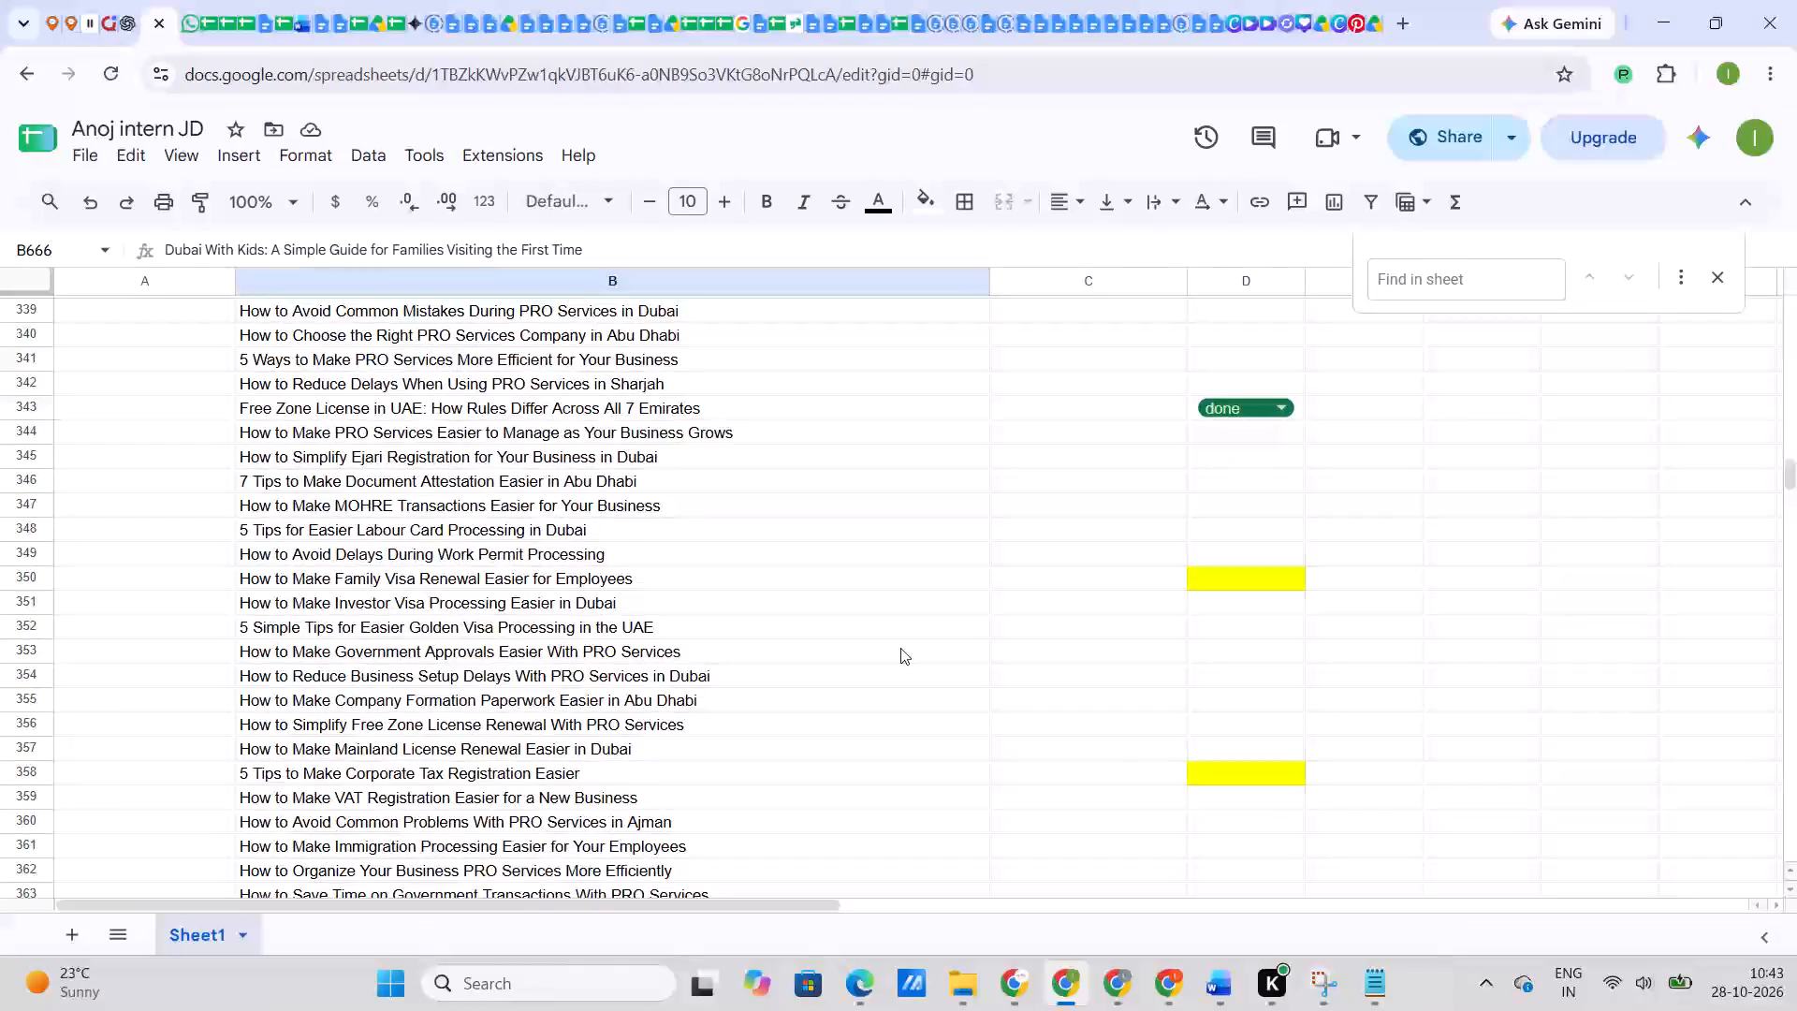
scroll(900, 648, "up", 10)
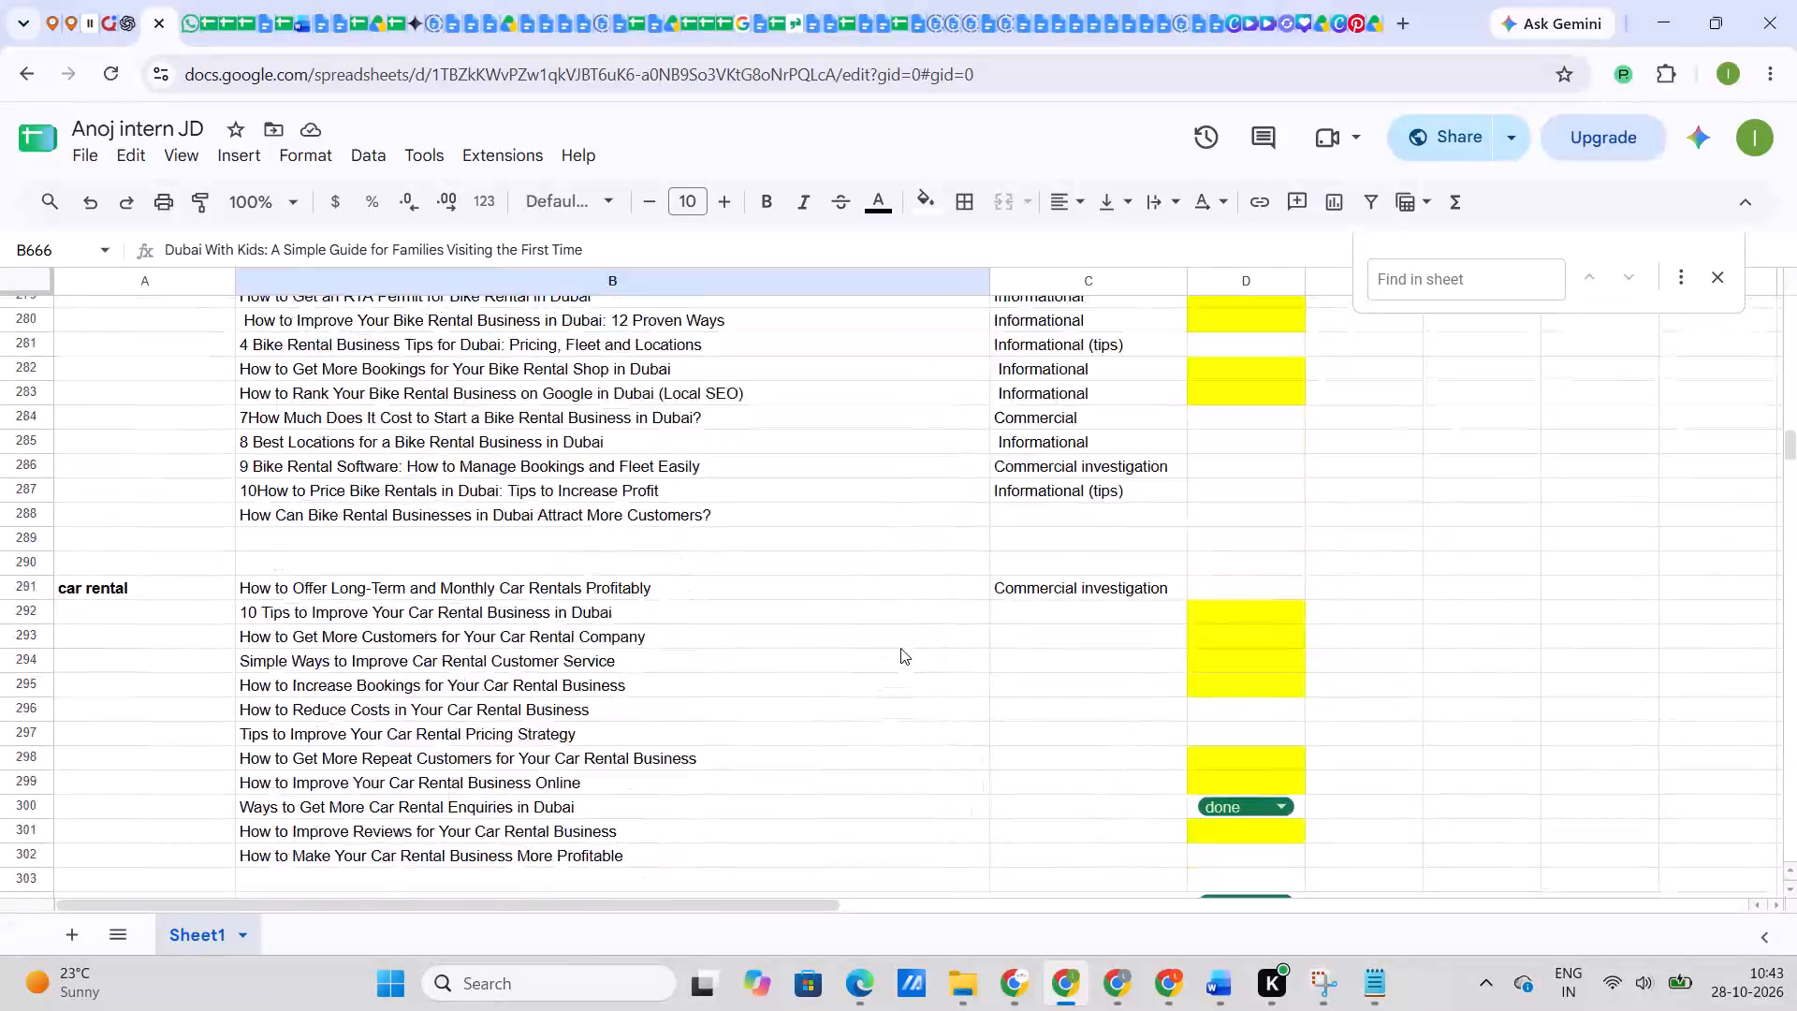
scroll(900, 648, "up", 6)
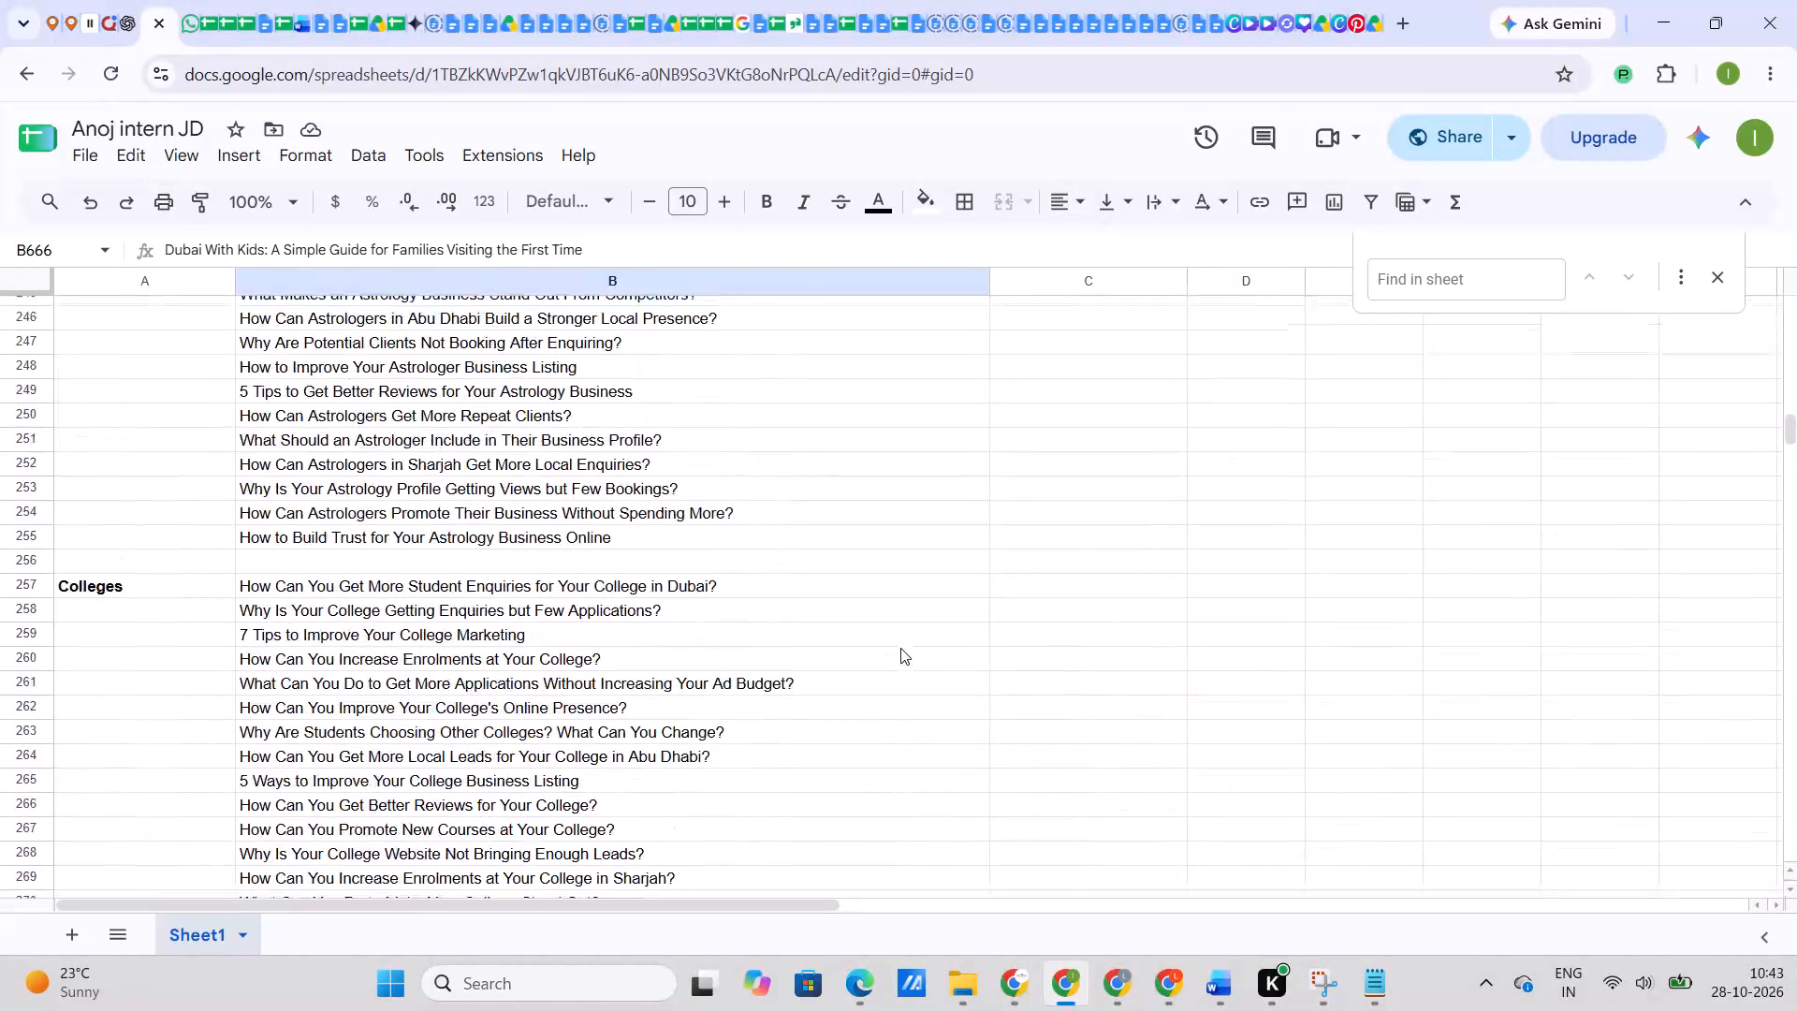
scroll(900, 648, "up", 6)
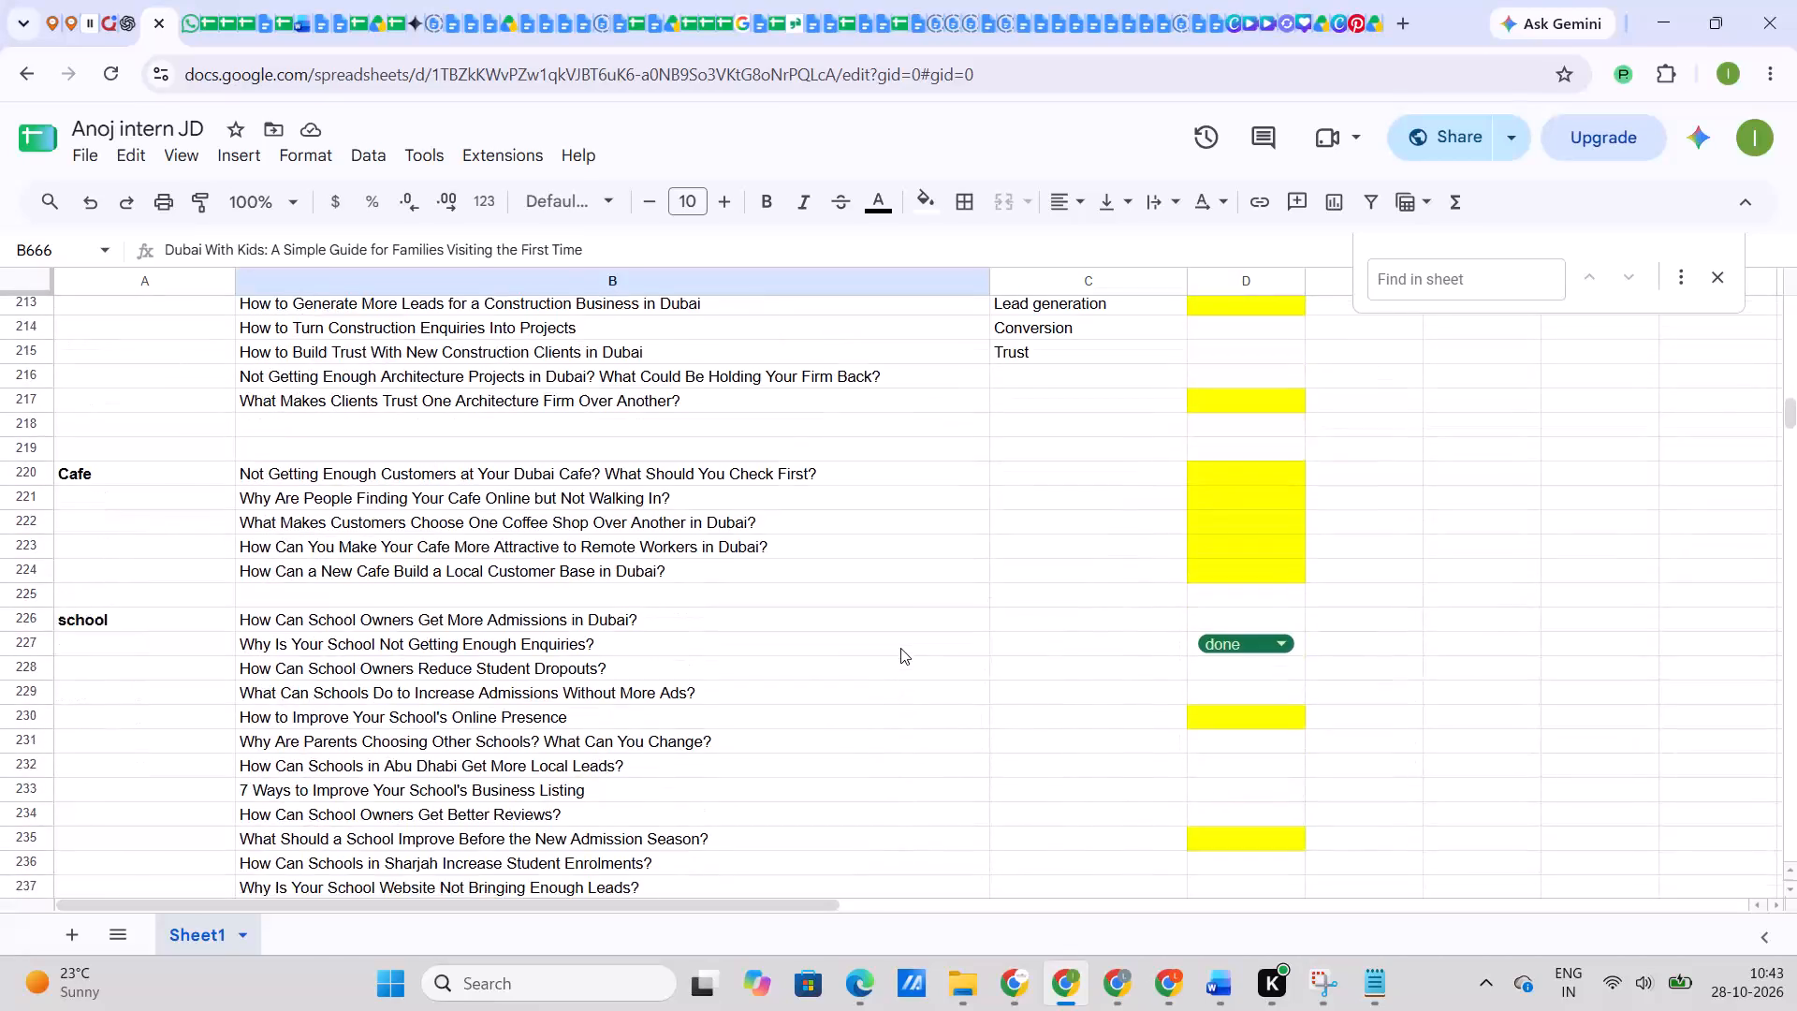
scroll(900, 648, "up", 15)
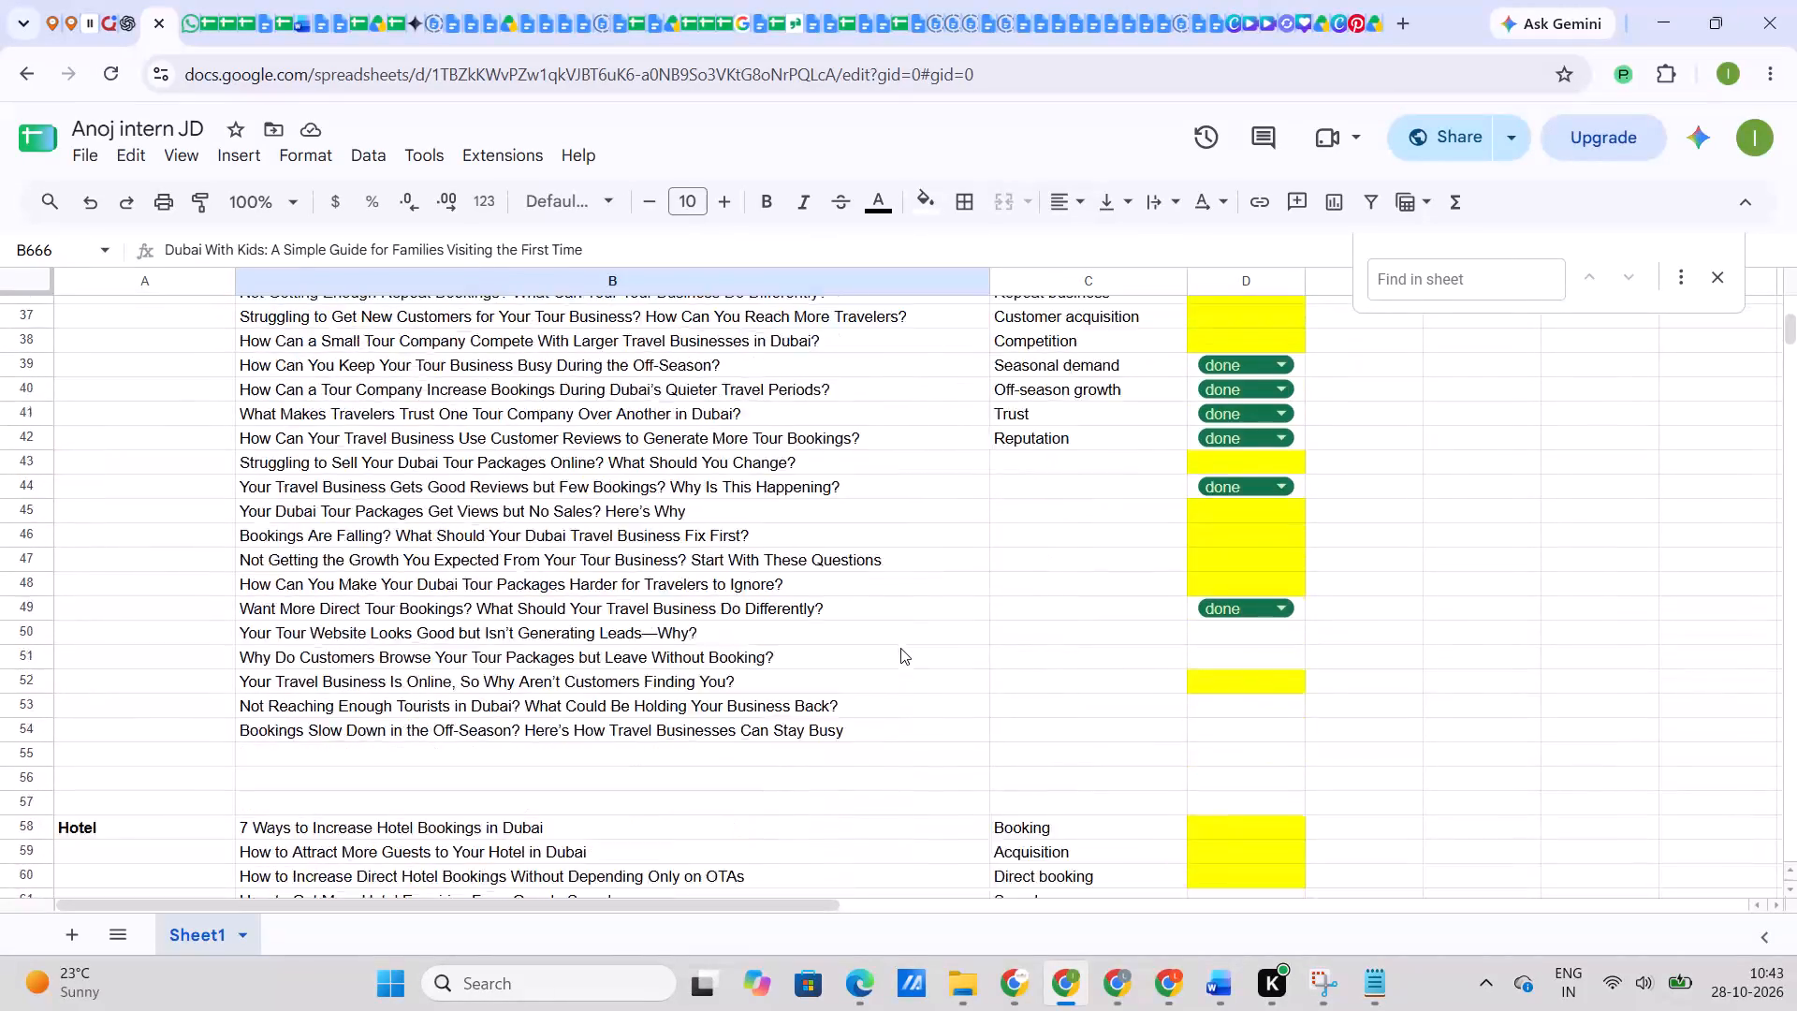
Examine the highlighted and done titles in the first Tour & Travel section, rows 18 to 54.
scroll(900, 648, "up", 3)
scroll(900, 648, "down", 1)
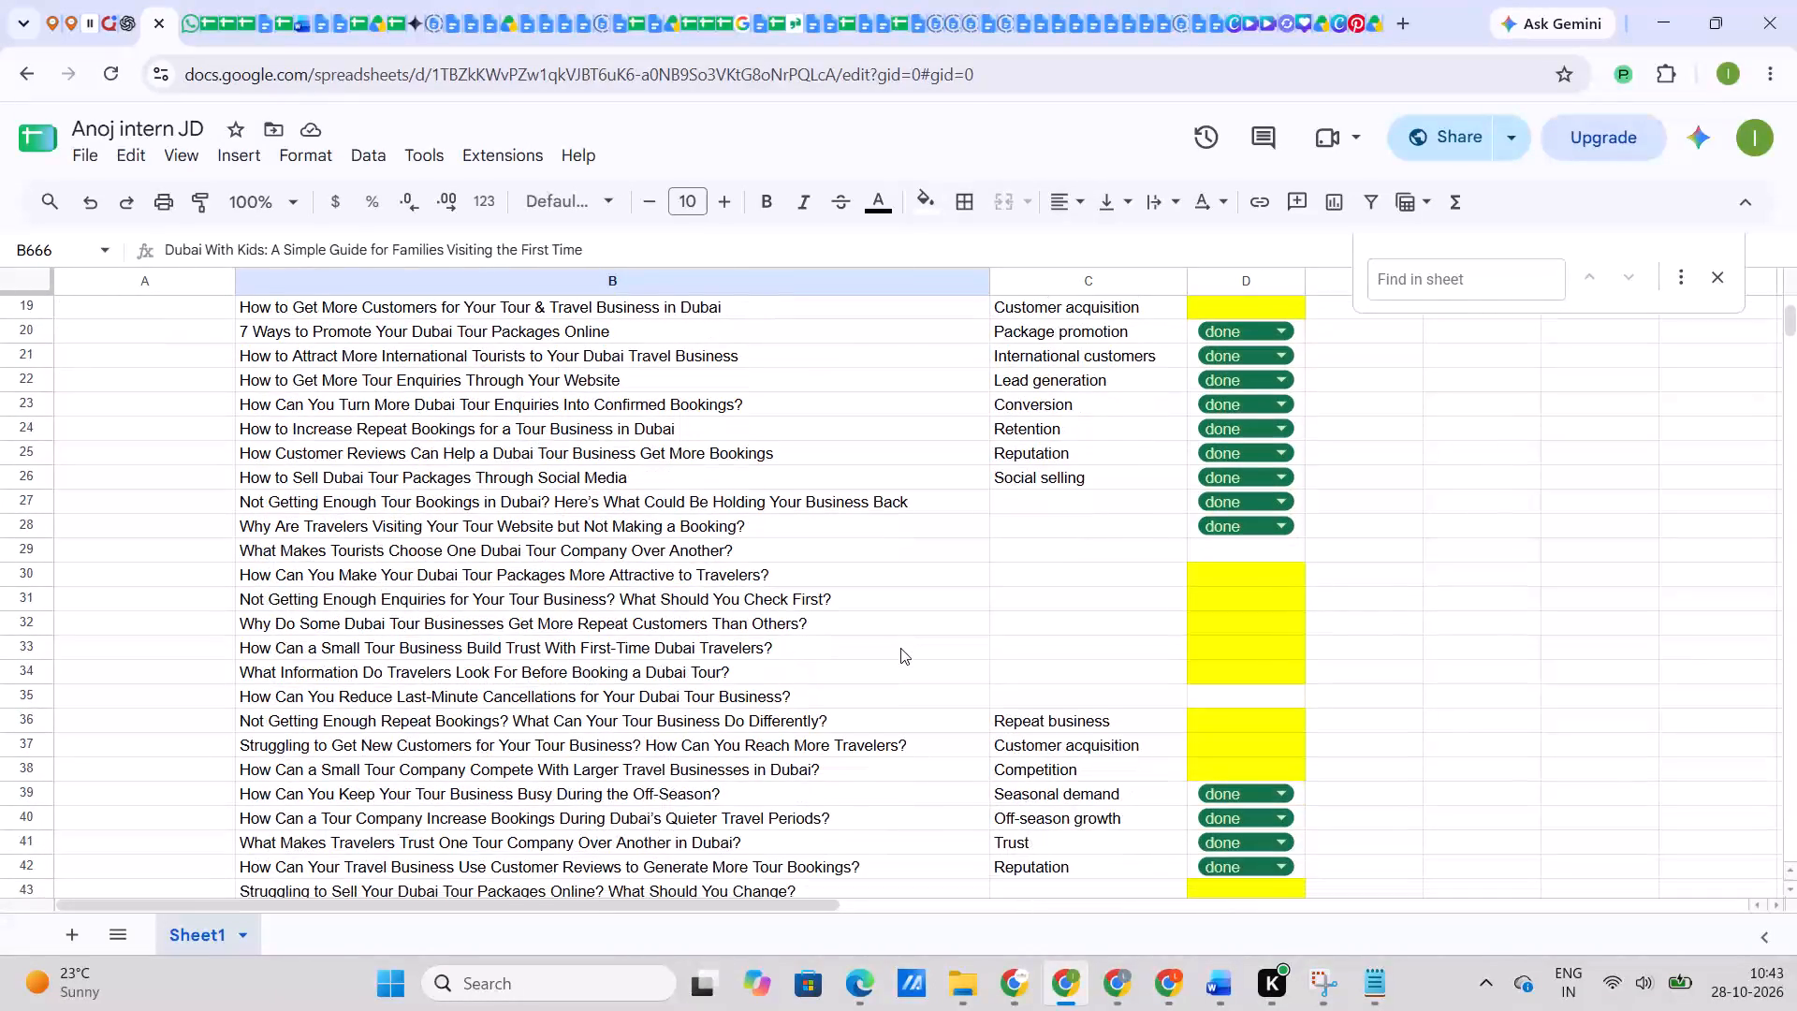
scroll(900, 648, "down", 1)
scroll(900, 648, "up", 2)
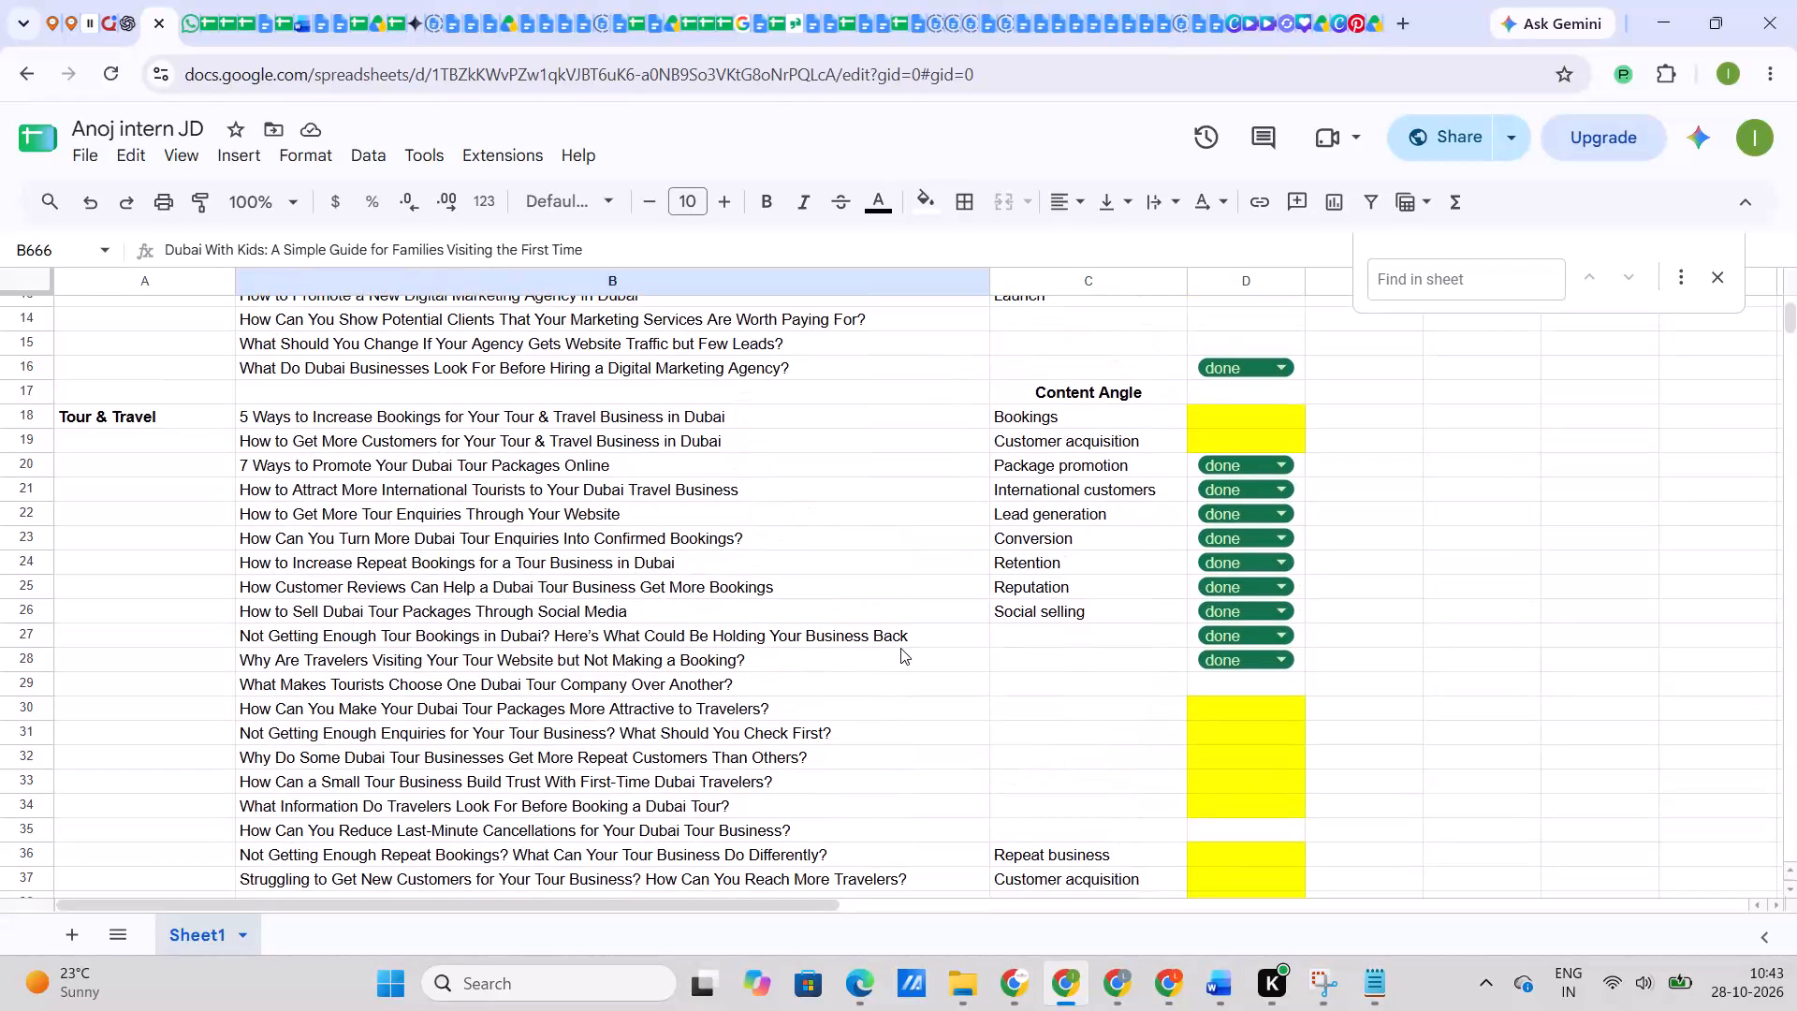
scroll(1083, 476, "down", 2)
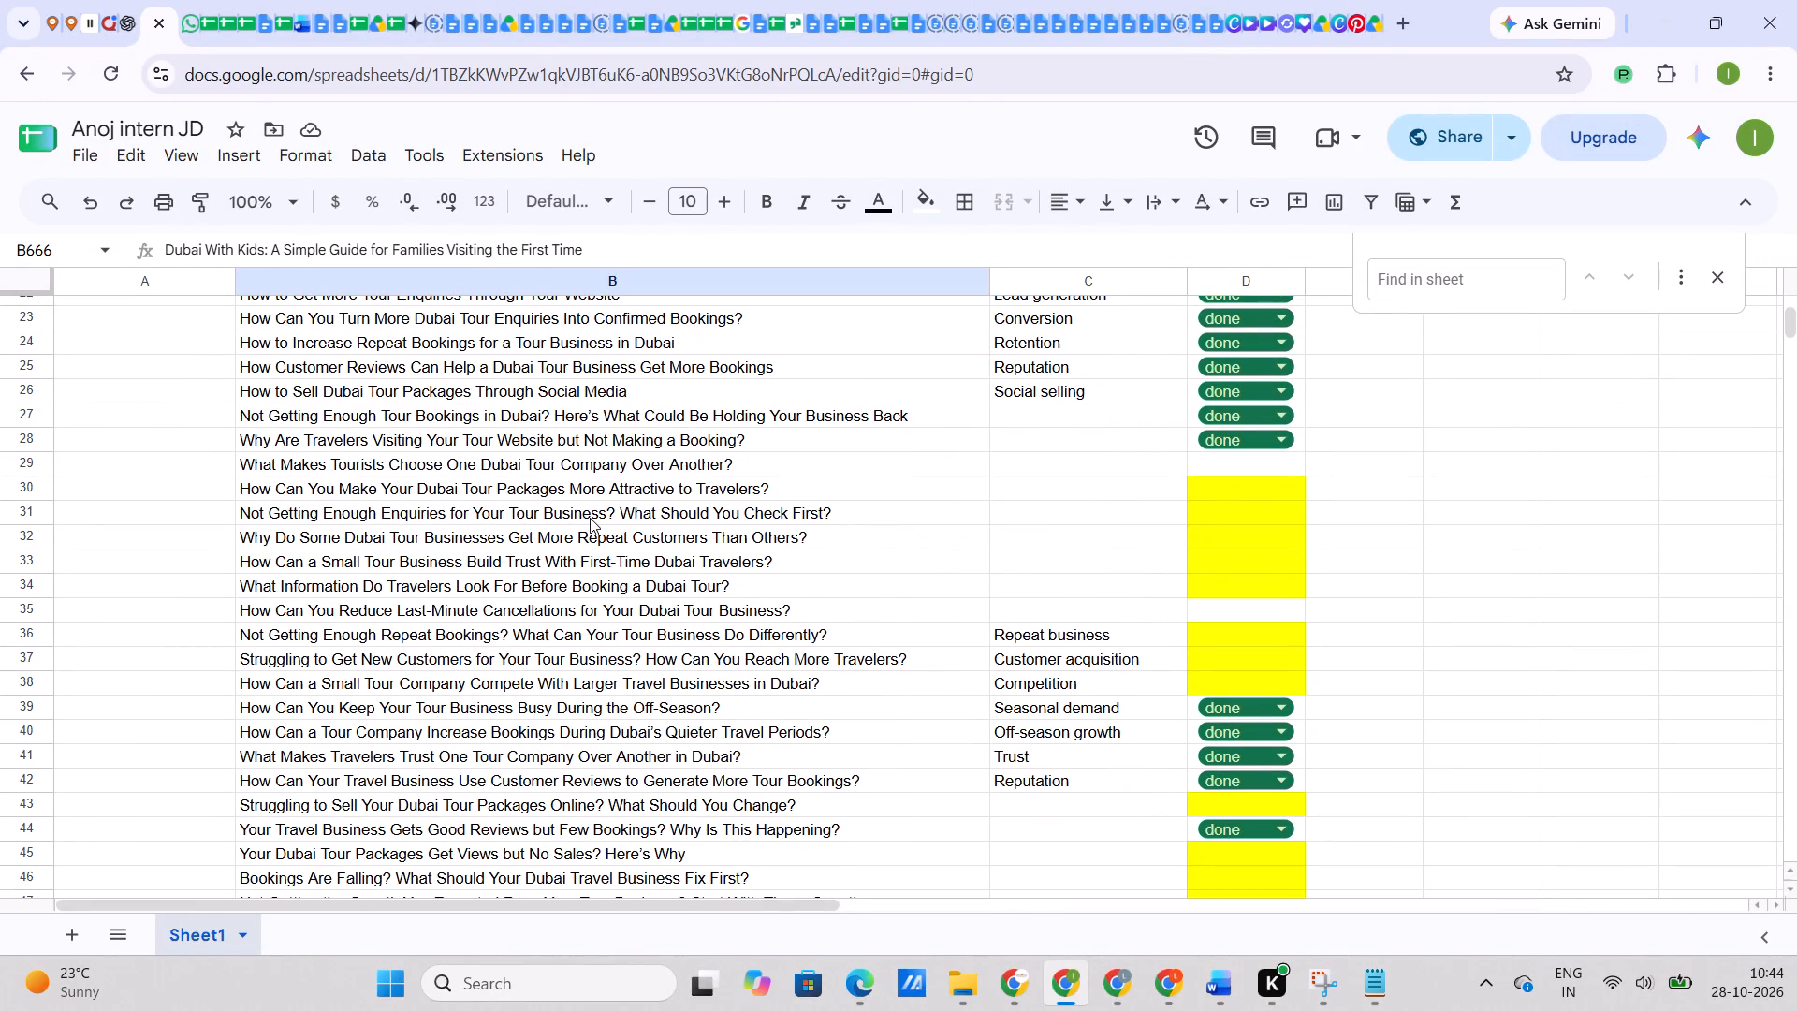
scroll(590, 537, "down", 1)
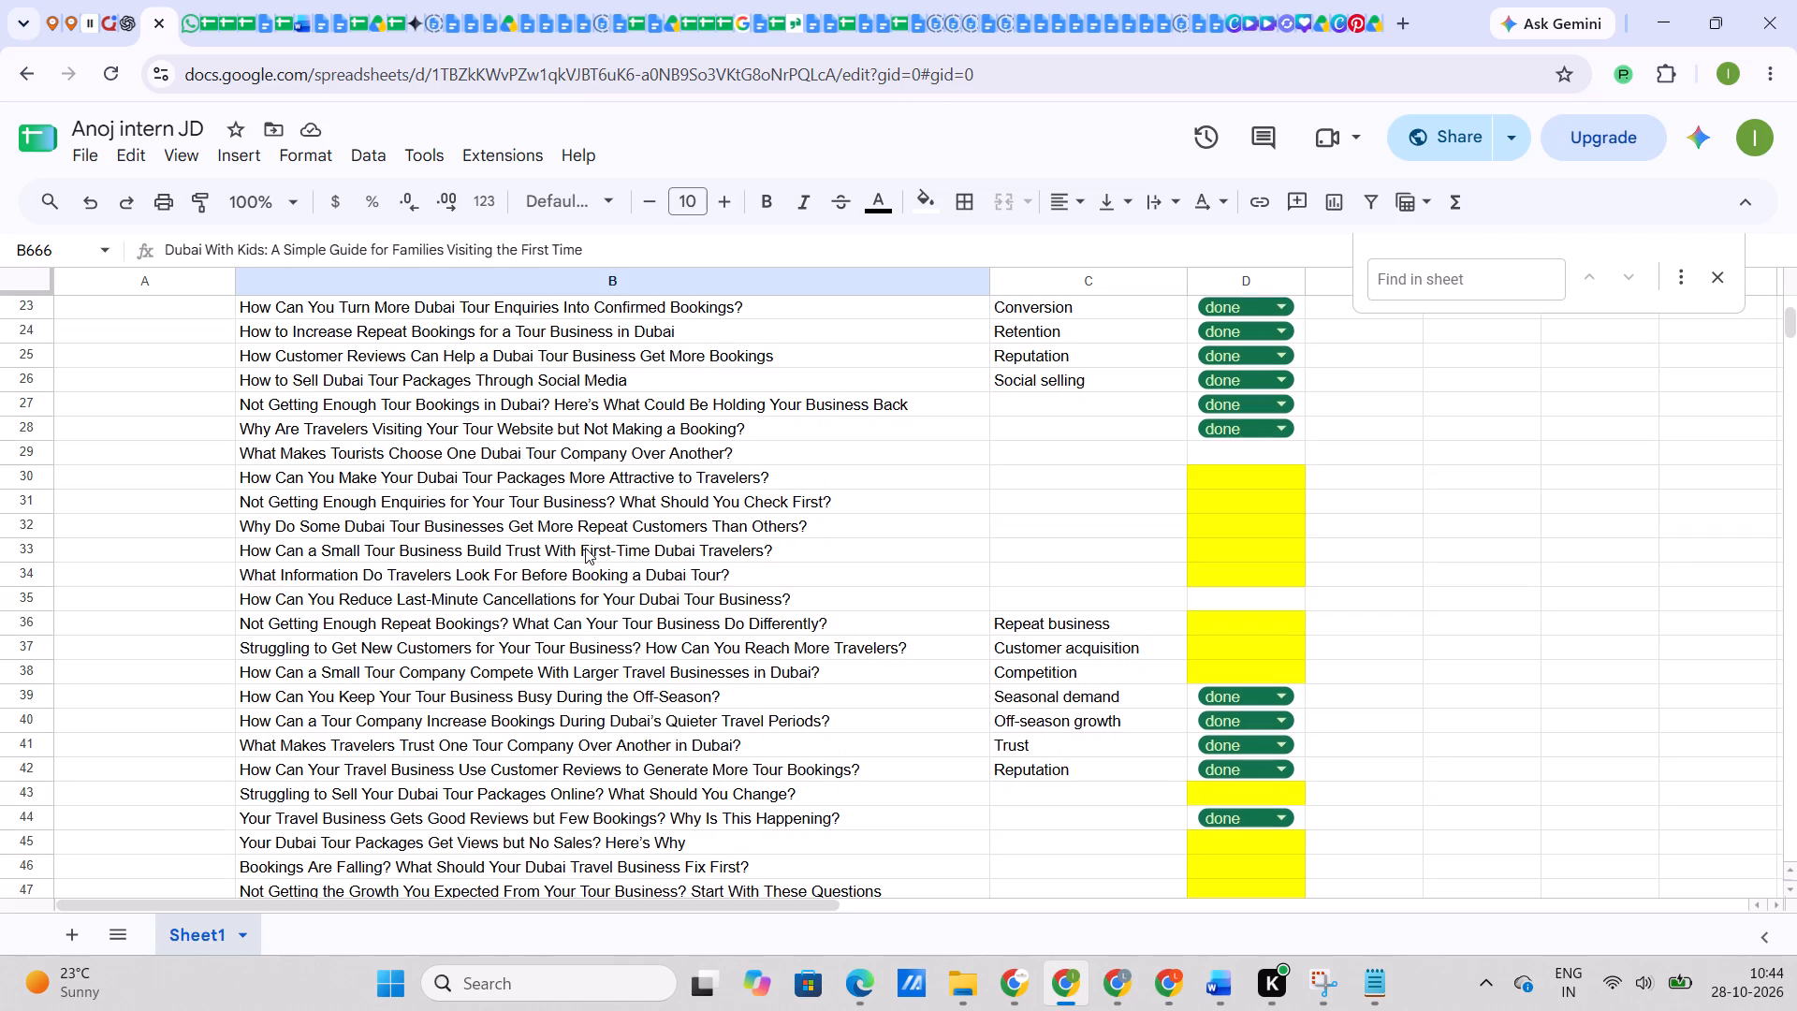
scroll(585, 548, "down", 2)
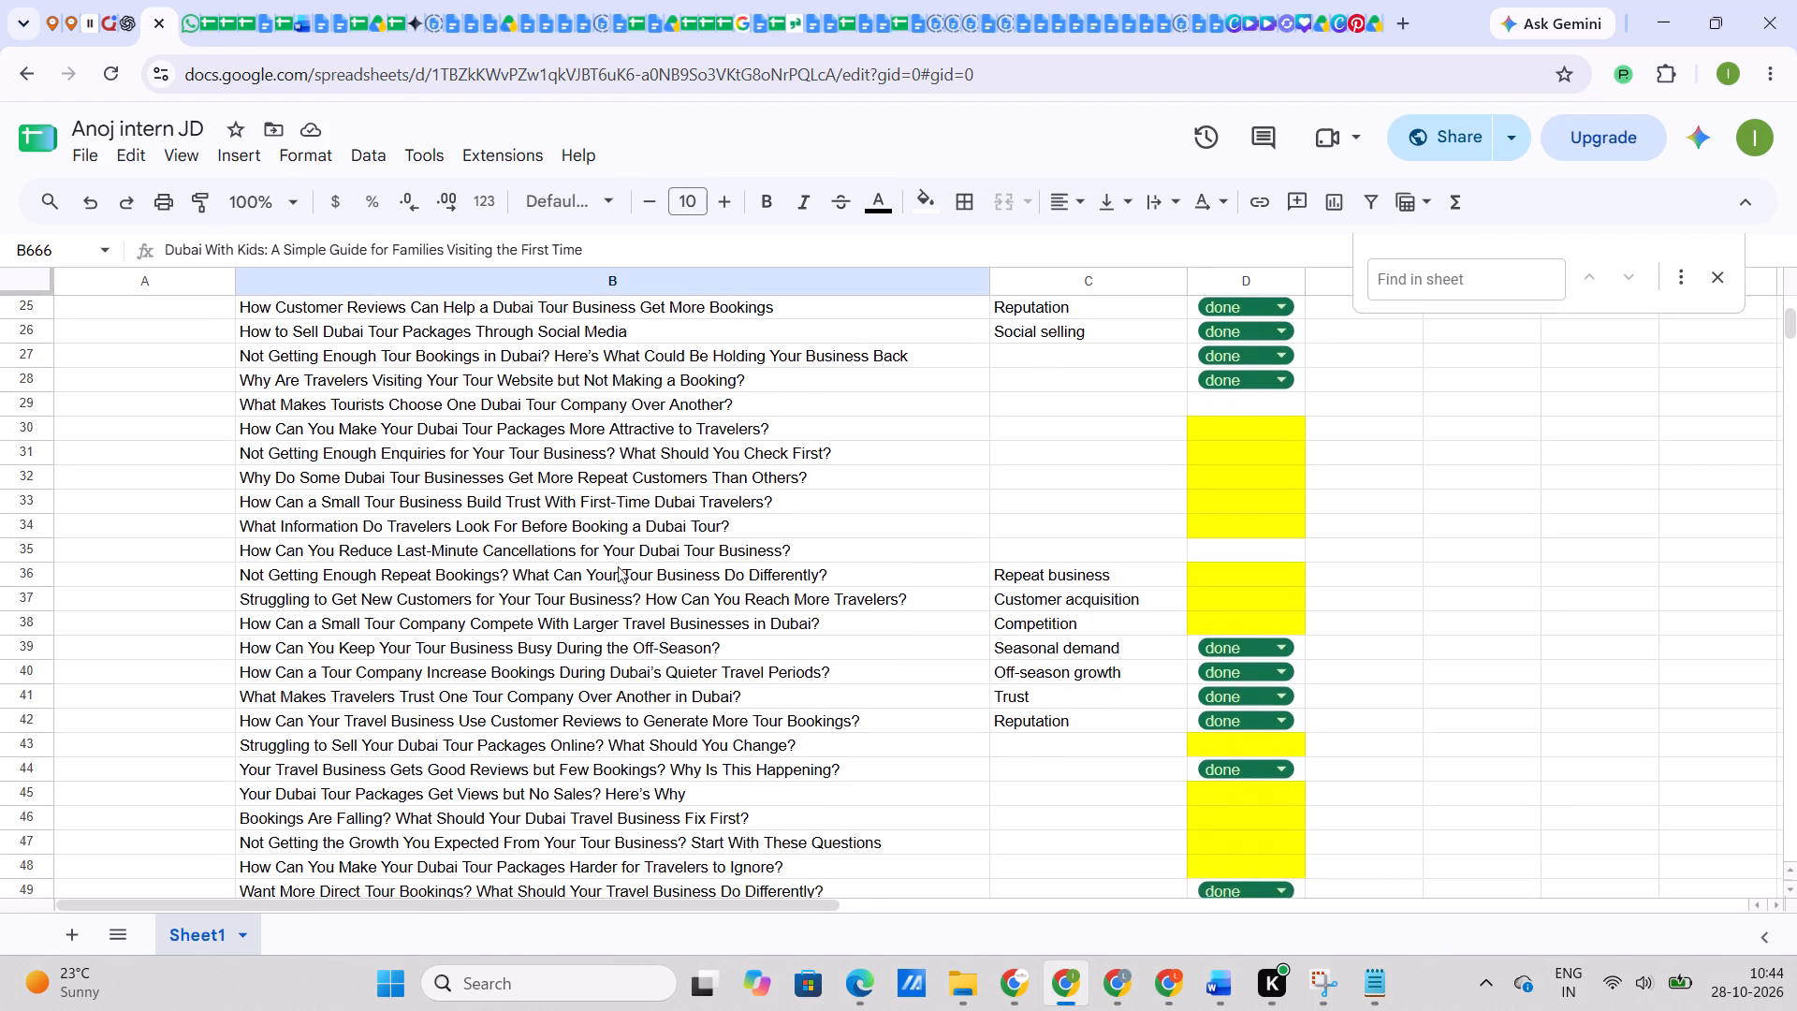
scroll(618, 566, "down", 1)
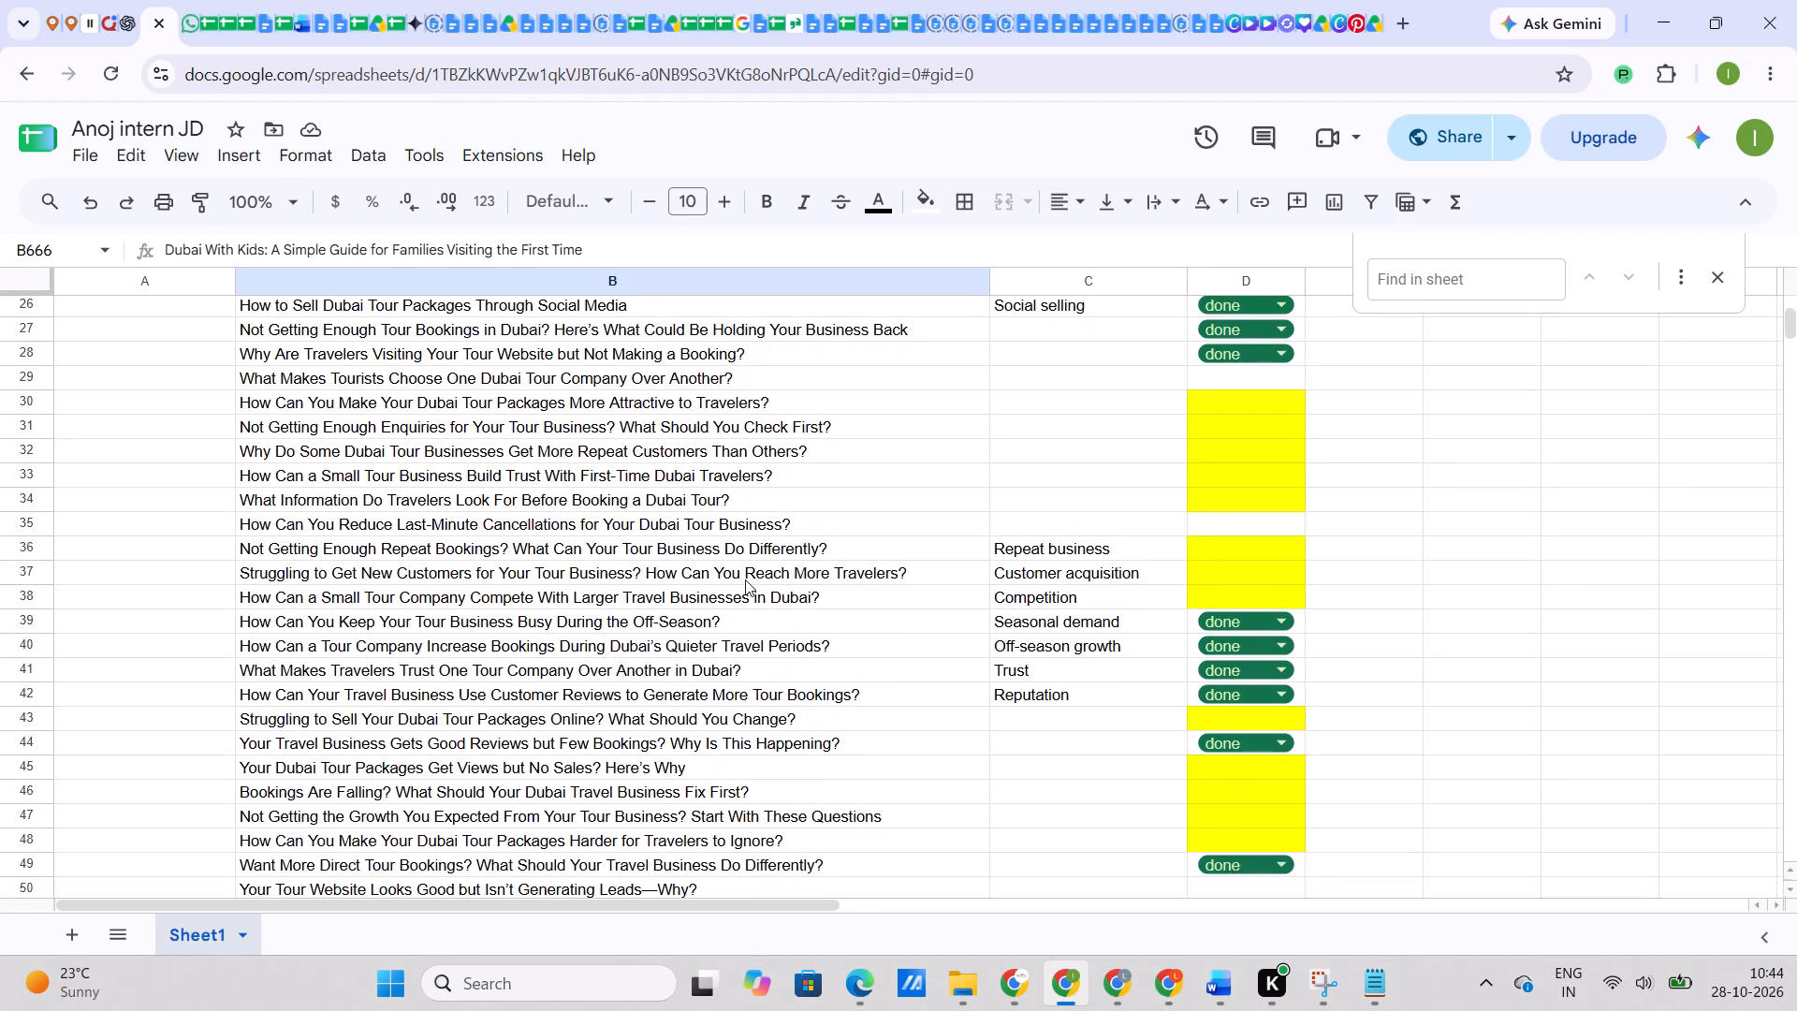
scroll(745, 579, "down", 2)
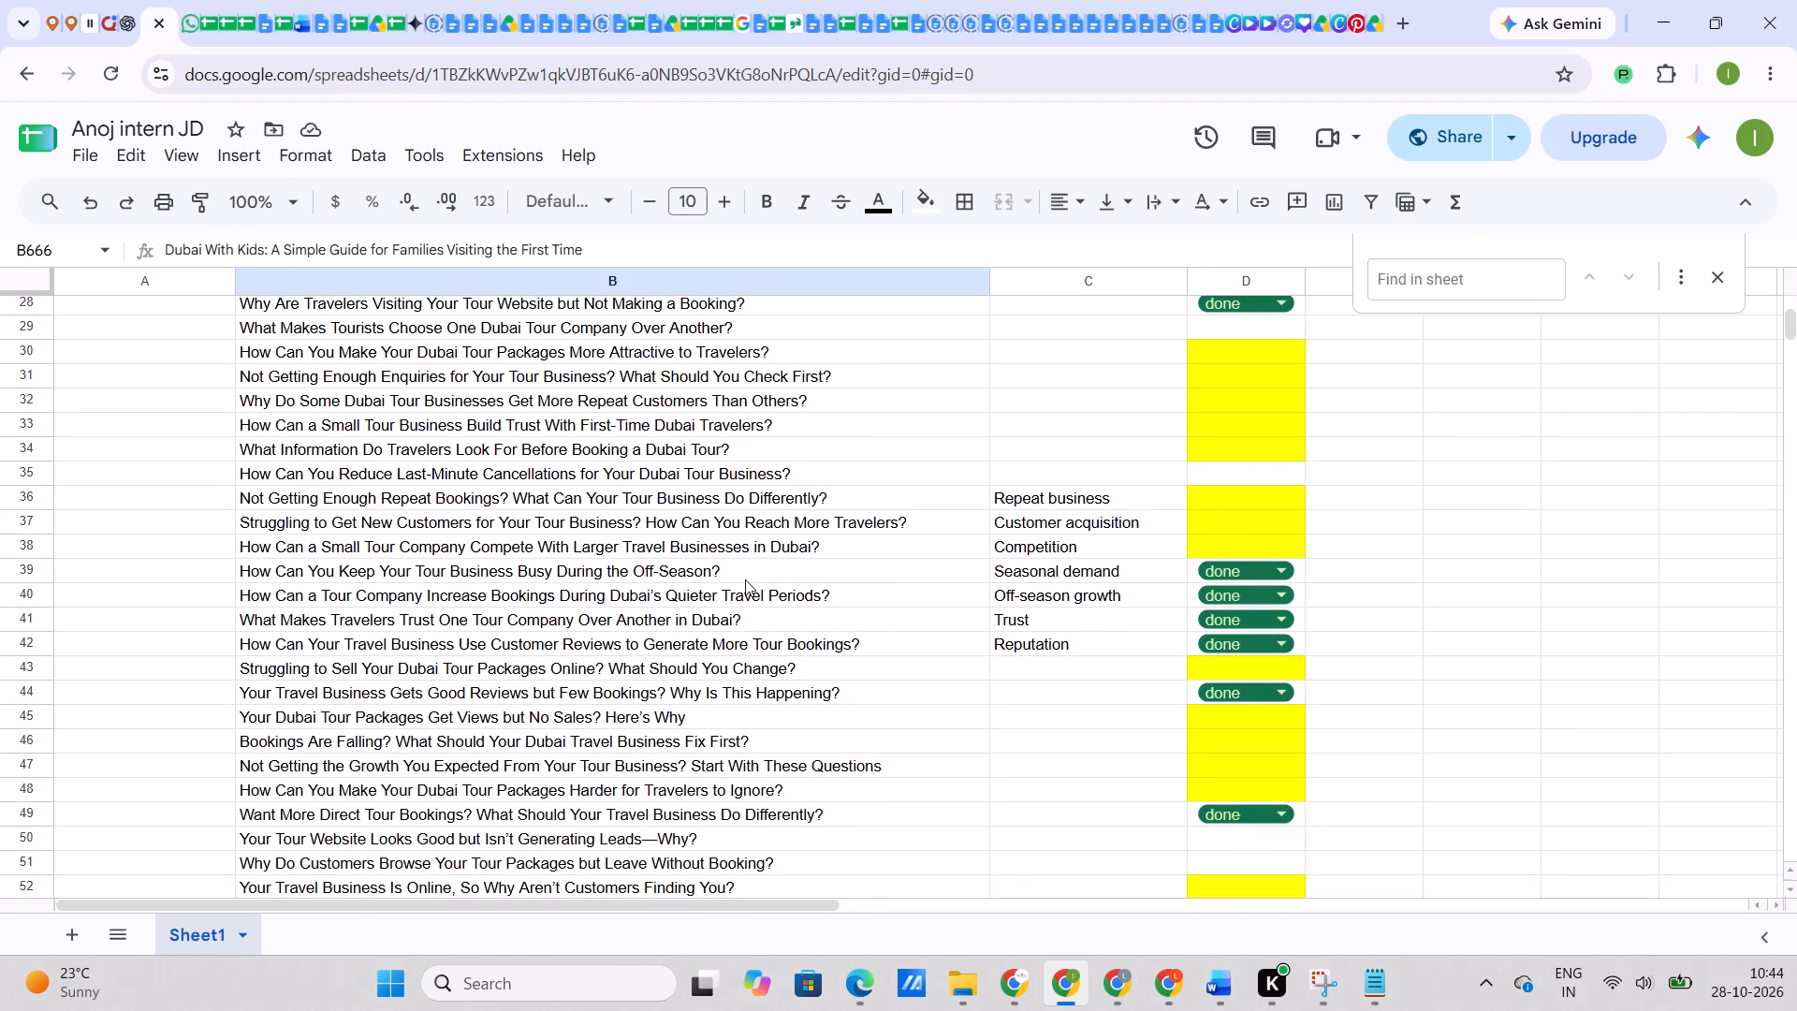
scroll(745, 579, "down", 2)
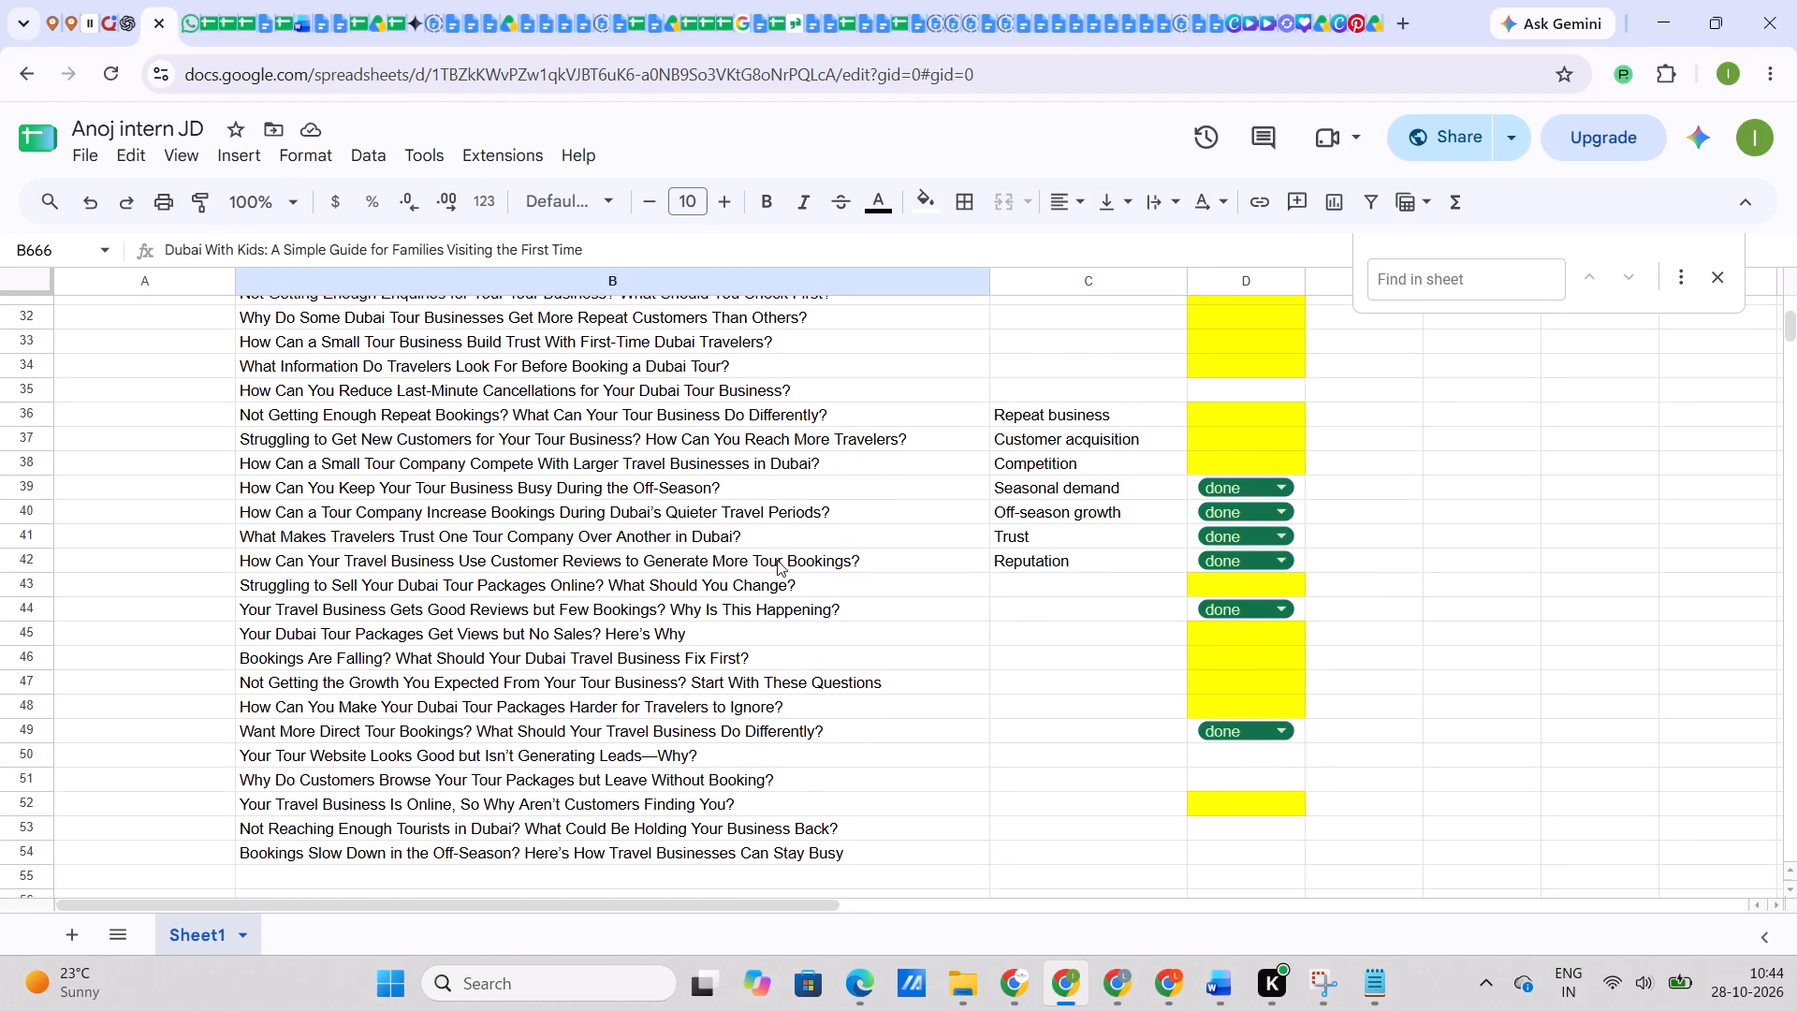
scroll(966, 593, "down", 1)
Go through the Tour & Travel titles one by one from row 43 to row 52, checking the highlighted ones.
left_click(889, 587)
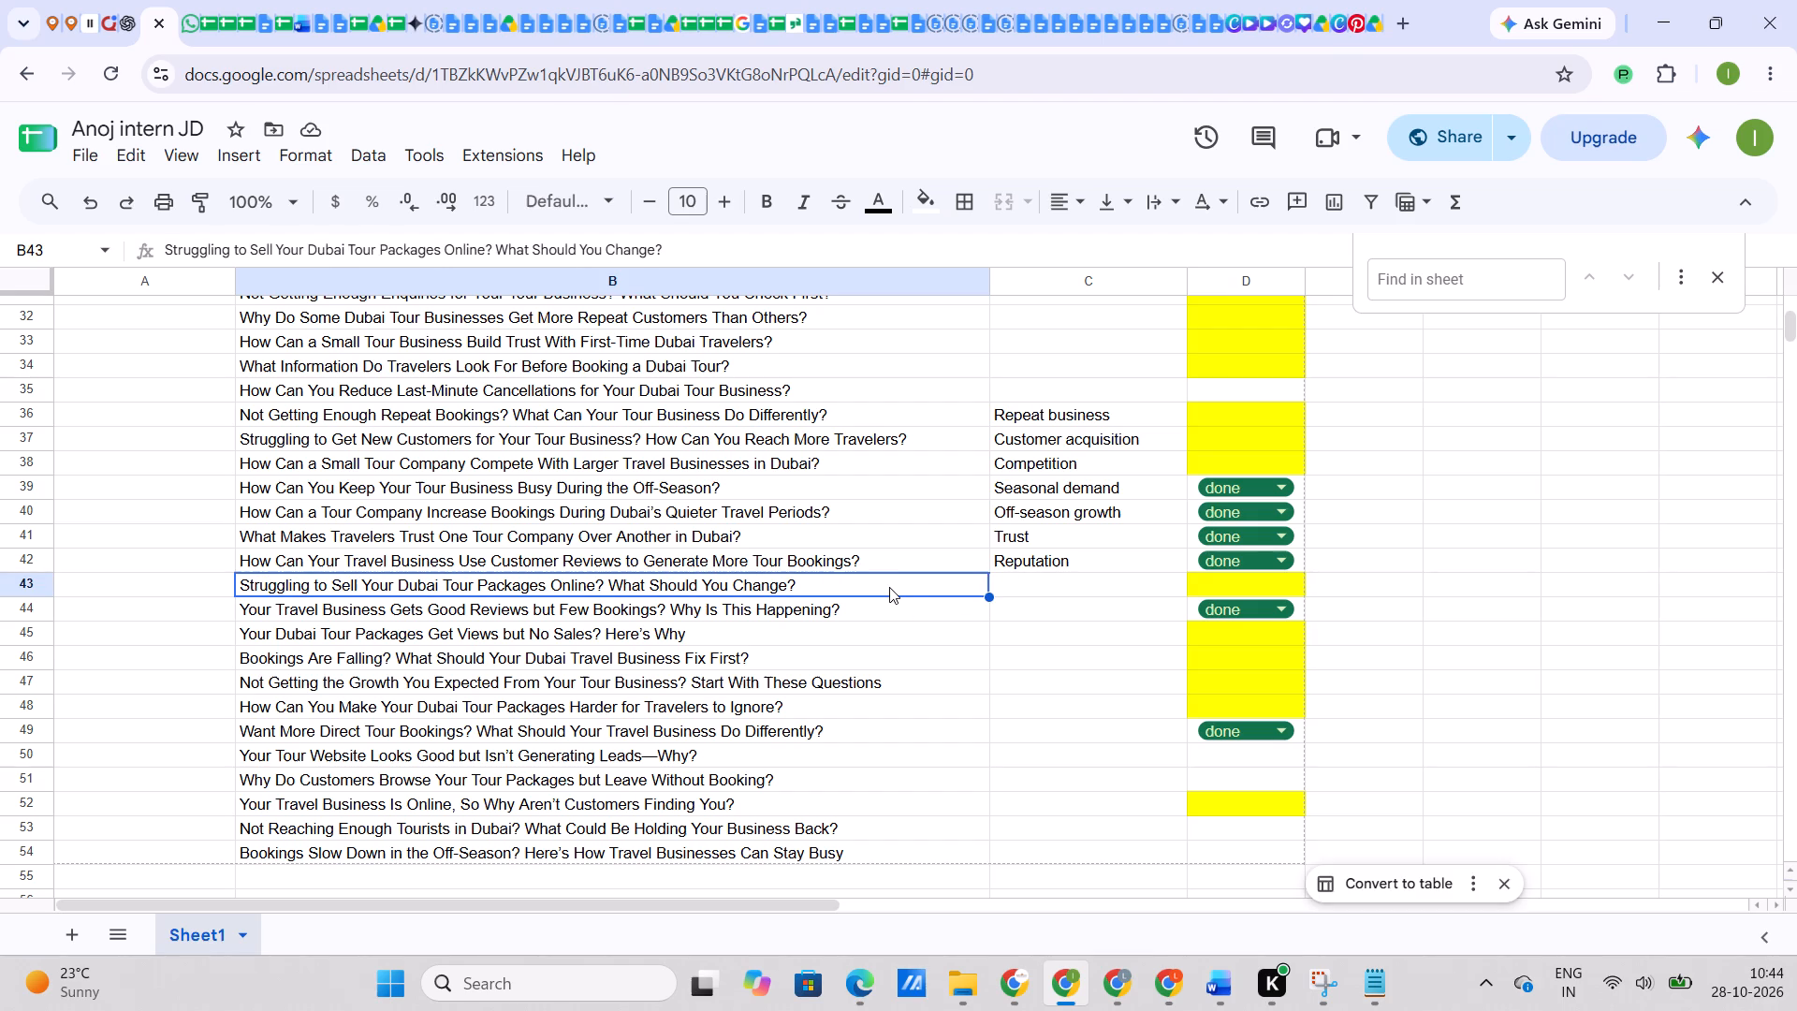
scroll(992, 579, "down", 1)
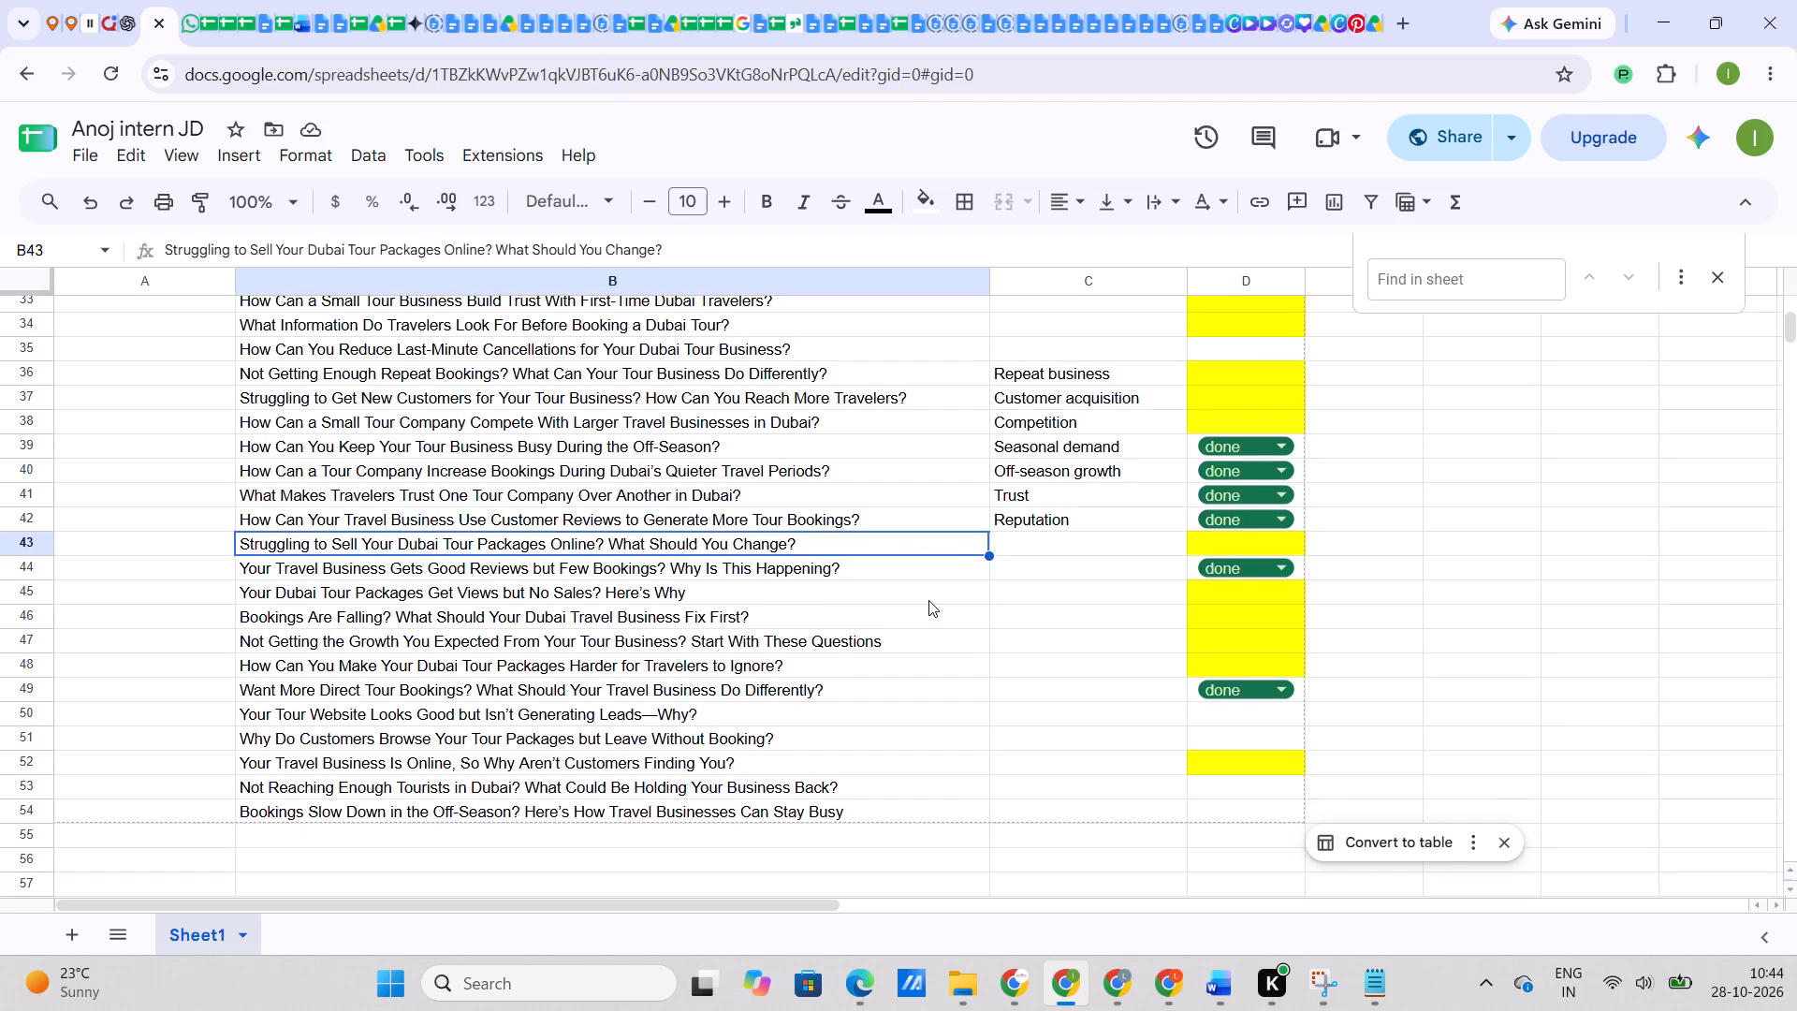
scroll(928, 600, "down", 1)
left_click(922, 597)
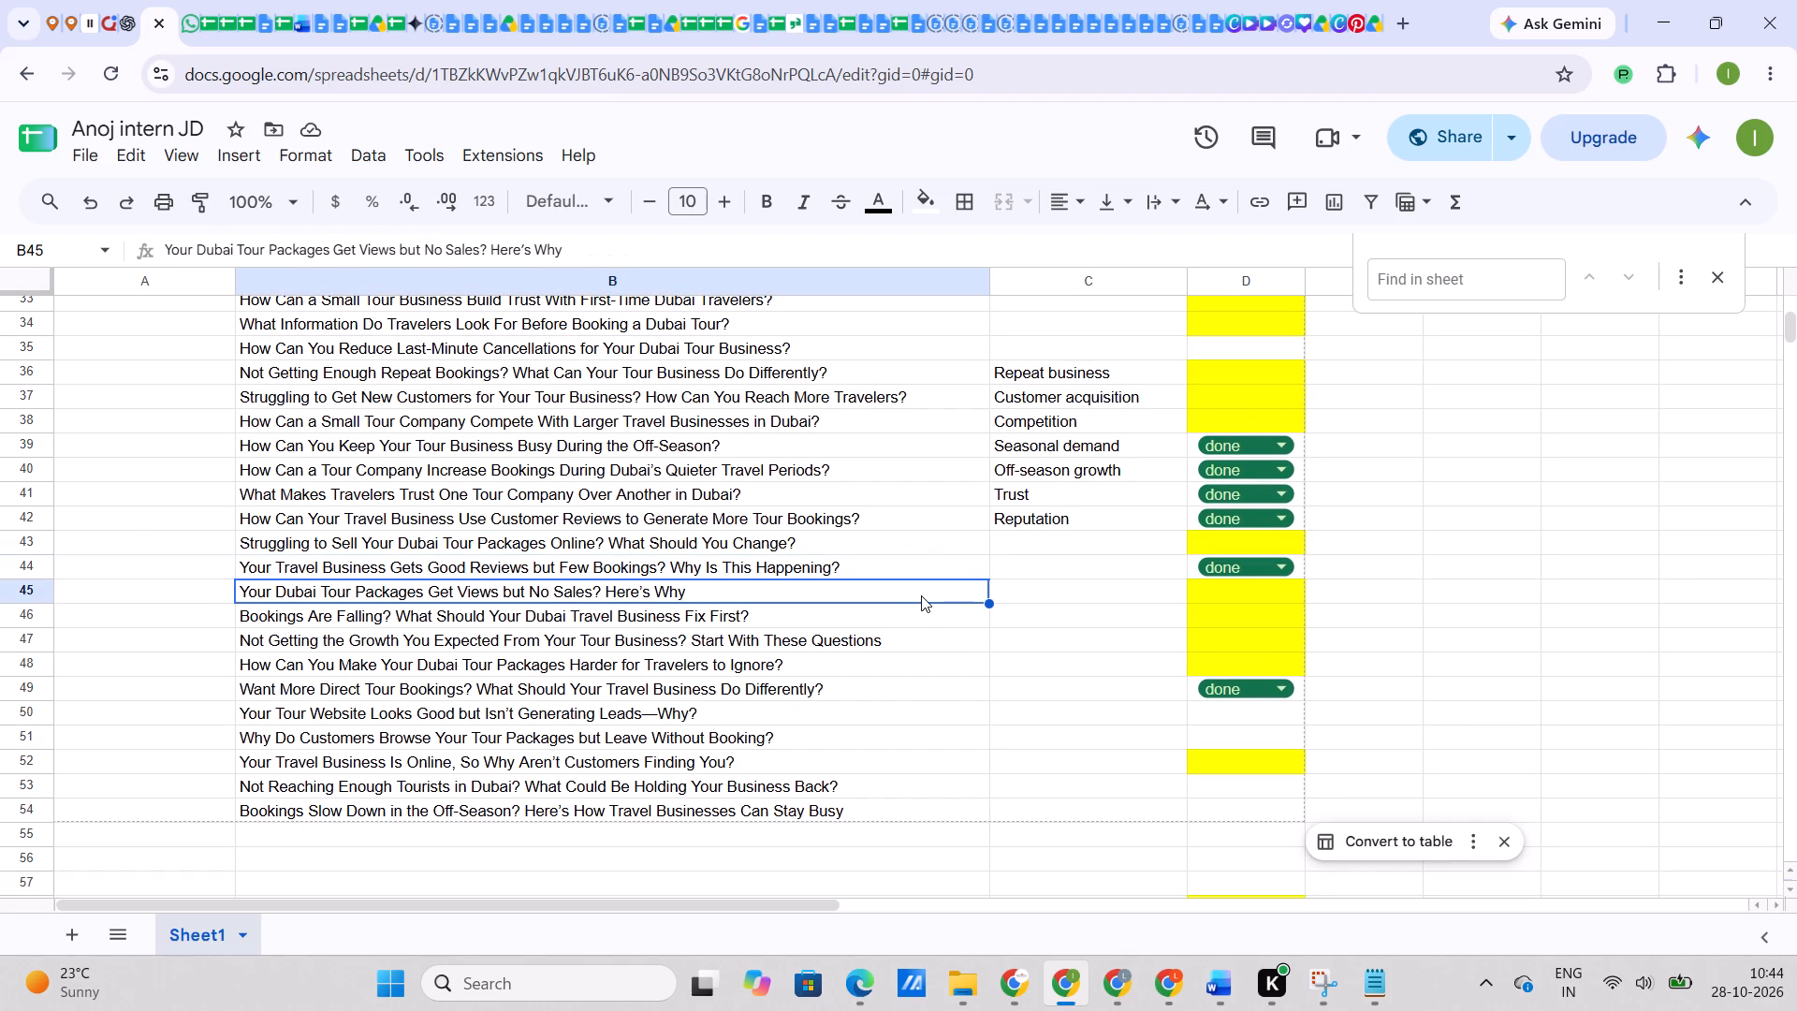
key("Down")
key("Down")
key("Down")
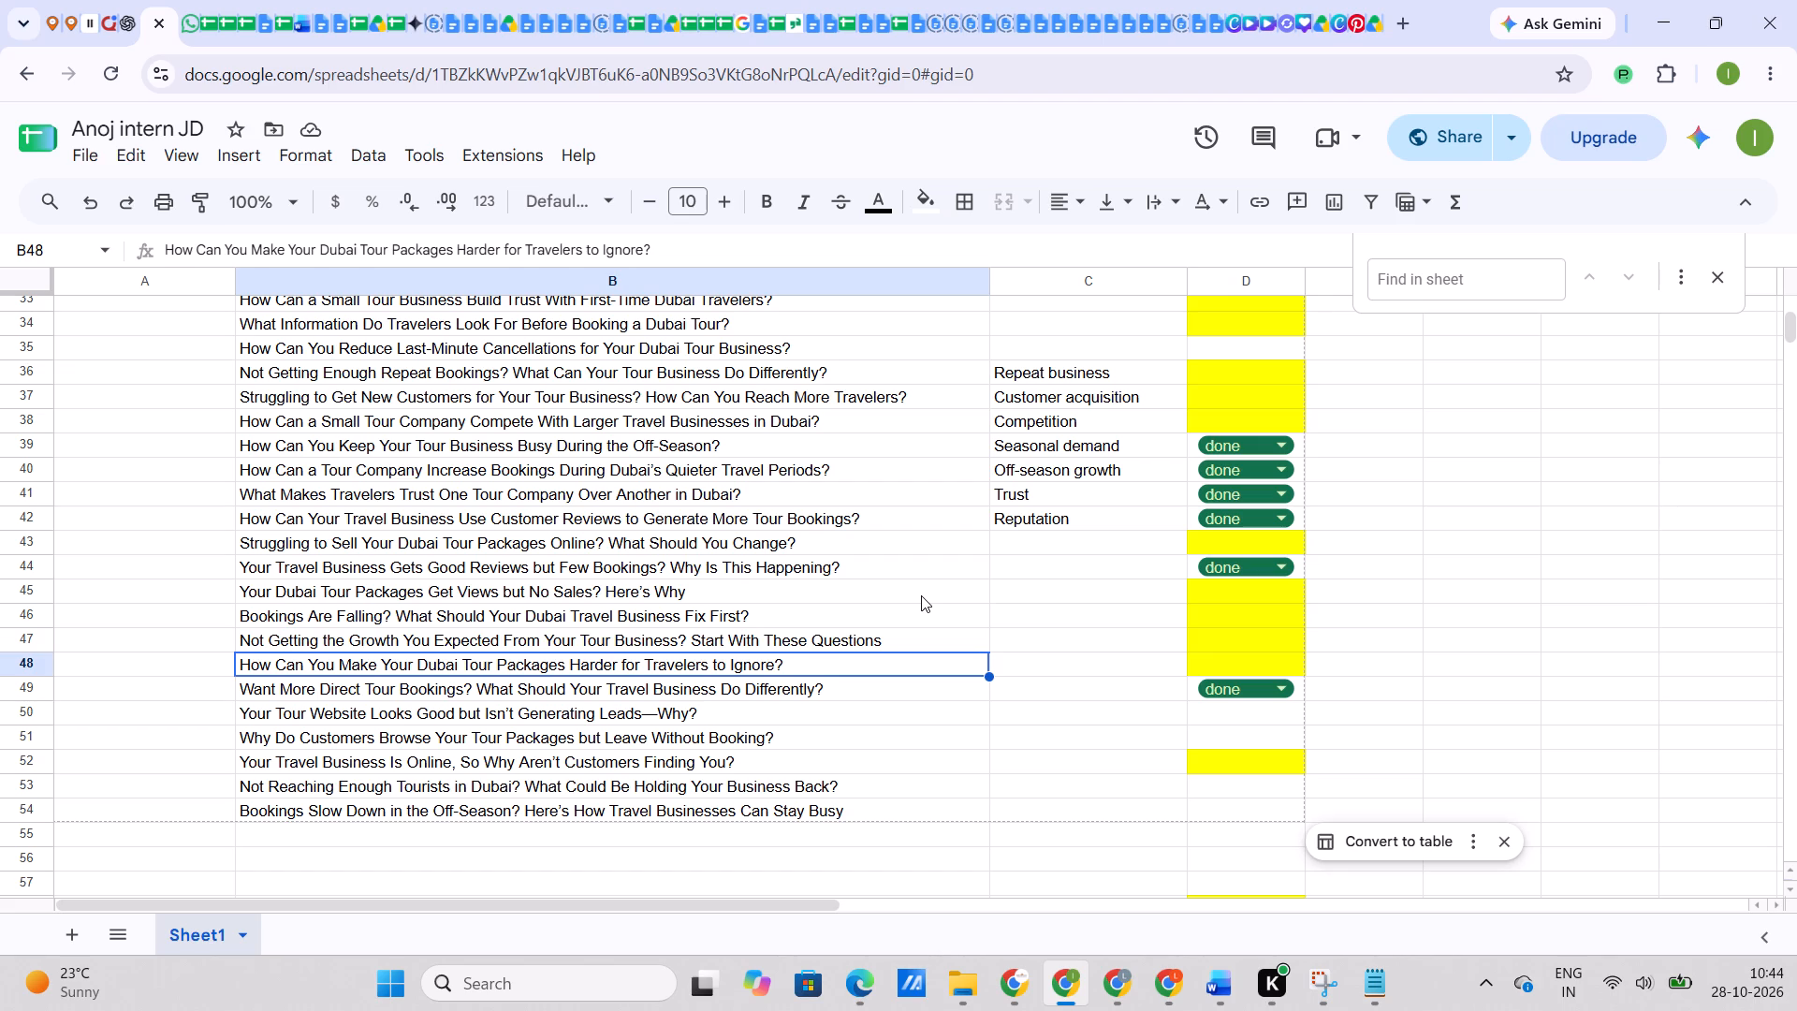
key("Down")
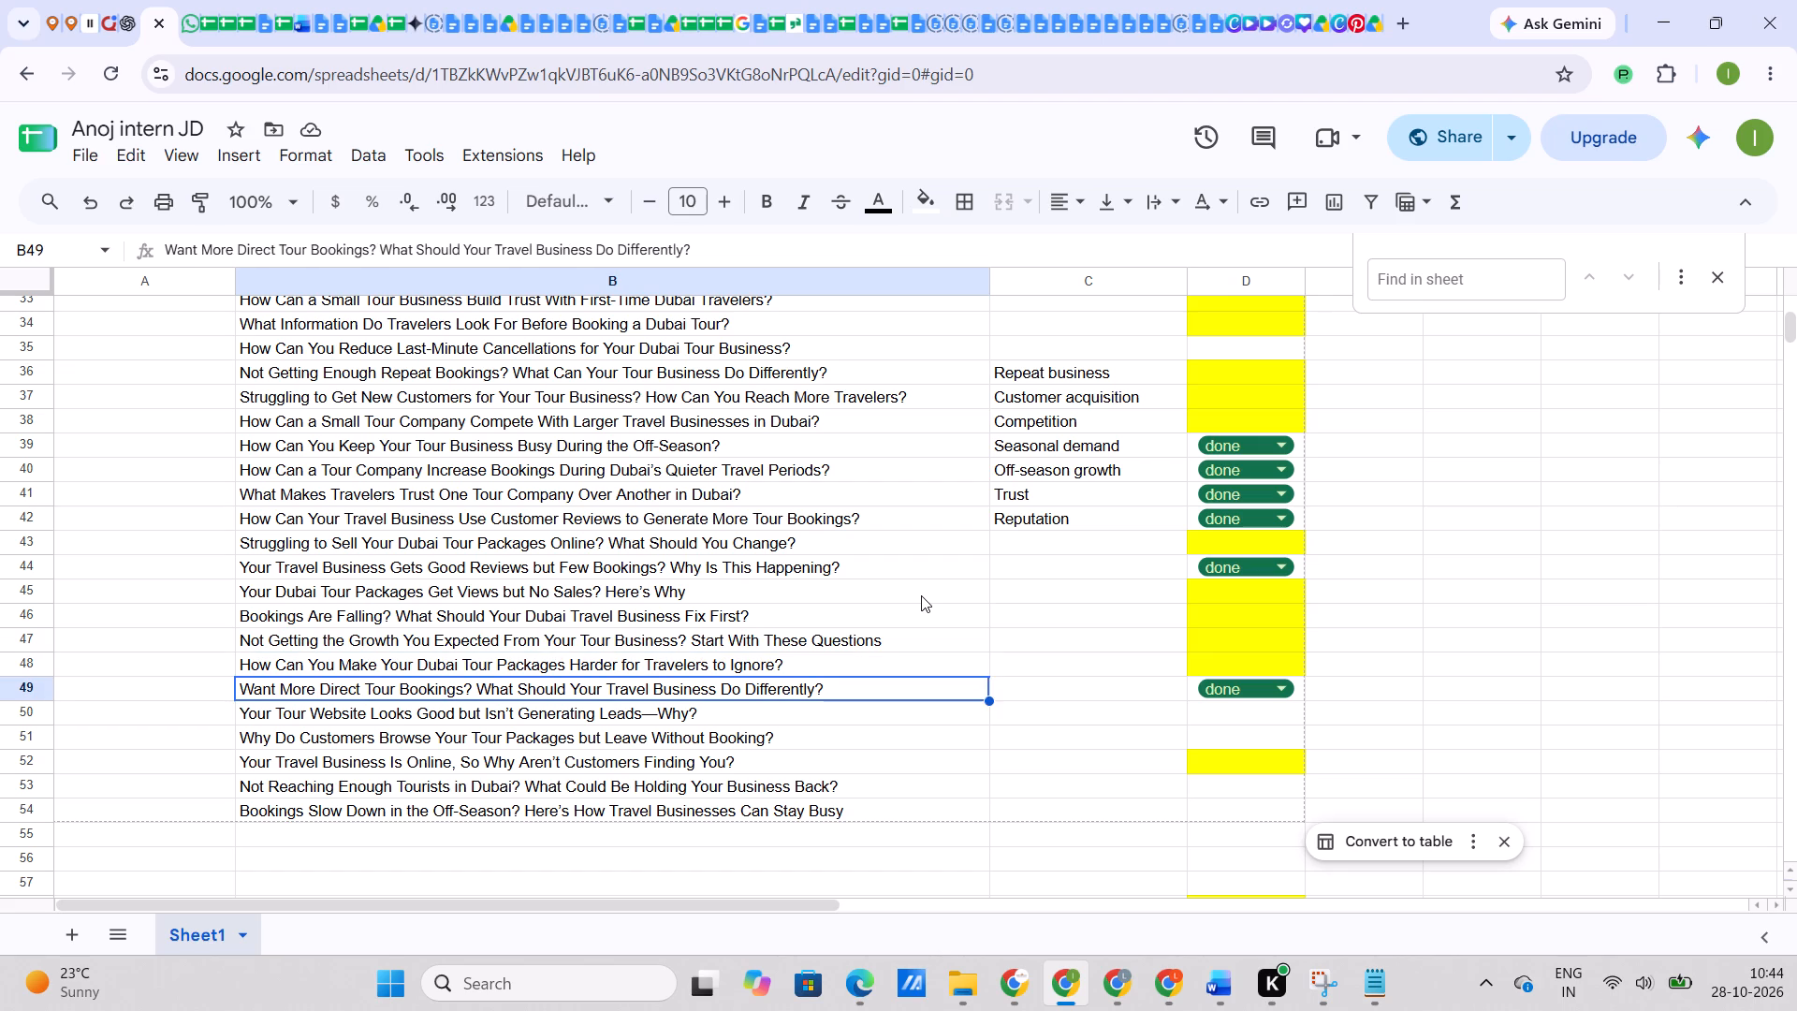
key("Down")
key("Down")
key("Down")
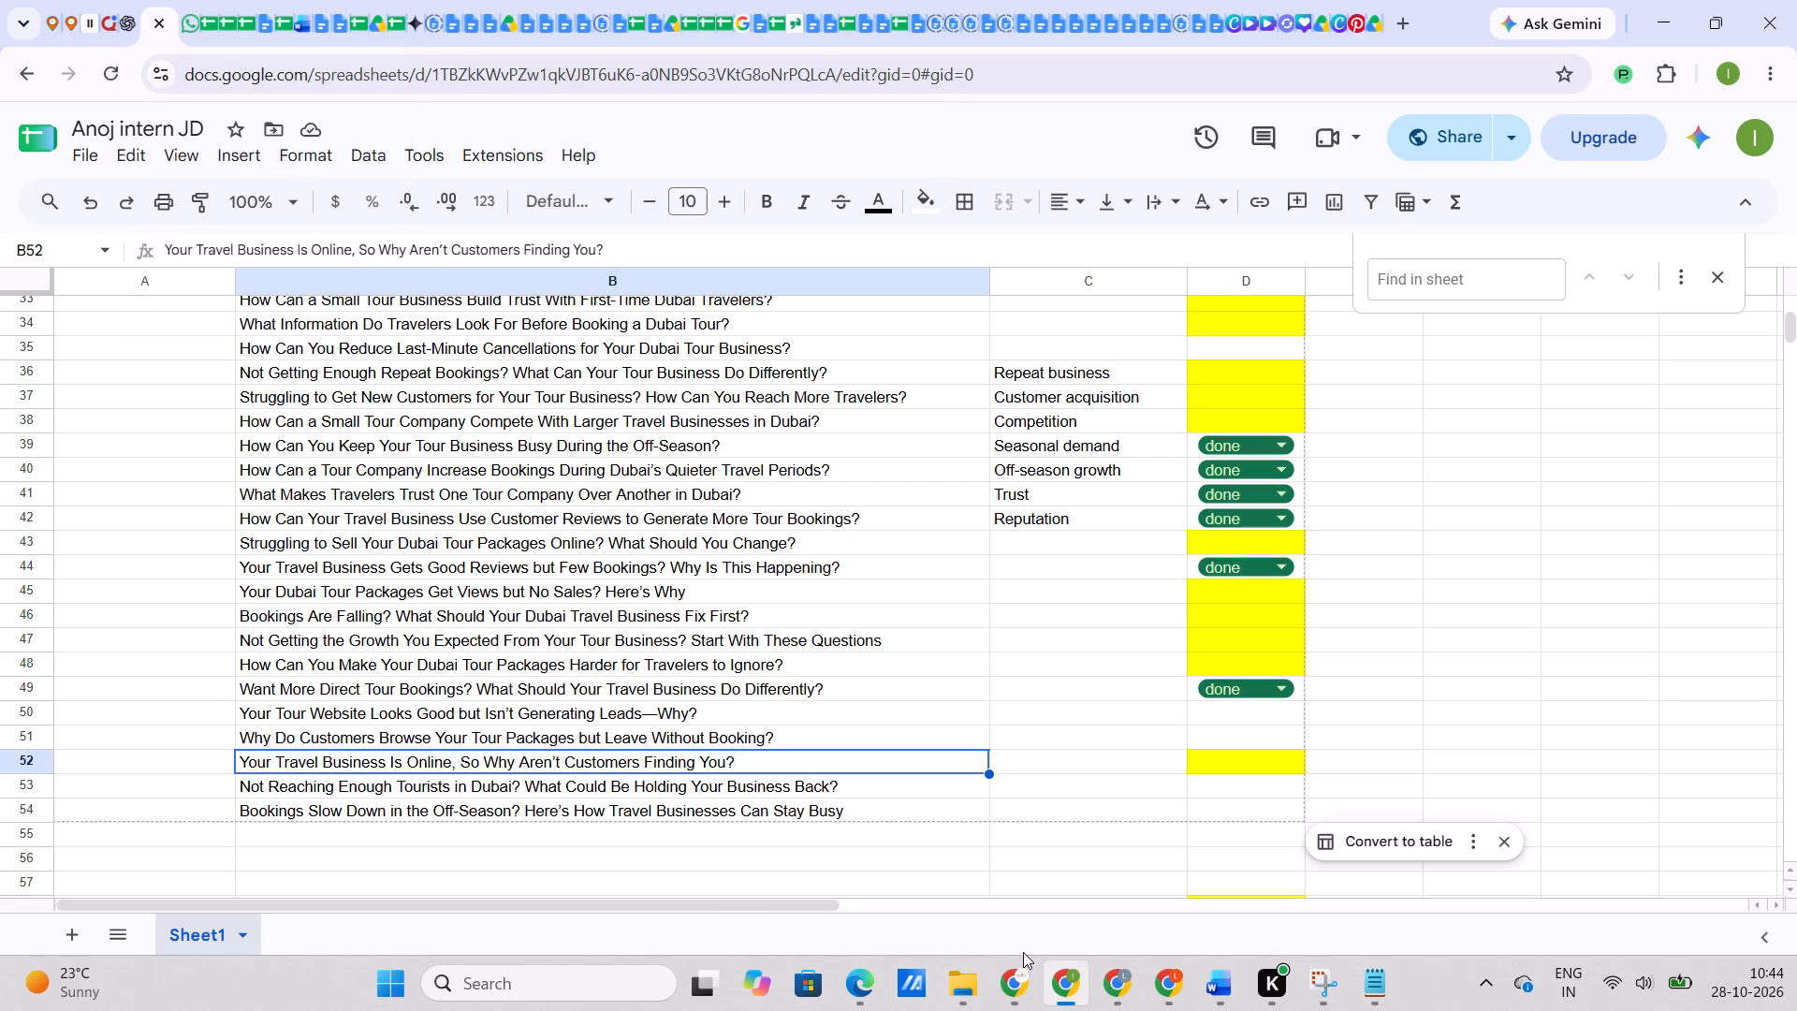
Switch to the public AddressGuru Tour & Travel blog listing and check which titles are published there.
double_click(41, 0)
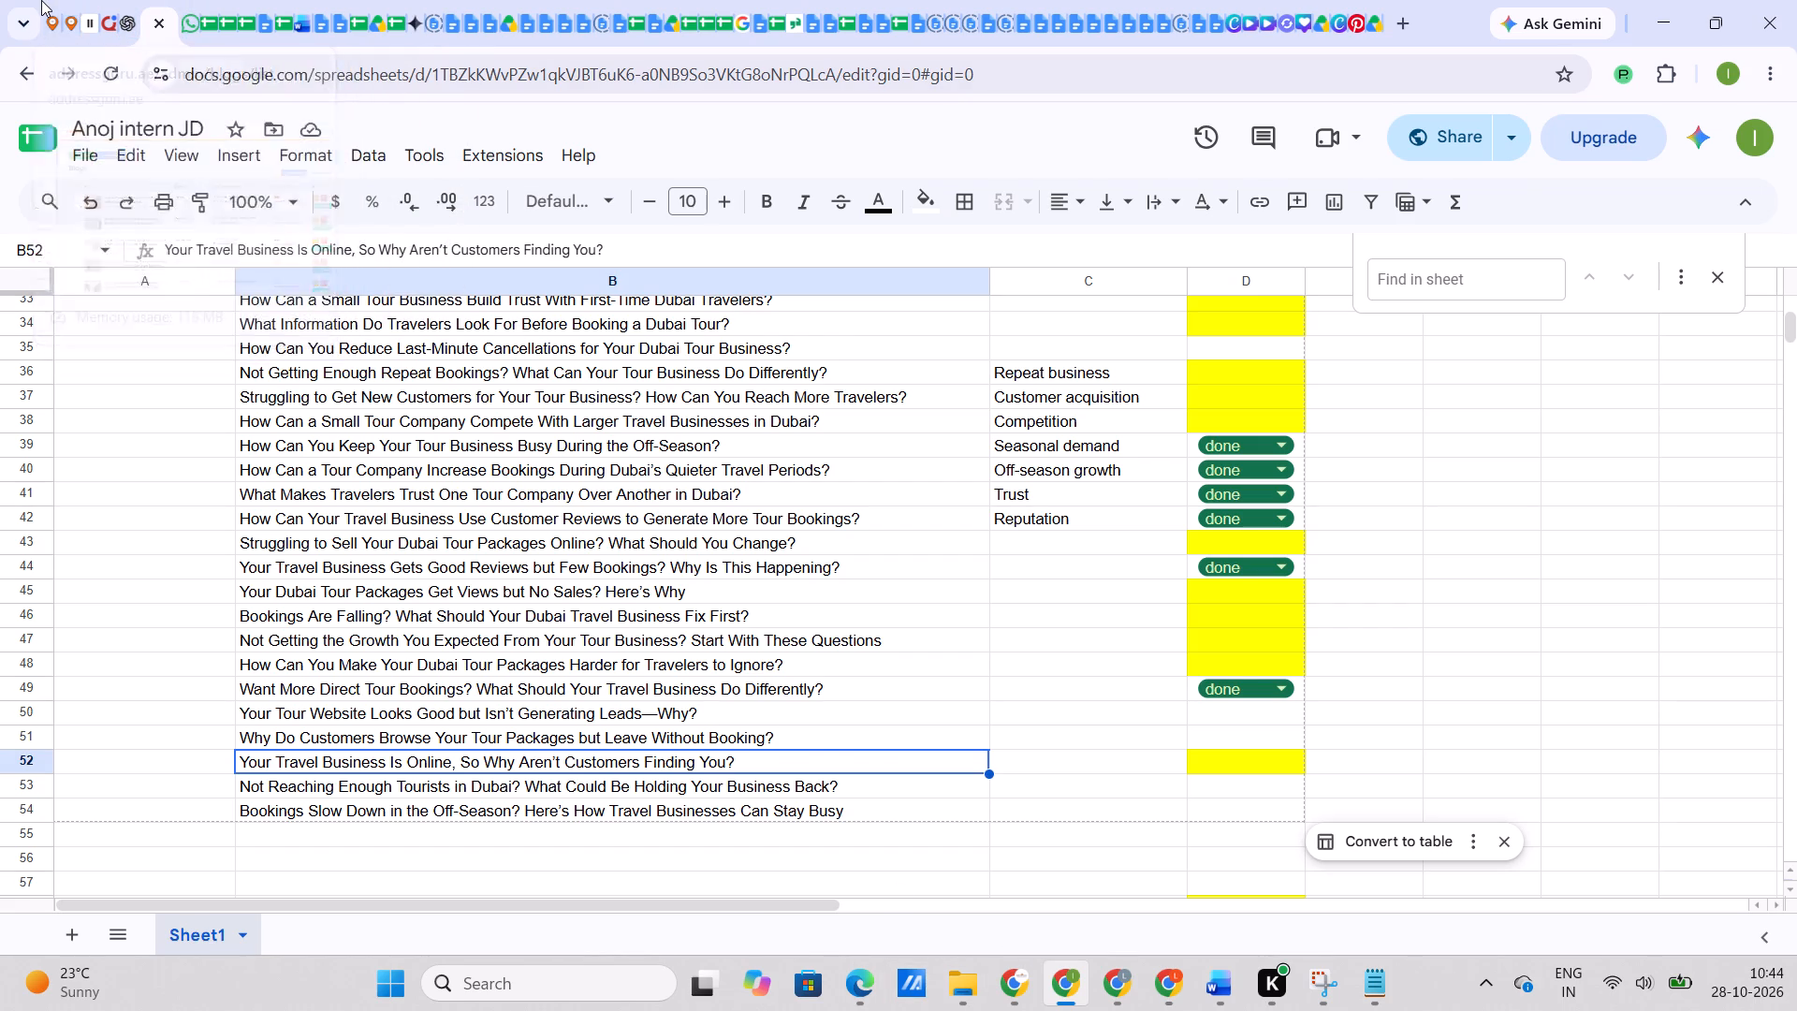
left_click(1699, 16)
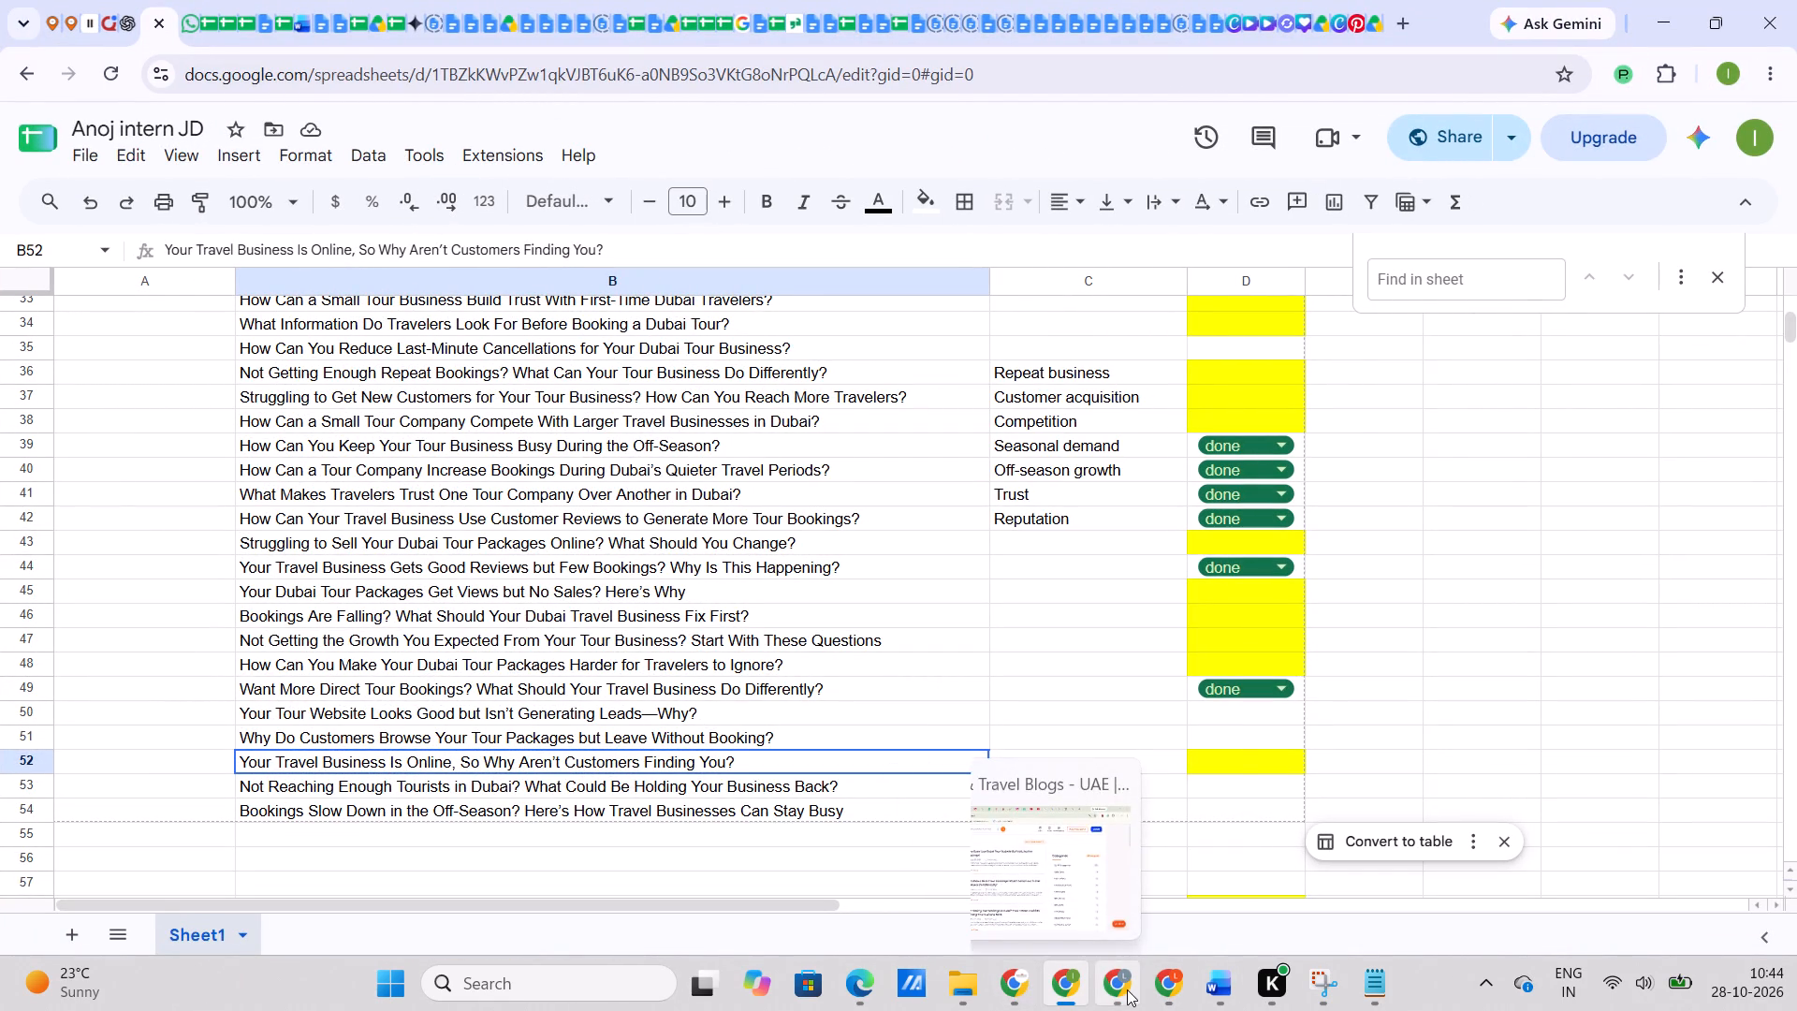
left_click(1031, 993)
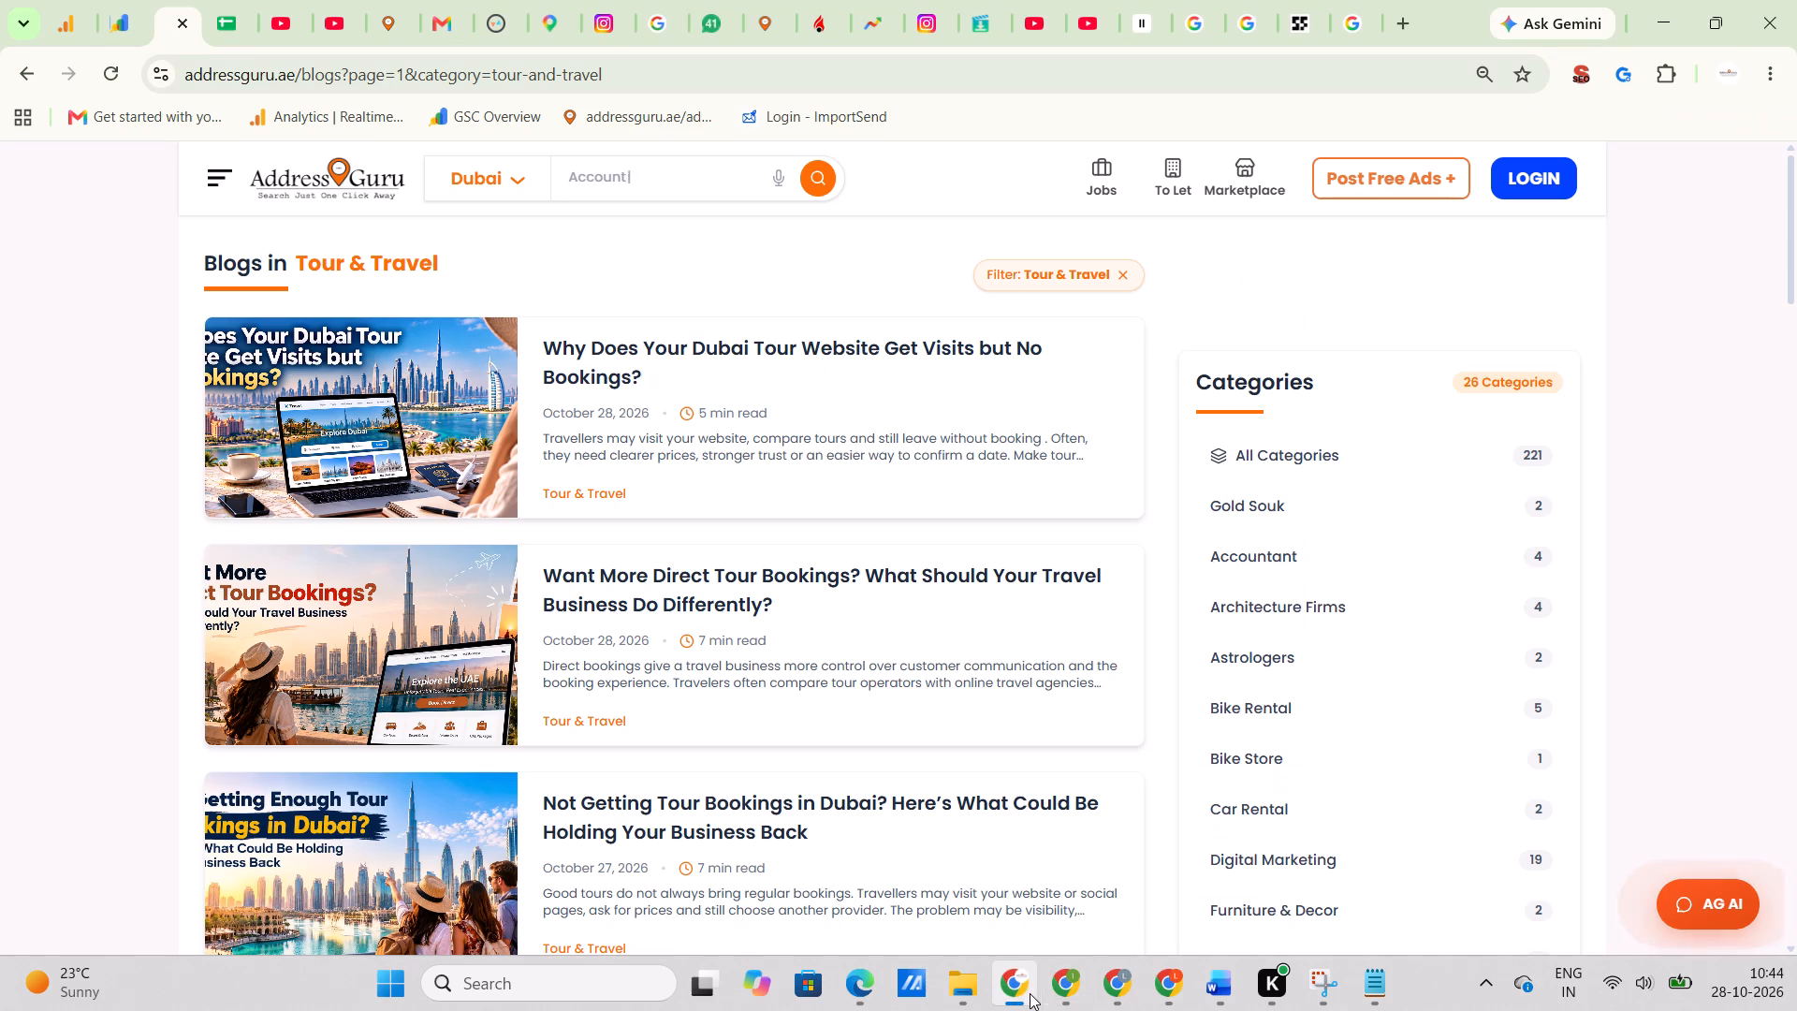
scroll(796, 799, "down", 2)
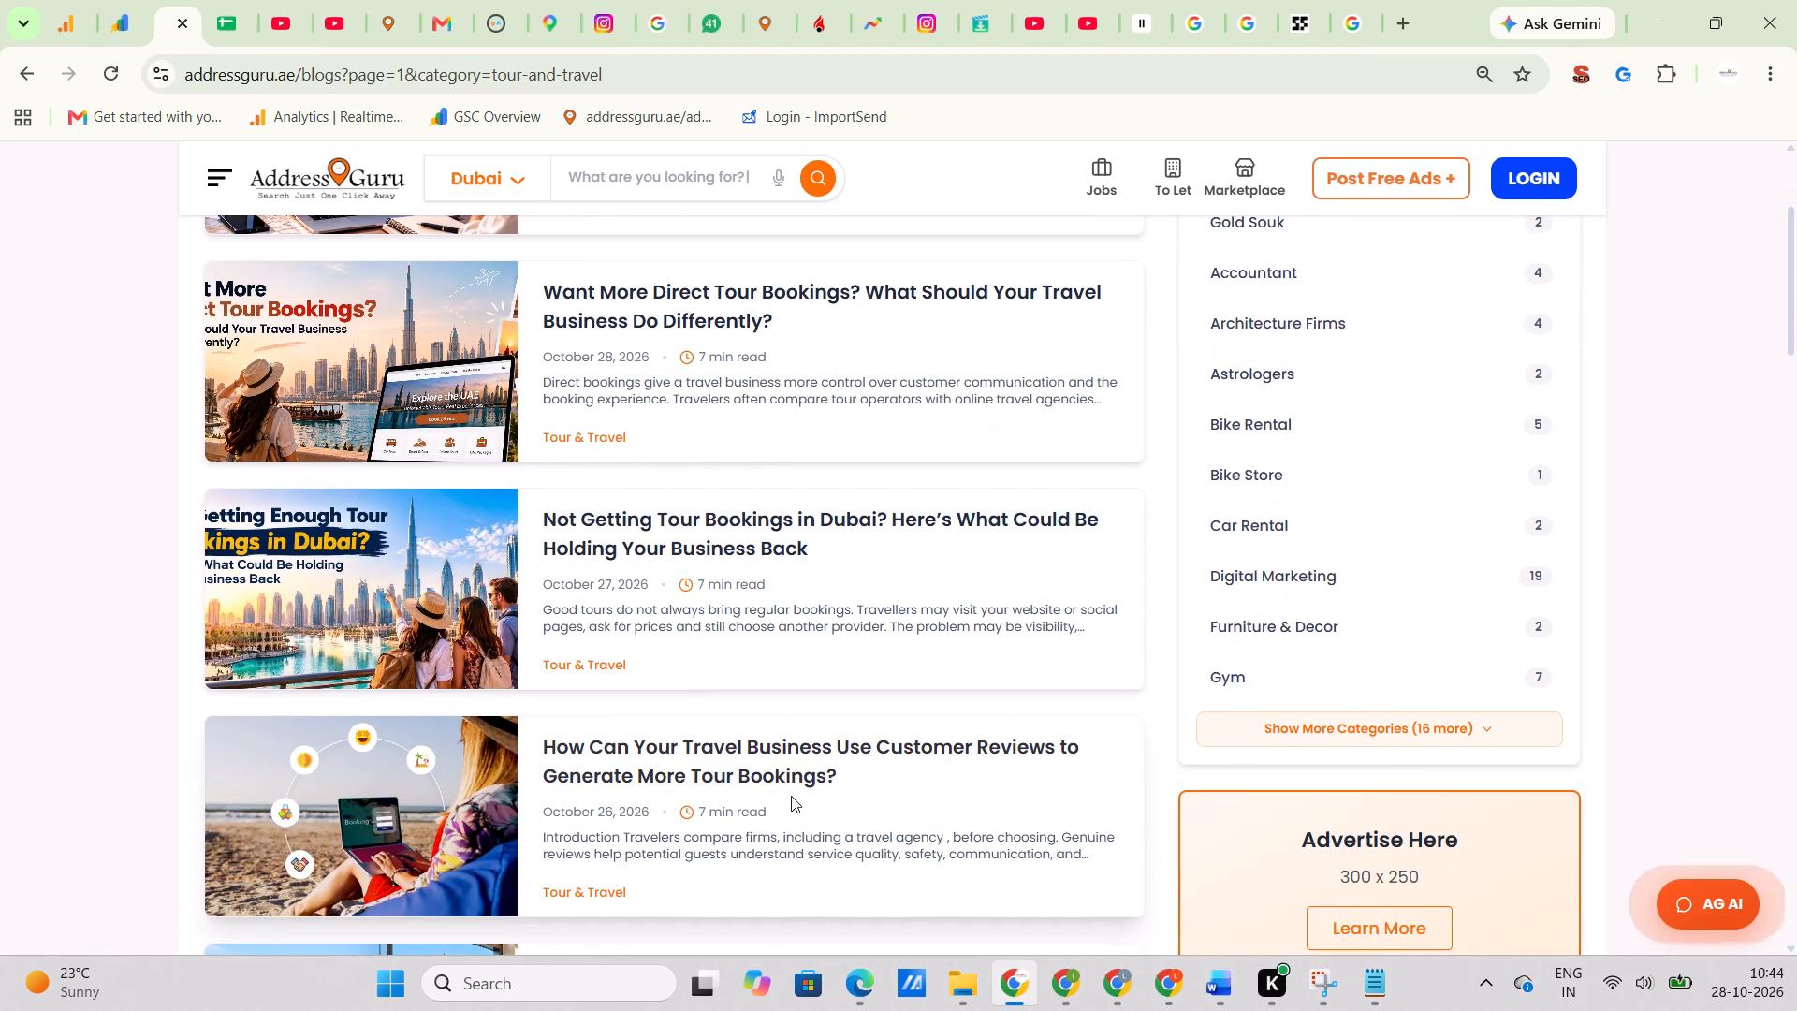
scroll(791, 796, "down", 1)
scroll(789, 796, "up", 4)
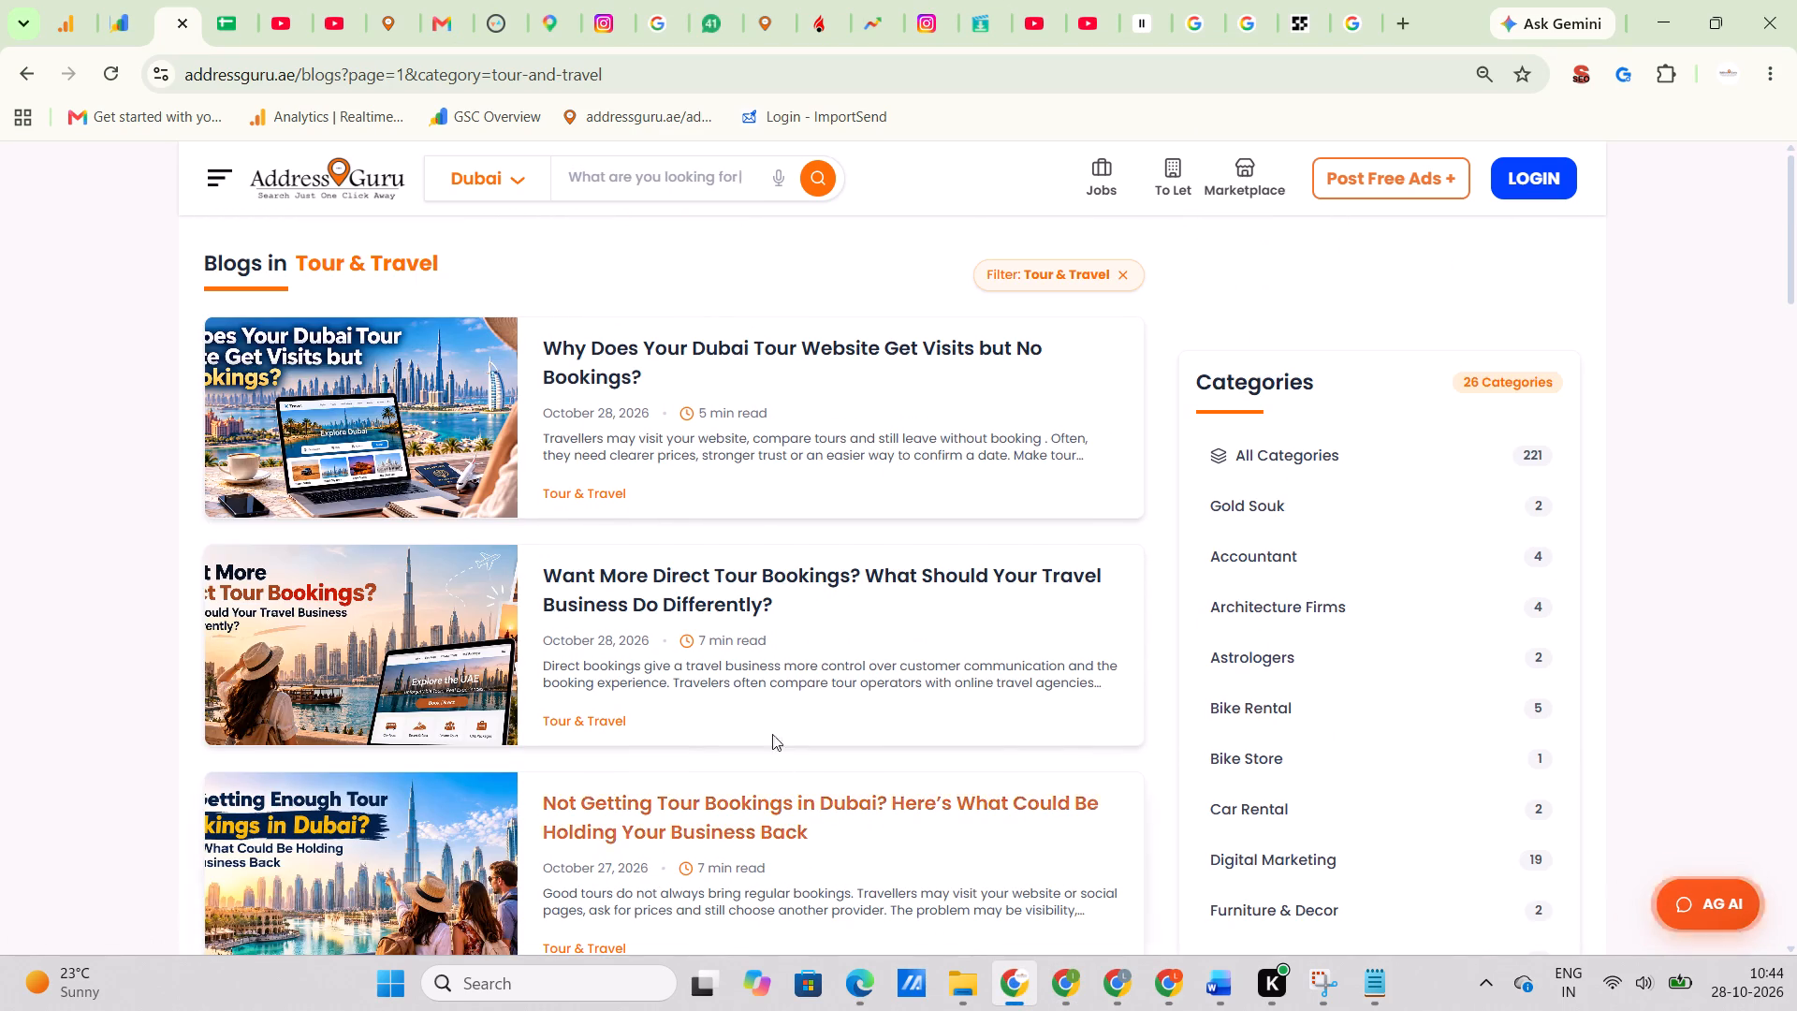
Switch back to the AddressGuru admin panel's Blogs list.
left_click(1678, 0)
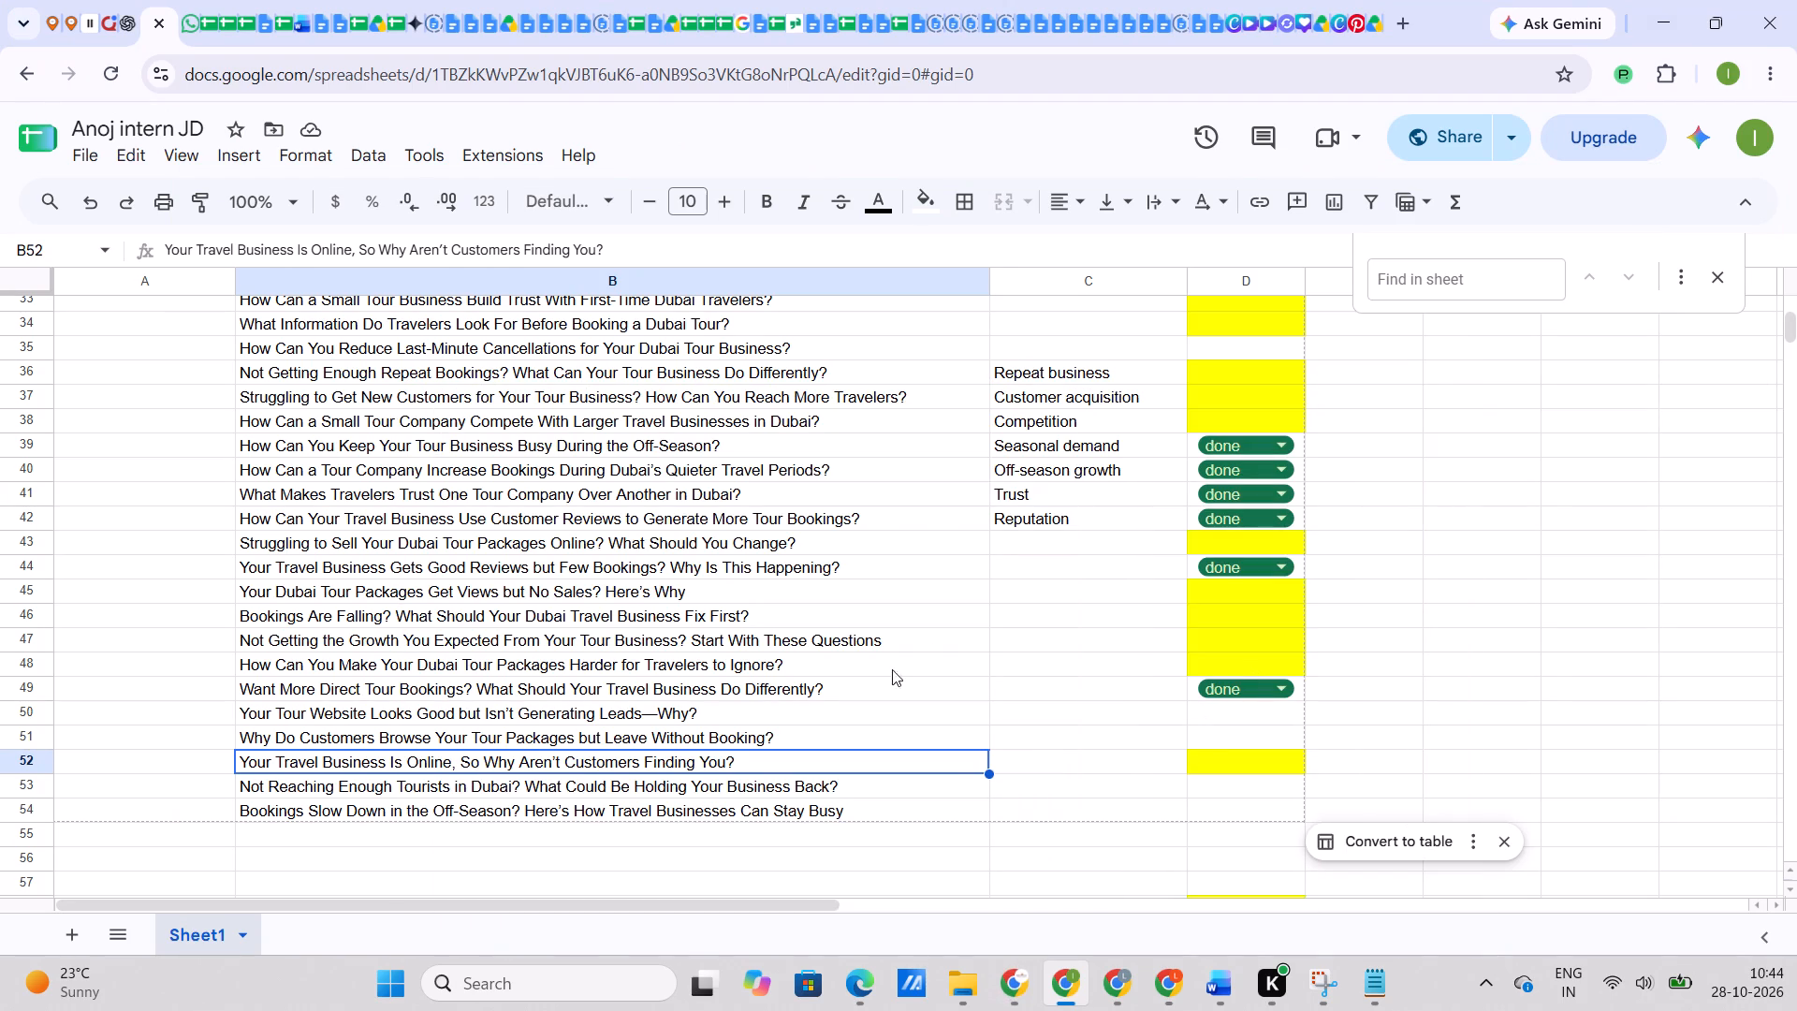
left_click(57, 0)
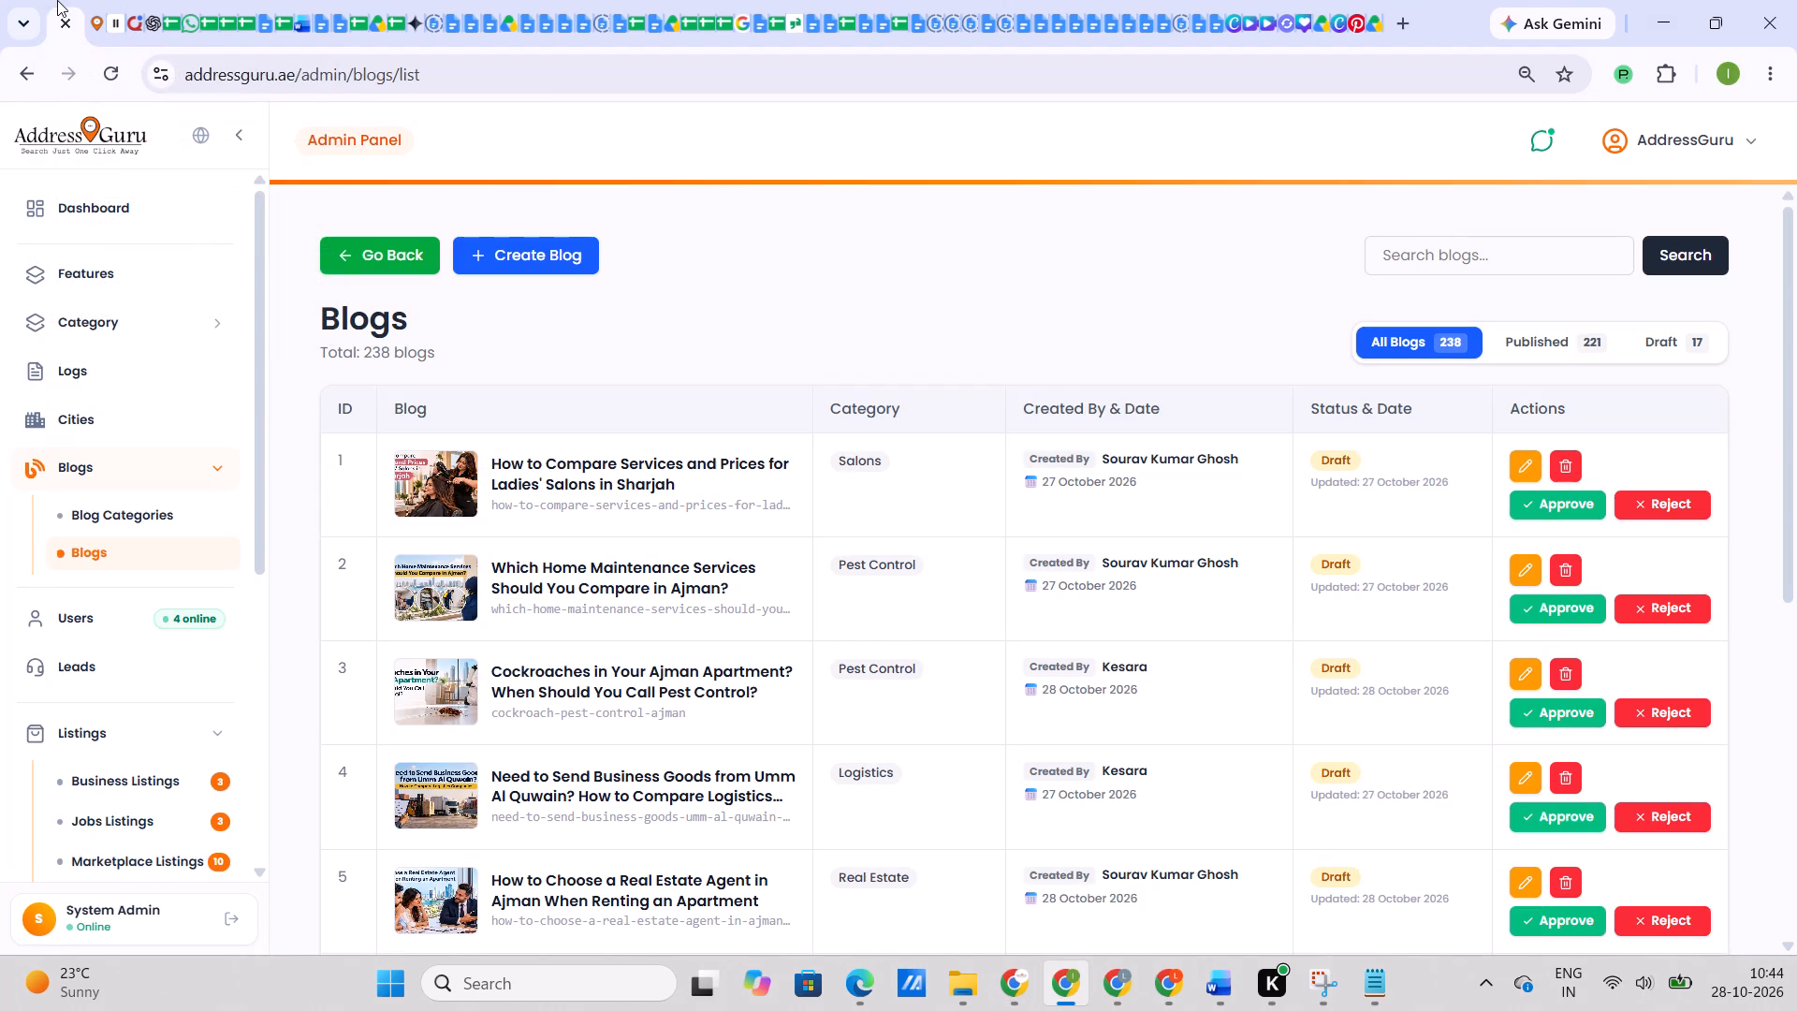
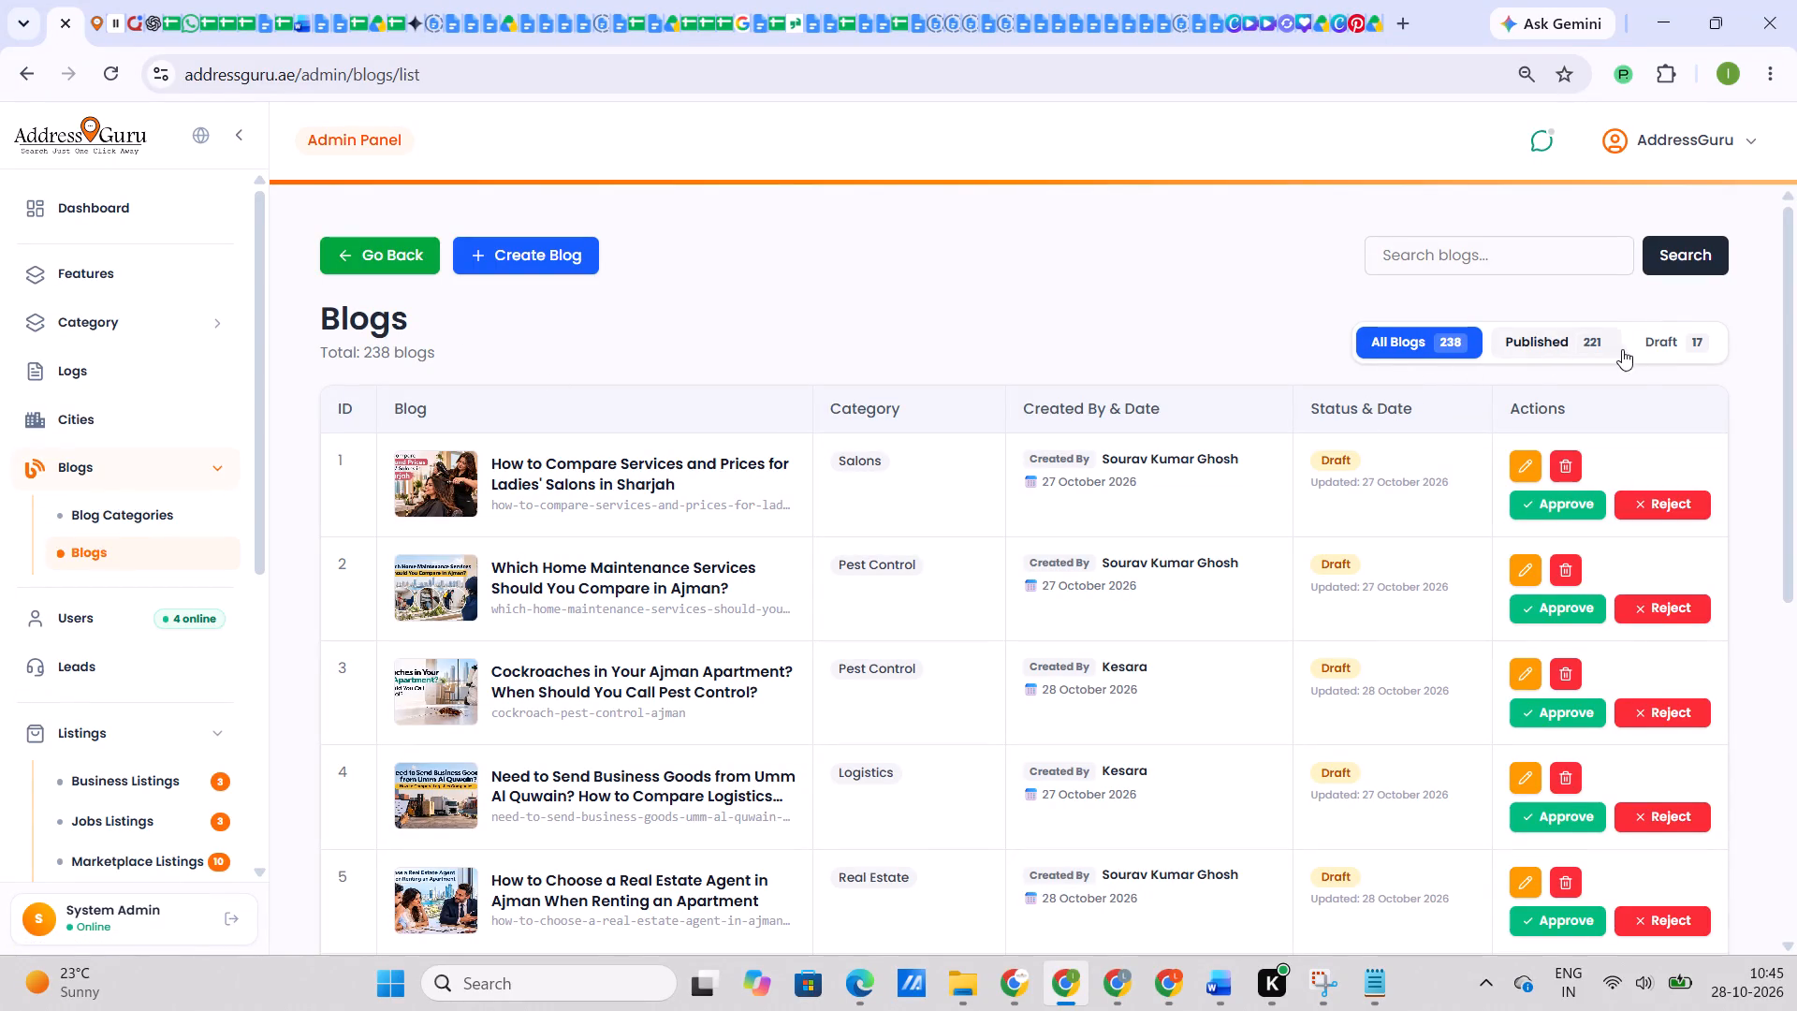
Filter the blogs to drafts and open "How to Sell Dubai Tour Packages Through Social Media" from the second page for editing.
left_click(1656, 348)
scroll(1287, 609, "down", 6)
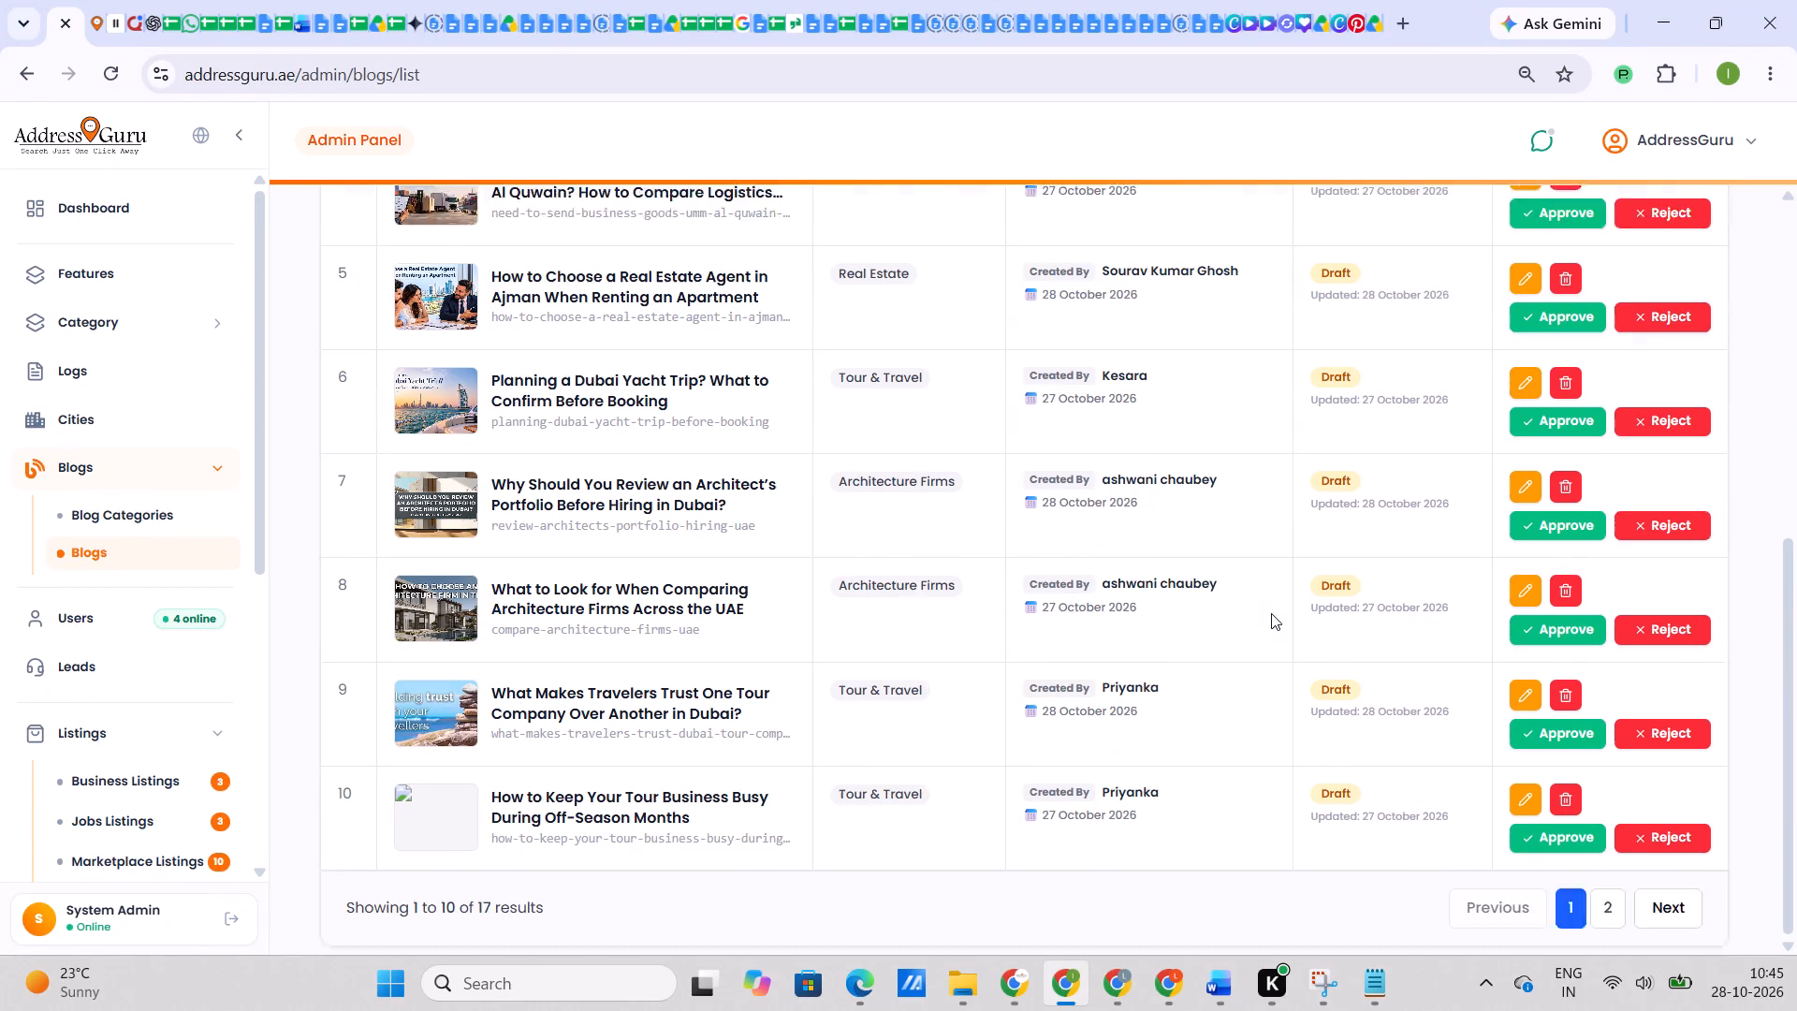
scroll(1271, 613, "down", 1)
left_click(1609, 849)
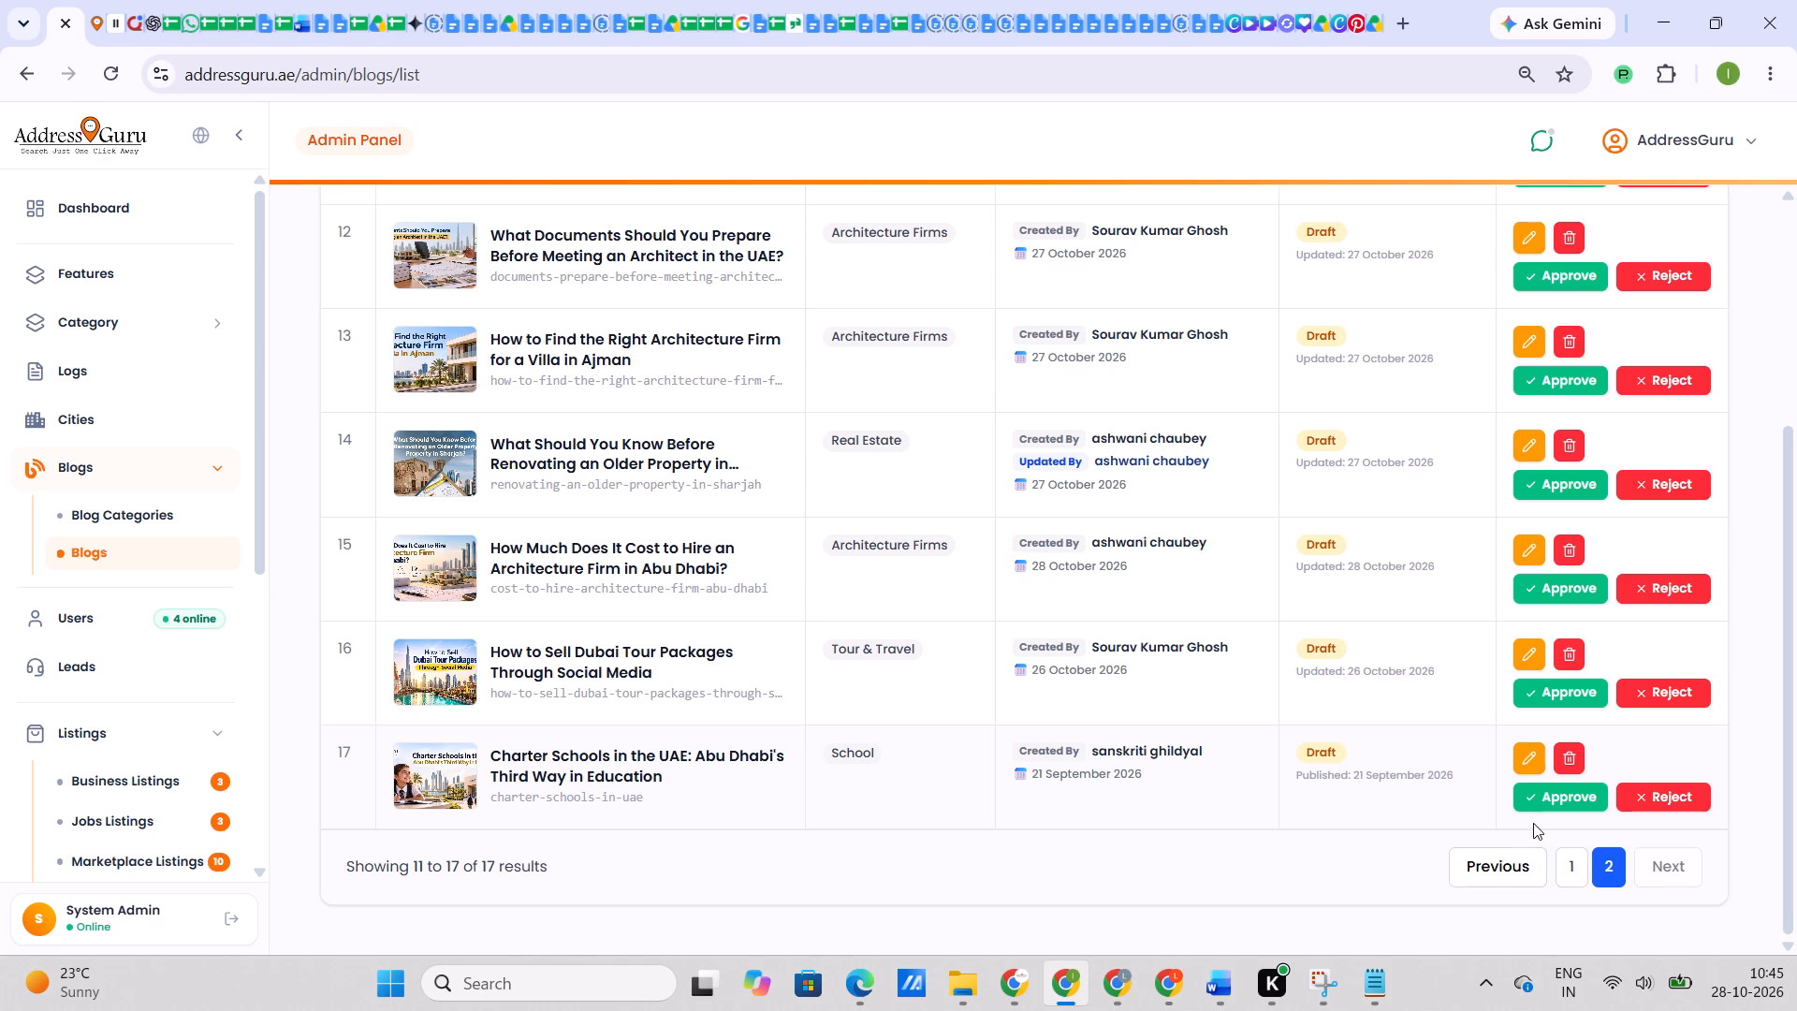
left_click(1525, 649)
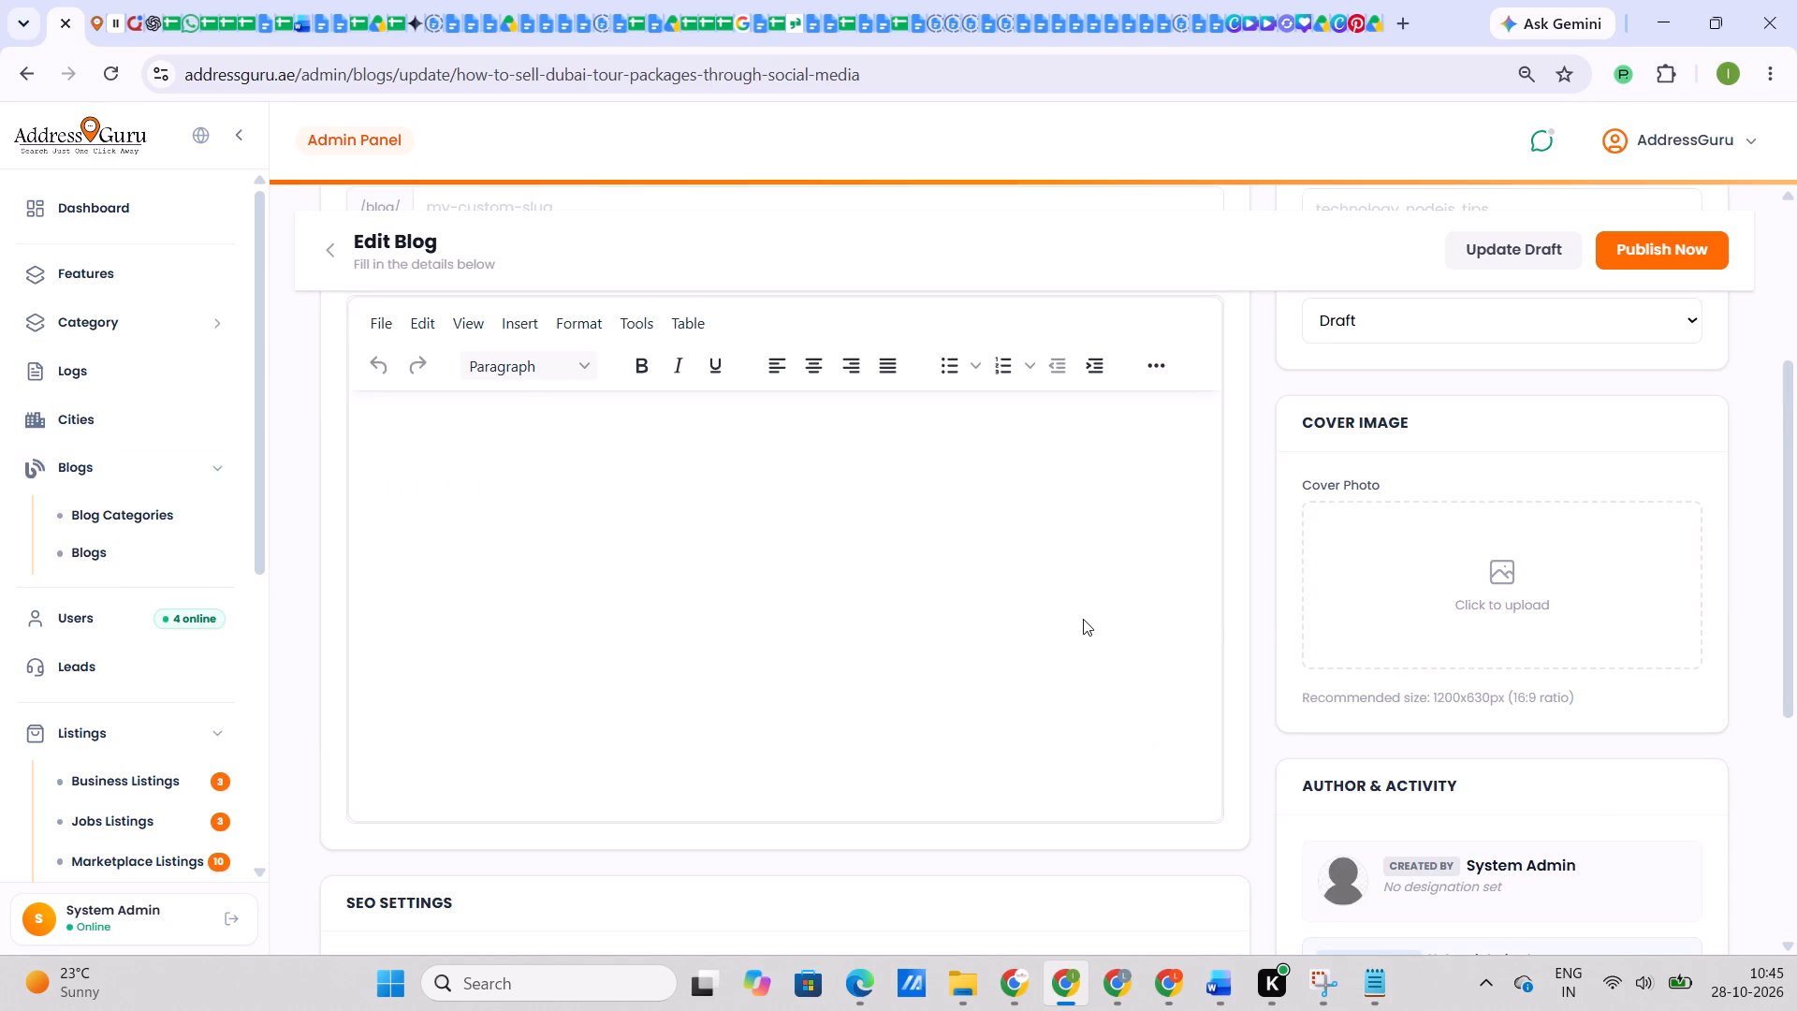
Review the blog content from the introduction through Step 4 and widen the weekly content plan table to nearly the full text width.
scroll(1081, 618, "up", 1)
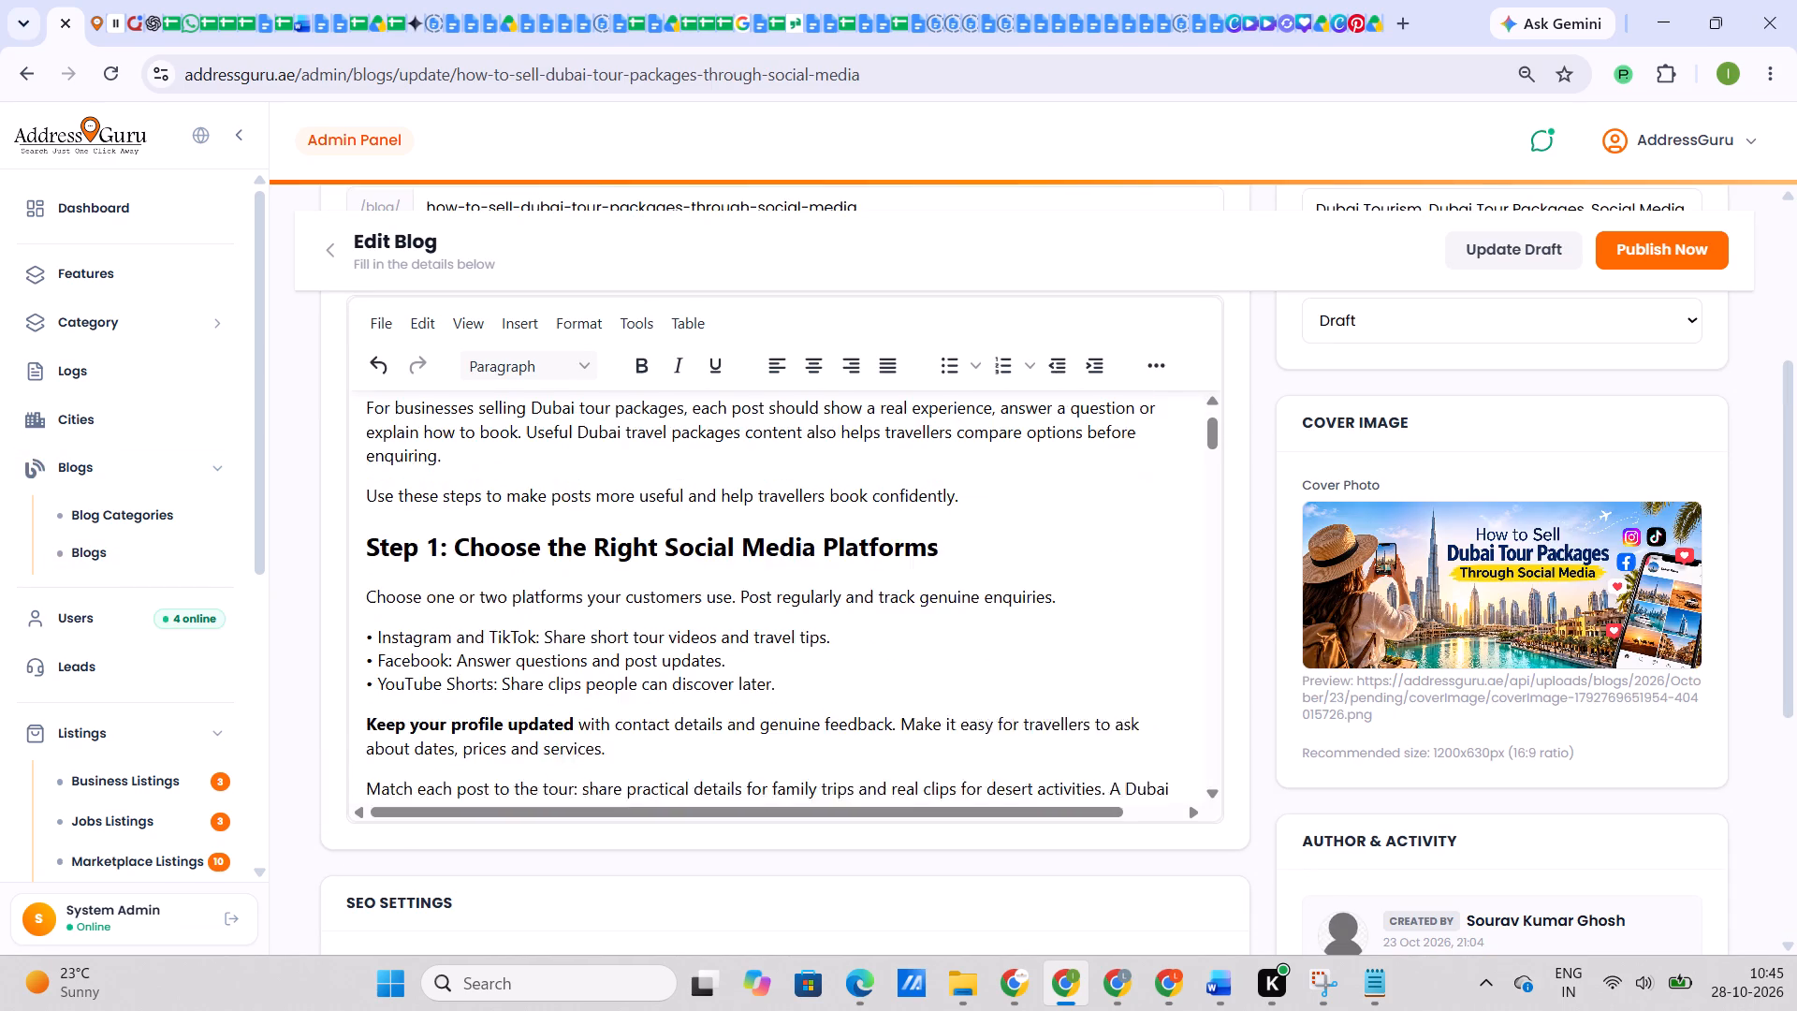
scroll(1081, 618, "up", 1)
scroll(1081, 618, "down", 6)
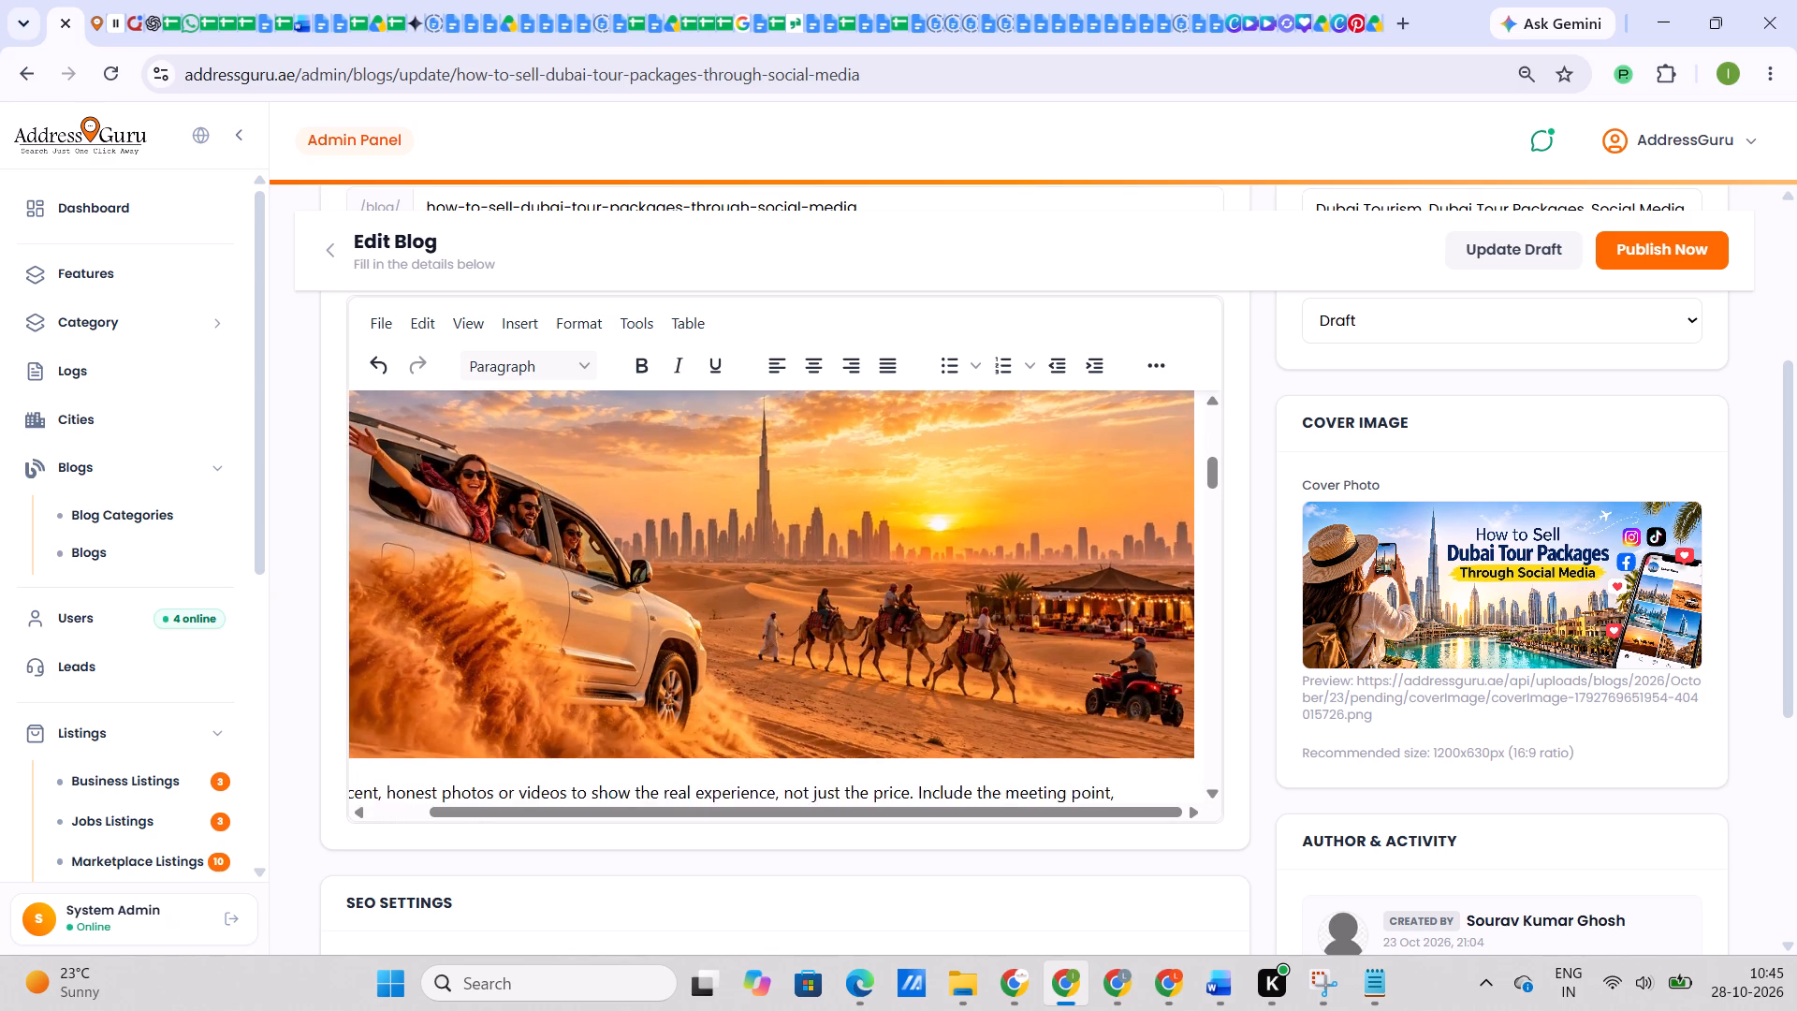
scroll(1081, 618, "down", 8)
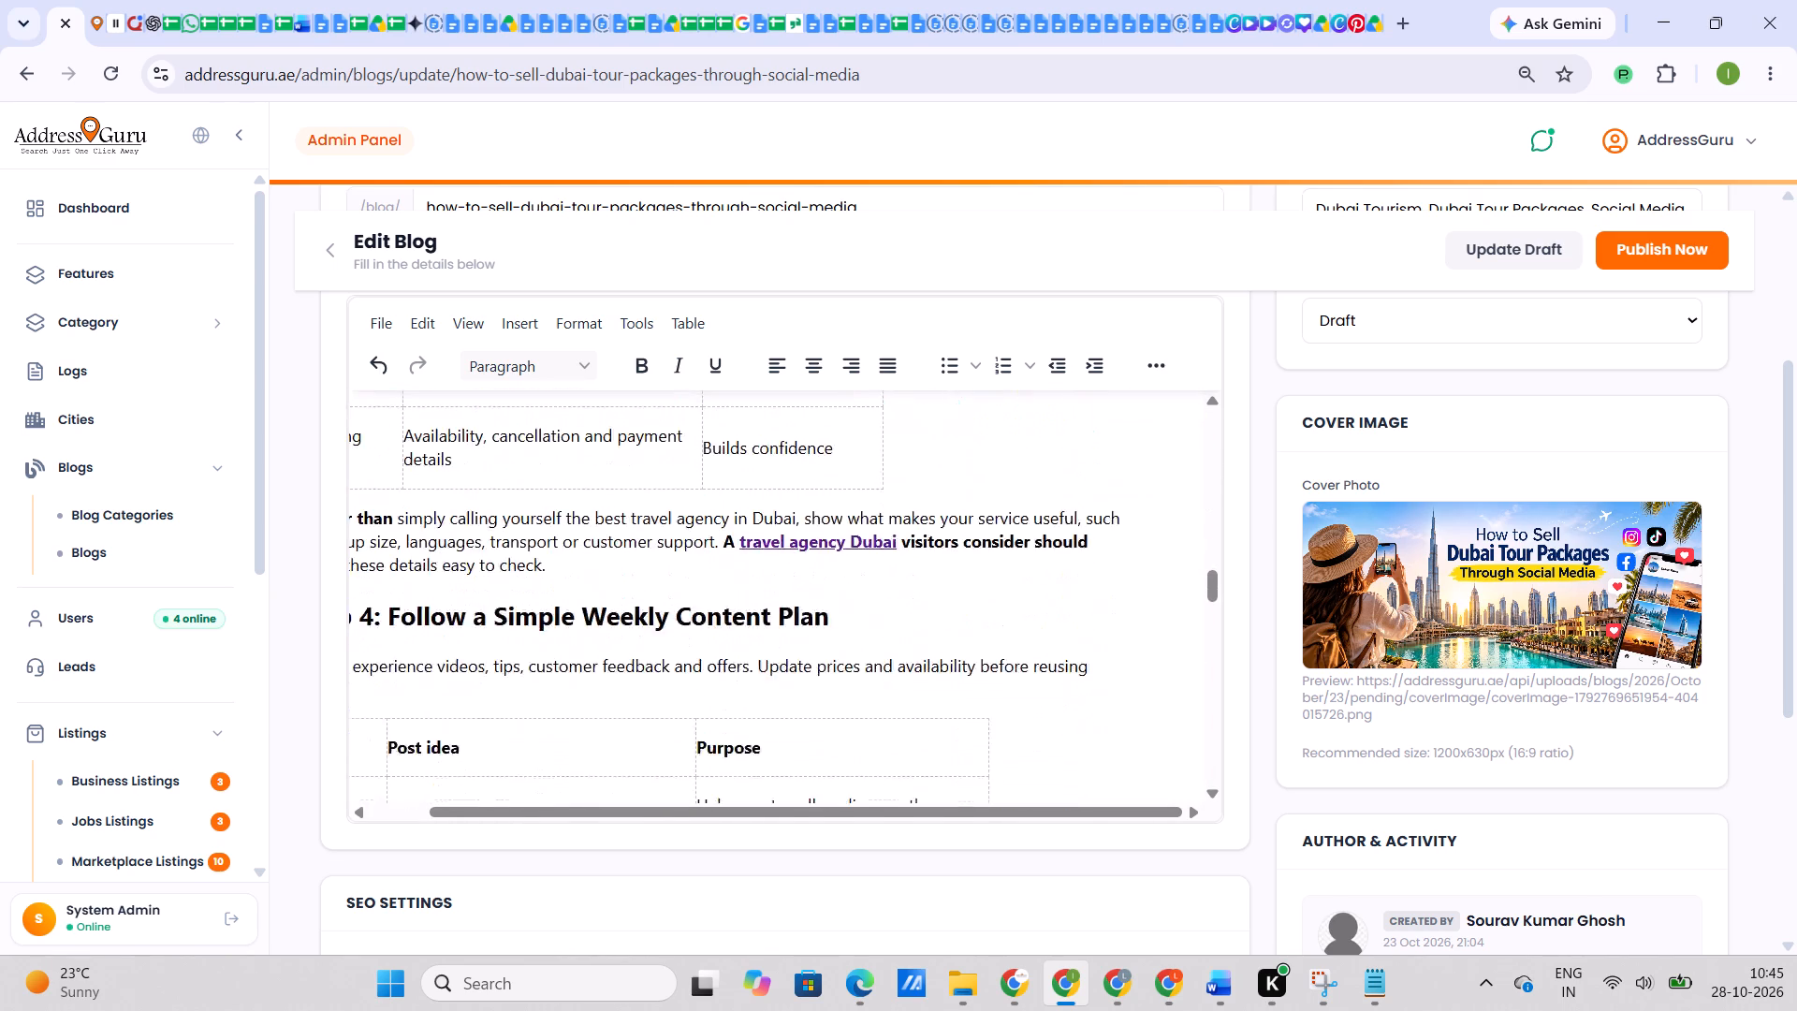
scroll(1081, 618, "down", 1)
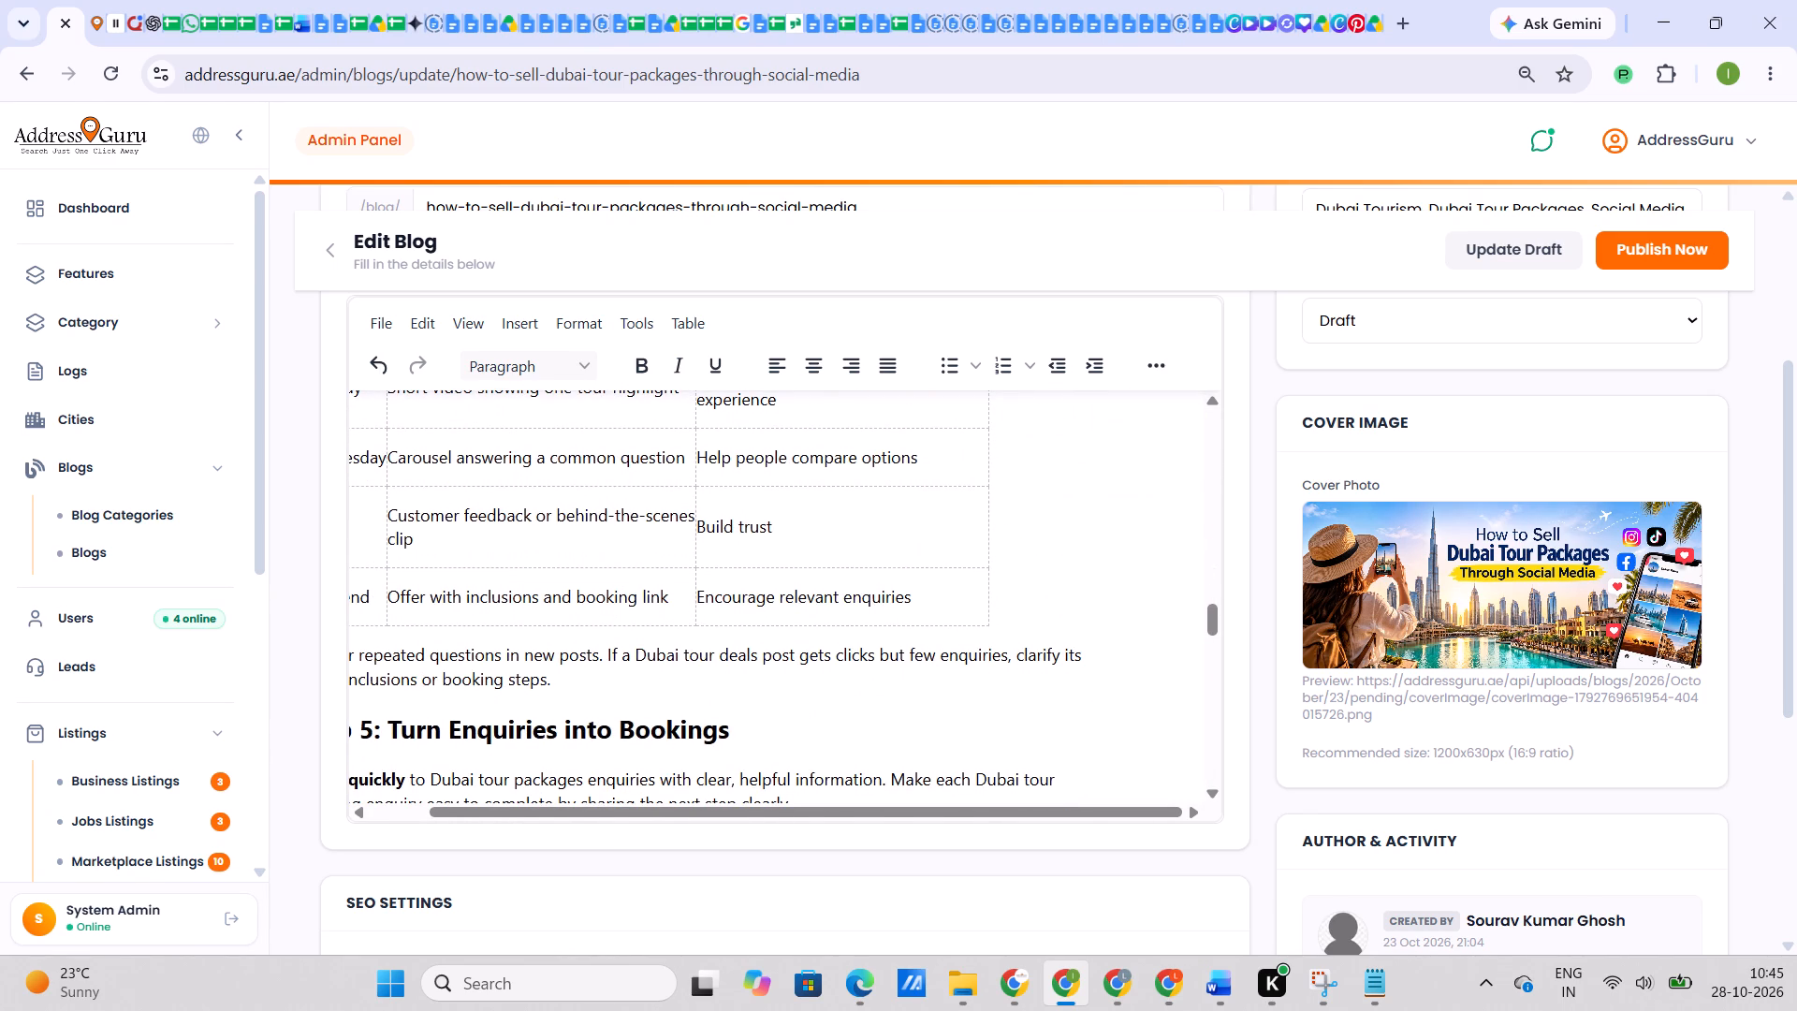
scroll(988, 525, "right", 1)
left_click_drag(1048, 520, 1104, 523)
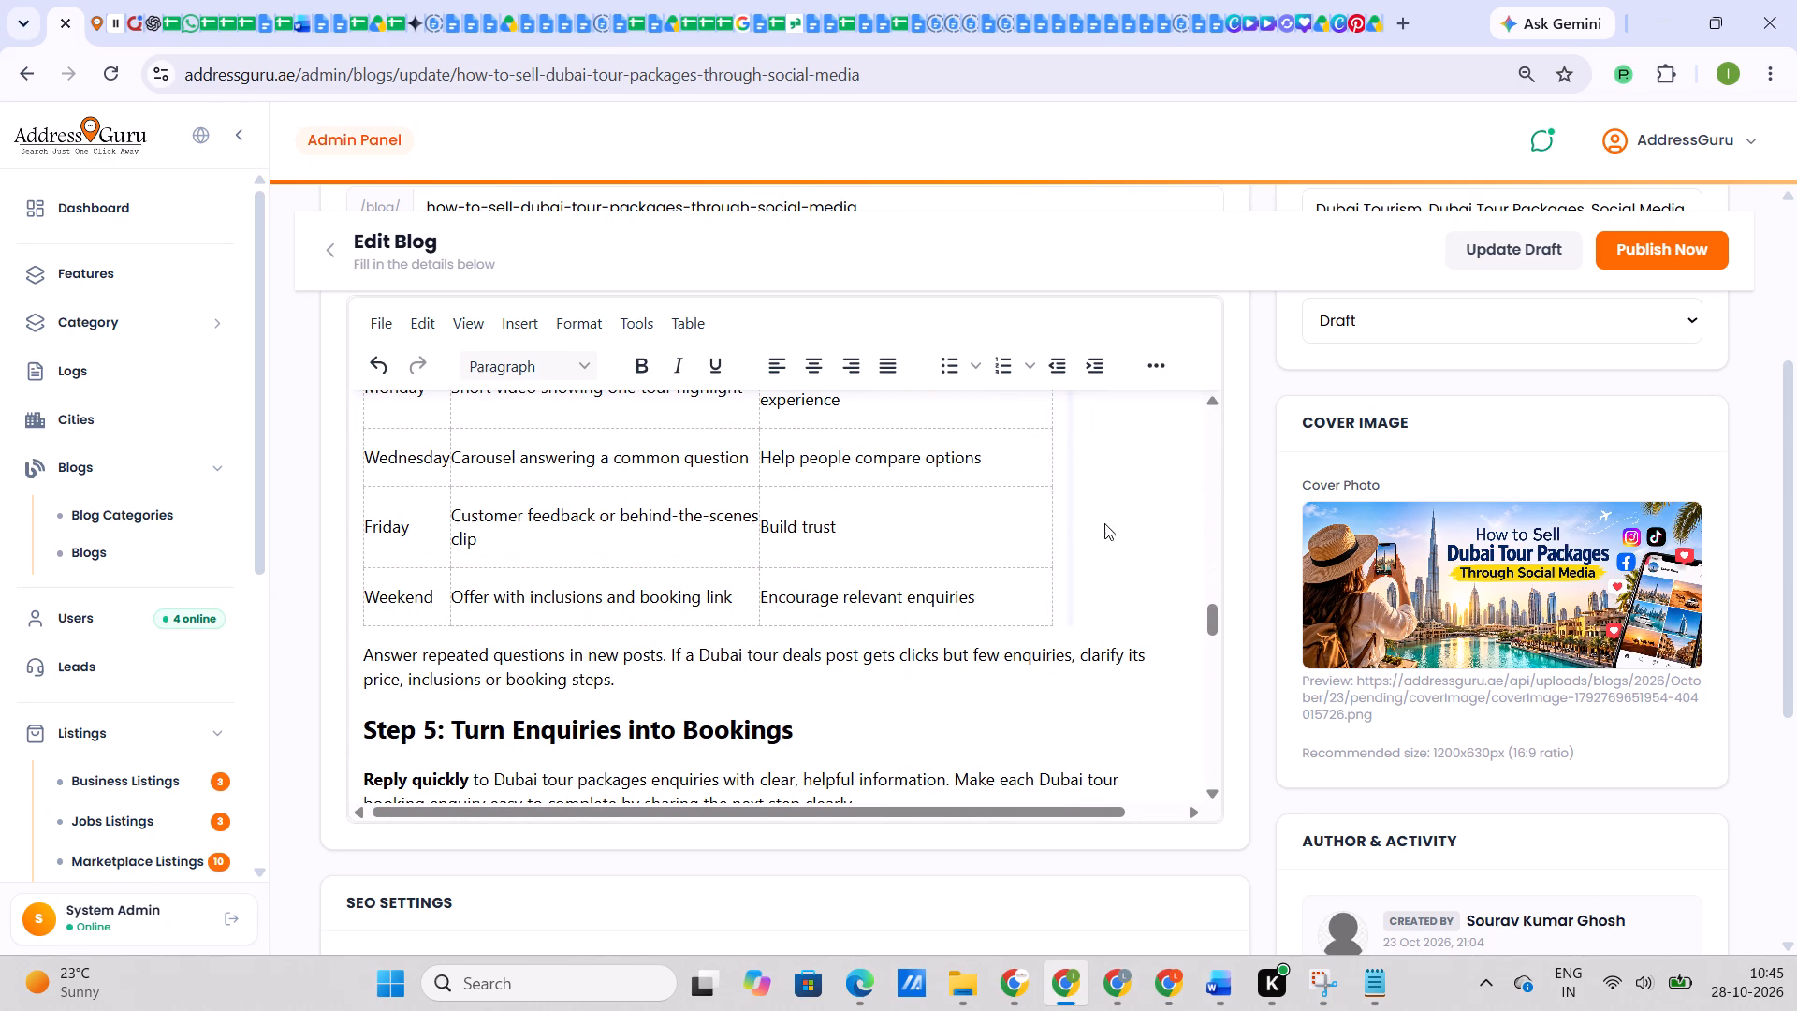
left_click_drag(1104, 523, 1148, 525)
Widen the price, inclusions, timing and booking terms table just before Step 4 to nearly the full text width.
scroll(1148, 525, "up", 5)
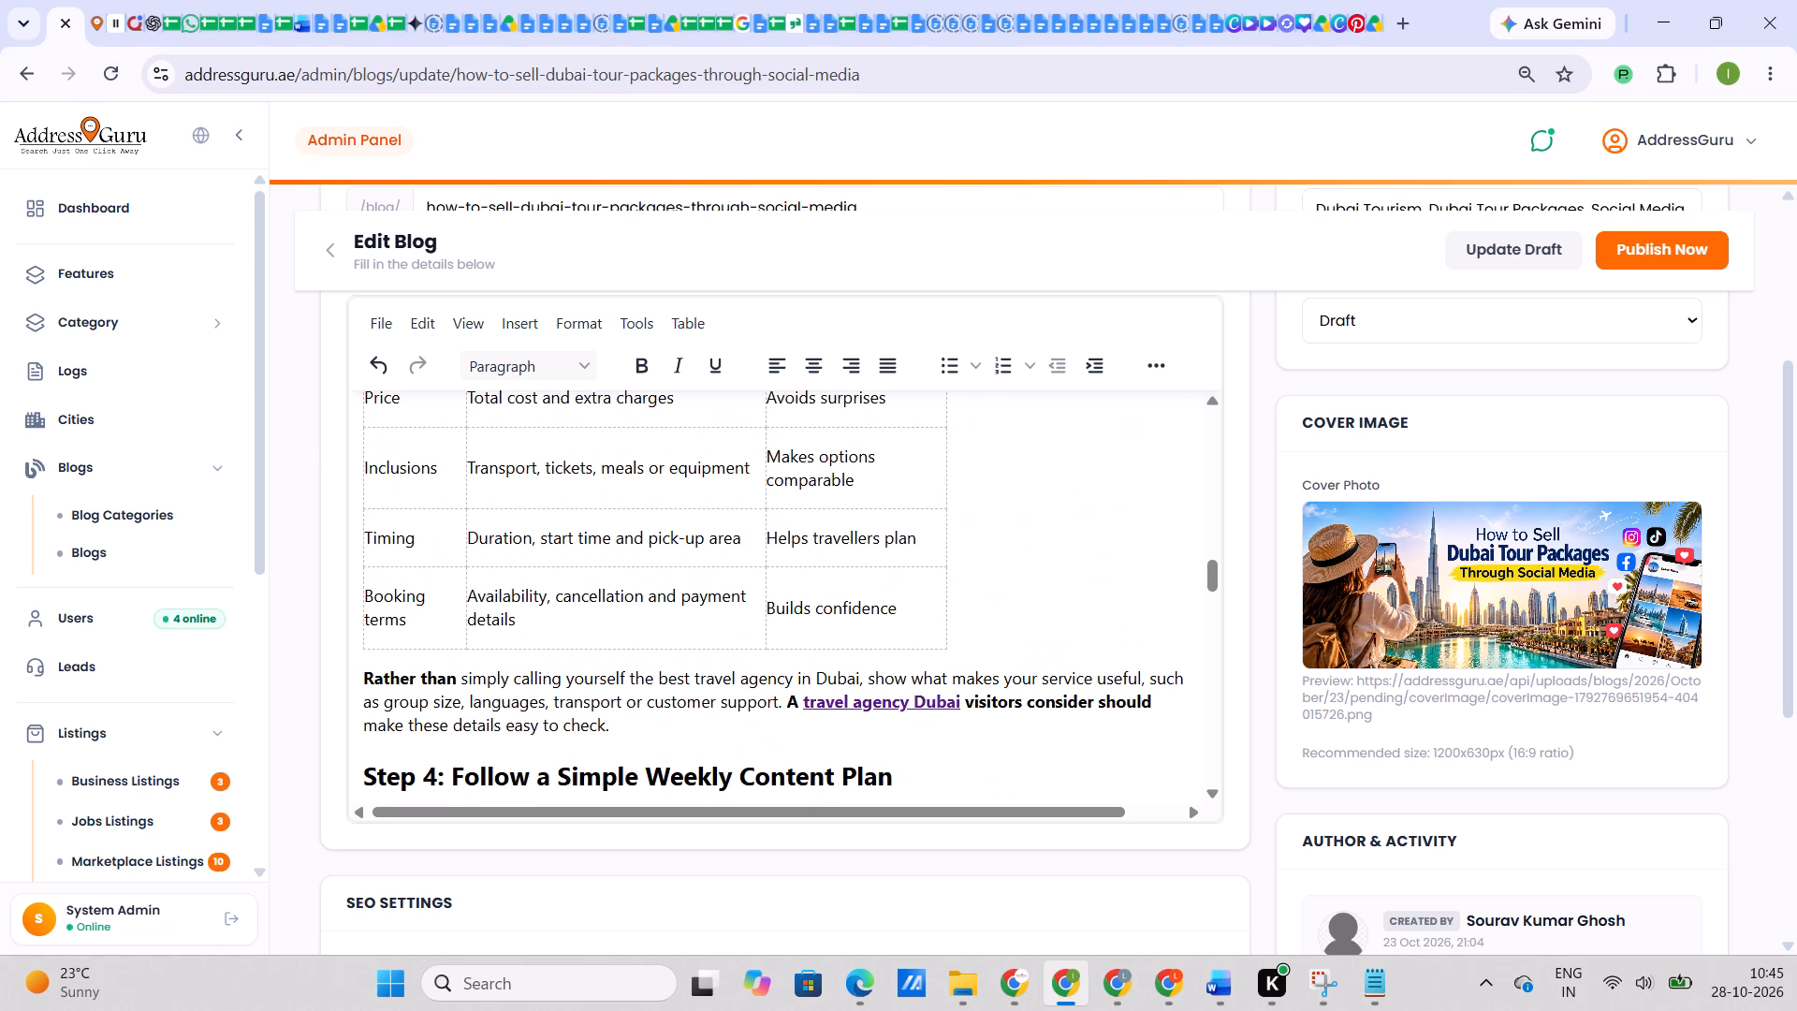
left_click_drag(943, 513, 1106, 524)
left_click(1106, 524)
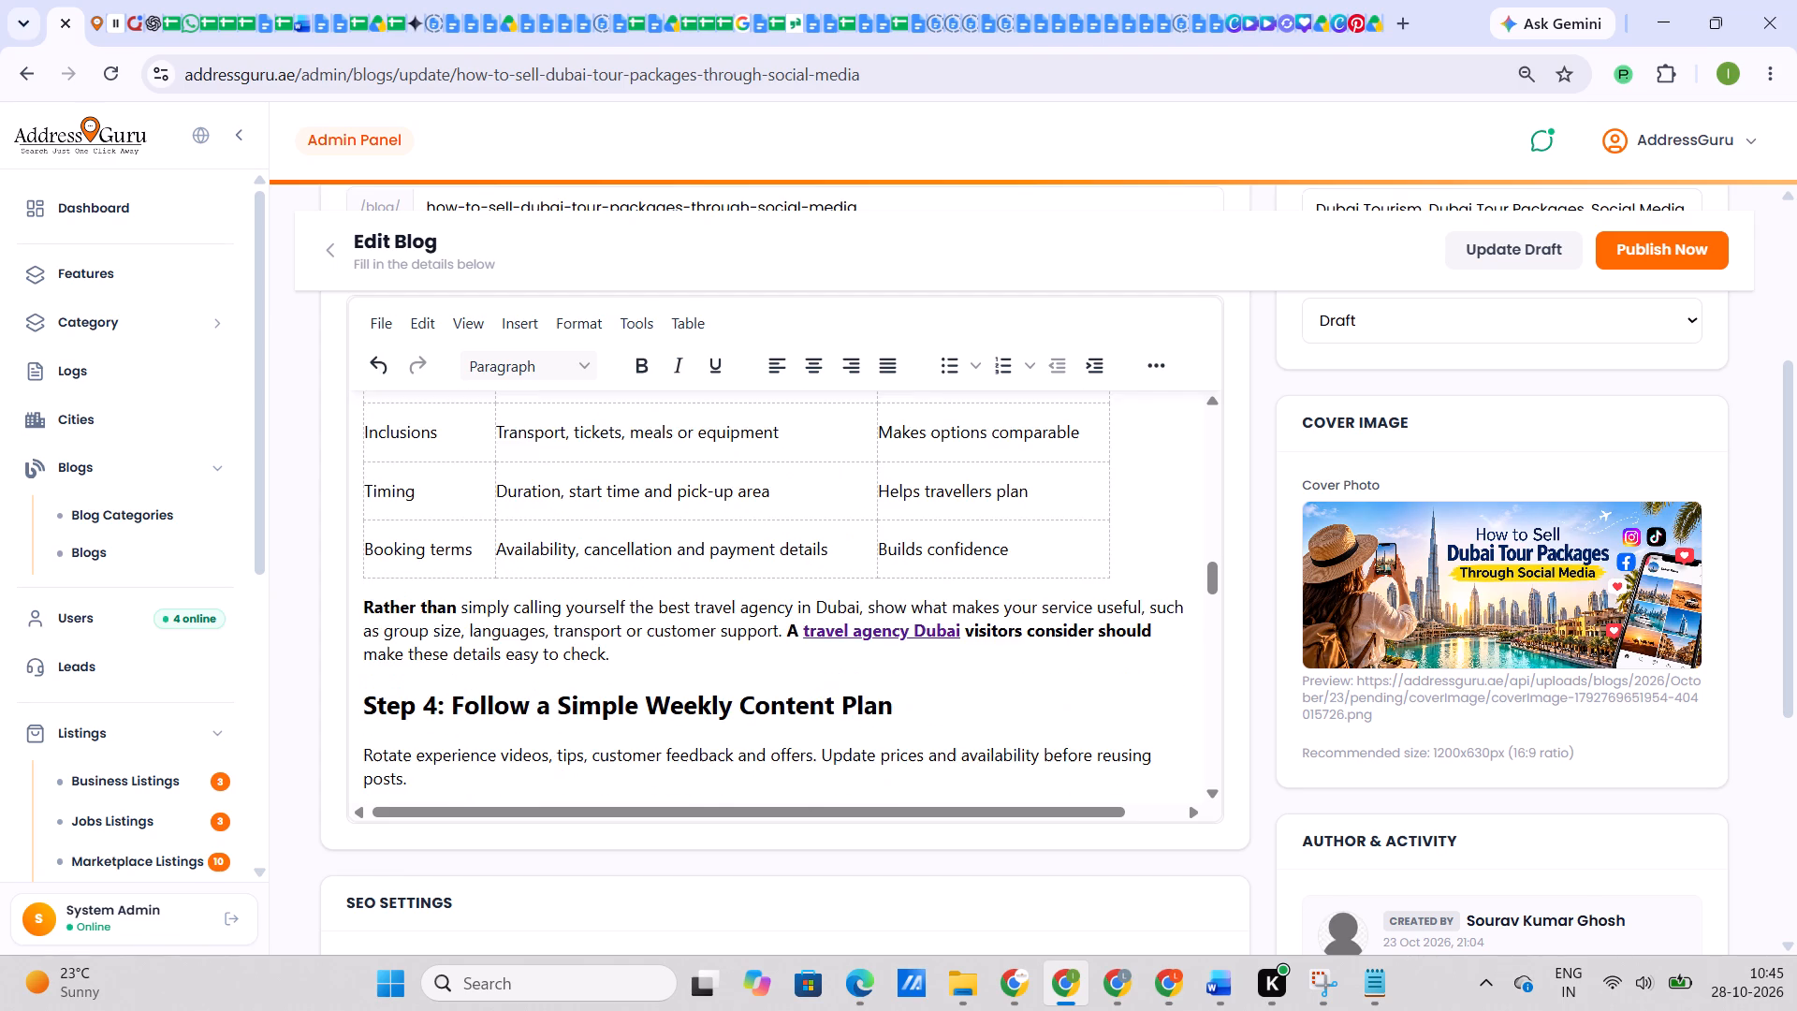
Review the remaining content from Step 5 to the Conclusion and widen the table just above the Conclusion.
scroll(1102, 527, "down", 5)
scroll(1100, 527, "right", 1)
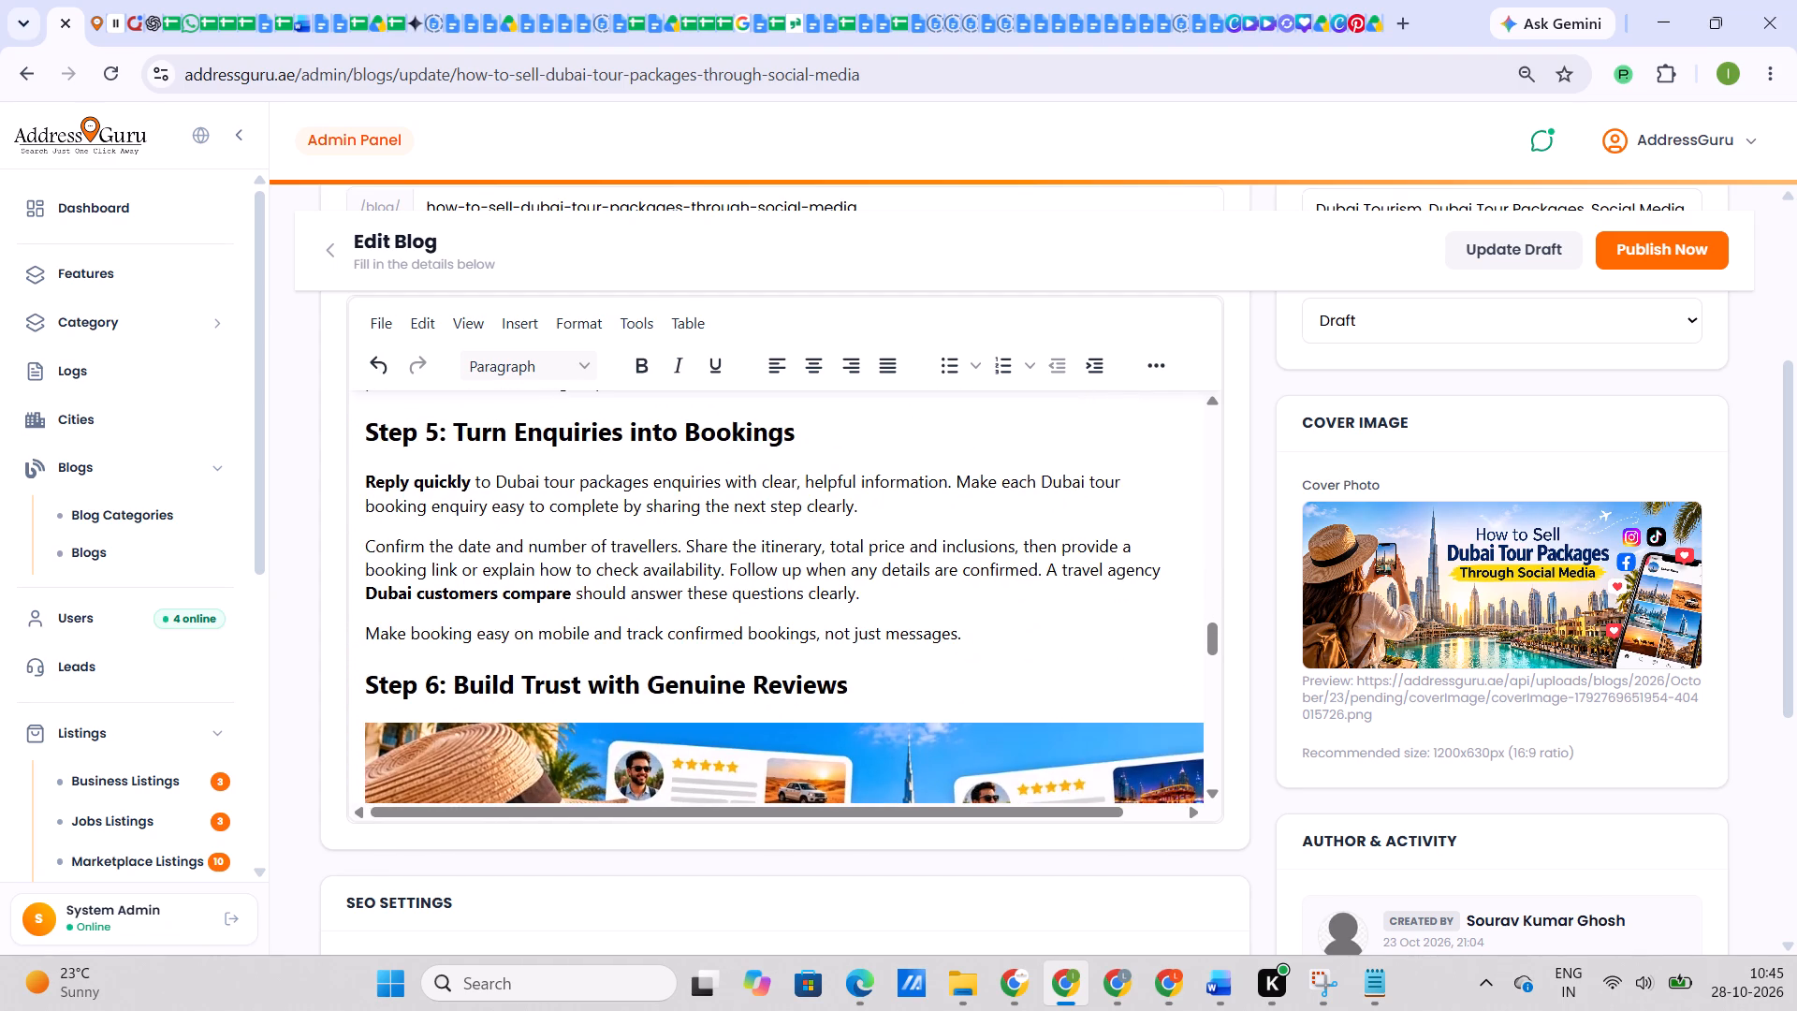
scroll(1083, 532, "down", 12)
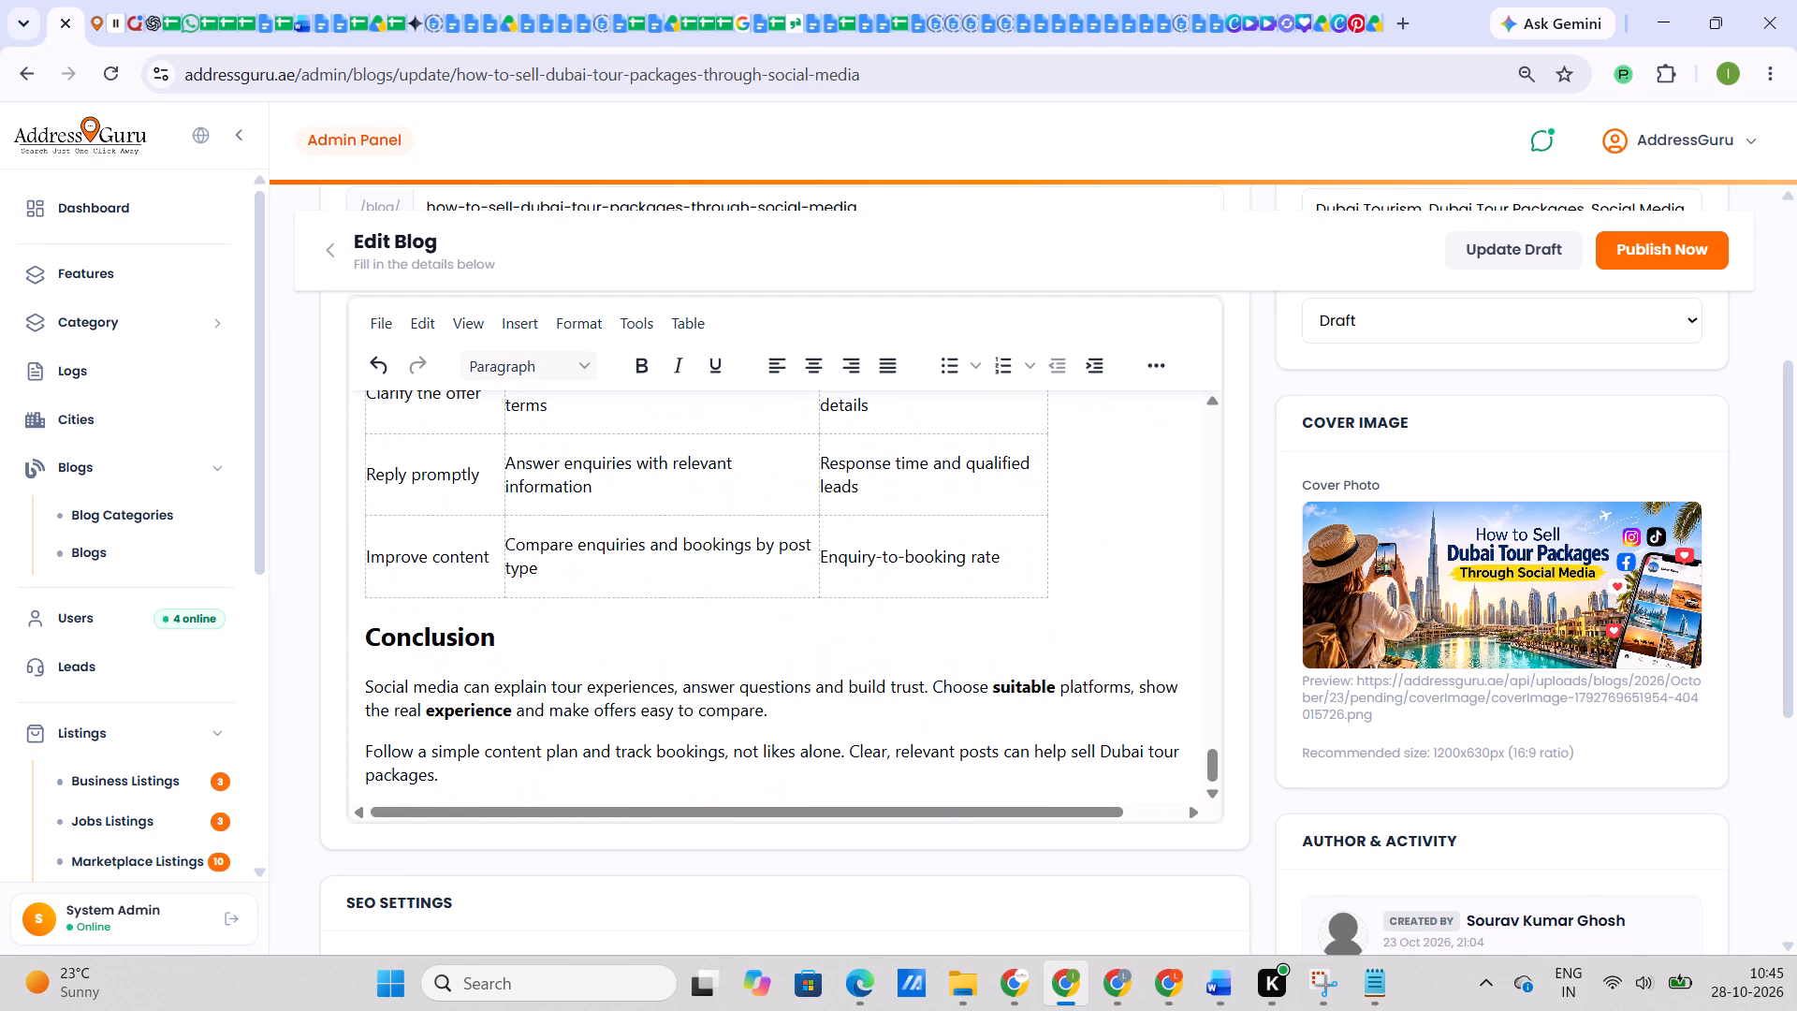
scroll(1083, 532, "down", 1)
left_click_drag(1047, 473, 1119, 493)
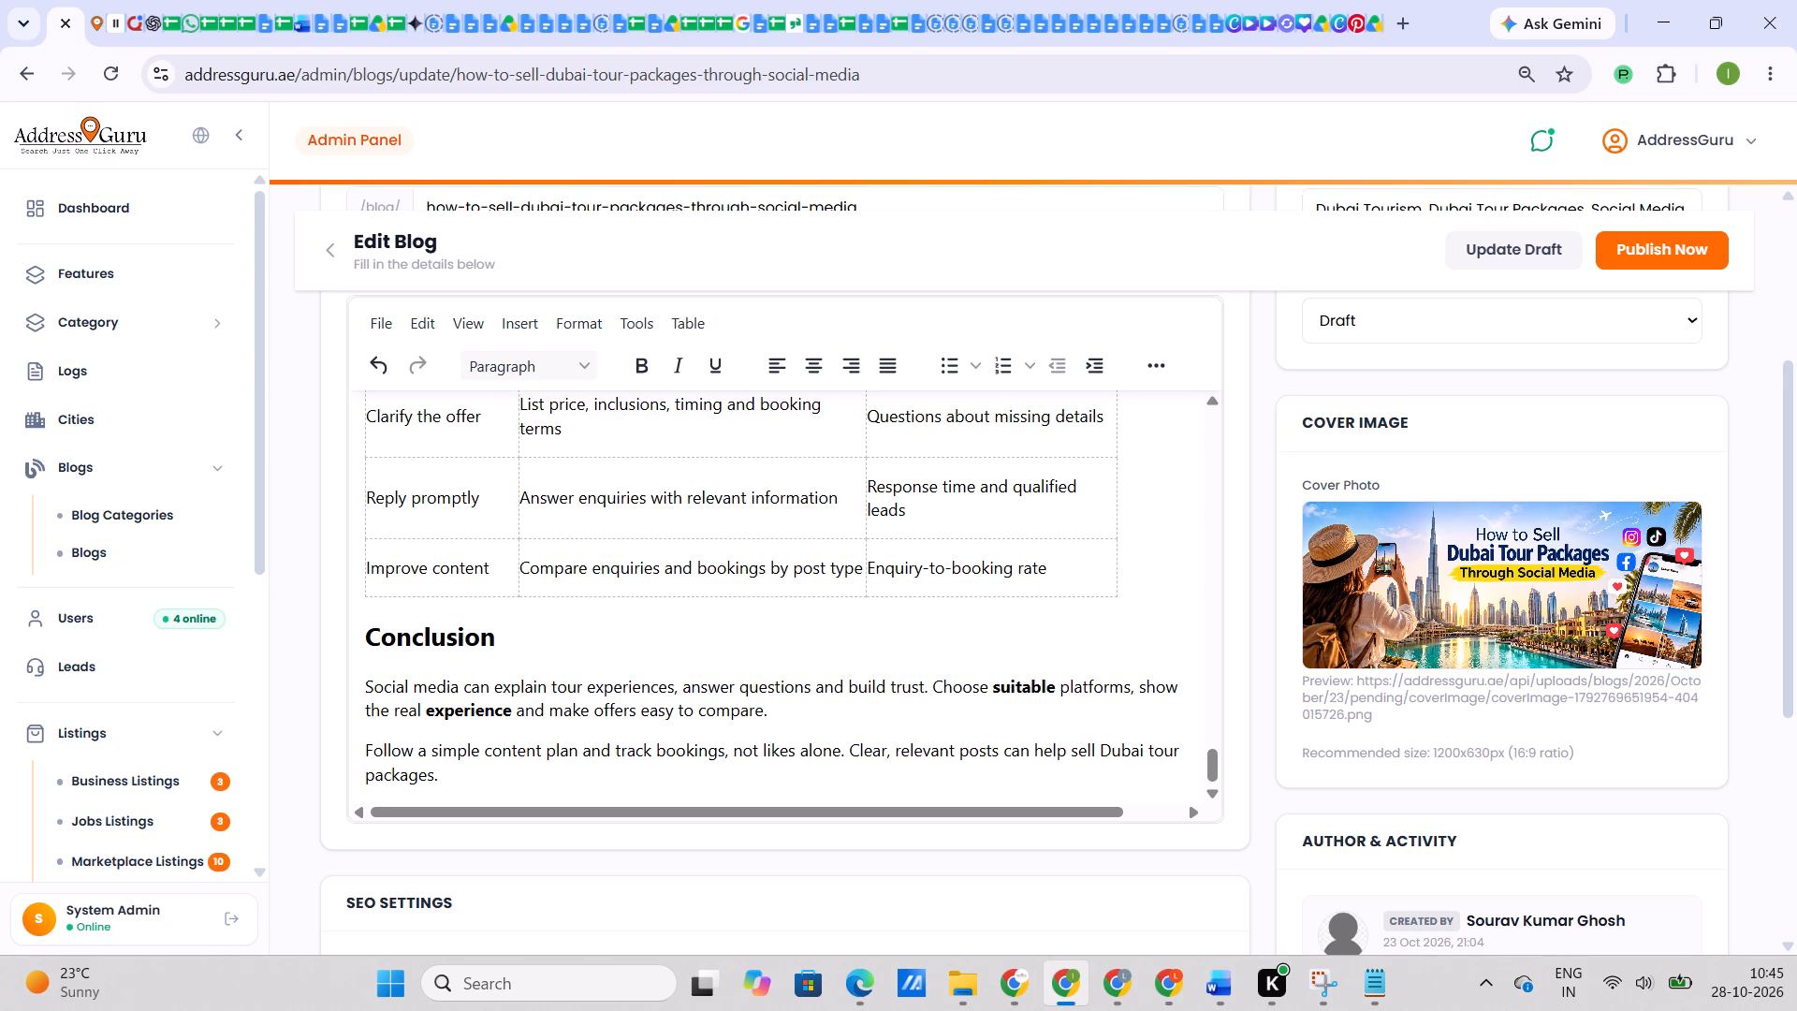
Publish the "How to Sell Dubai Tour Packages Through Social Media" blog.
scroll(1137, 515, "down", 1)
left_click(1652, 240)
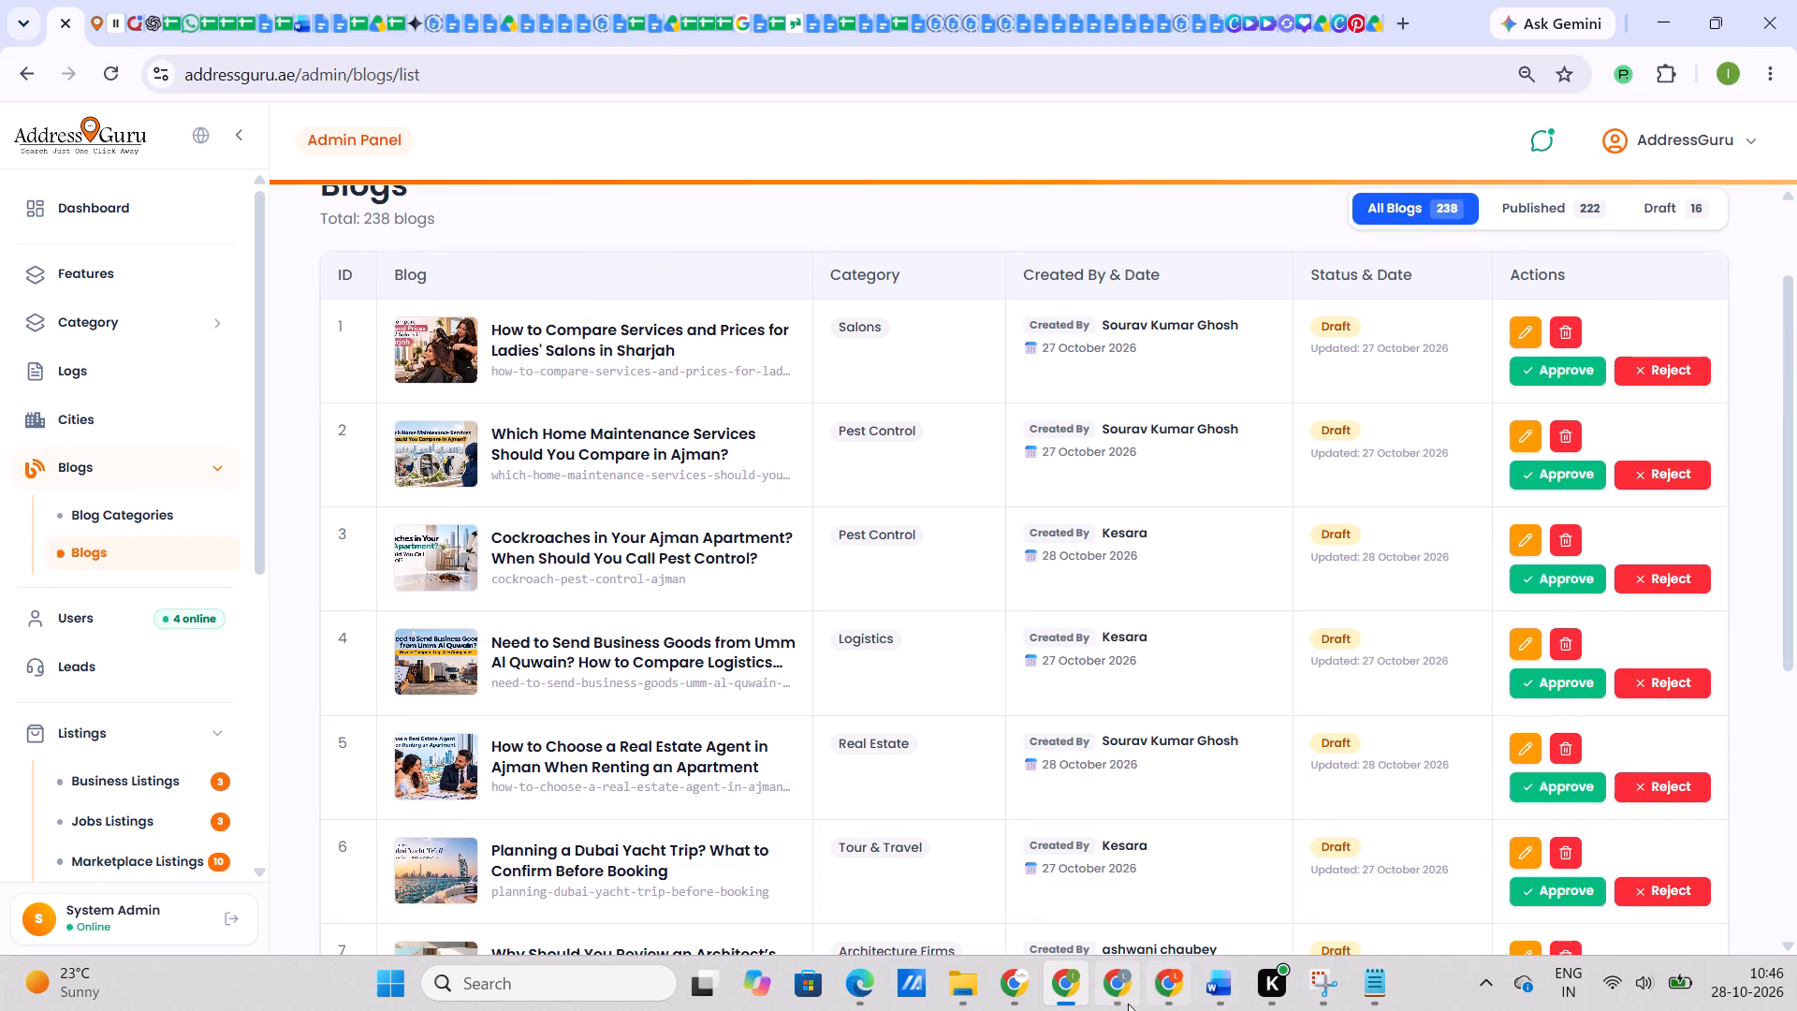
Switch to the public Tour & Travel blog listing and reload it to check for the newly published blog.
left_click(1032, 982)
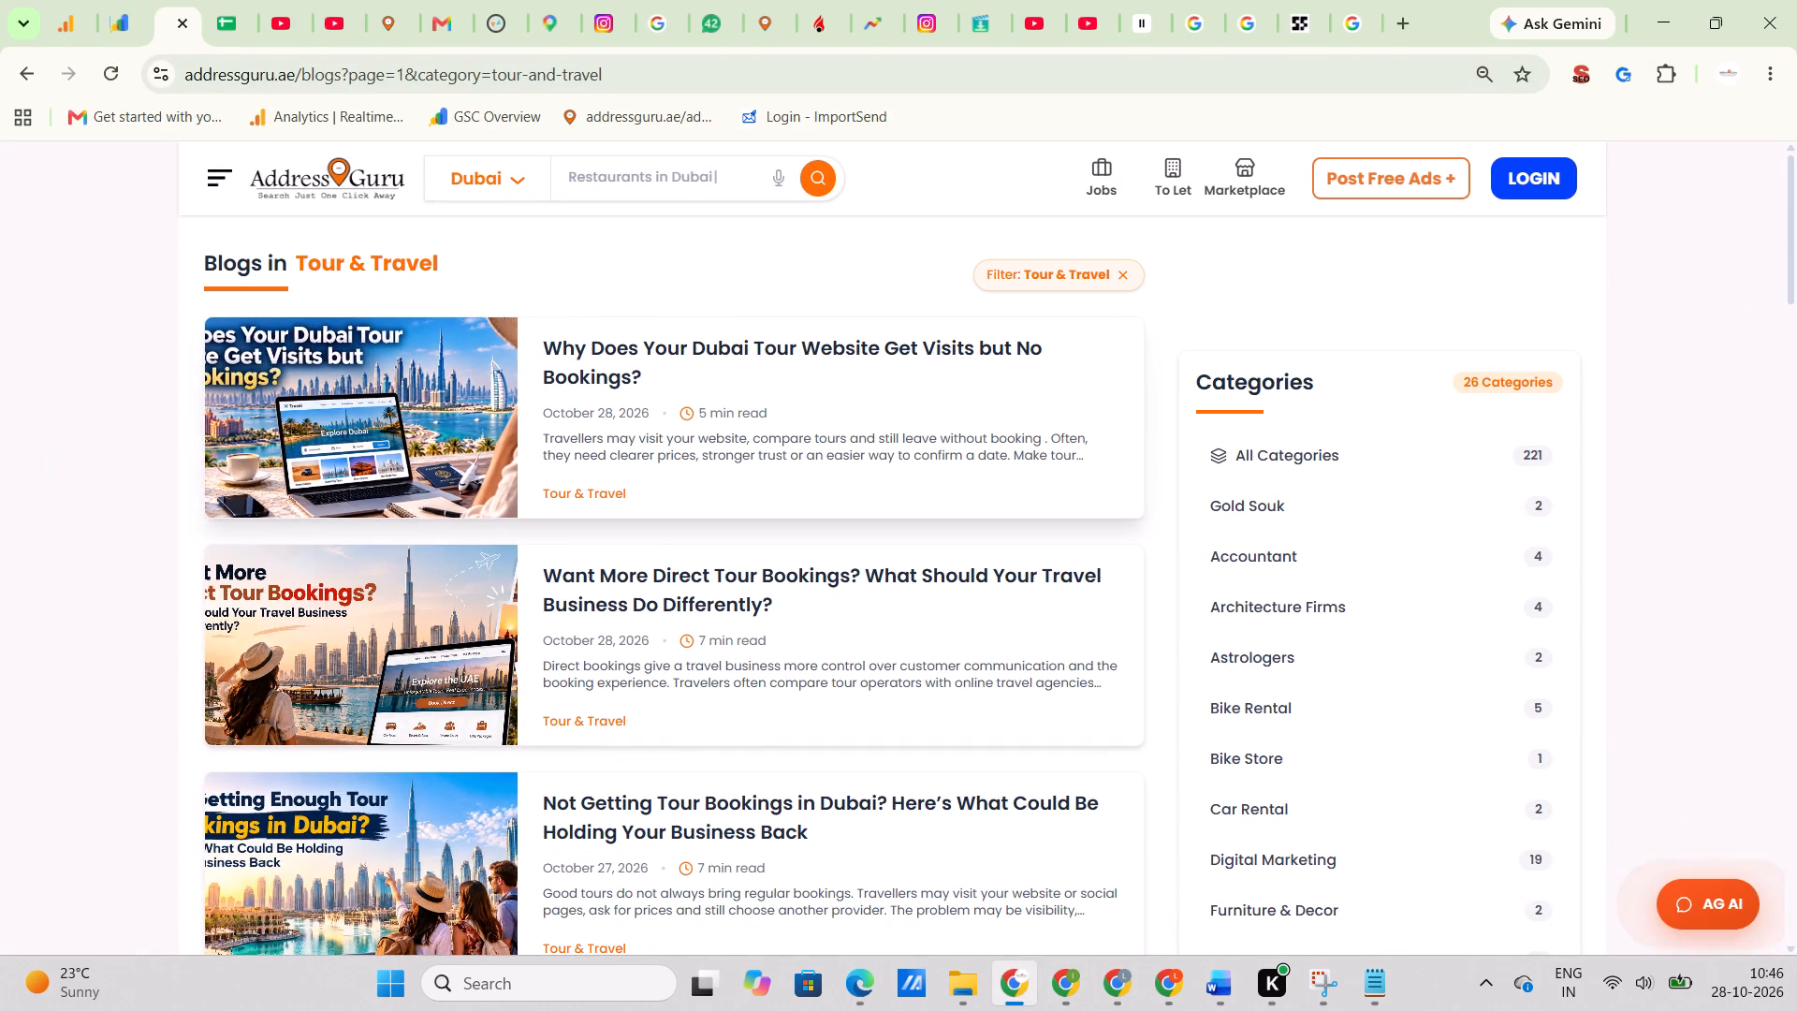
left_click(106, 69)
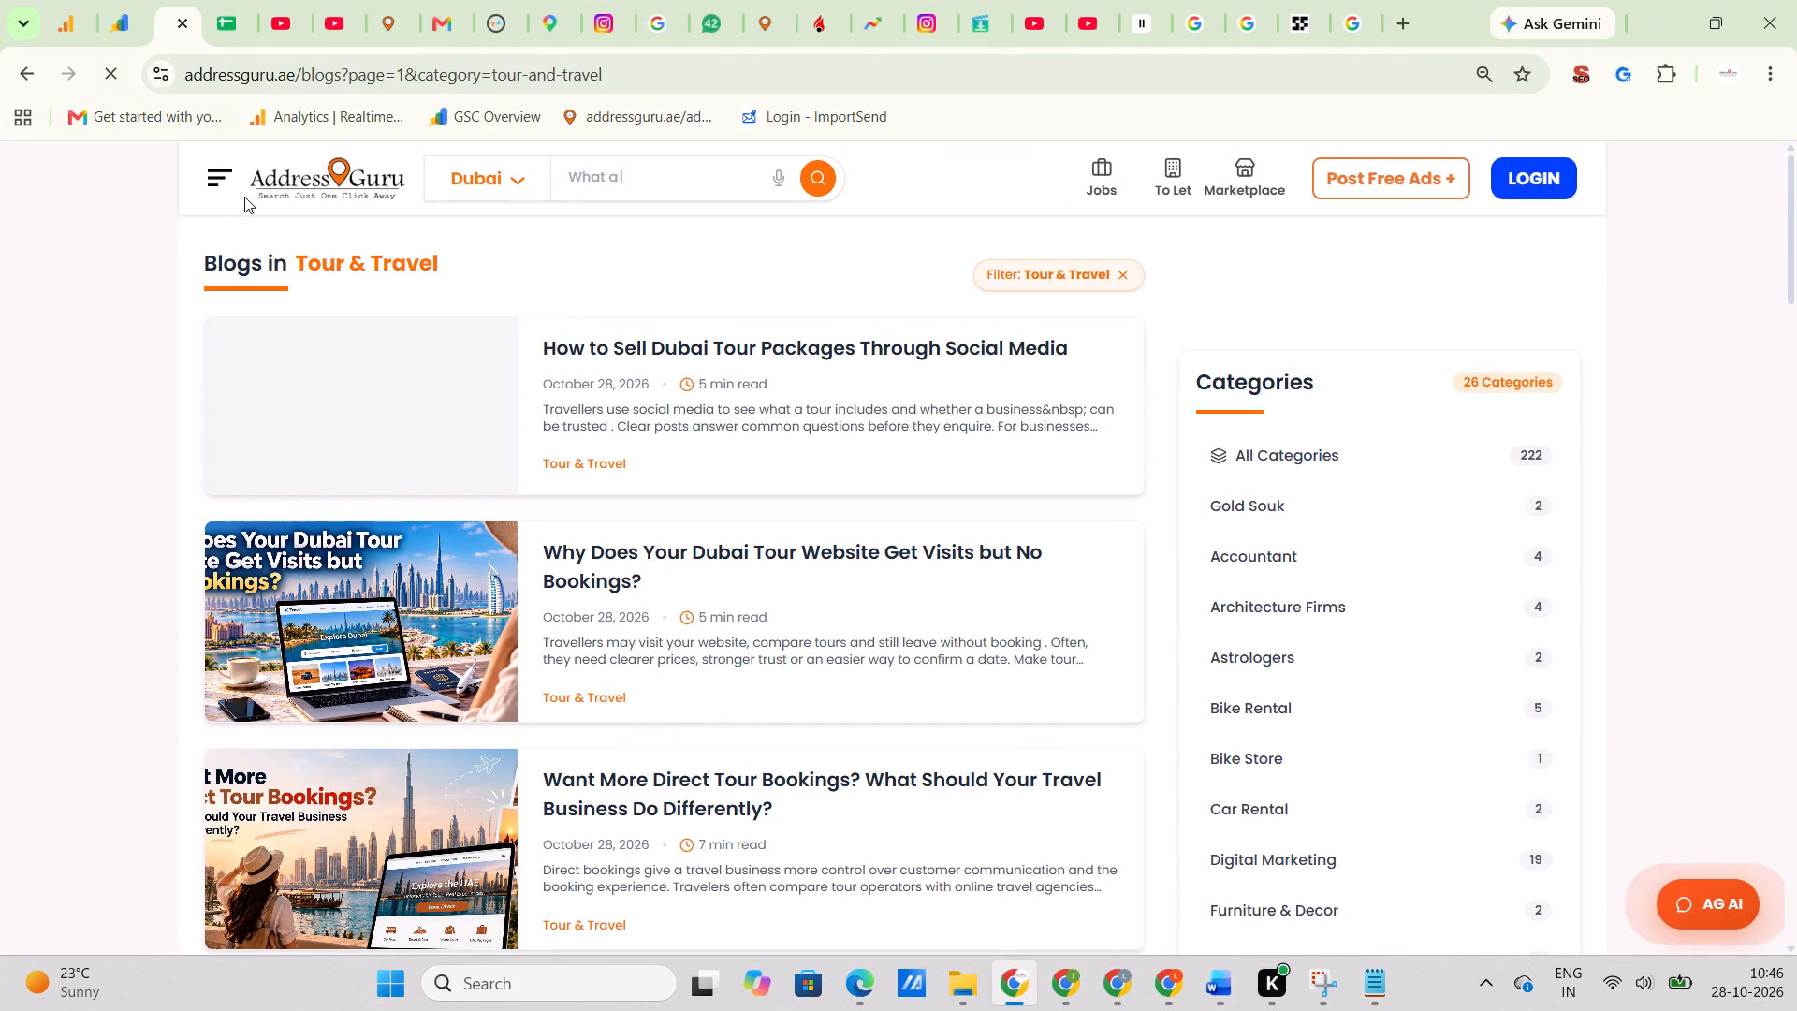
scroll(794, 470, "up", 2)
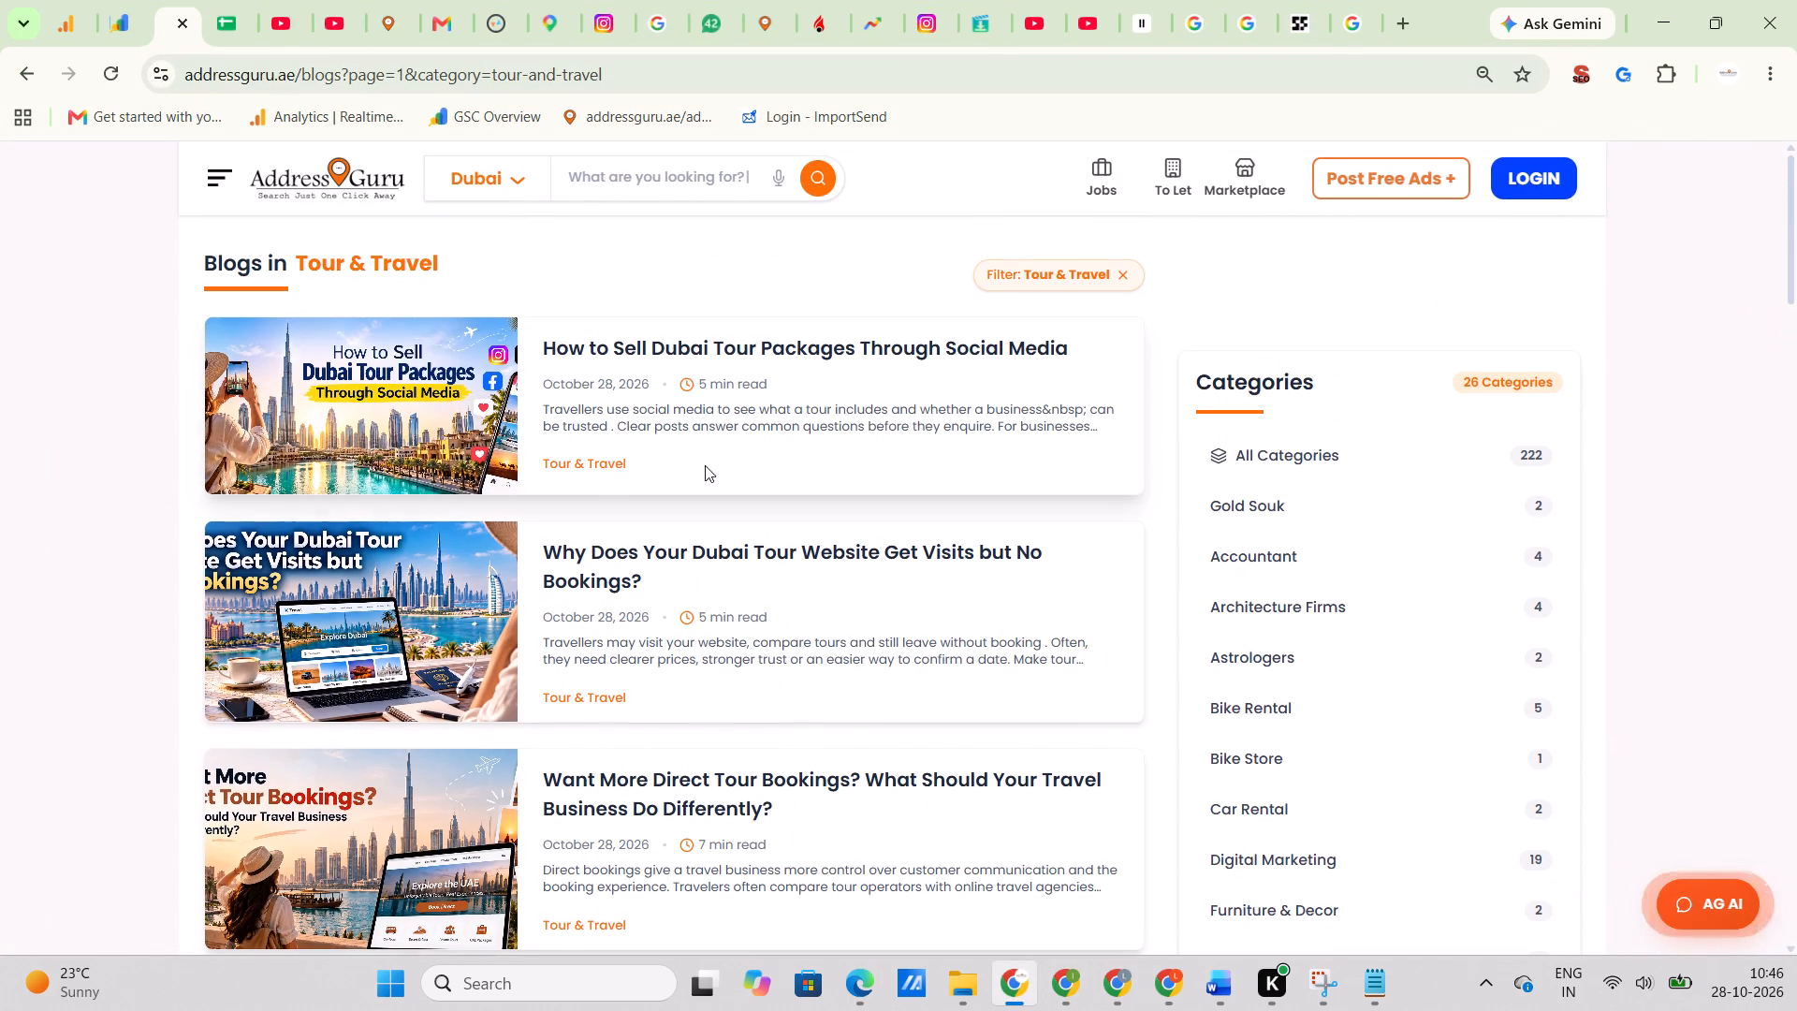
Copy the title "How to Sell Dubai Tour Packages Through Social Media" and find it in the "Anoj intern JD" spreadsheet.
left_click_drag(532, 334, 1076, 354)
key("ctrl+c")
left_click(1292, 278)
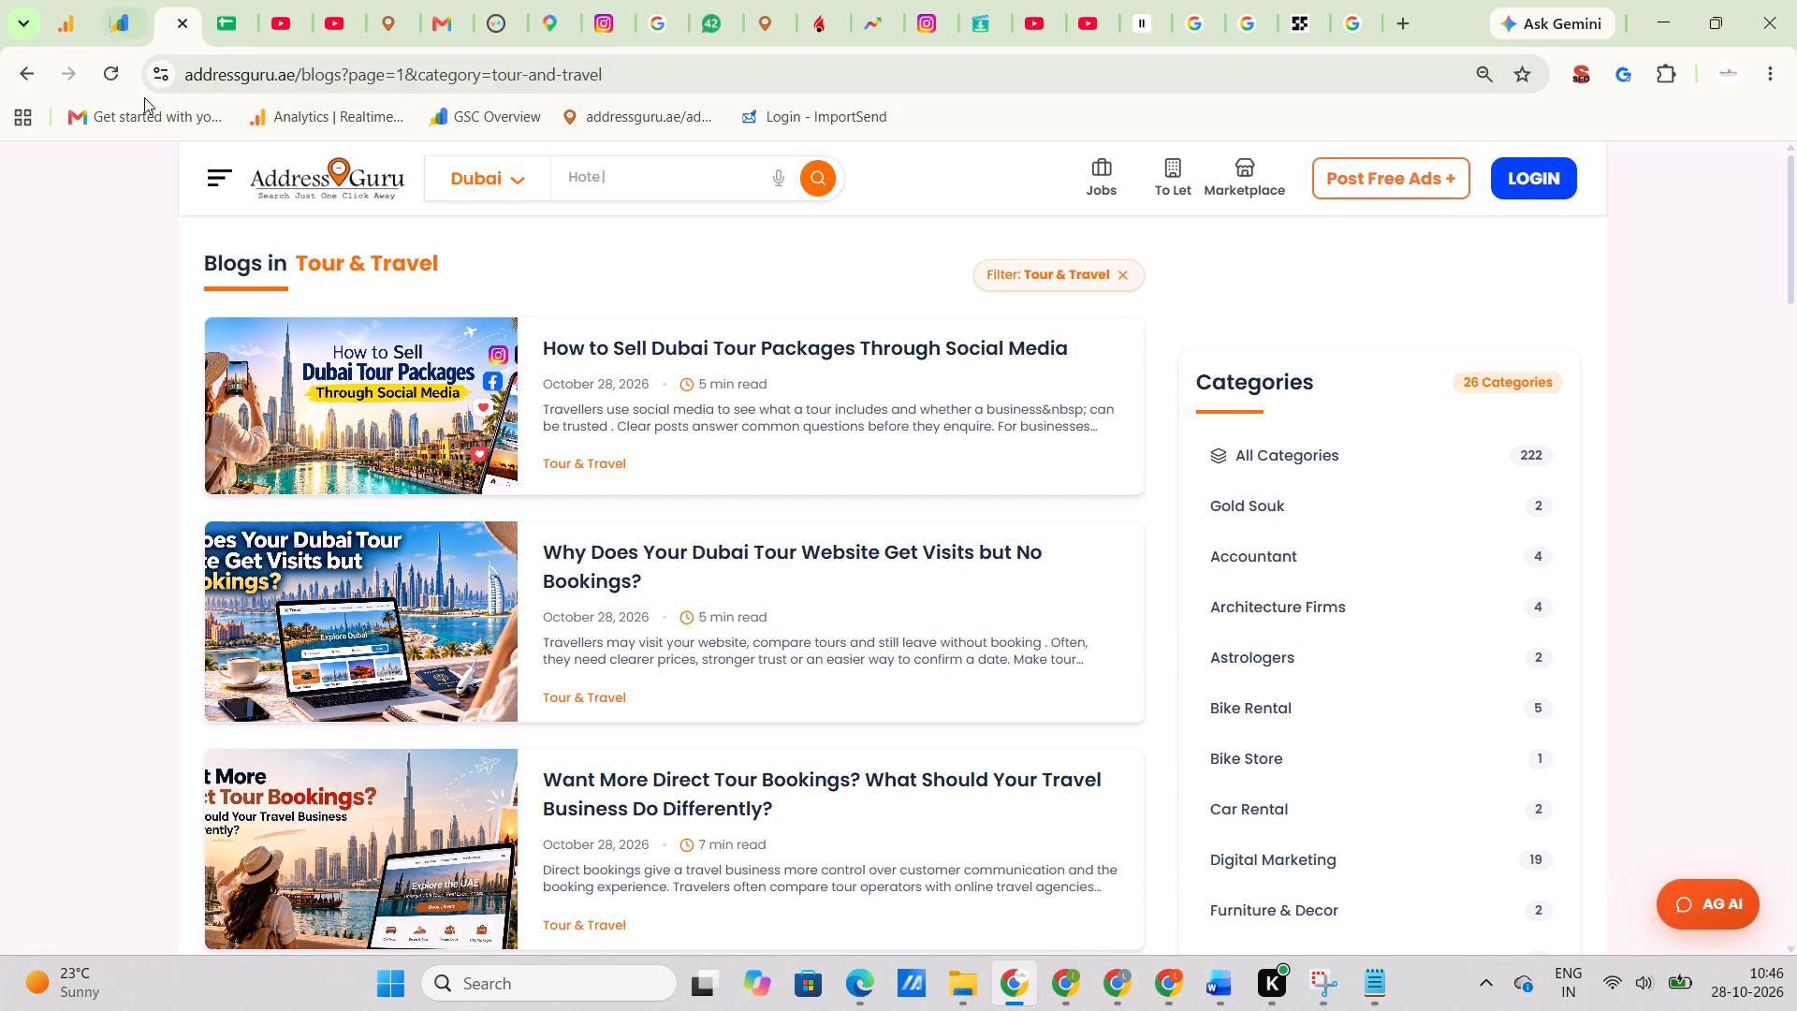
left_click(1062, 989)
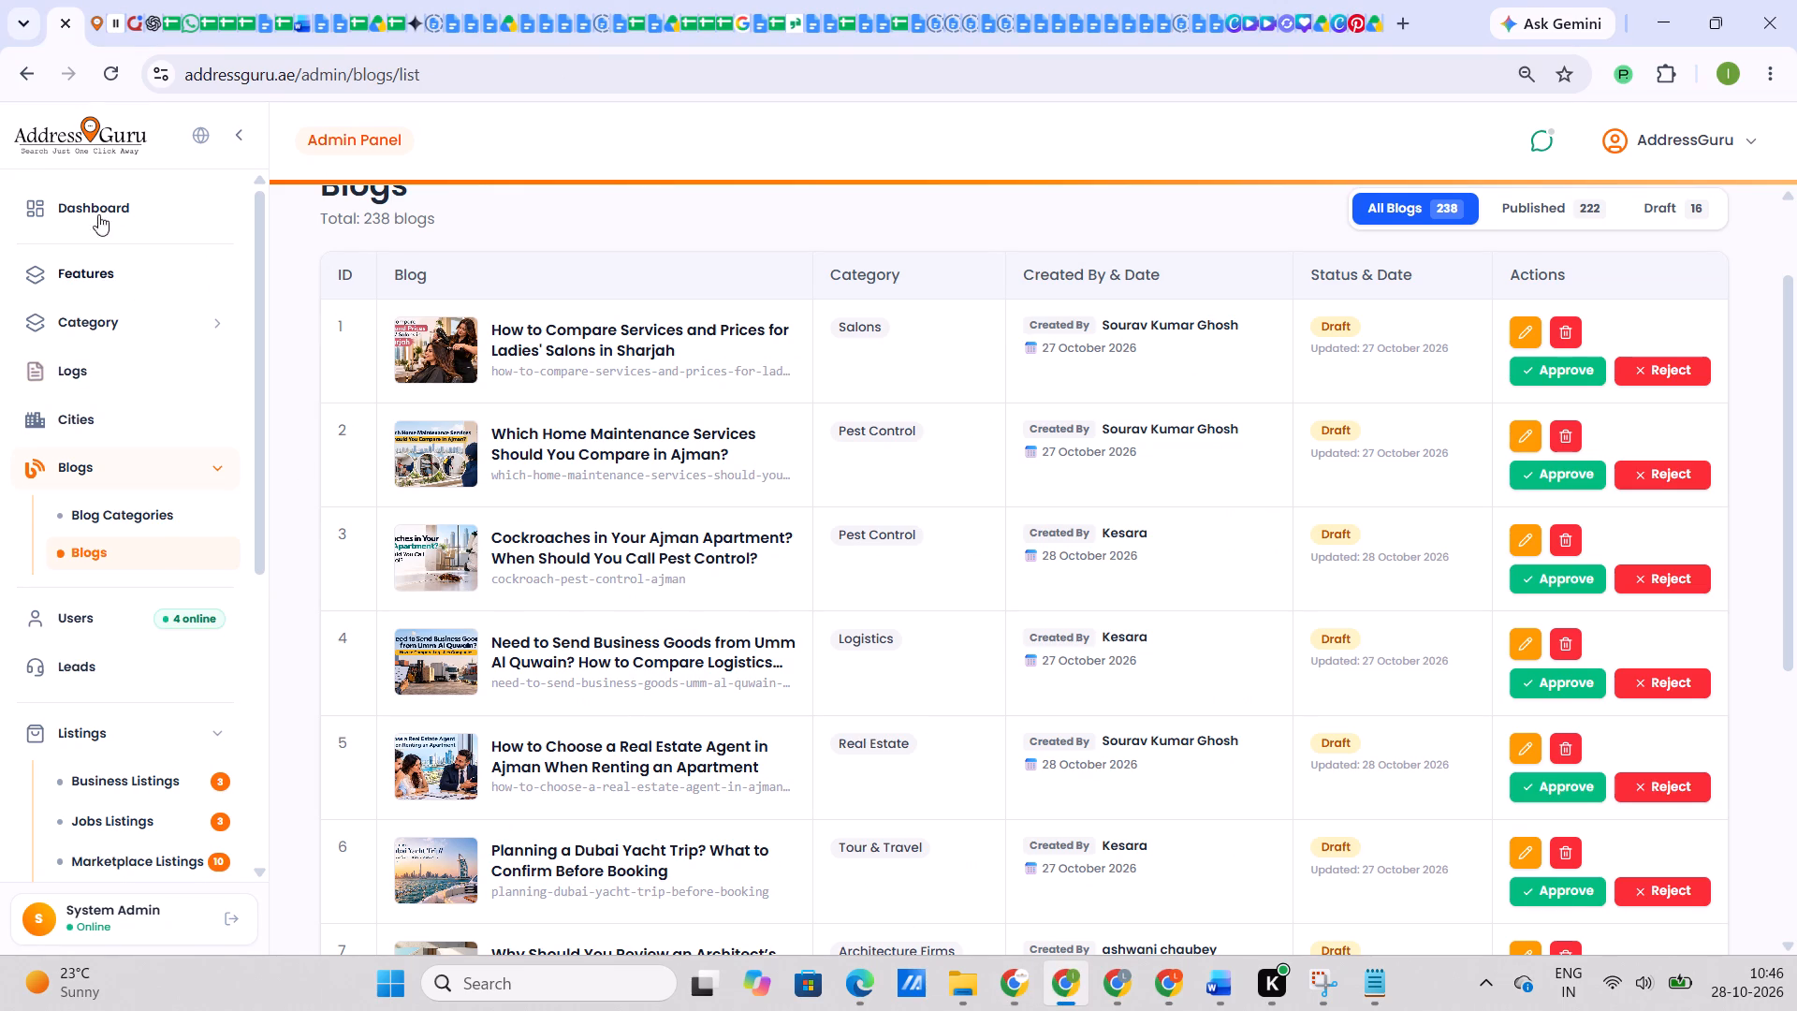
left_click(168, 0)
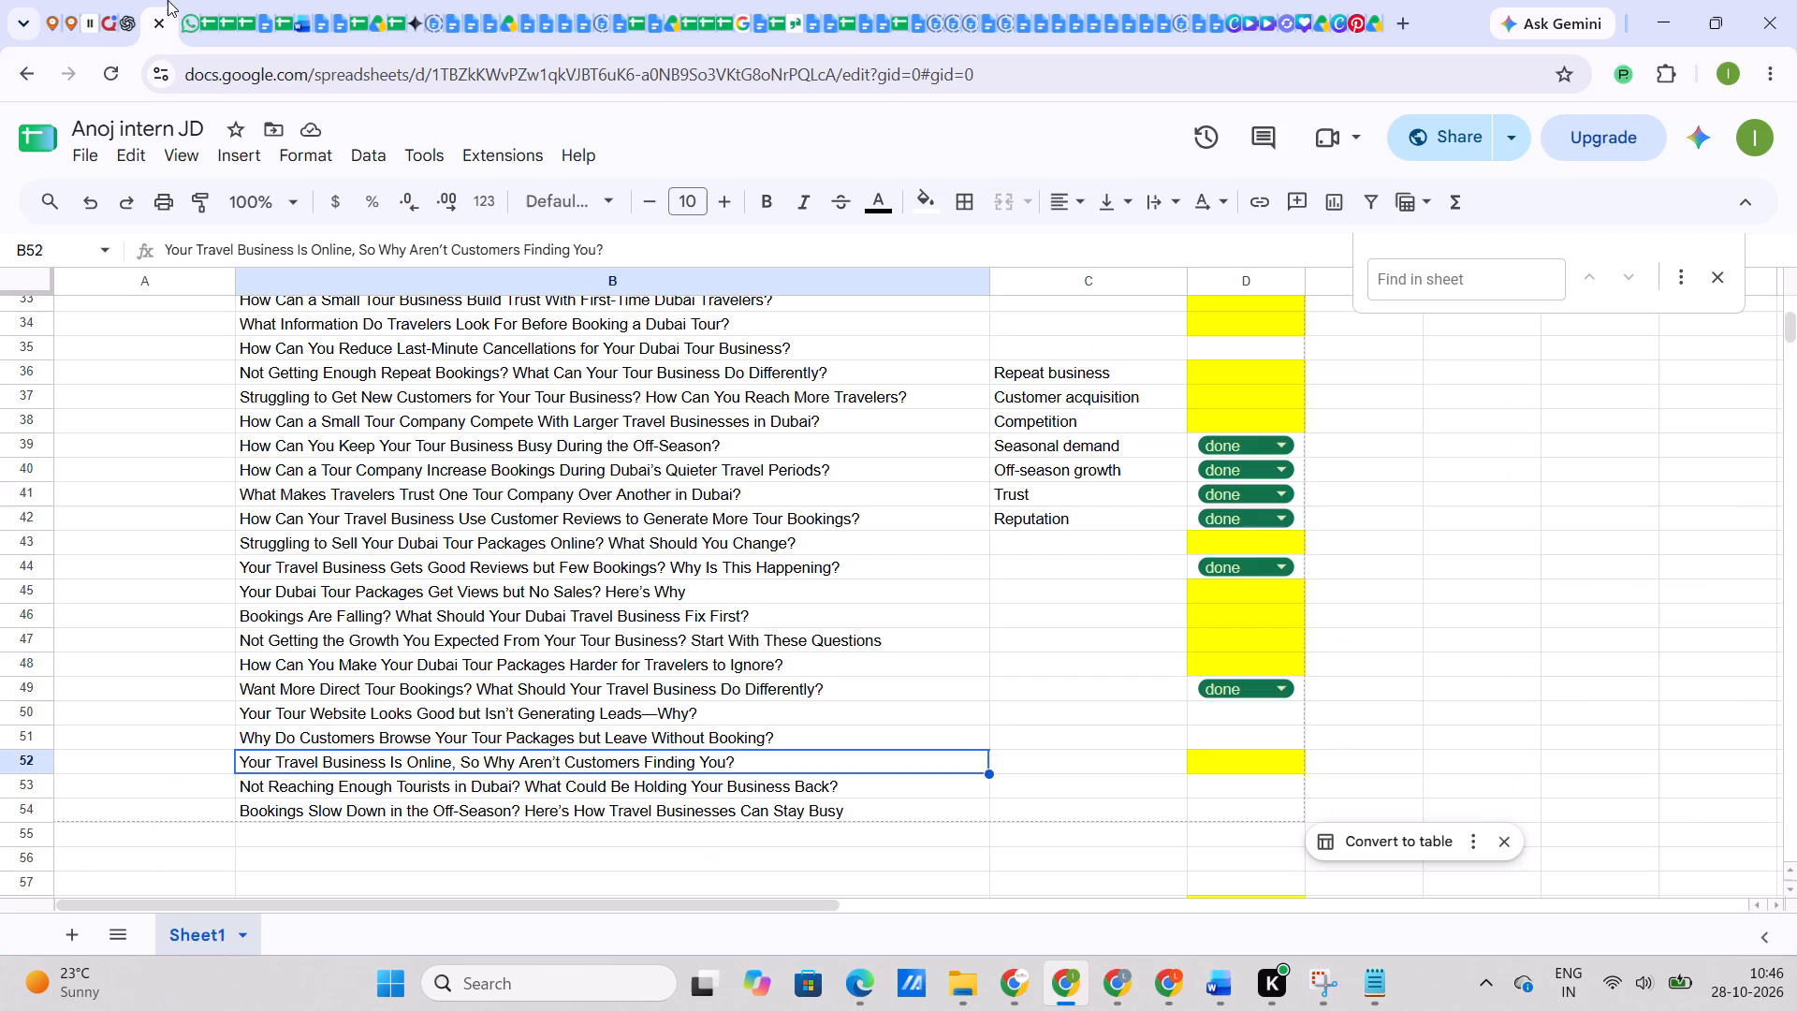
key("ctrl+f")
key("ctrl+v")
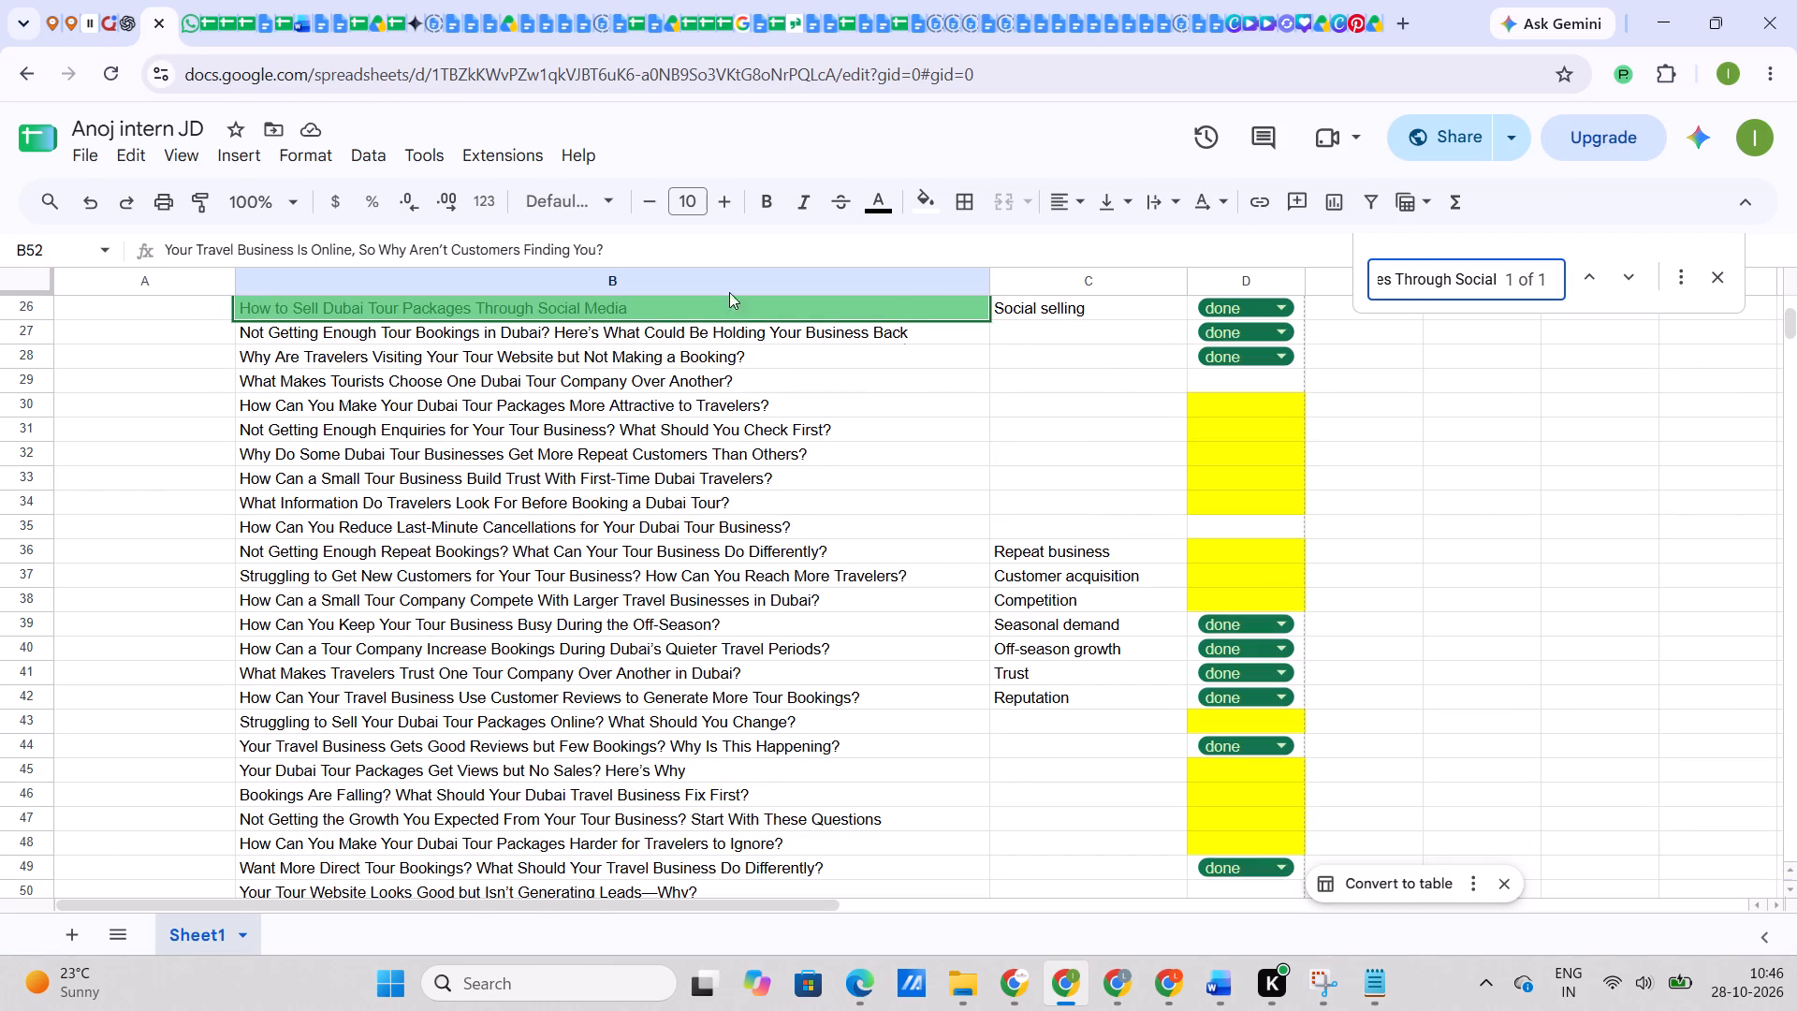
scroll(987, 355, "up", 1)
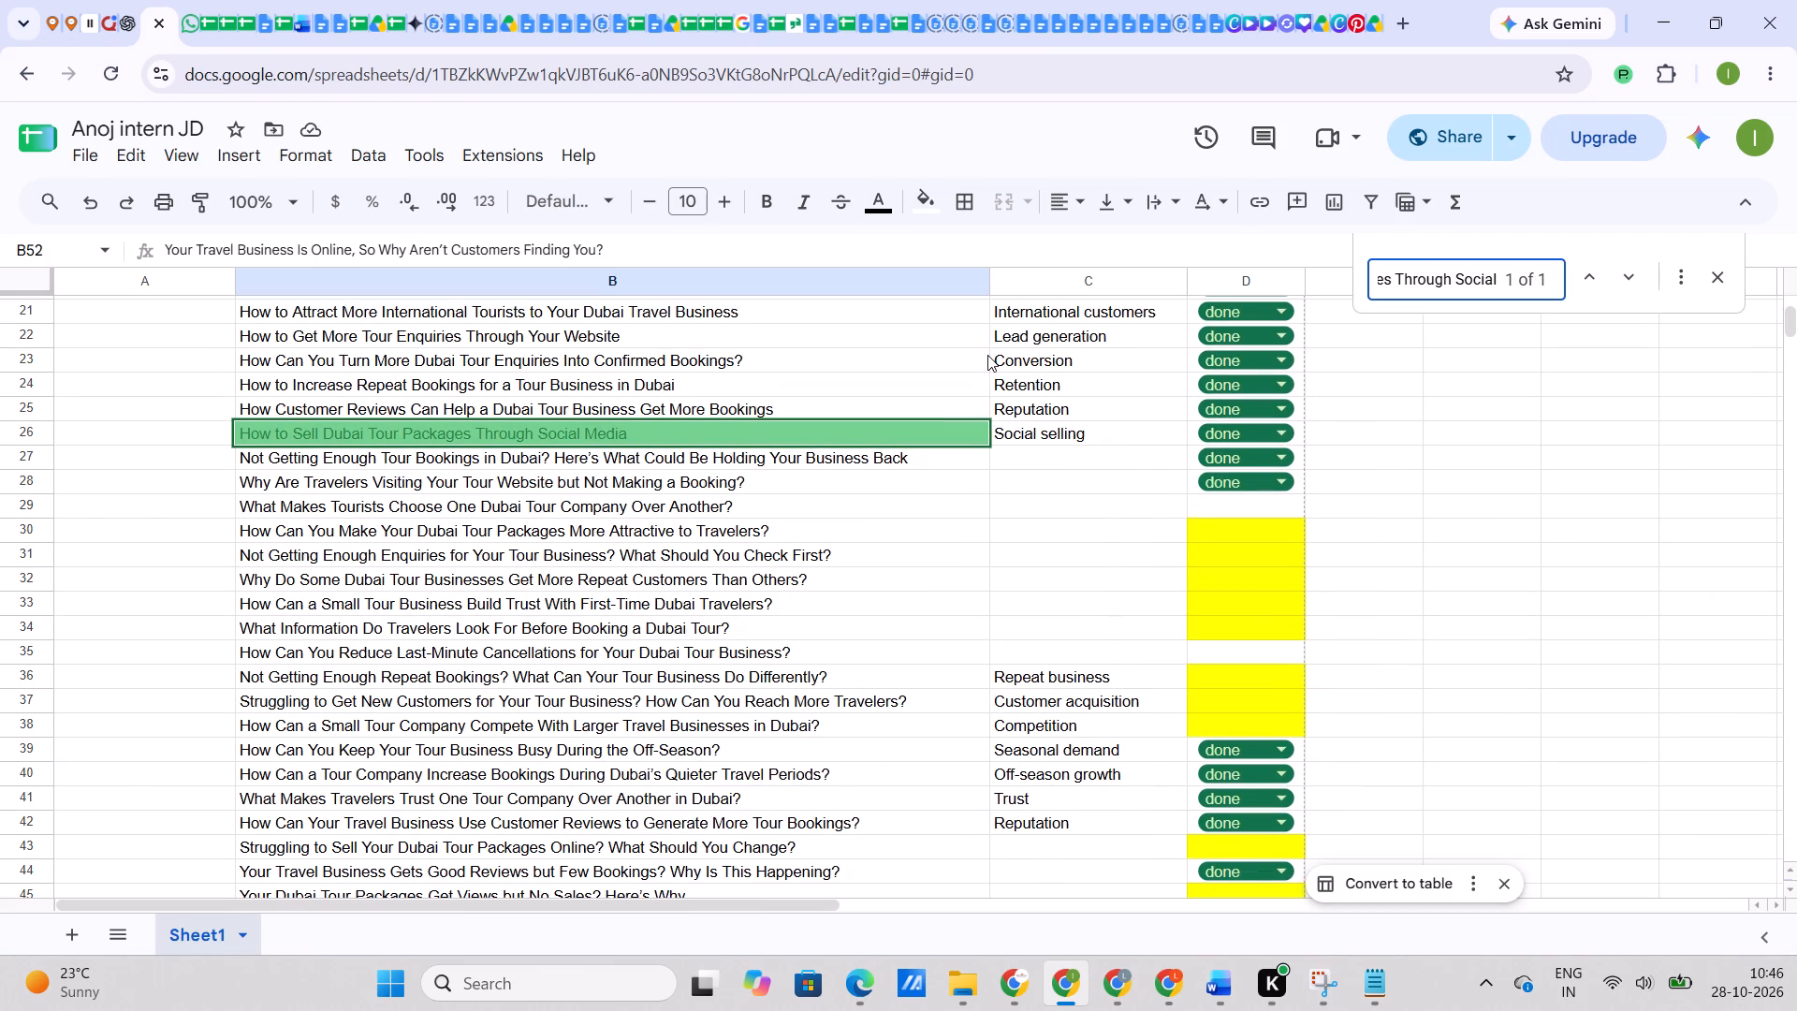
Return to the admin blog list, filter it to draft blogs and go to page 2 of the drafts.
scroll(987, 355, "up", 1)
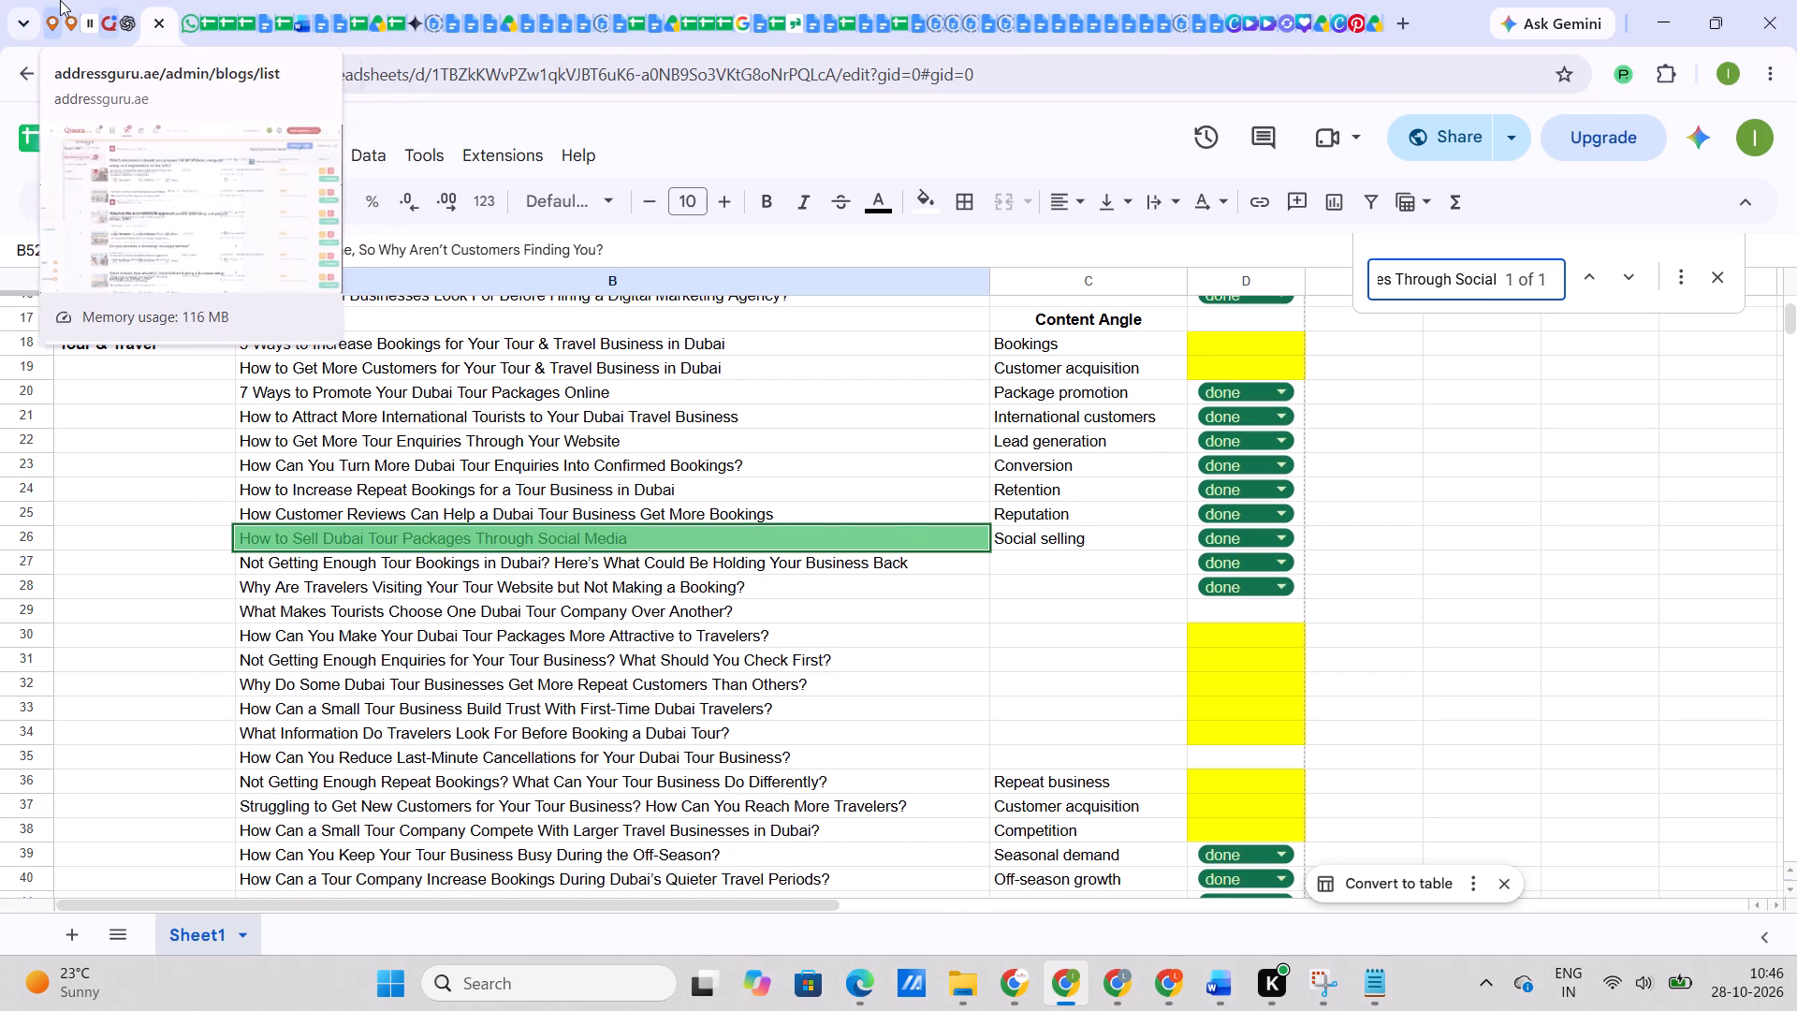
left_click(57, 0)
scroll(1605, 665, "down", 8)
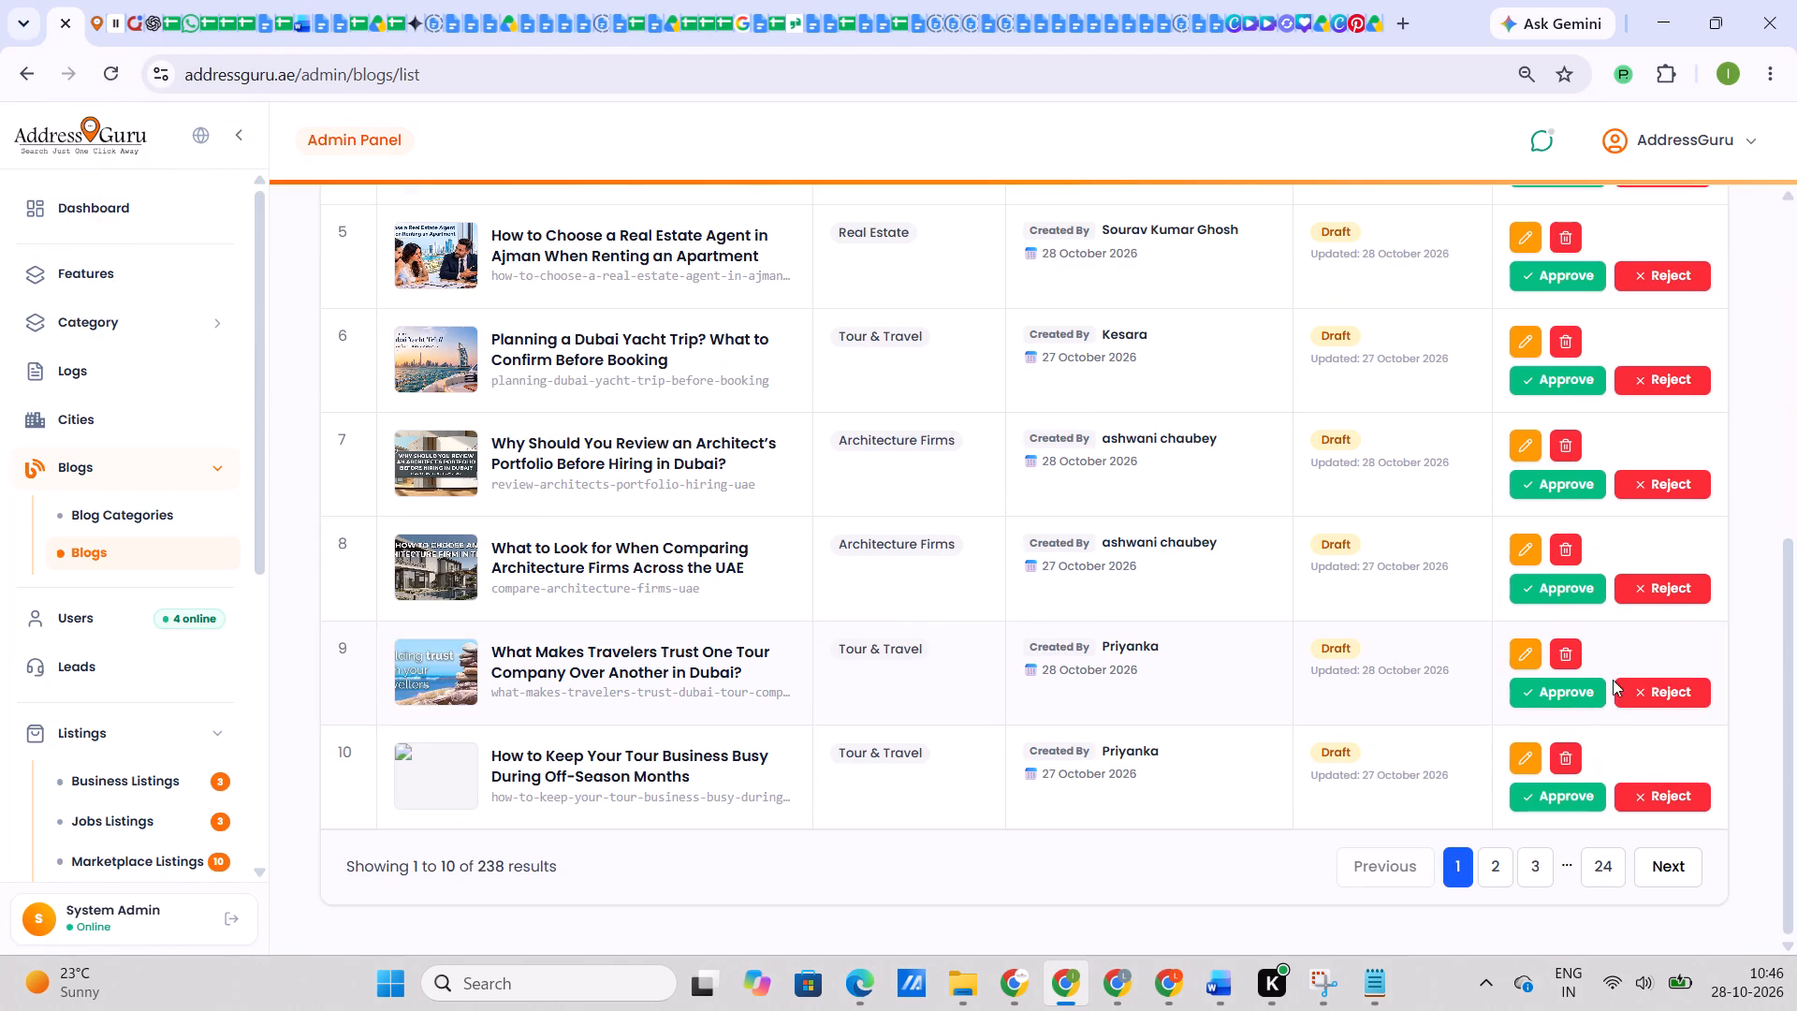
scroll(1595, 747, "up", 8)
left_click(1661, 329)
scroll(1576, 526, "down", 2)
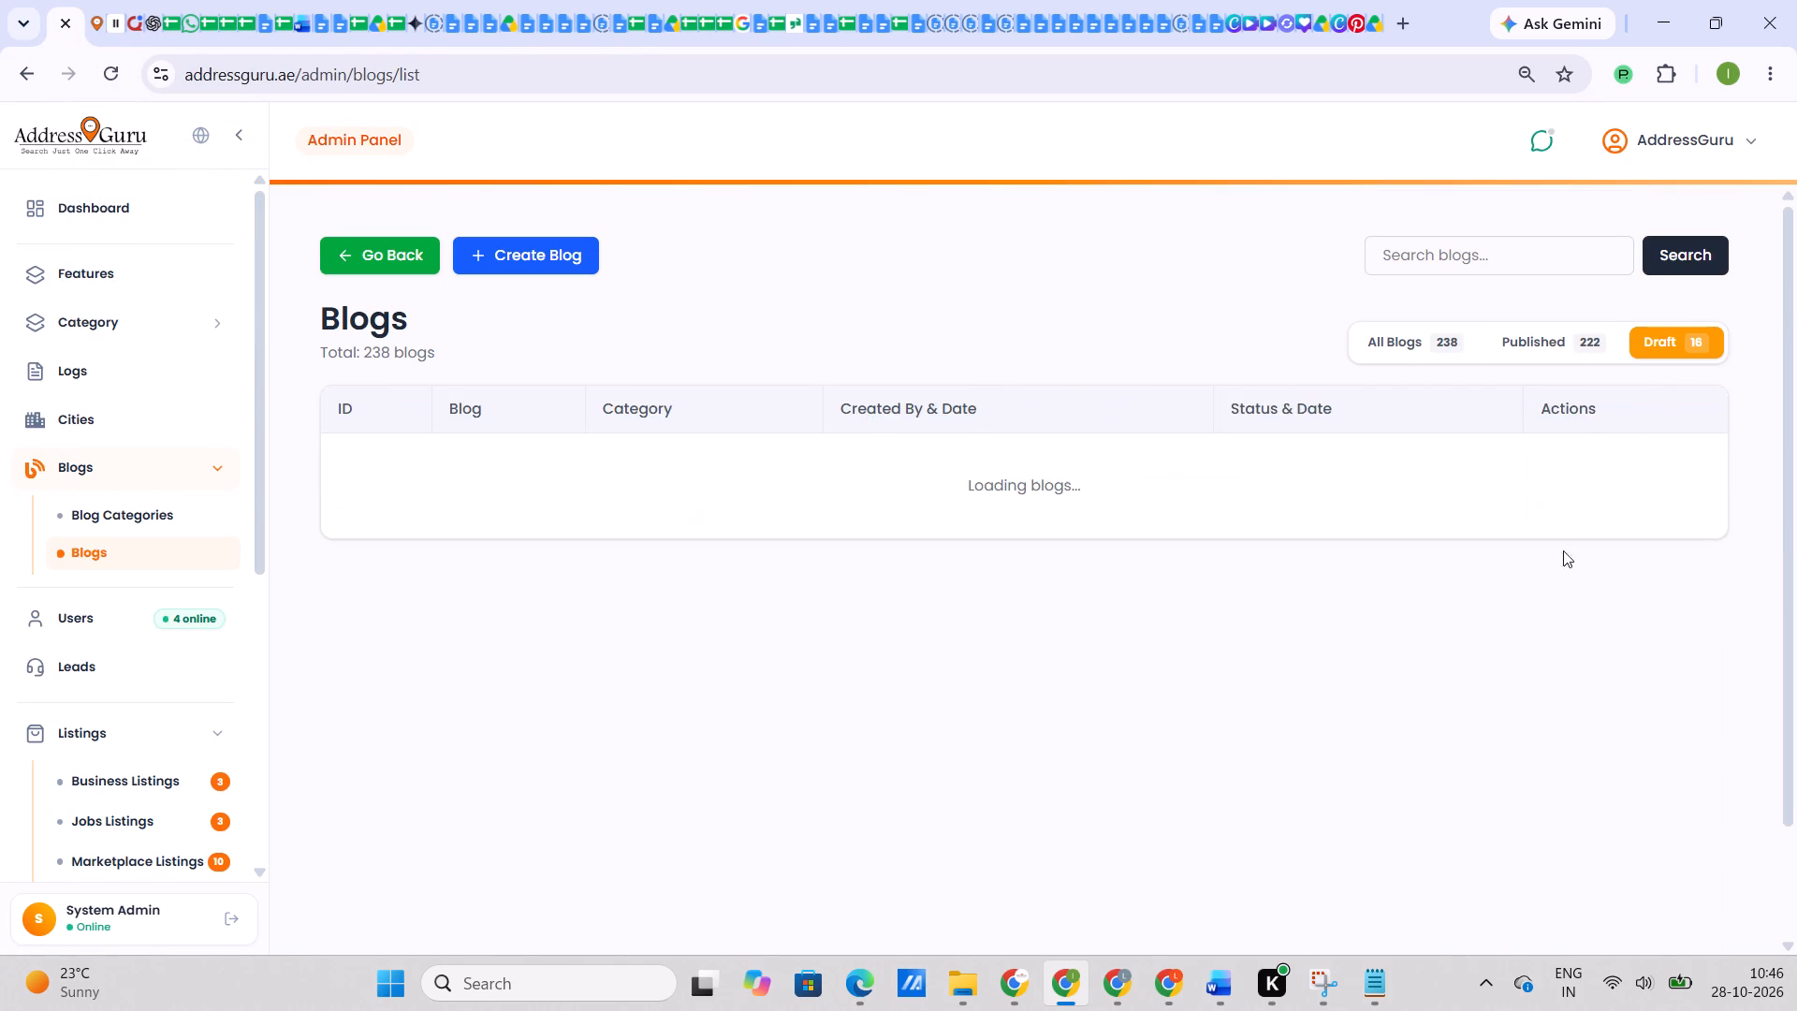
scroll(1563, 550, "down", 4)
scroll(1565, 898, "down", 8)
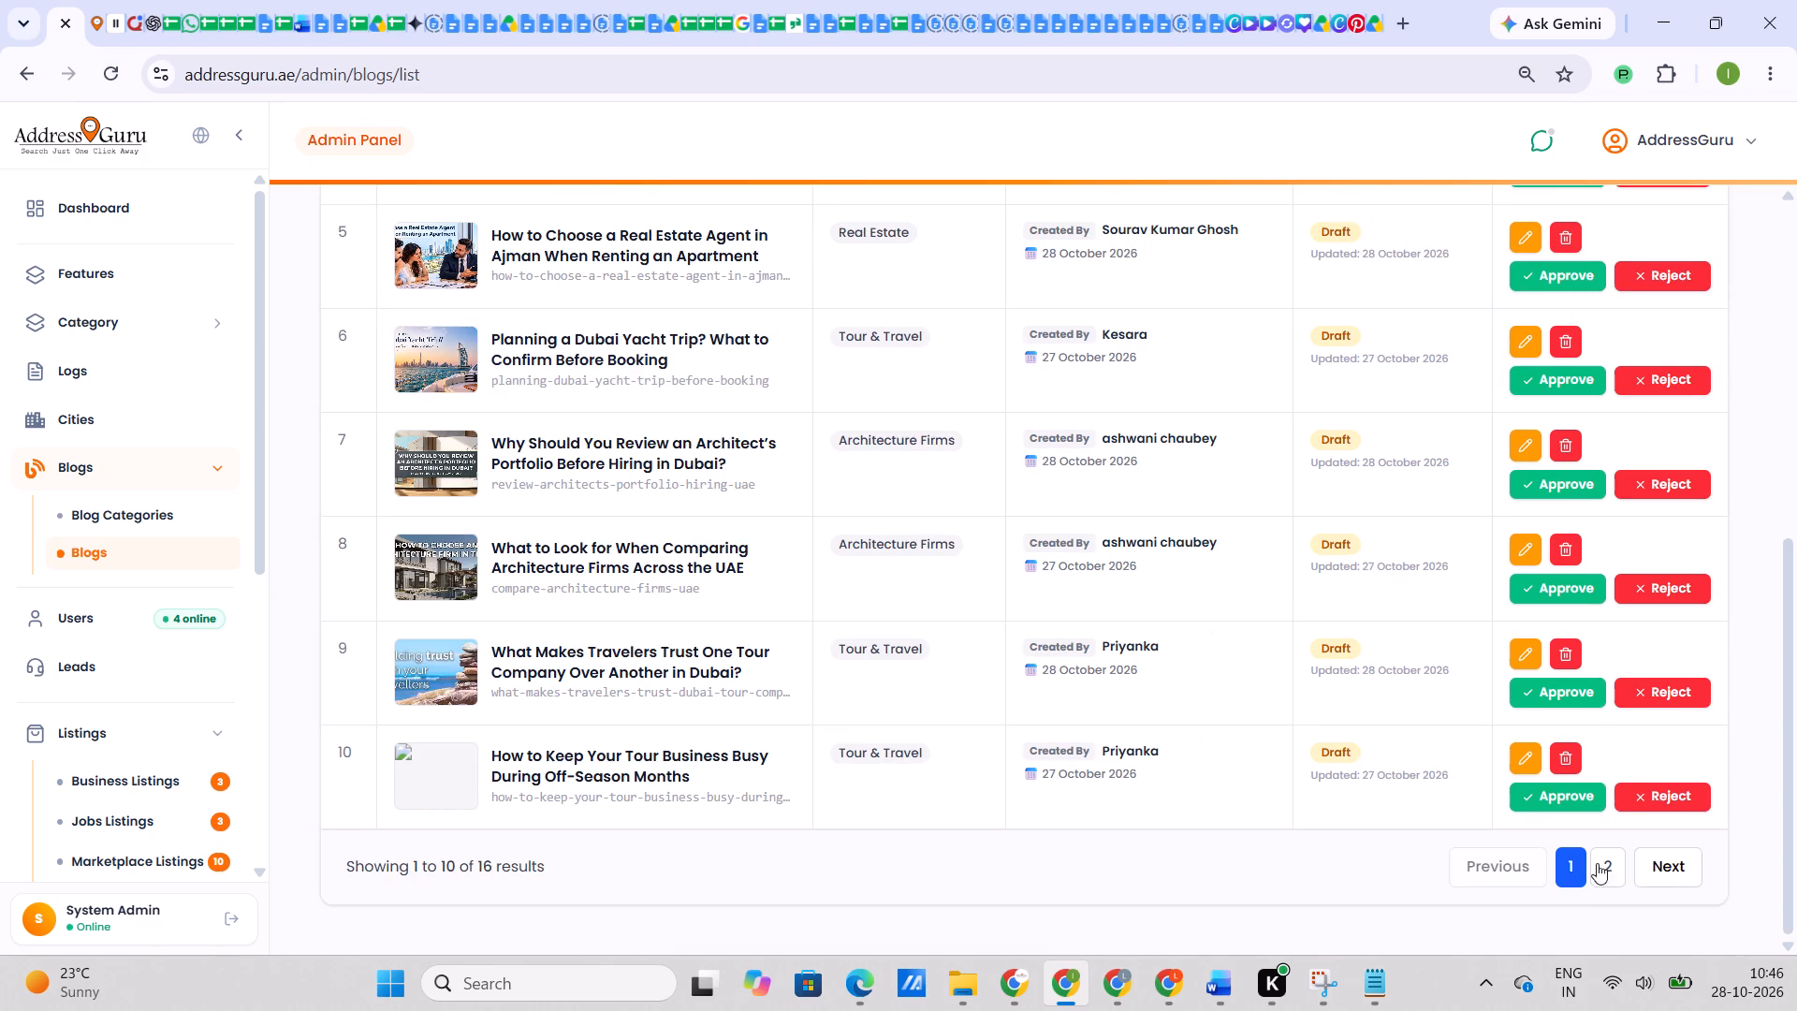
left_click(1612, 861)
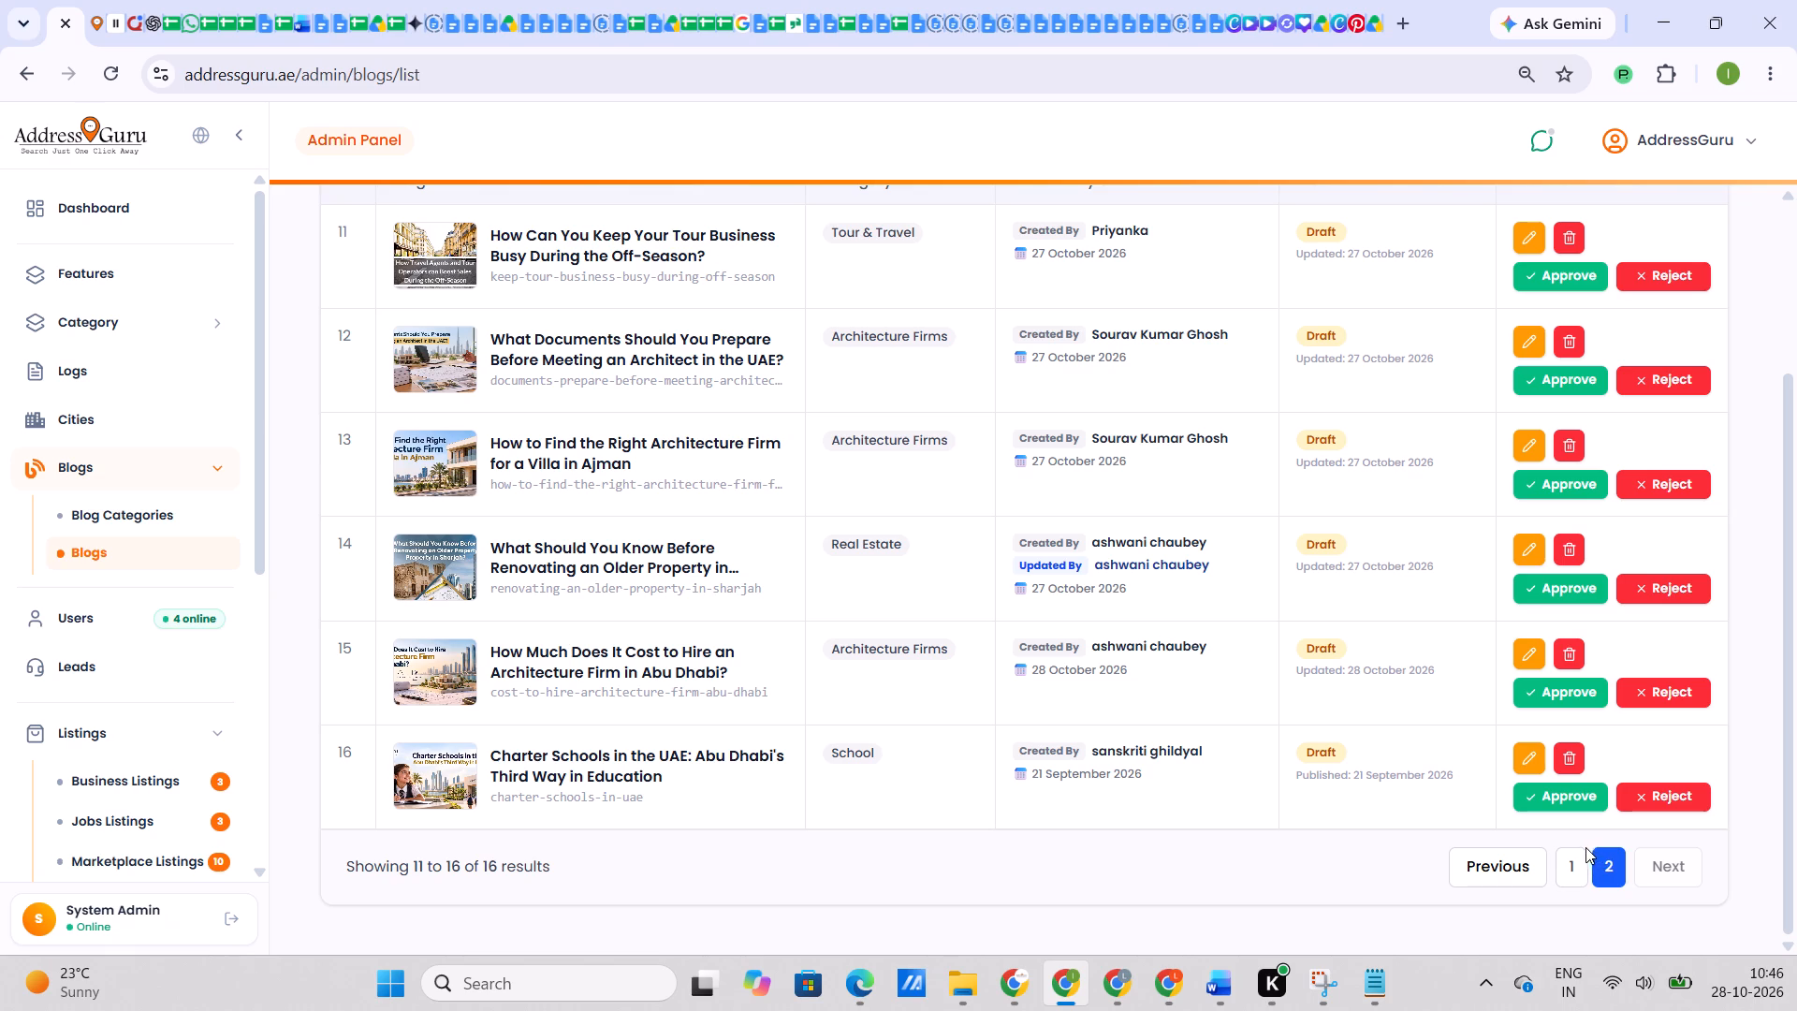
Copy the words "How Much Does It Cost to Hire an" from the title of the draft about Abu Dhabi architecture firms.
left_click_drag(475, 642, 566, 663)
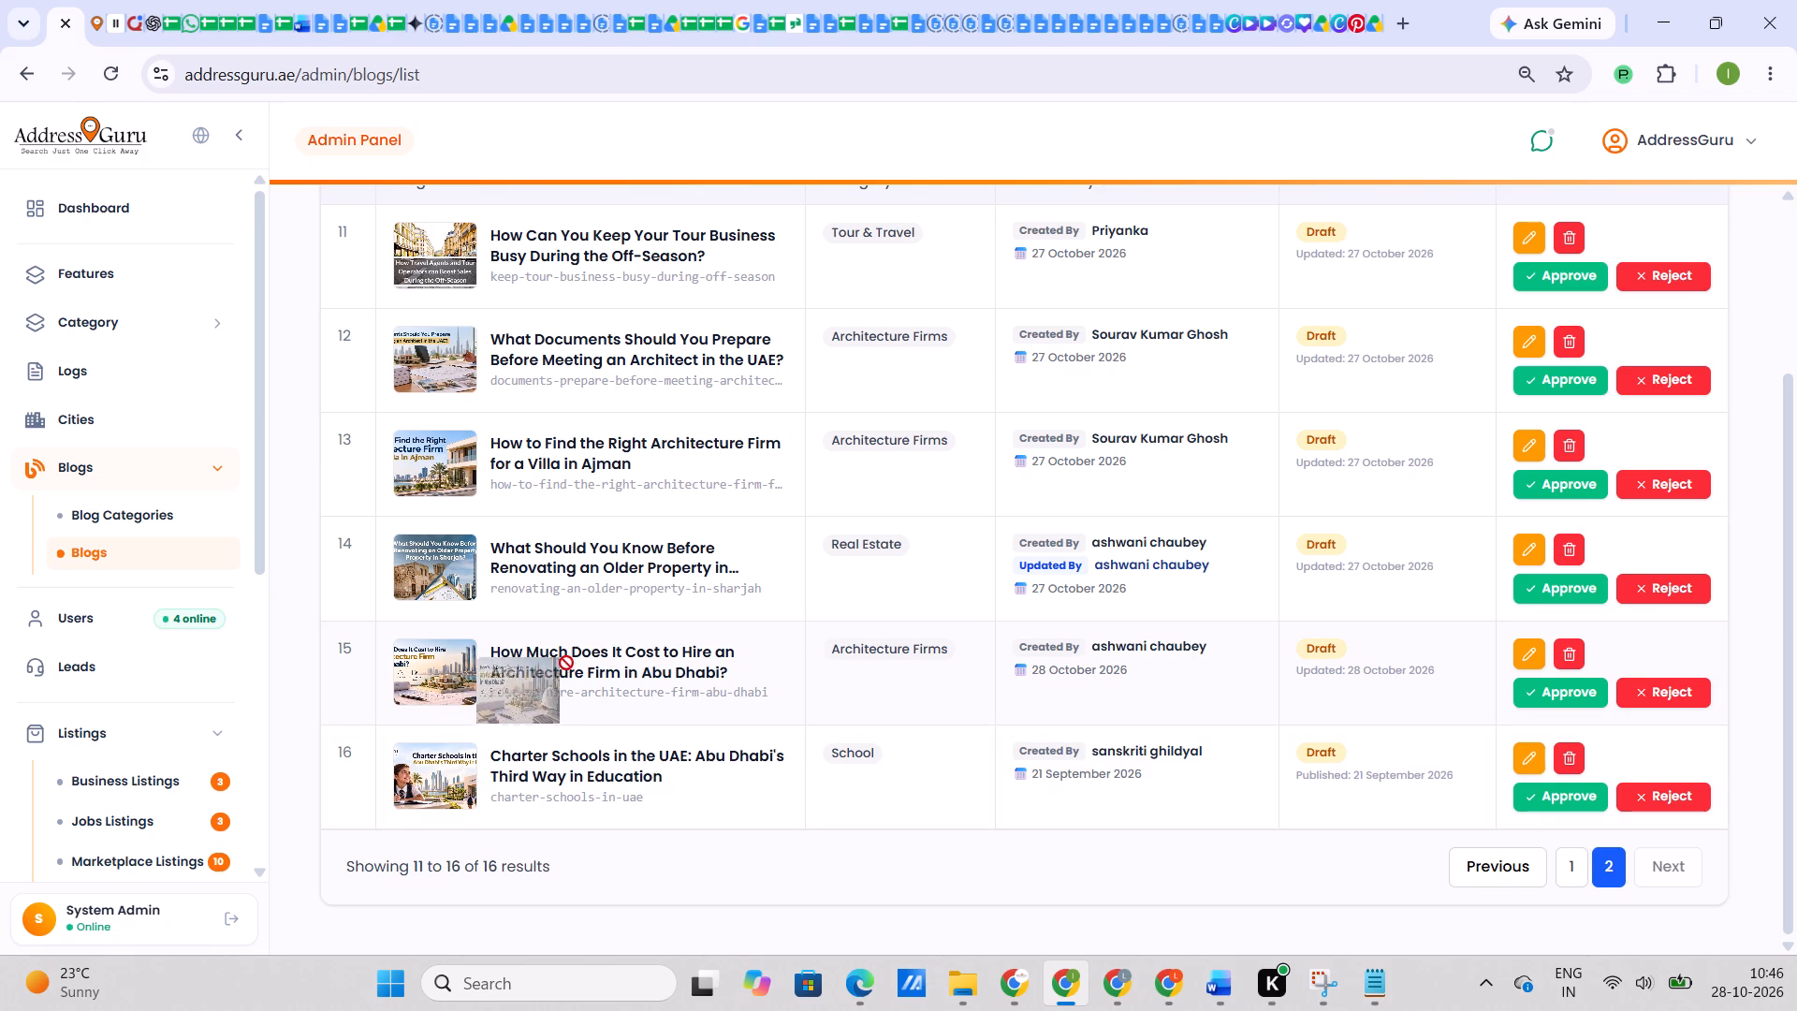
left_click_drag(566, 663, 1166, 784)
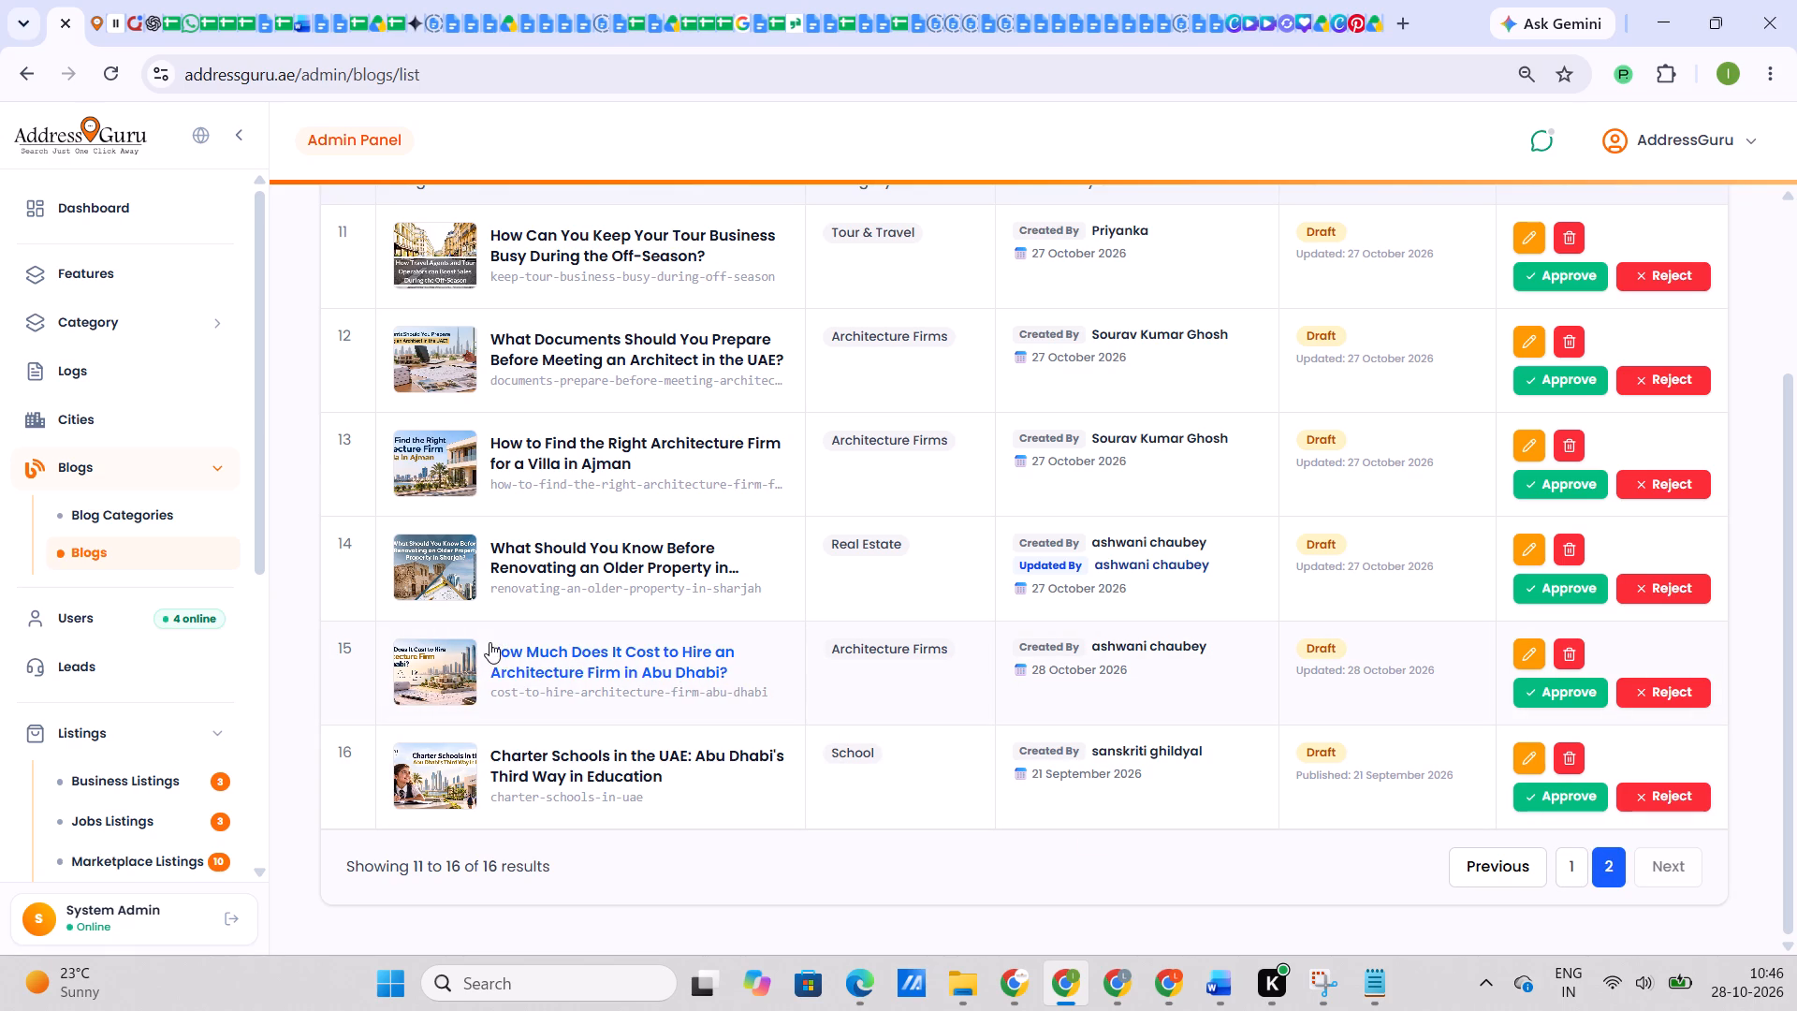
left_click_drag(484, 638, 729, 679)
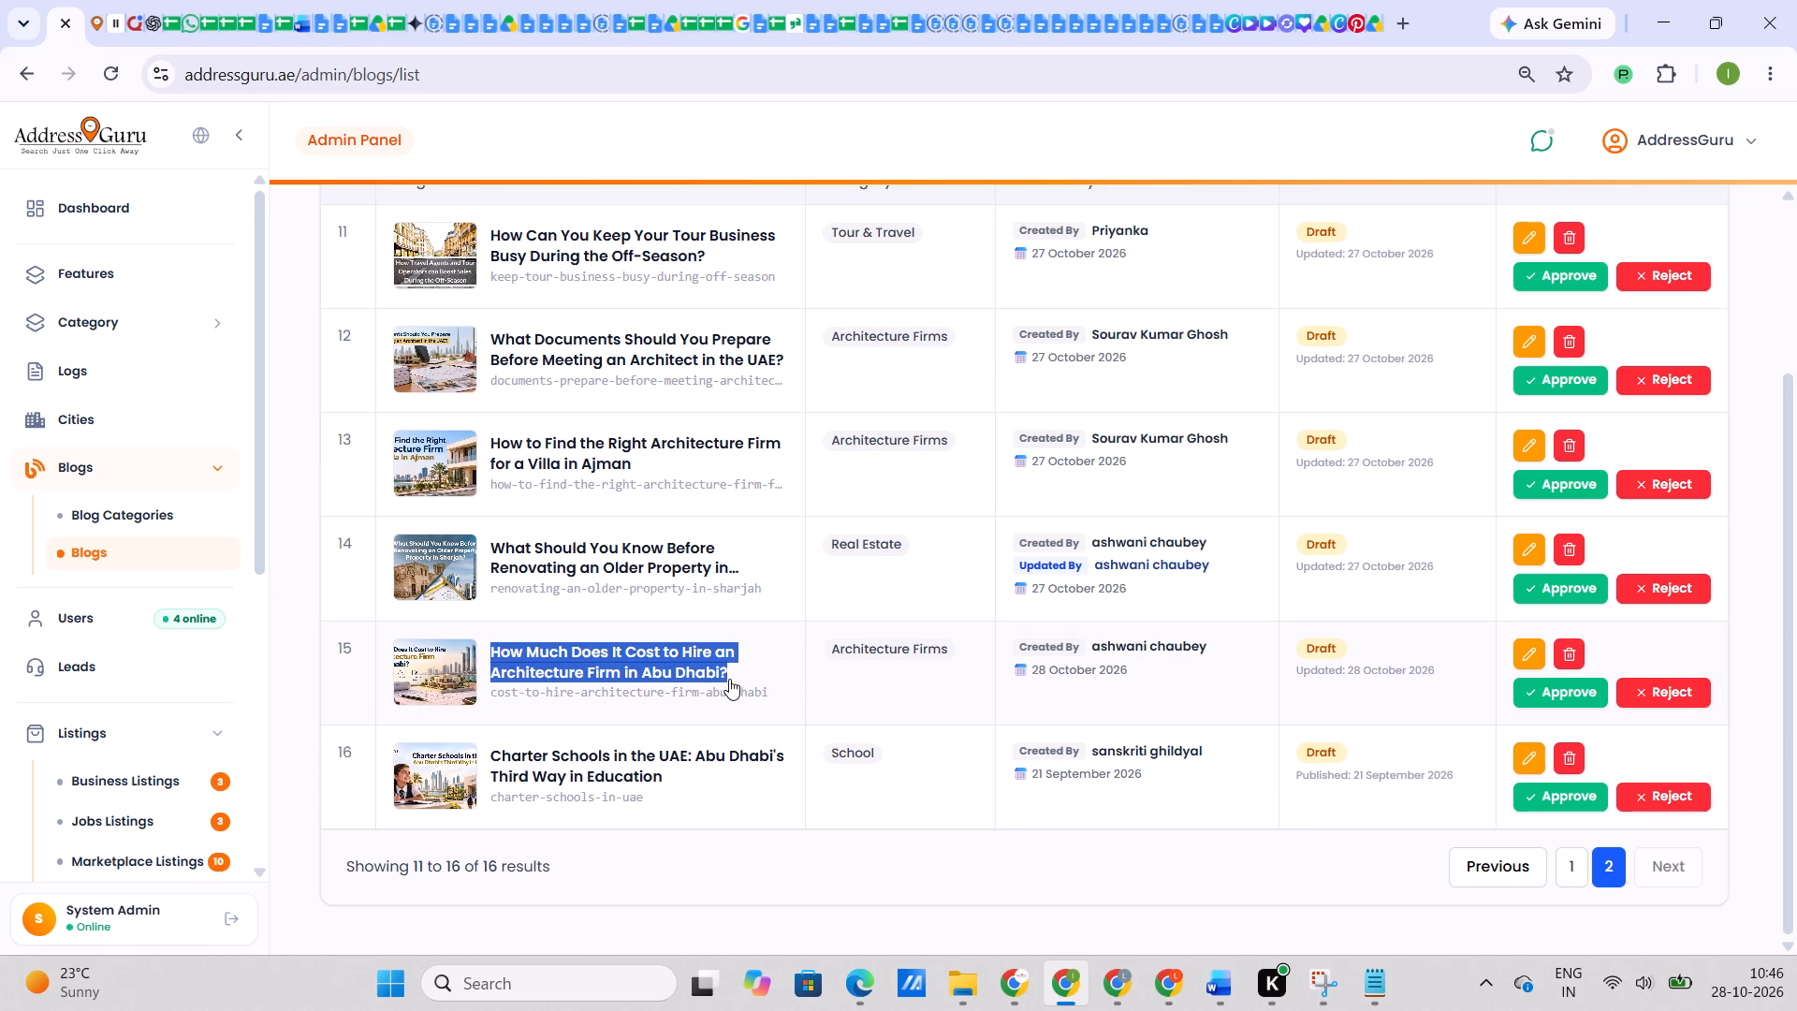
left_click_drag(729, 679, 730, 631)
key("ctrl+c")
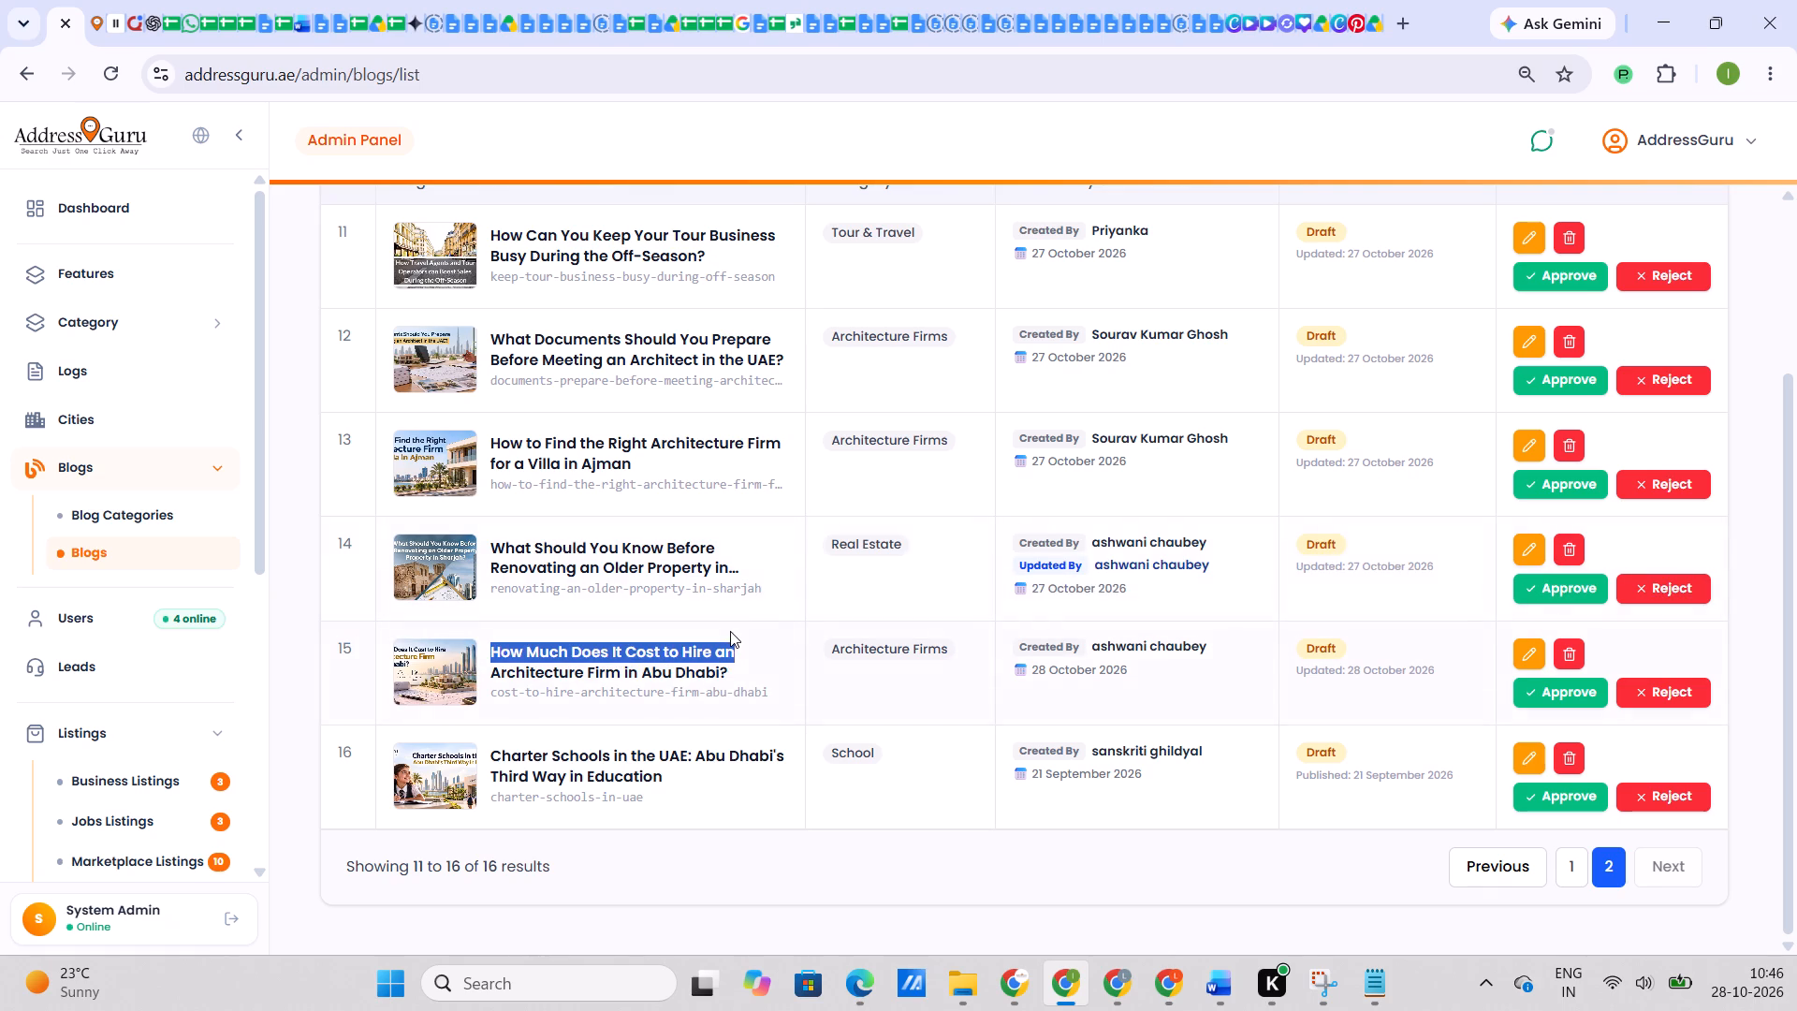
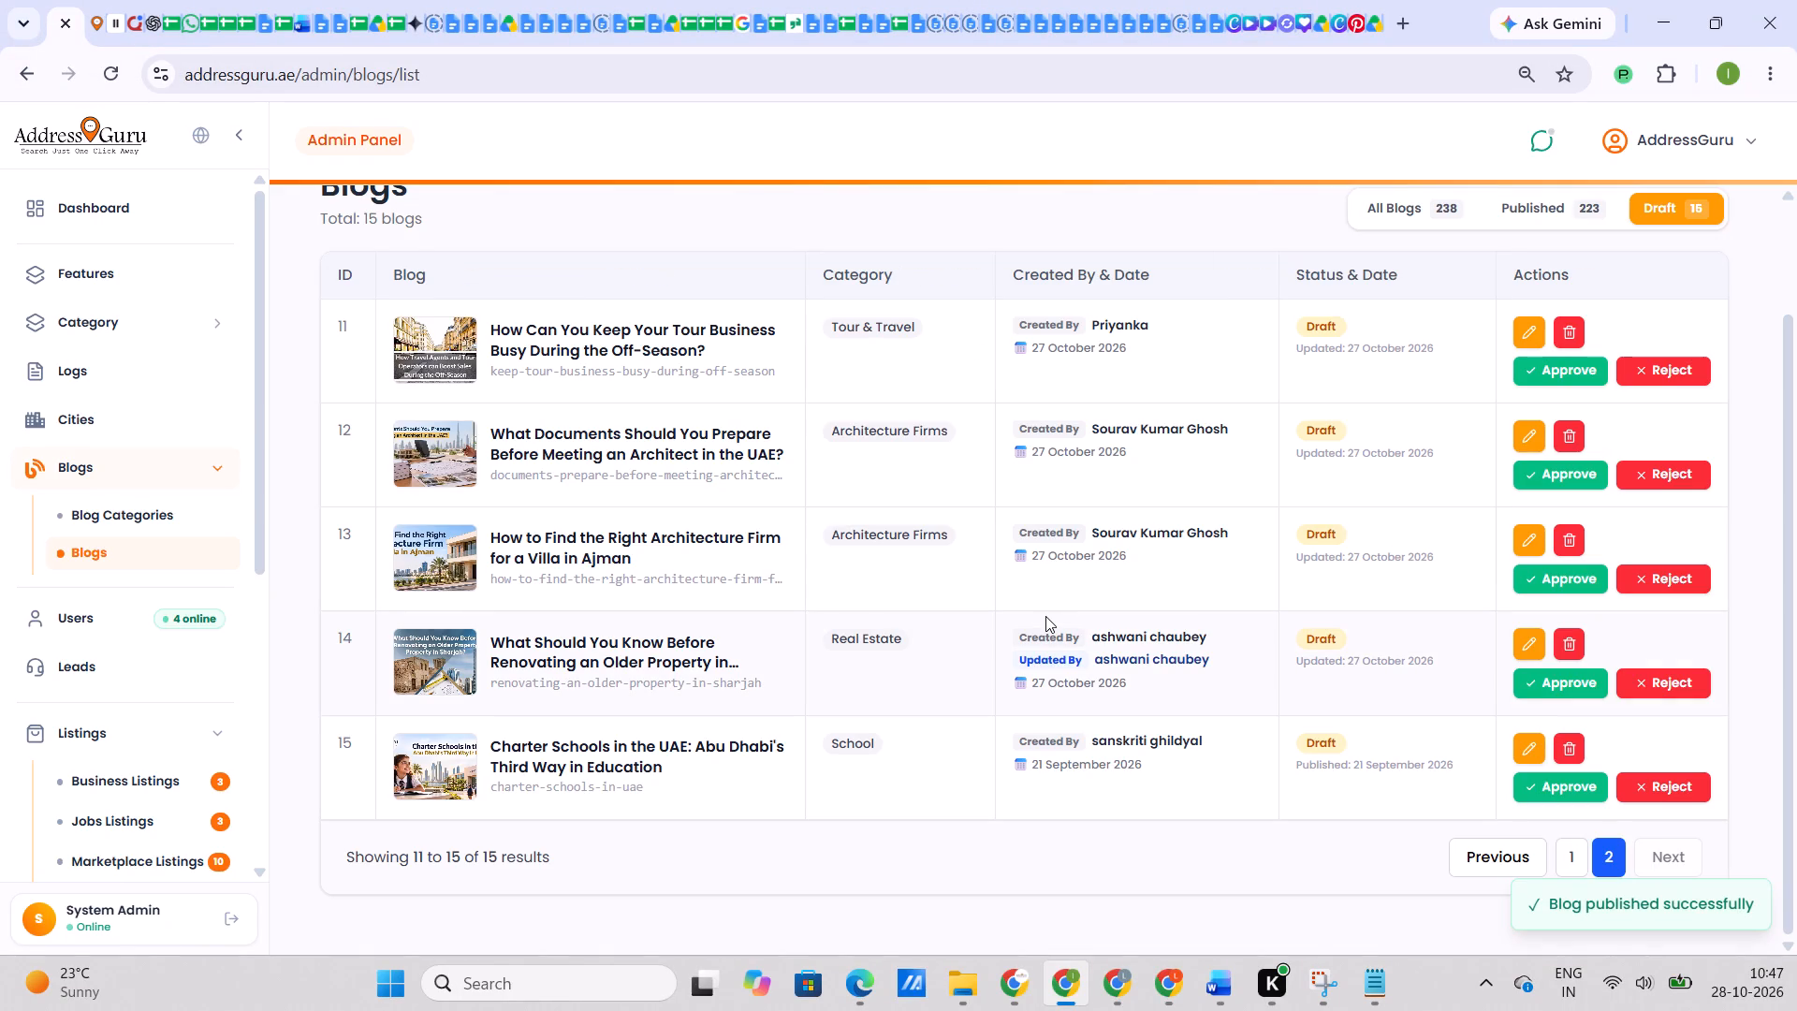
Select the title text "What Should You Know Before Renovating an Older Property" of the Real Estate draft in the blog list.
scroll(1045, 616, "up", 1)
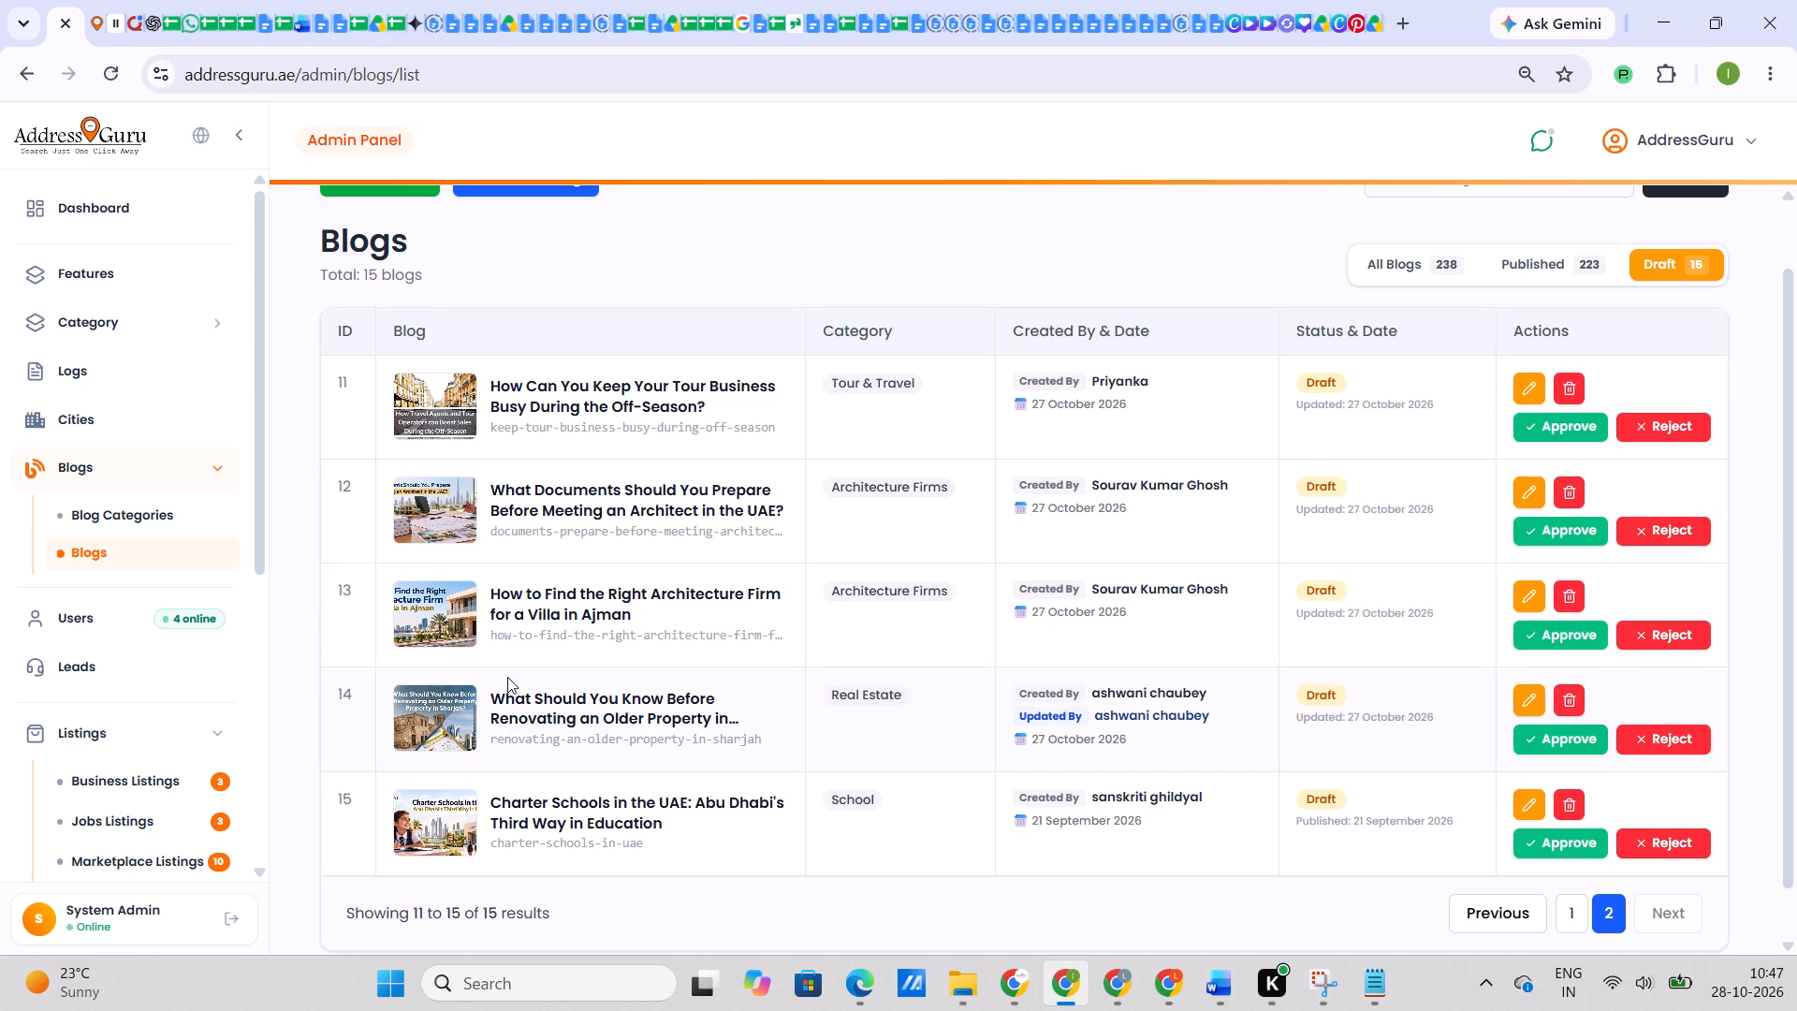
left_click_drag(491, 682, 703, 714)
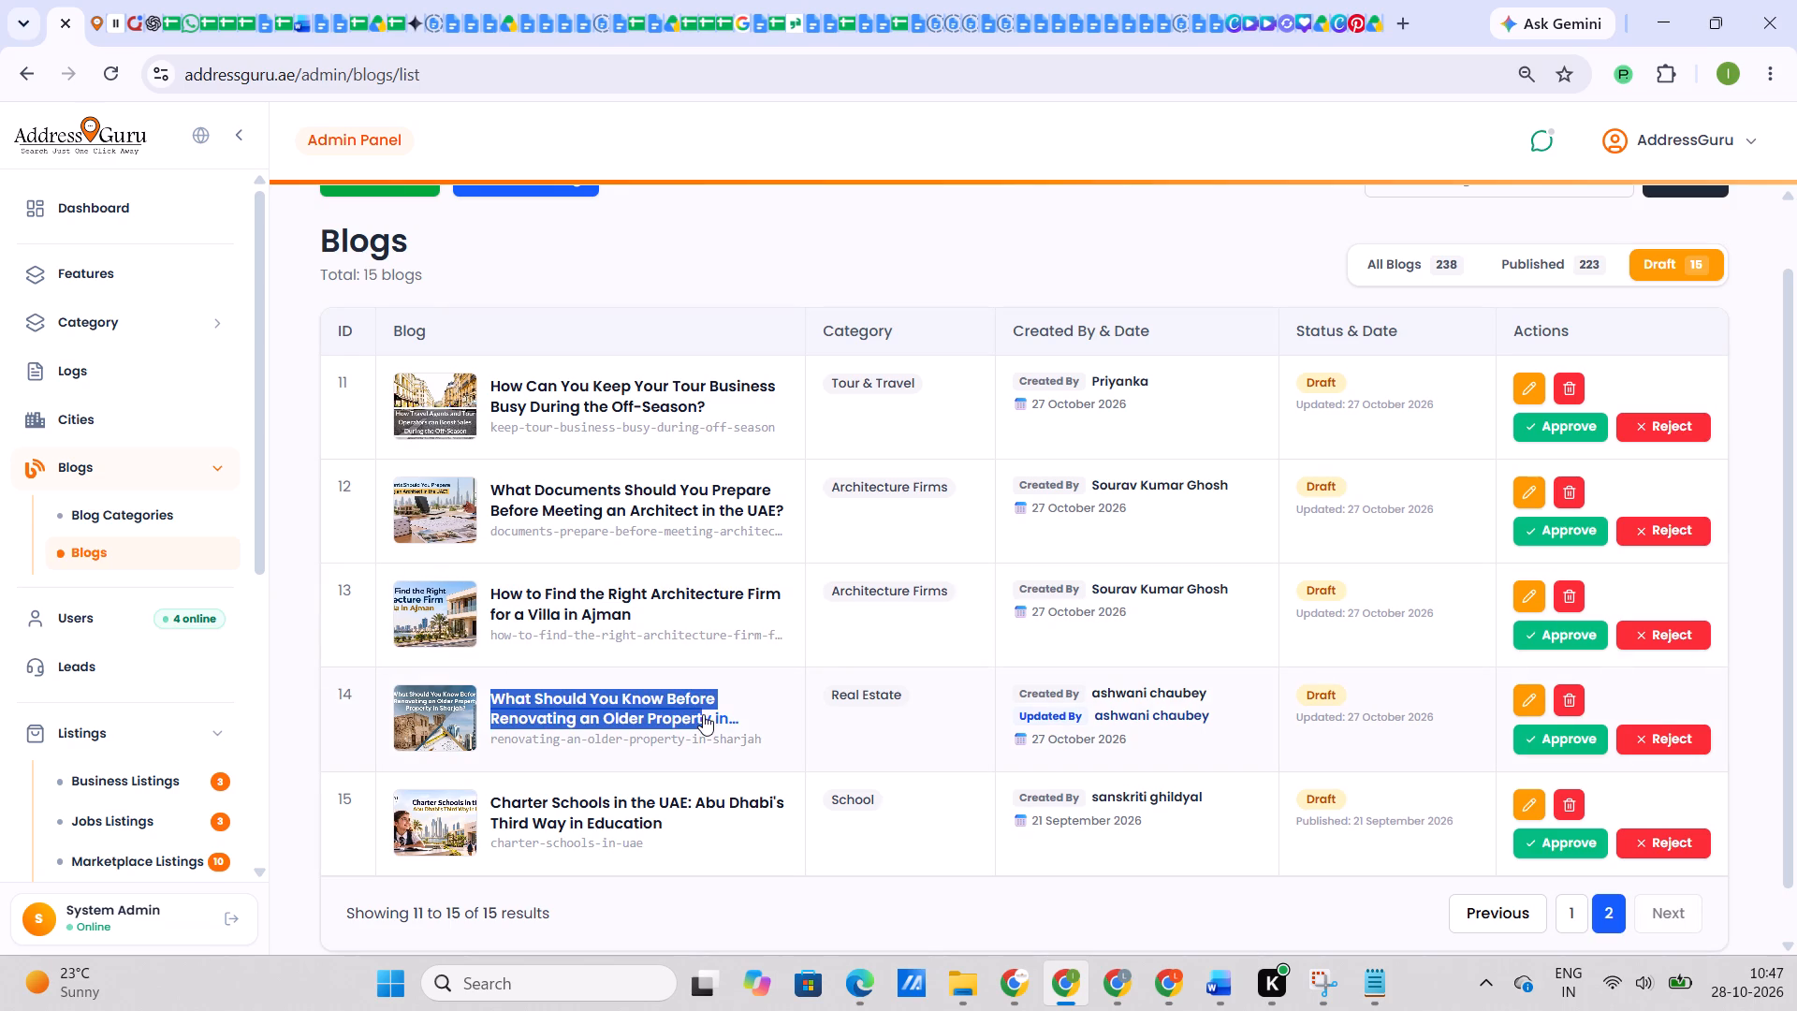
Copy the title text "What Should You Know Before Renovating an Older Property" and open that draft blog for editing.
left_click_drag(703, 714, 704, 710)
key("ctrl+c")
key("ctrl+c")
left_click(695, 697)
left_click_drag(692, 695, 688, 687)
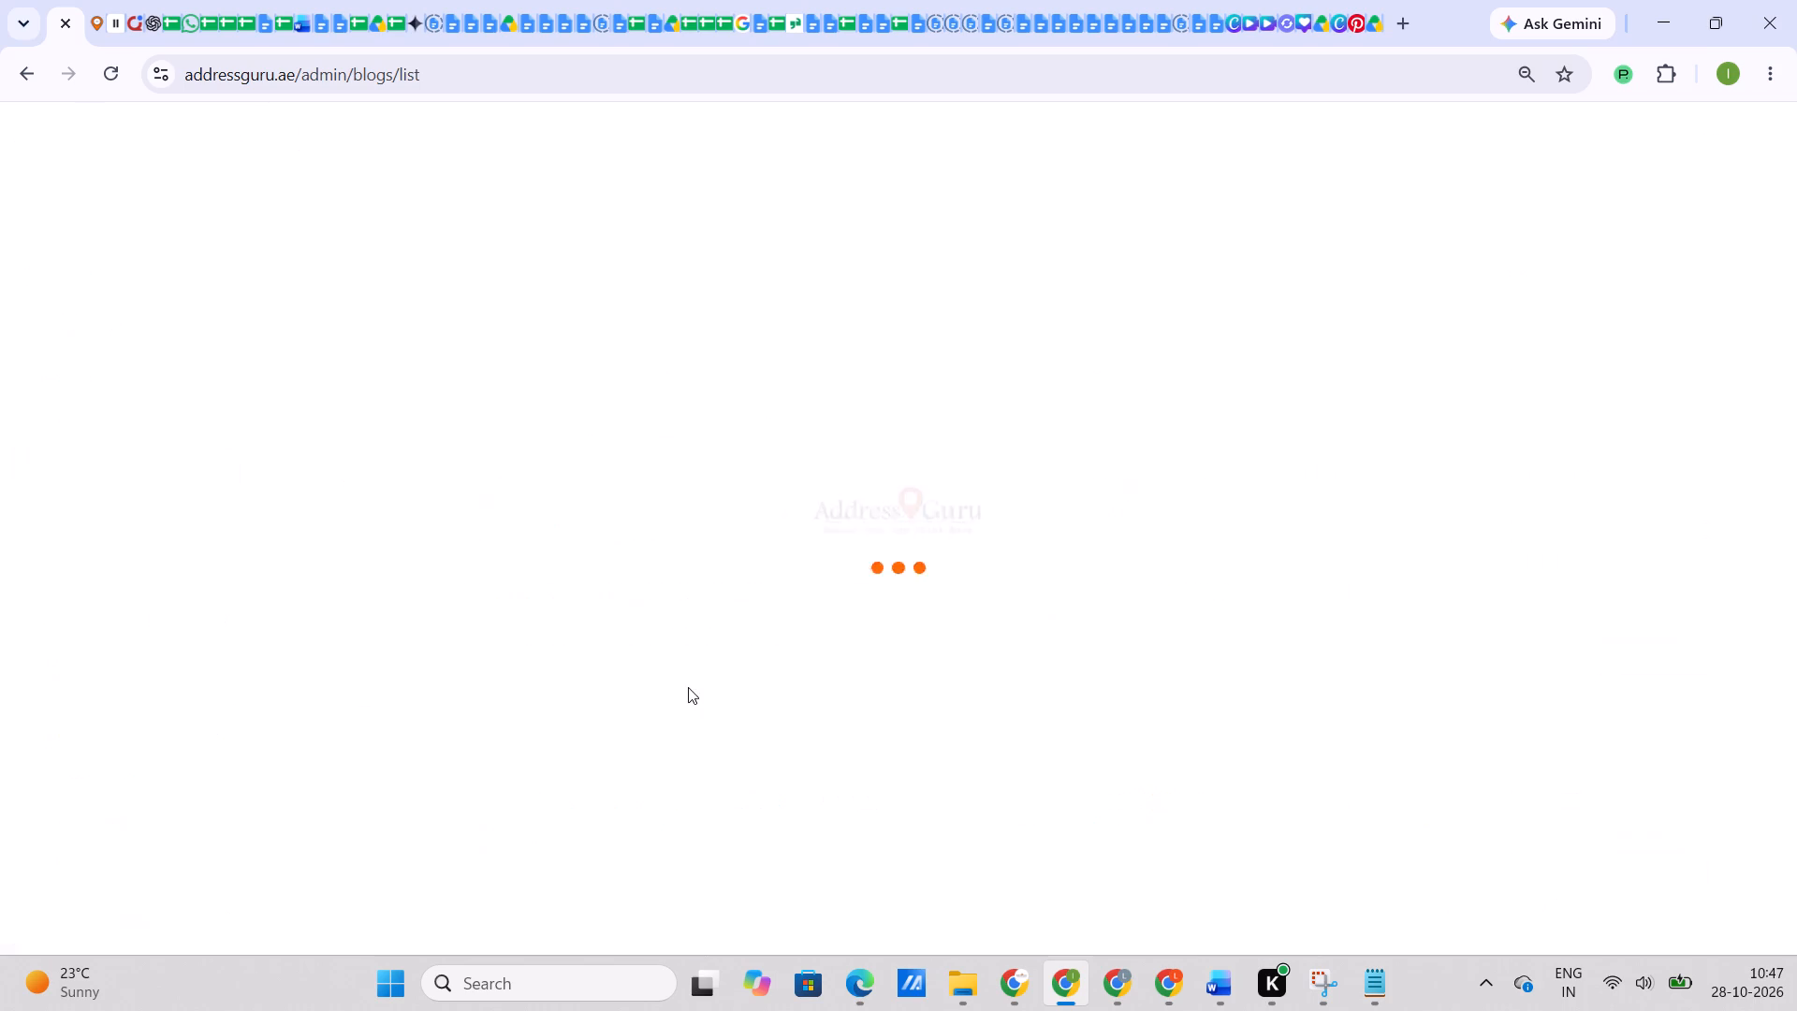
left_click_drag(688, 687, 686, 685)
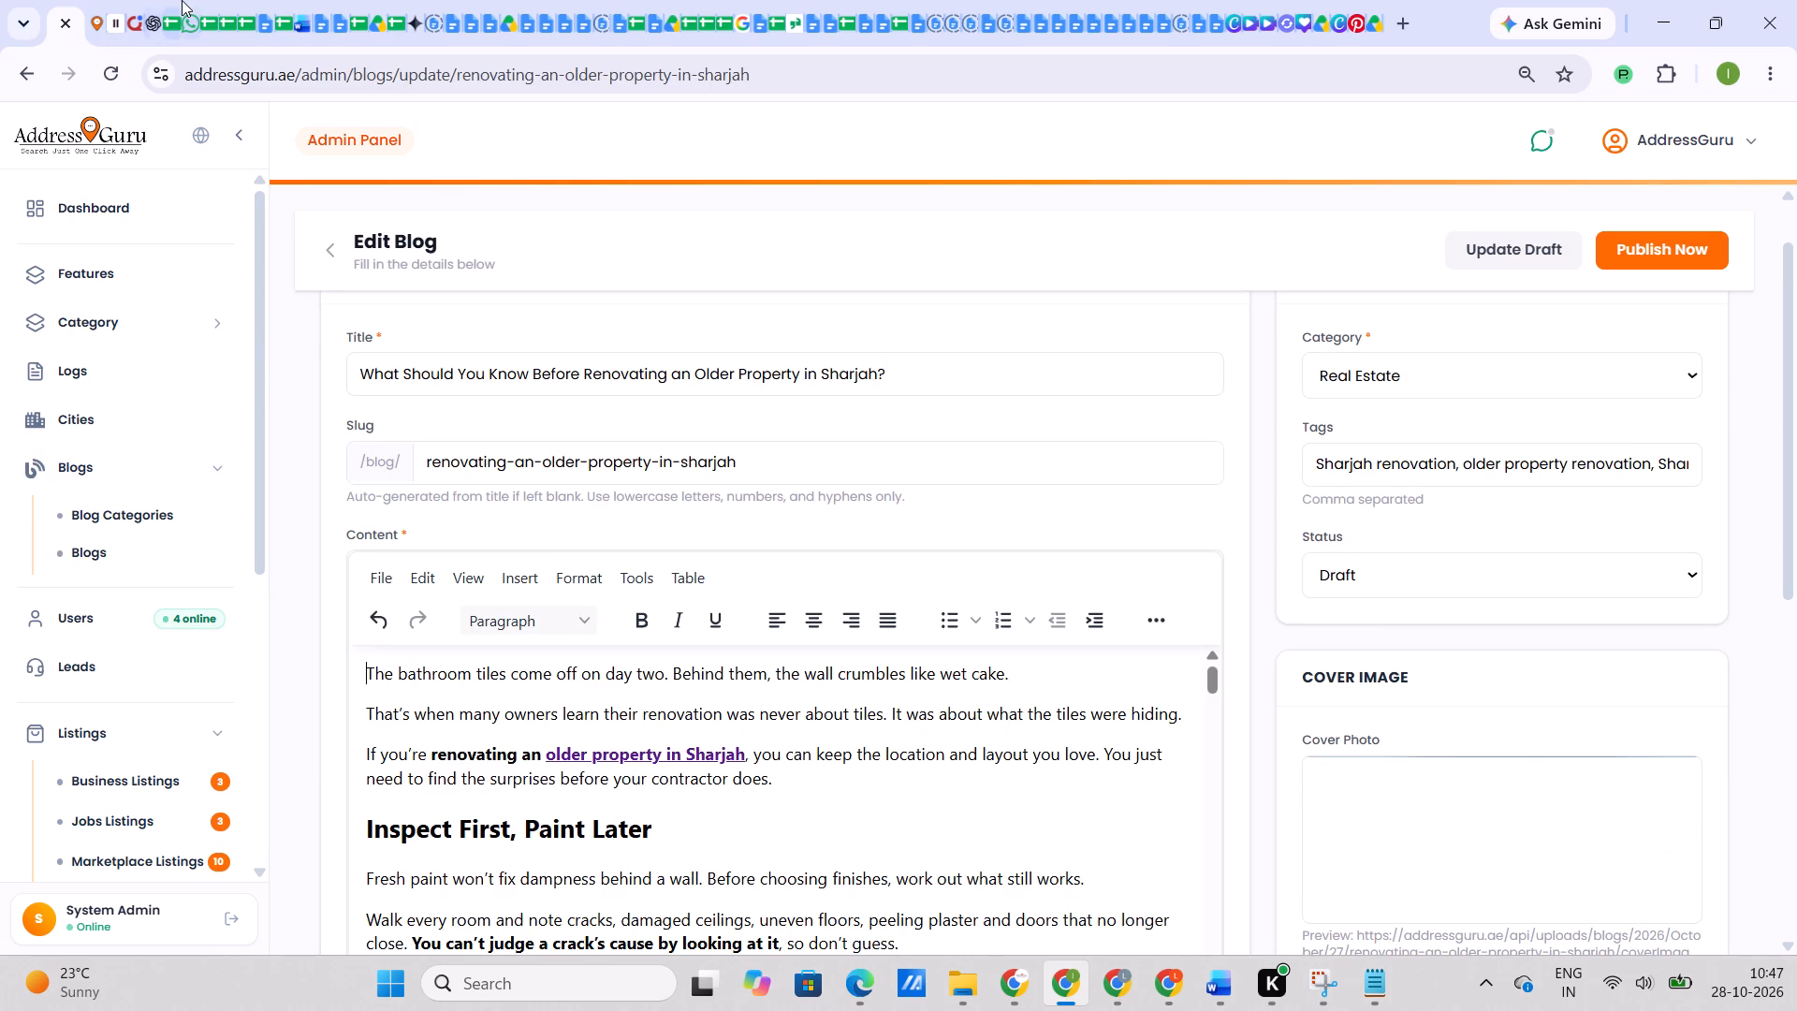
Find the copied renovation blog title in the "Anoj intern JD" spreadsheet.
left_click(168, 0)
key("ctrl+f")
key("ctrl+v")
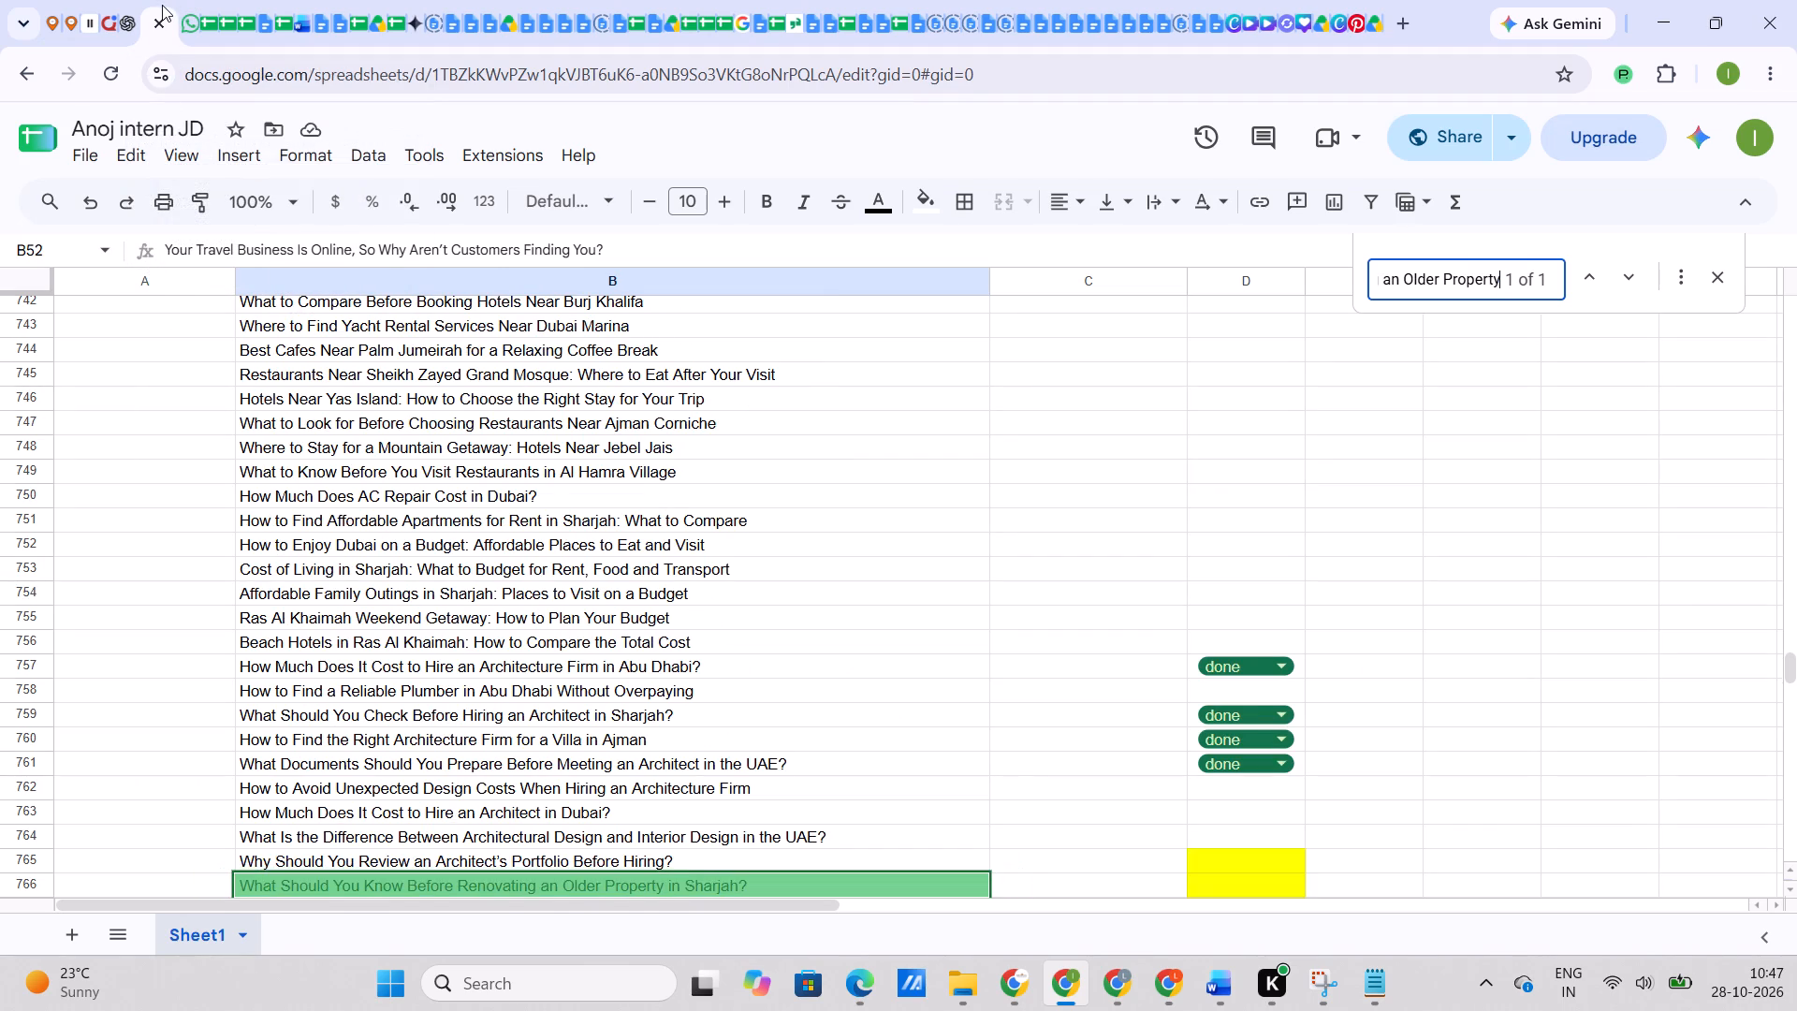
Return to the renovation draft and check the link settings of "older property in Sharjah" in the introduction.
left_click(59, 0)
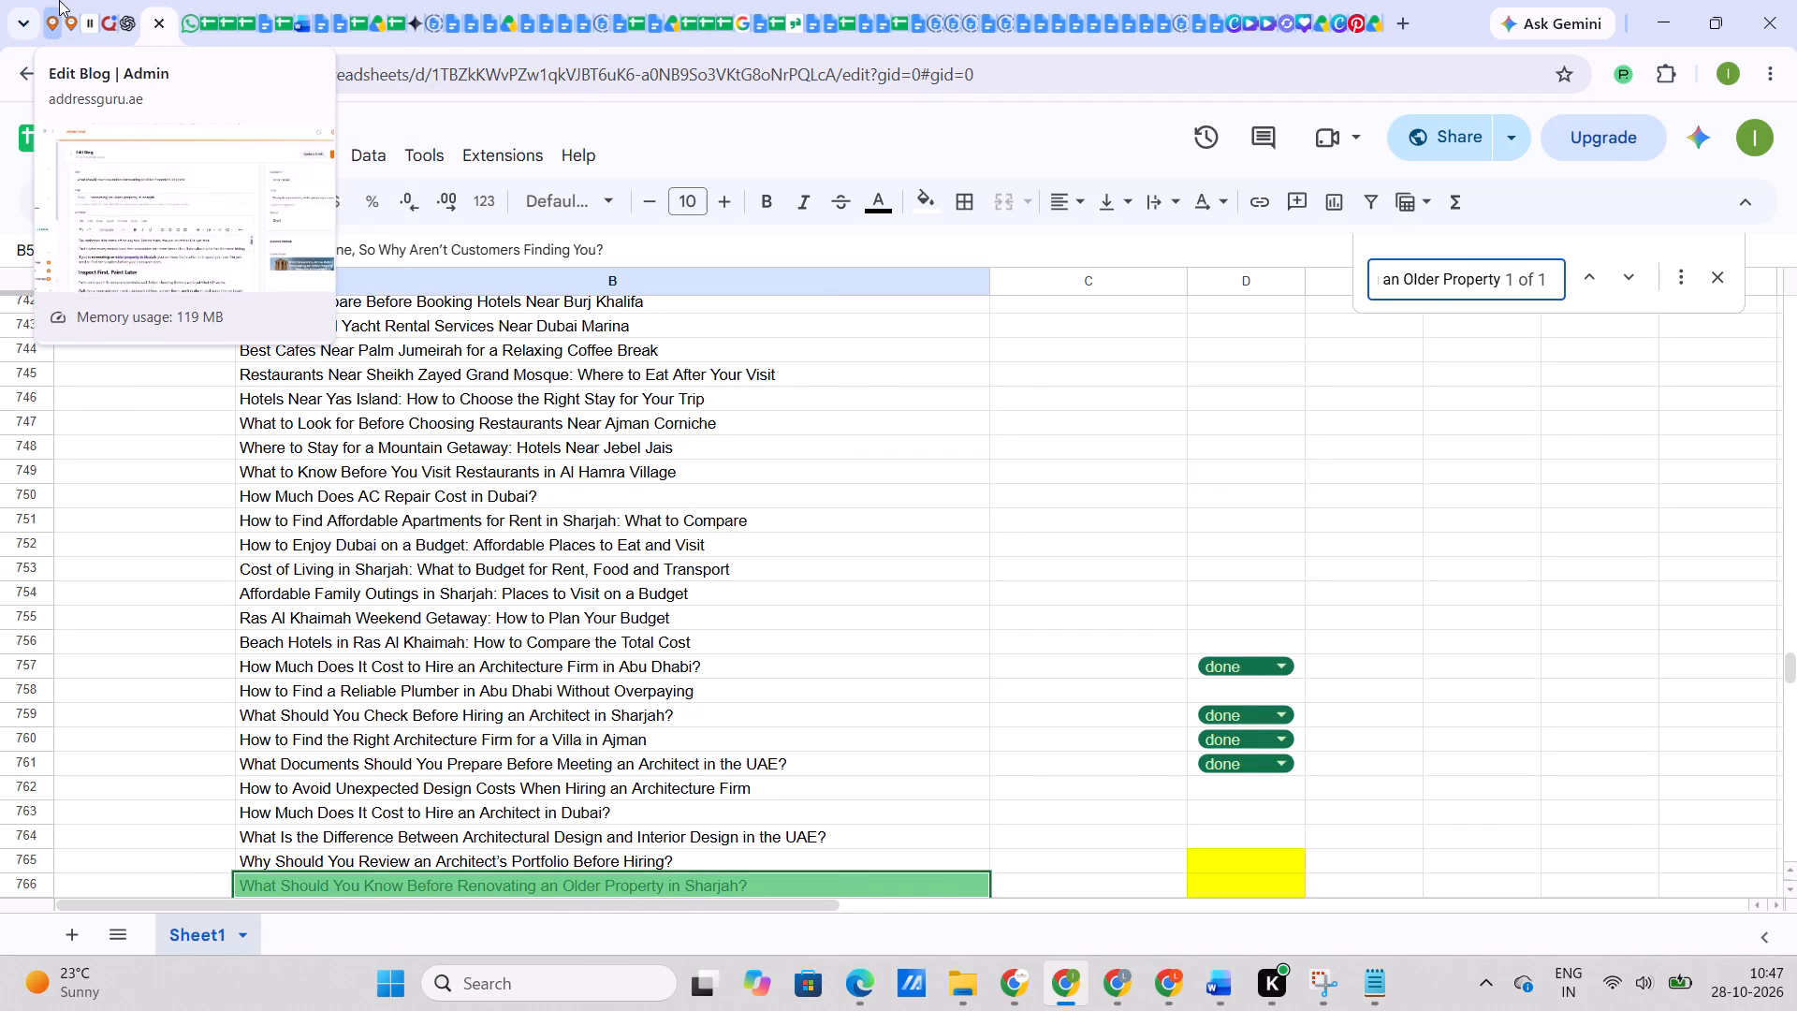
scroll(1092, 605, "down", 1)
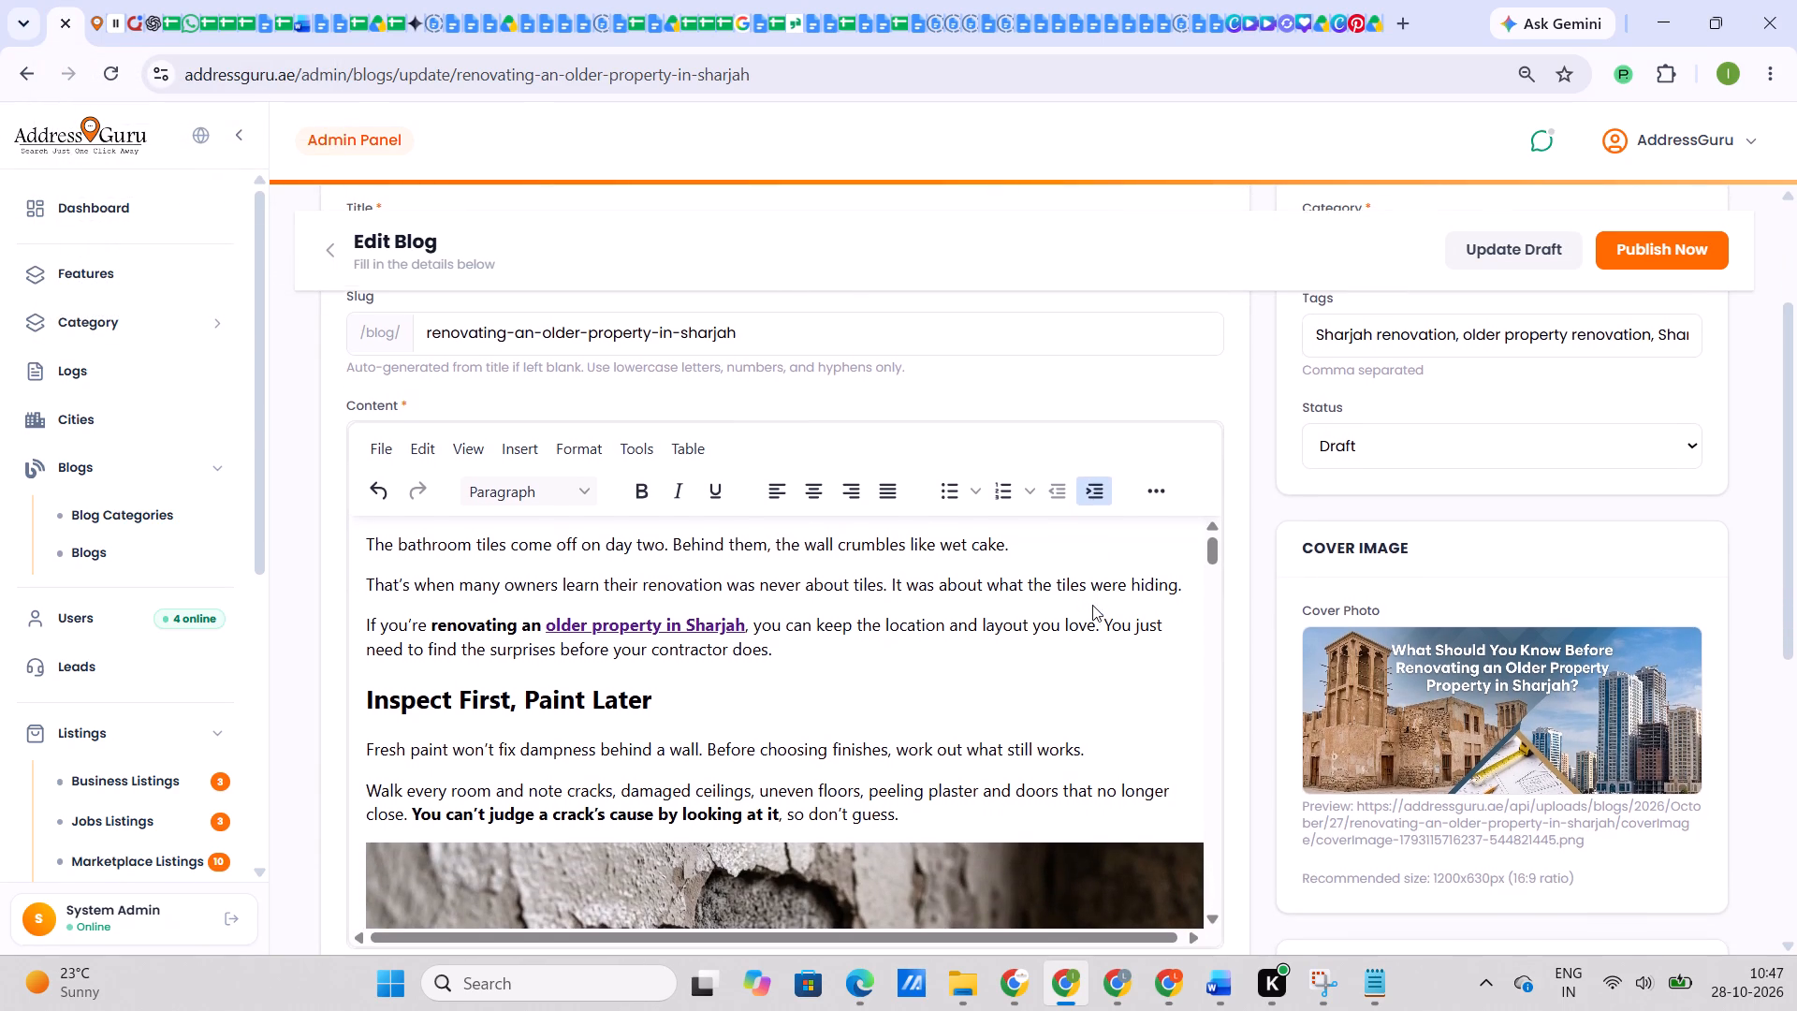
scroll(1092, 605, "down", 2)
left_click(600, 551)
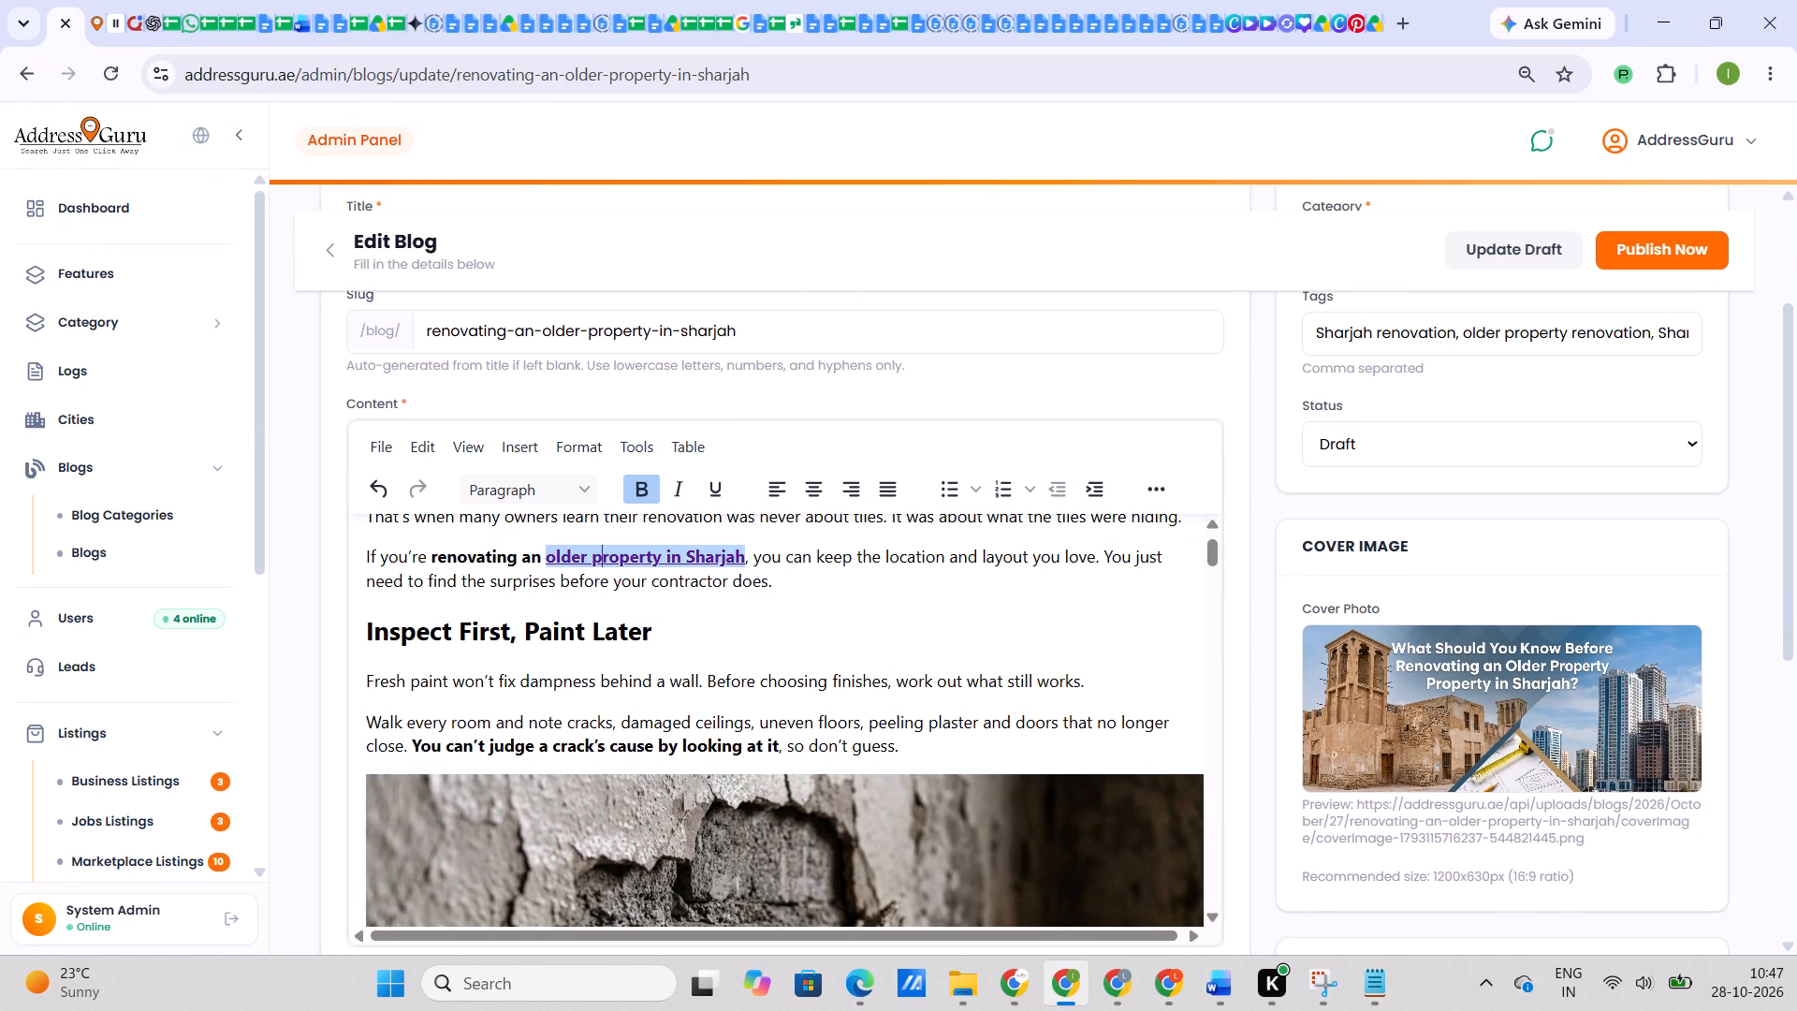
right_click(681, 557)
left_click(747, 576)
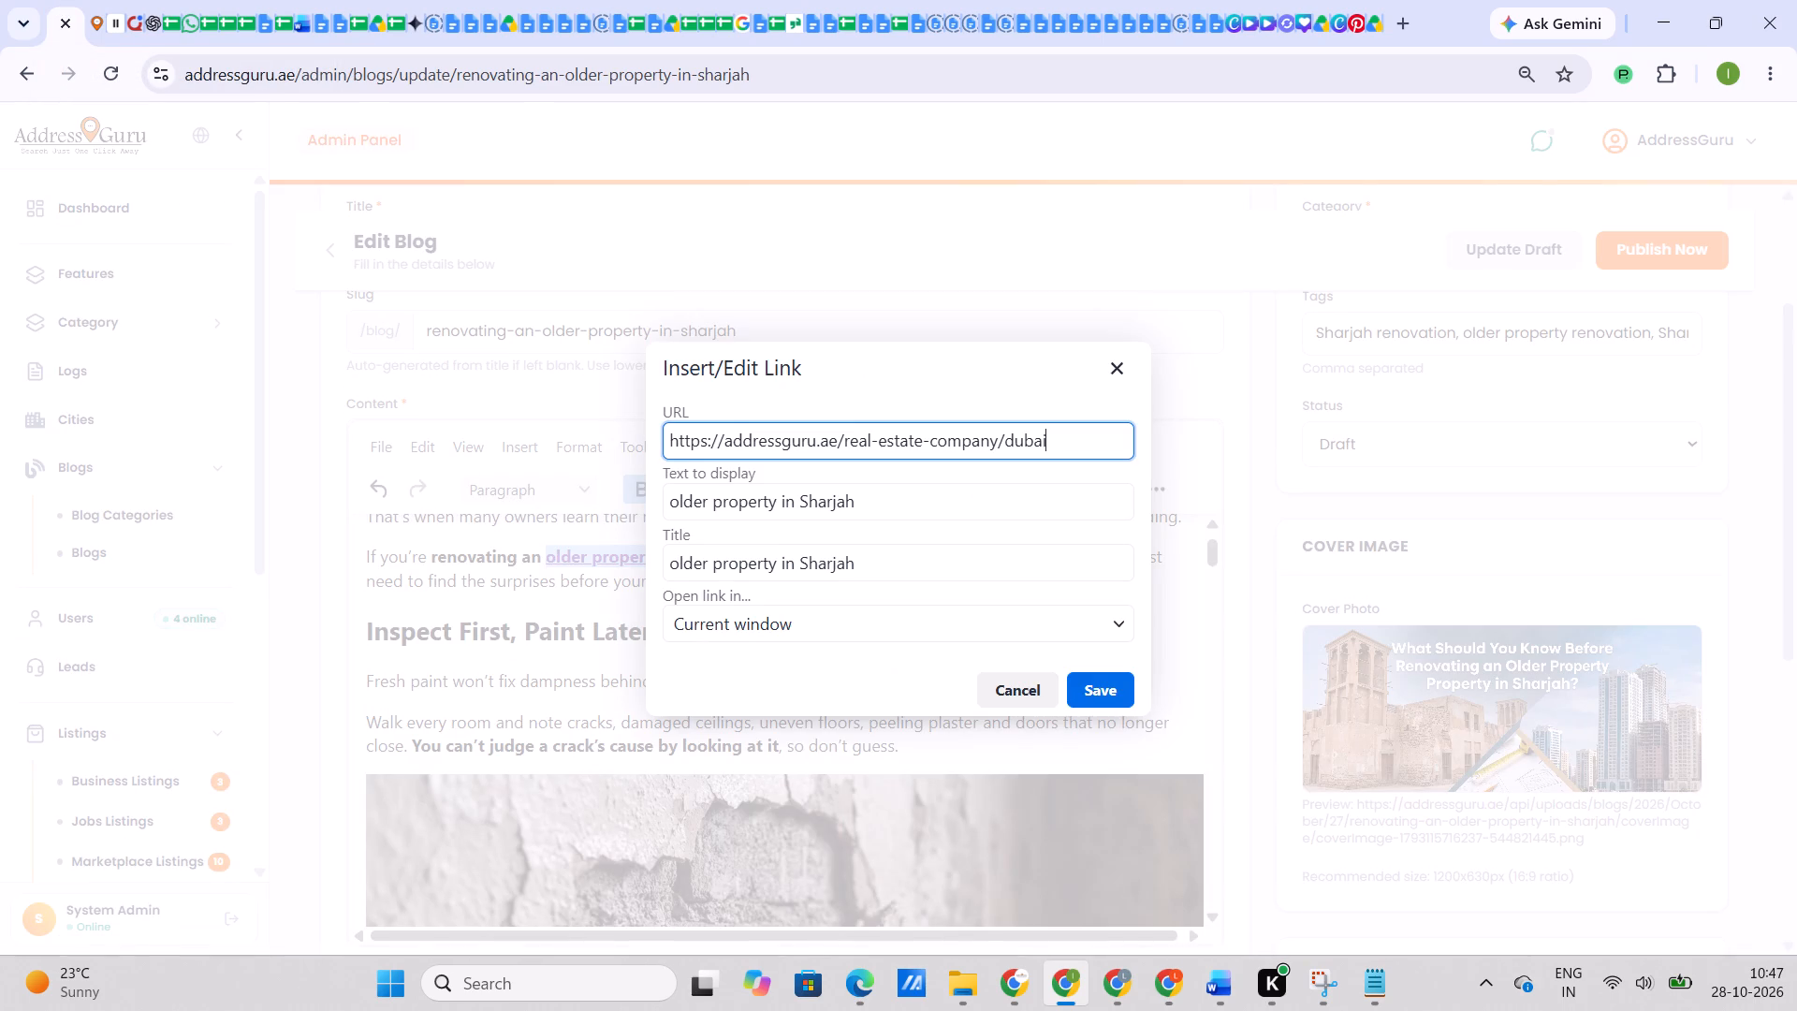
left_click(1122, 374)
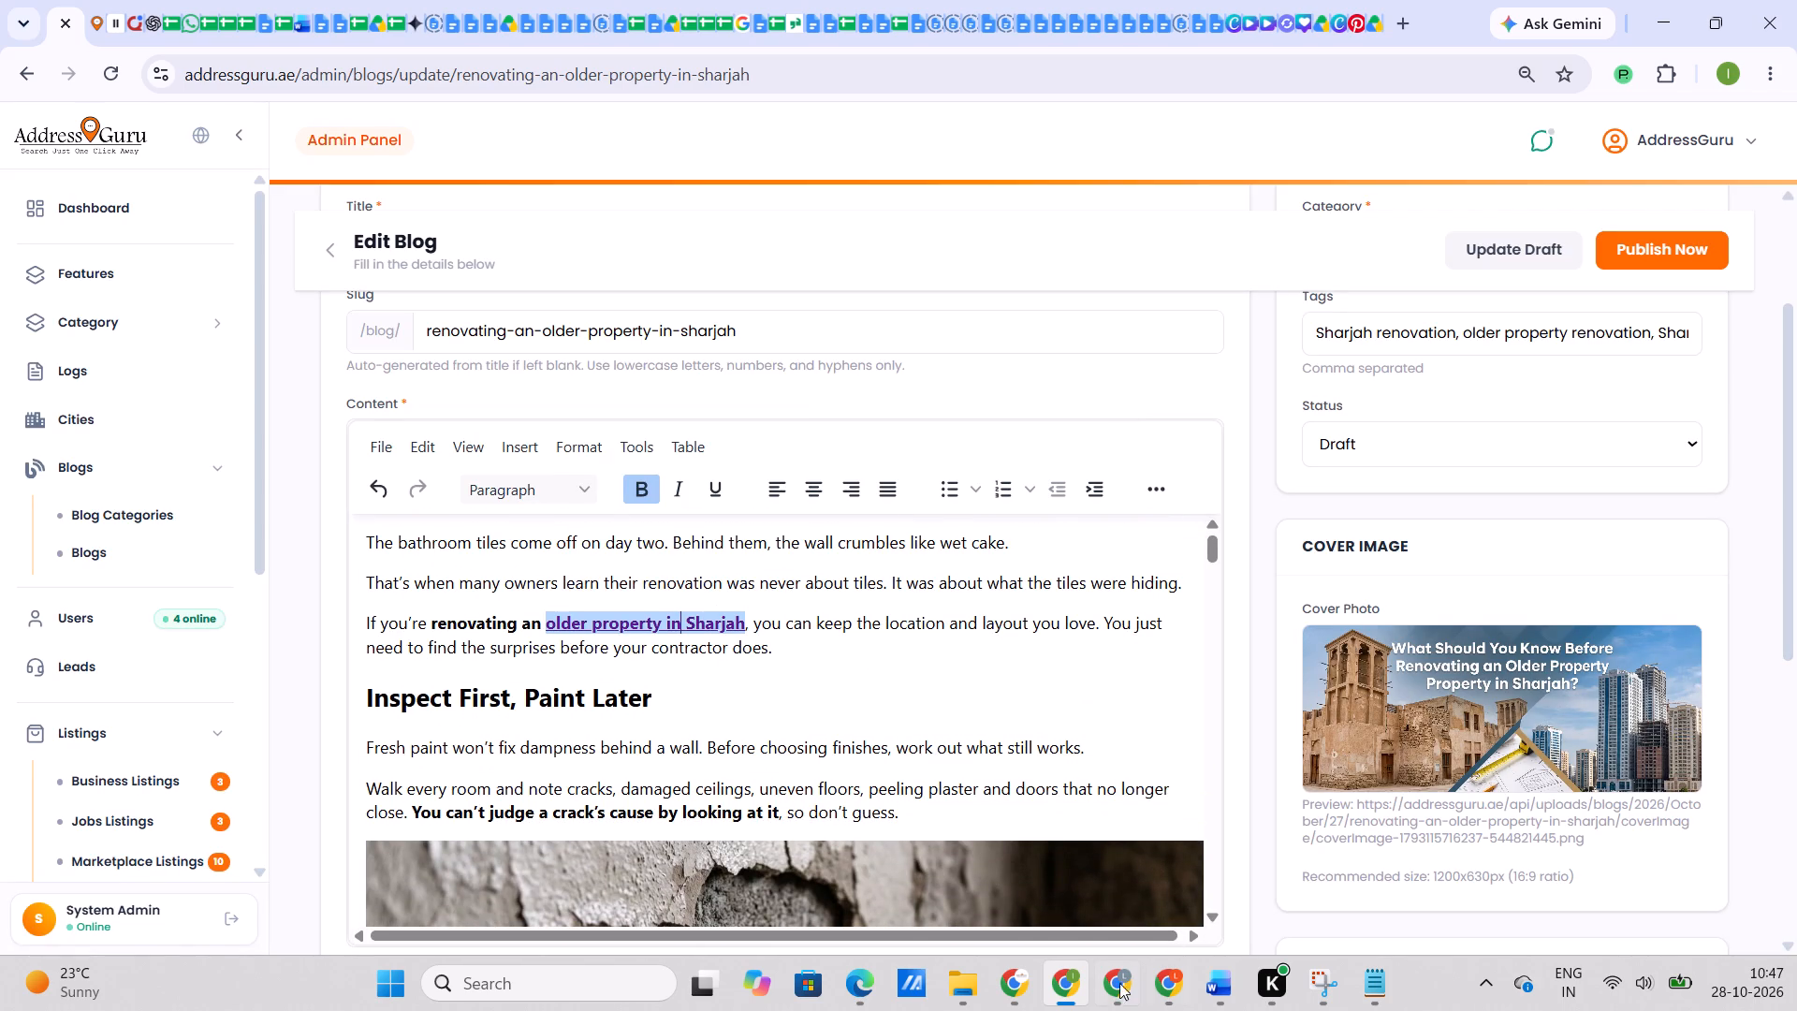
Switch to the public blog listing, clear the Tour & Travel filter, and look through the latest blogs across all categories.
left_click(1020, 993)
left_click(105, 55)
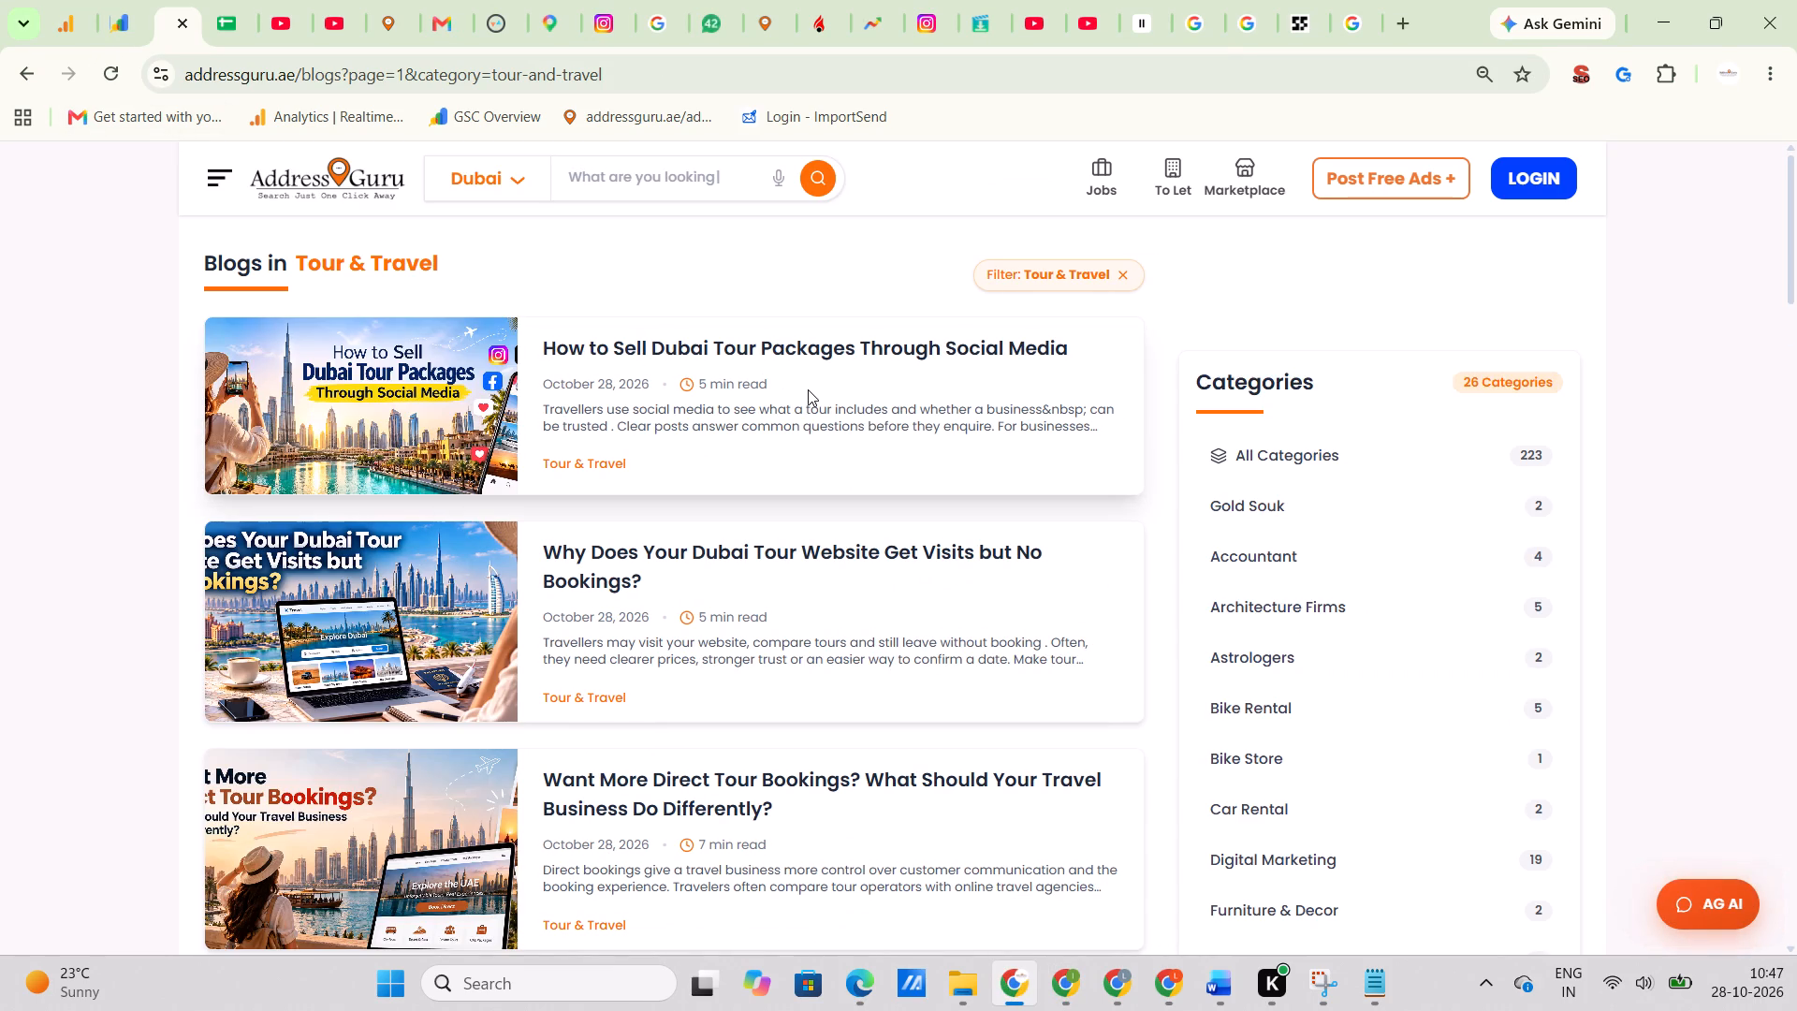
scroll(808, 389, "down", 1)
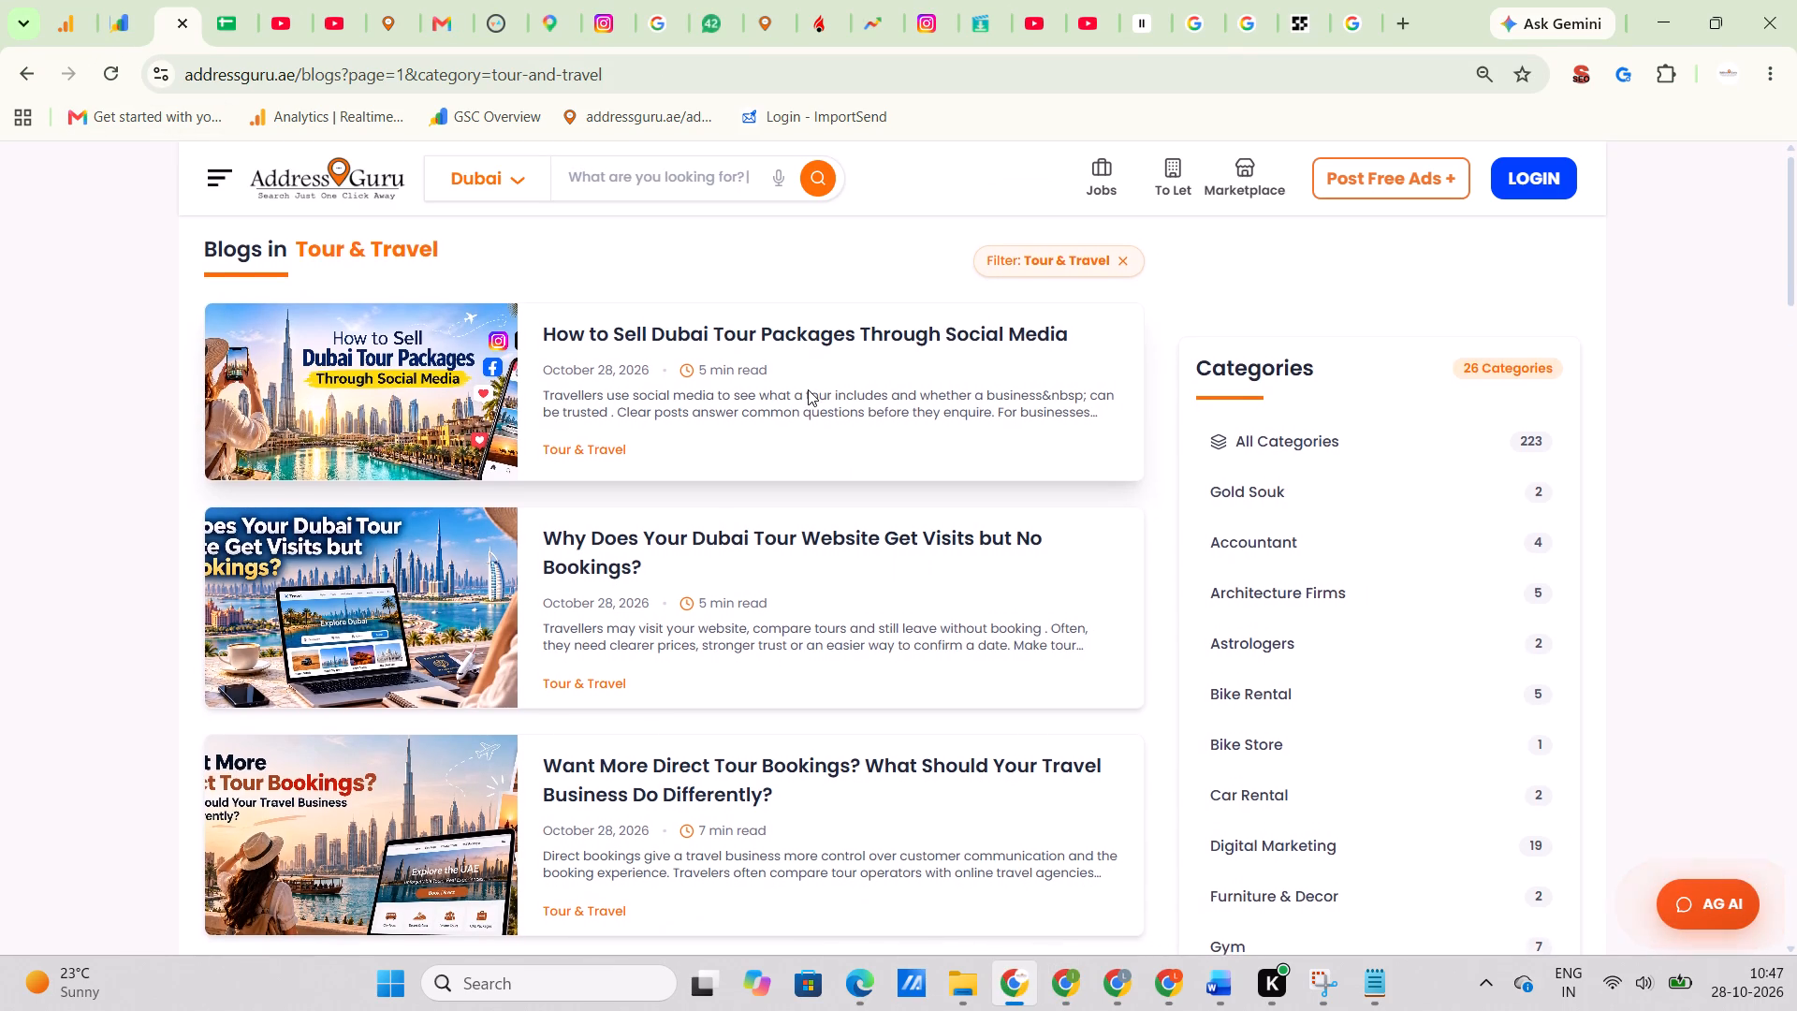
scroll(808, 389, "down", 1)
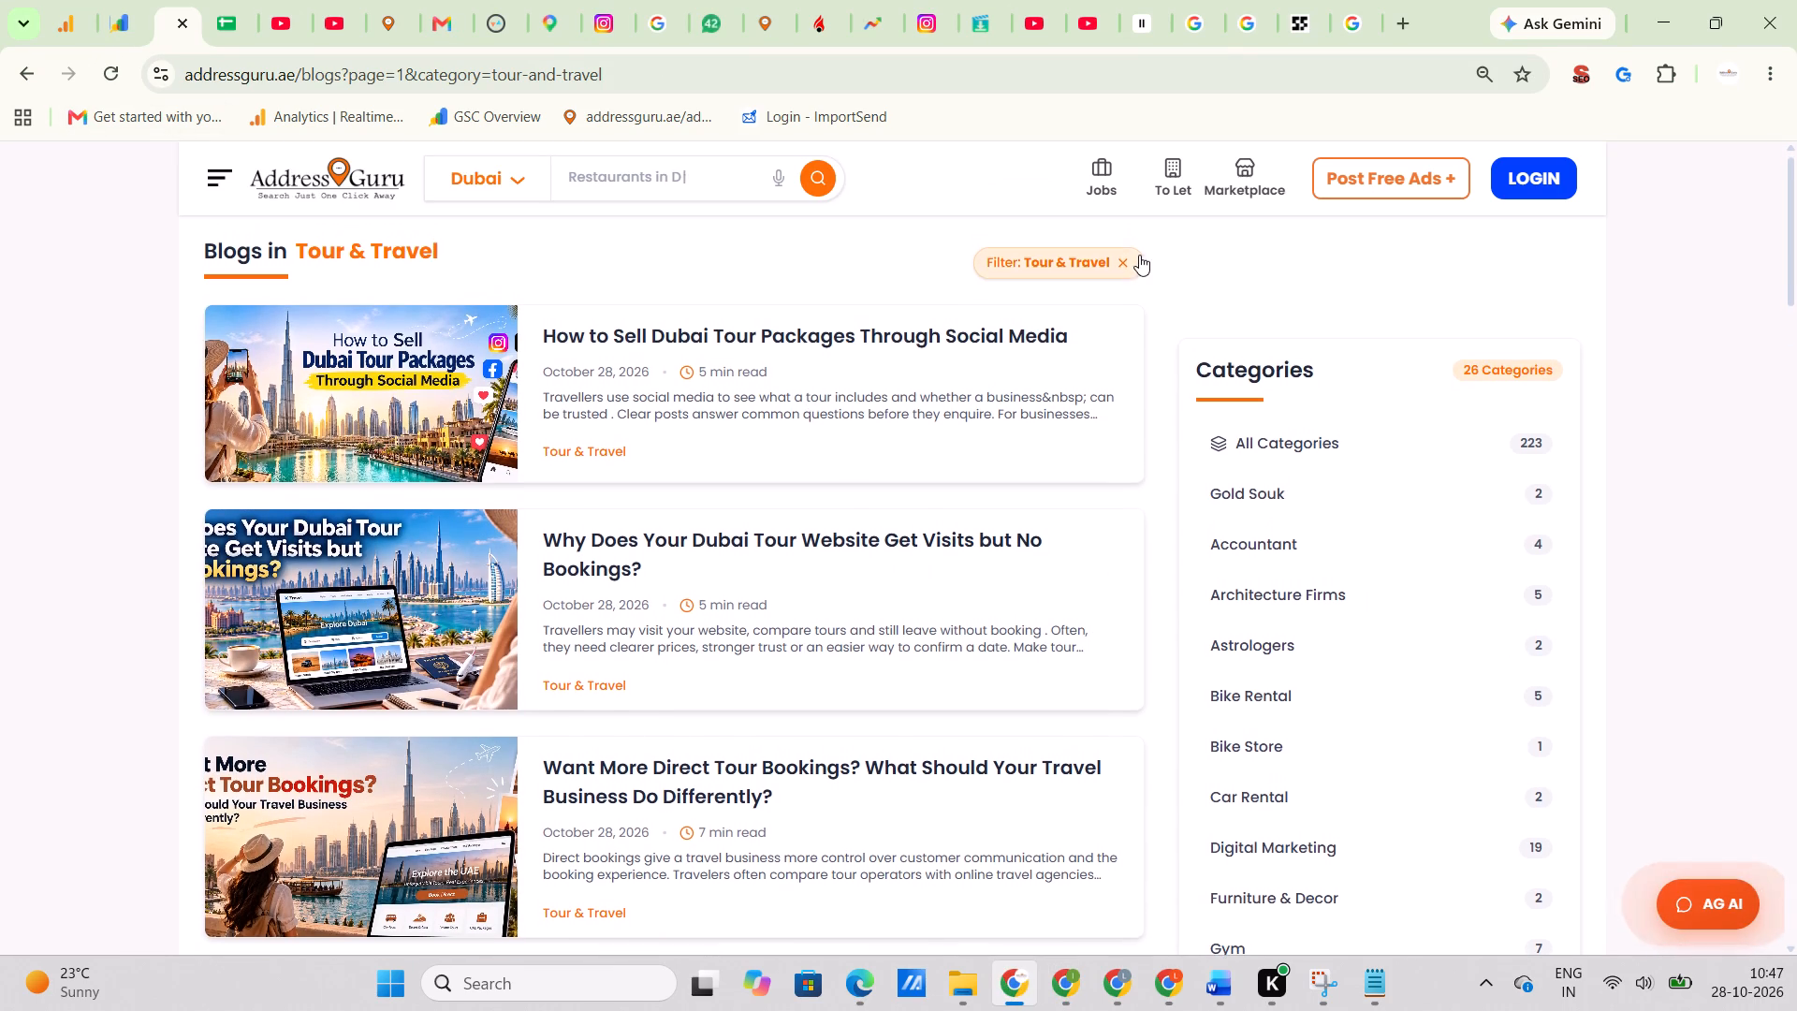
left_click(1131, 260)
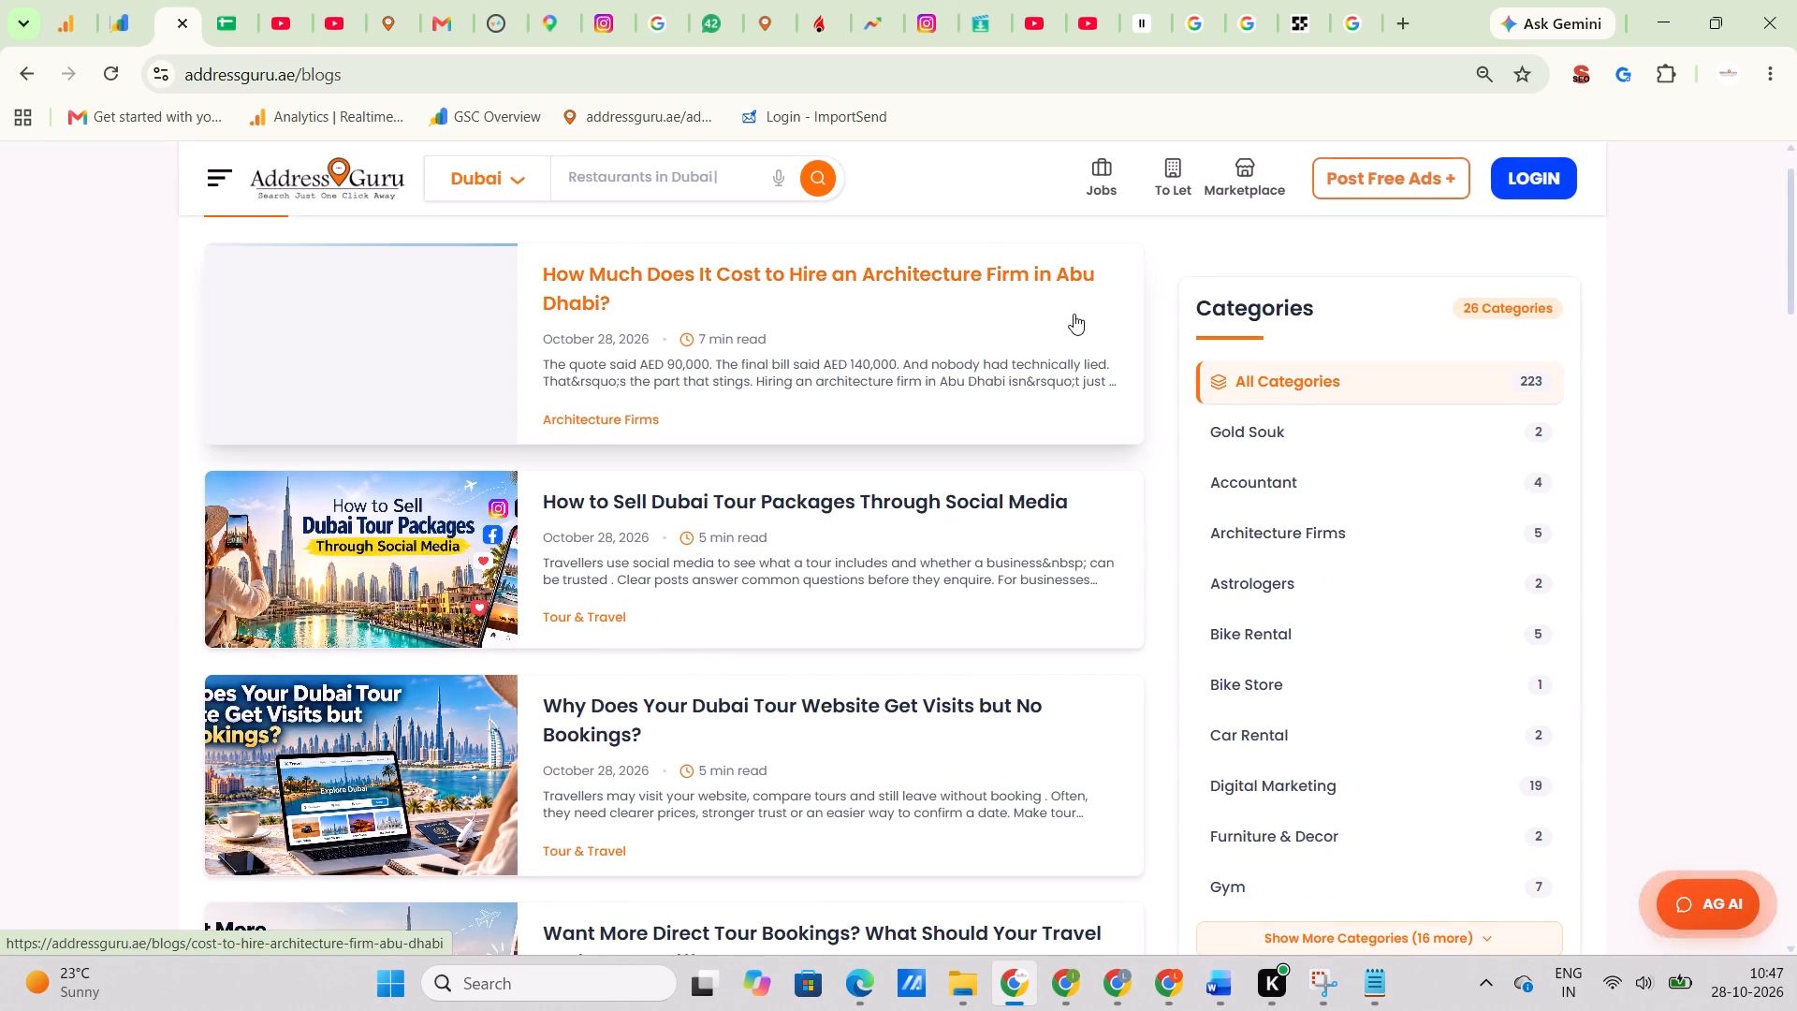
scroll(1055, 330, "down", 3)
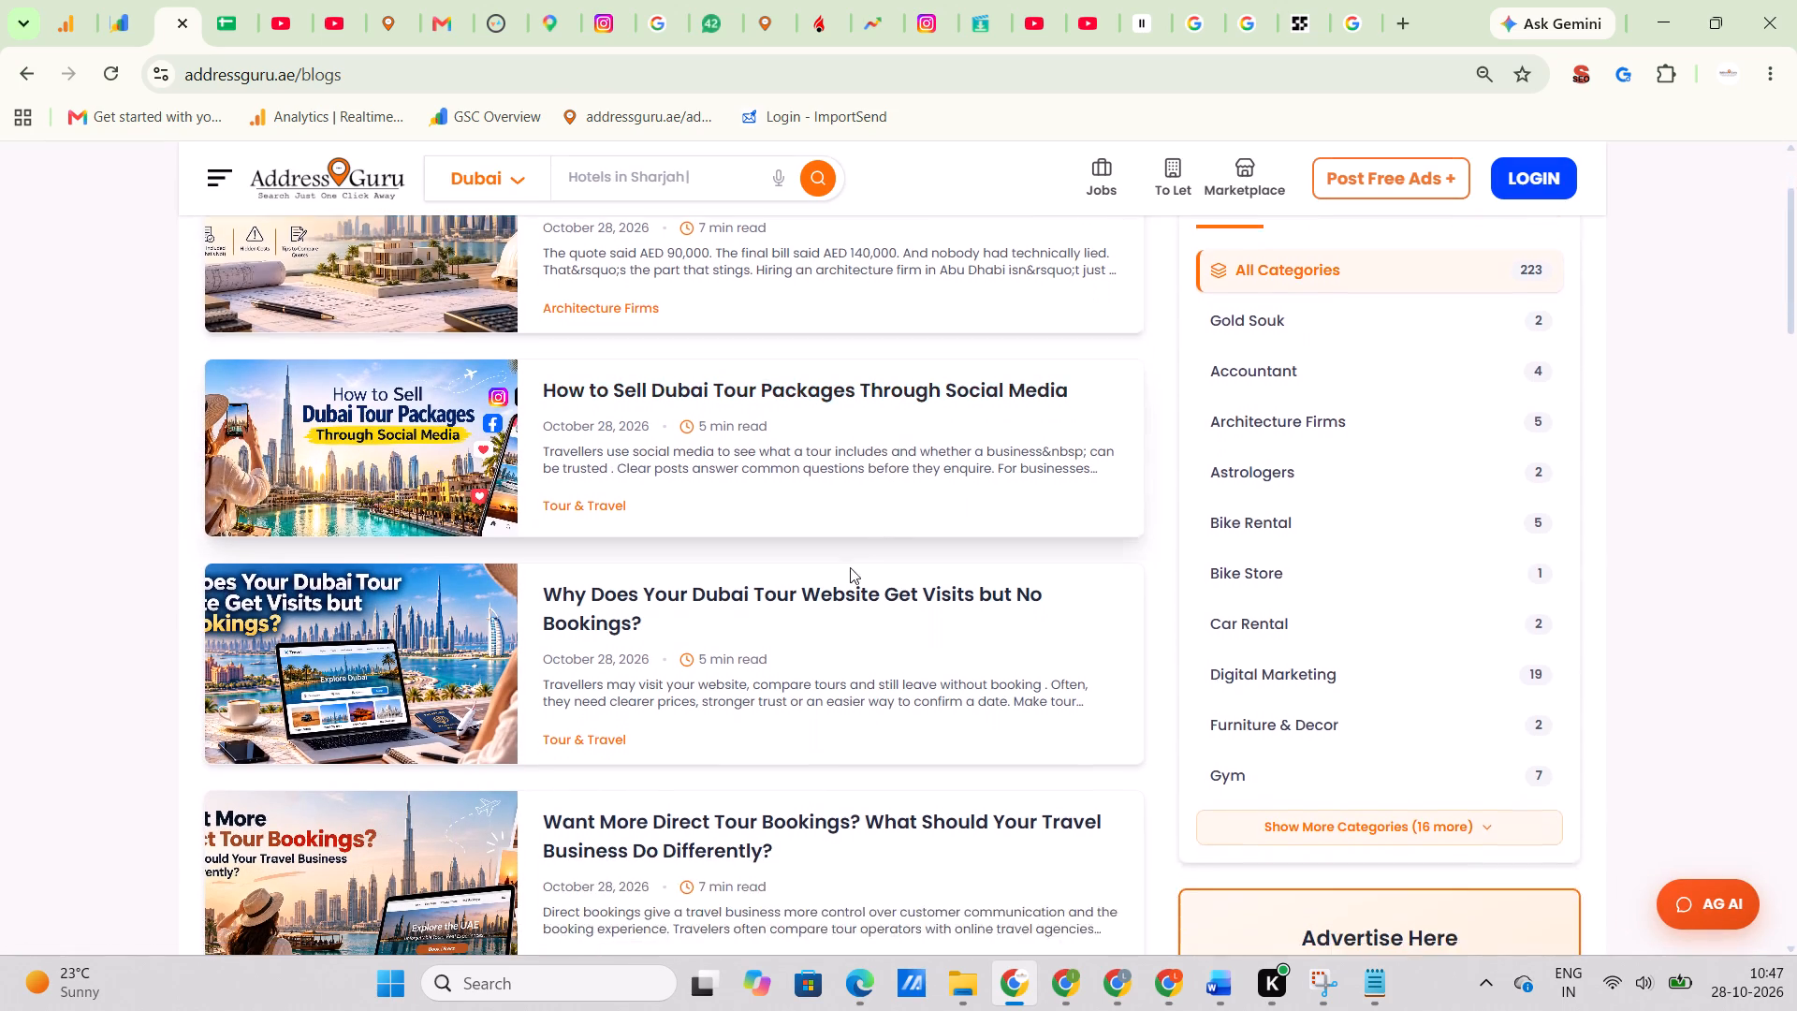
scroll(850, 567, "down", 3)
scroll(752, 653, "down", 1)
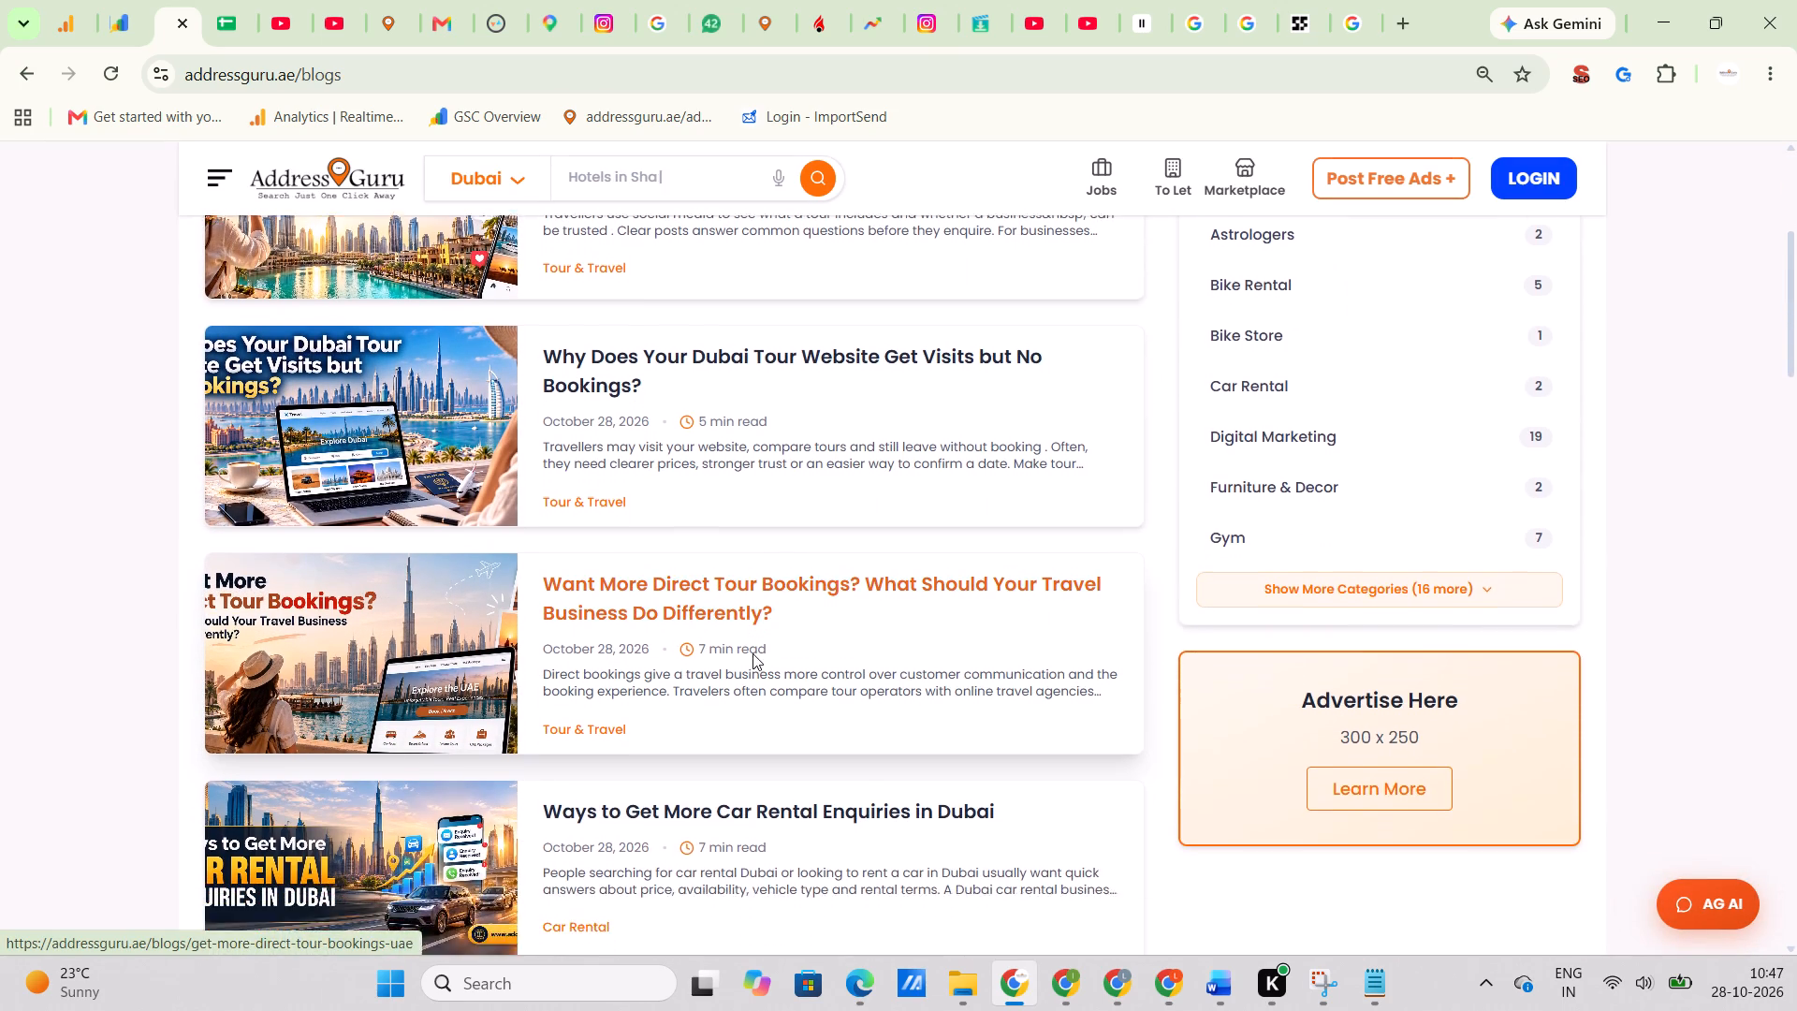
scroll(752, 653, "down", 3)
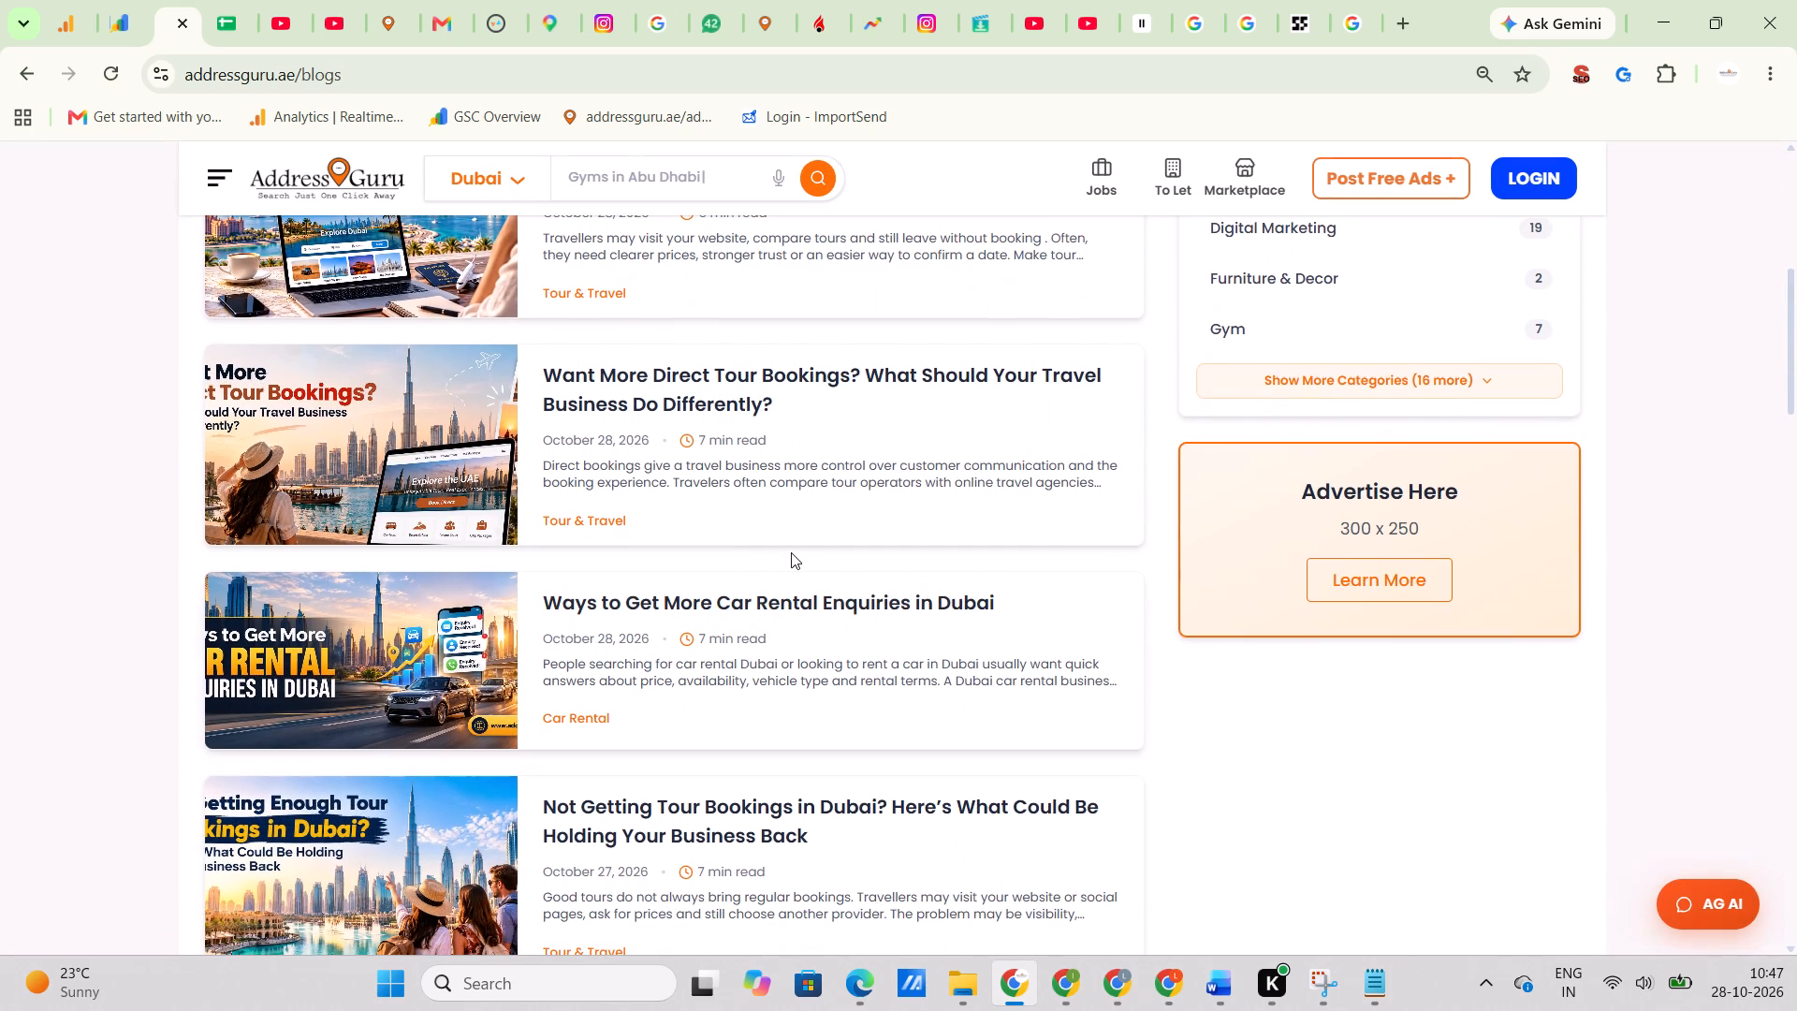
Expand the public listing's full category list and examine the blog categories through to Yoga Studio.
scroll(791, 552, "up", 3)
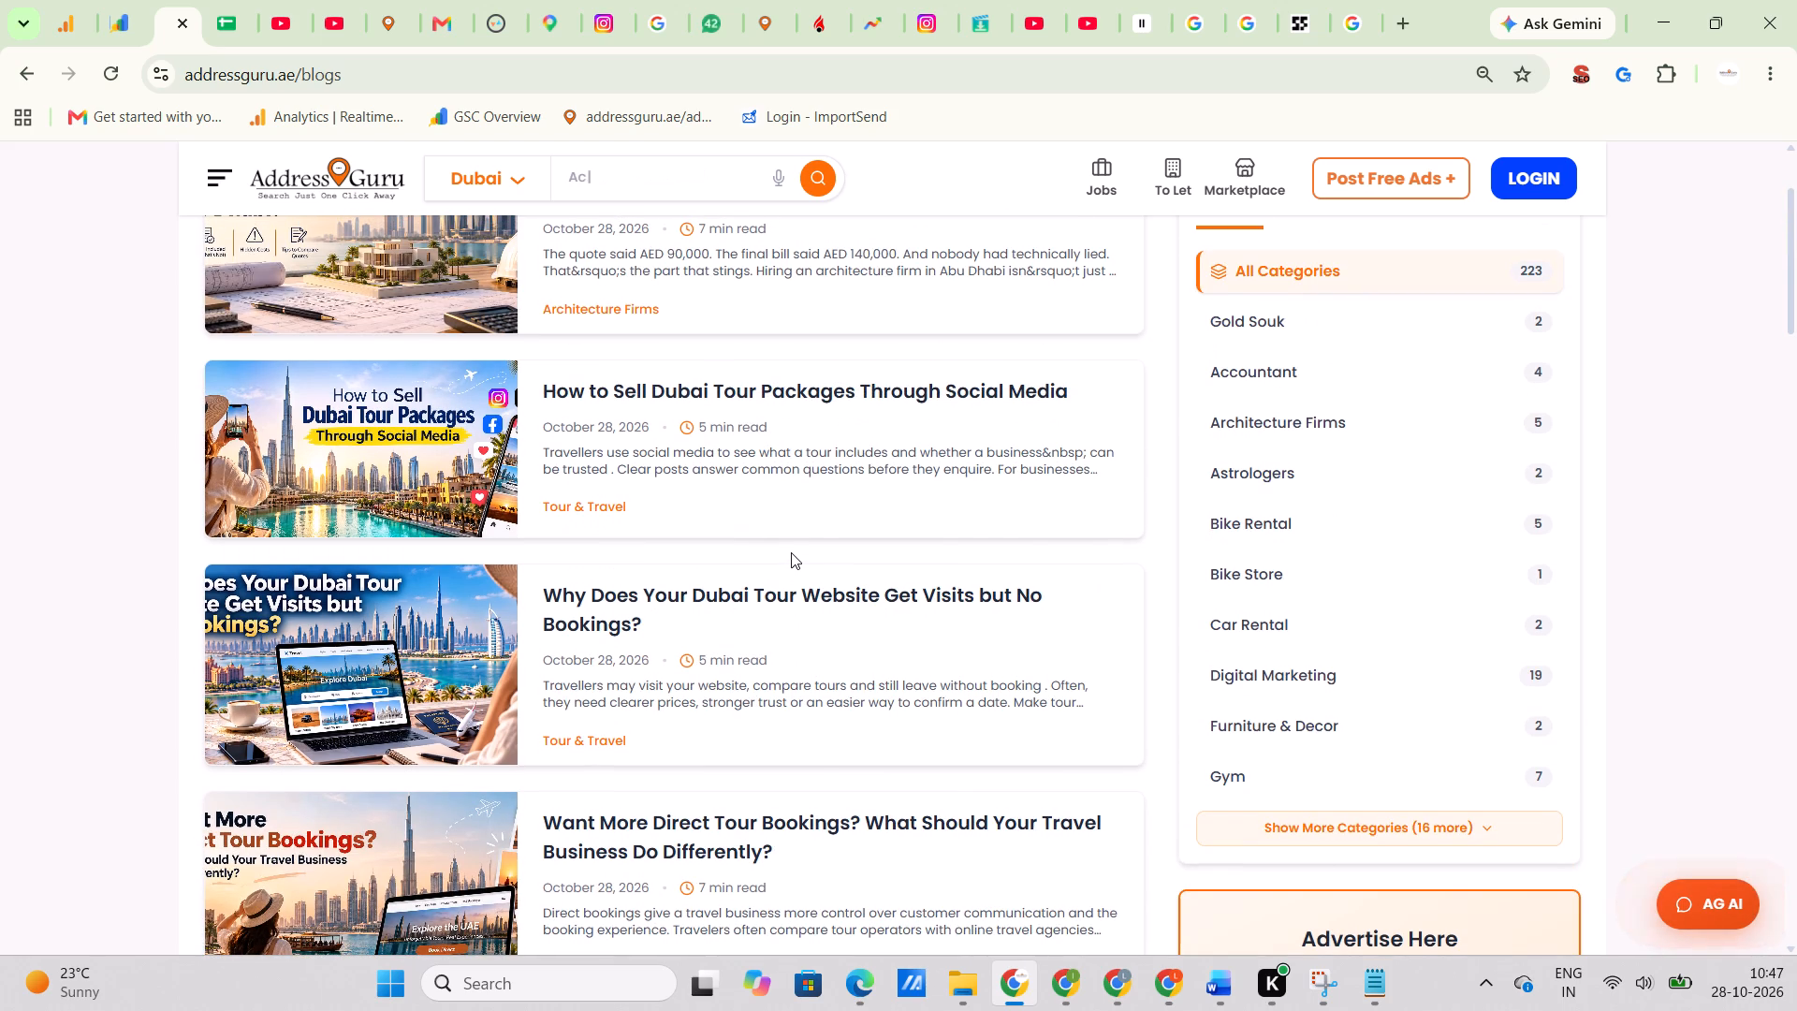
left_click(1393, 827)
scroll(1491, 688, "down", 1)
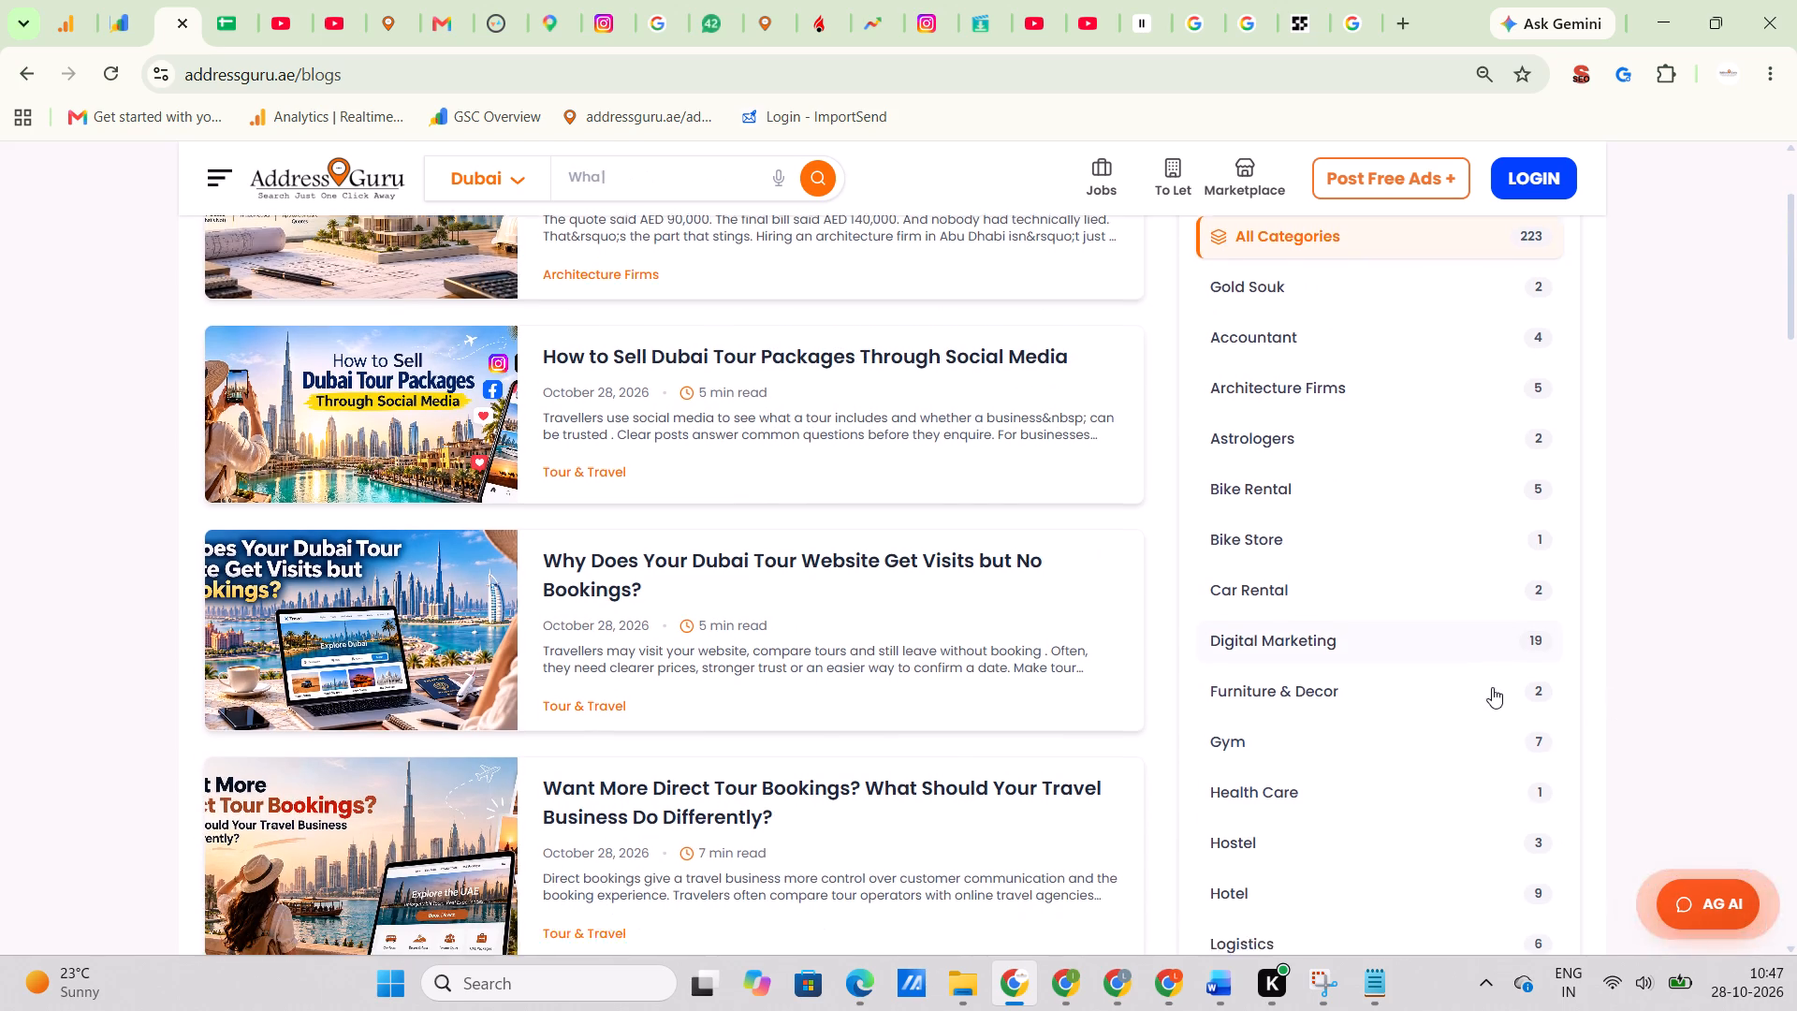
scroll(1492, 687, "down", 6)
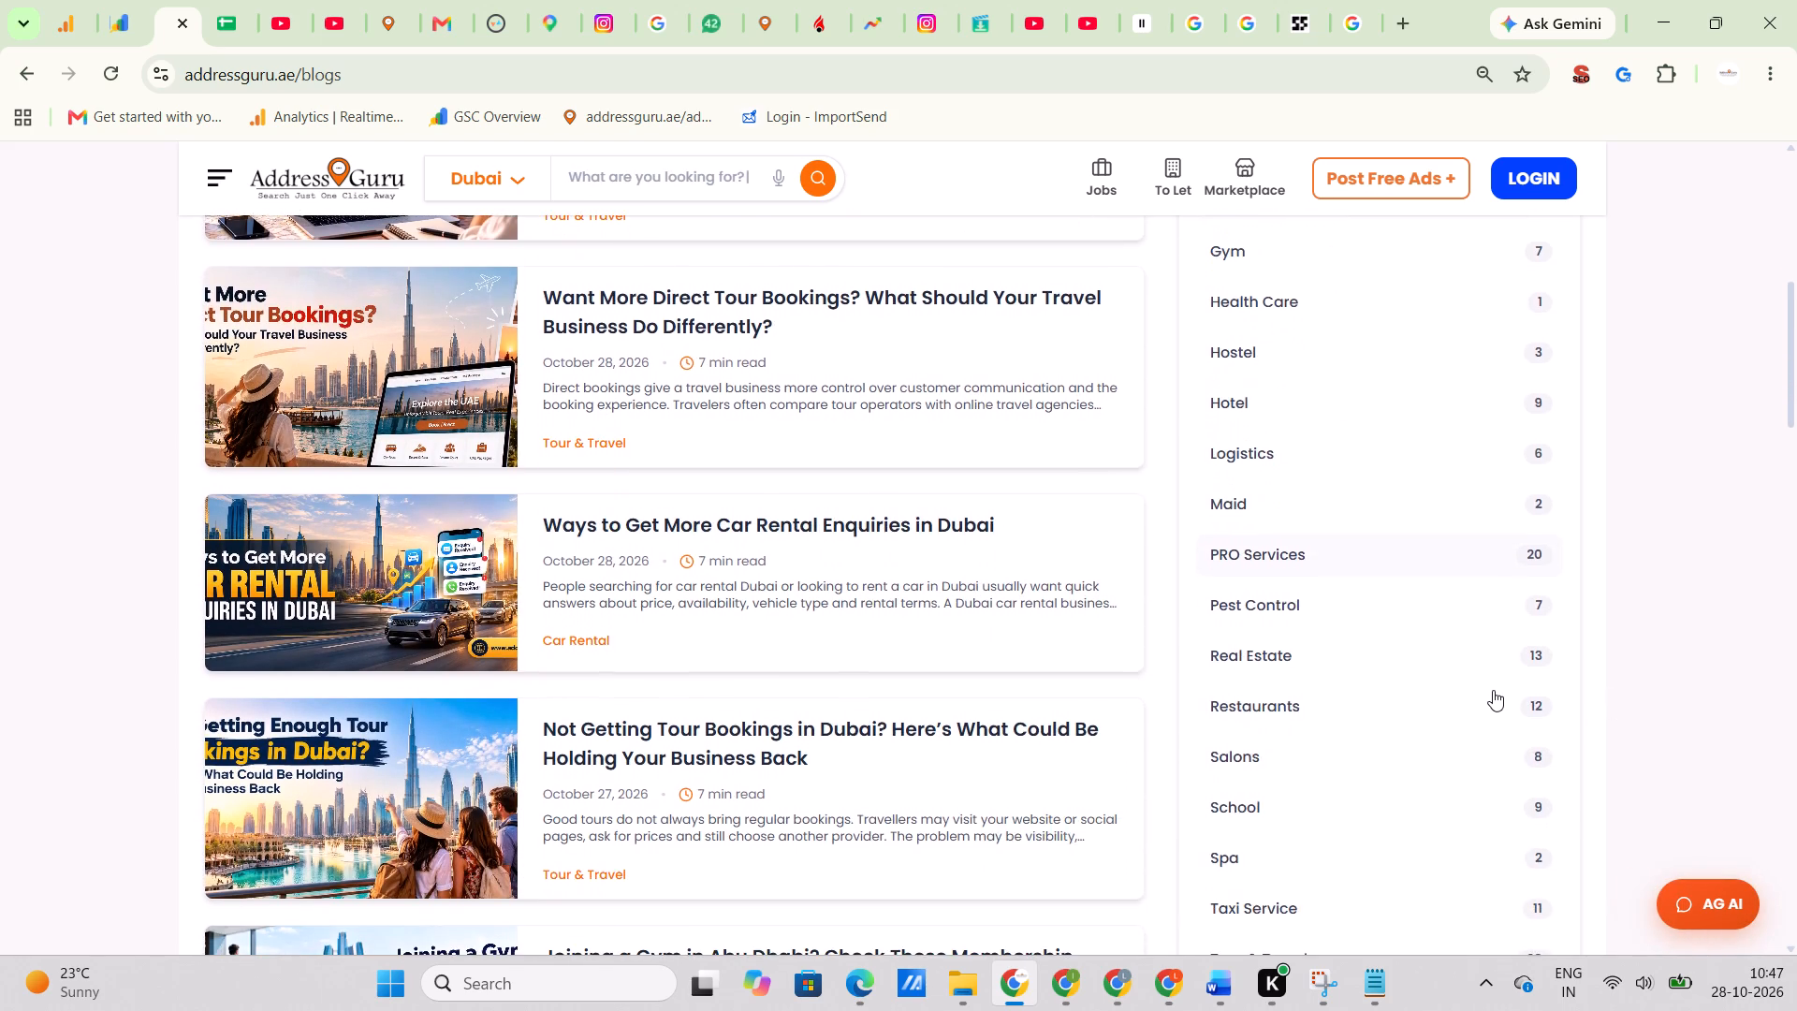
scroll(1493, 690, "down", 2)
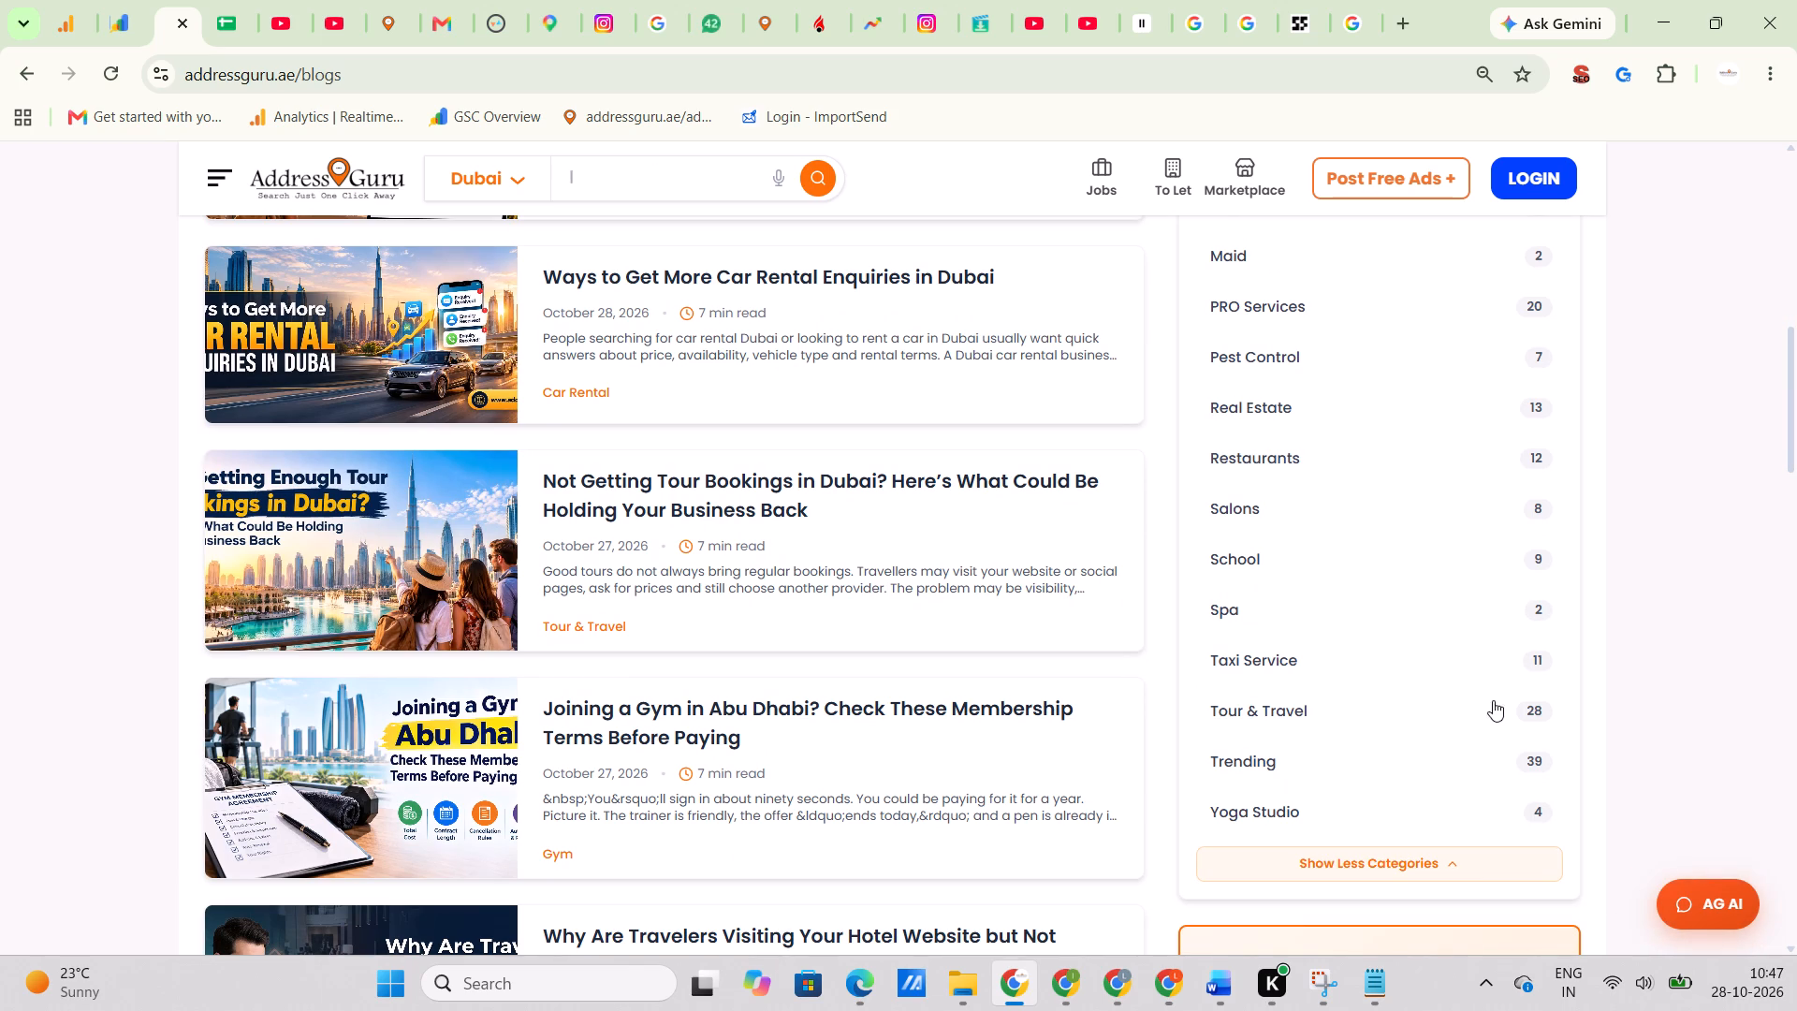
scroll(1493, 711, "up", 3)
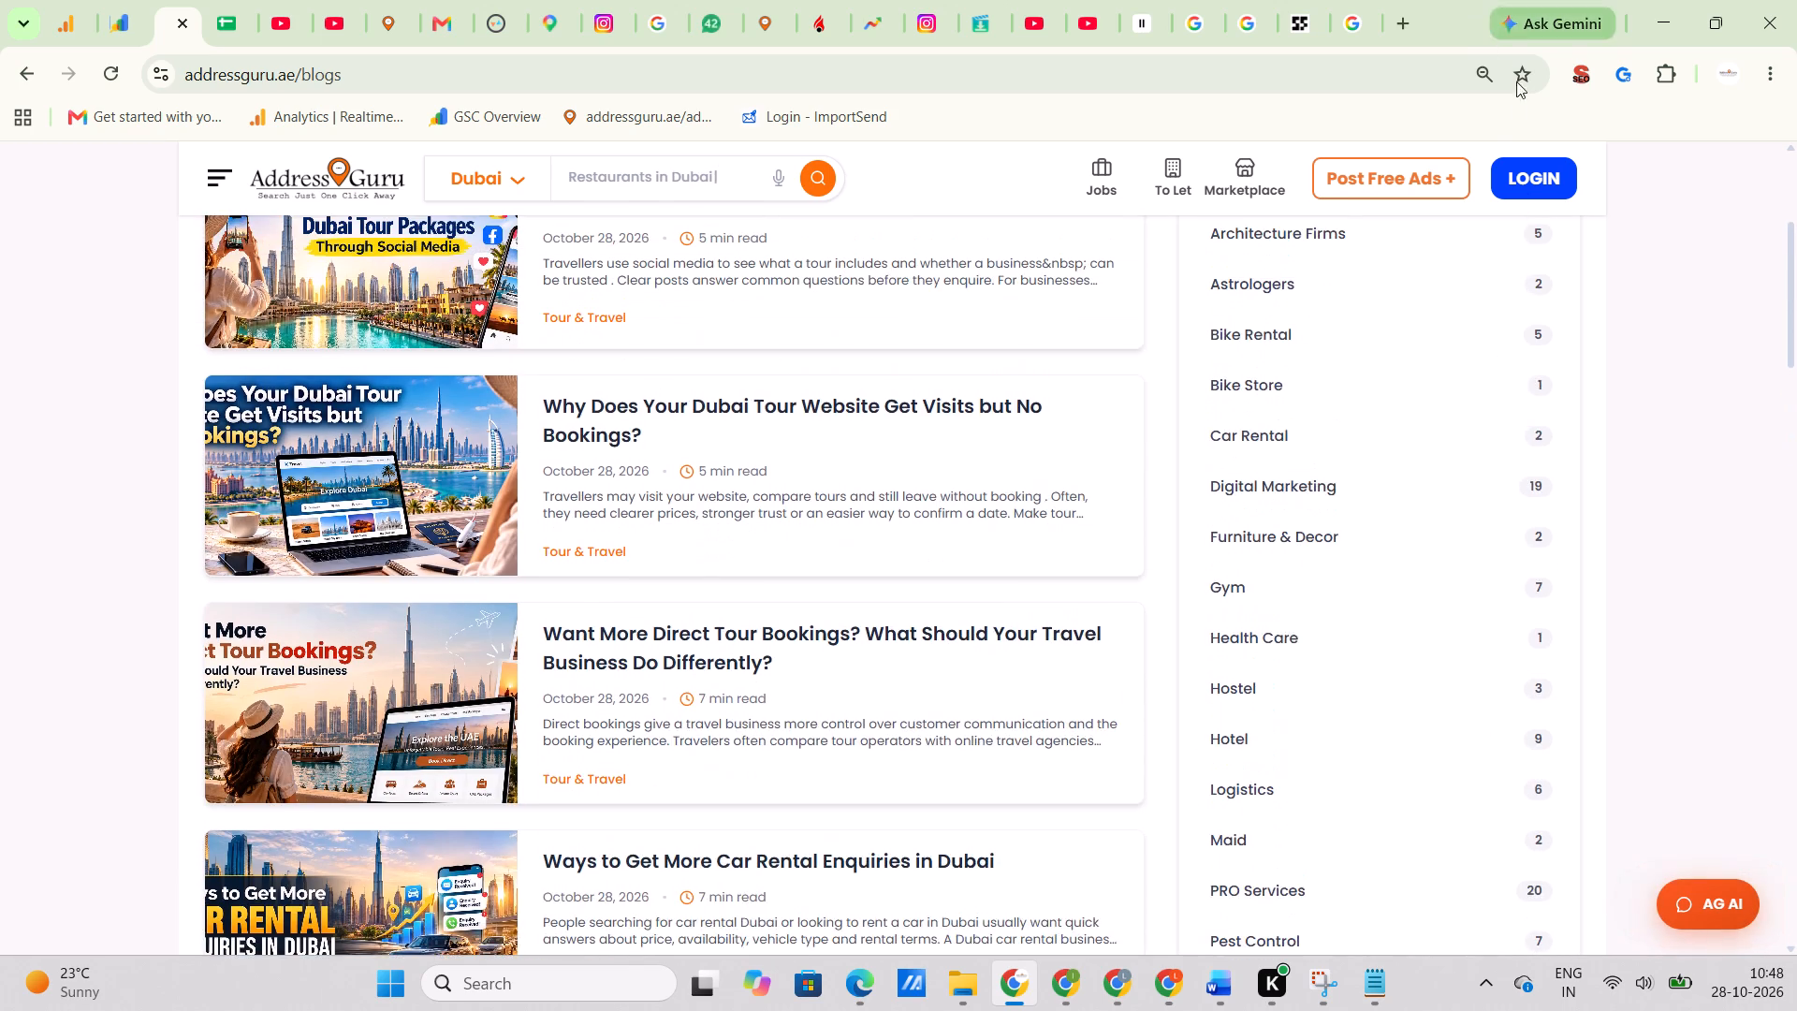
scroll(1516, 80, "up", 6)
scroll(818, 687, "up", 2)
Return to the renovation draft and review its title, publish settings, cover image and content through "Inspect First, Paint Later".
left_click(1081, 985)
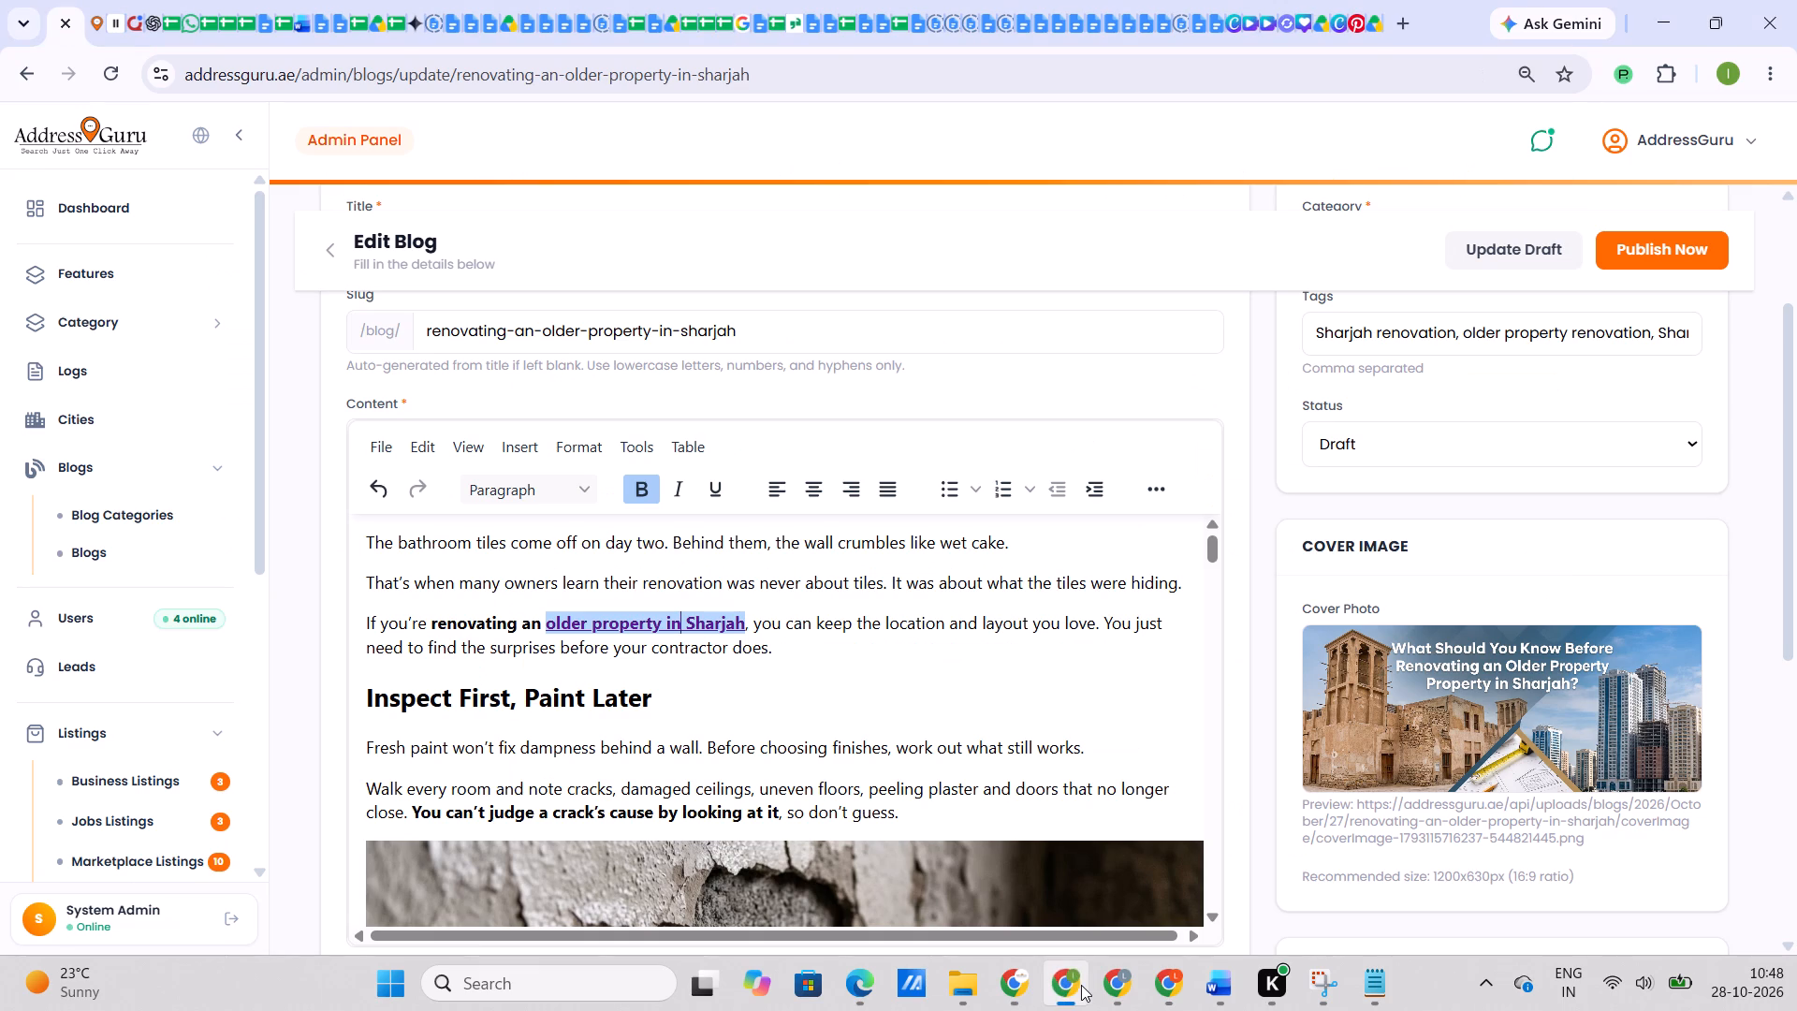
scroll(891, 722, "up", 4)
scroll(879, 725, "down", 1)
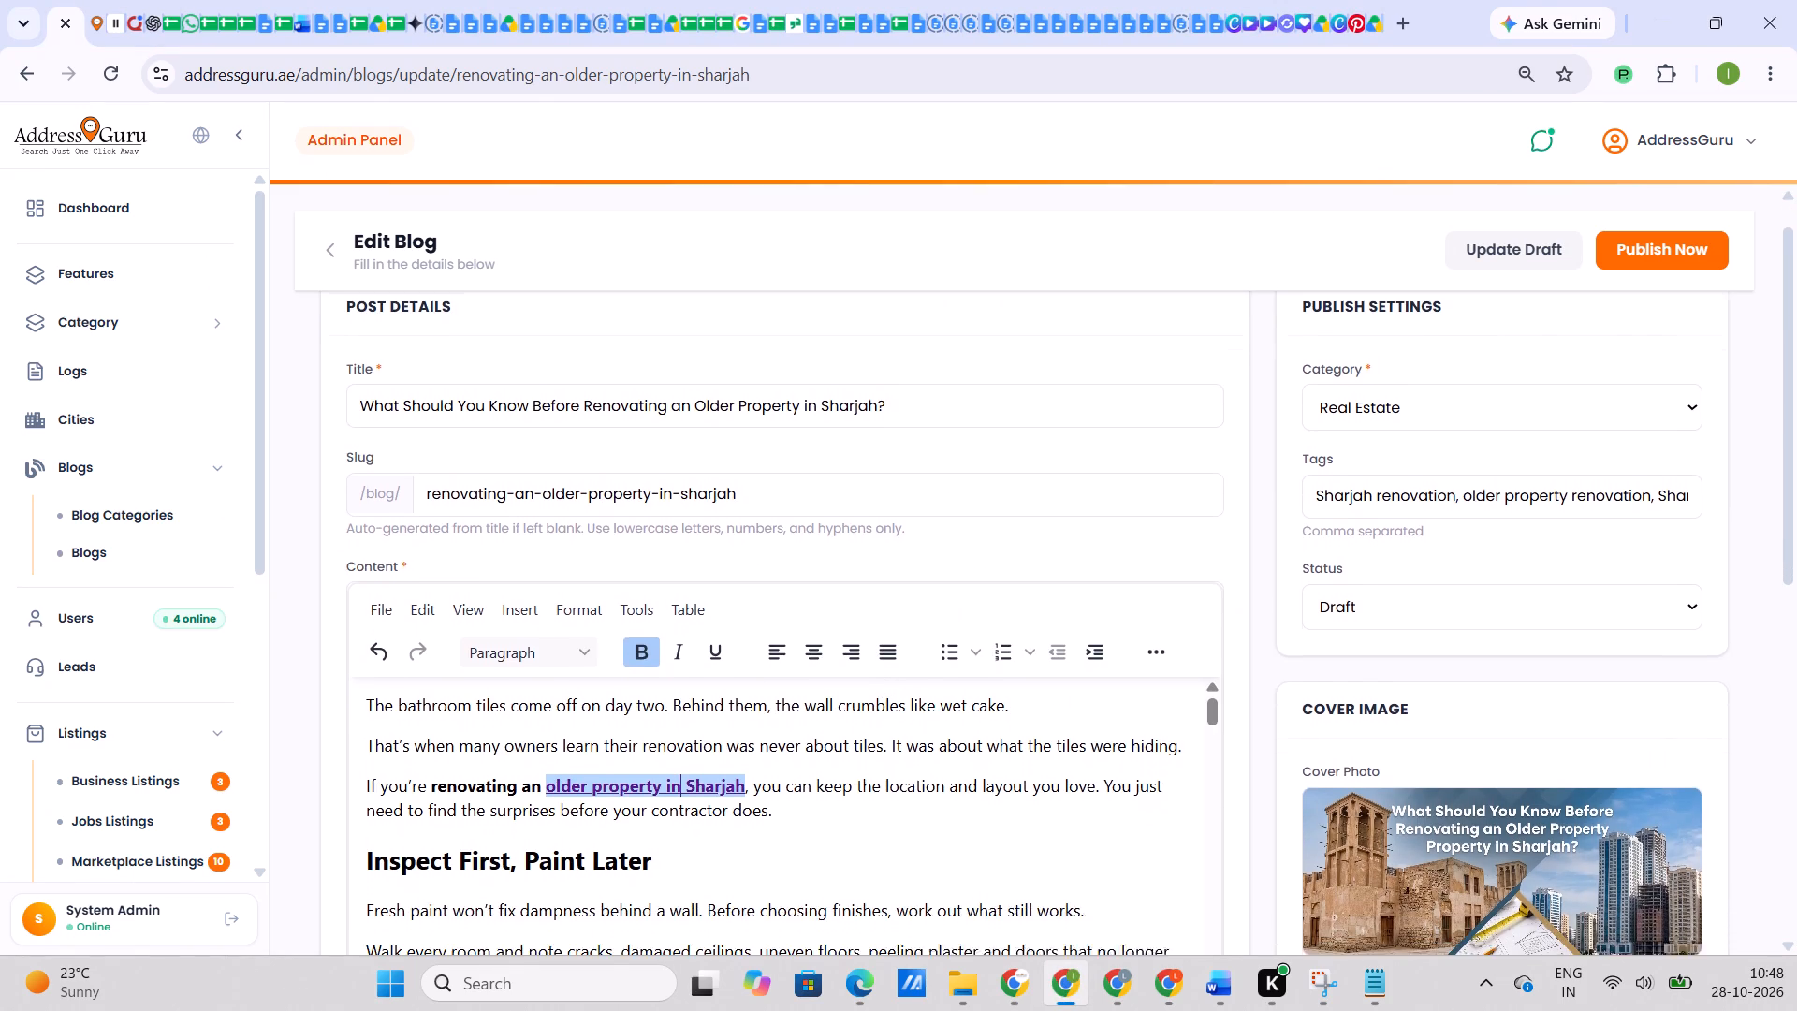
scroll(890, 714, "down", 2)
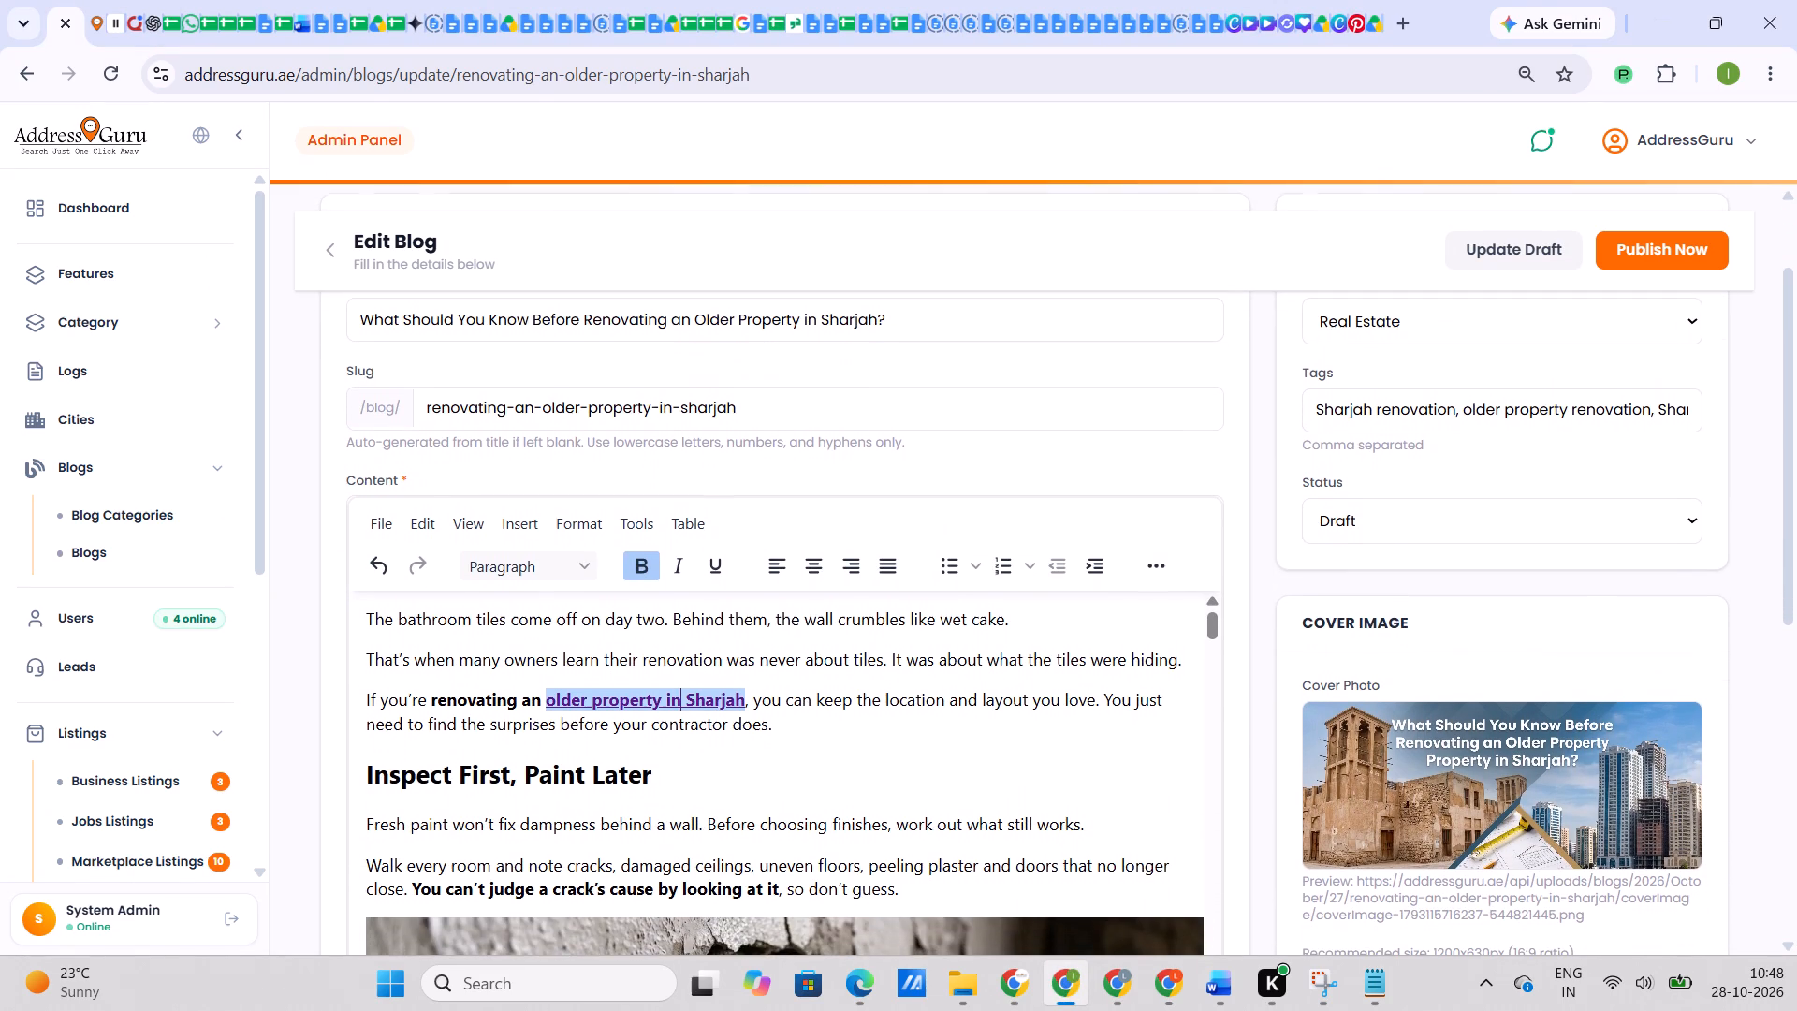
scroll(909, 697, "up", 1)
scroll(887, 487, "down", 1)
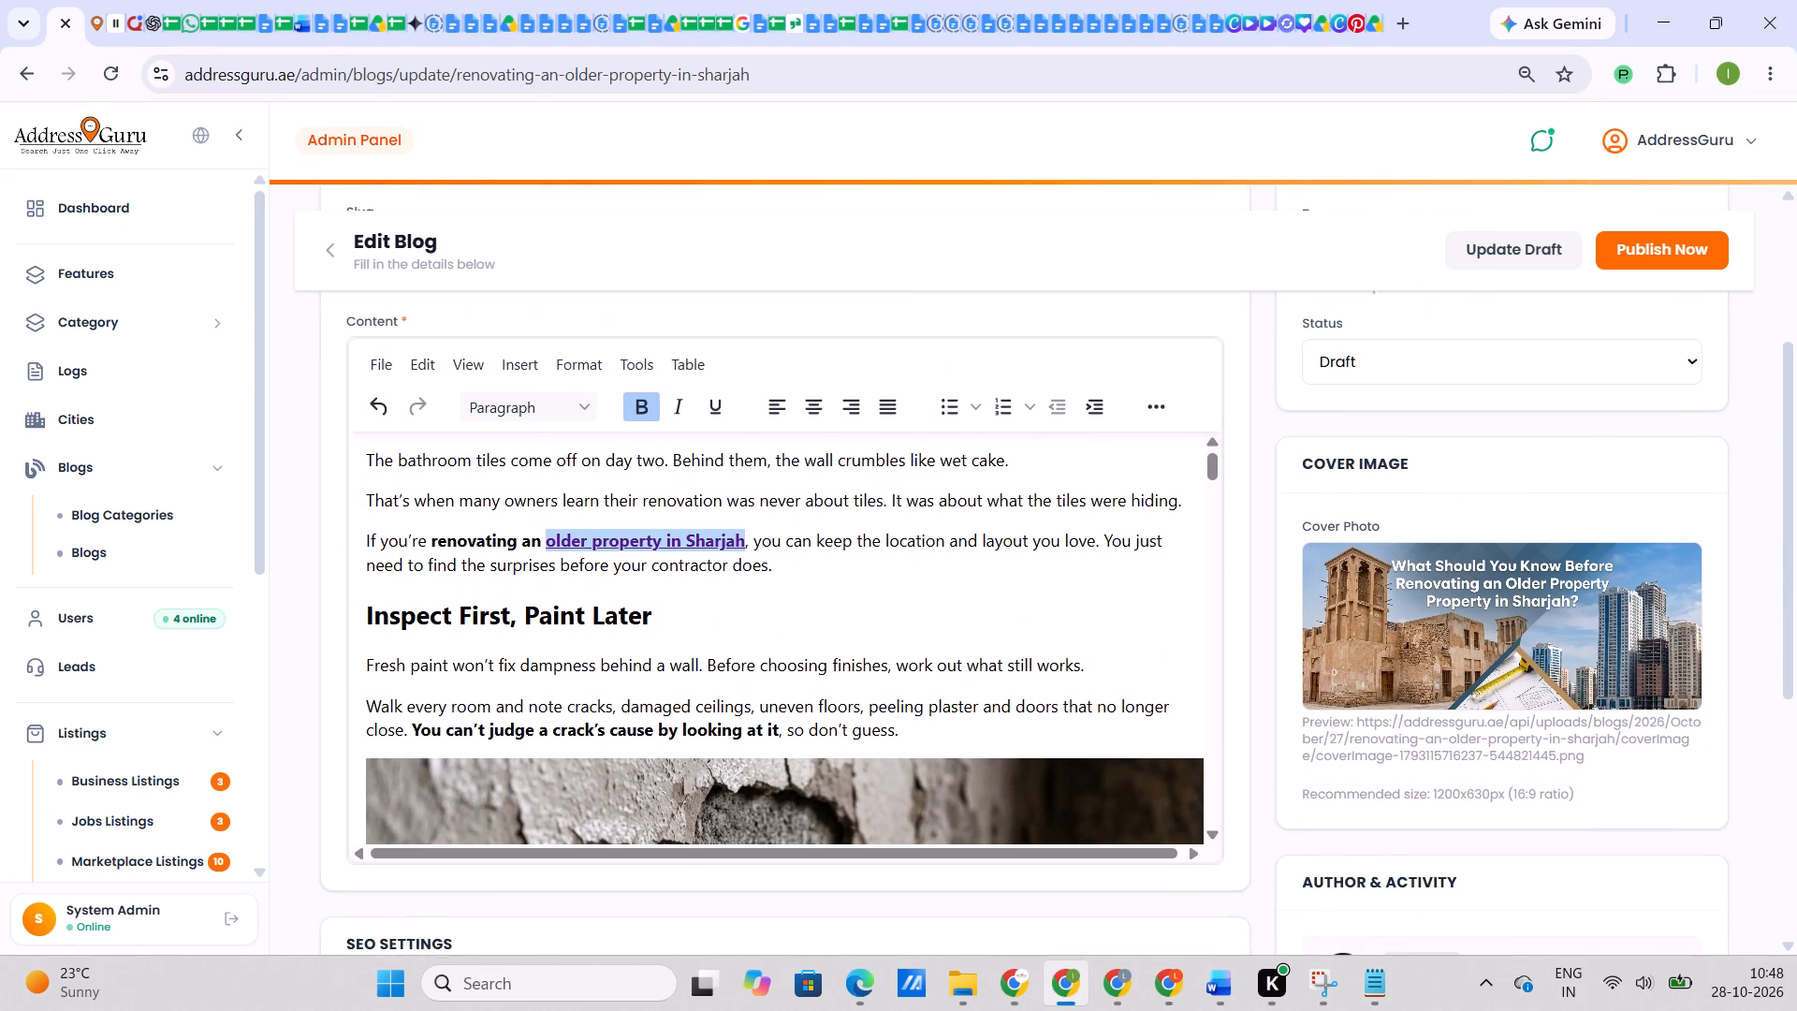
scroll(885, 491, "down", 1)
scroll(869, 616, "down", 1)
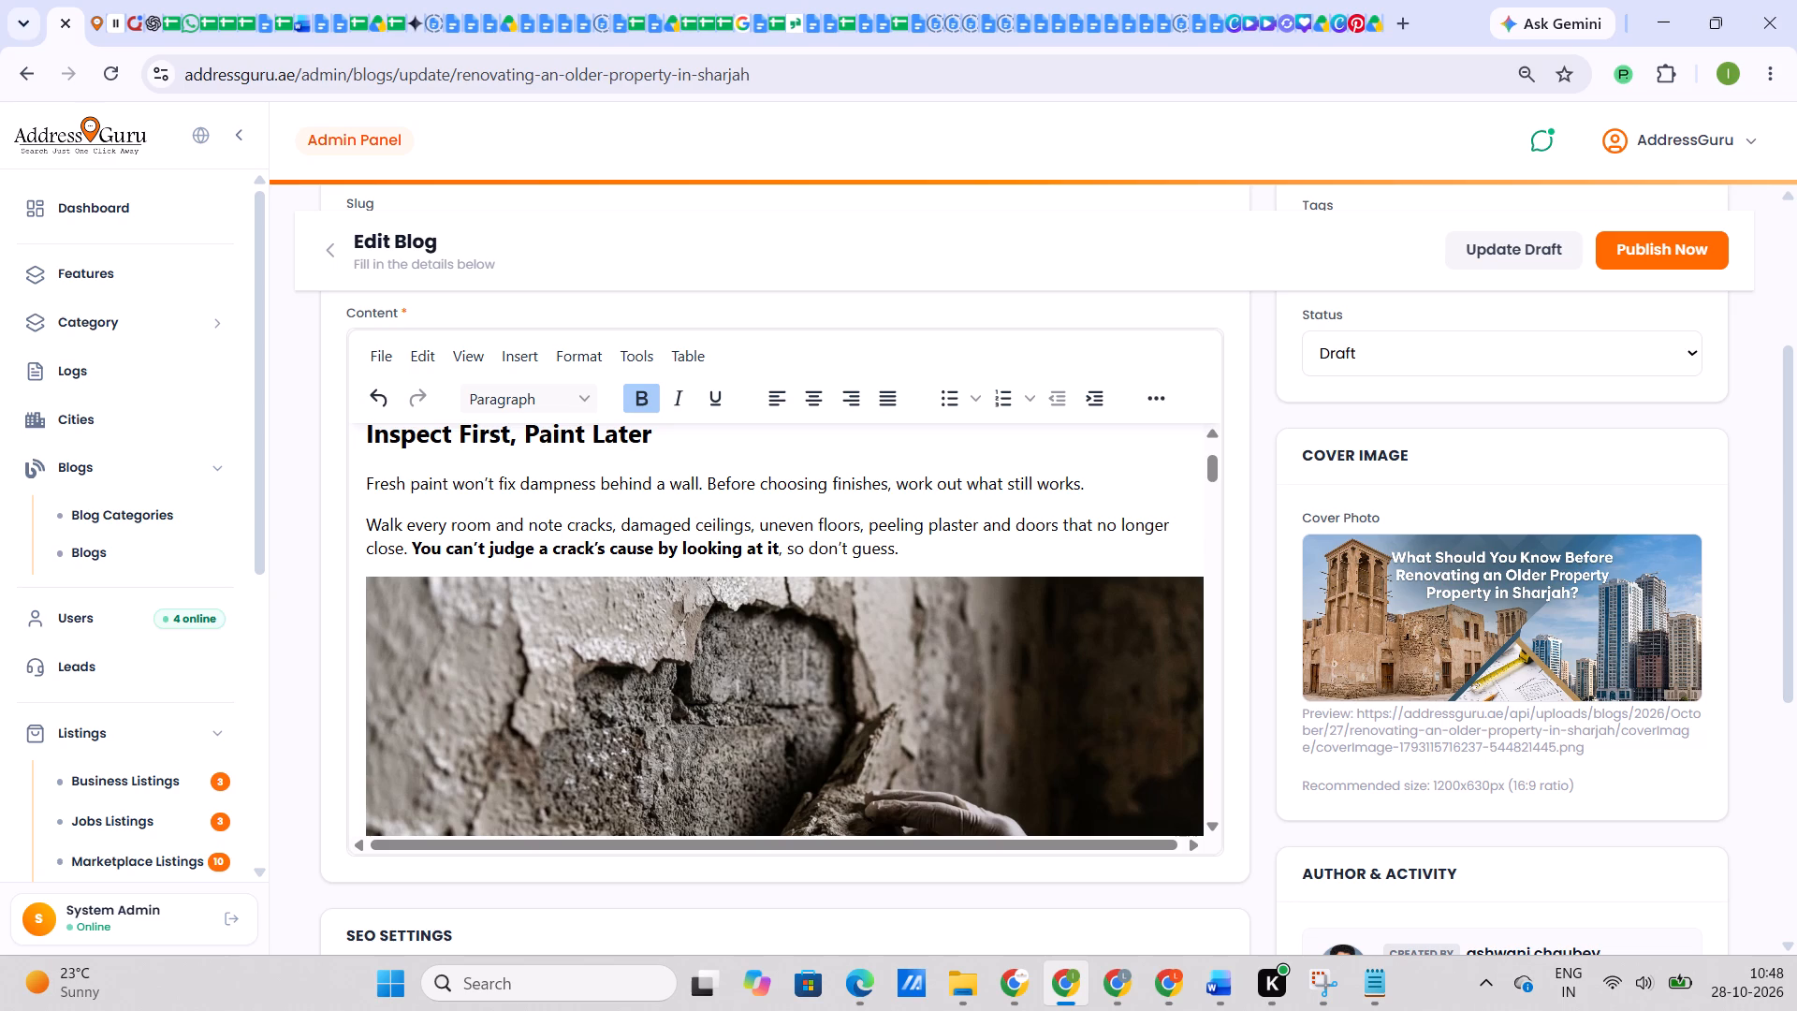
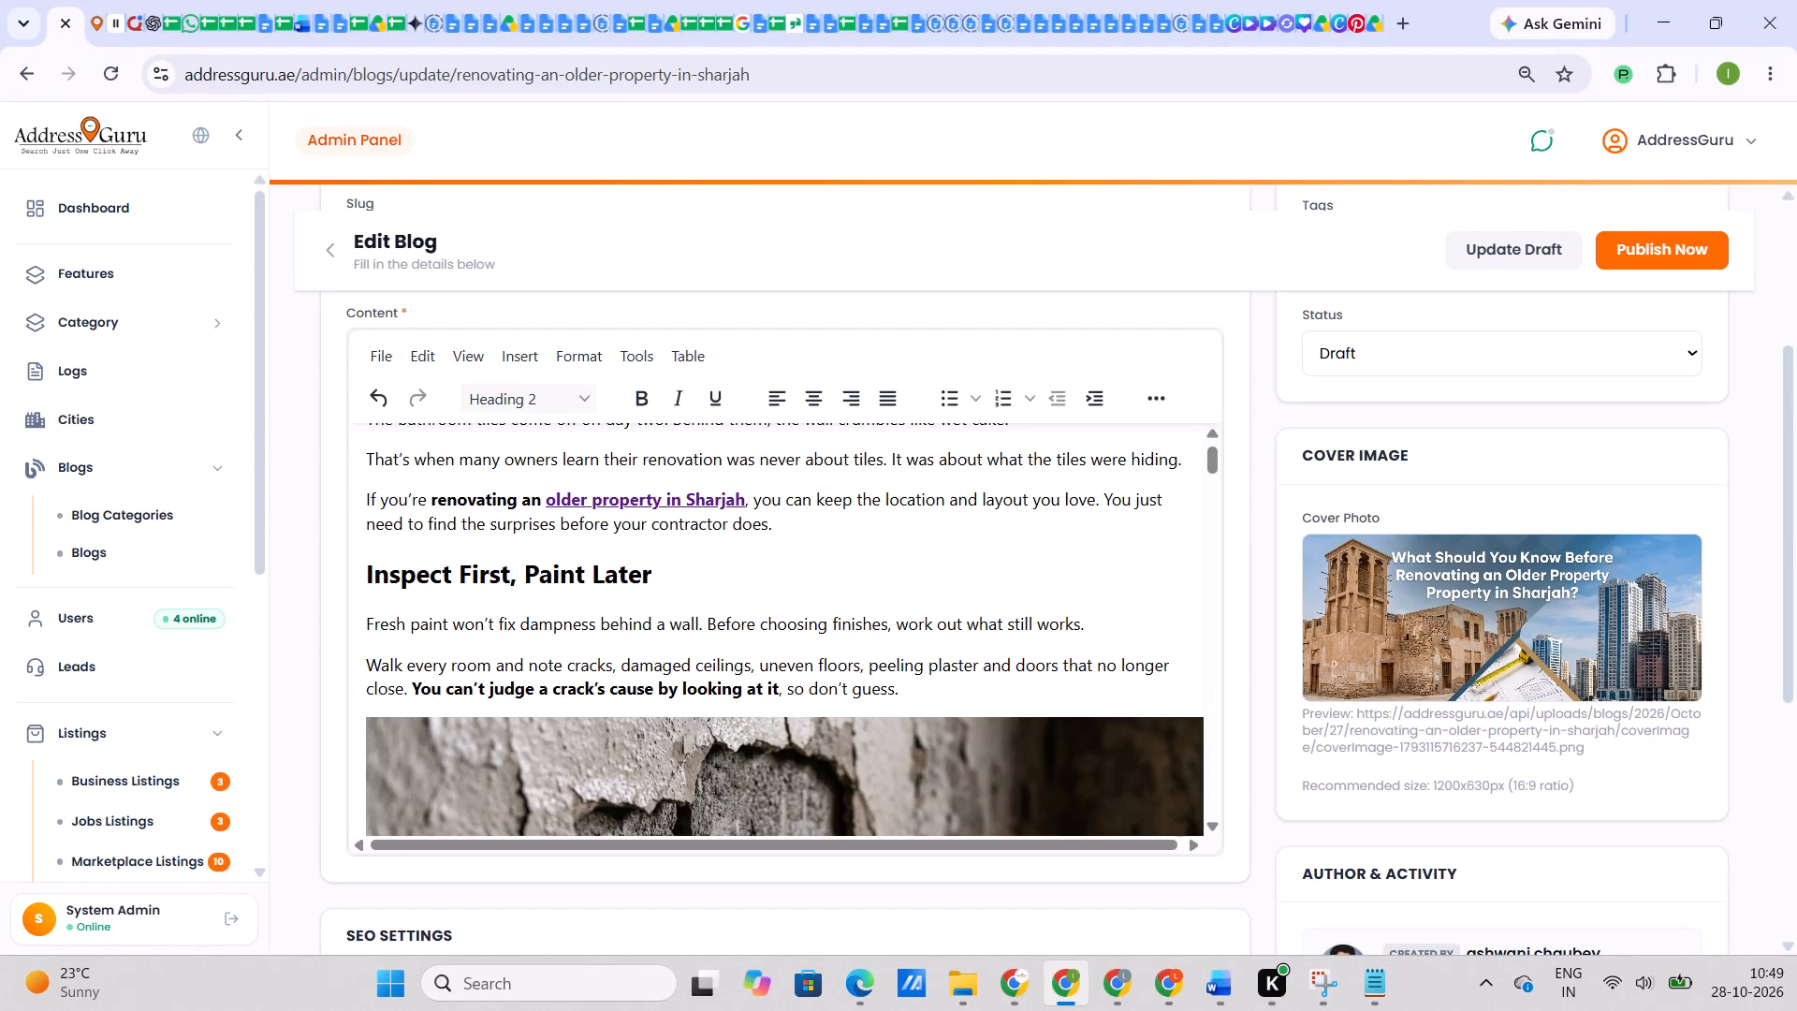
scroll(742, 531, "up", 1)
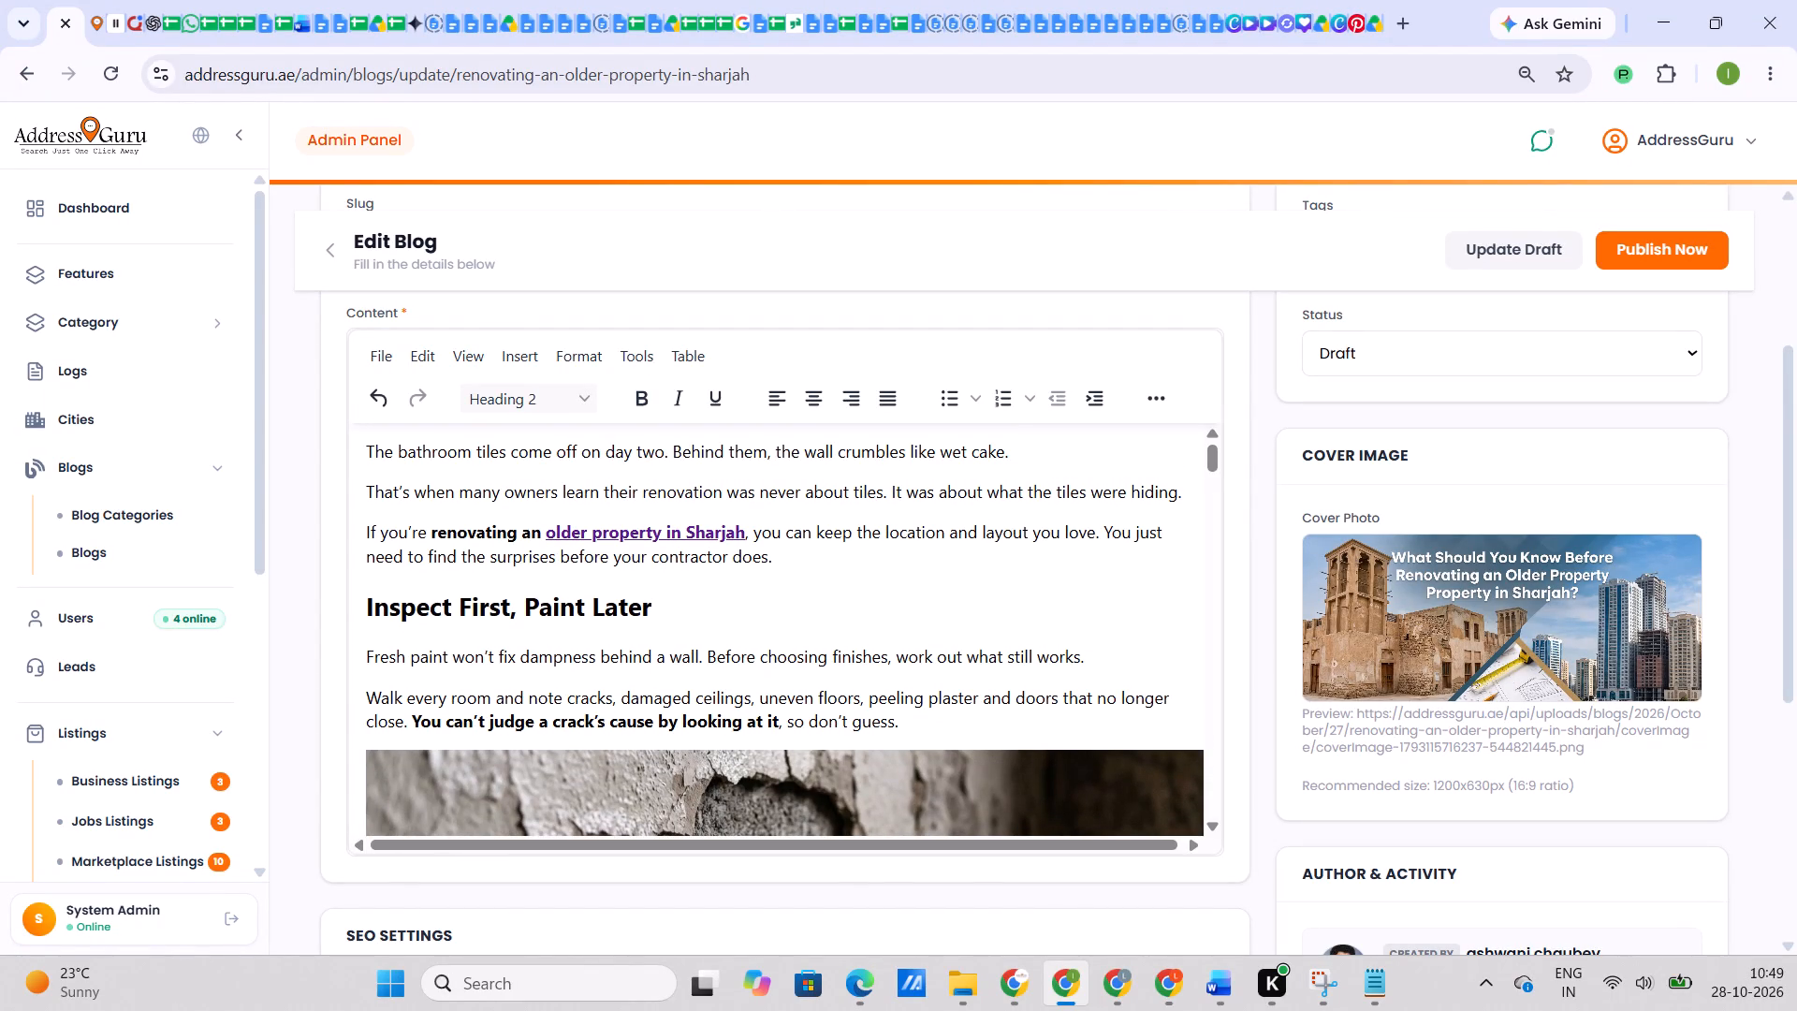
scroll(739, 615, "down", 1)
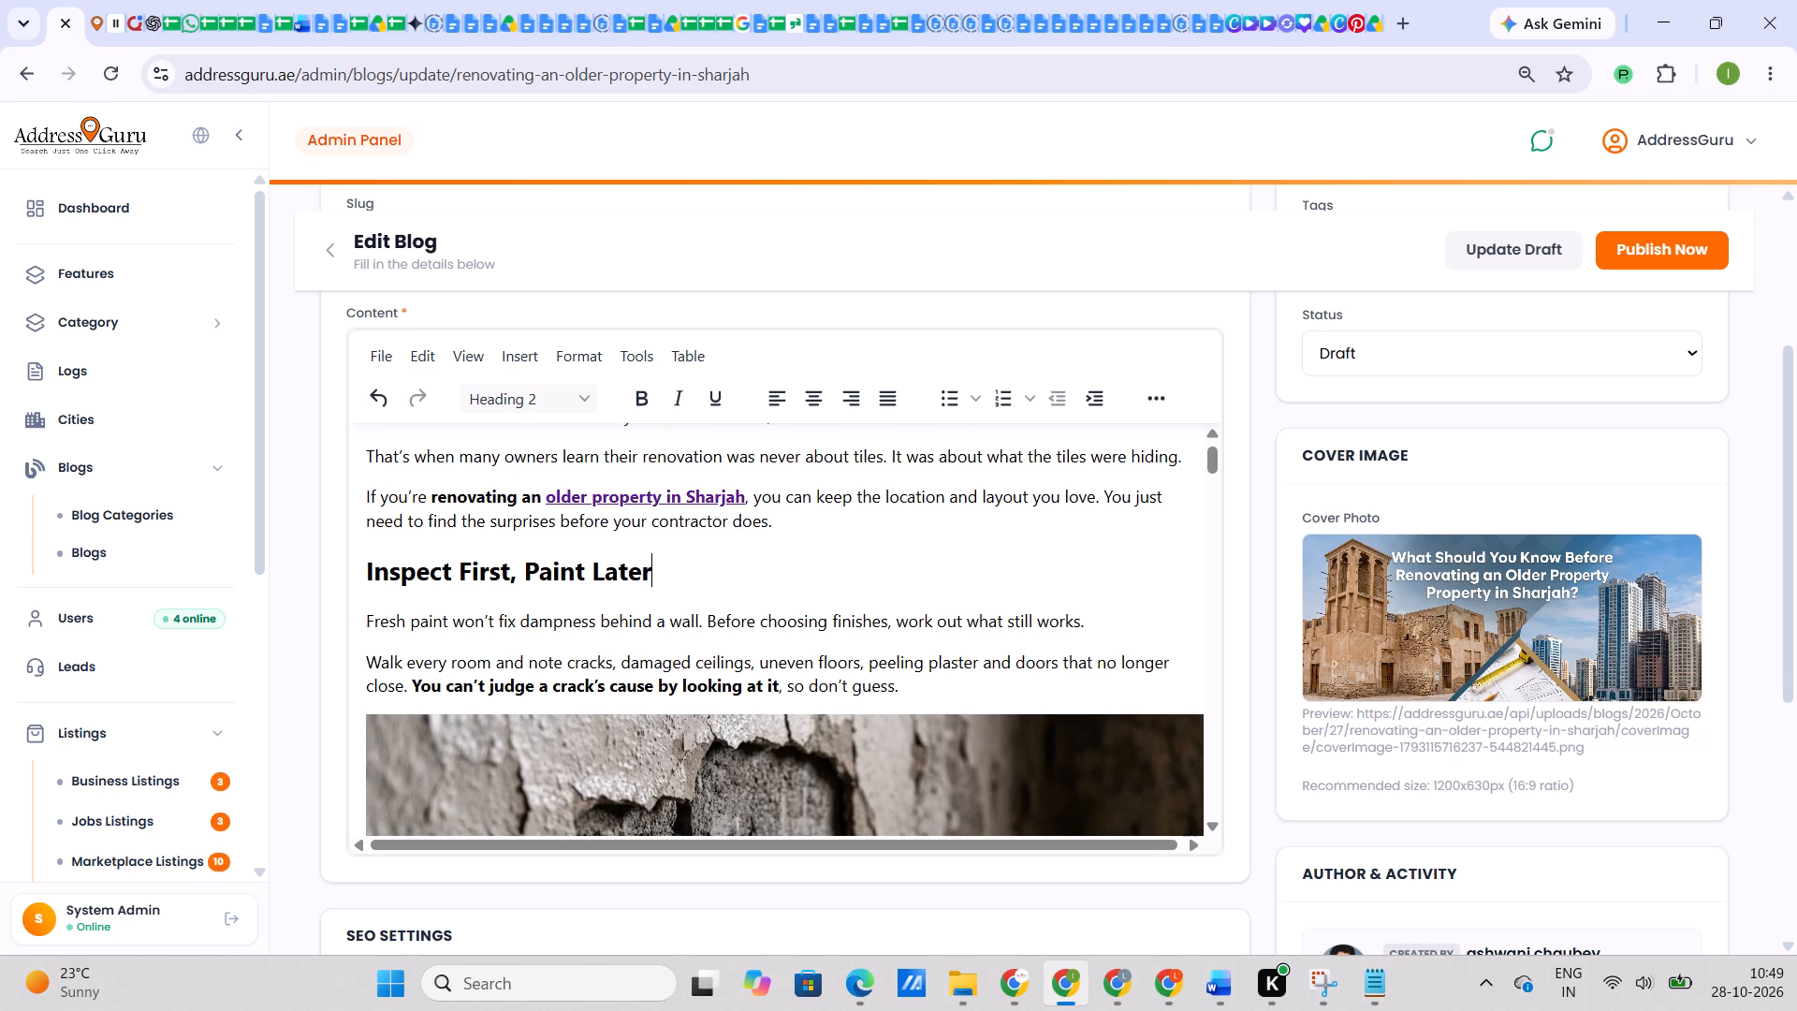
scroll(739, 615, "down", 1)
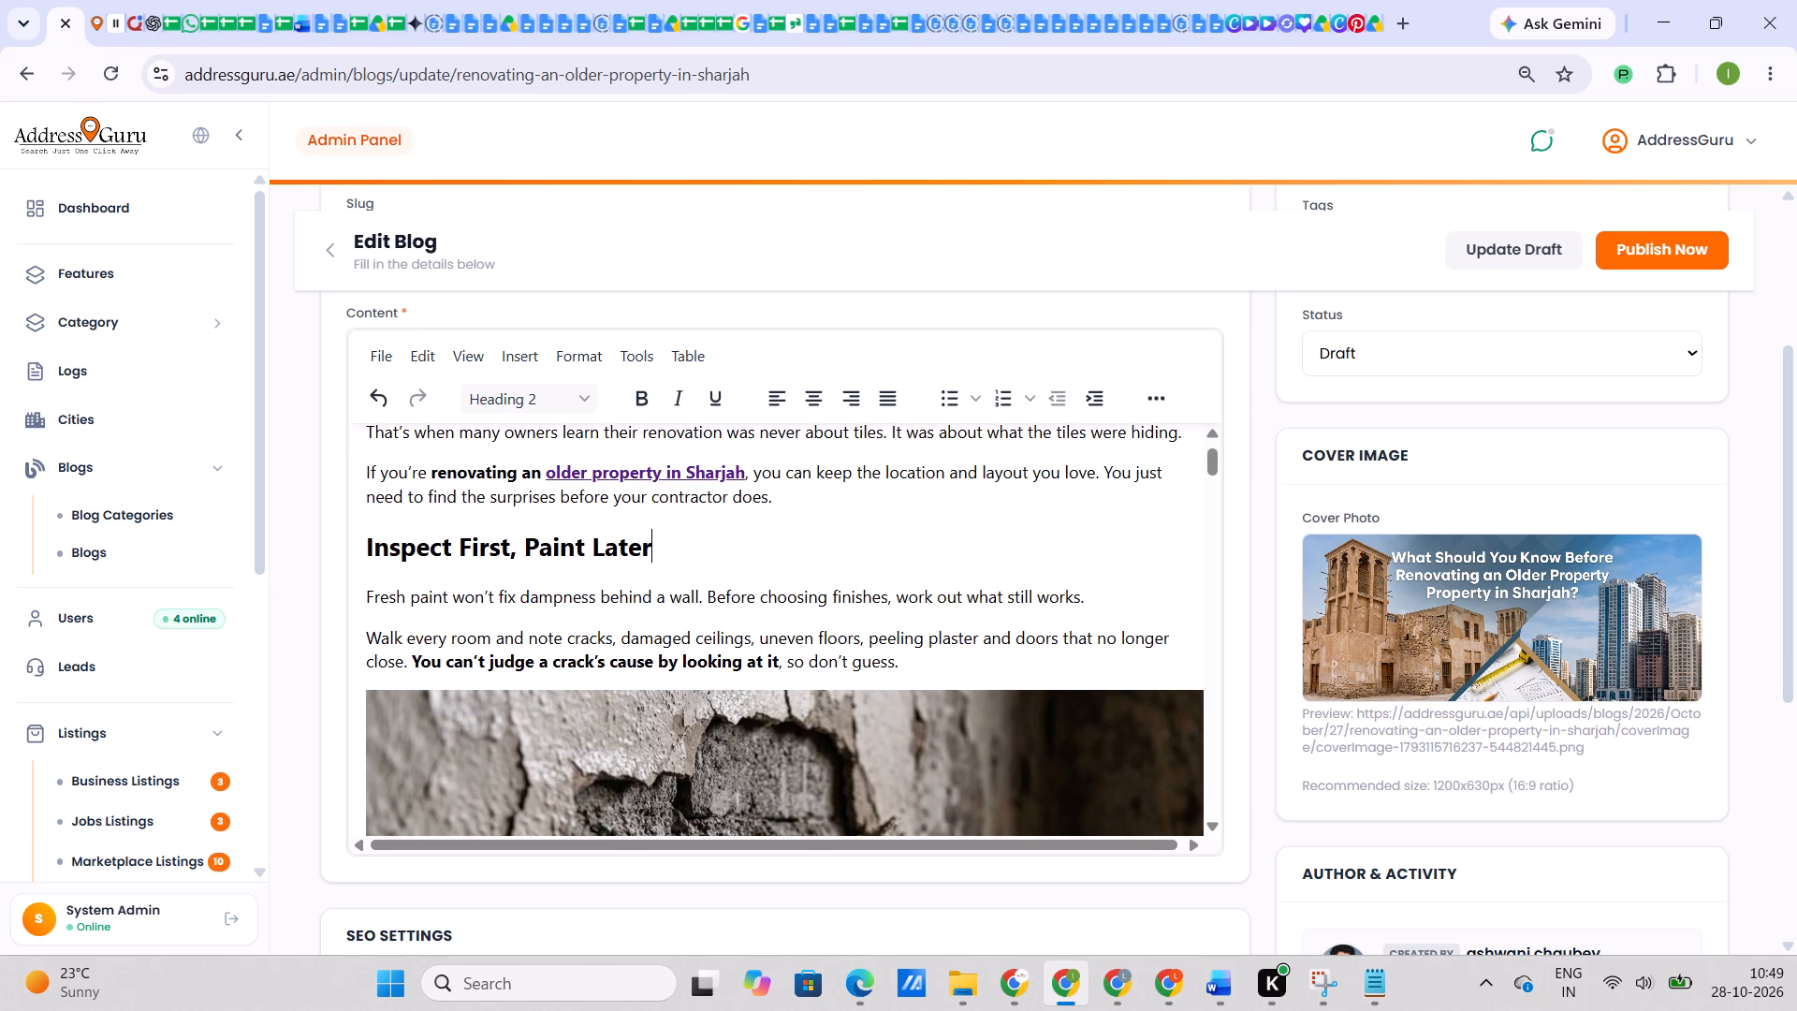
scroll(751, 594, "down", 1)
left_click(709, 471)
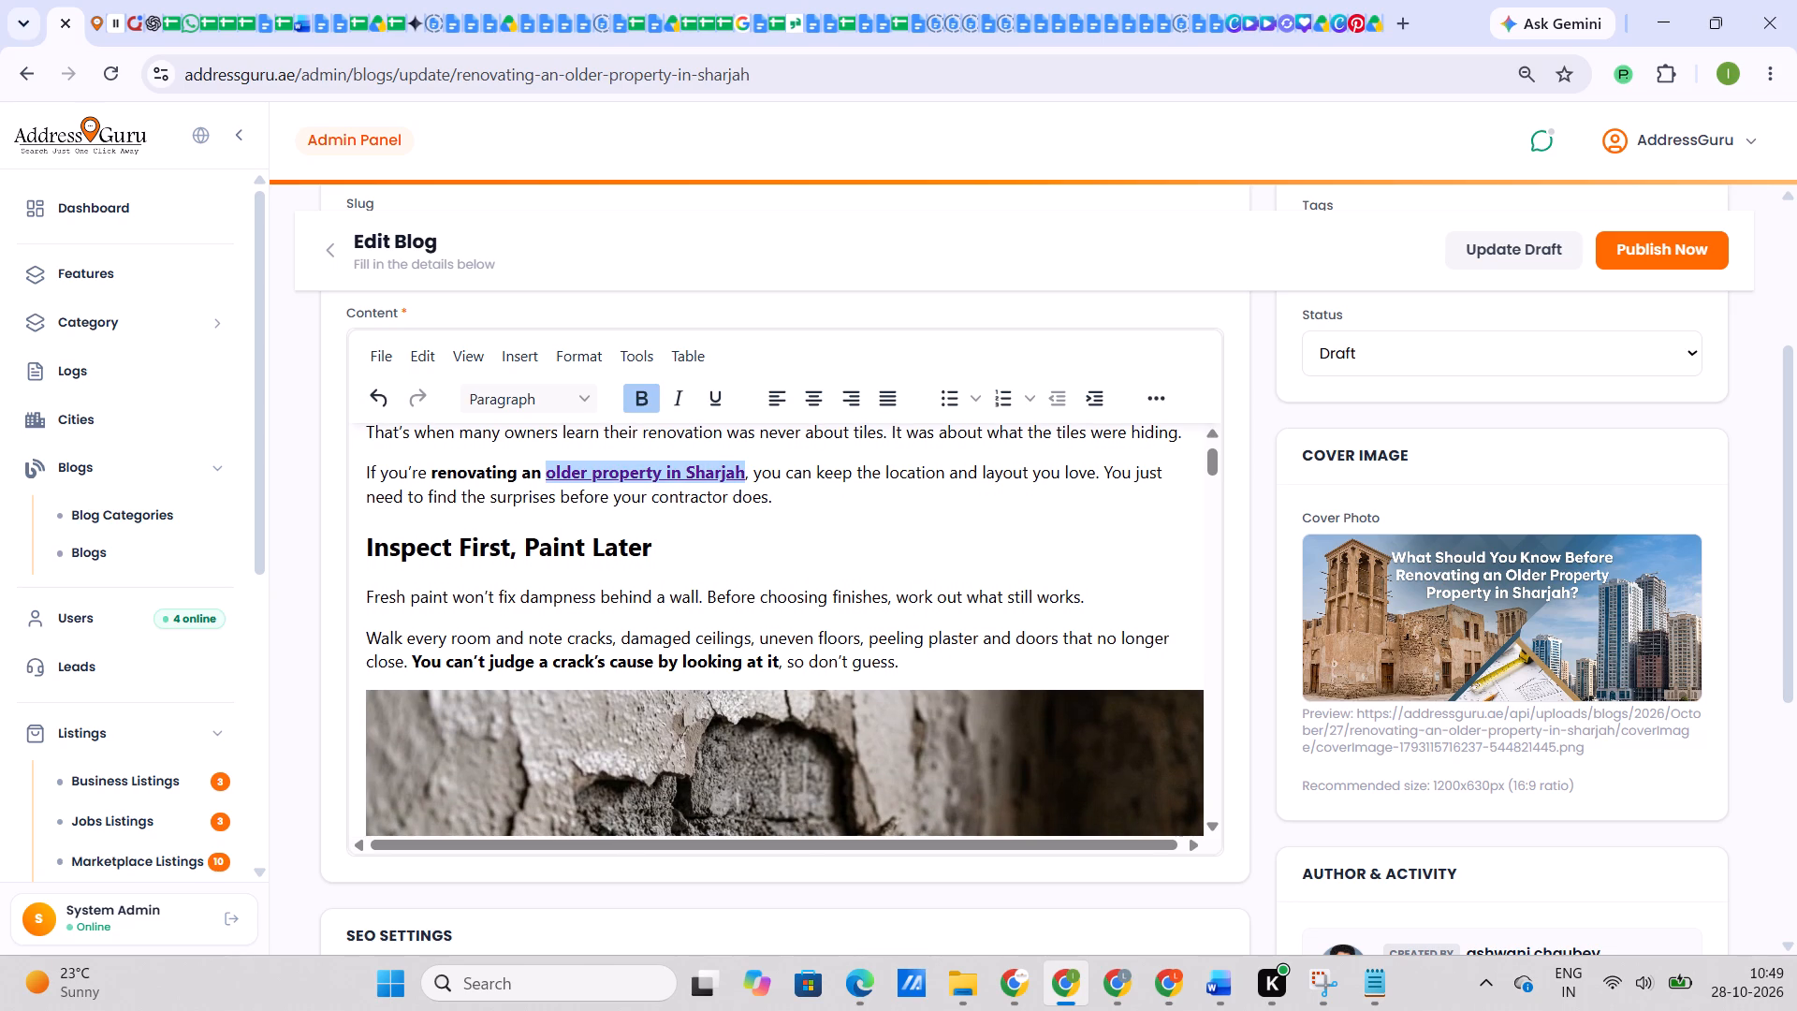
right_click(691, 475)
left_click(779, 495)
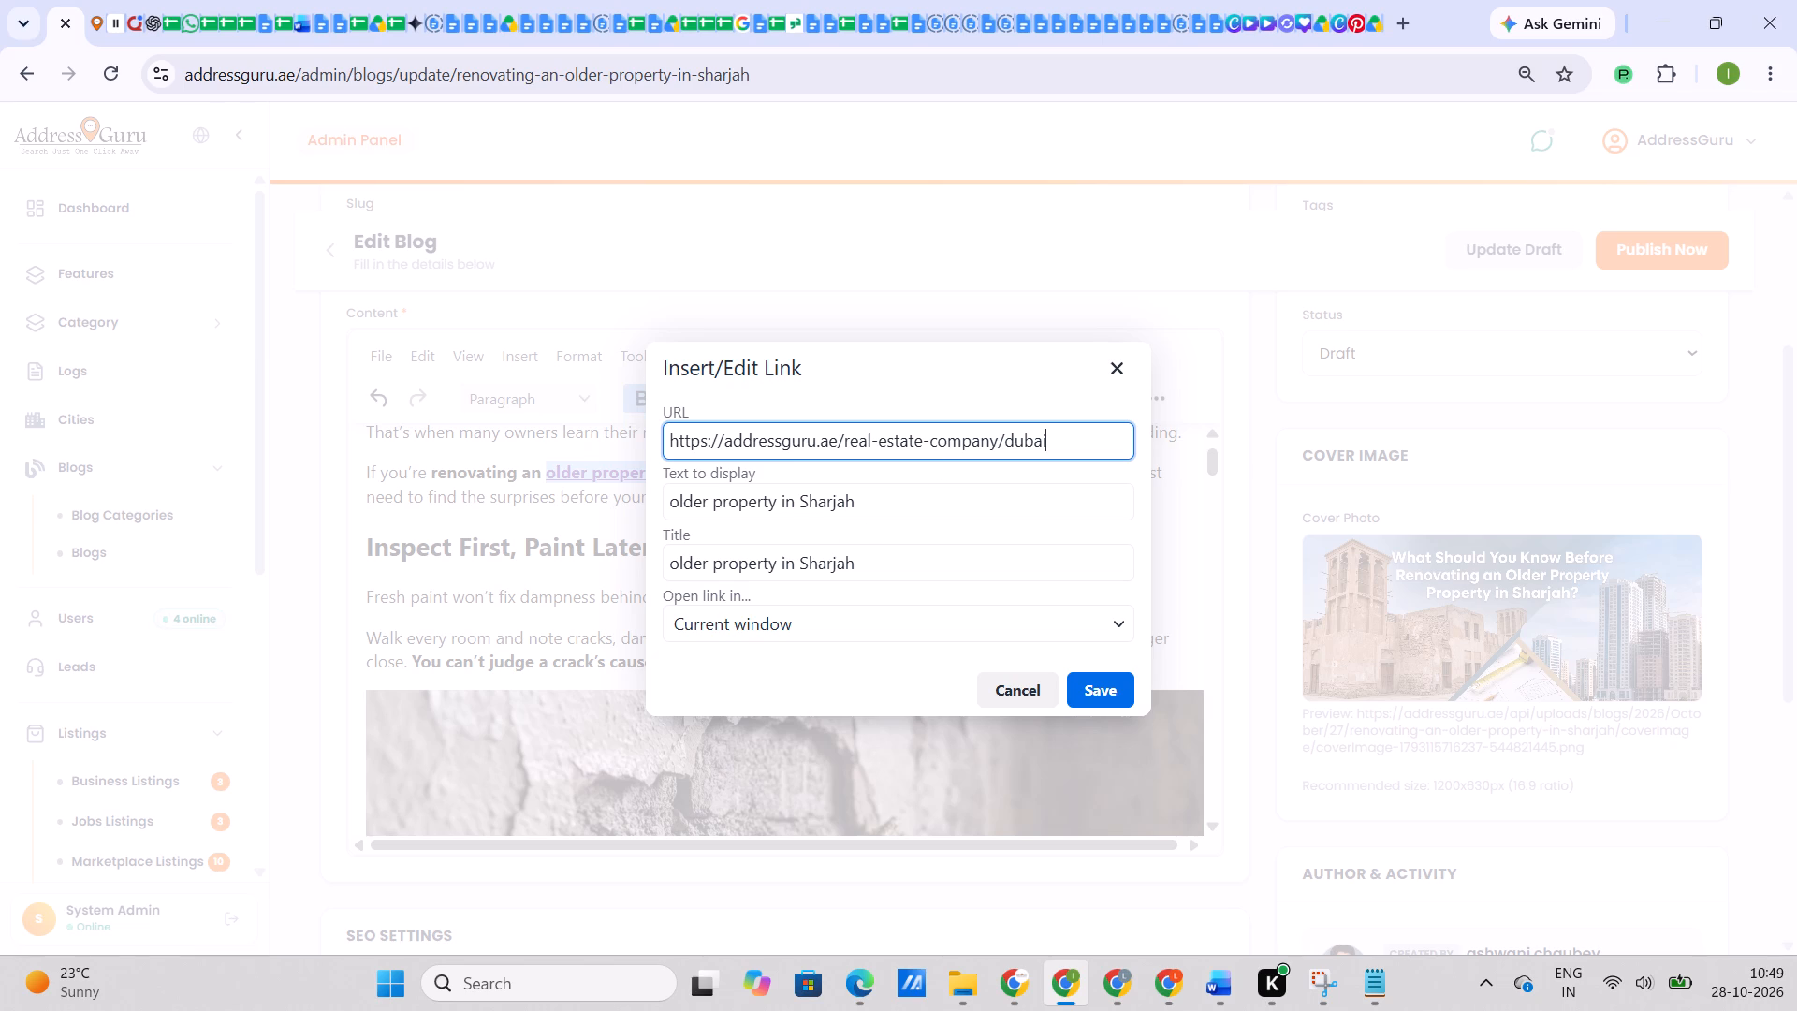
left_click_drag(811, 504, 890, 505)
key("ctrl+c")
left_click(890, 505, "ctrl")
triple_click(1008, 452)
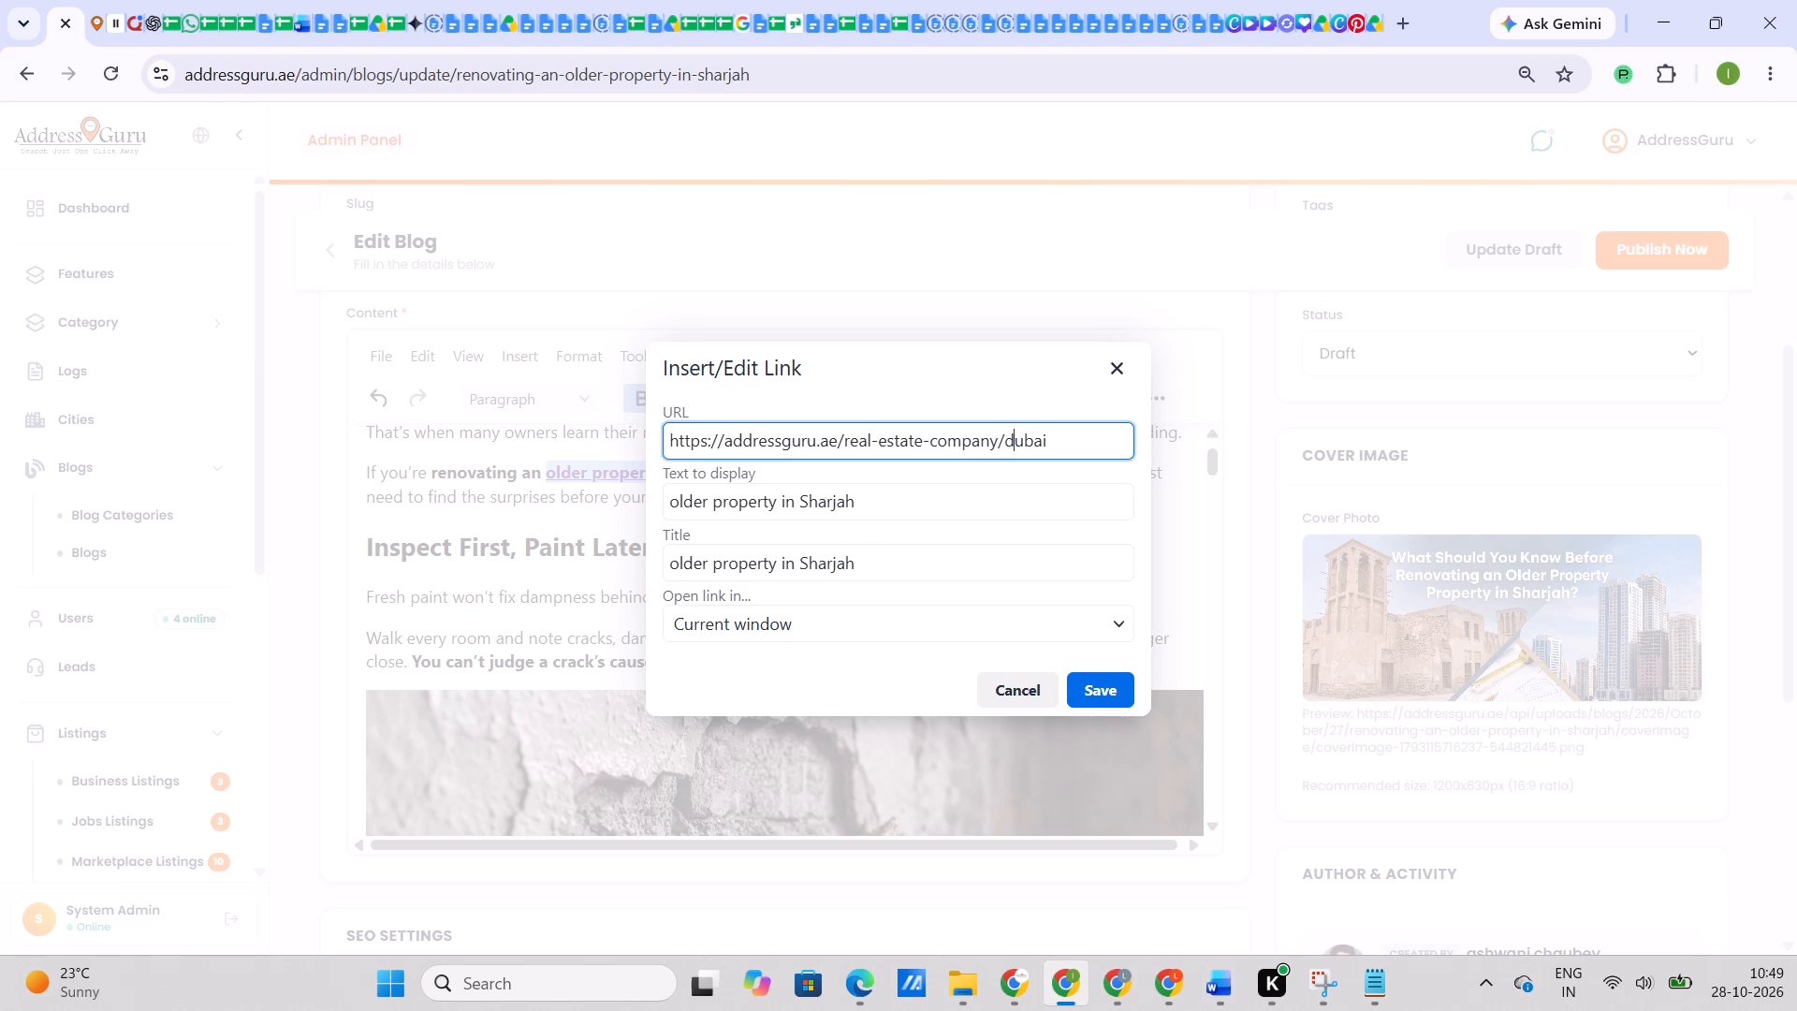
left_click(1045, 442)
double_click(1029, 447)
key("ctrl+v")
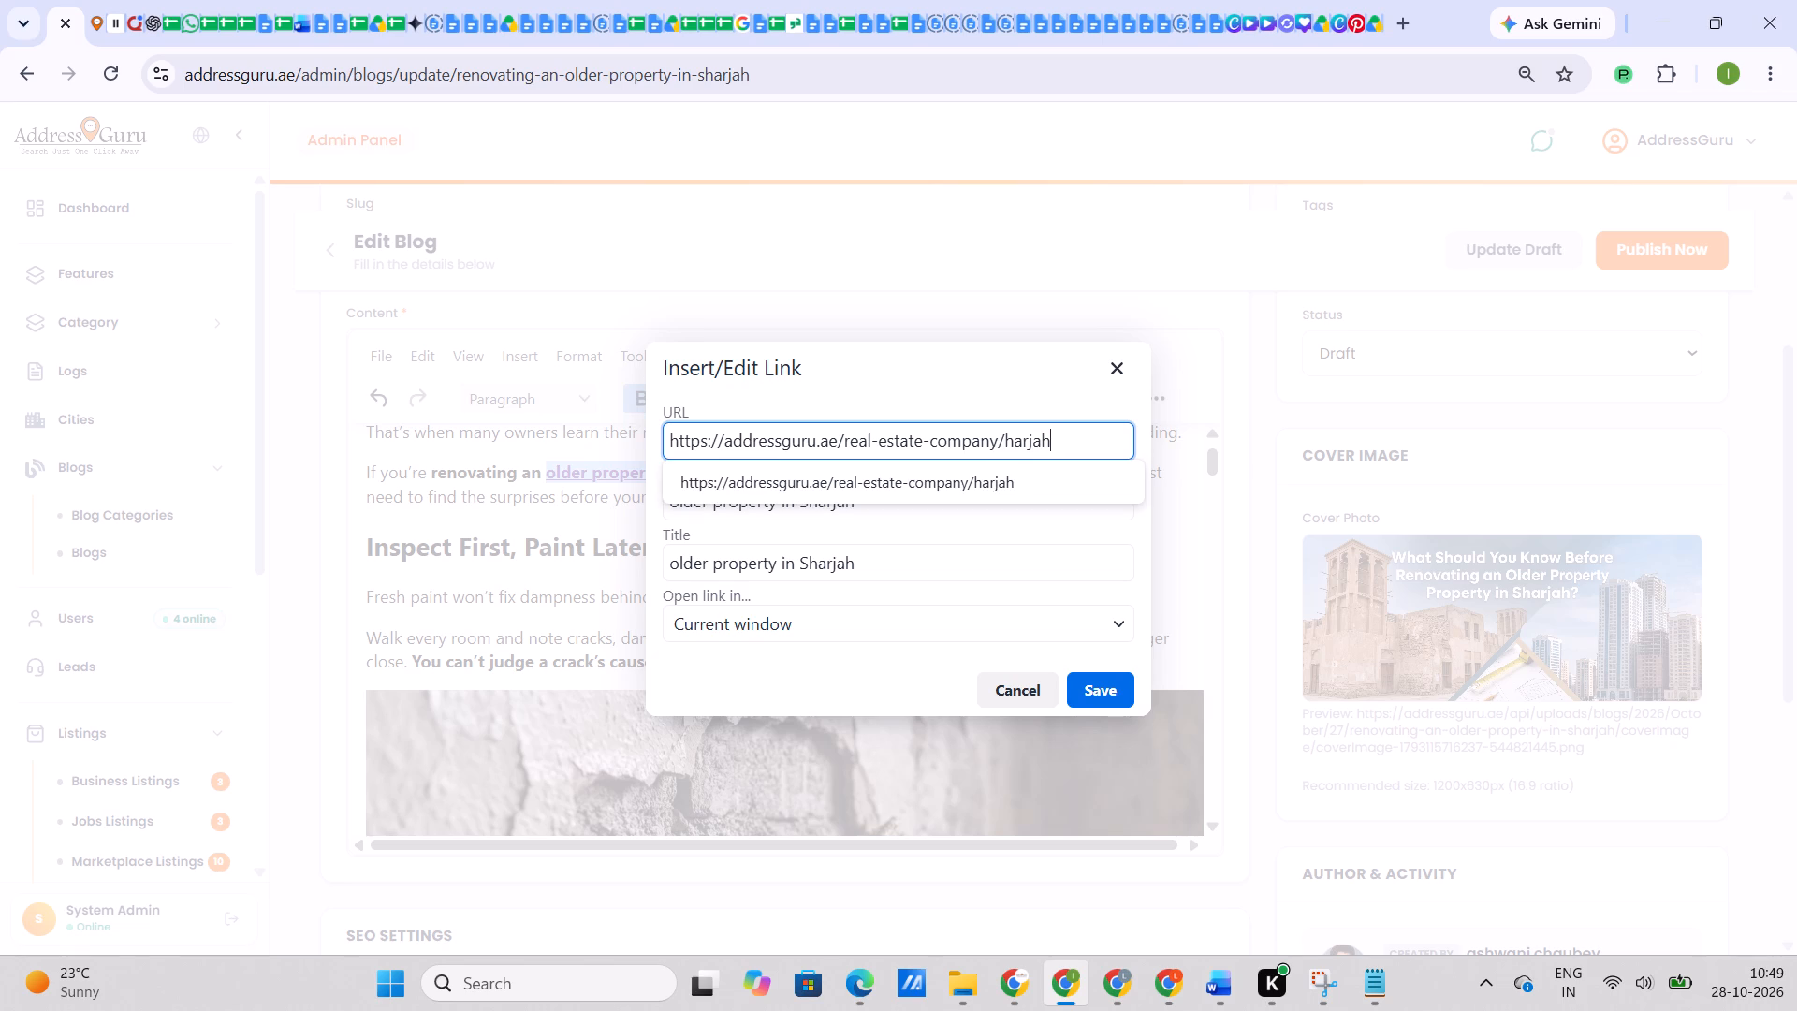
left_click(1005, 446)
key("s")
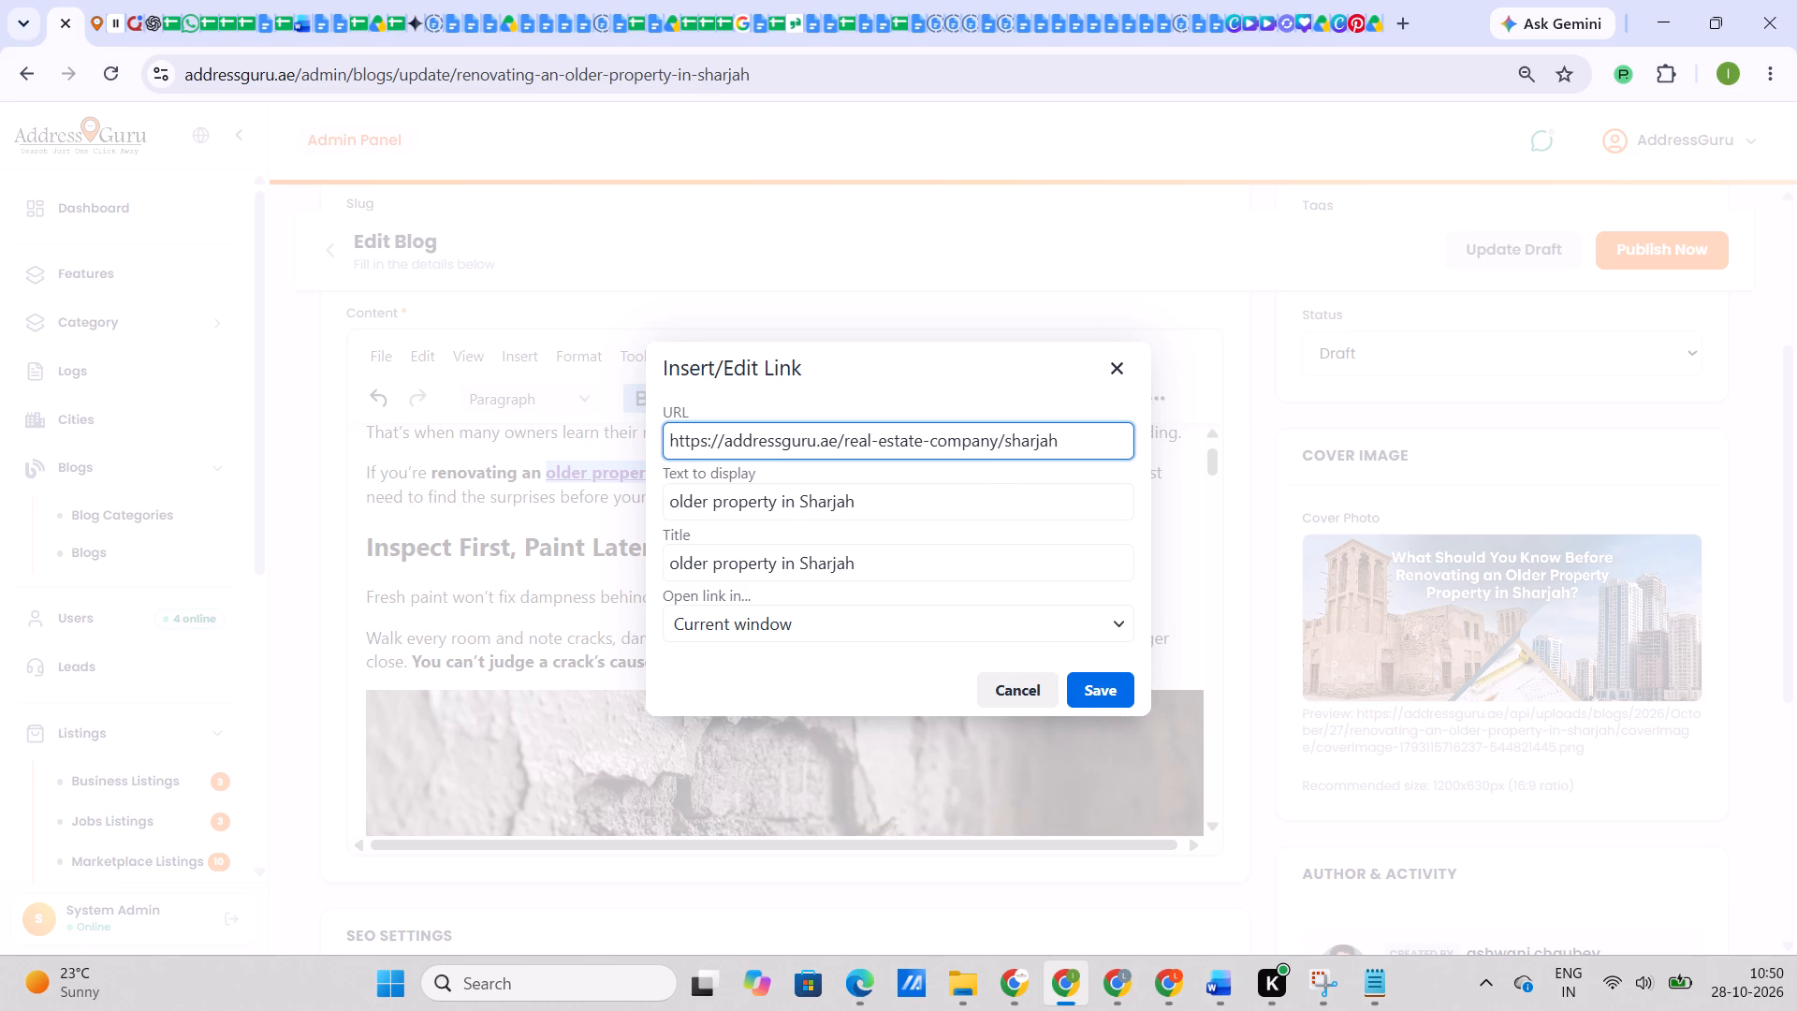
left_click(1000, 482)
left_click(1103, 687)
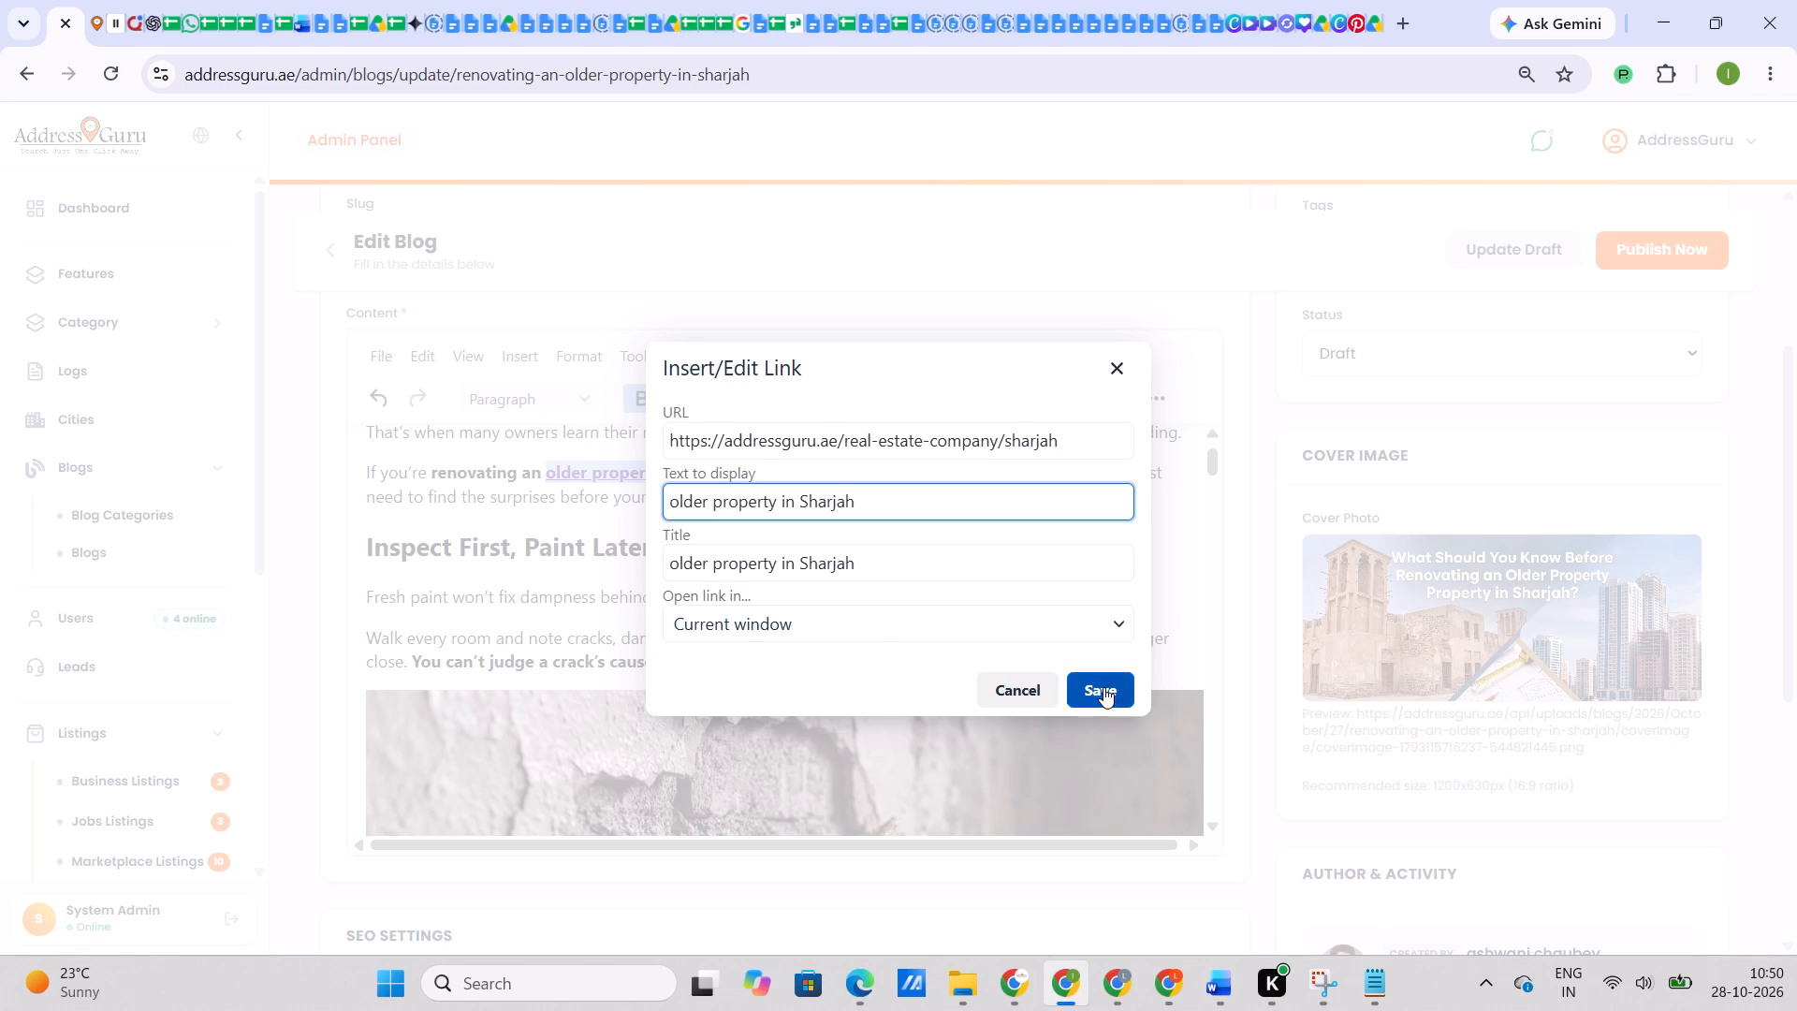
left_click(913, 553)
Switch to the user dashboard's blog list, filter it to drafts, look through both pages, and return to the renovation draft.
scroll(914, 555, "left", 1)
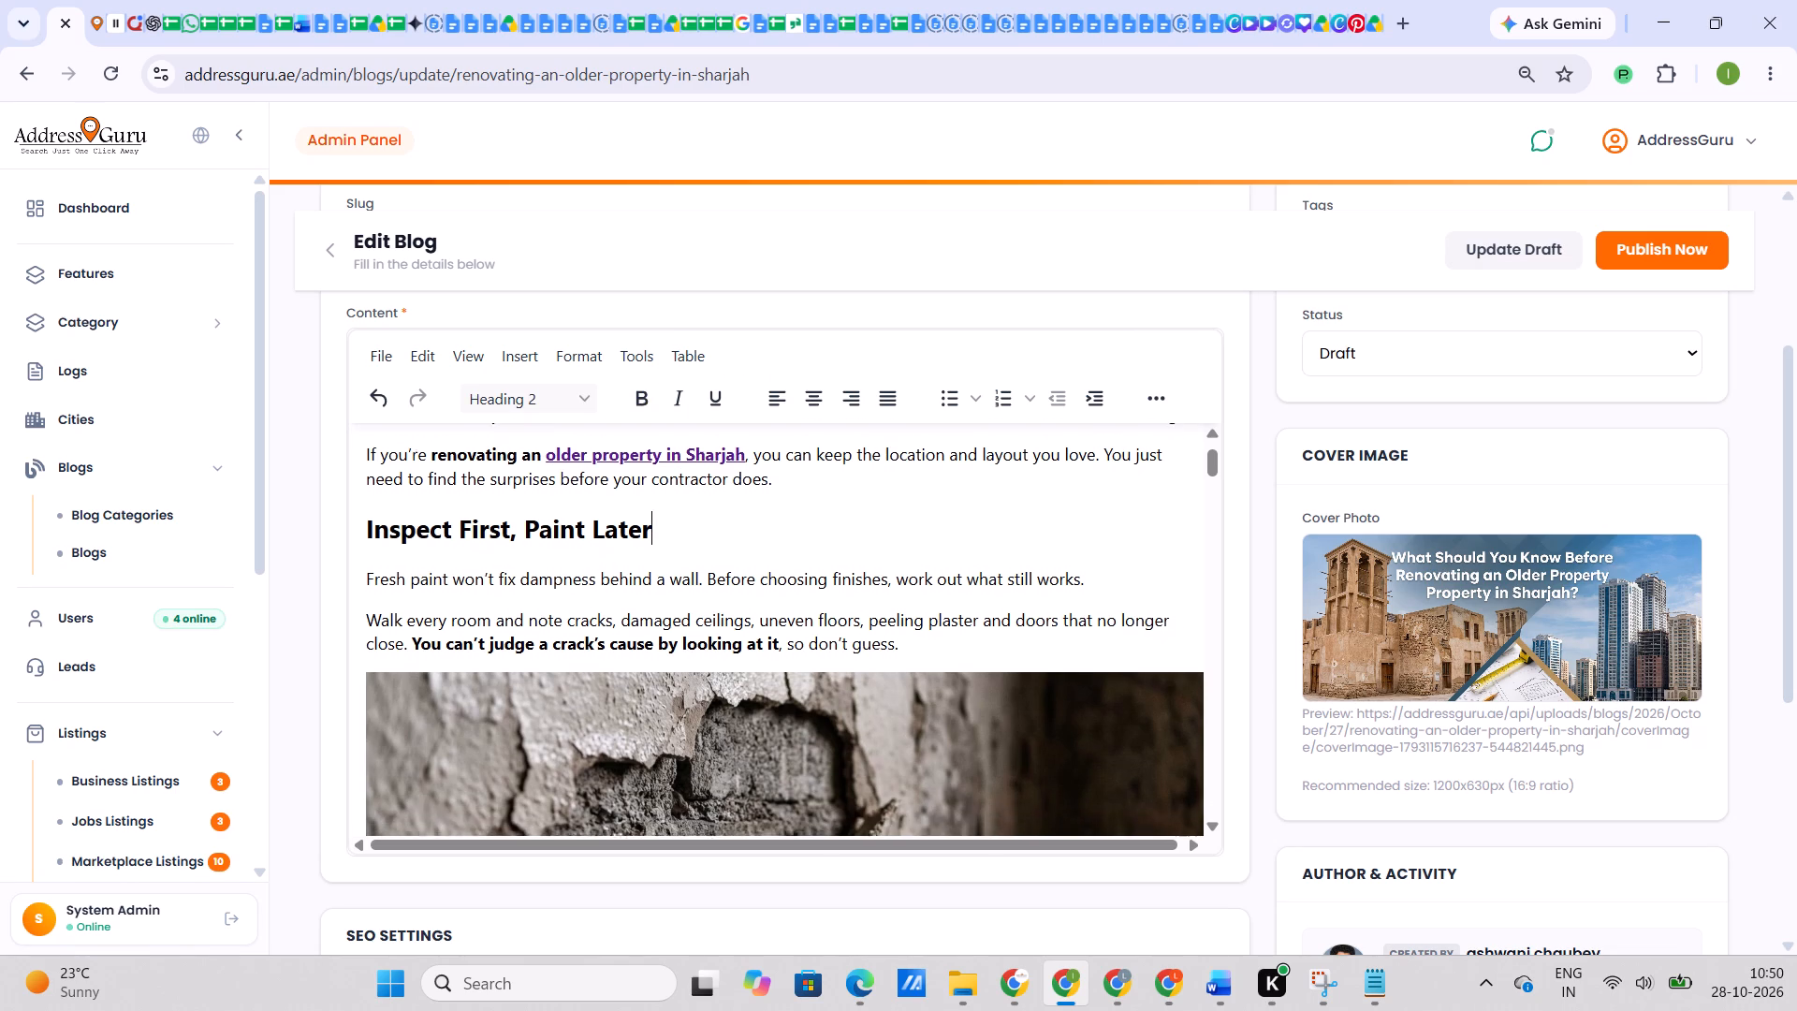
scroll(913, 558, "left", 1)
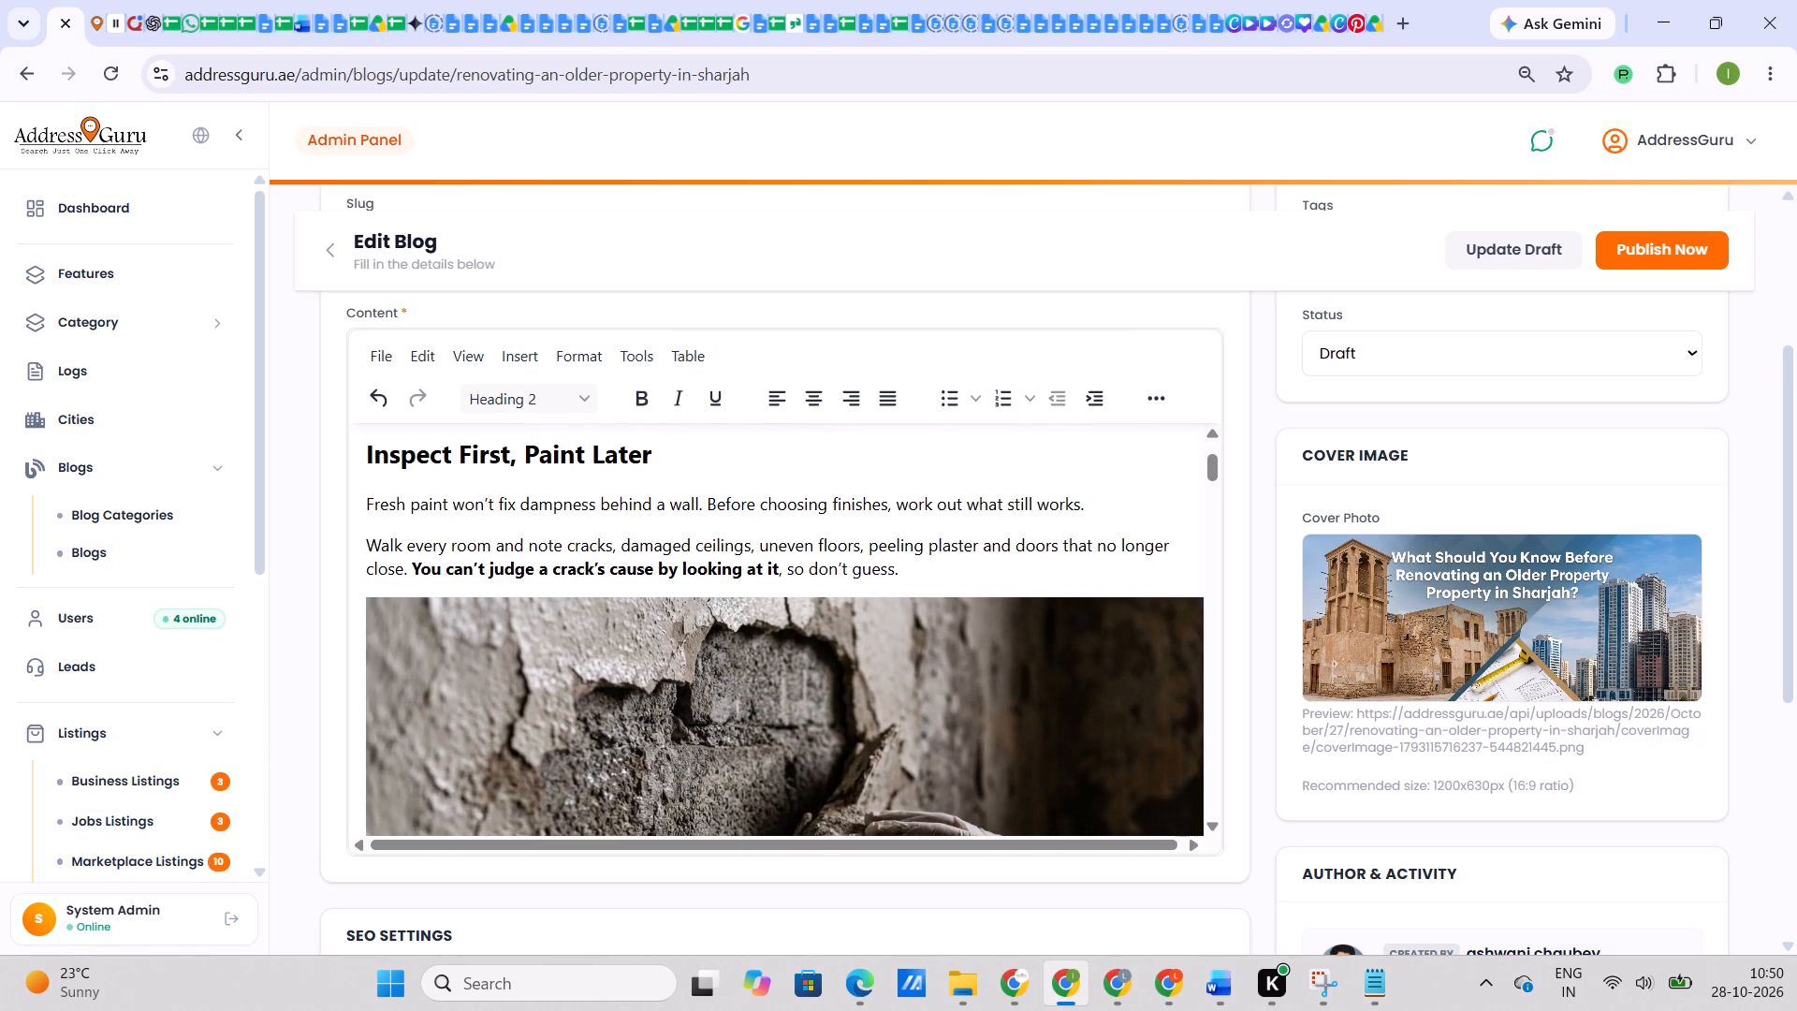
scroll(913, 558, "left", 2)
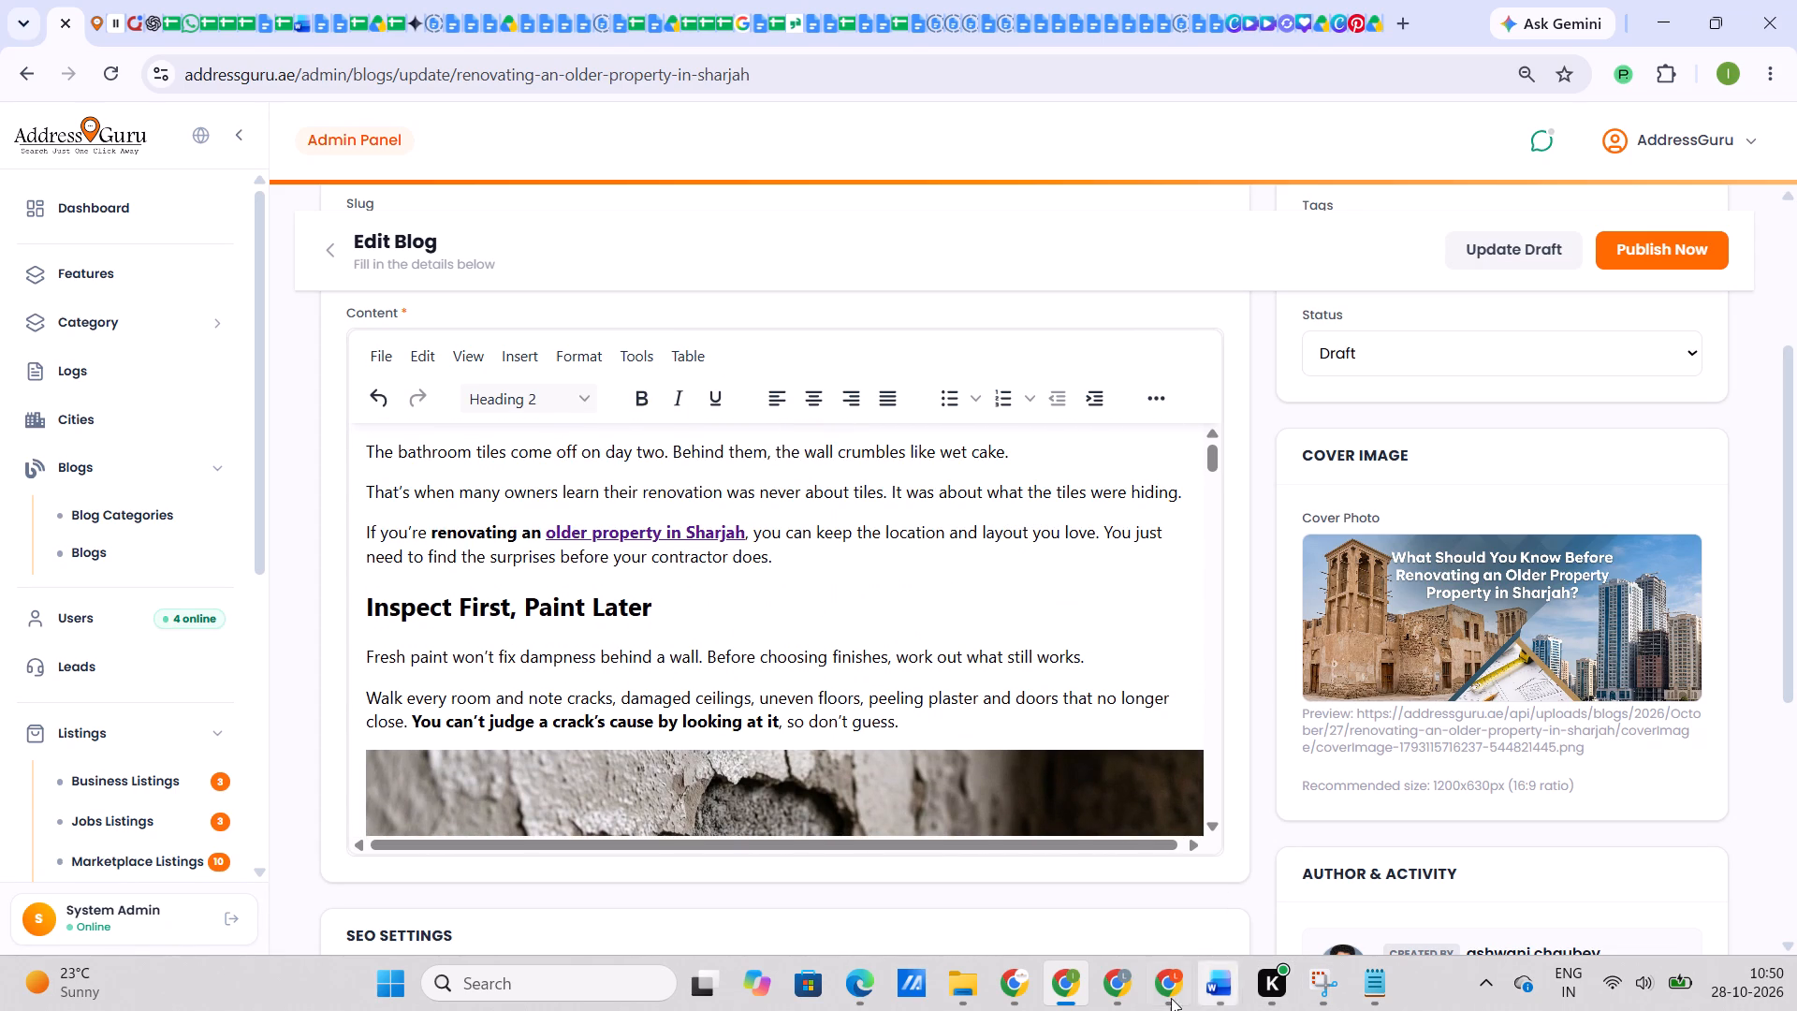
left_click(1125, 988)
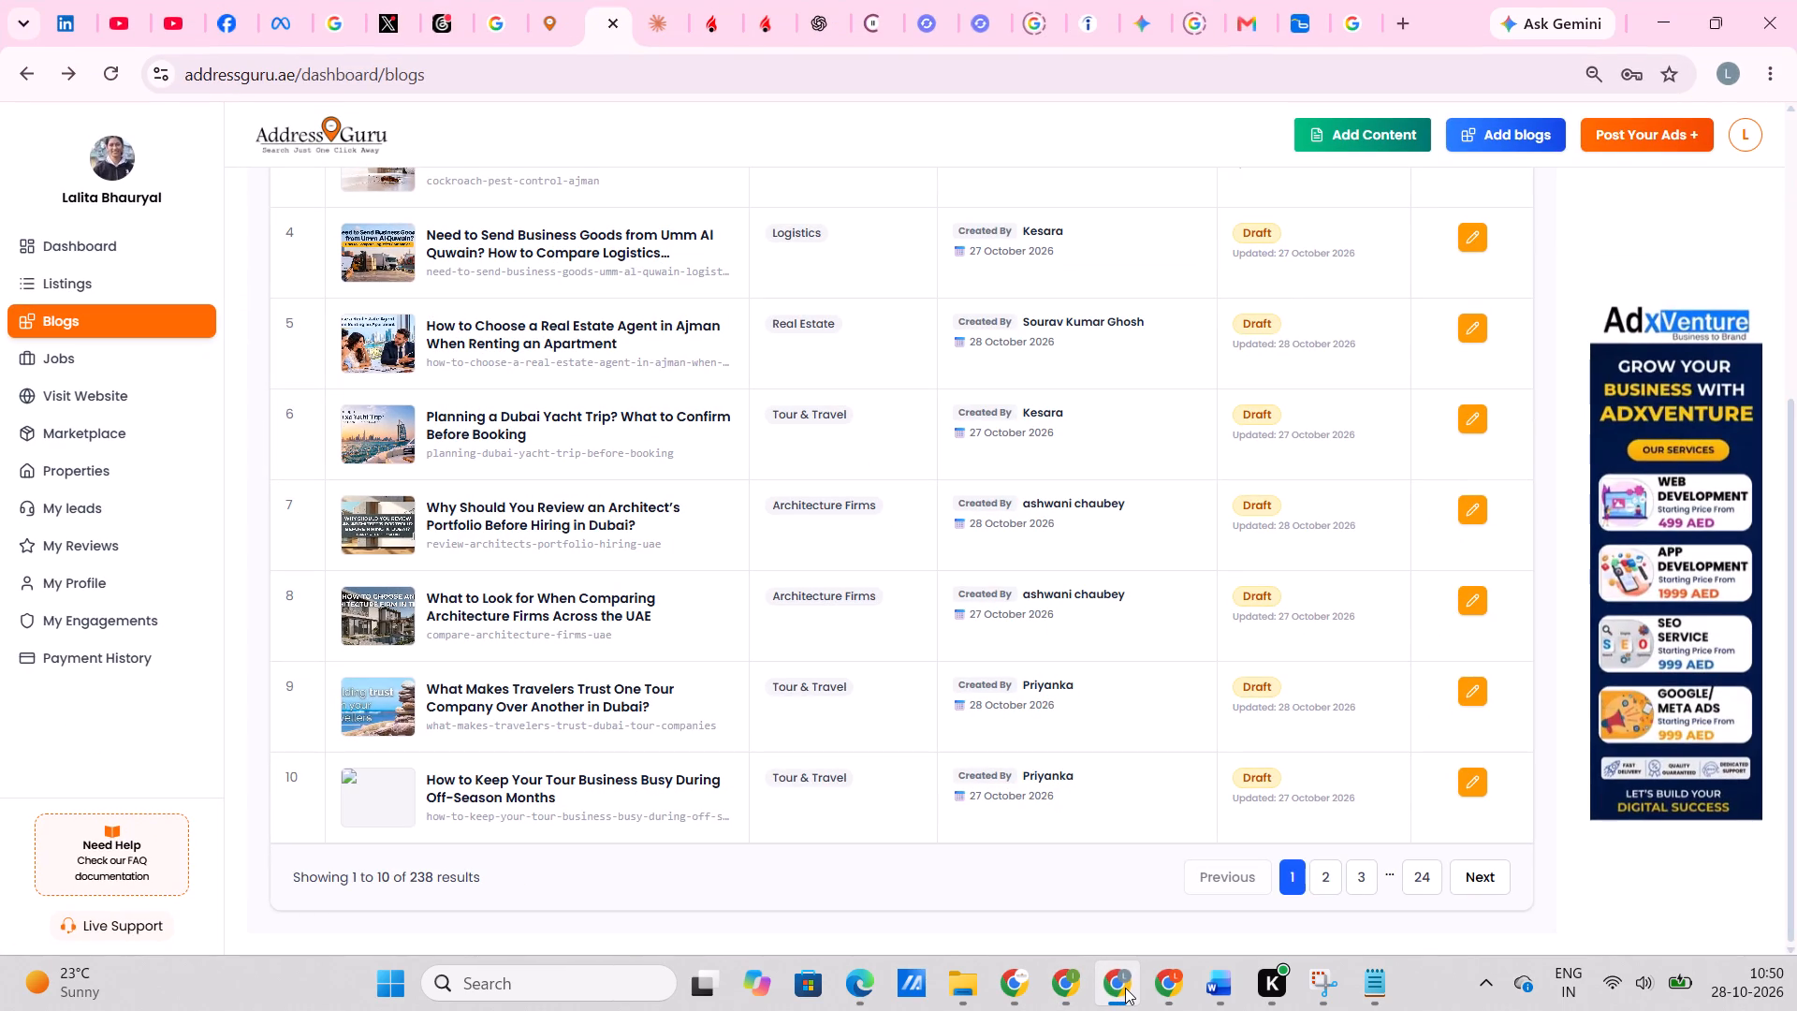
scroll(1428, 398, "up", 5)
left_click(1466, 305)
scroll(1381, 545, "down", 5)
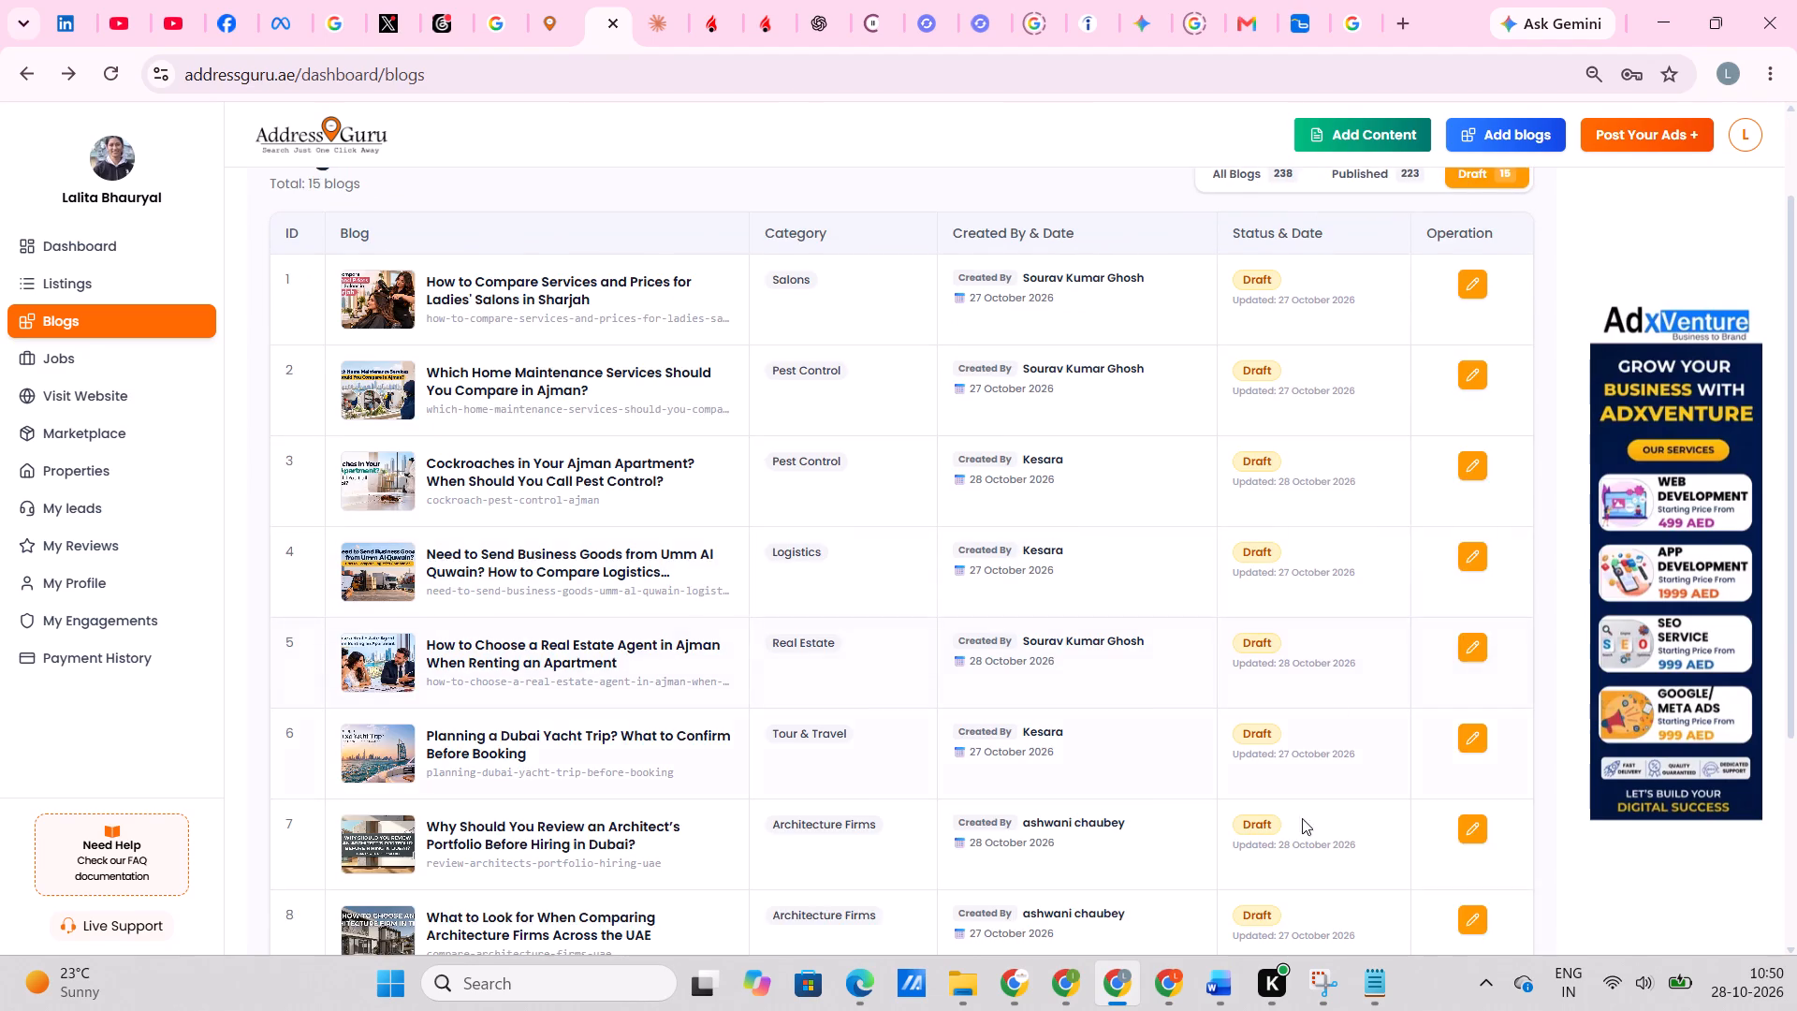
scroll(1311, 824, "down", 6)
double_click(1433, 866)
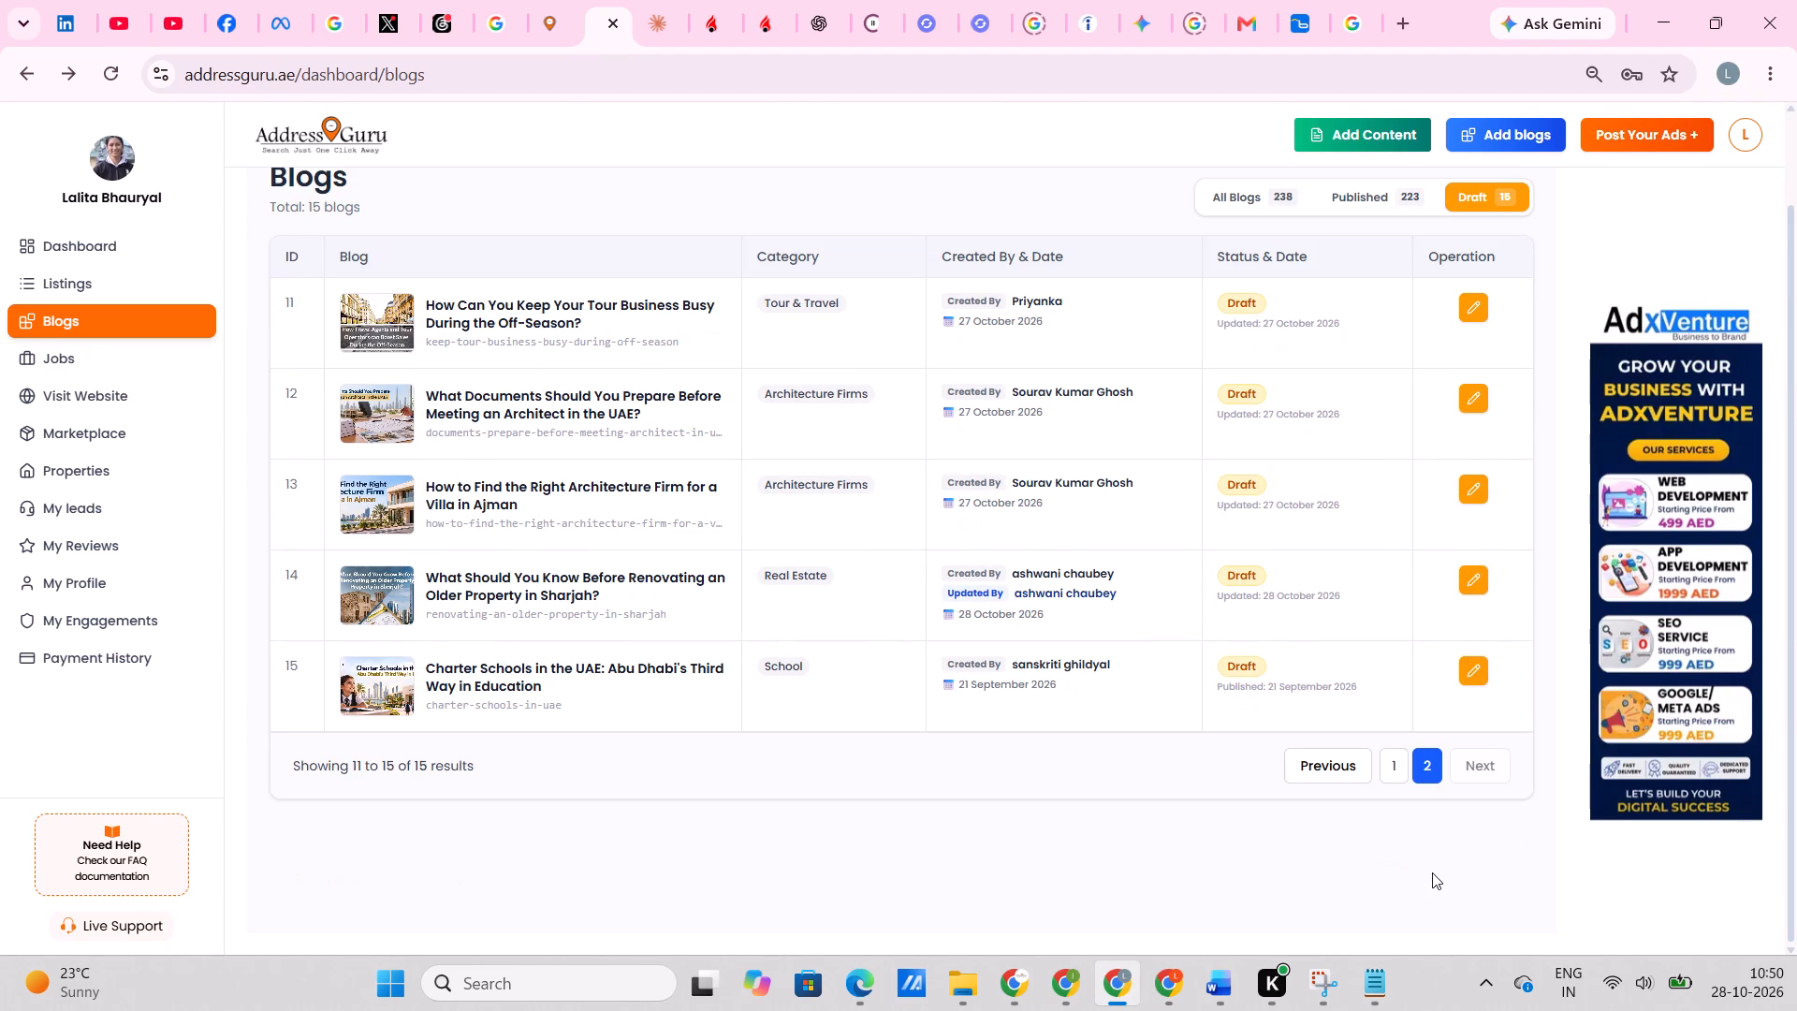
left_click(1650, 0)
Review the renovation draft's content from "Inspect First, Paint Later" through the permits section and its UAE-wide note.
scroll(831, 666, "down", 1)
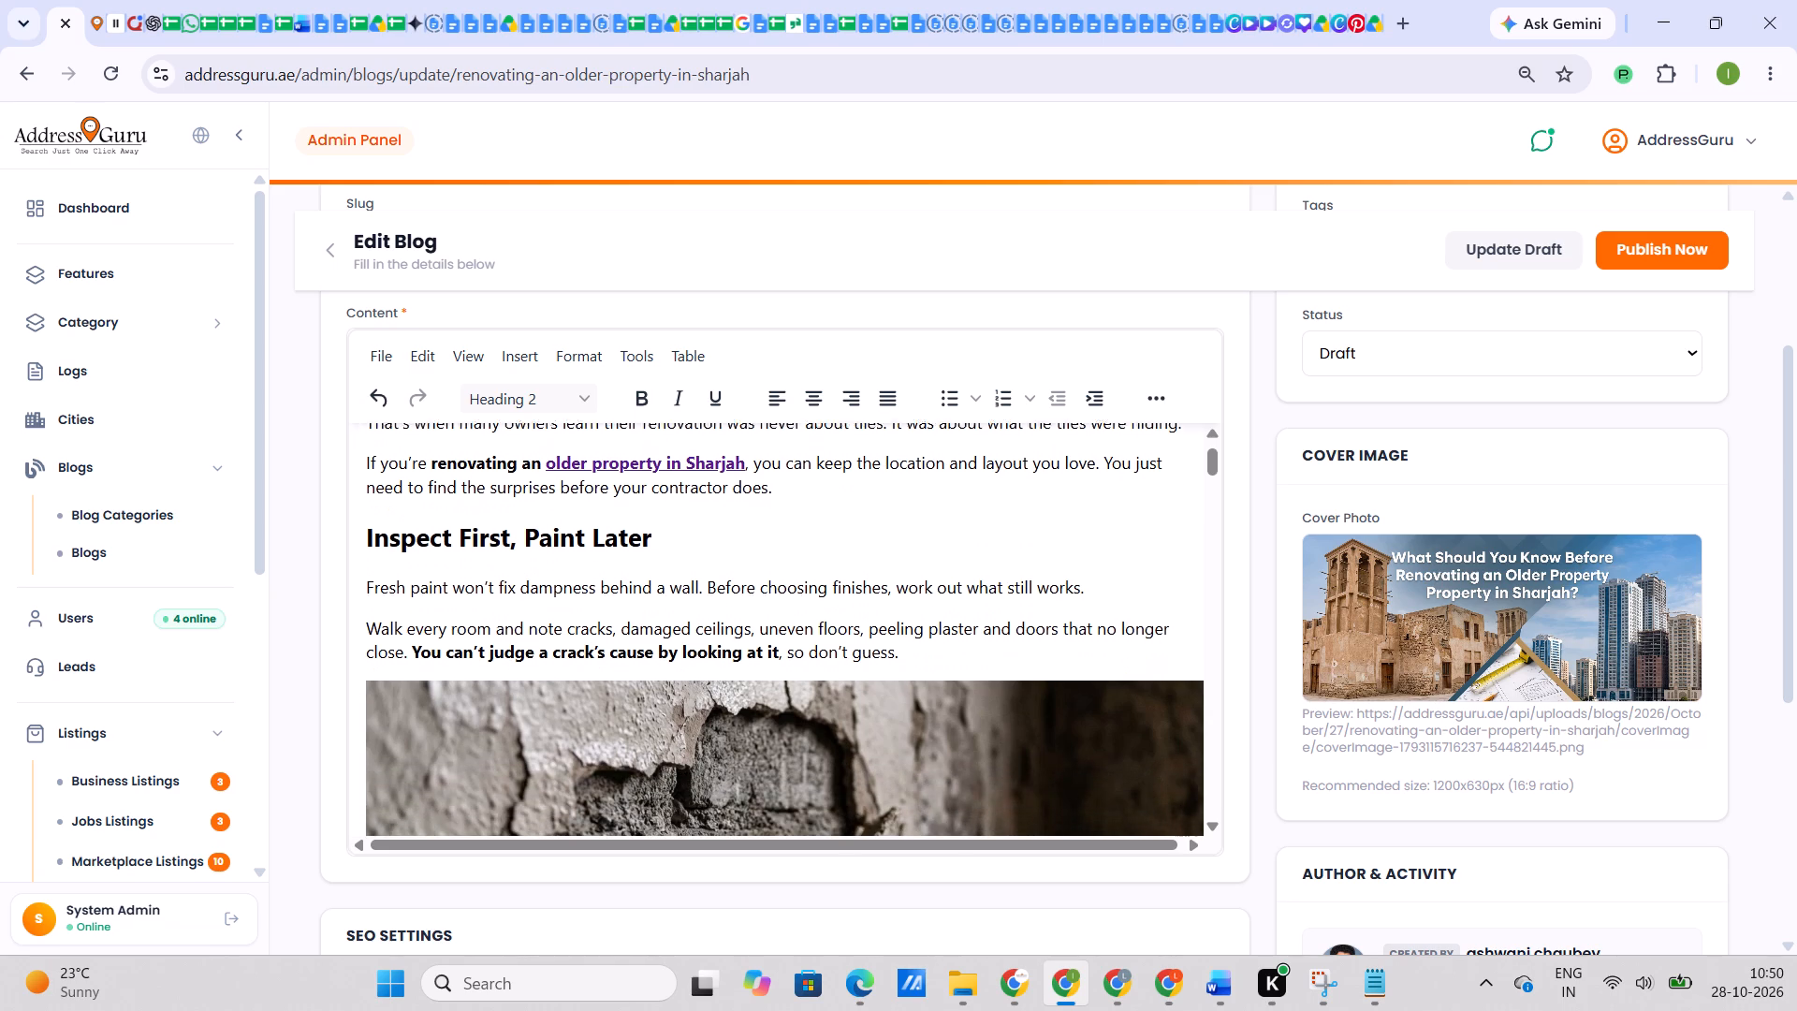
scroll(828, 664, "down", 1)
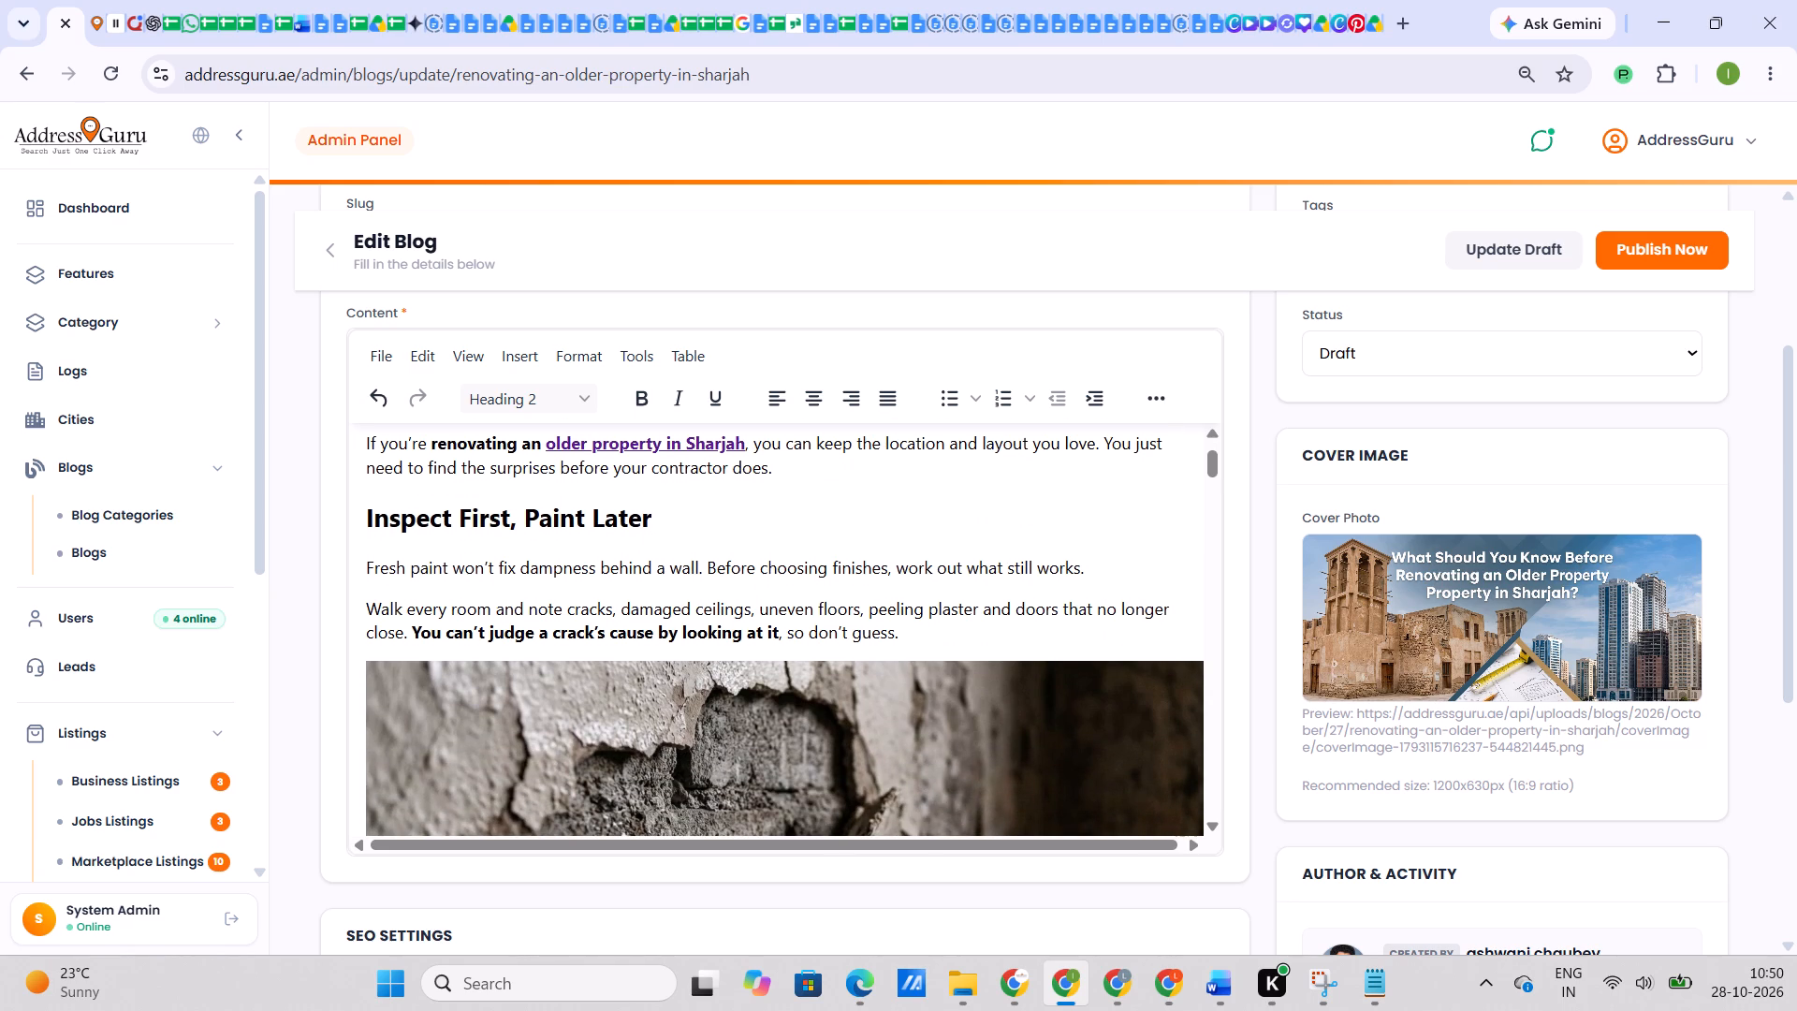
scroll(734, 592, "down", 2)
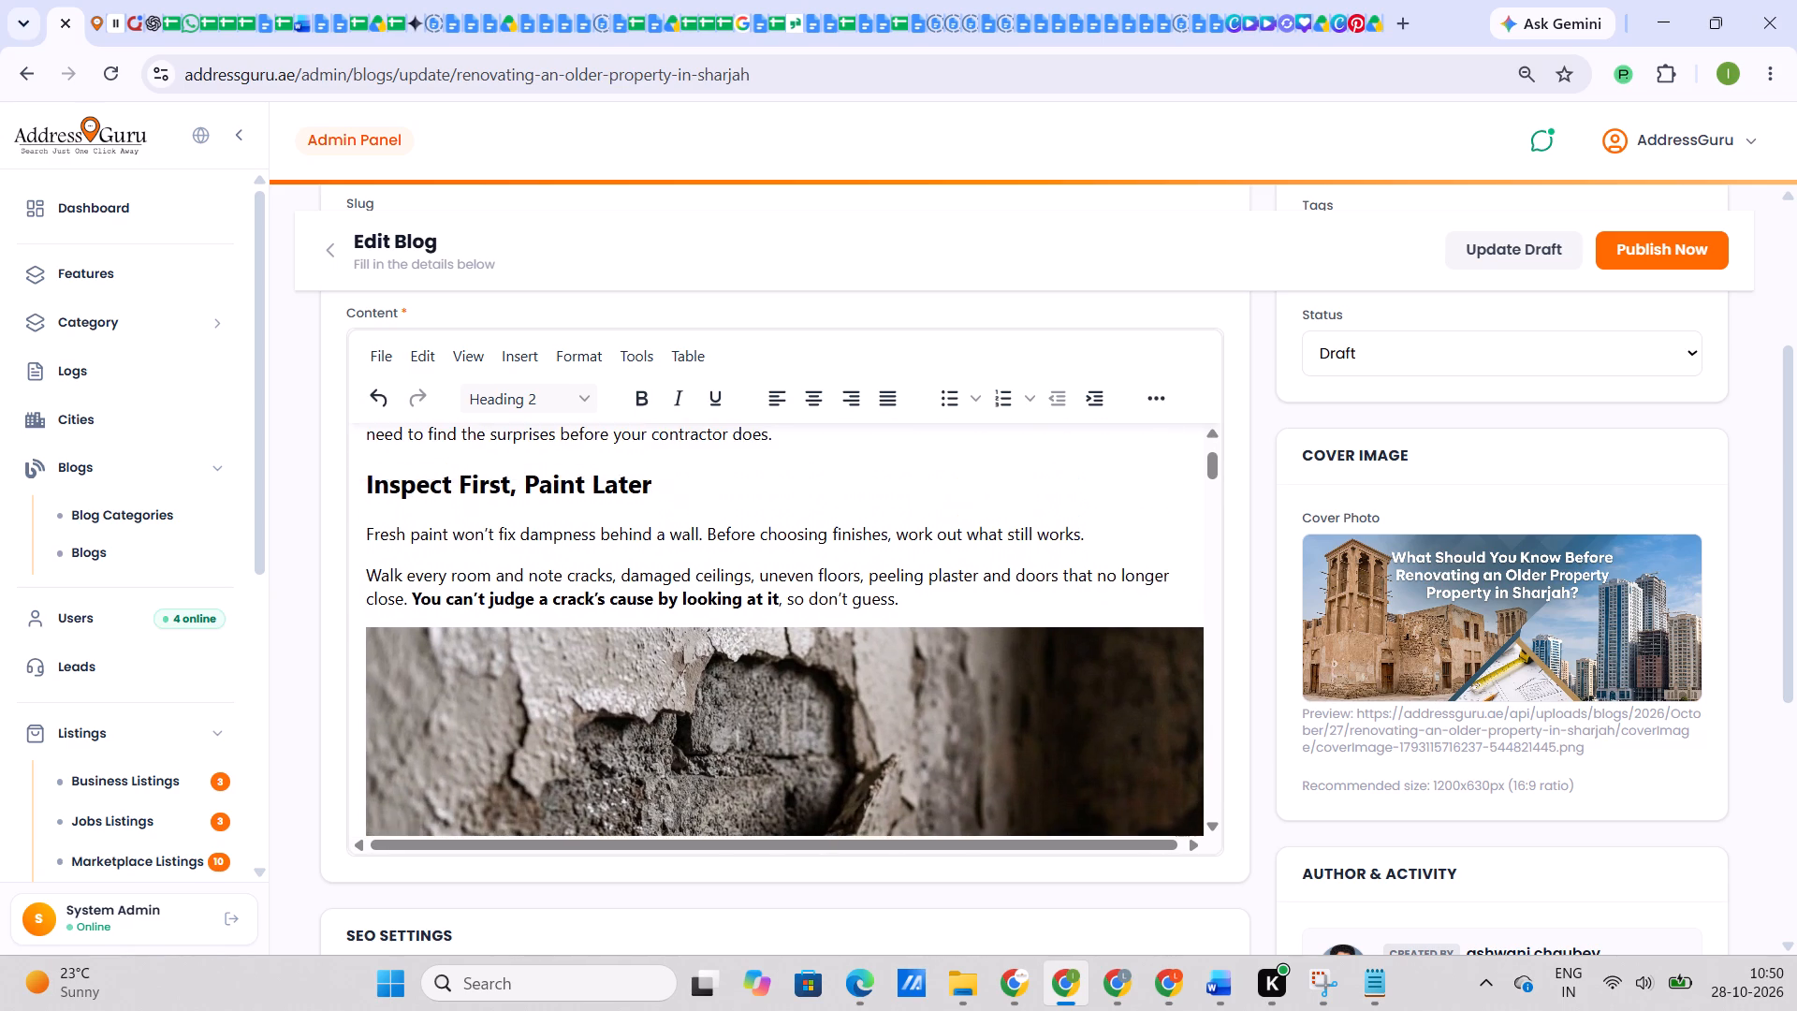
scroll(734, 592, "down", 3)
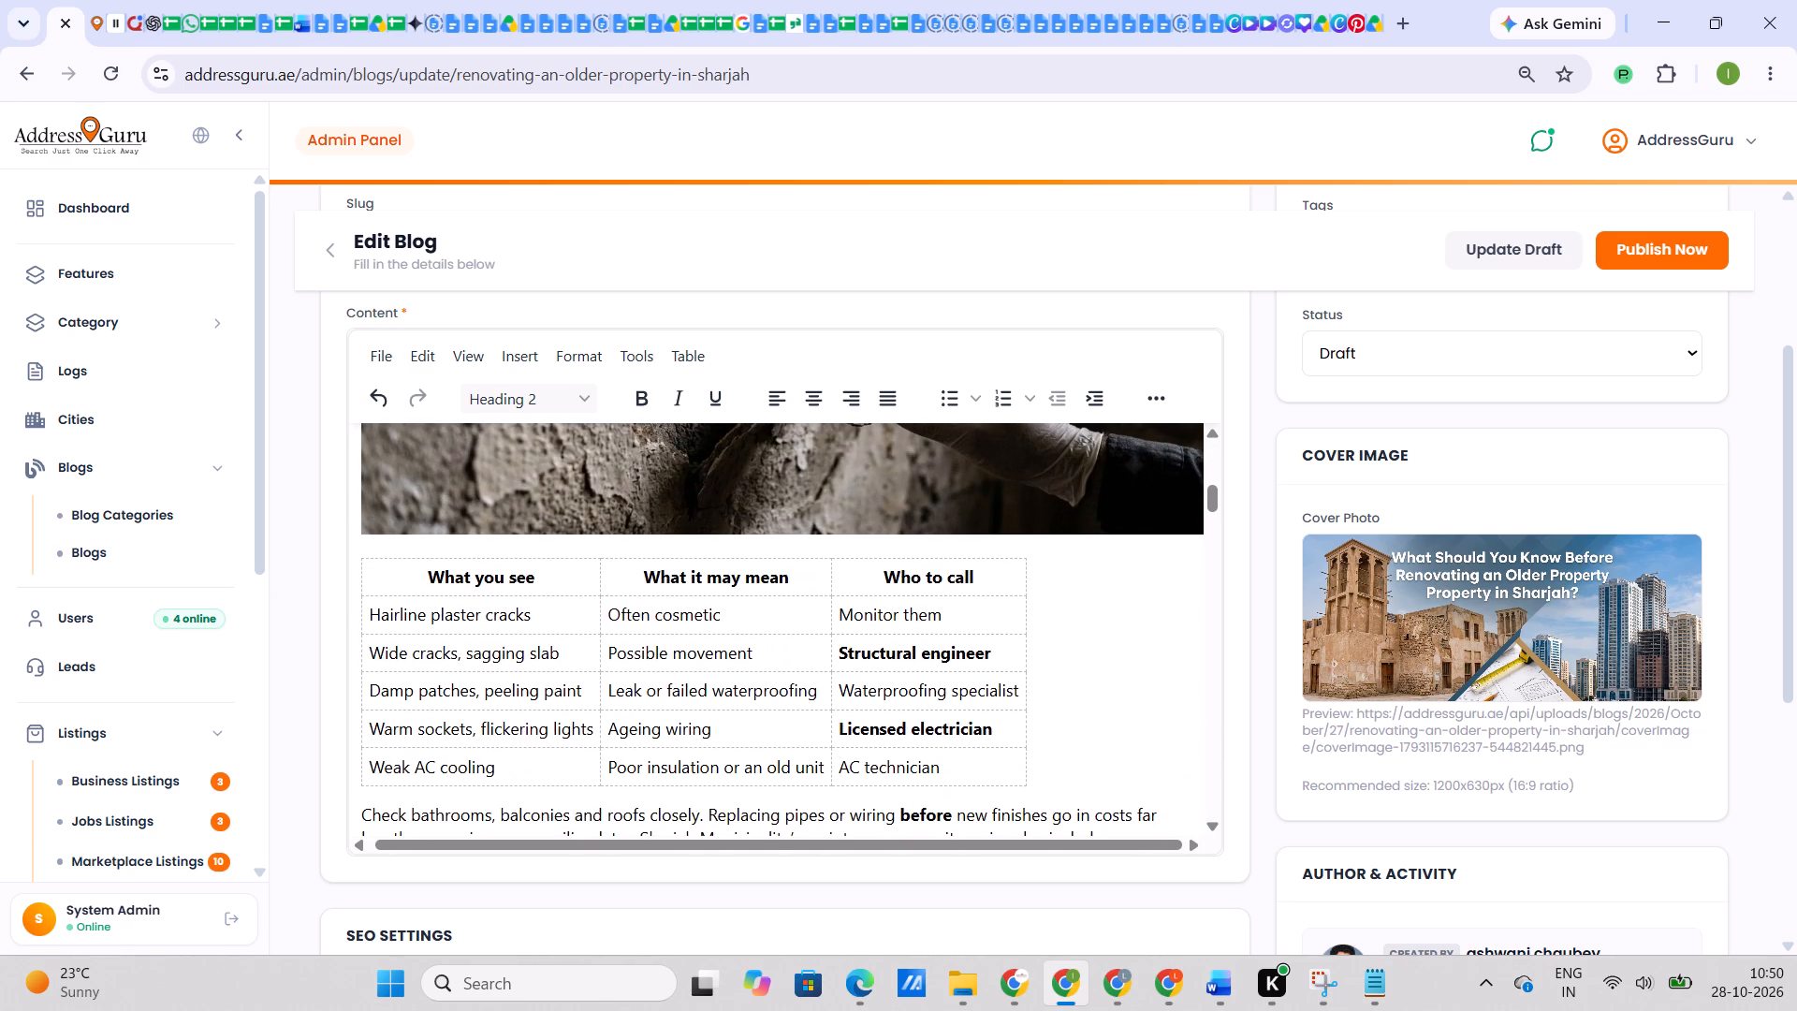
scroll(869, 661, "down", 2)
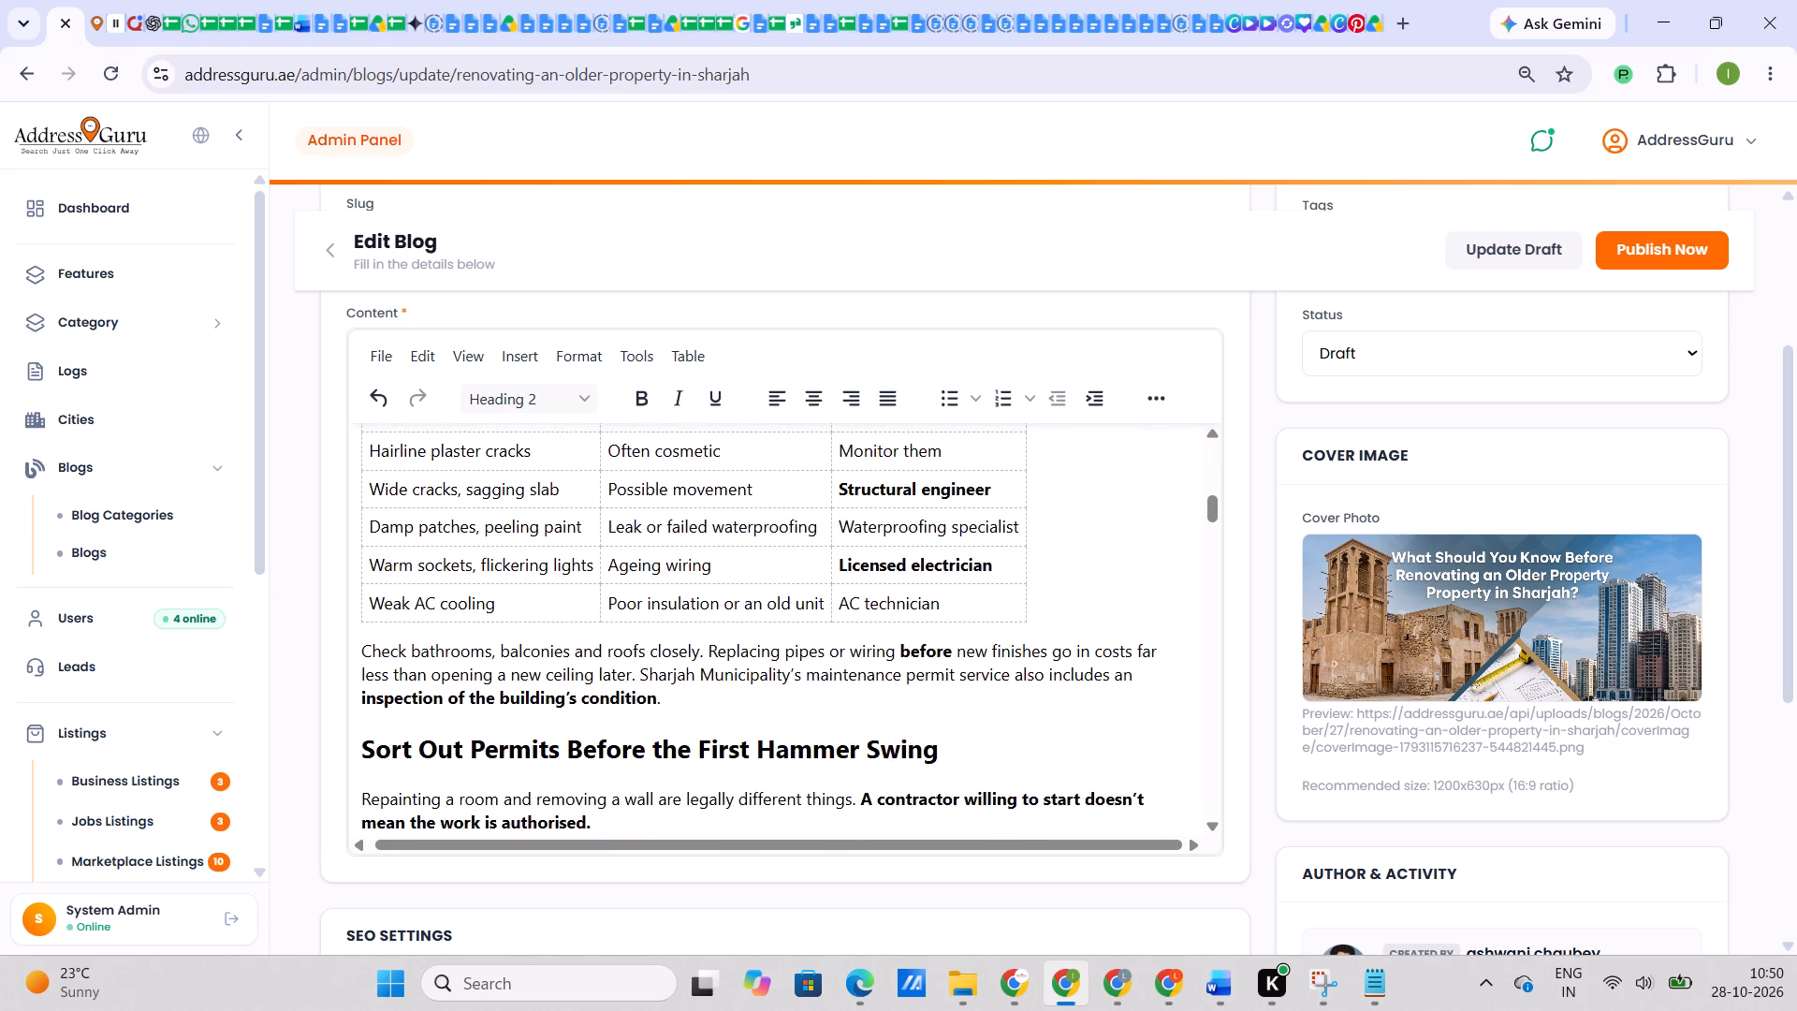
scroll(869, 661, "down", 3)
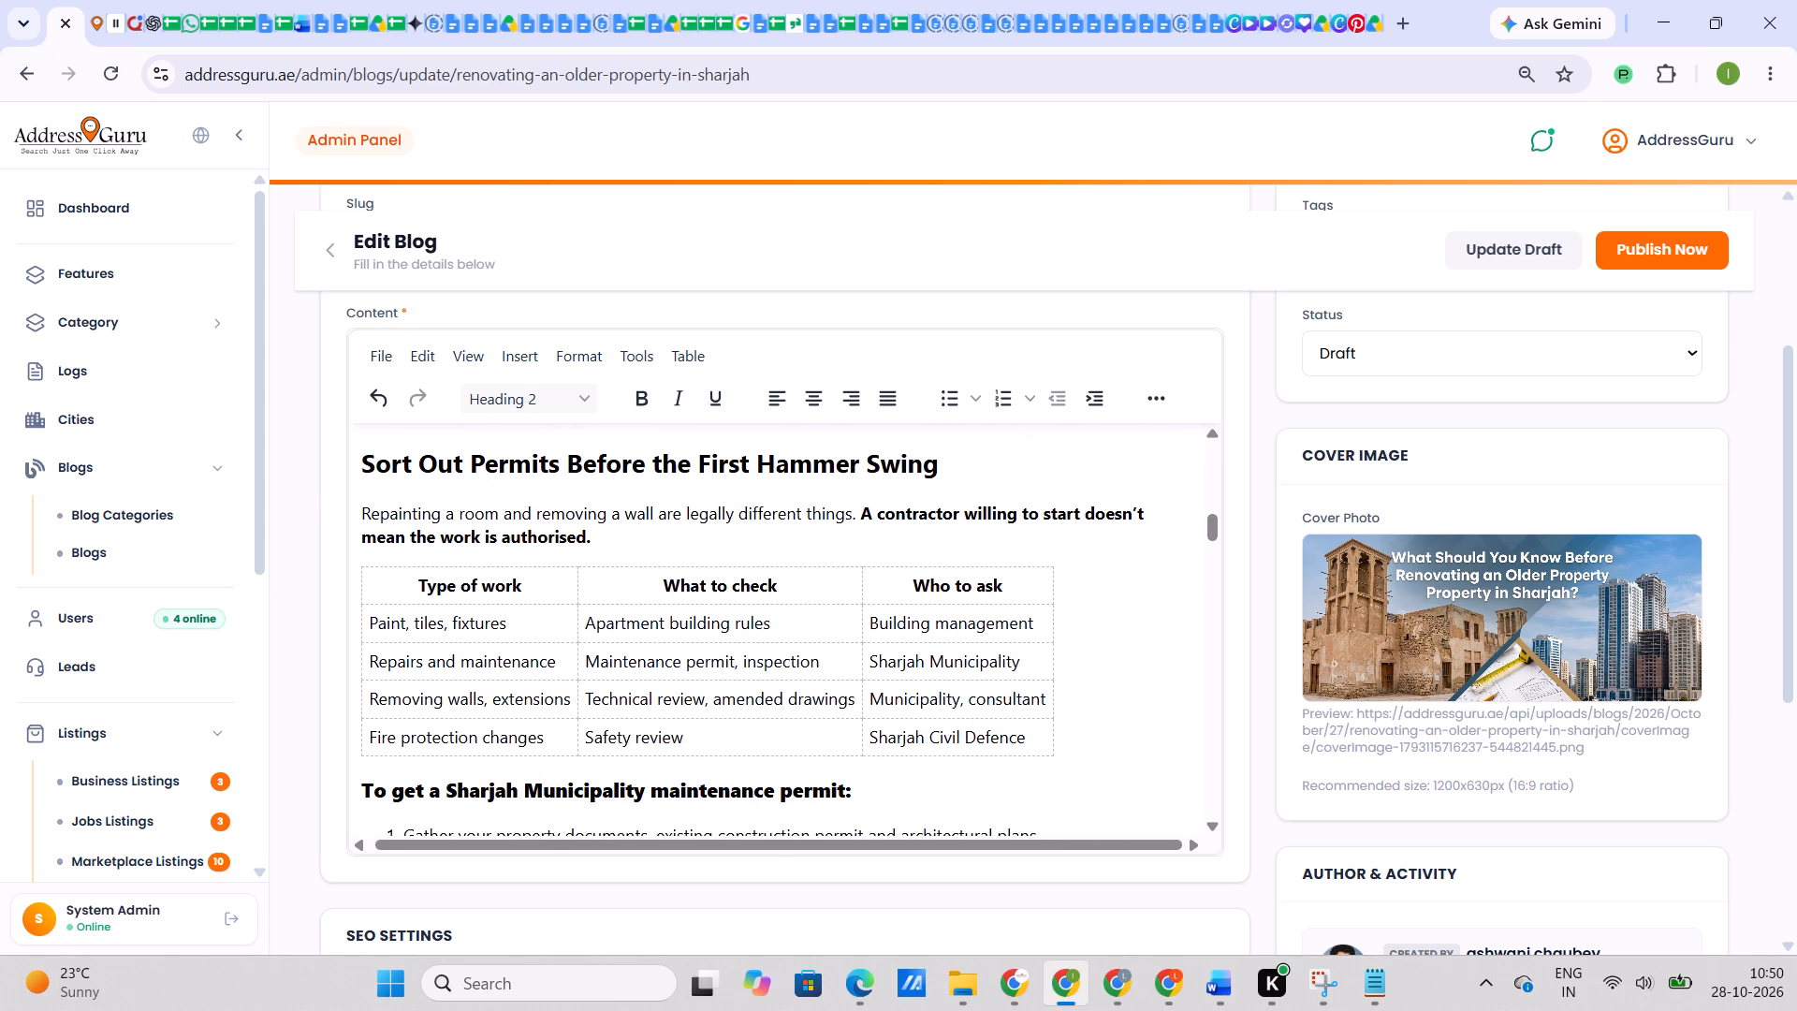
scroll(869, 661, "down", 4)
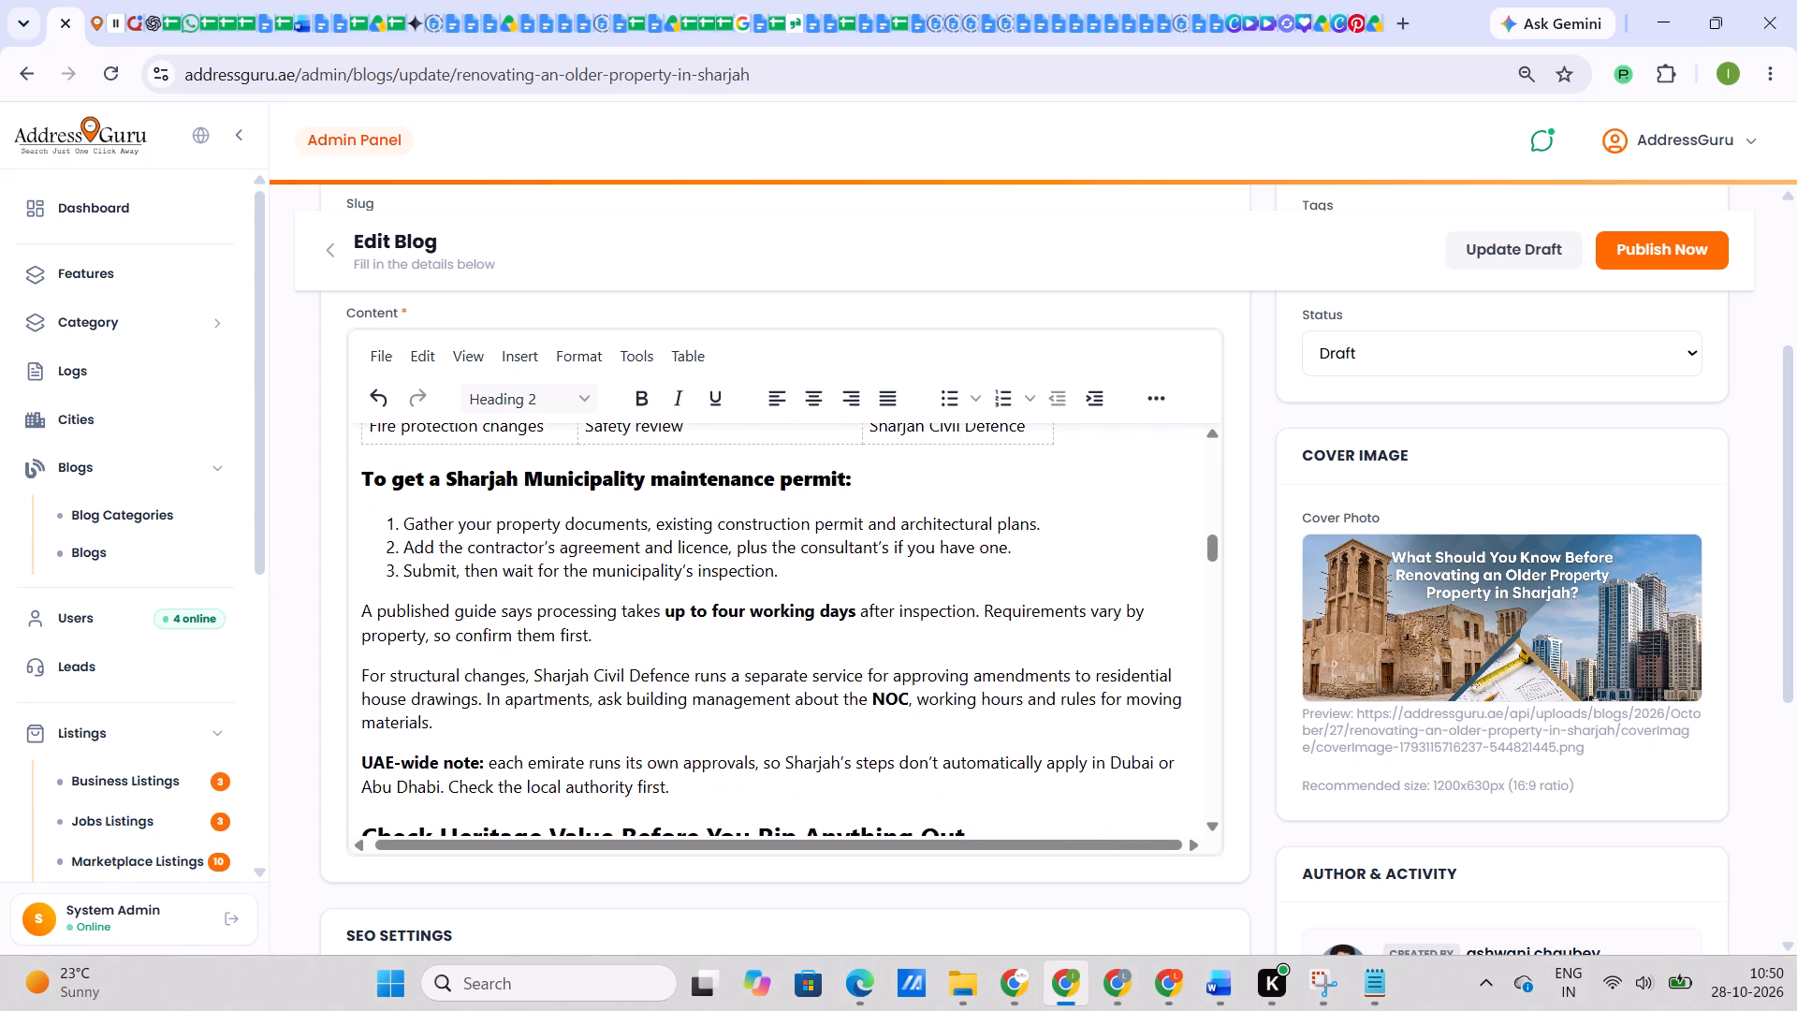
scroll(869, 661, "down", 1)
Remove the bold formatting from the subheading "To get a Sharjah Municipality maintenance permit:".
scroll(869, 661, "up", 1)
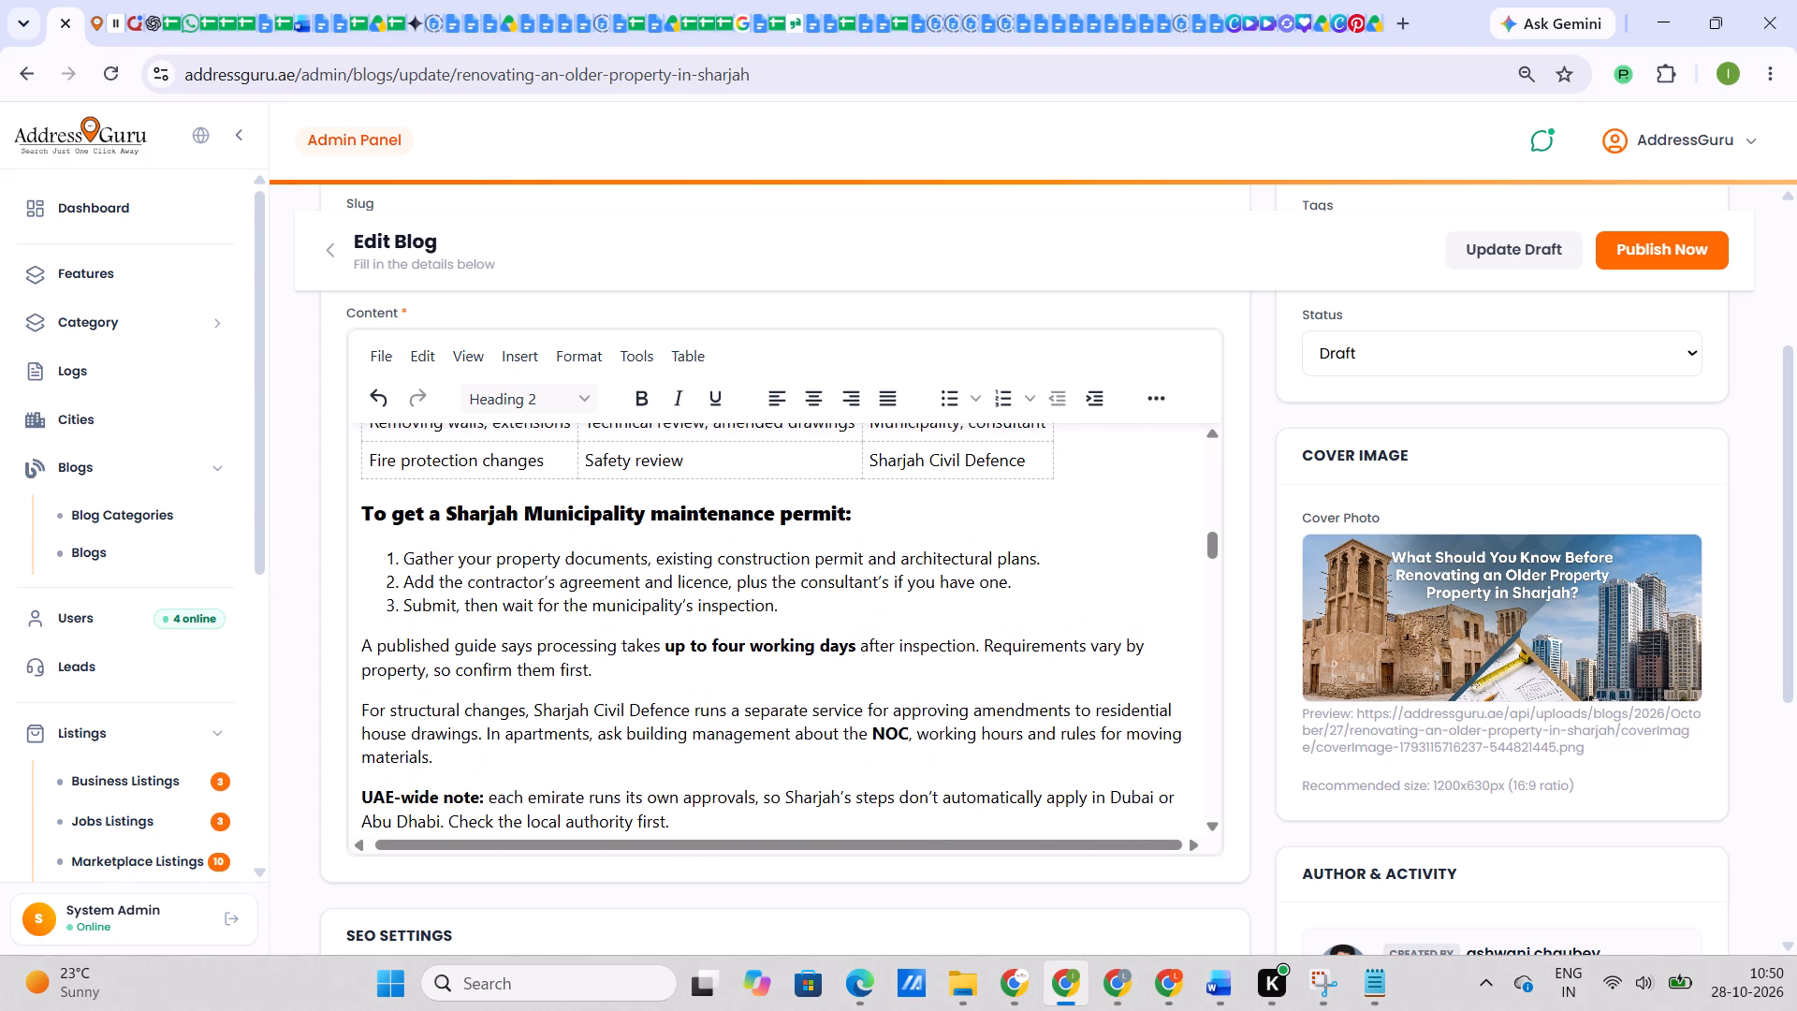
left_click(667, 519)
triple_click(667, 519)
triple_click(667, 519)
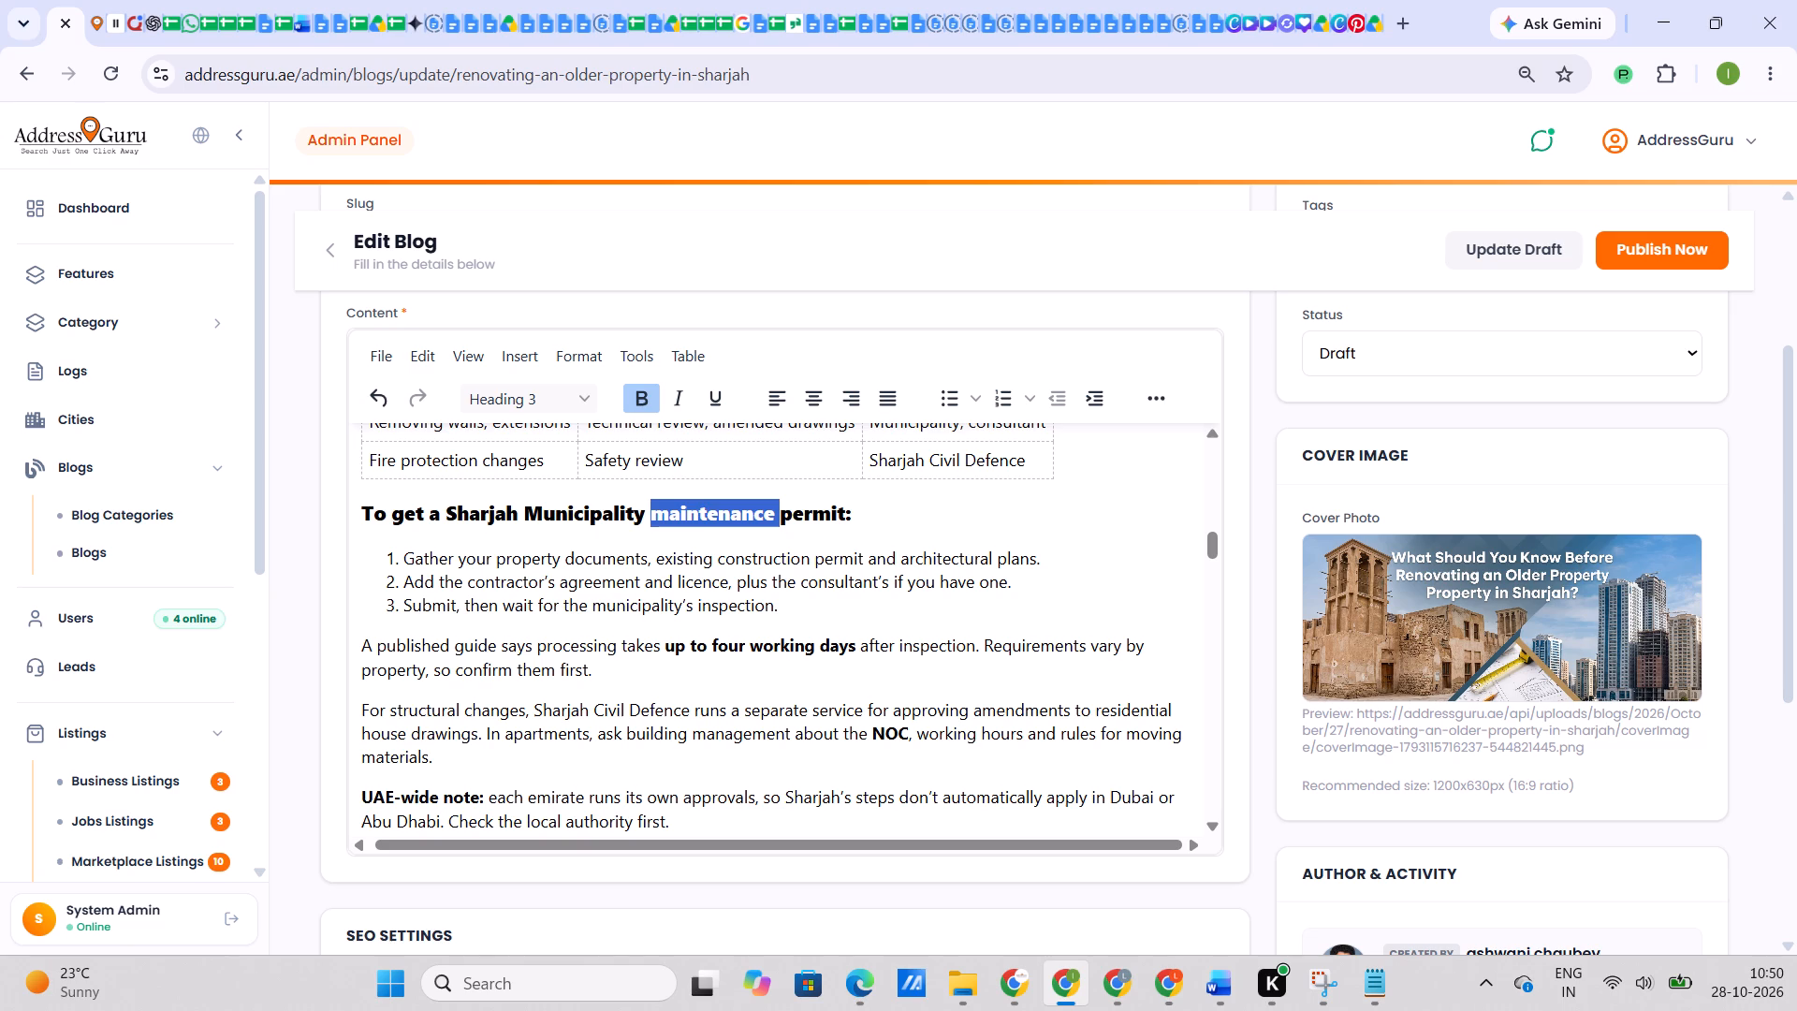
key("ctrl+b")
left_click(667, 519)
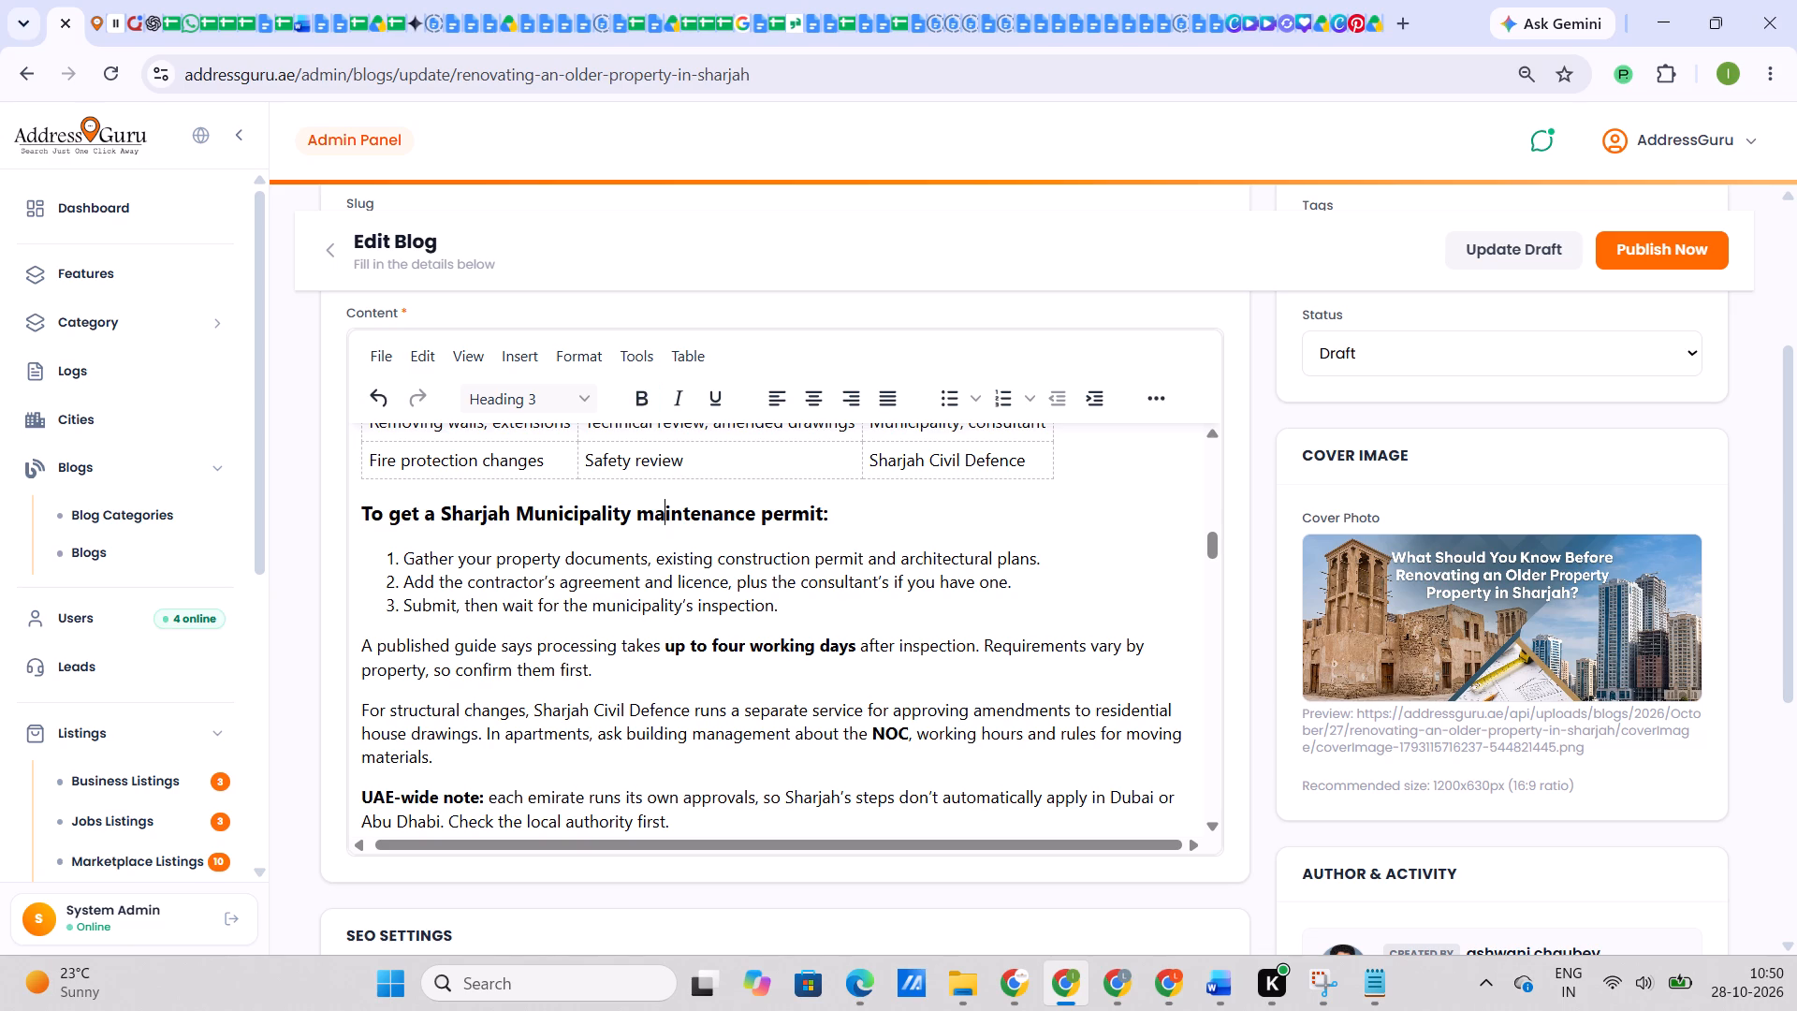
Continue reviewing the renovation draft from the maintenance permit guidance into "Check Heritage Value Before You Rip Anything Out".
scroll(688, 576, "down", 3)
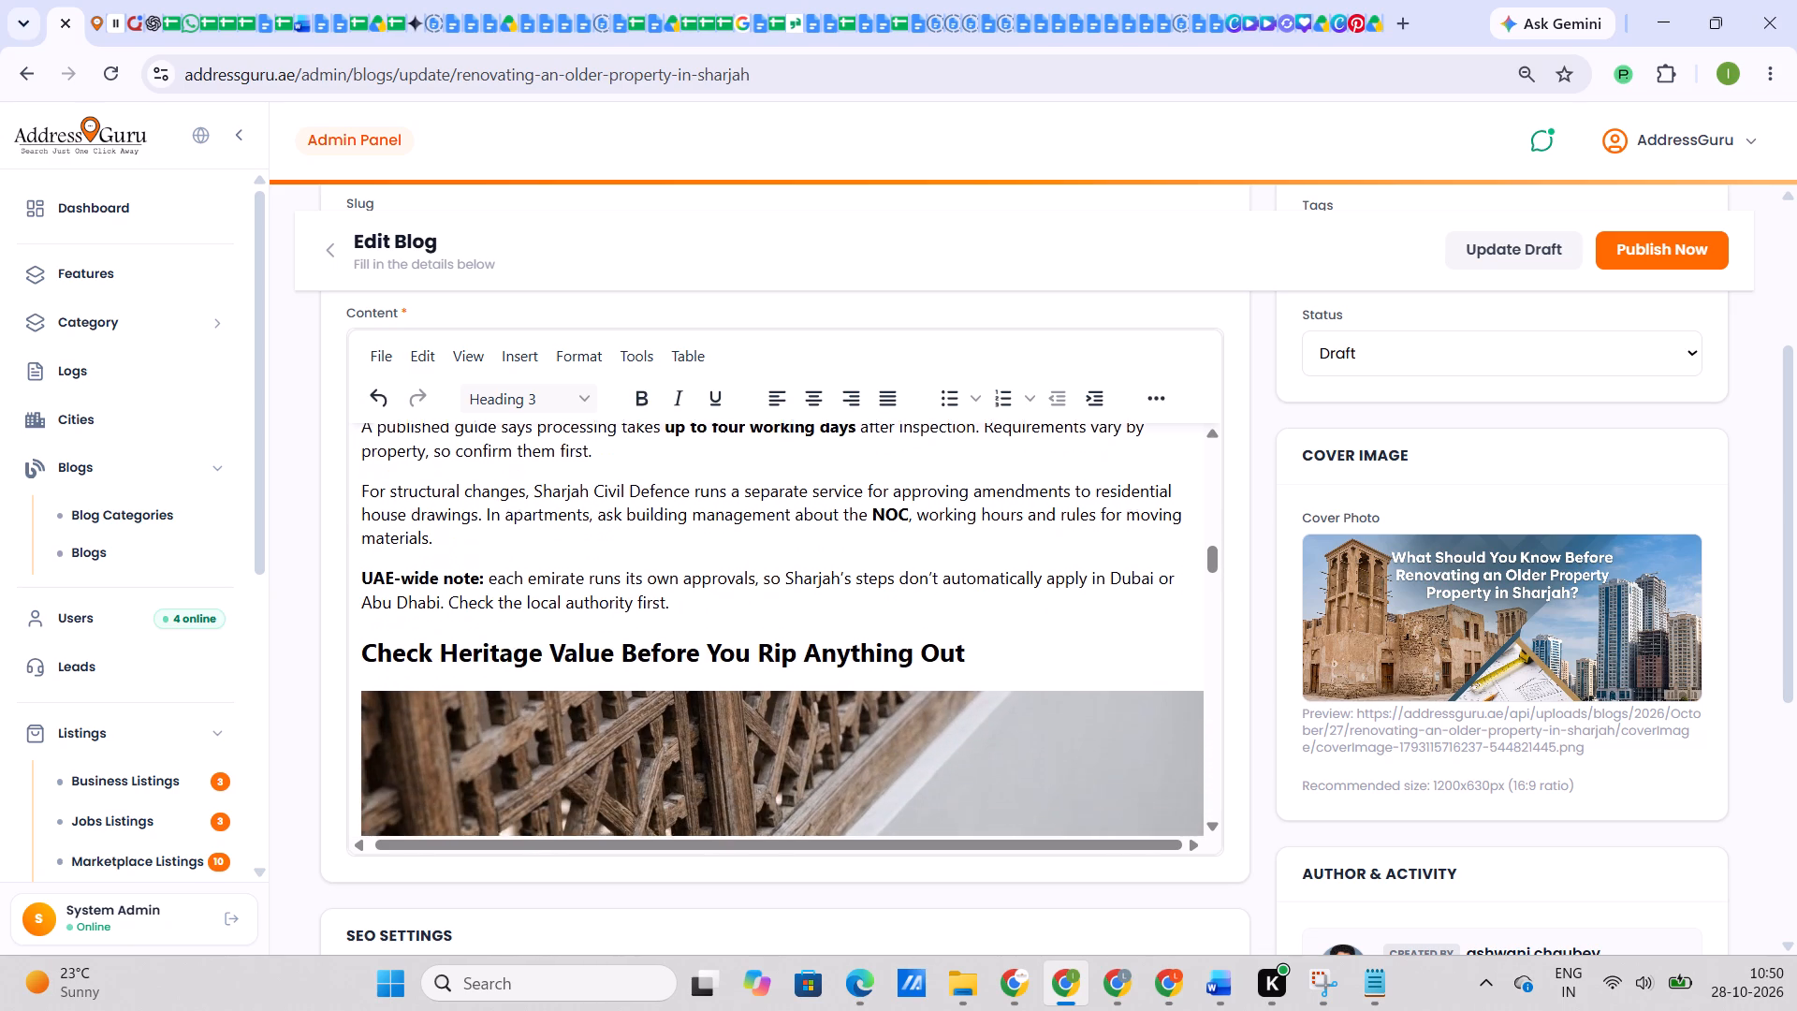
Review the renovation draft from "Check Heritage Value Before You Rip Anything Out" through the budget section and its misconception note.
scroll(690, 579, "down", 1)
double_click(689, 599)
scroll(689, 601, "down", 3)
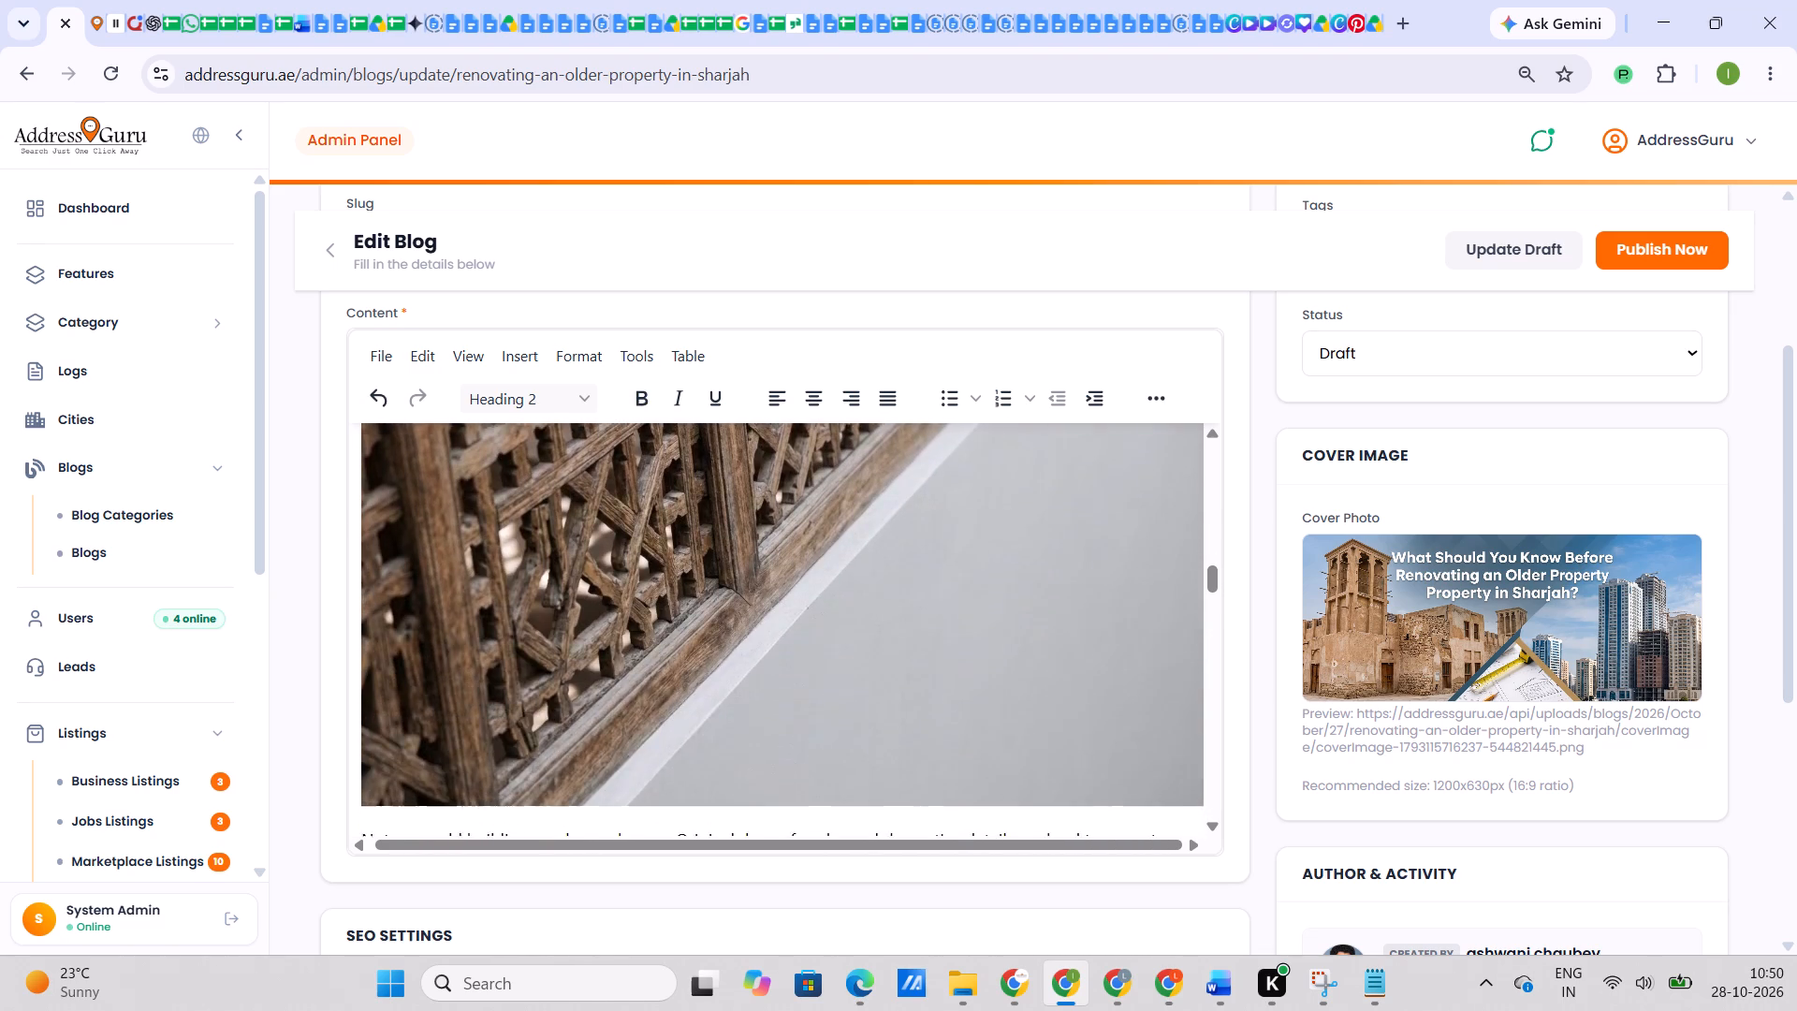
scroll(689, 601, "down", 5)
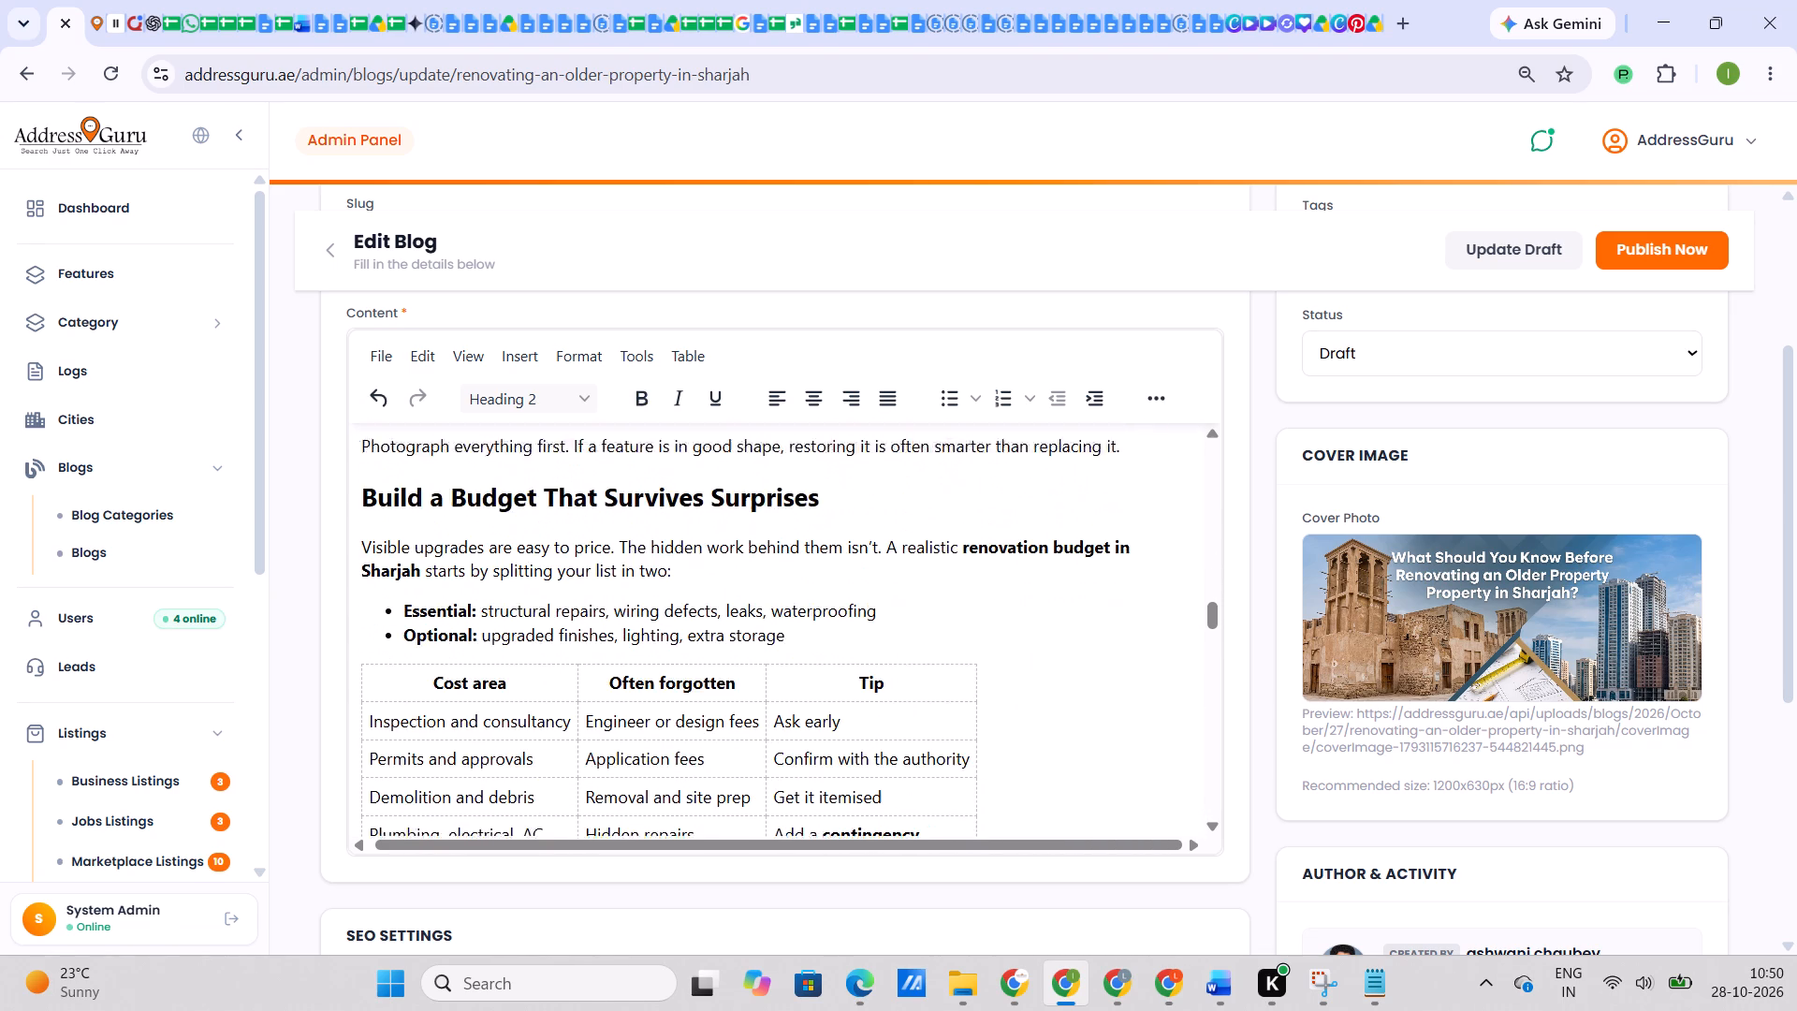
scroll(689, 601, "down", 5)
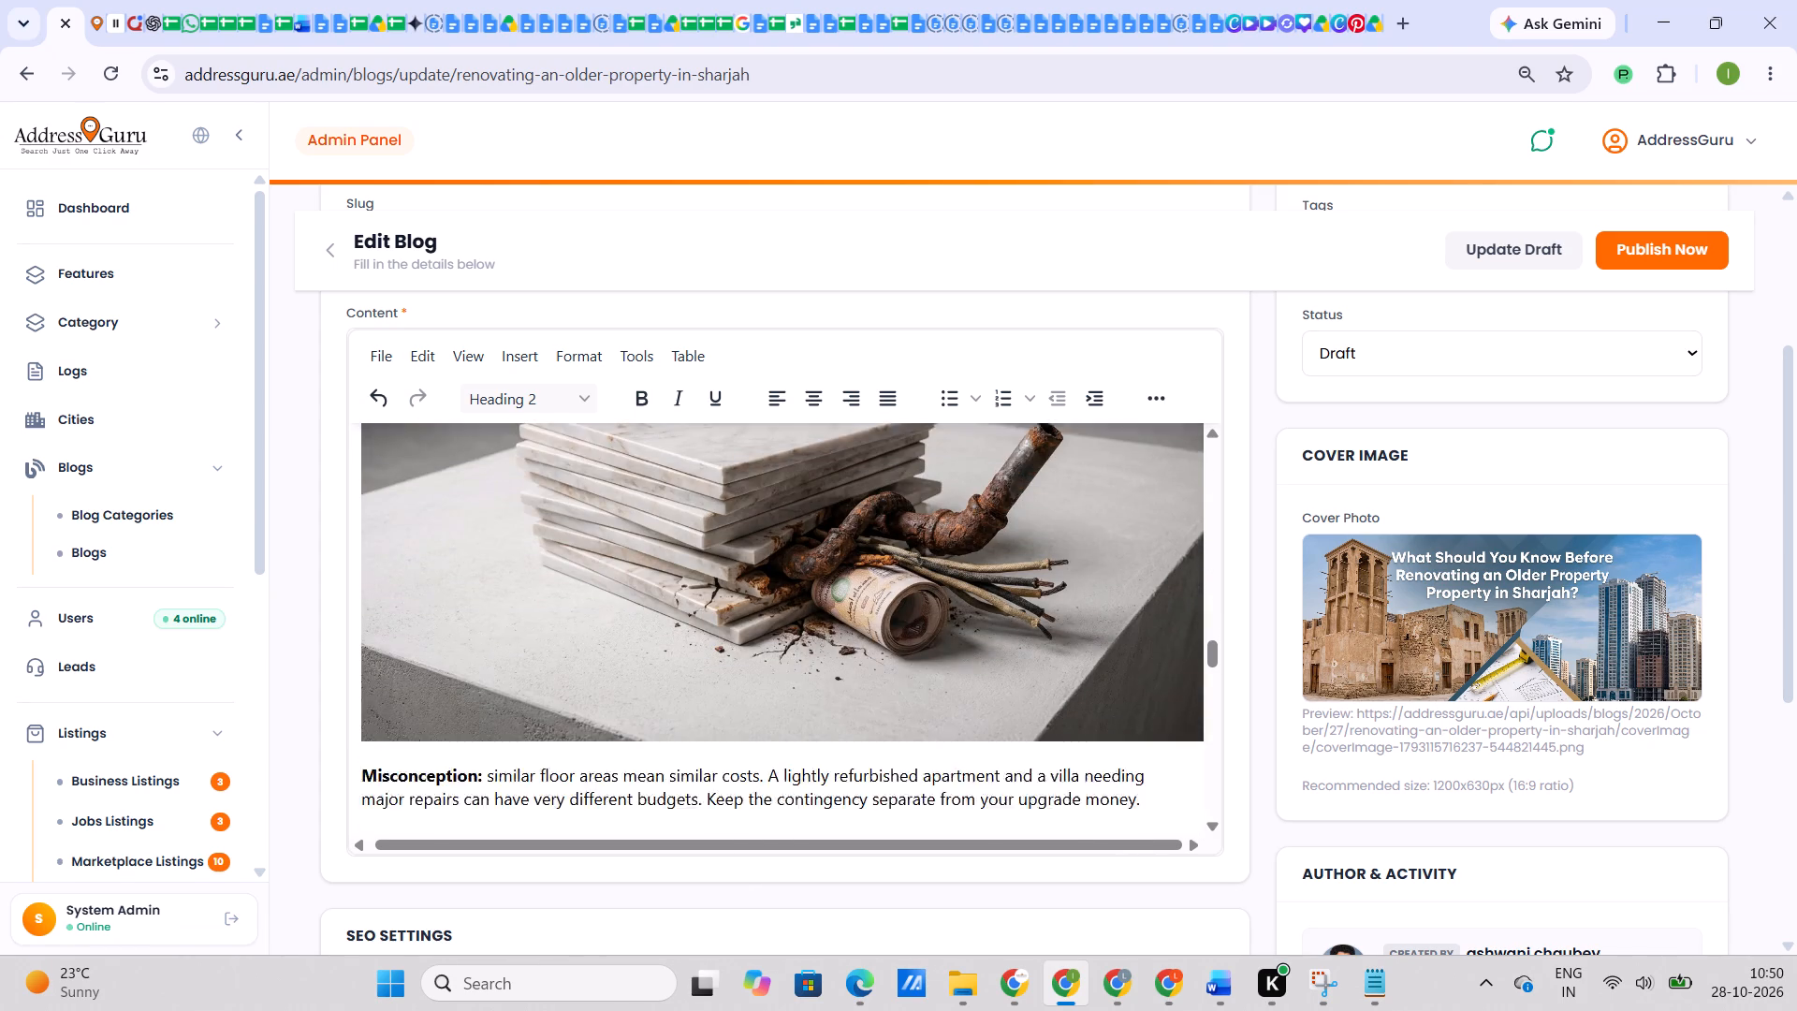
Review the renovation draft from "Choose a Contractor Who Understands Older Buildings" to the closing section "Start With What You Can't See".
scroll(689, 601, "down", 3)
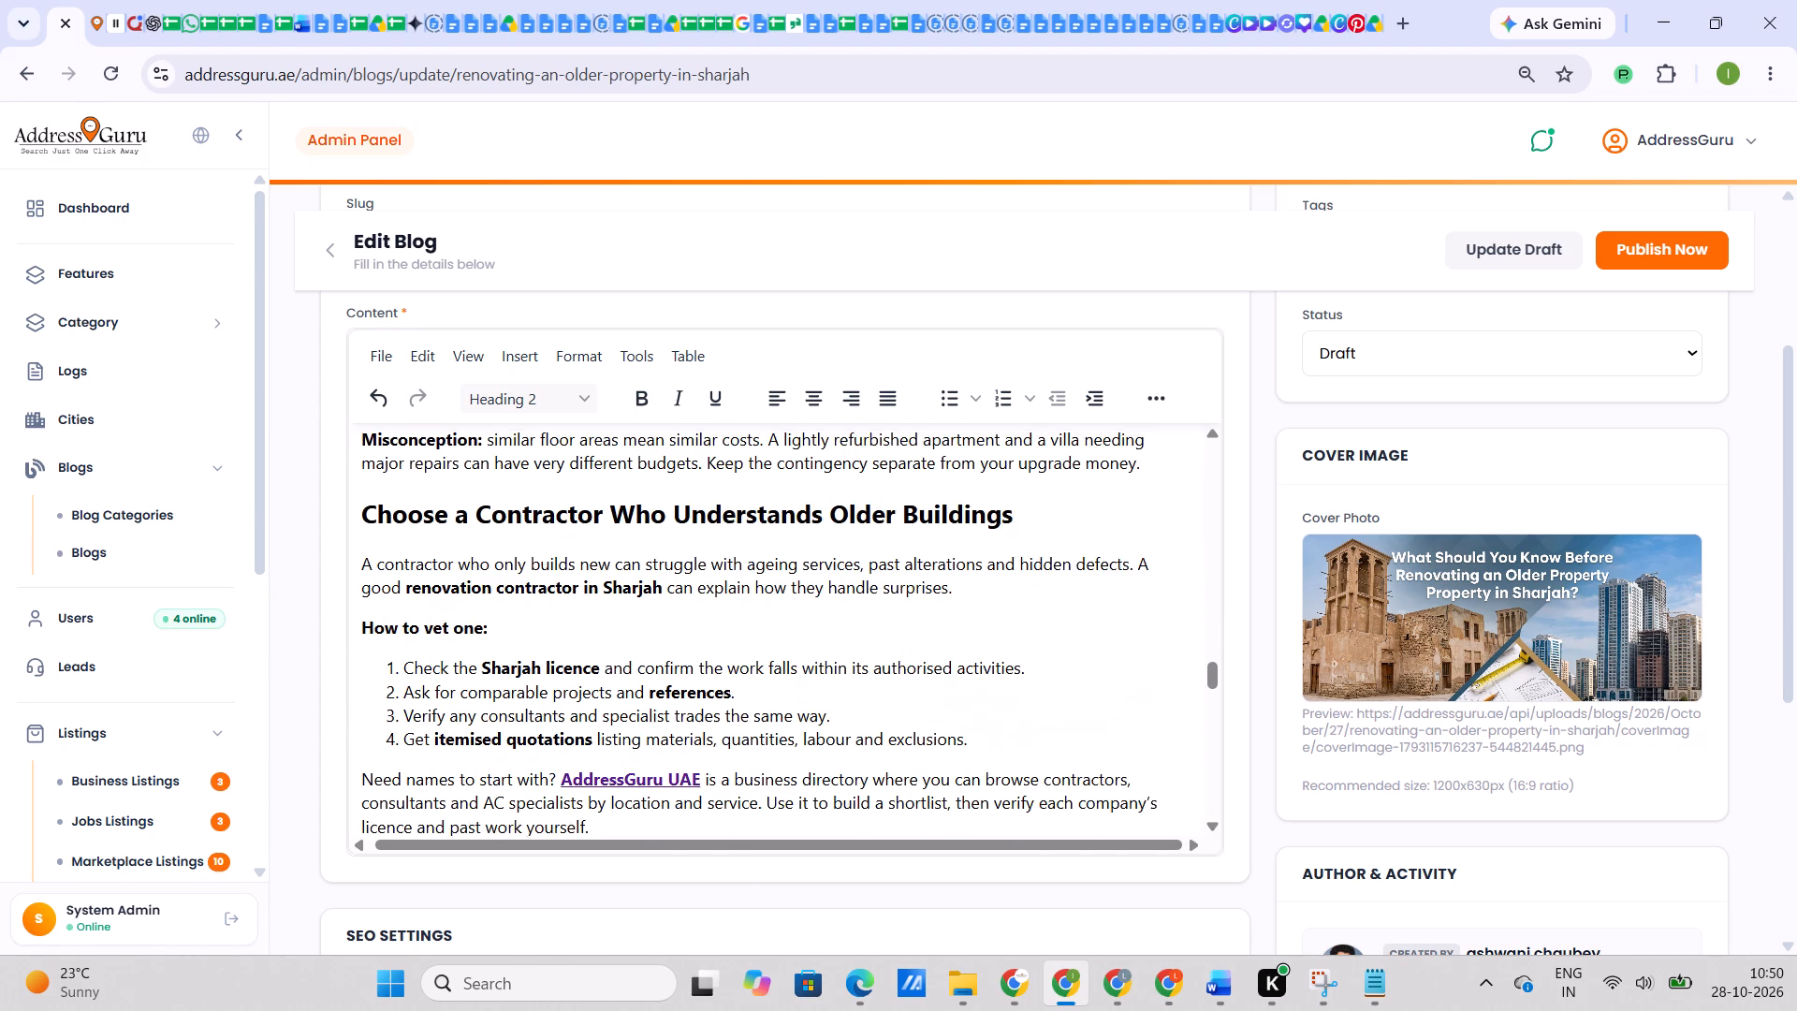
scroll(689, 601, "down", 5)
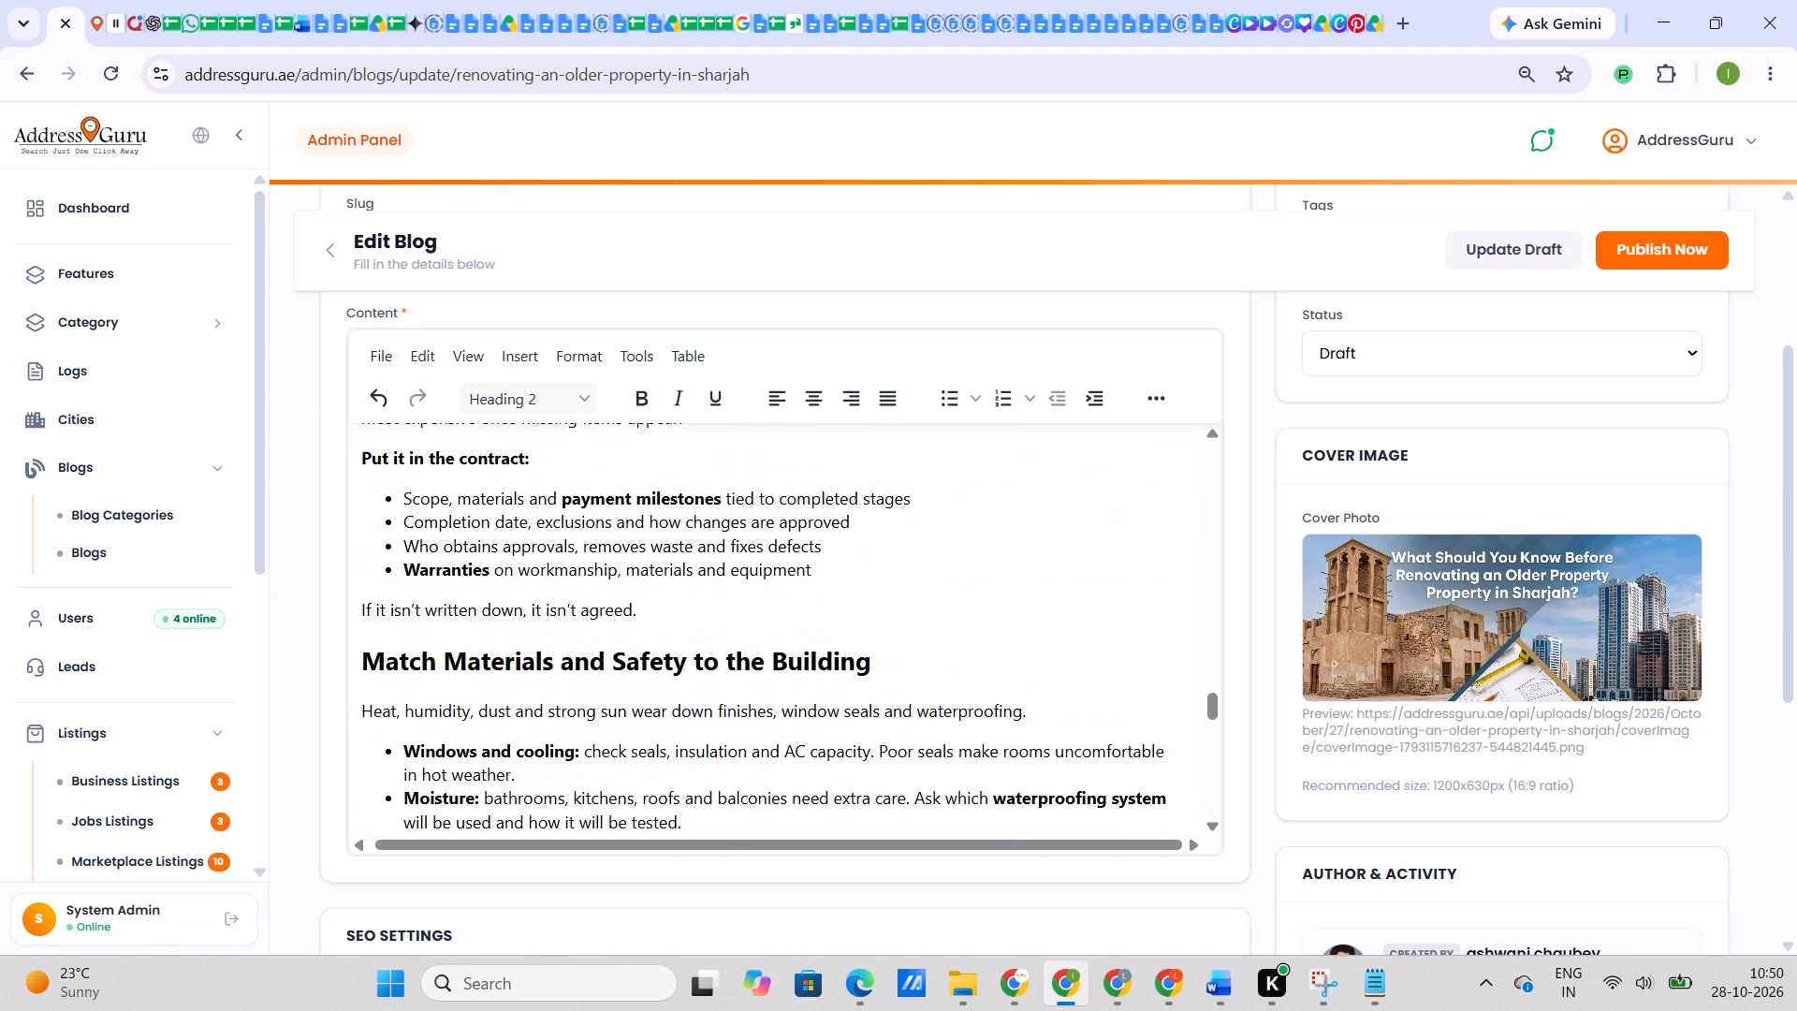
scroll(689, 601, "down", 7)
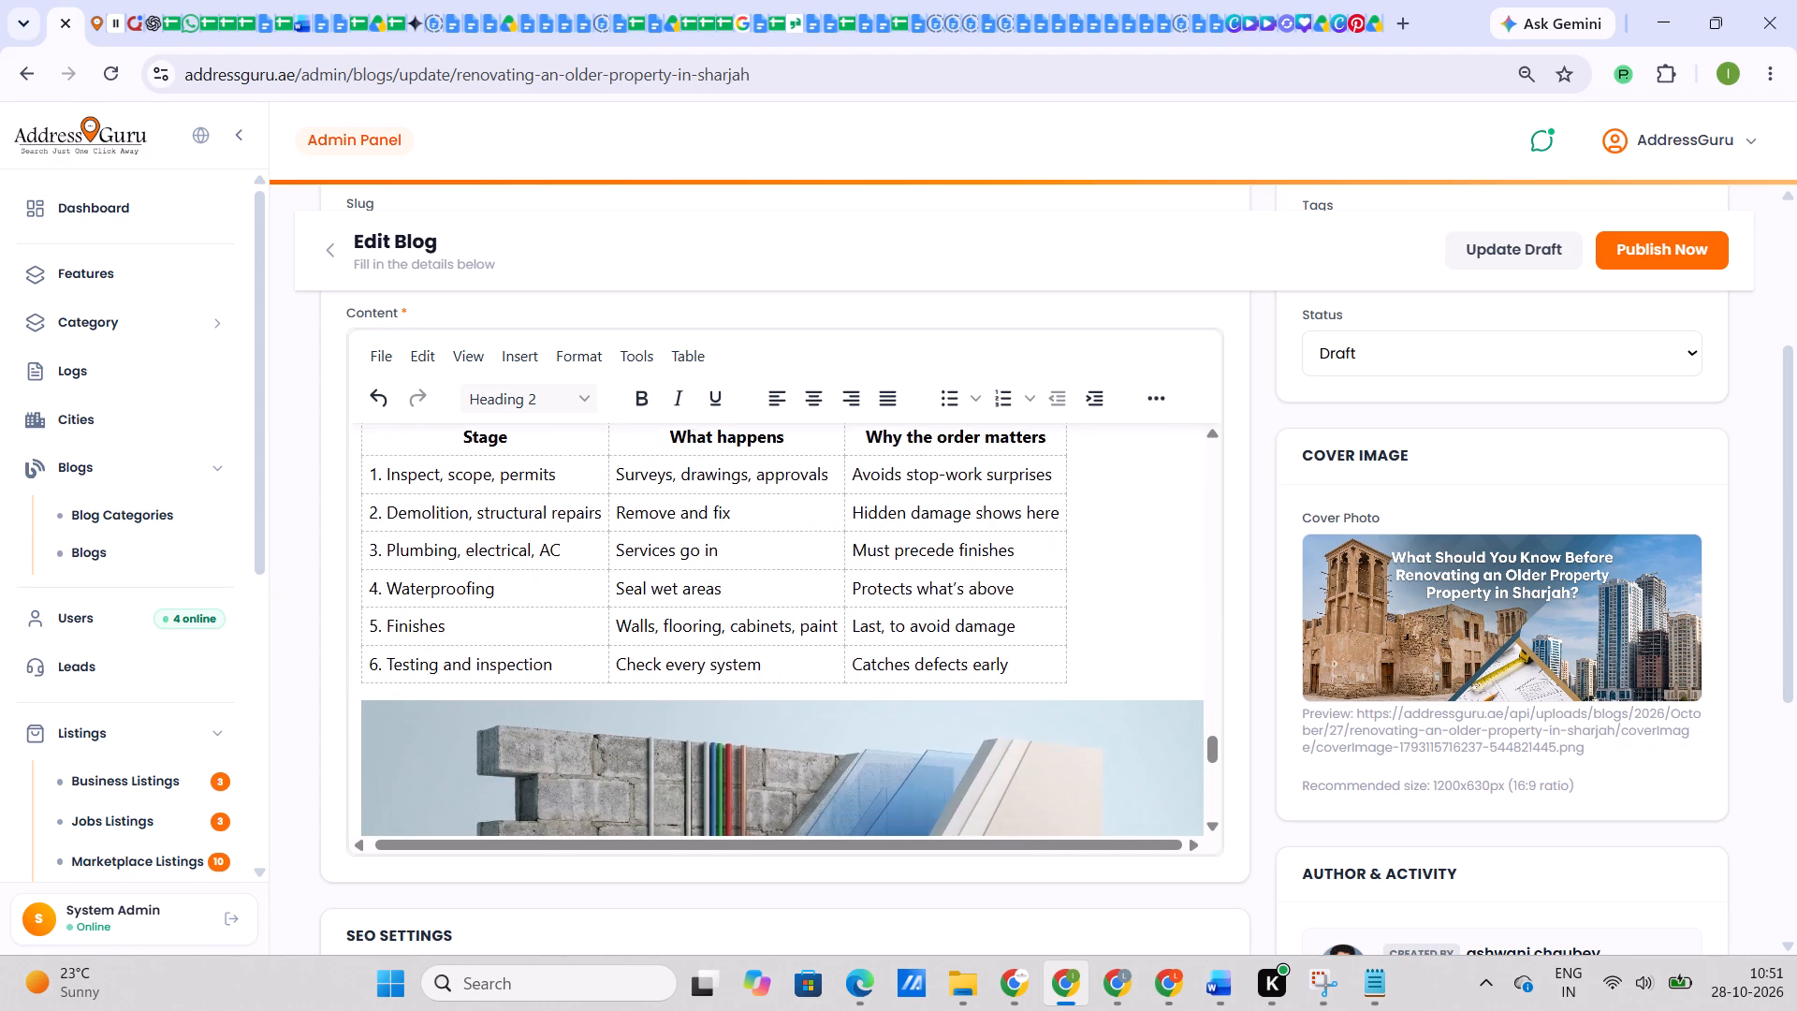
scroll(689, 601, "down", 6)
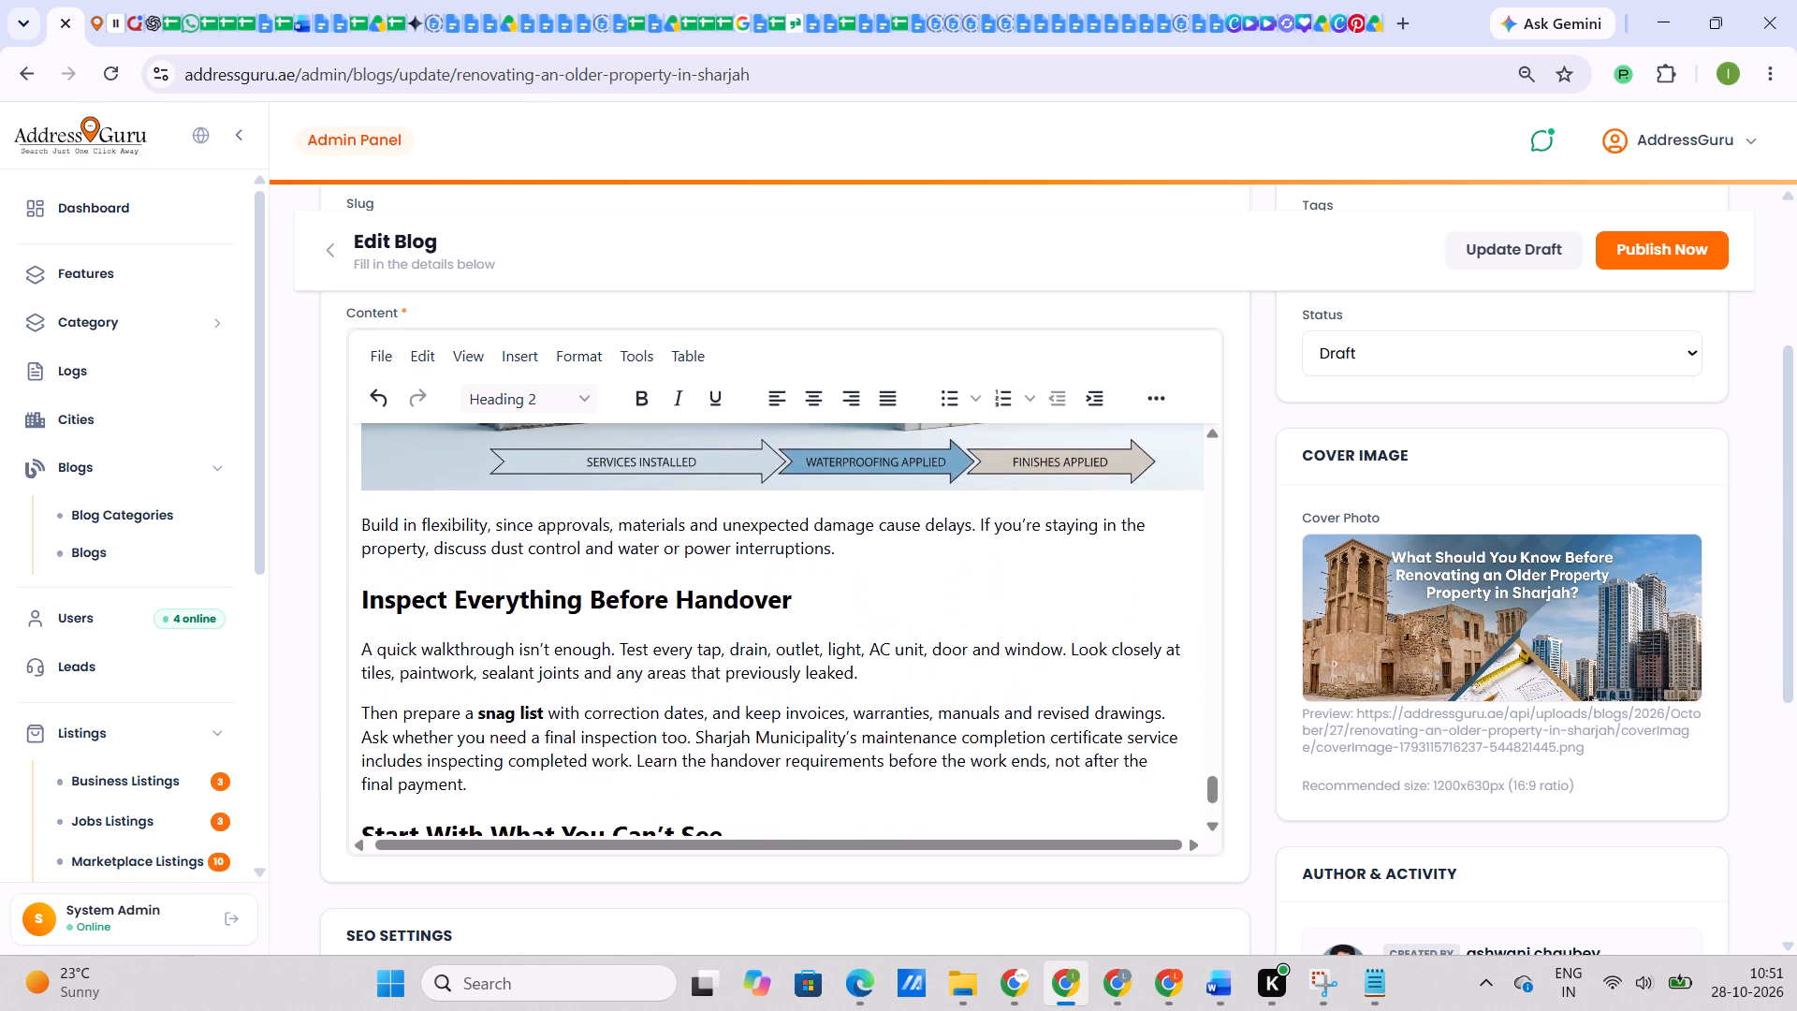
scroll(689, 601, "down", 2)
Save the edited blog "What Should You Know Before Renovating an Older Property in Sharjah?" as an updated draft.
scroll(689, 601, "up", 1)
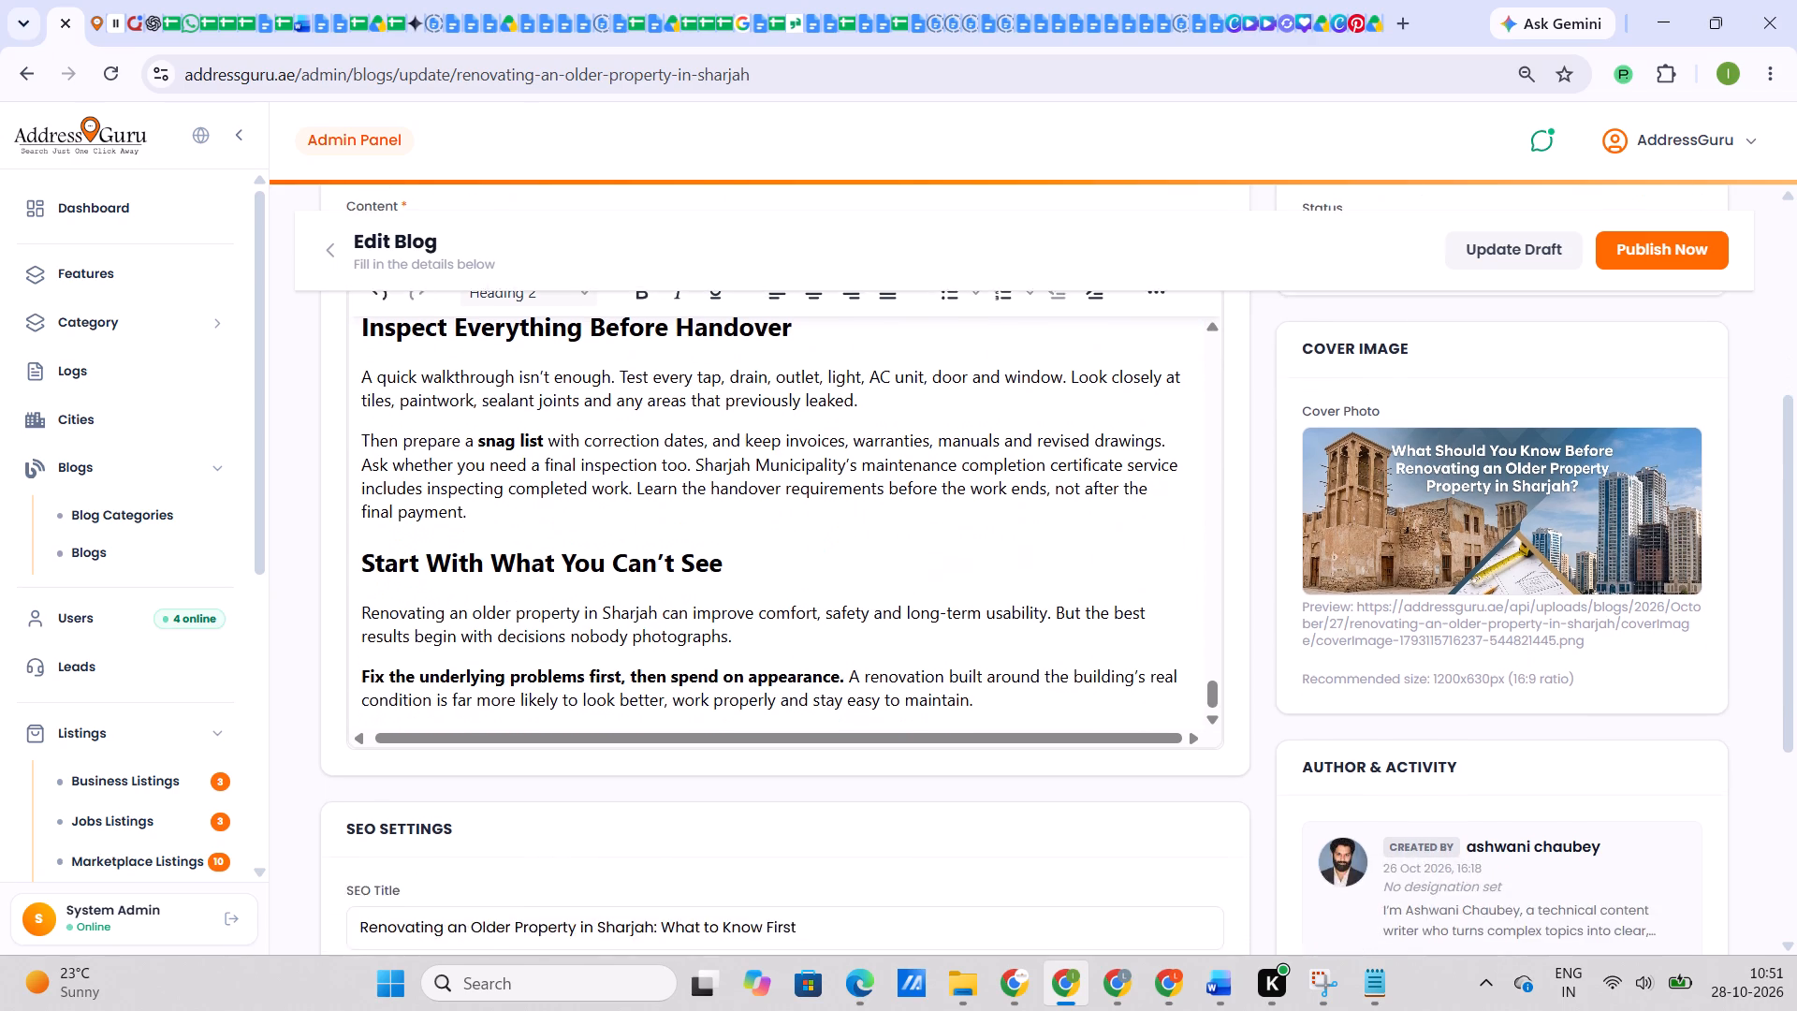
scroll(689, 601, "up", 2)
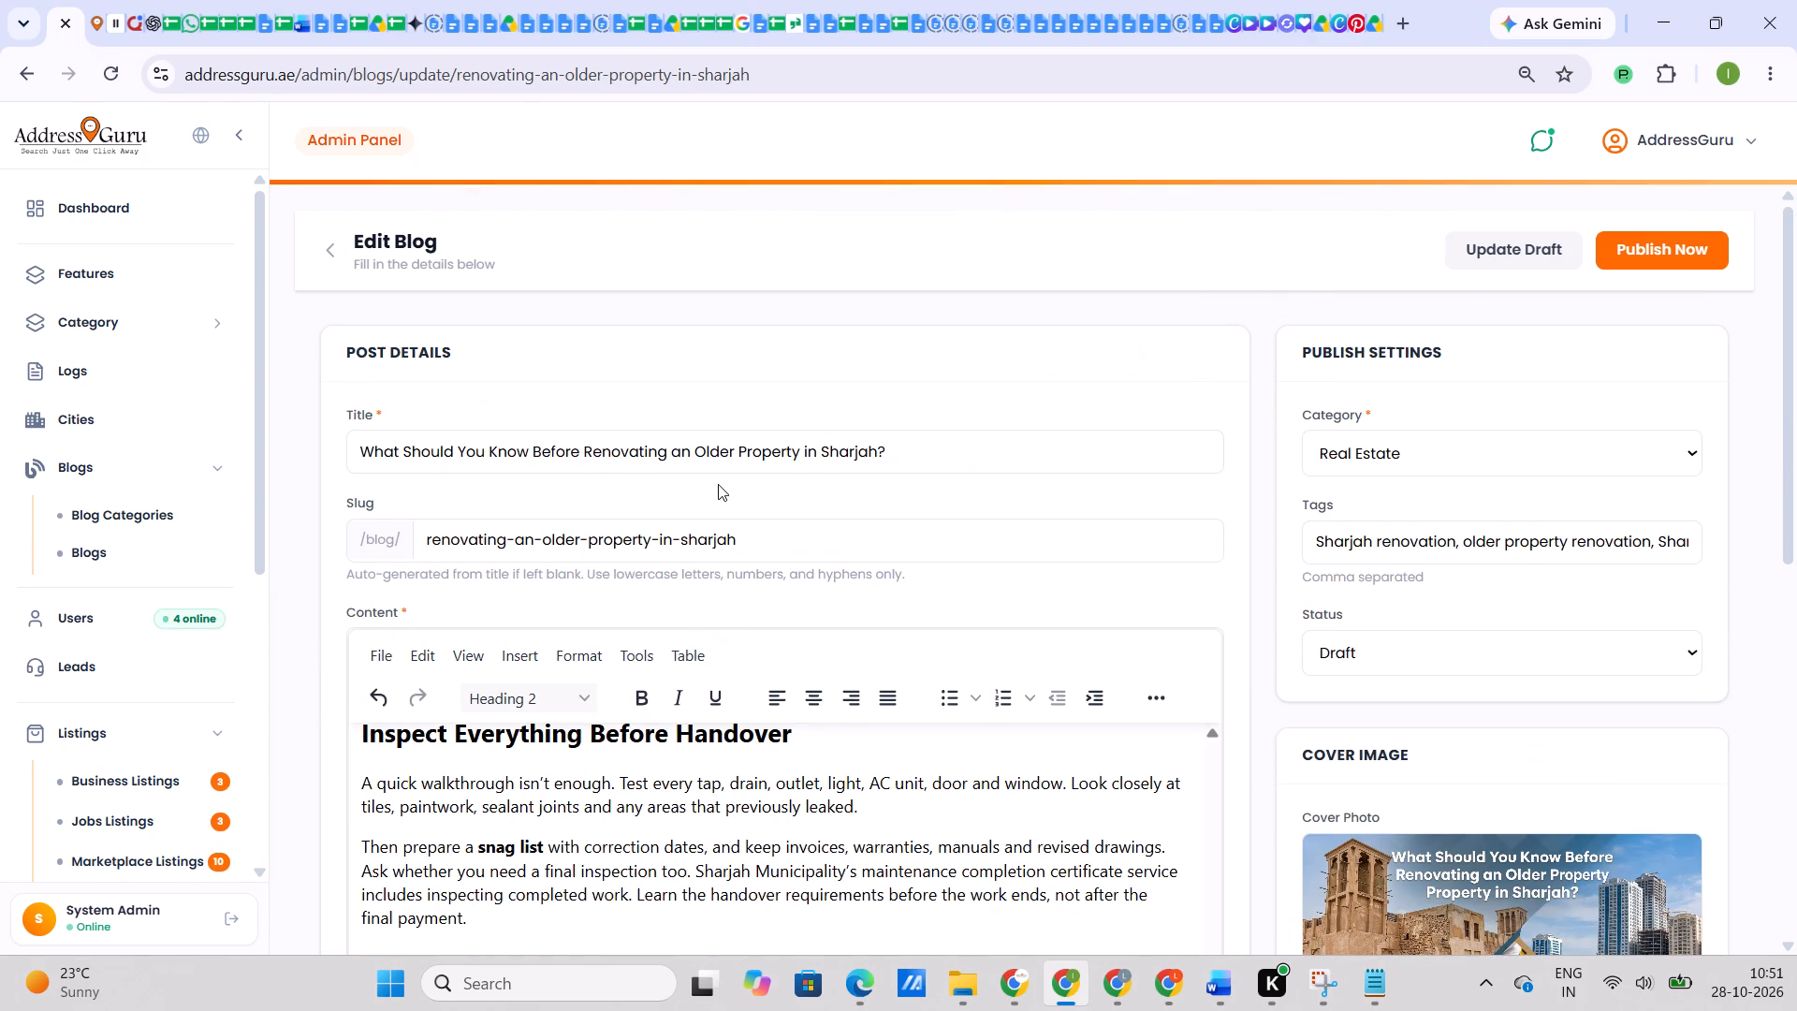
triple_click(731, 458)
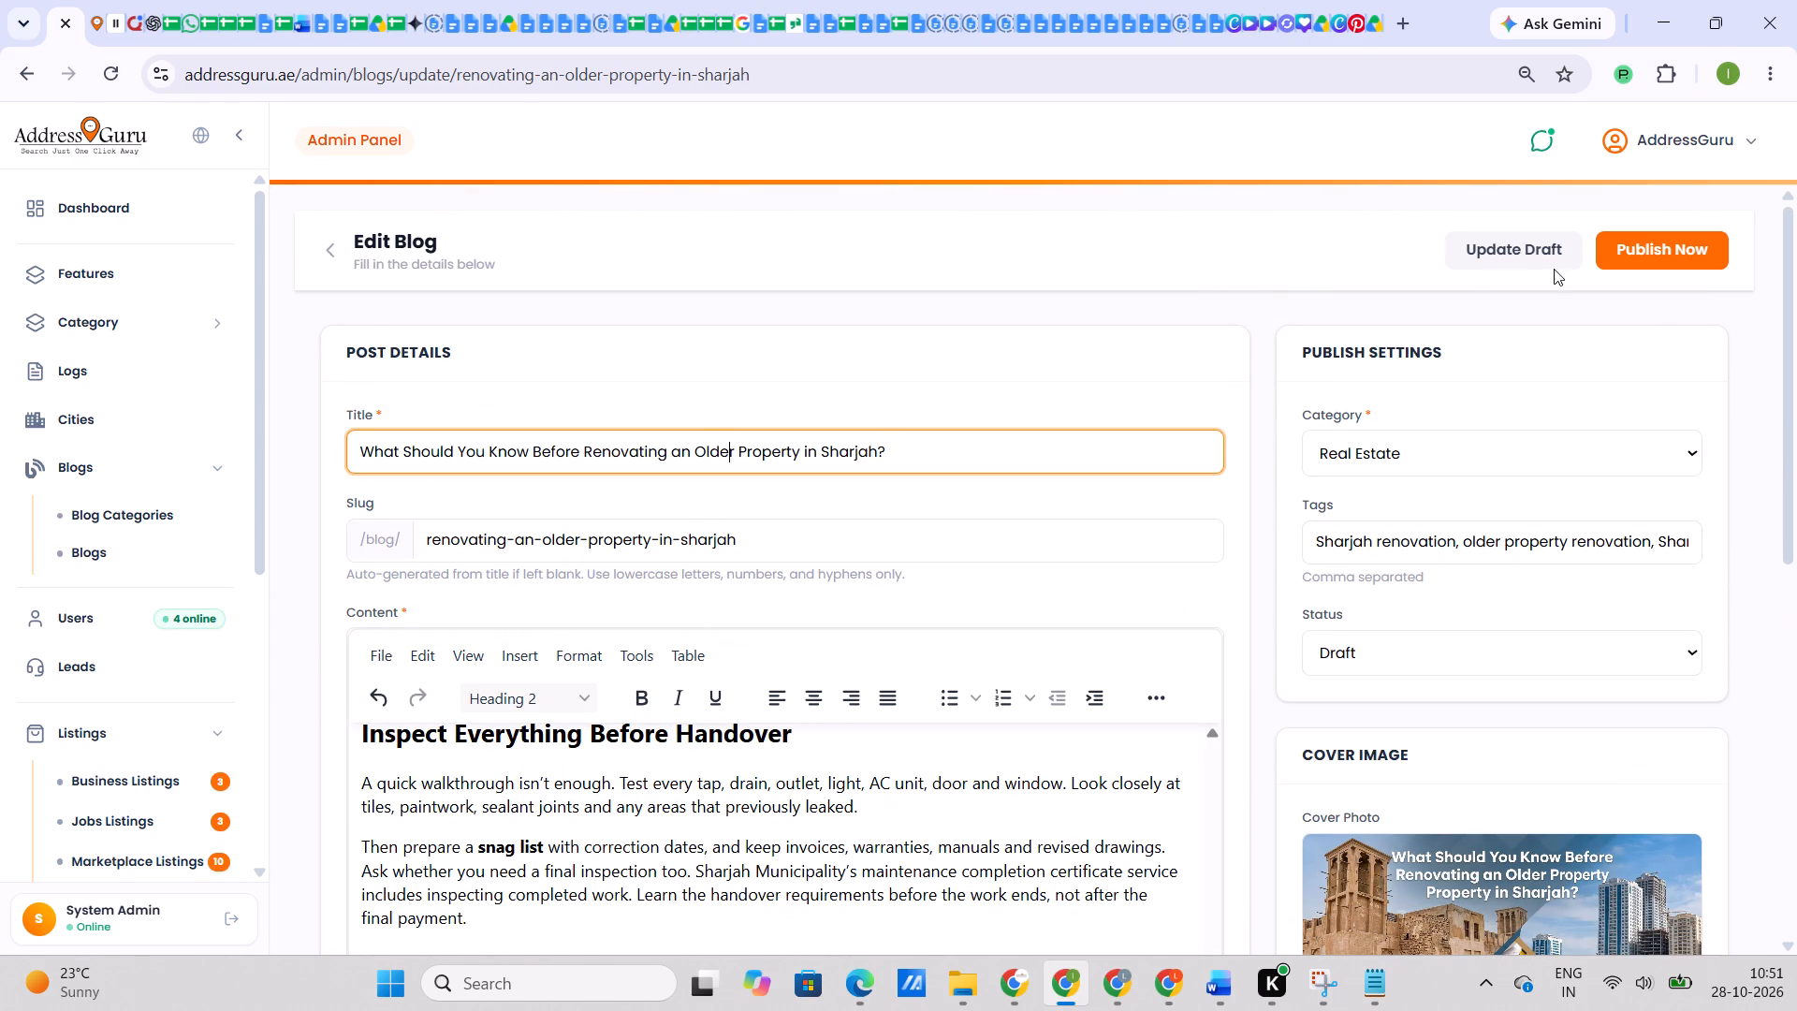
left_click(1500, 244)
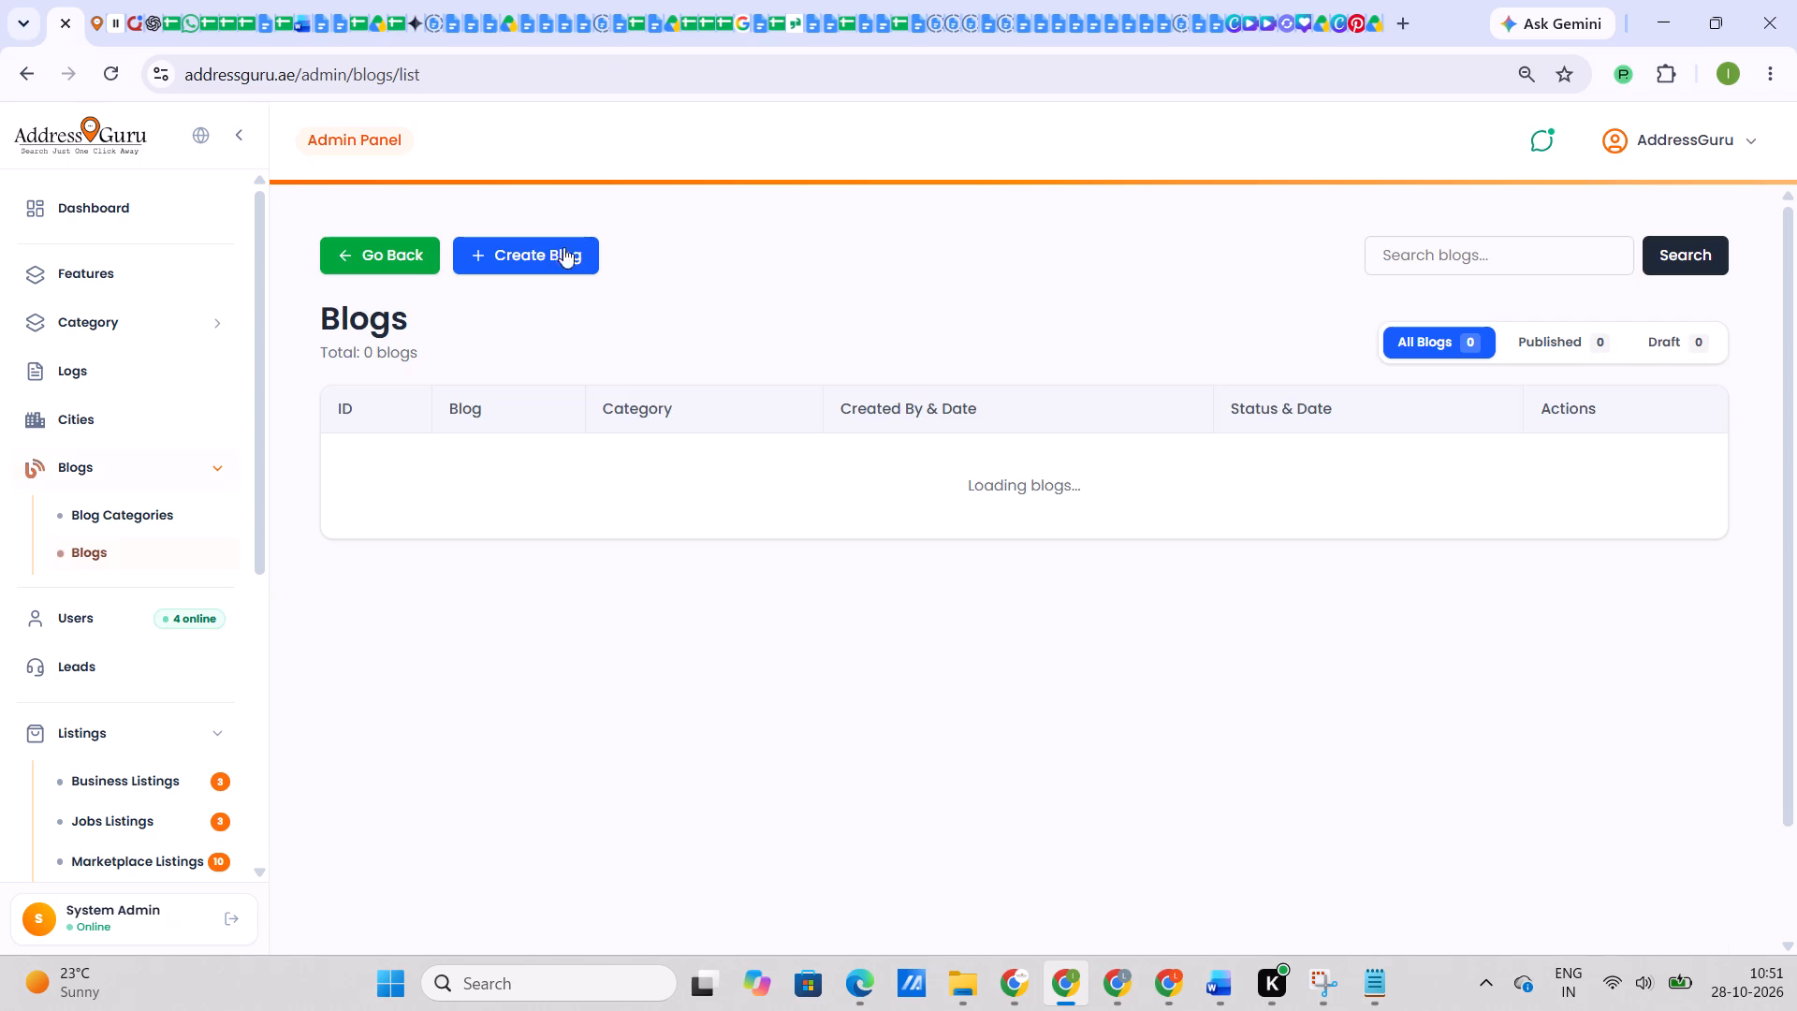
In the "Anoj intern JD" spreadsheet, copy the "done" status from the row "What Documents Should You Prepare Before Meeting an Architect in the UAE?".
left_click(181, 0)
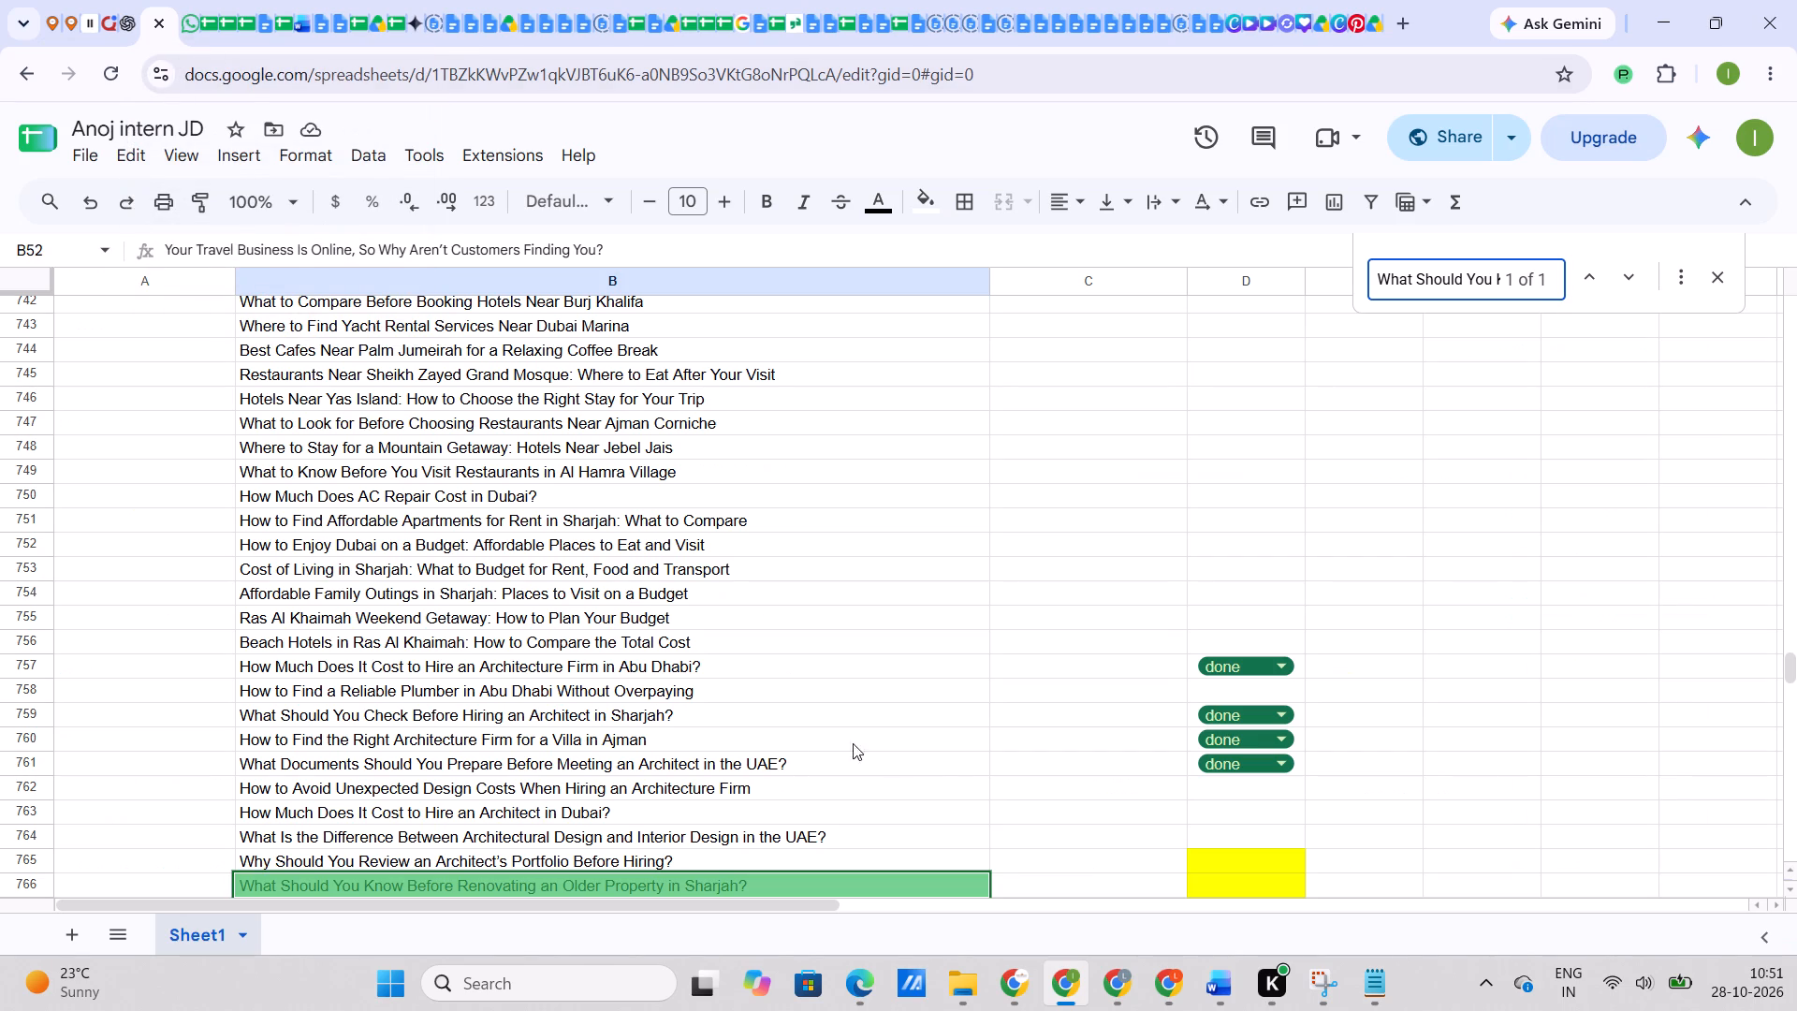
scroll(1014, 772, "down", 1)
left_click(1192, 656)
key("ctrl+c")
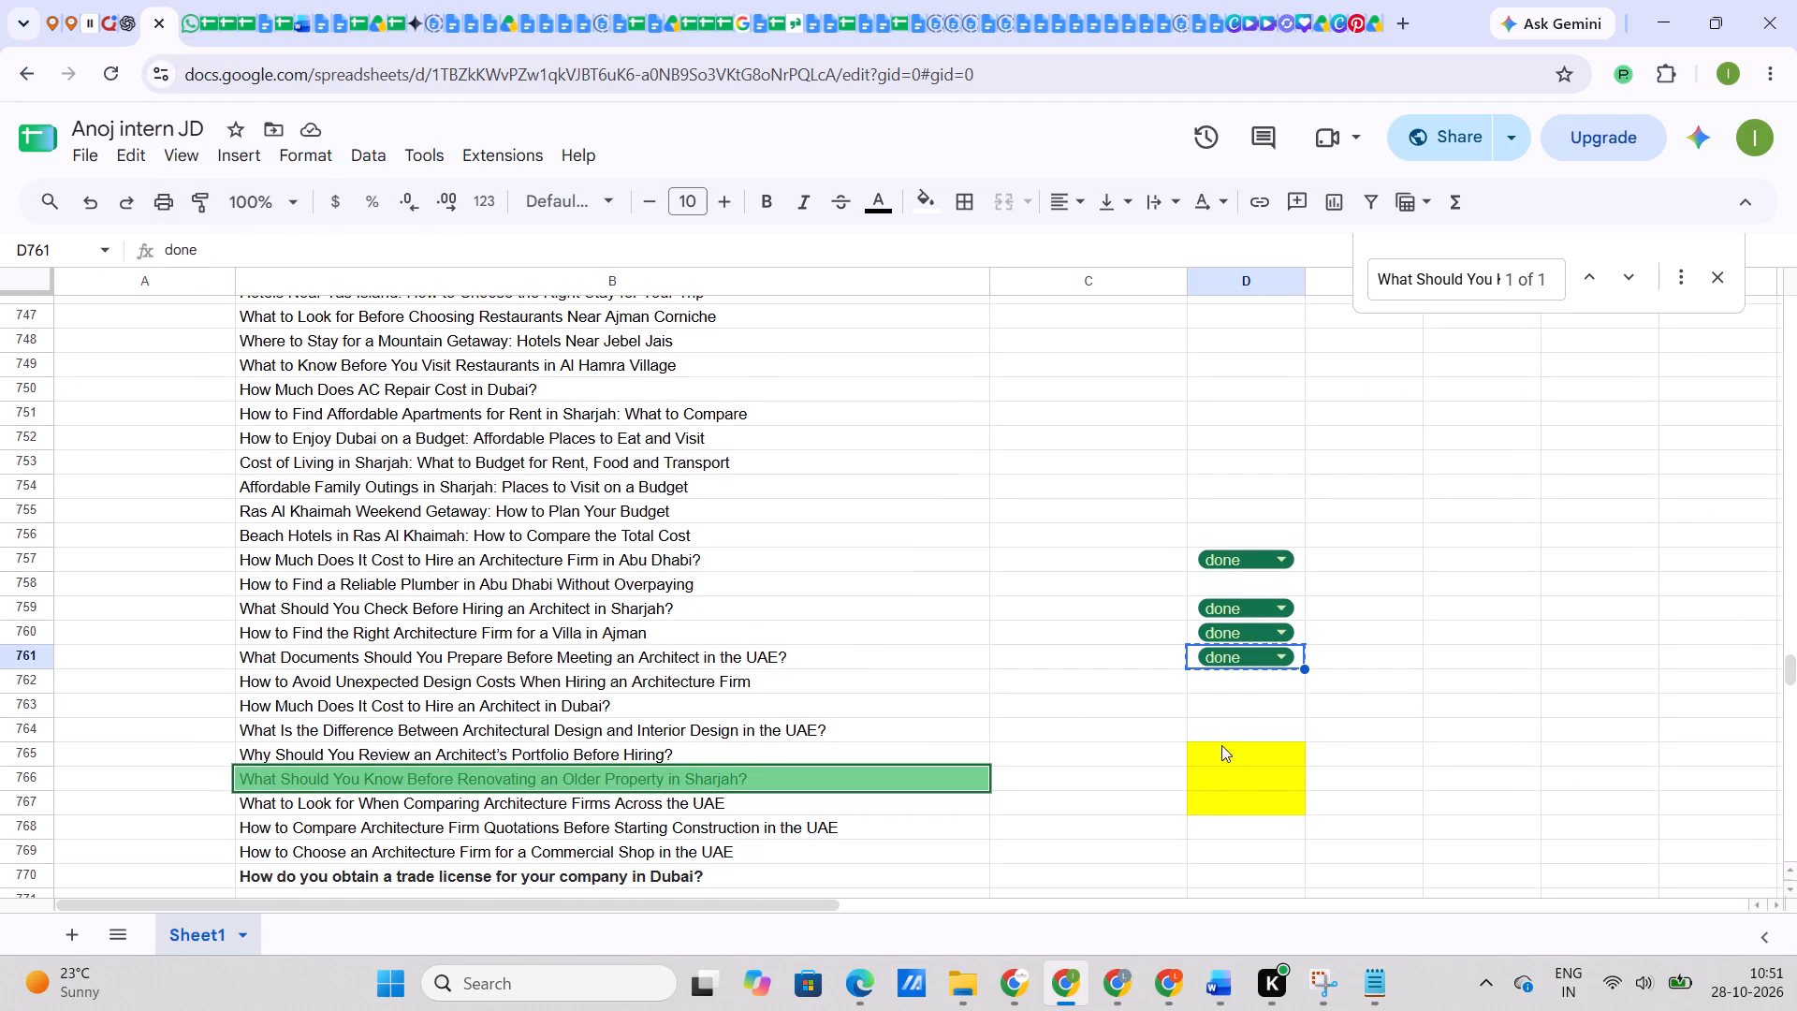
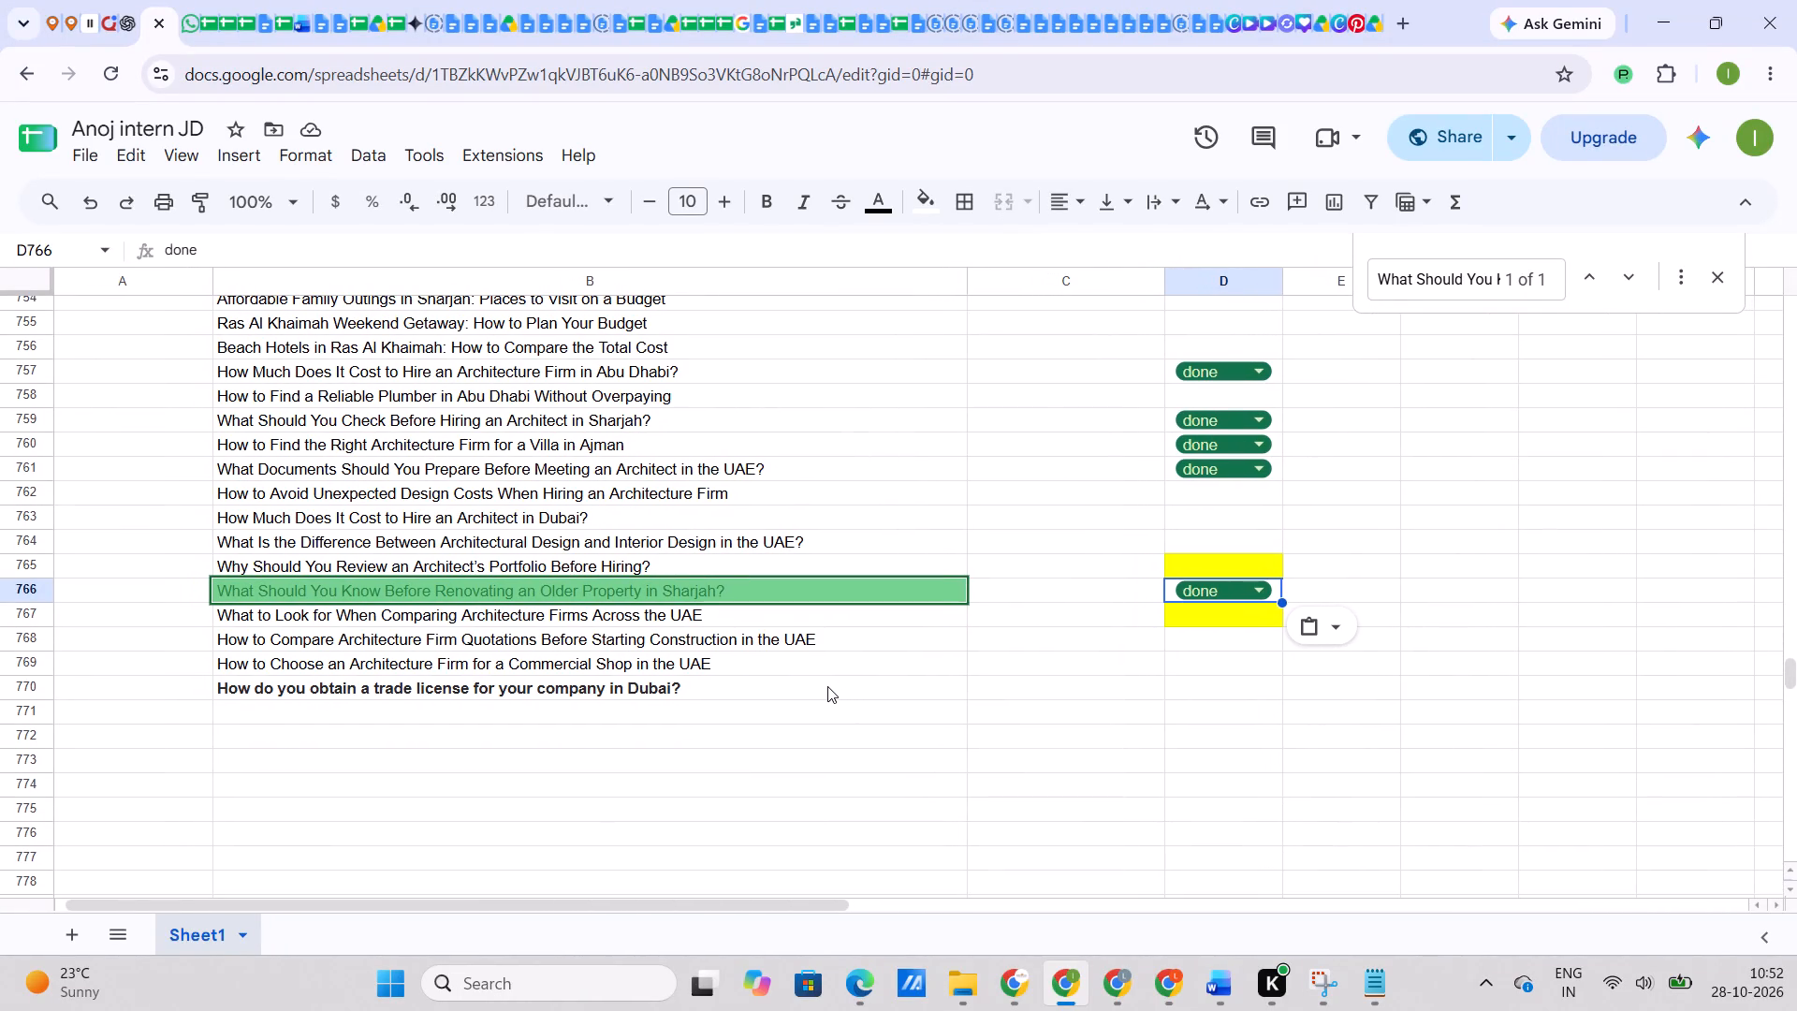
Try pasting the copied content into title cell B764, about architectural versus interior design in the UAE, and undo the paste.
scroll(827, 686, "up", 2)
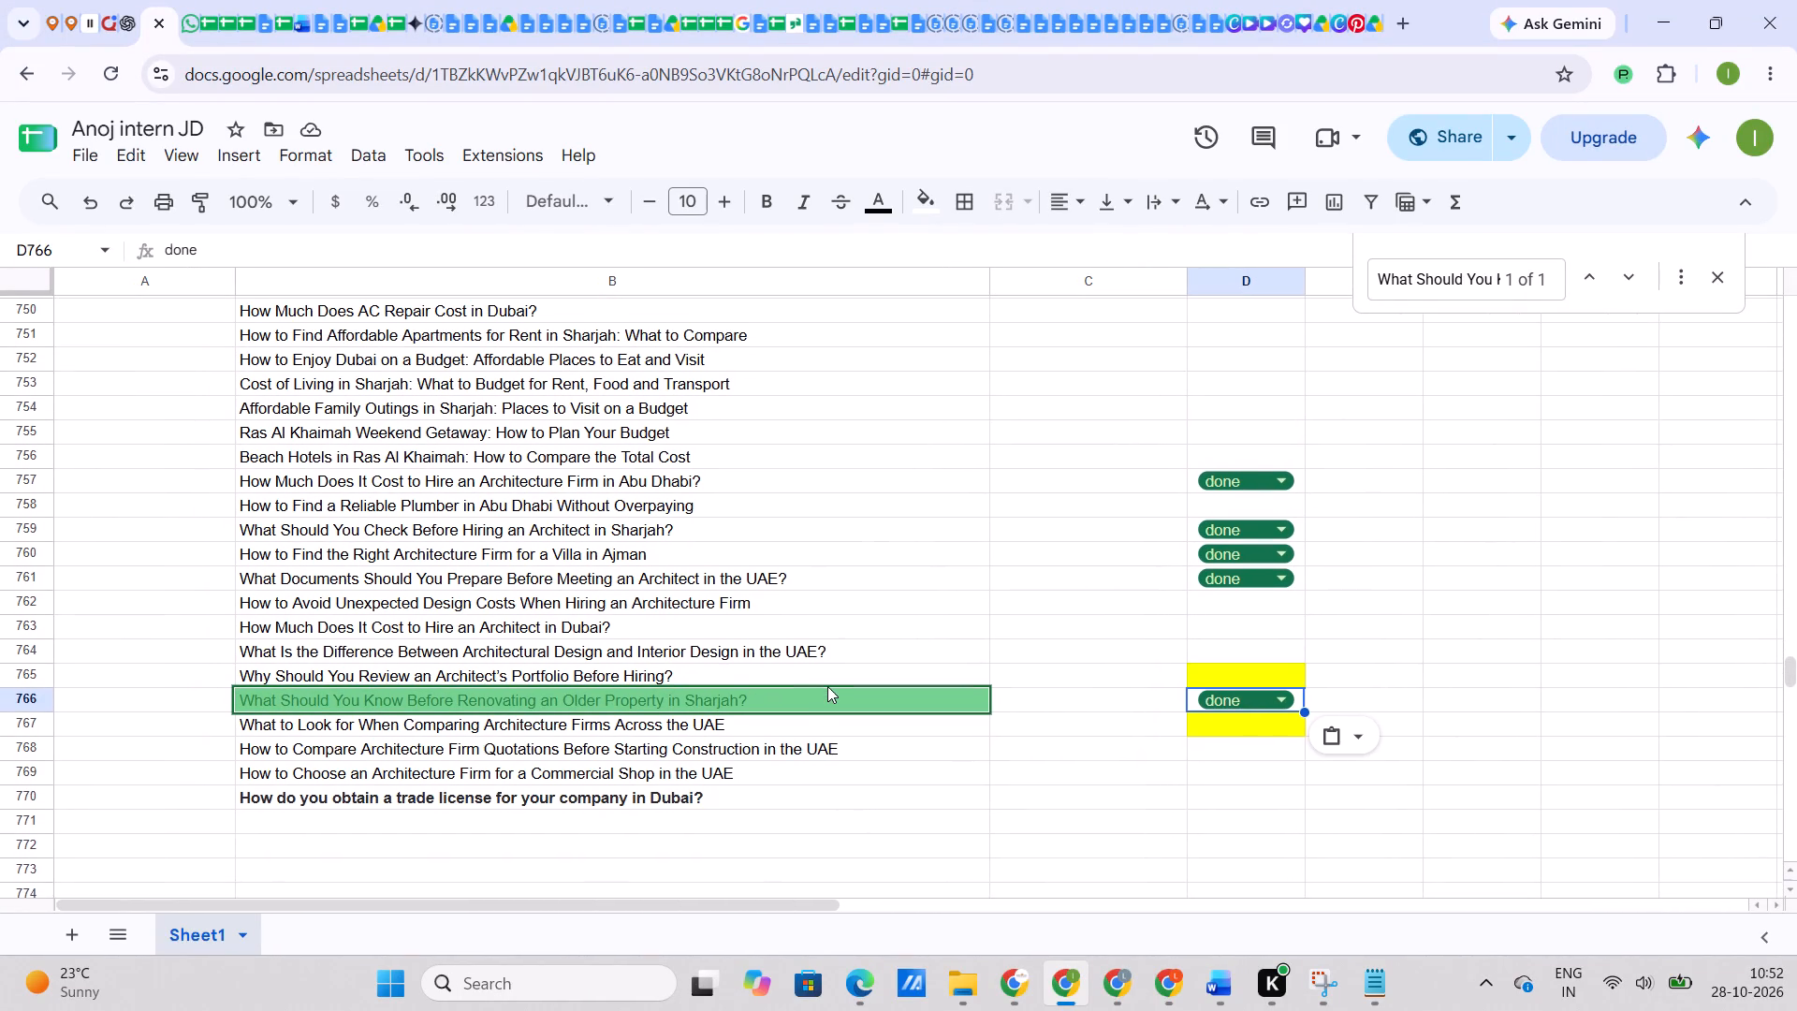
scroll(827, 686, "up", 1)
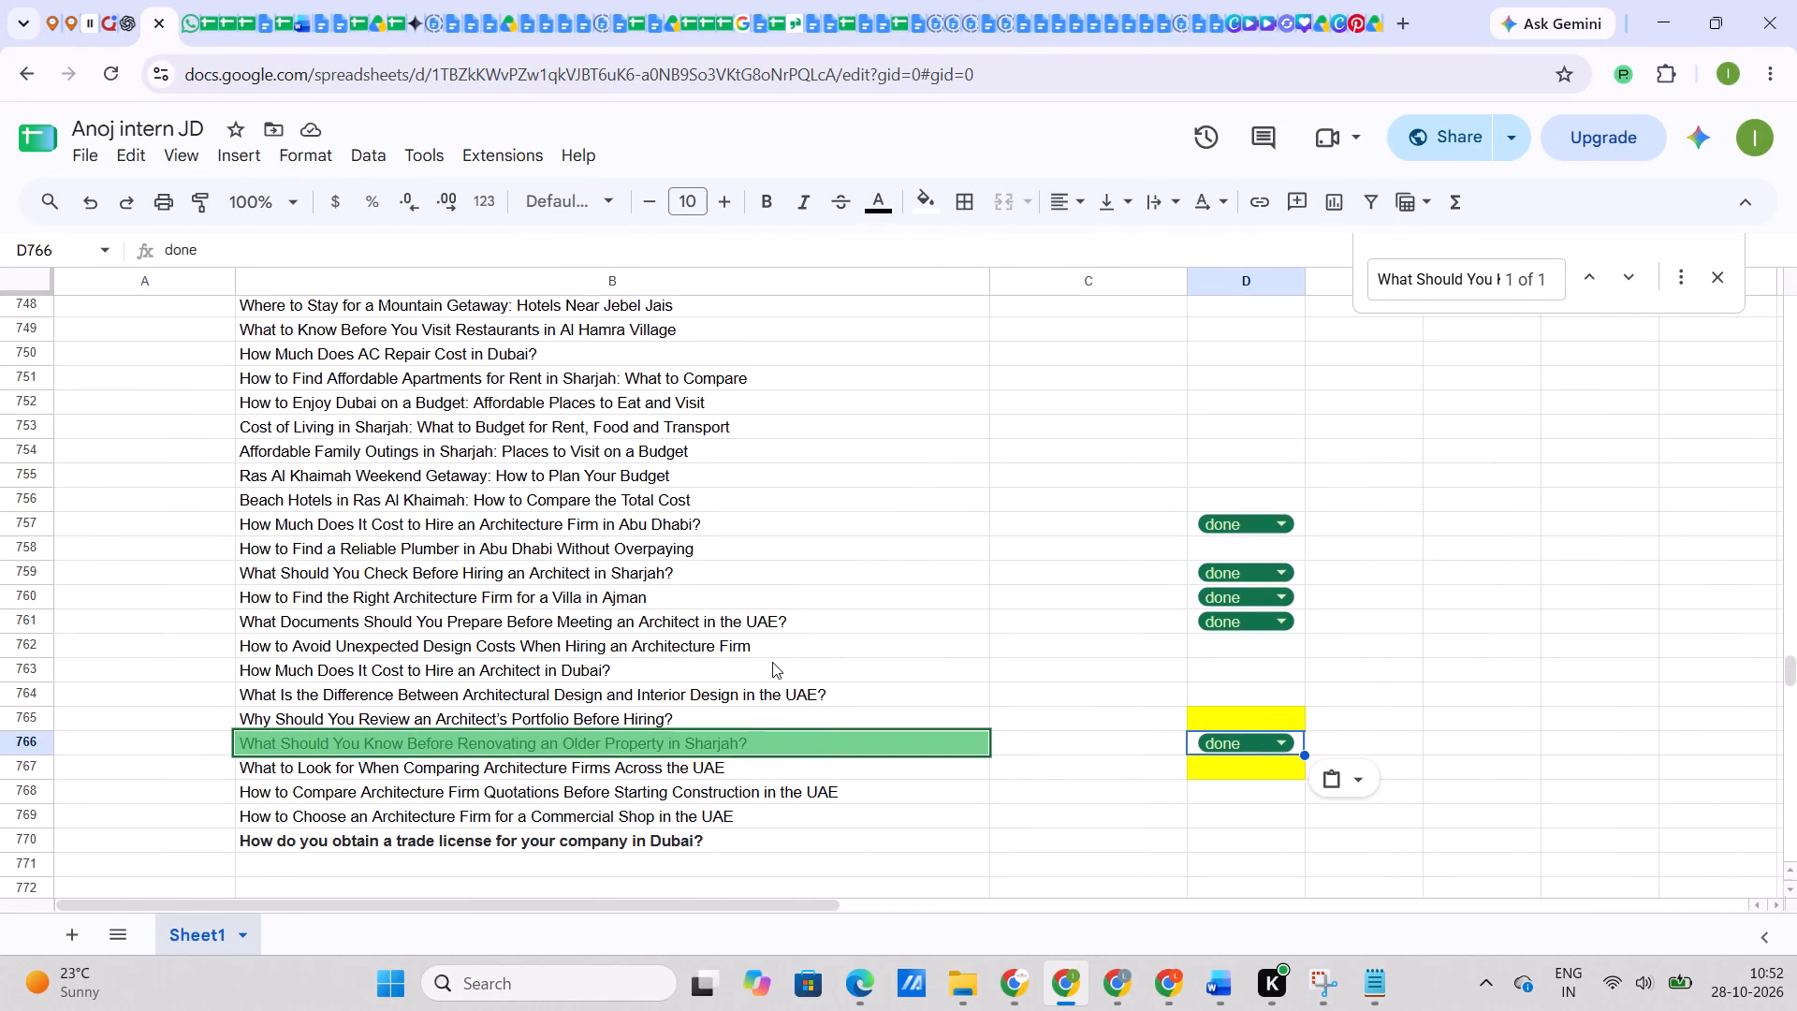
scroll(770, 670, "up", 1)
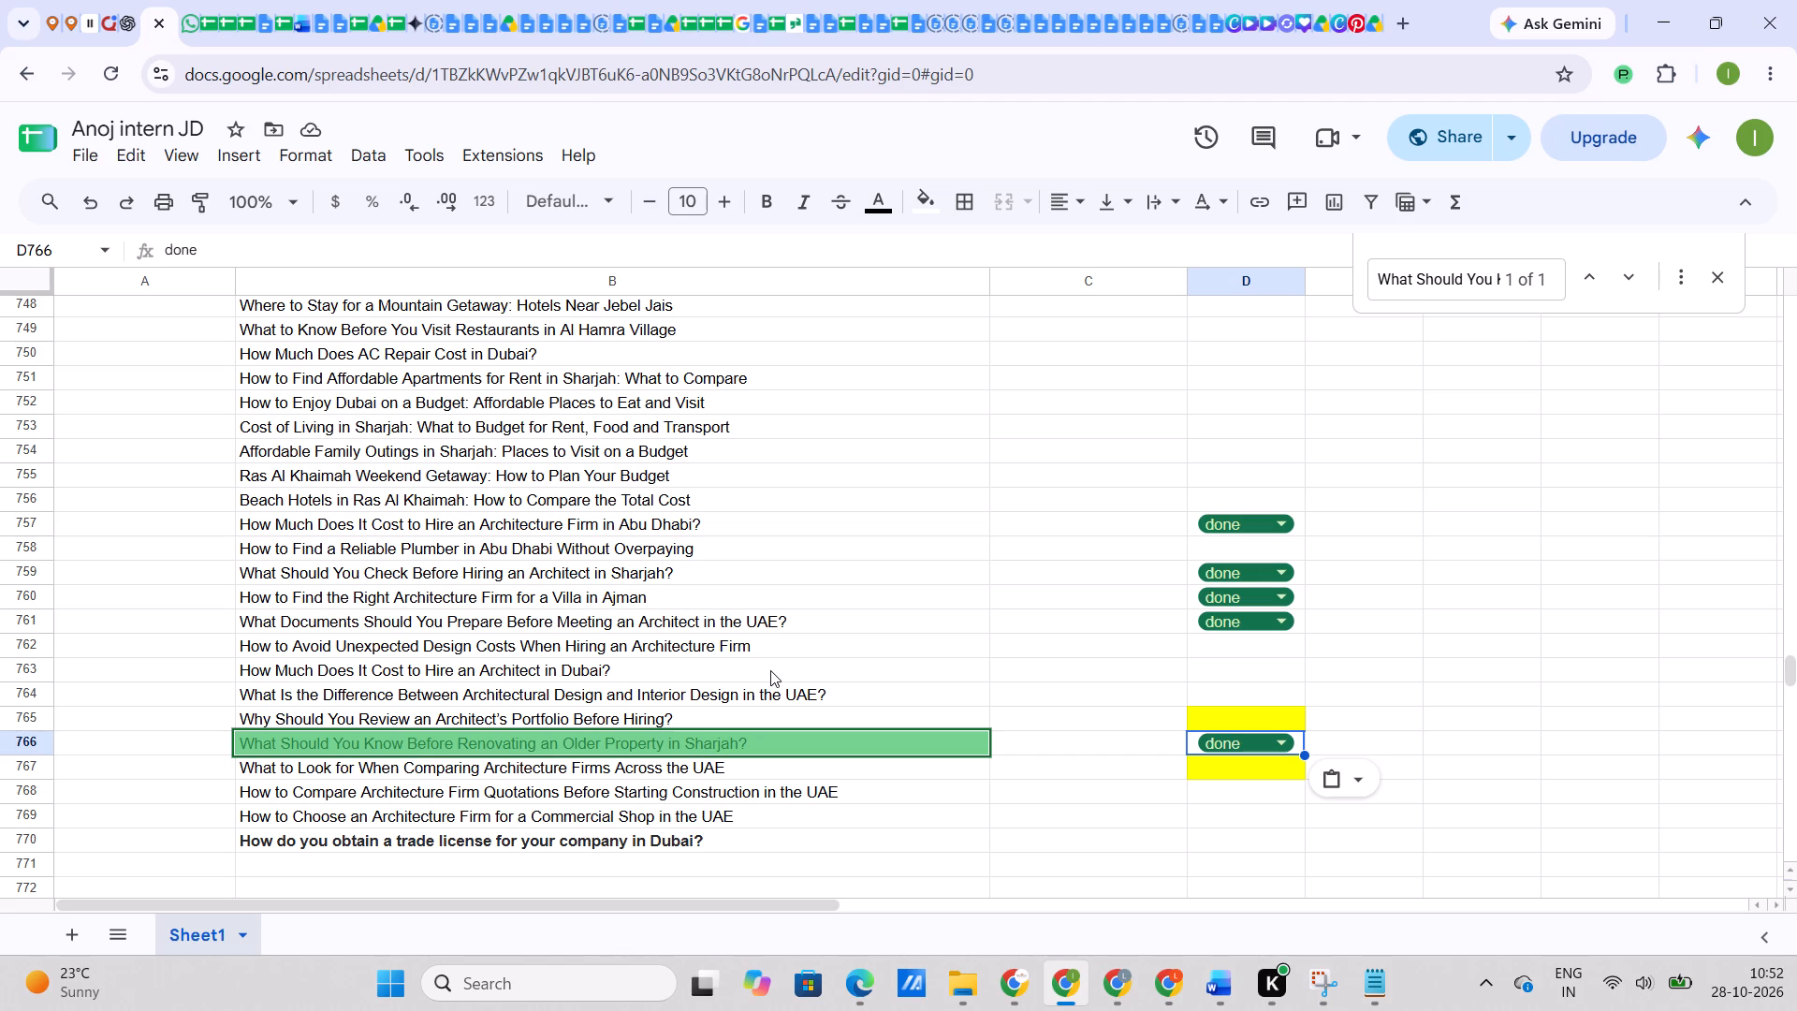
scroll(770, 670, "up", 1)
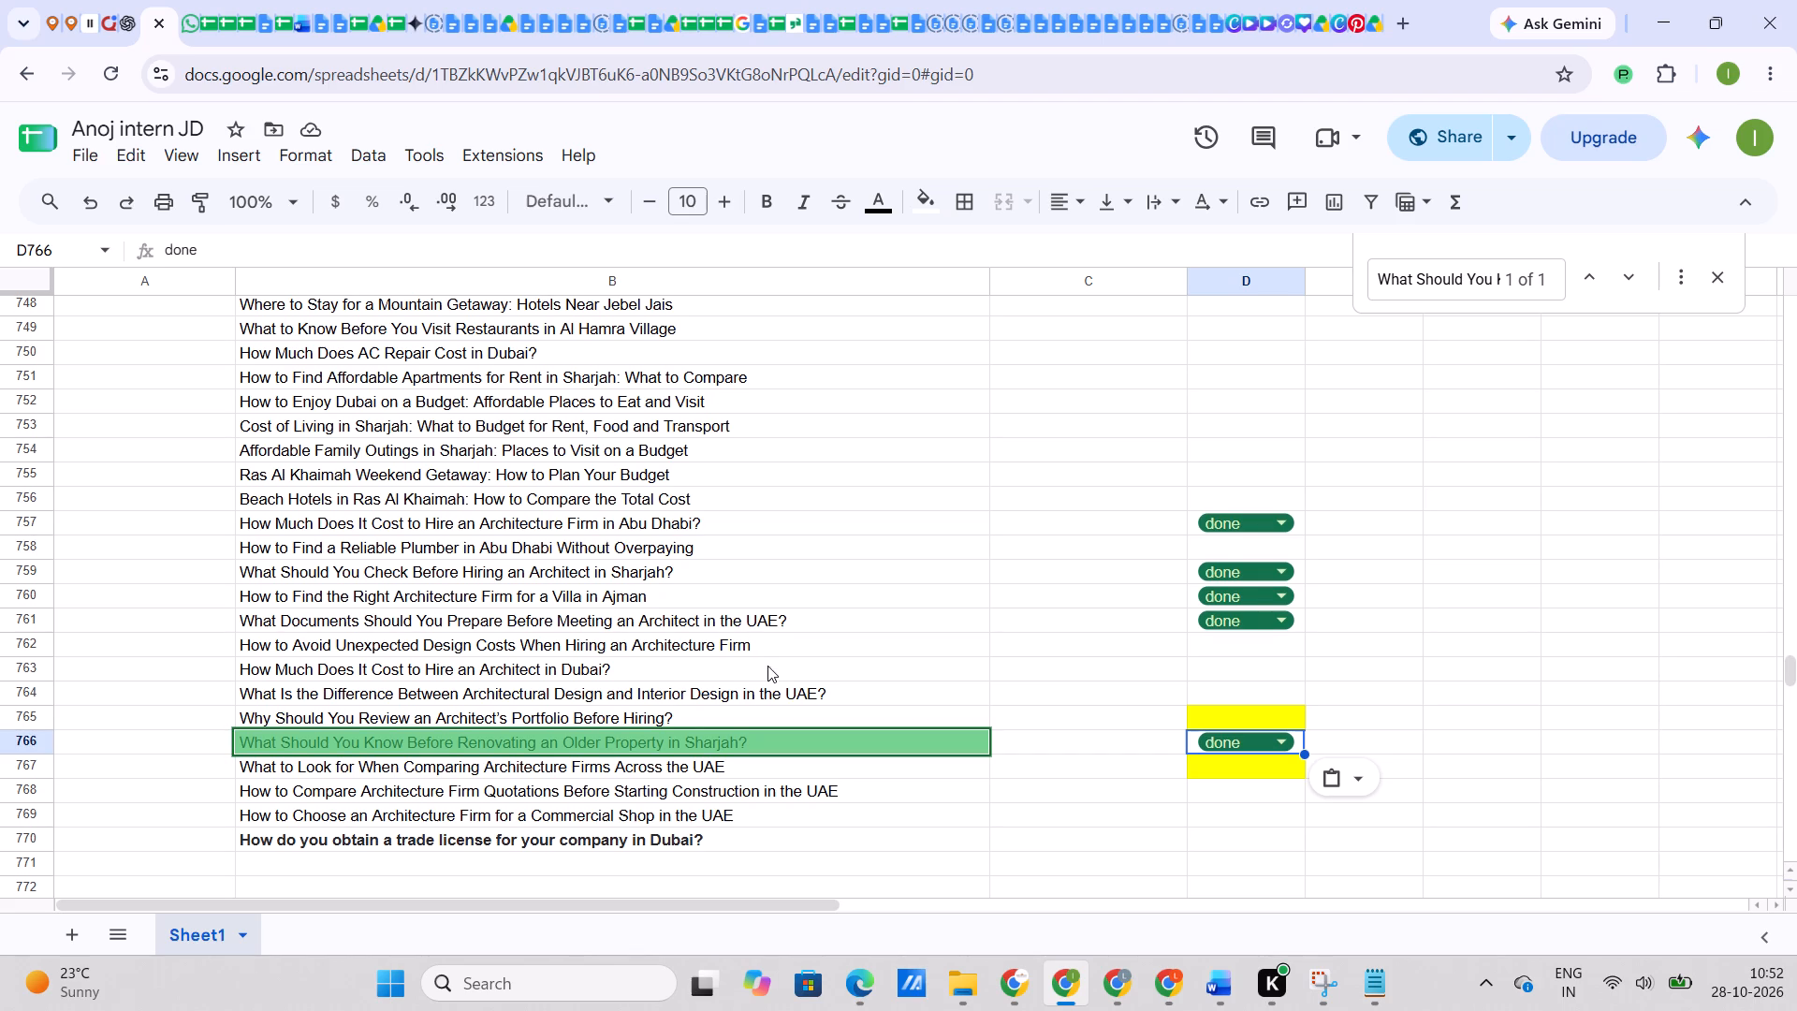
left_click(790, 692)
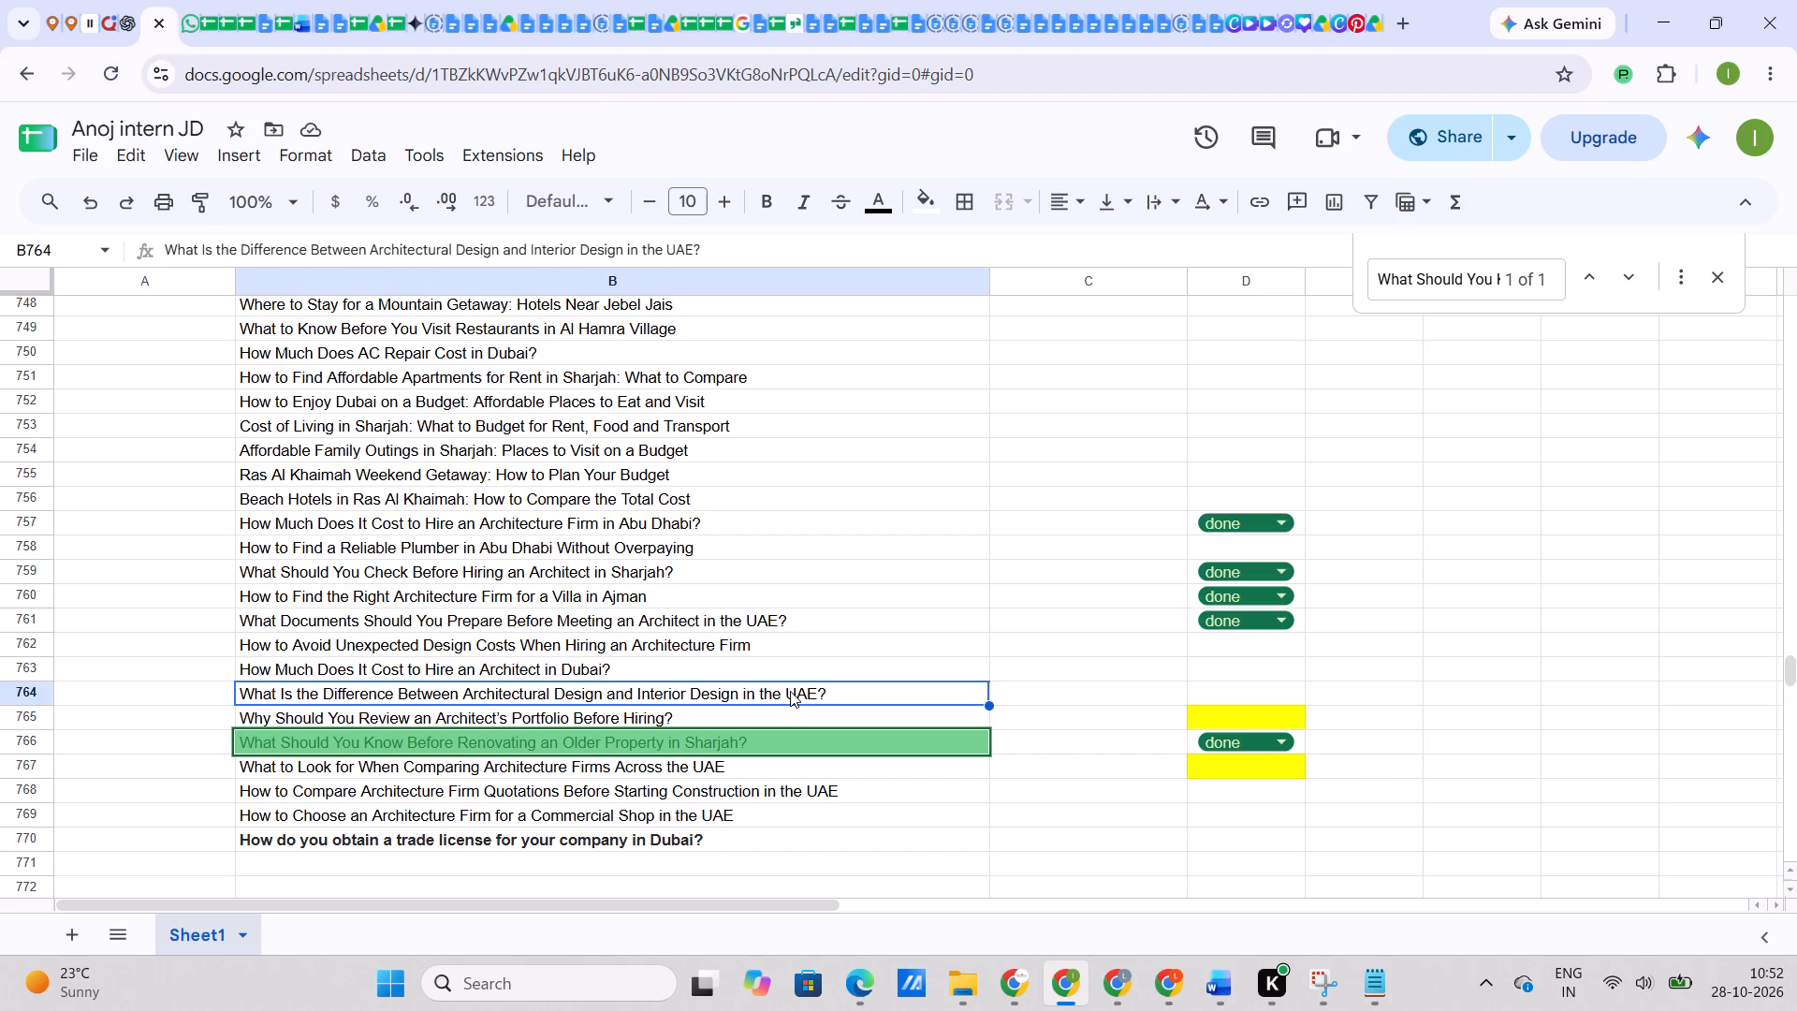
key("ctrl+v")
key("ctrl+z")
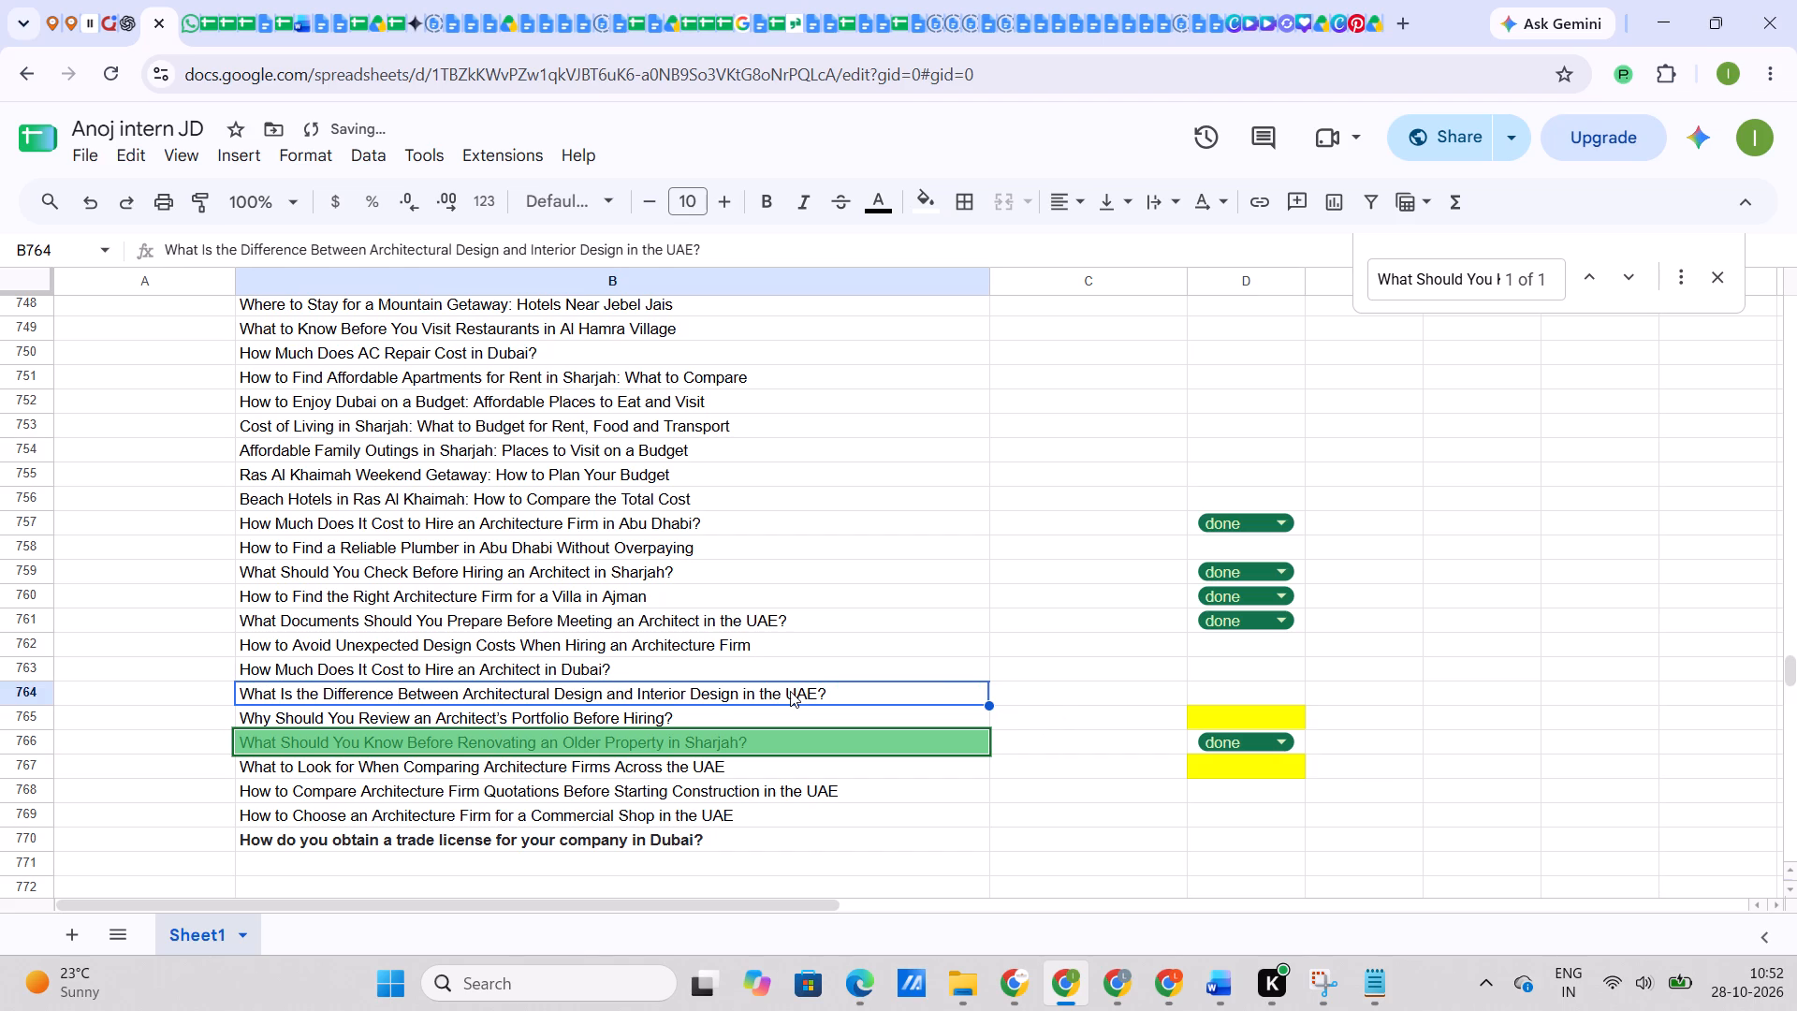
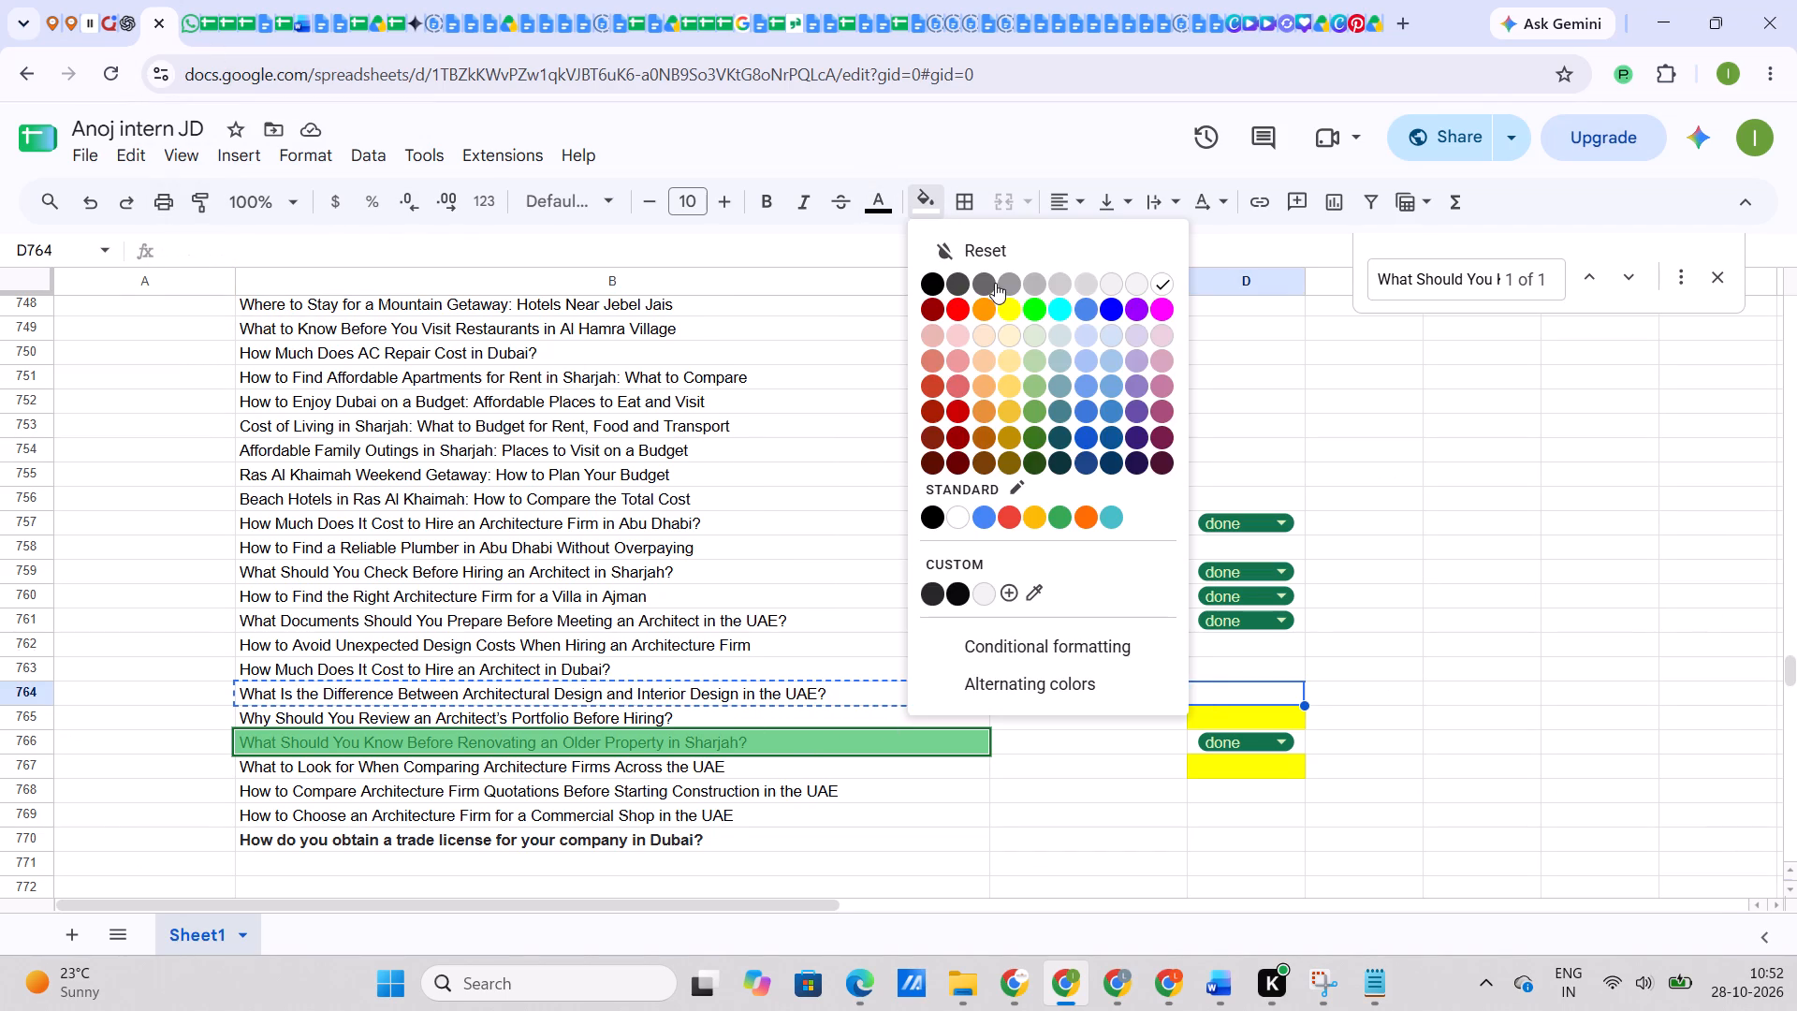
Fill status cell D764, for the architectural versus interior design title, with yellow.
left_click(1016, 312)
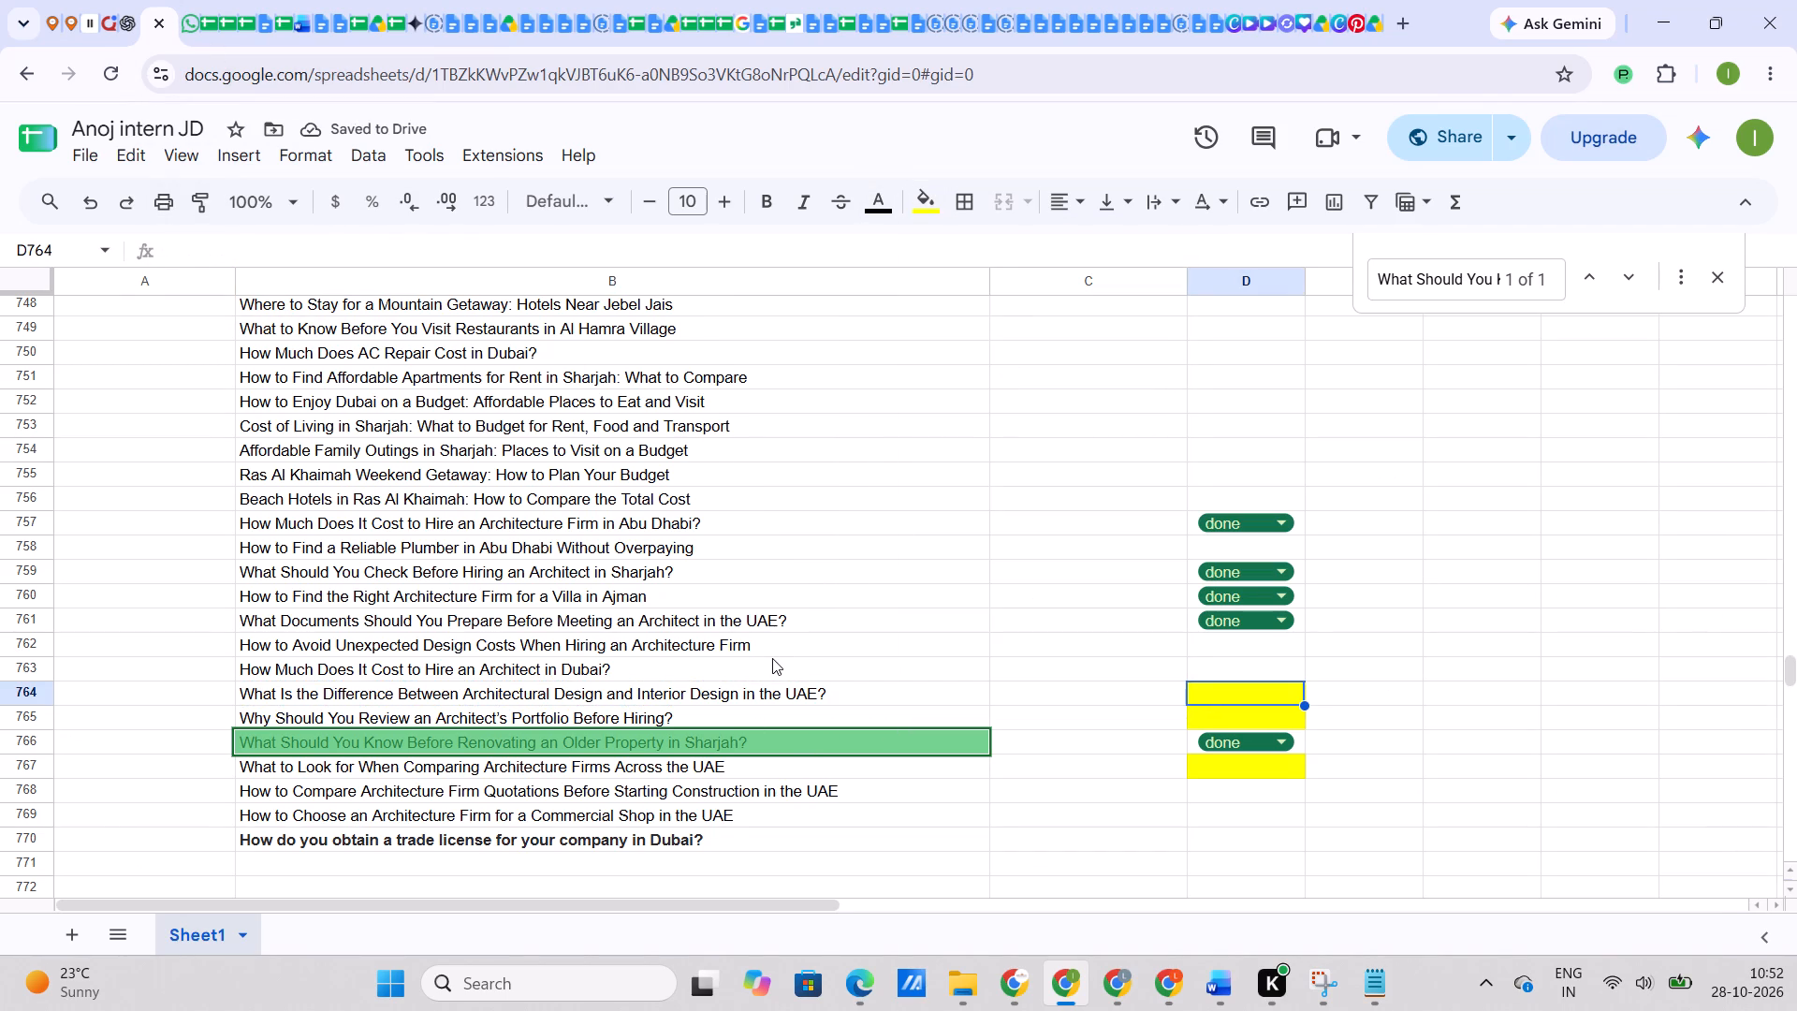
Copy the title "How to Avoid Unexpected Design Costs When Hiring an Architecture Firm" from row 762.
double_click(776, 651)
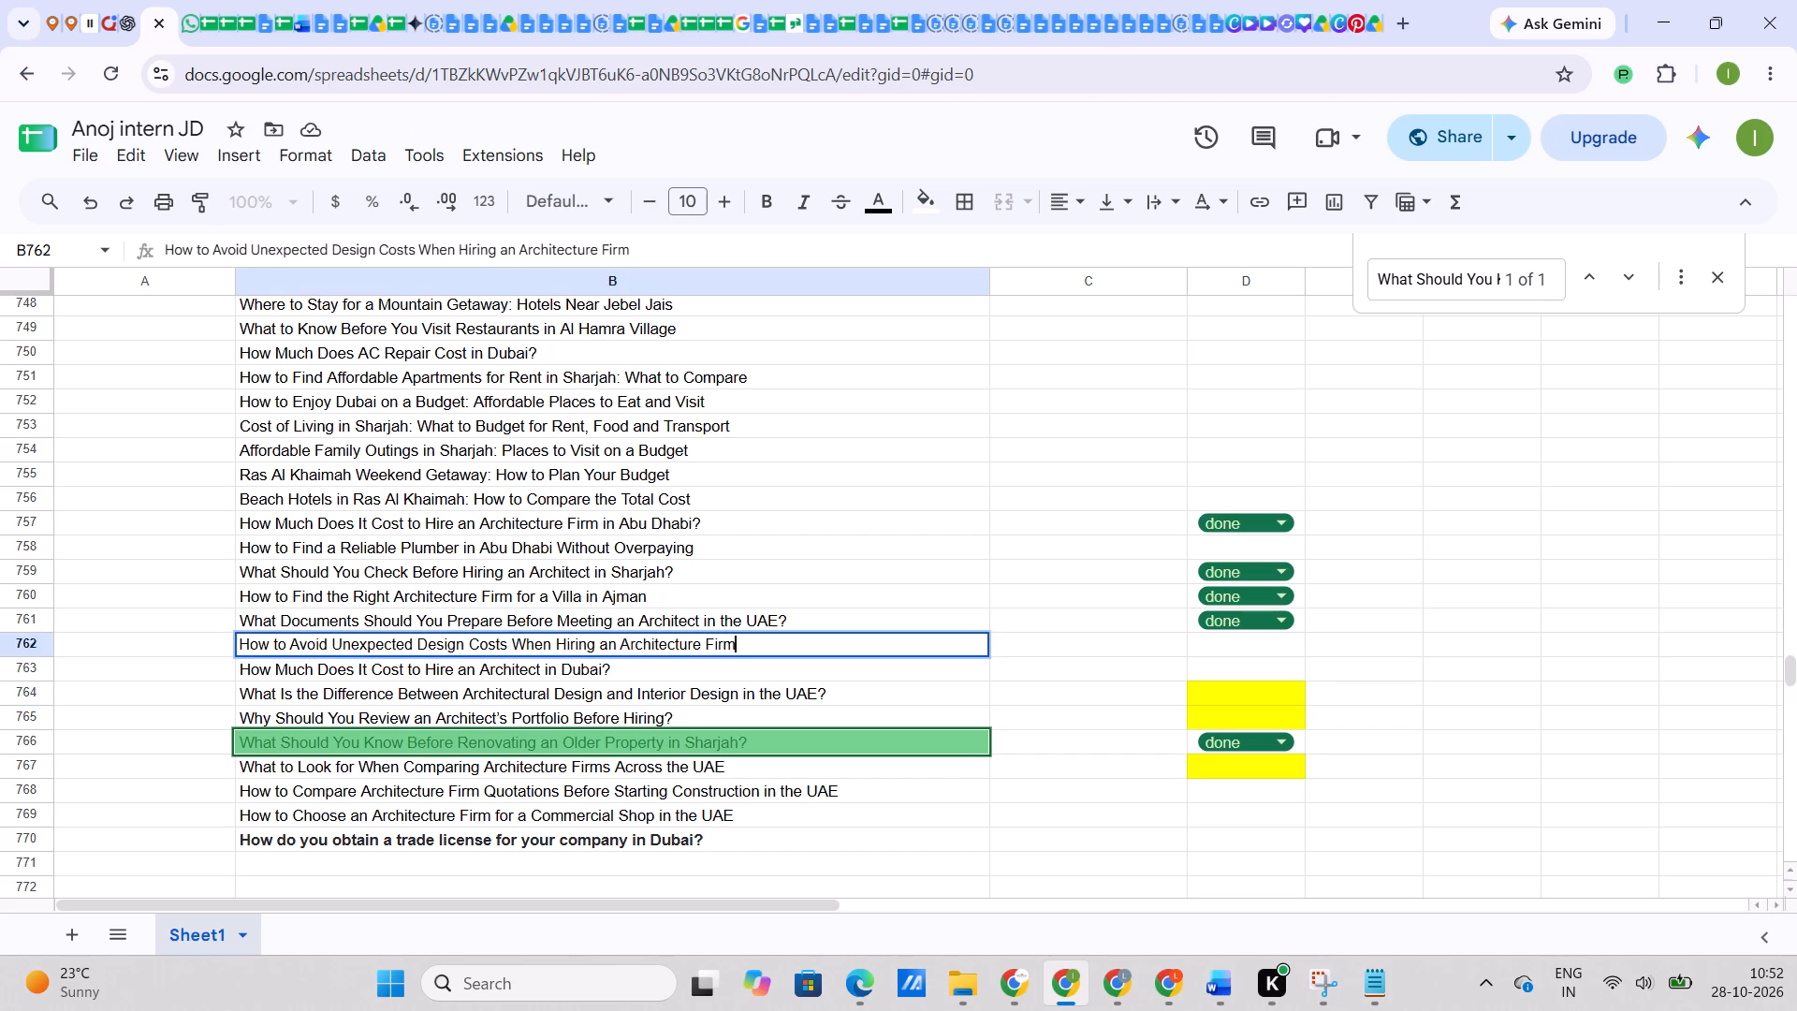
left_click(782, 658)
left_click(800, 638)
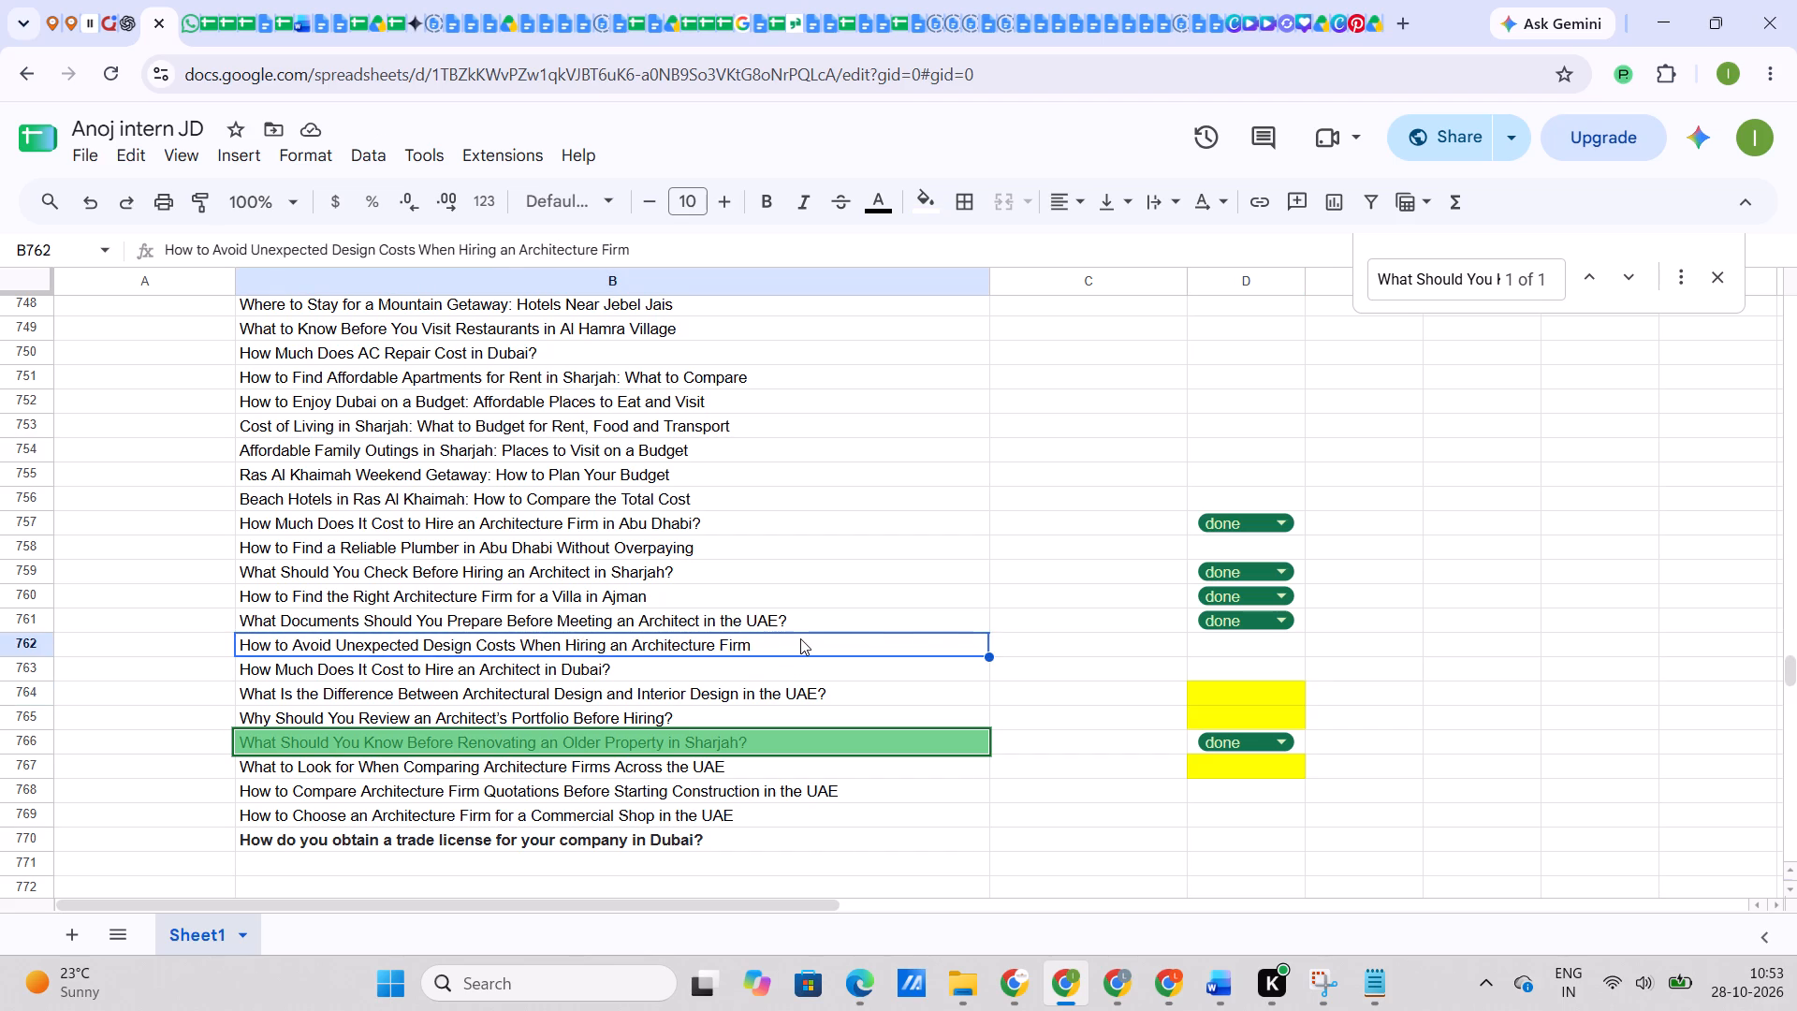
key("ctrl+c")
Select status cell D762 of the unexpected design costs title for a fill colour.
left_click(1214, 644)
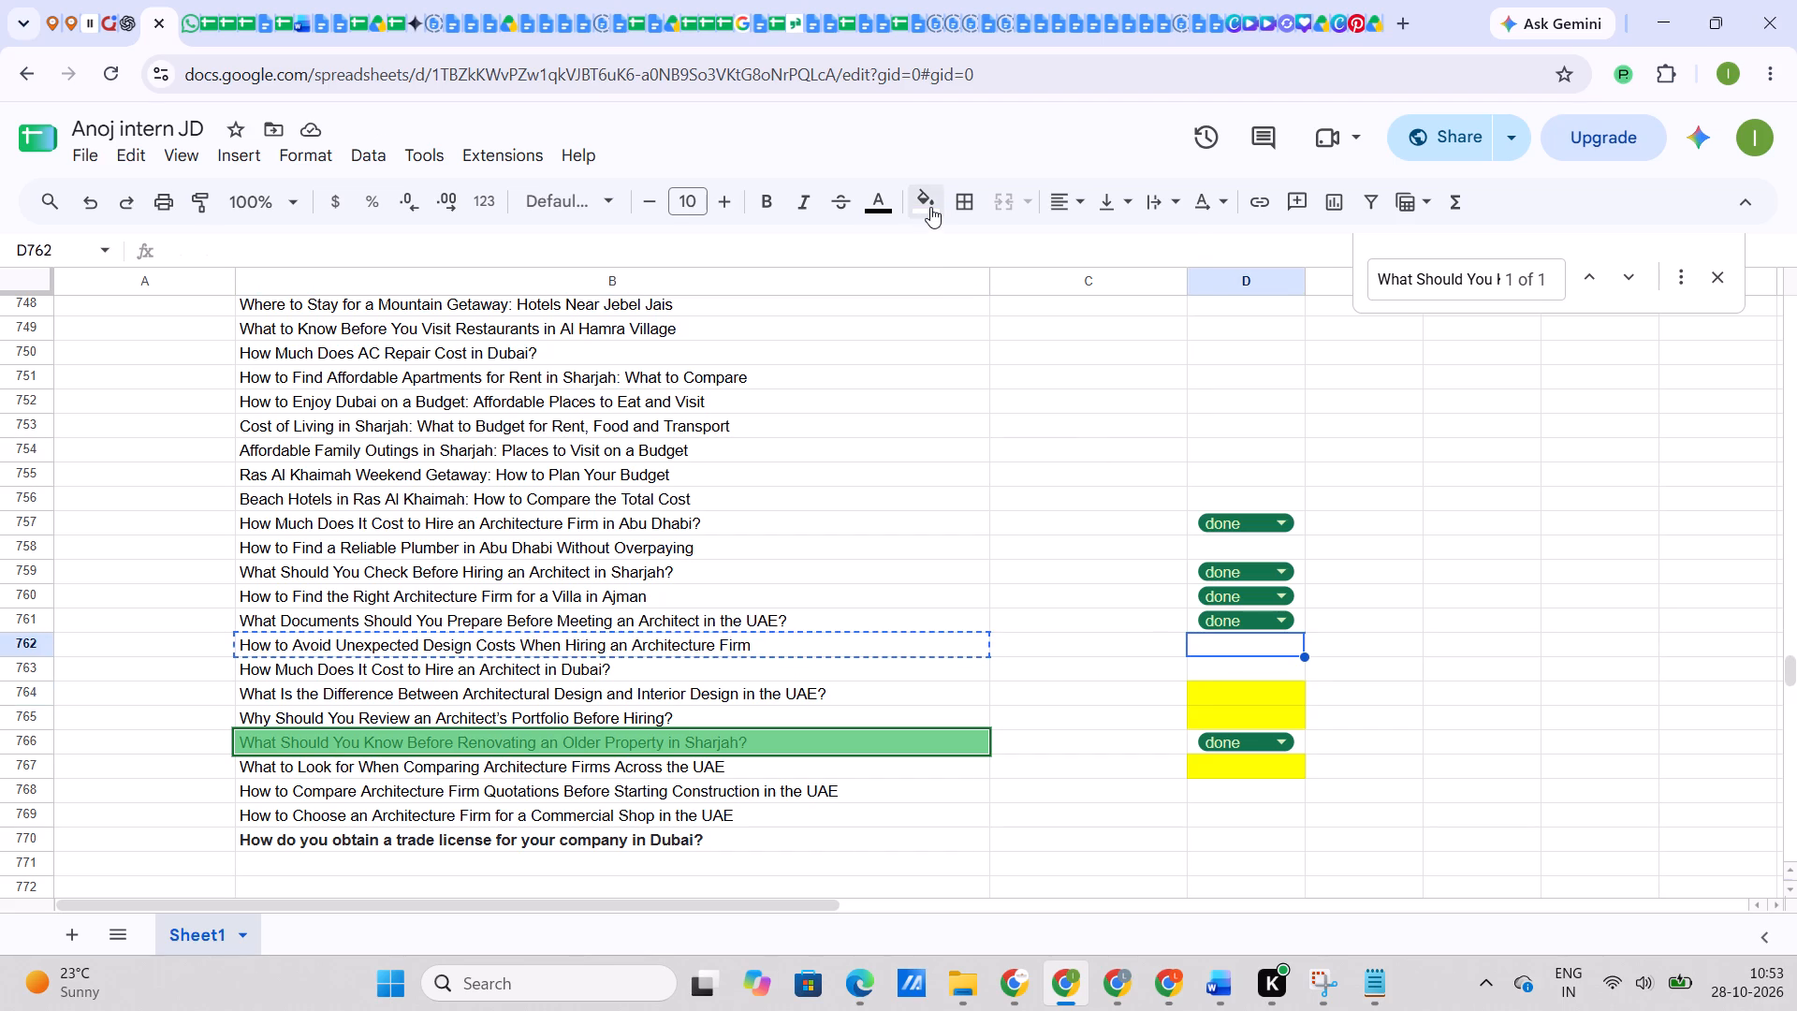
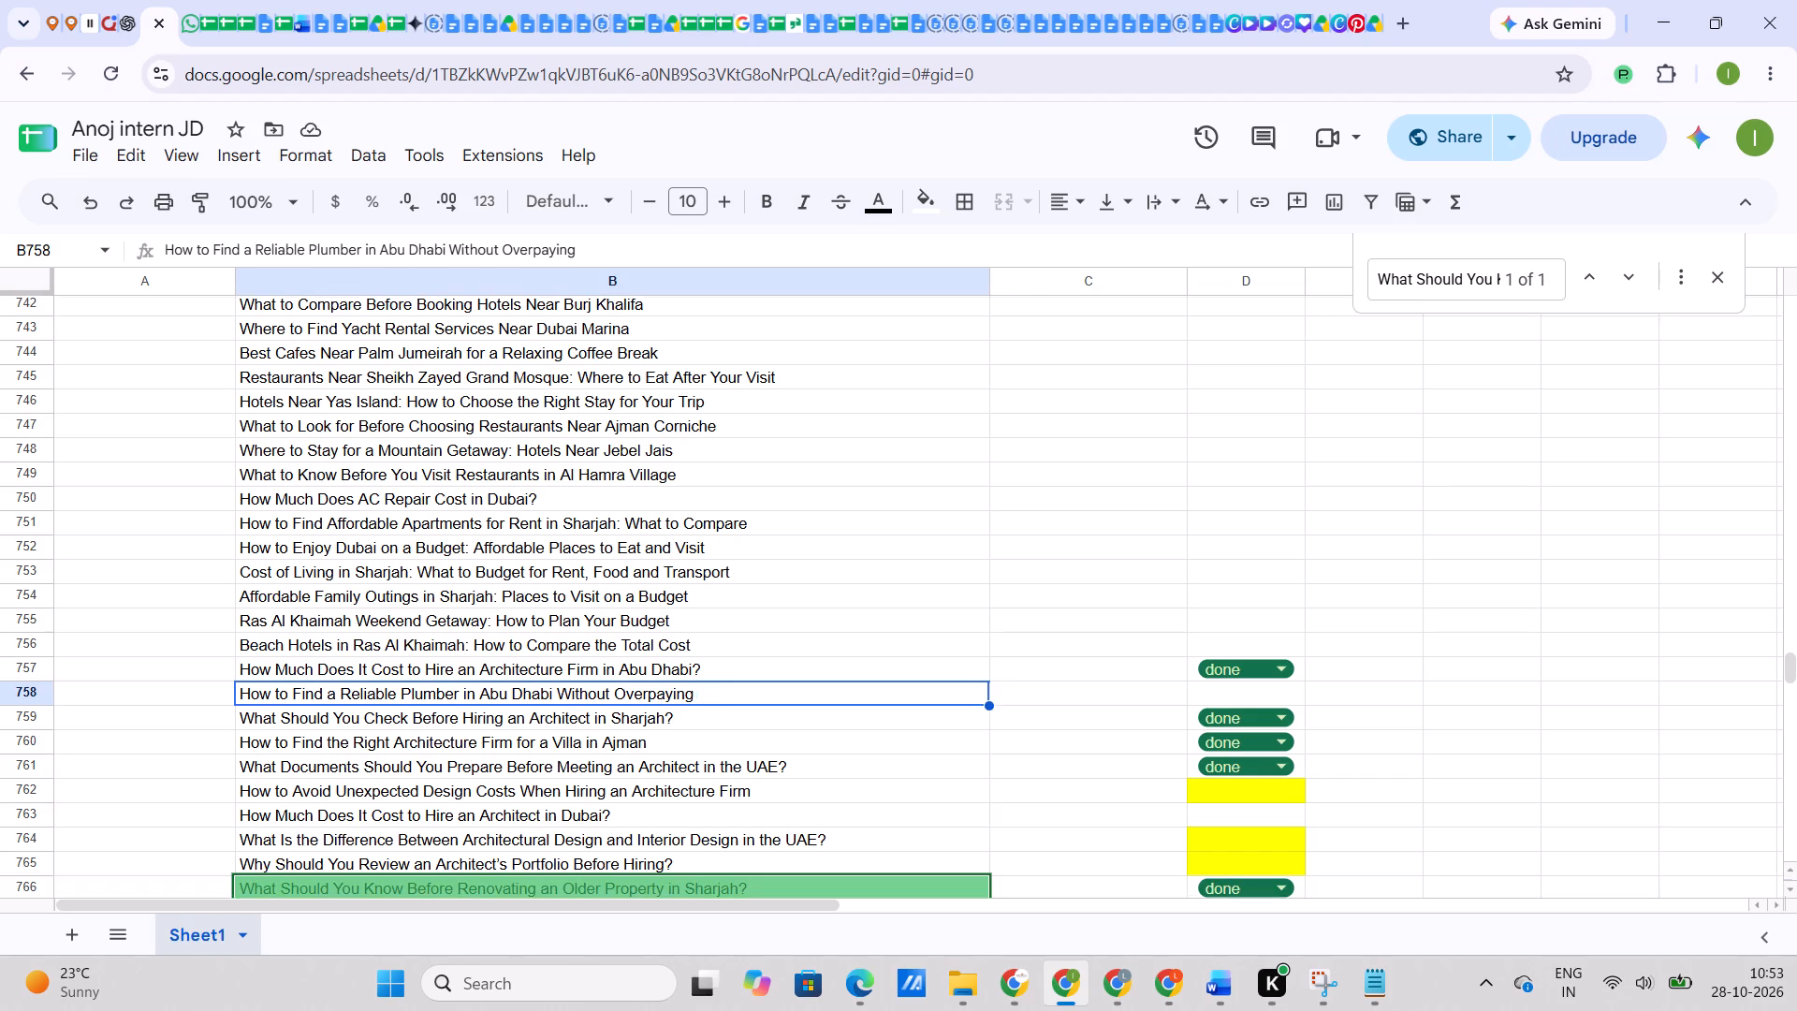
Look through the blog titles and their status marks in the "Anoj intern JD" spreadsheet, from row 766 back up to around row 704.
scroll(700, 685, "up", 1)
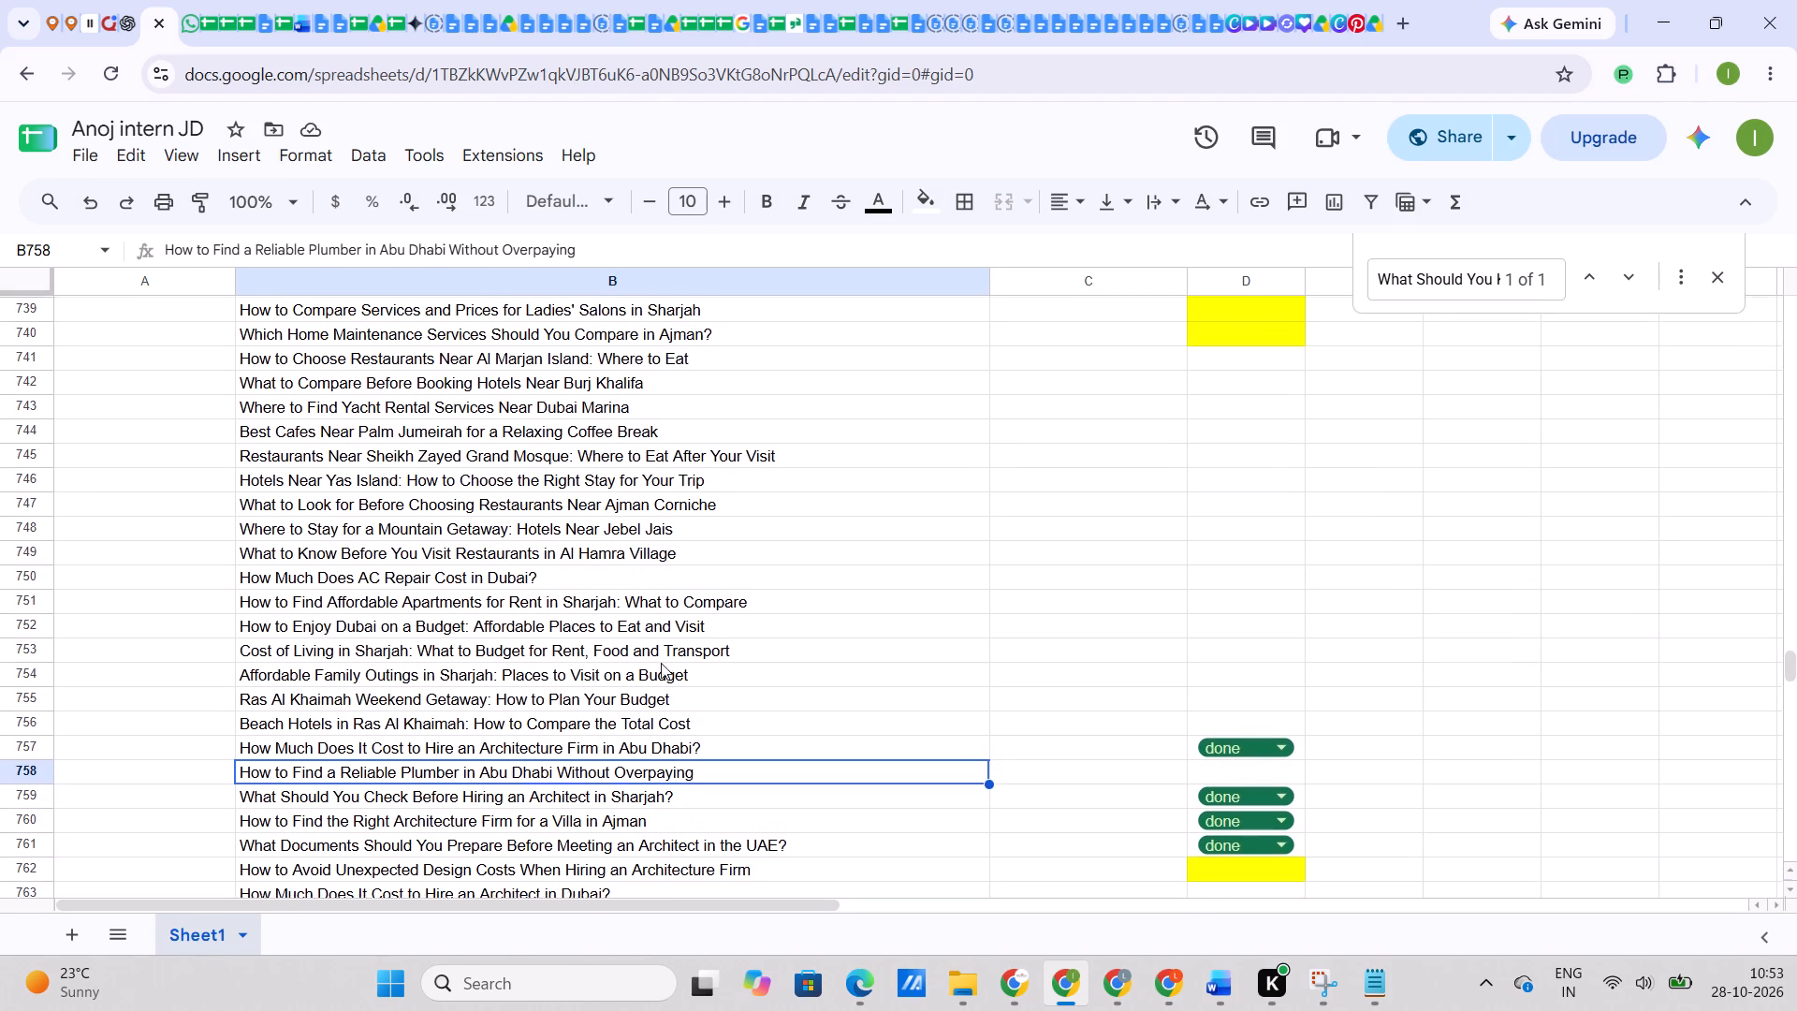
scroll(661, 663, "up", 2)
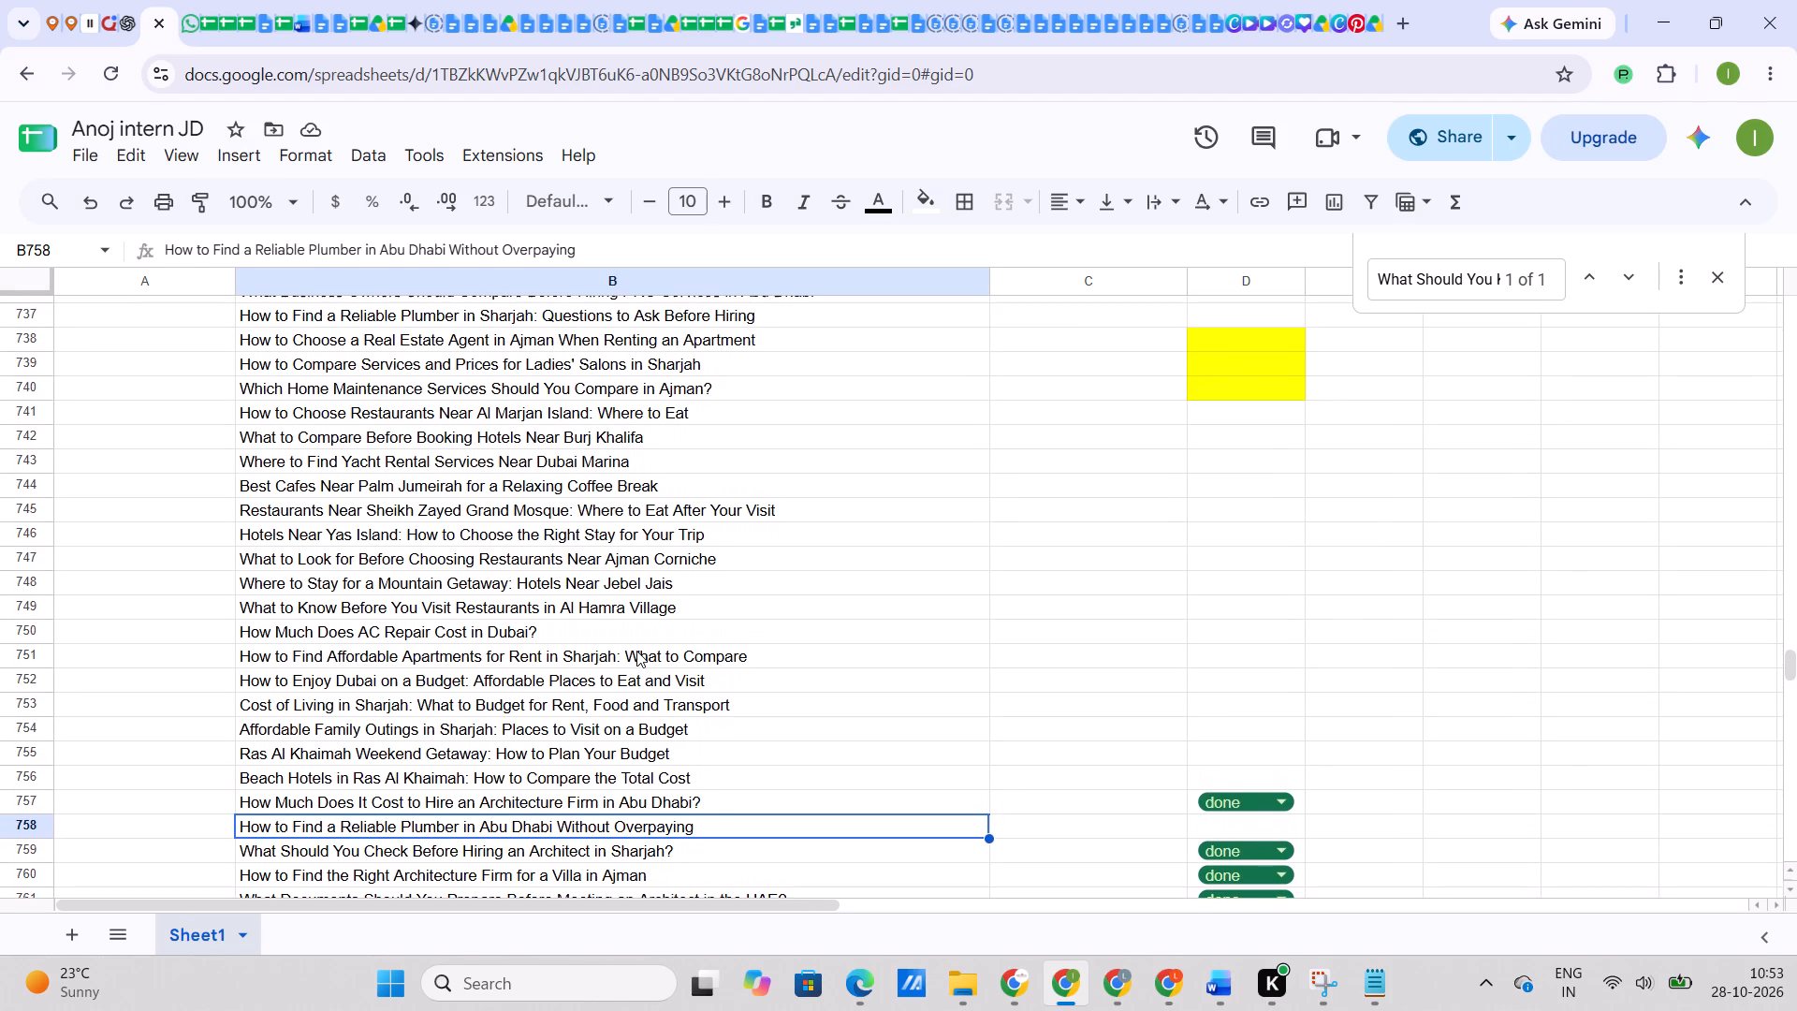
scroll(636, 650, "up", 4)
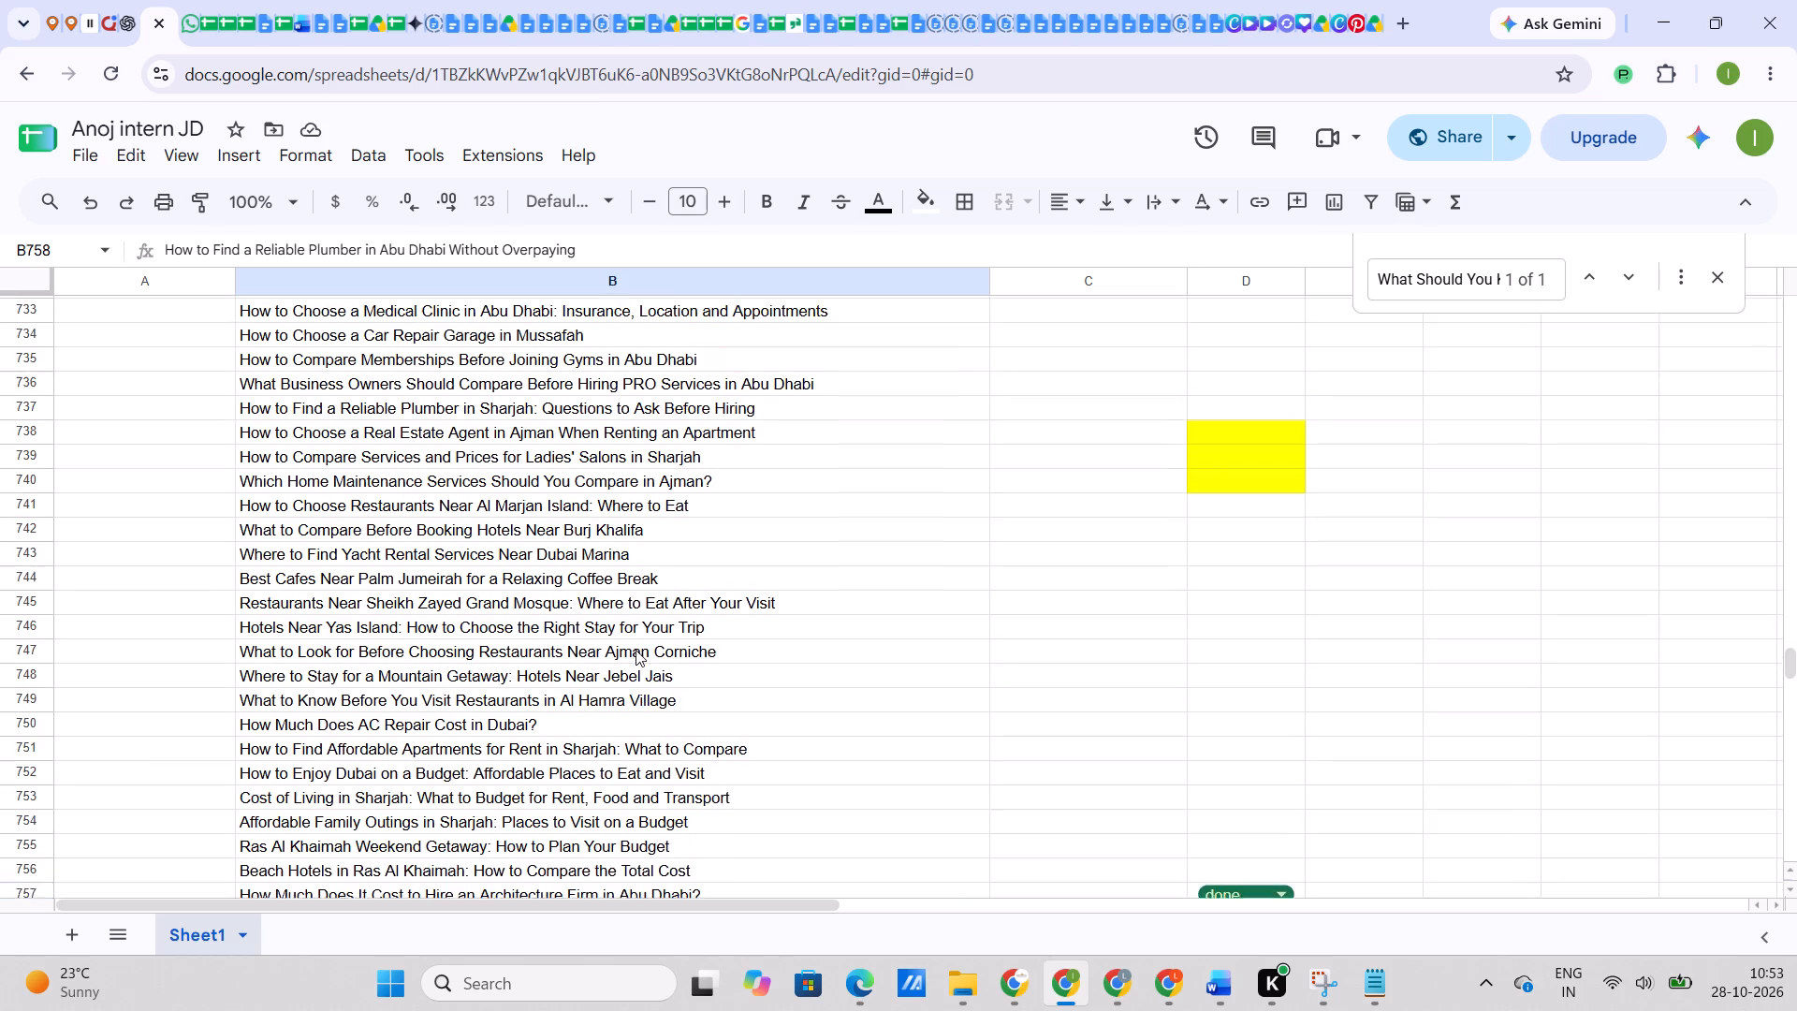
scroll(636, 650, "up", 4)
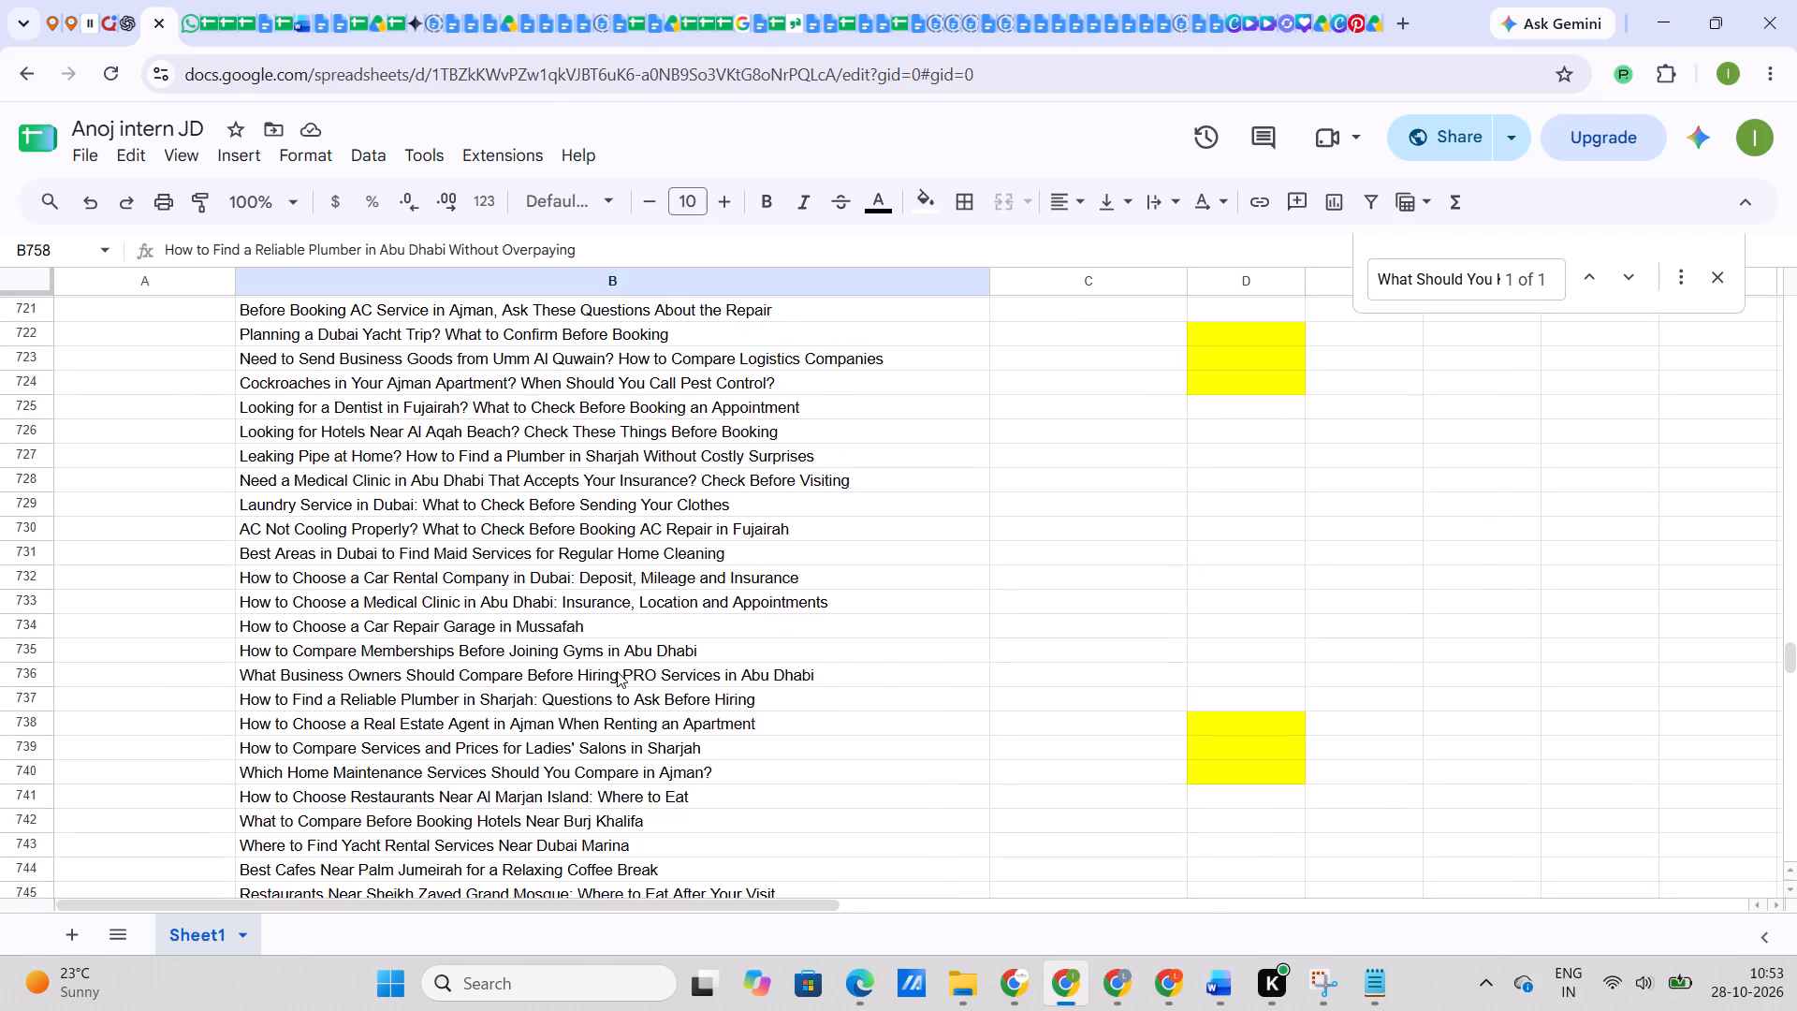
left_click(646, 676)
left_click(656, 697)
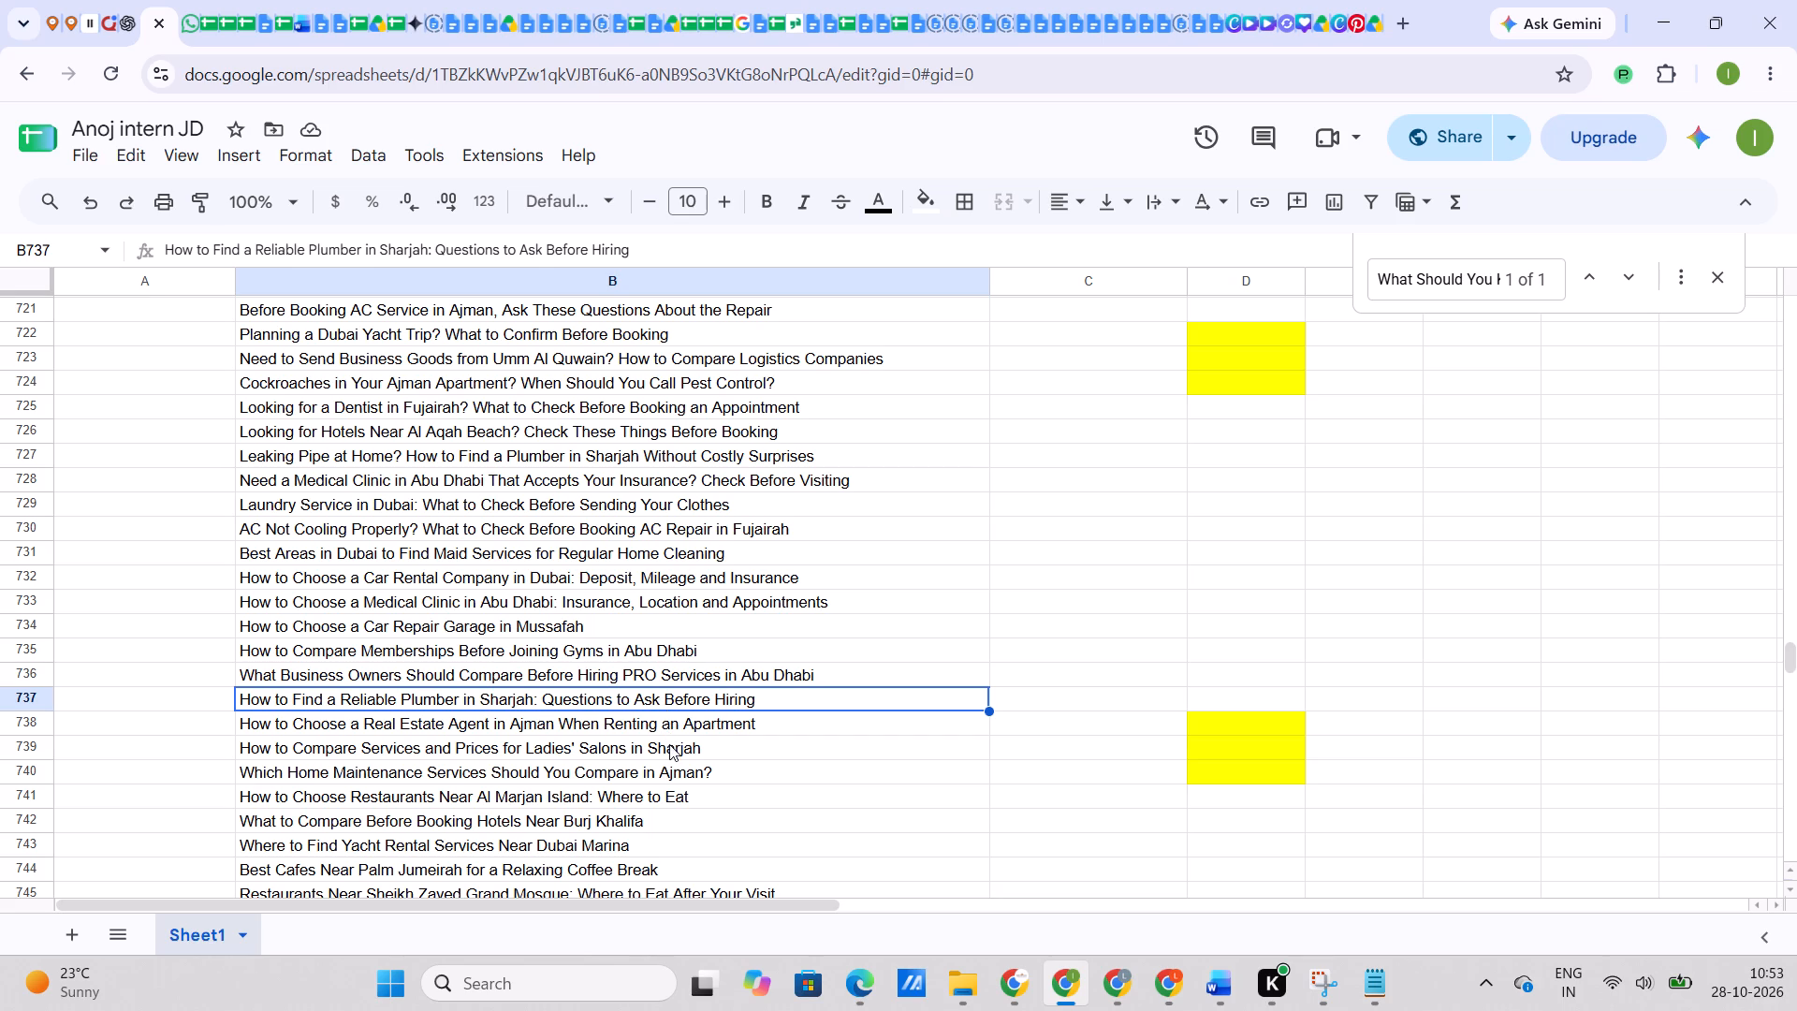
left_click(682, 786)
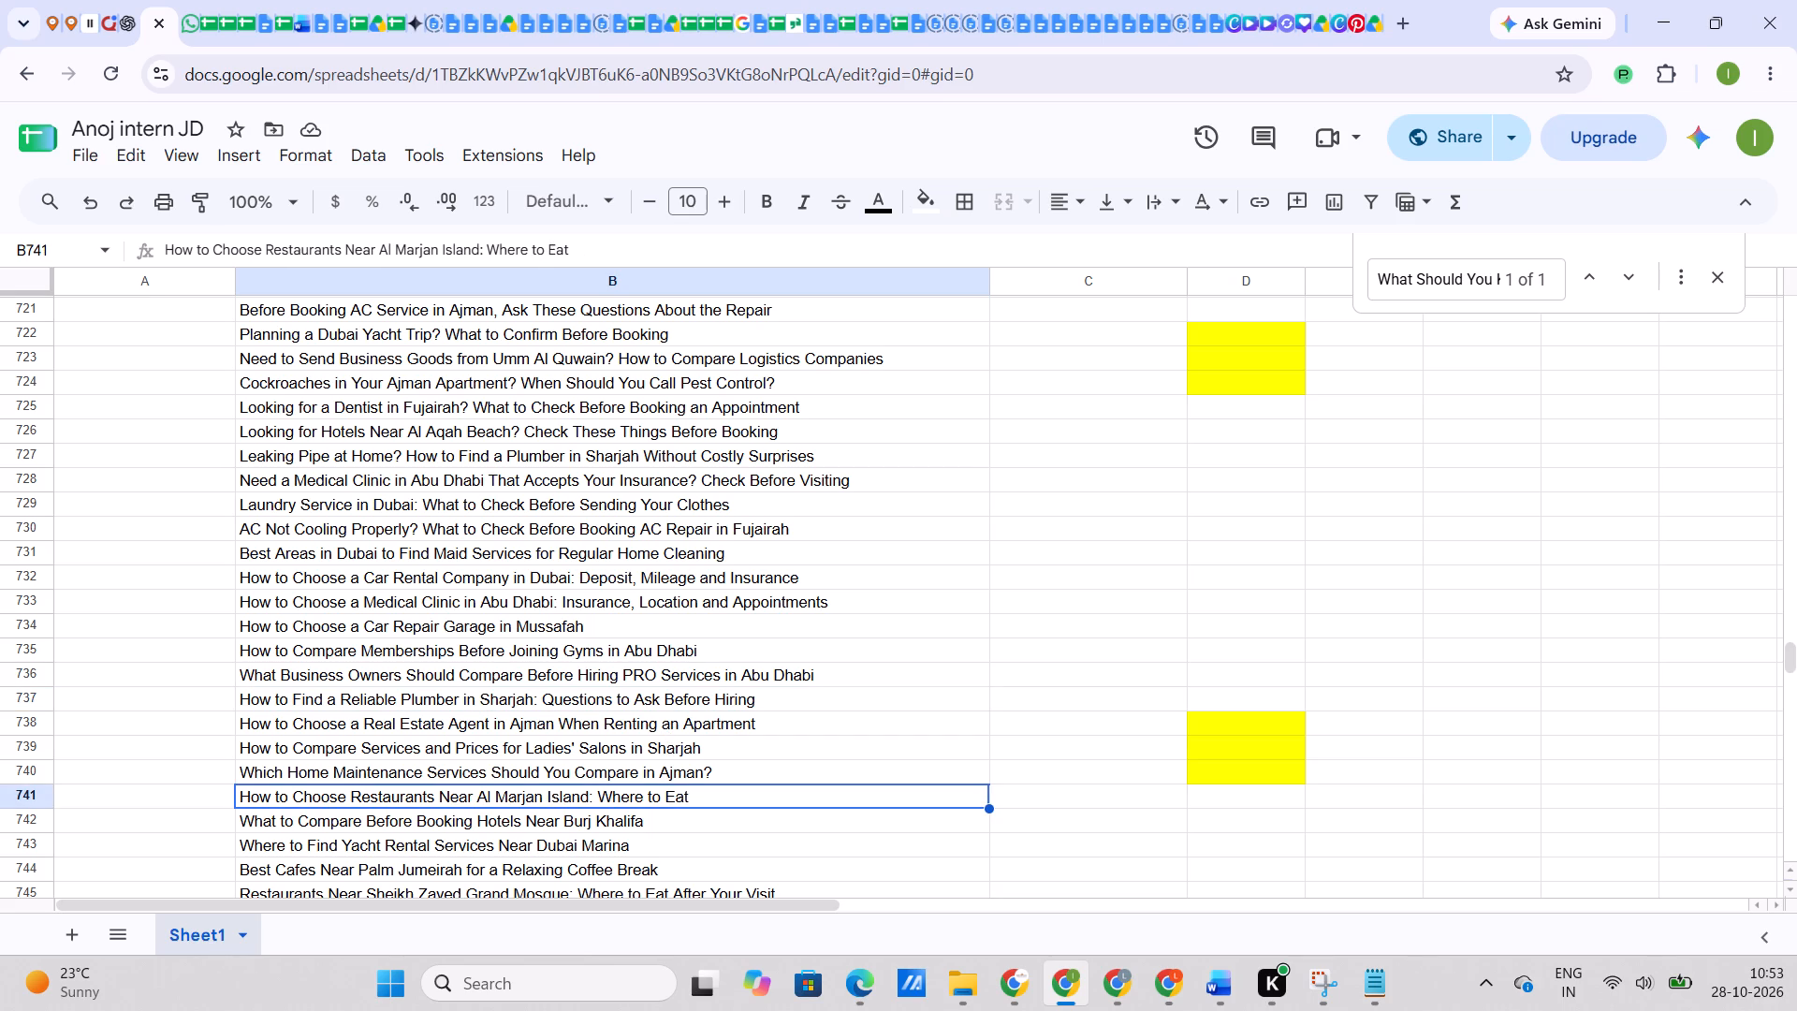
scroll(684, 789, "down", 1)
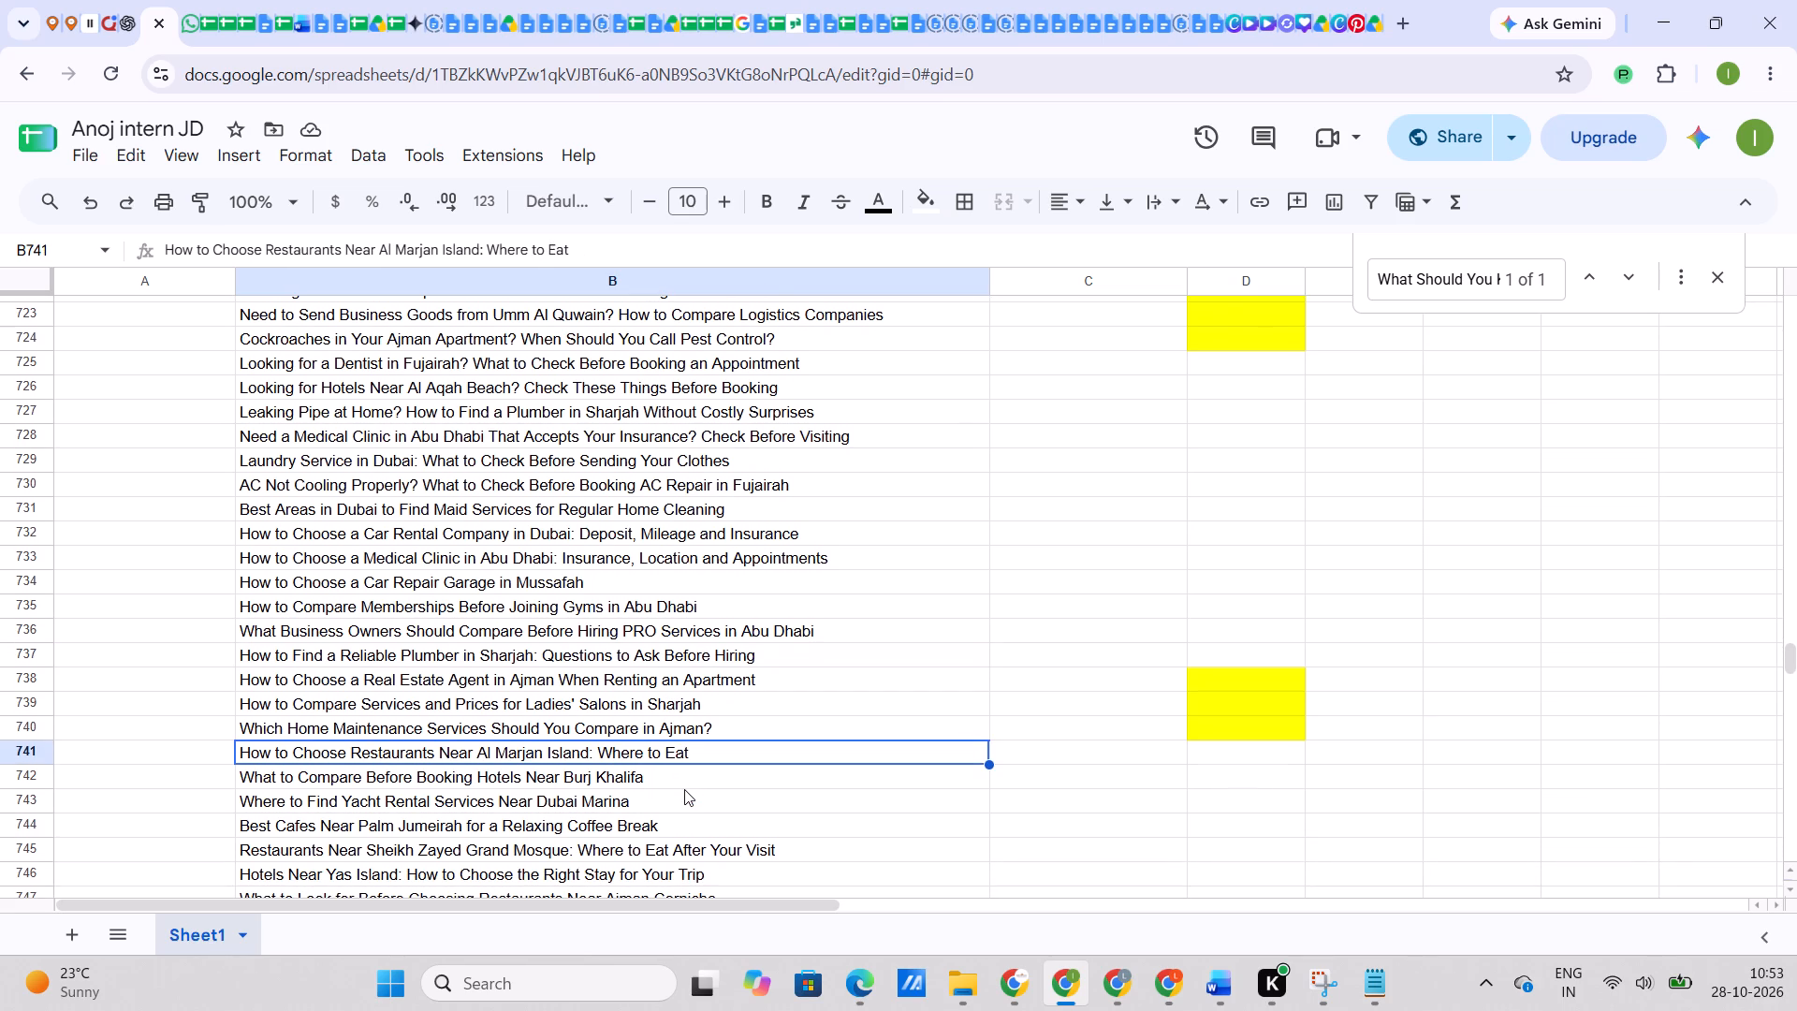
scroll(684, 789, "down", 1)
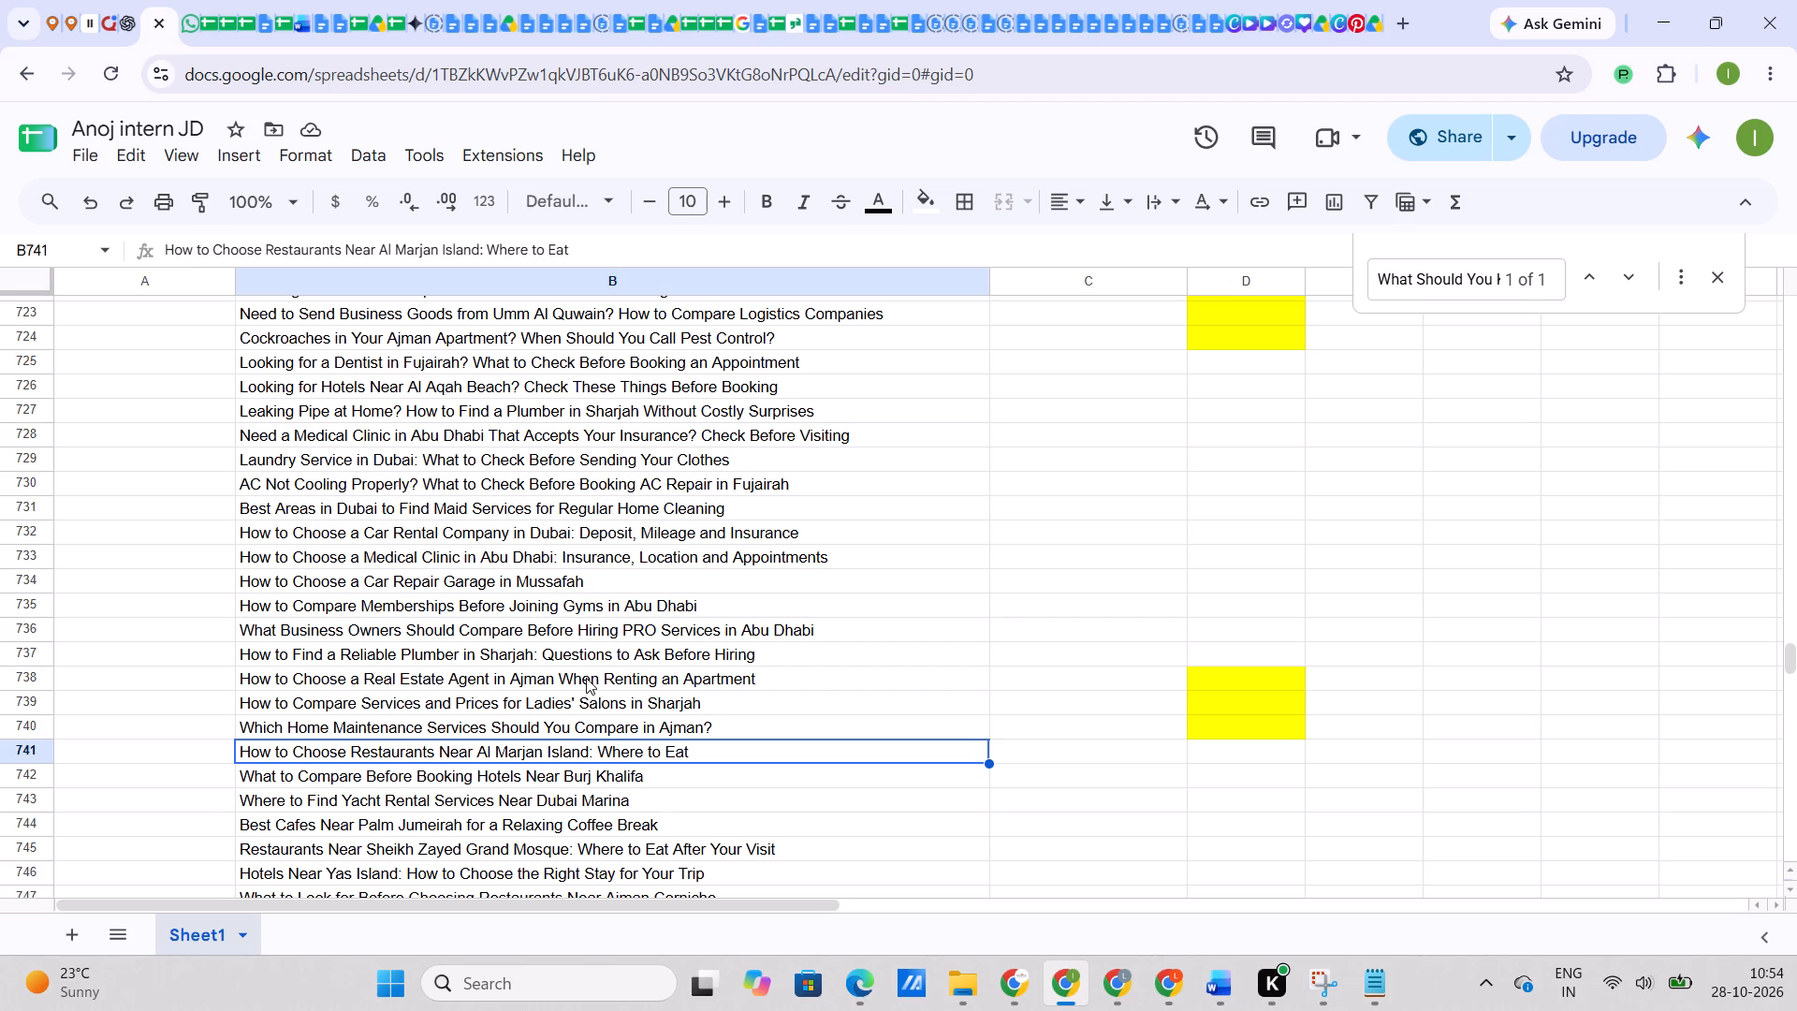
scroll(586, 671, "up", 2)
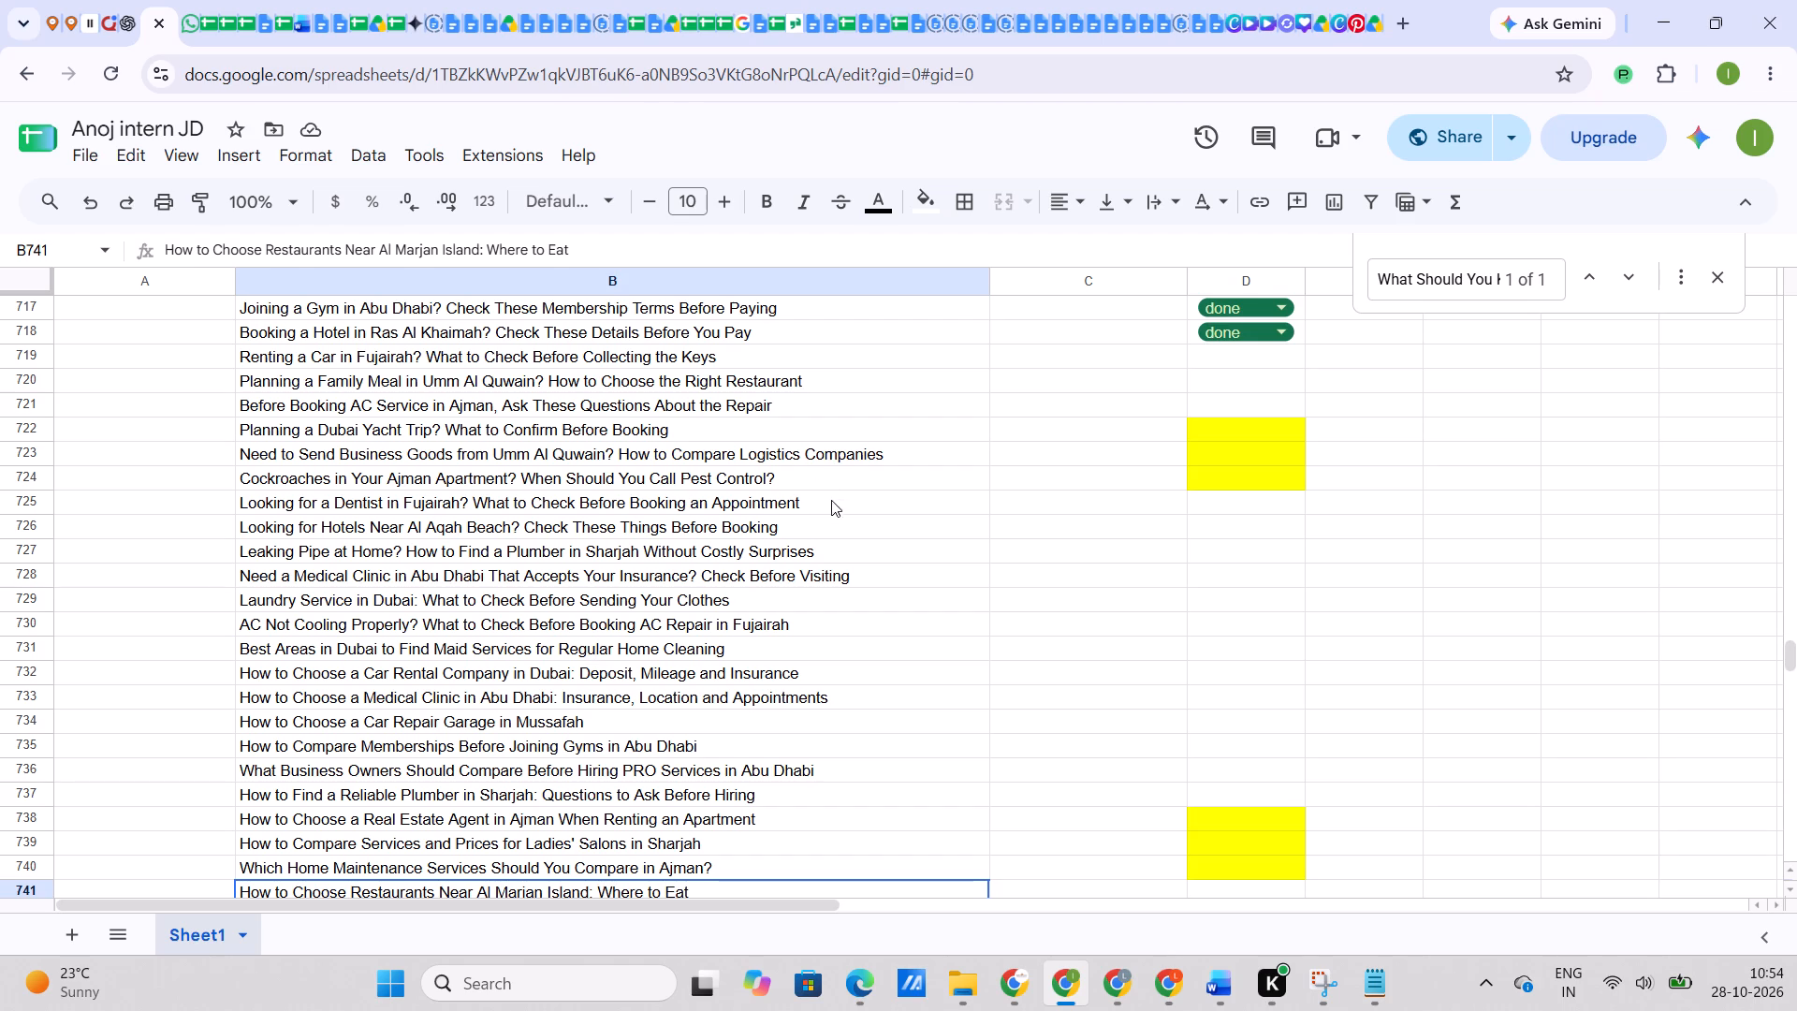
scroll(824, 531, "up", 1)
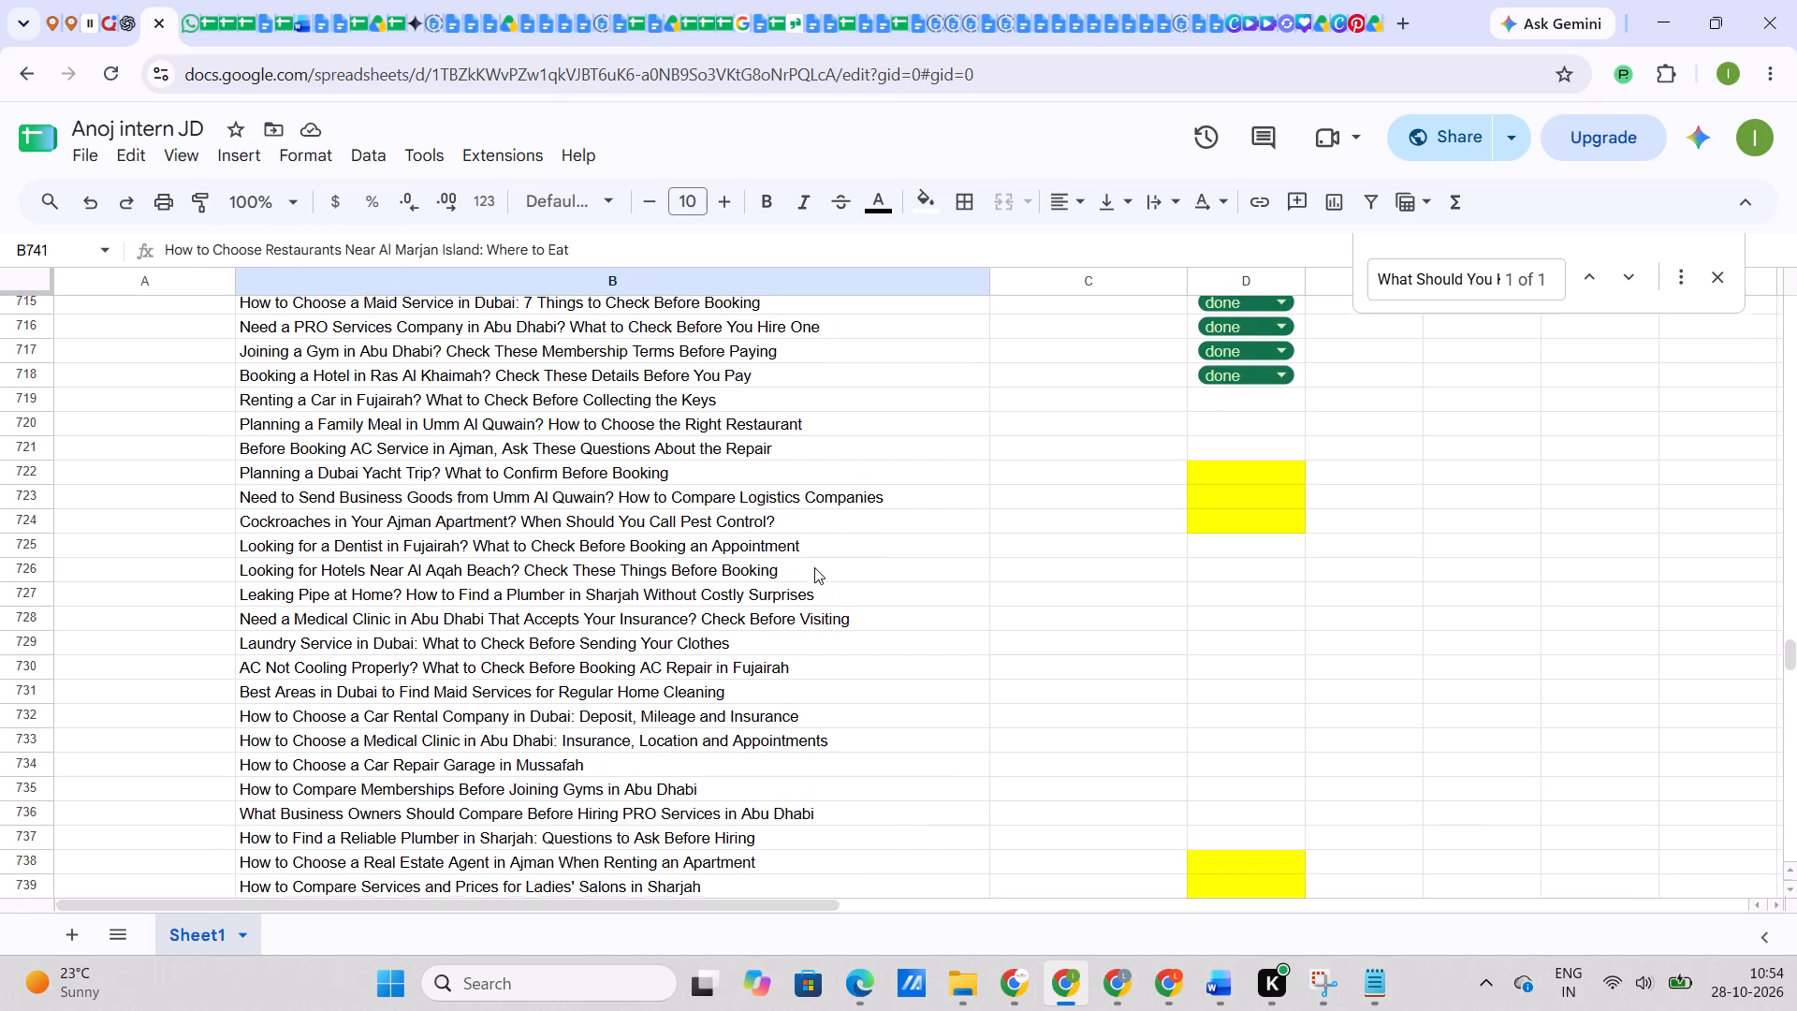
scroll(814, 567, "up", 2)
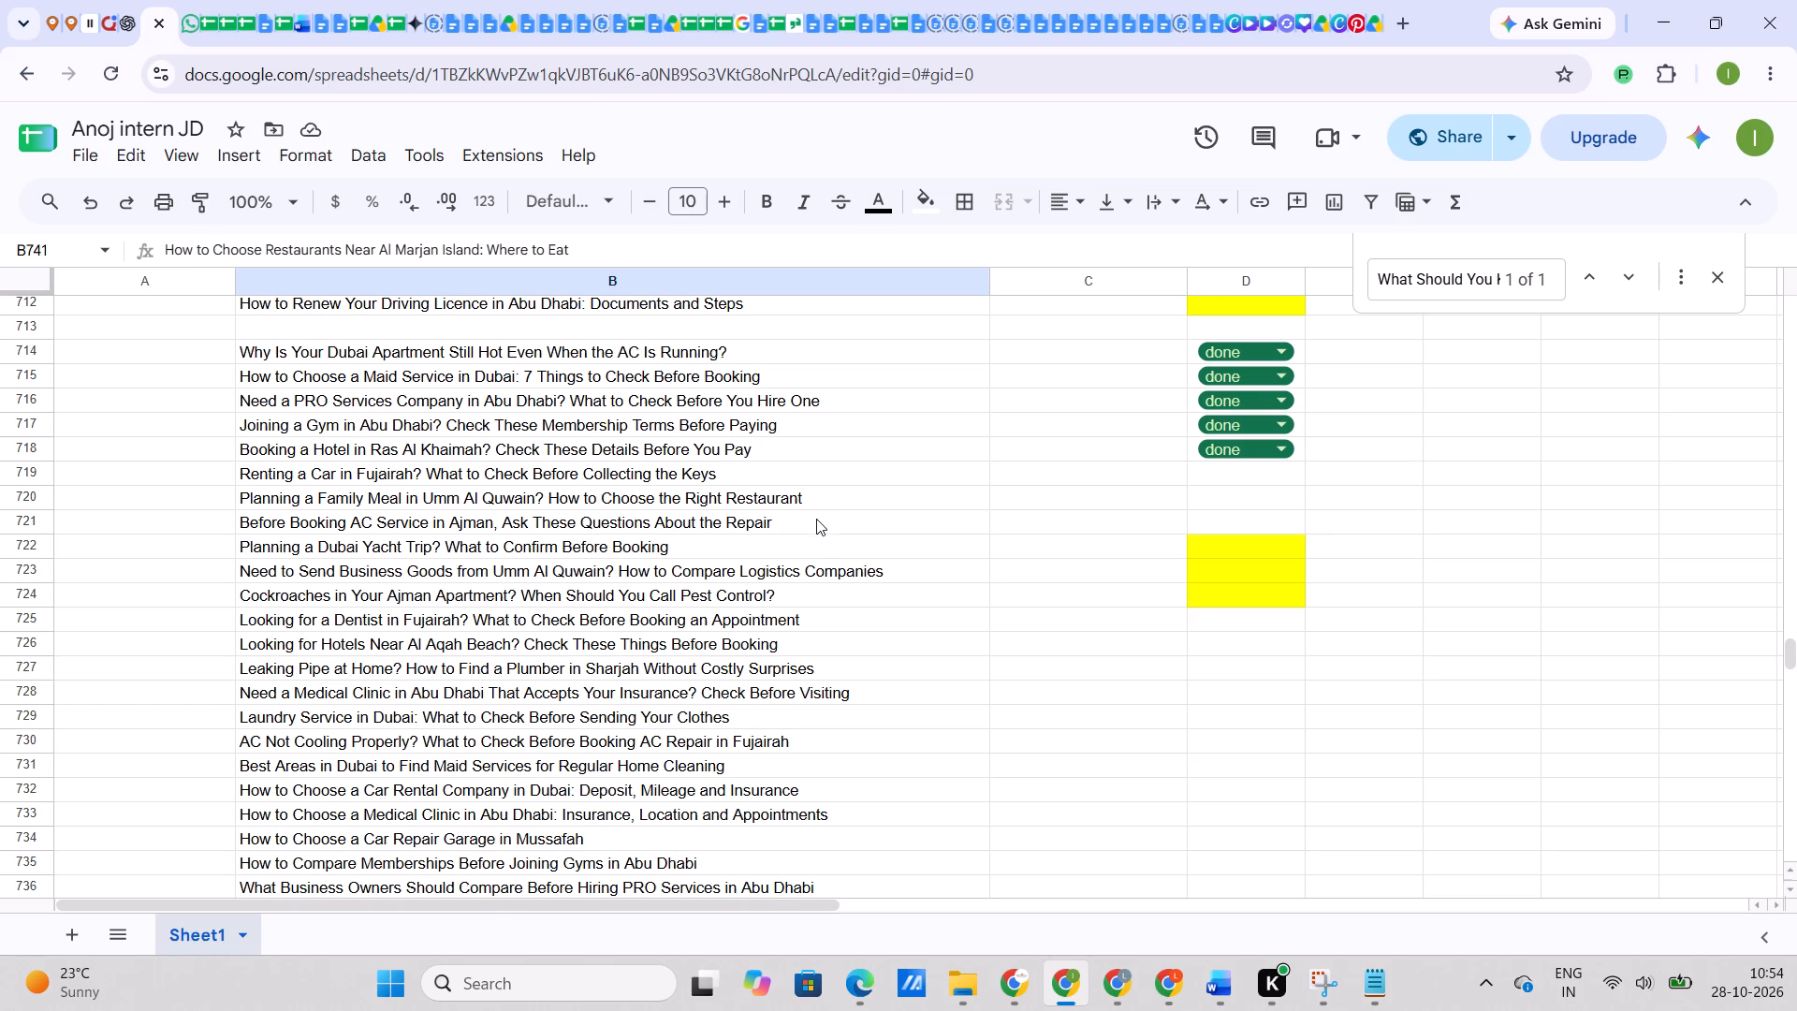
scroll(816, 519, "up", 2)
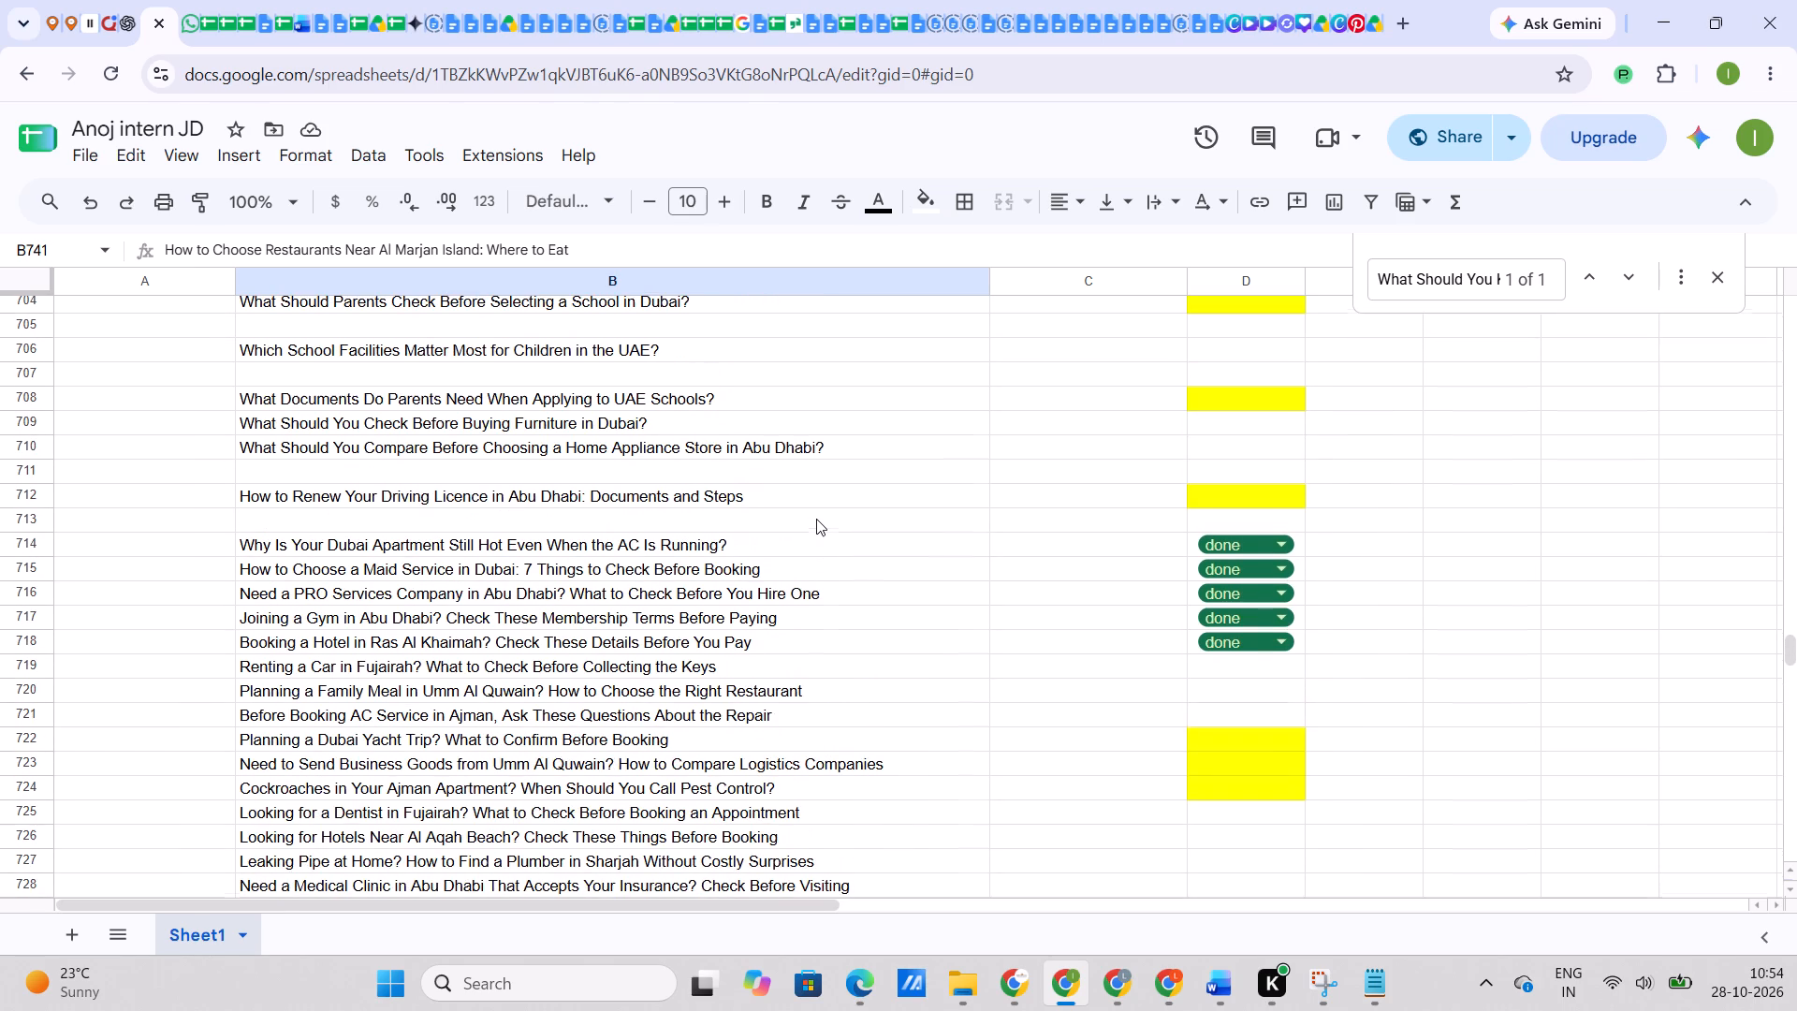
Copy the blog title "Which School Facilities Matter Most for Children in the UAE?" from row 706.
scroll(816, 519, "up", 2)
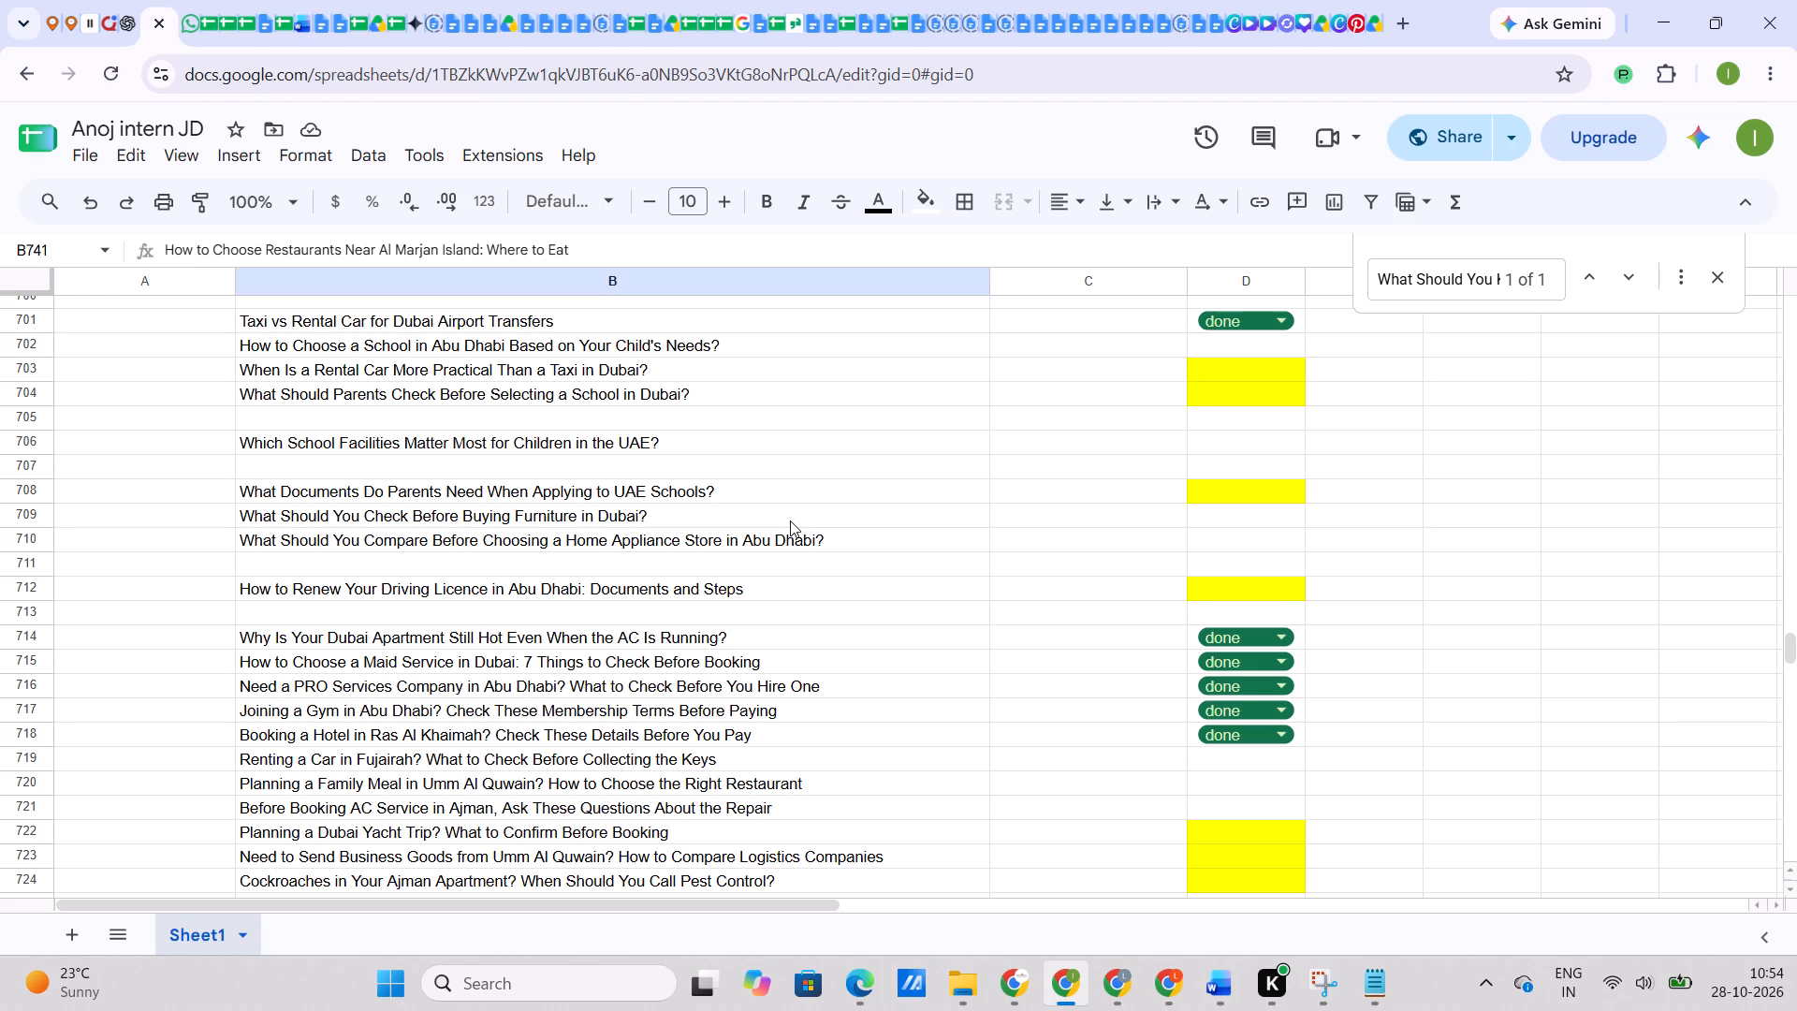
left_click(601, 440)
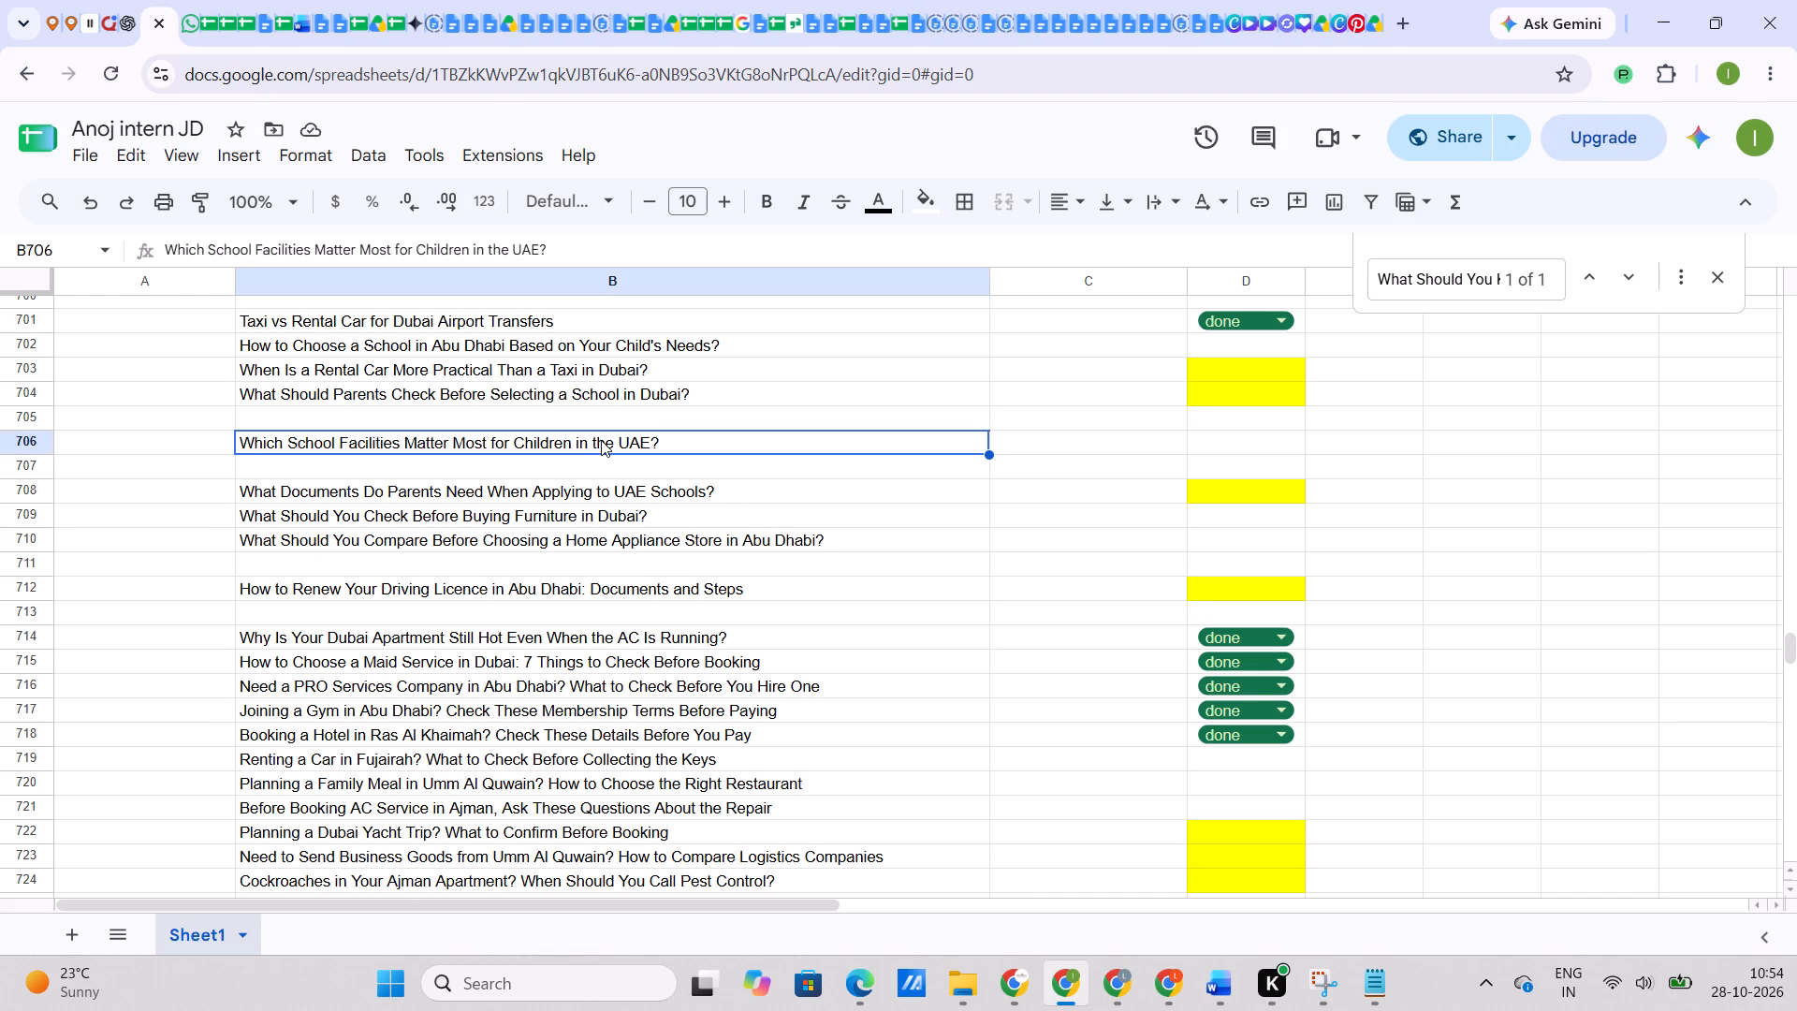
key("ctrl+c")
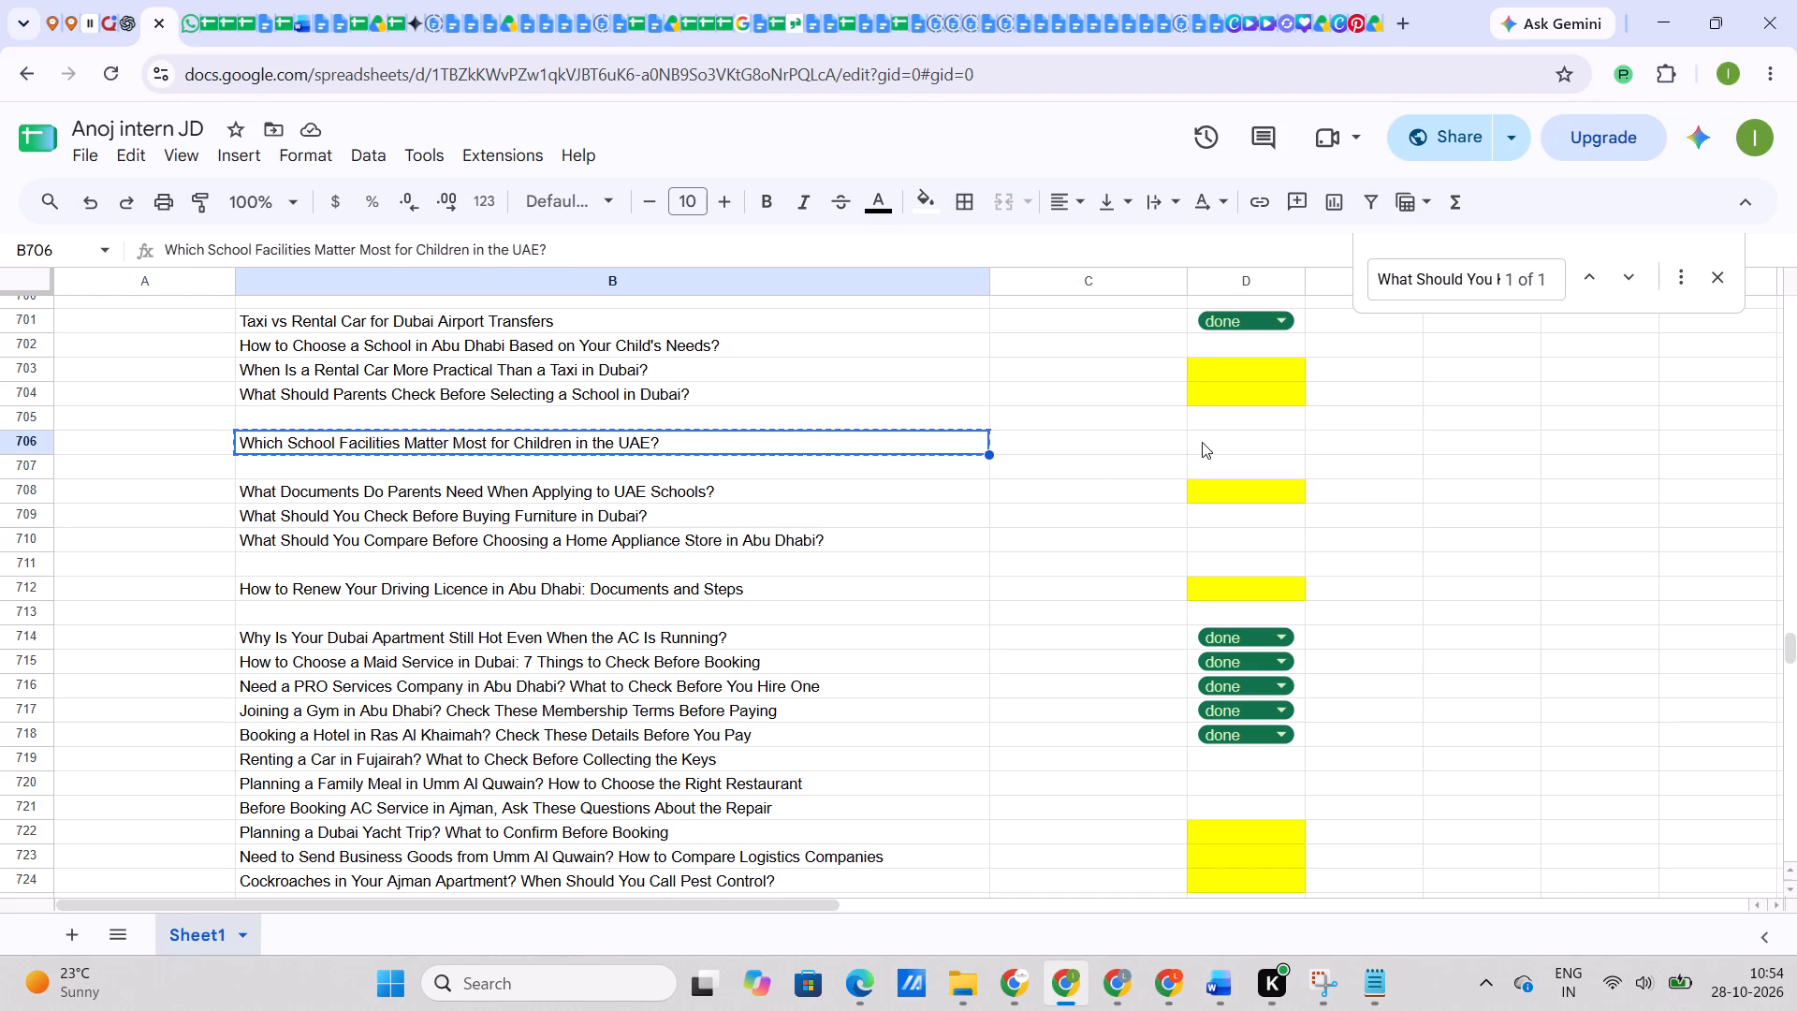
Highlight the empty status cell D706, beside the school facilities title, with a fill colour.
left_click(1202, 442)
left_click(928, 209)
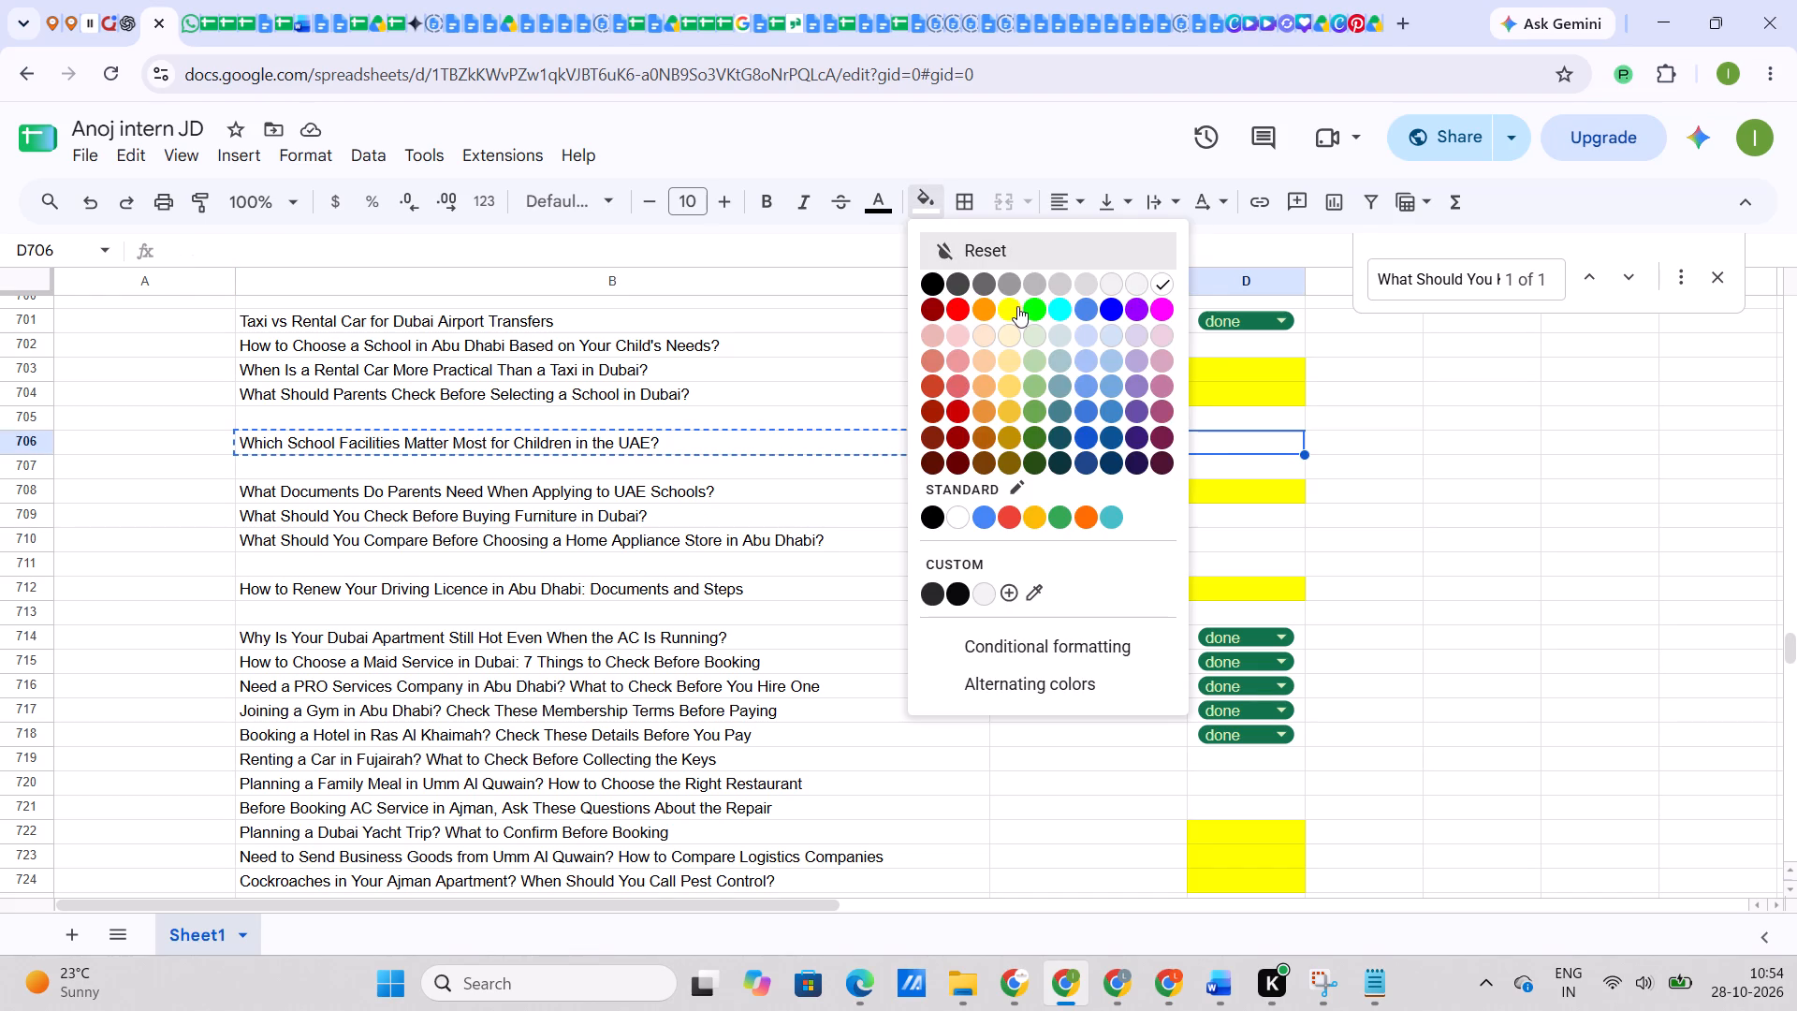
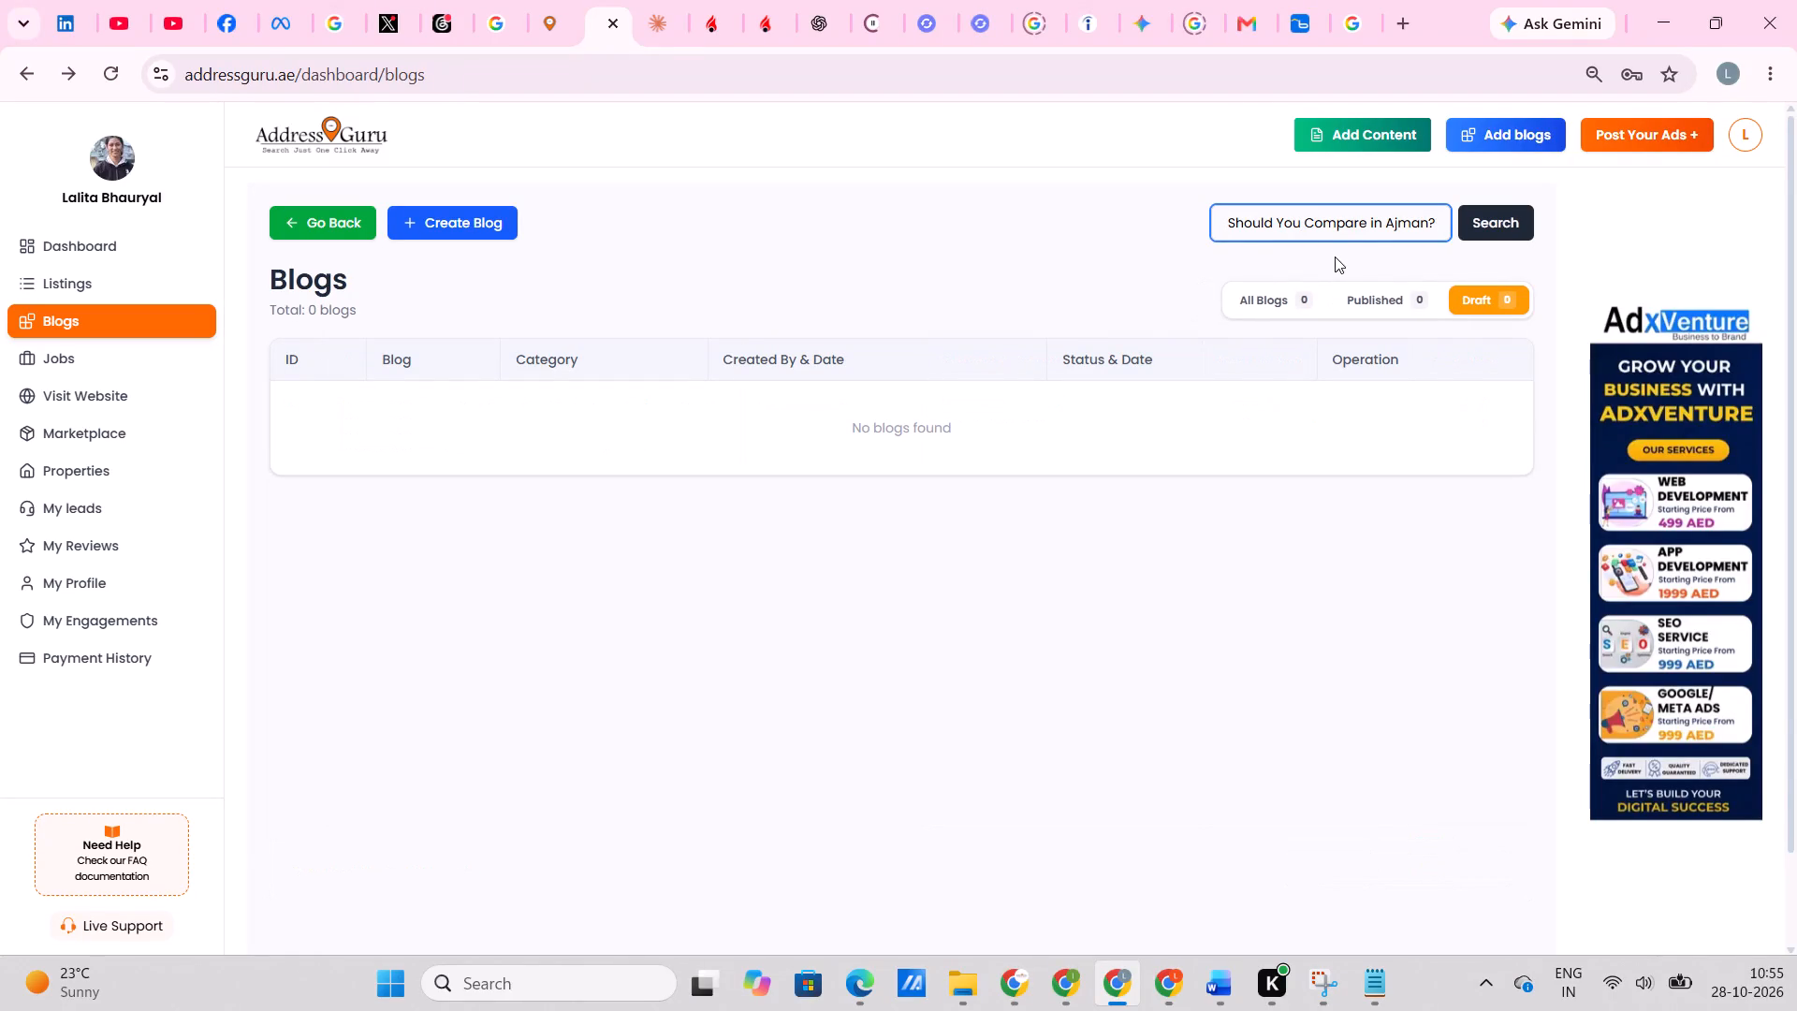
Remove the leading numbering from the blog search so it begins with "Which Home Maintenance Services".
key("ctrl+a")
key("Left")
key("Right")
key("Right")
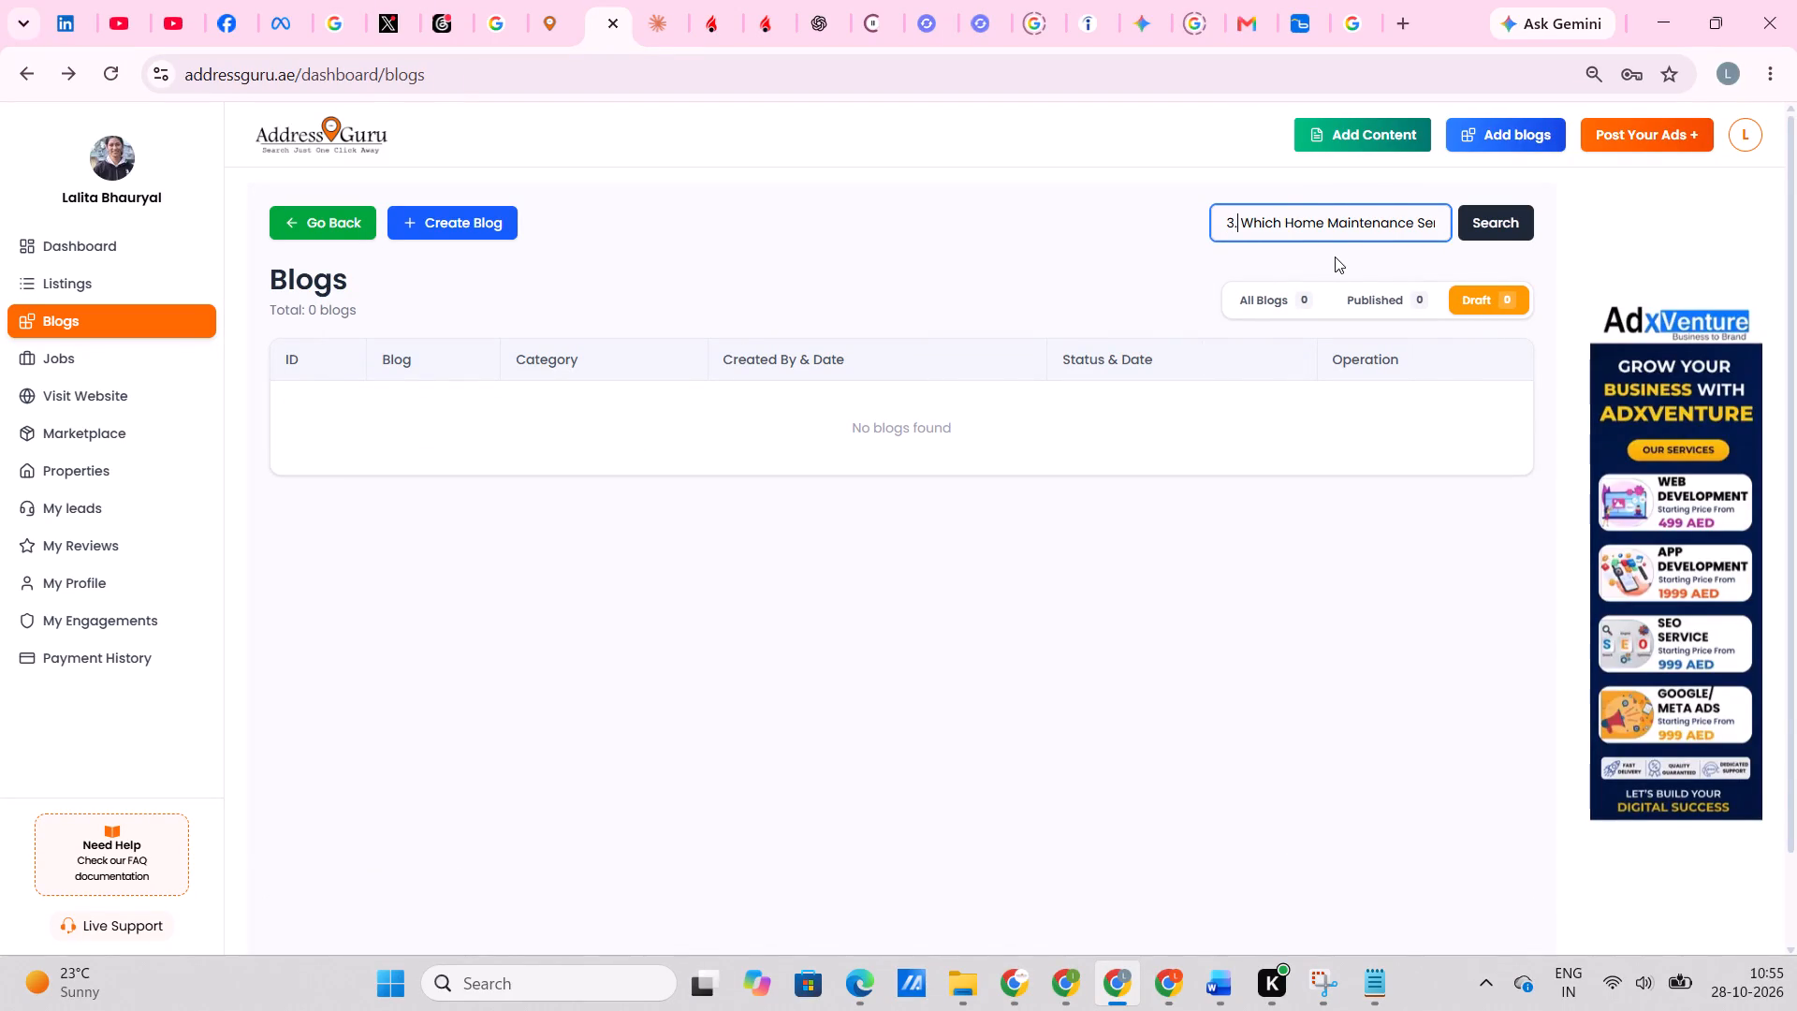
key("Right")
key("BackSpace")
key("BackSpace")
key("BackSpace")
key("BackSpace")
key("BackSpace")
key("BackSpace")
key("BackSpace")
key("BackSpace")
key("BackSpace")
key("BackSpace")
key("BackSpace")
key("BackSpace")
key("BackSpace")
key("BackSpace")
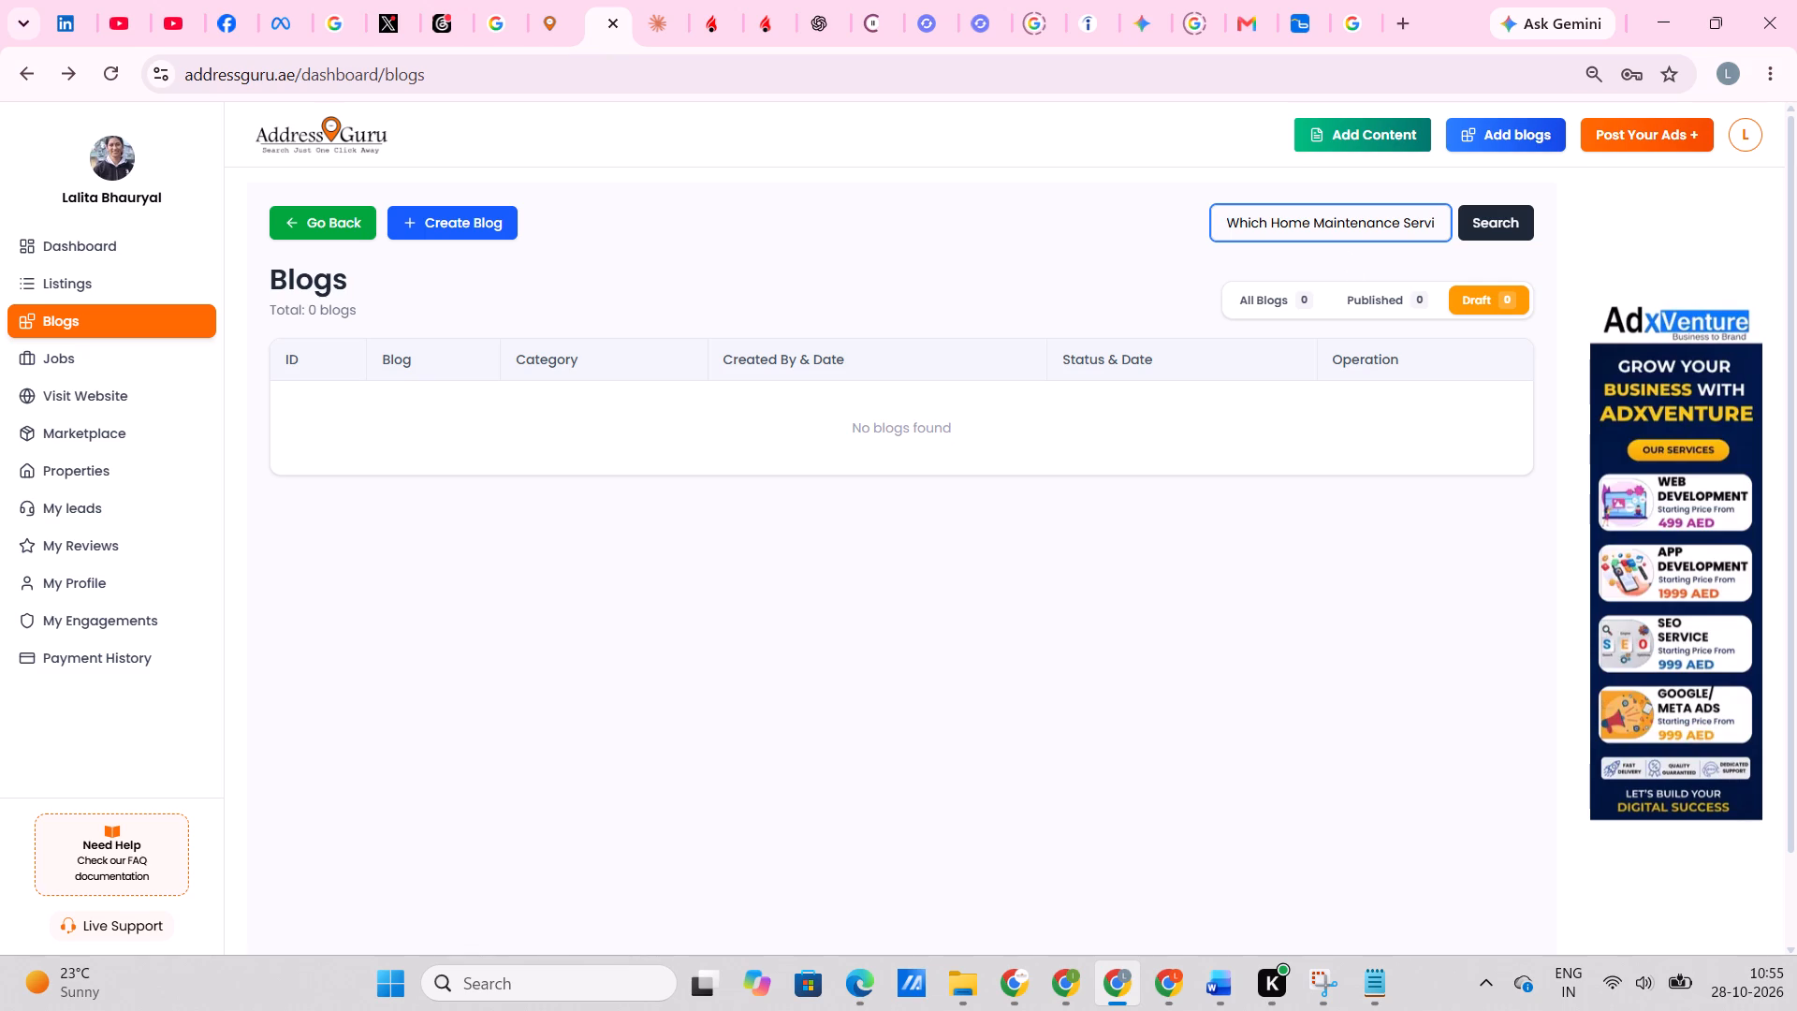
scroll(1380, 228, "left", 4)
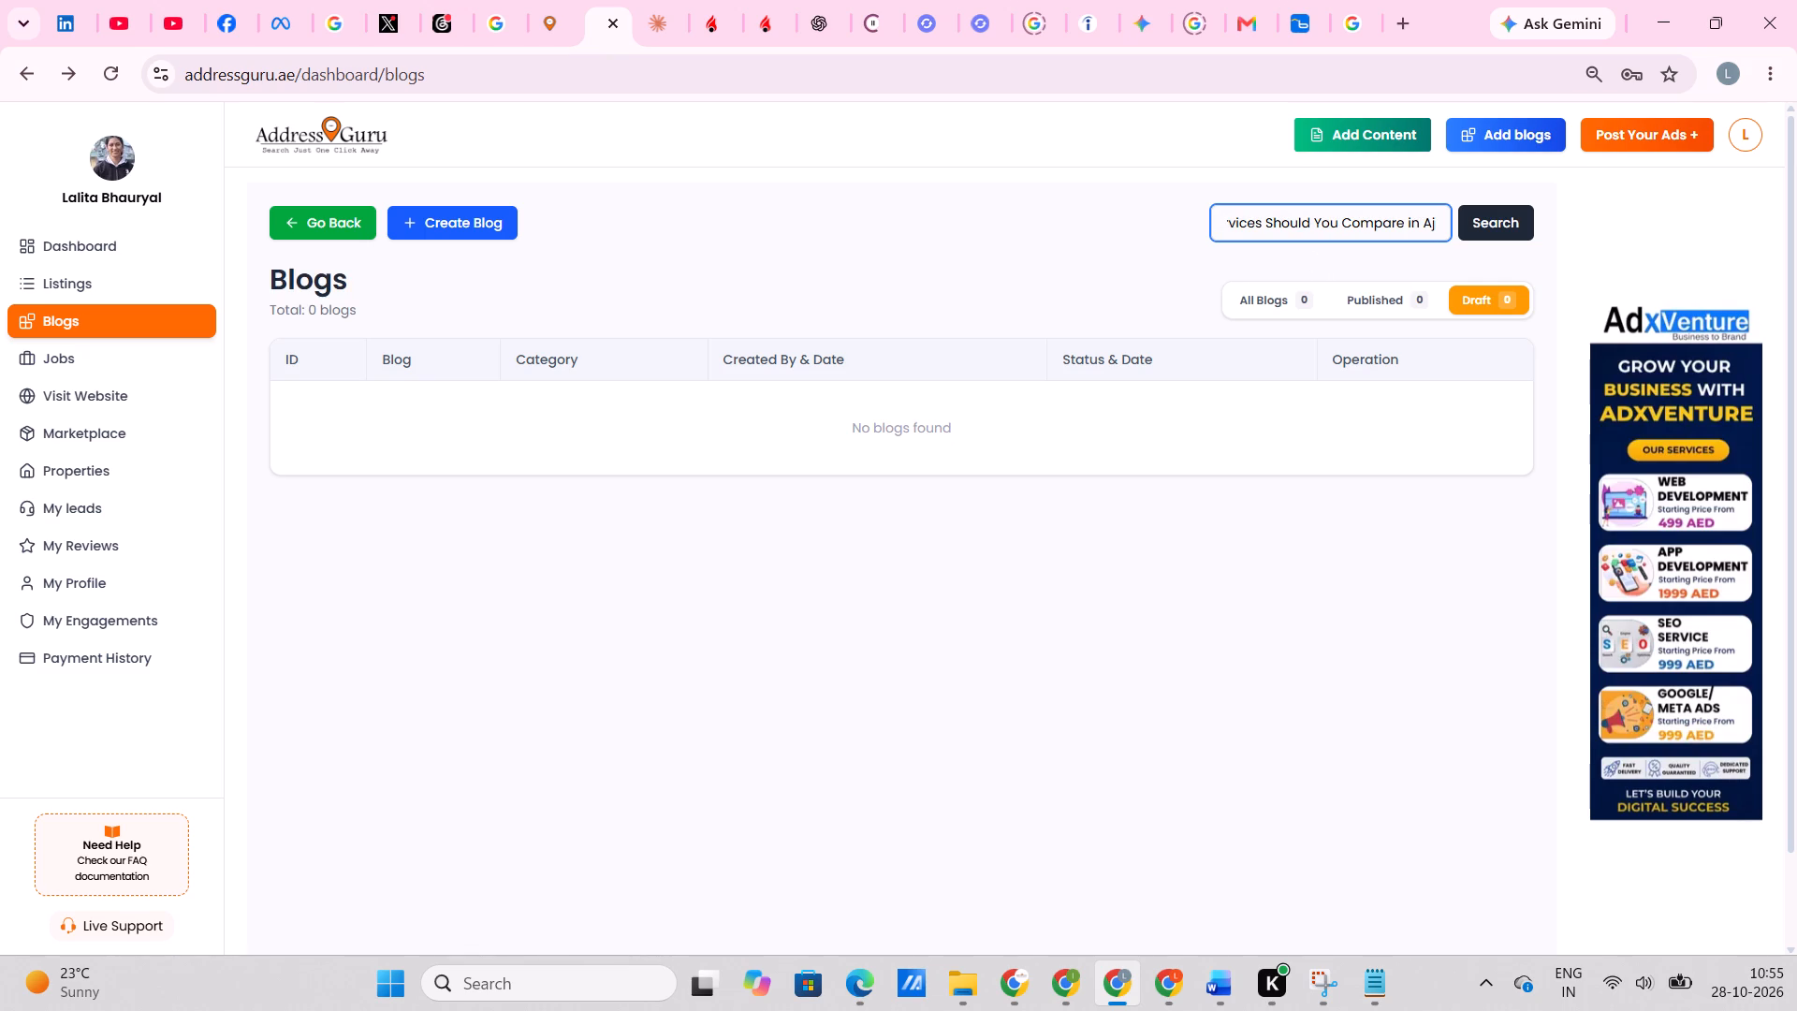
scroll(1351, 237, "right", 2)
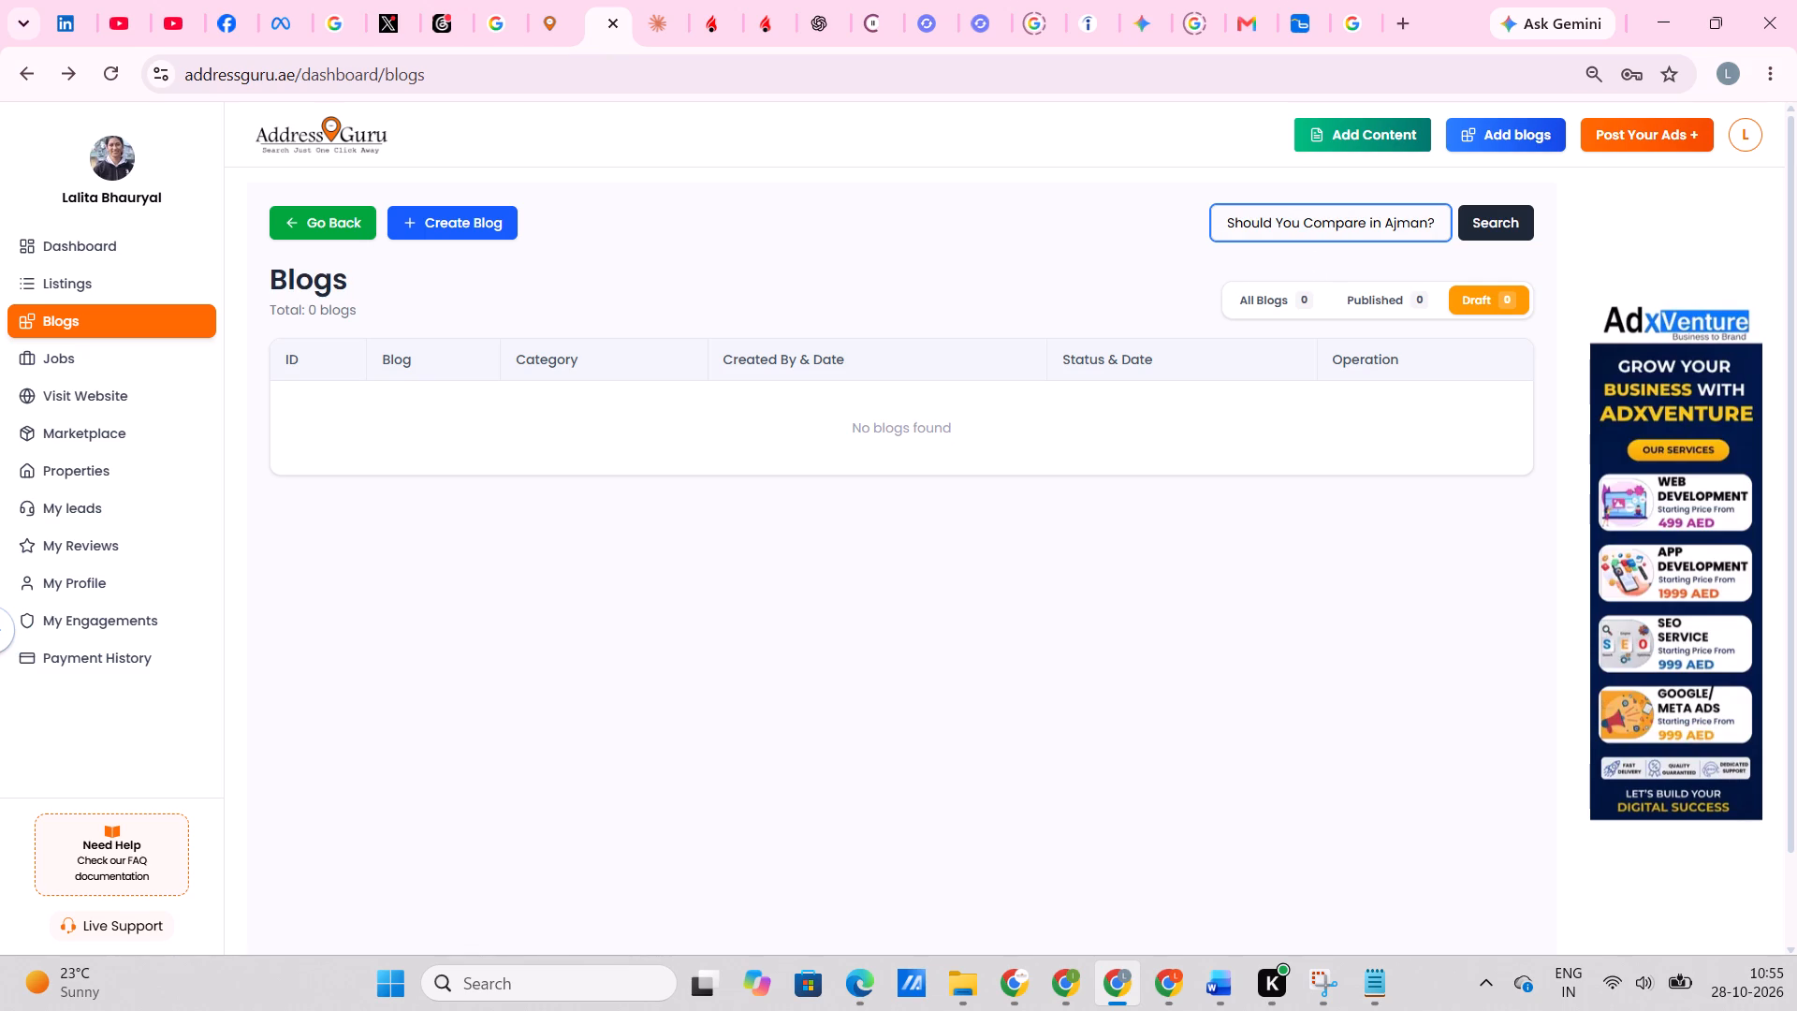
scroll(1297, 227, "right", 3)
Shorten the blog search to "Home Maintenance Services" and list matching blogs of every status.
left_click_drag(1270, 224, 1104, 224)
key("BackSpace")
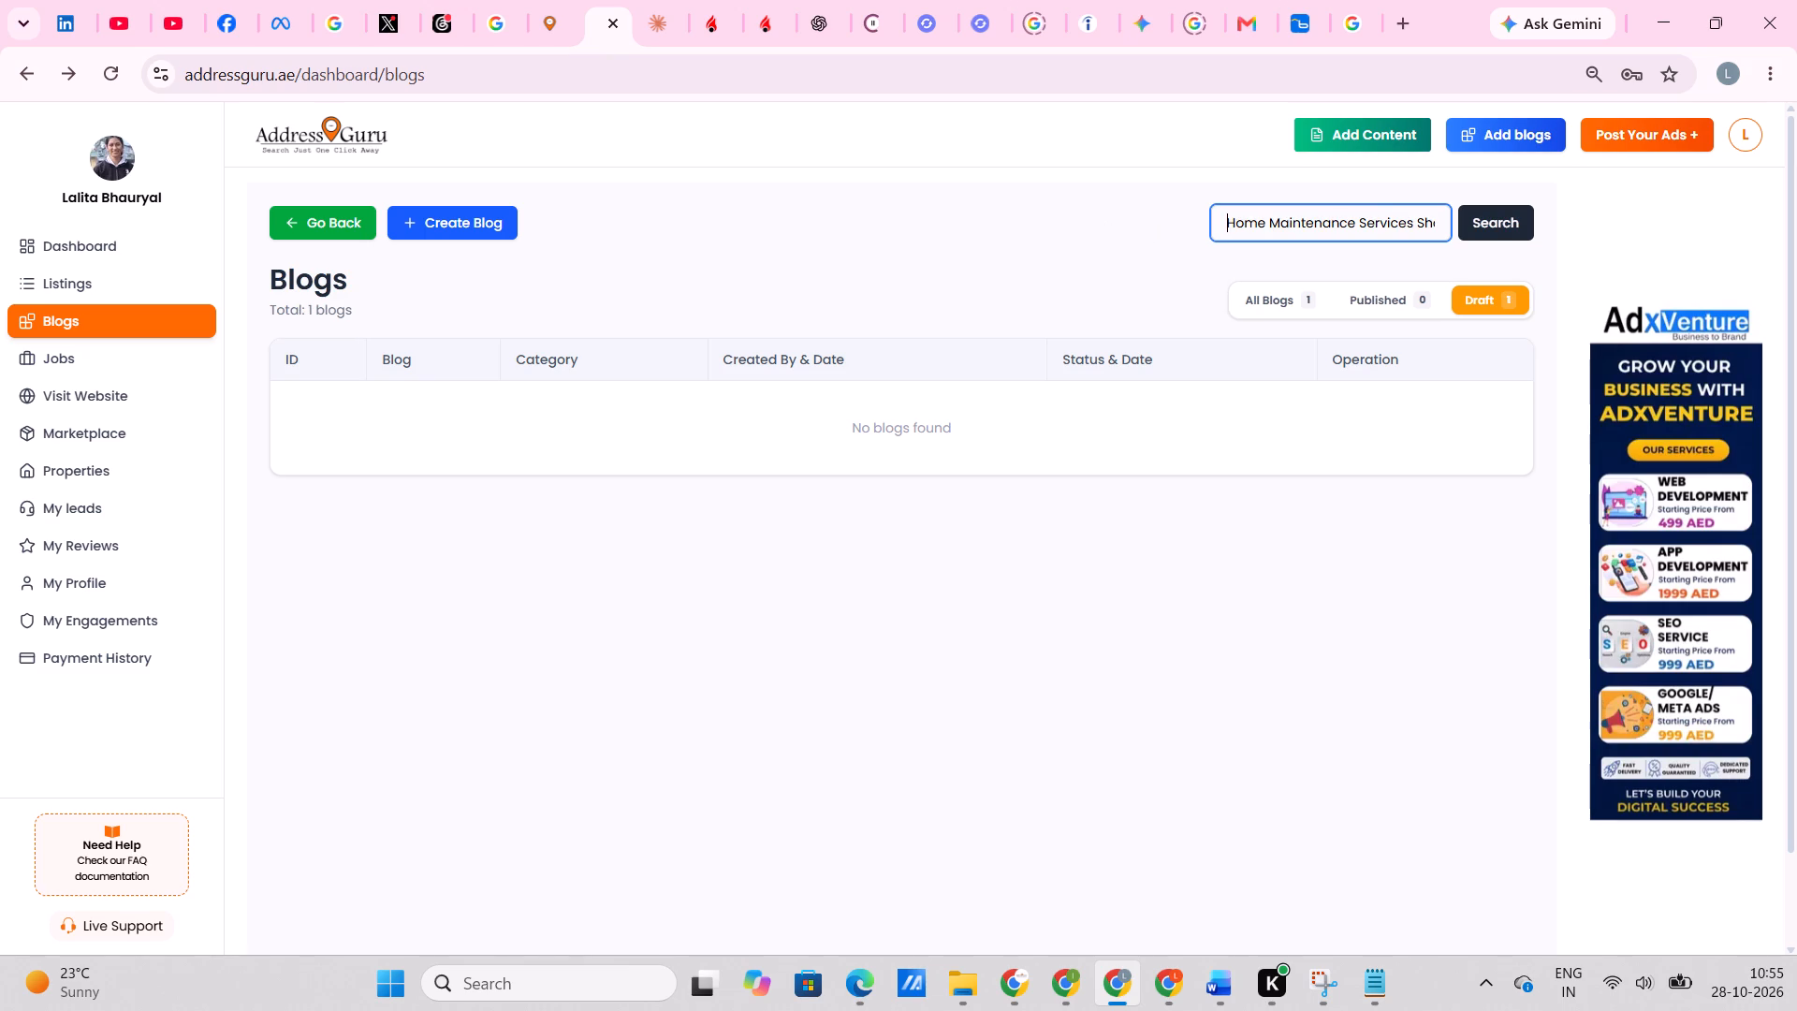
left_click_drag(1414, 220, 1462, 223)
key("BackSpace")
left_click(1296, 298)
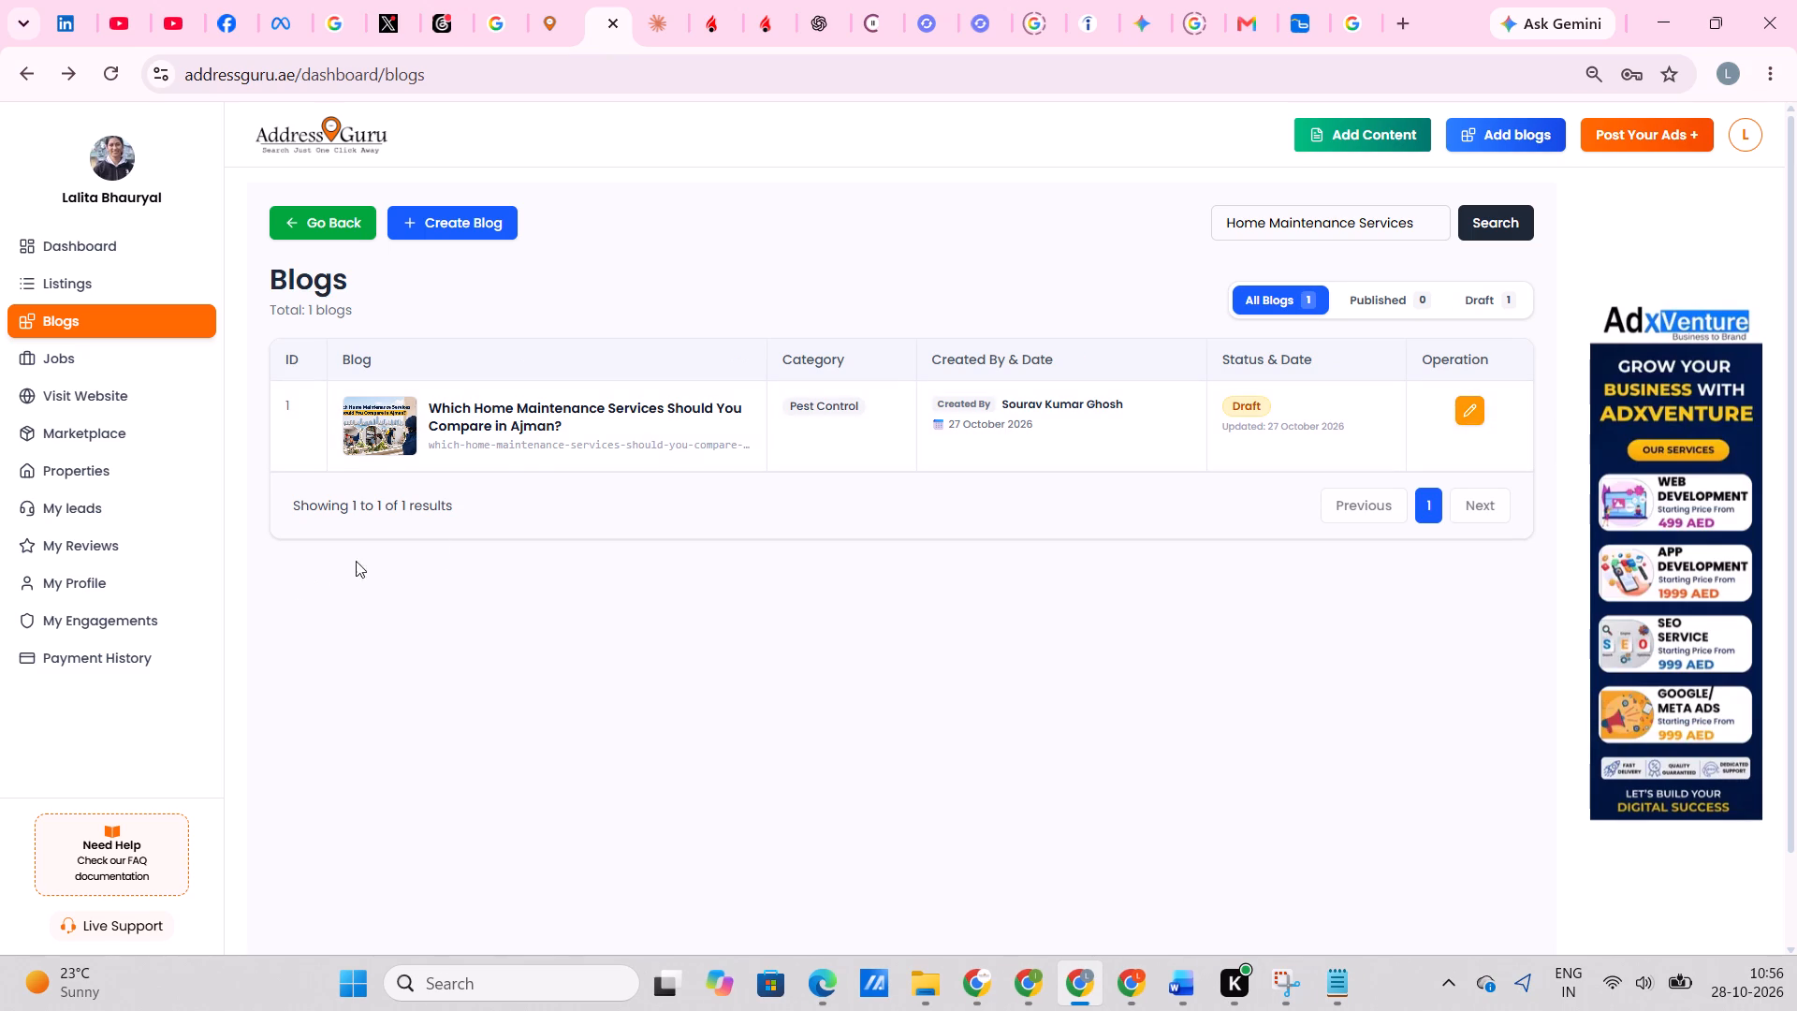
Open the blog "Which Home Maintenance Services Should You Compare in Ajman?" for editing.
left_click(515, 414)
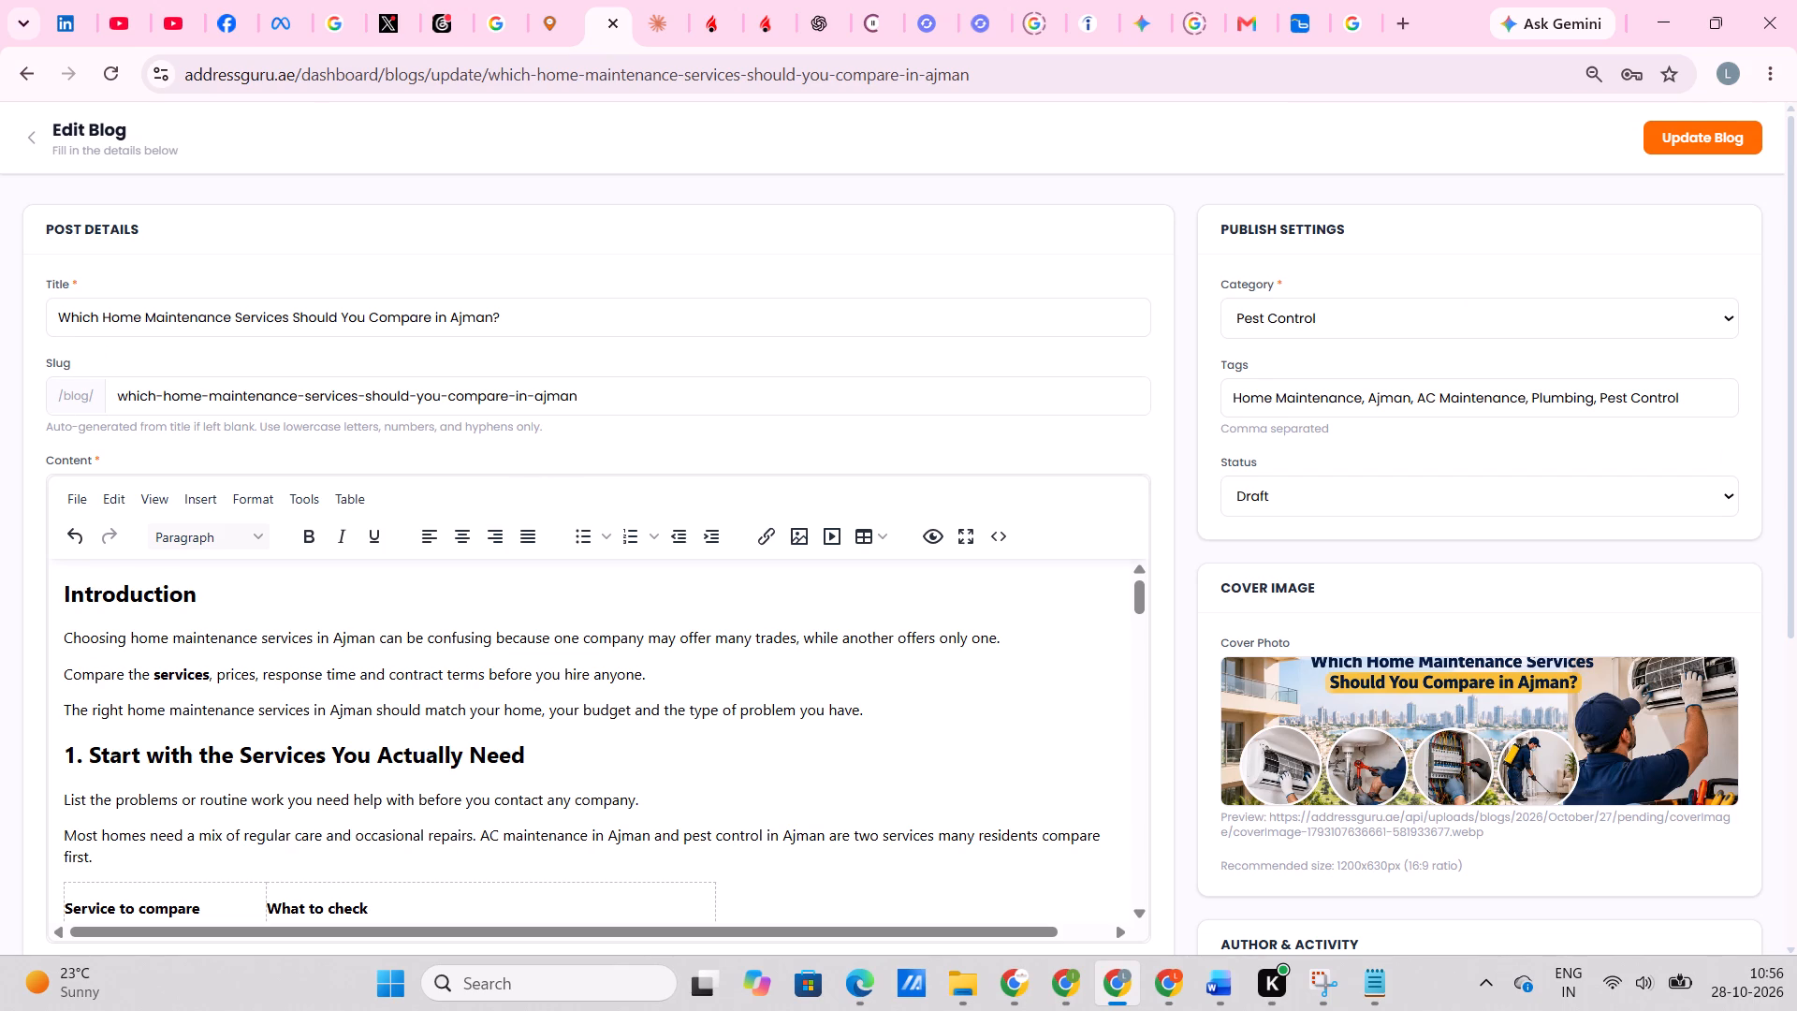
Select the phrase "Home Maintenance" in the blog's title.
left_click_drag(102, 318, 227, 325)
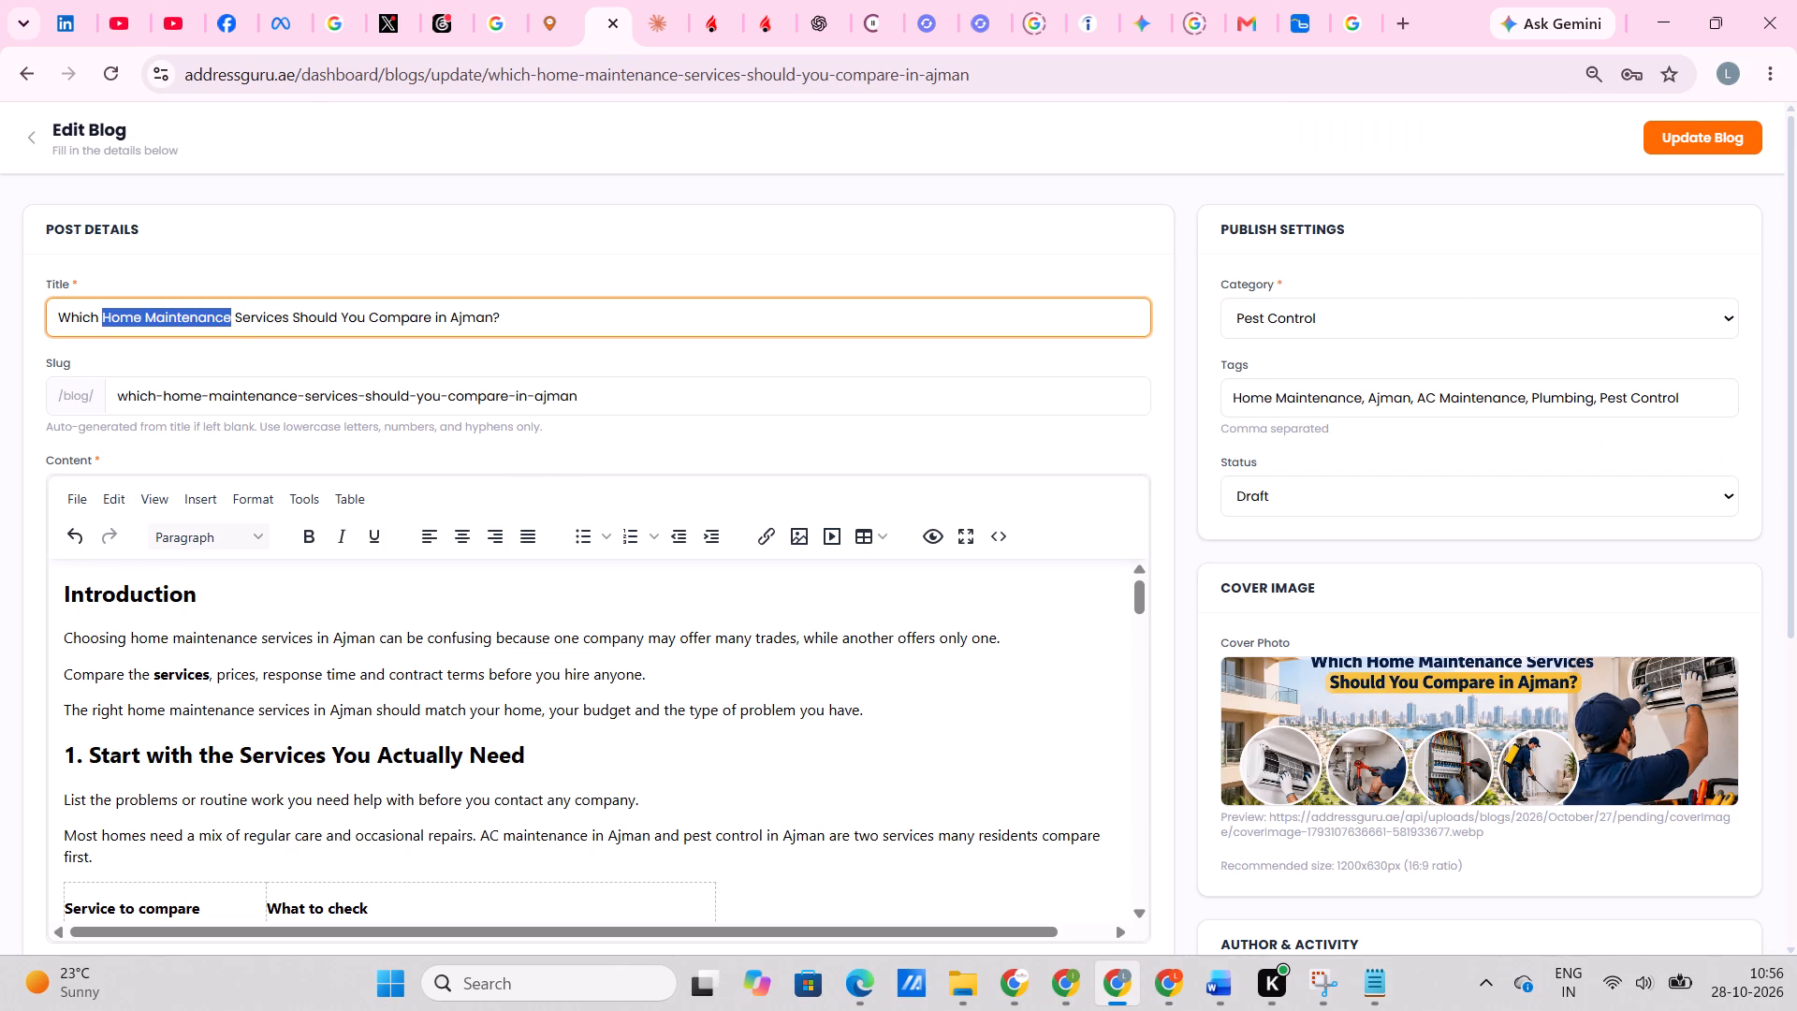
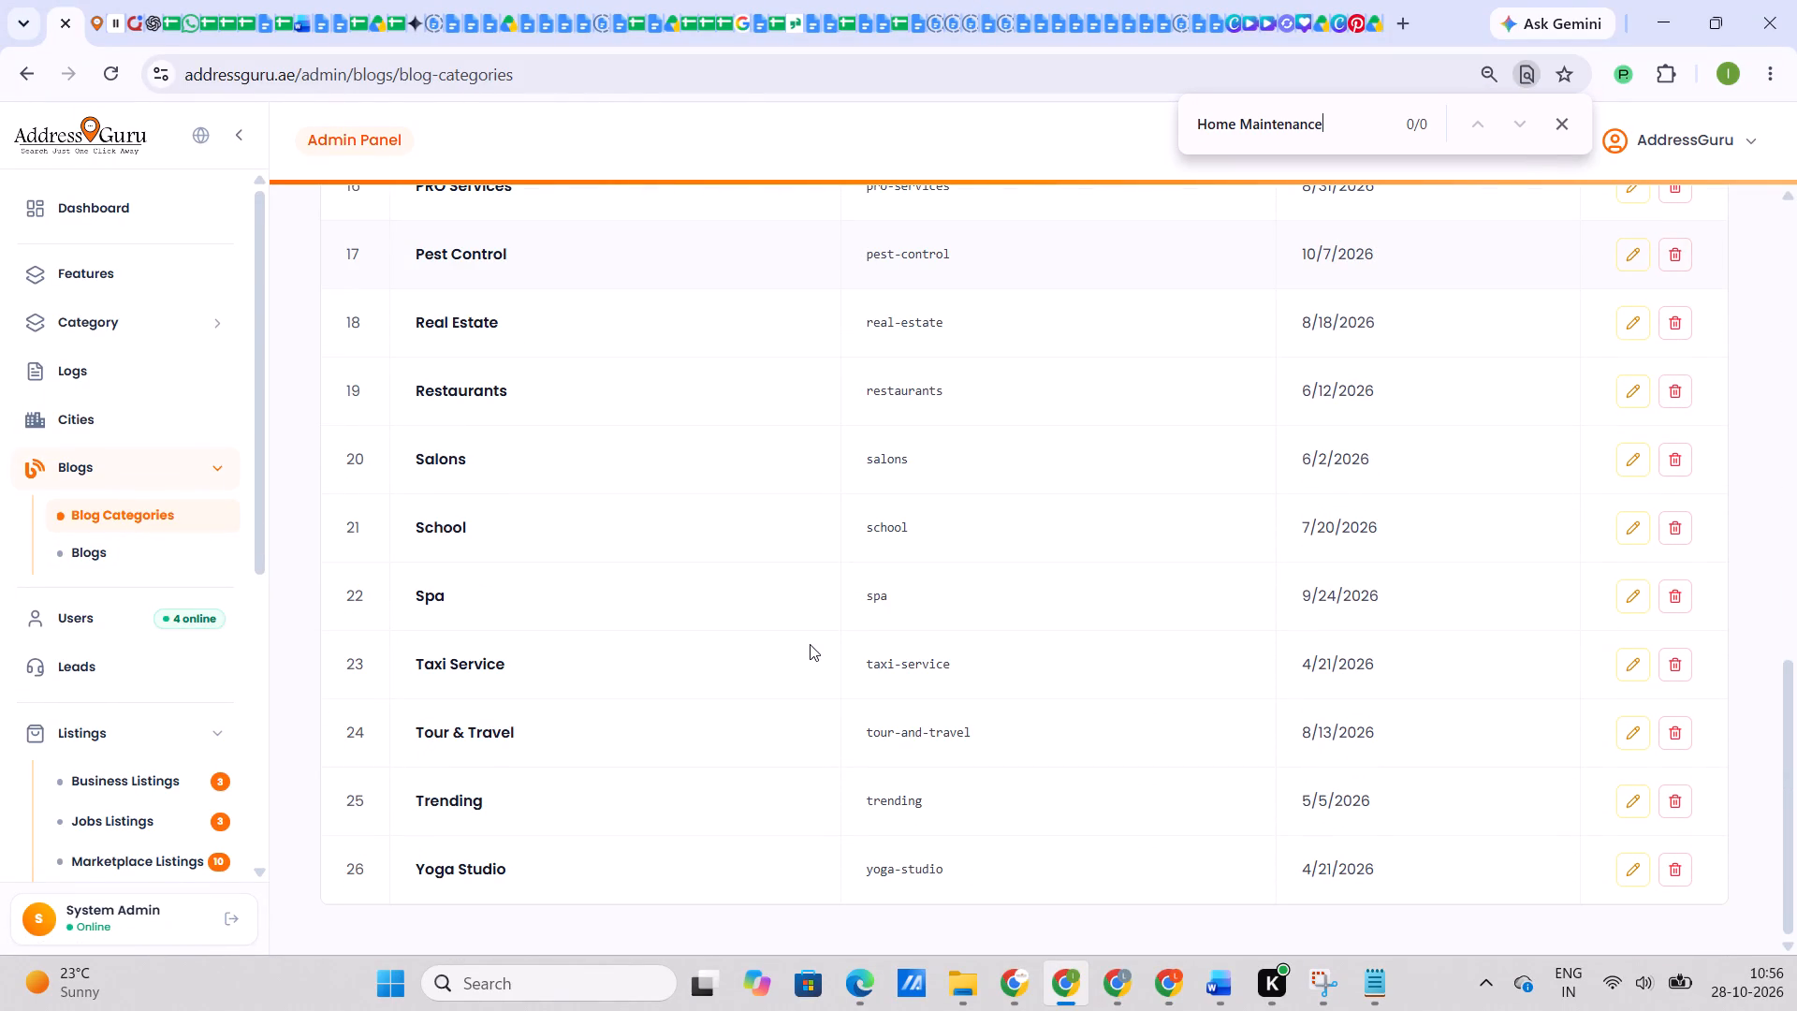
Close the page text search and look through the blog categories list for a home maintenance category.
left_click(1551, 138)
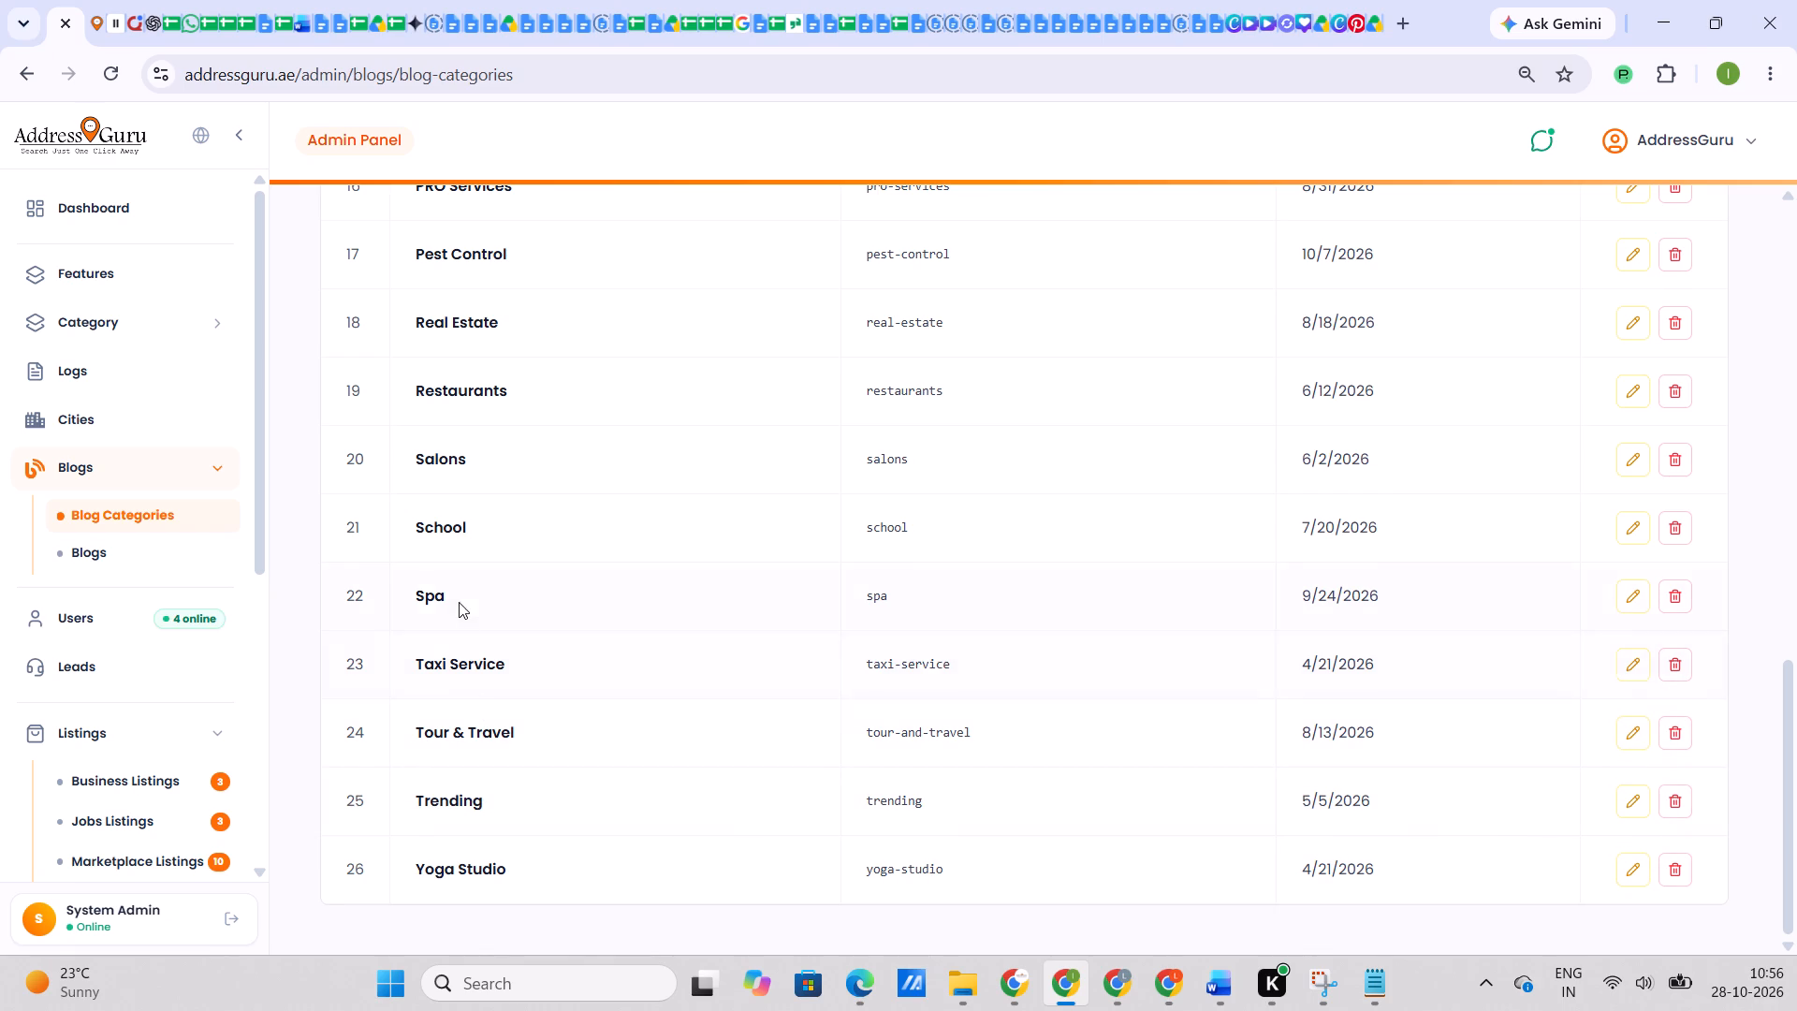
scroll(459, 596, "up", 3)
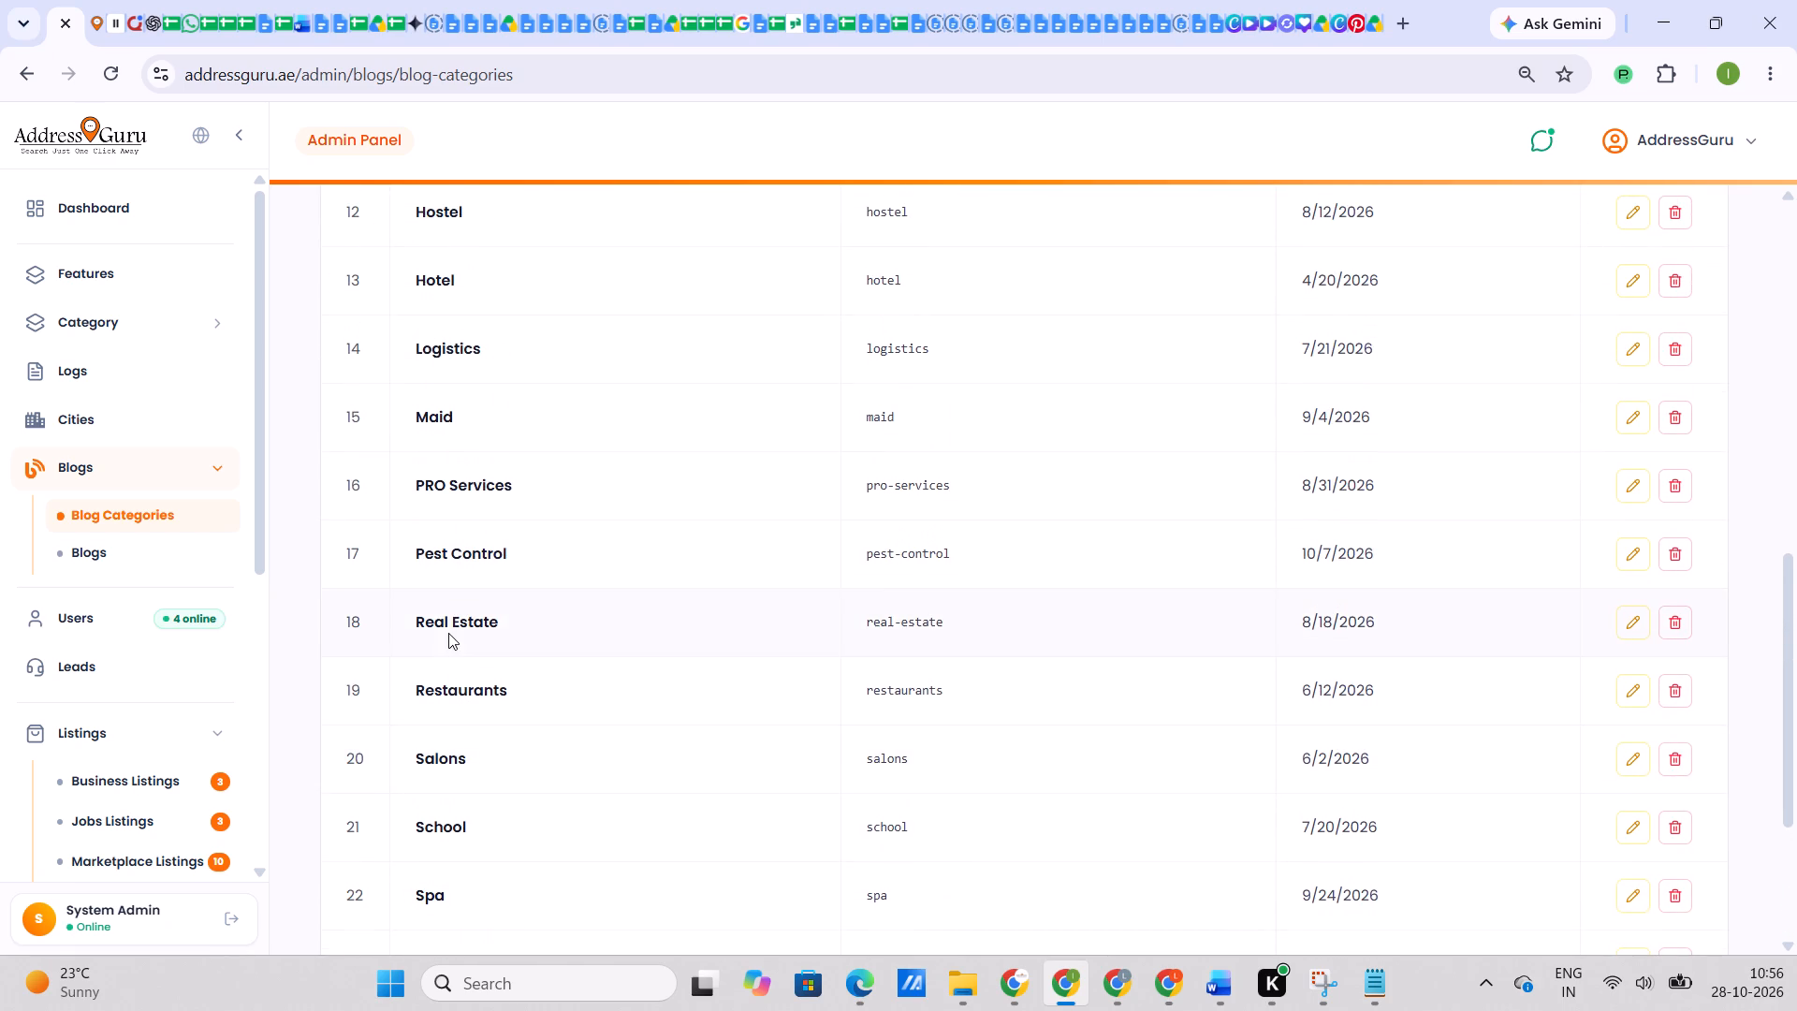
scroll(448, 626, "up", 4)
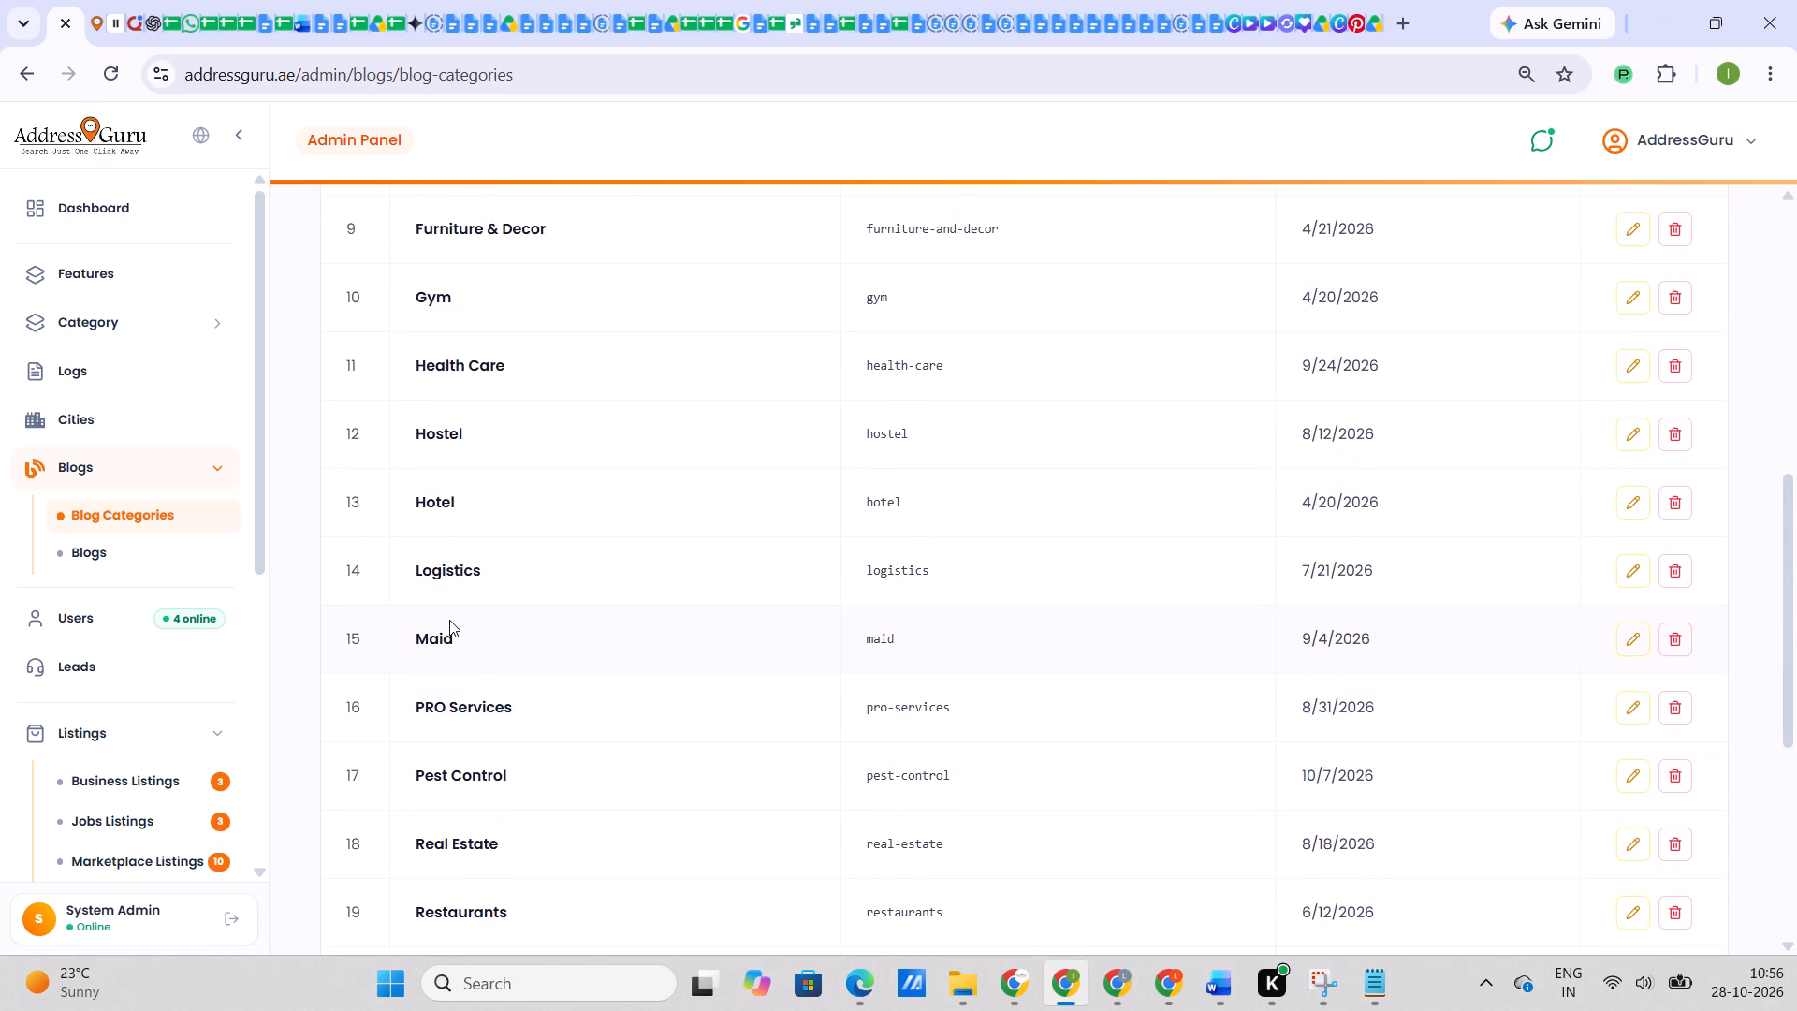
scroll(449, 620, "up", 3)
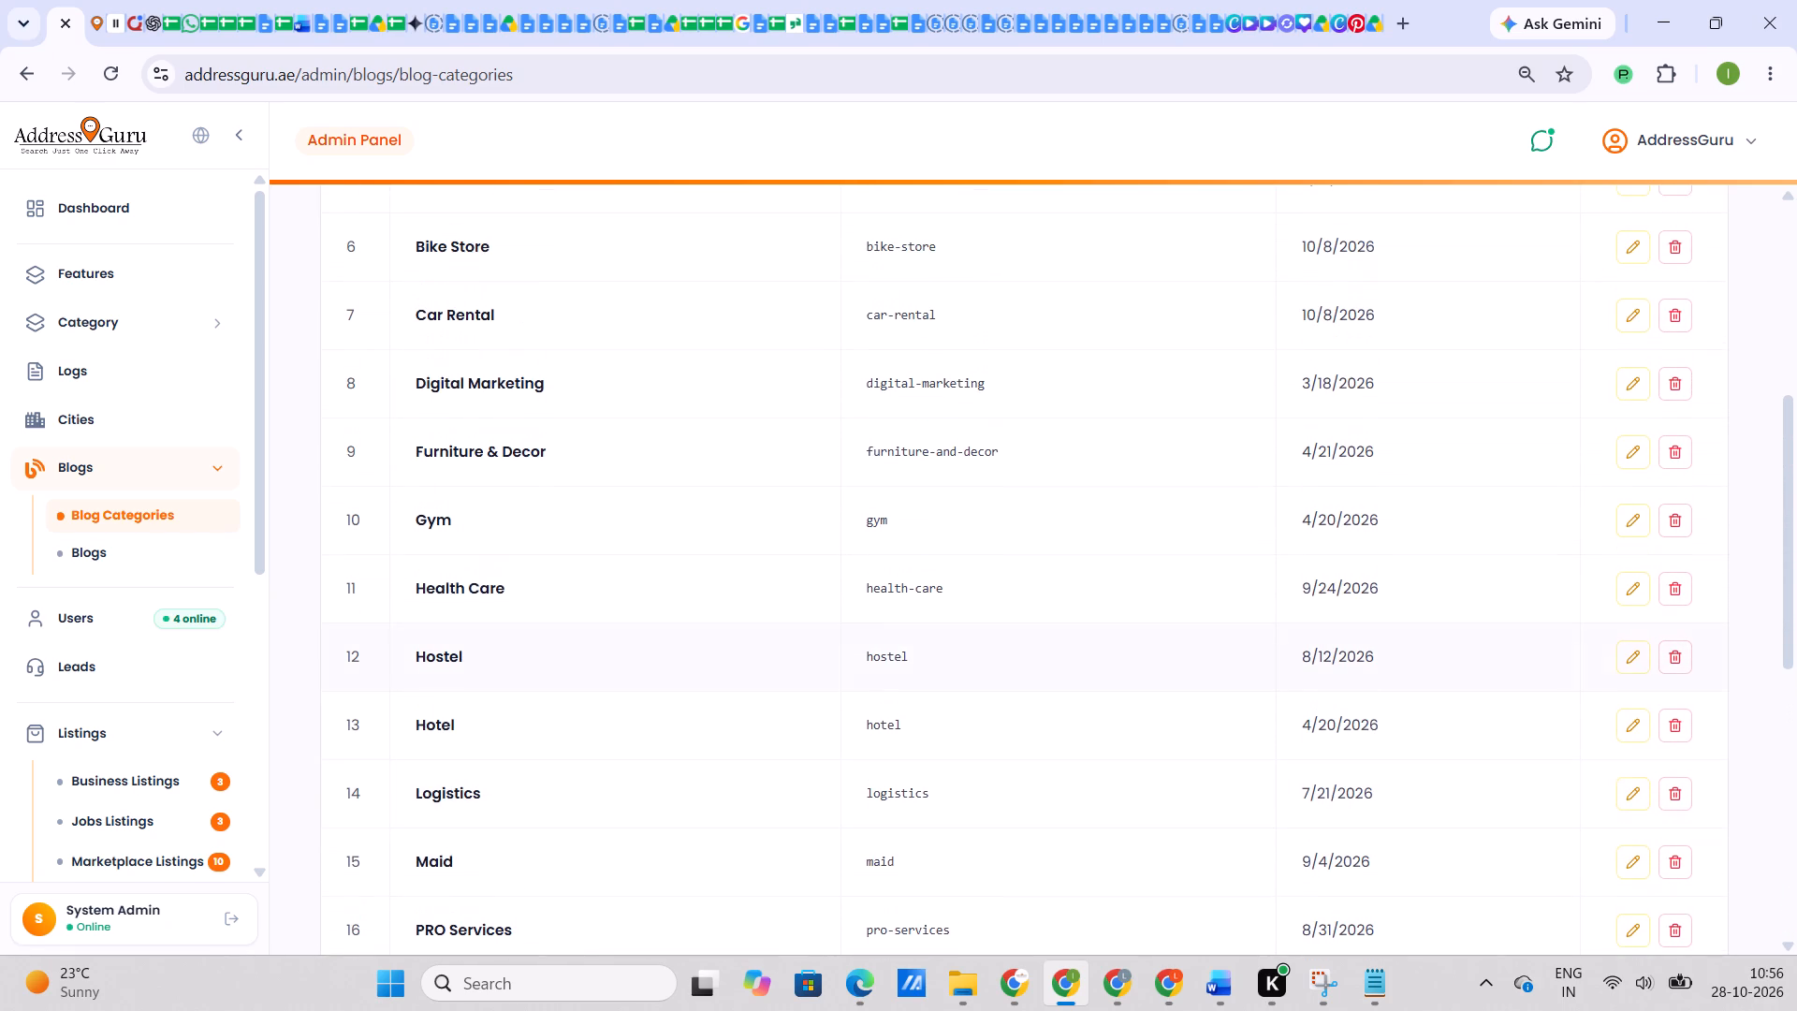
scroll(452, 648, "up", 2)
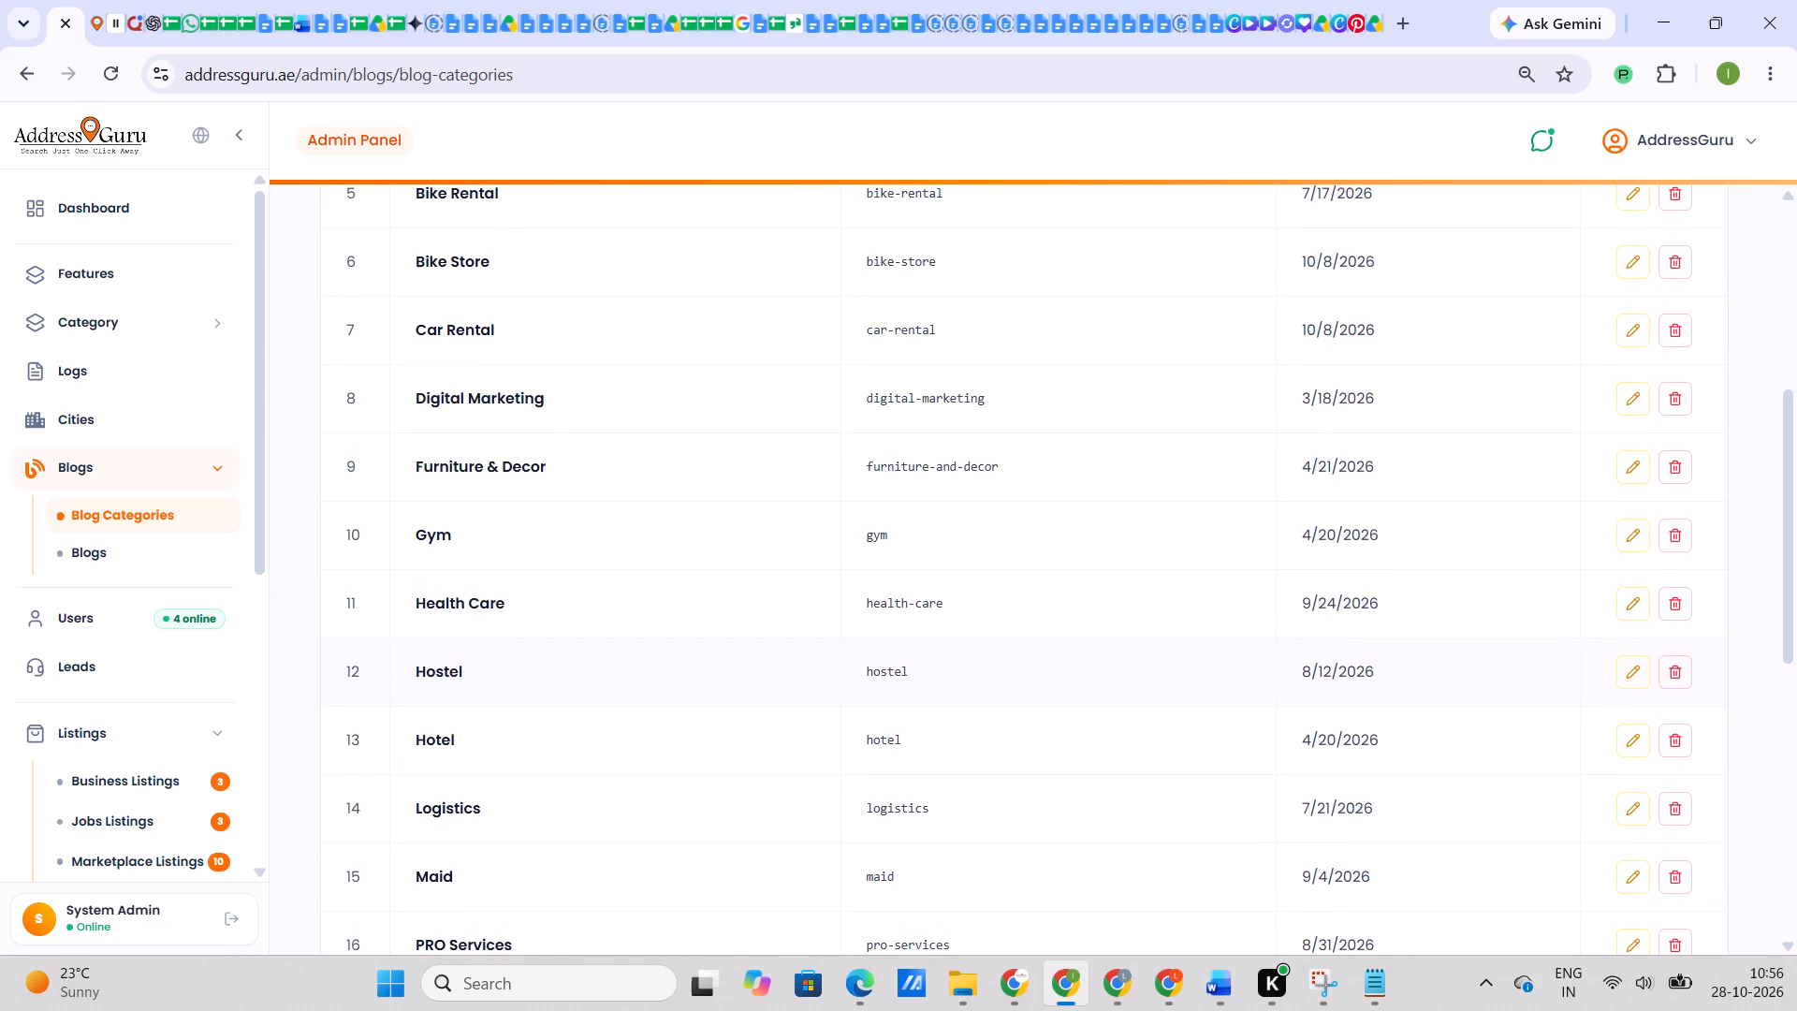
scroll(452, 648, "up", 2)
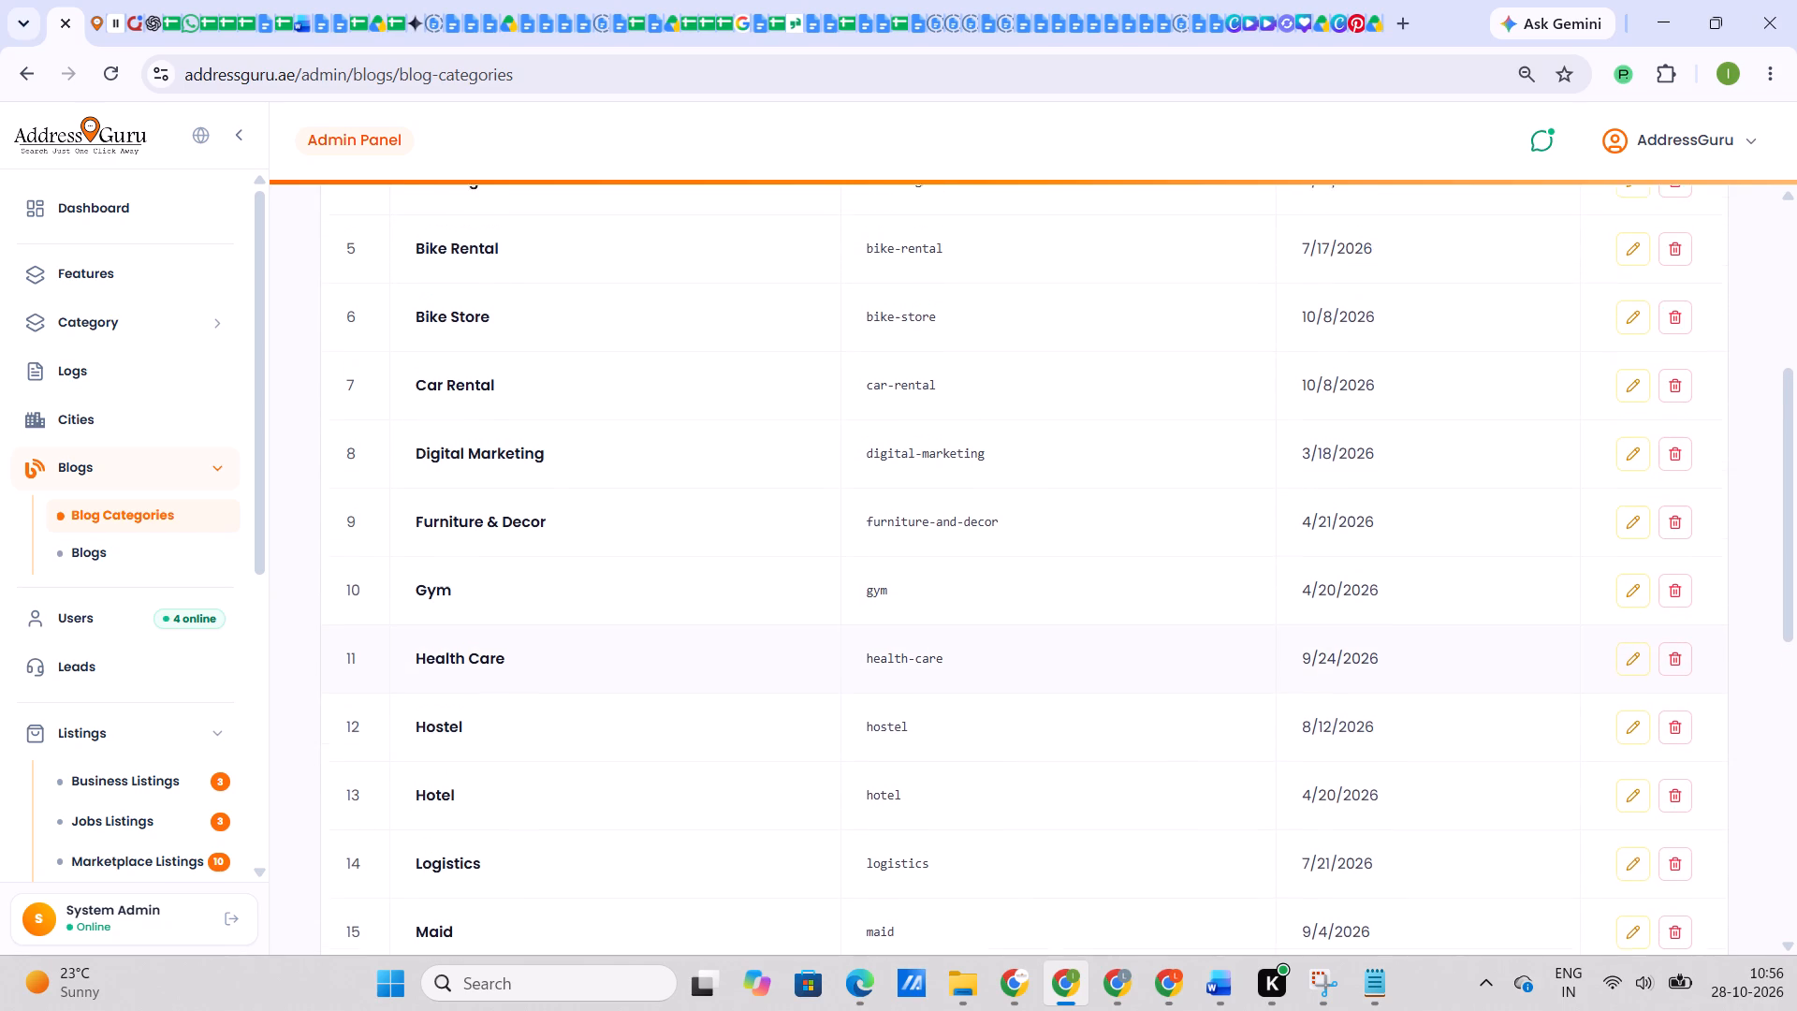
scroll(452, 648, "up", 2)
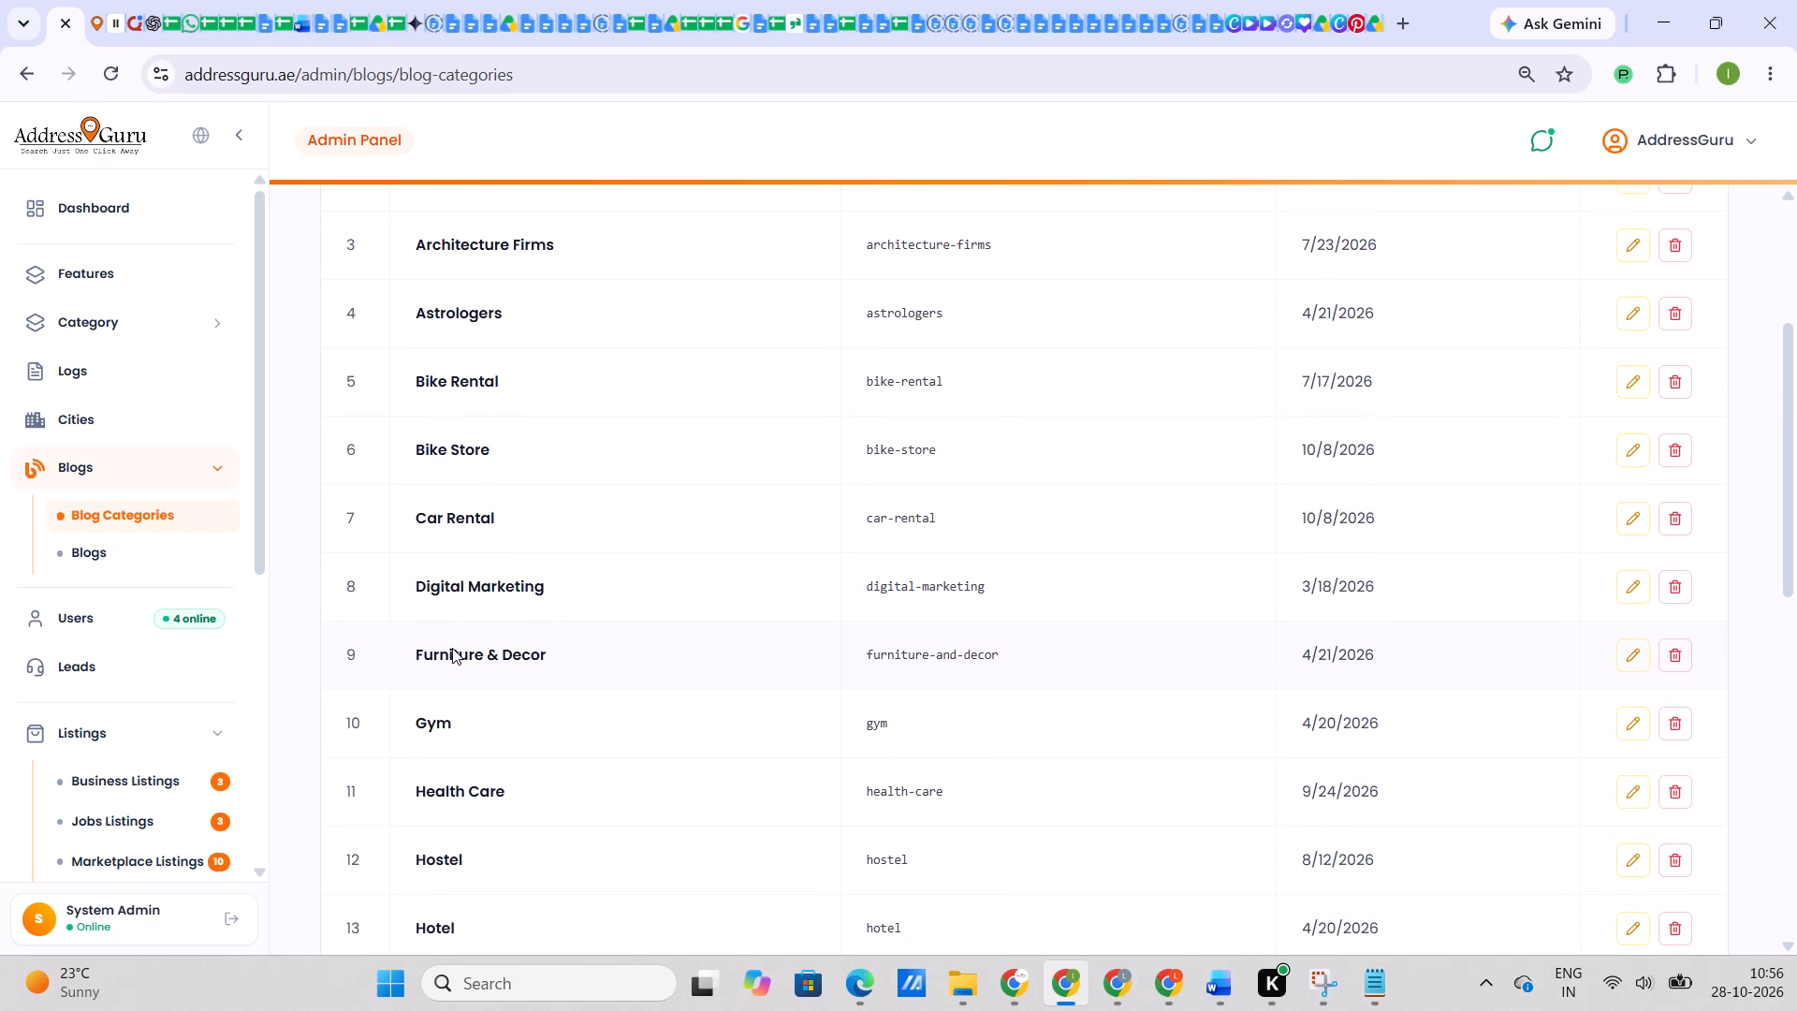
scroll(452, 648, "up", 1)
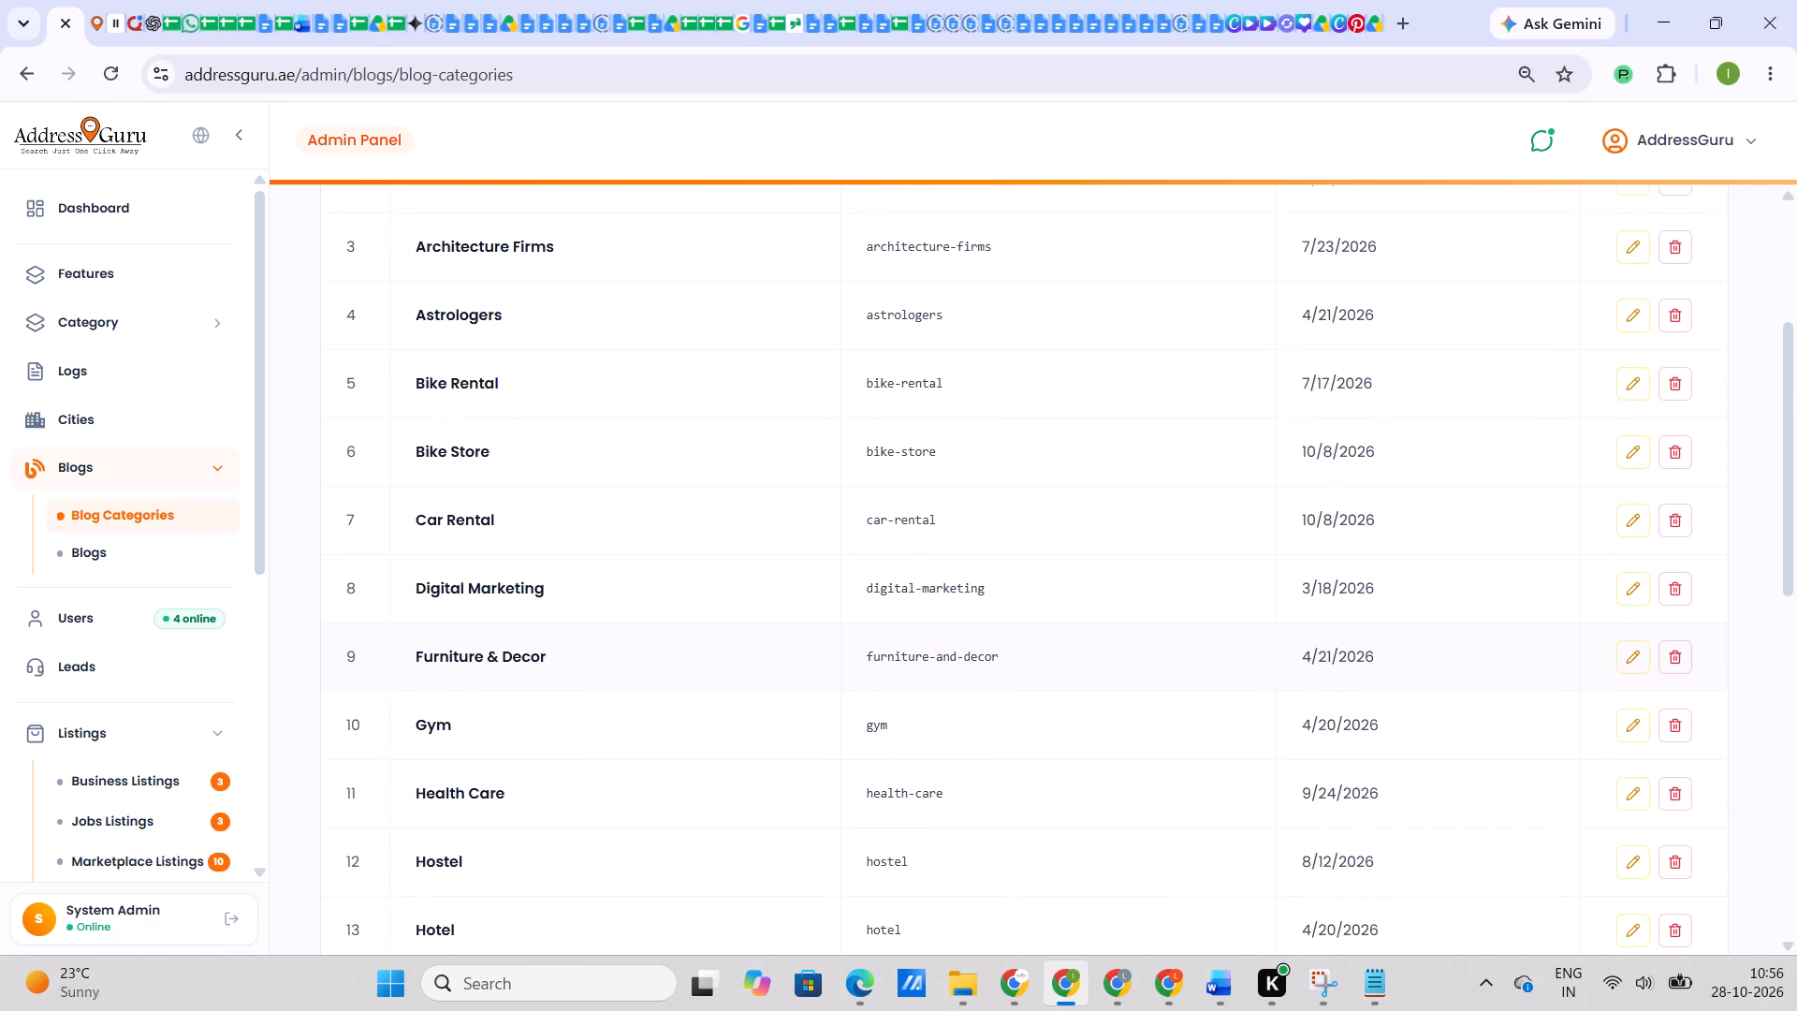
scroll(452, 648, "up", 1)
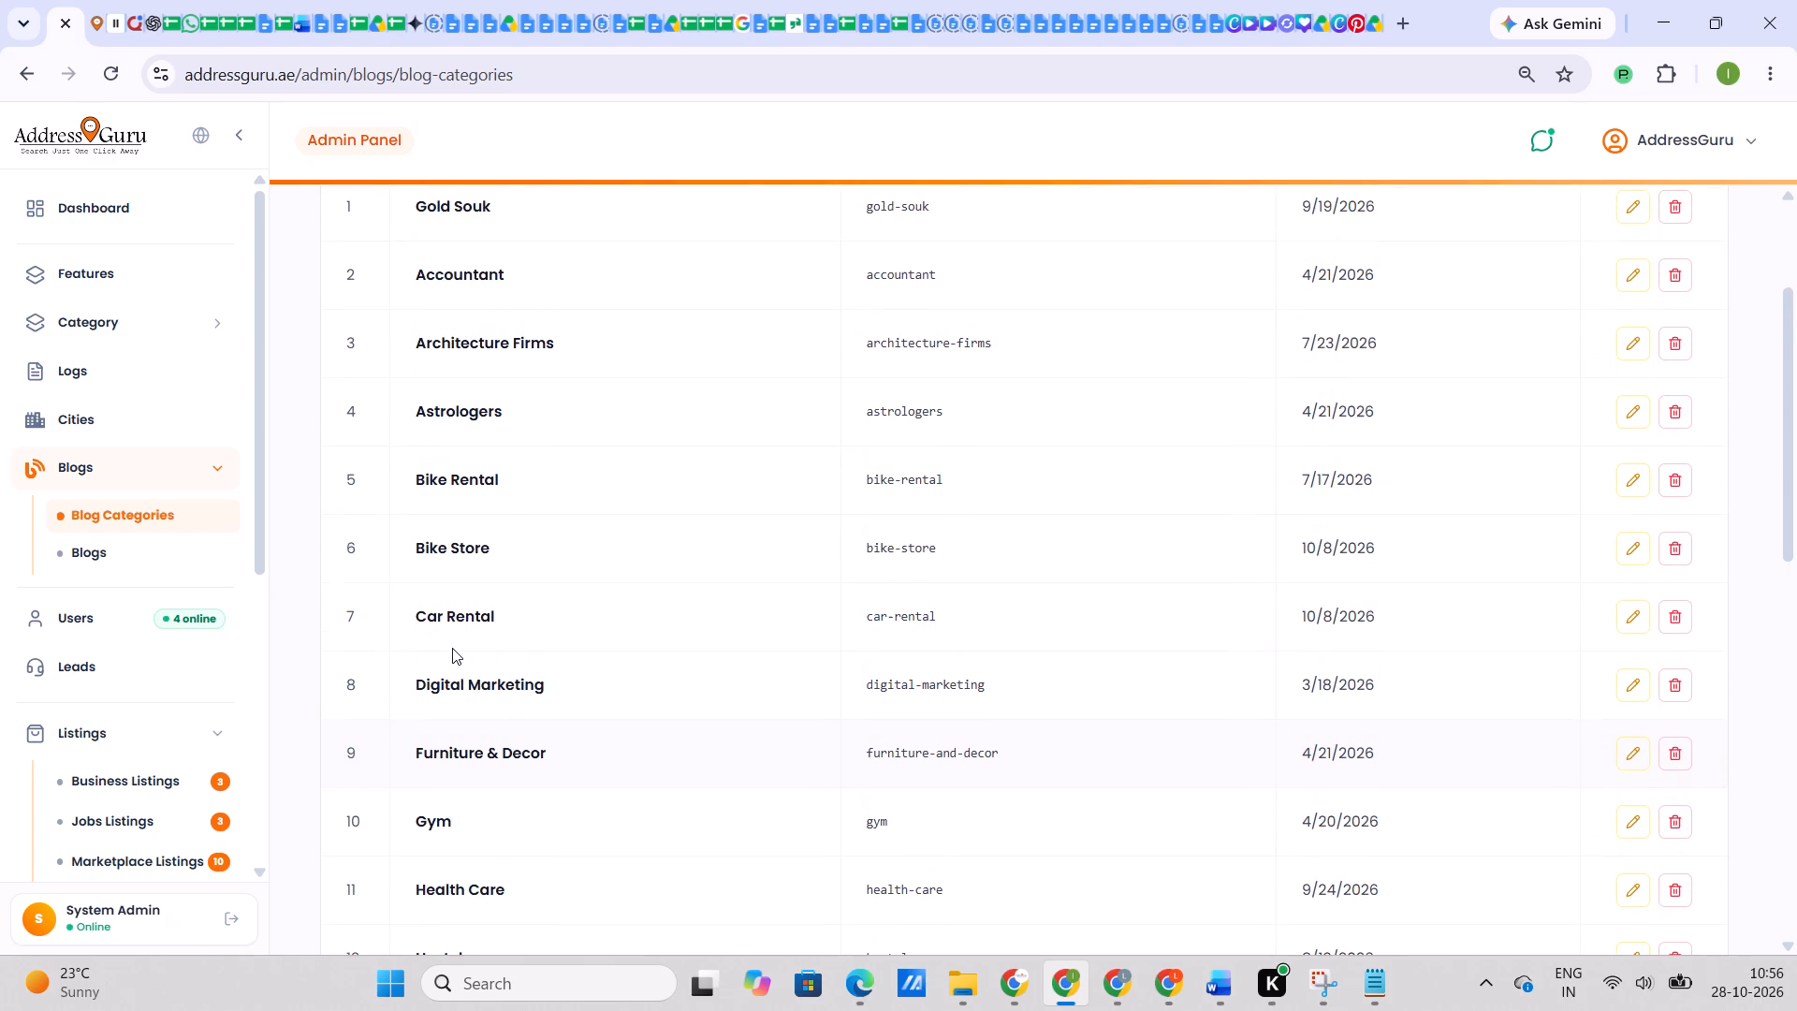
scroll(452, 648, "up", 1)
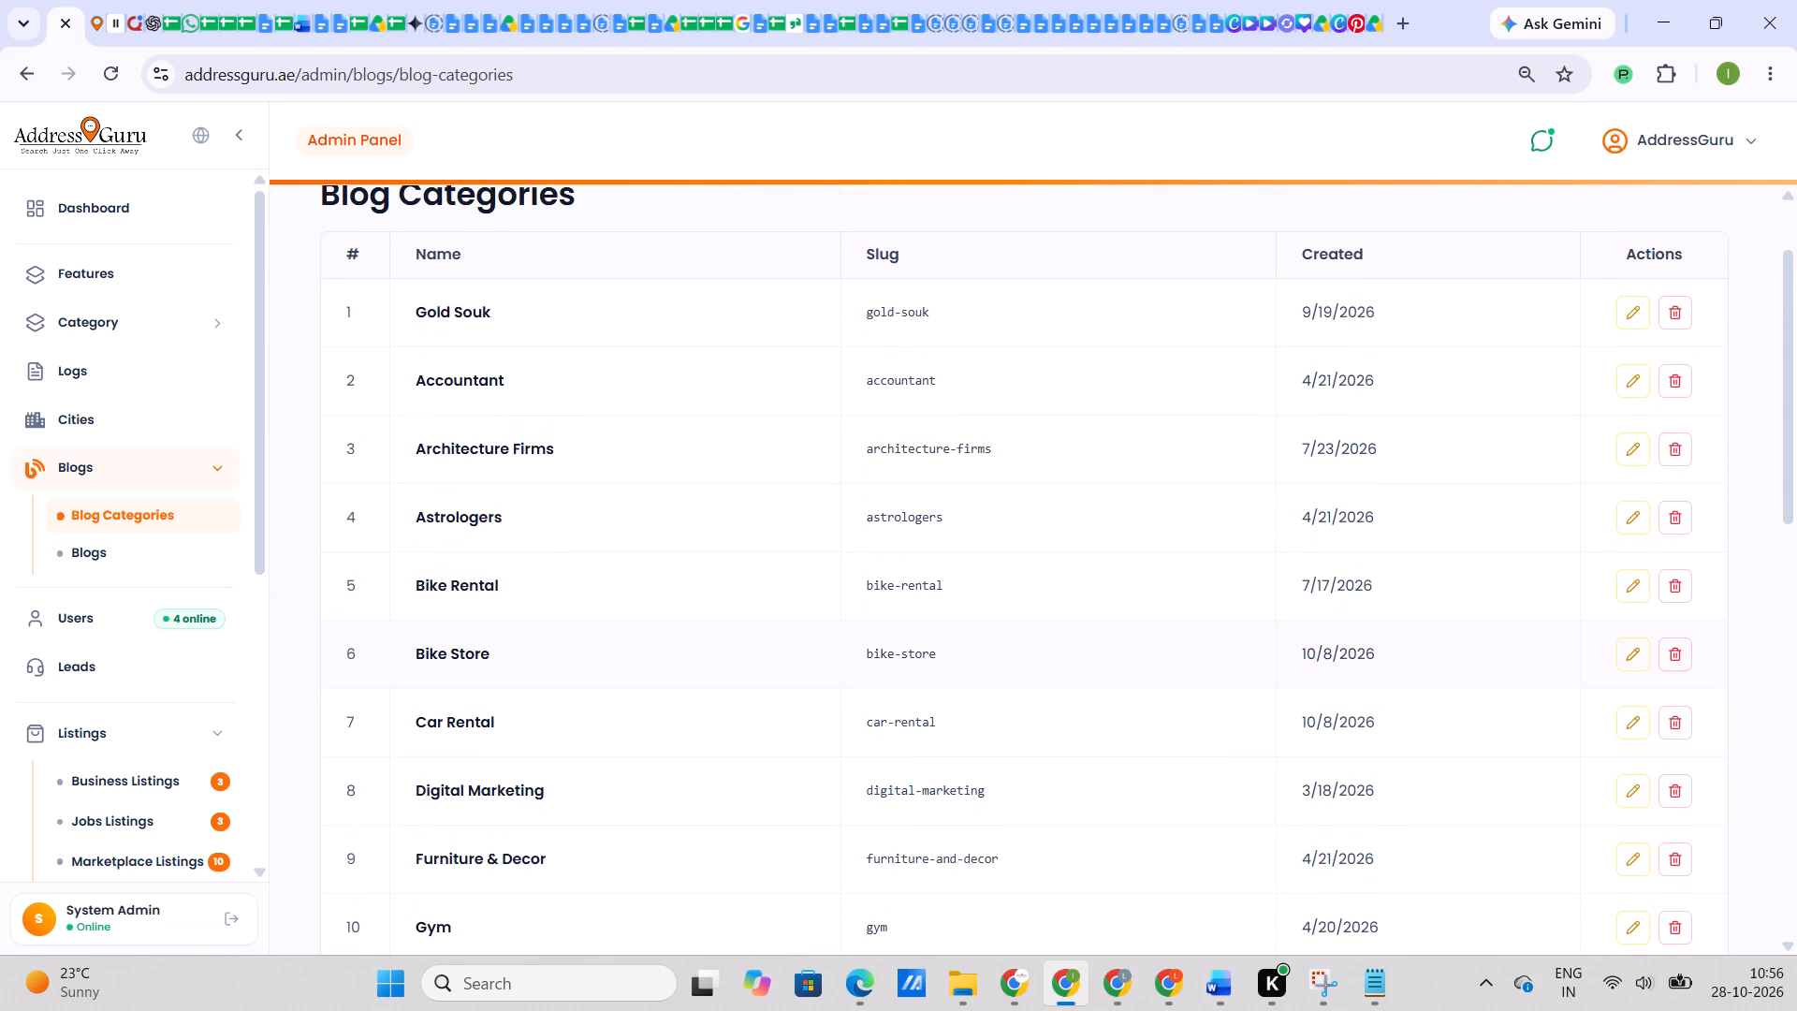
scroll(452, 648, "up", 3)
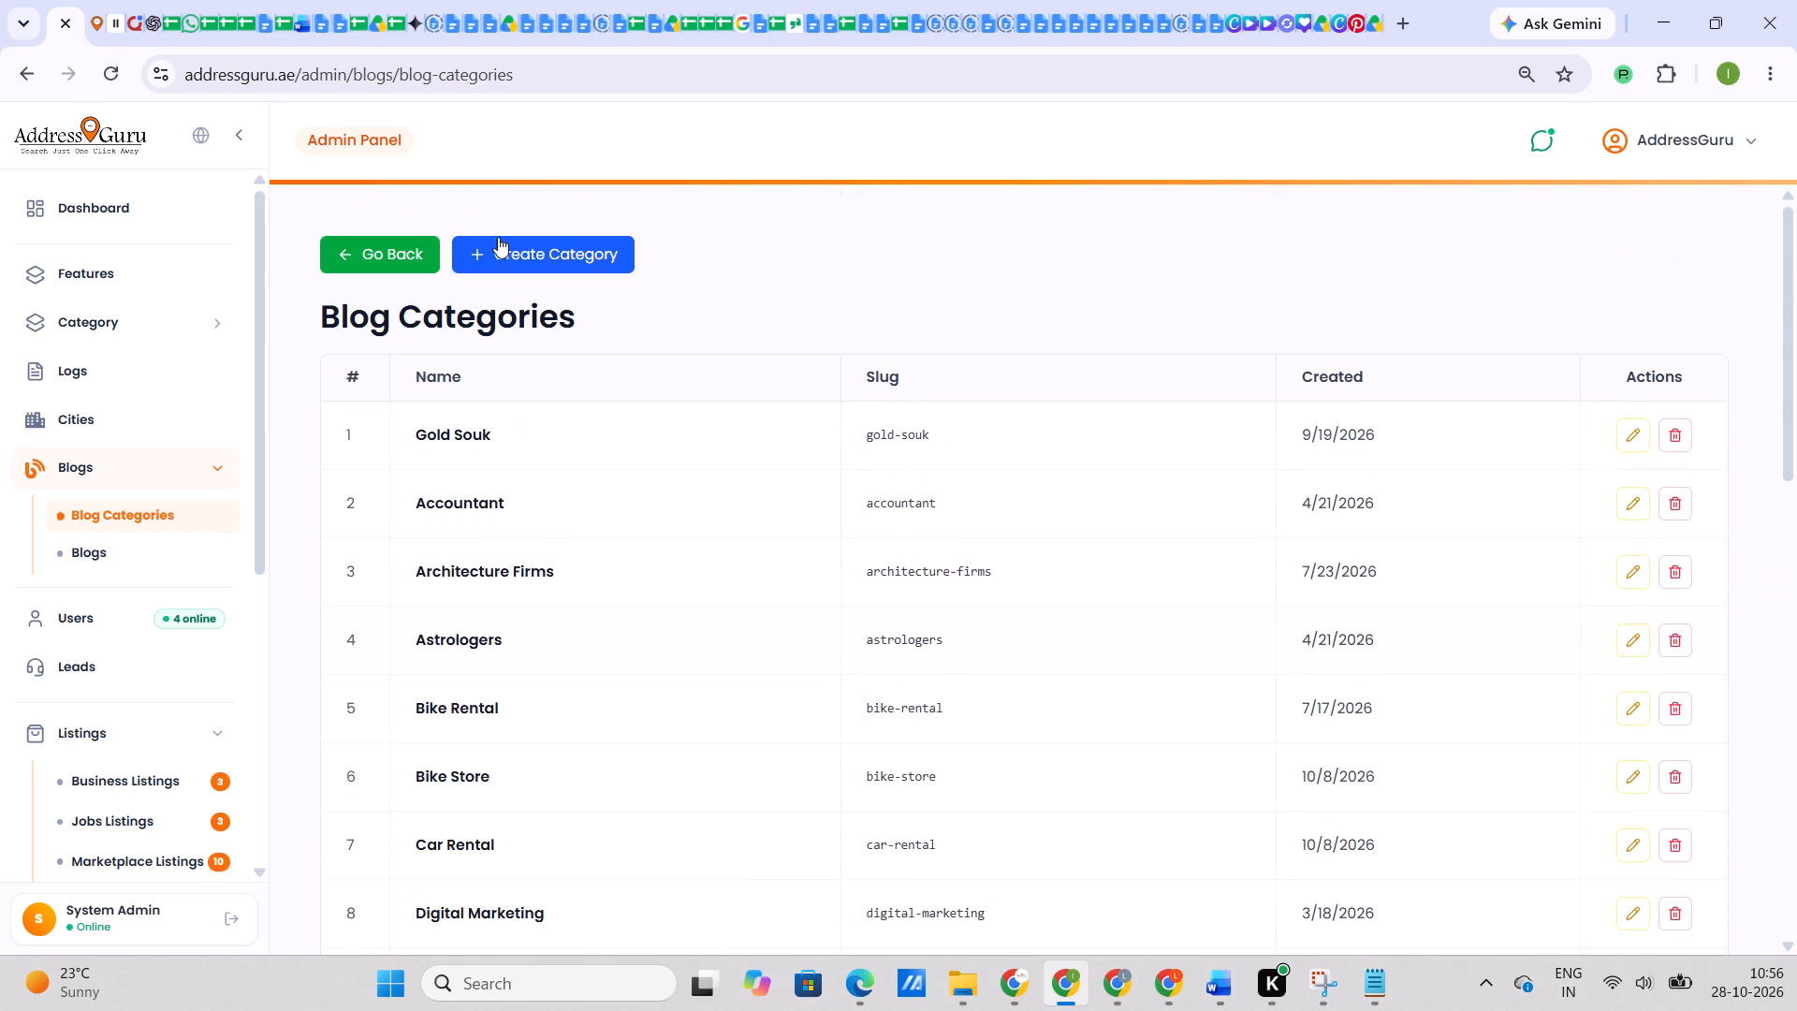
Create a new blog category named "Home Maintenance" with no description.
left_click(532, 252)
left_click(570, 474, "ctrl")
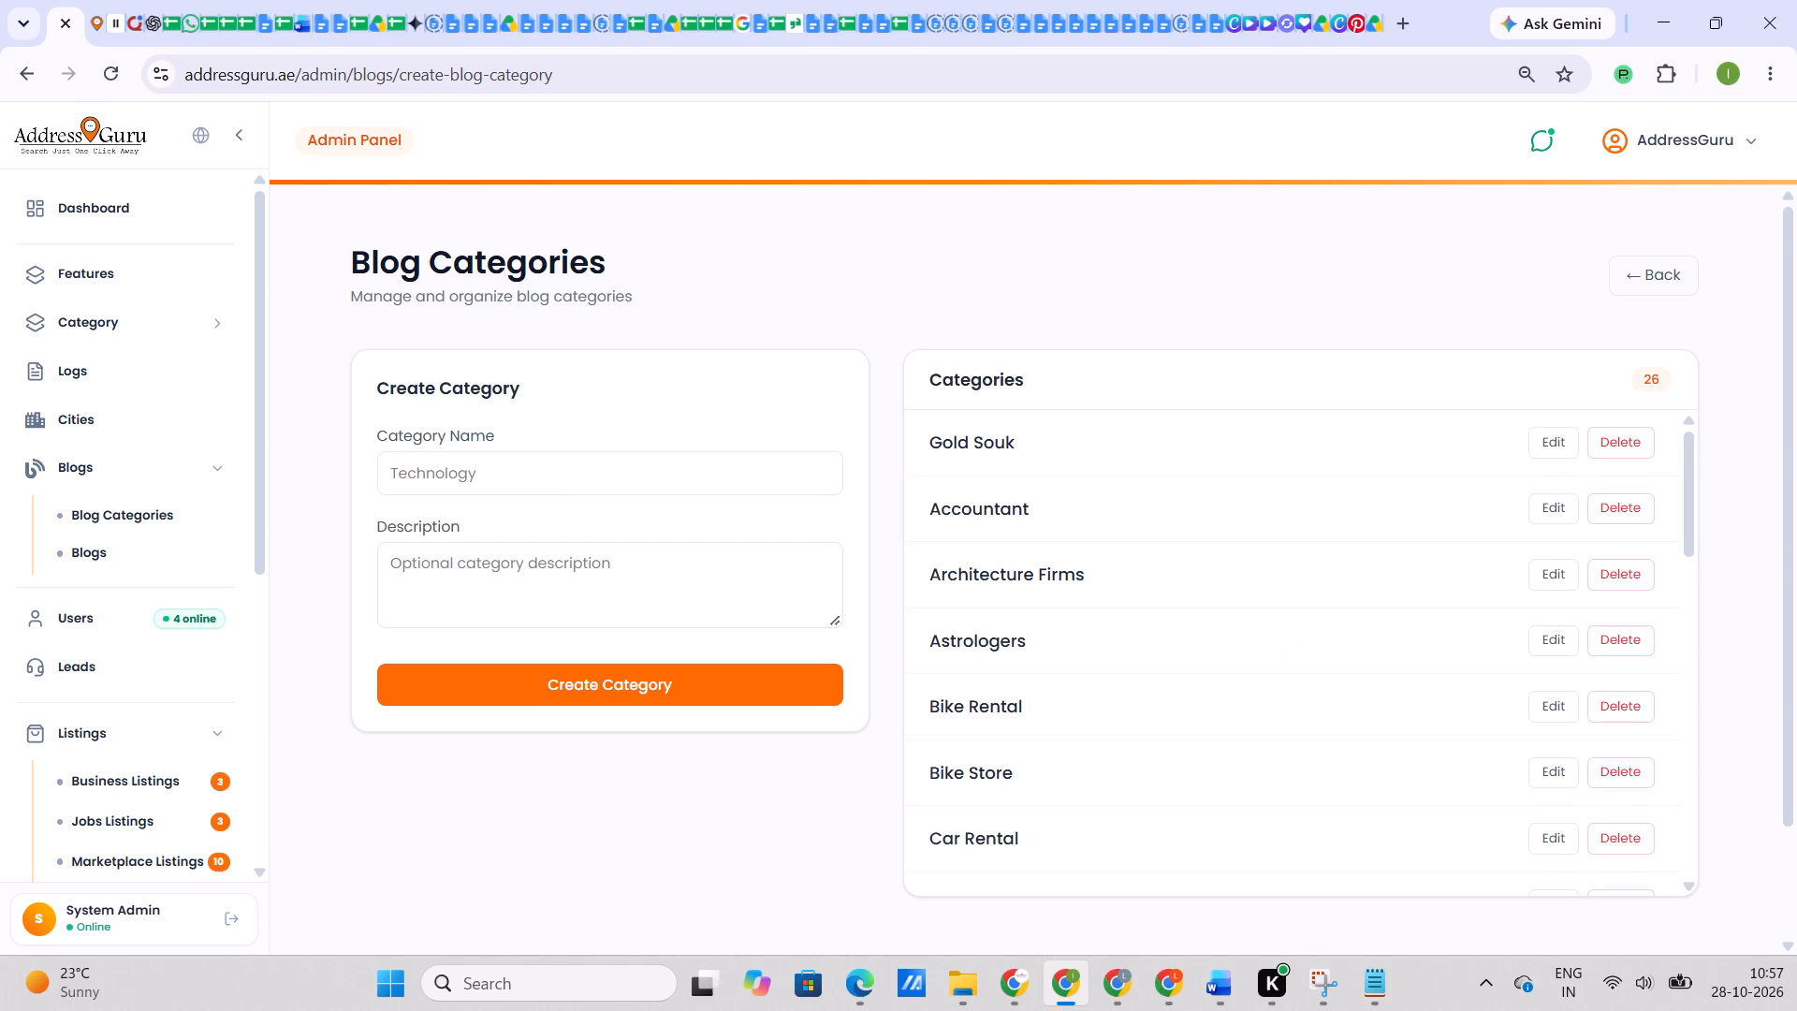
key("ctrl+v")
left_click_drag(570, 474, 584, 498, "ctrl")
left_click(606, 677)
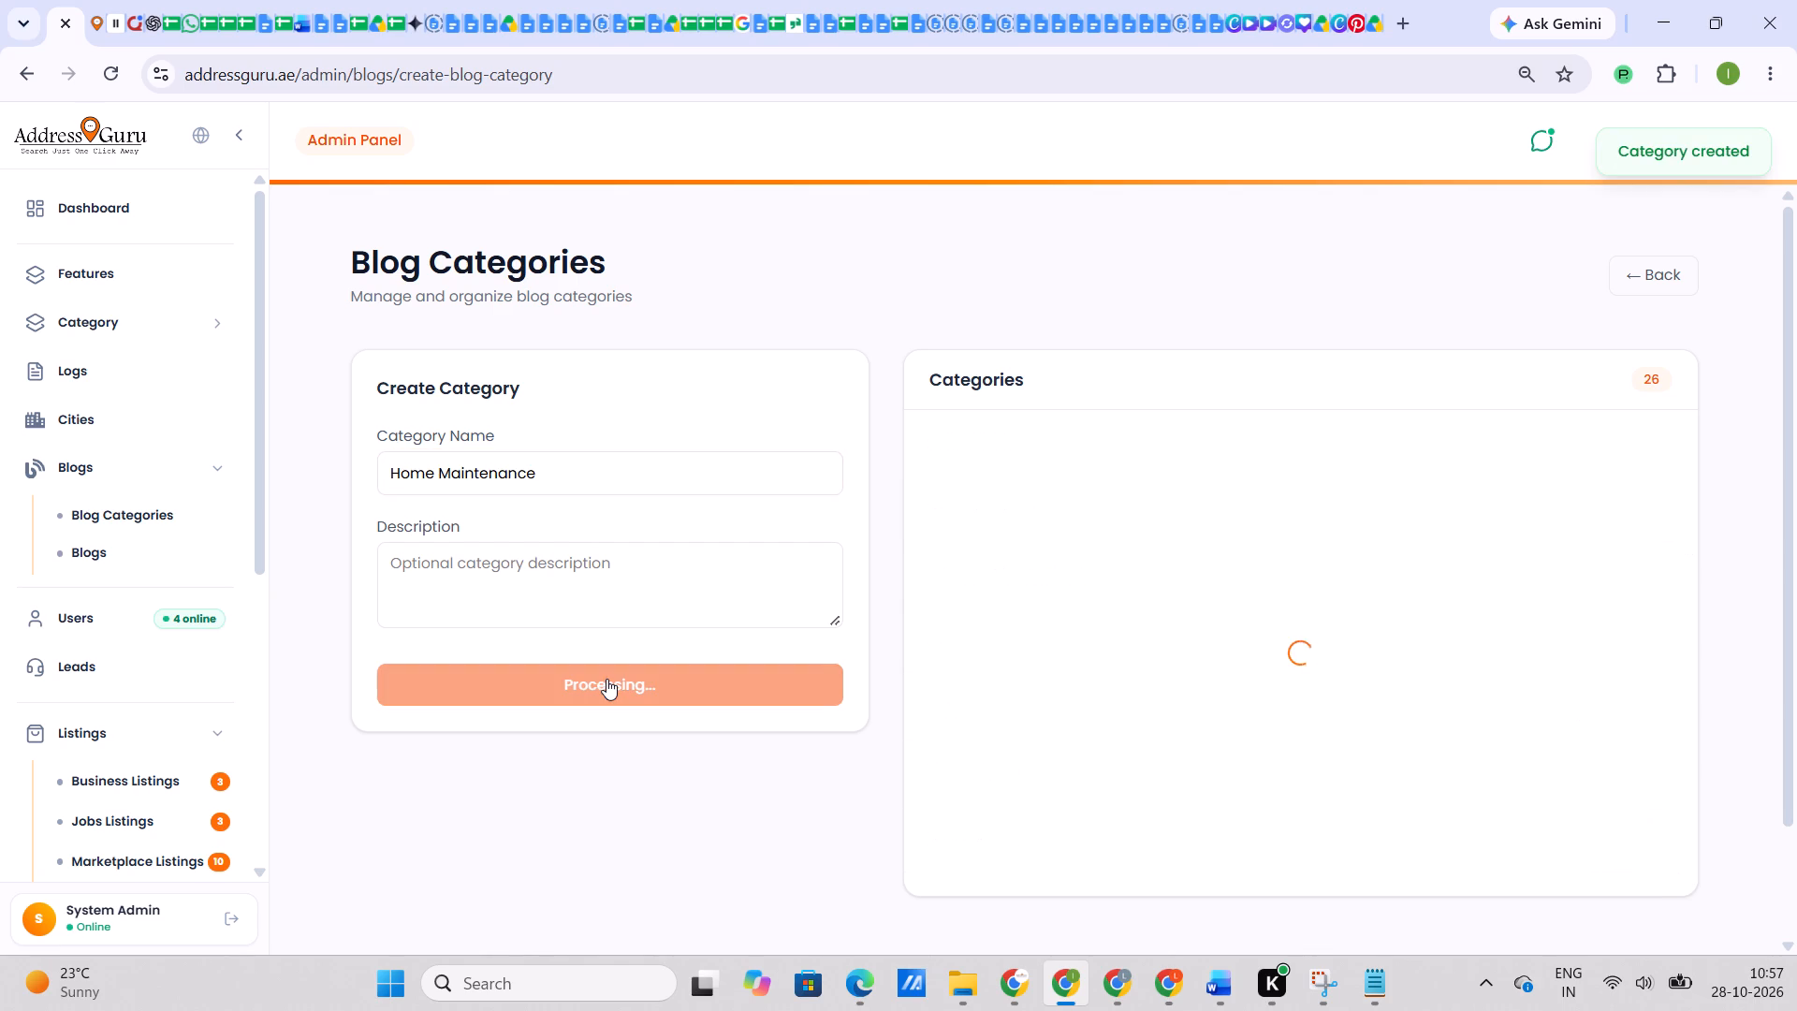
Return to the Ajman blog's edit page, reload it and set its category to Home Maintenance.
left_click(1662, 0)
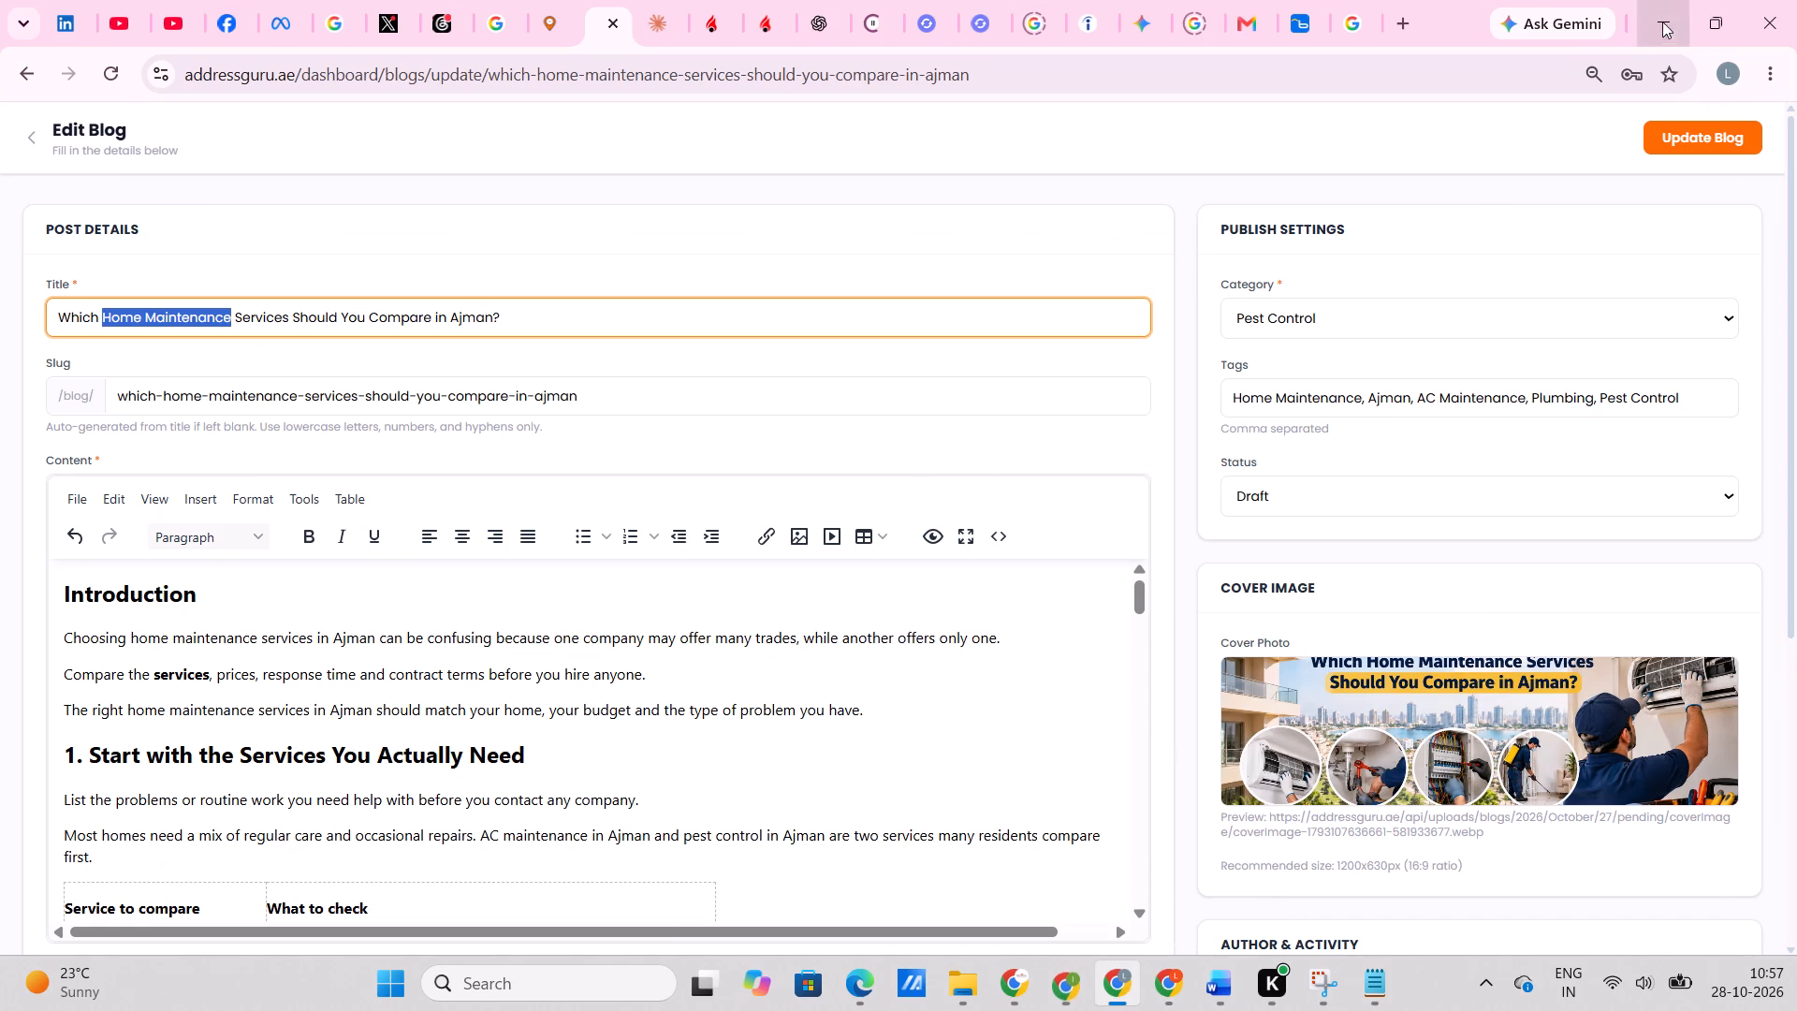
left_click(126, 74)
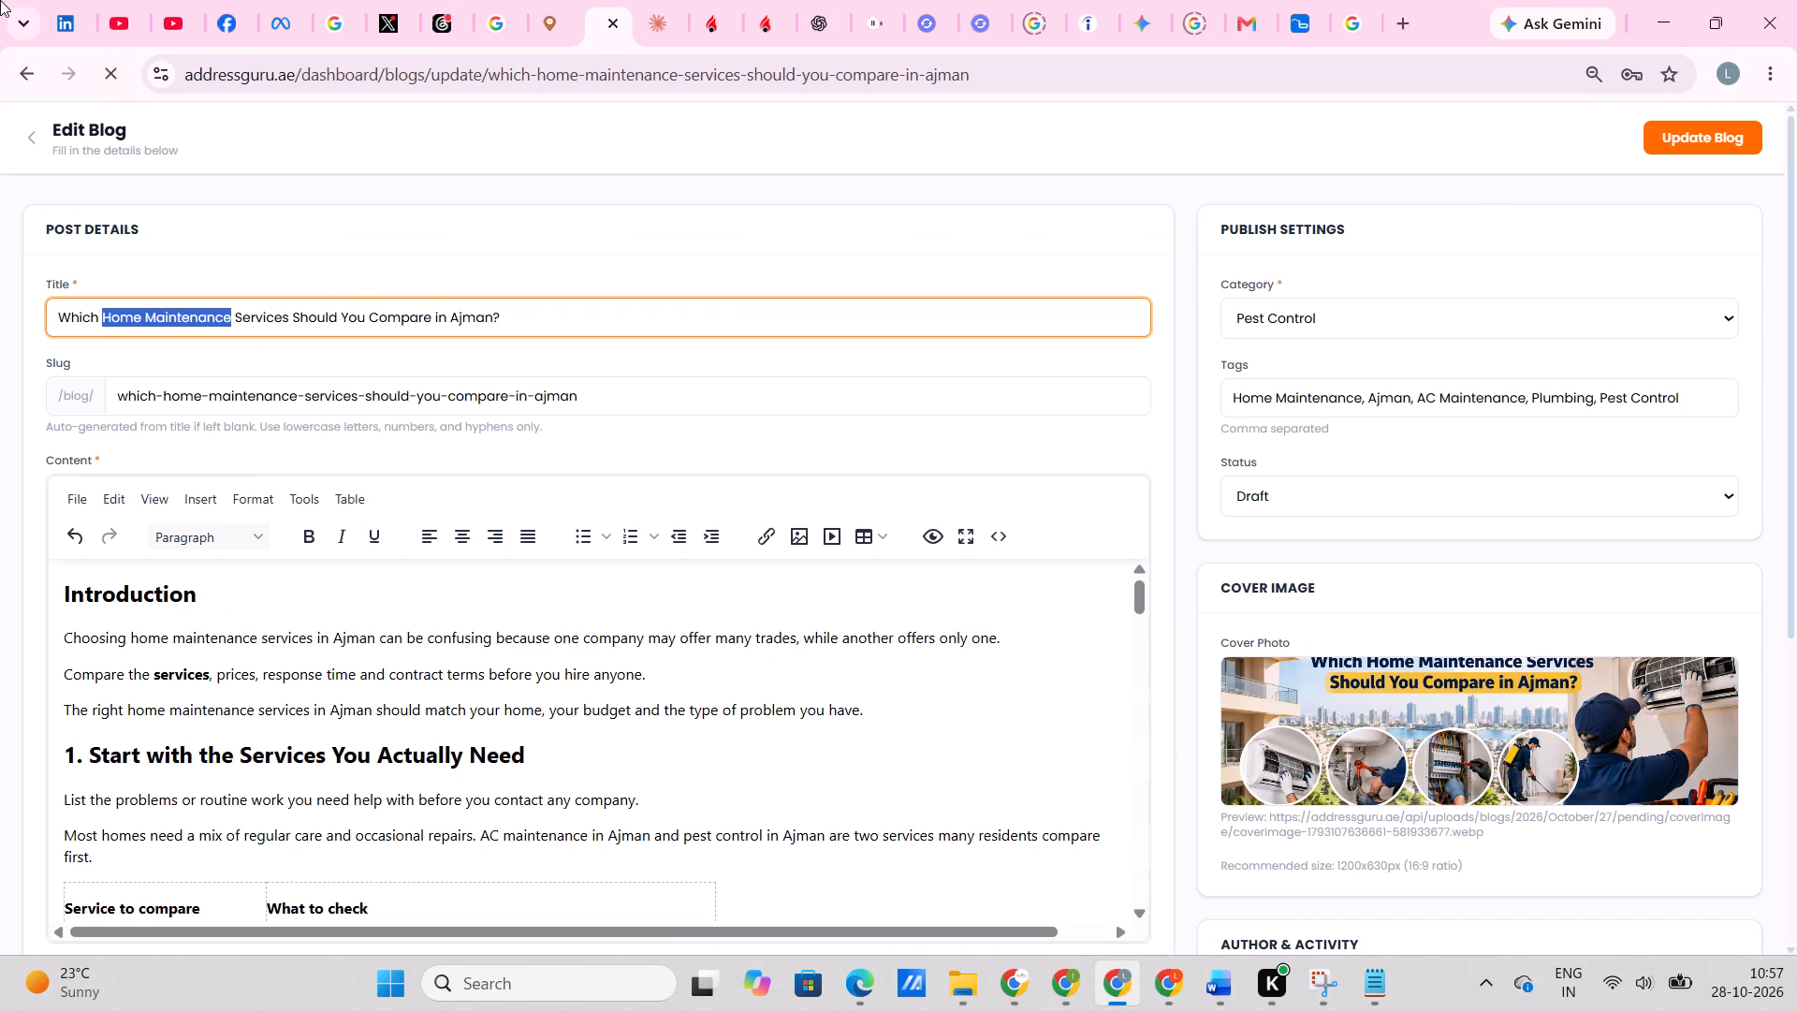
left_click(1388, 318)
left_click(1324, 699)
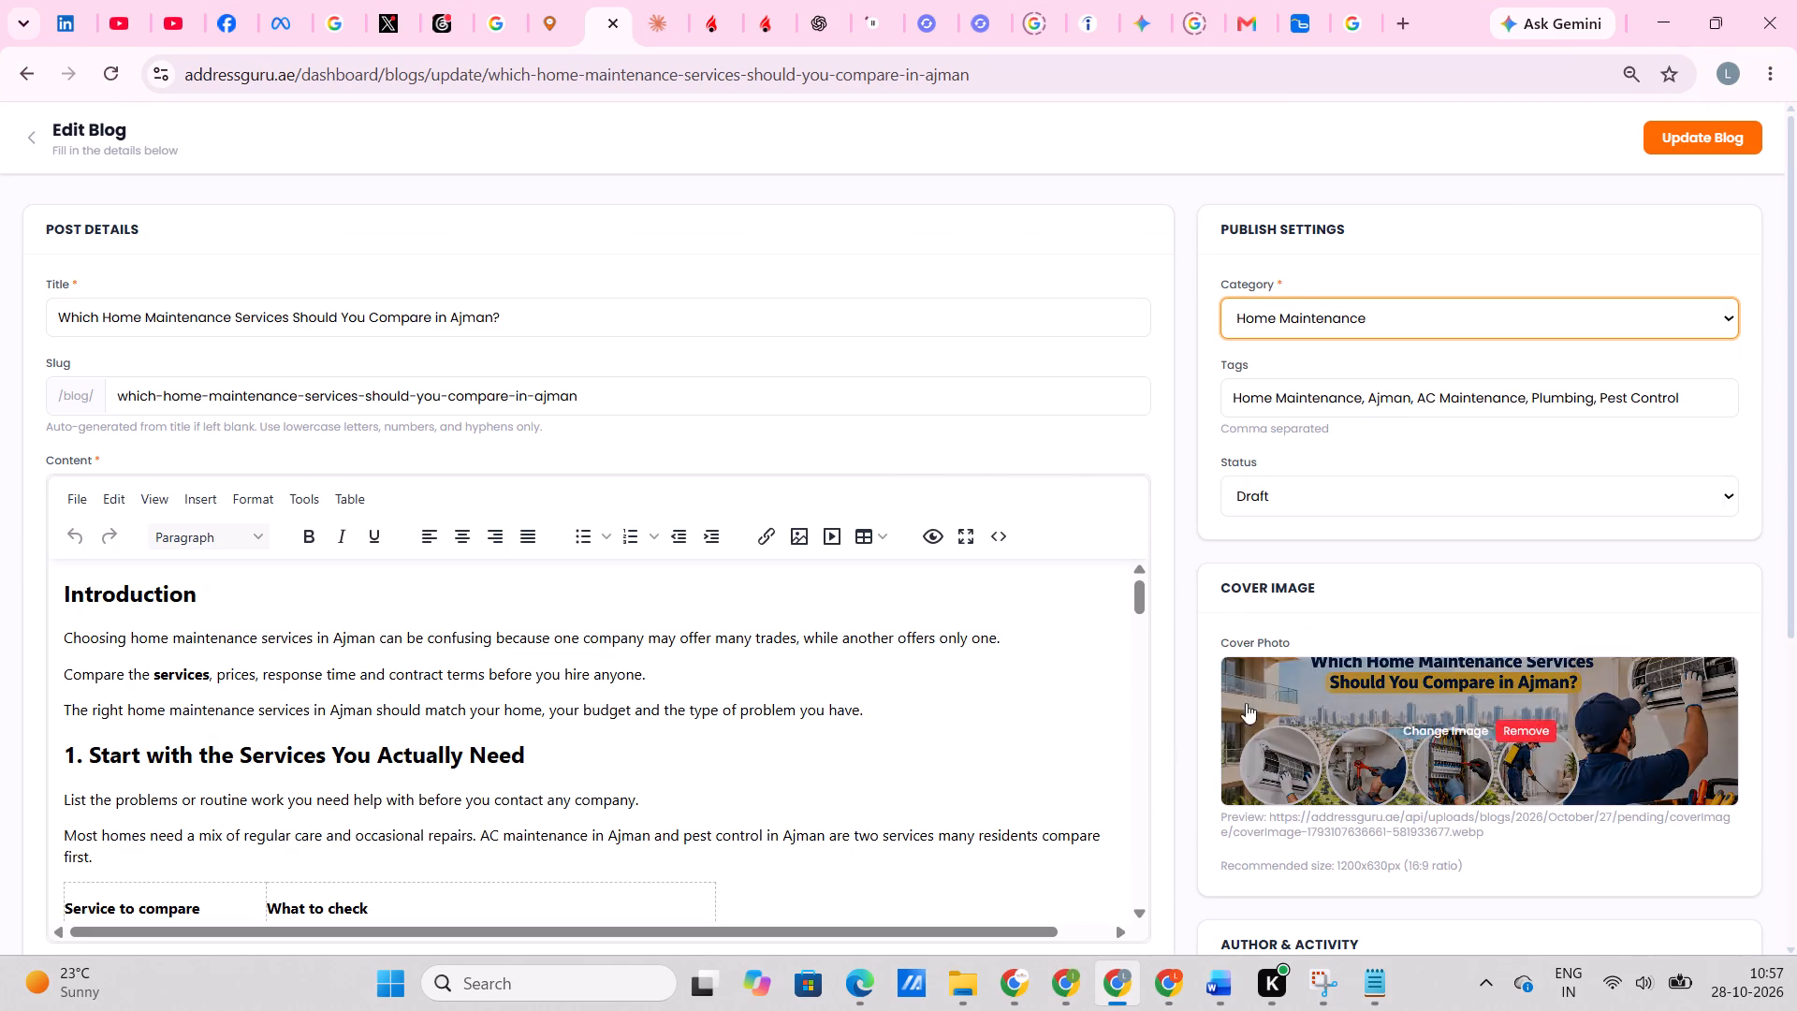
Delete the "Introduction" heading at the start of the blog content.
scroll(539, 757, "up", 1)
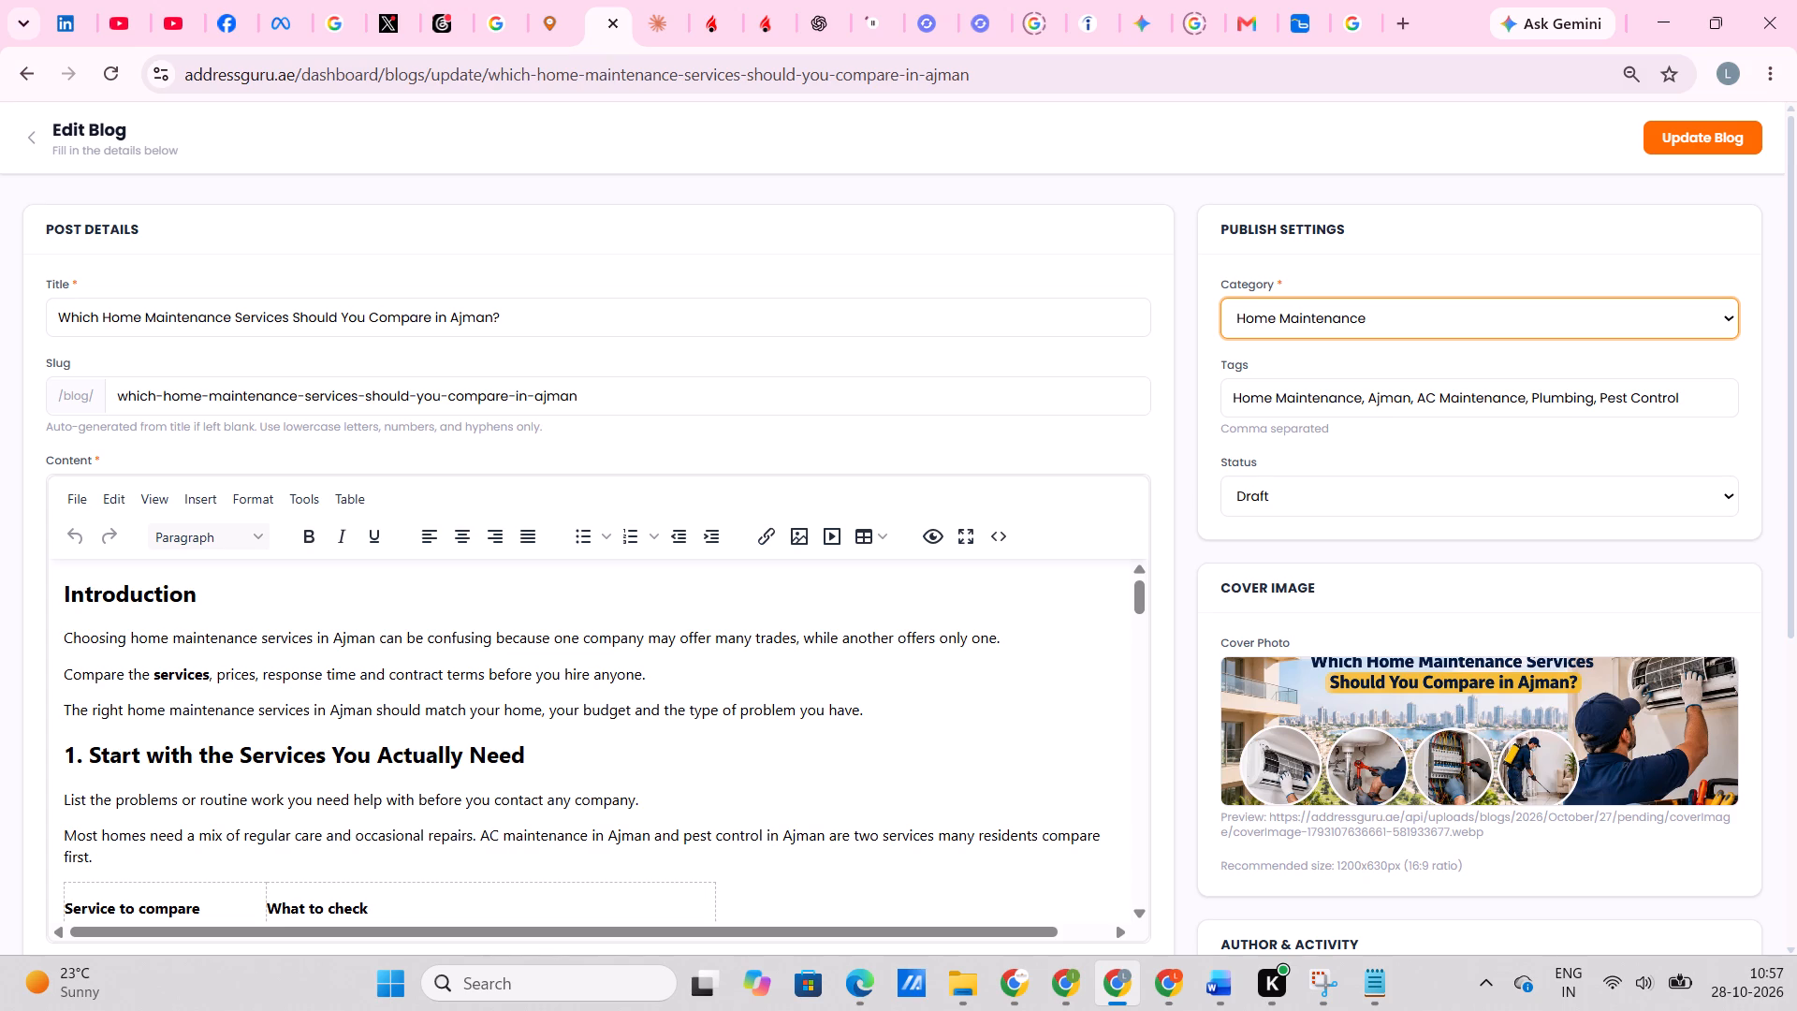
left_click_drag(64, 637, 57, 586)
key("BackSpace")
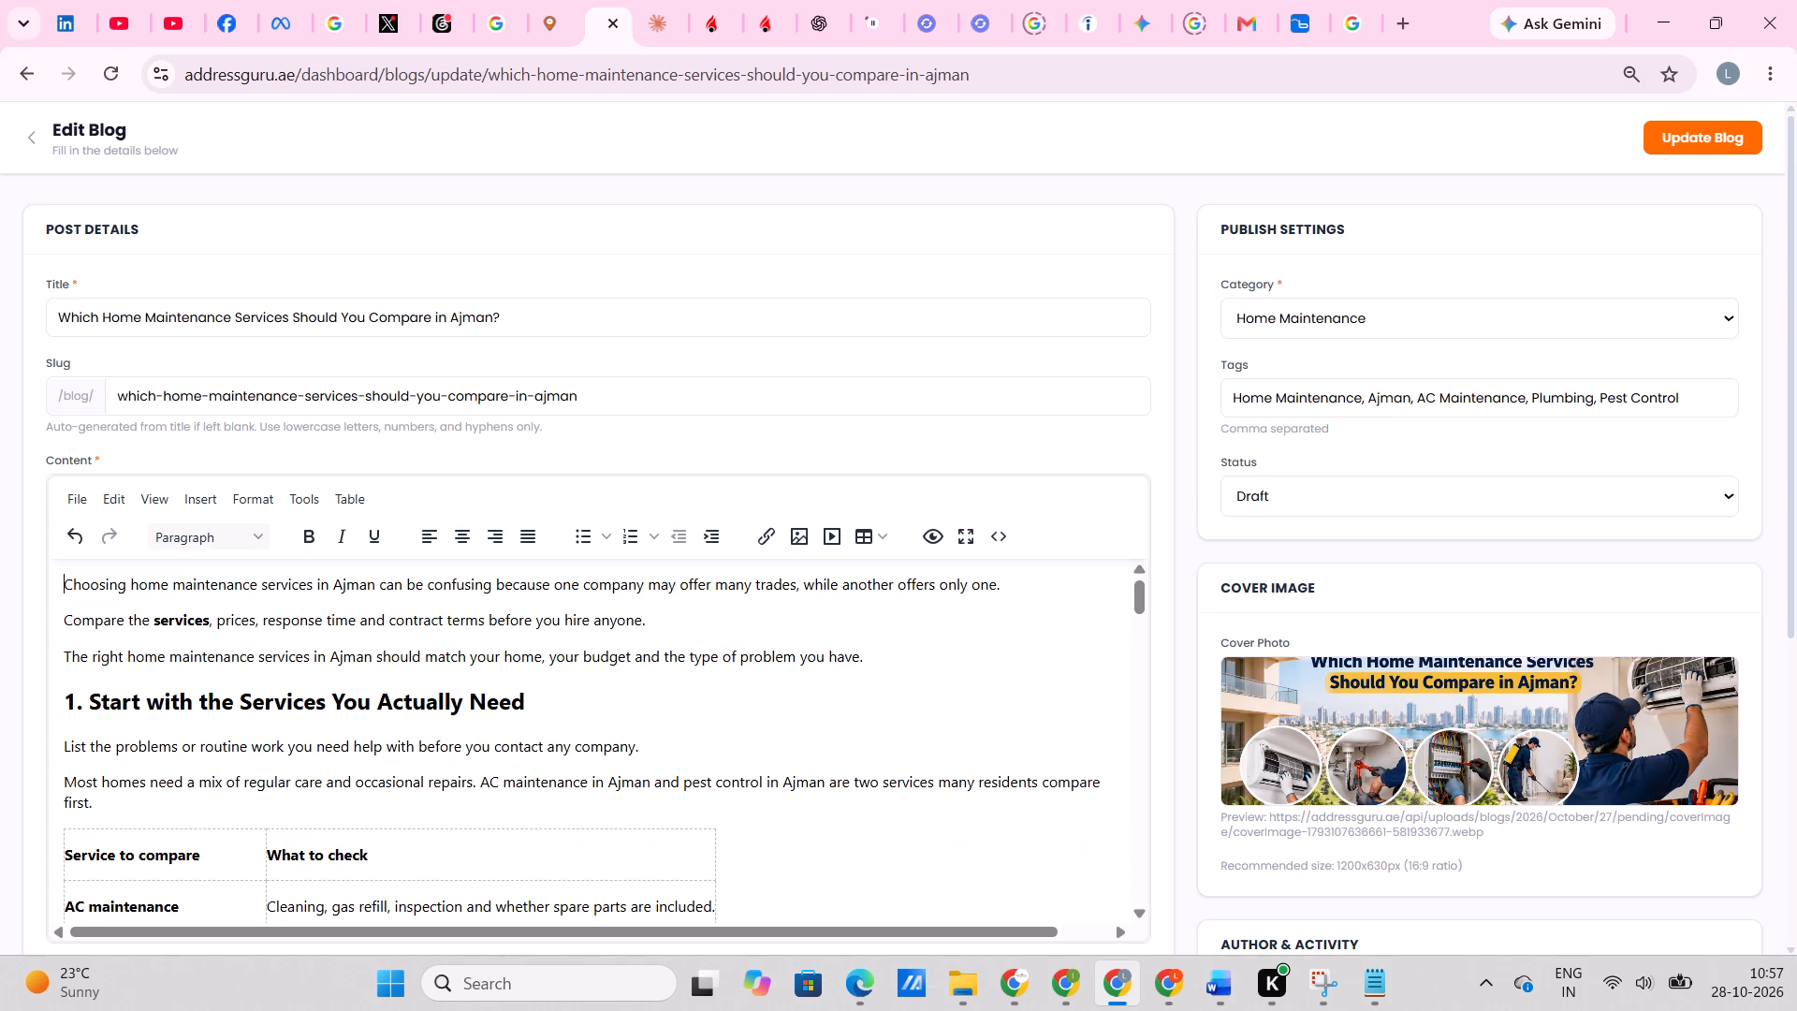
Review the blog content from the service comparison table through the annual maintenance contracts section.
scroll(412, 710, "down", 2)
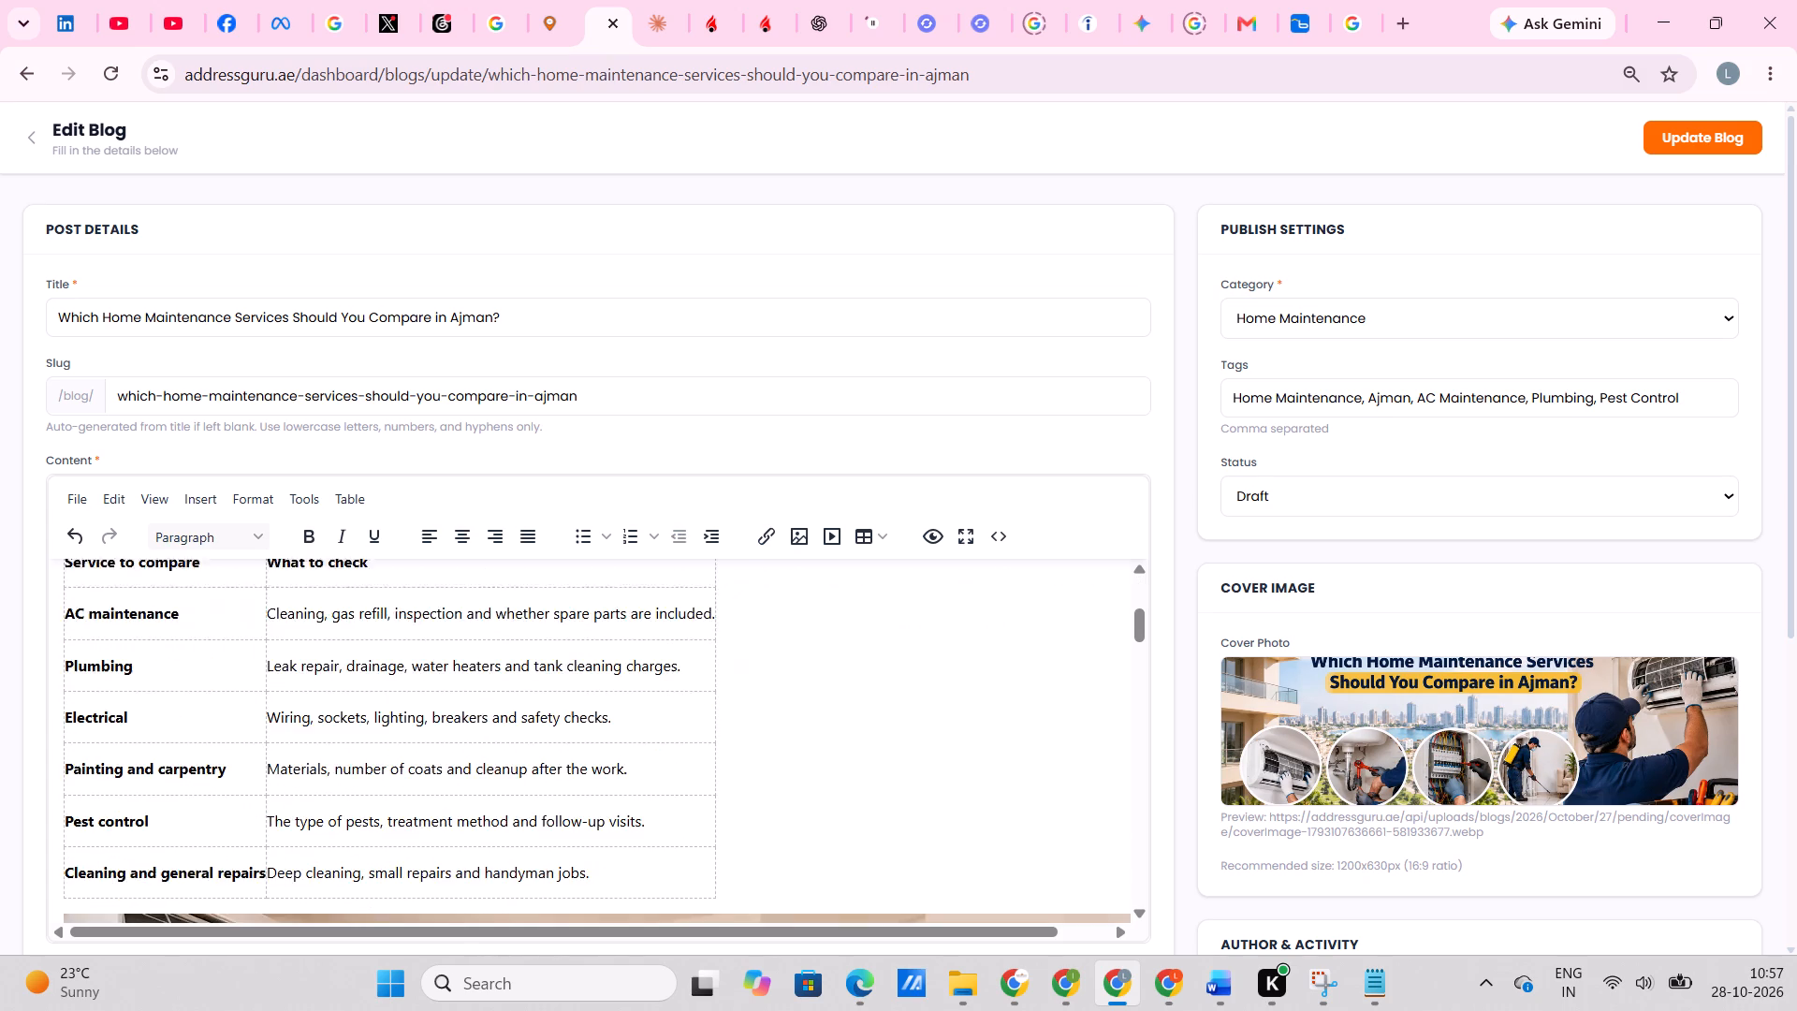
scroll(451, 721, "down", 6)
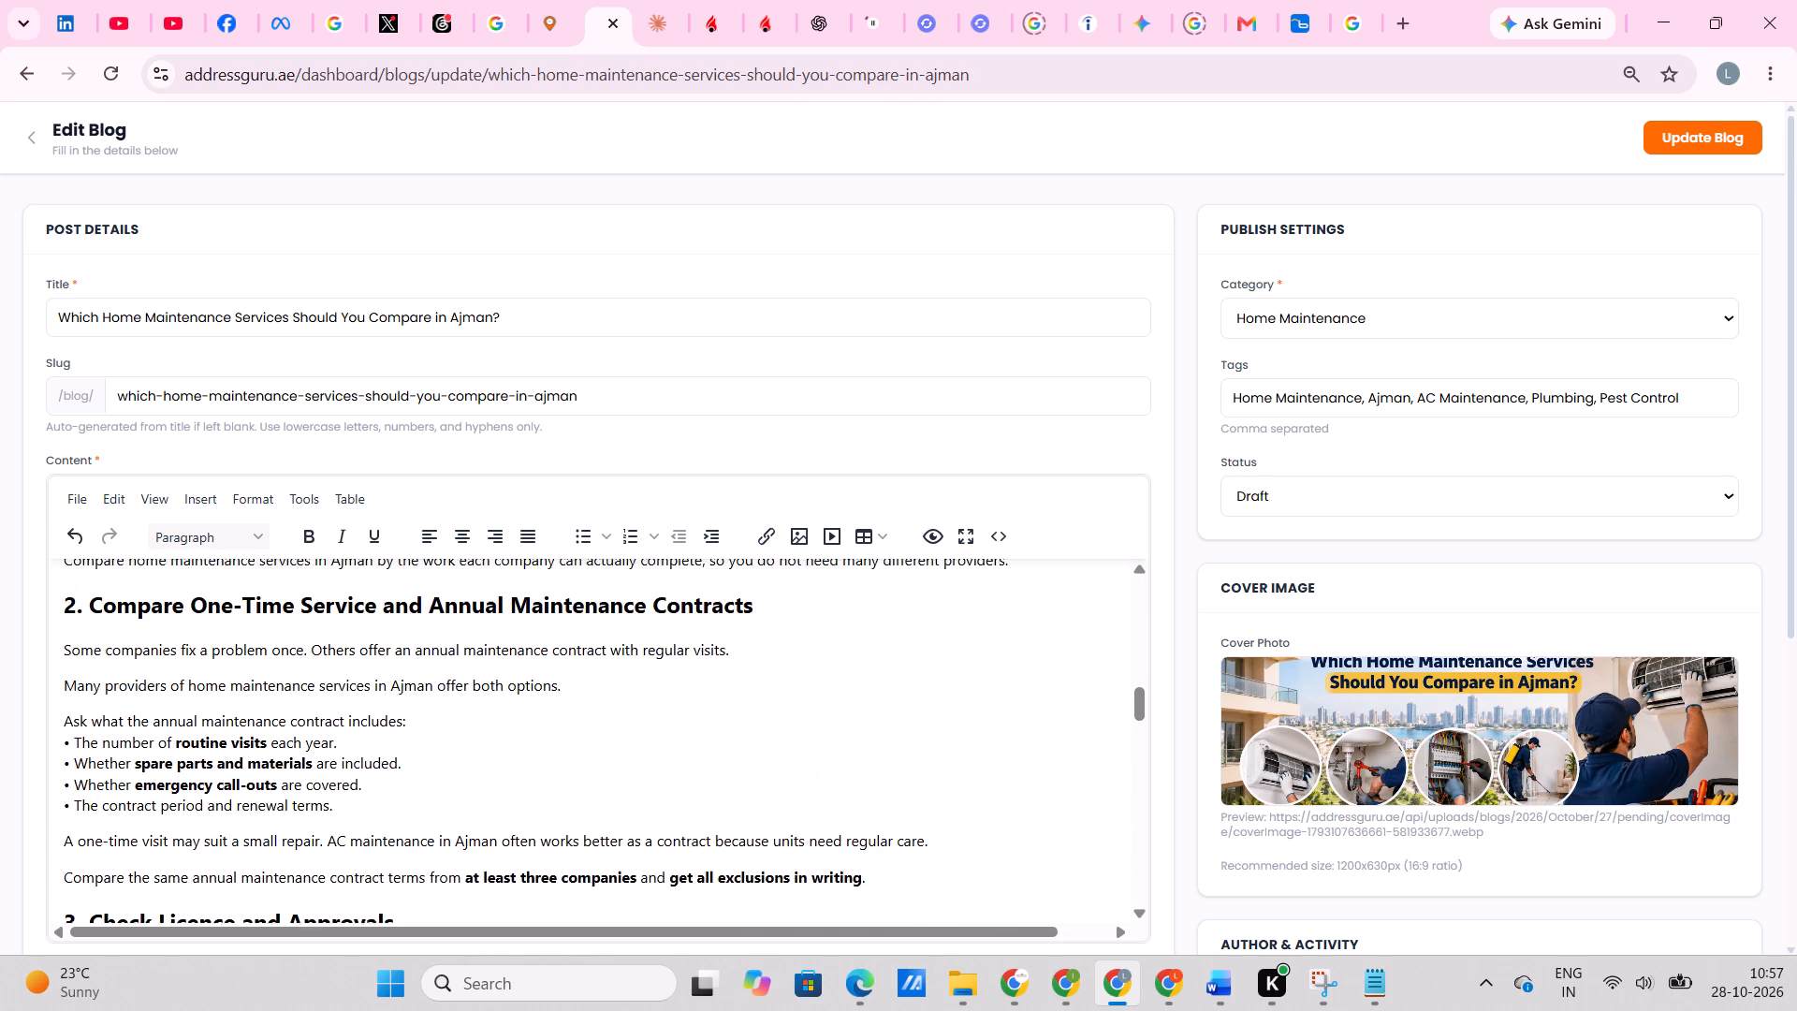
scroll(452, 721, "down", 1)
scroll(452, 721, "up", 8)
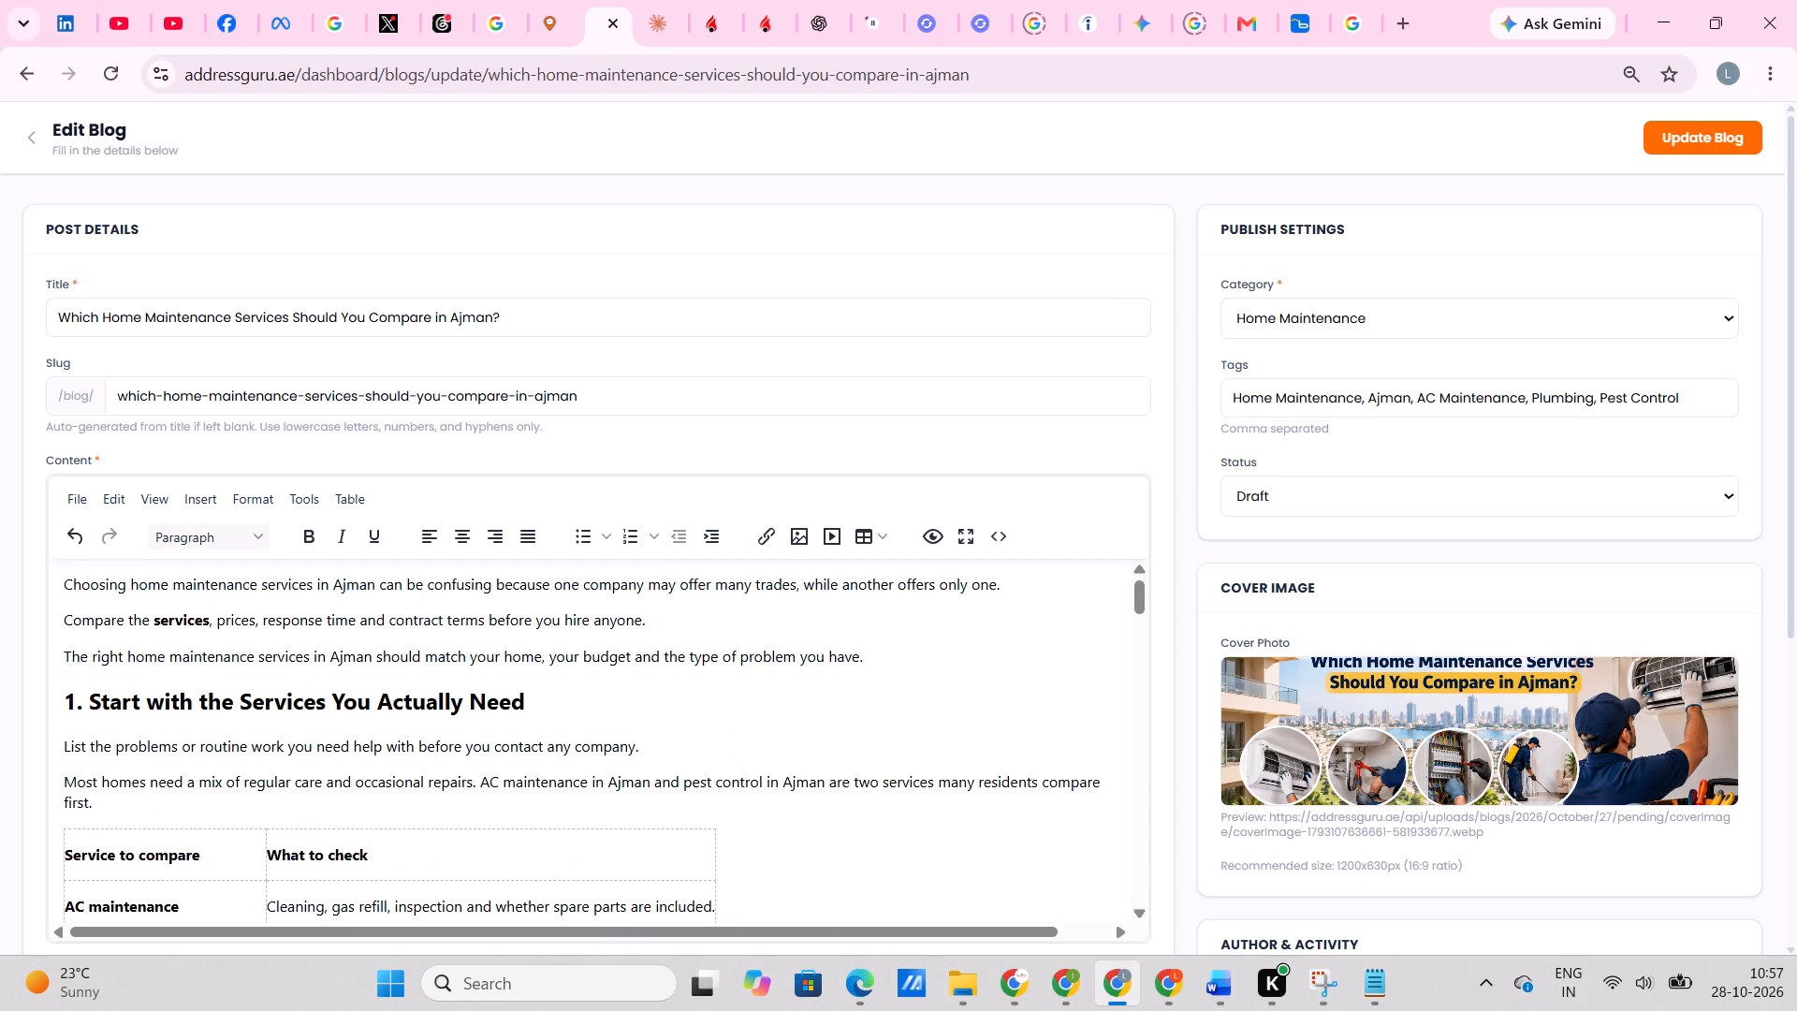
Capture a screen snip of the content editor from its formatting tools through the opening paragraphs and section 1 to the table's header row.
key("Print")
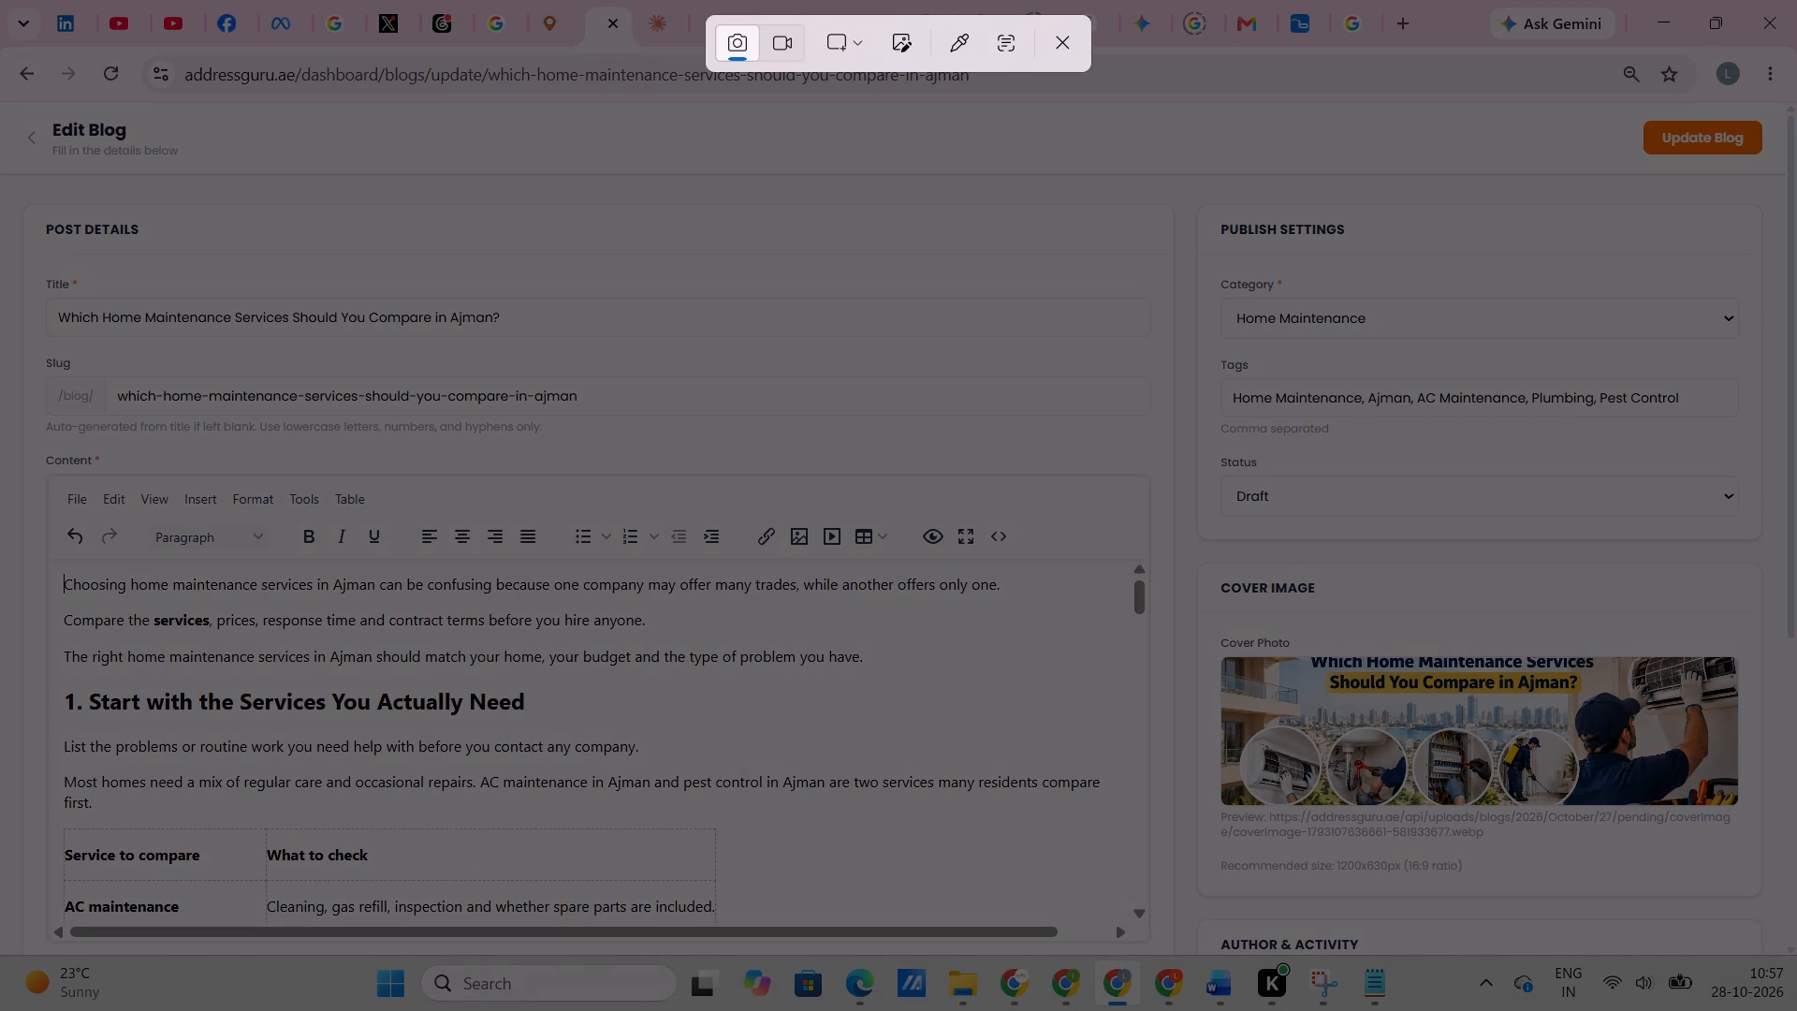
left_click_drag(27, 515, 1159, 722)
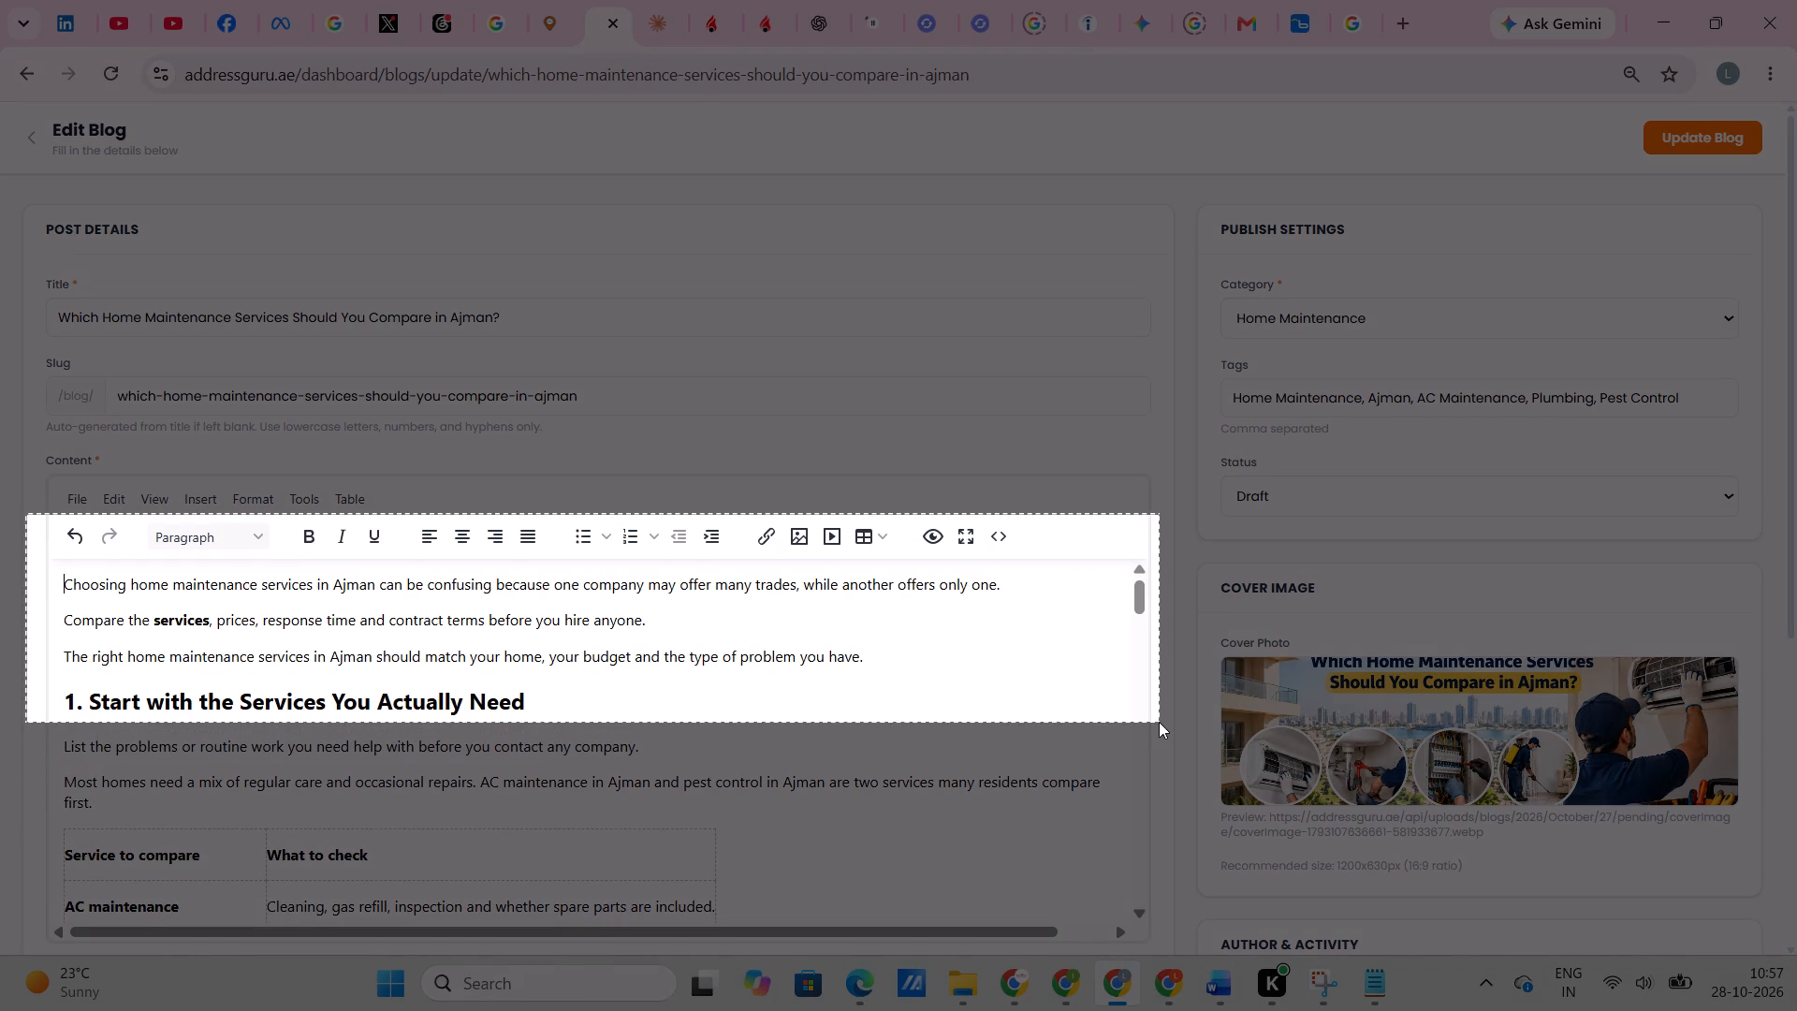
left_click_drag(1159, 722, 1112, 680)
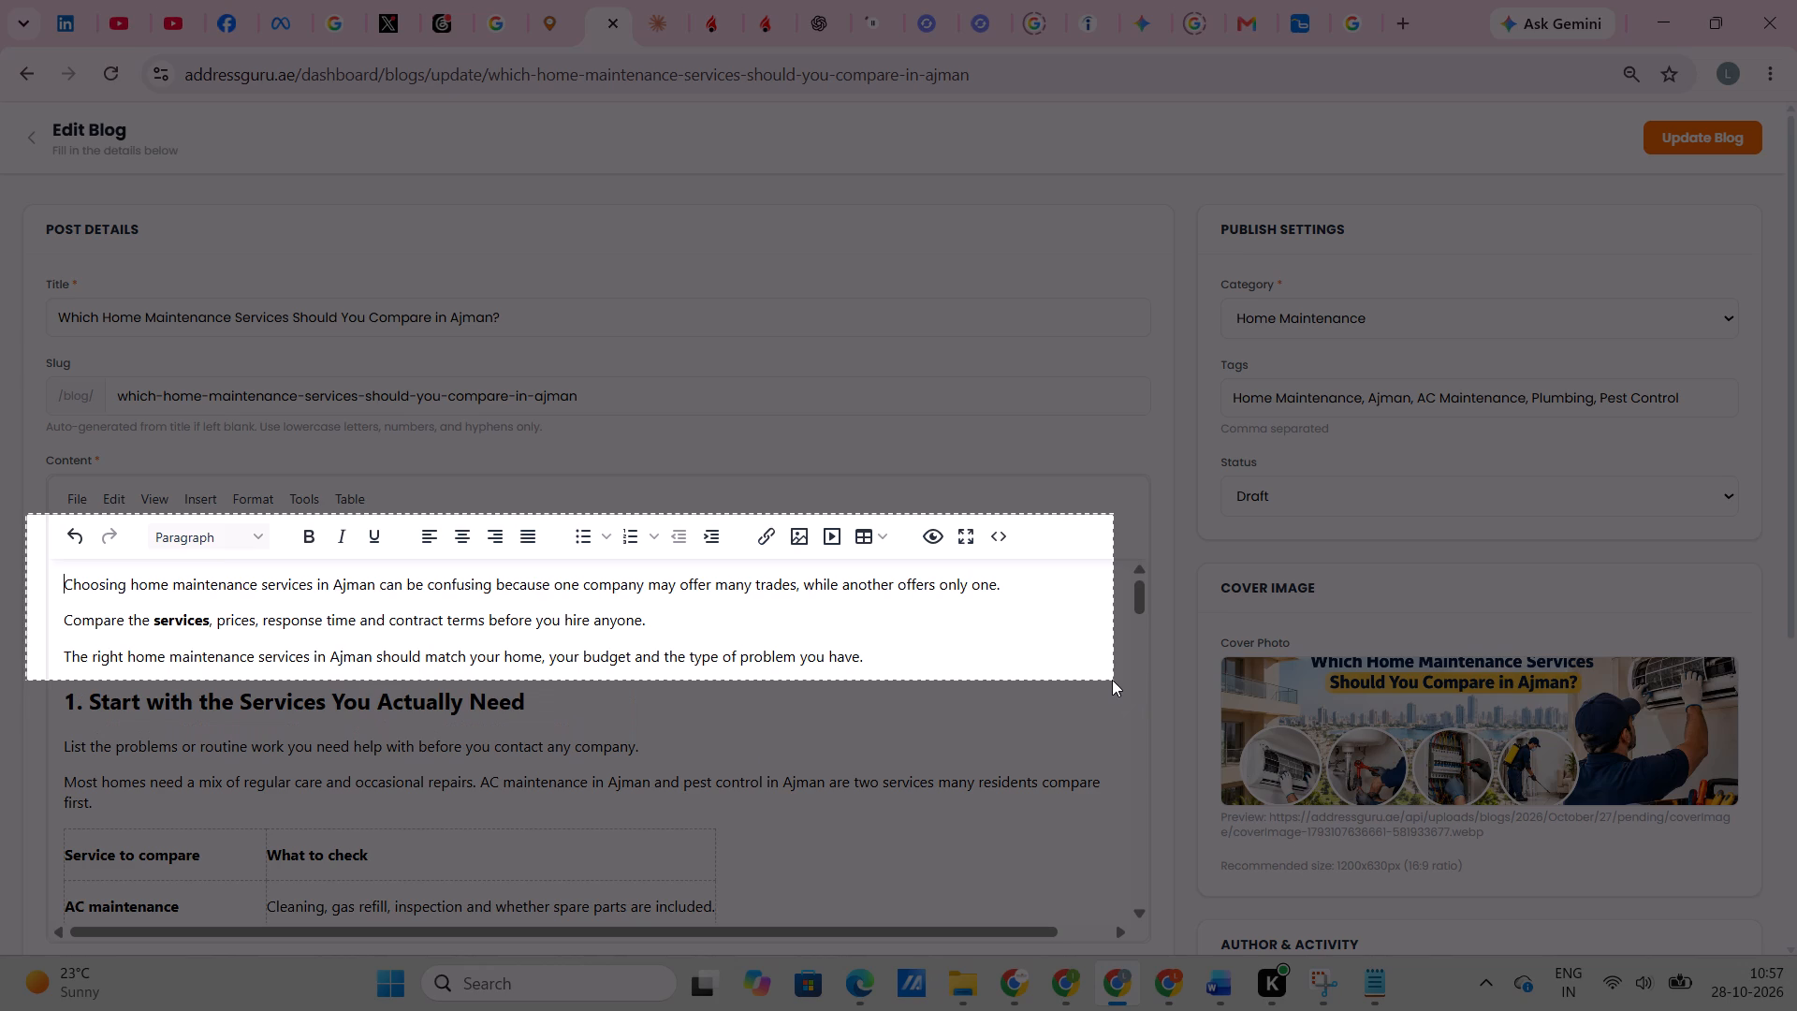
left_click_drag(1112, 680, 1157, 857)
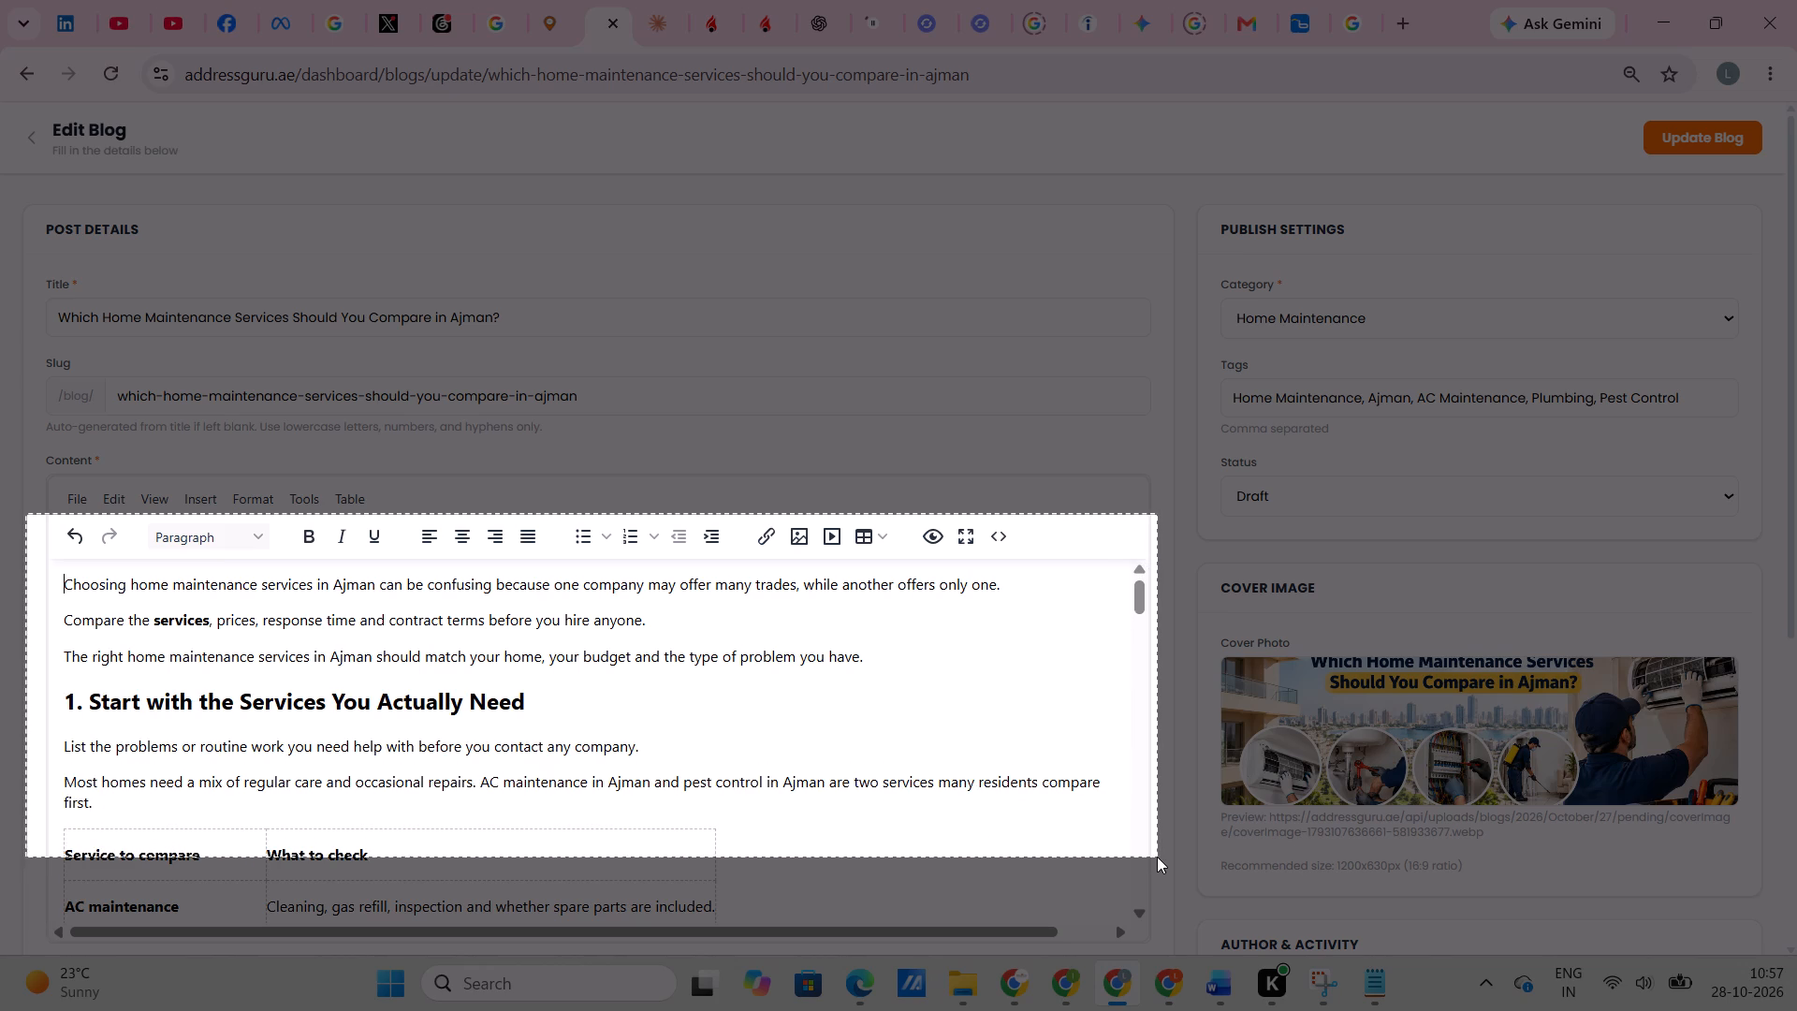
Open the captured snip for markup in Snipping Tool and draw a red rectangle over "Choosing home" at the start of the opening paragraph.
left_click_drag(1157, 857, 1157, 858)
left_click(1157, 858)
left_click(1061, 980)
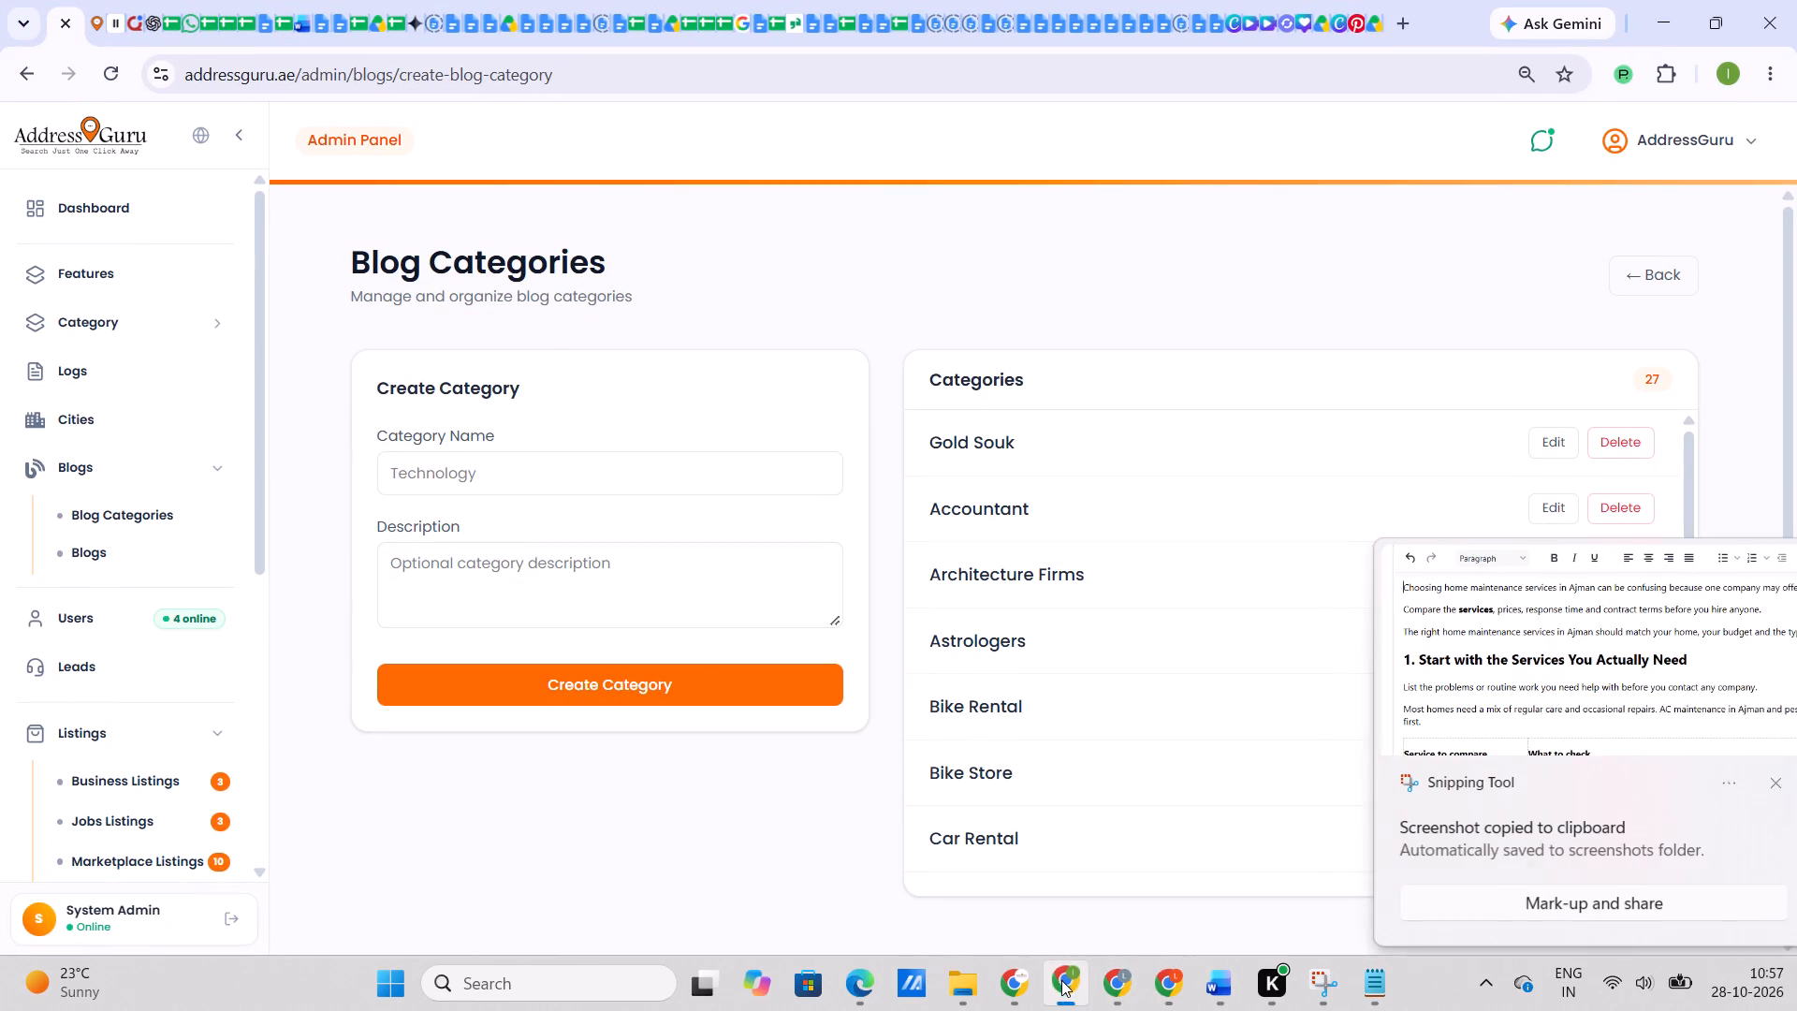
left_click(1548, 908)
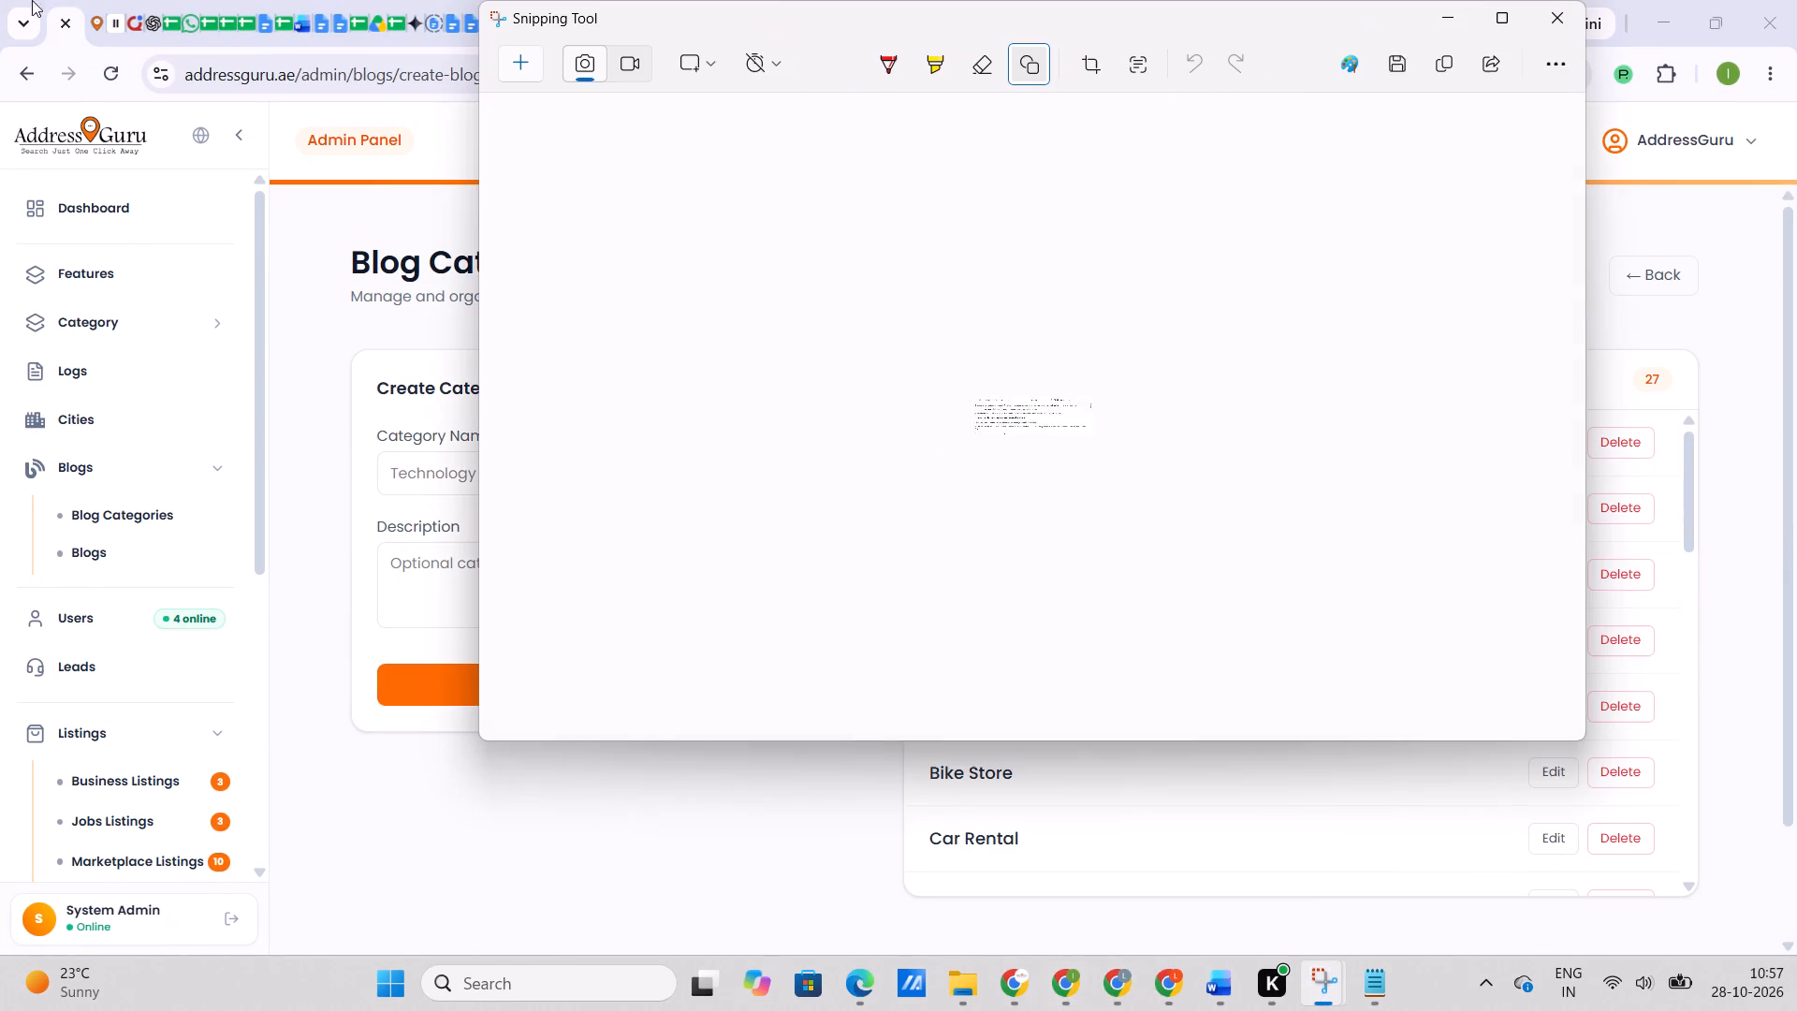
left_click_drag(528, 291, 661, 312)
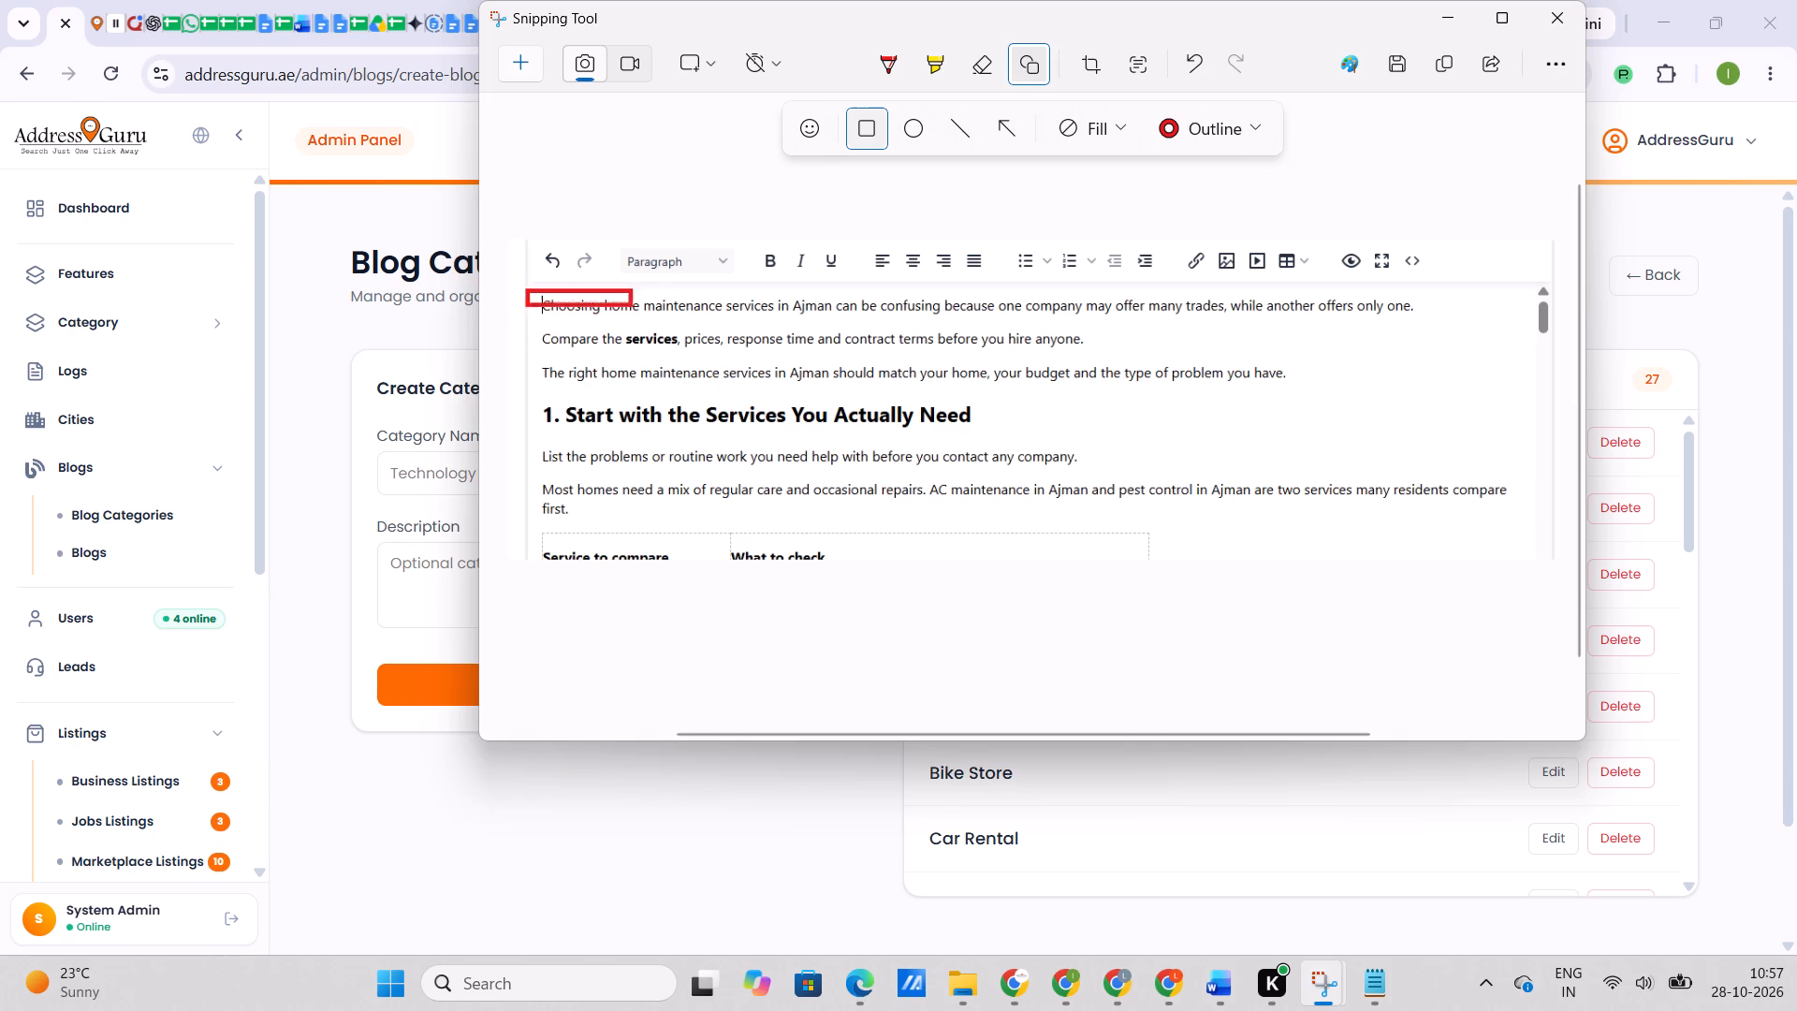
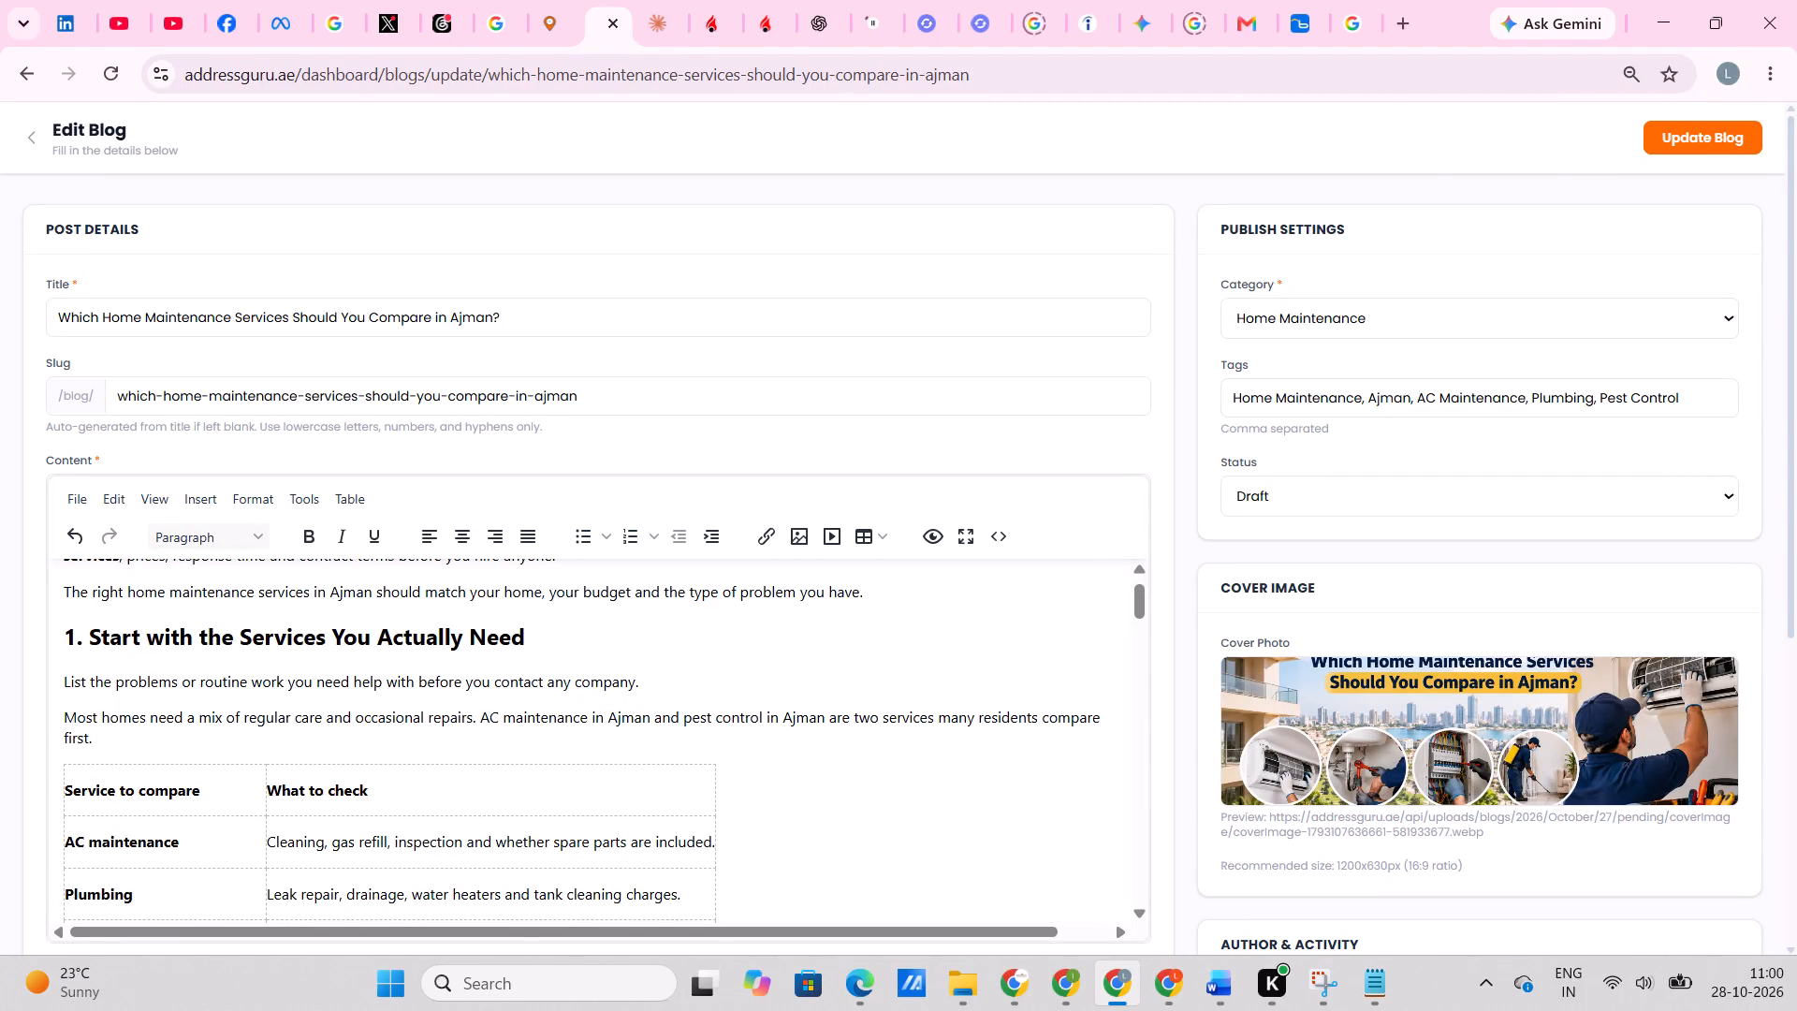
Merge the two paragraphs under the "Start with the Services You Actually Need" heading into one, separated by a space.
key("BackSpace")
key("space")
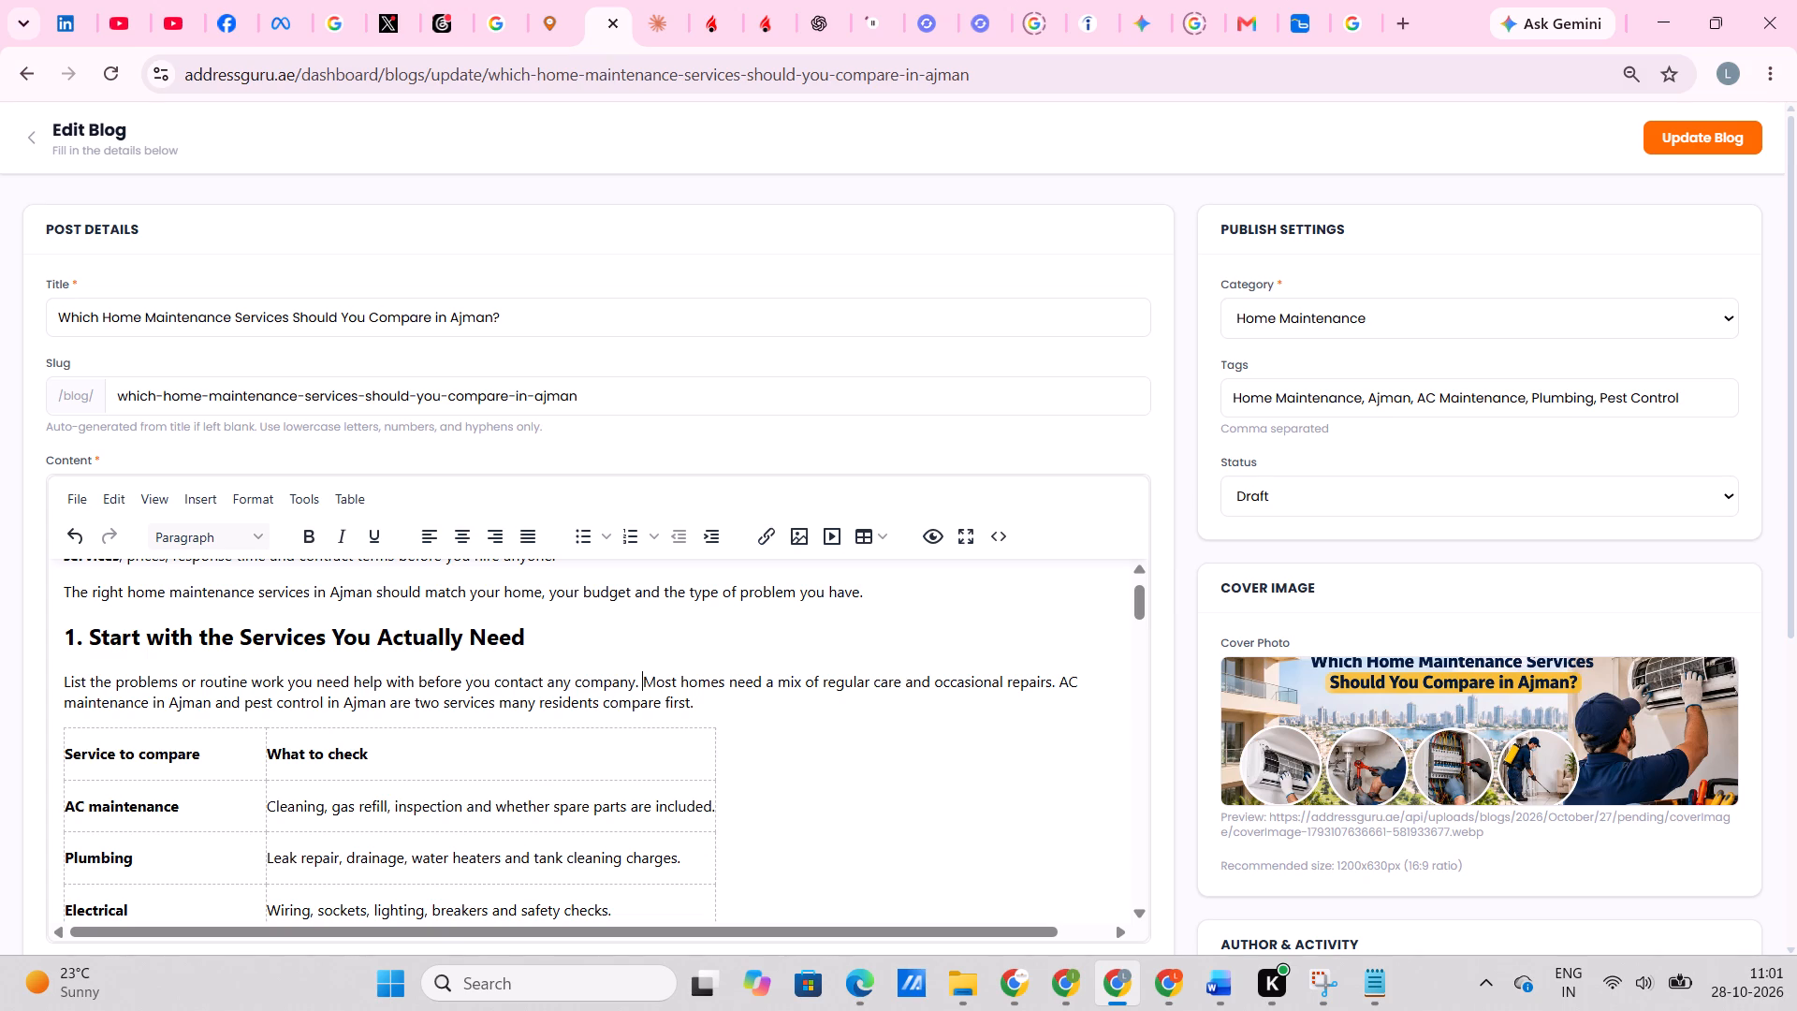
Bold "List the problems" and "regular care and occasional repairs" in the paragraph under section 1's heading.
left_click_drag(180, 681, 23, 684)
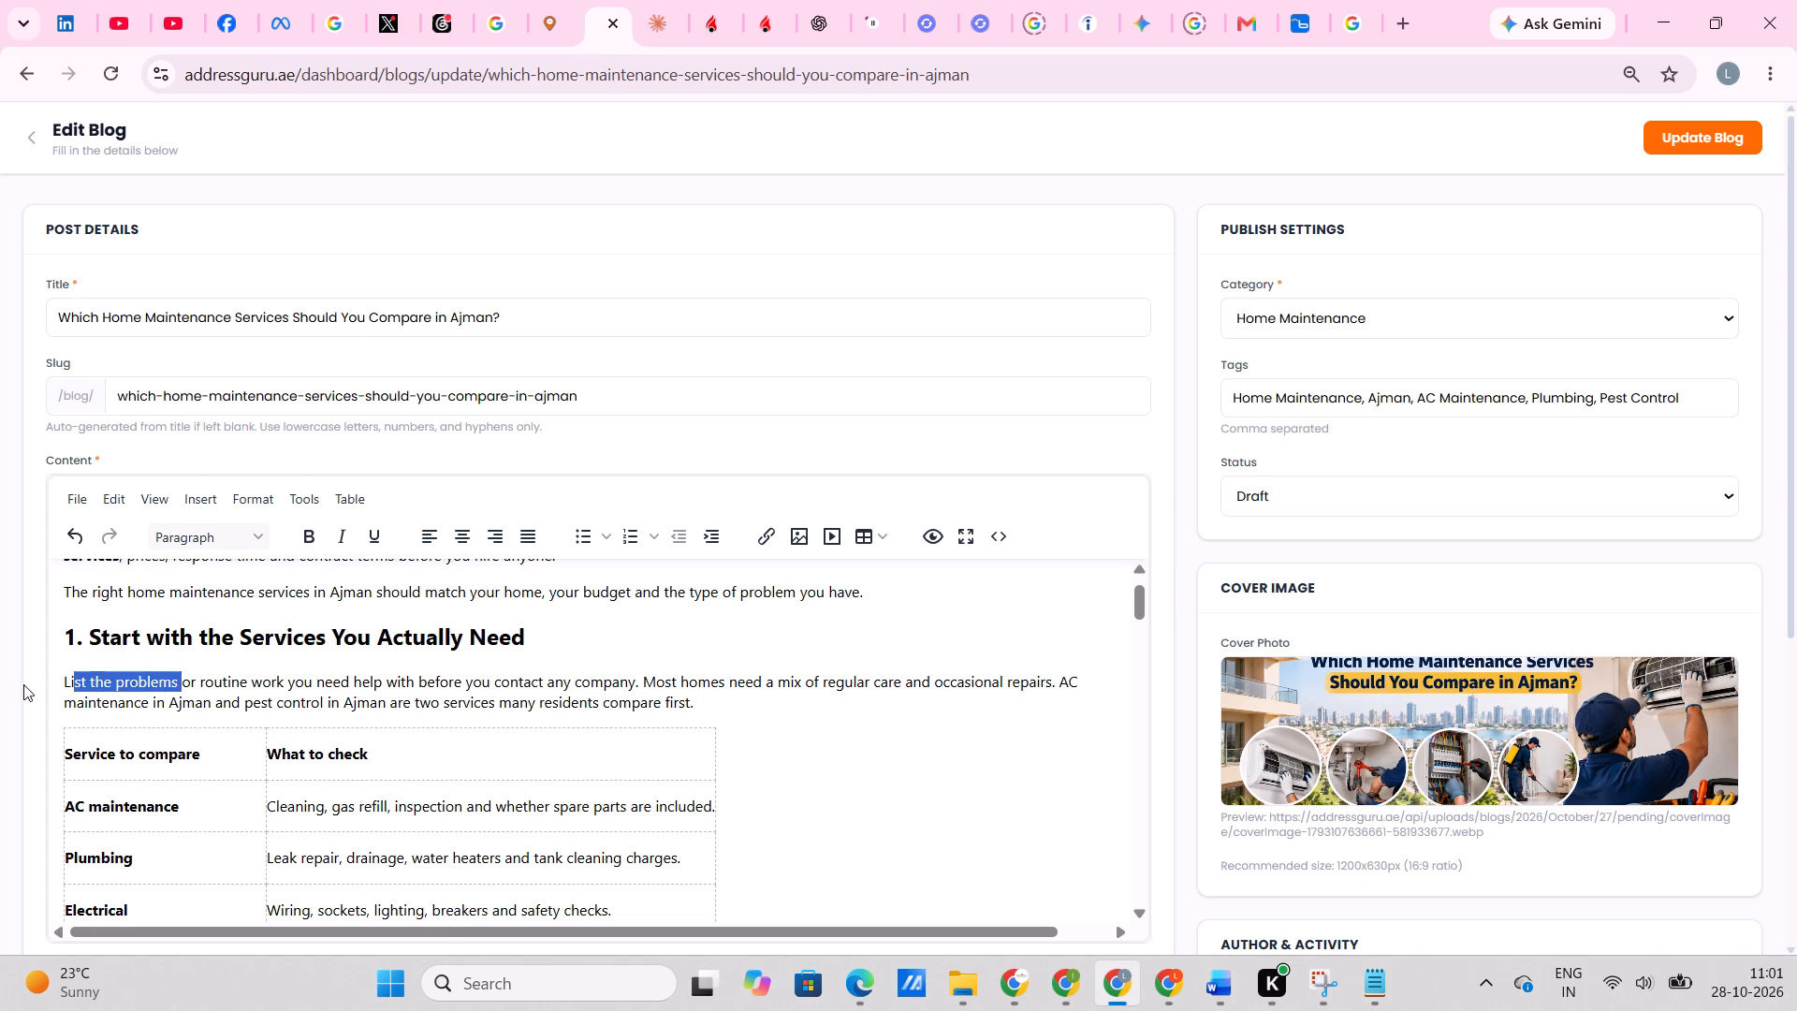
left_click_drag(23, 684, 22, 684)
key("ctrl+b")
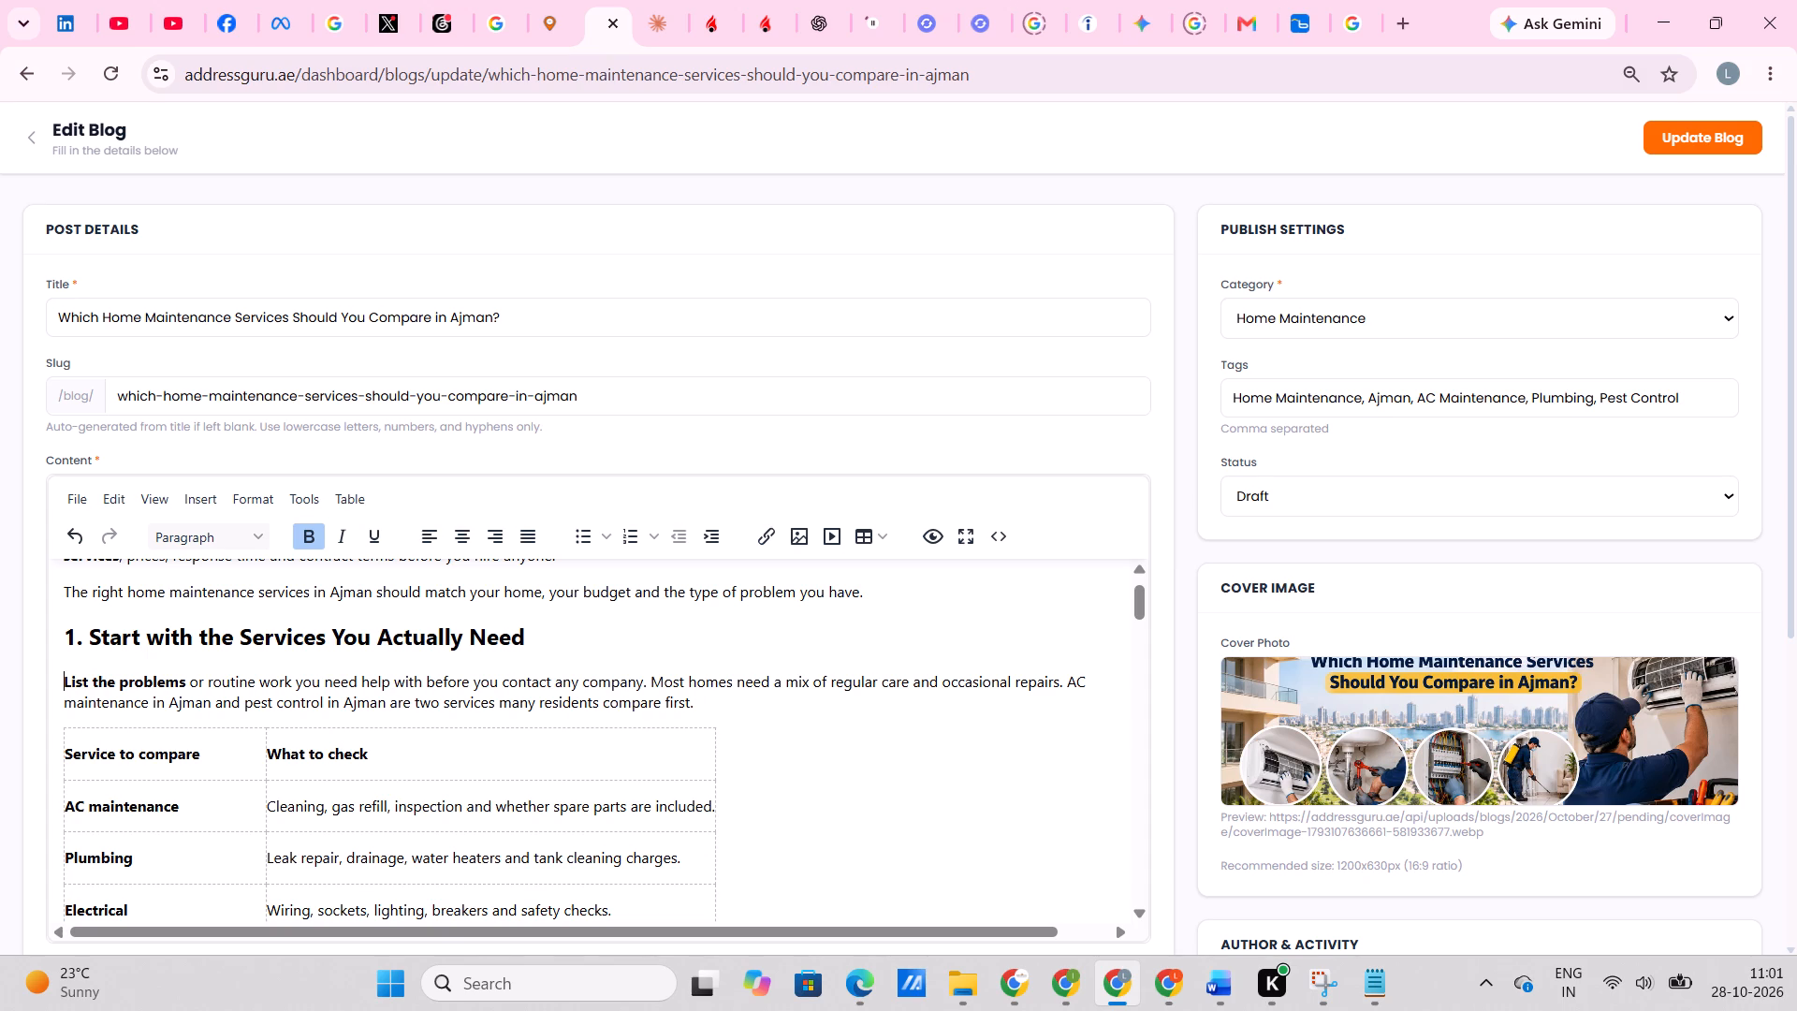
left_click_drag(832, 679, 1053, 677)
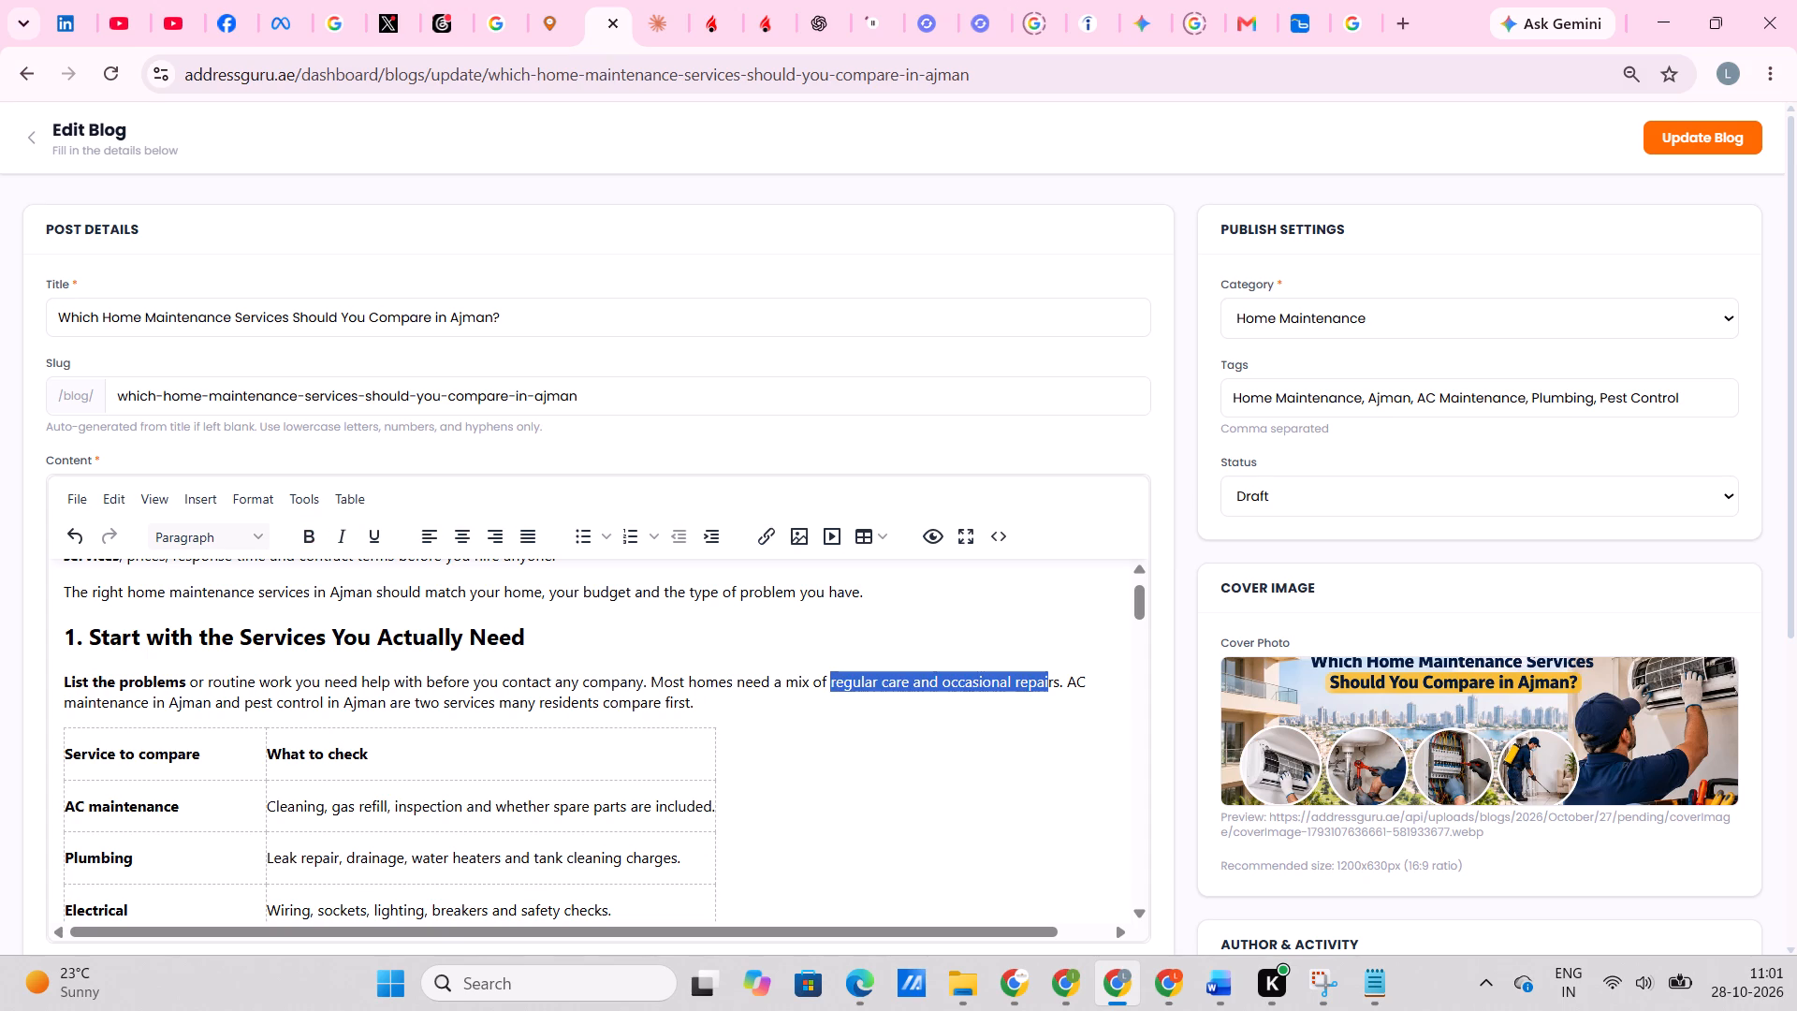
left_click_drag(1053, 677, 1061, 680)
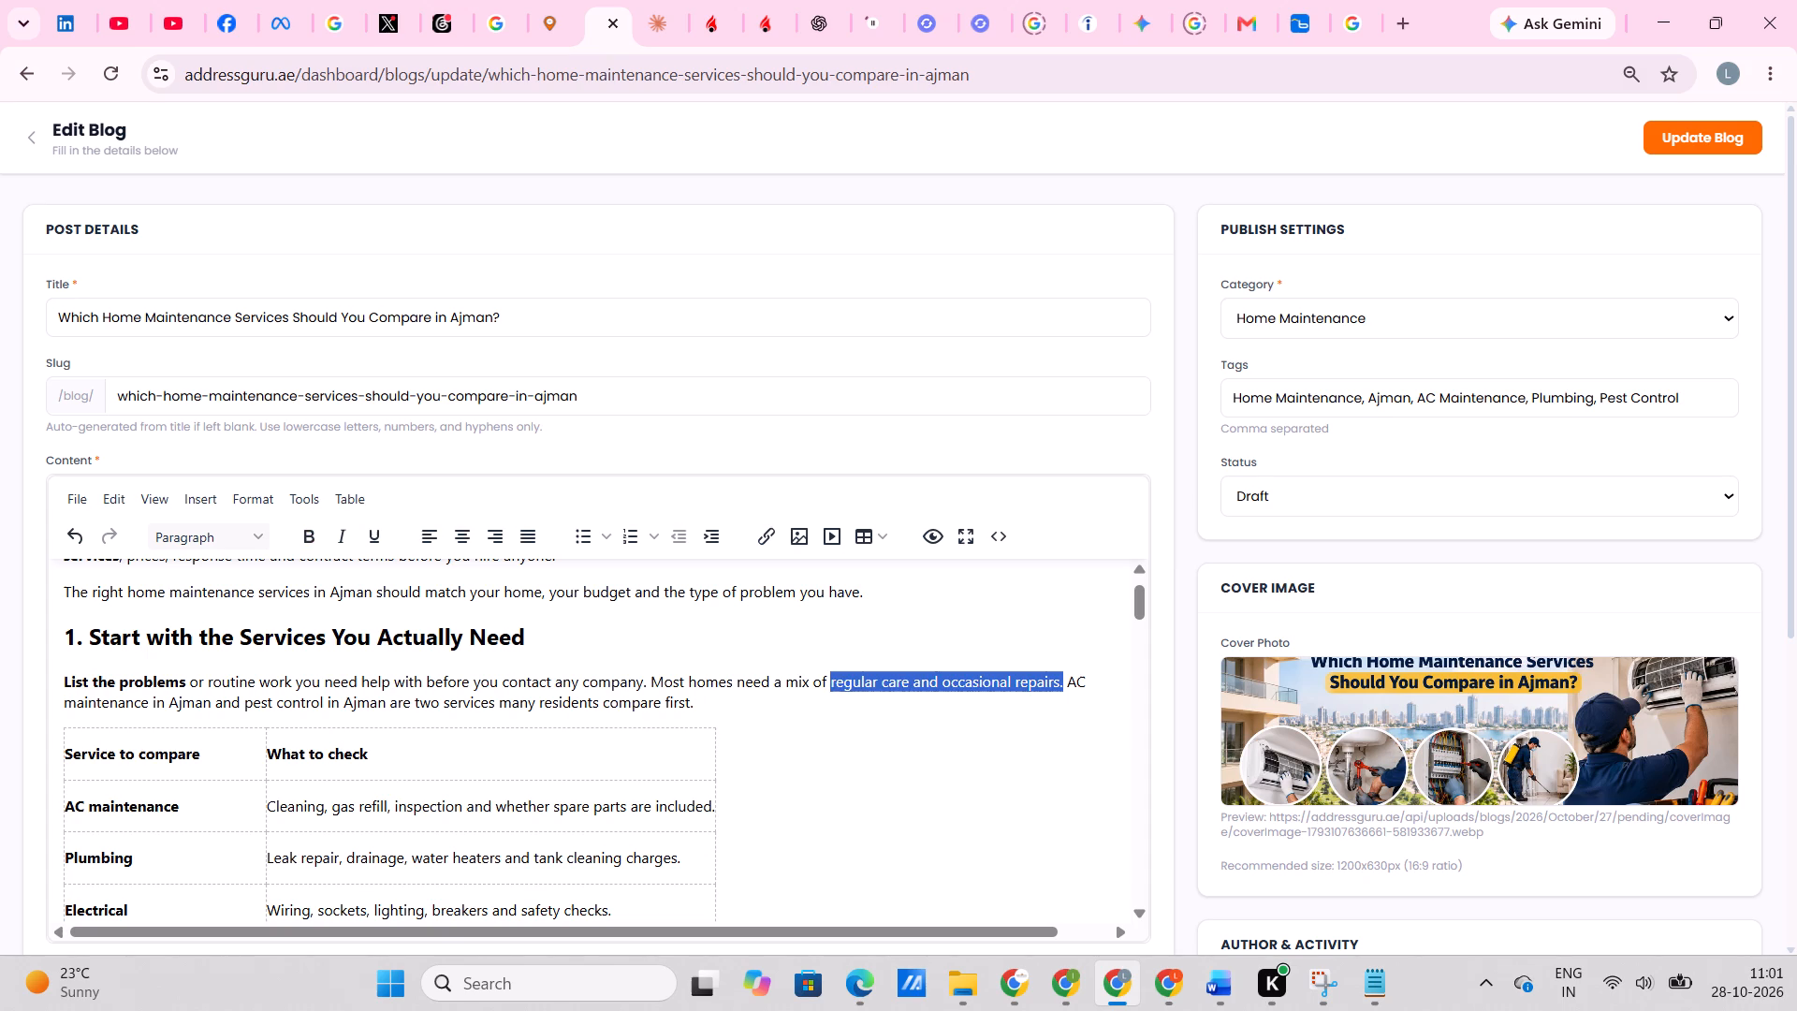
left_click_drag(1061, 680, 1059, 681)
key("ctrl+b")
left_click(1062, 702)
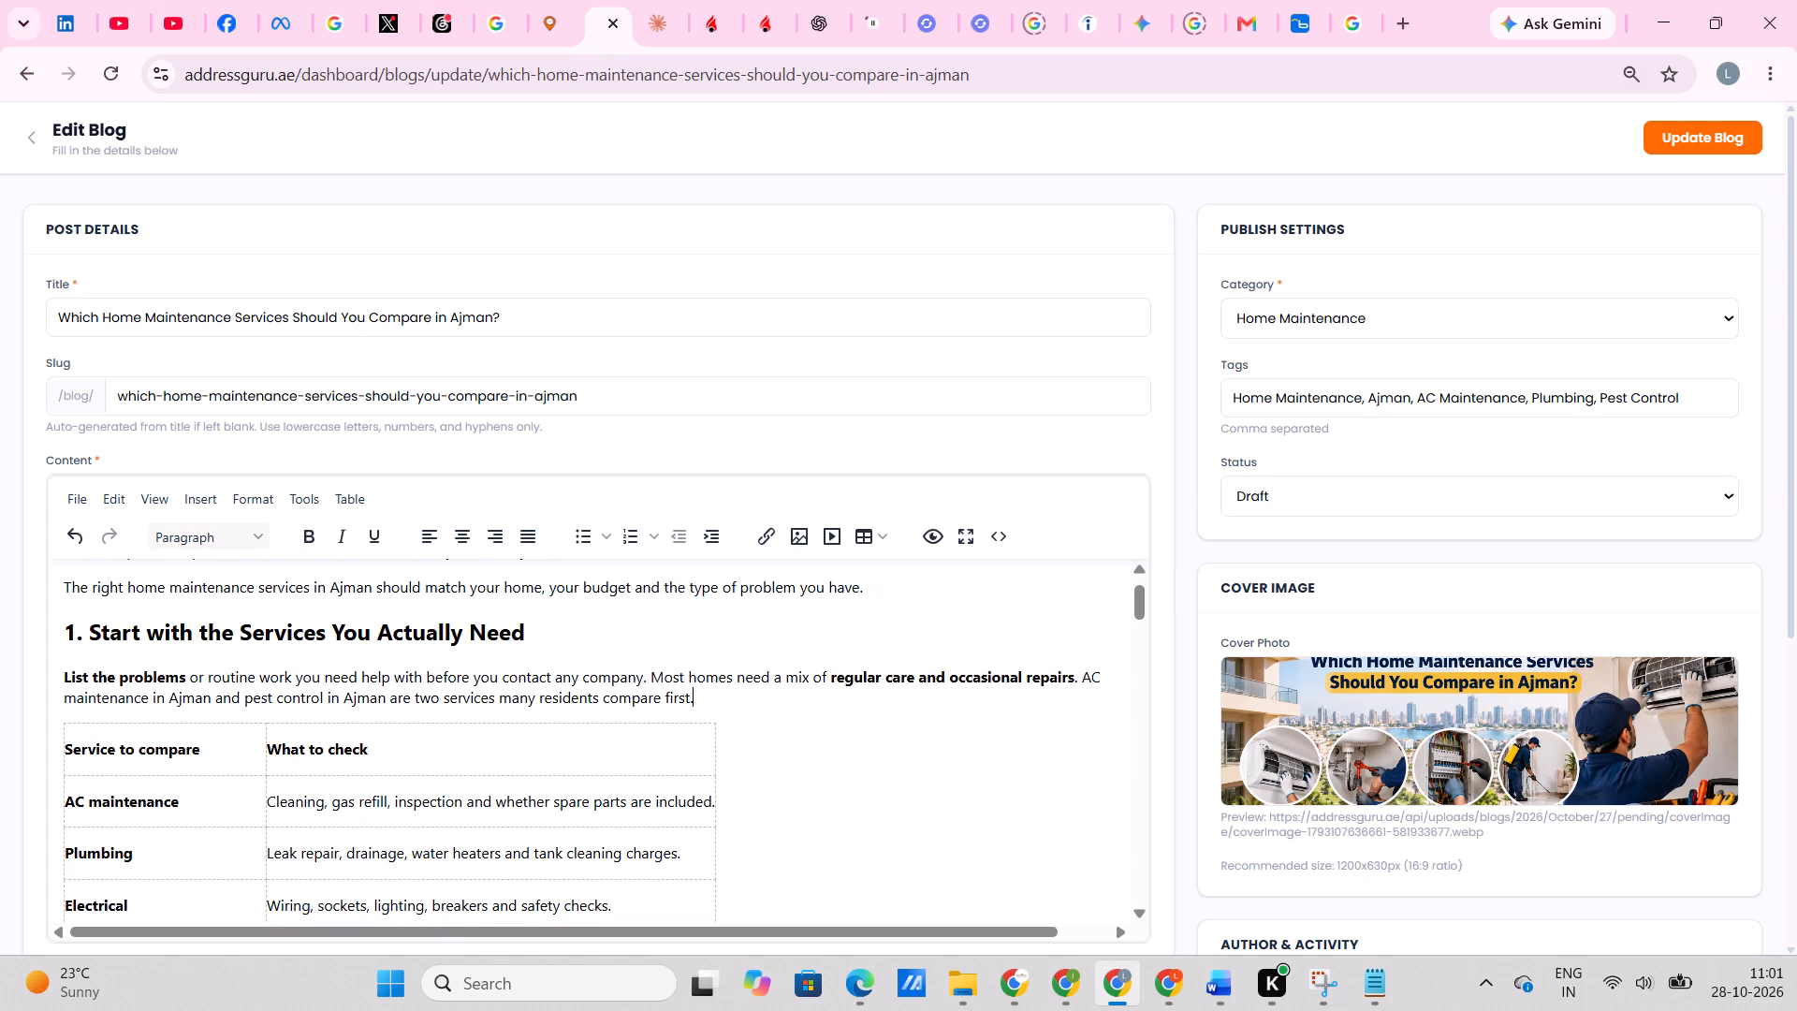
Select "pest control in Ajman" in section 1's paragraph, then find AddressGuru's Pest Control listings for Ajman and copy the page URL.
left_click_drag(242, 699, 379, 697)
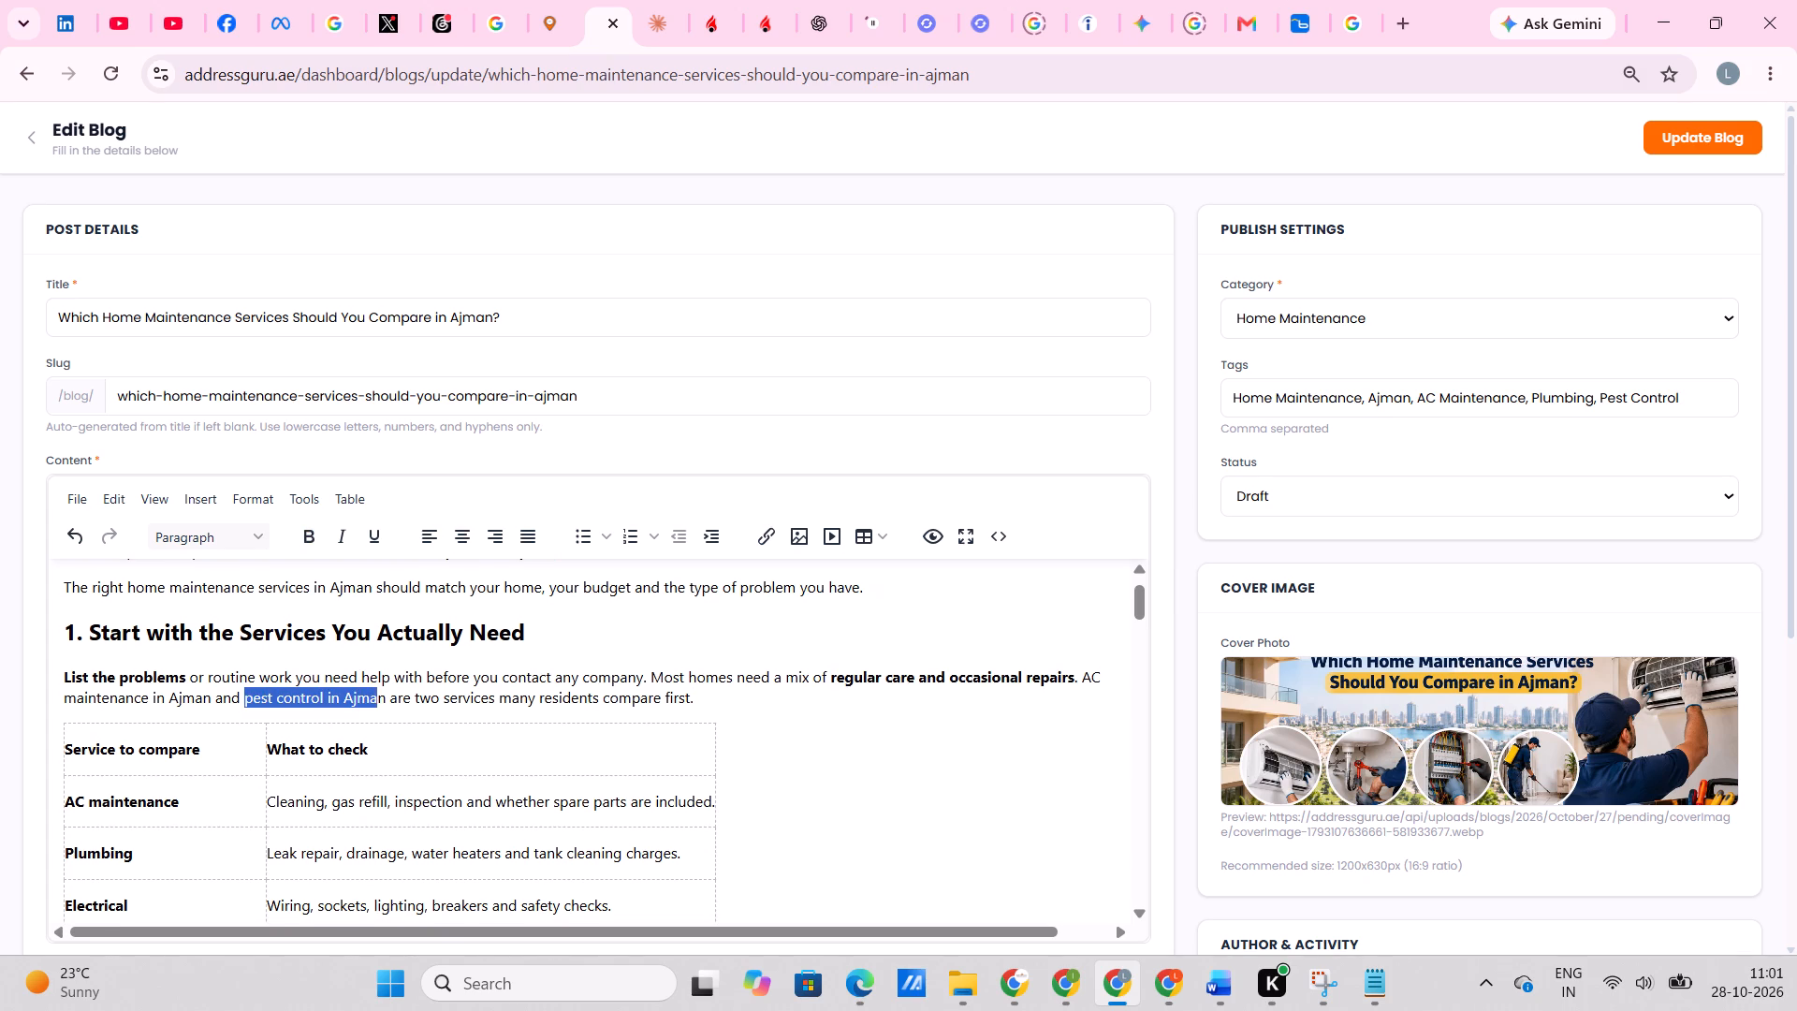
left_click_drag(379, 697, 385, 699)
left_click(1011, 980)
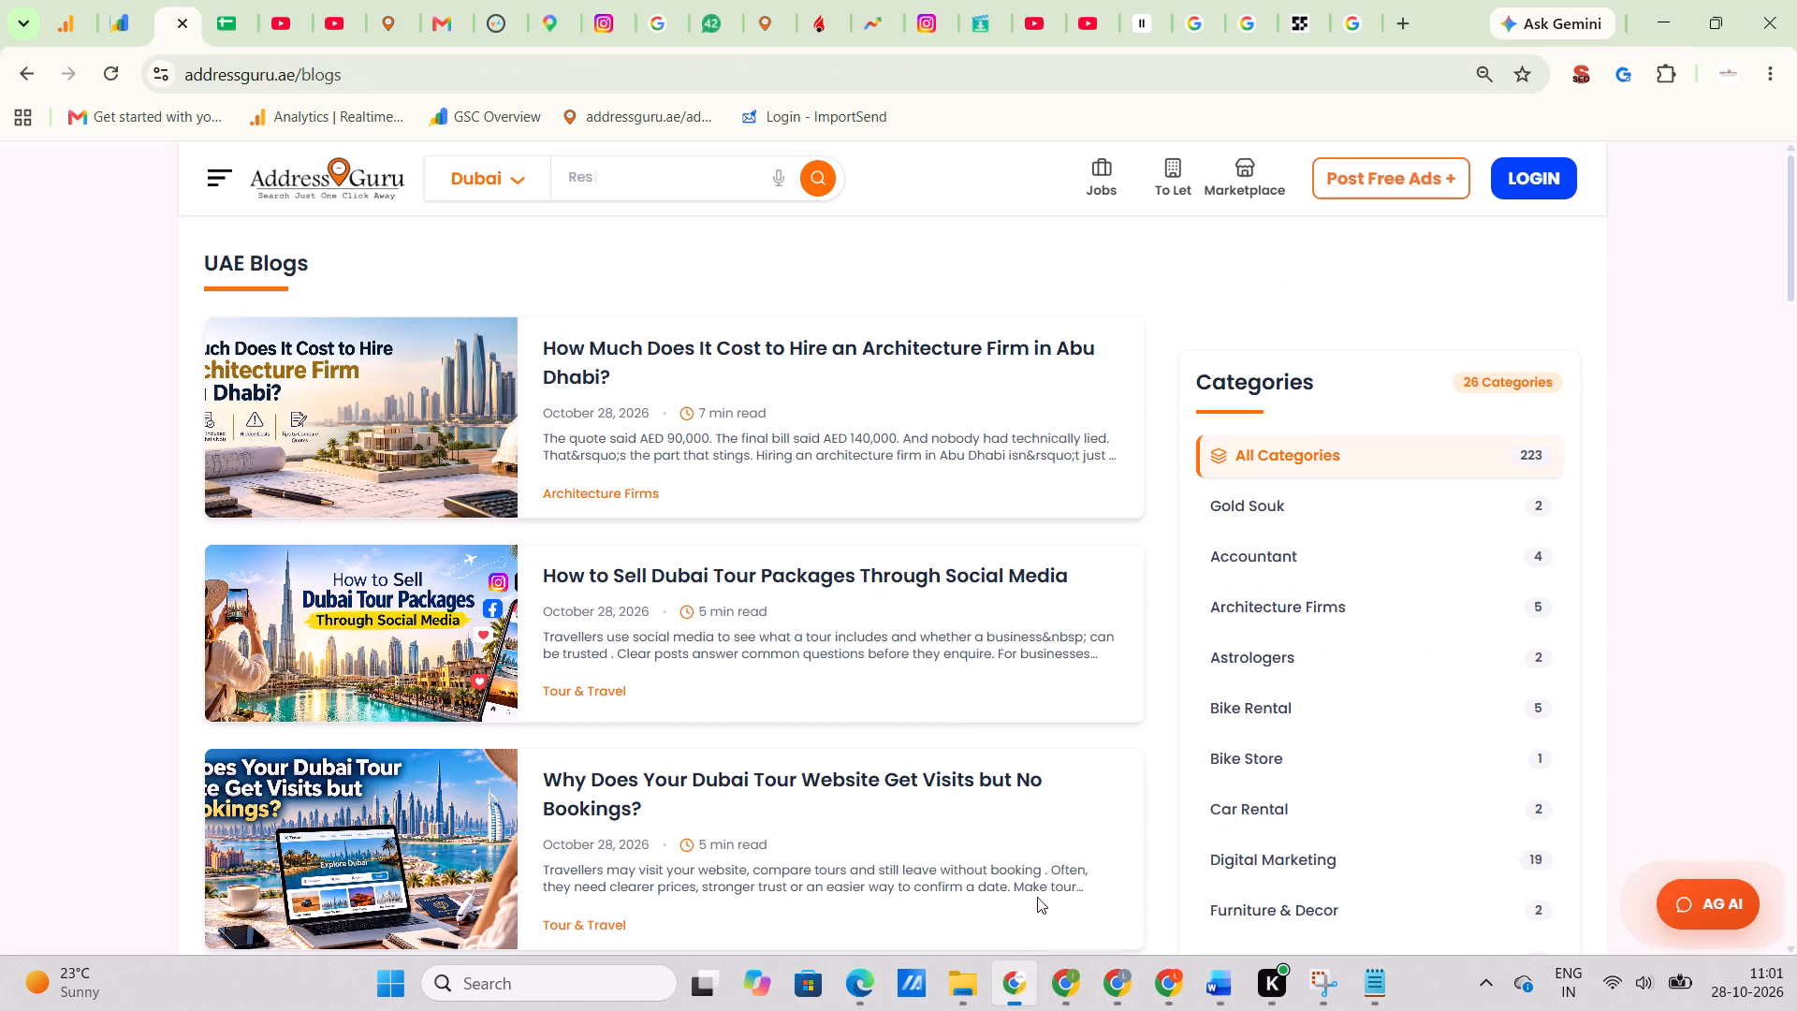
left_click(763, 0)
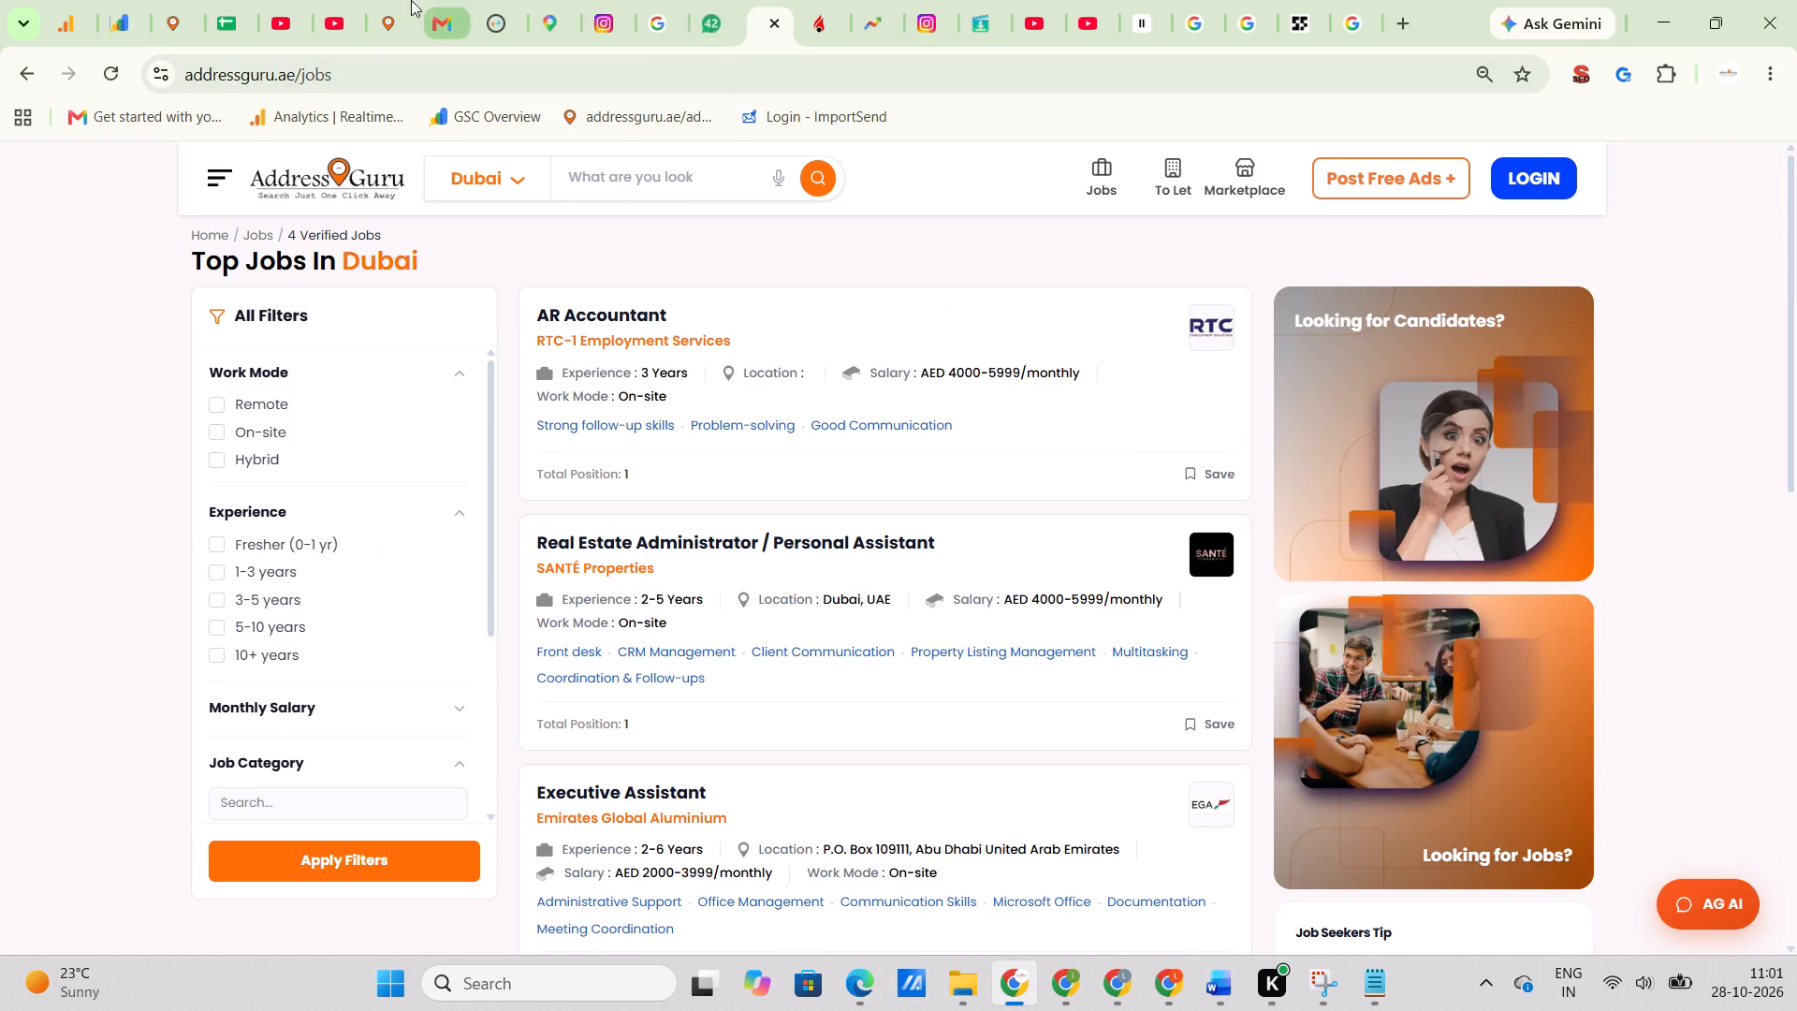
left_click(385, 0)
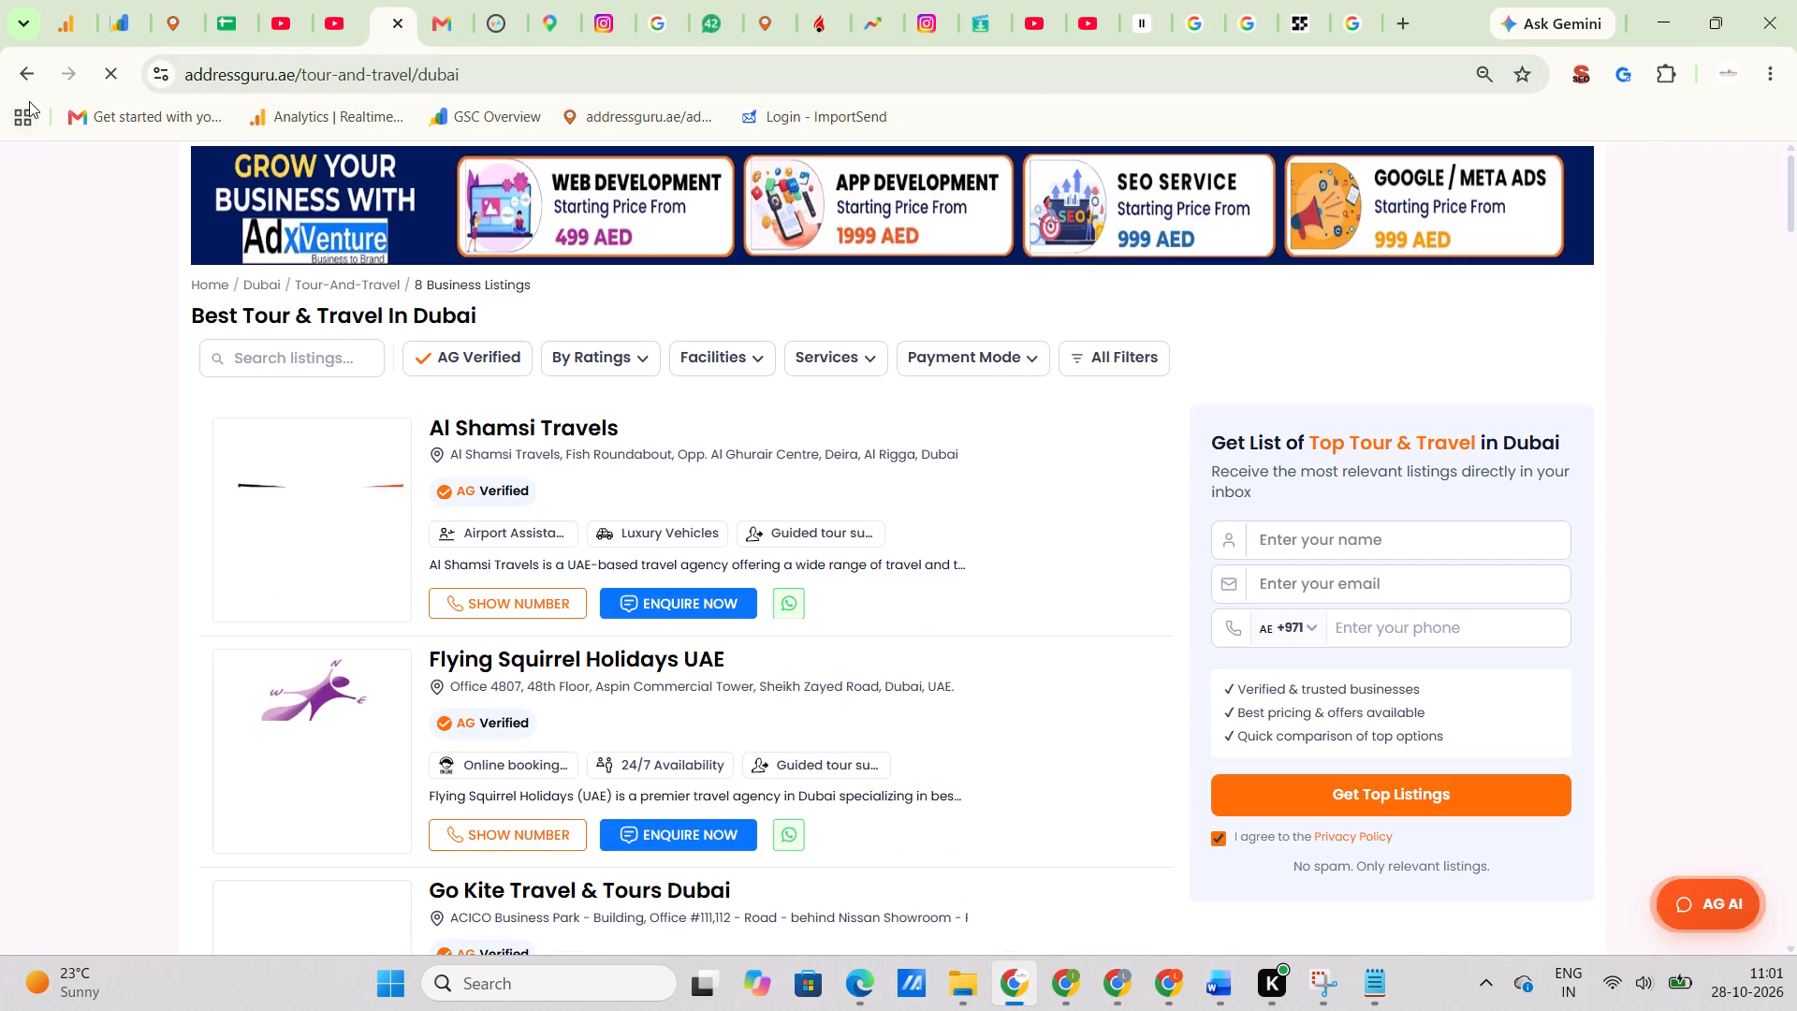
left_click(20, 74)
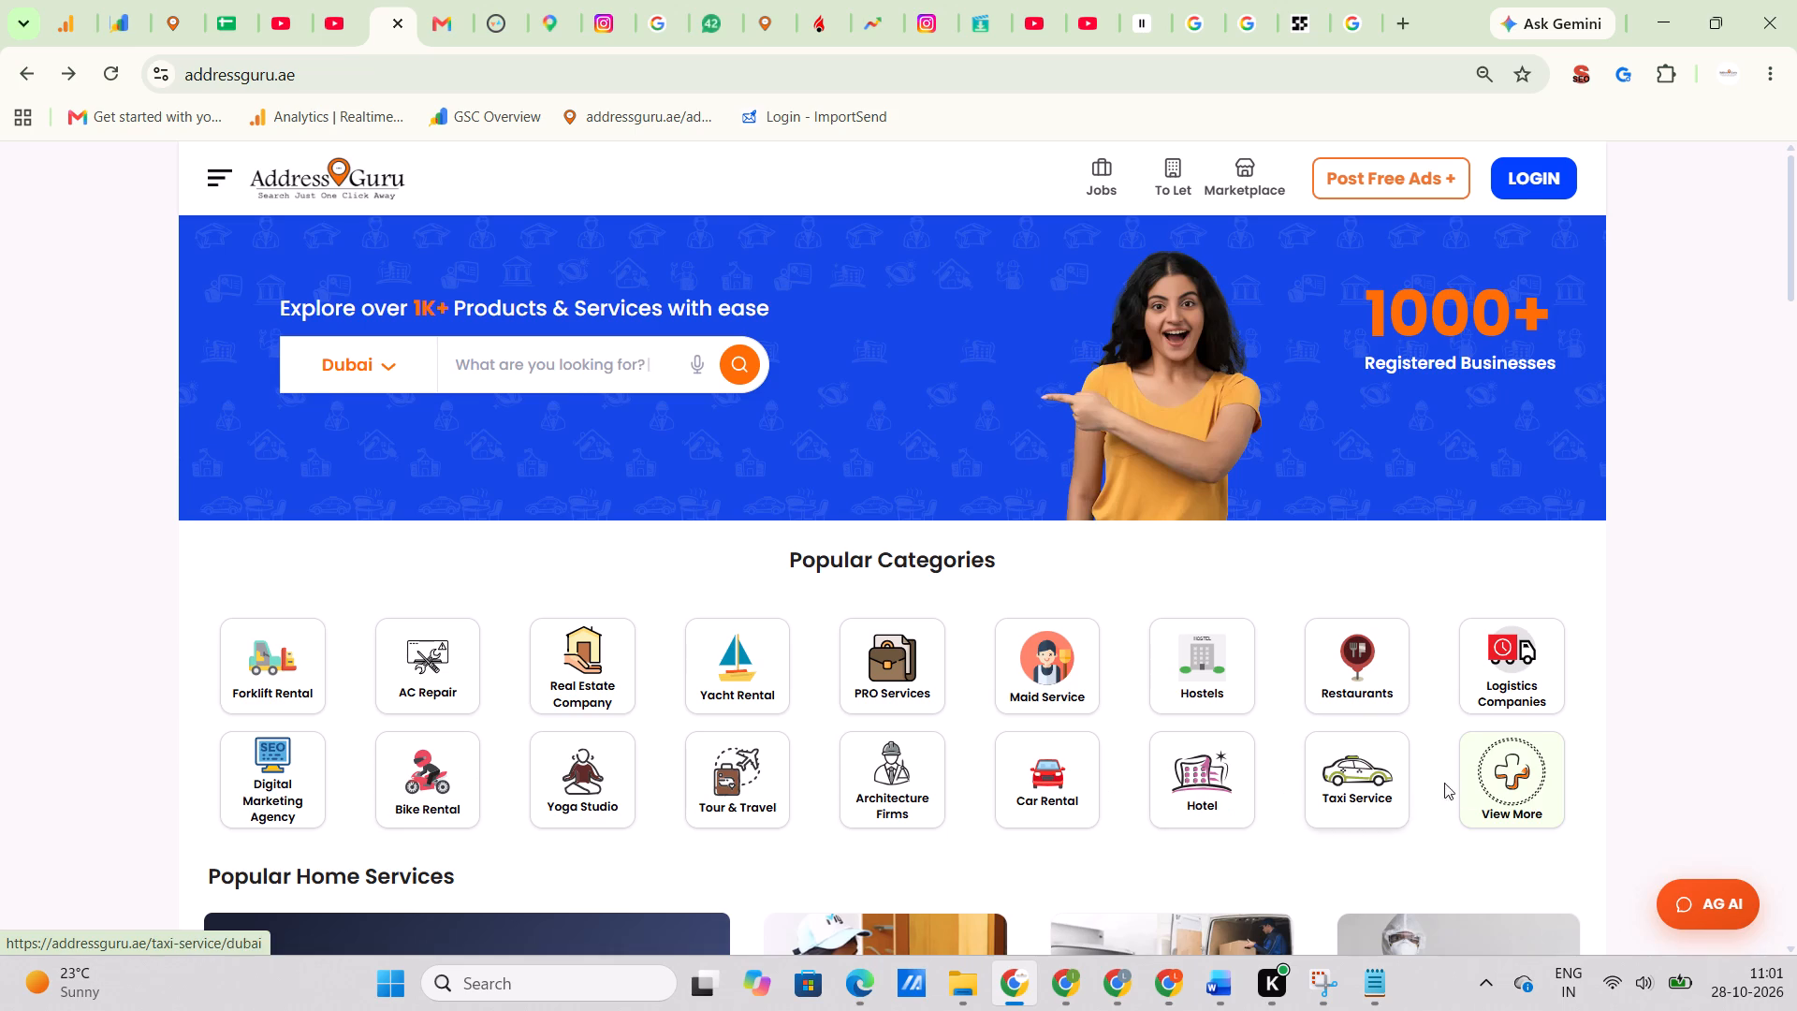
left_click(1488, 779)
left_click(697, 176)
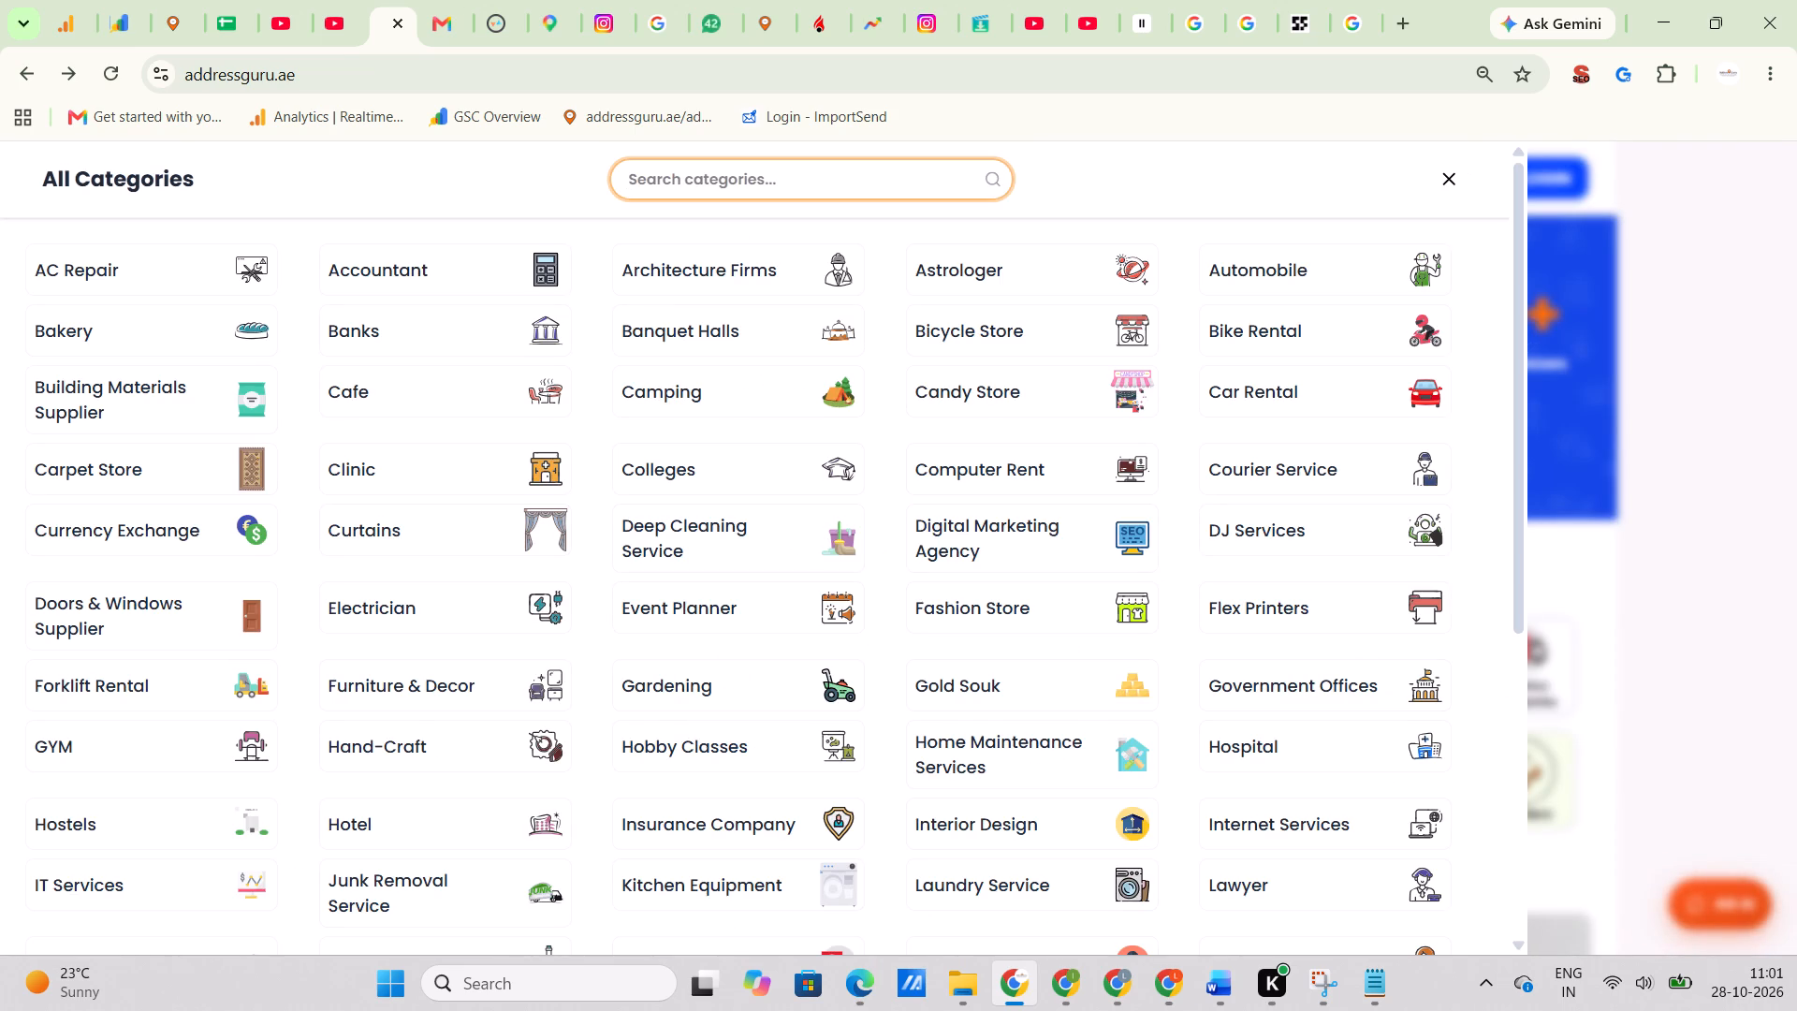
type("pr")
key("BackSpace")
type("es")
key("t")
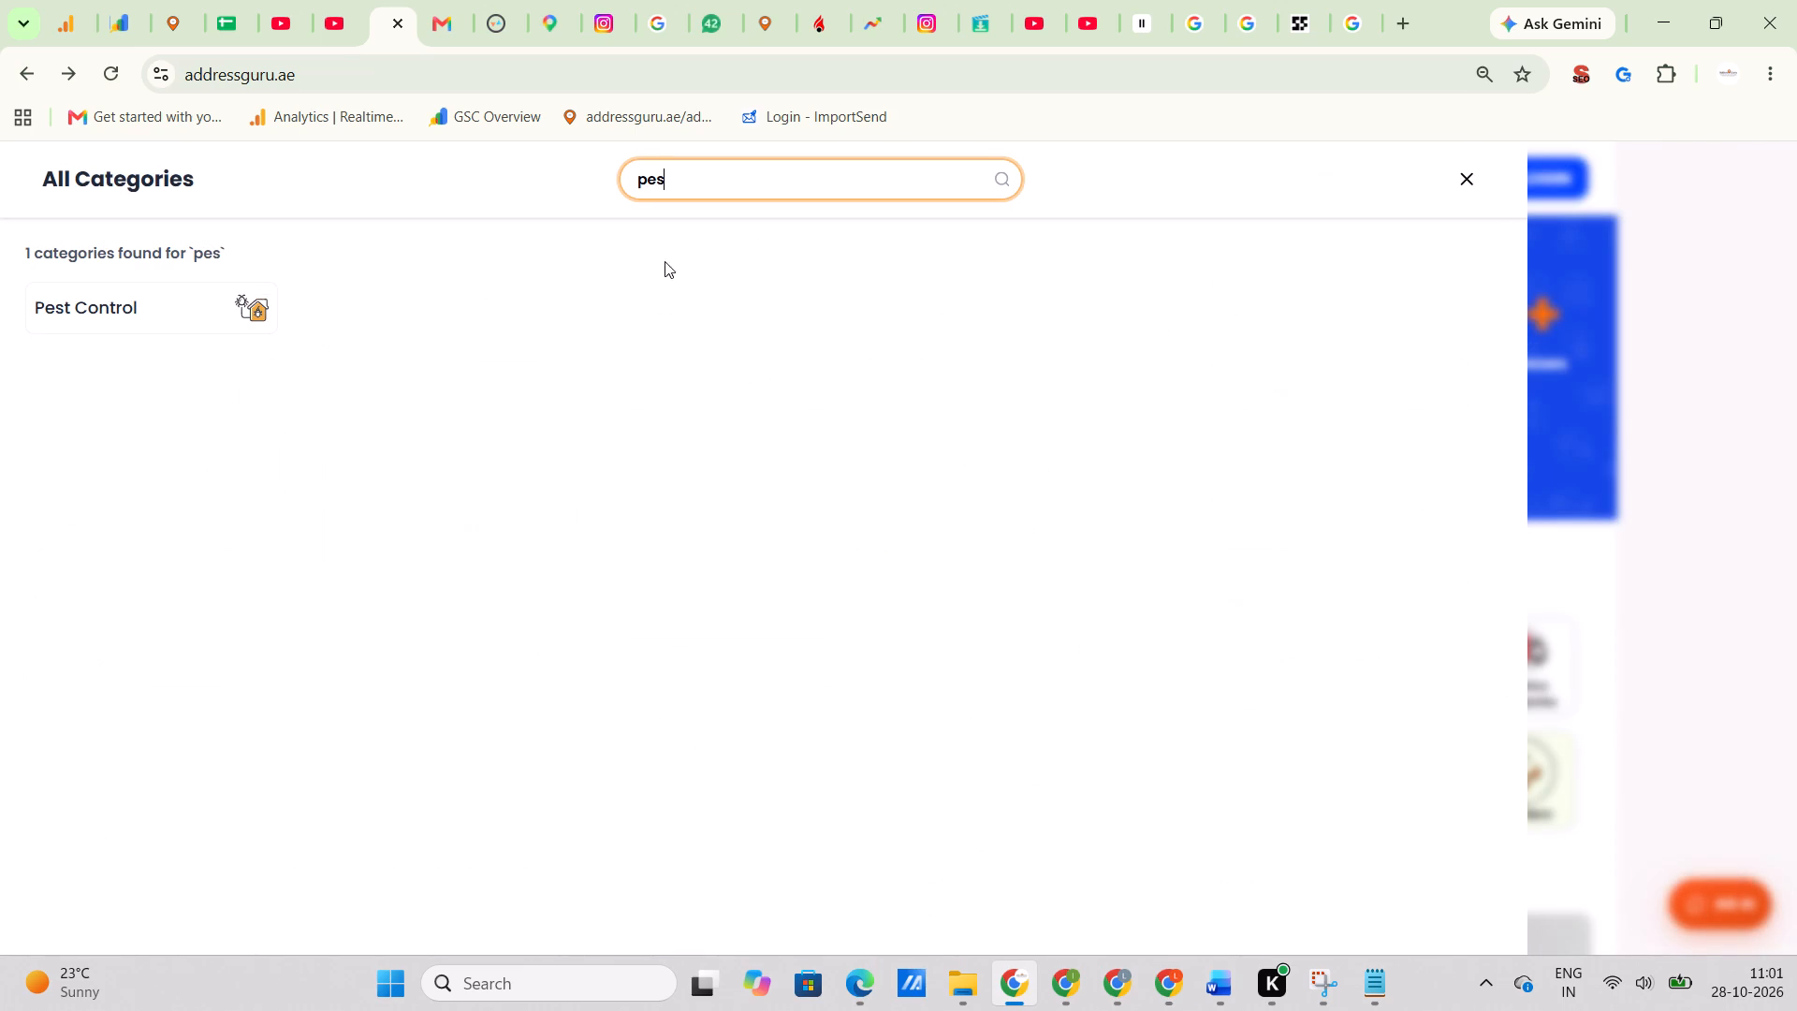
left_click(213, 309)
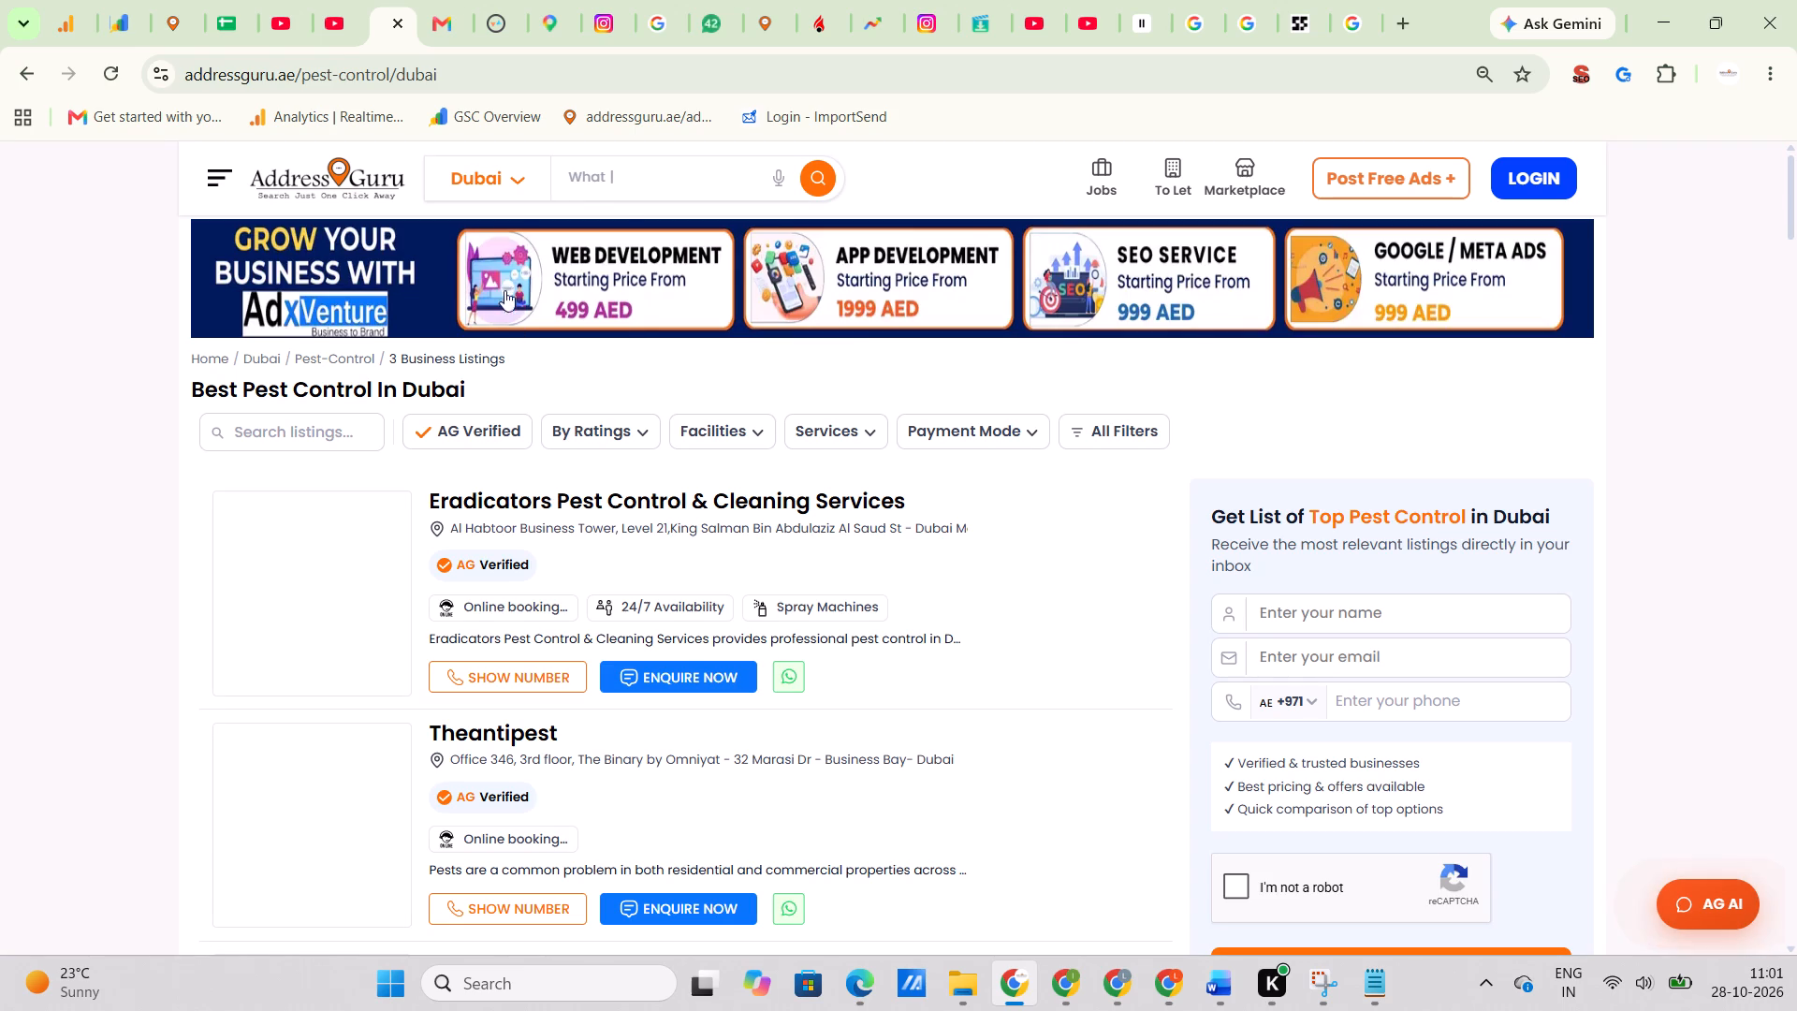
left_click(522, 190)
left_click(498, 343)
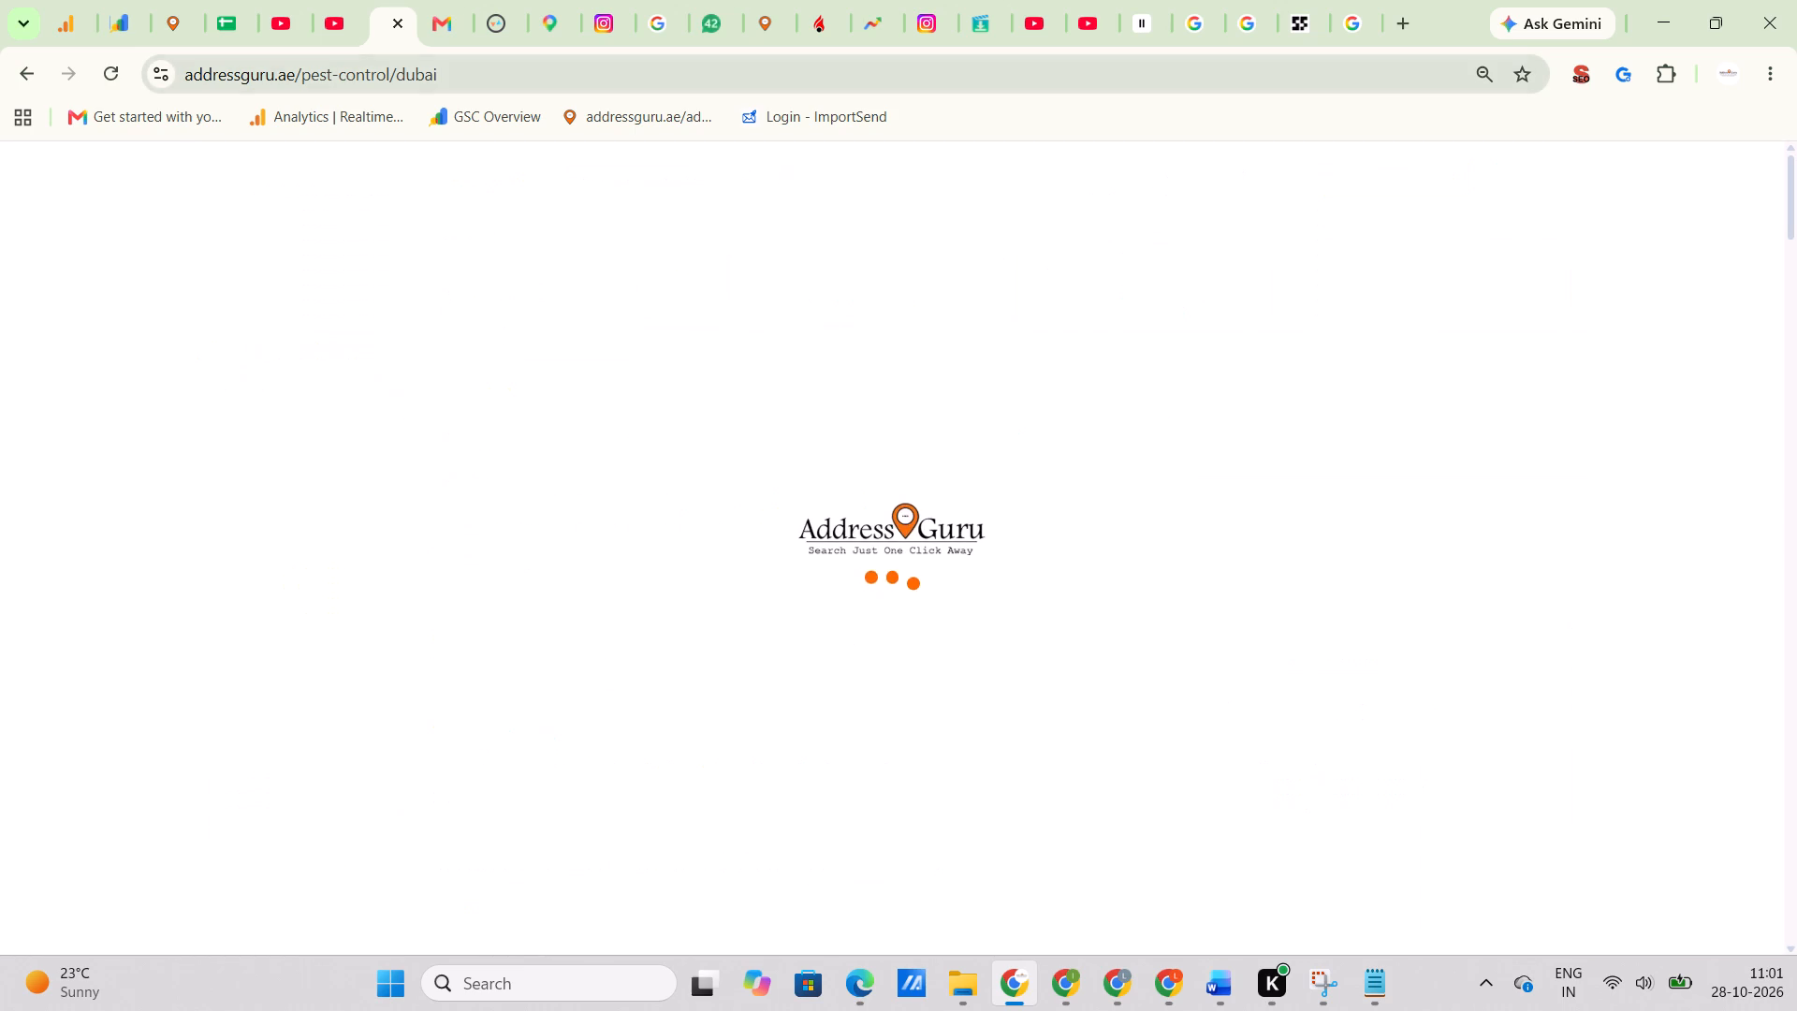
left_click(475, 74)
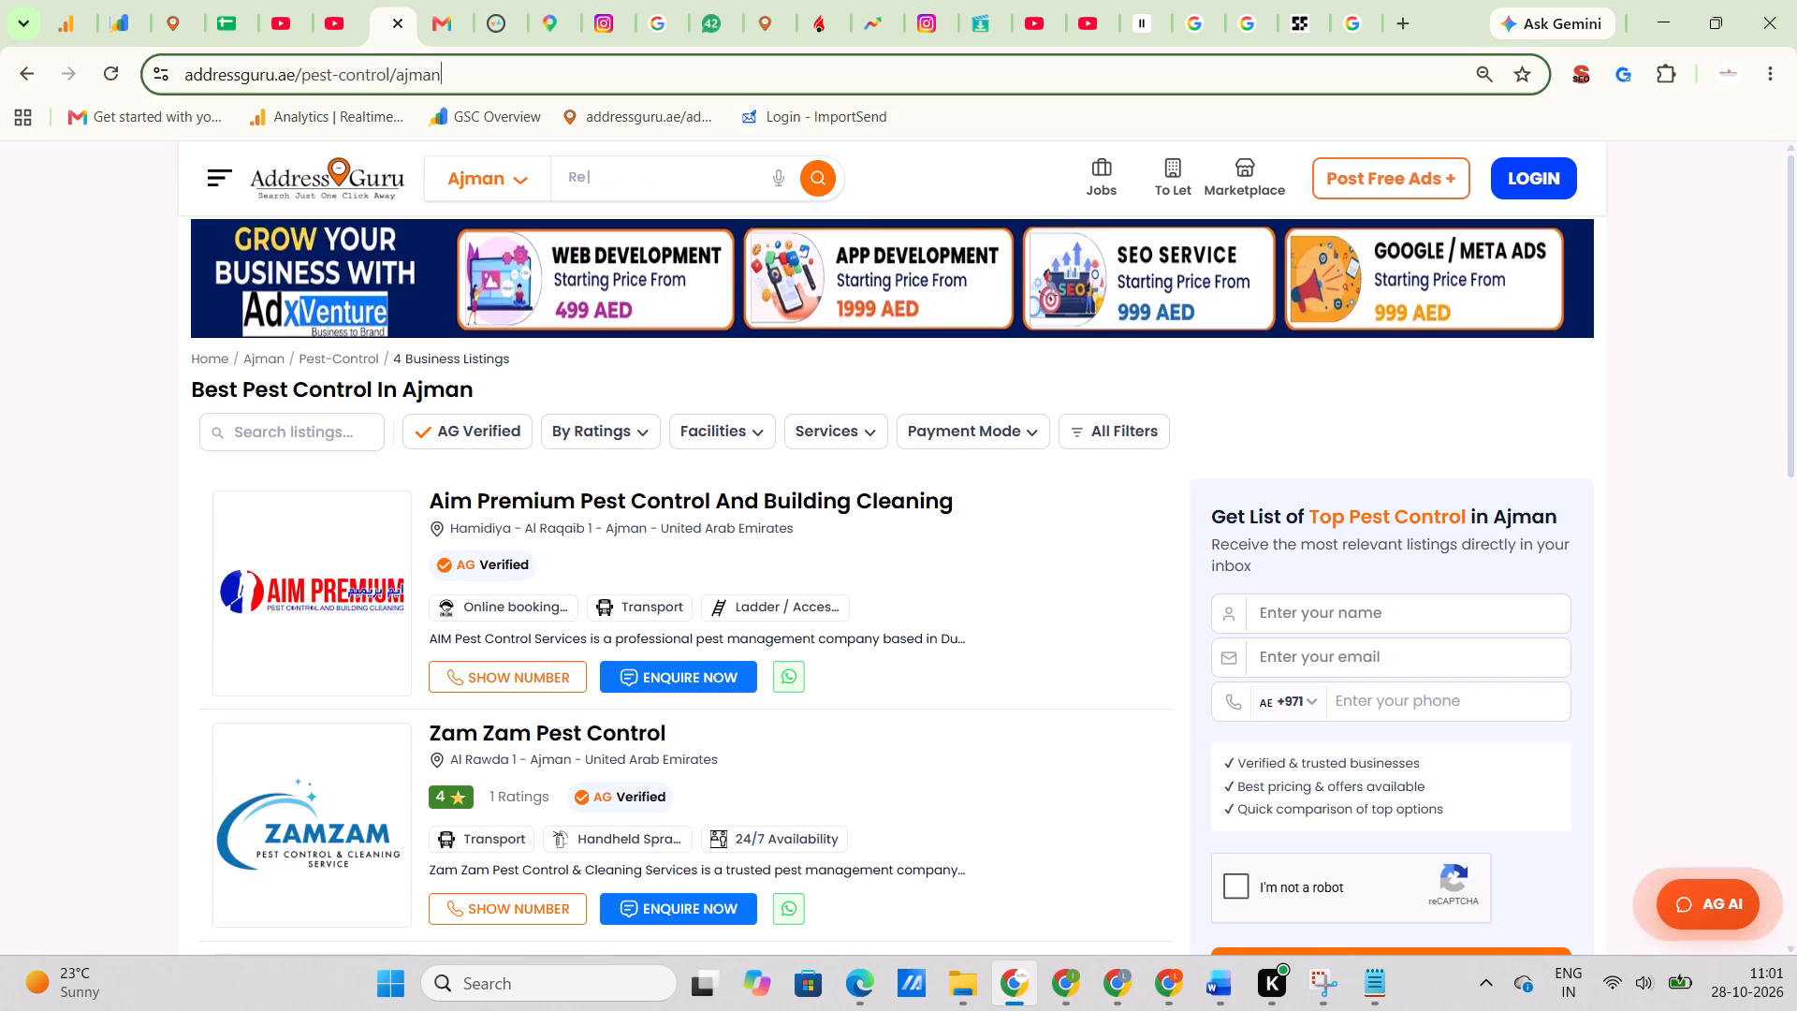
left_click(501, 68)
key("ctrl+a")
key("ctrl+c")
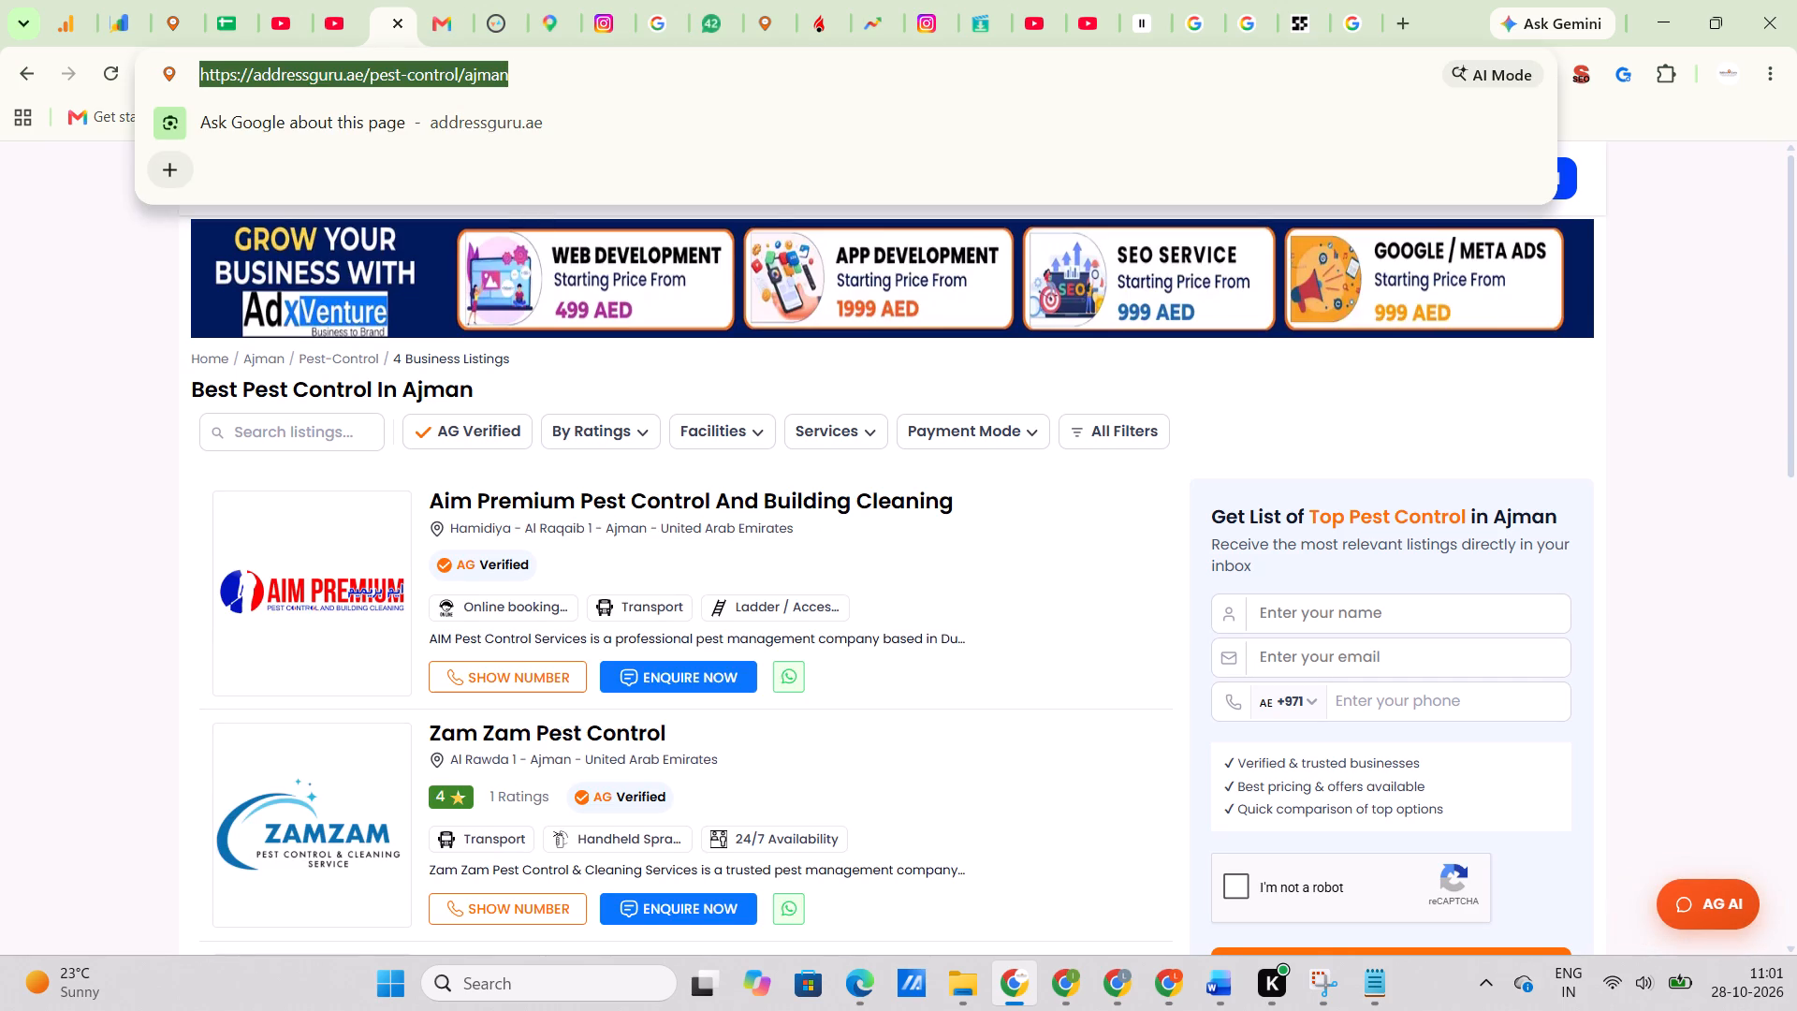
scroll(617, 561, "down", 7)
scroll(617, 561, "up", 1)
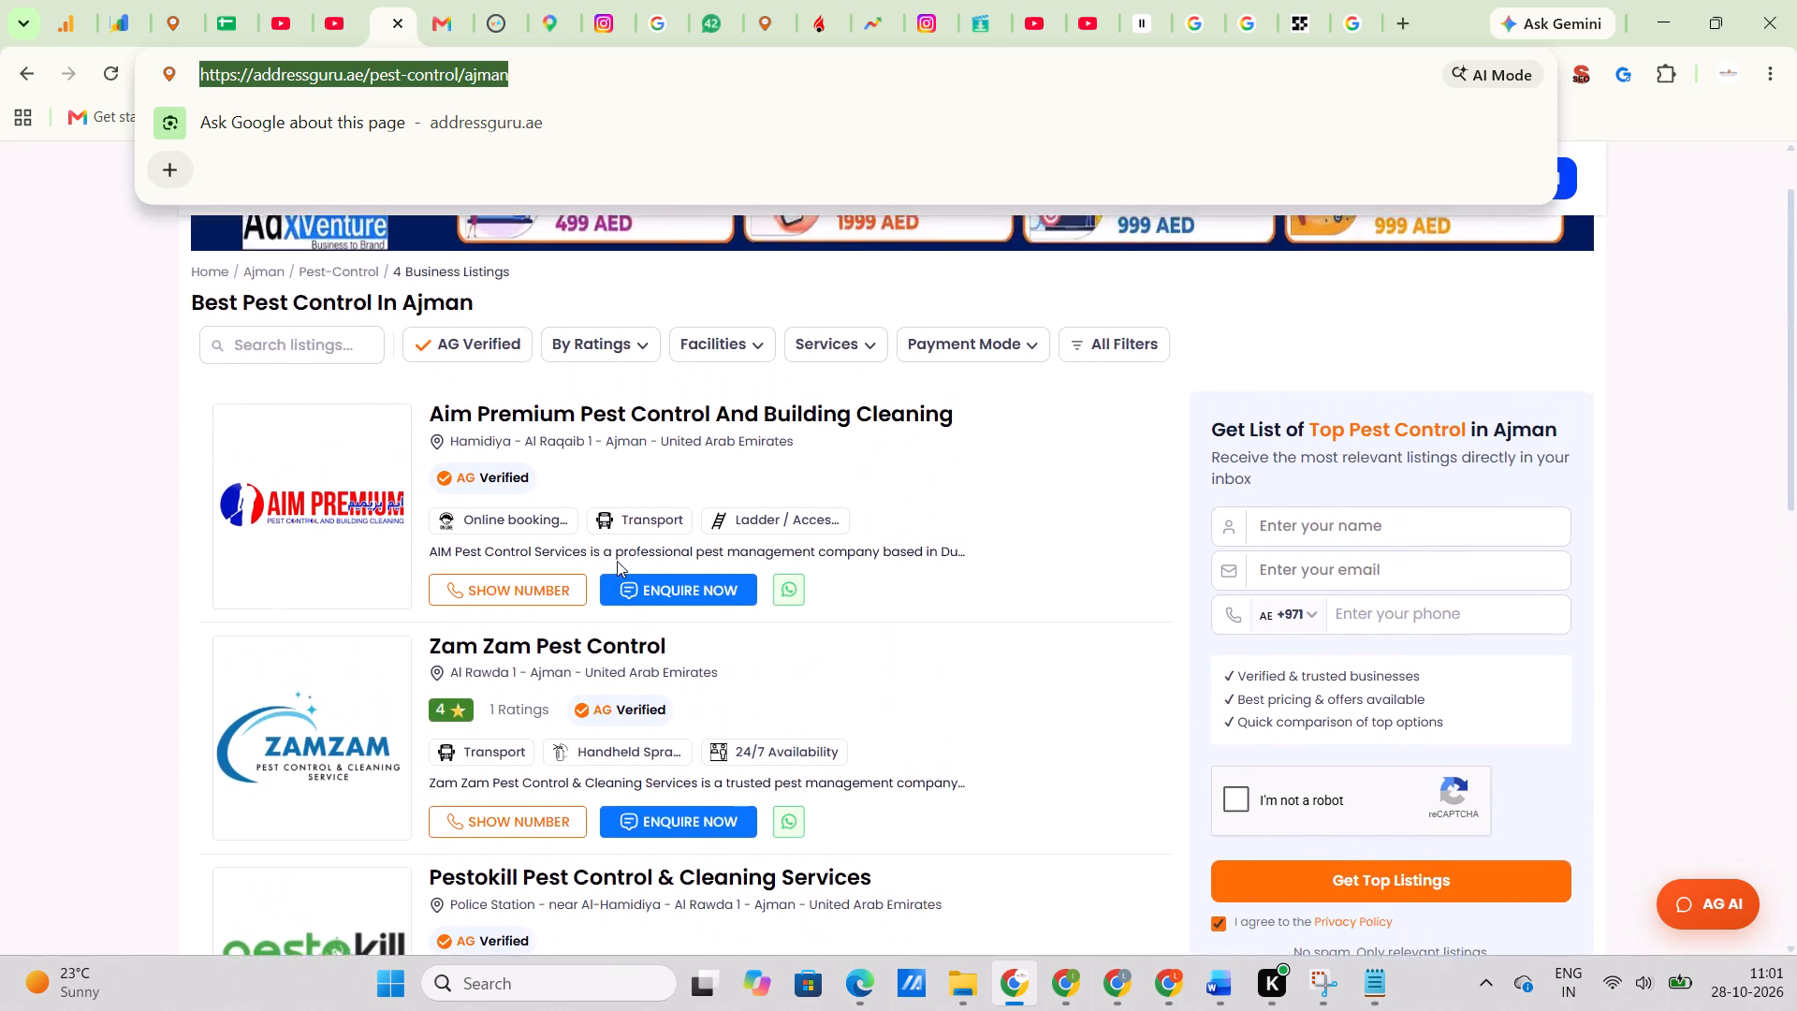
scroll(617, 561, "up", 6)
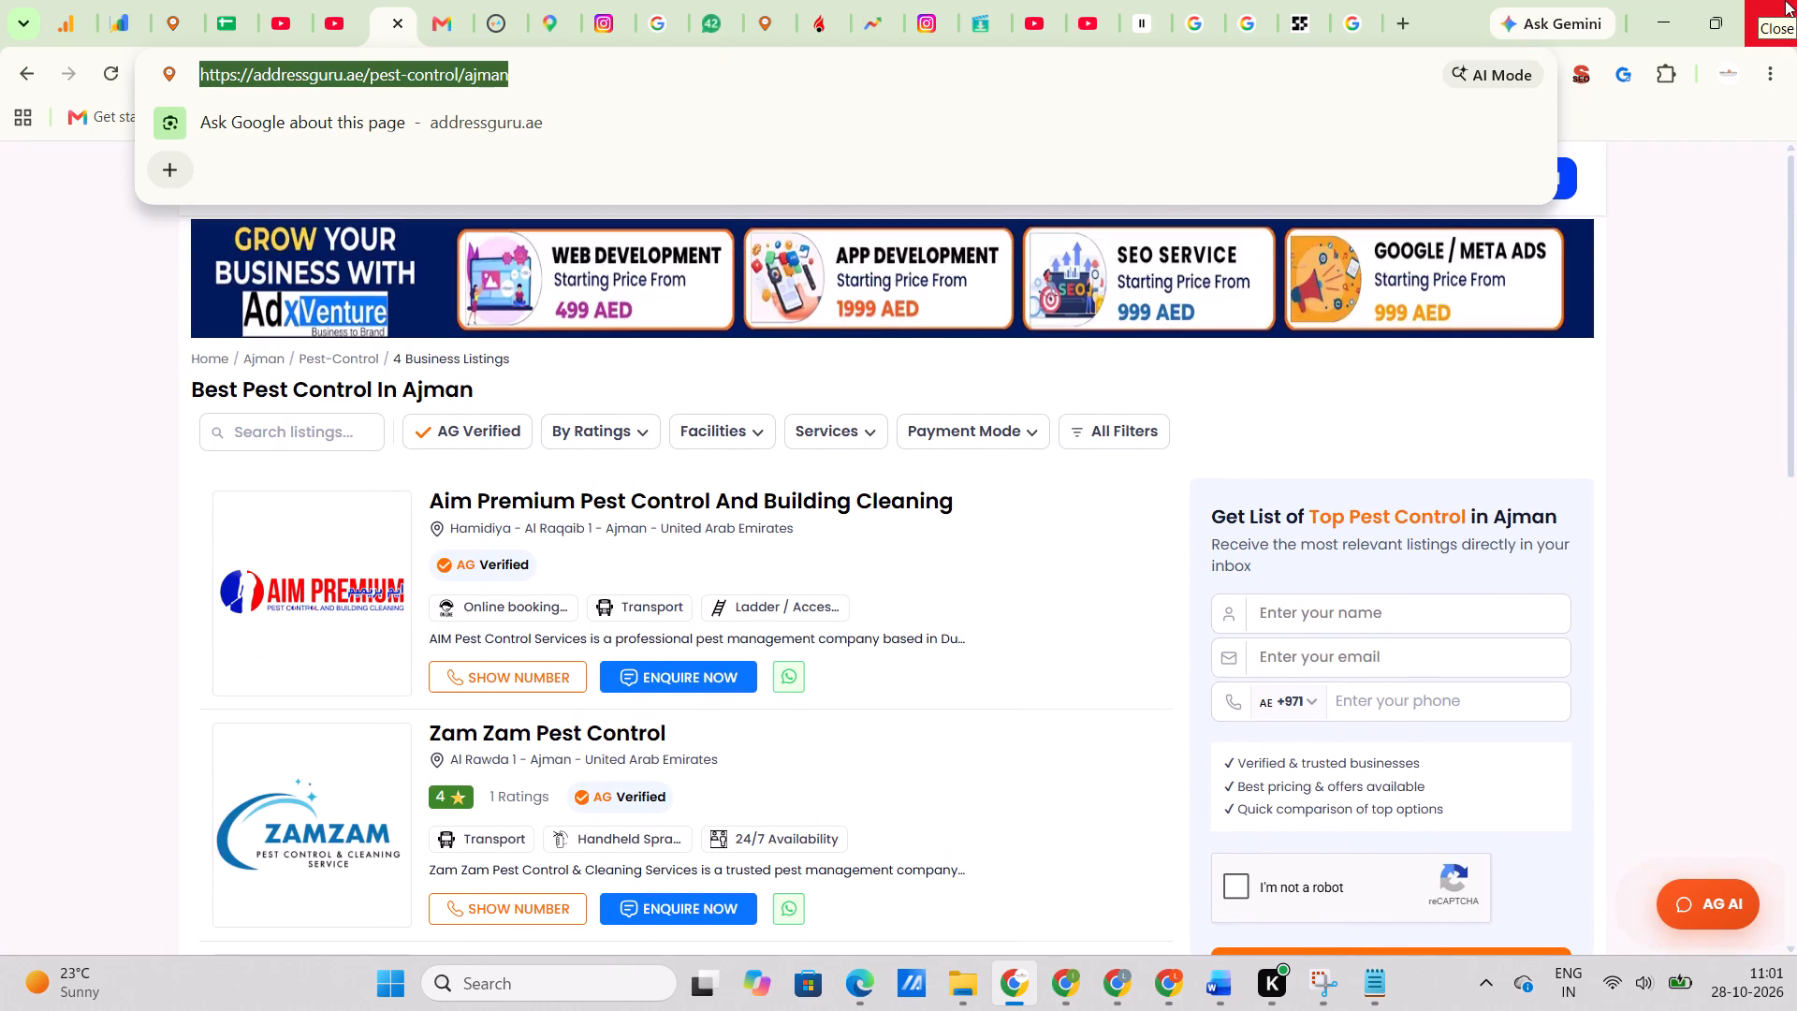
left_click(1651, 0)
left_click(758, 520)
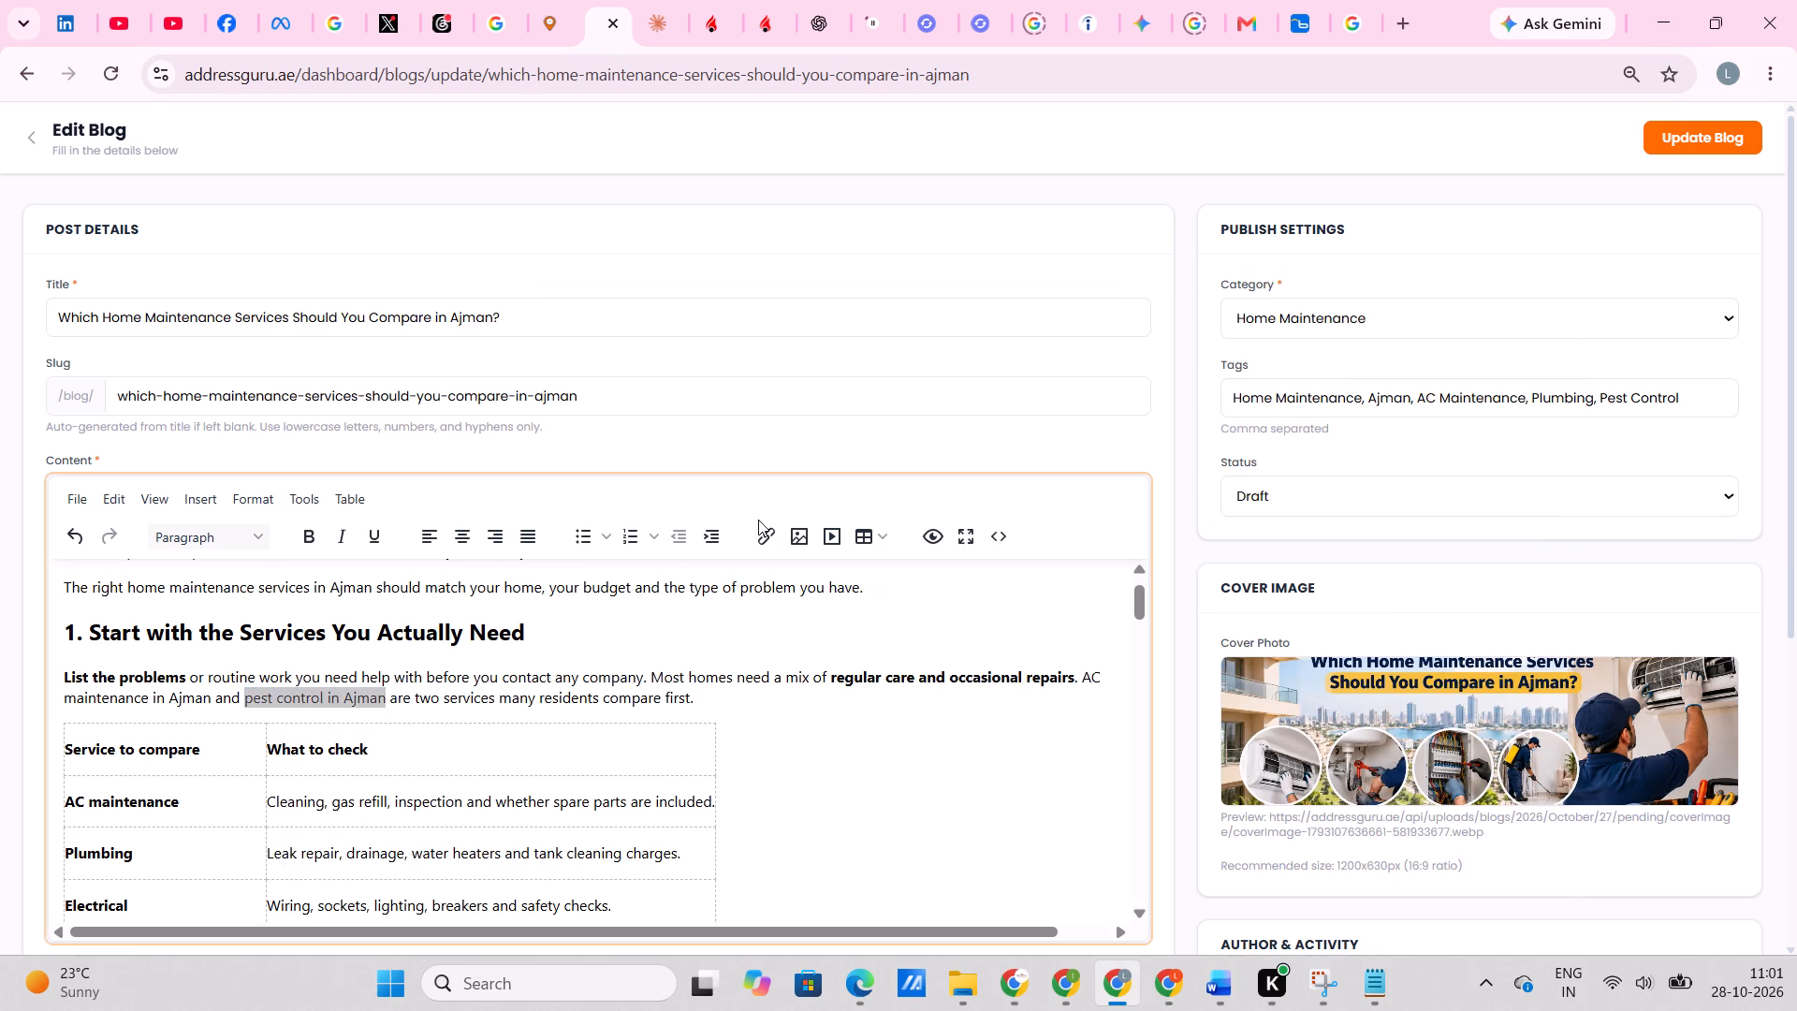
left_click(763, 533)
key("ctrl+v")
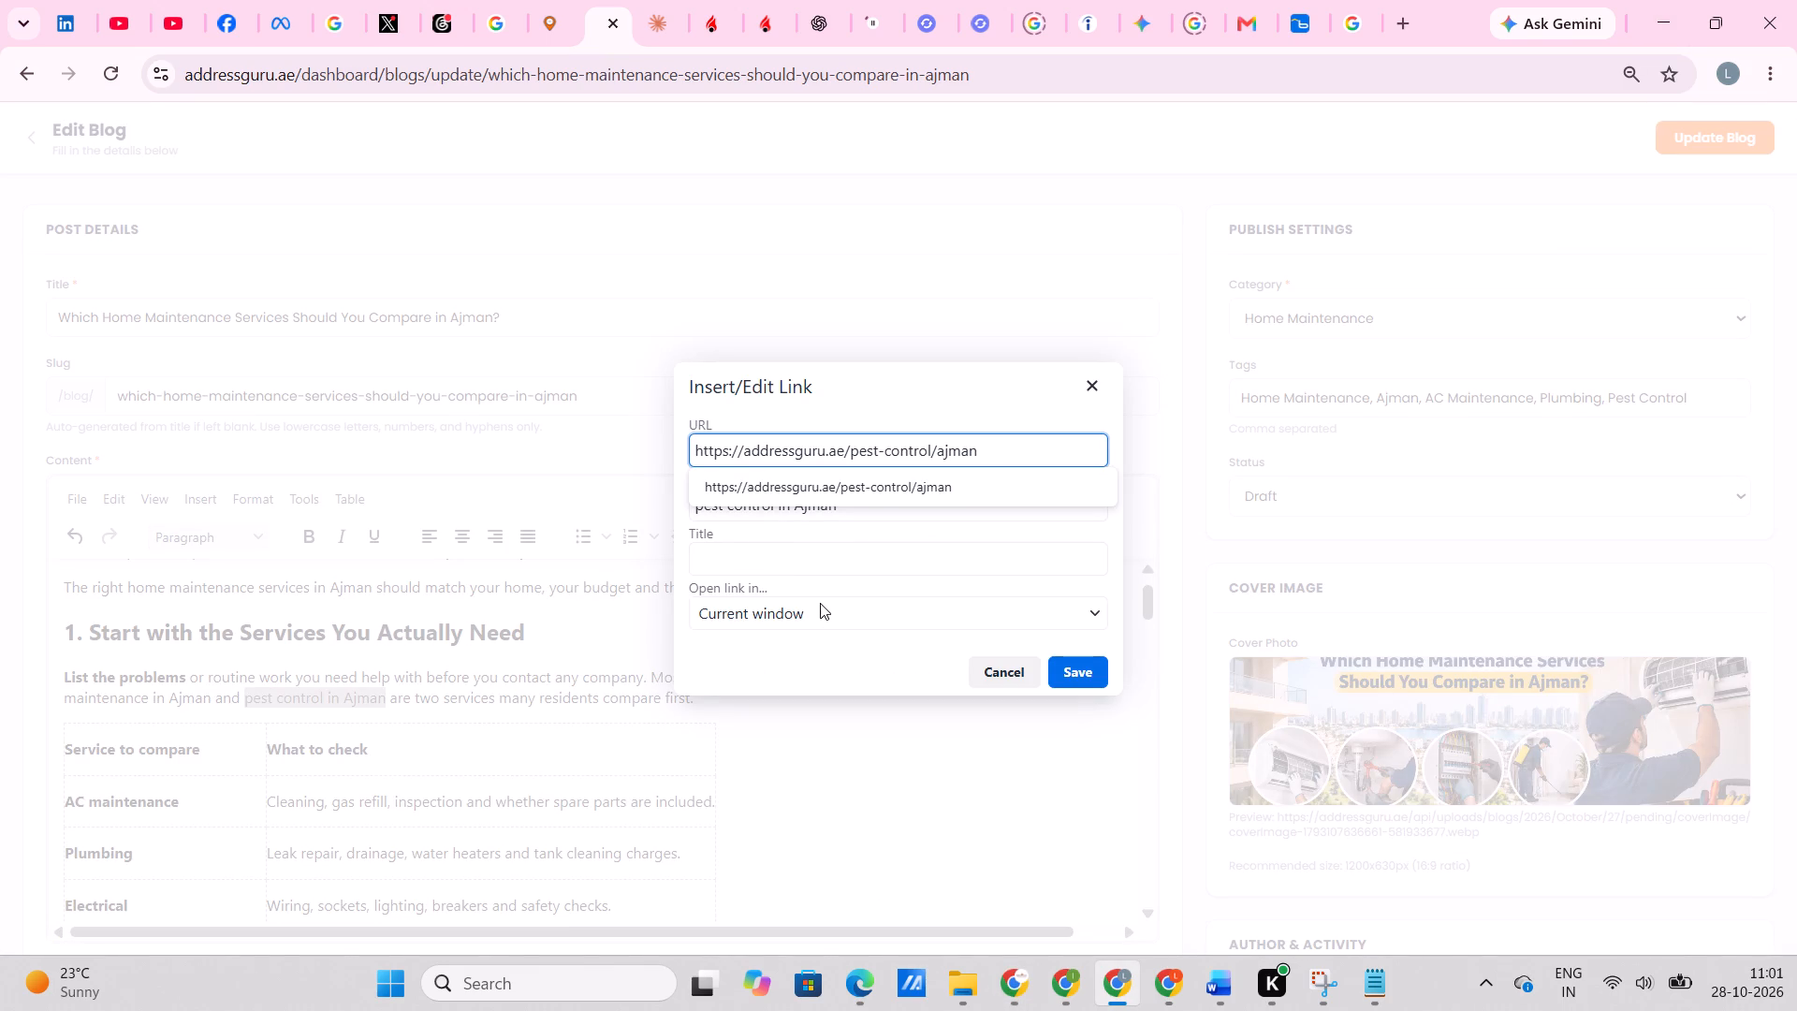
left_click(820, 605)
left_click(830, 671)
left_click(1085, 678)
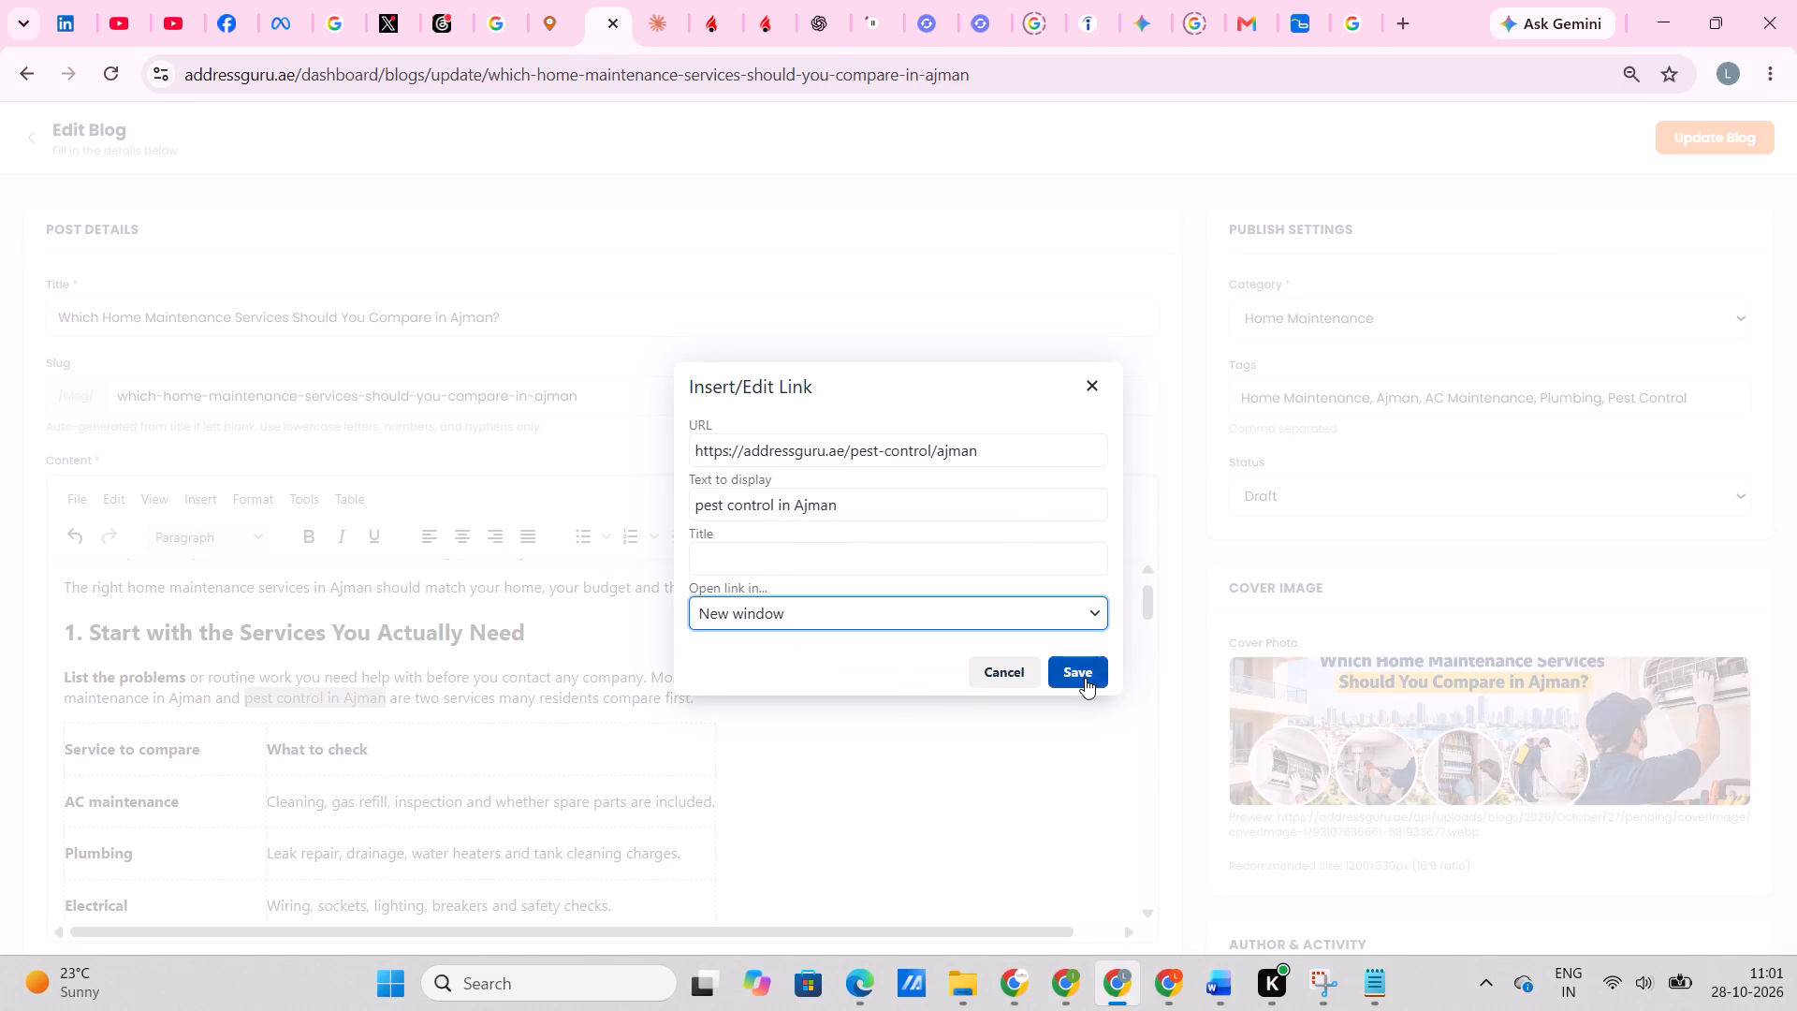
left_click(618, 678)
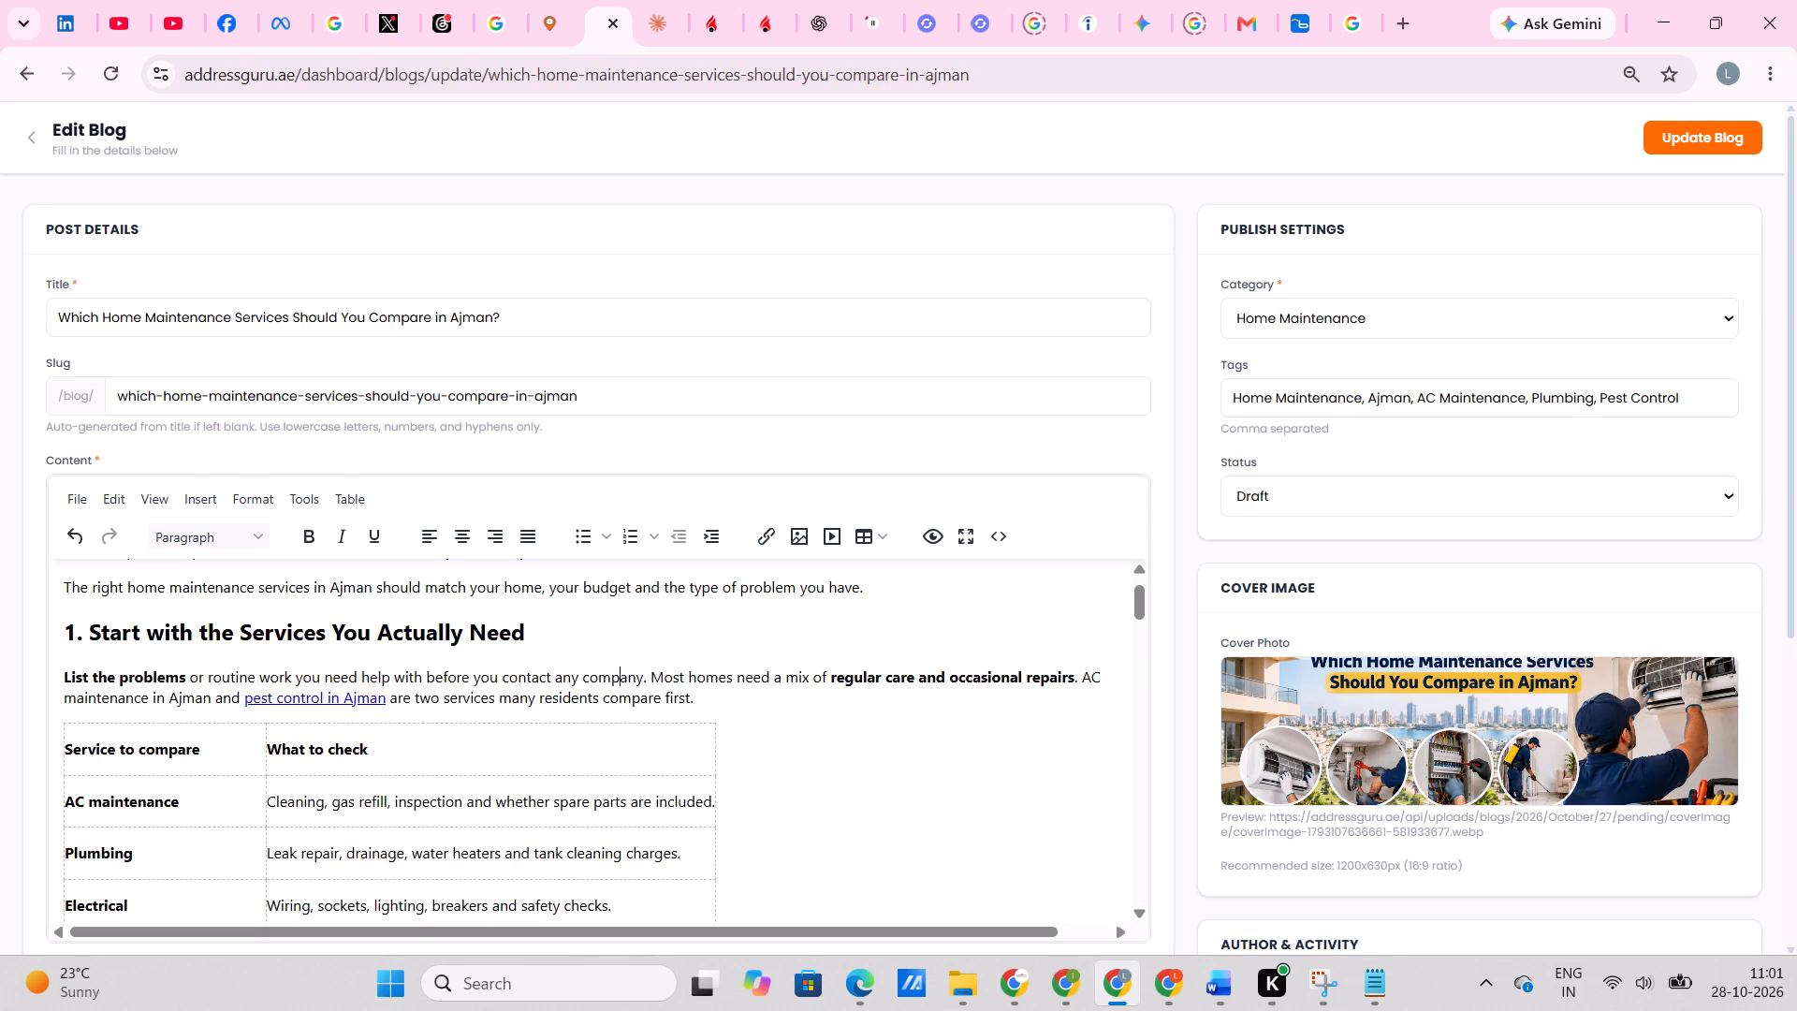
Join the "Many providers of home maintenance services in Ajman" sentence onto the preceding paragraph in section 2.
scroll(614, 672, "down", 4)
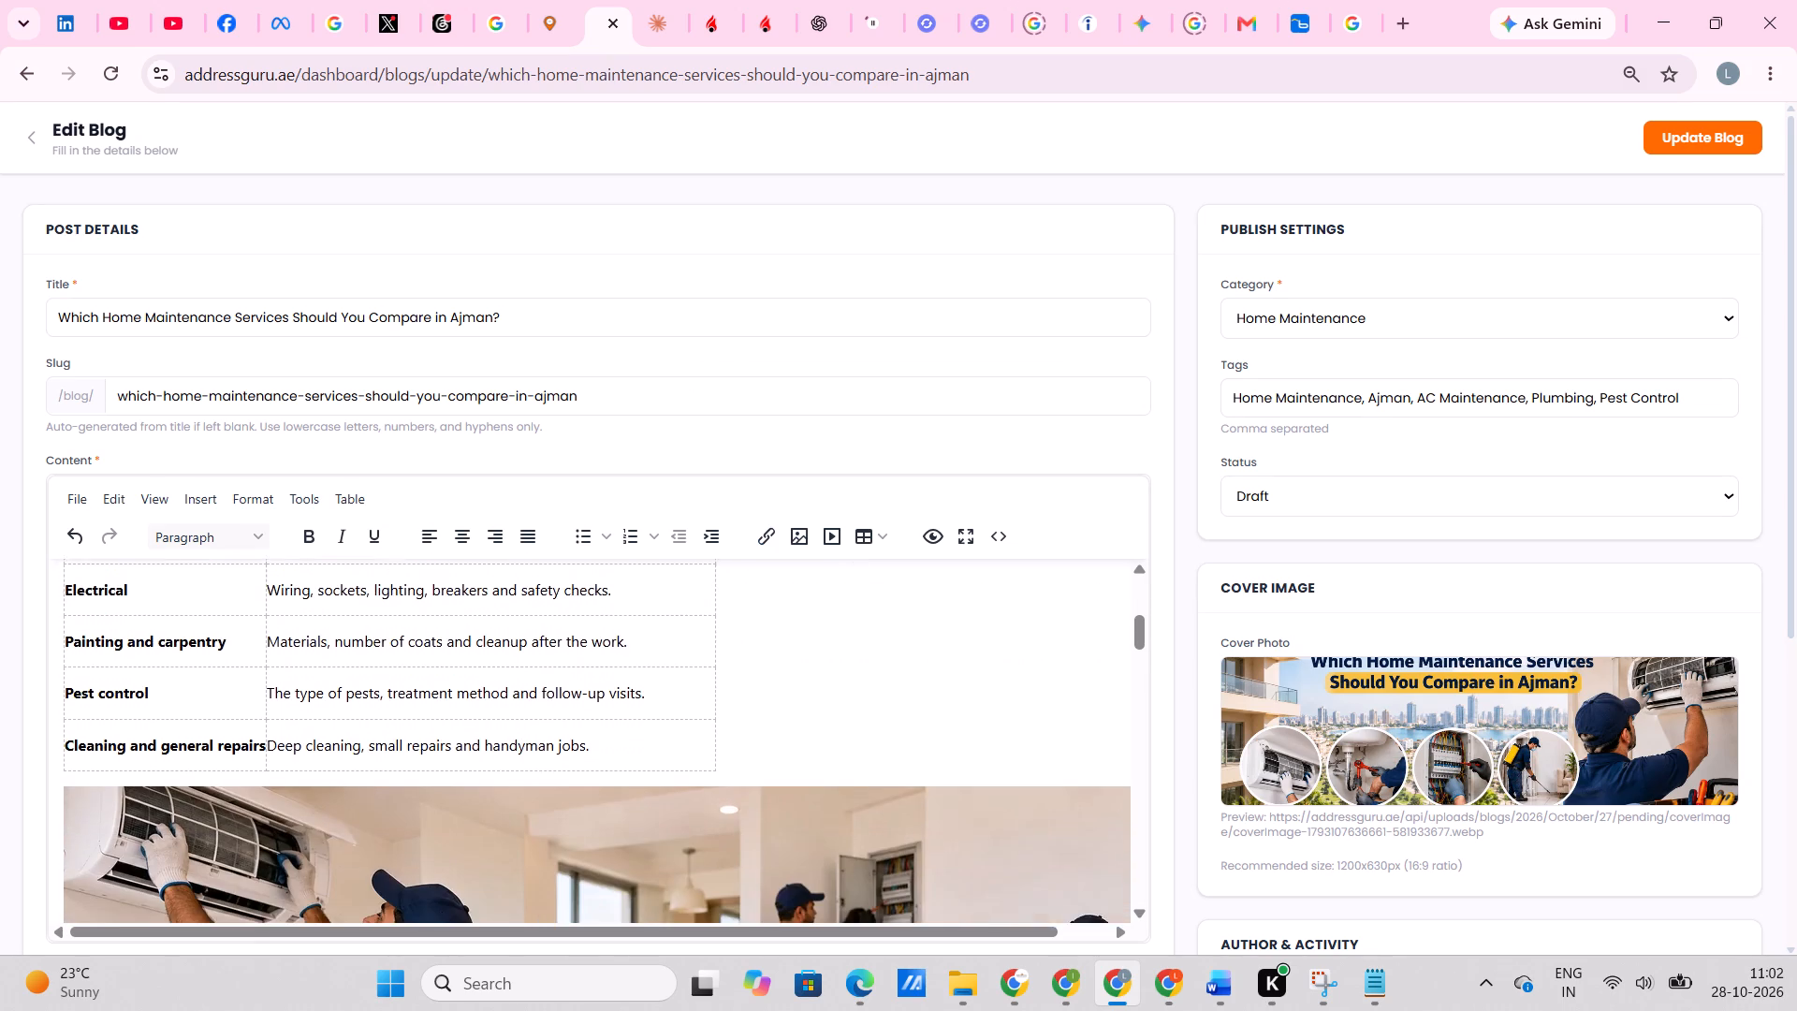
scroll(621, 681, "down", 5)
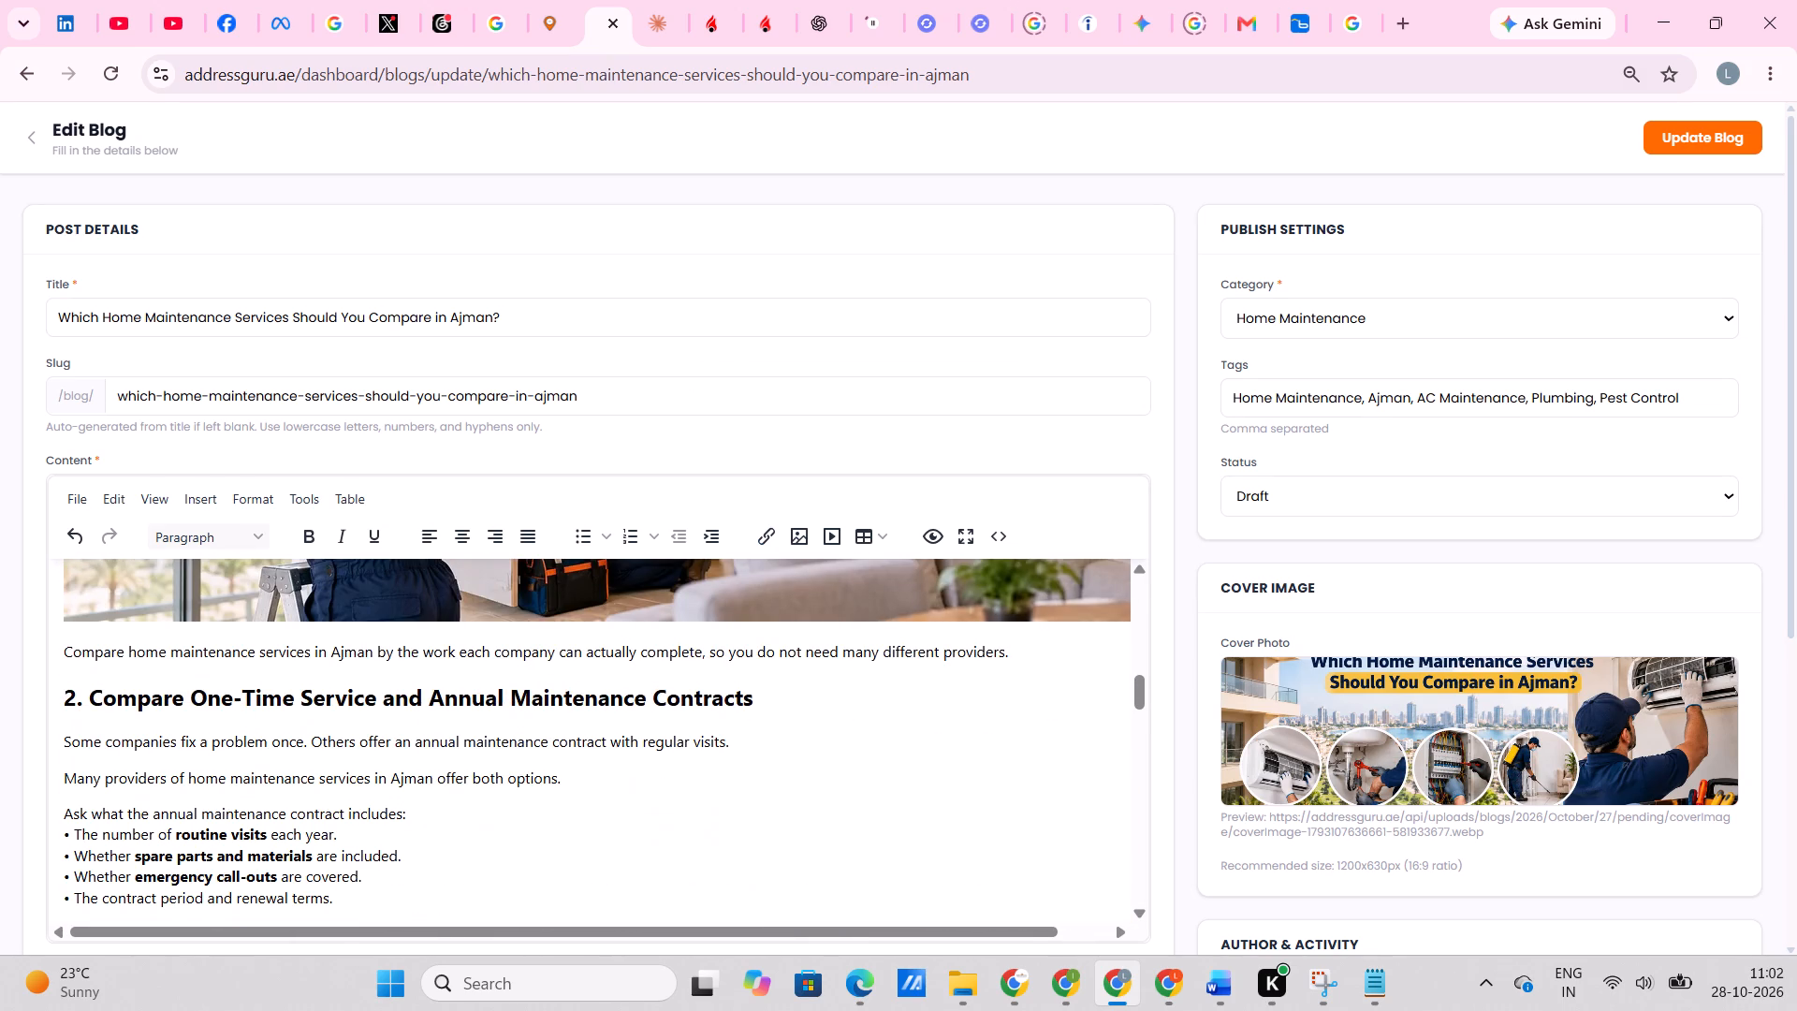
scroll(622, 681, "up", 1)
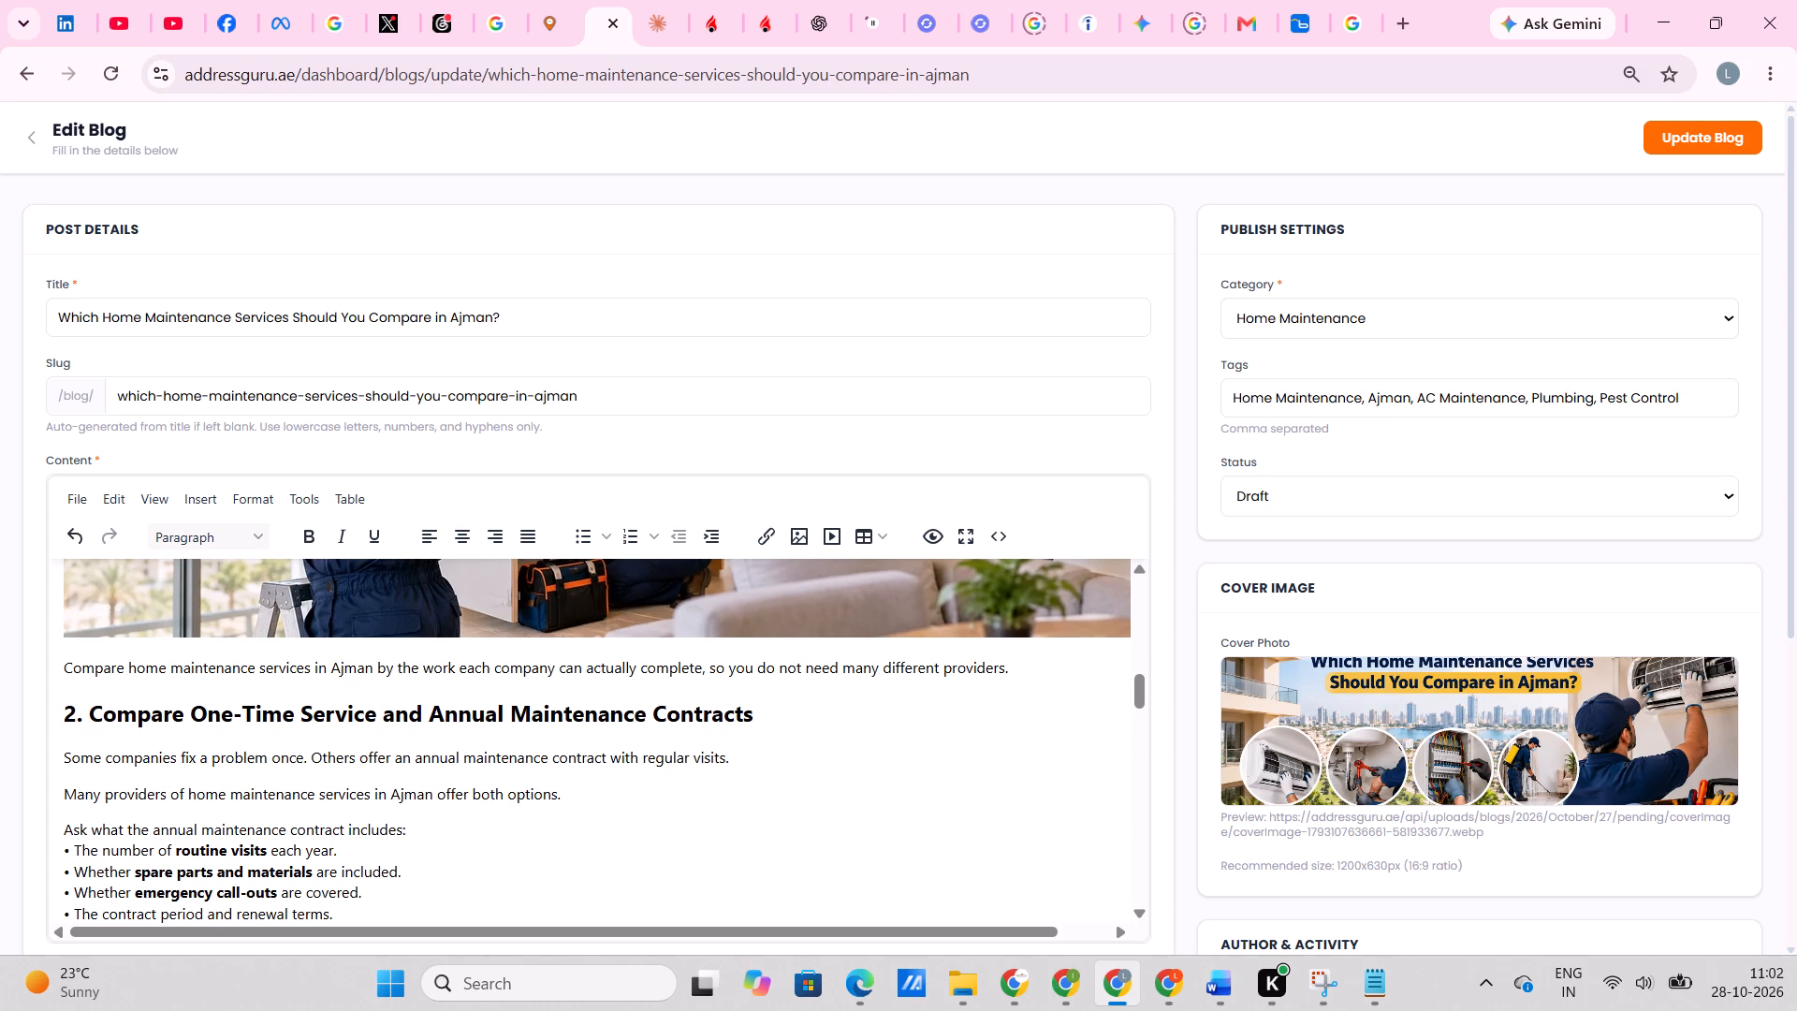
left_click_drag(125, 667, 383, 666)
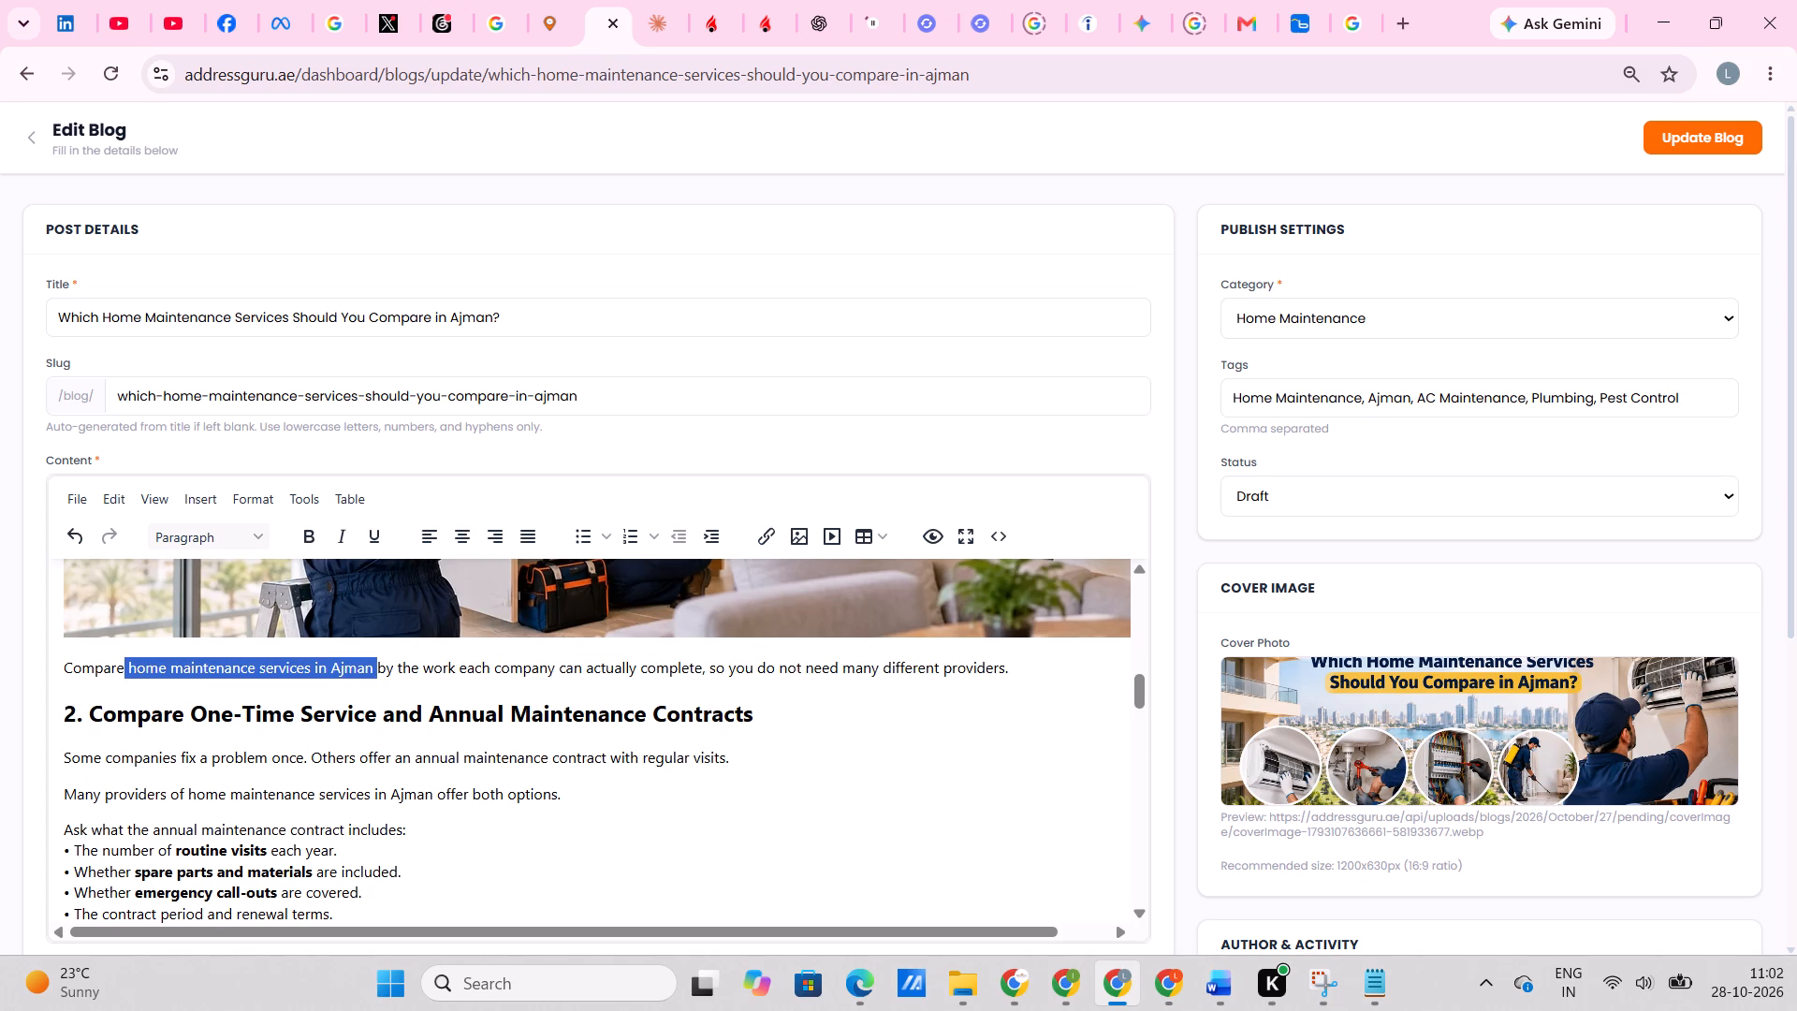
left_click_drag(383, 666, 375, 664)
left_click(375, 664)
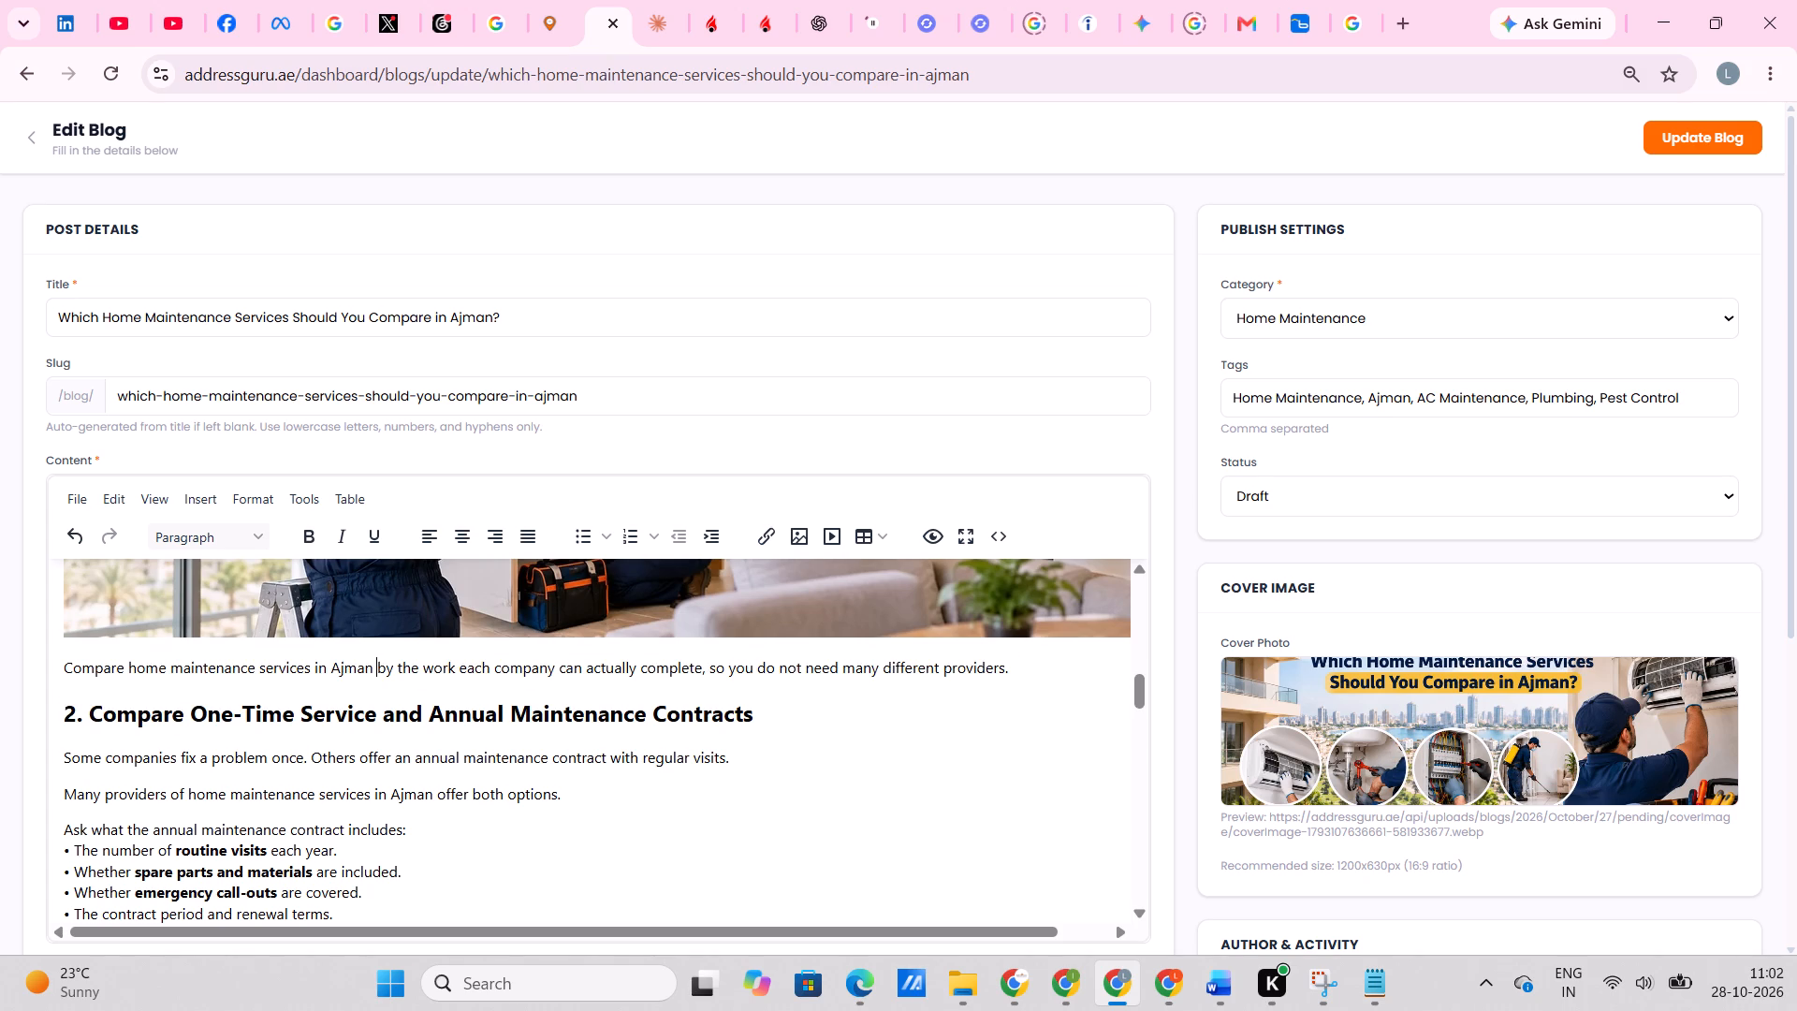
left_click(64, 788)
key("BackSpace")
key("space")
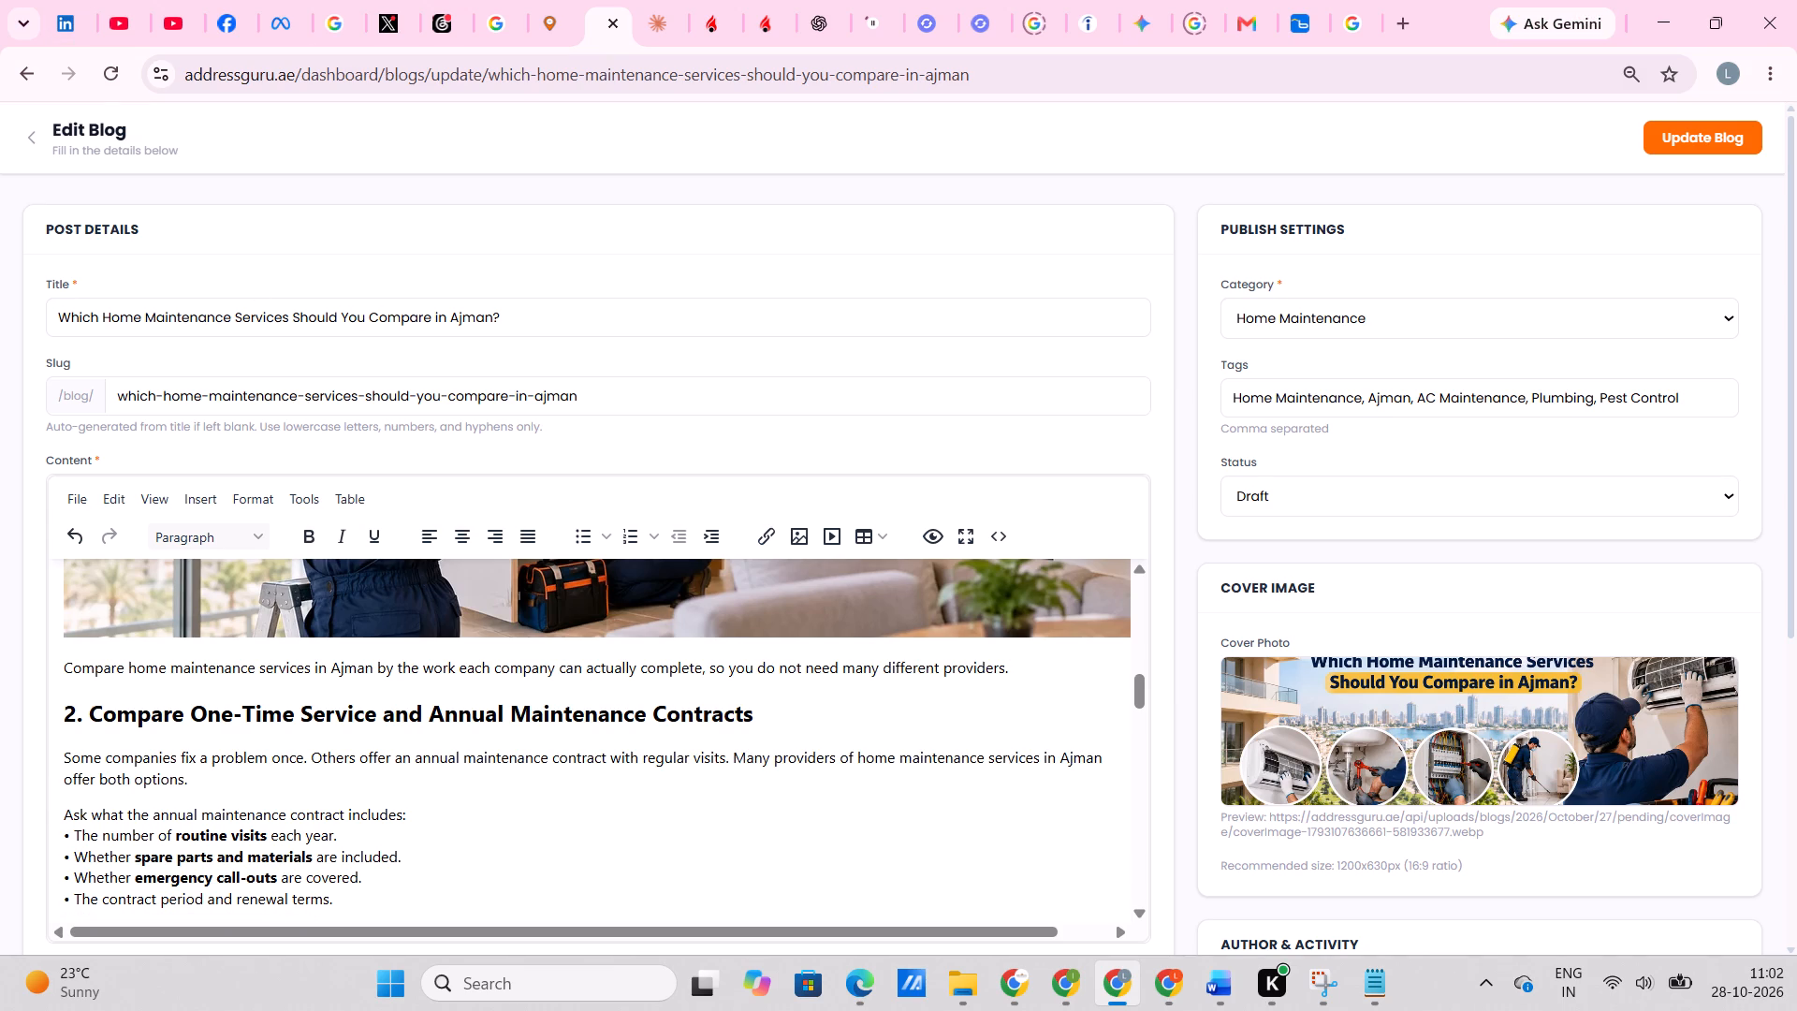
Bold "annual maintenance contract" in the first paragraph of section 2.
scroll(423, 743, "down", 1)
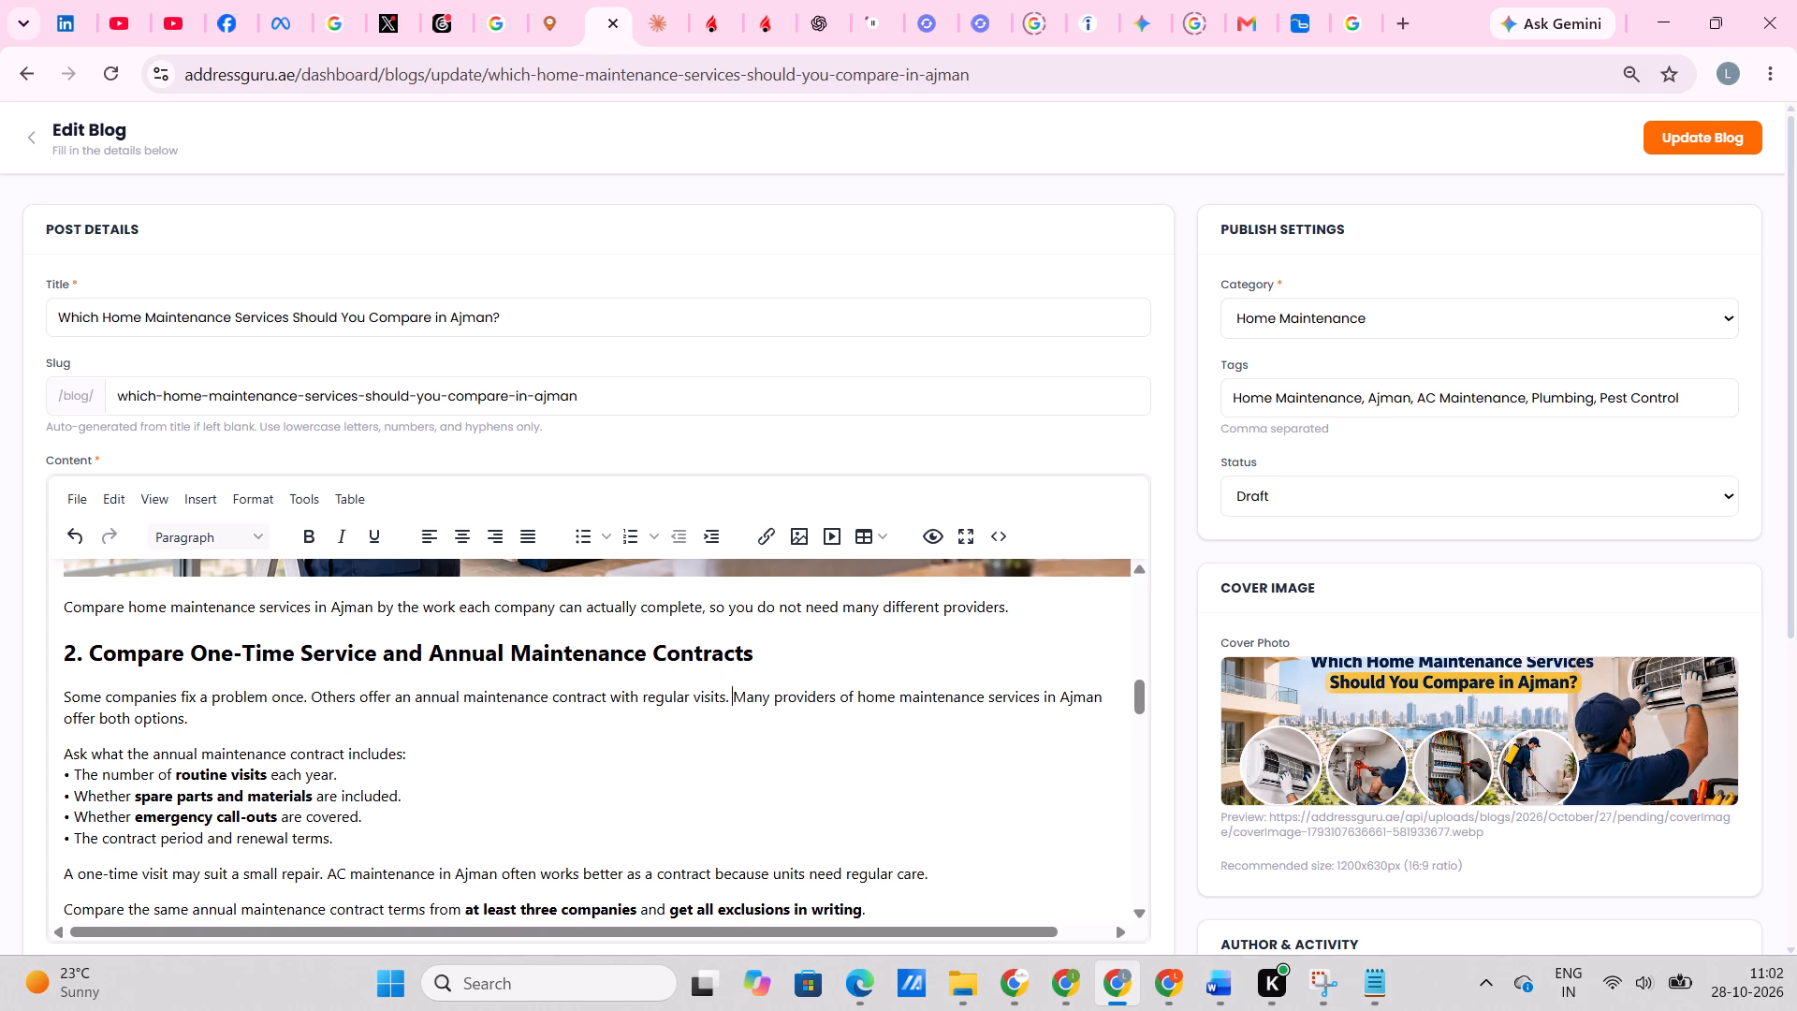
left_click_drag(413, 696, 608, 698)
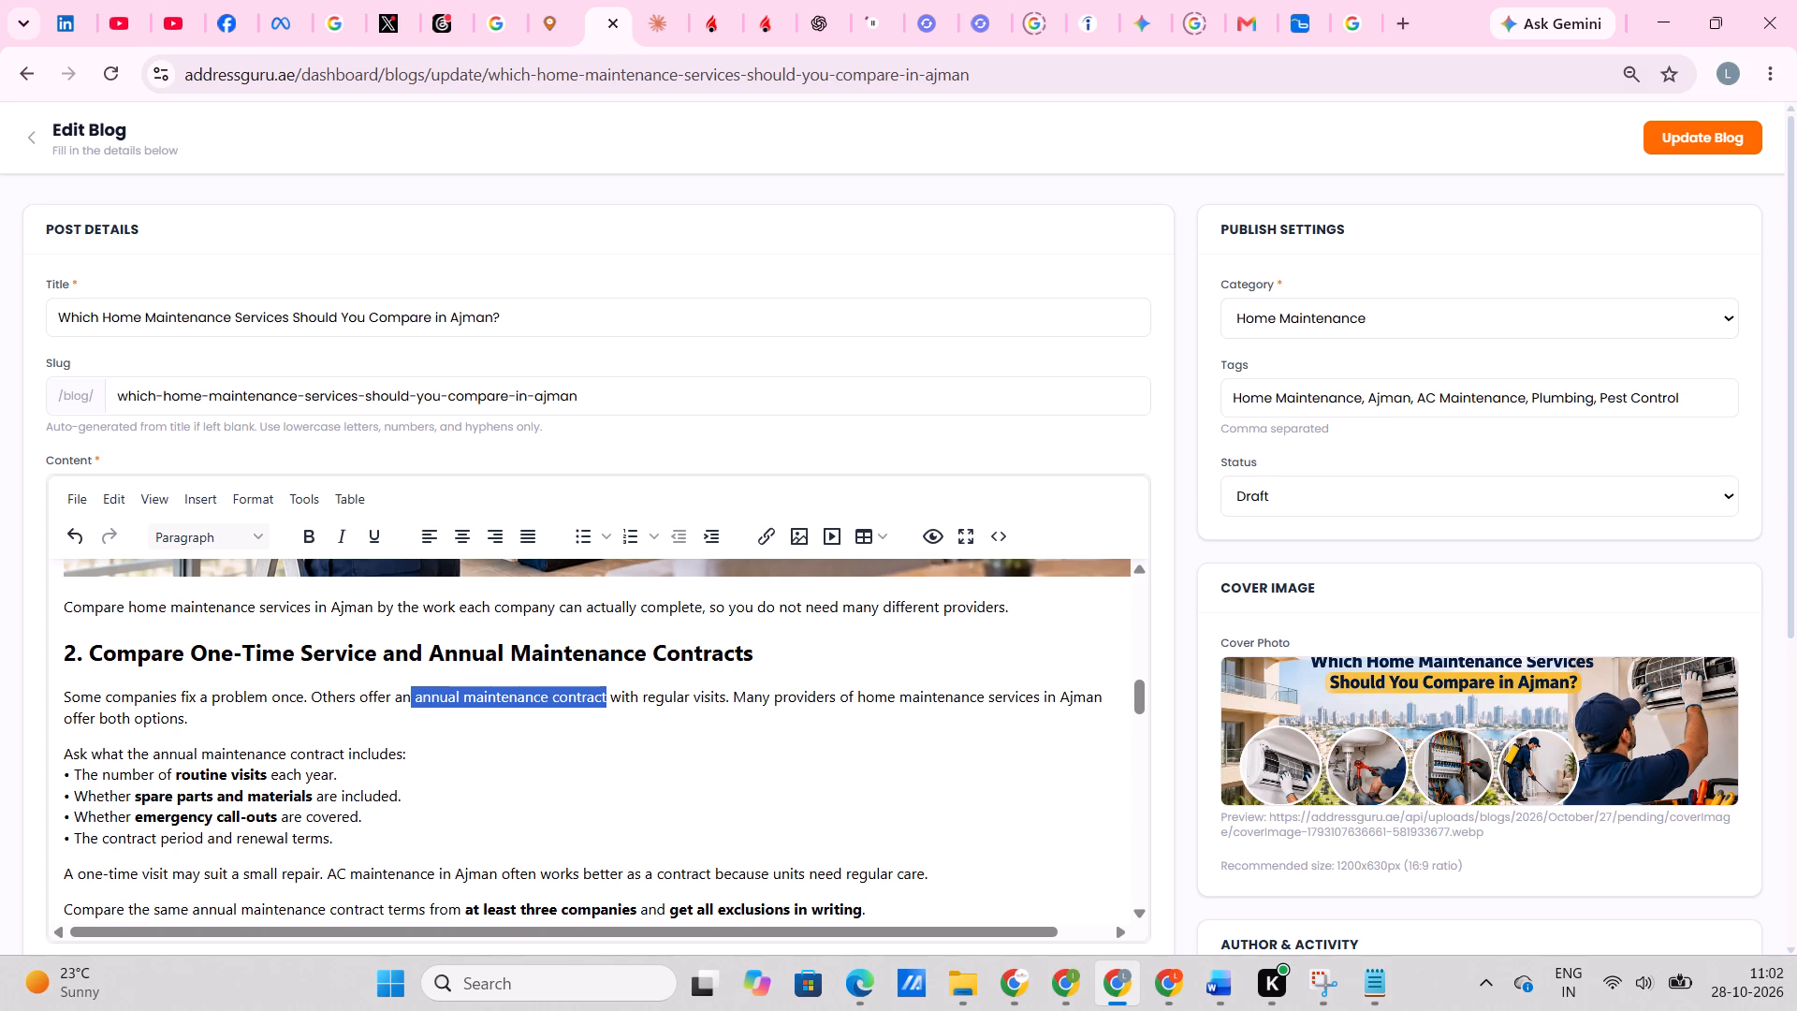
left_click_drag(608, 698, 610, 698)
key("ctrl+b")
left_click(702, 722)
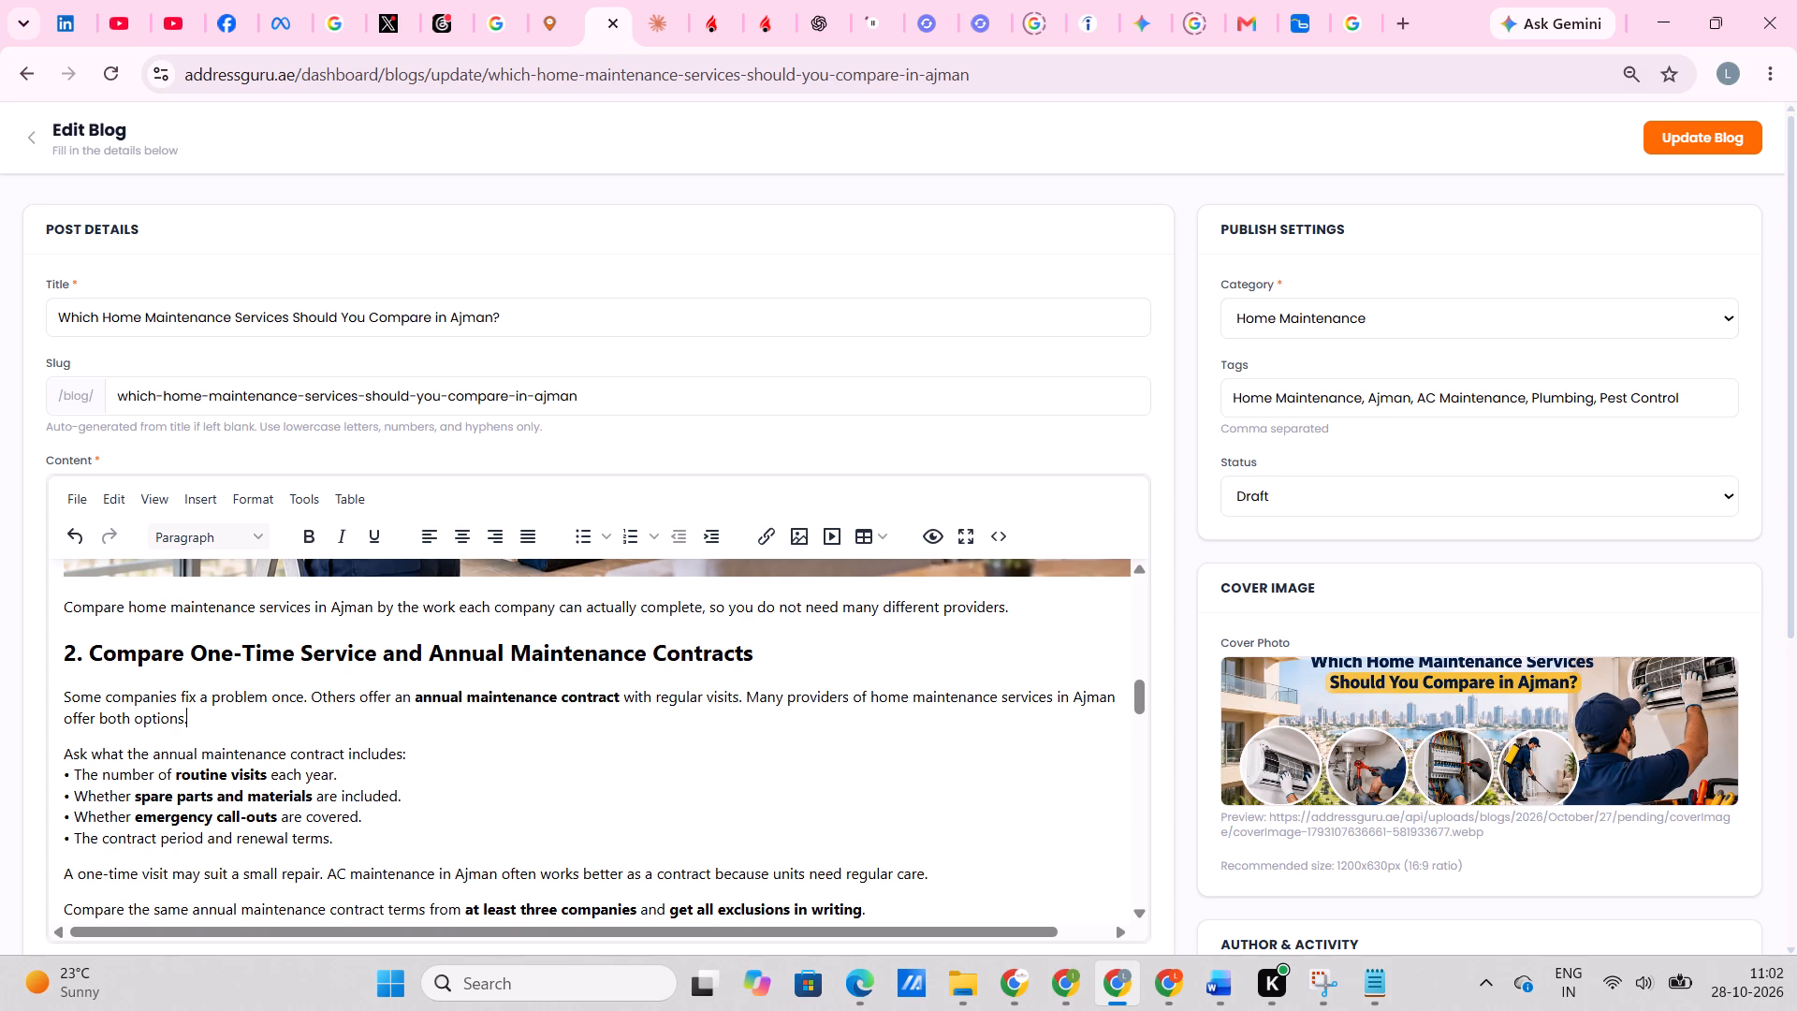
Select "home maintenance services in Ajman" in section 2's first paragraph, then find AddressGuru's Home Maintenance Services listings for Ajman and copy the page URL.
left_click_drag(872, 698, 892, 697)
left_click_drag(892, 697, 1068, 698)
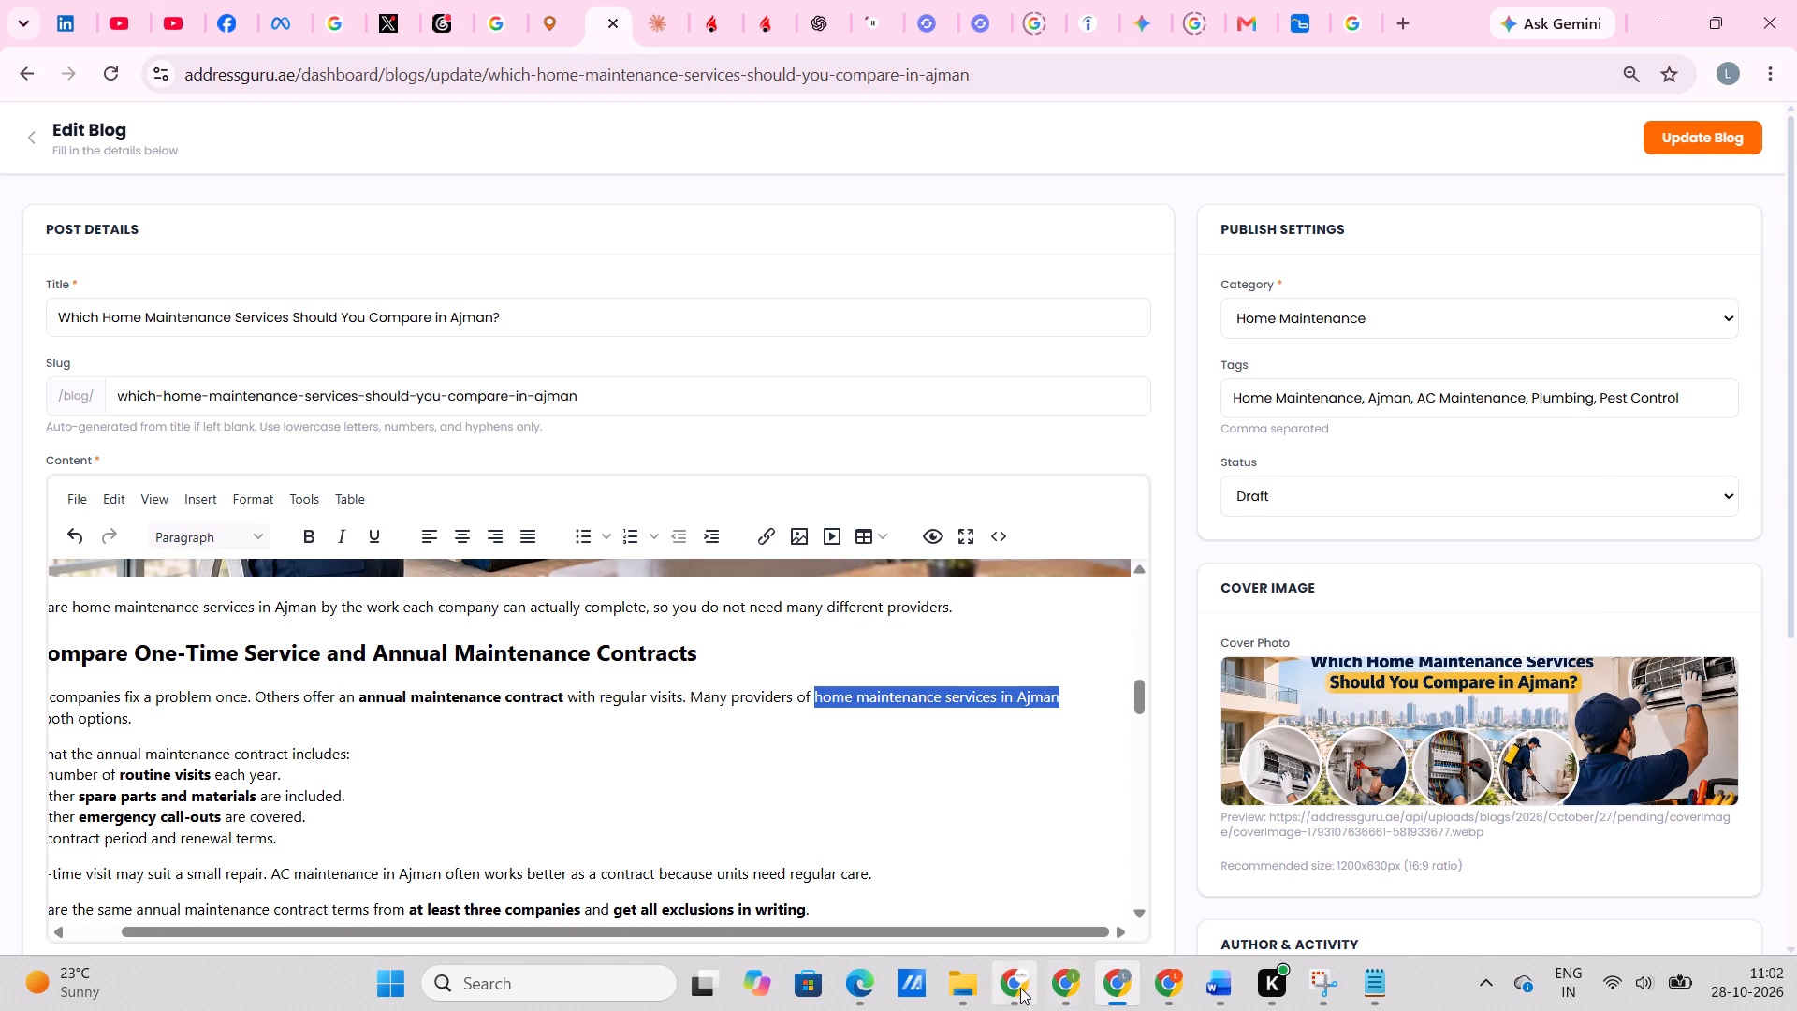
left_click(1018, 988)
double_click(20, 72)
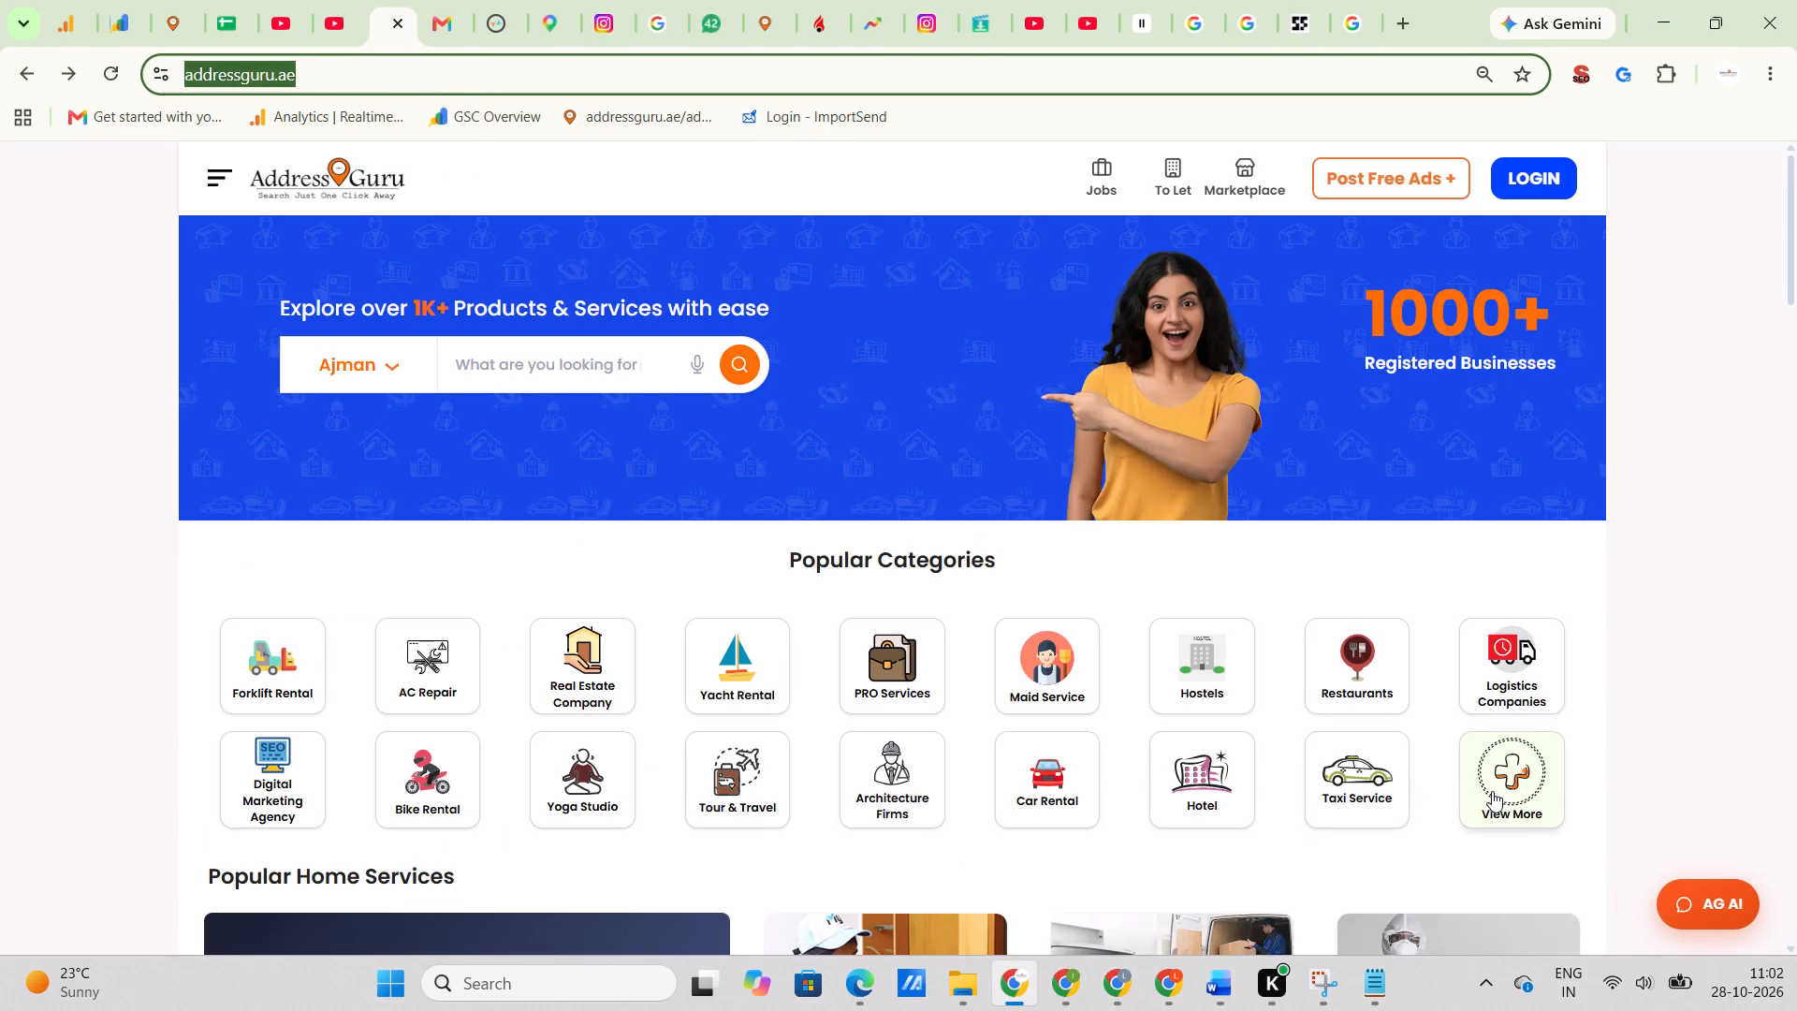
left_click(1492, 791)
left_click(751, 185)
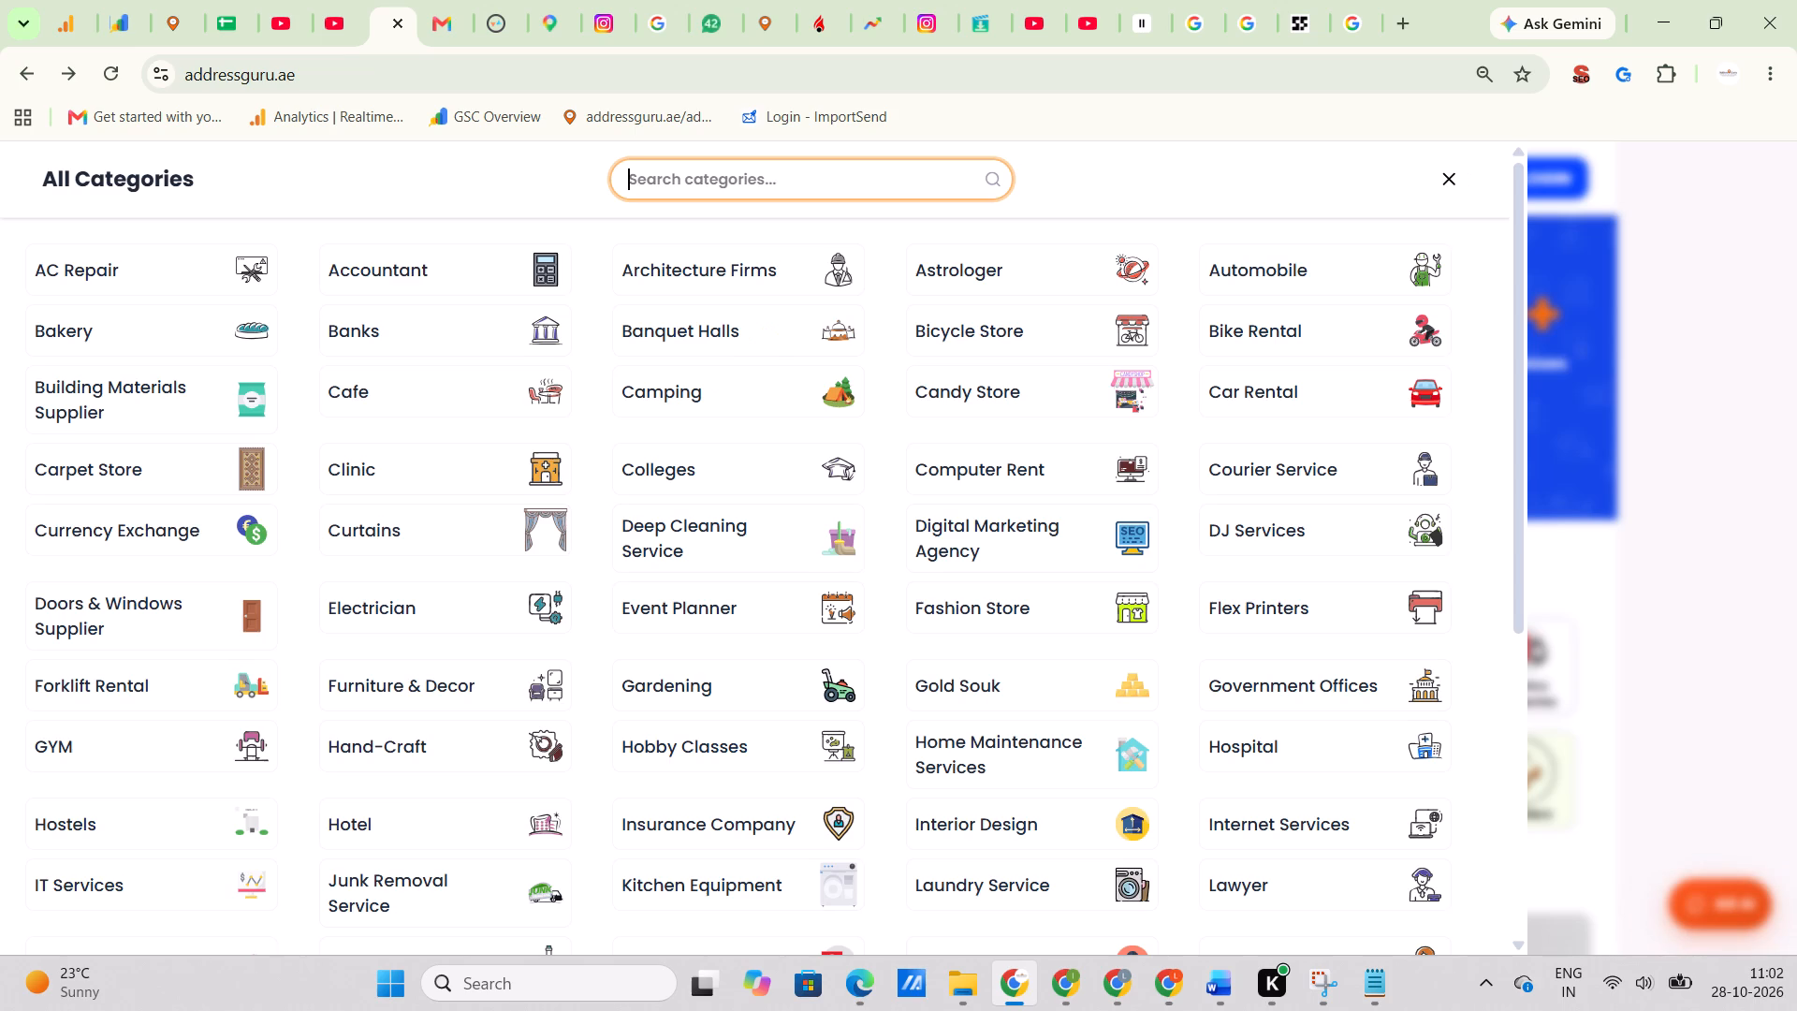
type("home")
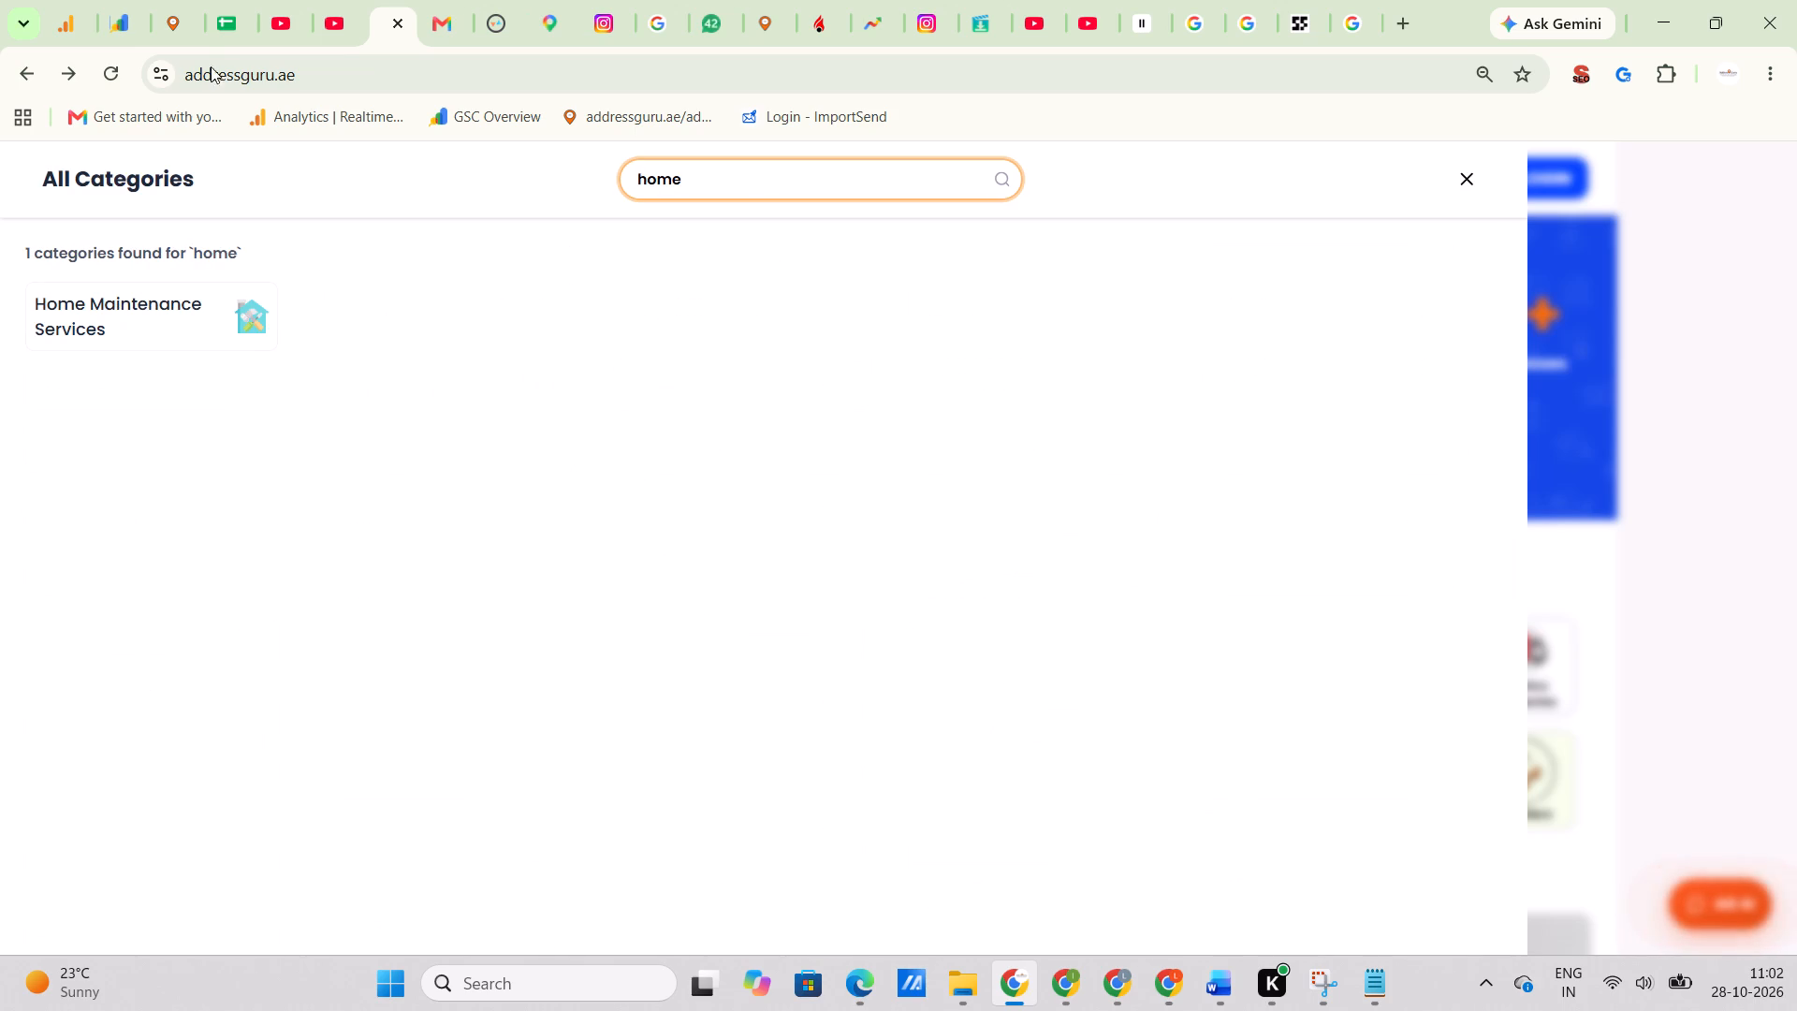
left_click(162, 327)
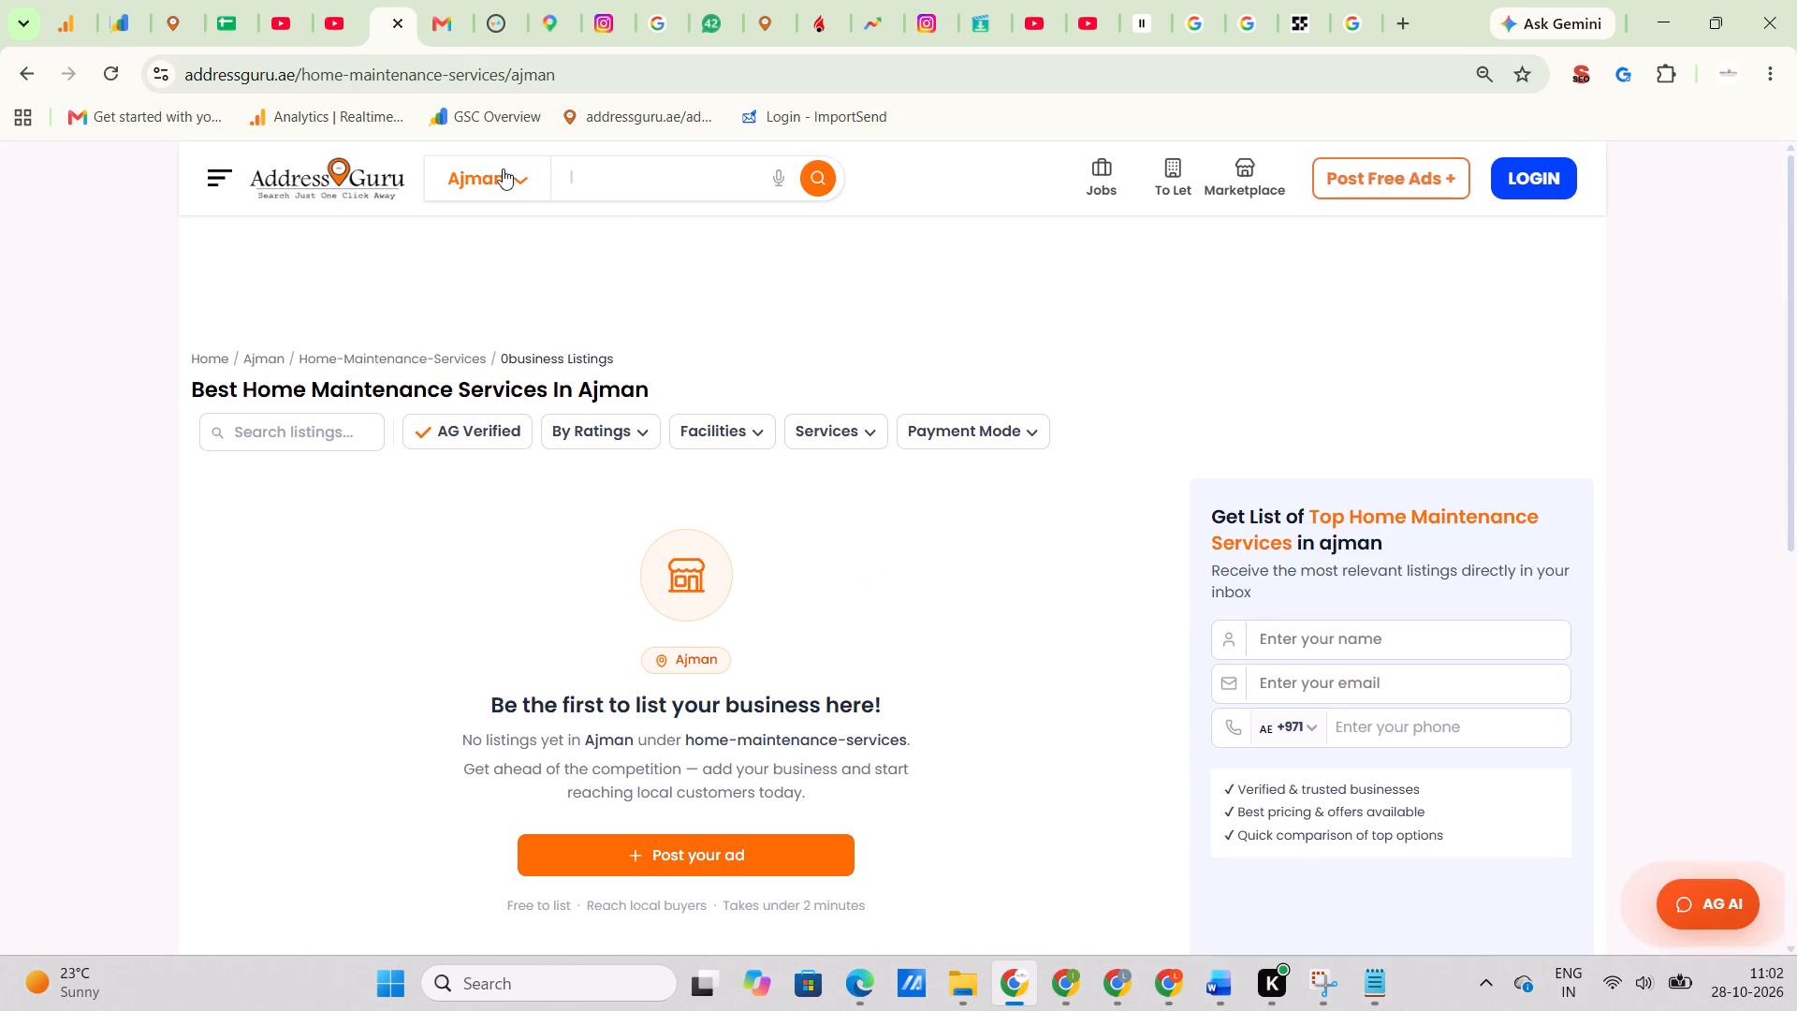
double_click(492, 170)
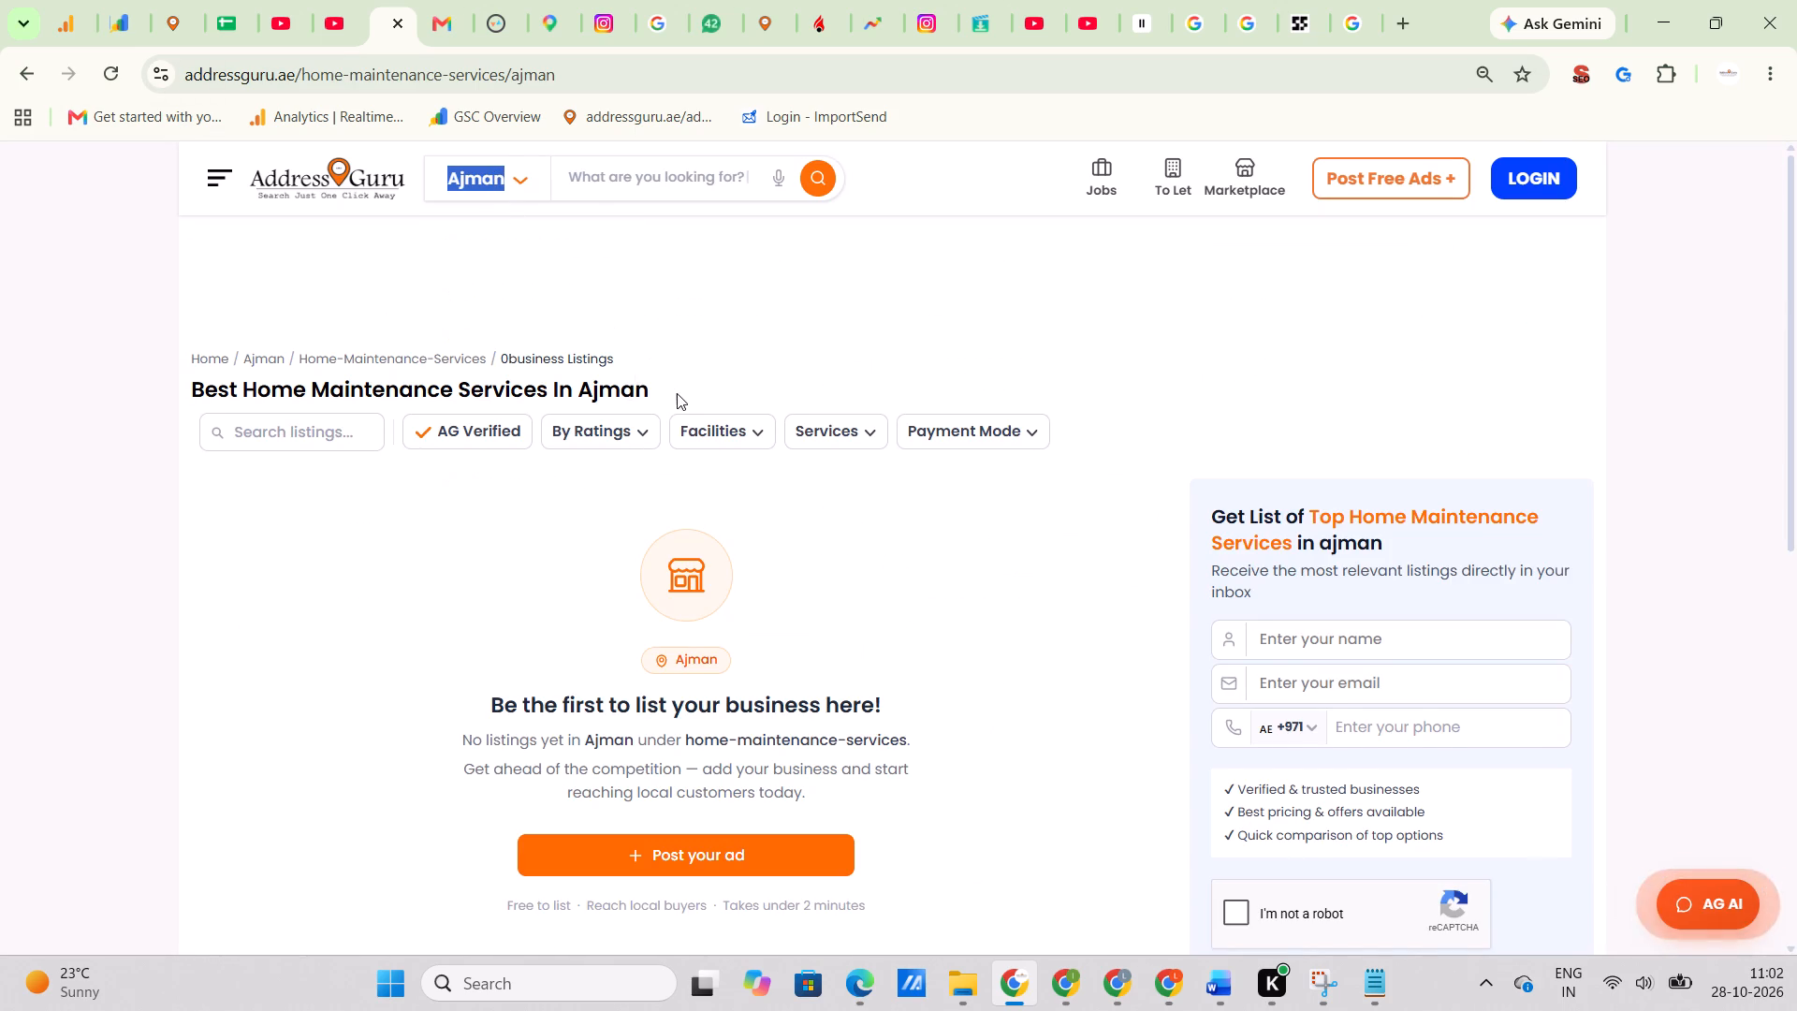
scroll(677, 393, "down", 5)
scroll(666, 393, "up", 6)
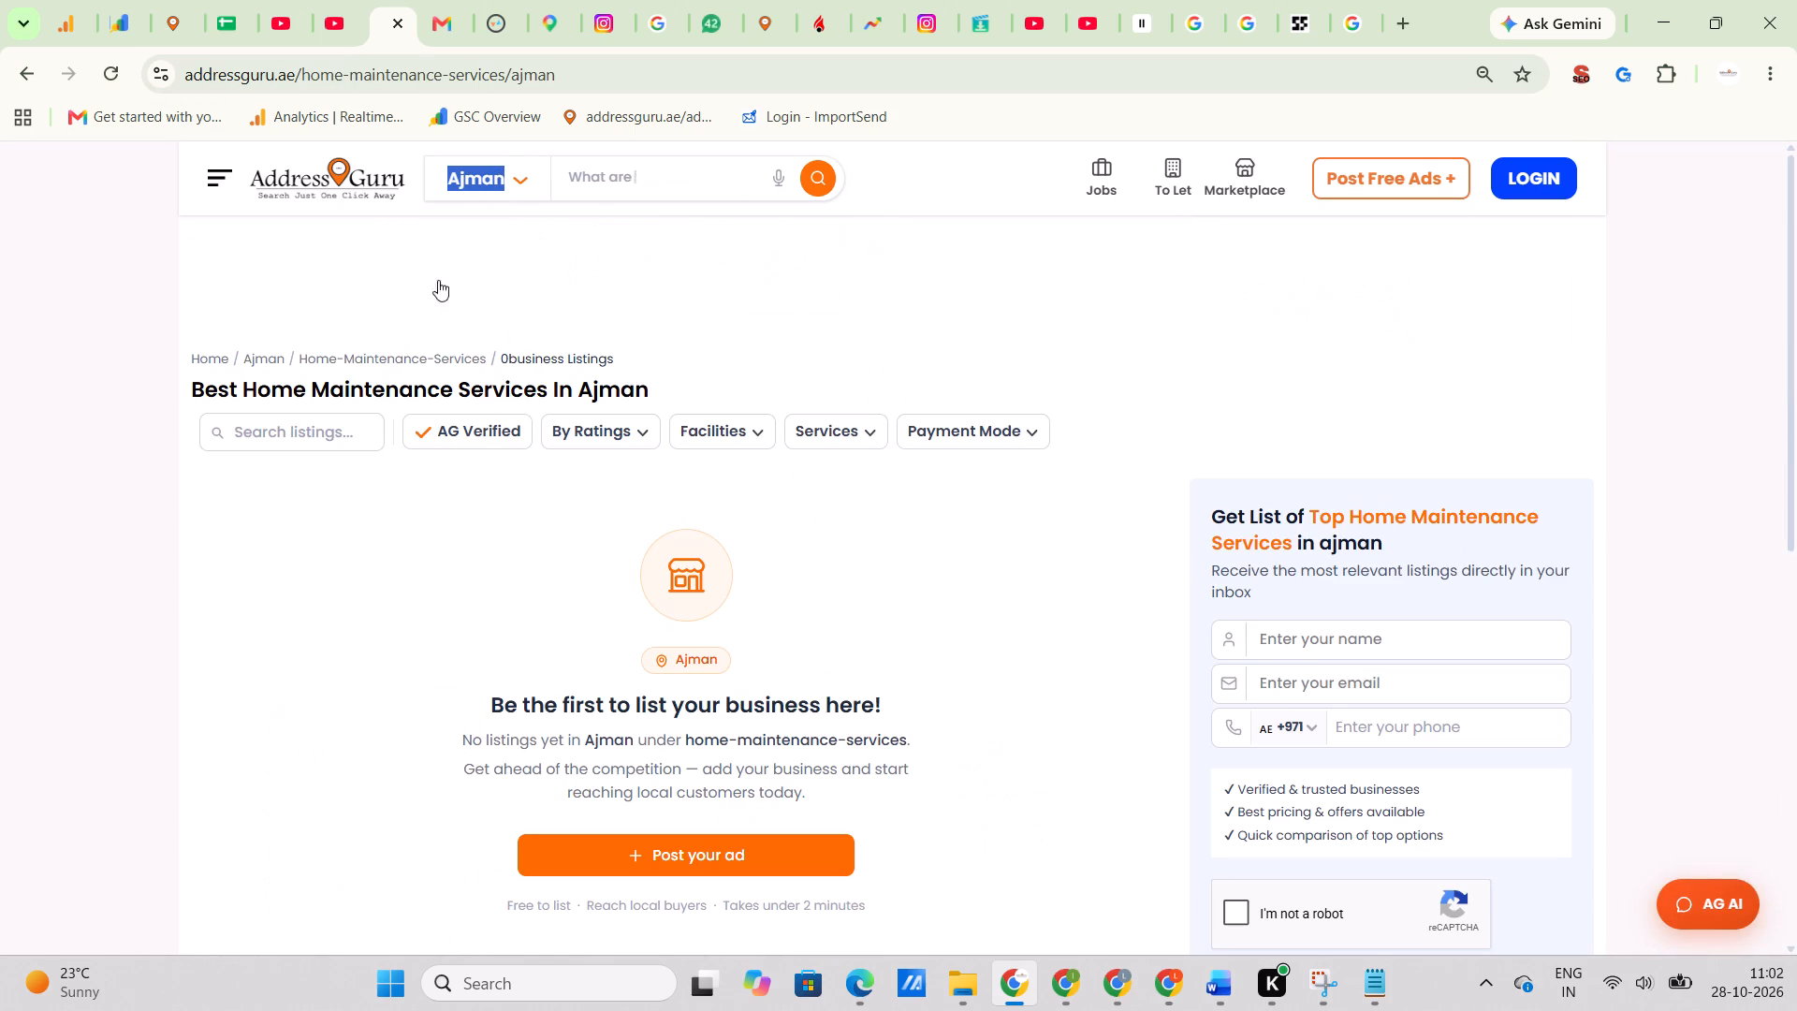
left_click(117, 71)
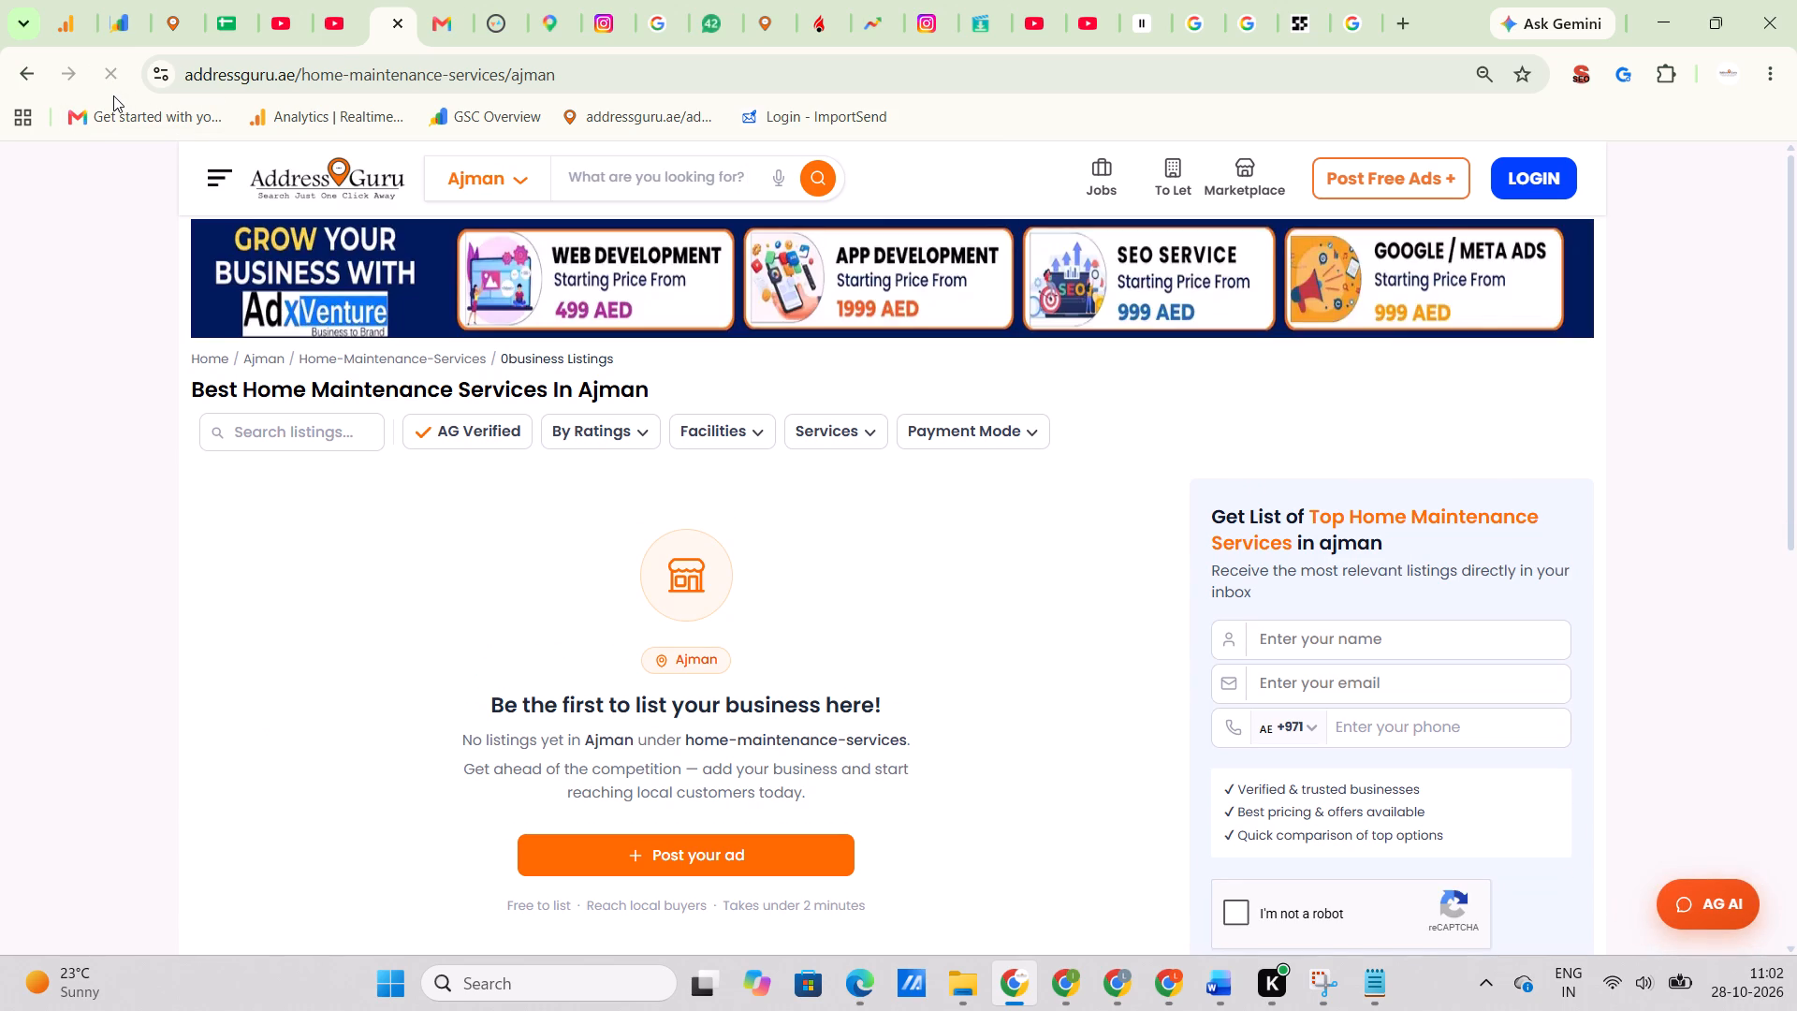
left_click(641, 67)
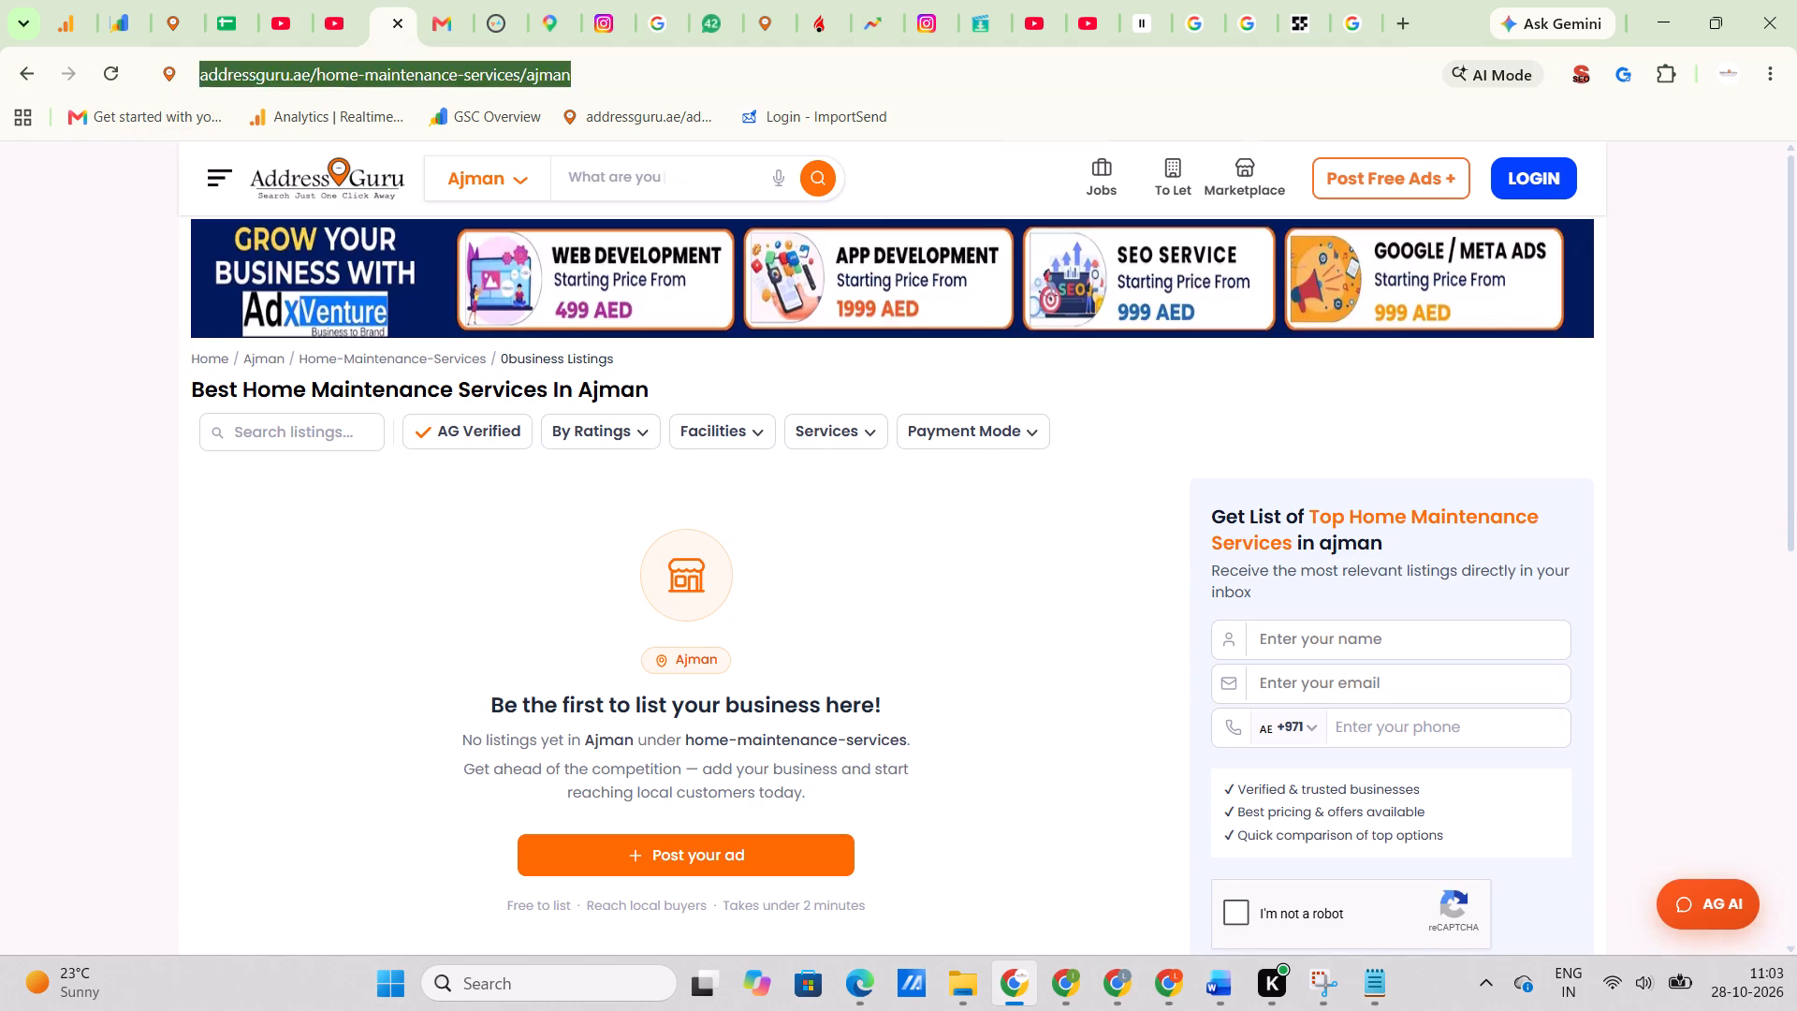
left_click(641, 67)
key("ctrl+a")
key("ctrl+c")
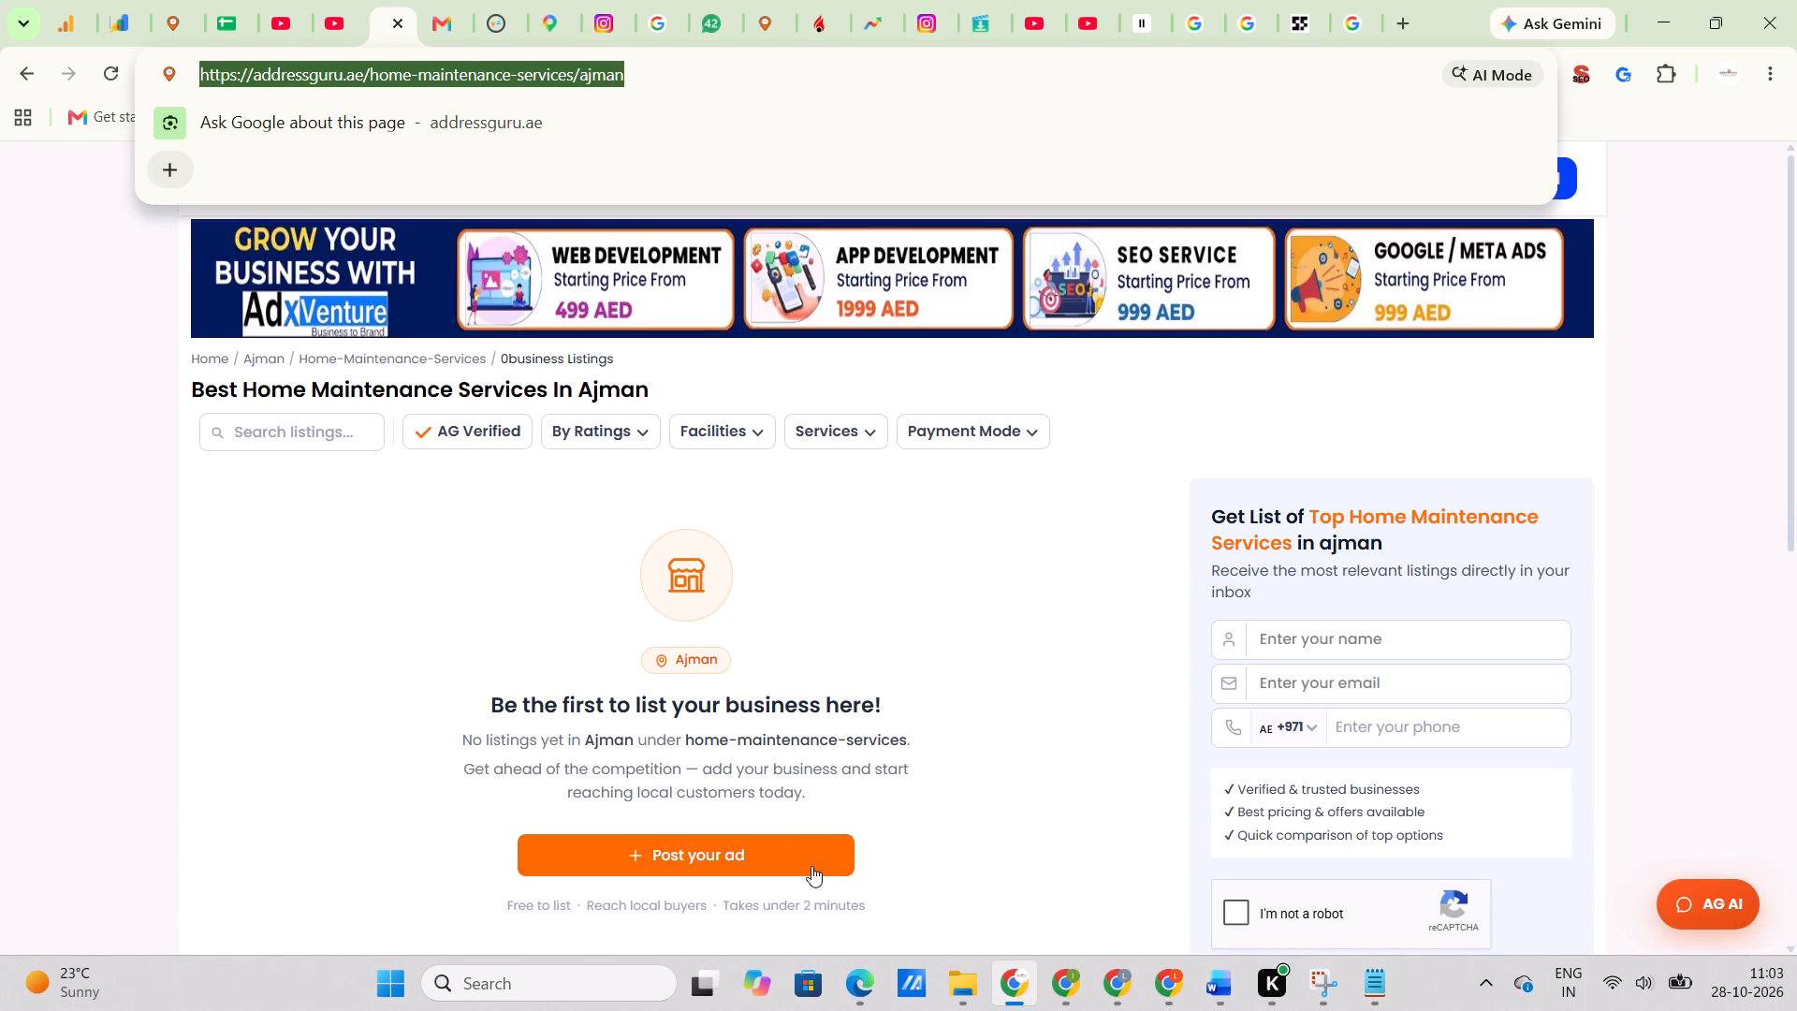
left_click(1060, 997)
left_click(1060, 997)
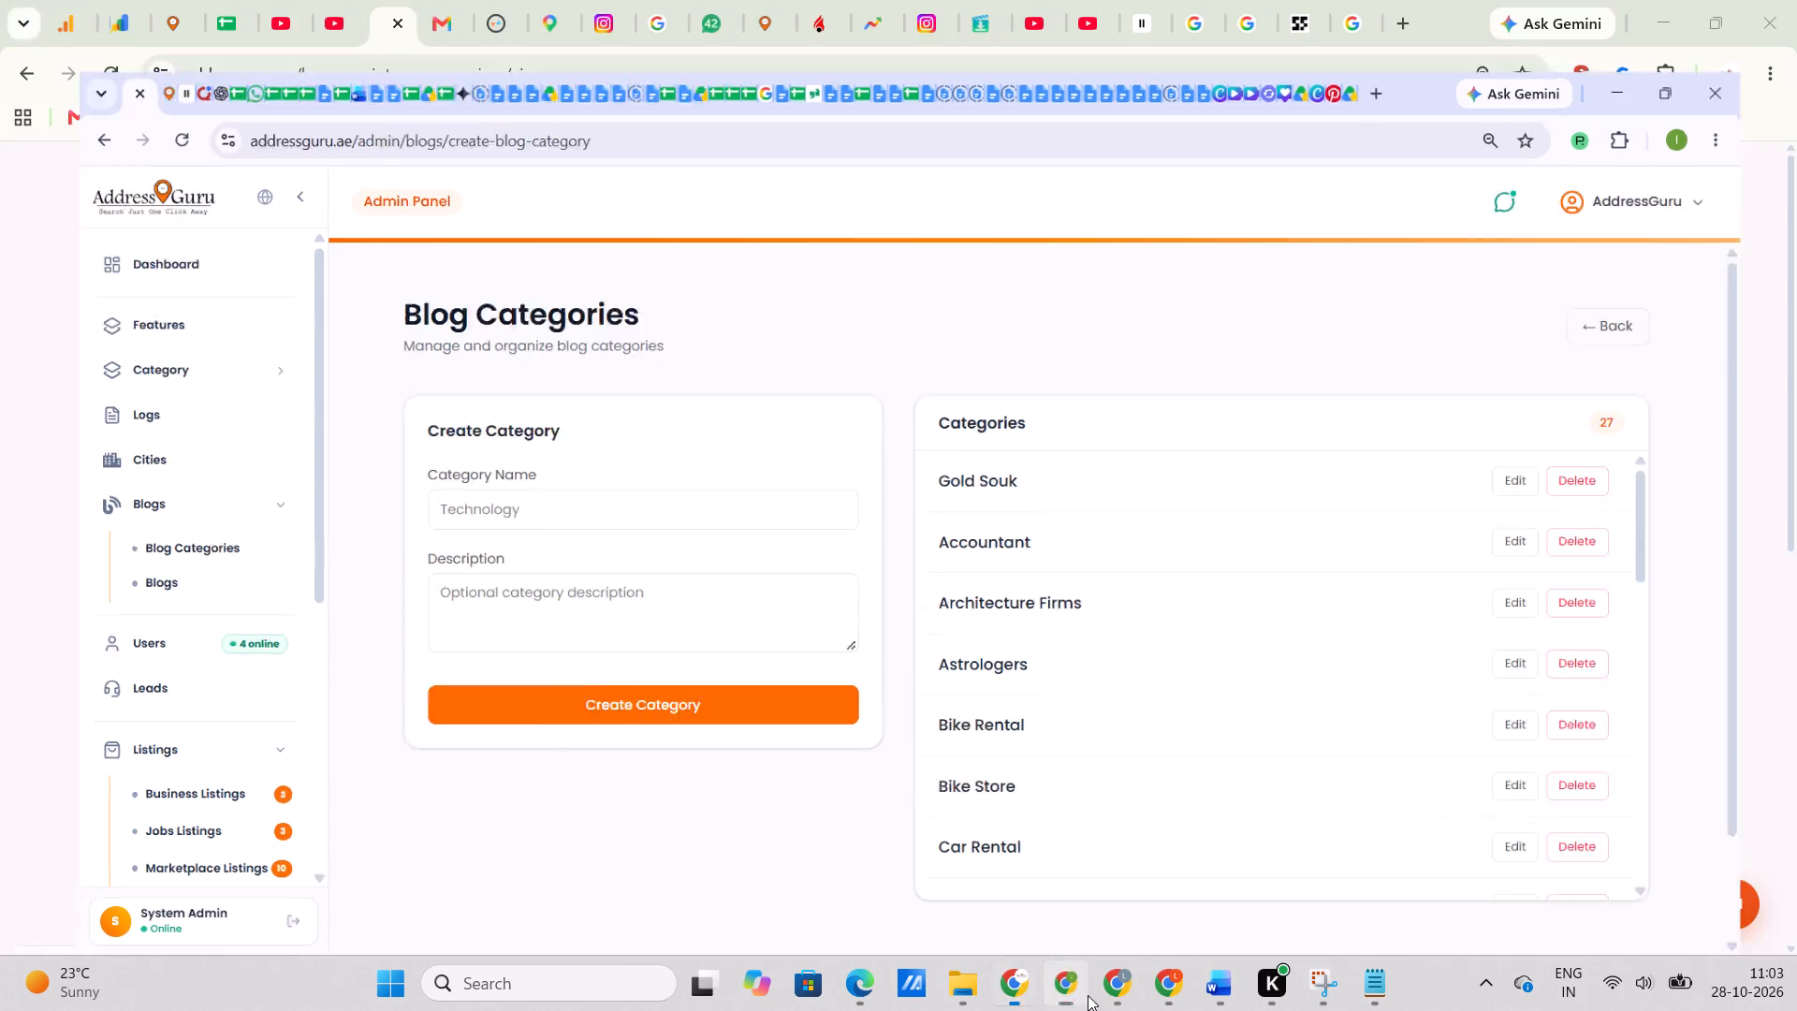
left_click(1132, 989)
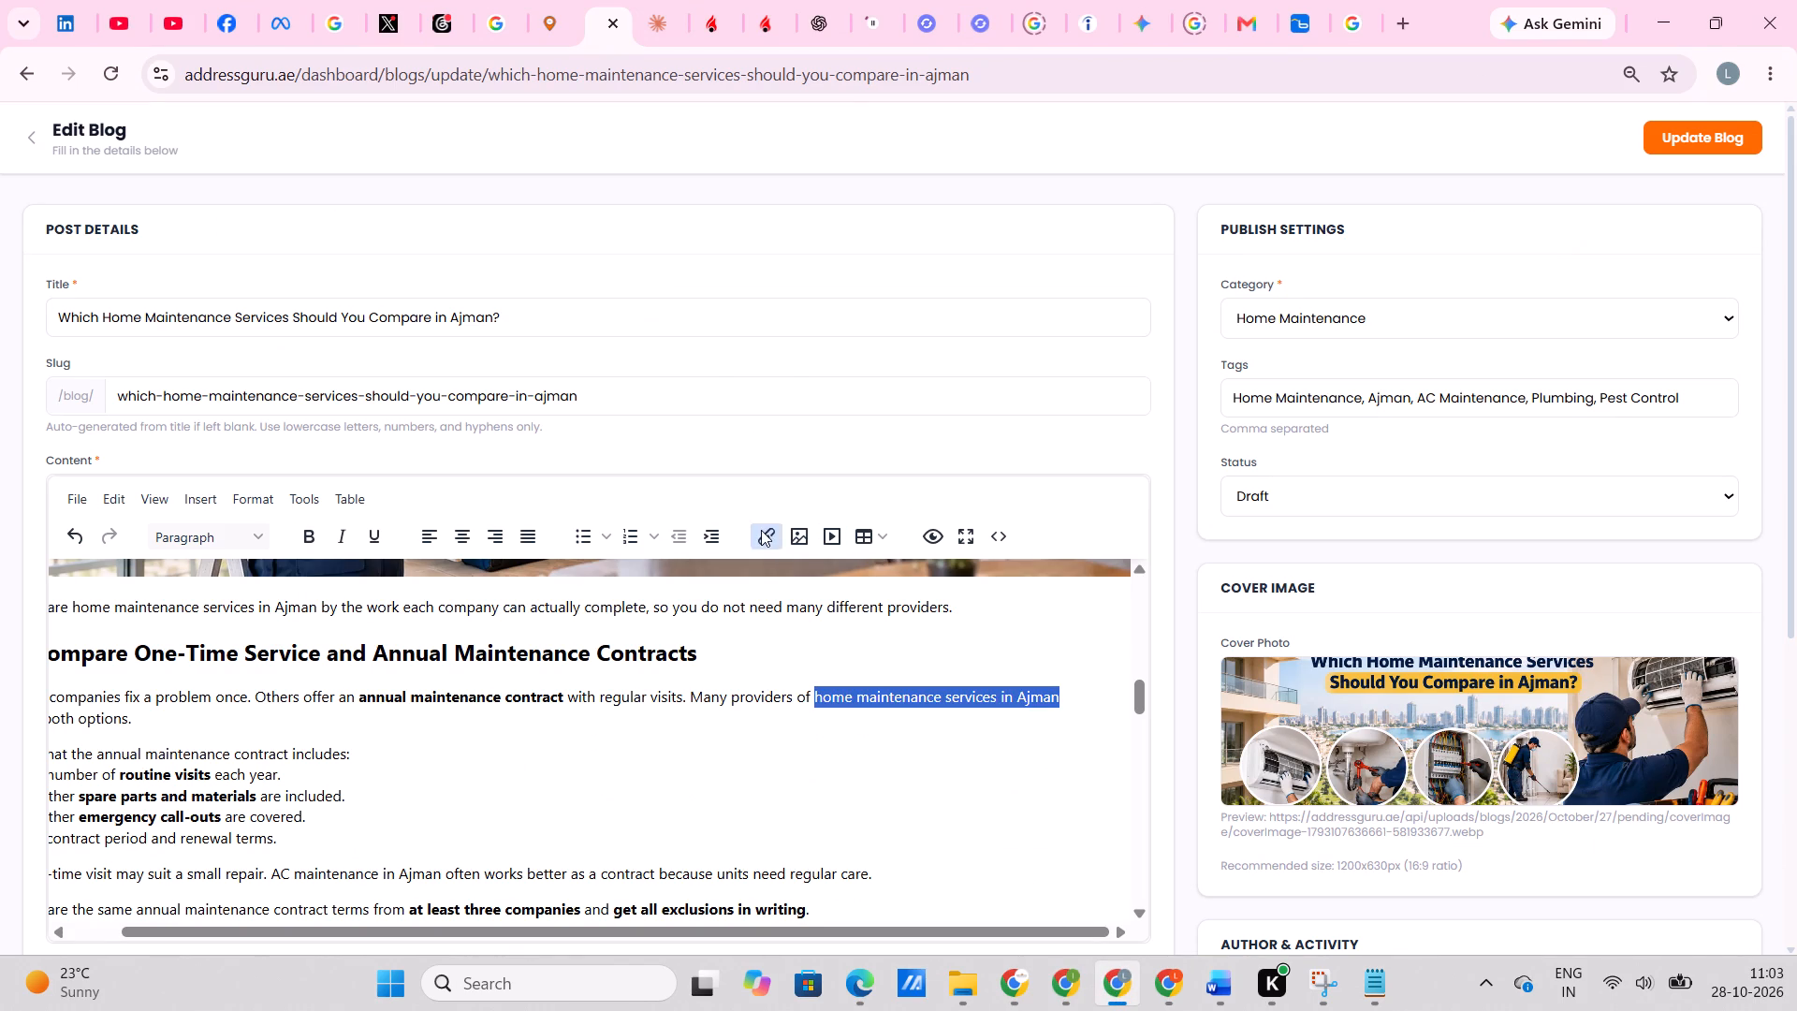
double_click(762, 531)
key("ctrl+v")
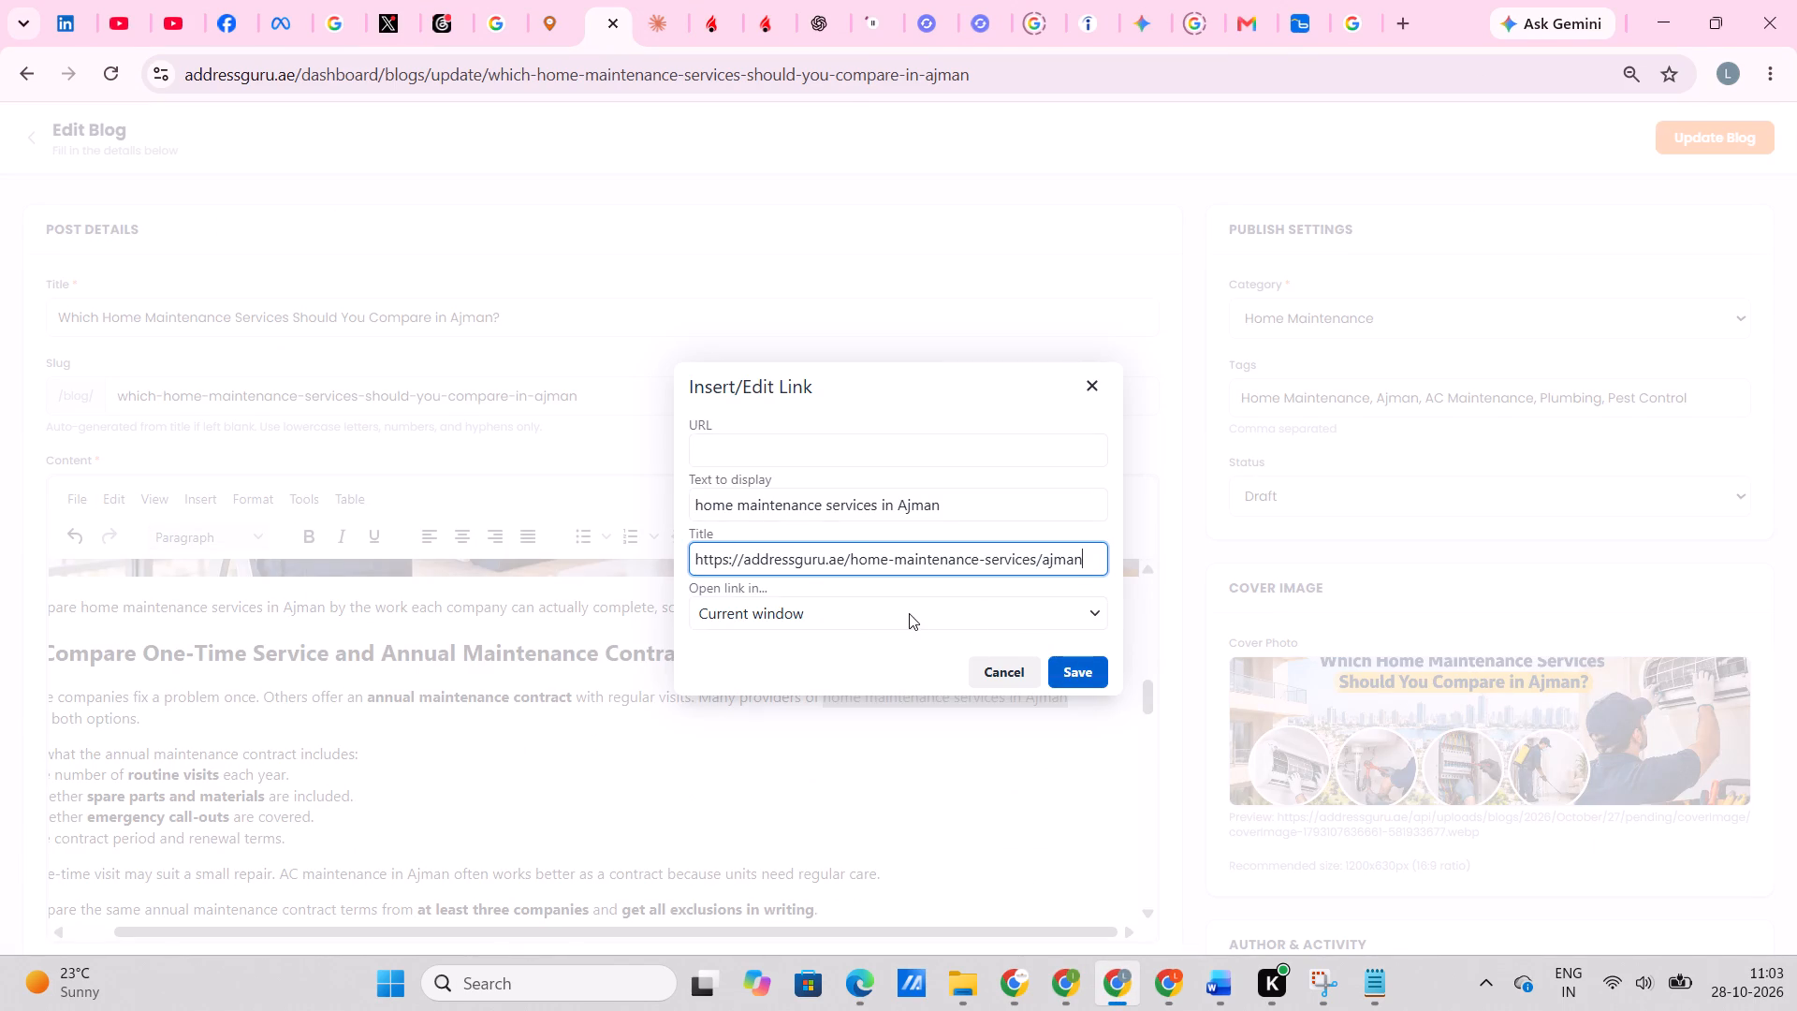
left_click(909, 613)
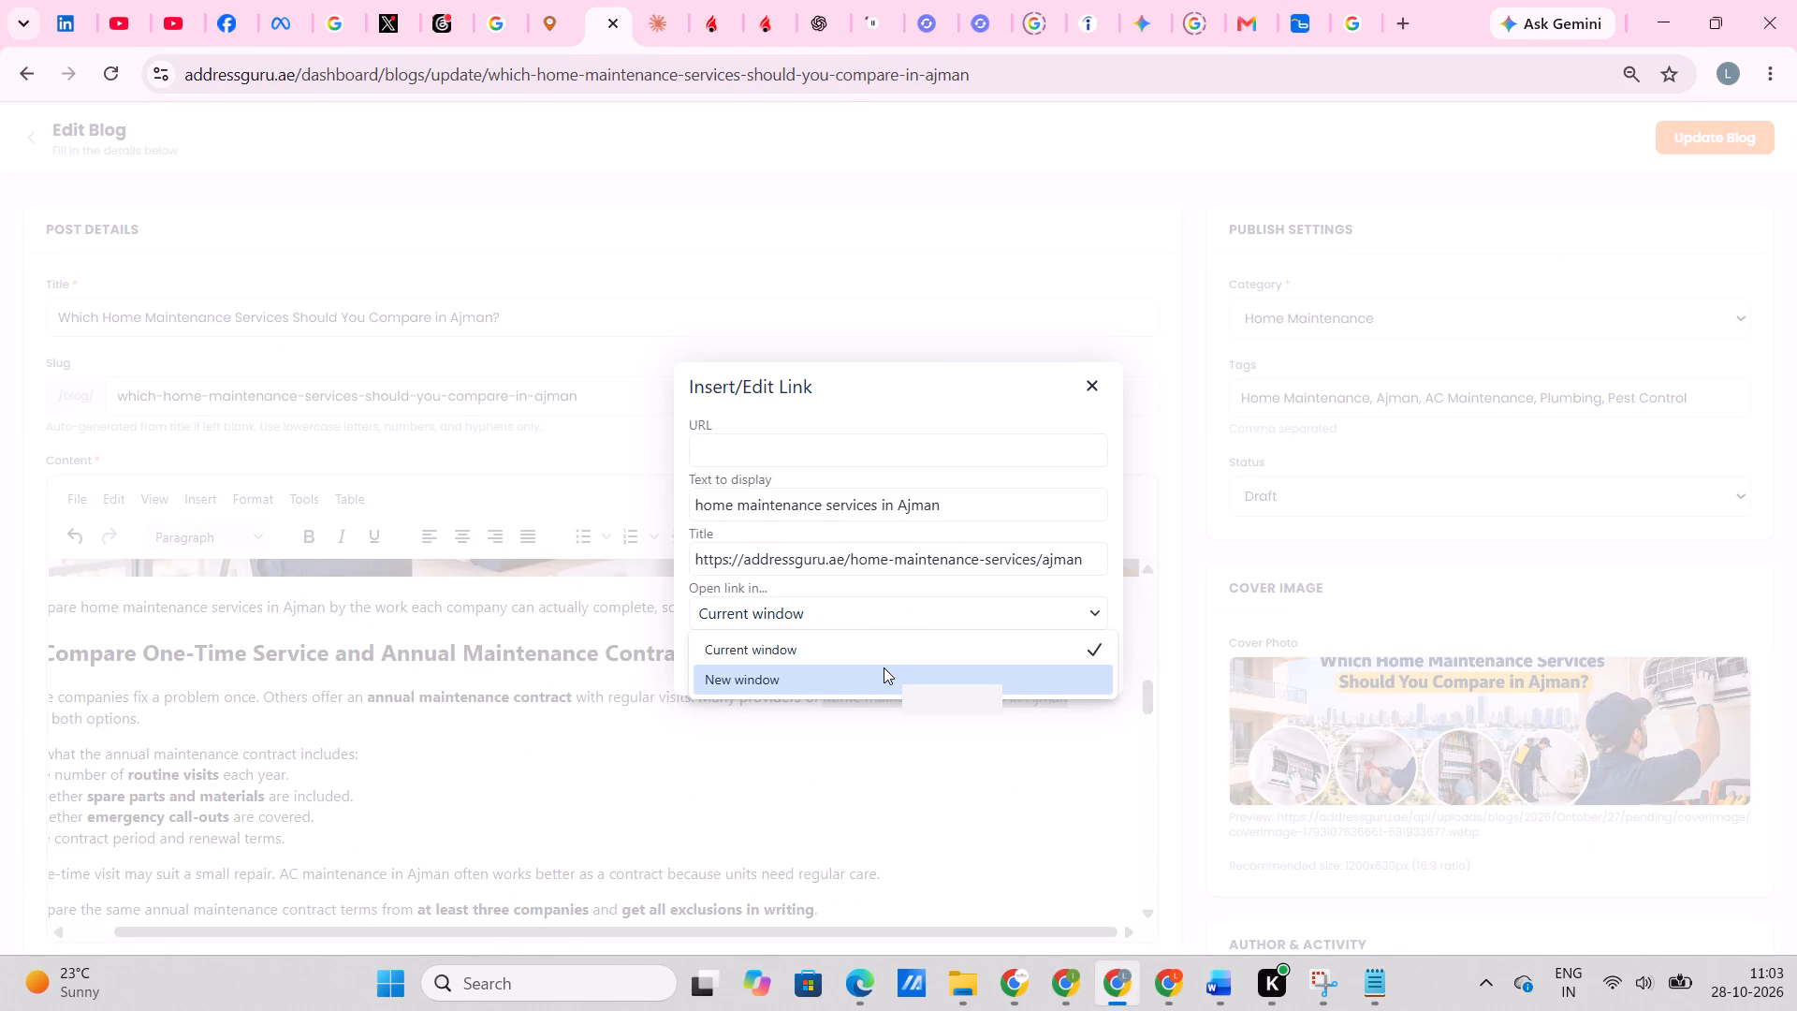
left_click(815, 654)
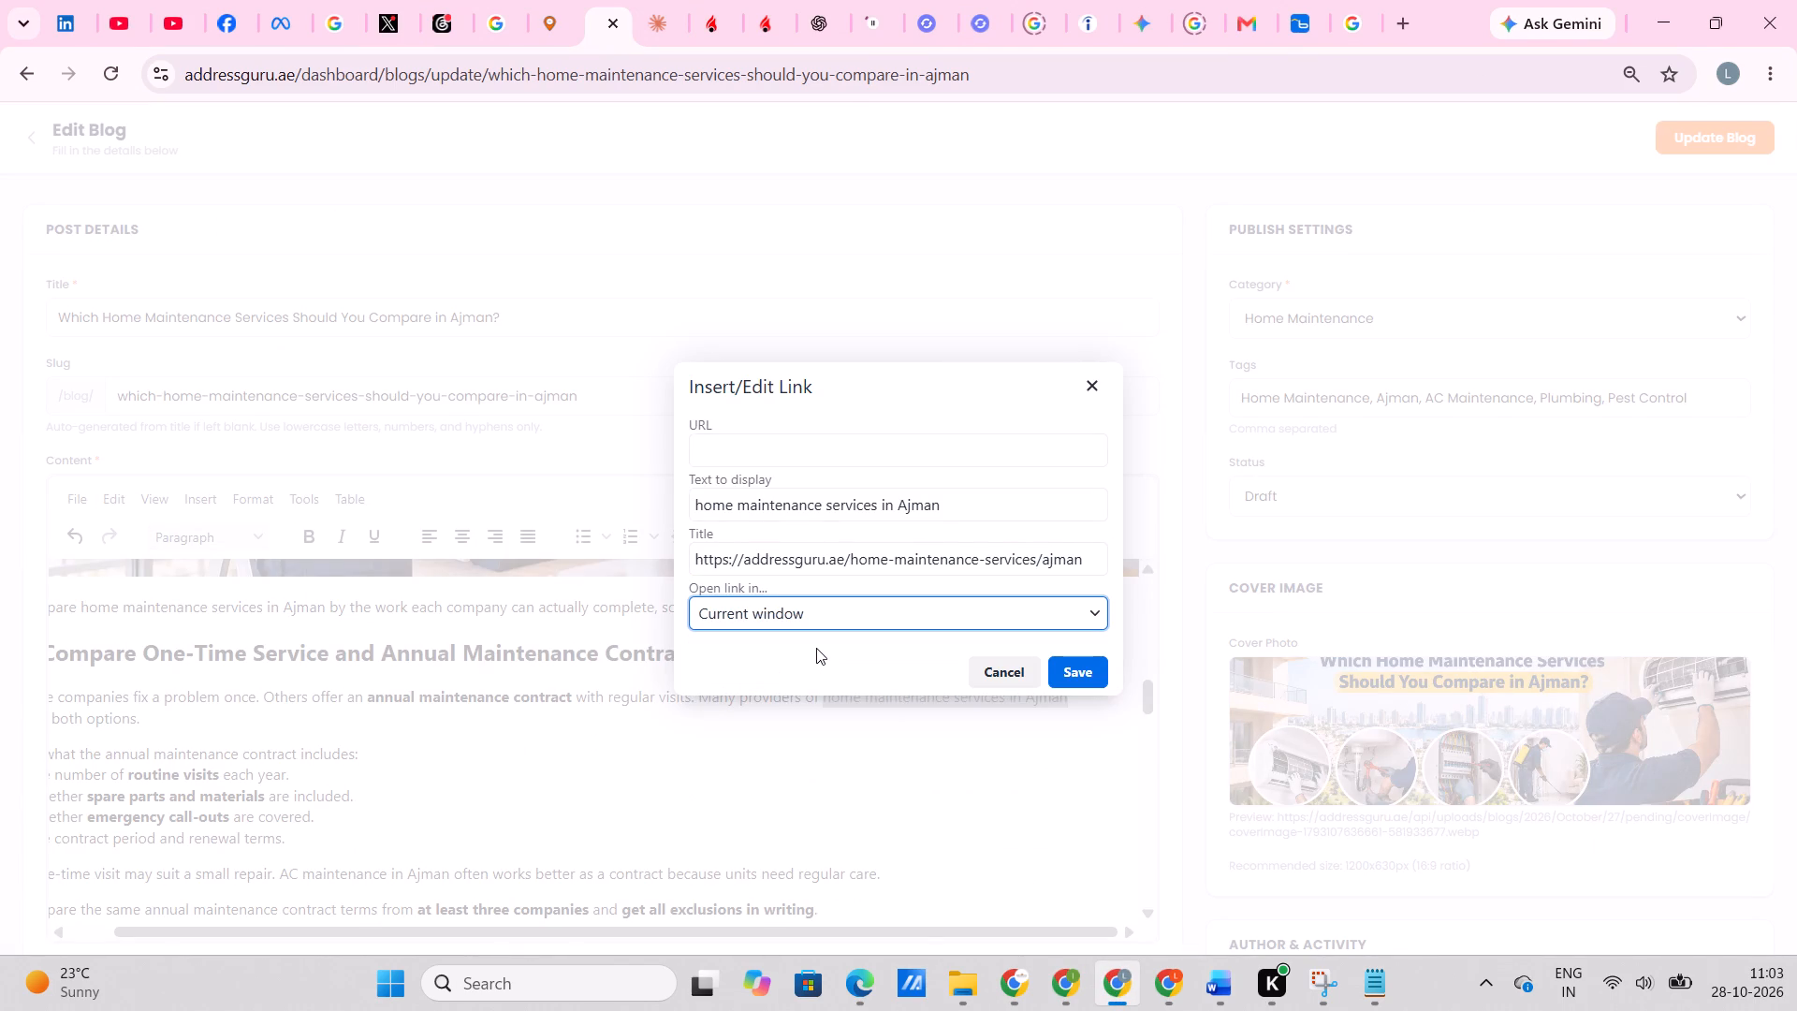
key("ctrl+z")
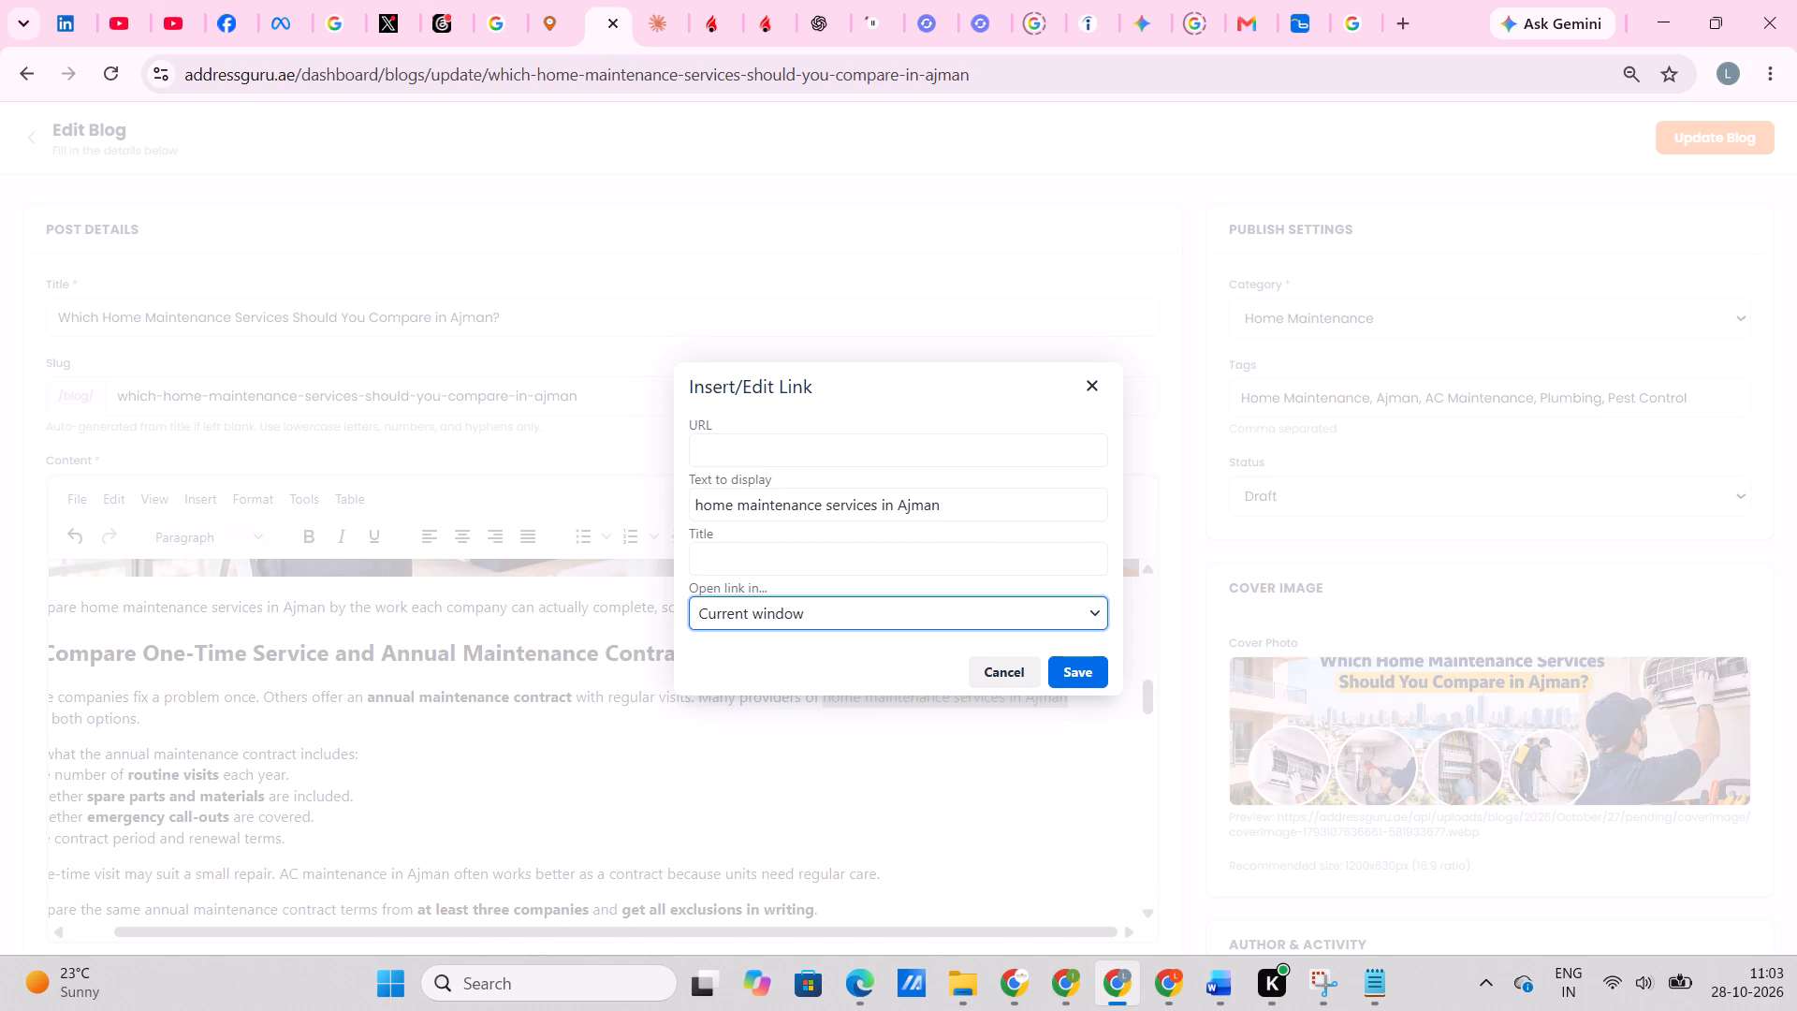
left_click(804, 457)
key("ctrl+v")
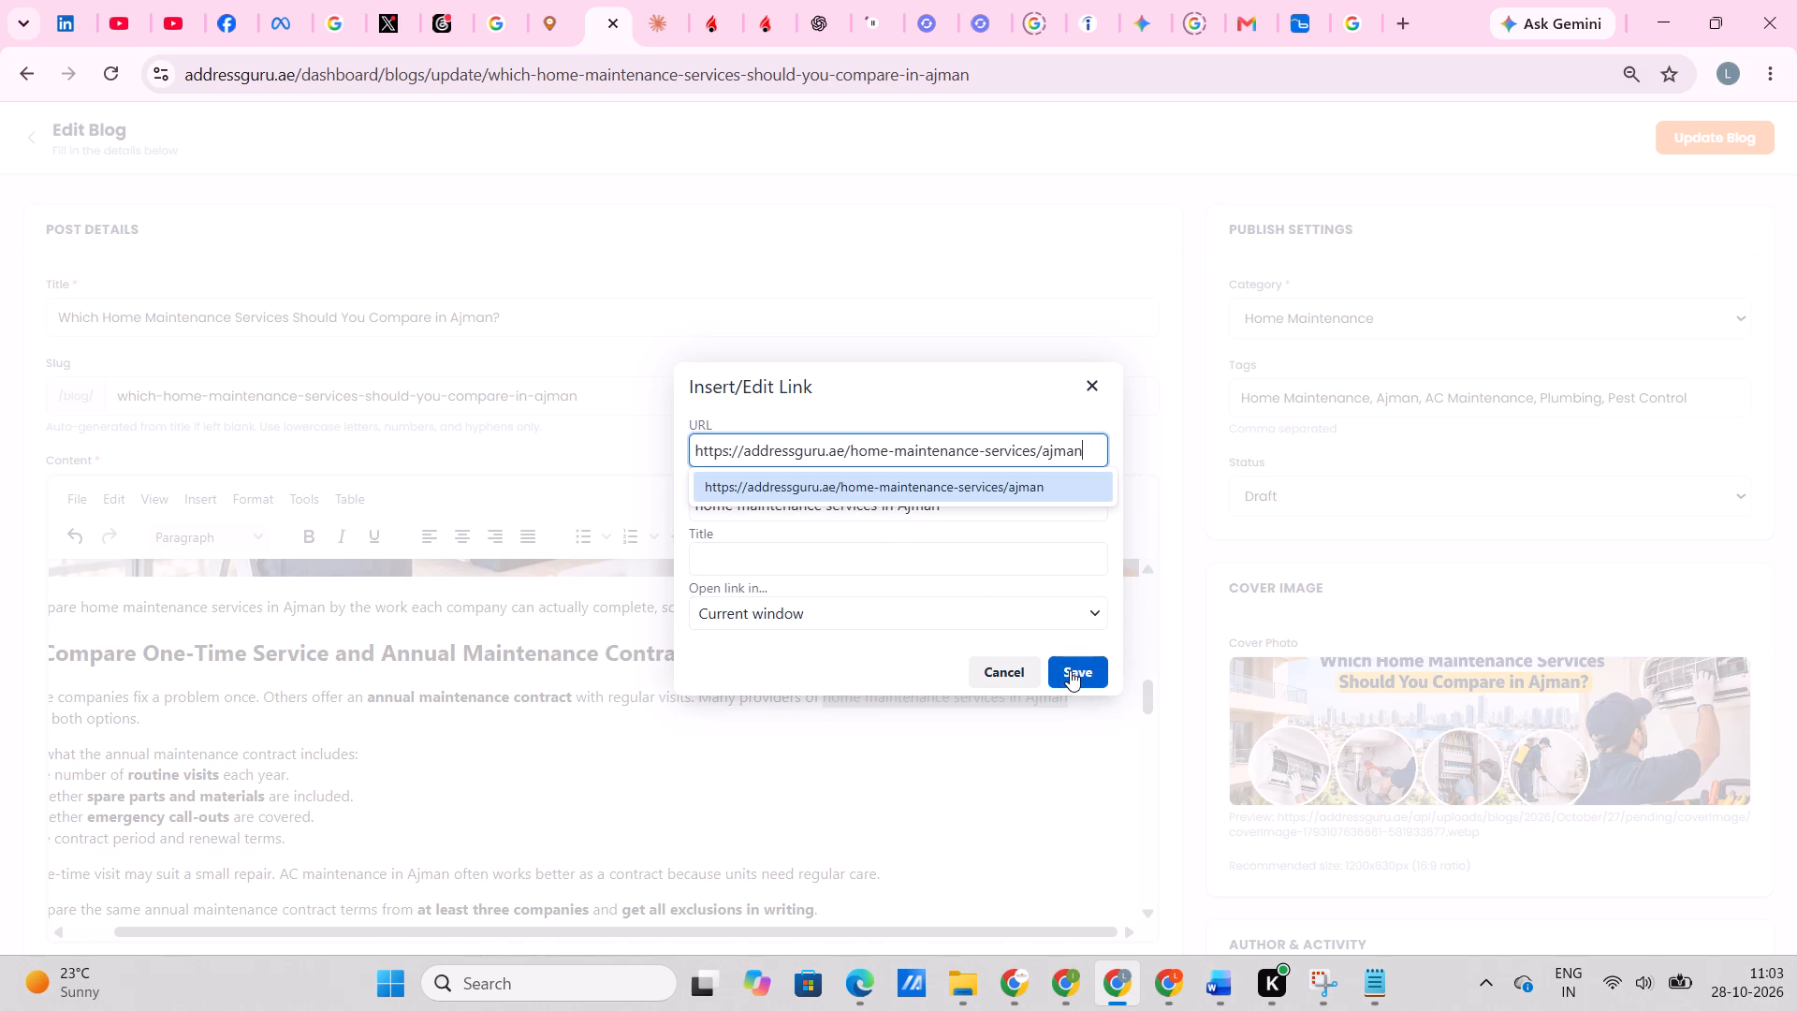
left_click(834, 615)
left_click(831, 674)
left_click(1083, 677)
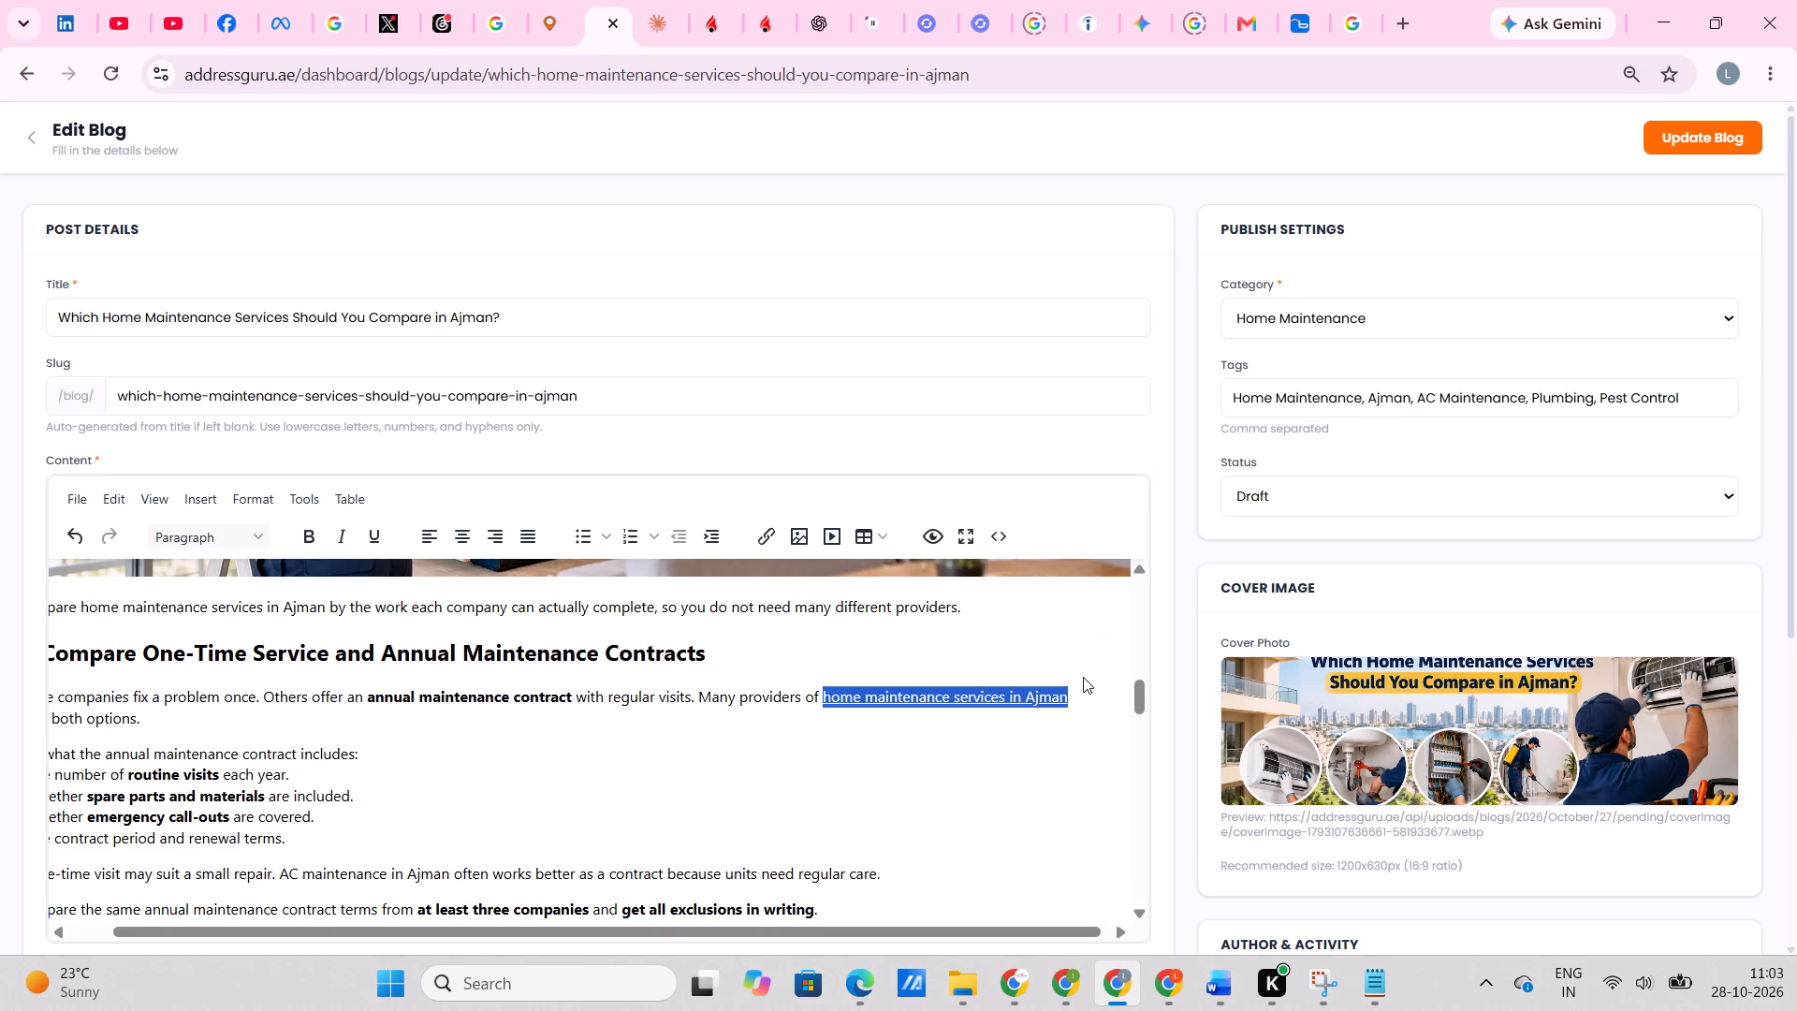
left_click(577, 754)
Join the "Compare the same annual maintenance contract terms" sentence onto the preceding "A one-time visit" paragraph in section 2.
scroll(549, 746, "right", 1)
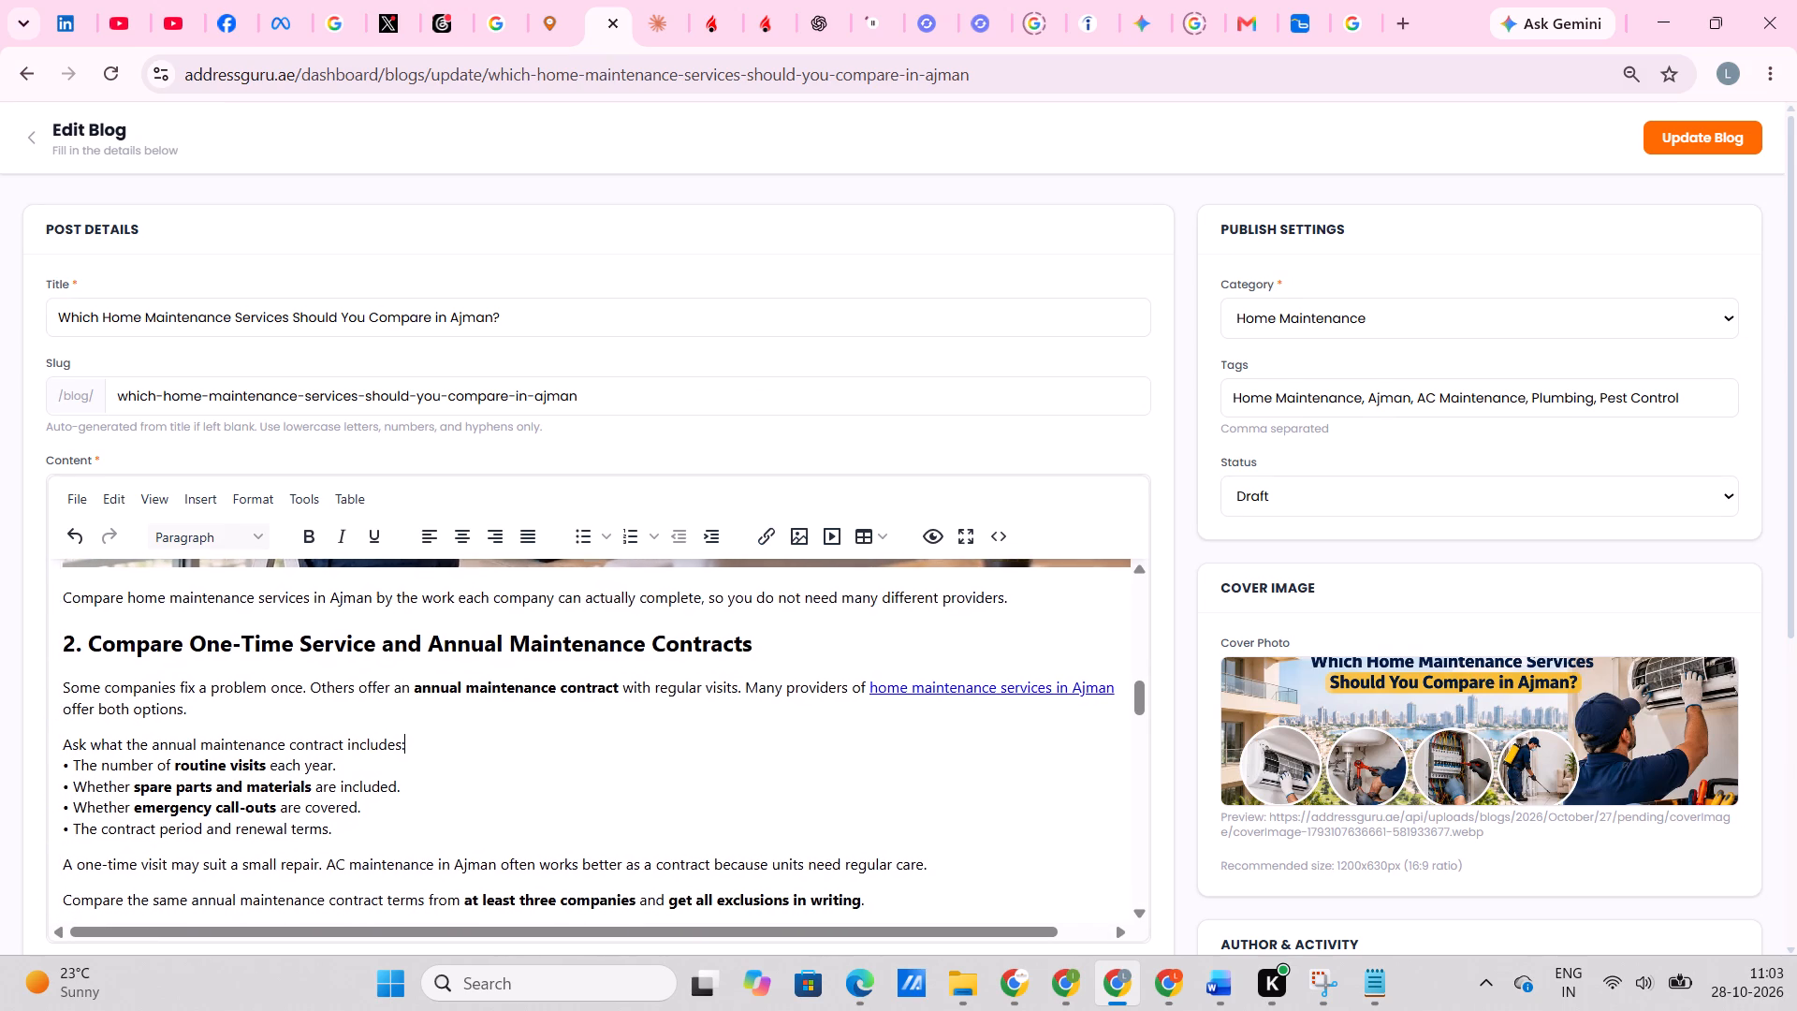
scroll(476, 741, "right", 1)
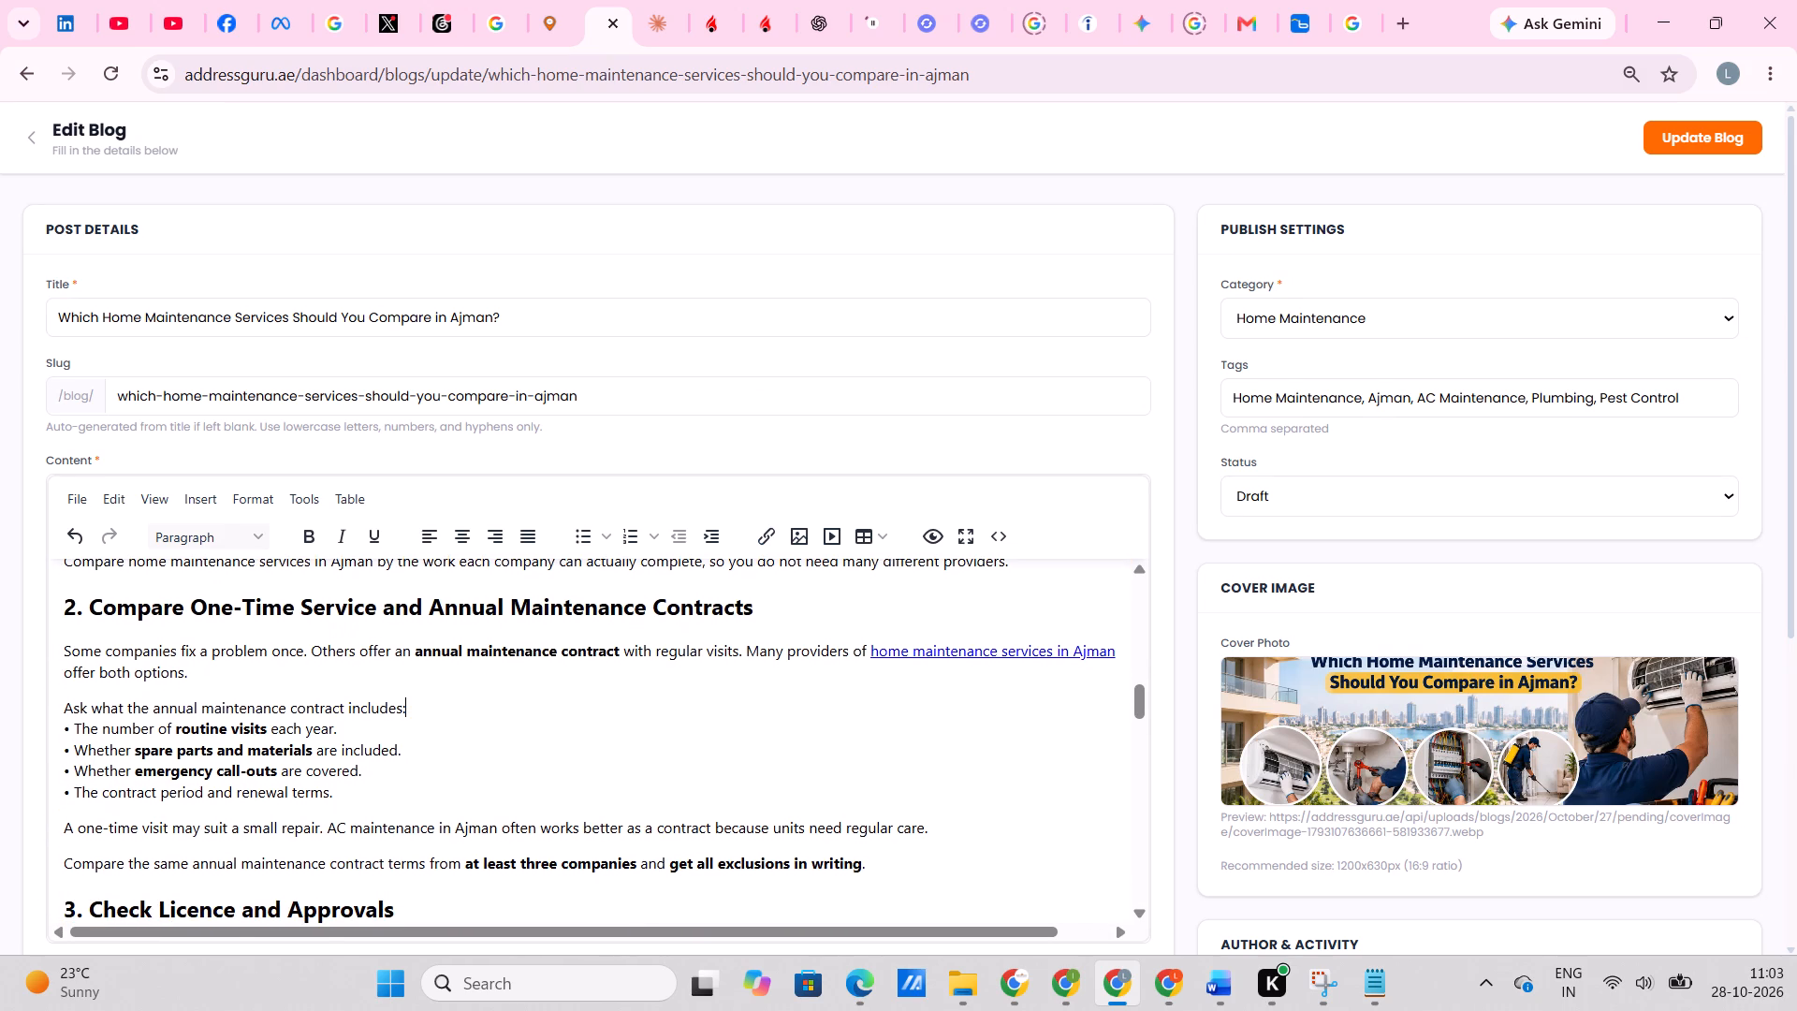
scroll(390, 716, "down", 1)
left_click(67, 776)
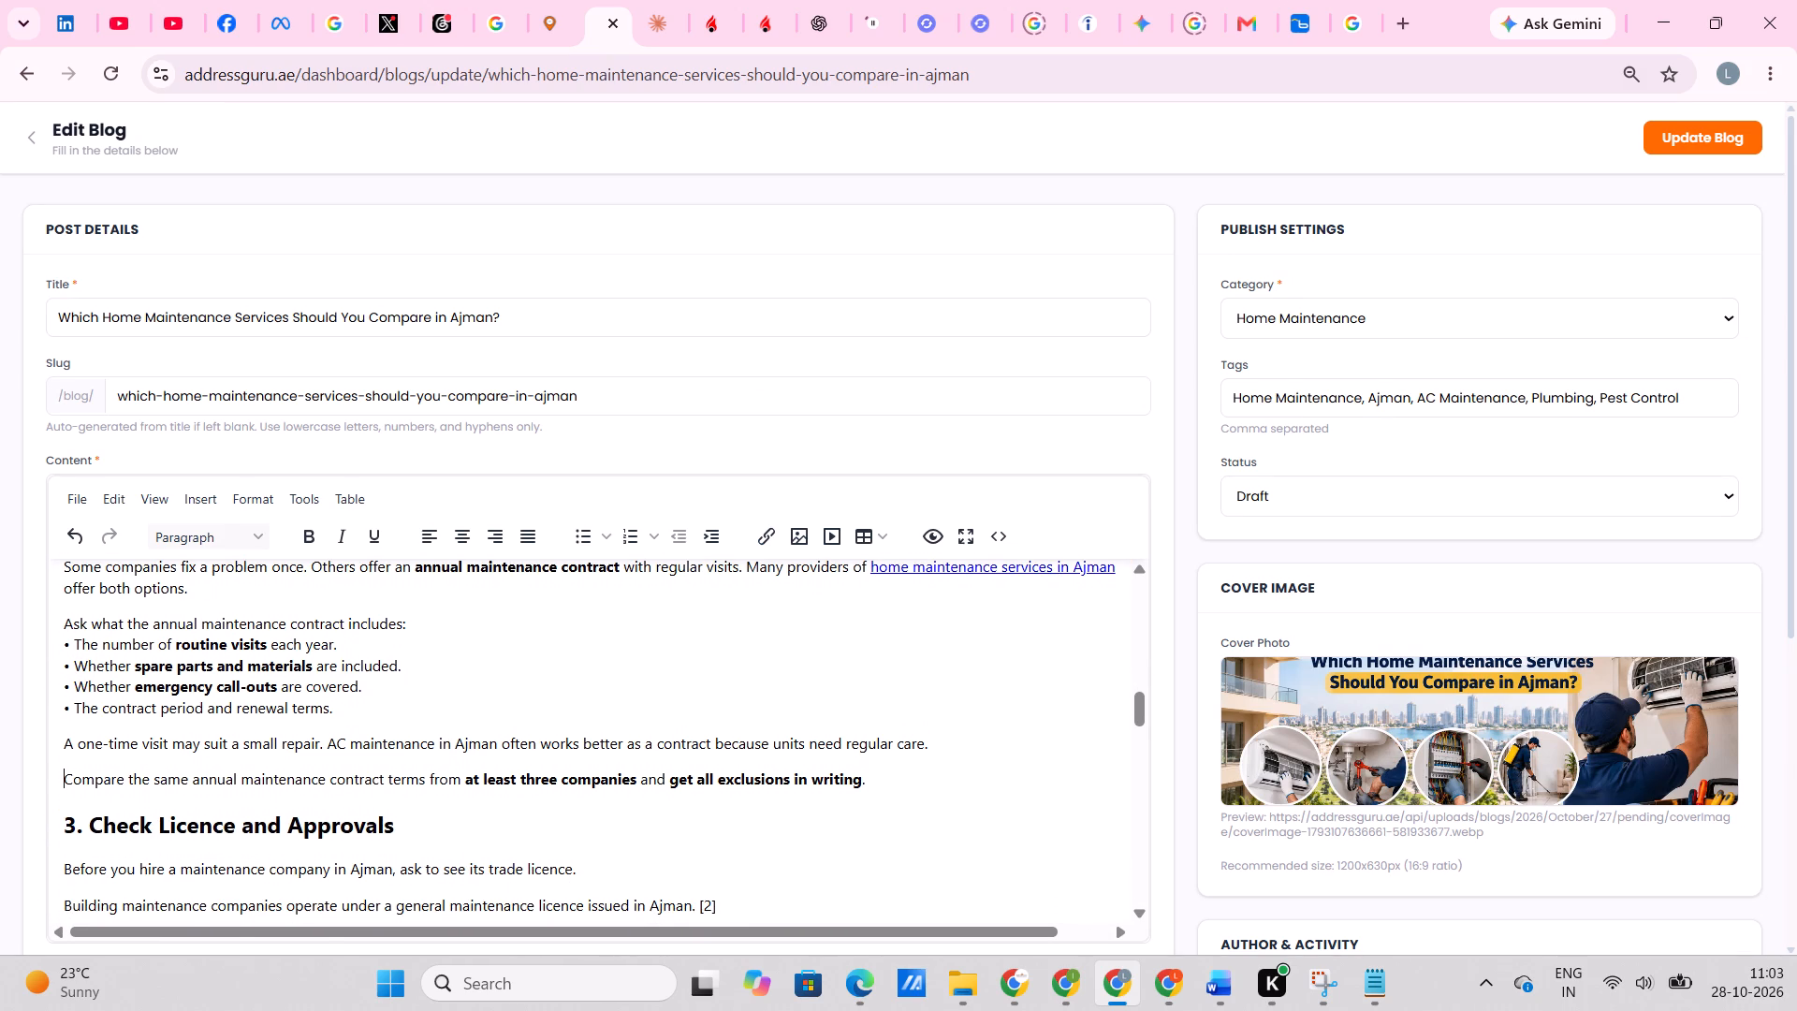
key("BackSpace")
key("space")
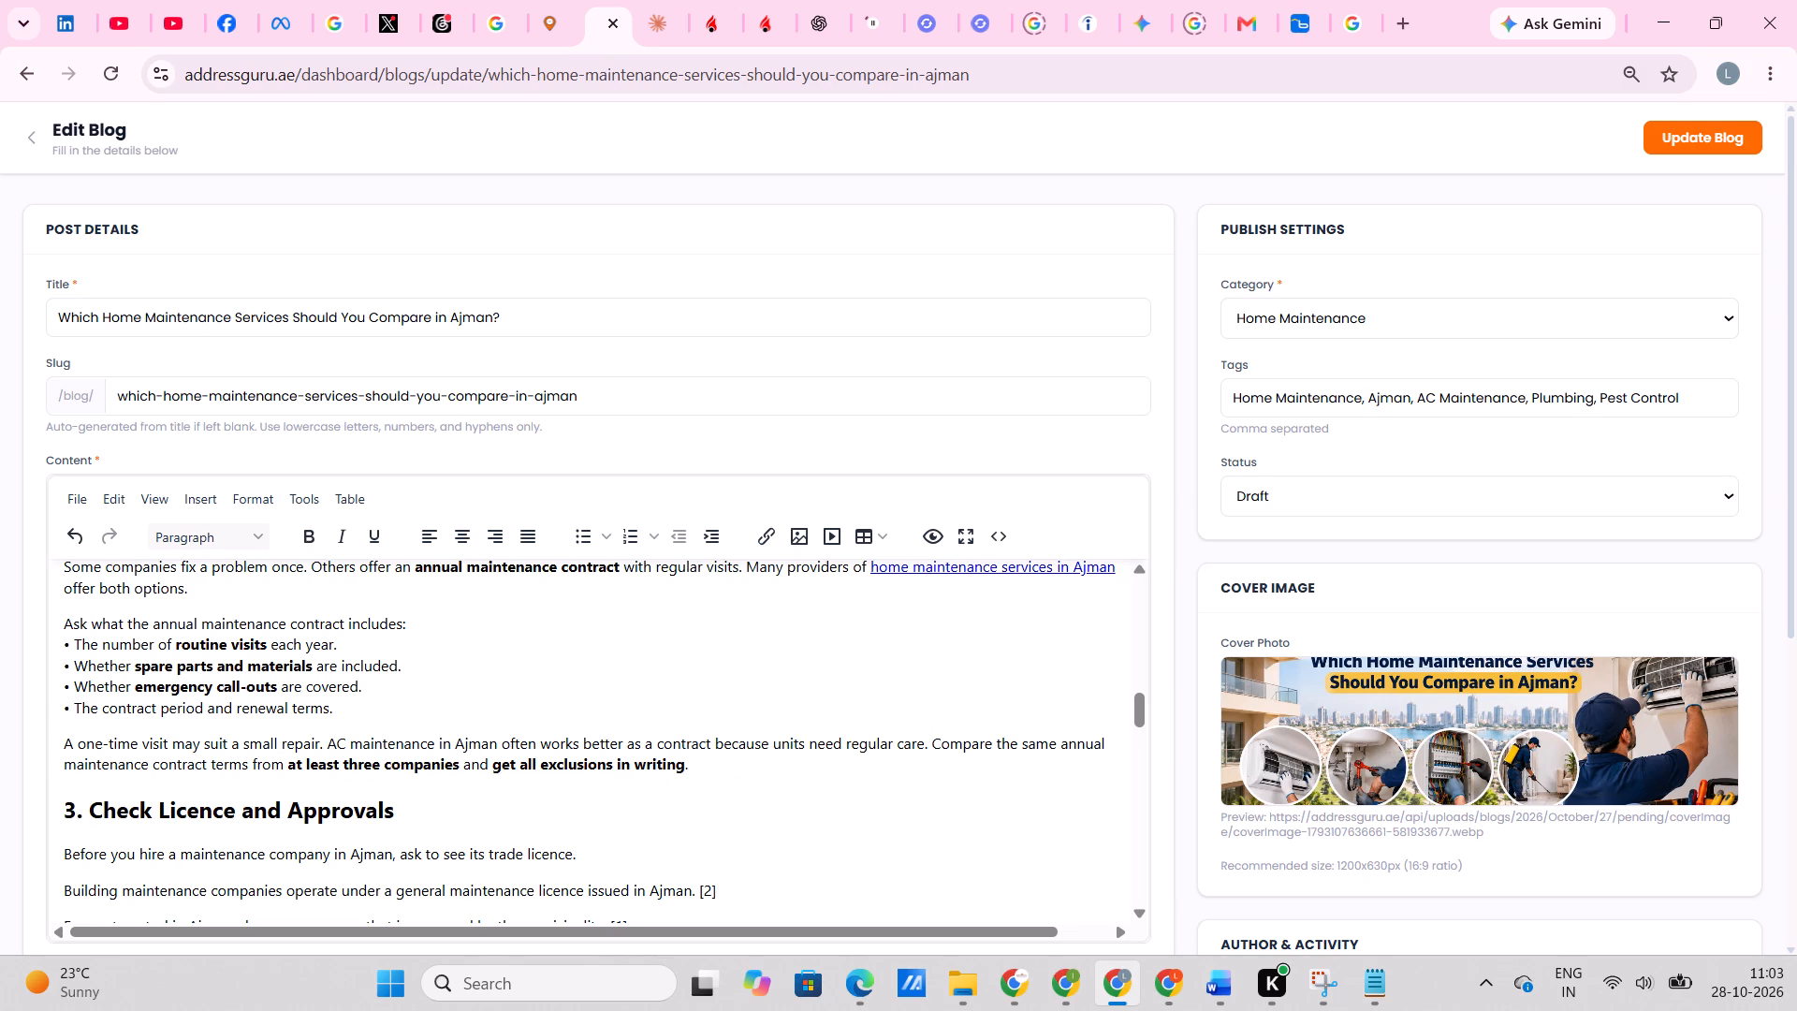
left_click_drag(329, 742, 342, 744)
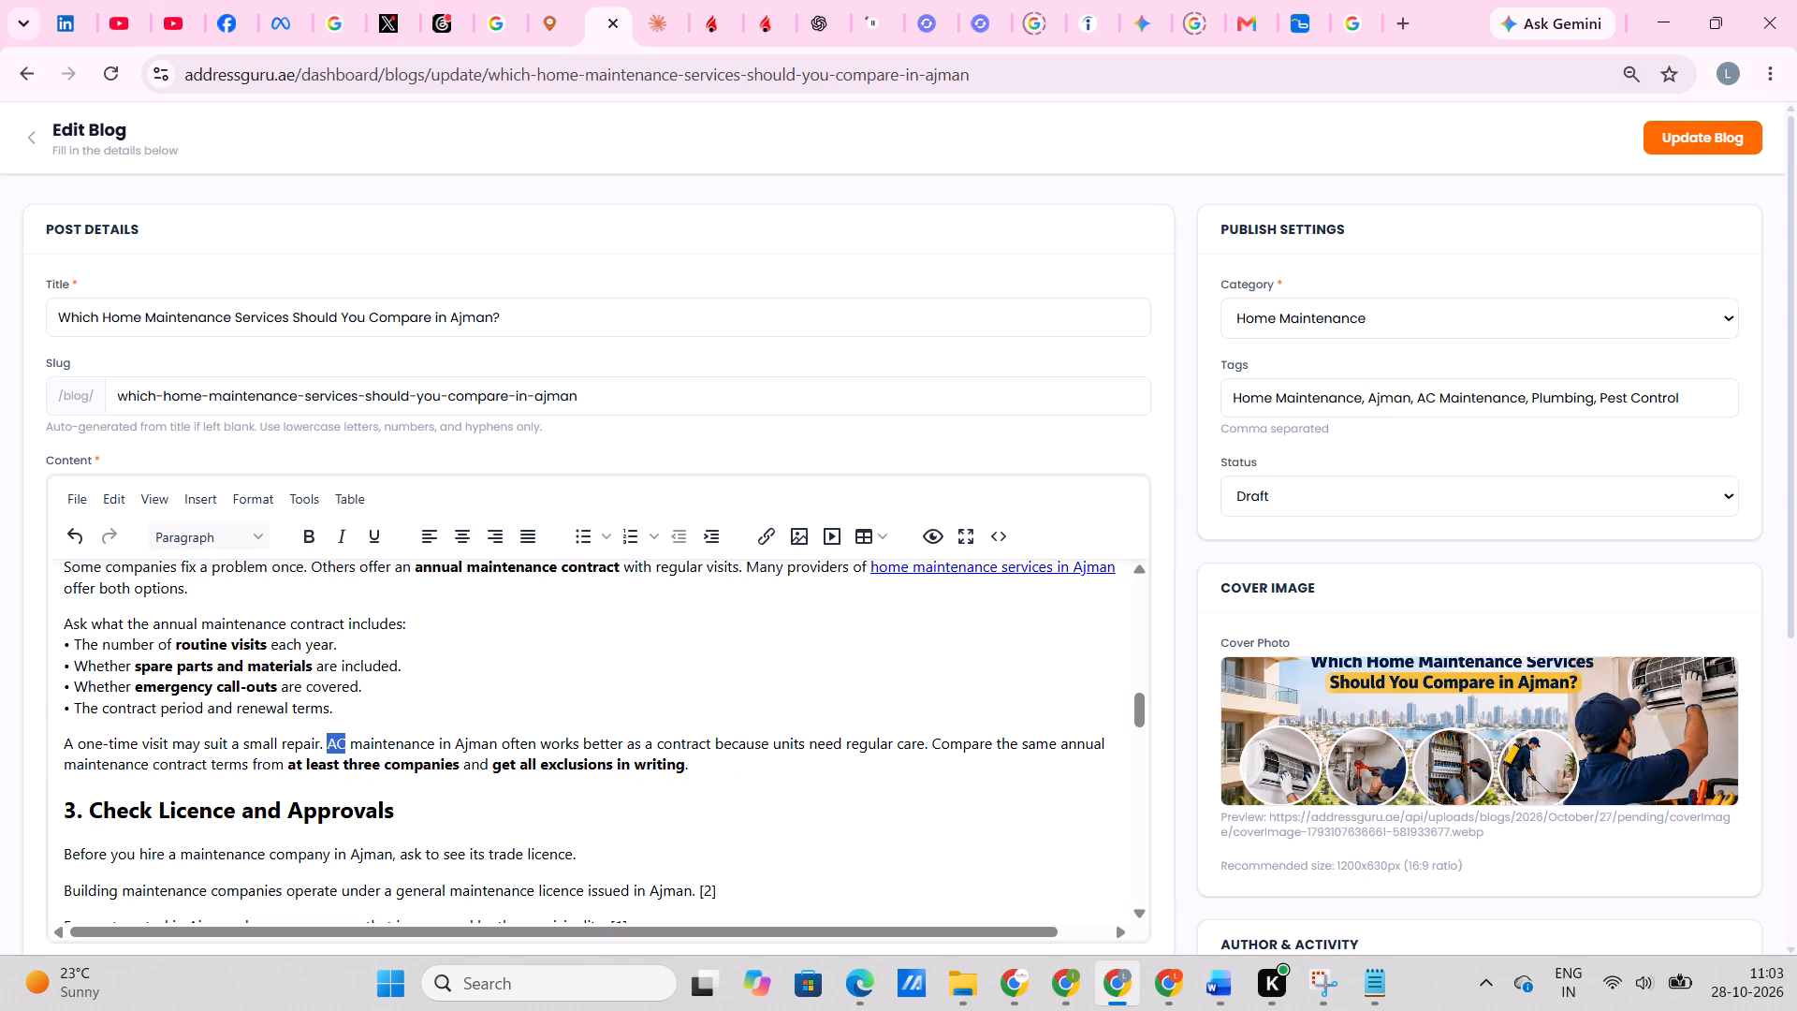
left_click(426, 748)
Join the "Building maintenance companies operate" sentence onto the first paragraph of section 3, Check Licence and Approvals.
scroll(426, 747, "down", 1)
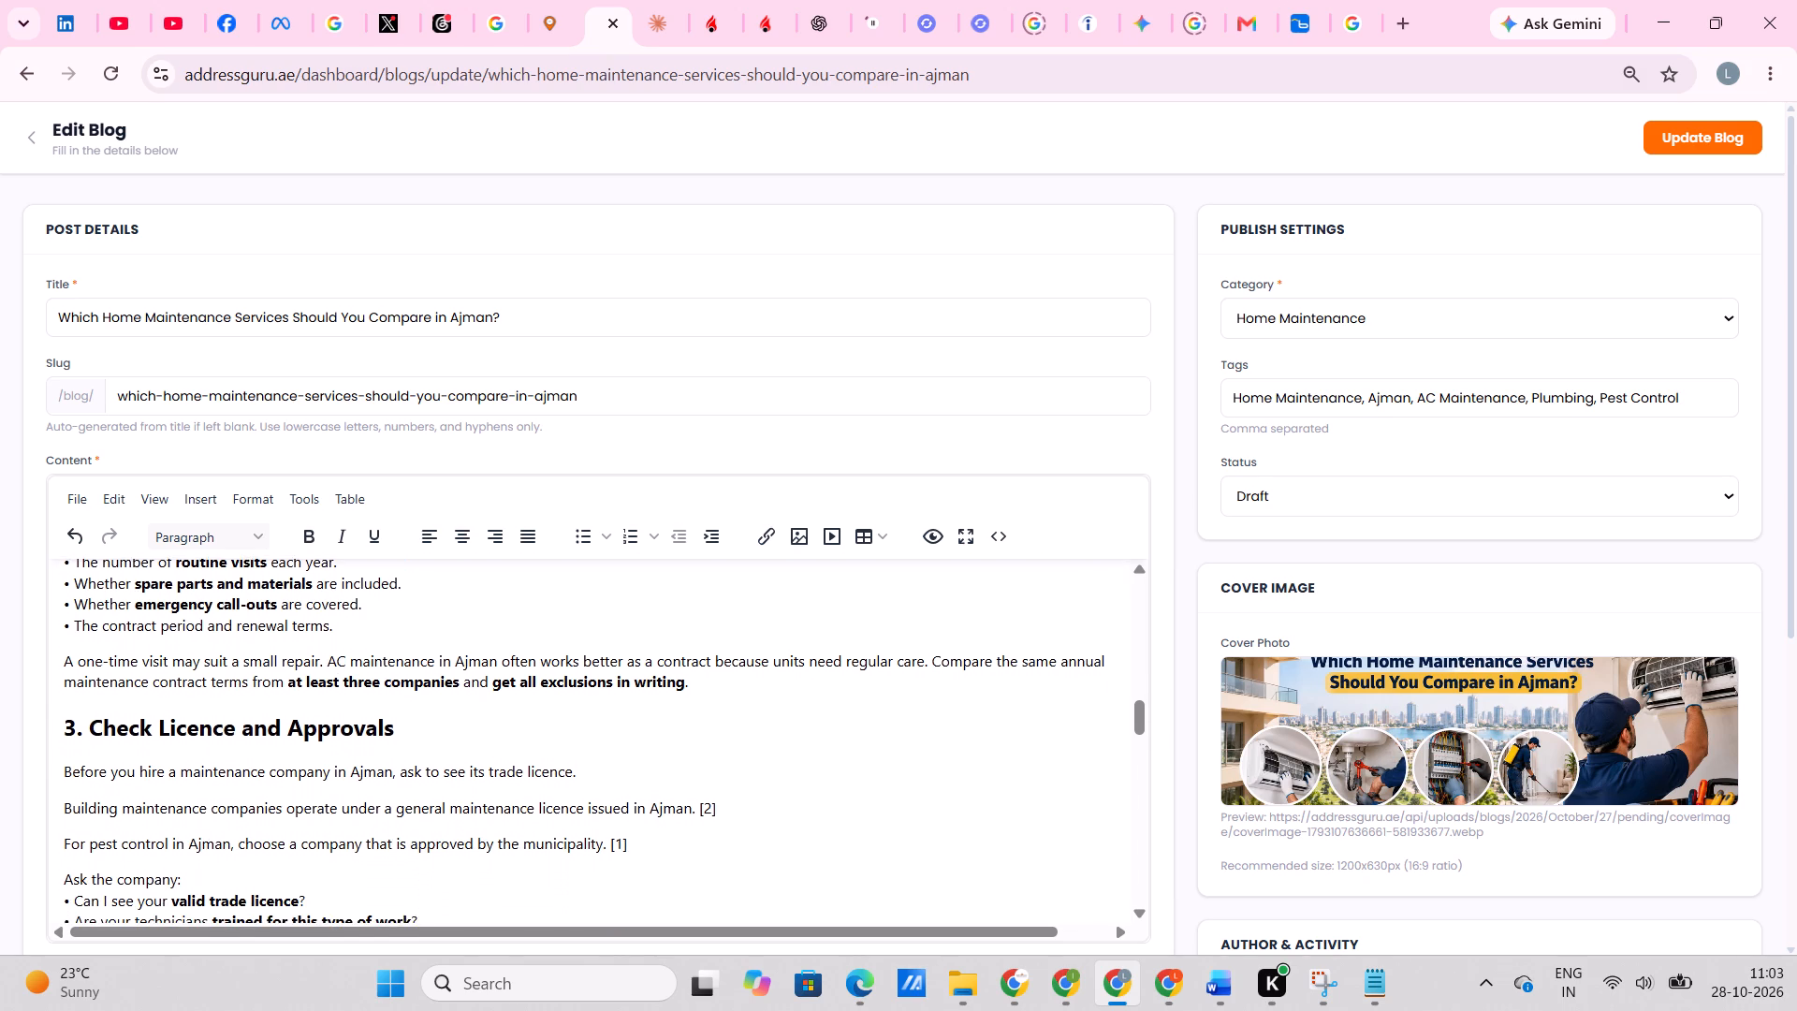
scroll(416, 747, "down", 1)
left_click(65, 743)
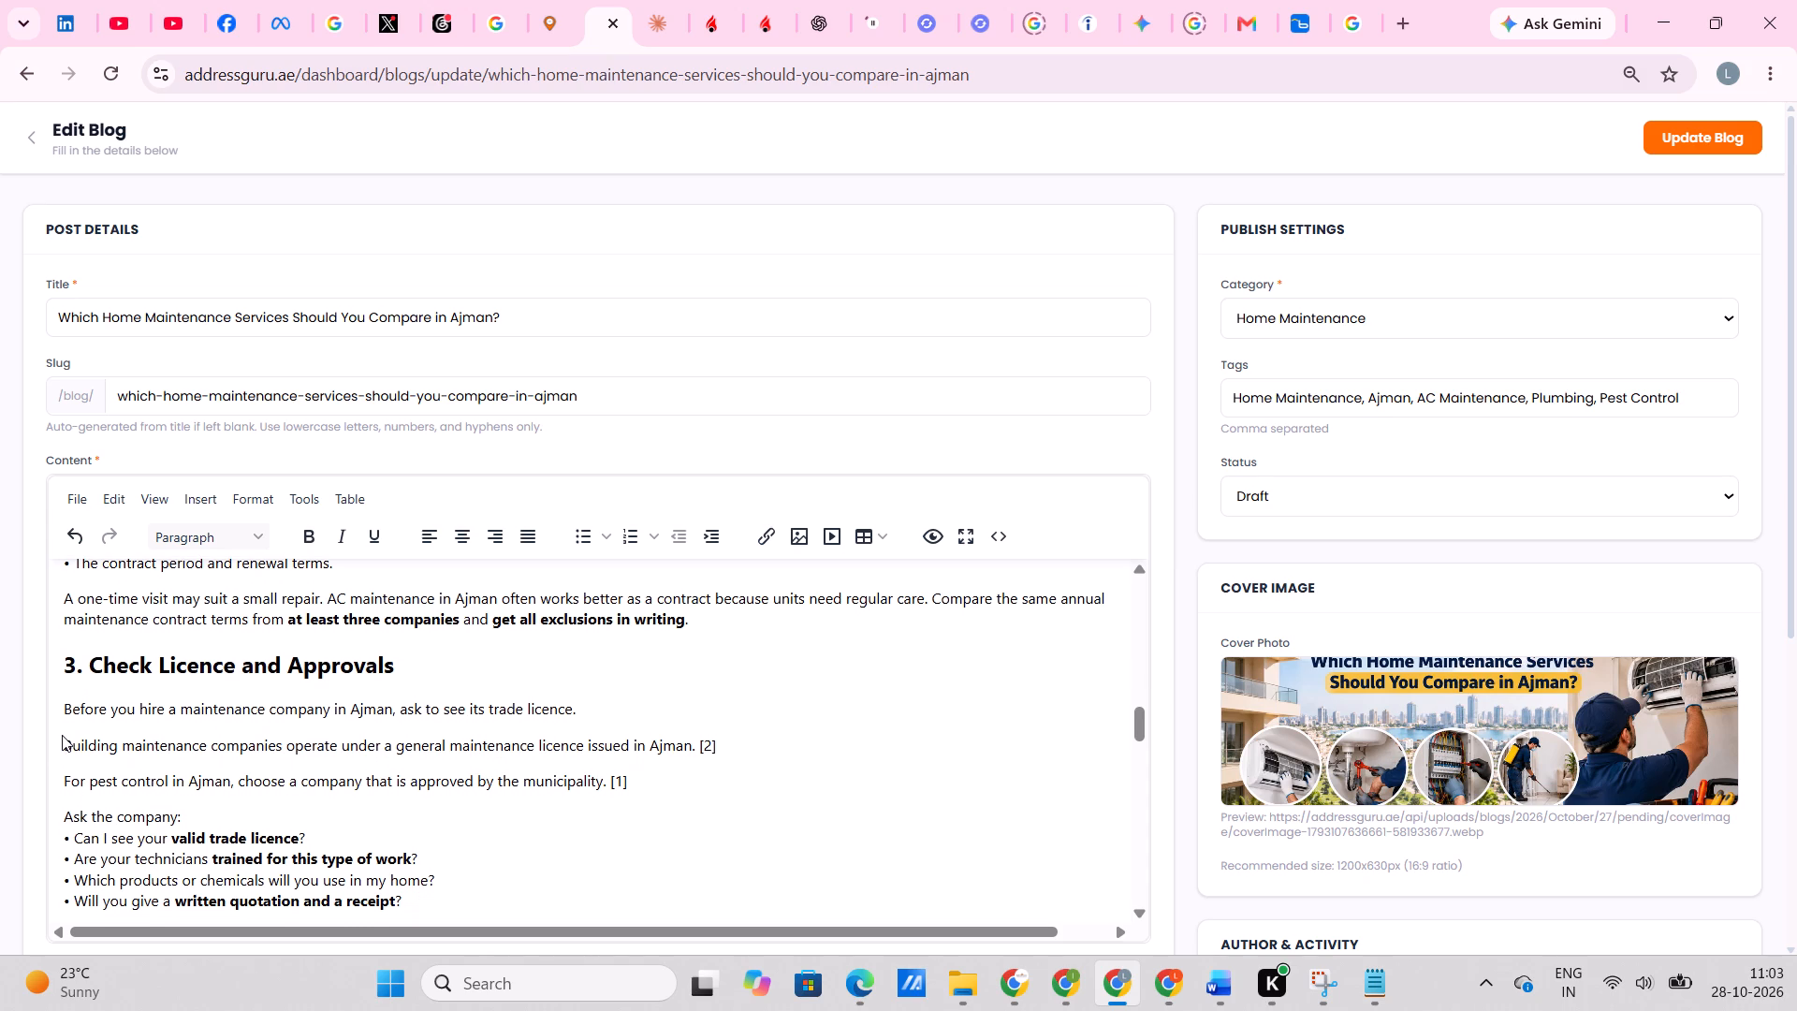
key("BackSpace")
key("space")
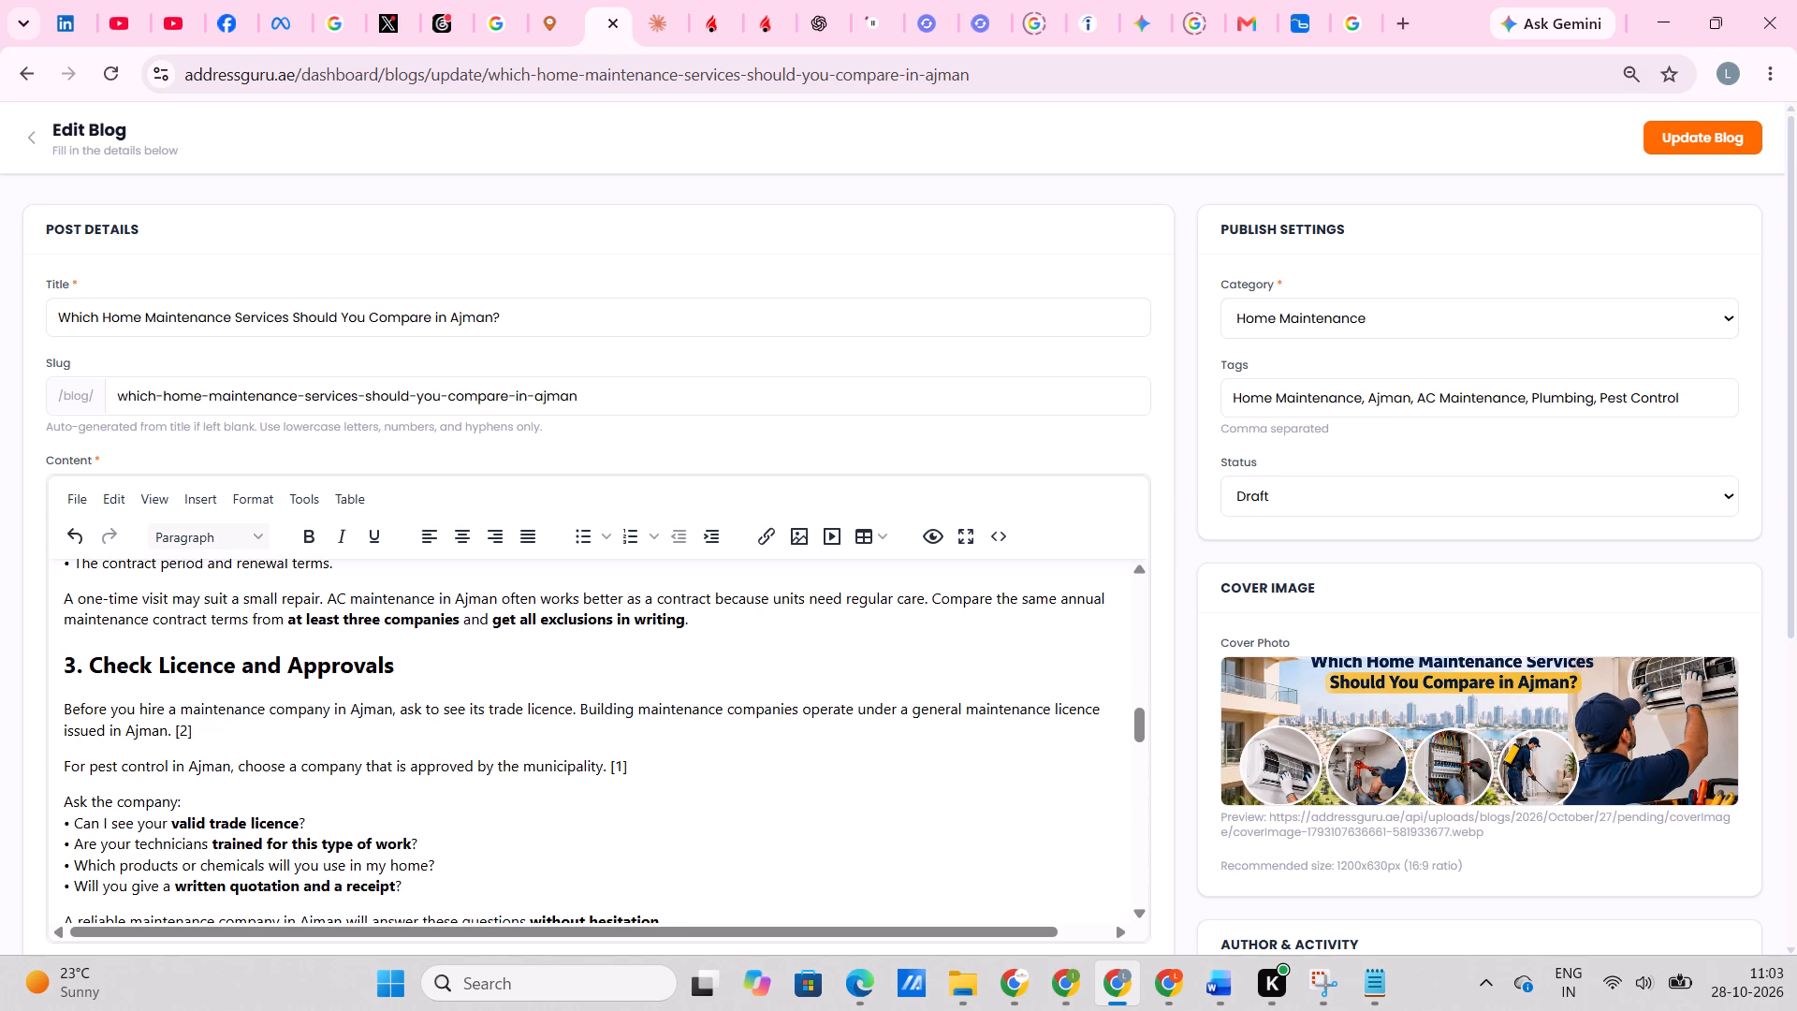
Bold "trade licence." in the first paragraph of section 3.
left_click_drag(488, 706, 550, 704)
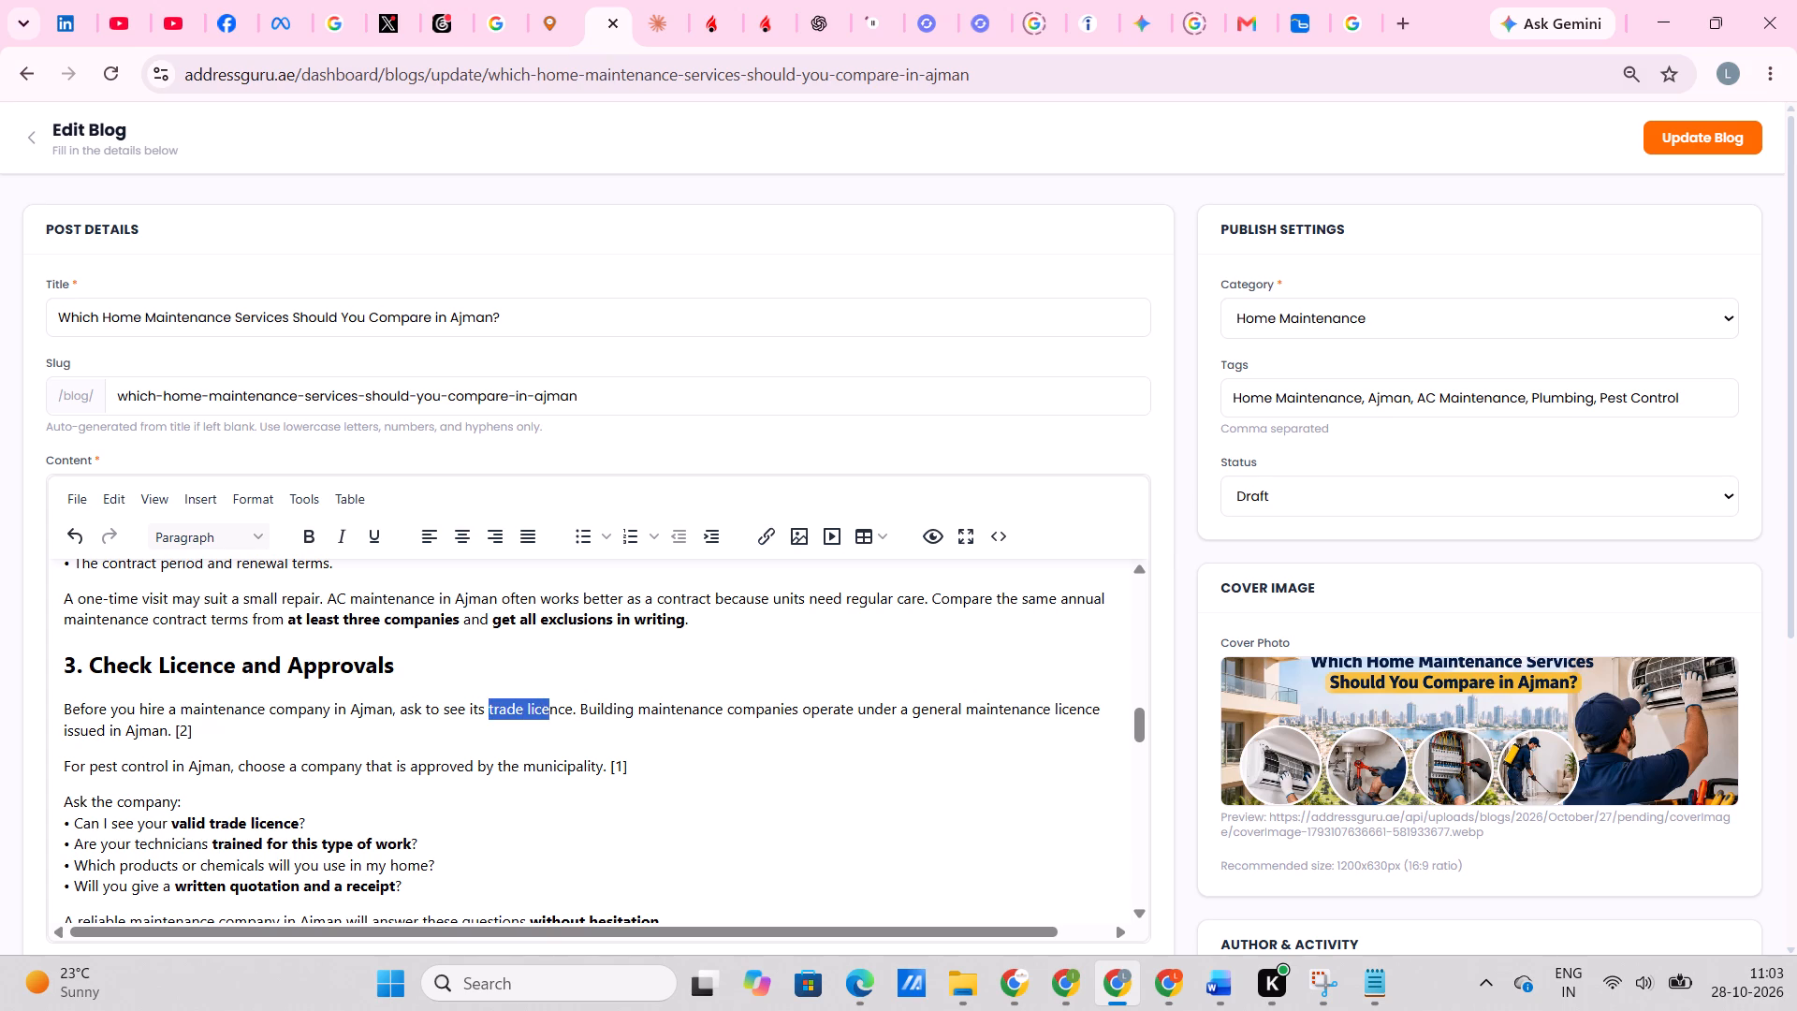
left_click_drag(550, 704, 577, 704)
key("ctrl+b")
left_click(656, 725)
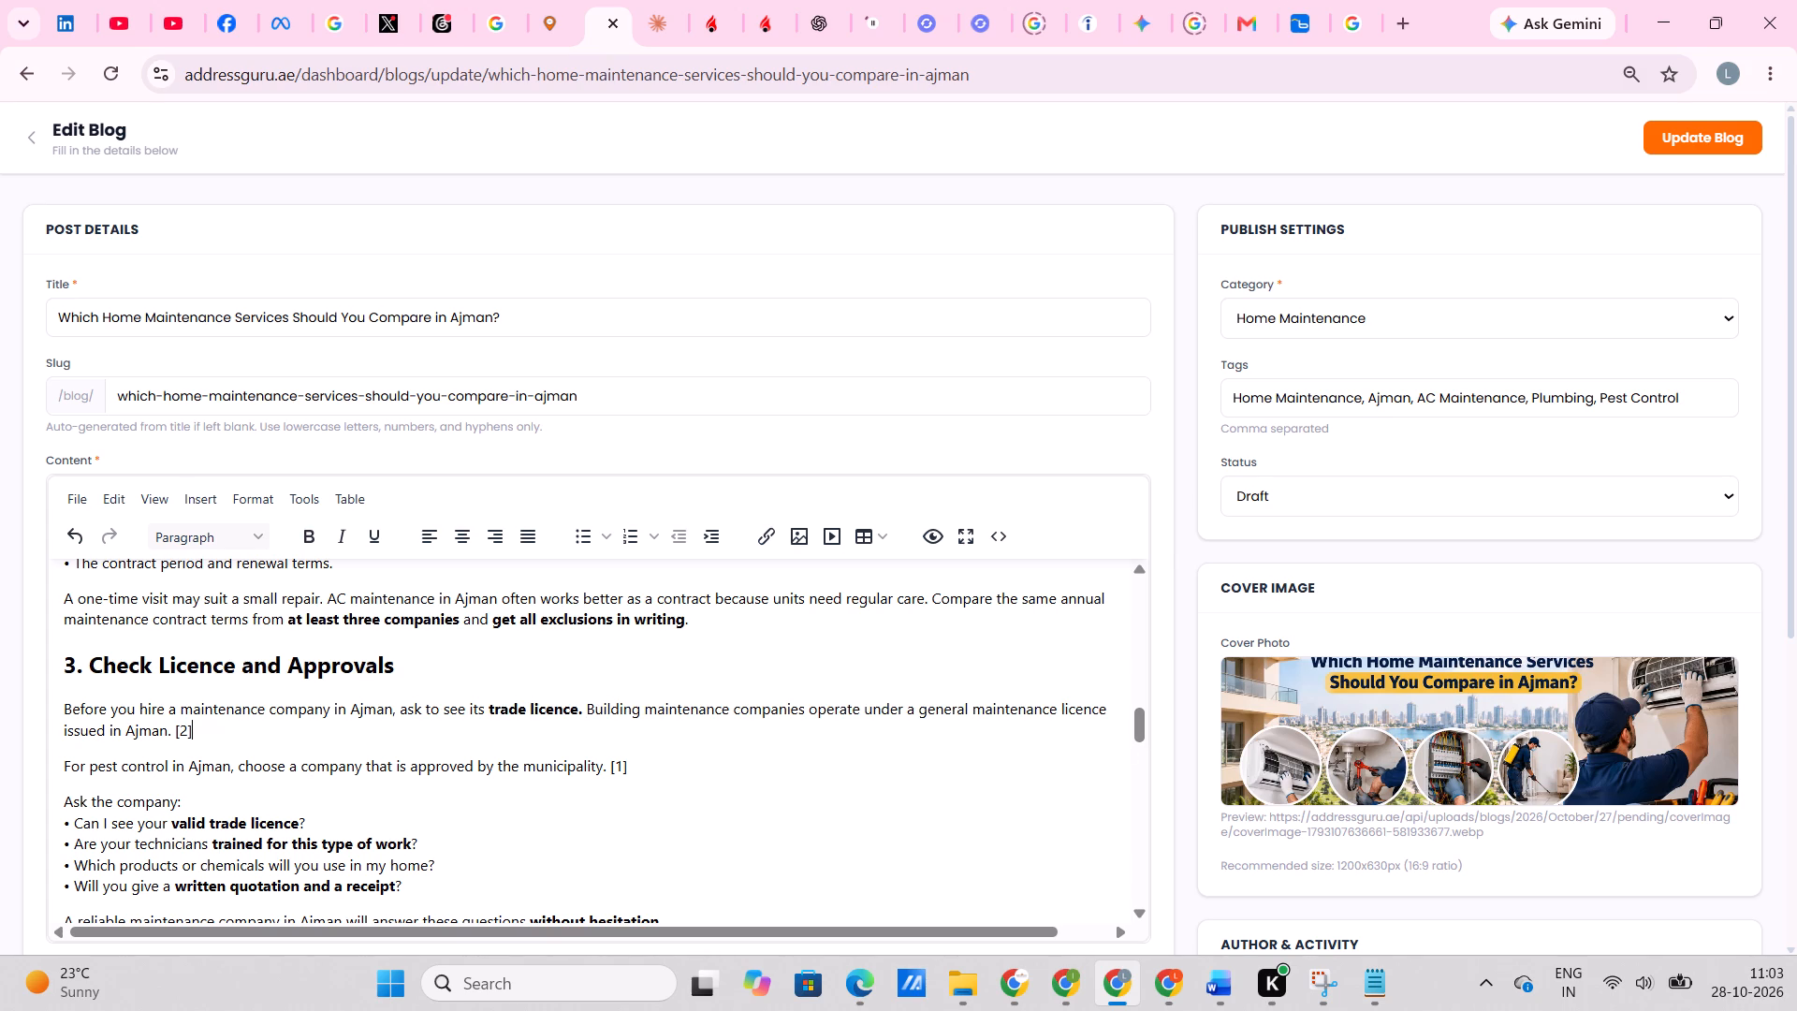
Delete the "[2]" citation marker at the end of section 3's first paragraph.
left_click_drag(204, 726, 177, 733)
key("BackSpace")
key("BackSpace")
Bold "general maintenance licence issued in Ajman." in the first paragraph of section 3.
left_click(66, 768)
left_click_drag(923, 711, 925, 724)
key("ctrl+b")
left_click(922, 736)
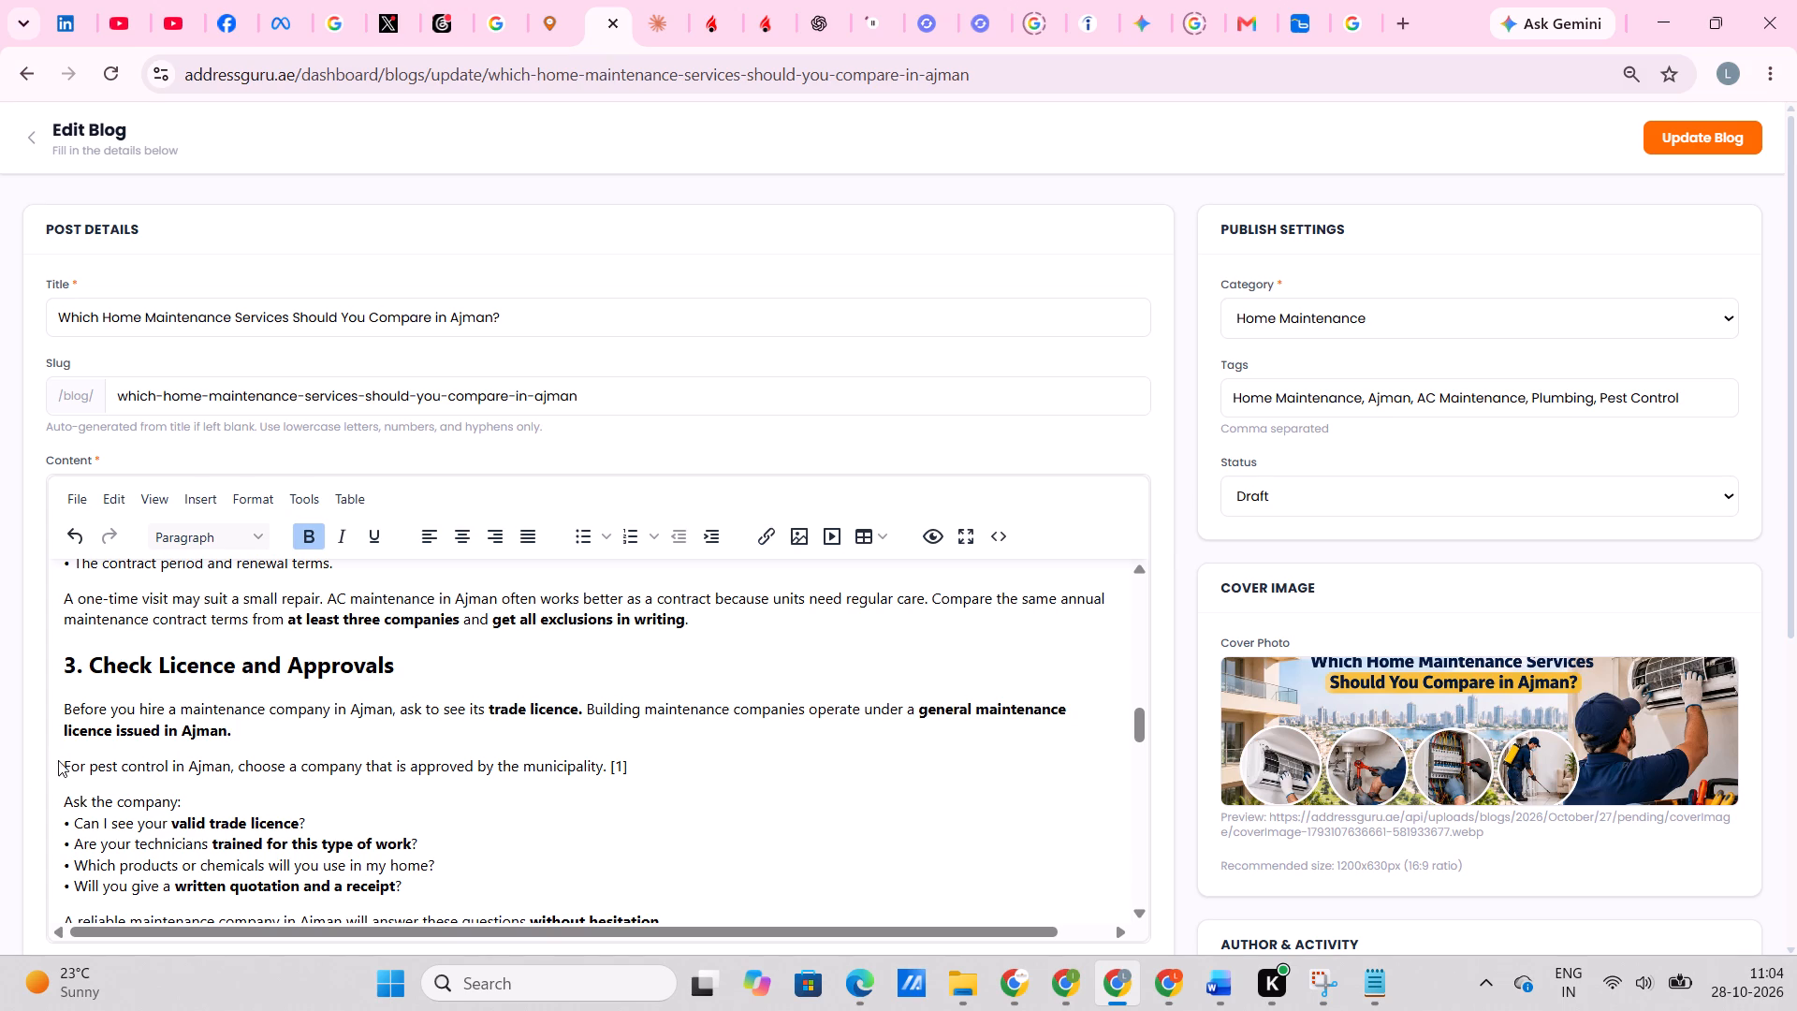
Join the "For pest control in Ajman" sentence onto the preceding paragraph in section 3.
left_click(66, 765)
key("BackSpace")
key("space")
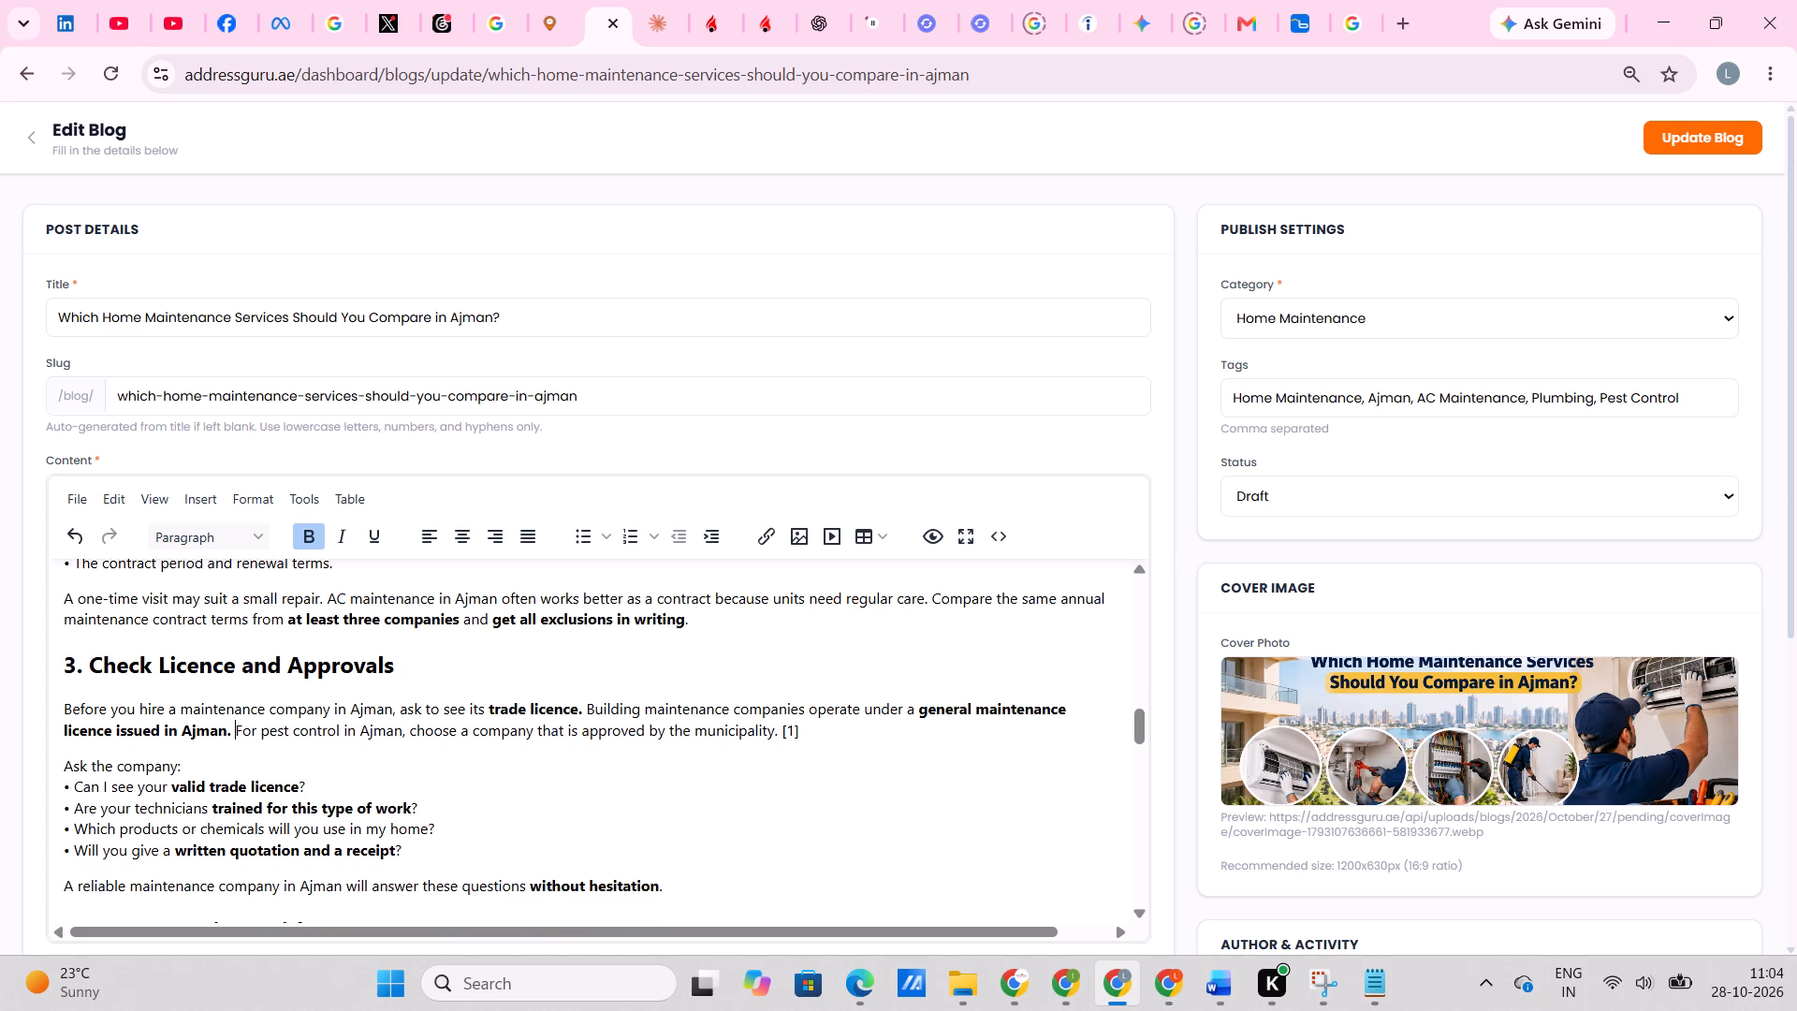
Delete the "[1]" citation marker at the end of section 3's first paragraph.
left_click_drag(816, 726, 776, 740)
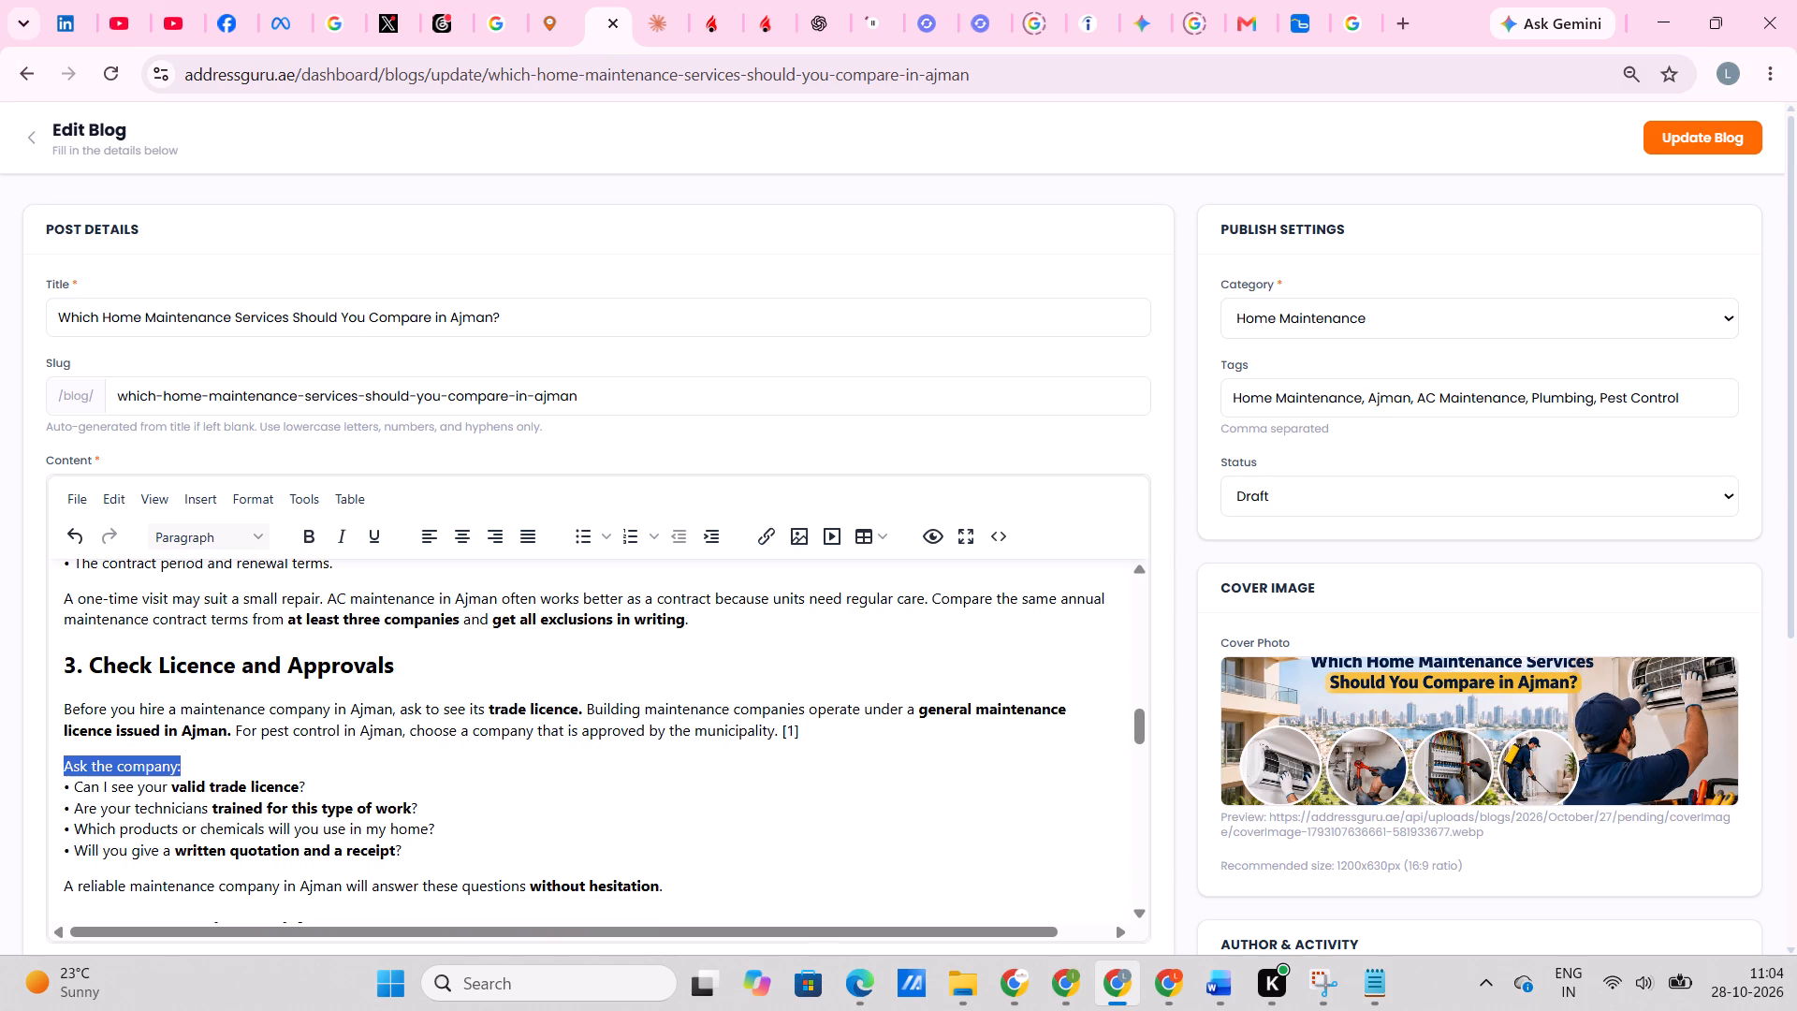
left_click_drag(776, 740, 782, 739)
left_click(782, 739)
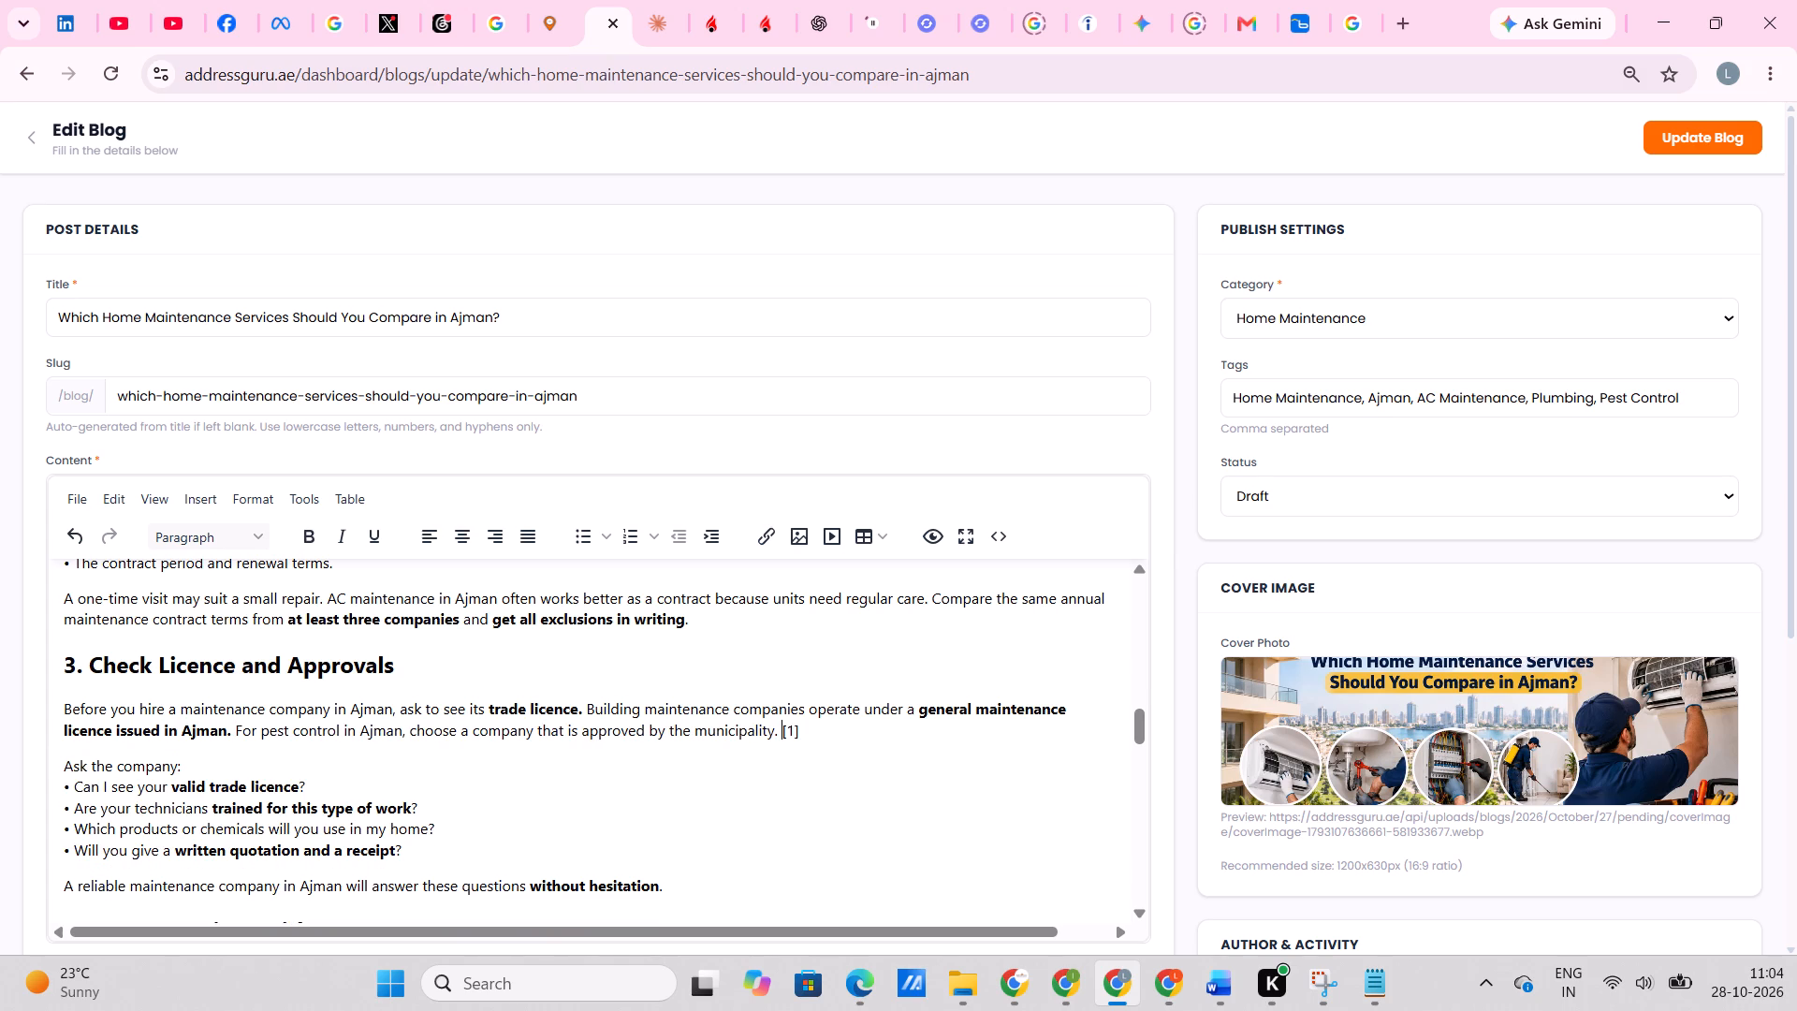
key("Delete")
key("Delete")
key("Delete")
key("BackSpace")
Put "Ask the company:" in its own paragraph above section 3's question list and format it as Heading 3.
left_click(212, 761)
key("Return")
key("BackSpace")
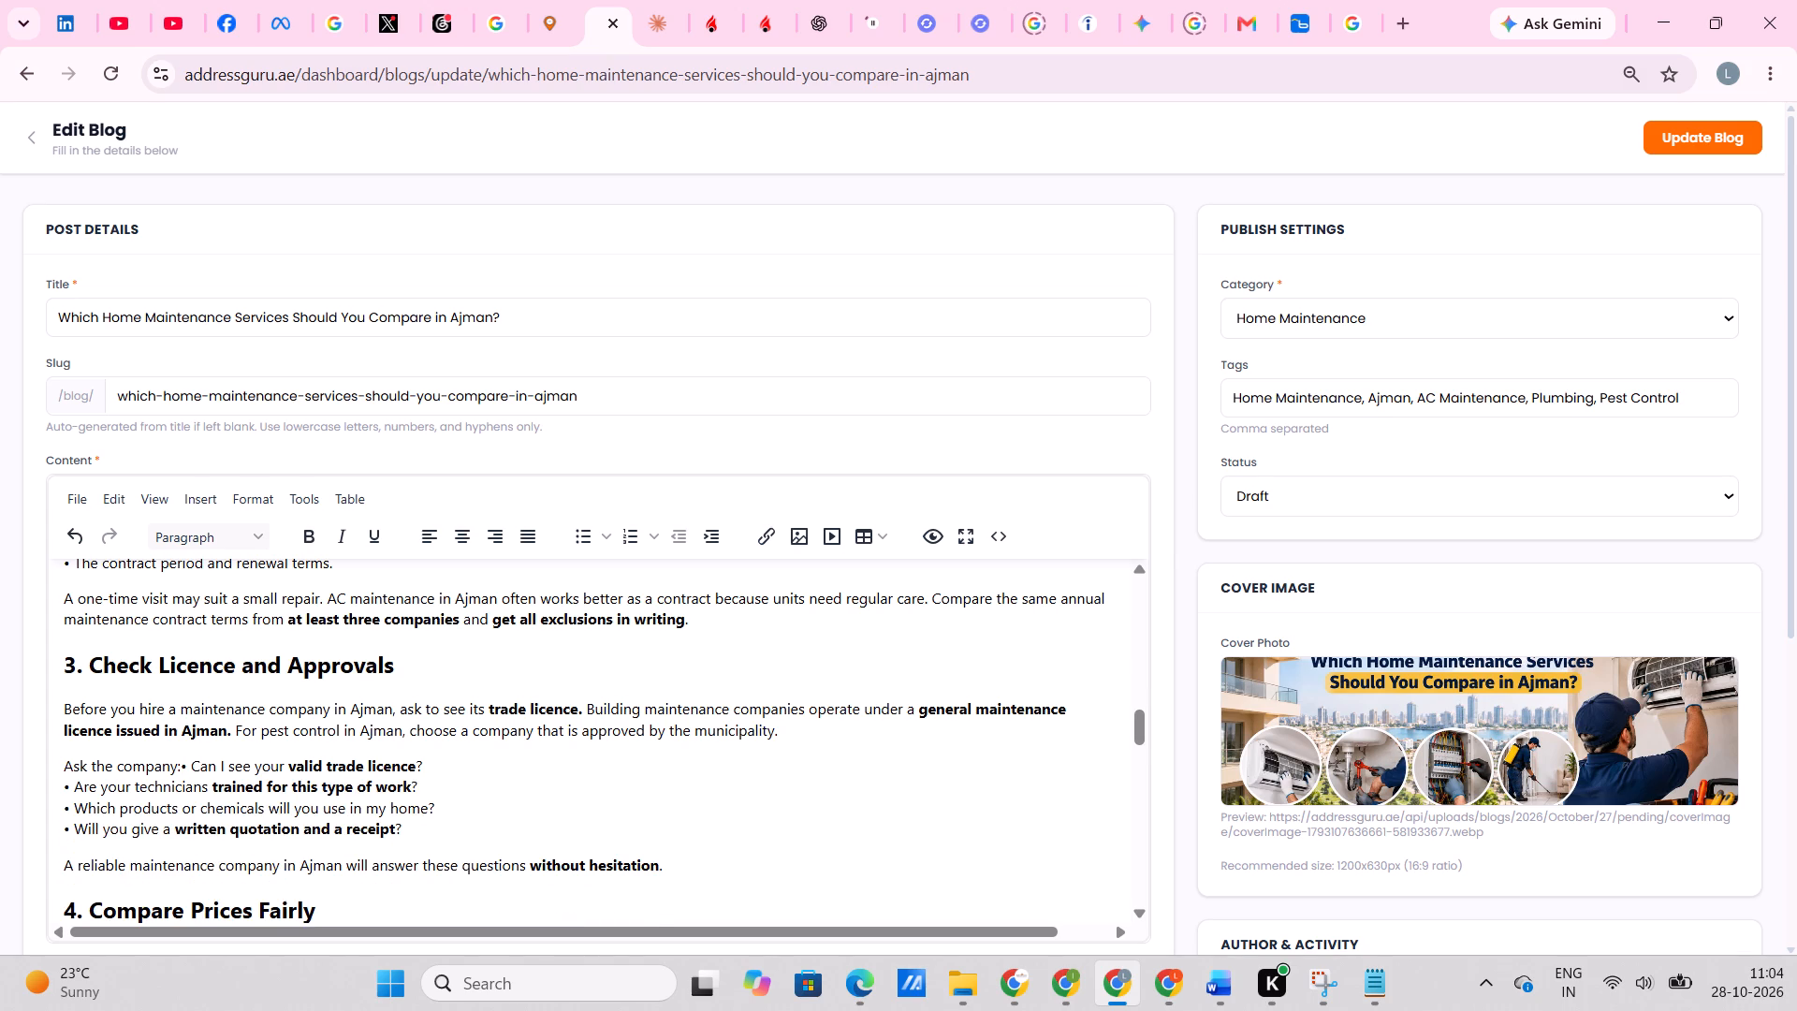
key("Return")
left_click(189, 766)
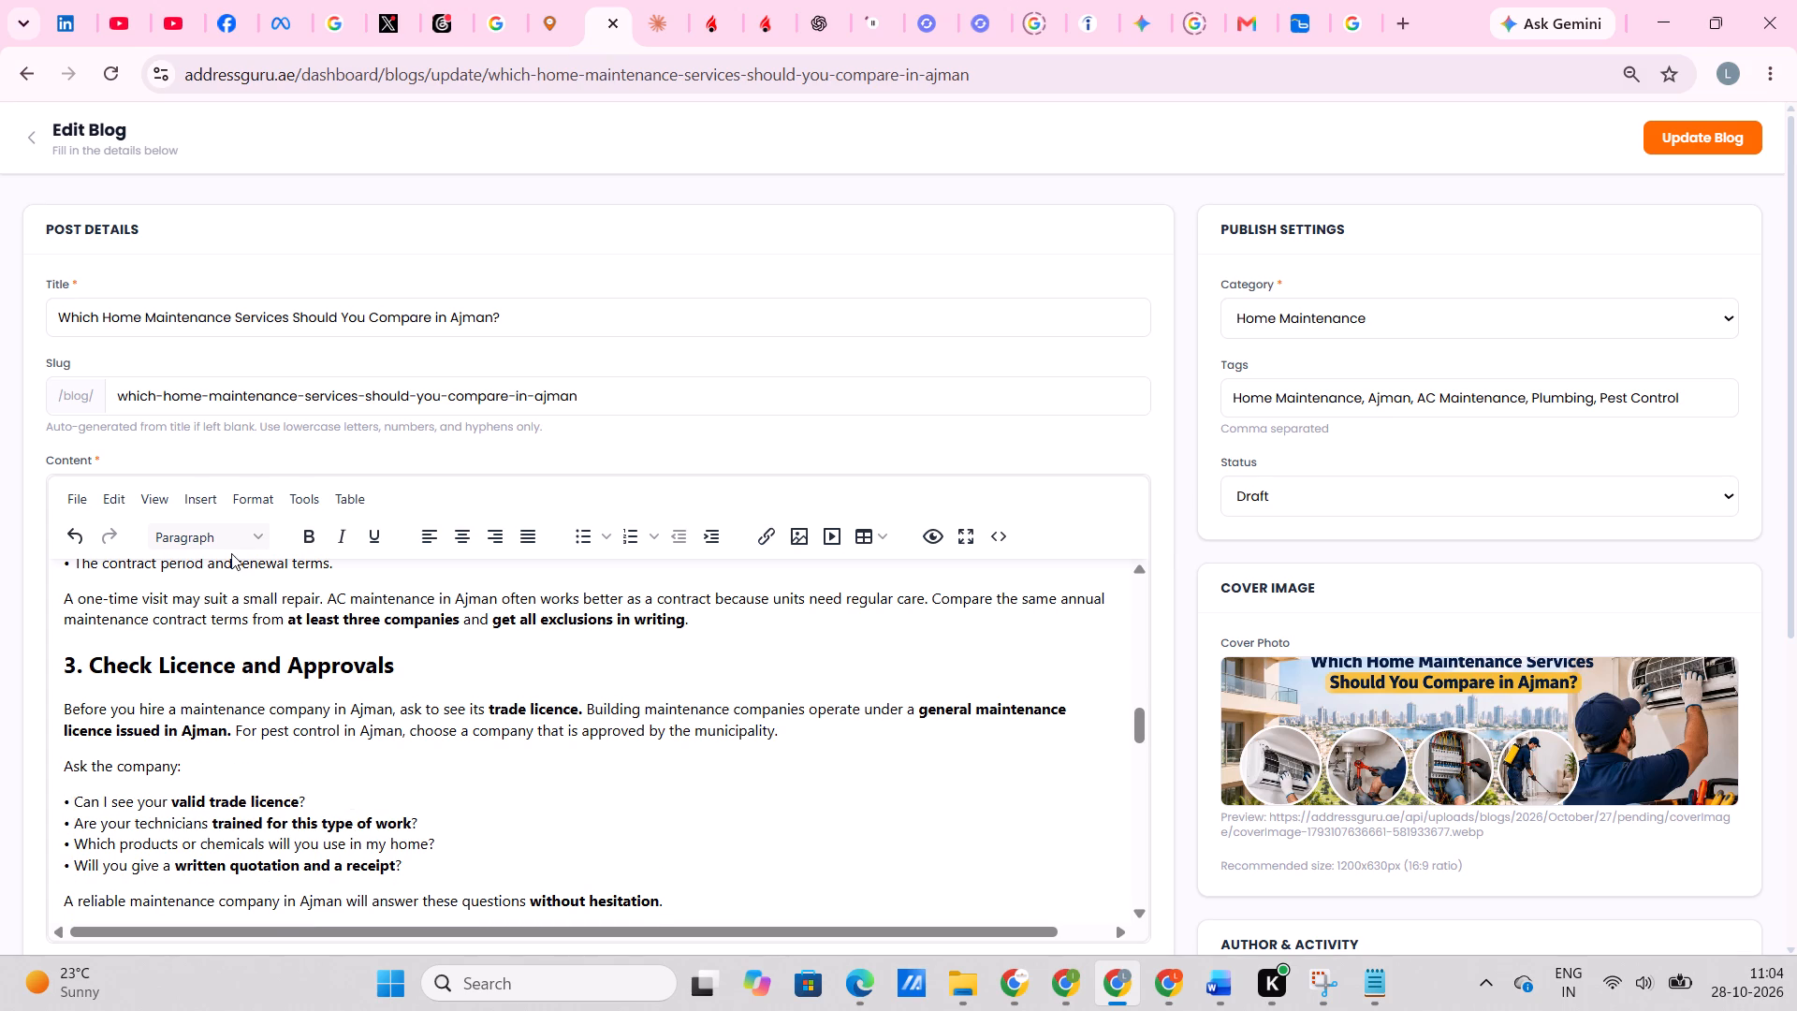
left_click(231, 553)
left_click(230, 542)
left_click(269, 666)
Look through the draft's sections, tables and SEO settings for remaining formatting to tidy.
scroll(412, 718, "down", 1)
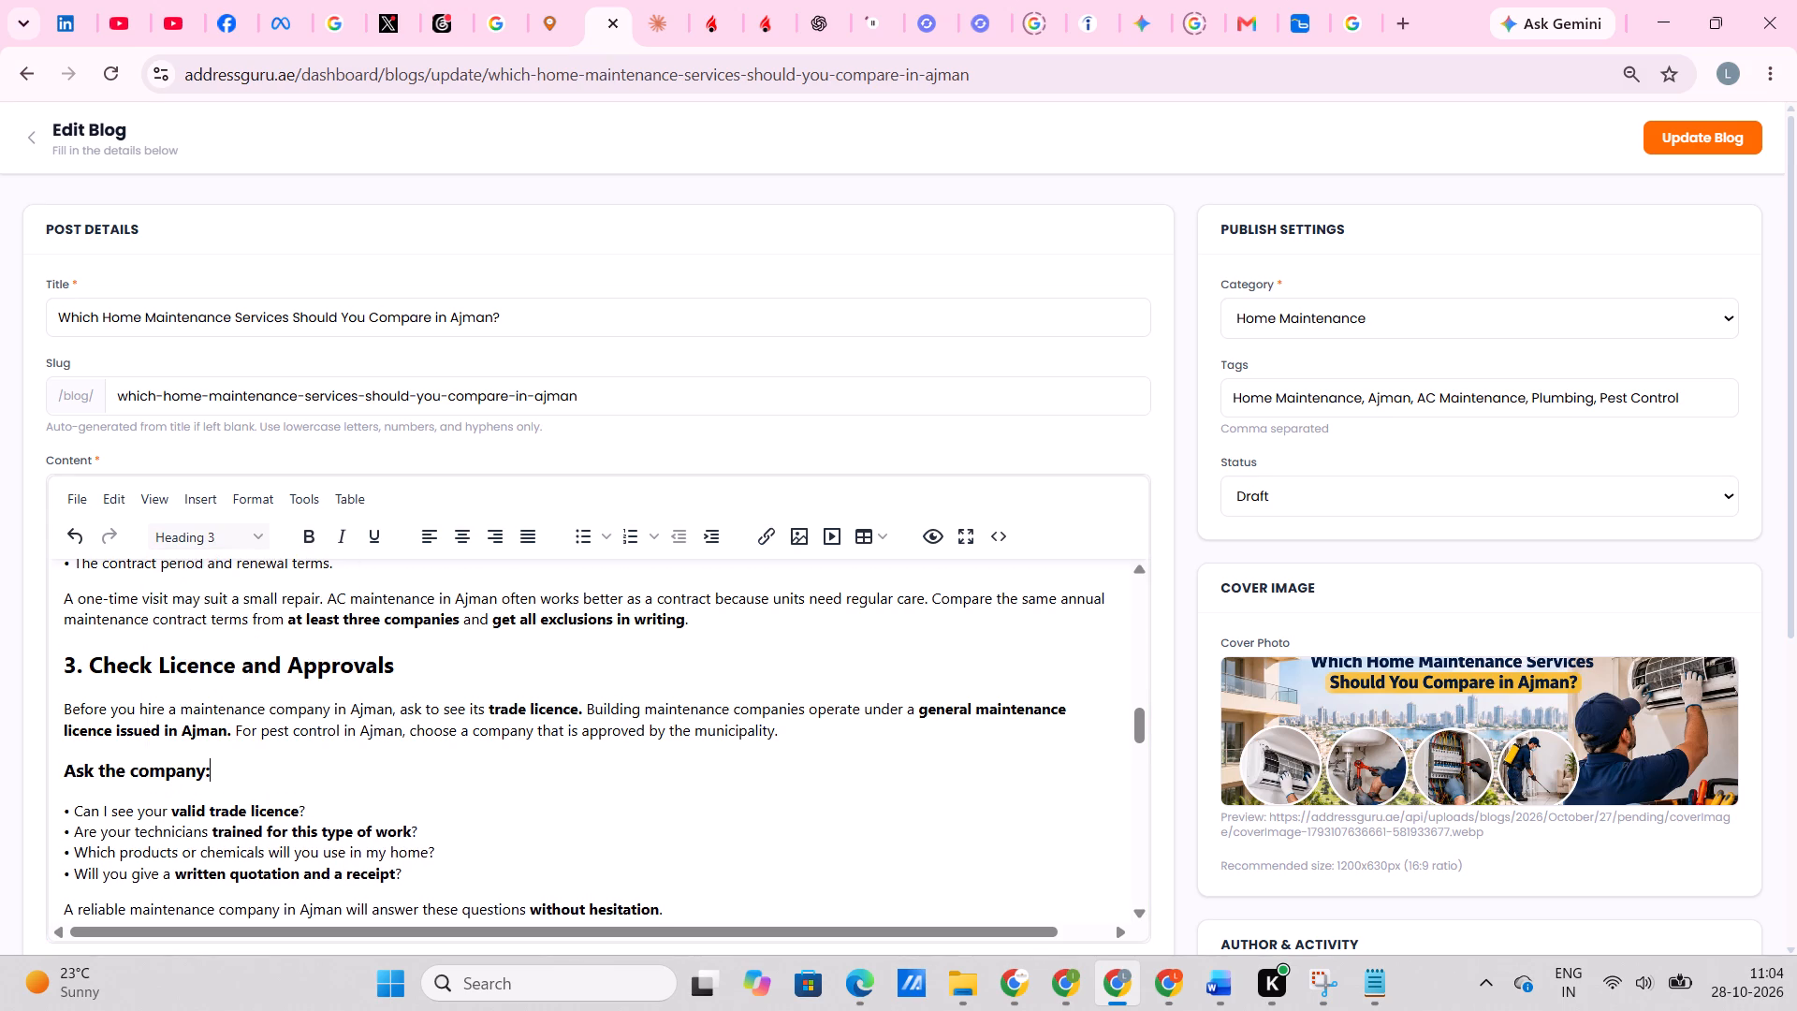
scroll(412, 720, "down", 2)
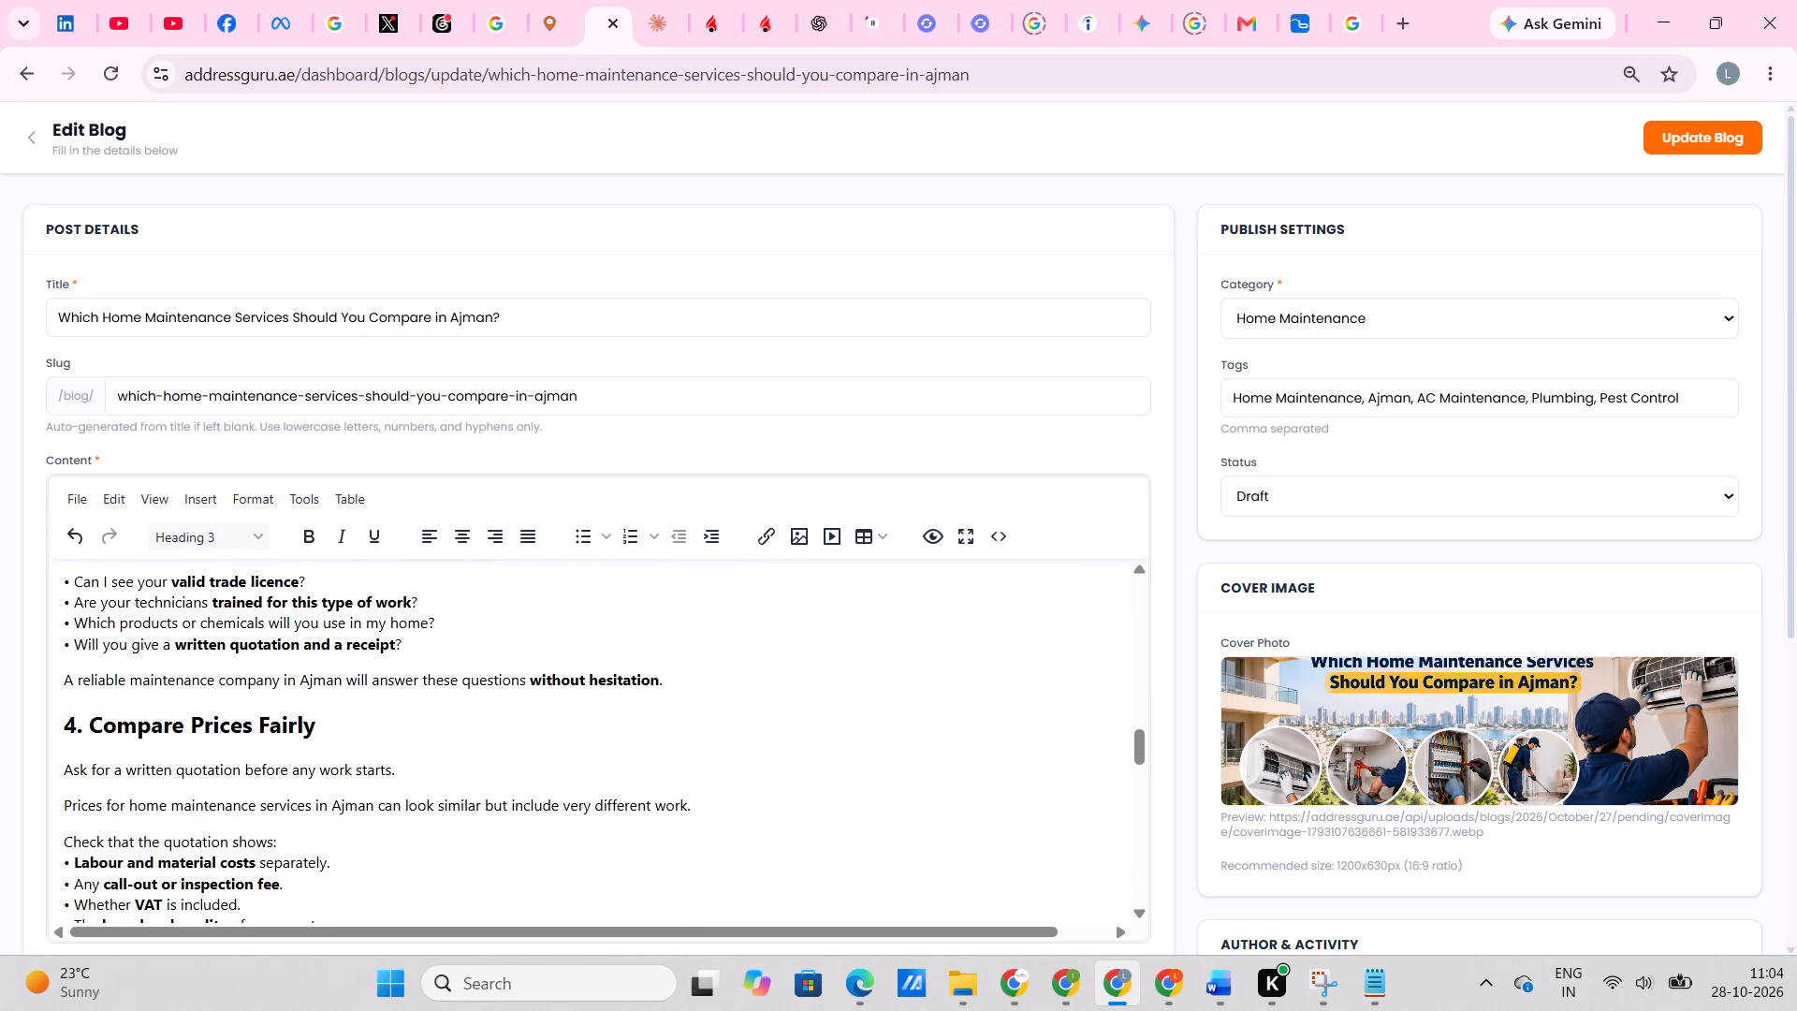
scroll(330, 720, "down", 1)
scroll(340, 685, "up", 8)
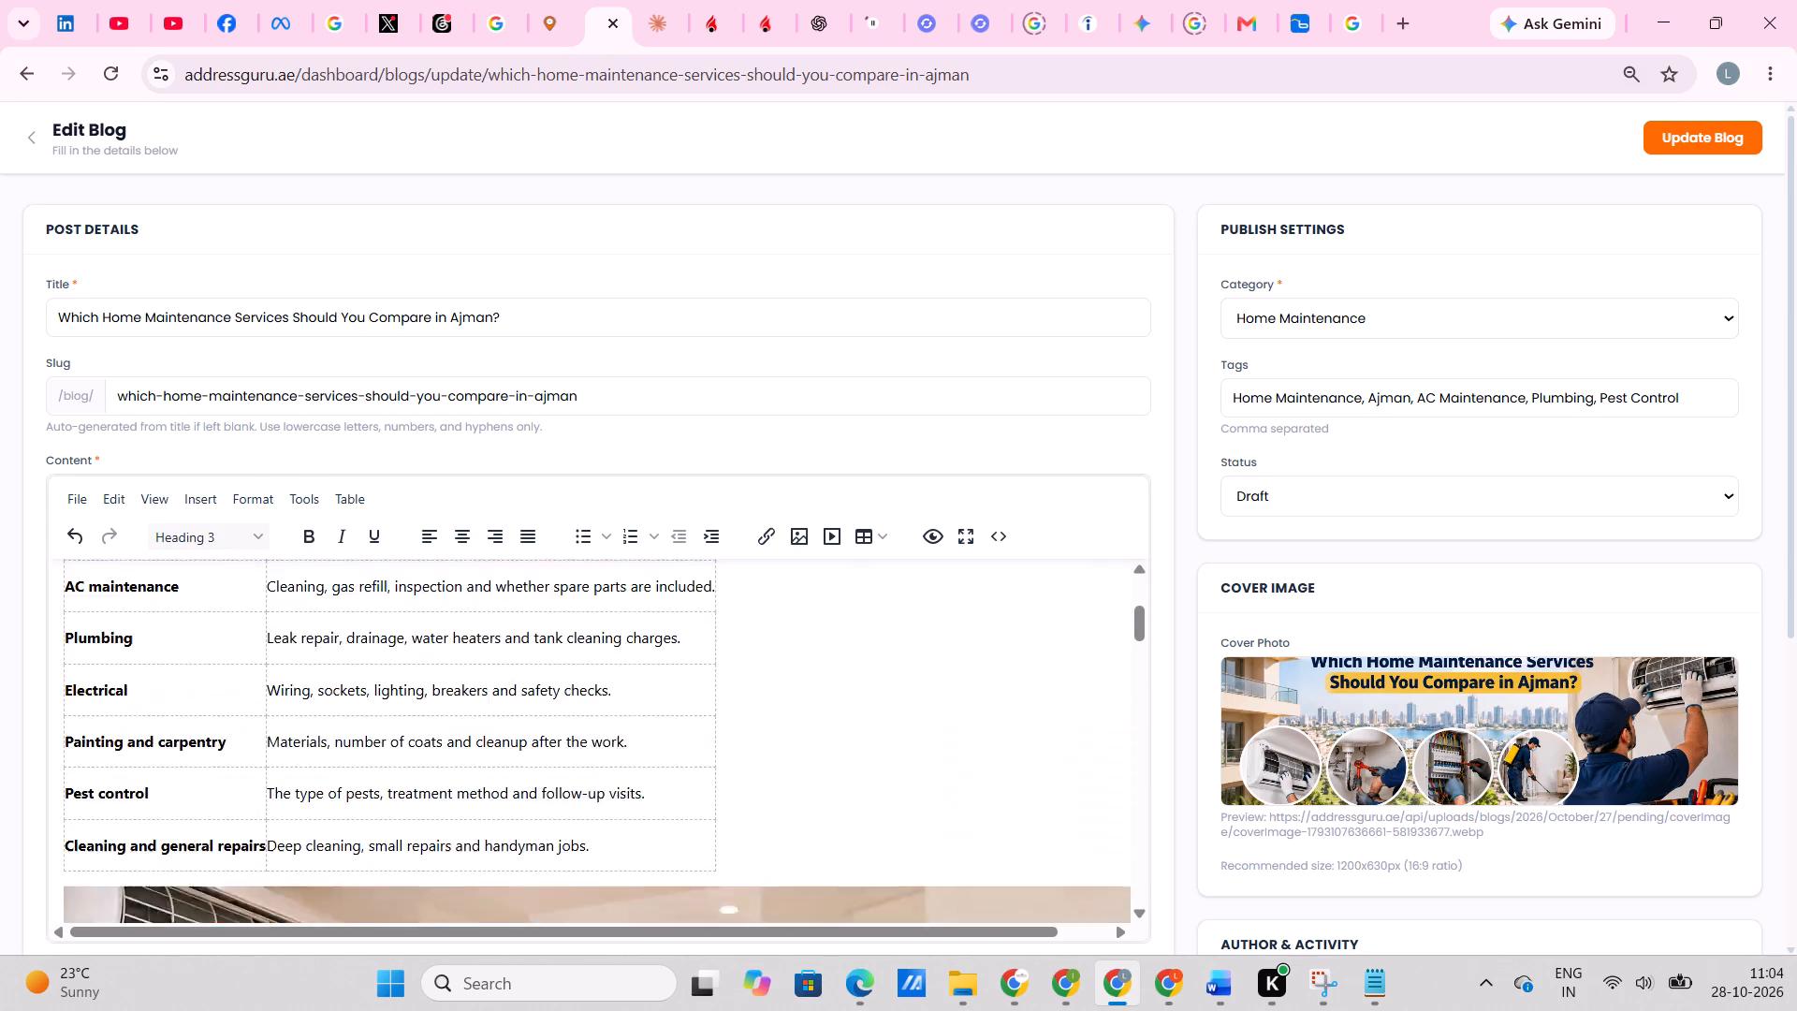
scroll(348, 691, "up", 2)
scroll(349, 691, "down", 7)
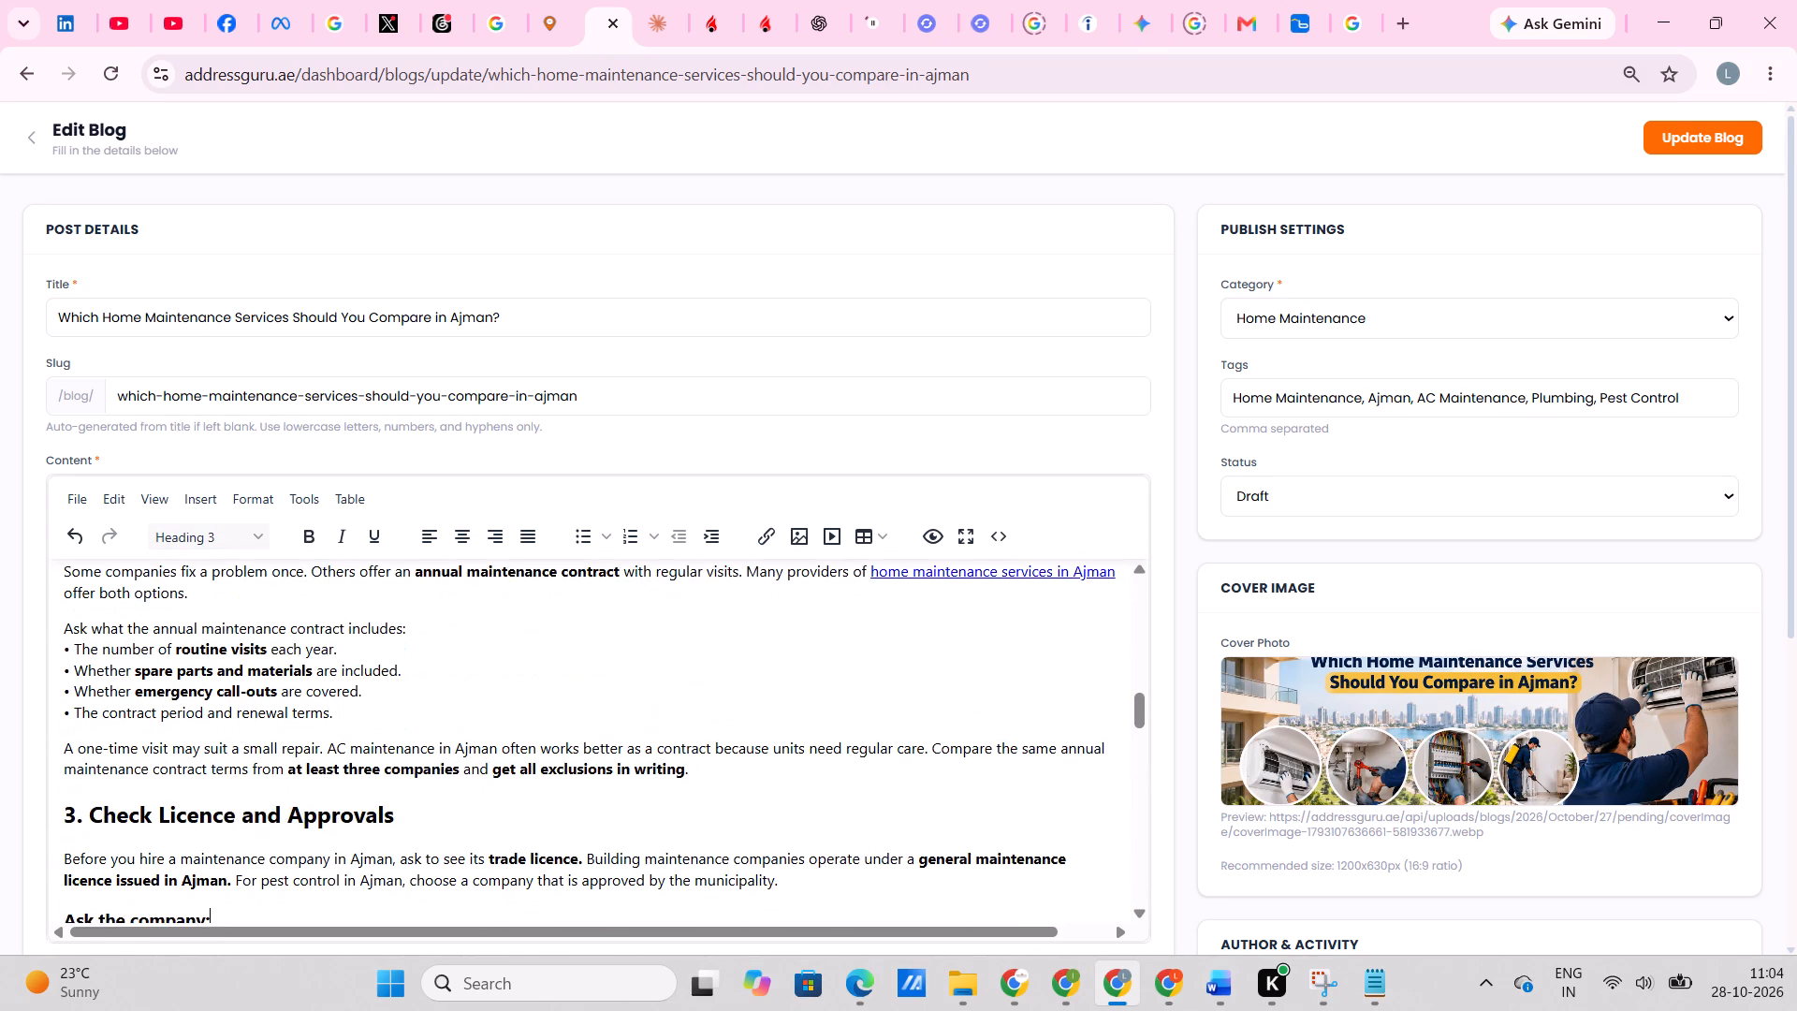
scroll(349, 691, "down", 5)
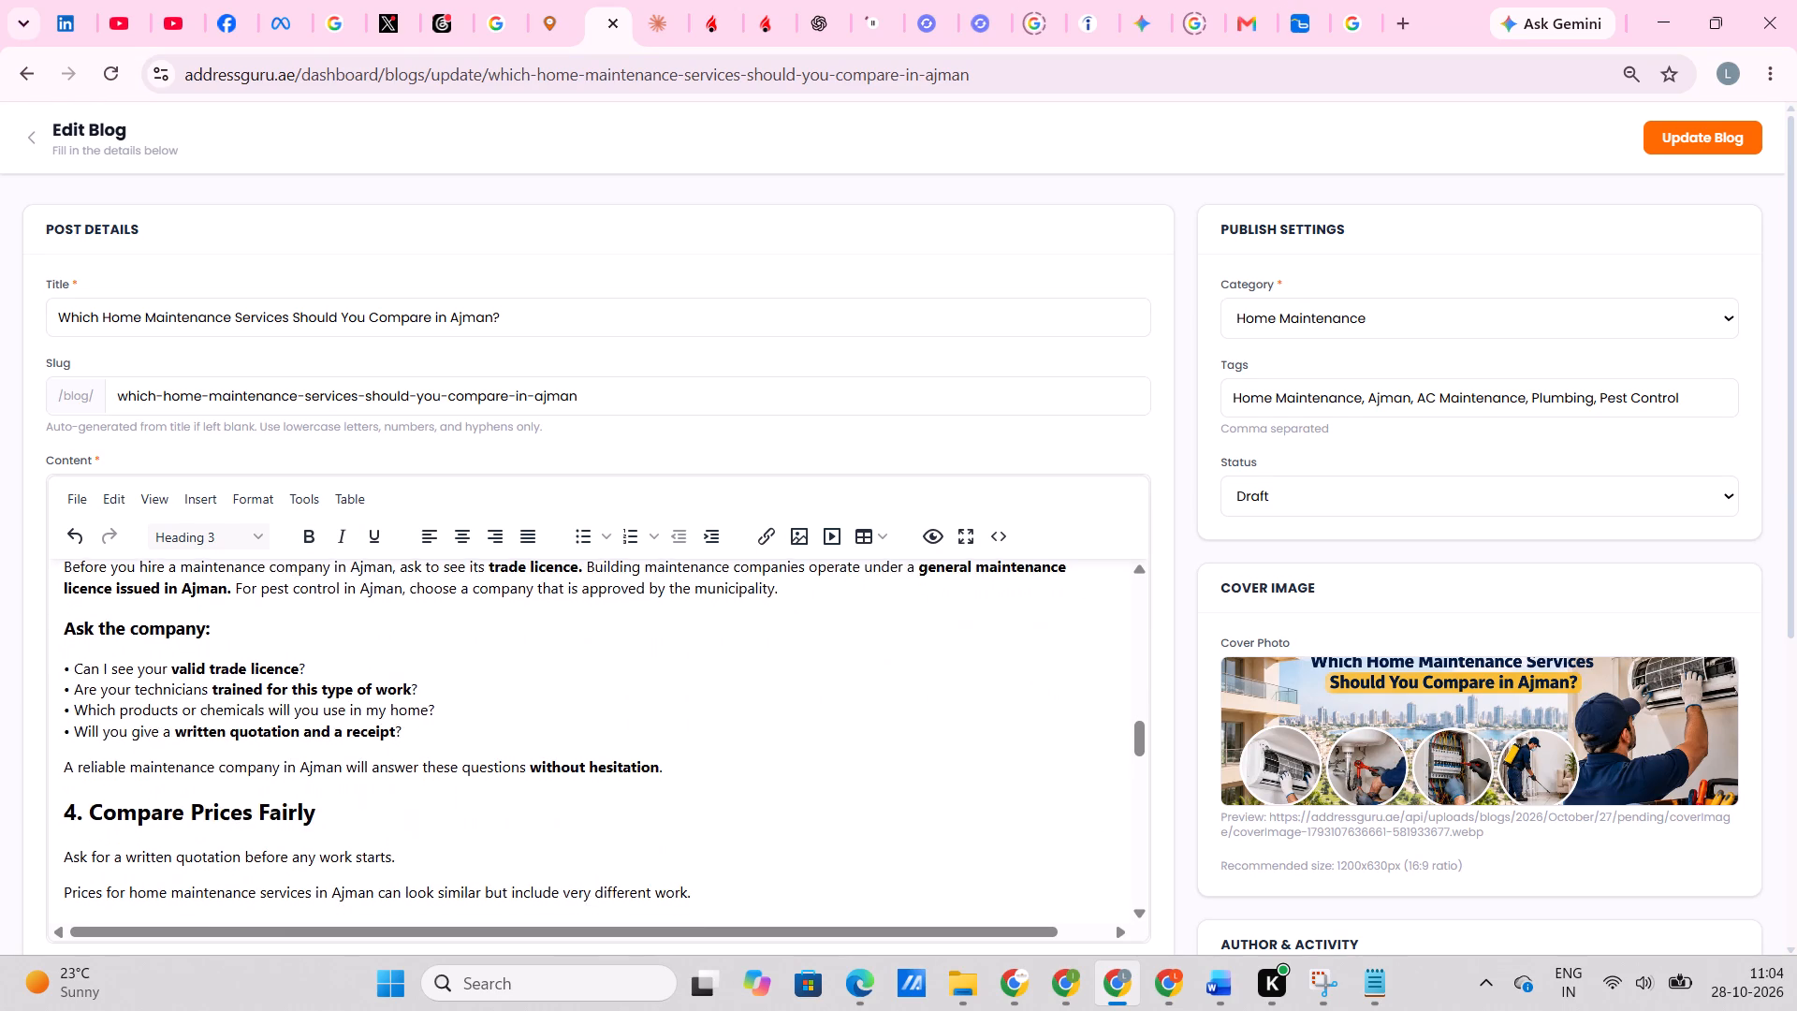
scroll(349, 692, "down", 6)
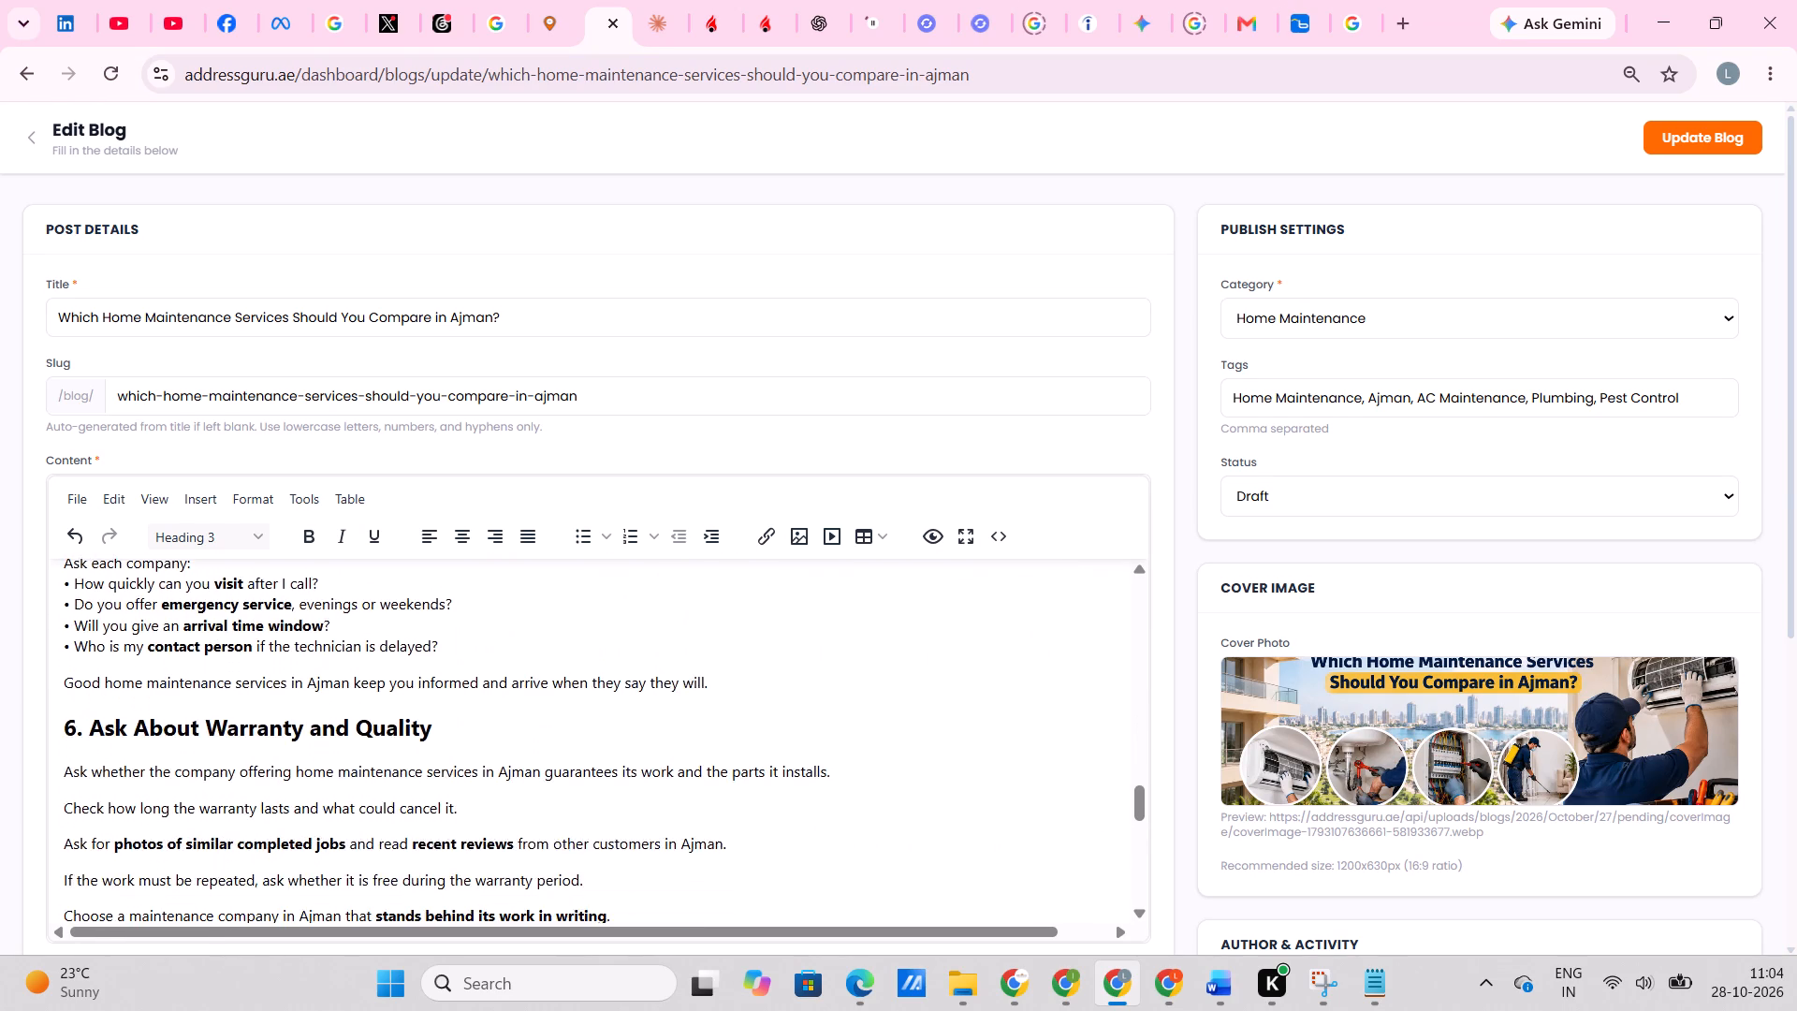
scroll(346, 696, "down", 3)
scroll(346, 696, "up", 3)
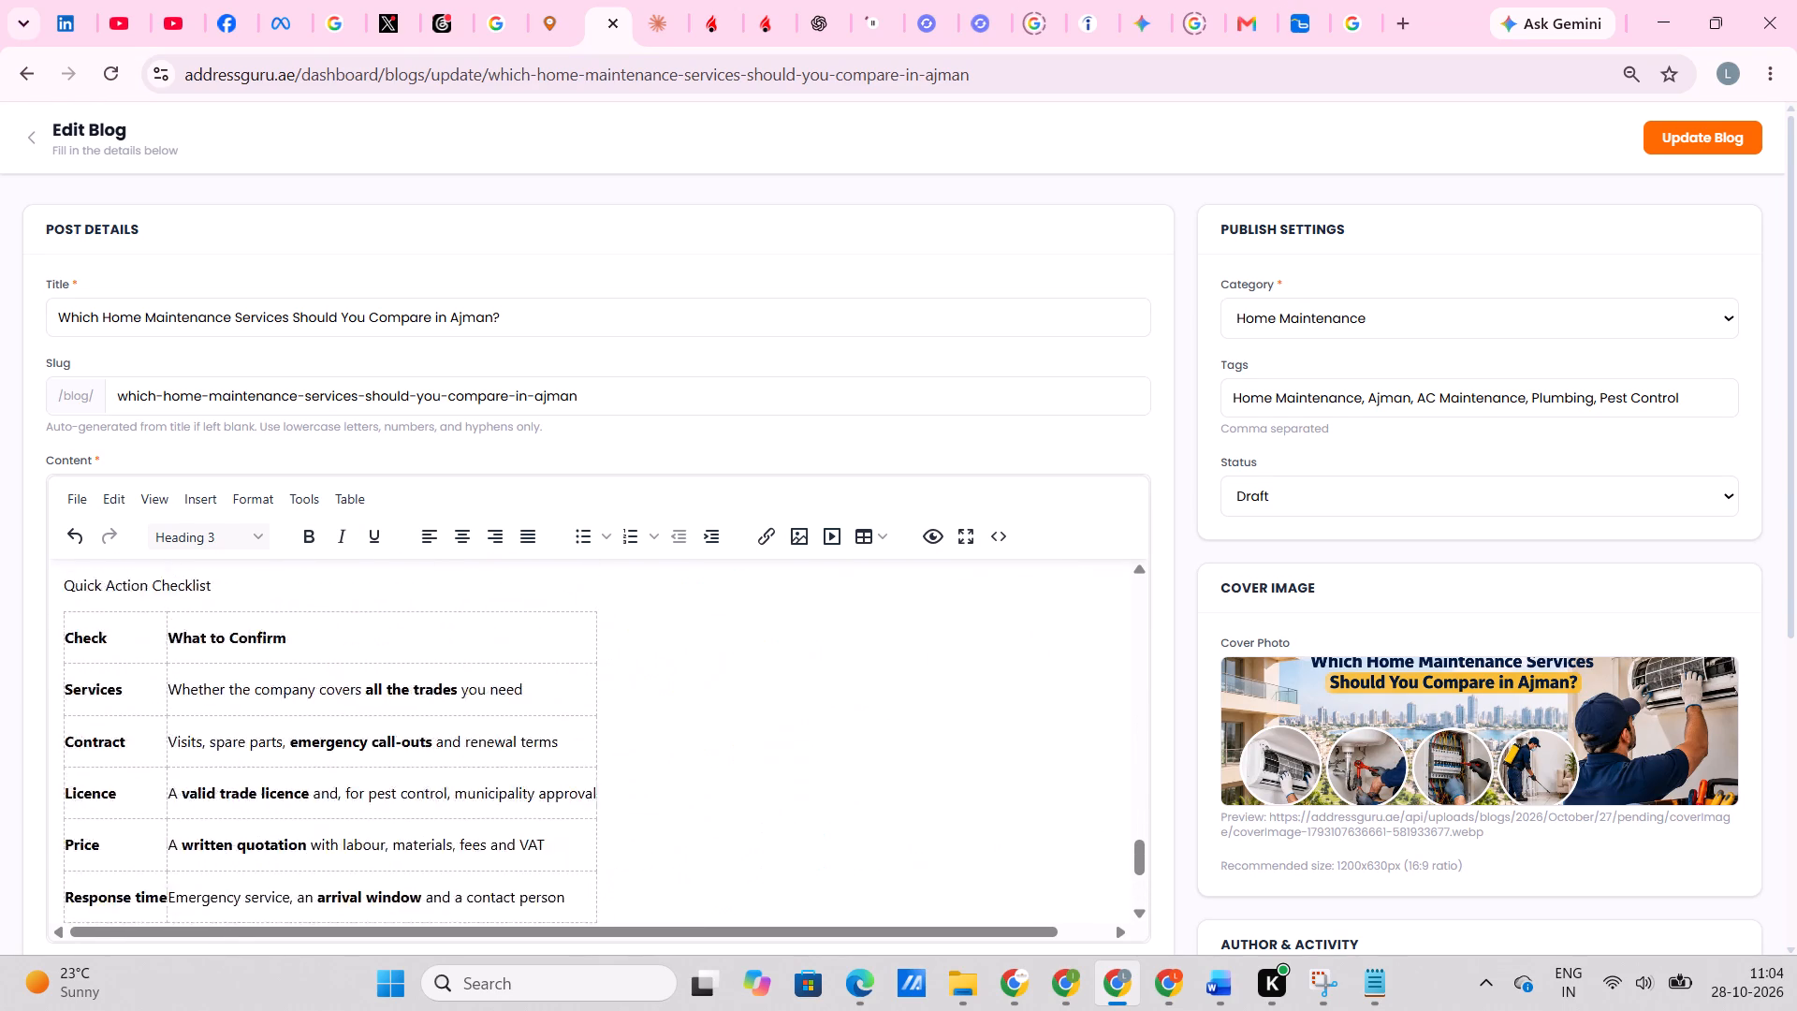
scroll(346, 696, "up", 4)
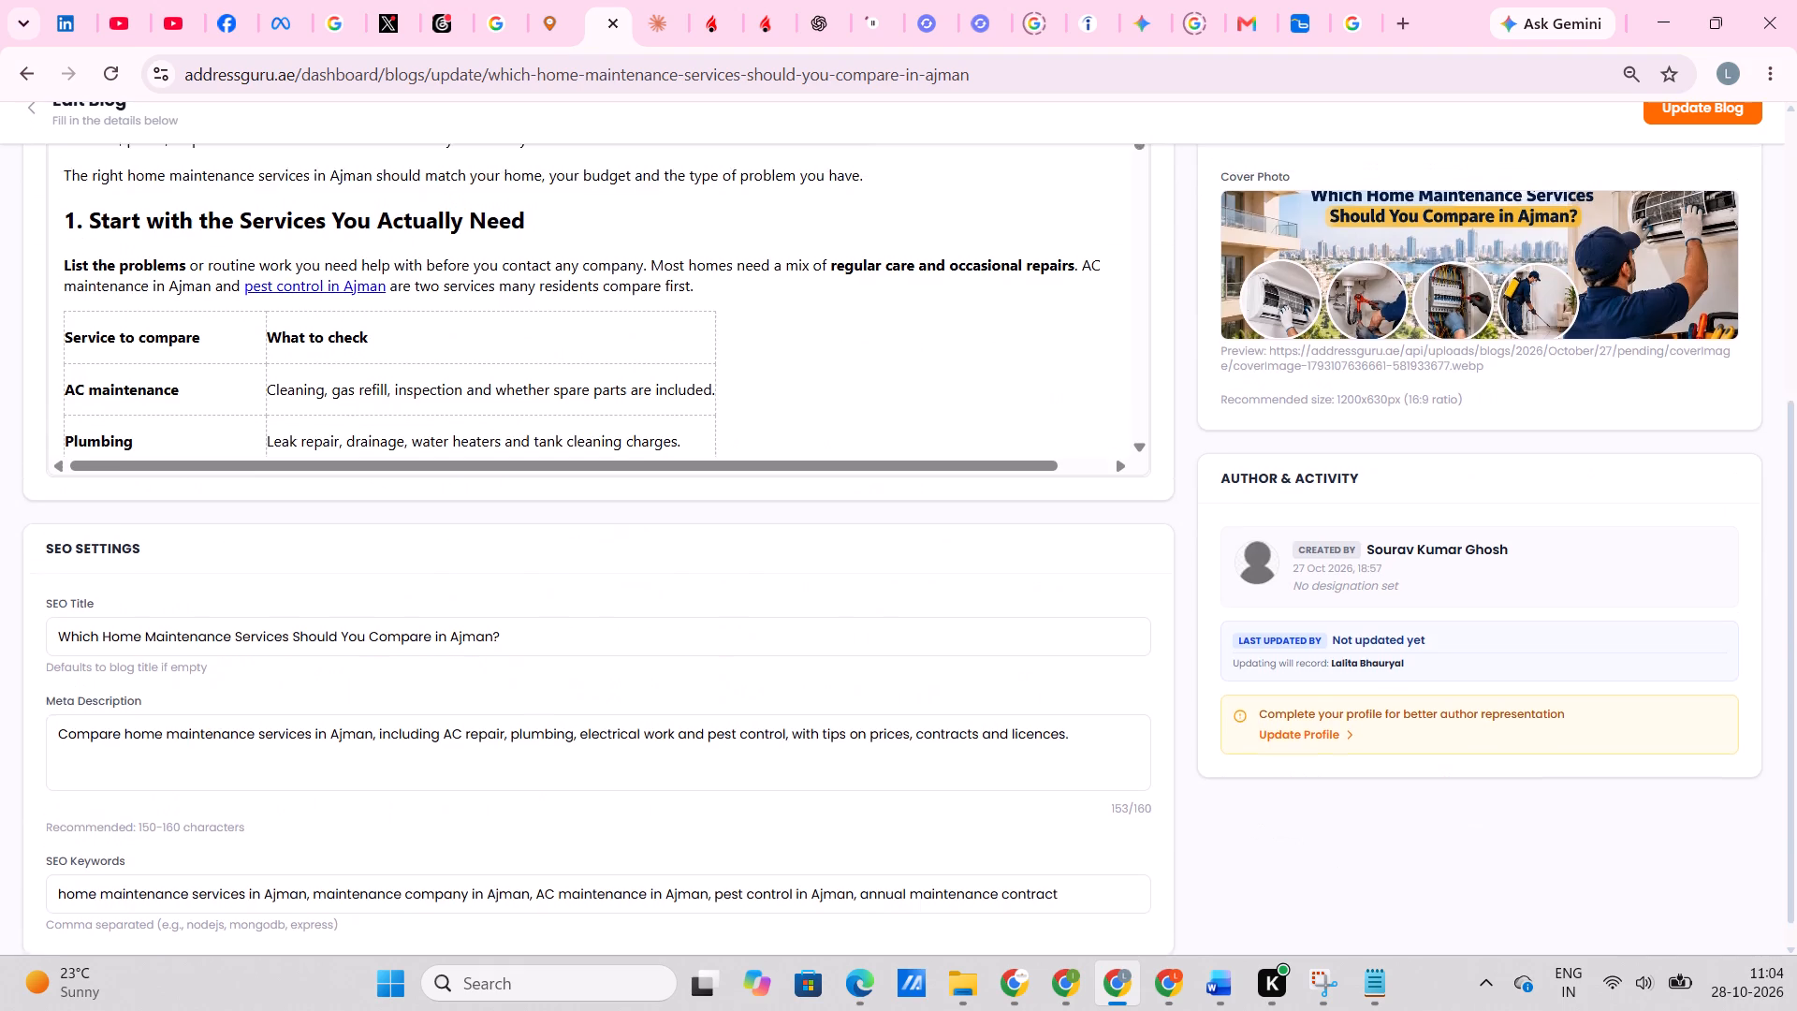
scroll(345, 697, "up", 2)
scroll(501, 707, "down", 5)
Shrink the technicians image below section 1's service comparison table proportionally to about 930 × 390.
left_click(839, 766)
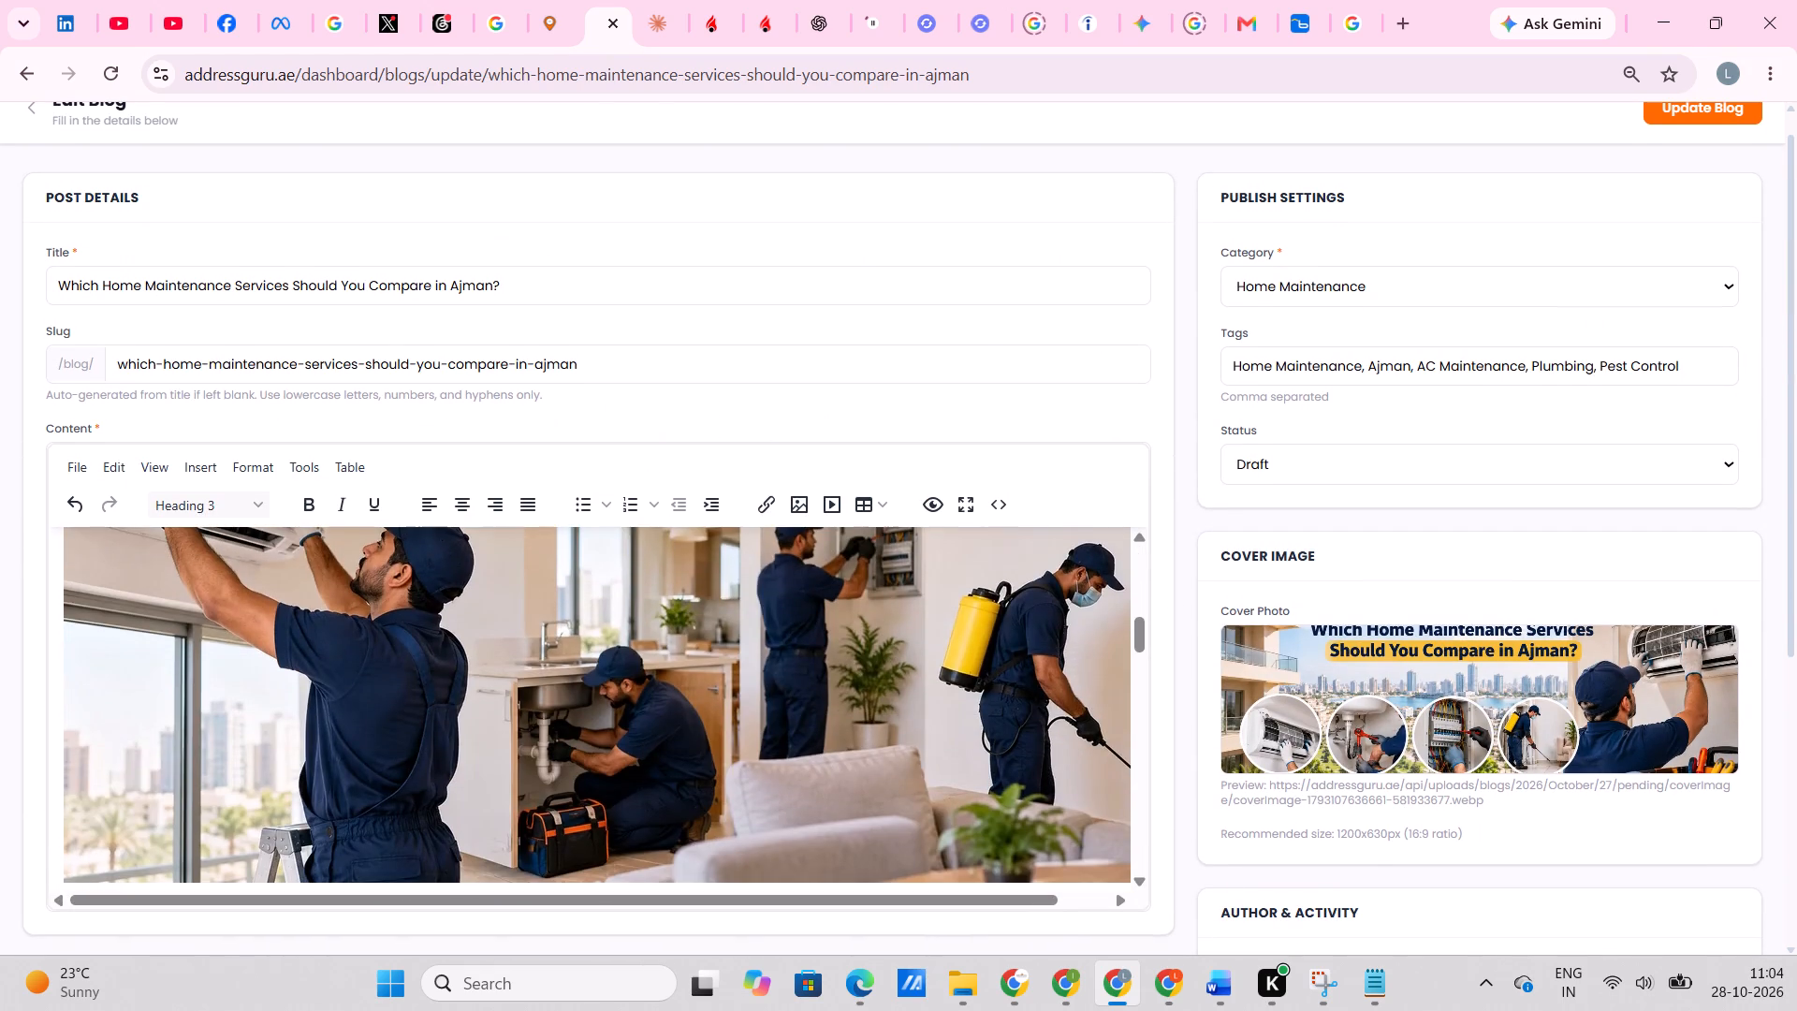
scroll(893, 768, "down", 2)
scroll(920, 725, "left", 2)
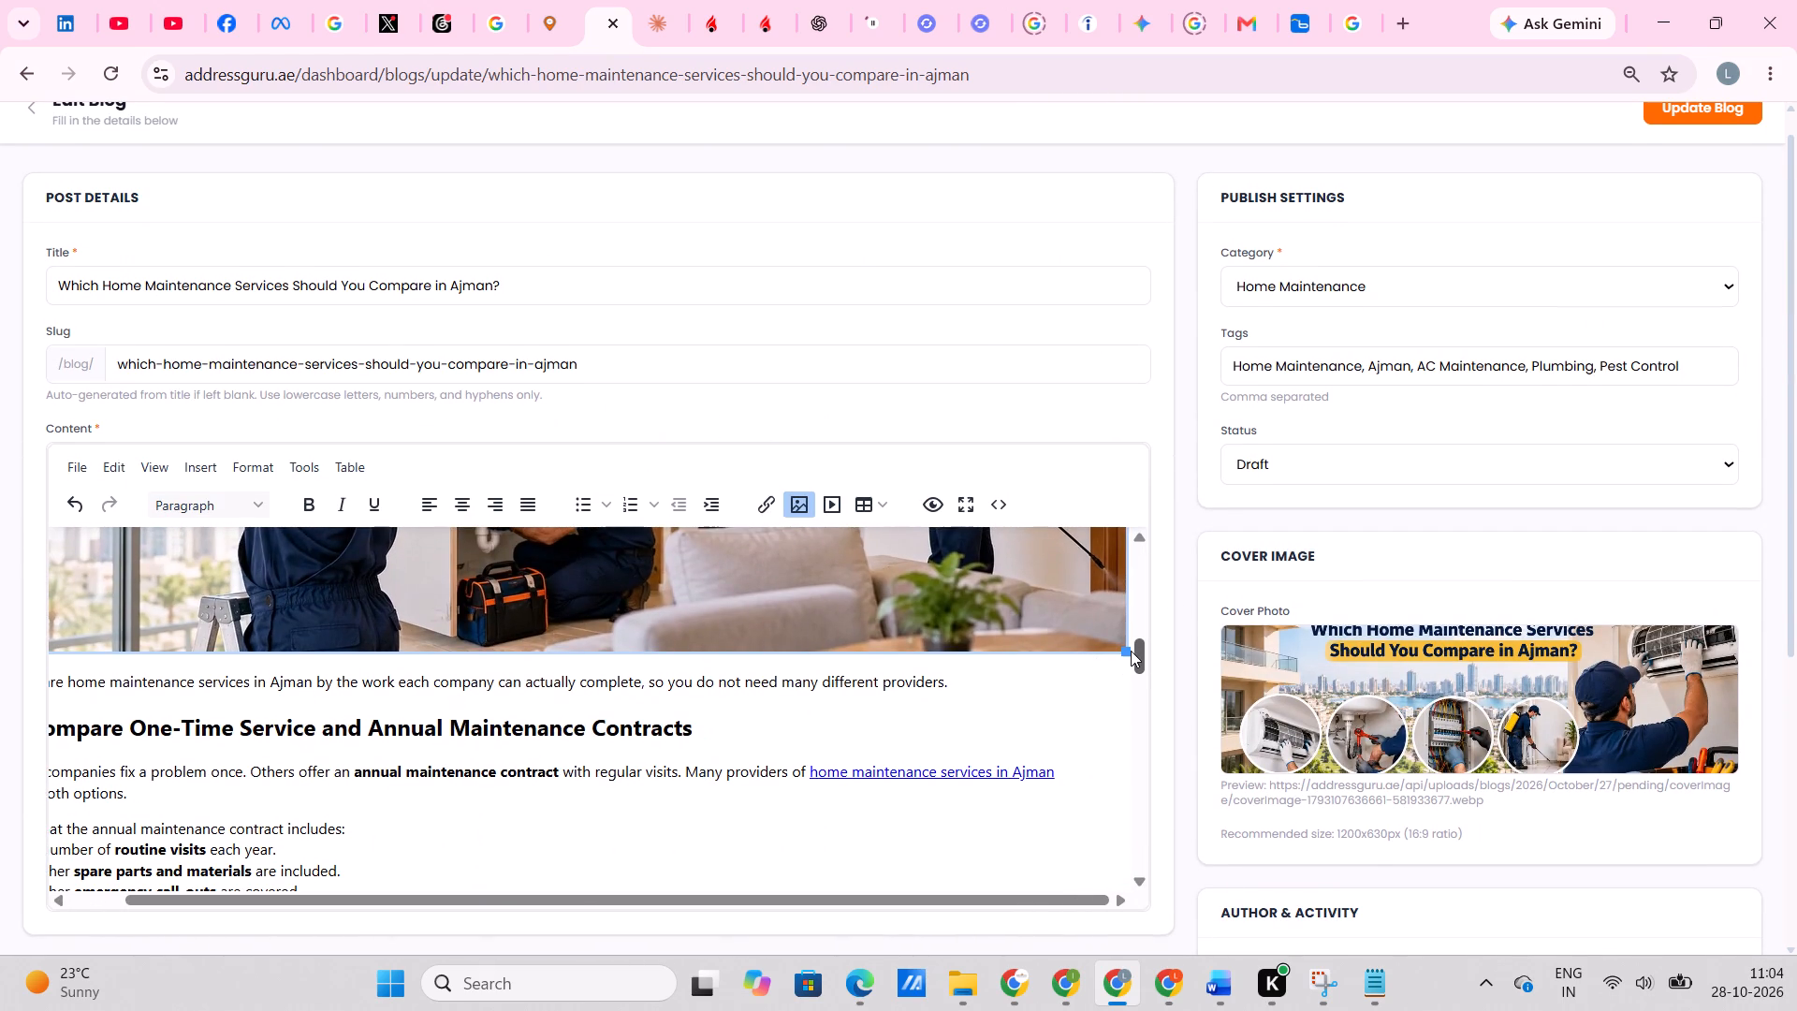
left_click_drag(1123, 650, 763, 632)
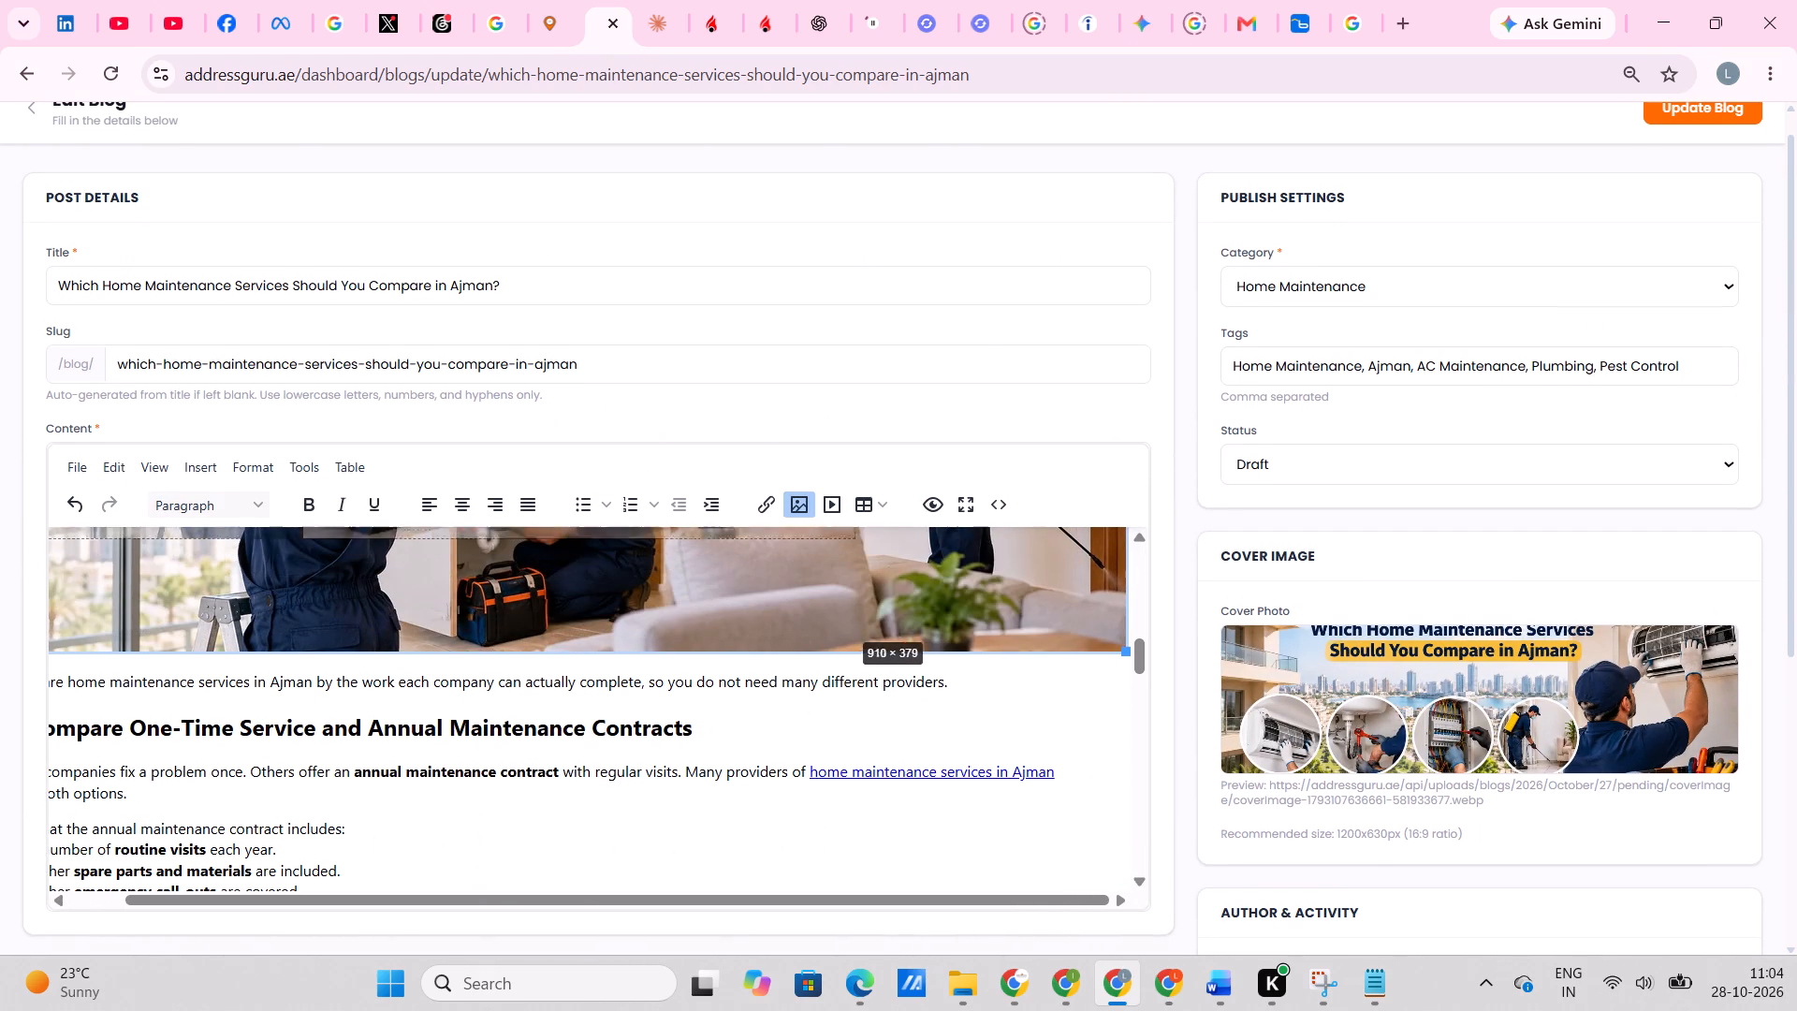
left_click_drag(763, 632, 751, 633)
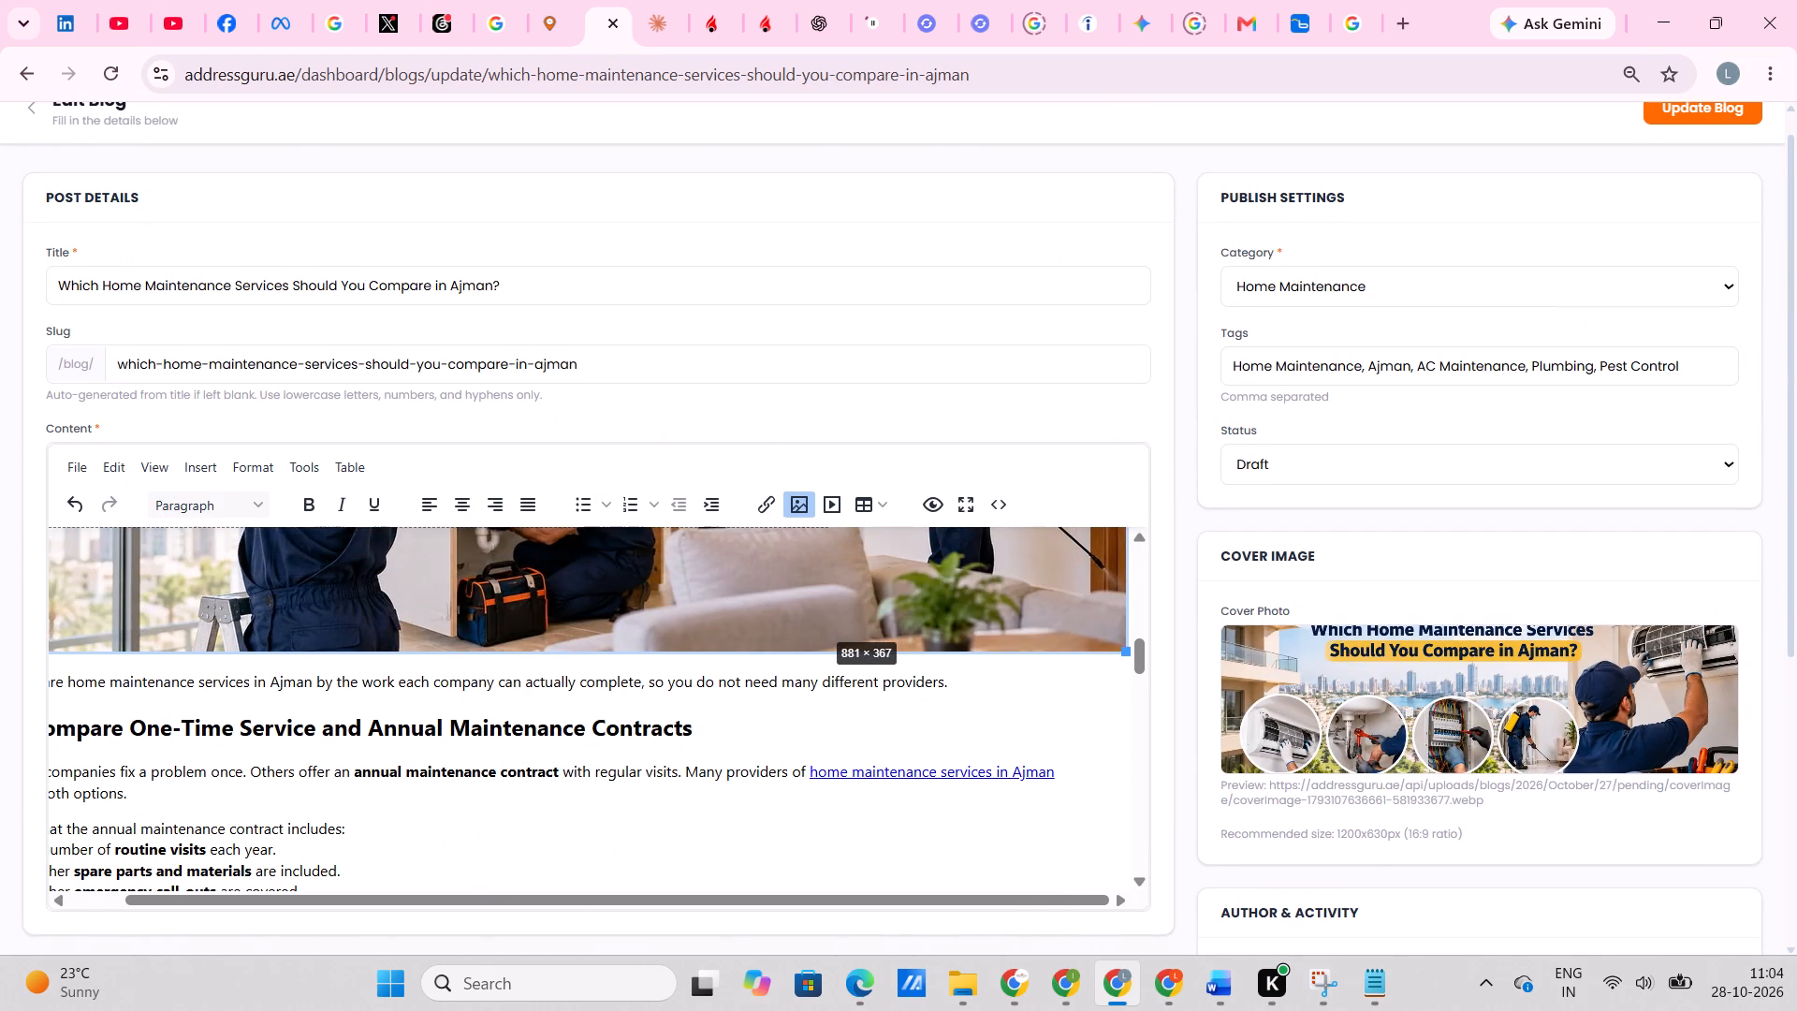
left_click_drag(751, 633, 742, 633)
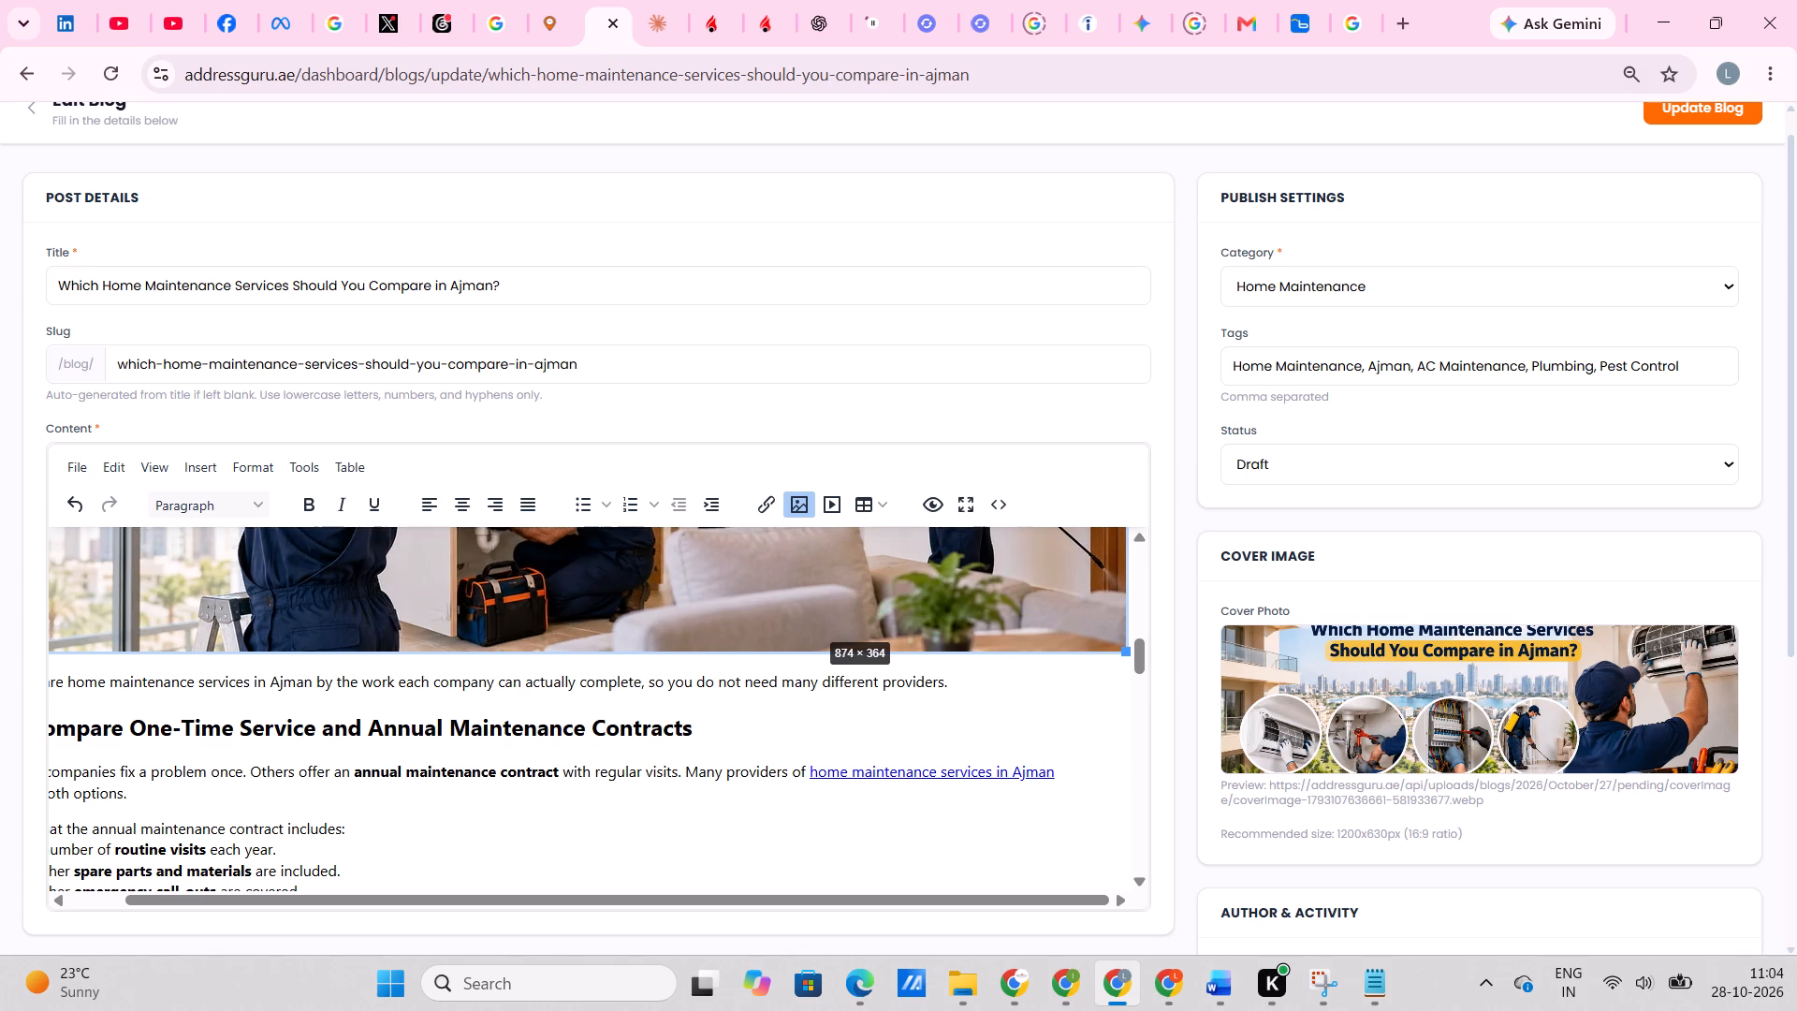
left_click_drag(742, 633, 734, 637)
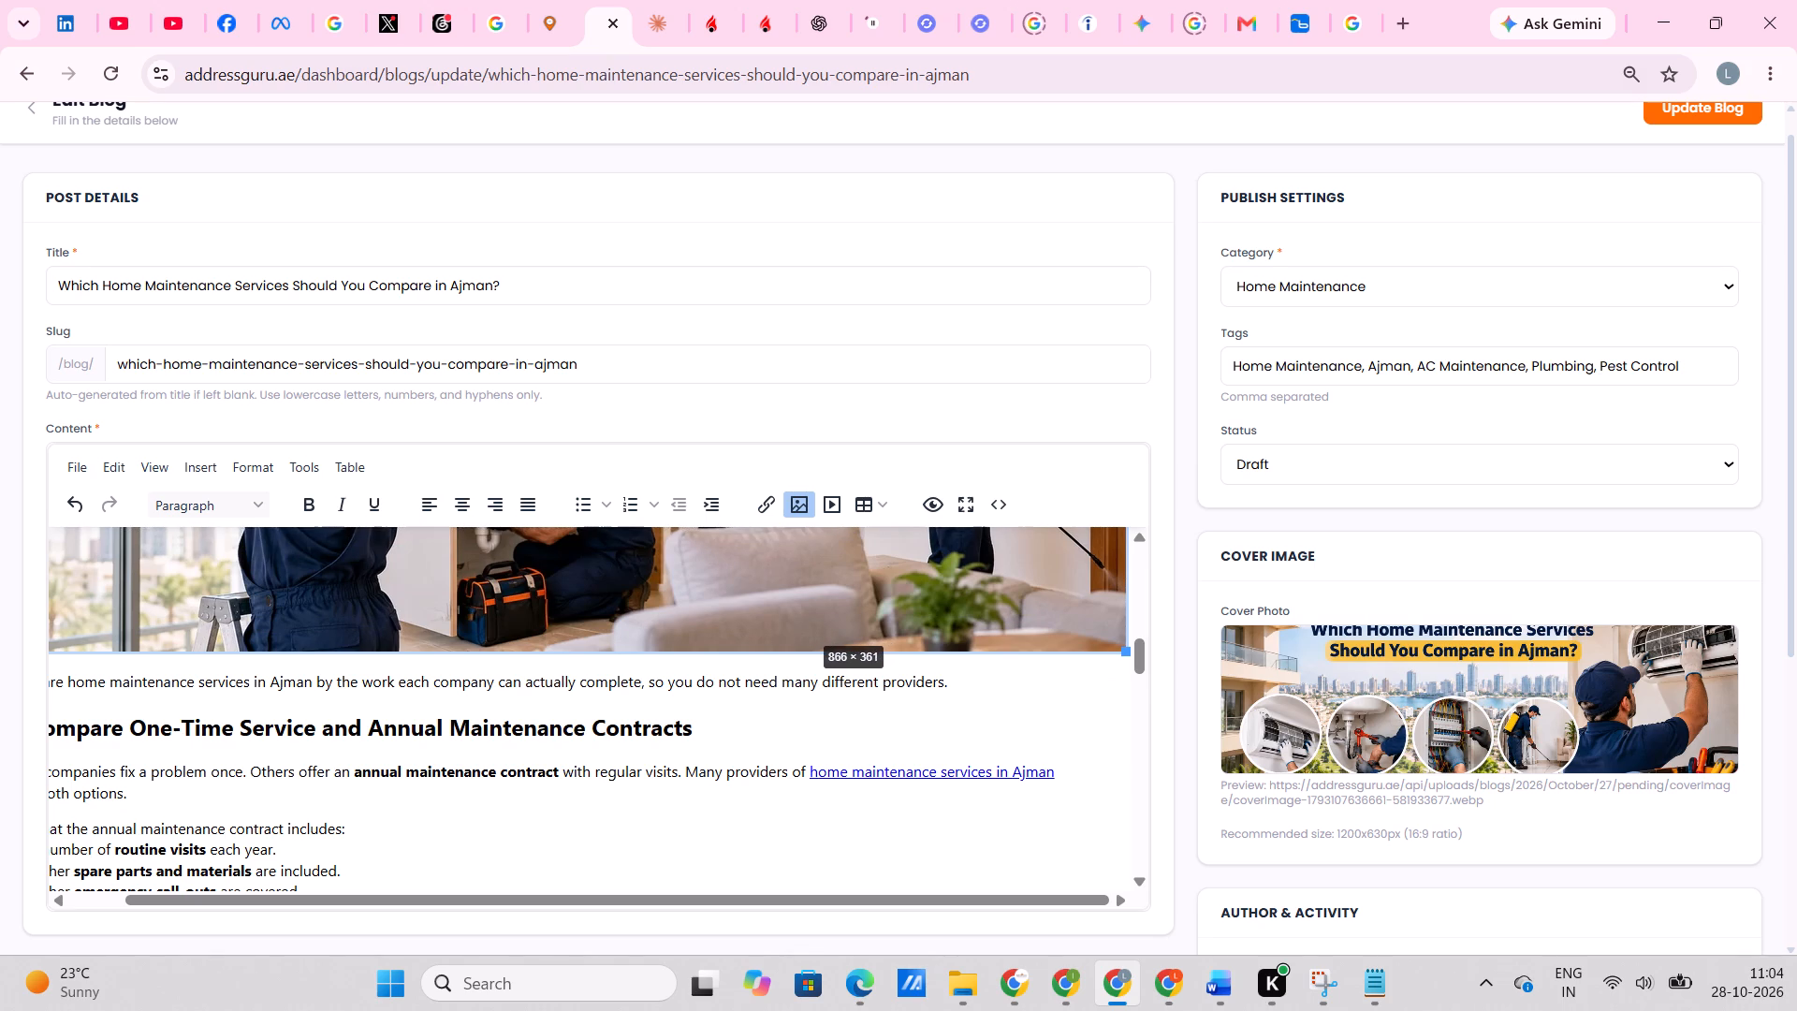
left_click_drag(734, 637, 719, 631)
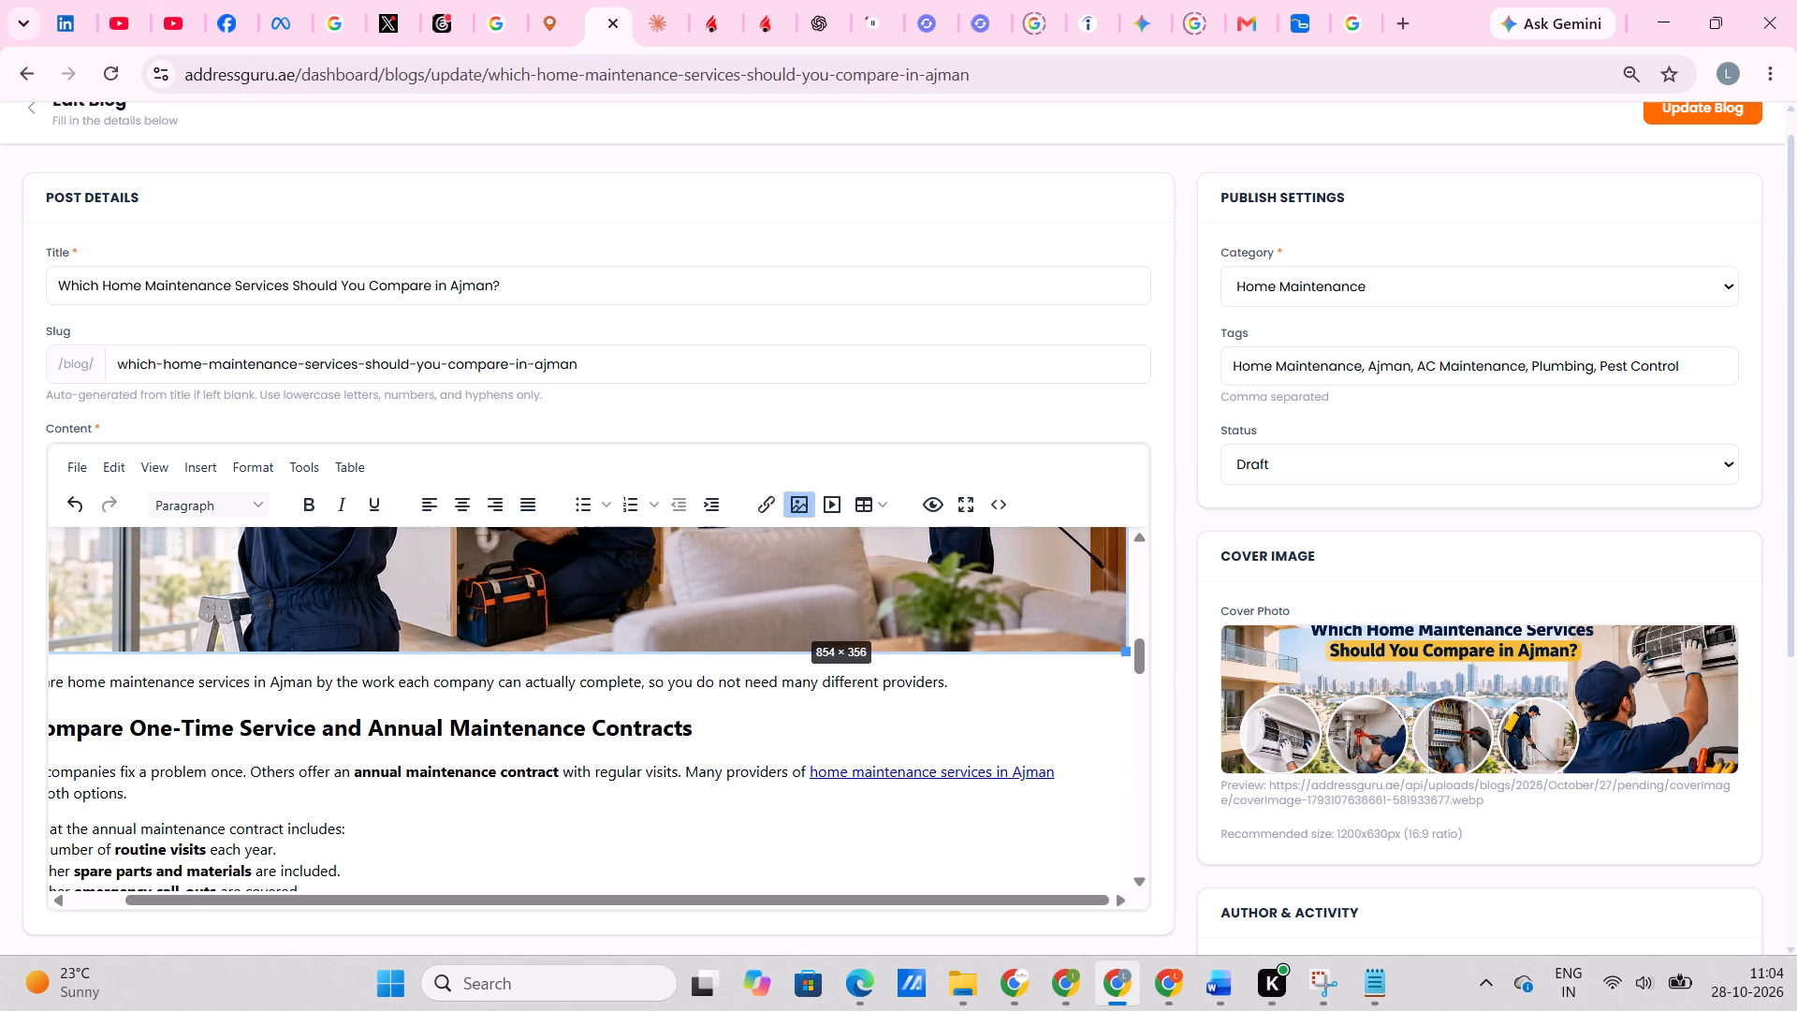
left_click_drag(719, 631, 703, 623)
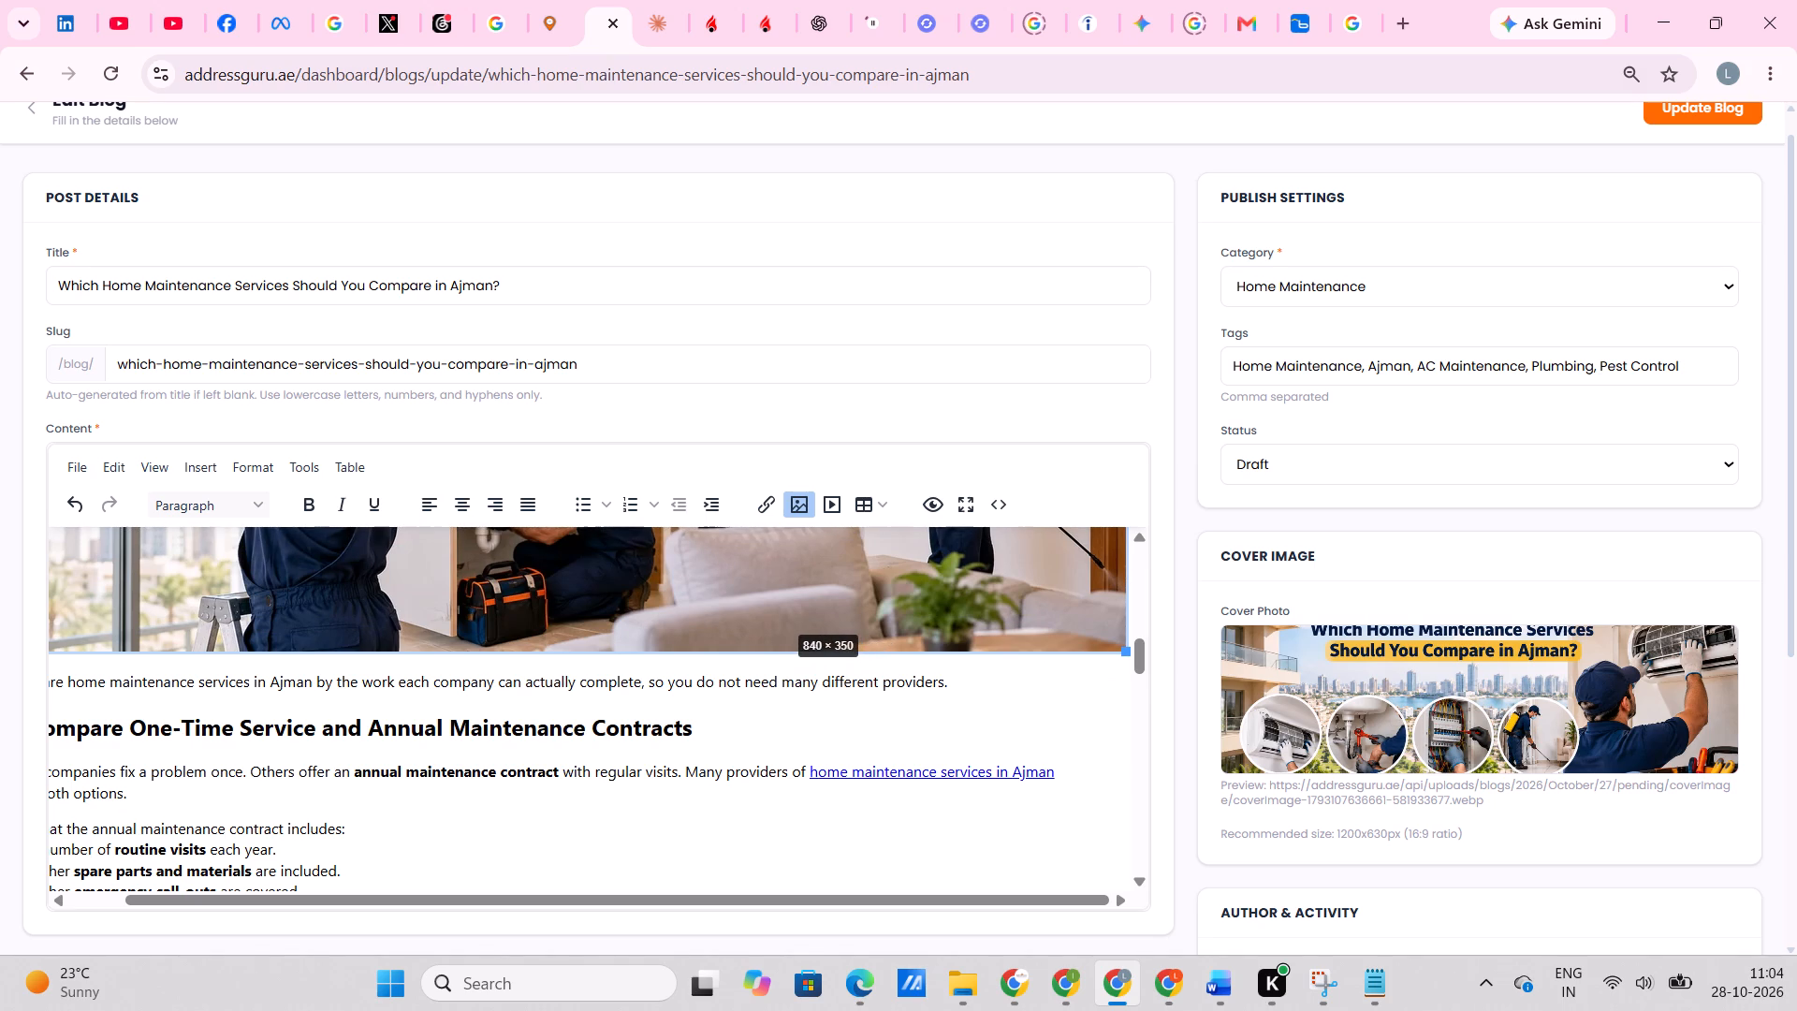
left_click_drag(703, 623, 706, 625)
left_click_drag(706, 625, 714, 628)
scroll(737, 683, "up", 4)
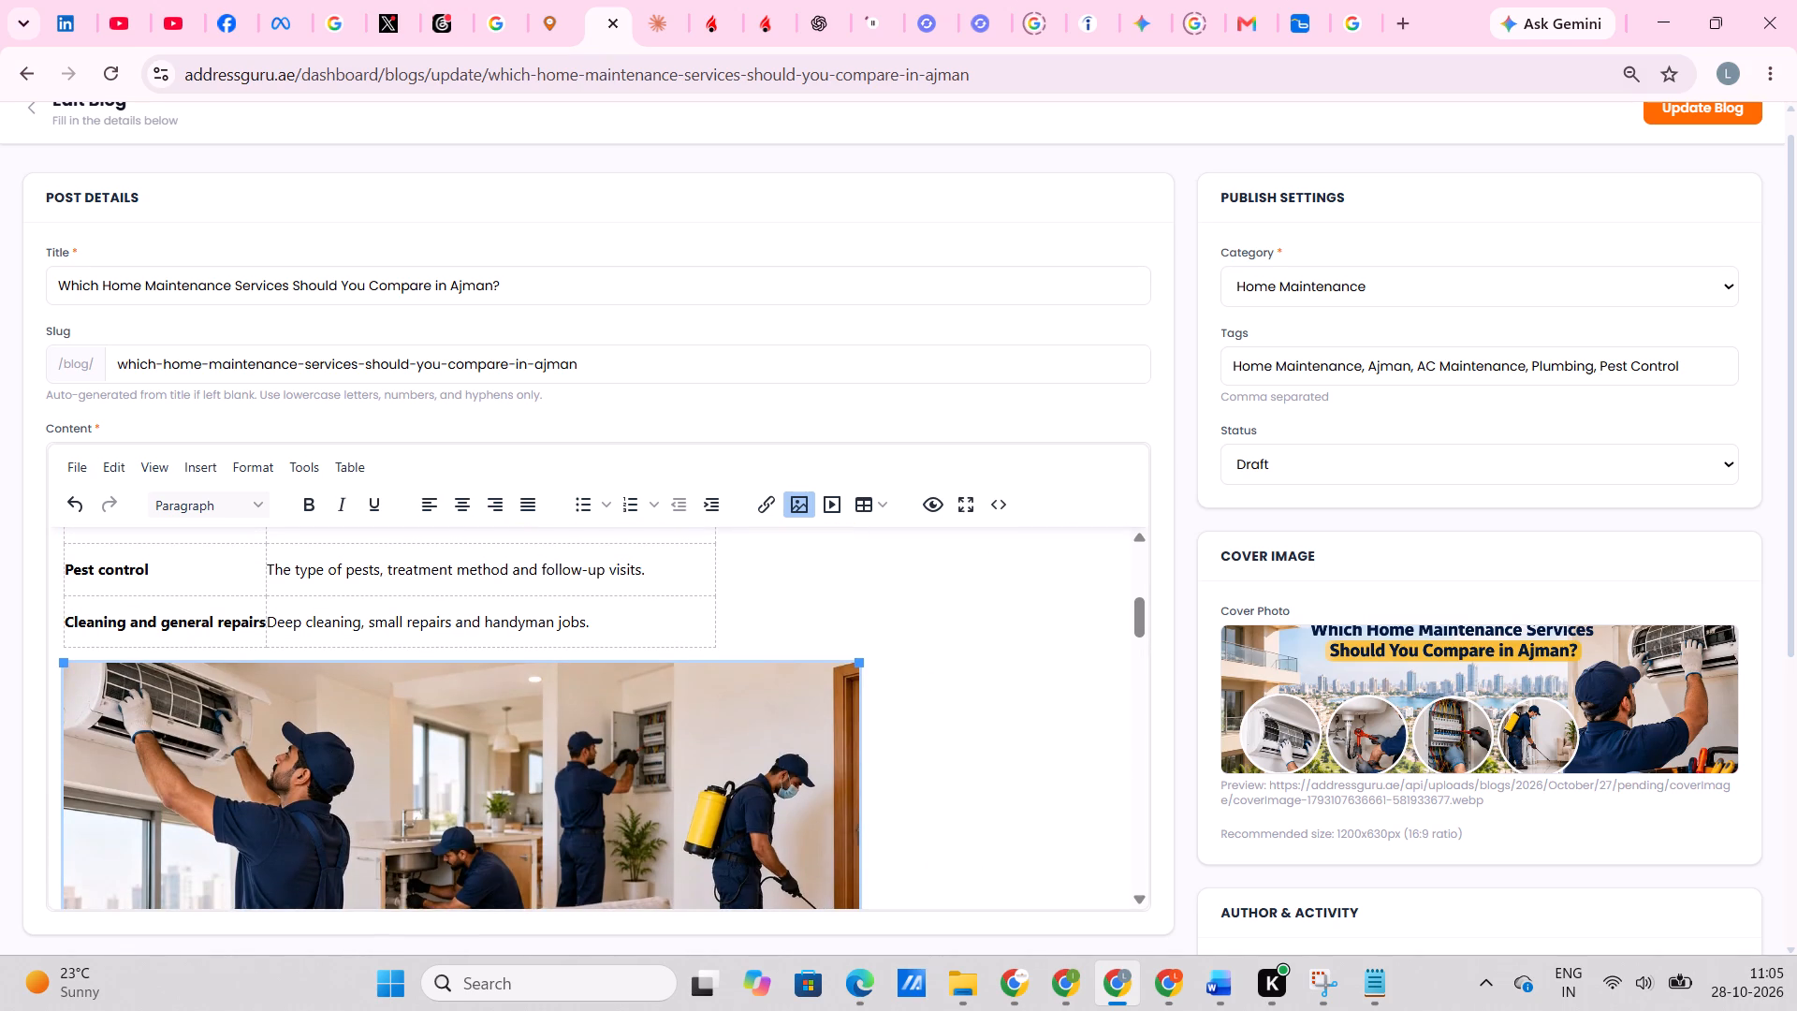
left_click_drag(861, 663, 949, 639)
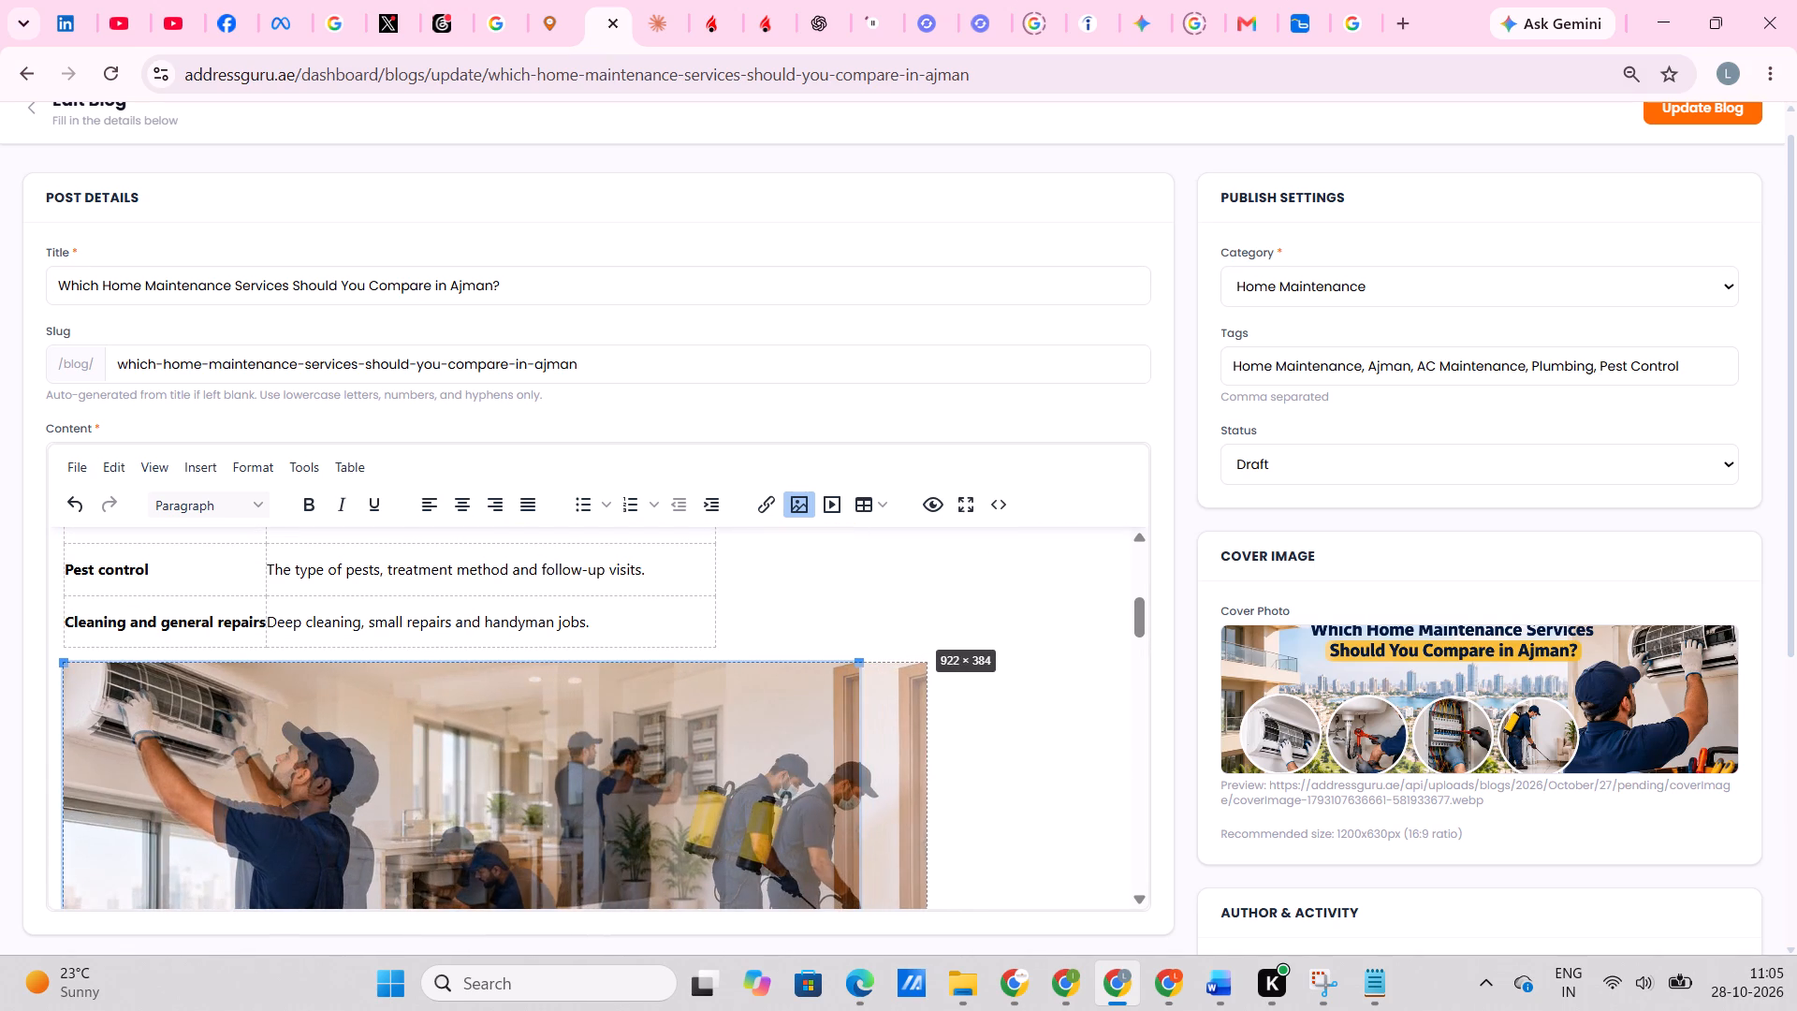
left_click_drag(949, 639, 964, 635)
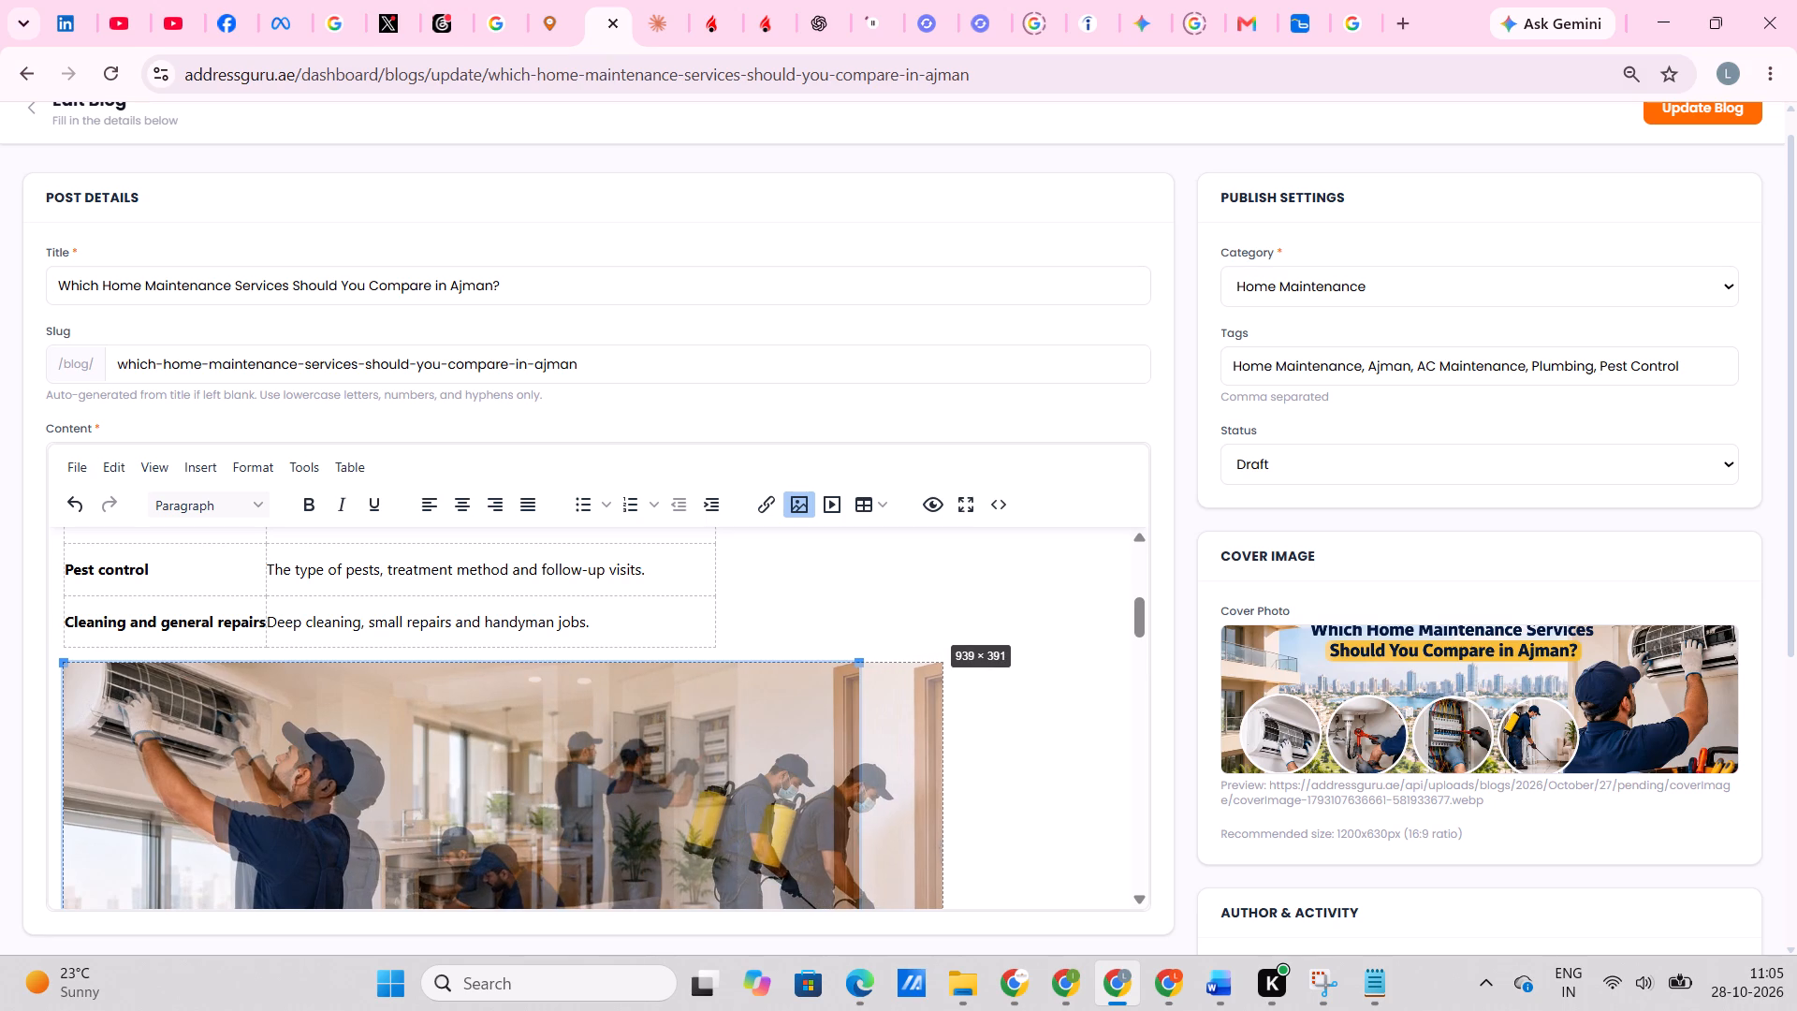
left_click_drag(964, 635, 957, 638)
left_click(957, 638)
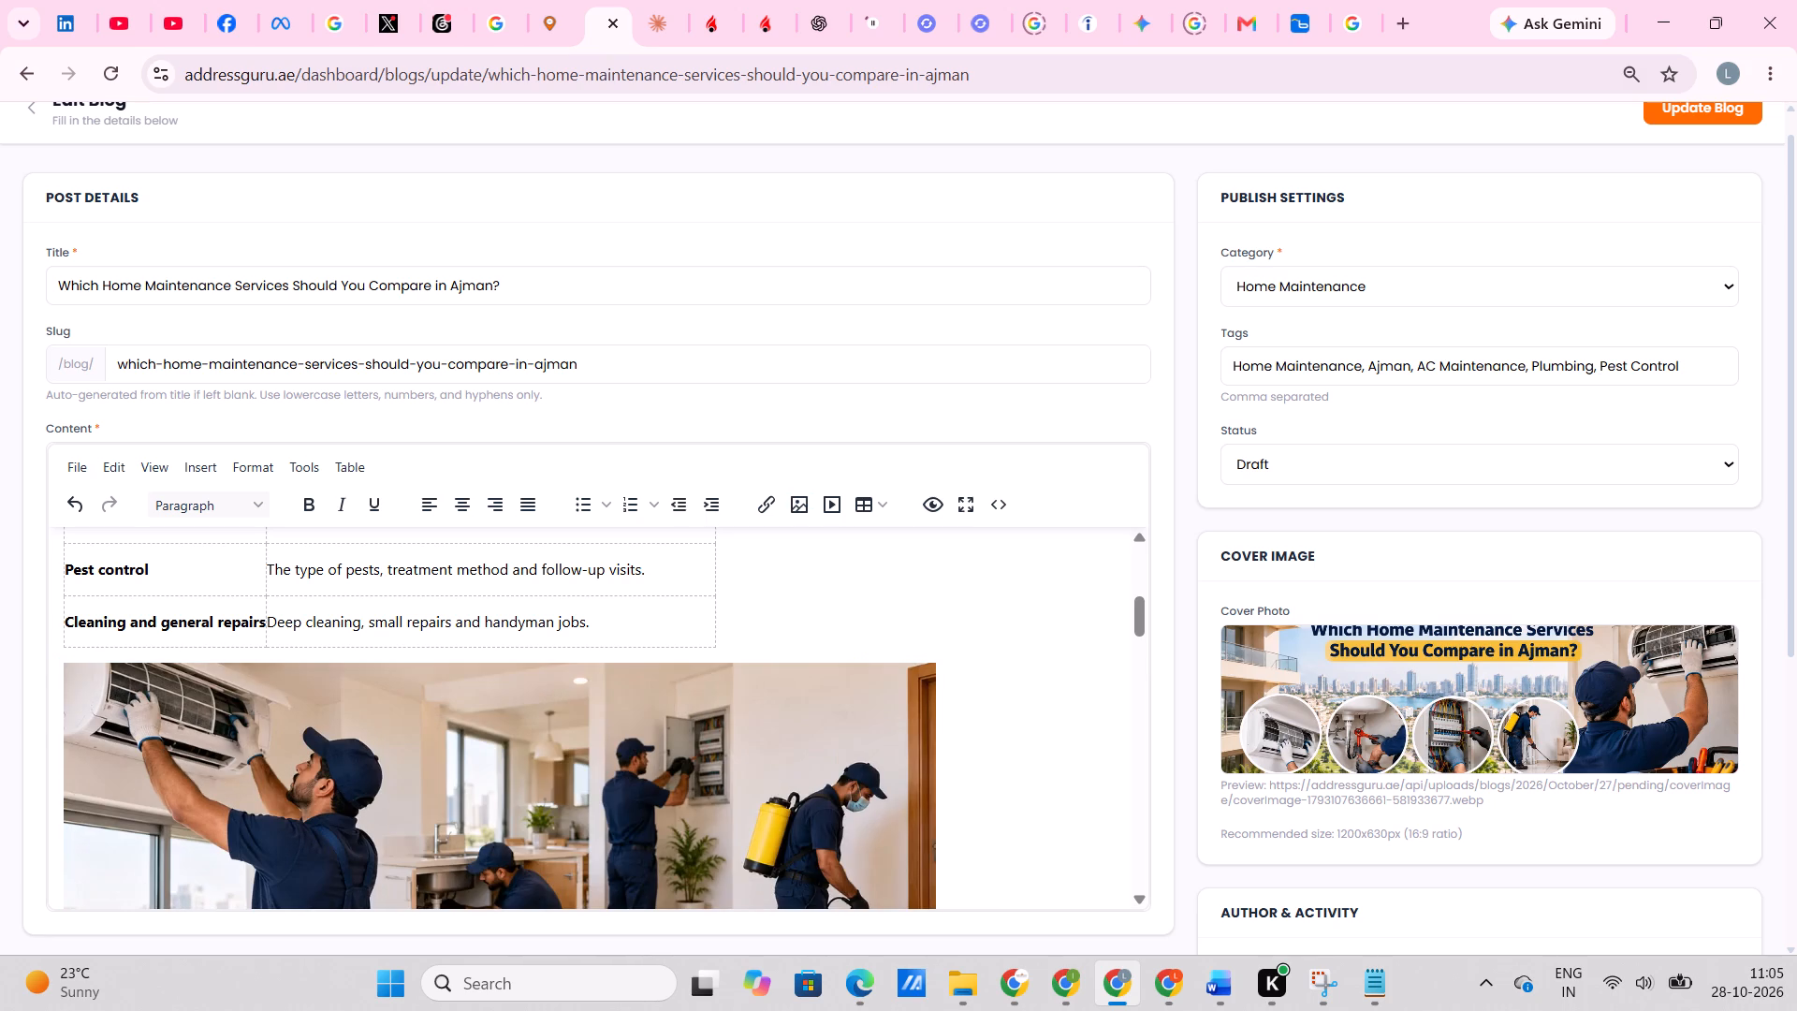
scroll(946, 660, "down", 2)
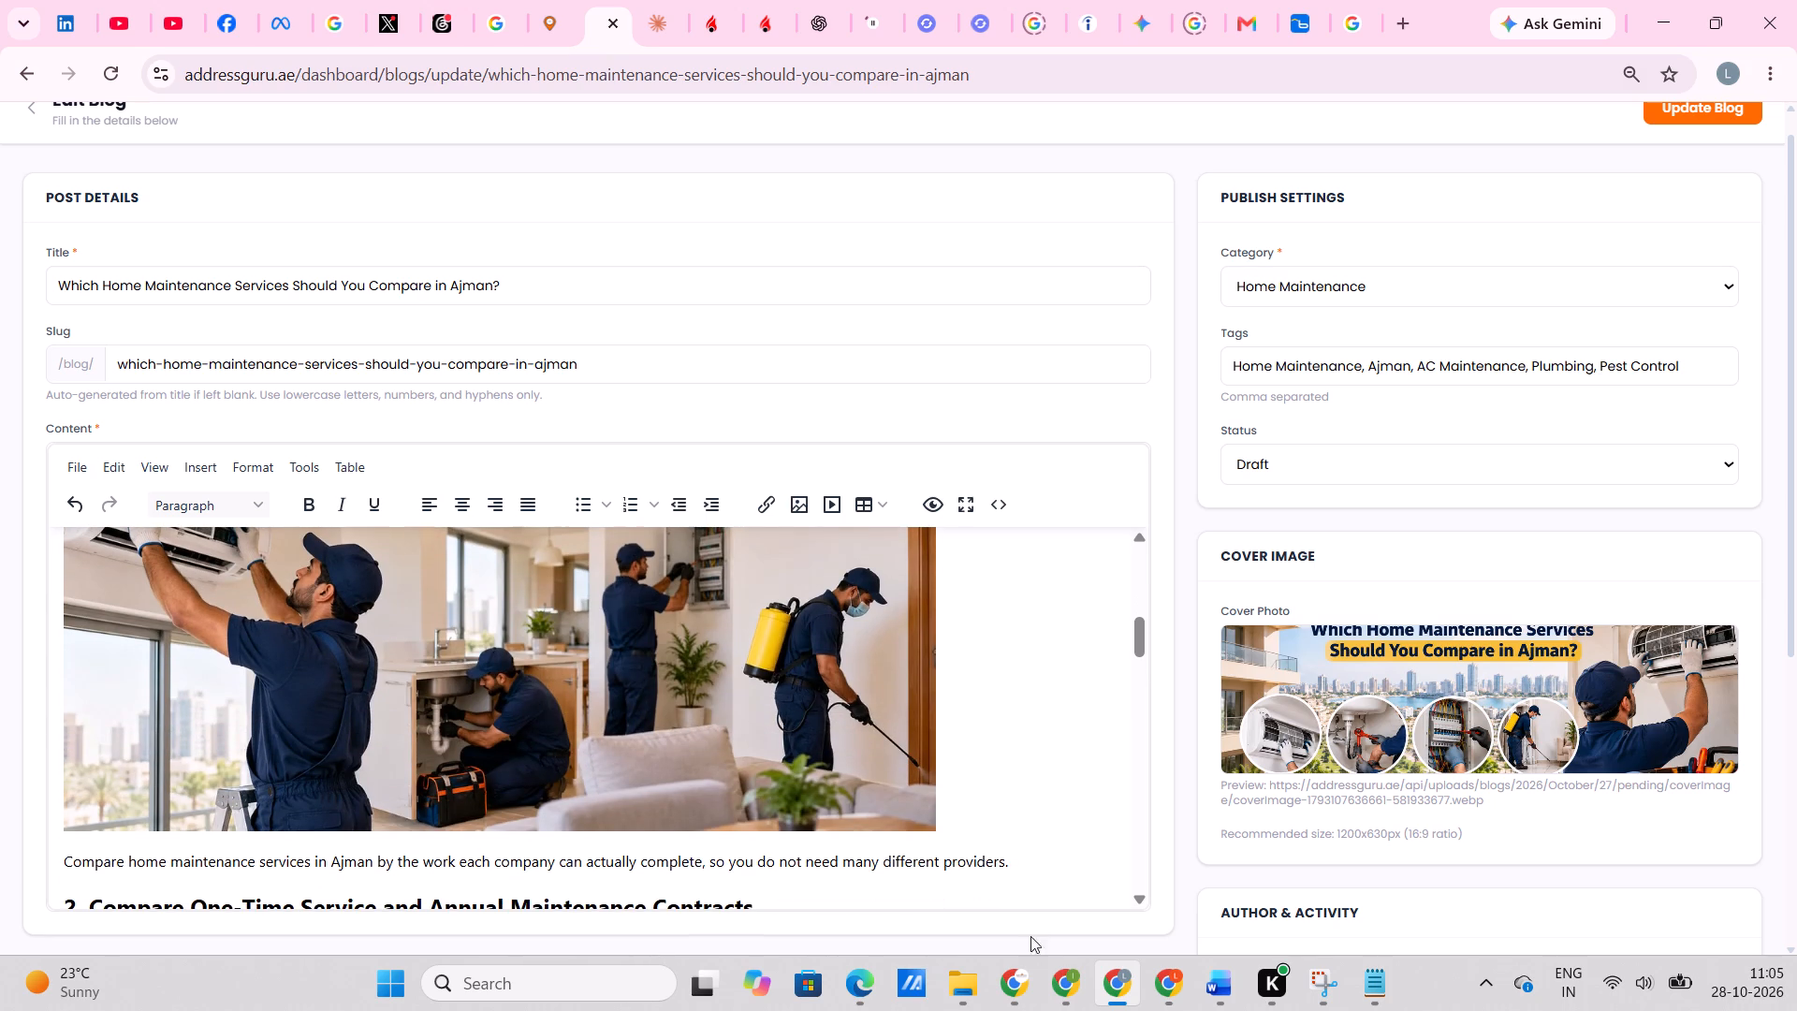
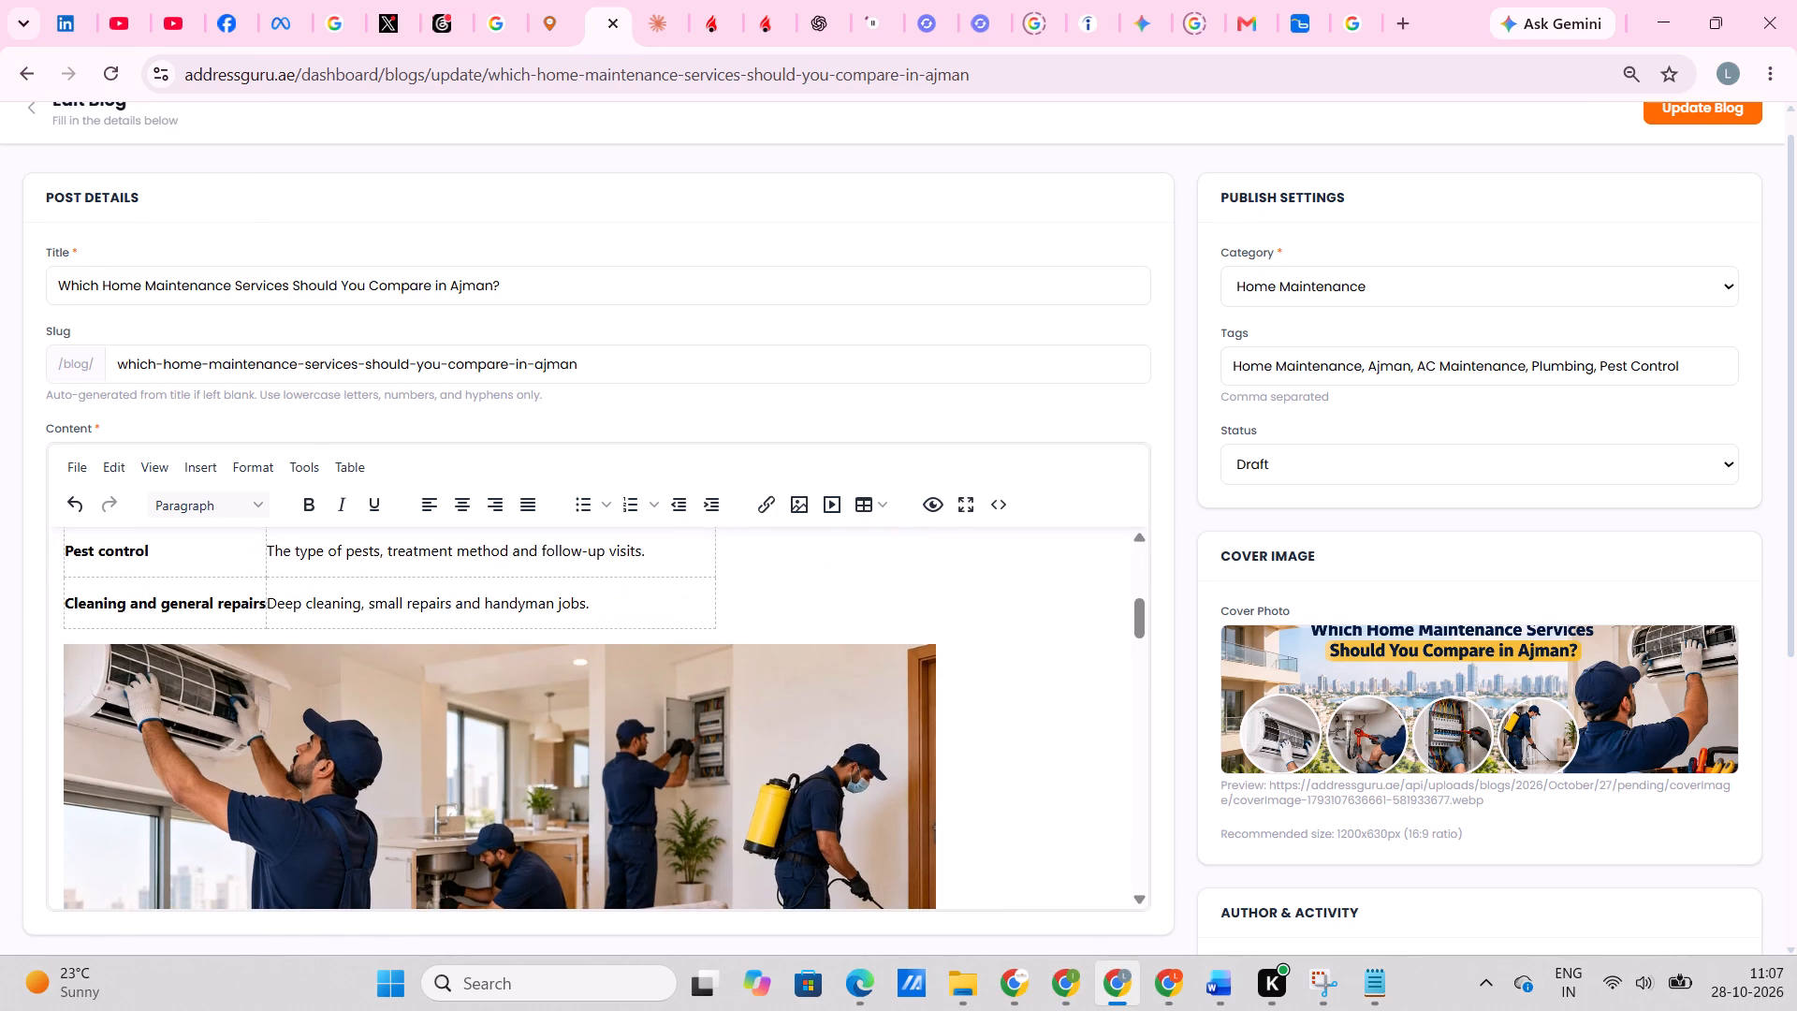
Check the draft's content from the technicians image through sections 2 and 3 for remaining formatting to correct.
scroll(806, 696, "up", 5)
scroll(806, 696, "down", 4)
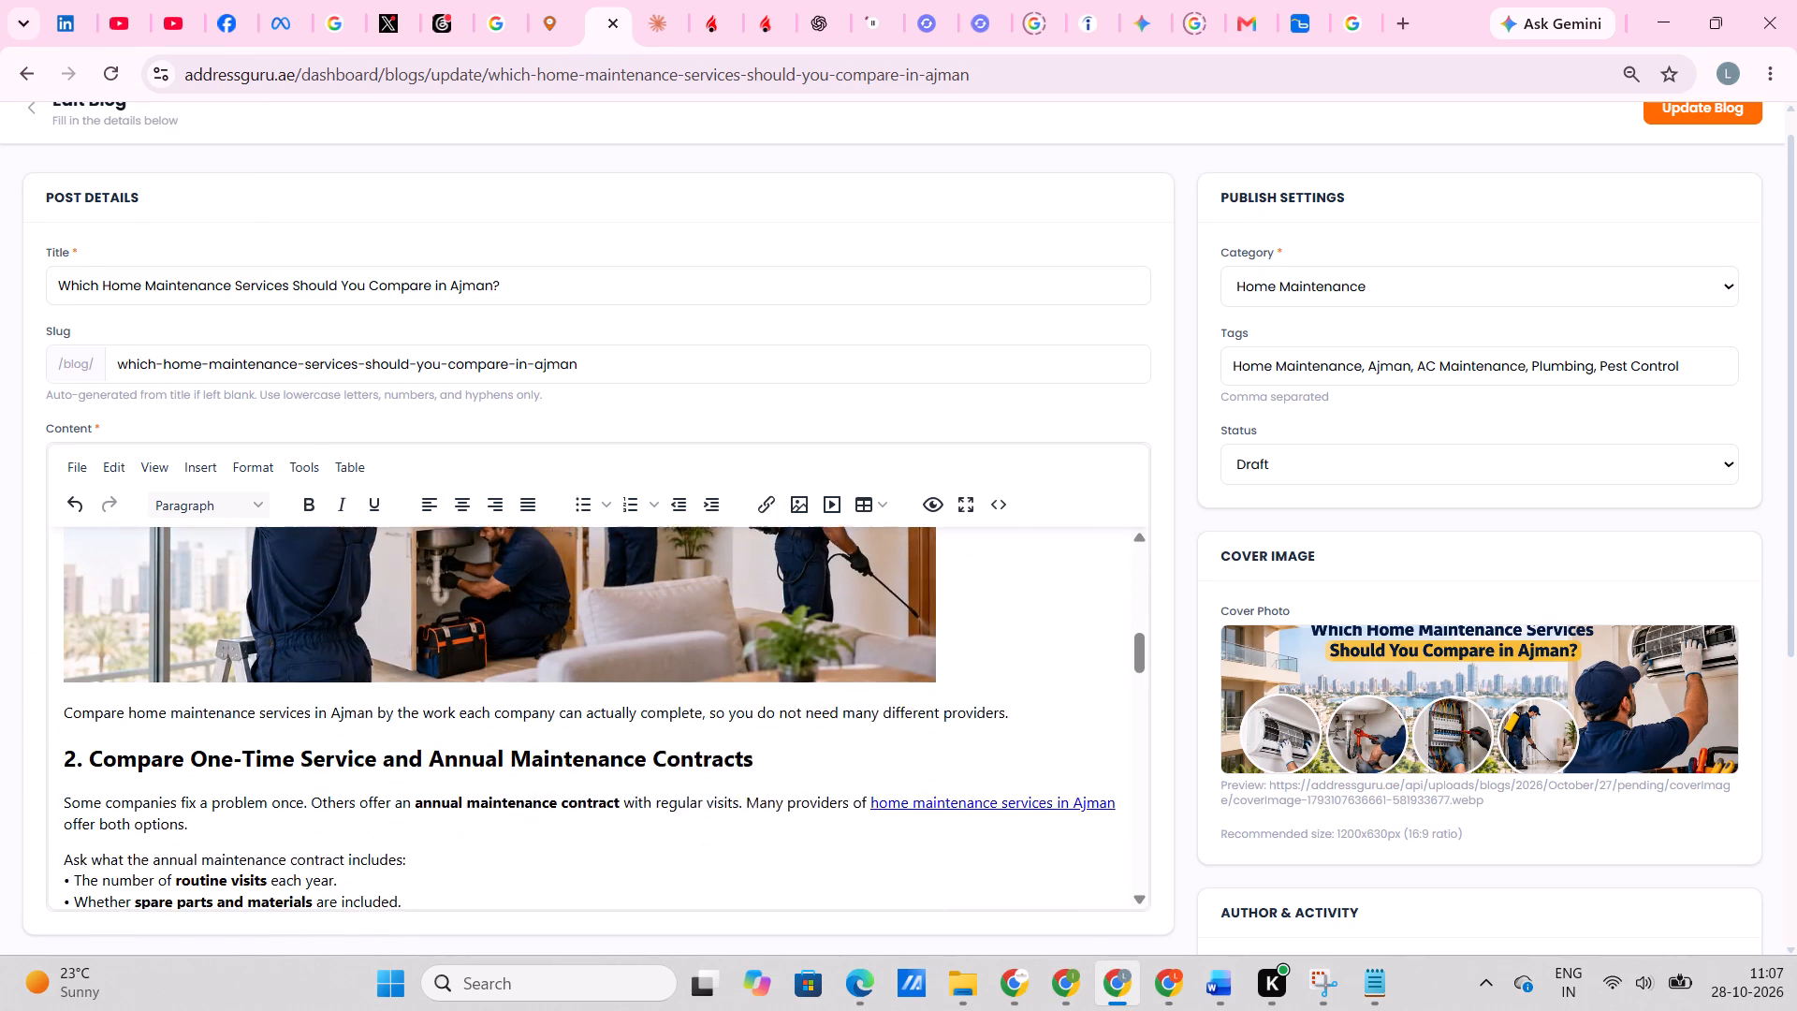
scroll(813, 717, "down", 7)
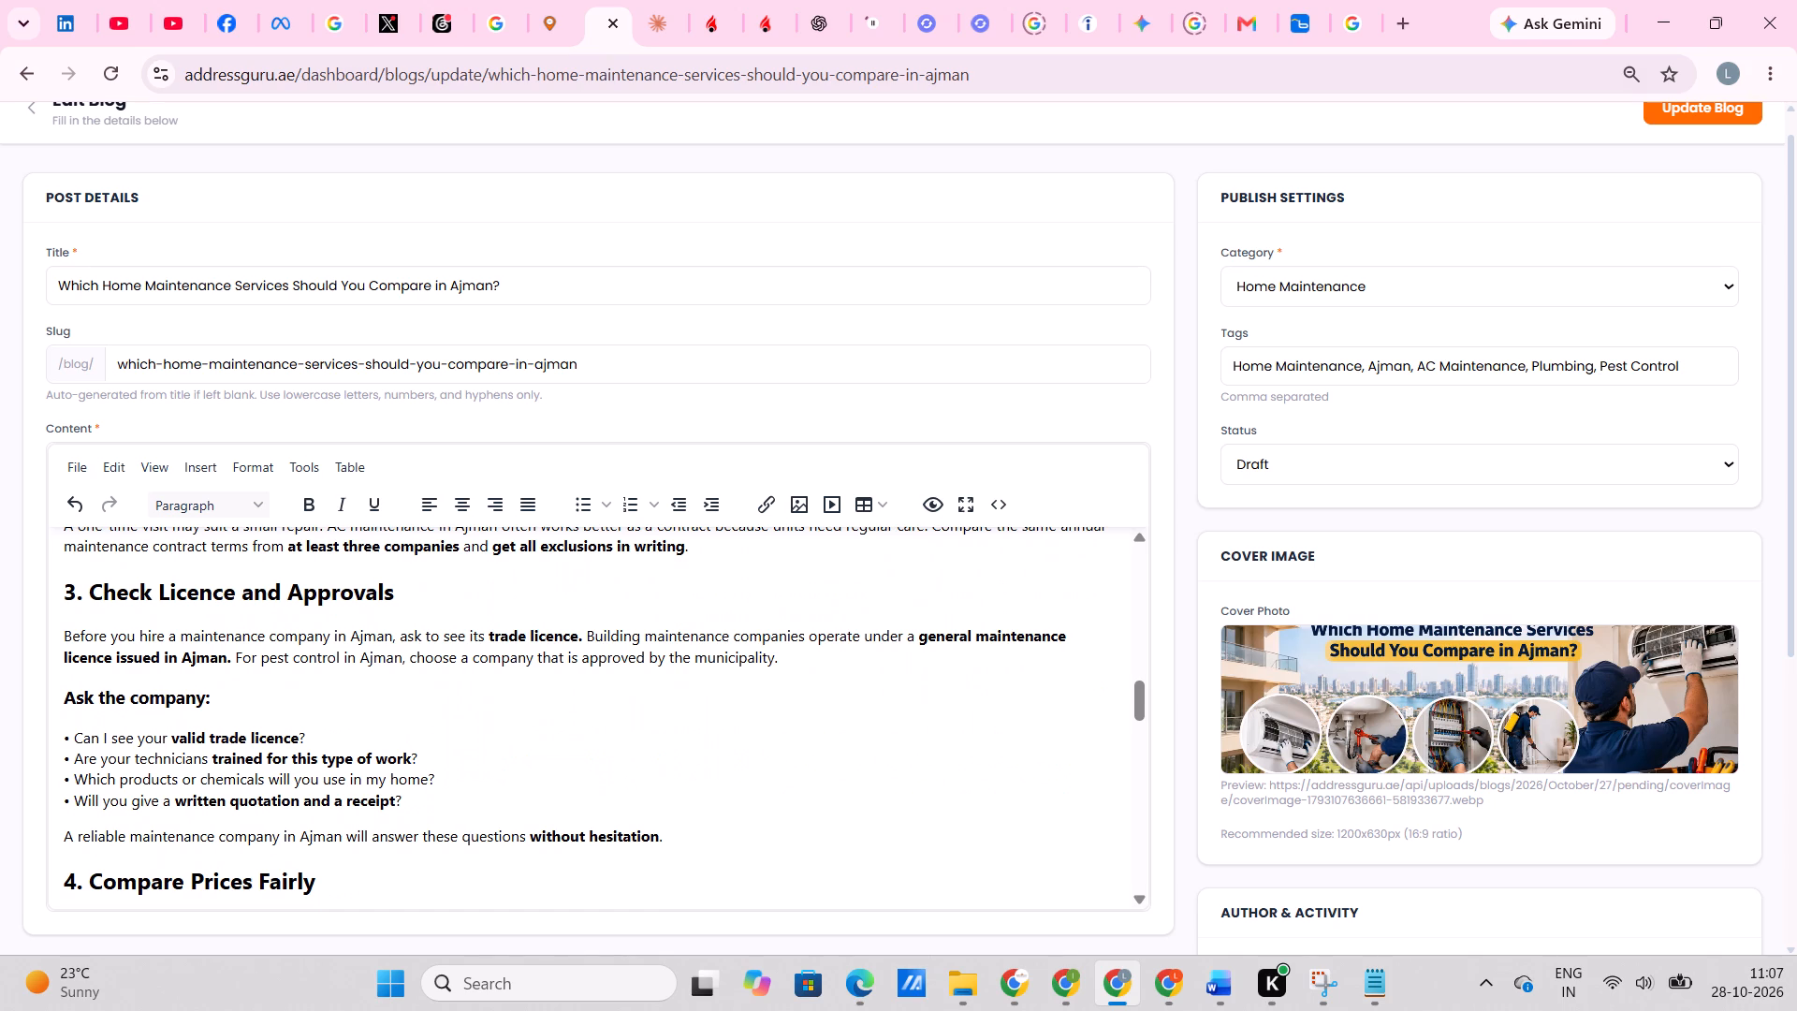
Look back over sections 1 to 3 of the draft for remaining formatting to tidy.
scroll(198, 595, "up", 4)
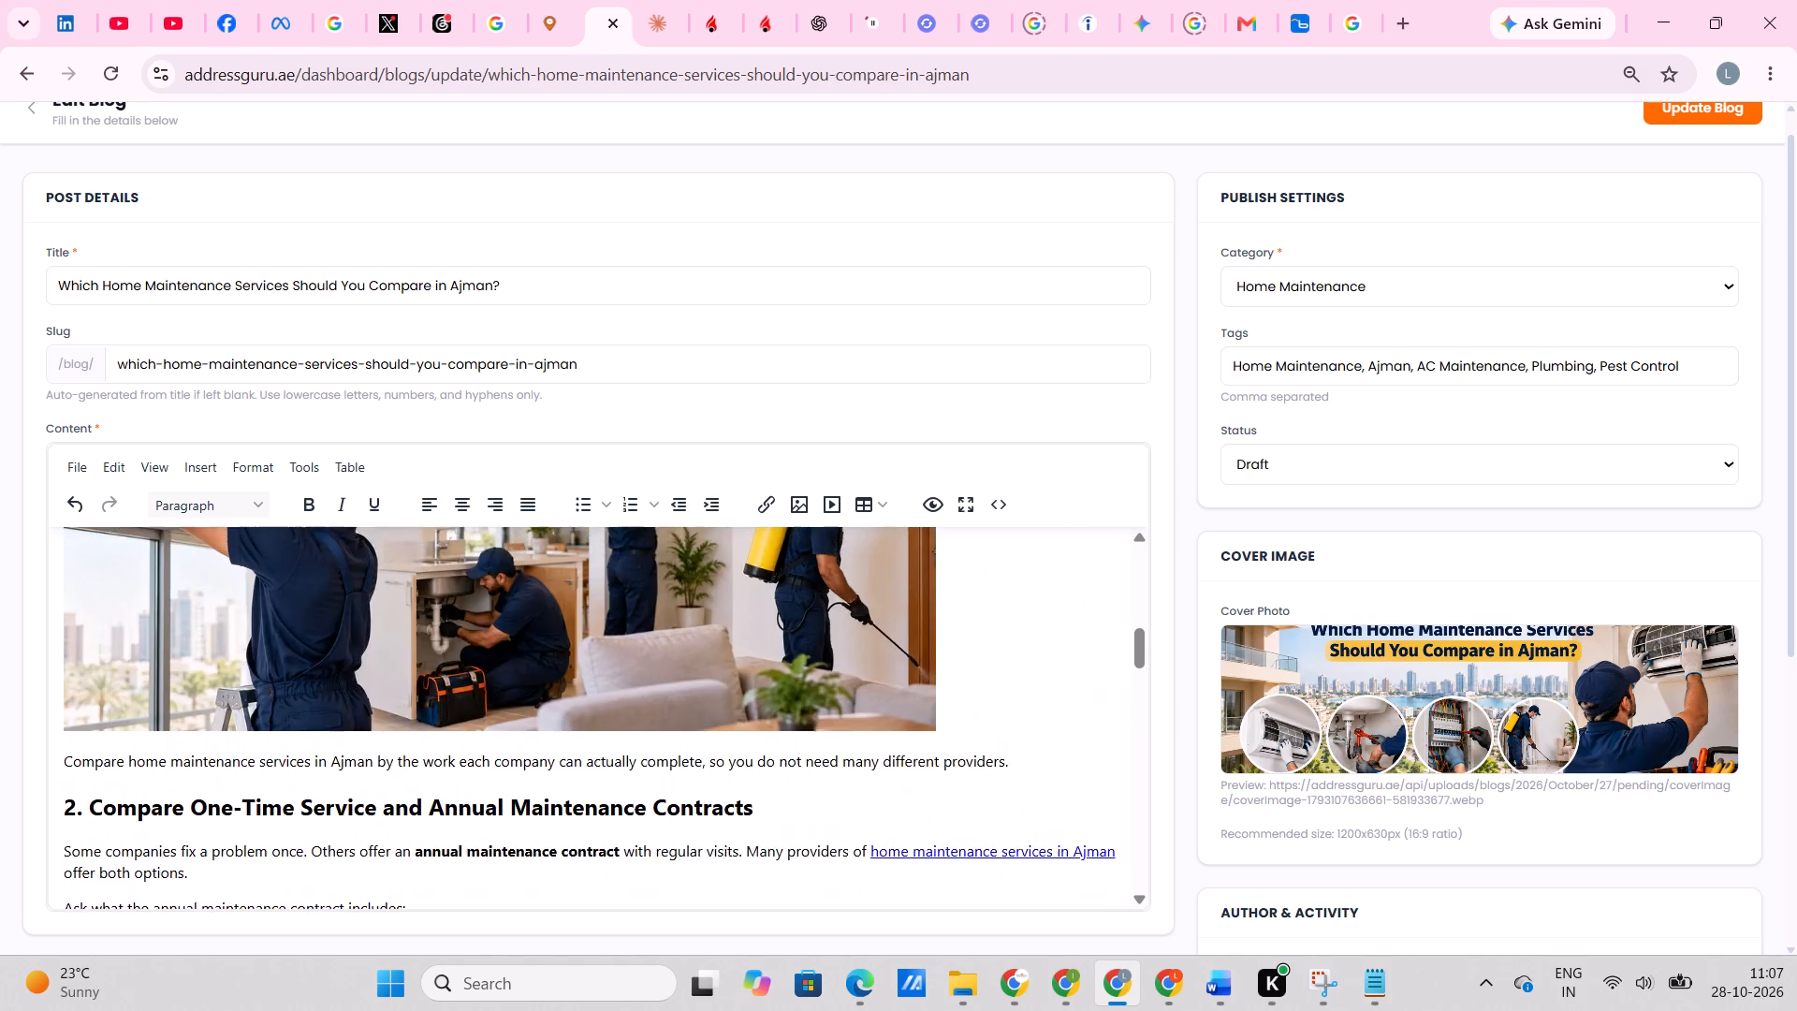
scroll(204, 599, "down", 4)
scroll(204, 599, "up", 1)
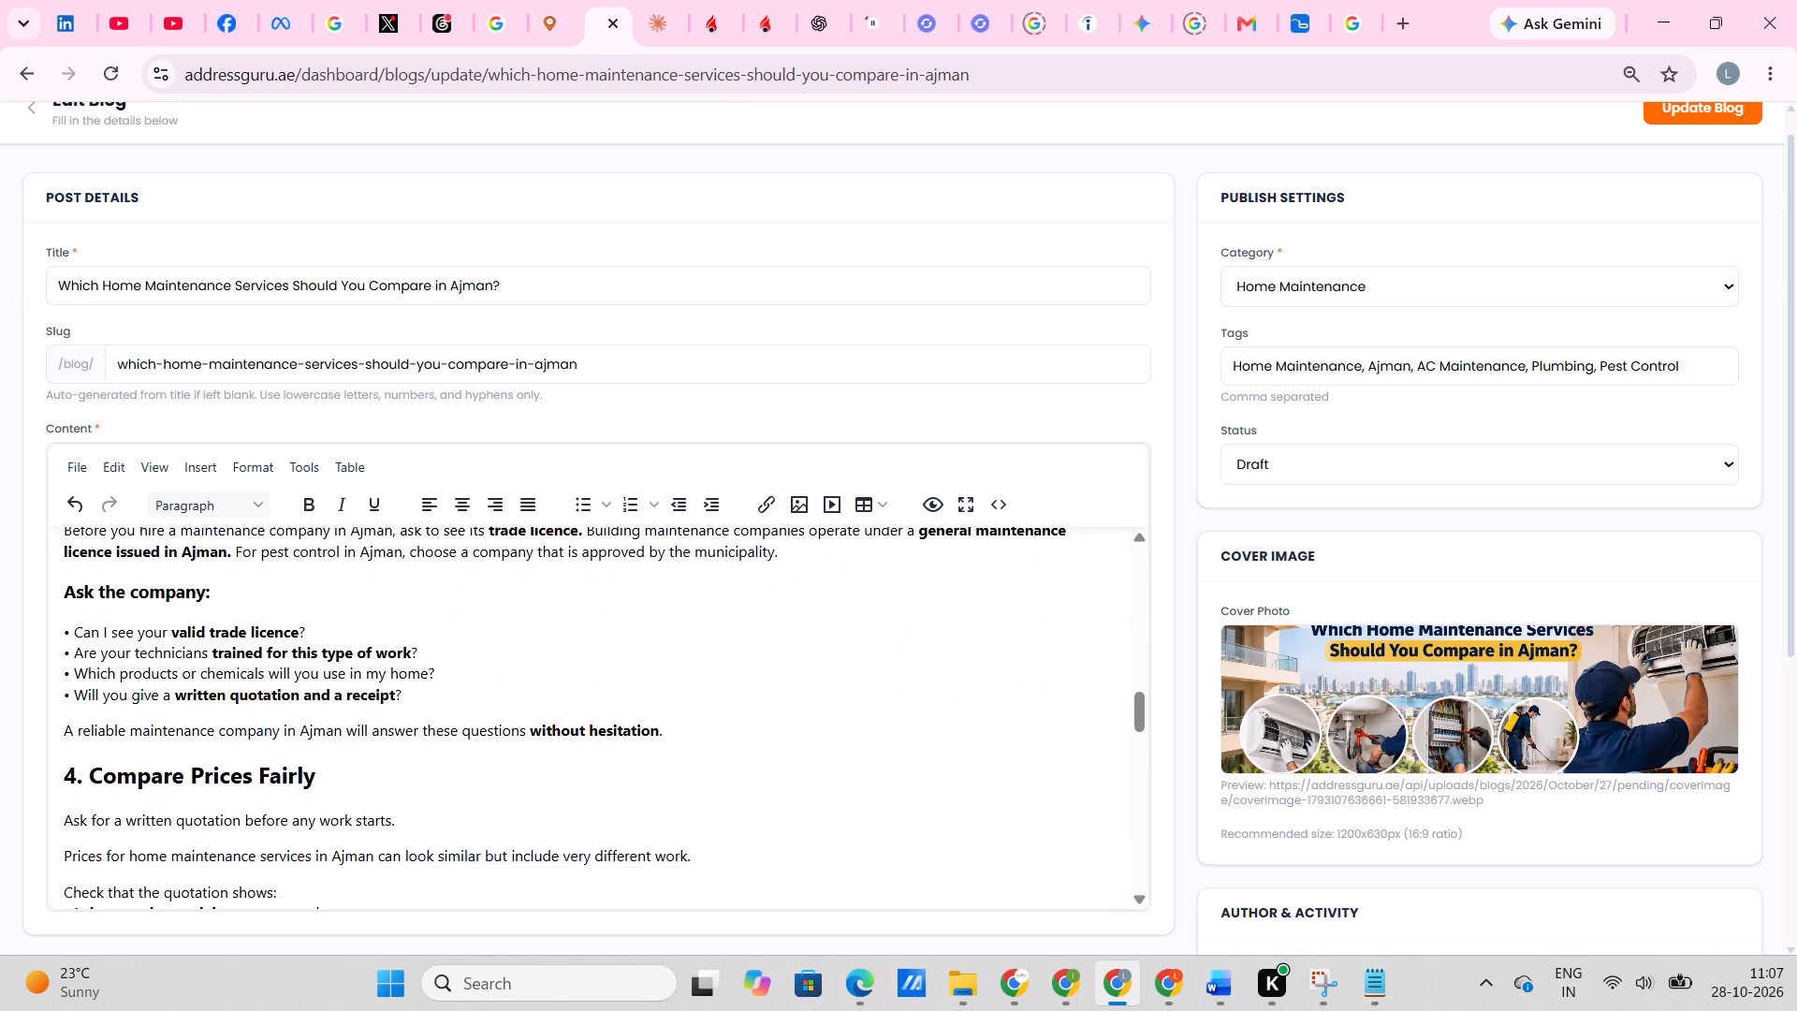
scroll(204, 599, "up", 2)
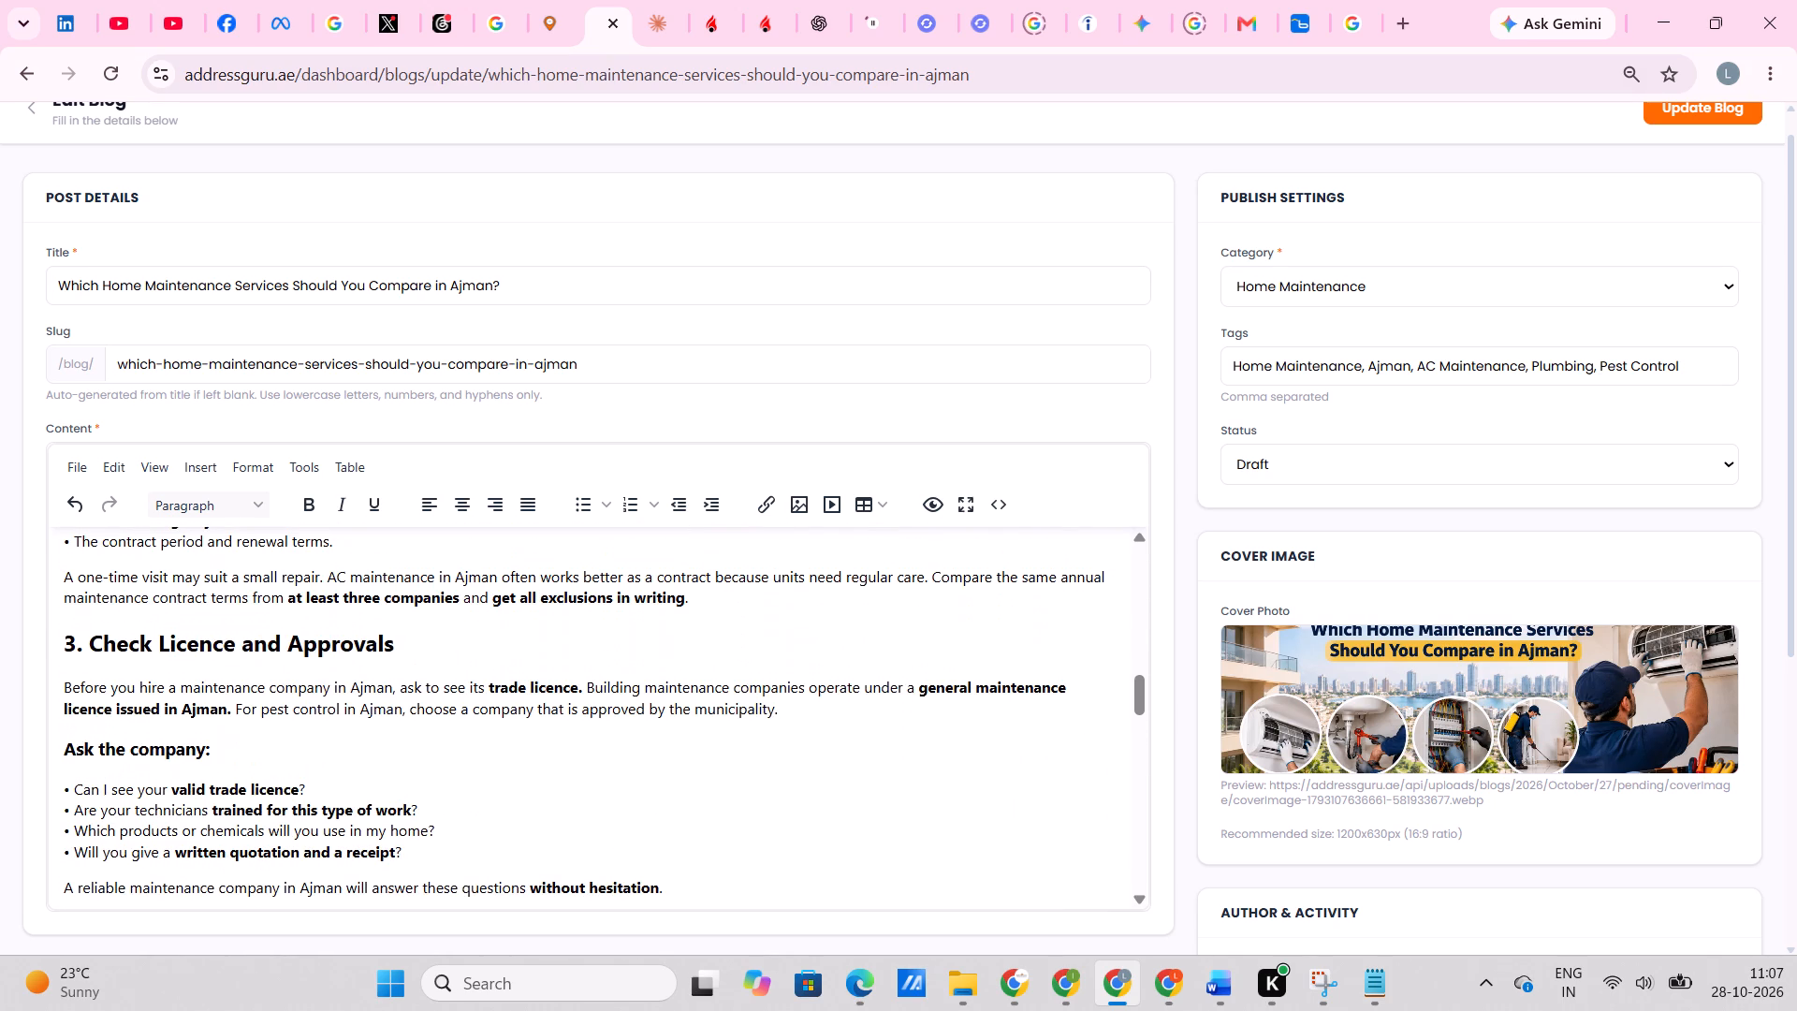
scroll(205, 641, "up", 3)
scroll(205, 641, "down", 3)
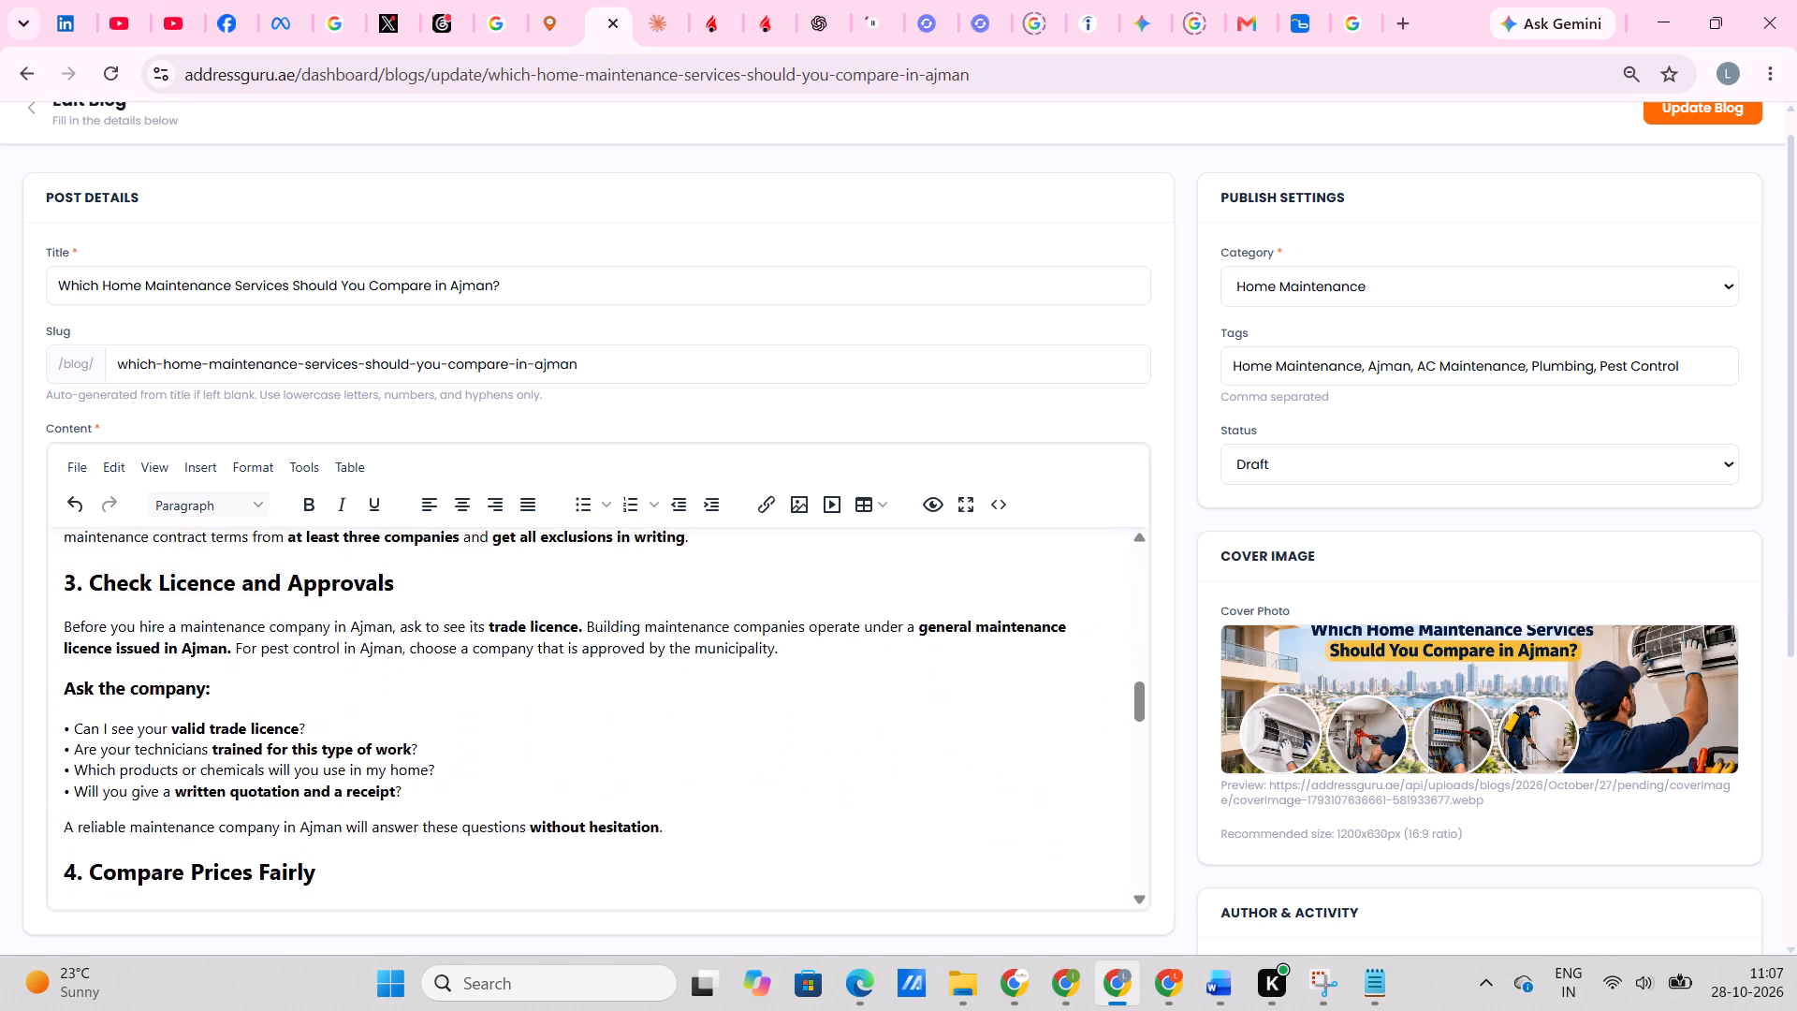
Put "Check that the quotation shows:" in its own paragraph above section 4's bullet list and format it as Heading 3.
scroll(224, 663, "down", 1)
scroll(291, 728, "down", 1)
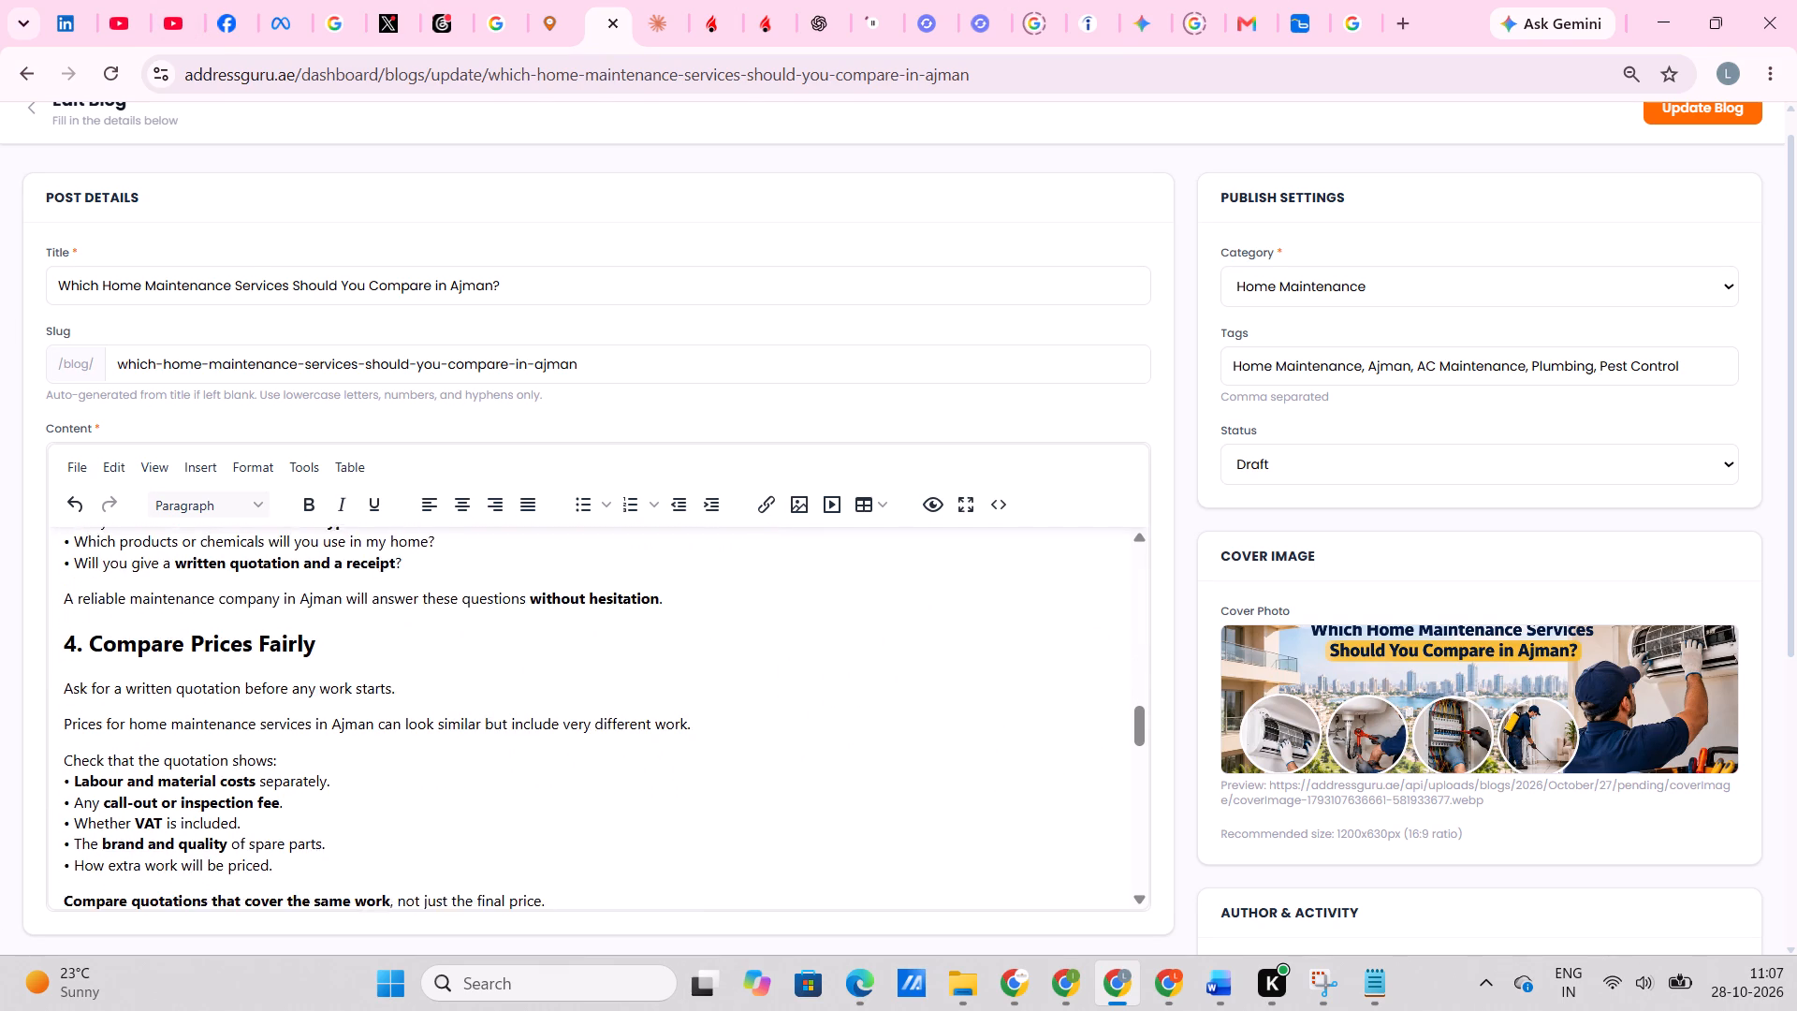
scroll(309, 741, "down", 1)
left_click(283, 712)
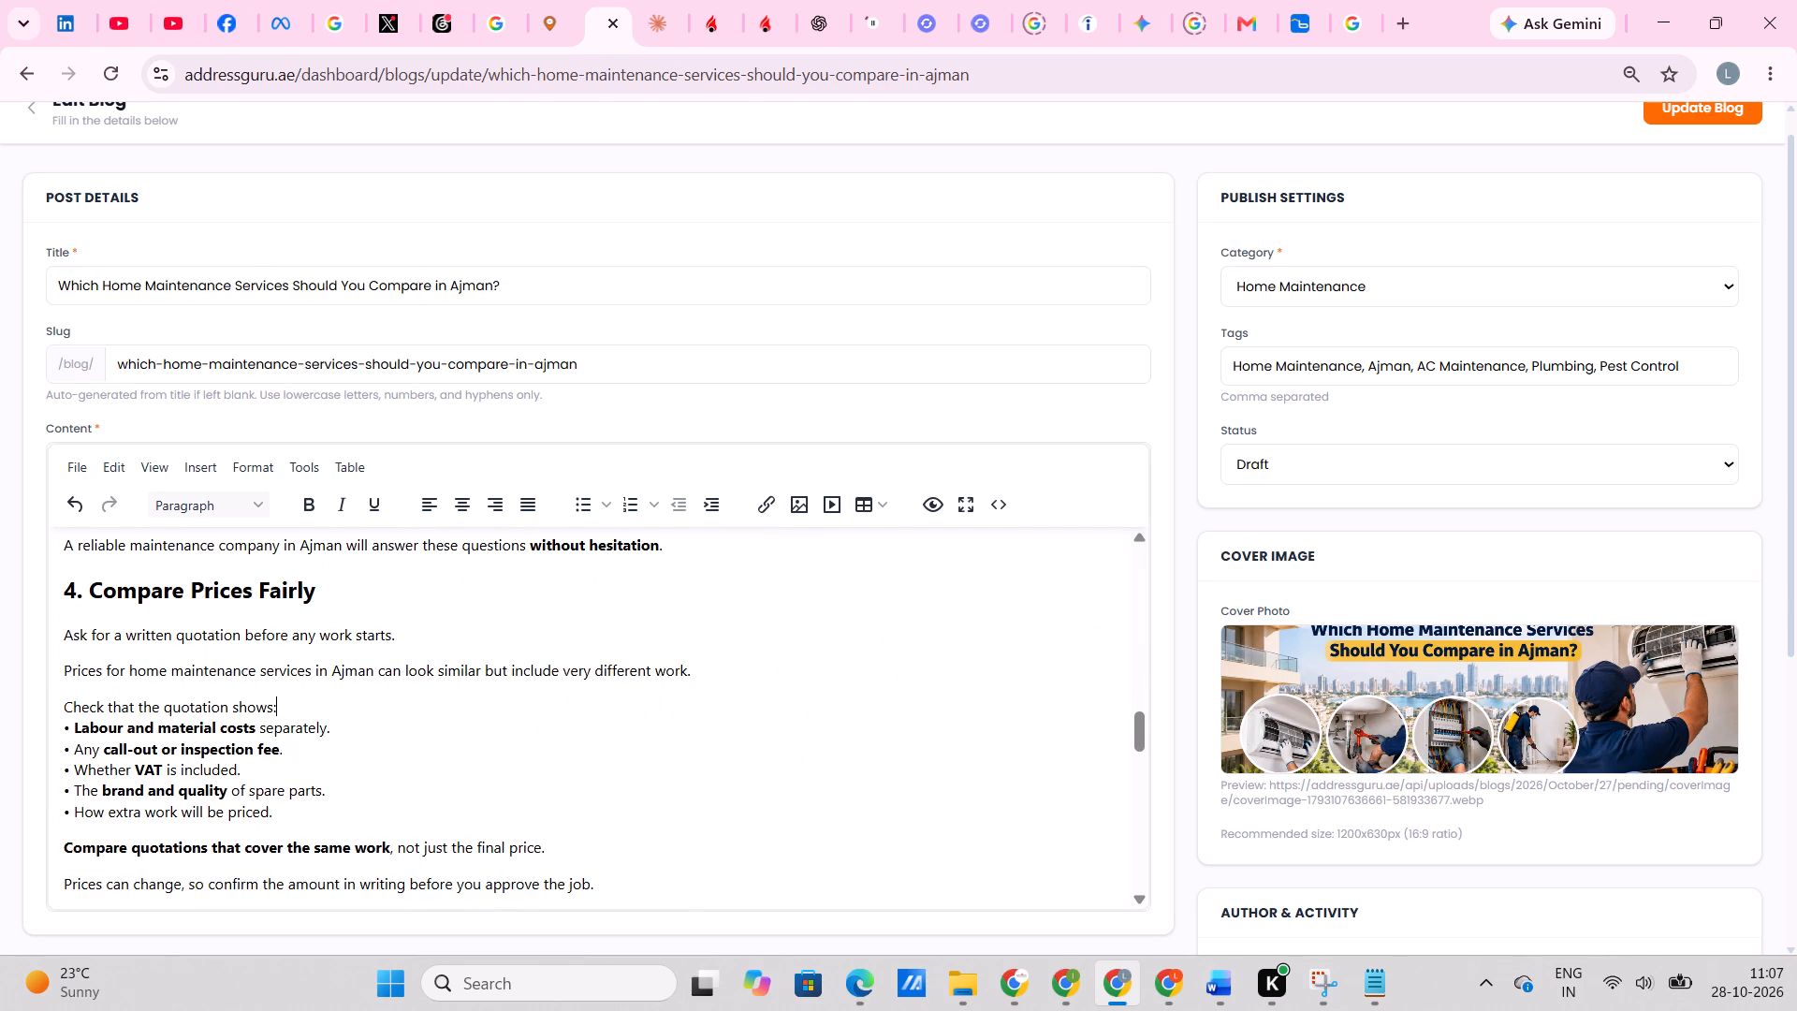
key("Return")
key("BackSpace")
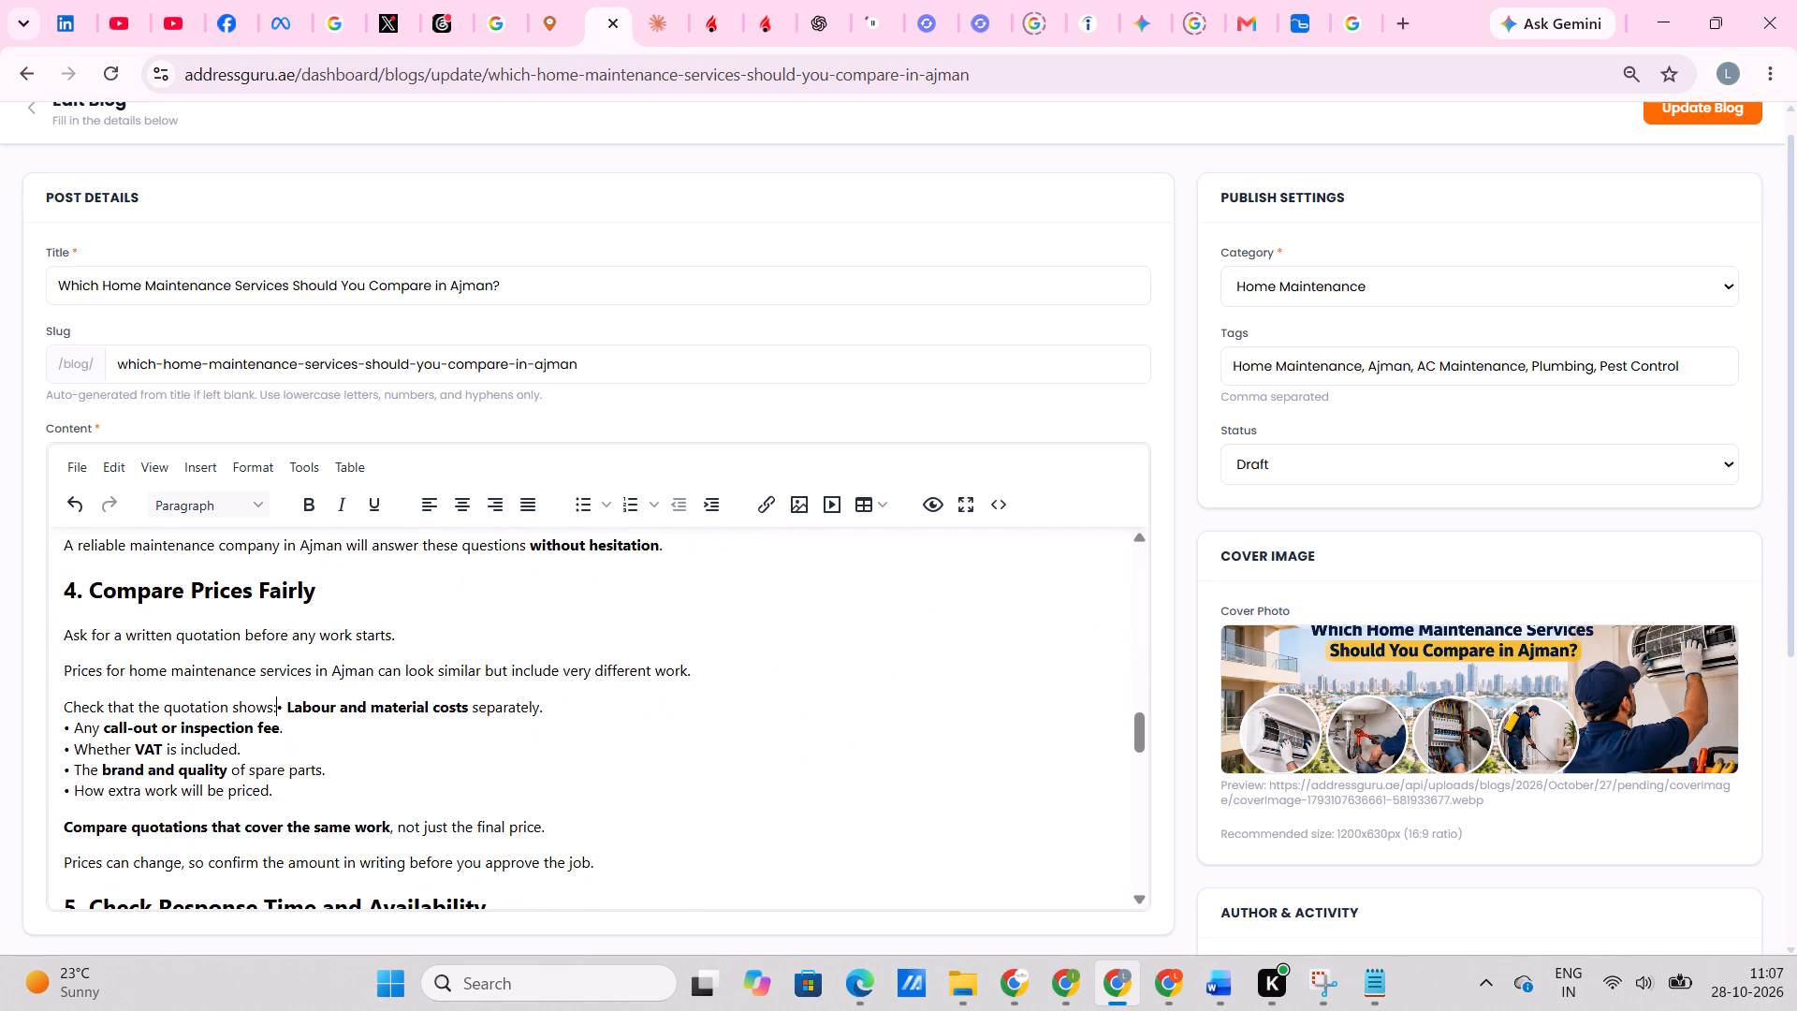
key("Return")
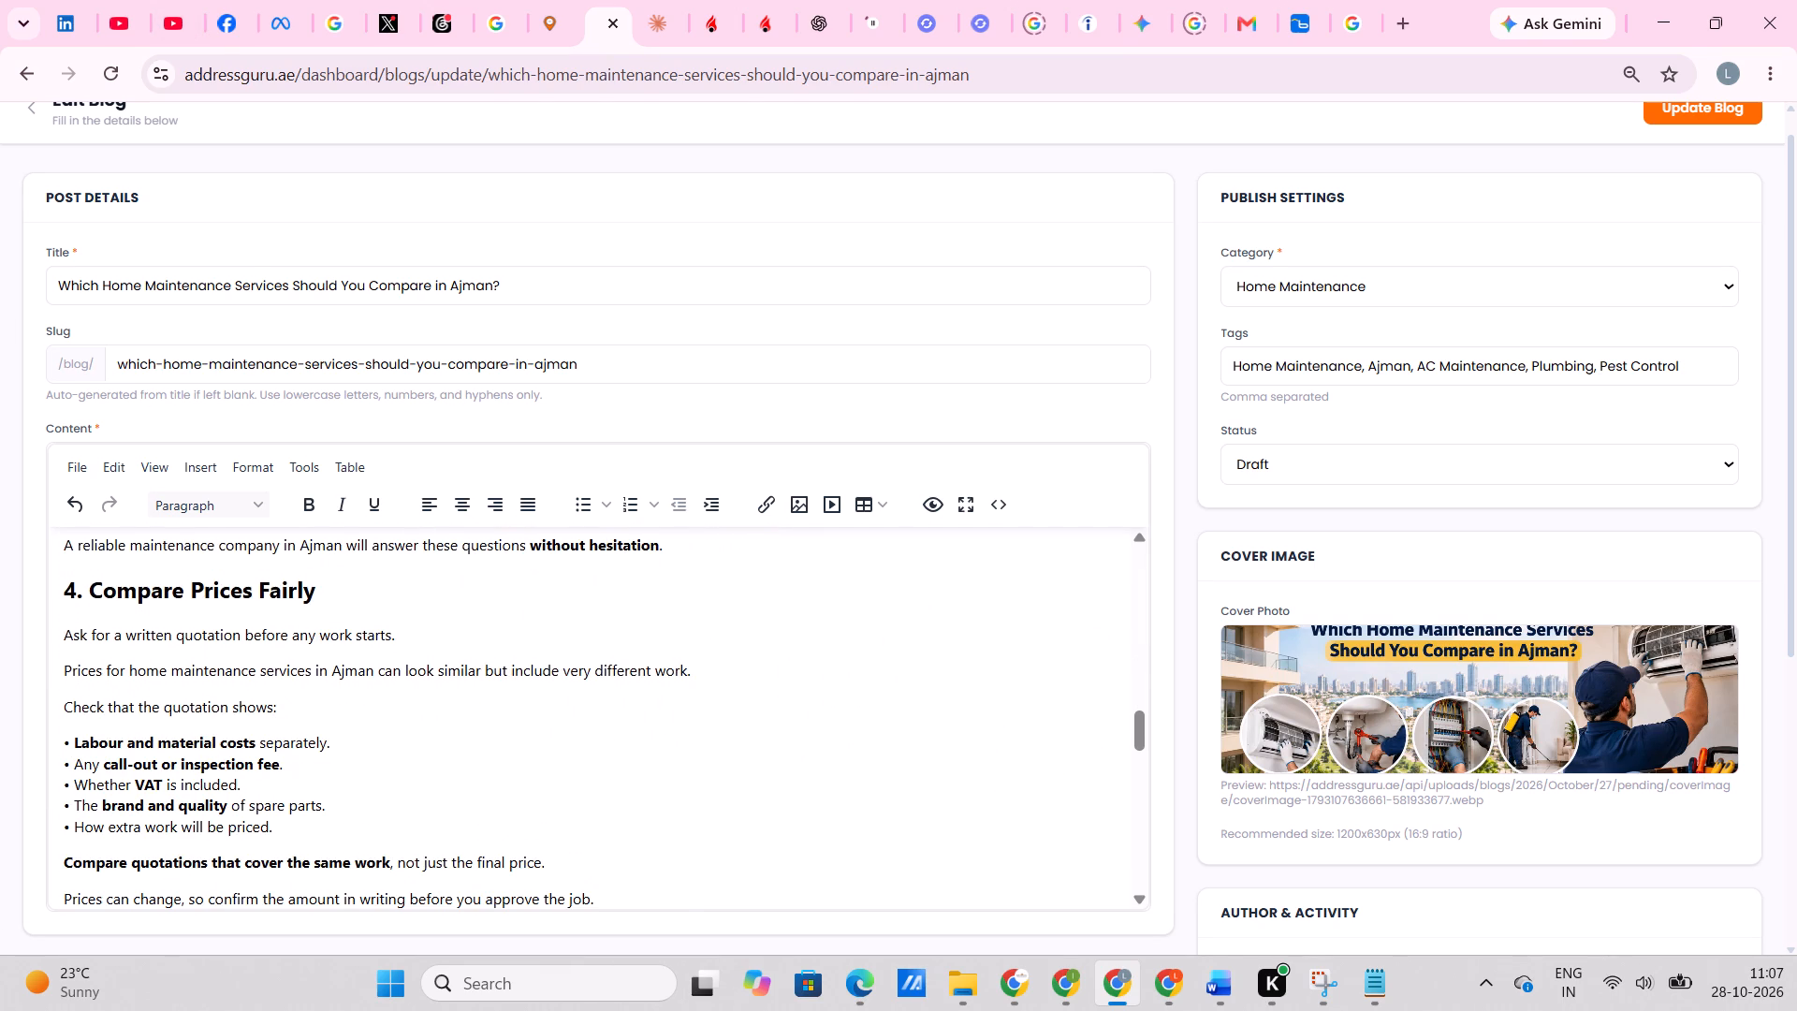
left_click(232, 585)
left_click(241, 710)
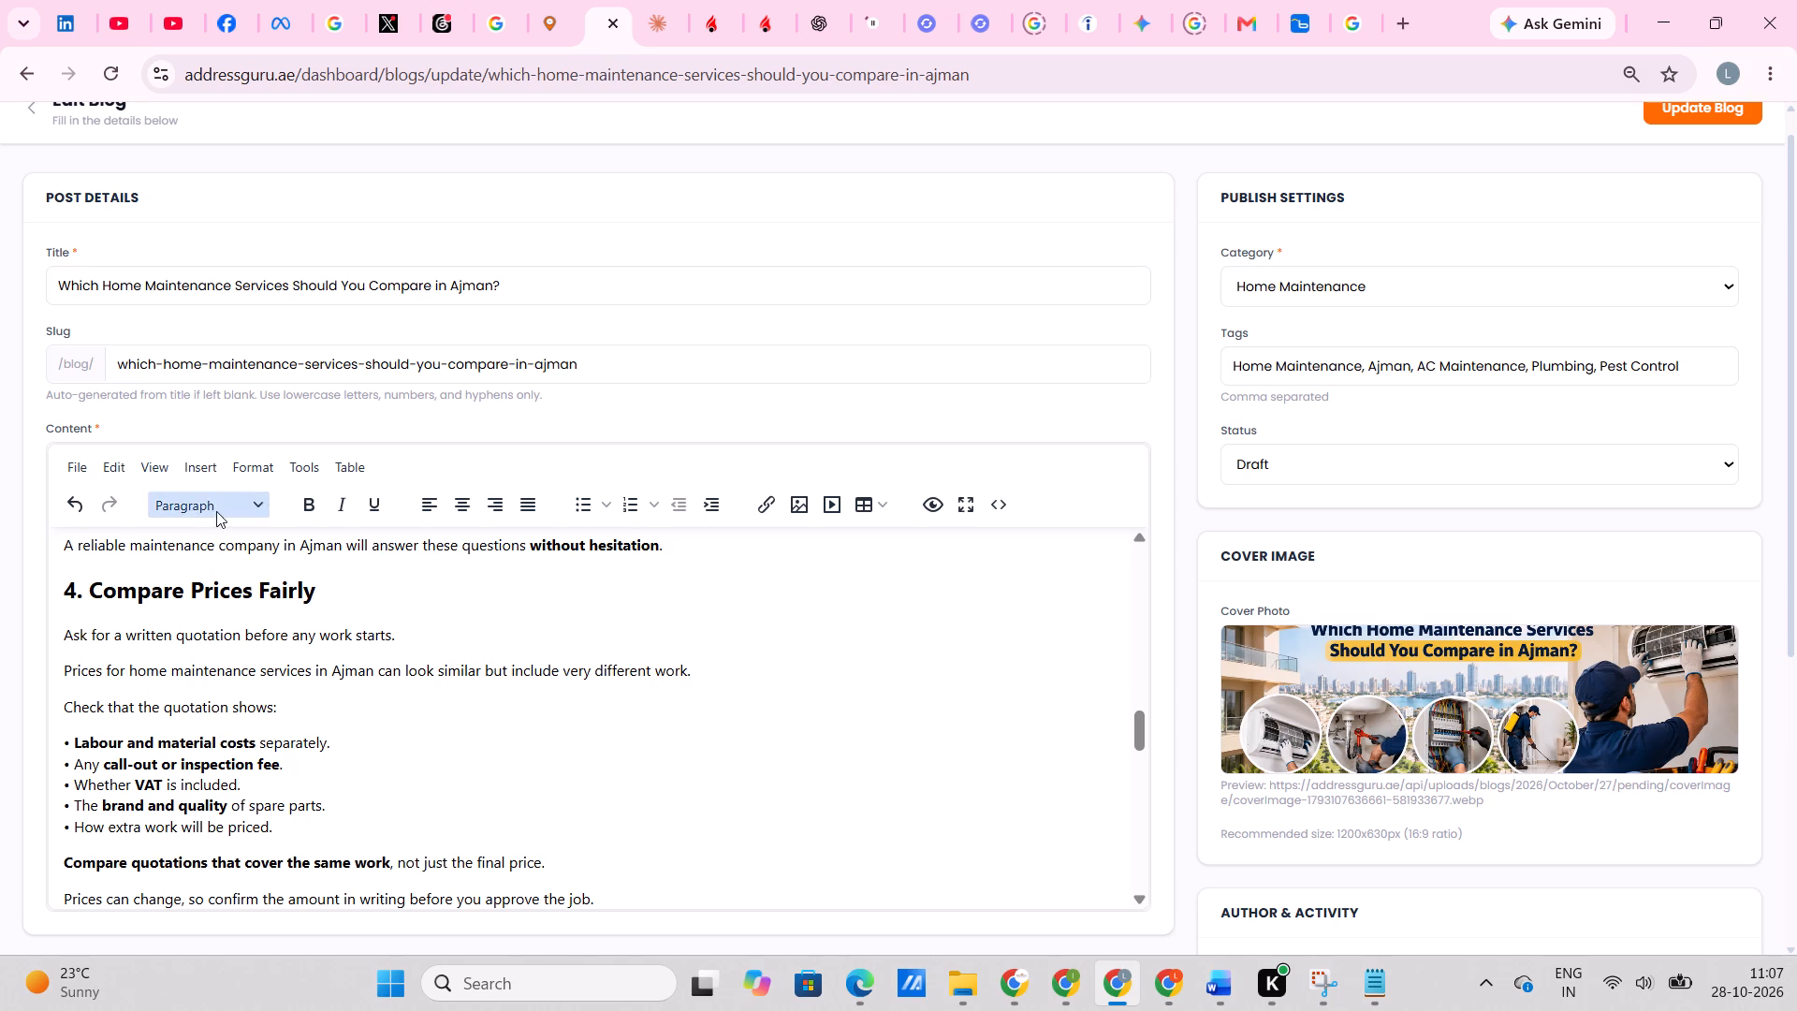
left_click(216, 511)
left_click(243, 617)
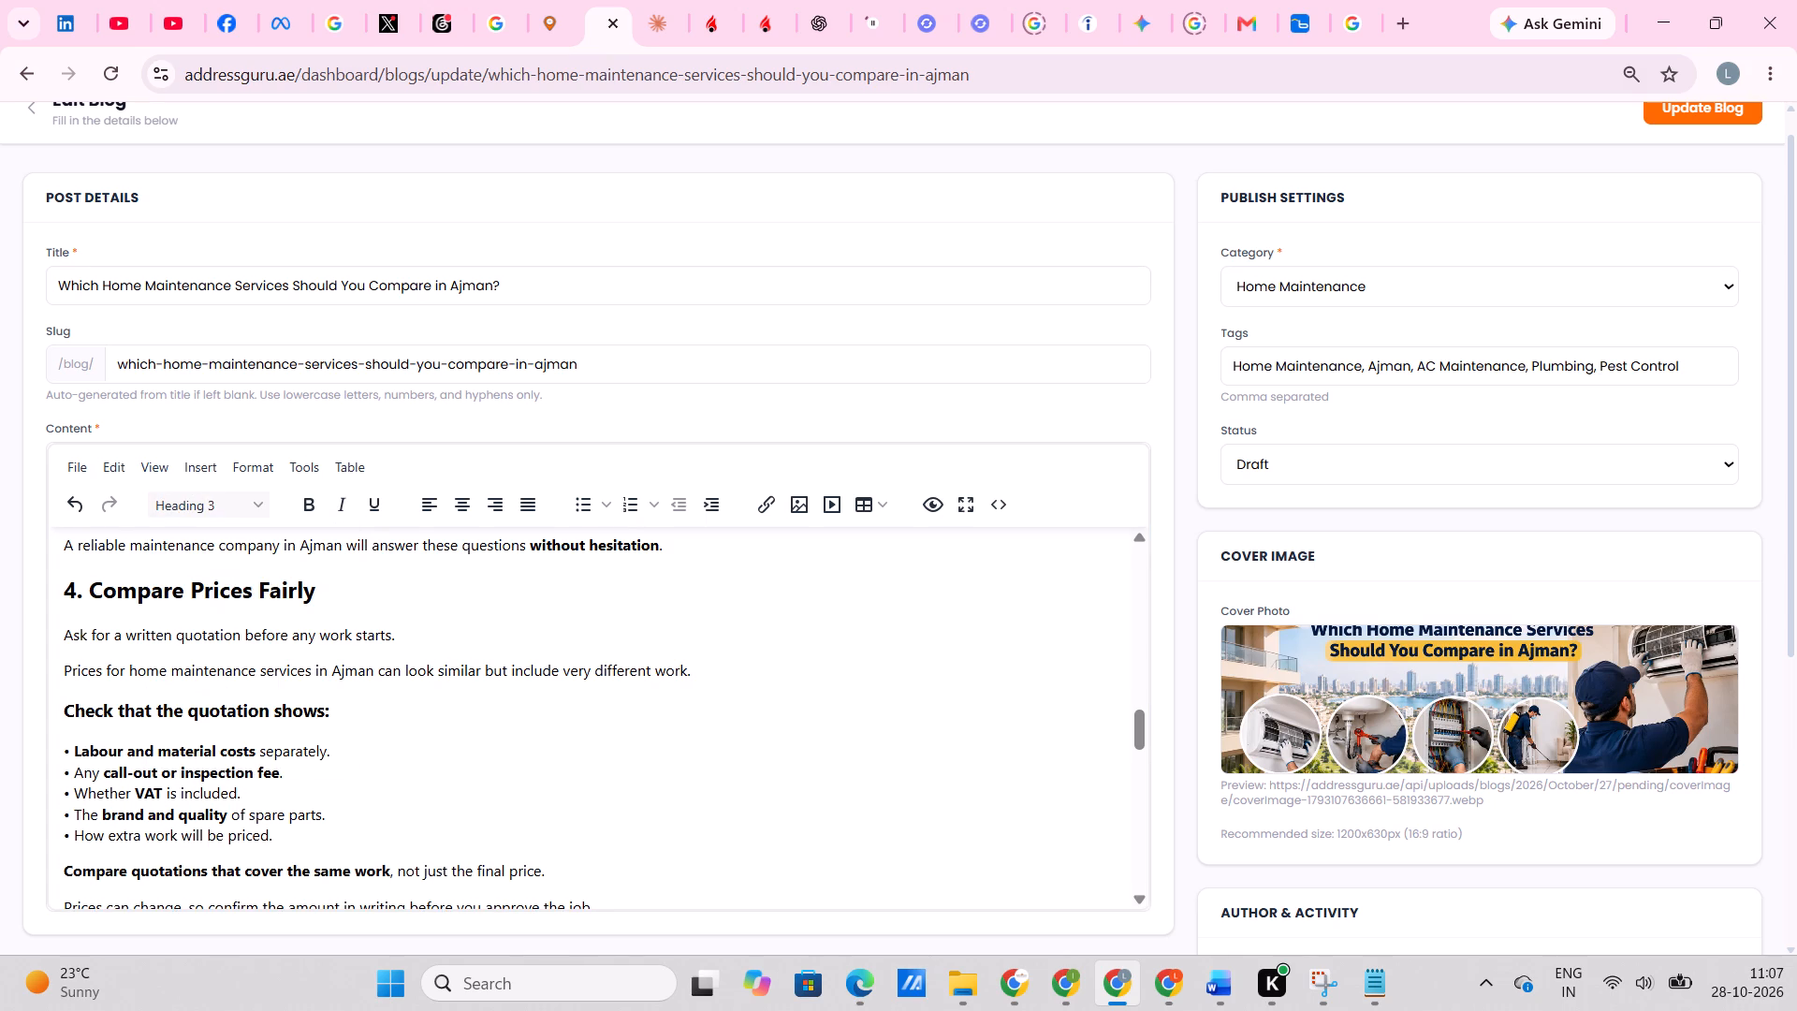
Join section 4's two opening paragraphs into one, with a space between the sentences.
left_click(65, 669)
key("BackSpace")
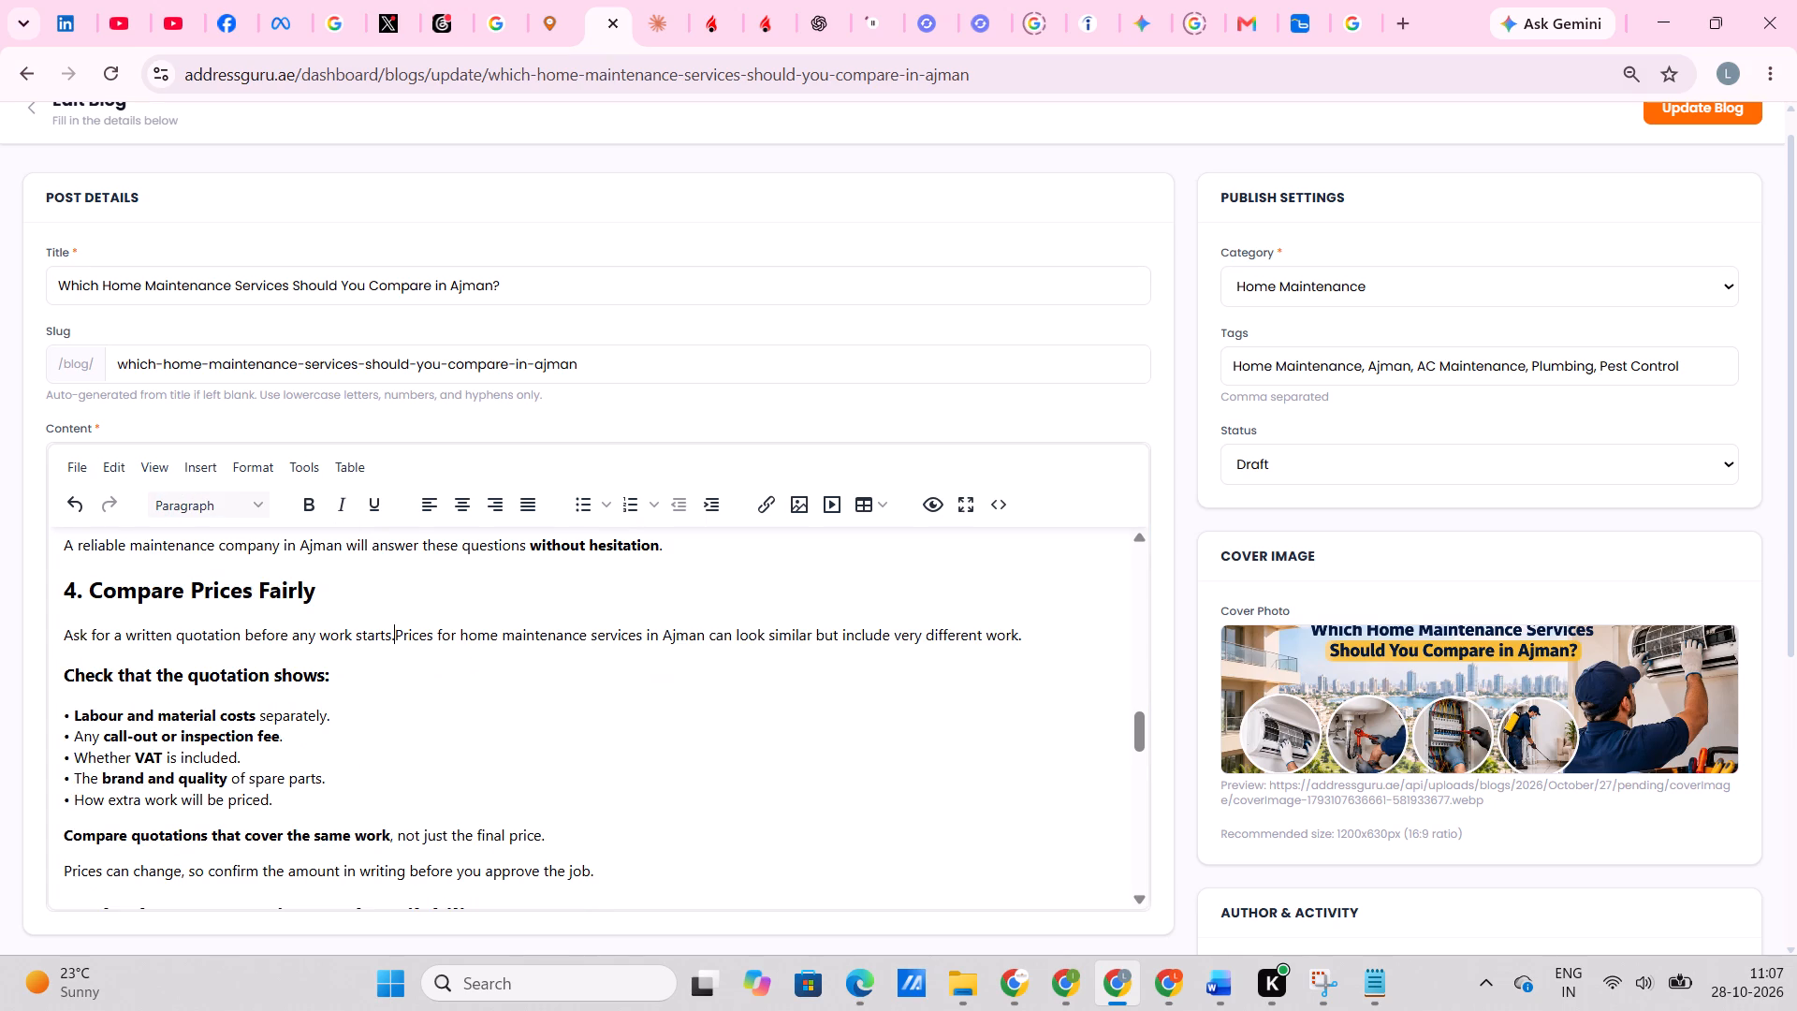
key("space")
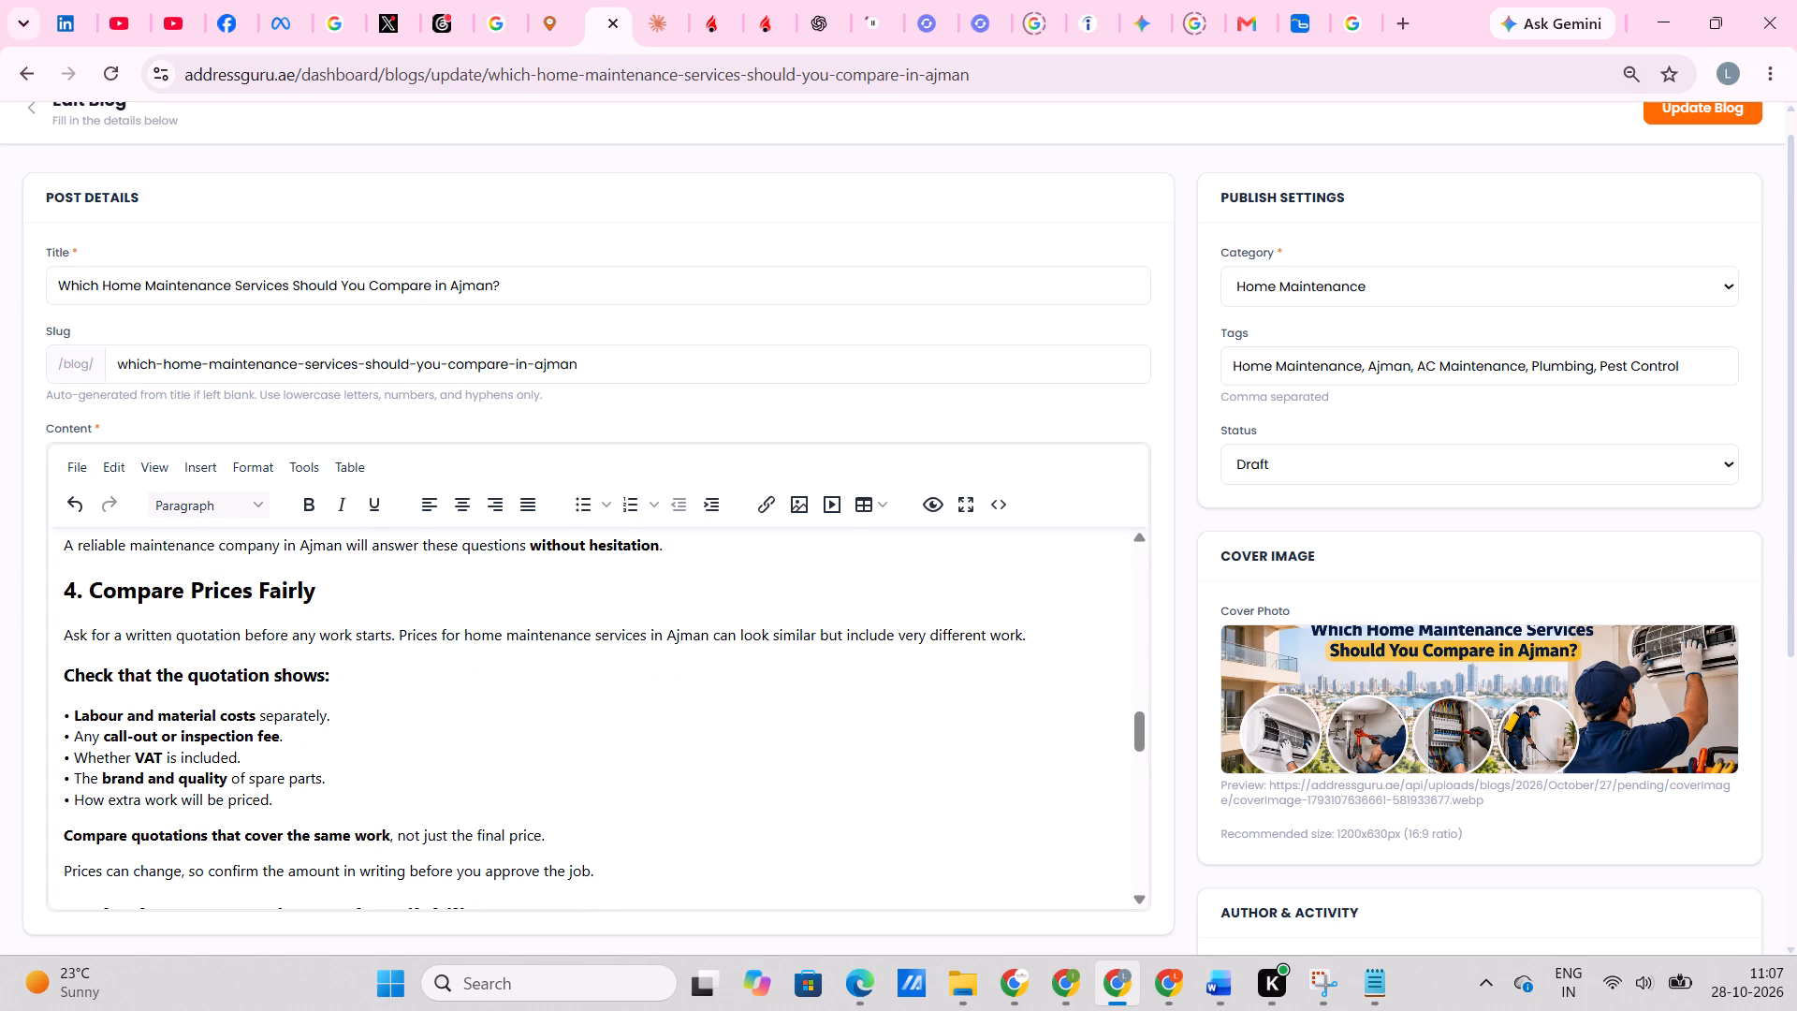
Delete "in Ajman" from the prices sentence in section 4's opening paragraph.
left_click_drag(125, 637, 358, 641)
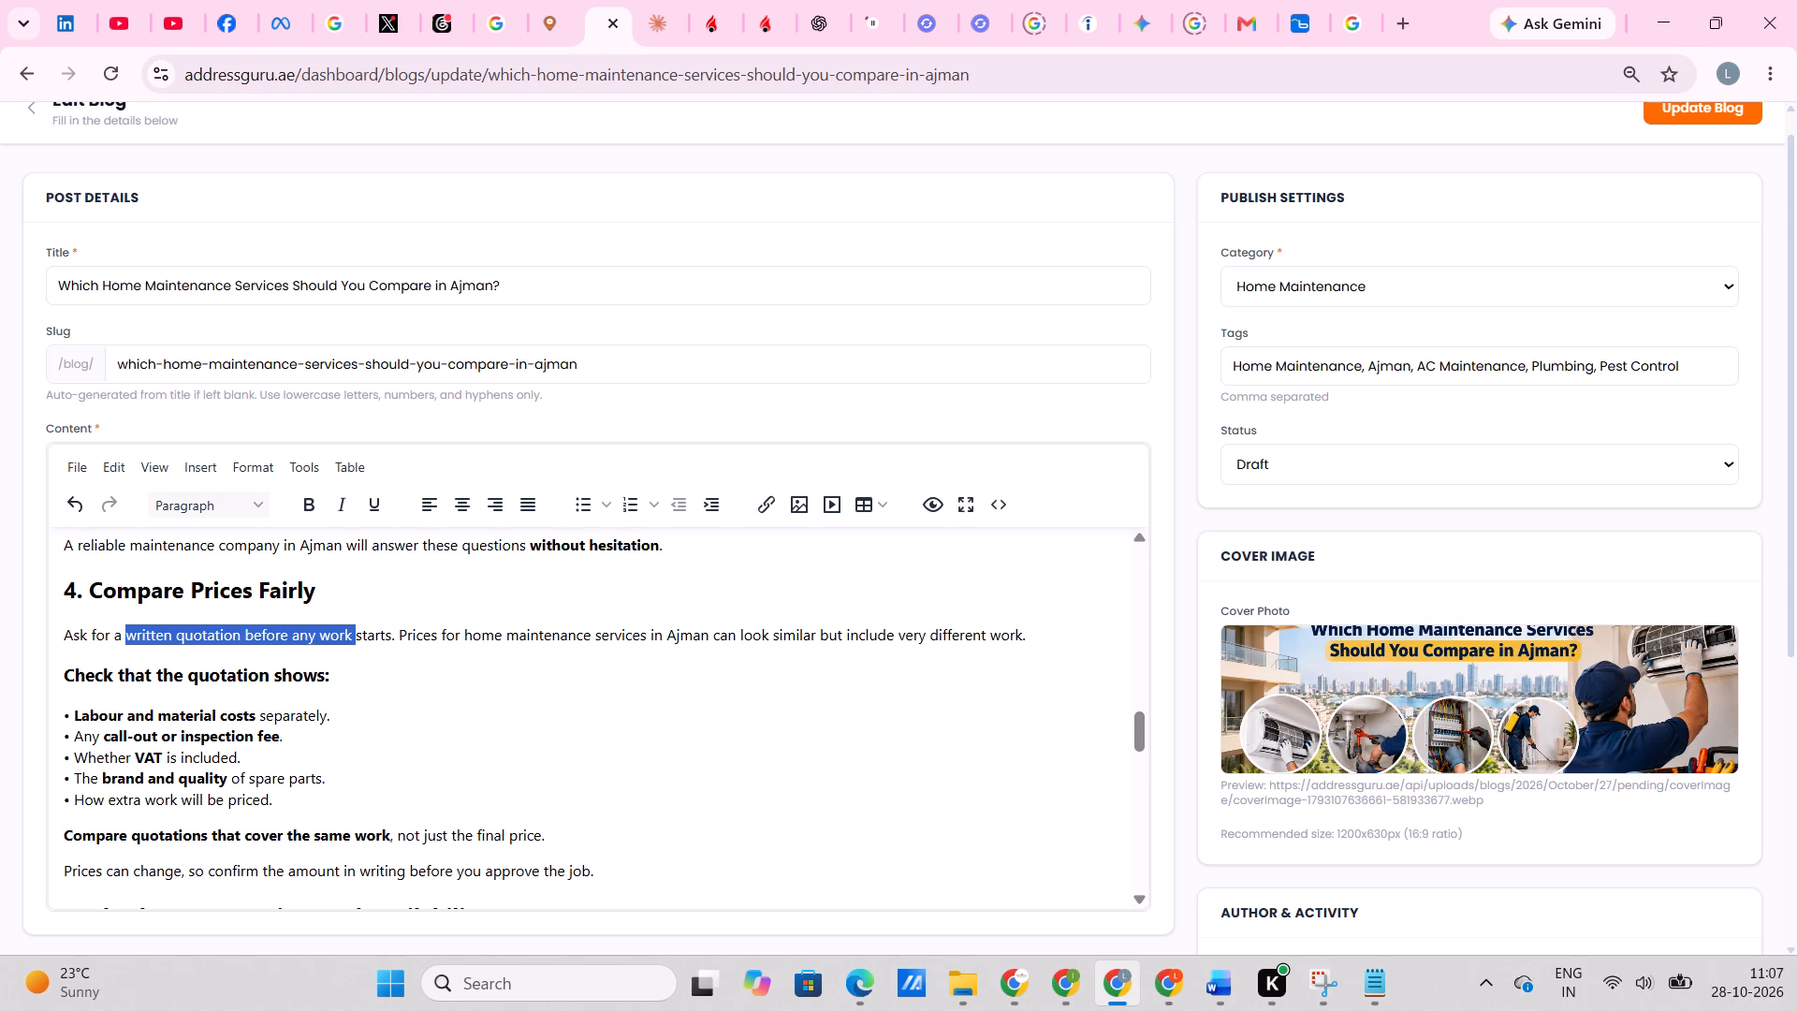
left_click_drag(358, 641, 181, 643)
left_click(447, 637)
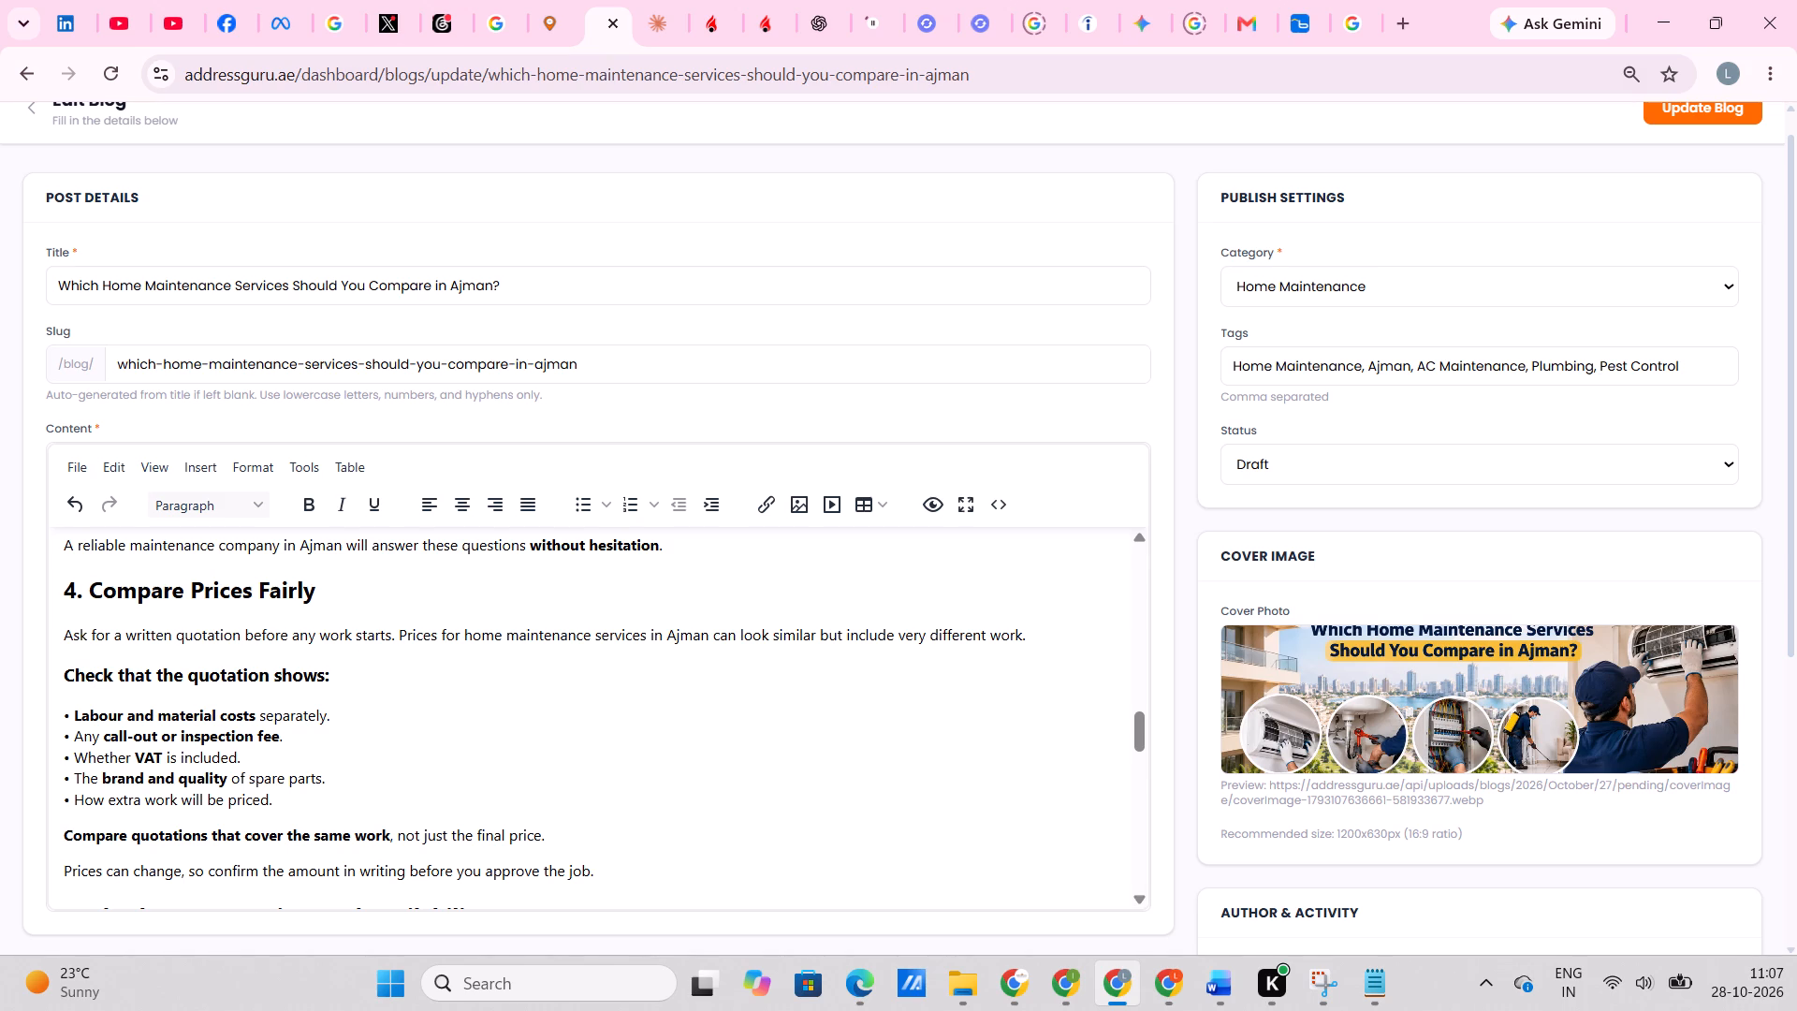
left_click_drag(711, 636, 650, 632)
key("BackSpace")
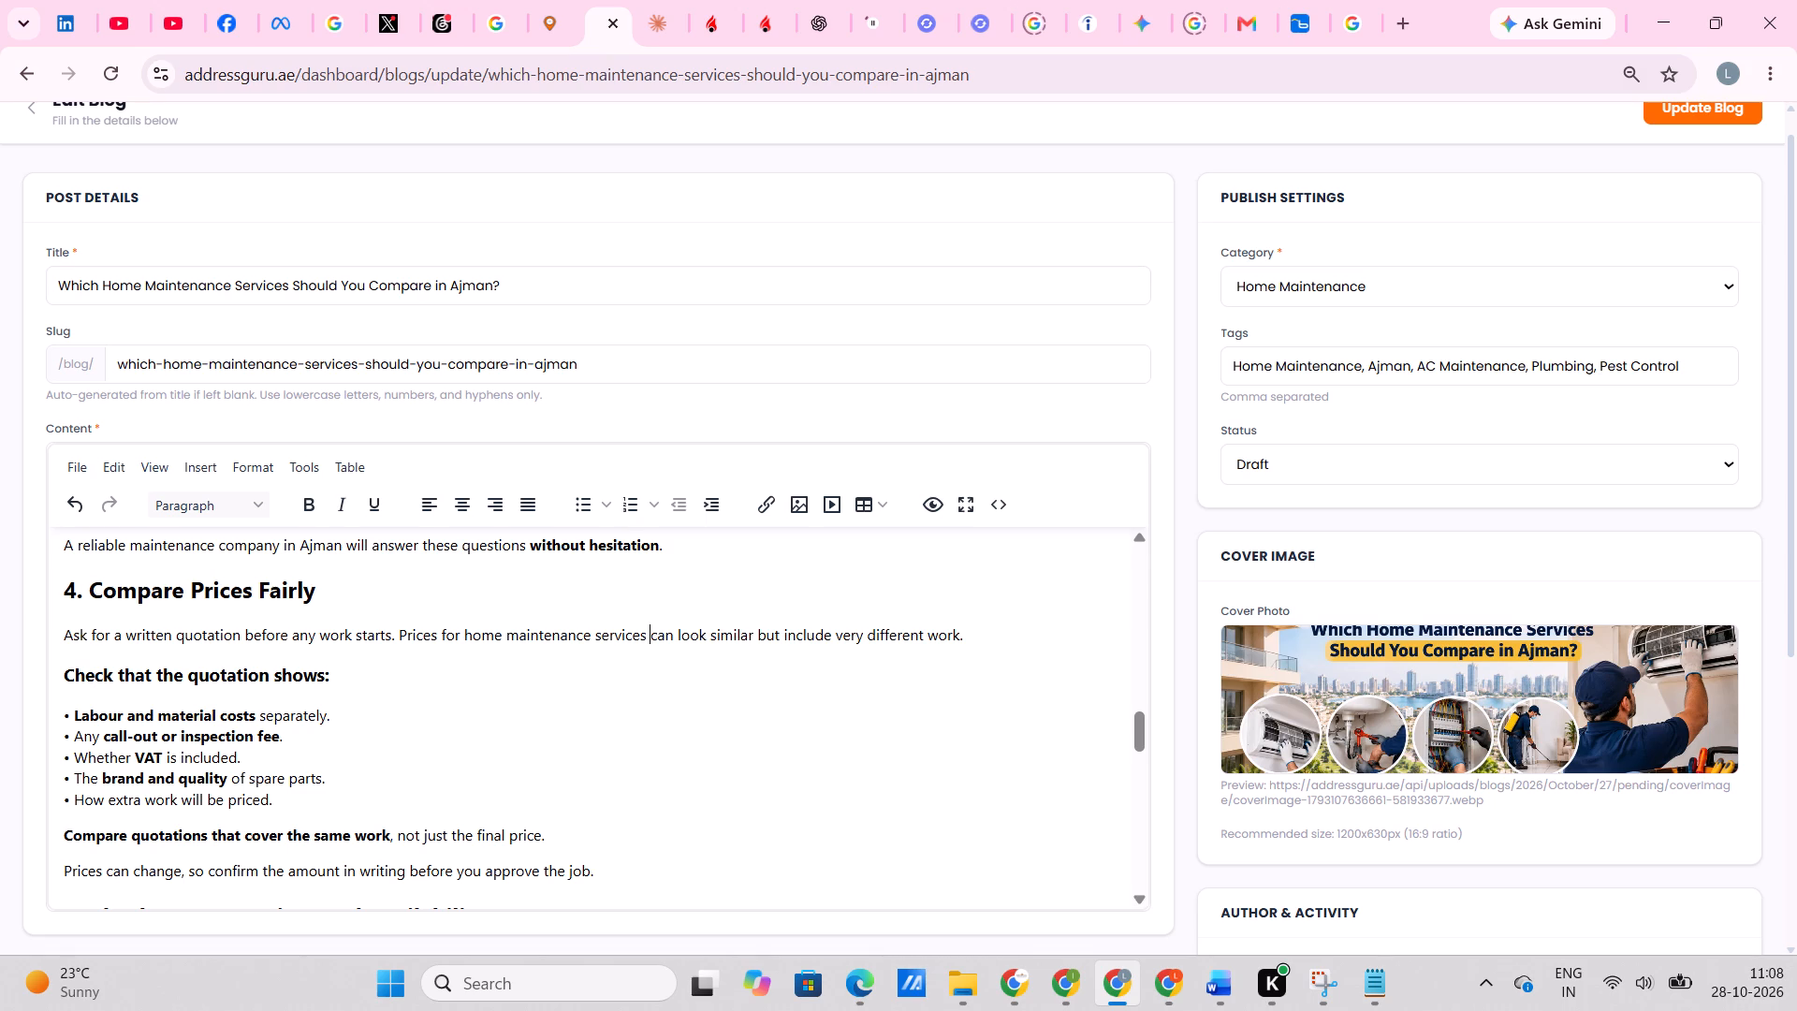
Bold "Ask for a written quotation" at the start of section 4's opening paragraph.
left_click_drag(240, 635, 36, 635)
key("ctrl+b")
left_click(244, 646)
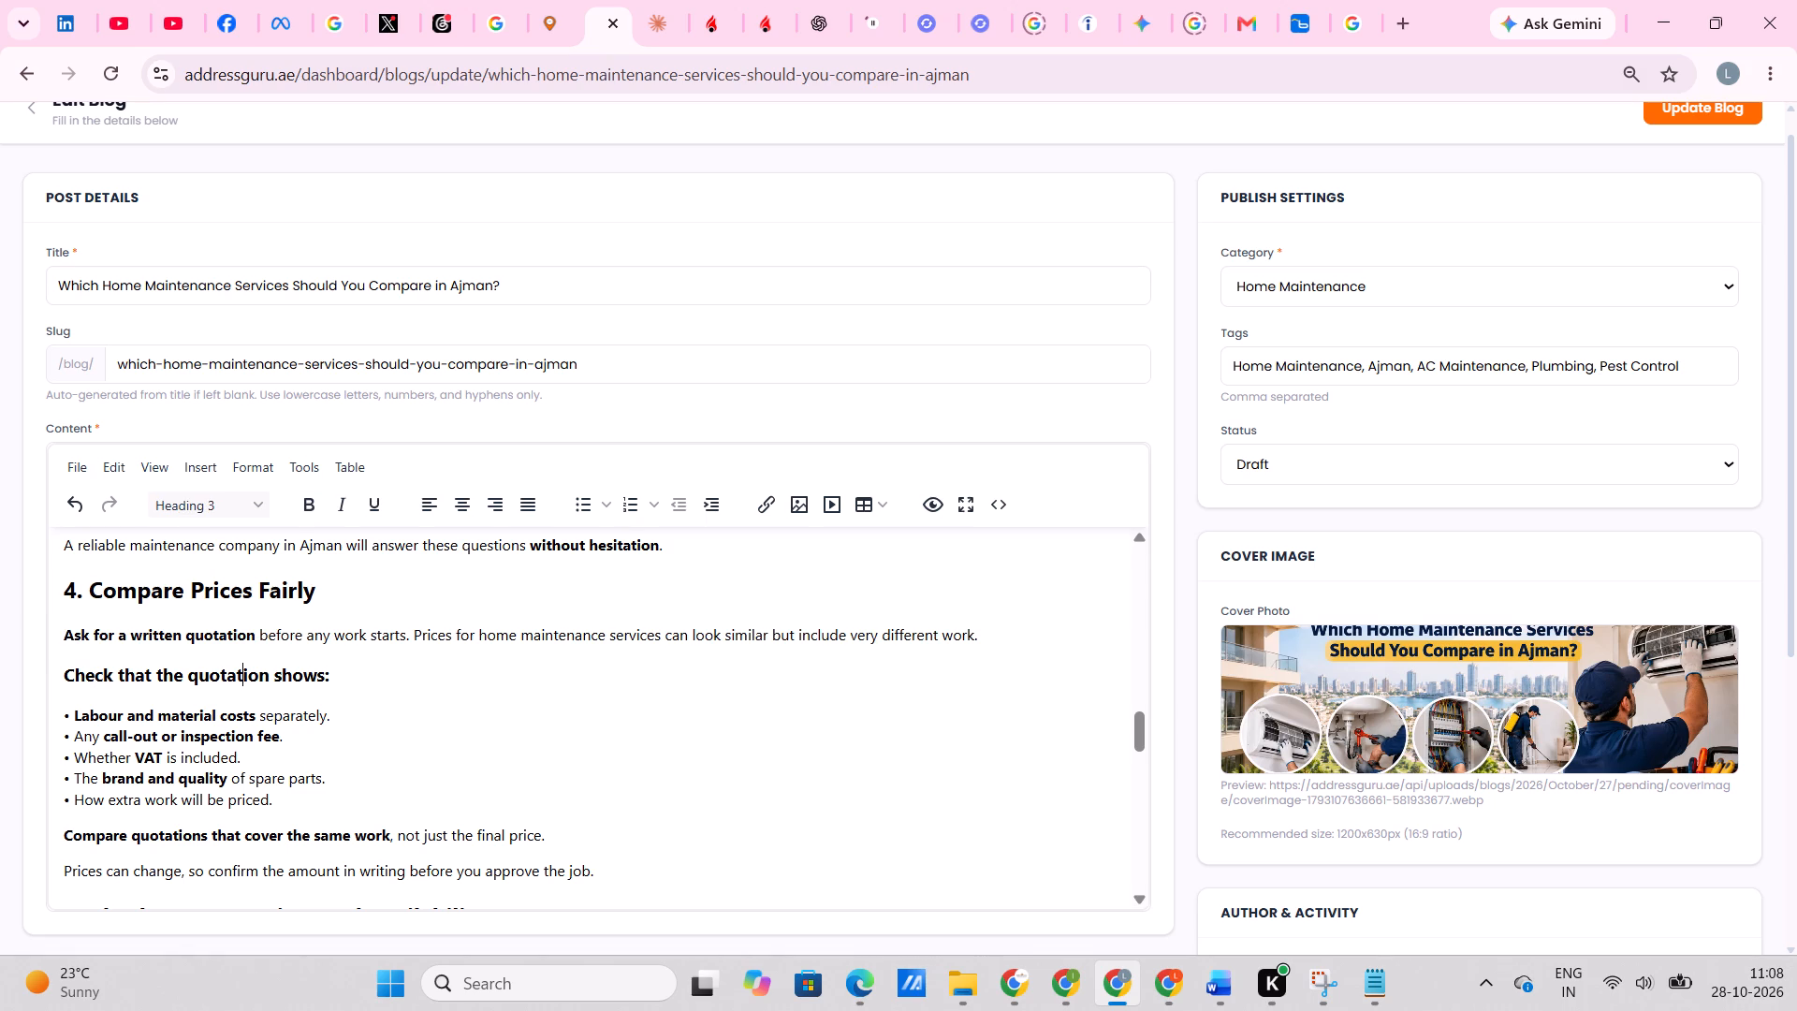
Join the "Prices can change" paragraph onto the "Compare quotations that cover the same work" paragraph in section 4, separated by a space.
scroll(351, 730, "down", 1)
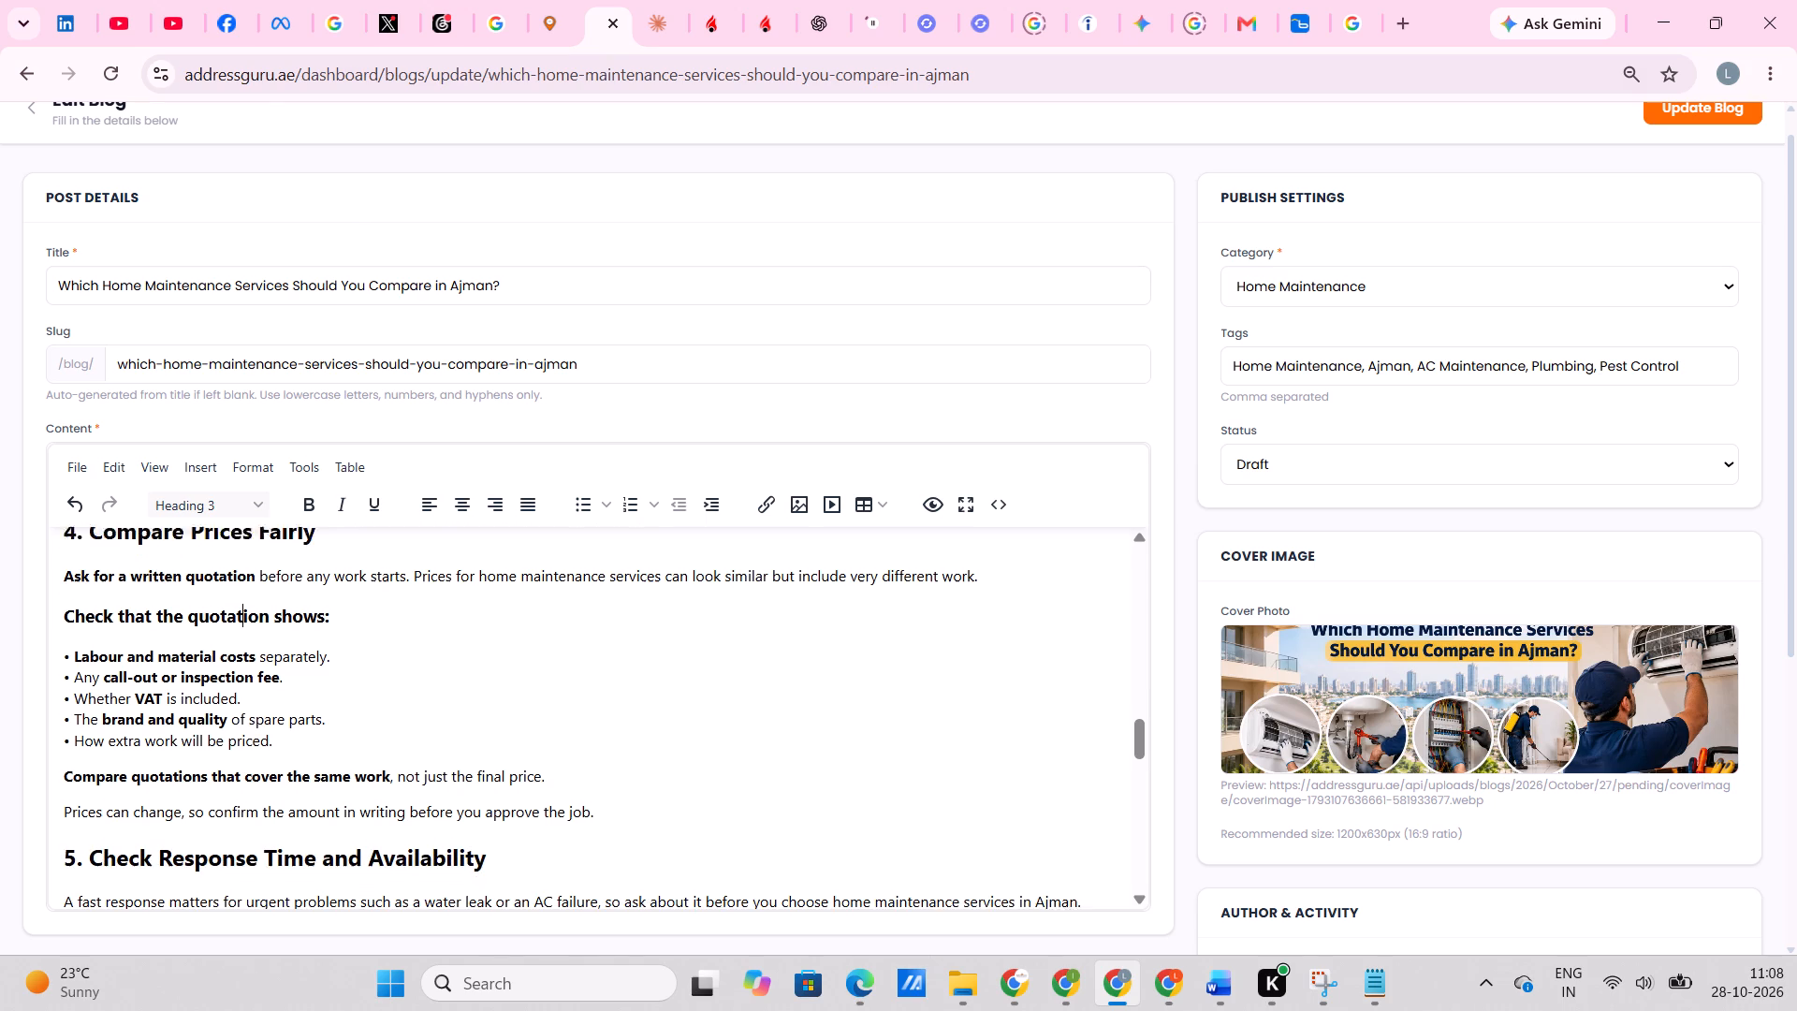
scroll(341, 725, "down", 2)
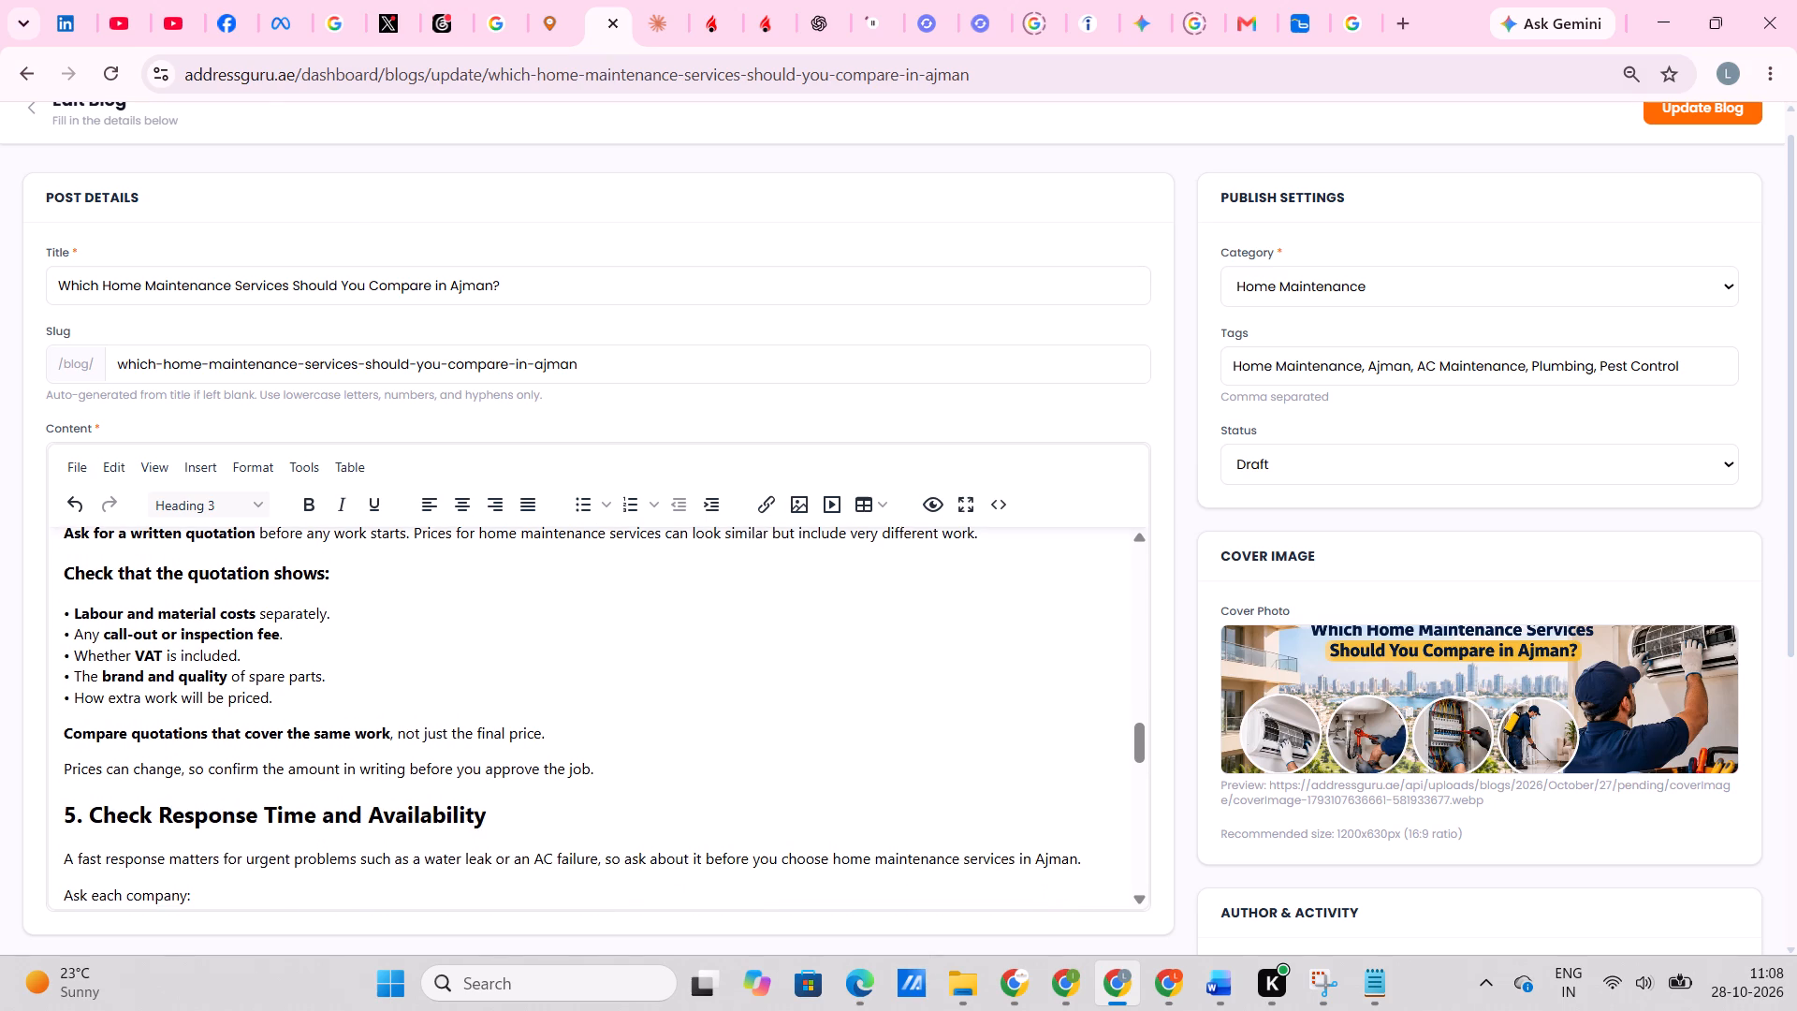
scroll(289, 714, "down", 1)
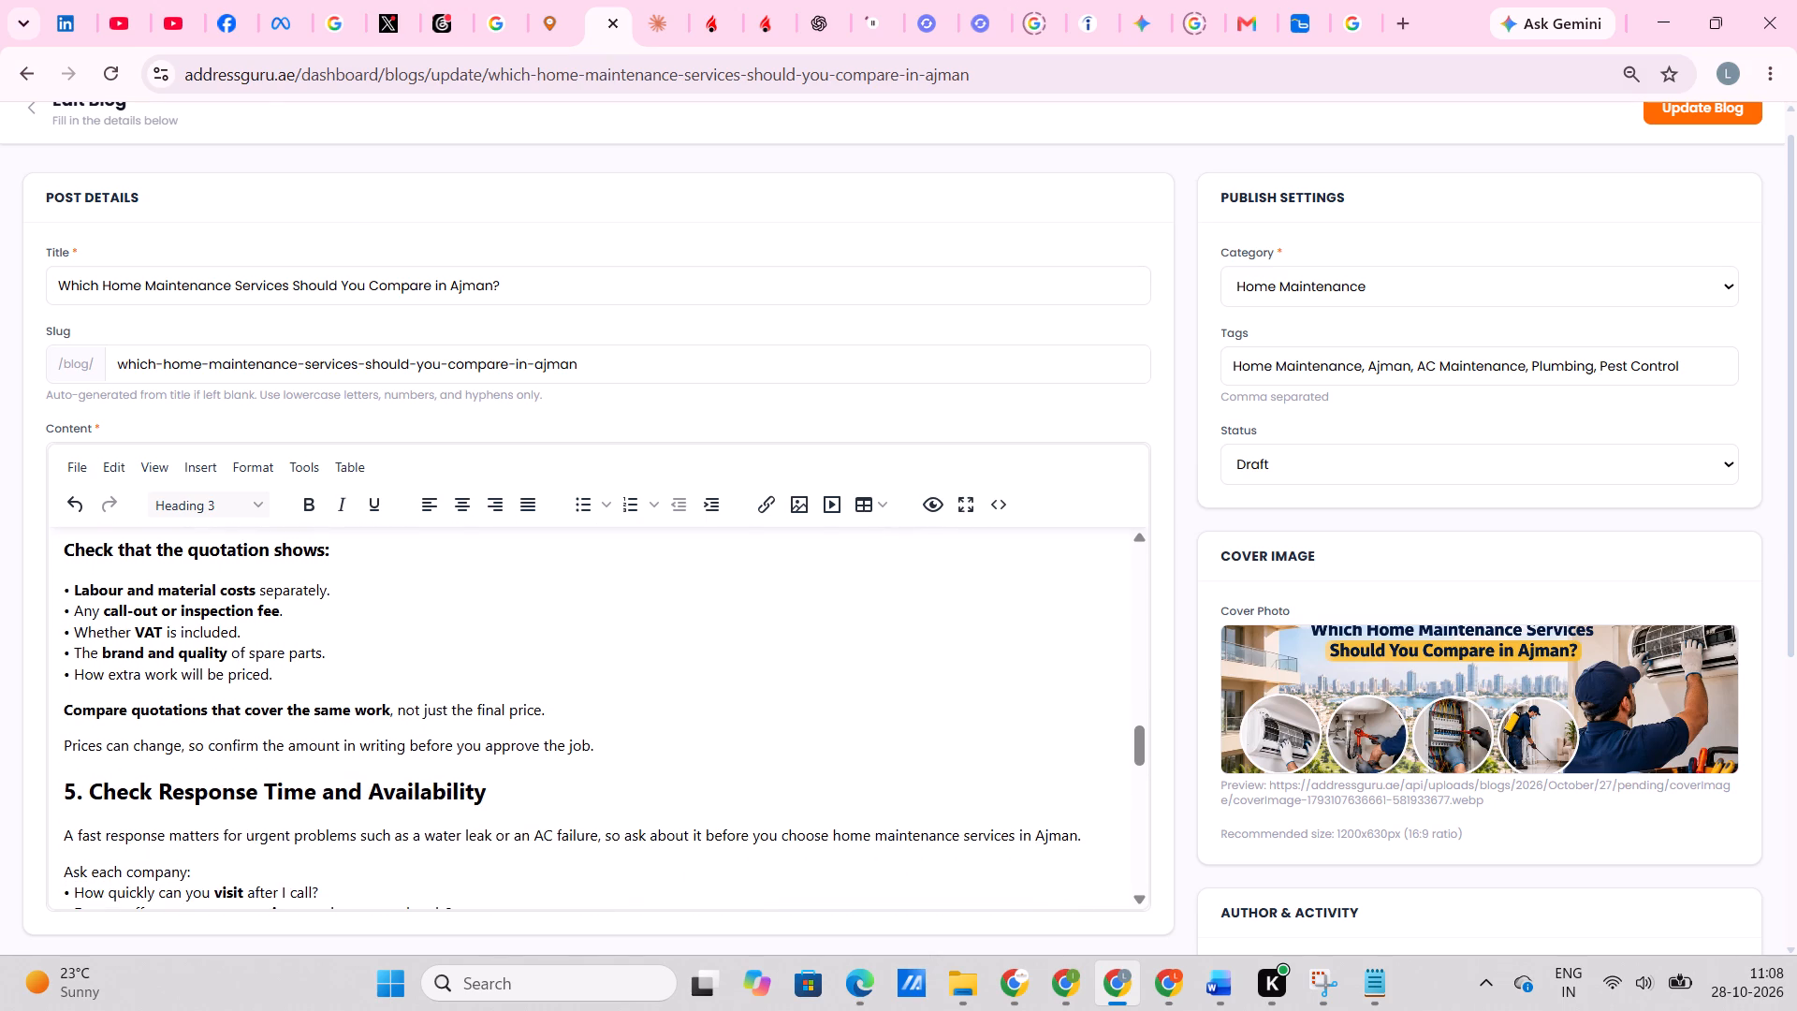
left_click(72, 740)
key("Left")
key("BackSpace")
key("space")
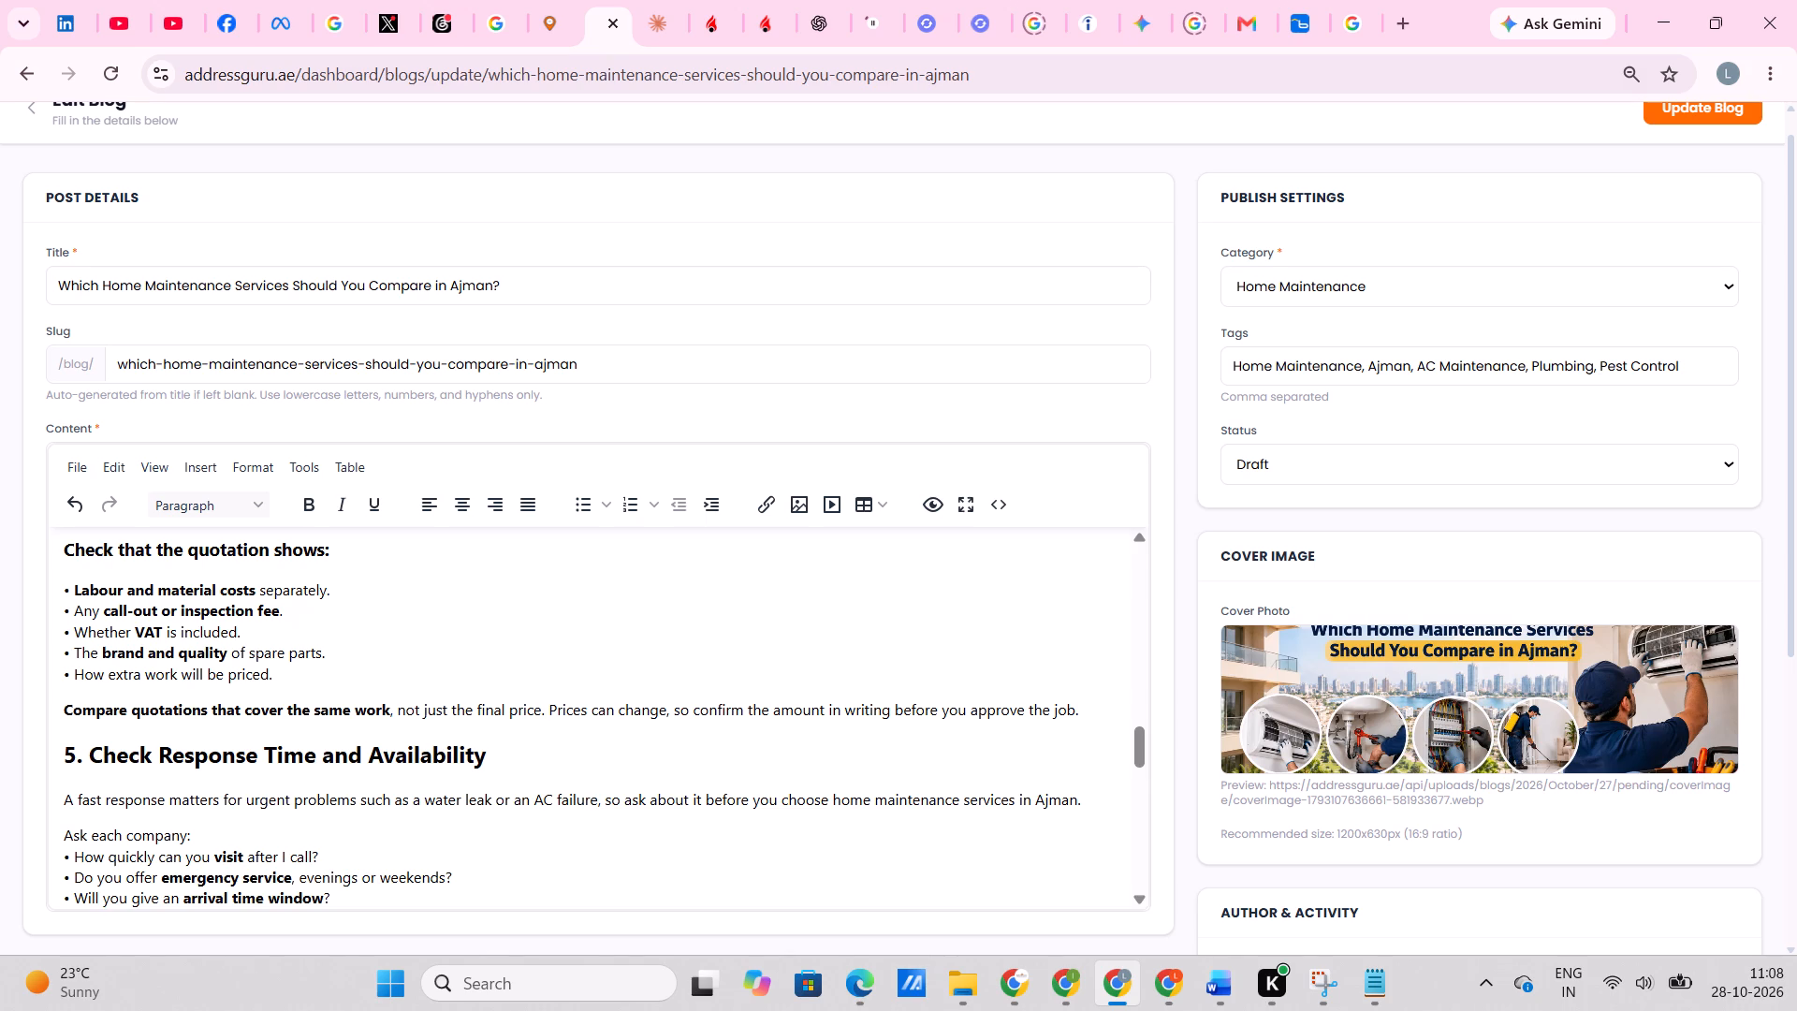
Put "Ask each company:" in its own paragraph above section 5's question list and open the heading style choices for it.
scroll(711, 724, "down", 1)
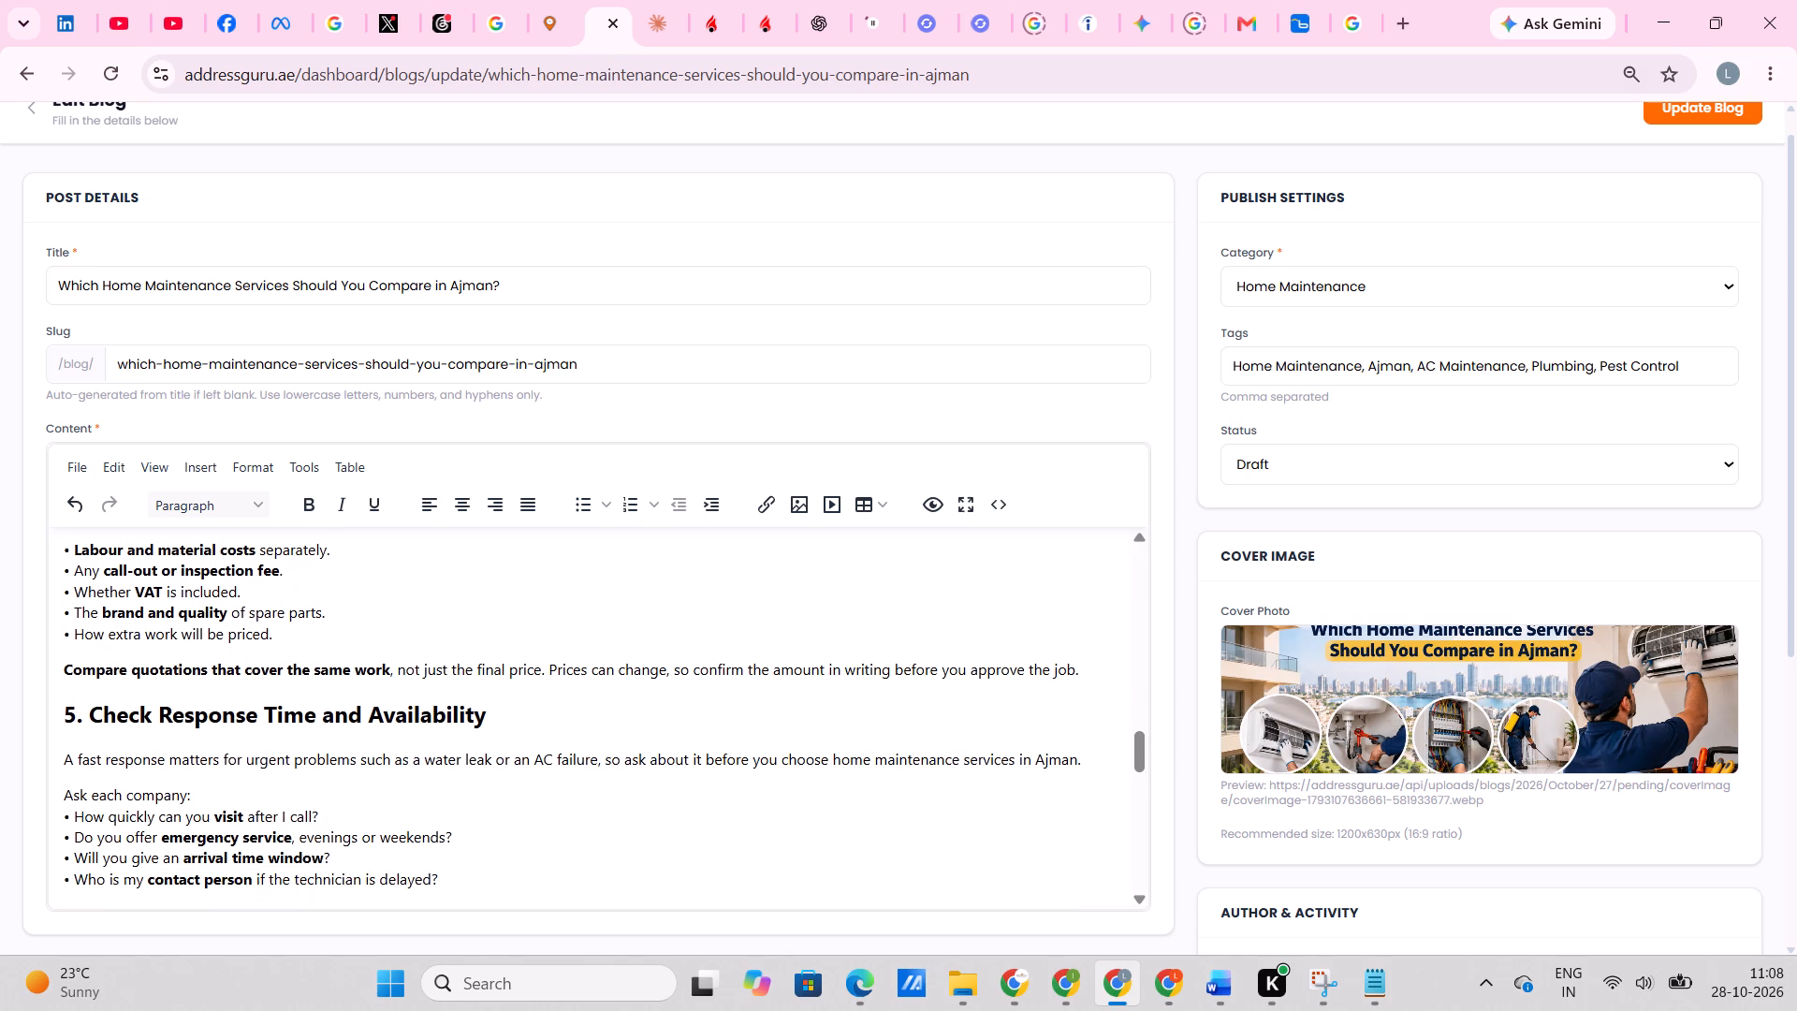
scroll(668, 733, "down", 1)
left_click(355, 683)
scroll(355, 681, "down", 1)
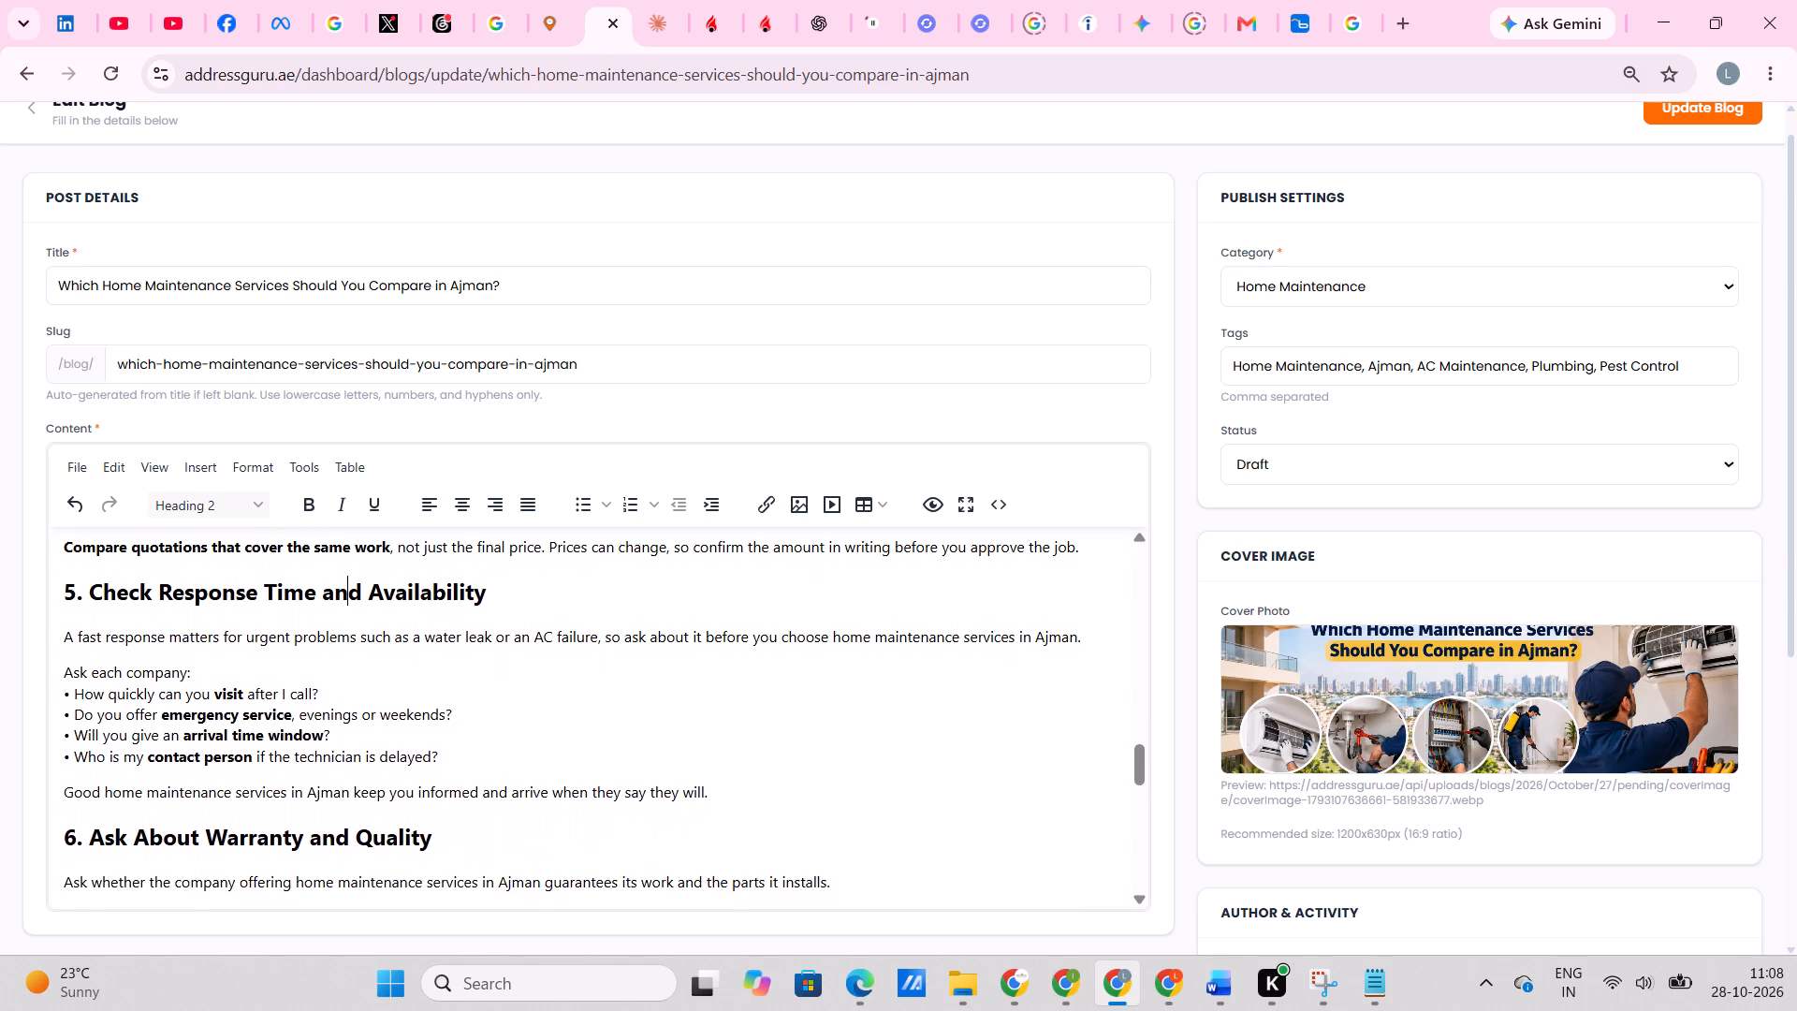
scroll(338, 685, "down", 1)
left_click(204, 670)
key("Return")
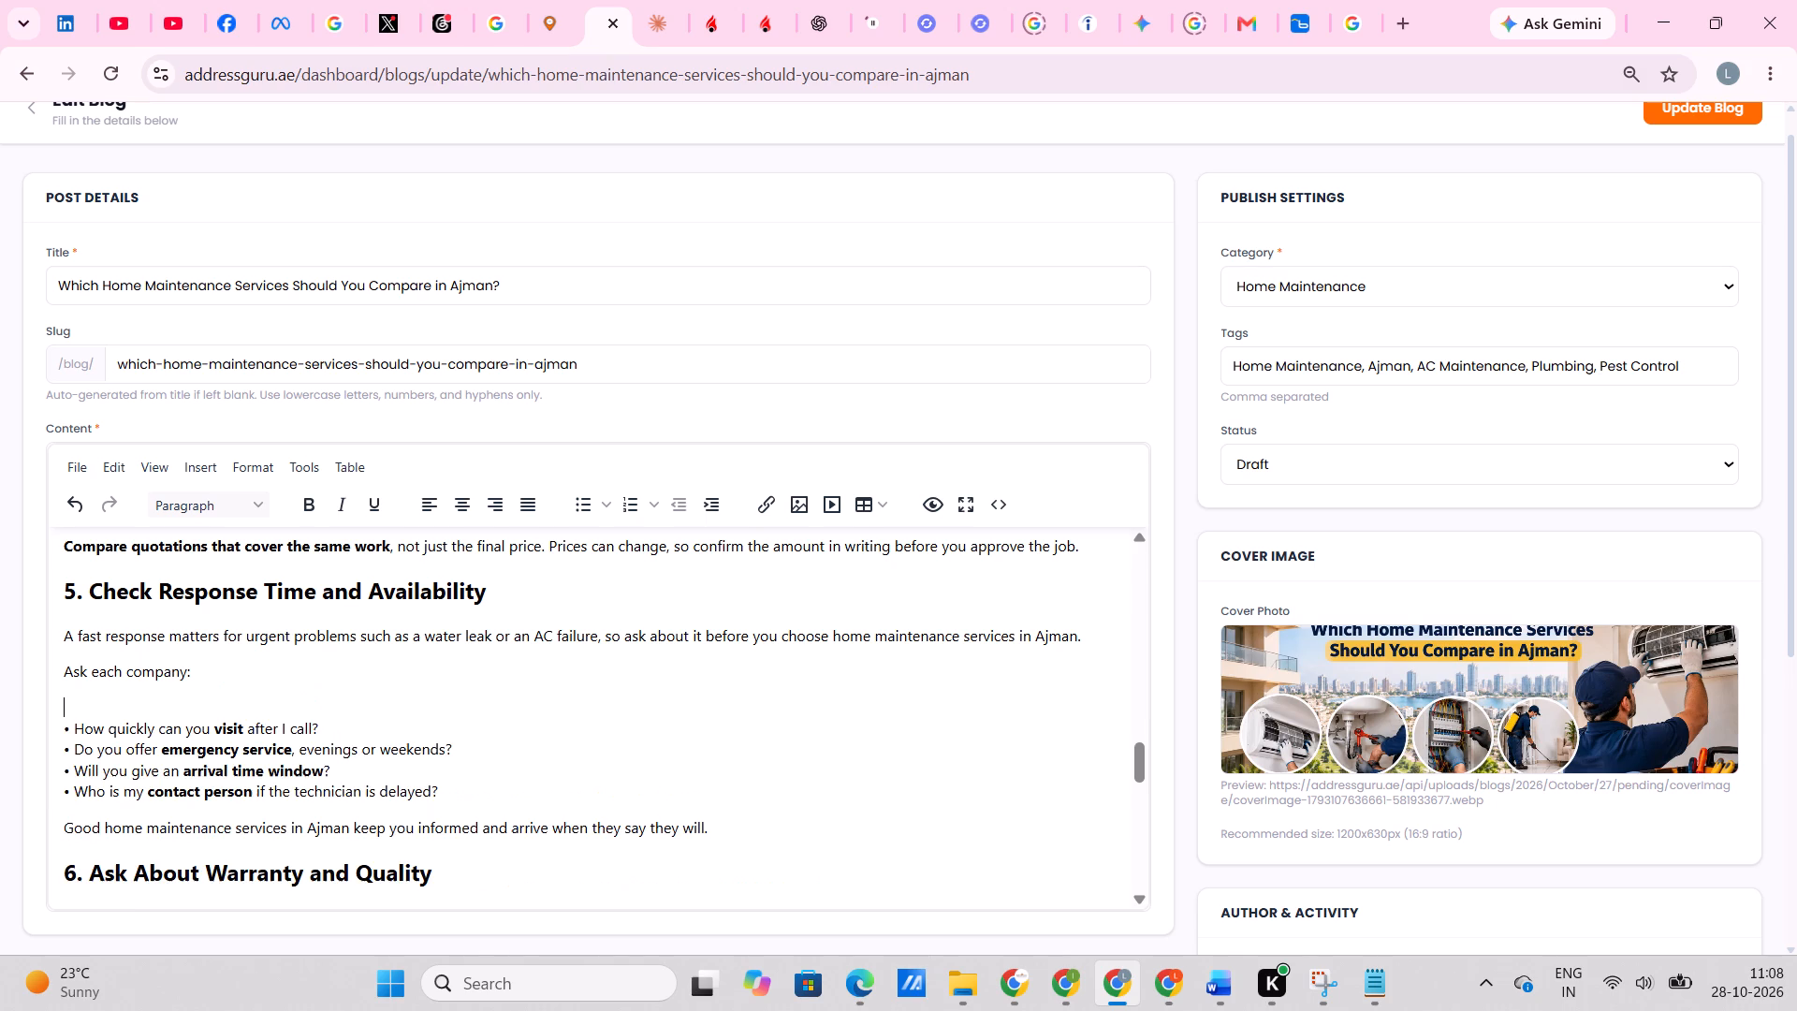
key("BackSpace")
key("Return")
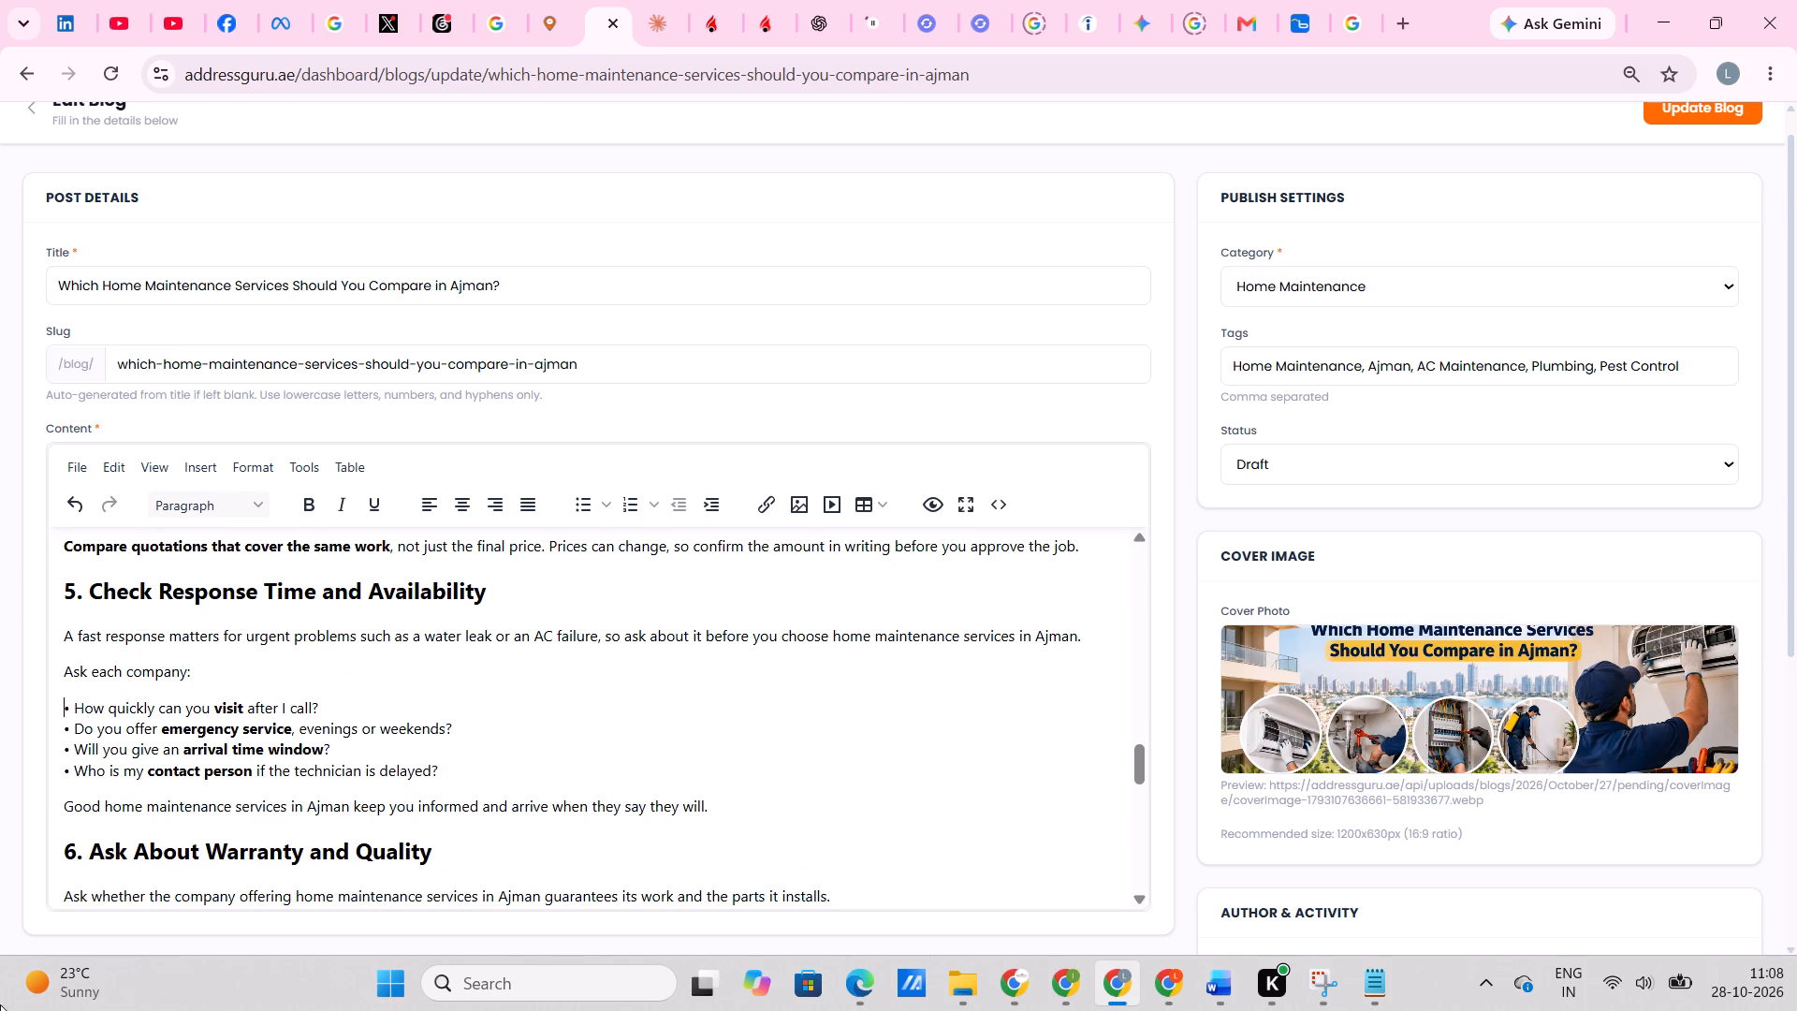
left_click(163, 669)
left_click(198, 508)
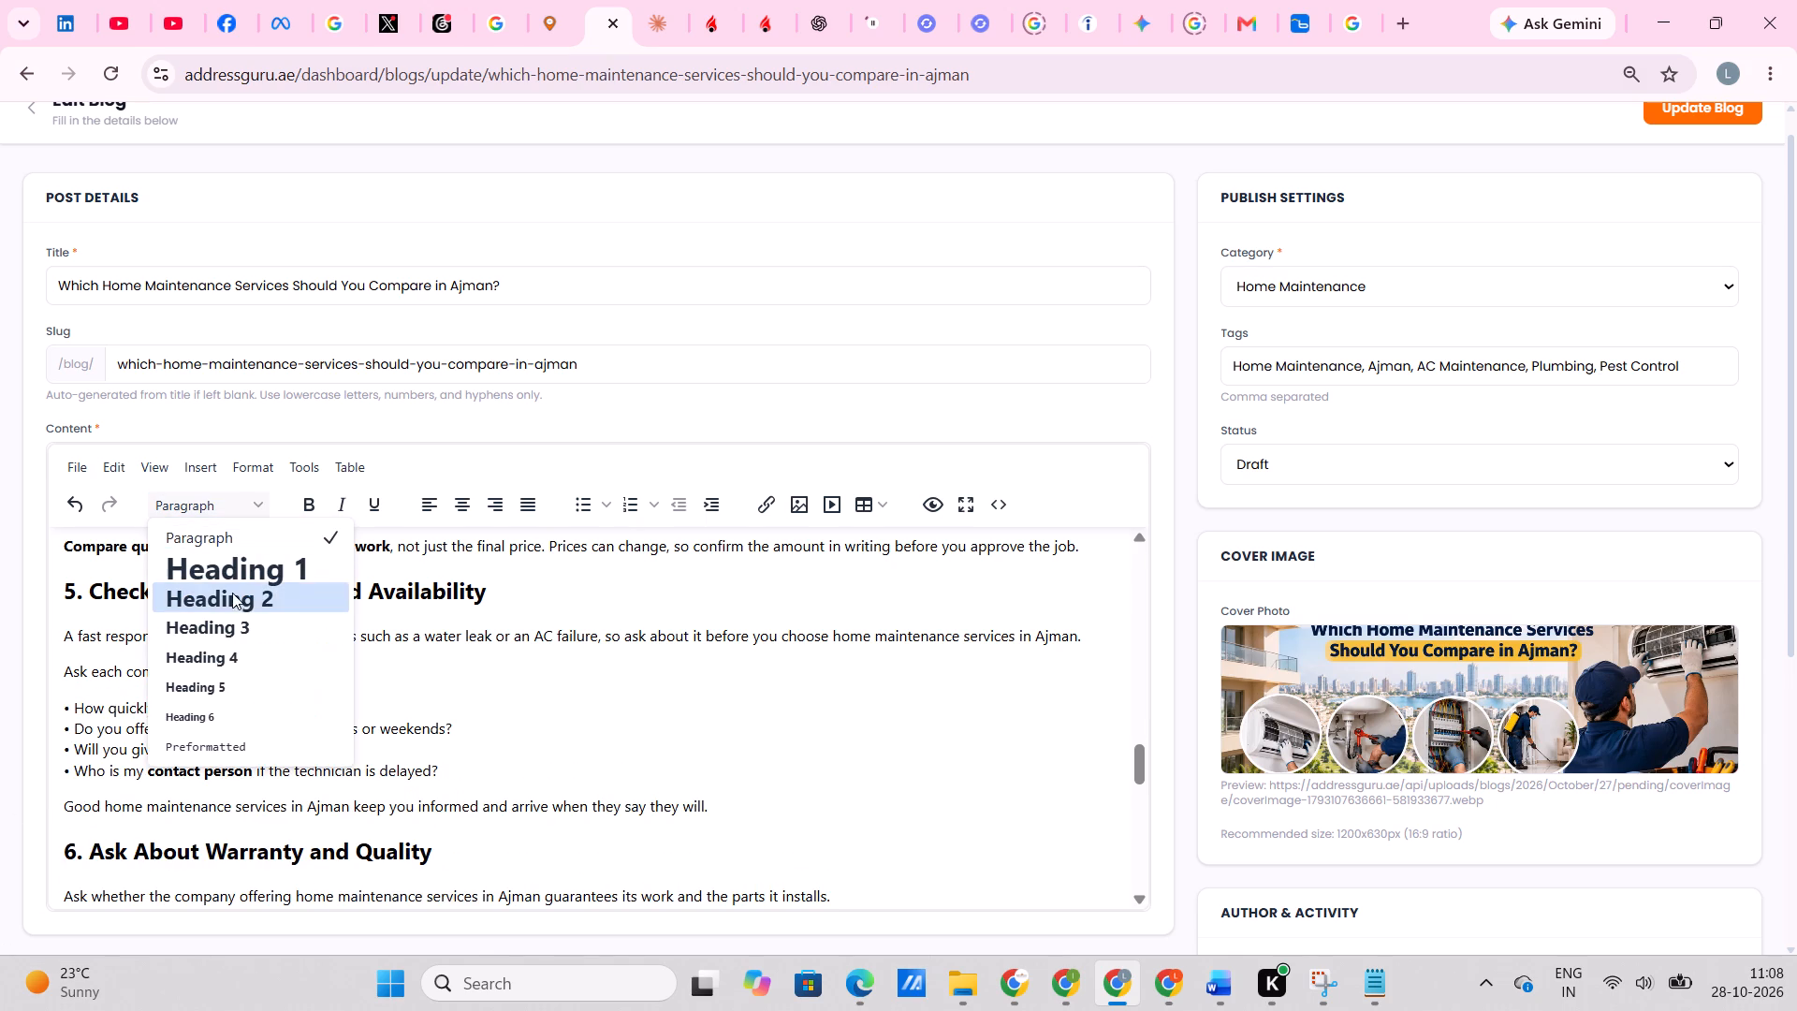
Apply the Heading 3 style to the "Ask each company:" line in section 5.
left_click(235, 630)
Review sections 2 to 5 of the blog content, examining their headings, list lead-ins and paragraph formatting.
scroll(307, 684, "up", 5)
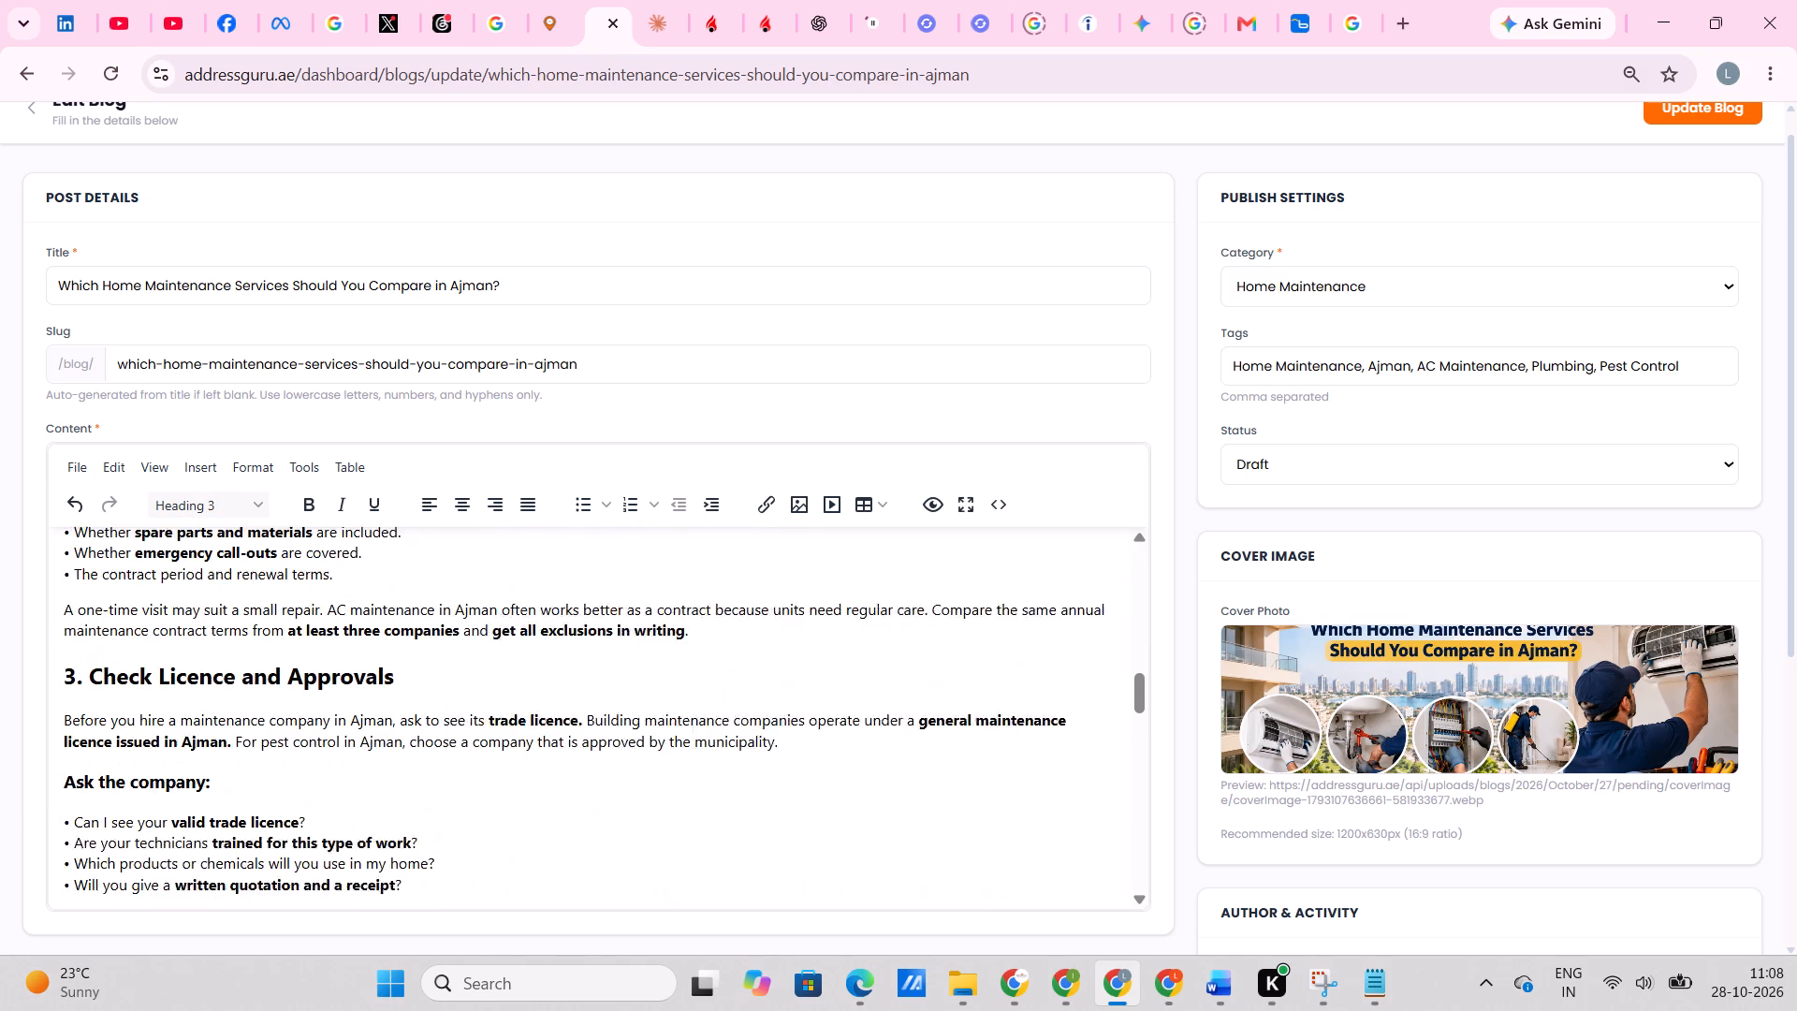
scroll(308, 696, "up", 3)
scroll(308, 696, "down", 2)
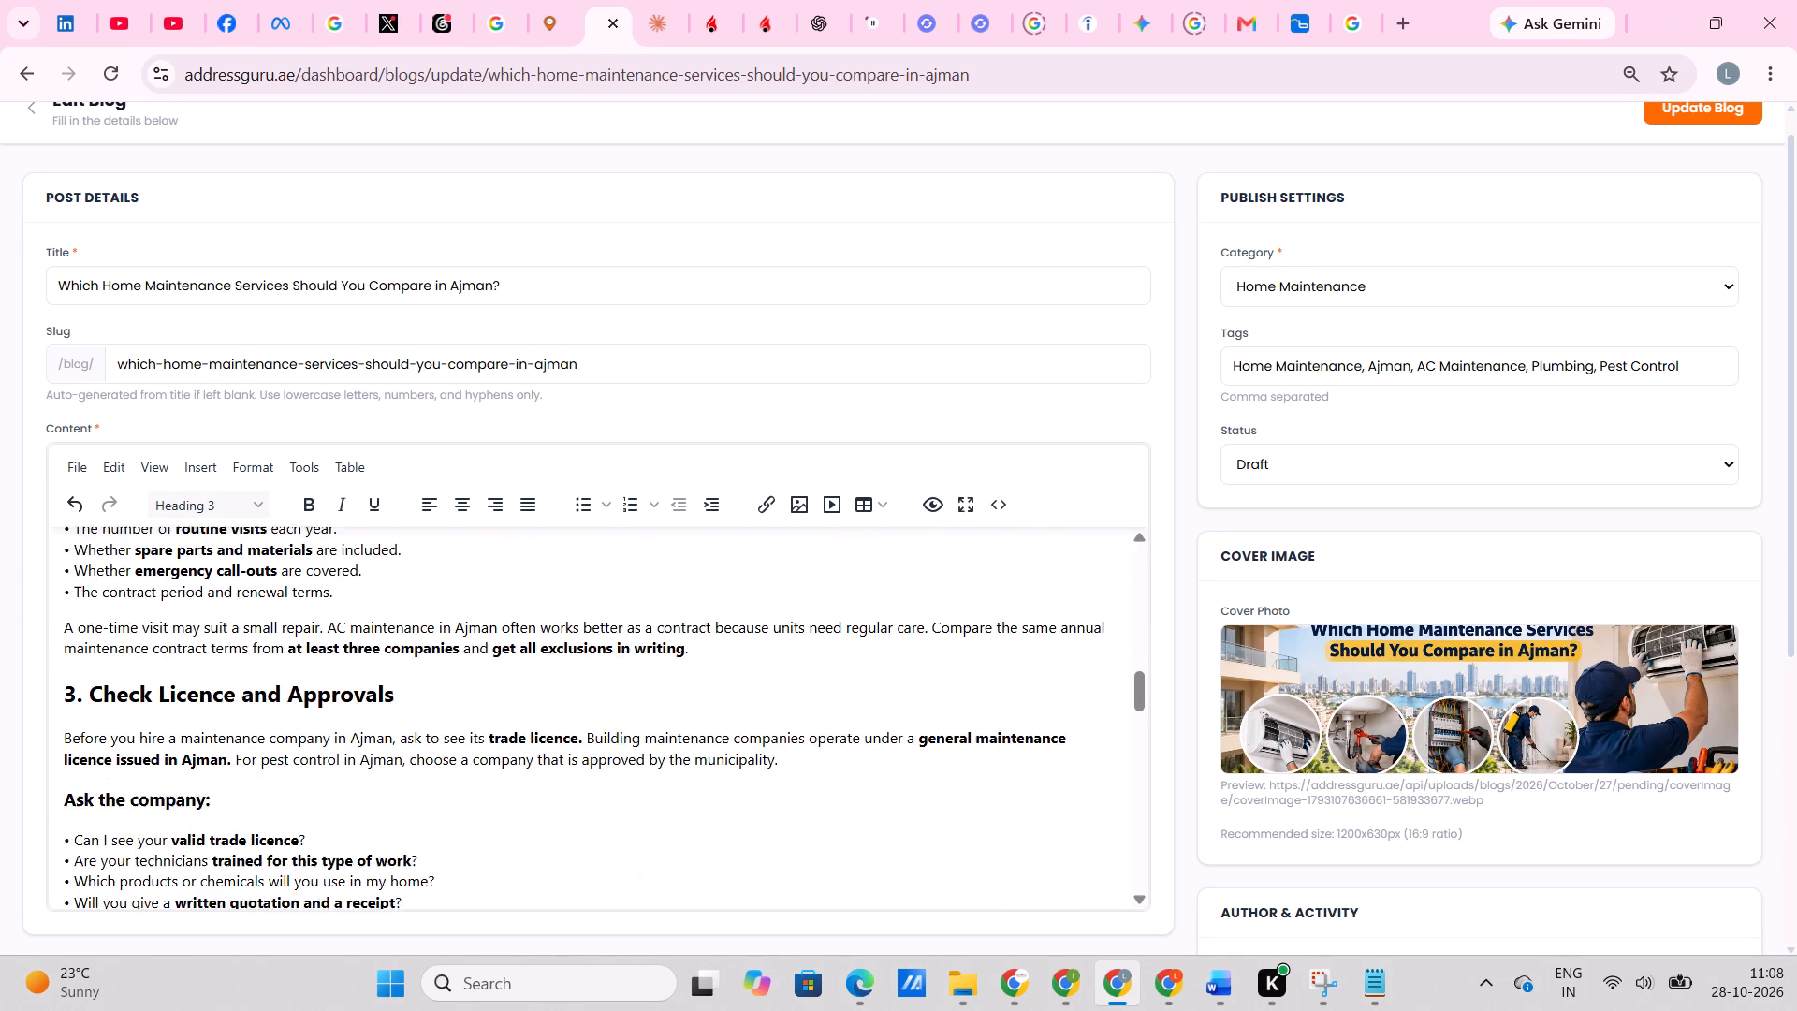
scroll(308, 696, "down", 3)
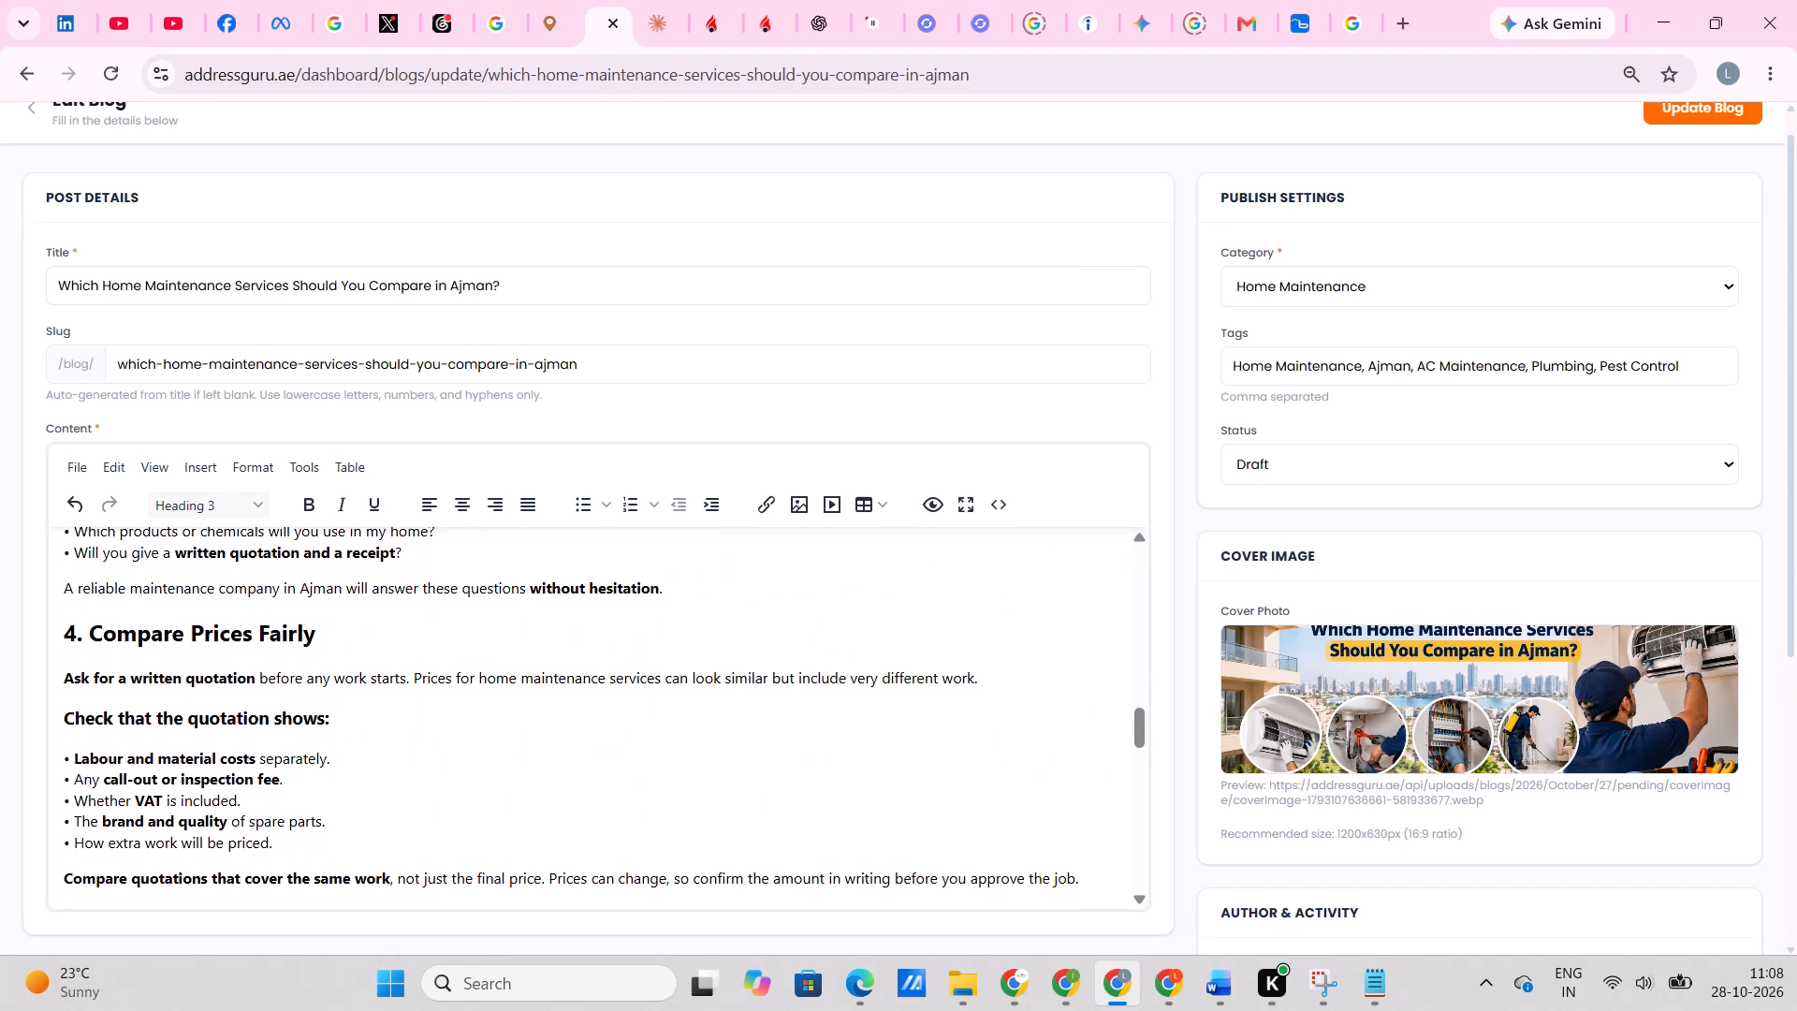
scroll(132, 657, "down", 1)
scroll(95, 639, "up", 1)
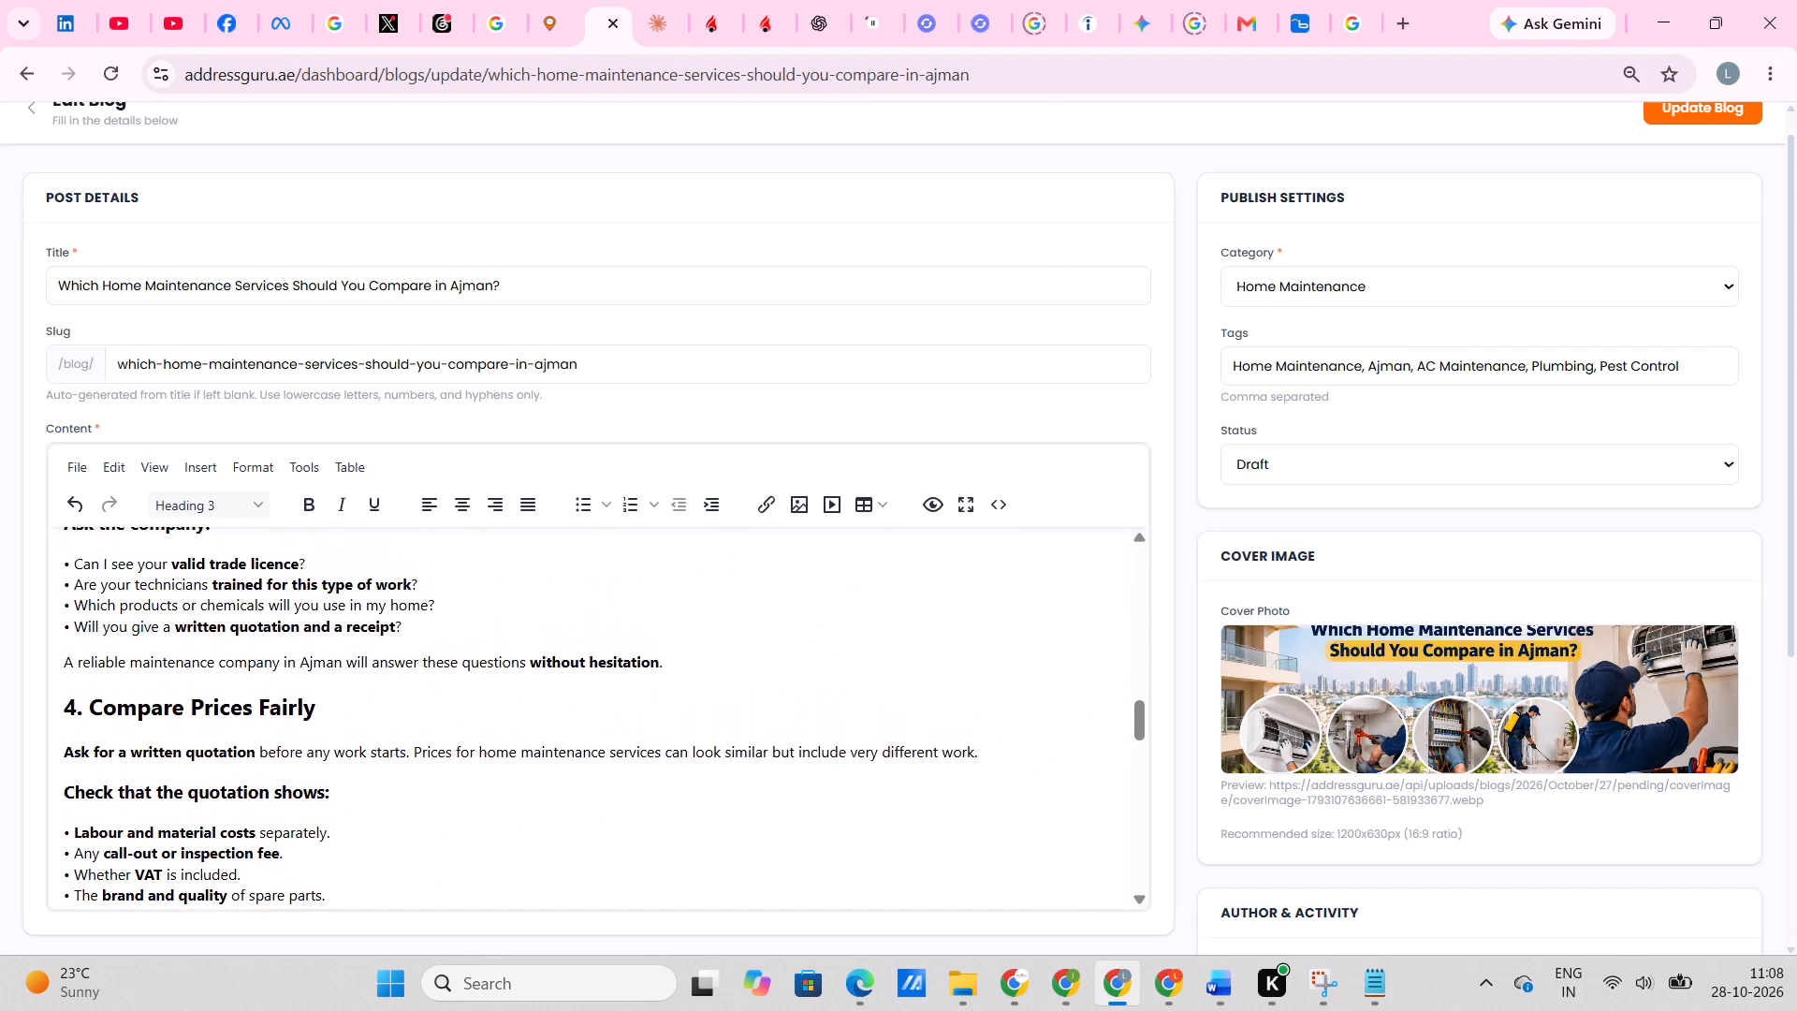
scroll(116, 659, "up", 2)
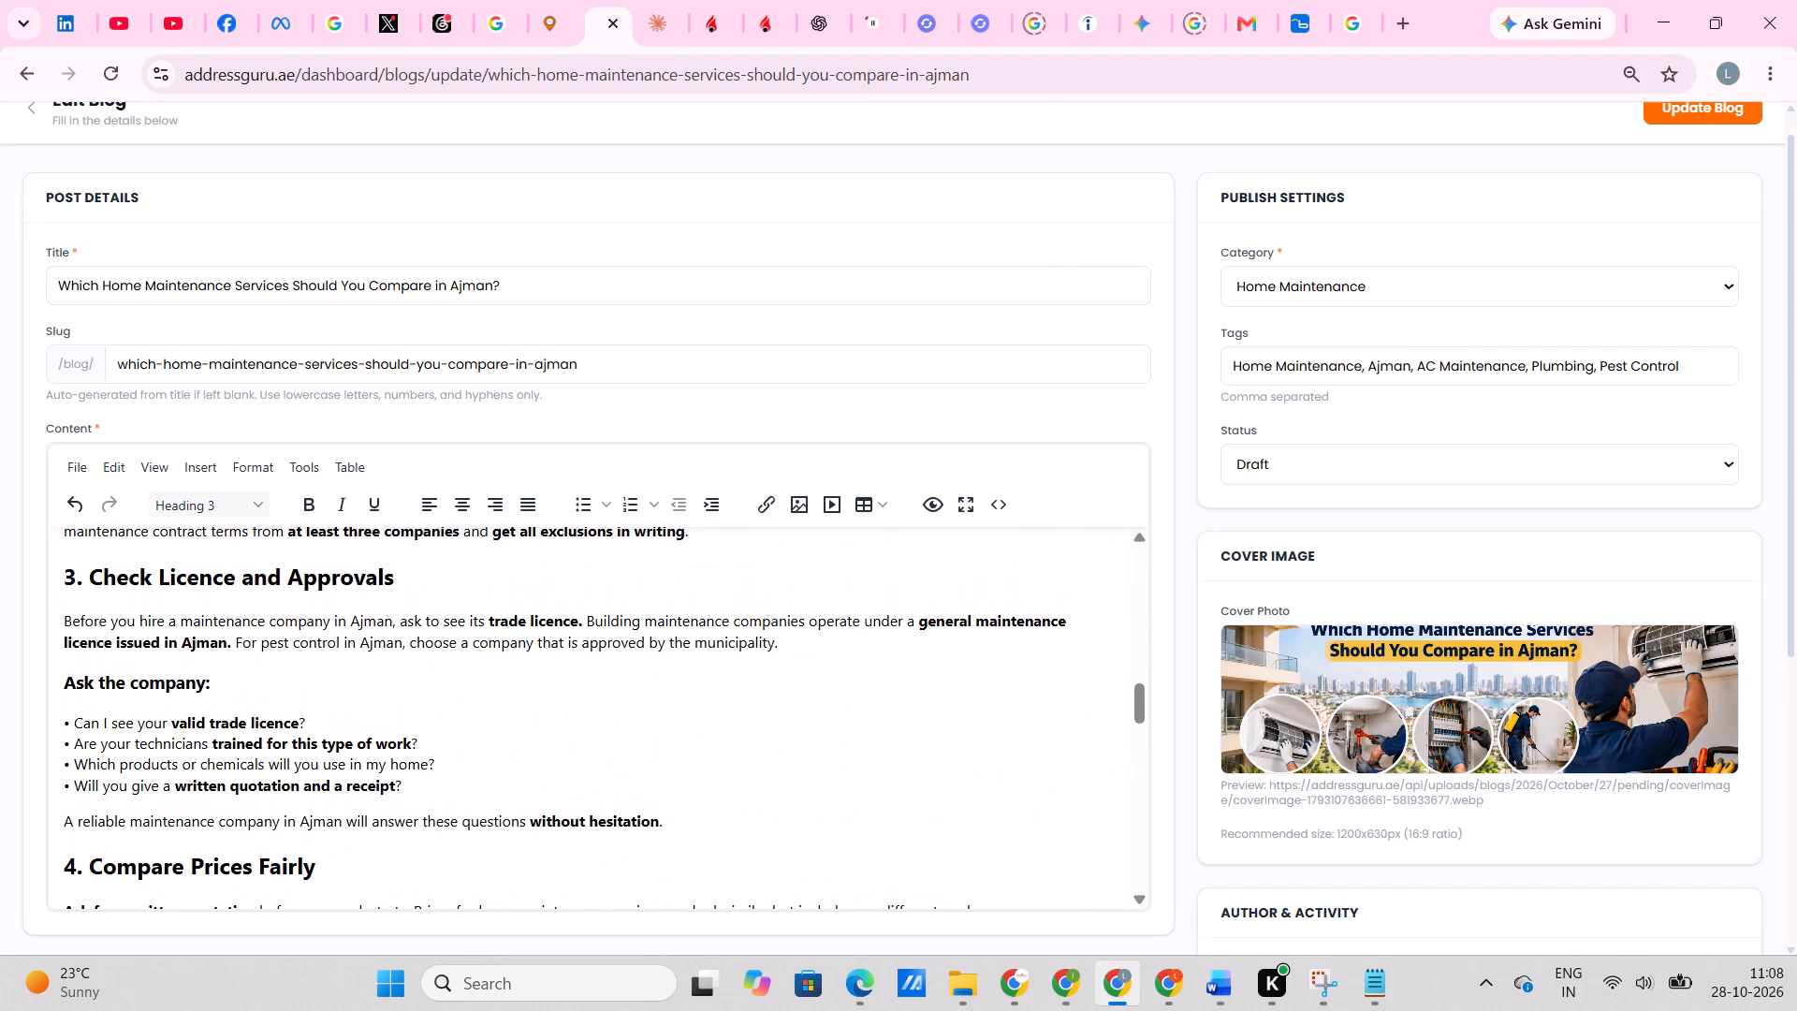
scroll(119, 626, "up", 2)
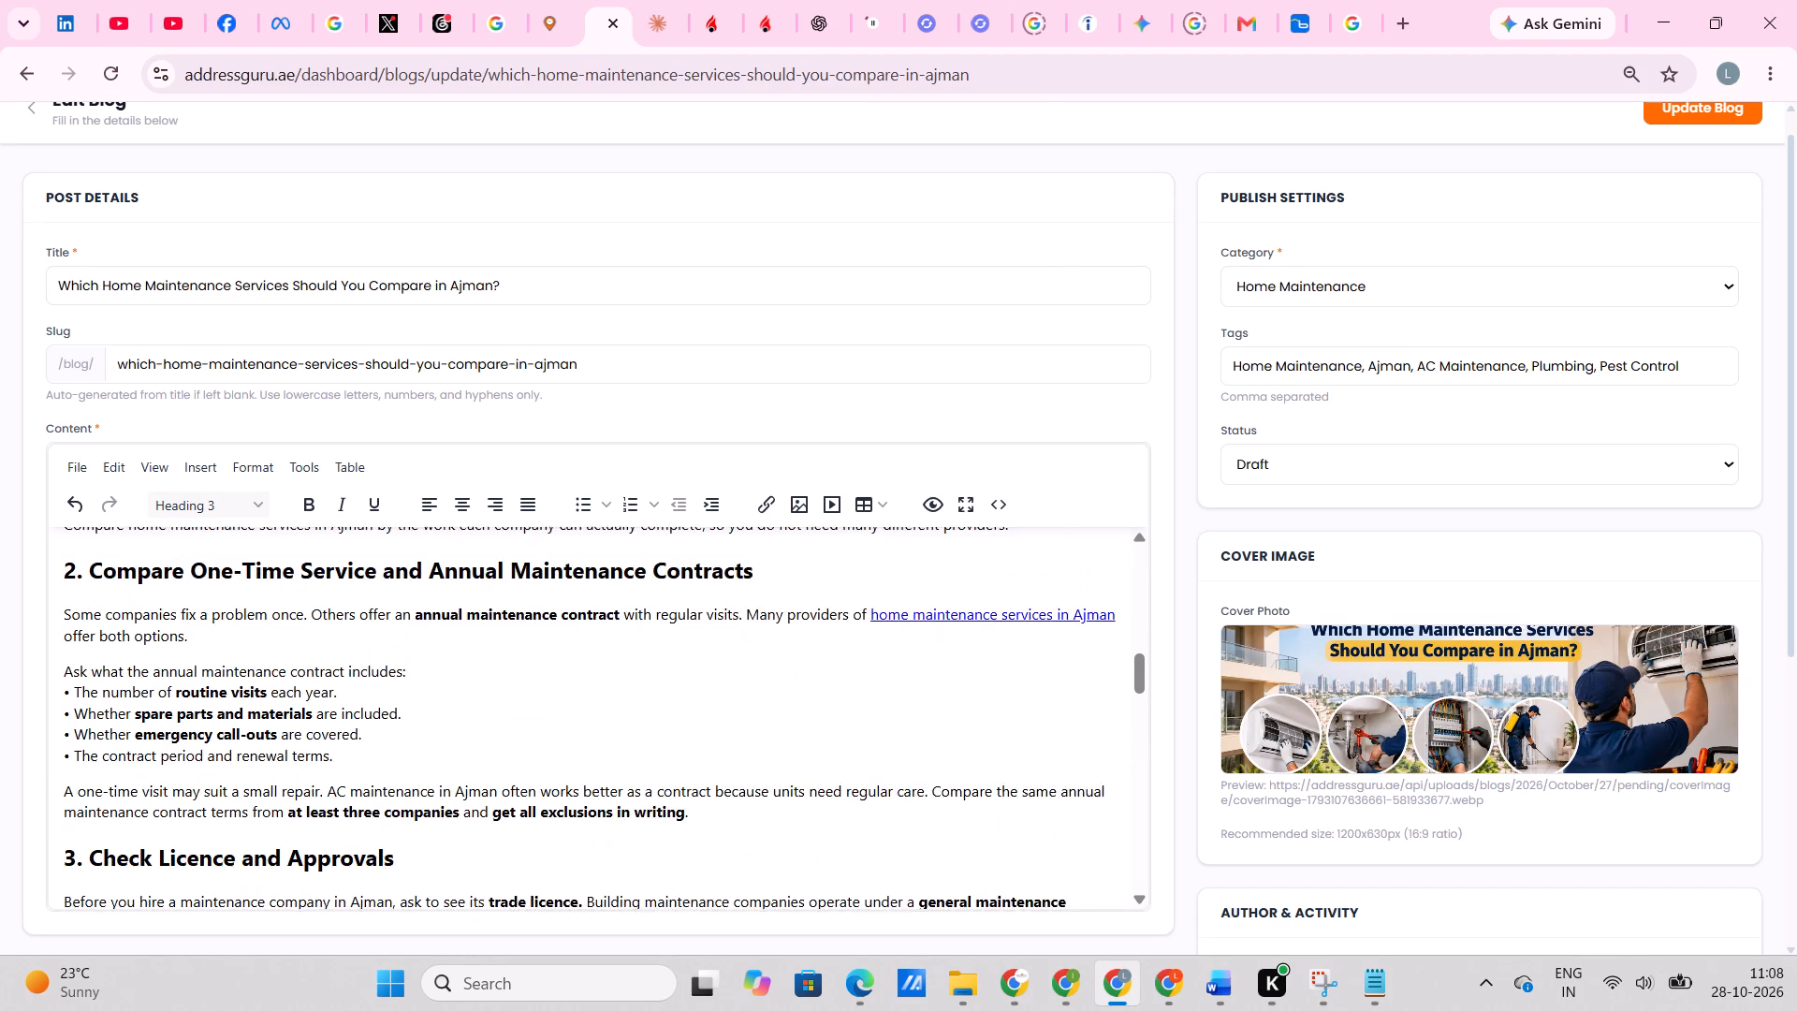
scroll(121, 626, "up", 1)
scroll(121, 626, "down", 3)
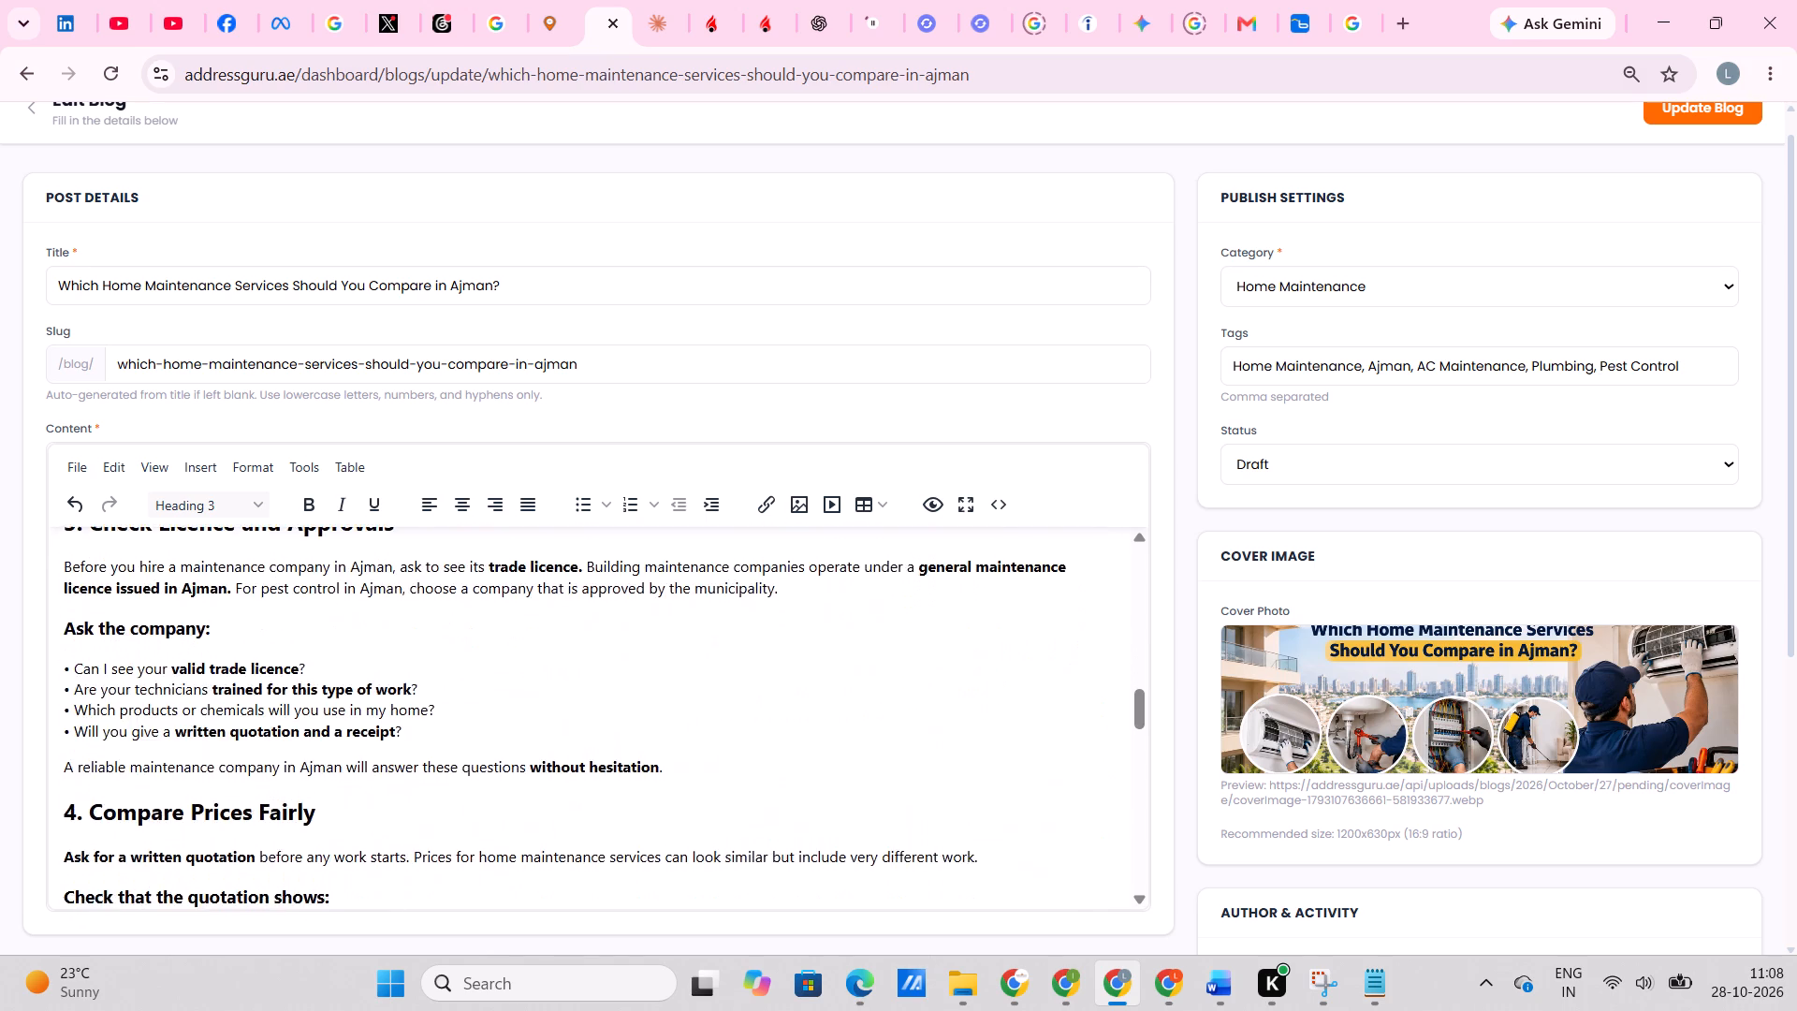
scroll(122, 627, "down", 5)
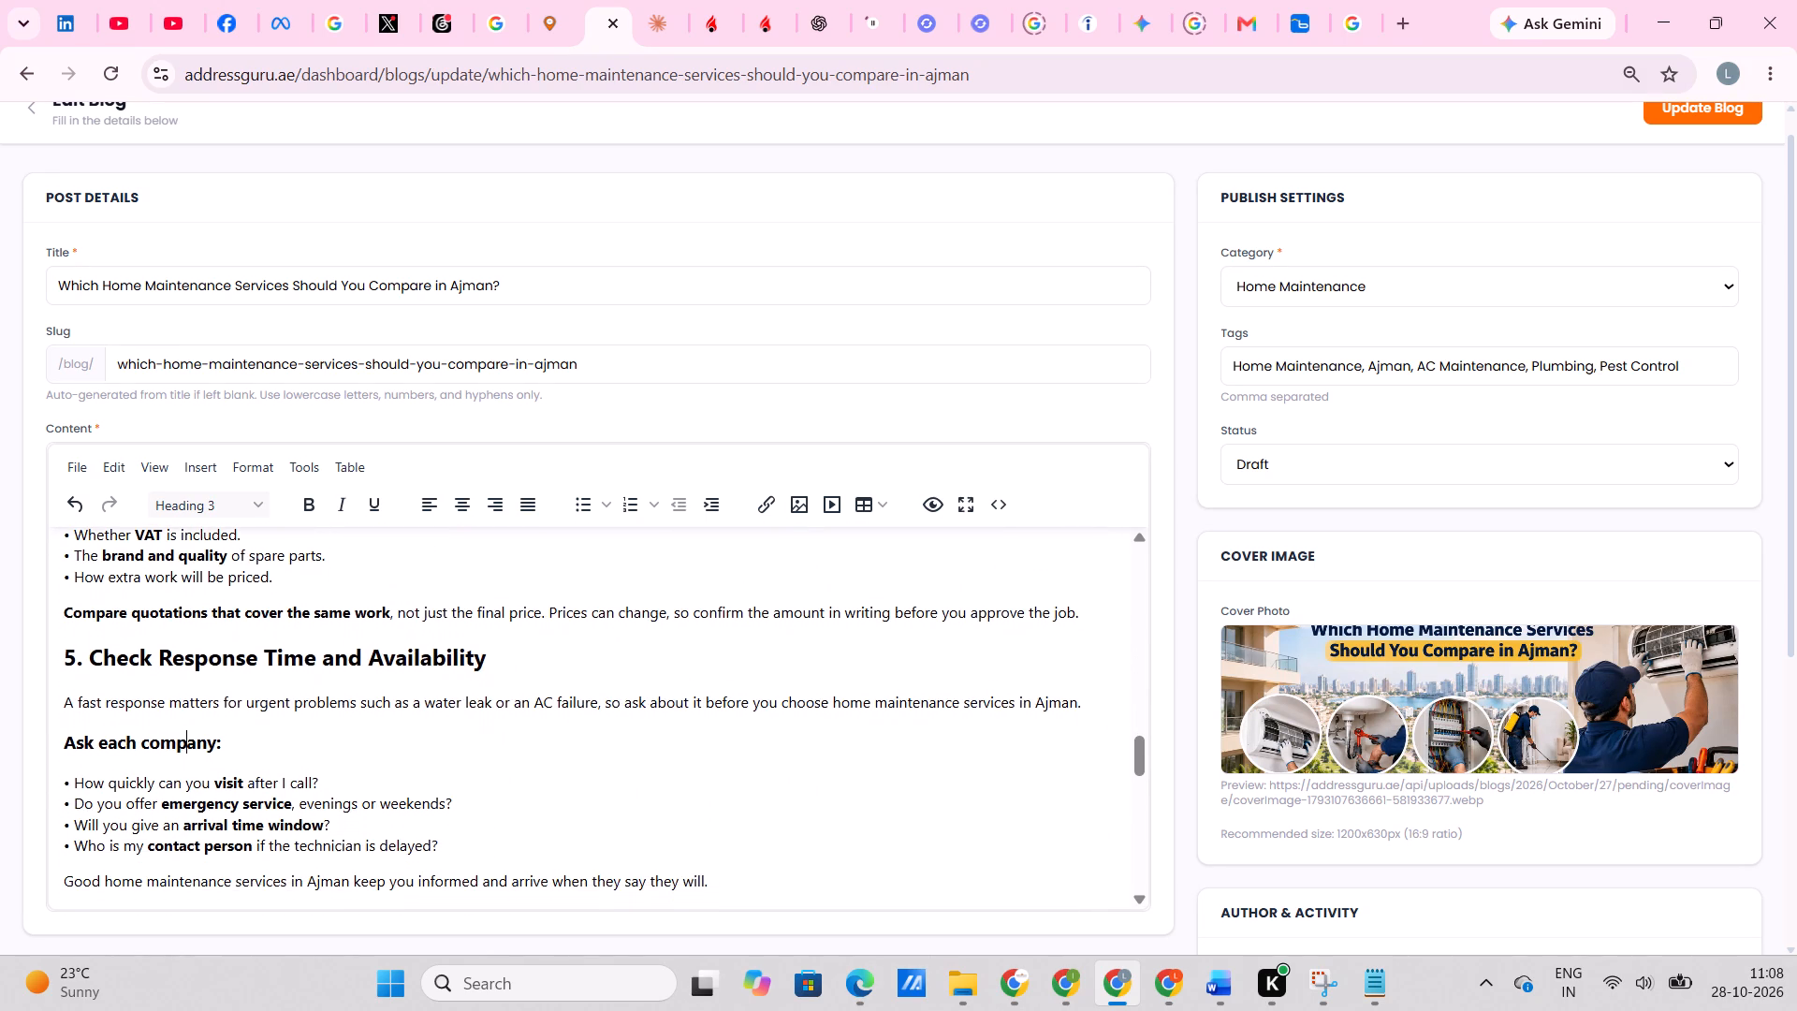
scroll(183, 672, "down", 1)
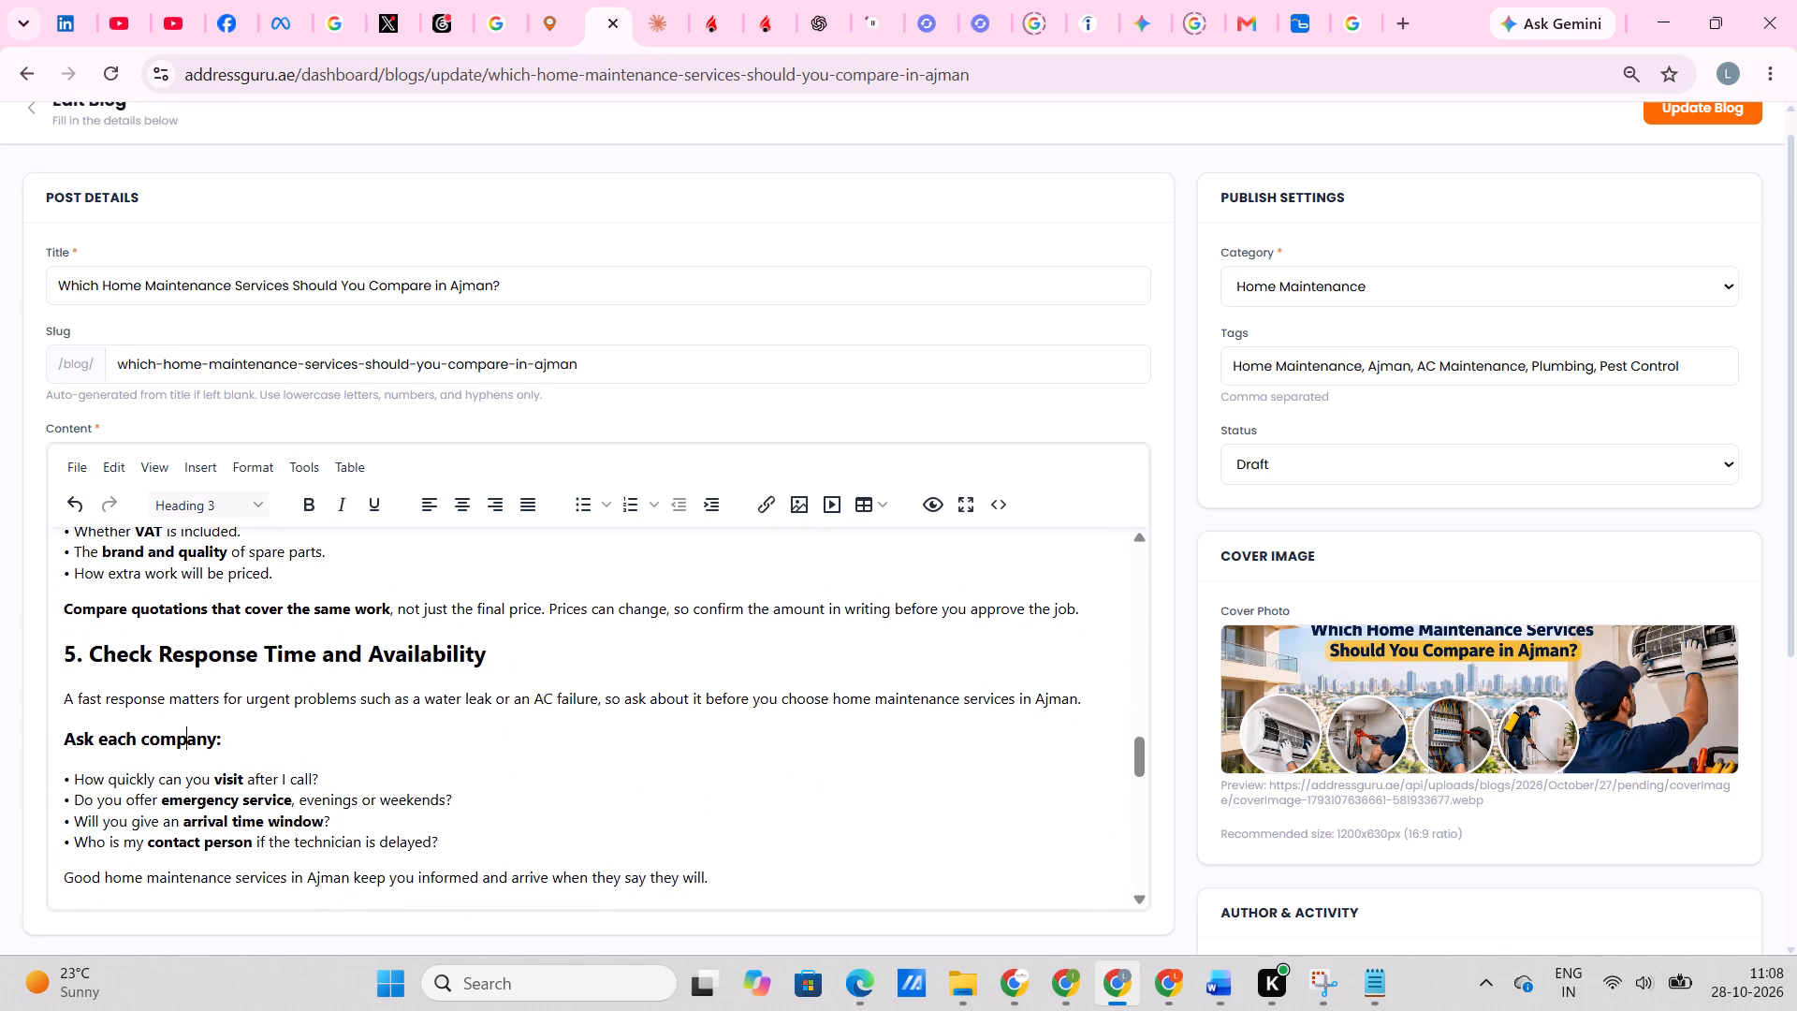
Copy "Response Time and Availability" from the section 5 heading.
left_click_drag(165, 650, 497, 649)
key("ctrl+c")
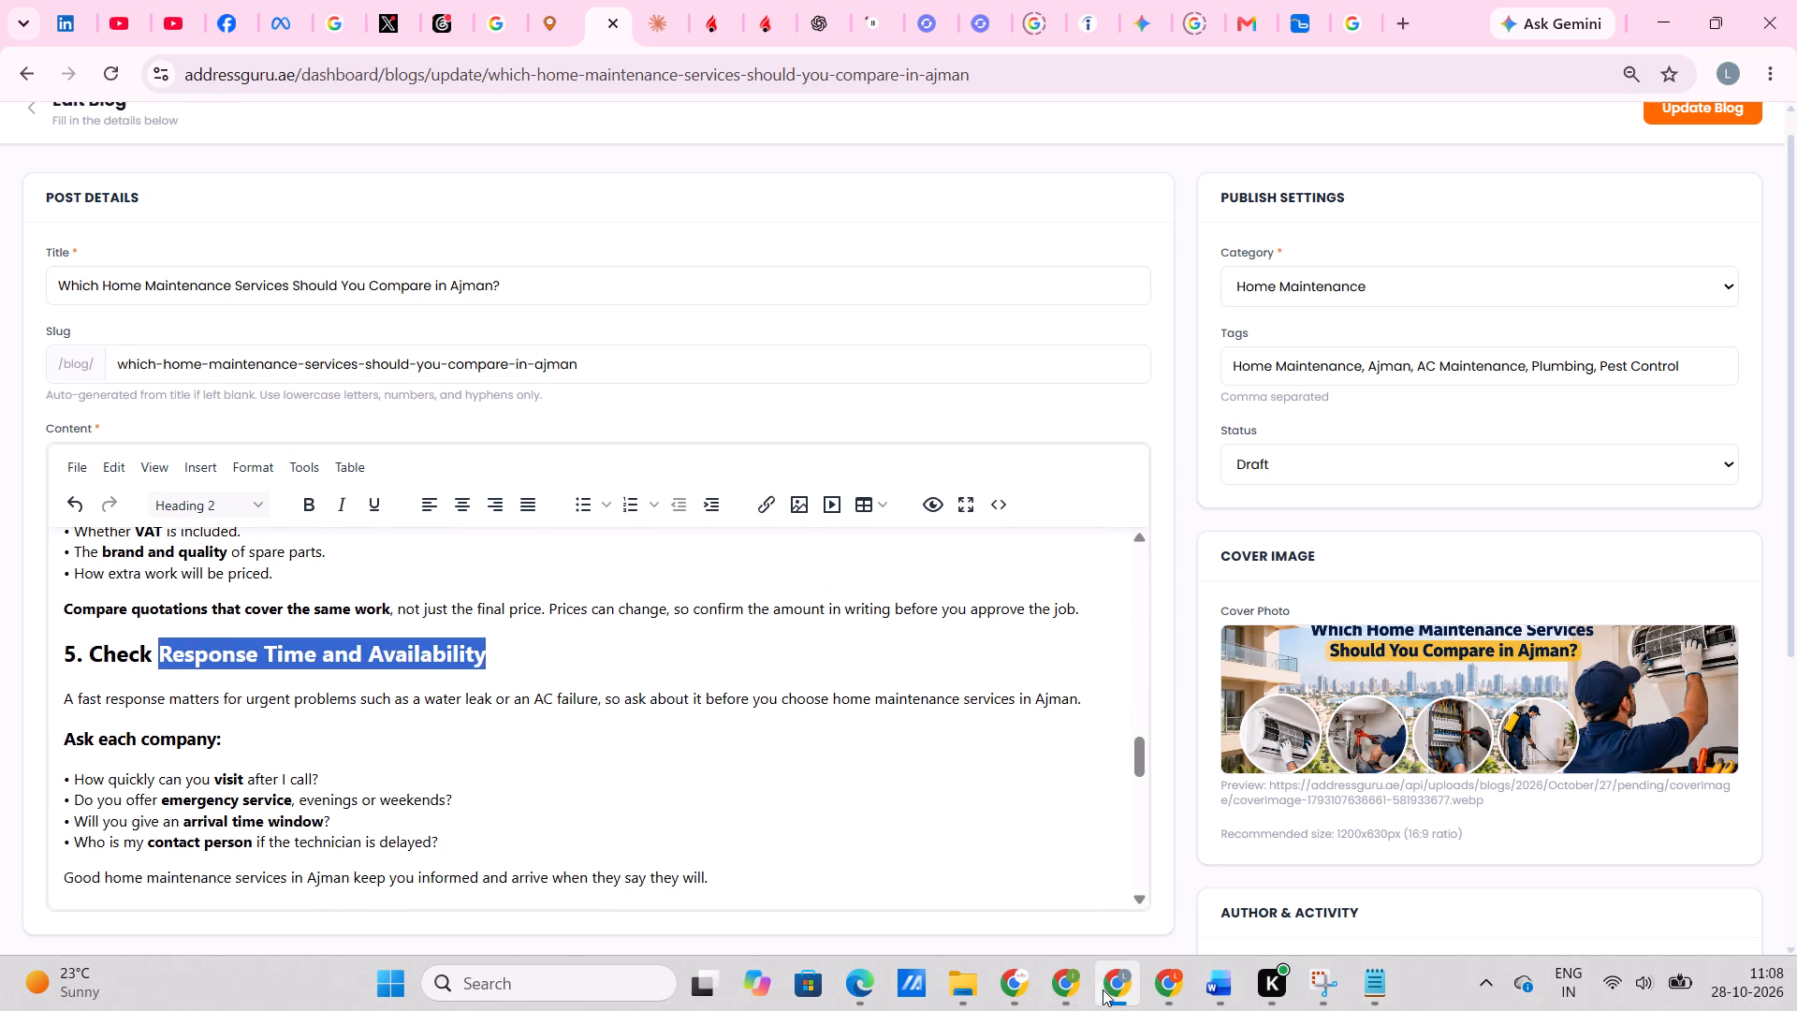
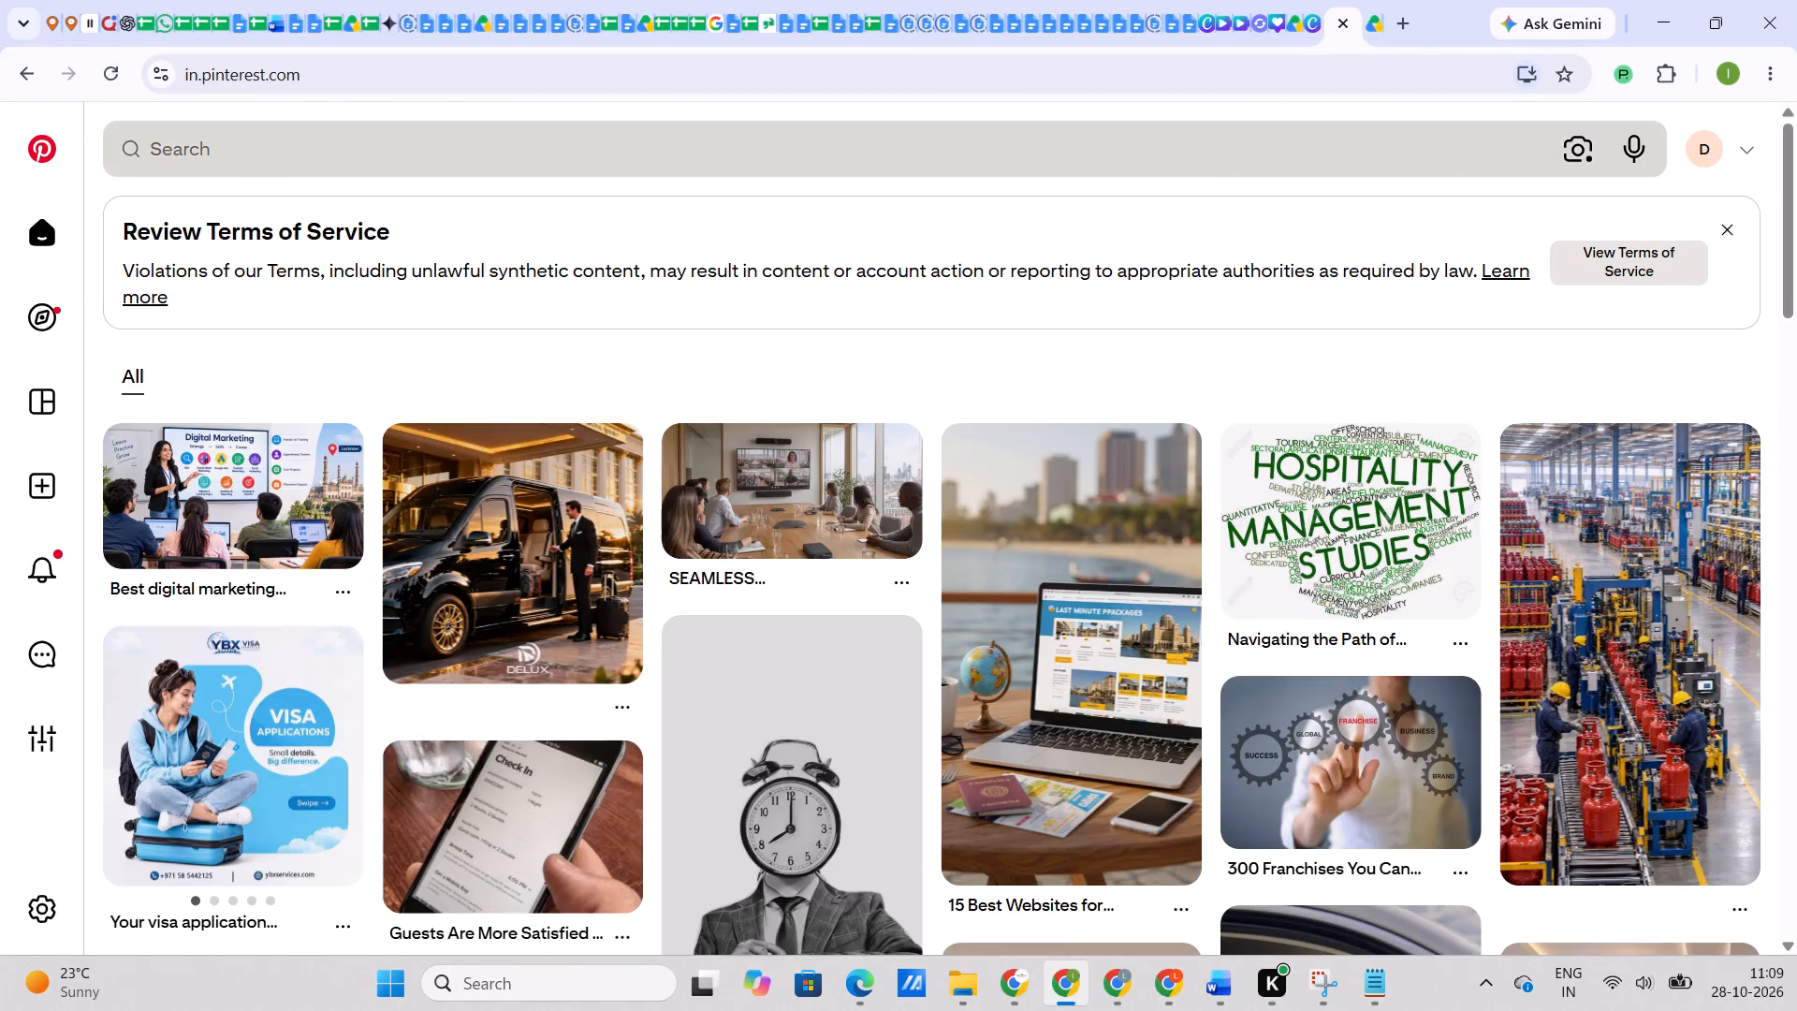
Search Pinterest for "Response Time and Availability" and look through the pins for an image suited to that topic.
left_click(292, 146)
key("ctrl+v")
key("Return")
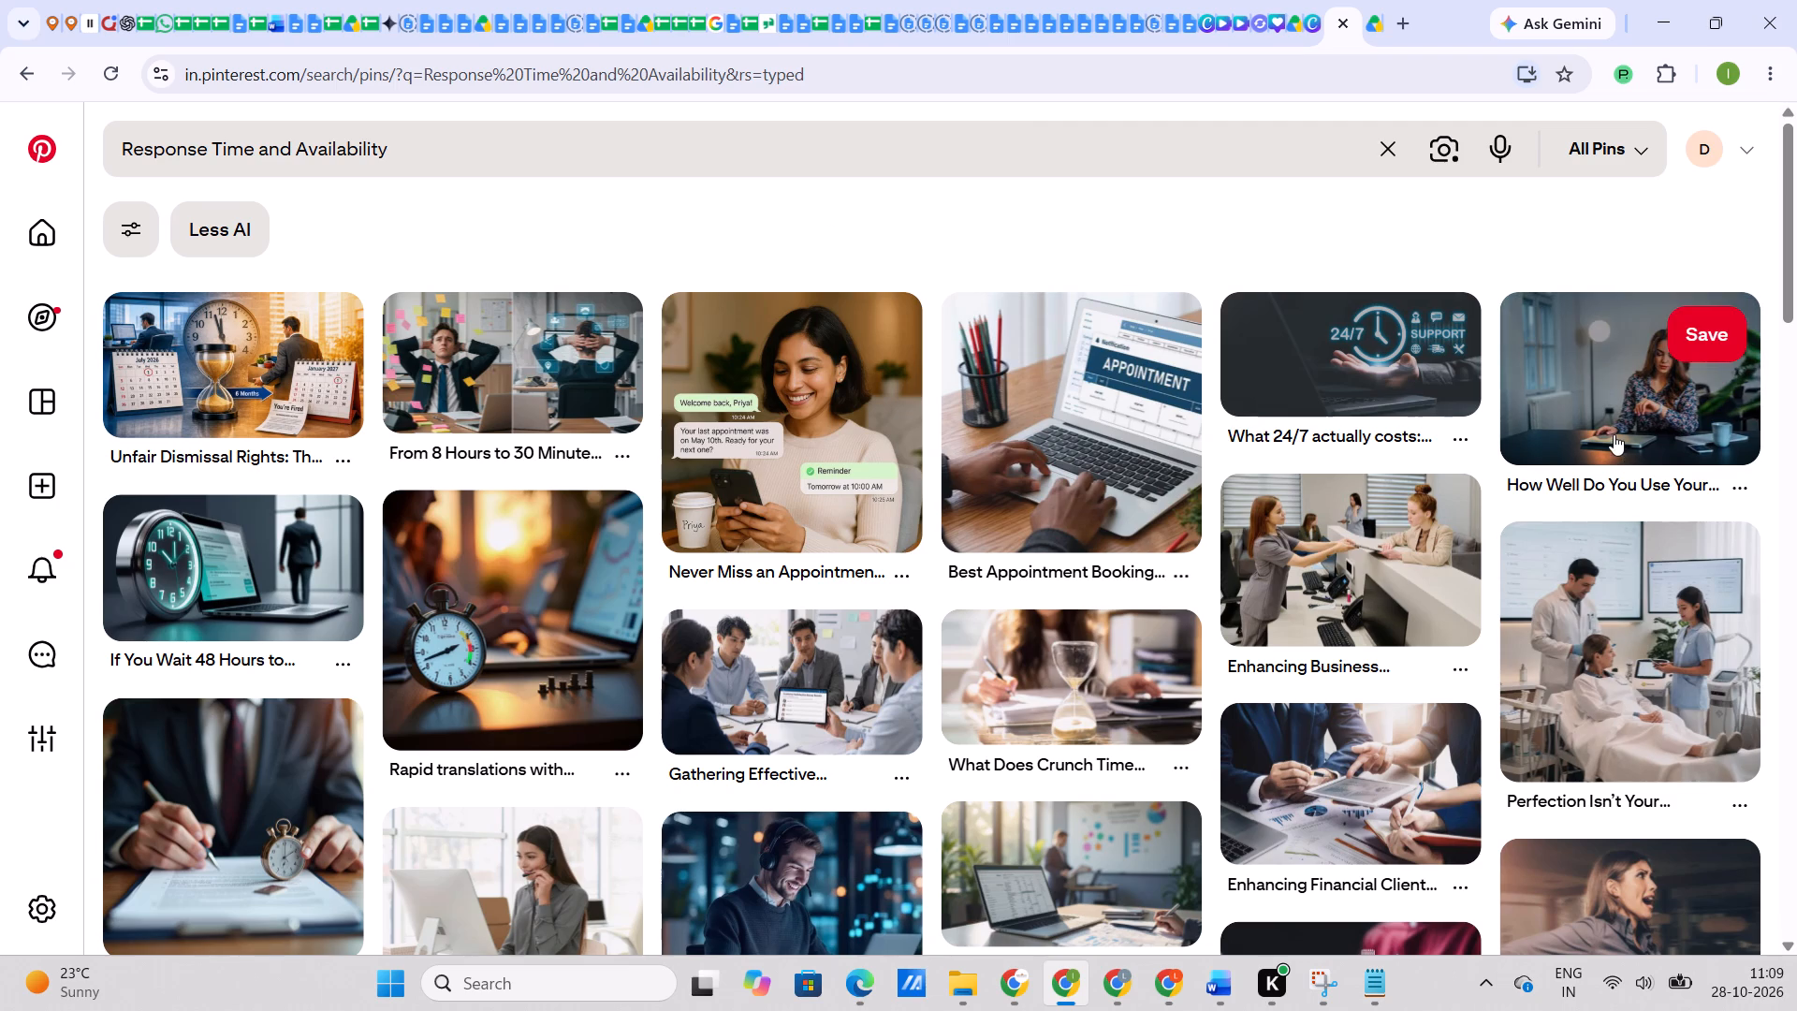
scroll(1282, 654, "down", 2)
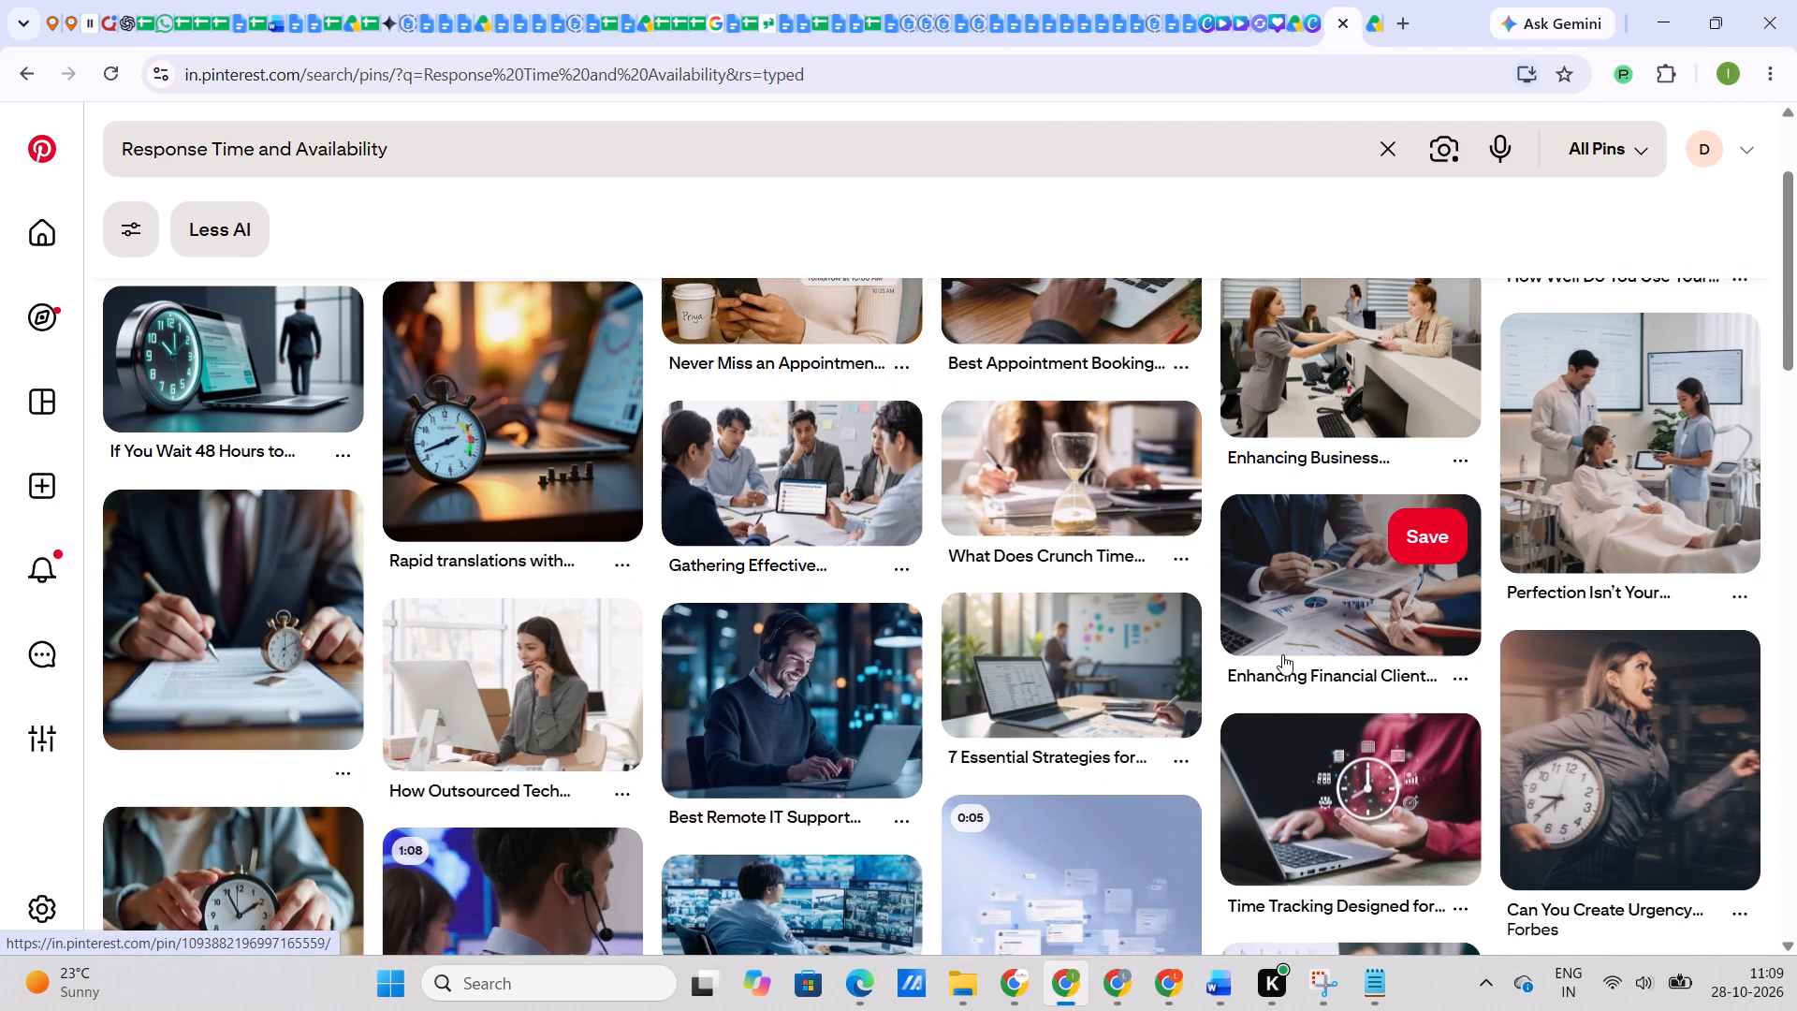
scroll(1280, 655, "down", 1)
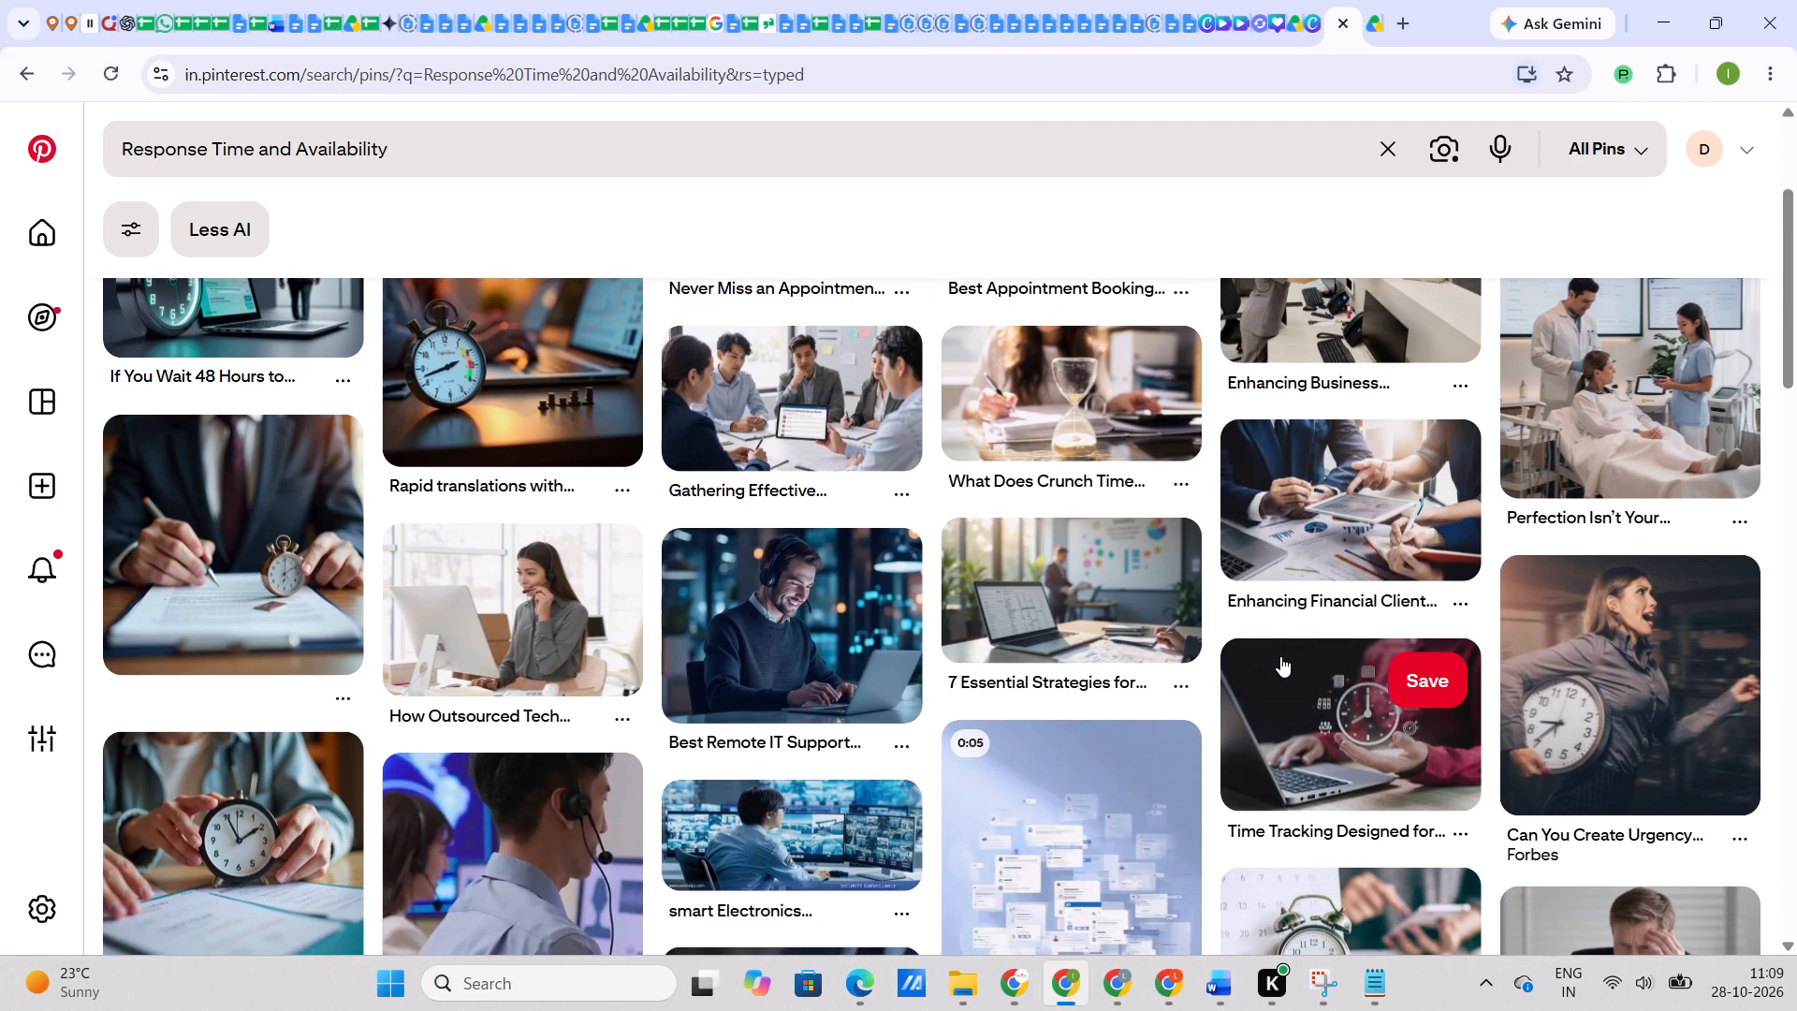
scroll(1280, 656, "down", 1)
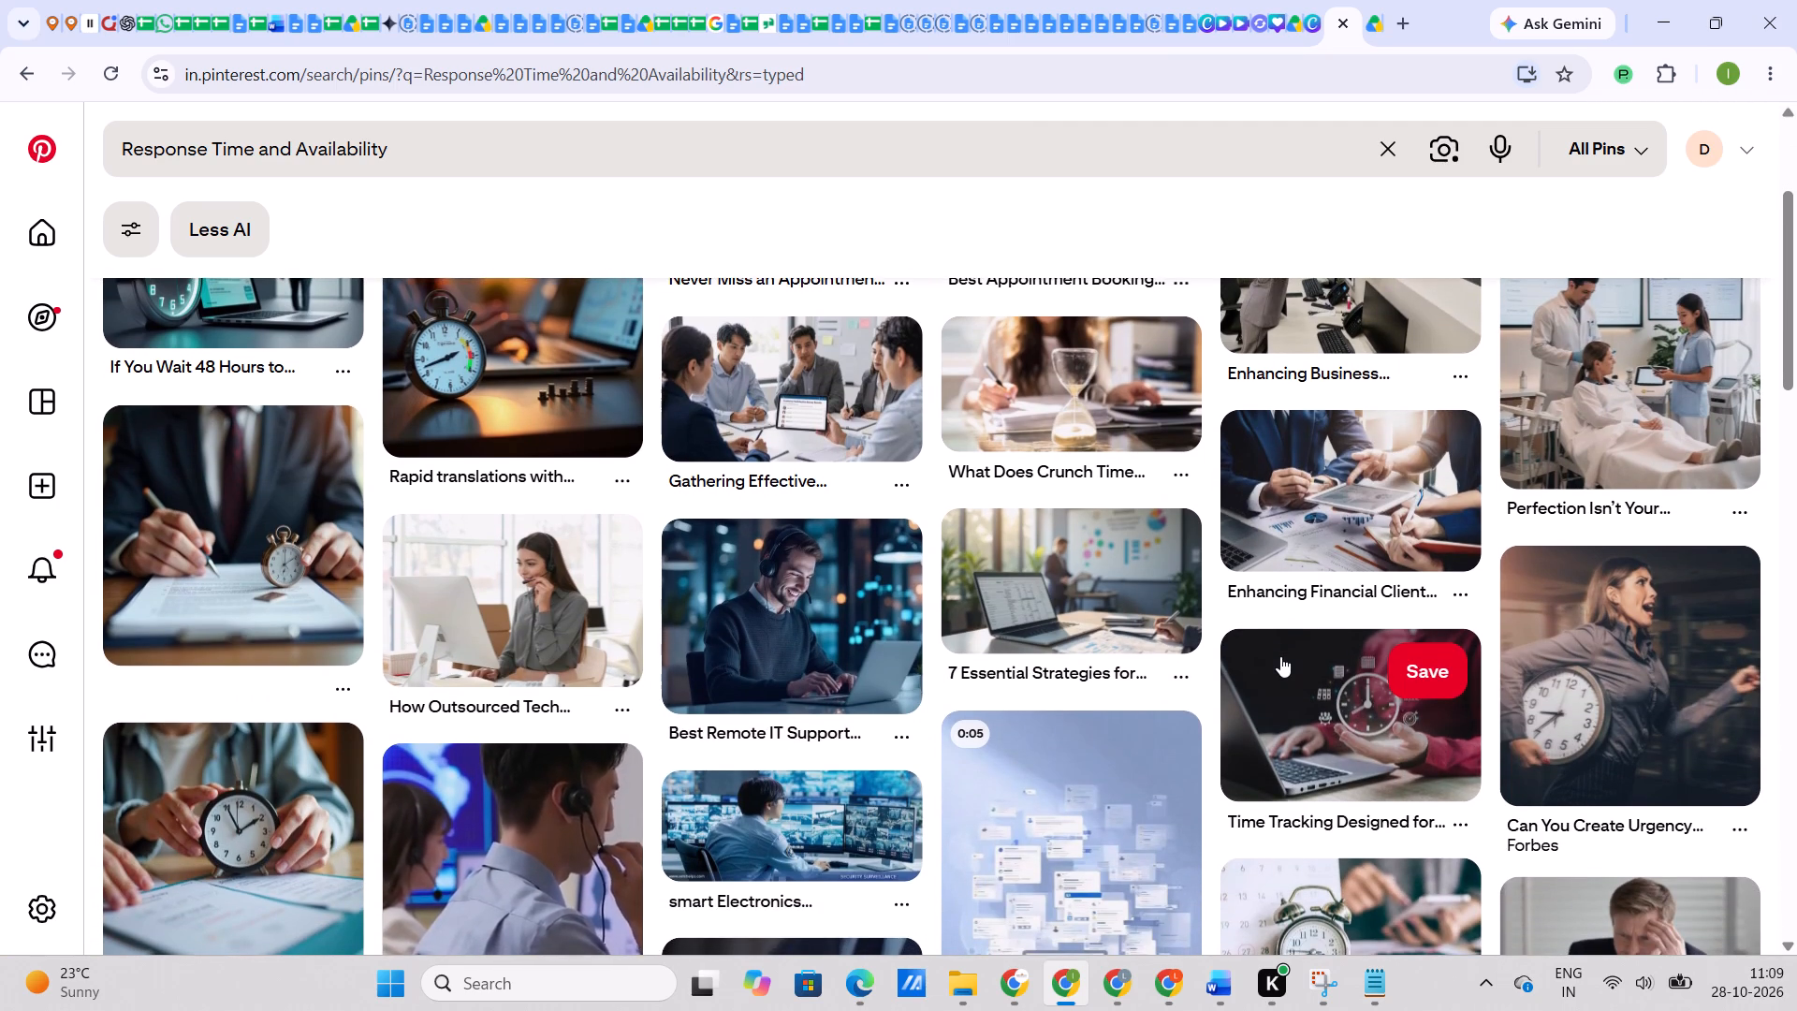
scroll(1280, 656, "down", 3)
scroll(1280, 656, "up", 2)
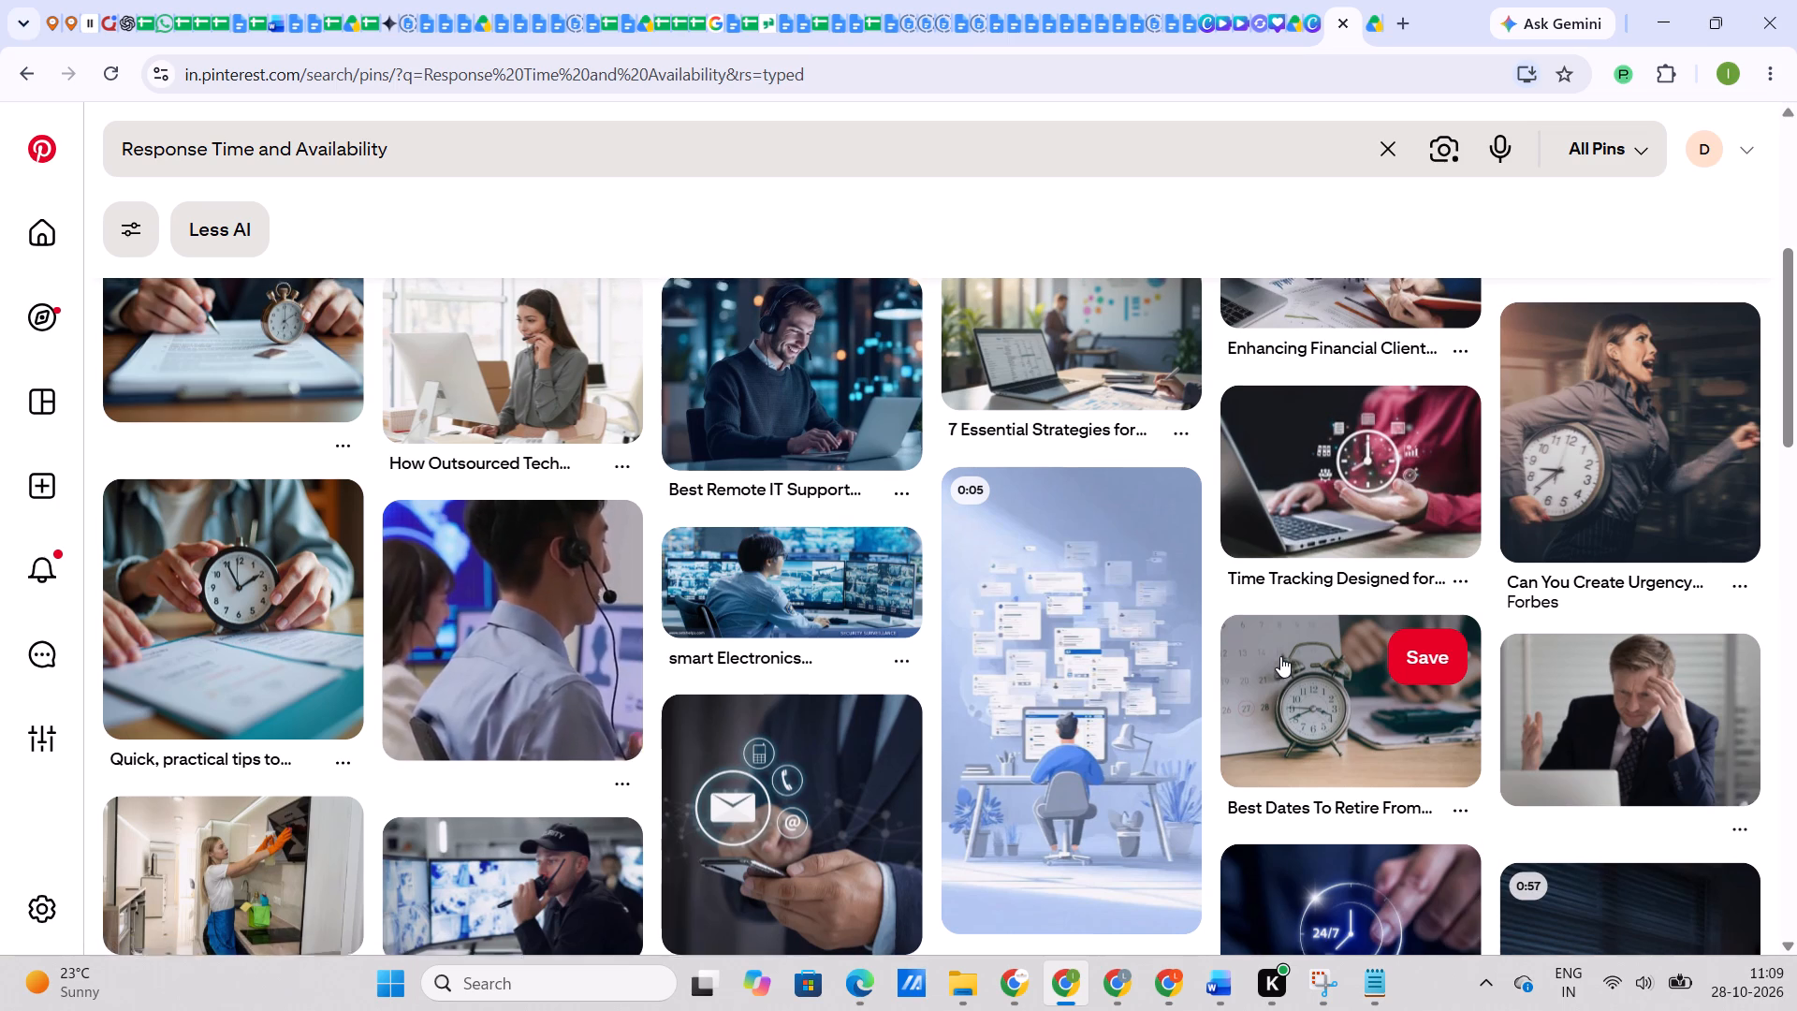
Open the pin on outsourced tech support improving eCommerce customer retention and examine its photo and related pins for a section 5 image.
scroll(1280, 656, "up", 2)
left_click(503, 644)
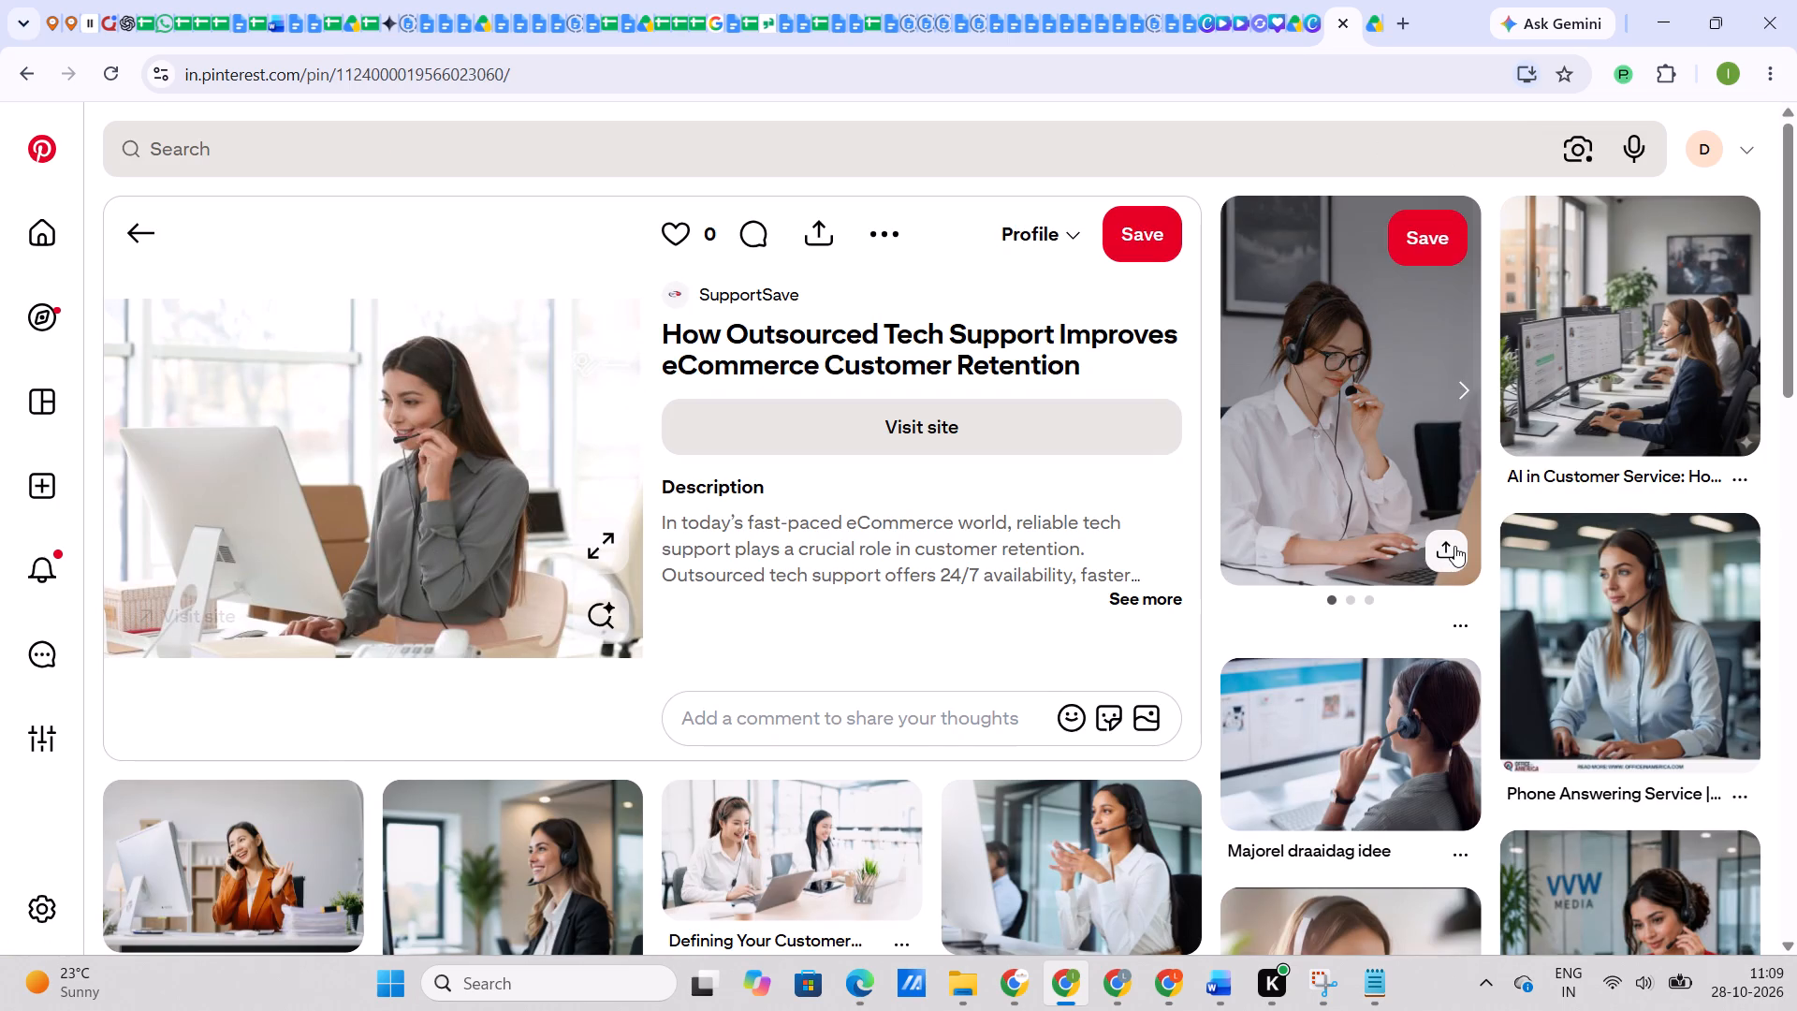
scroll(1454, 546, "down", 5)
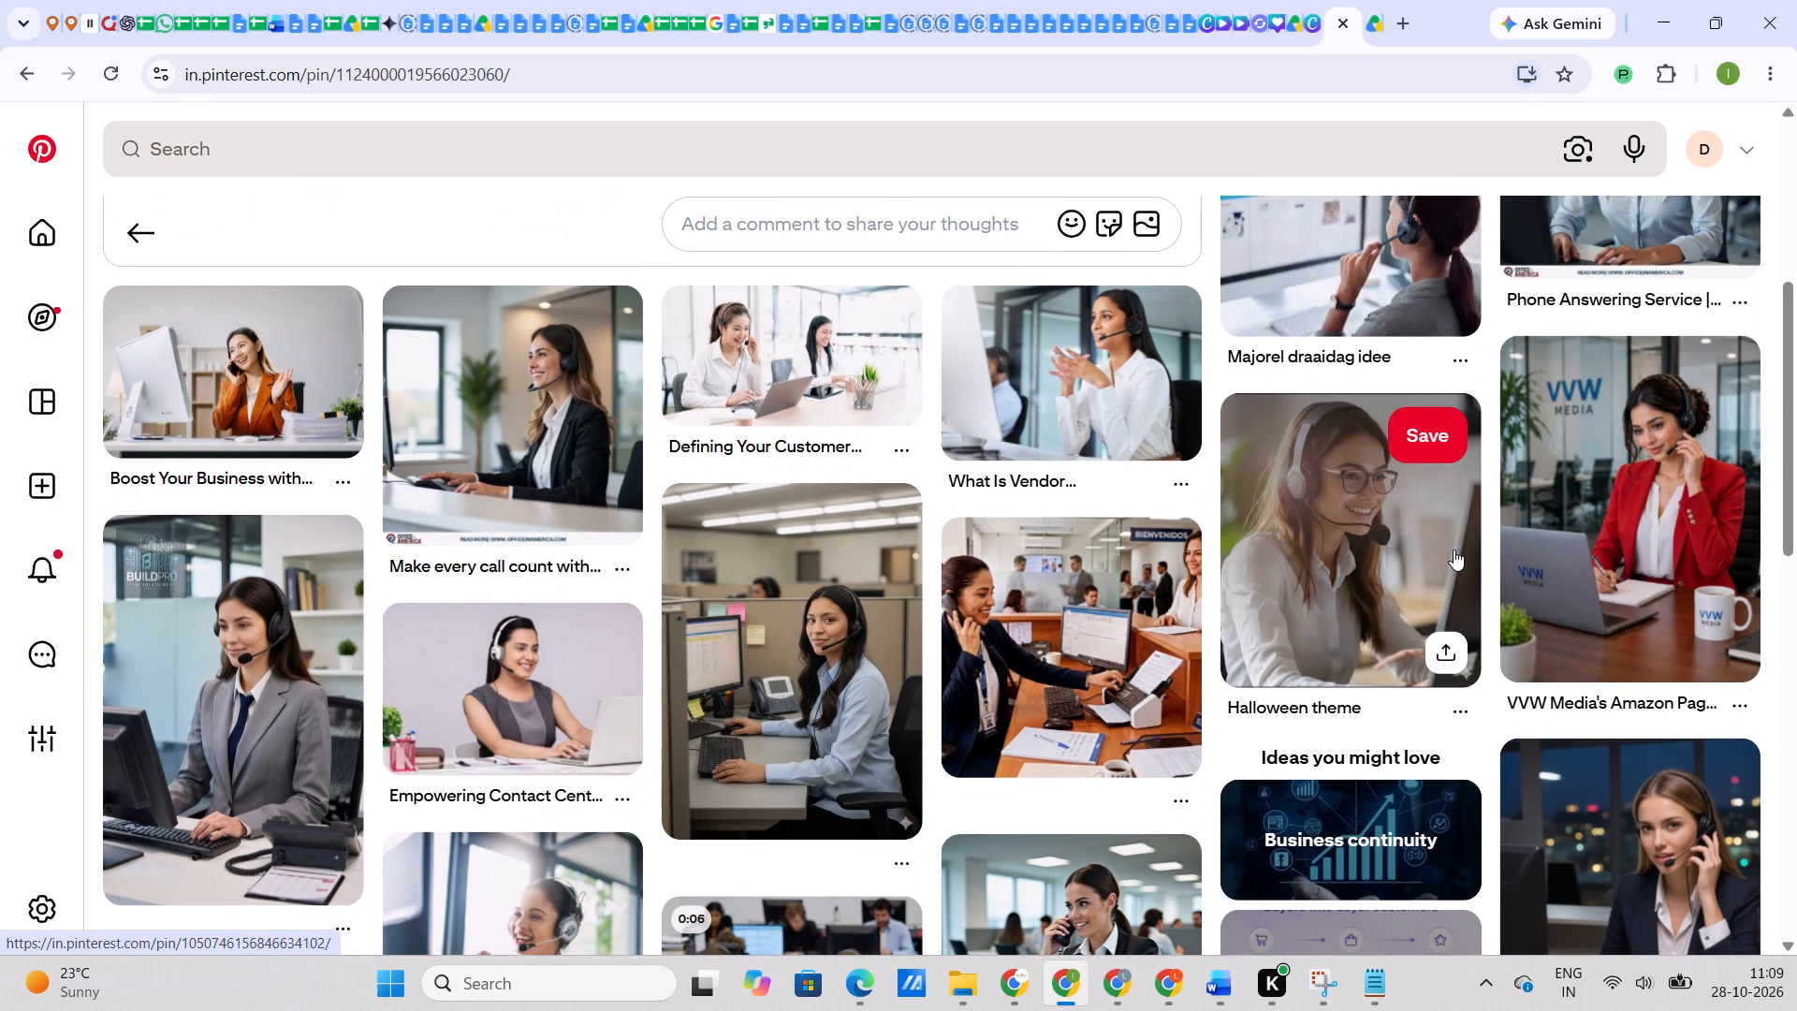
scroll(1454, 549, "down", 5)
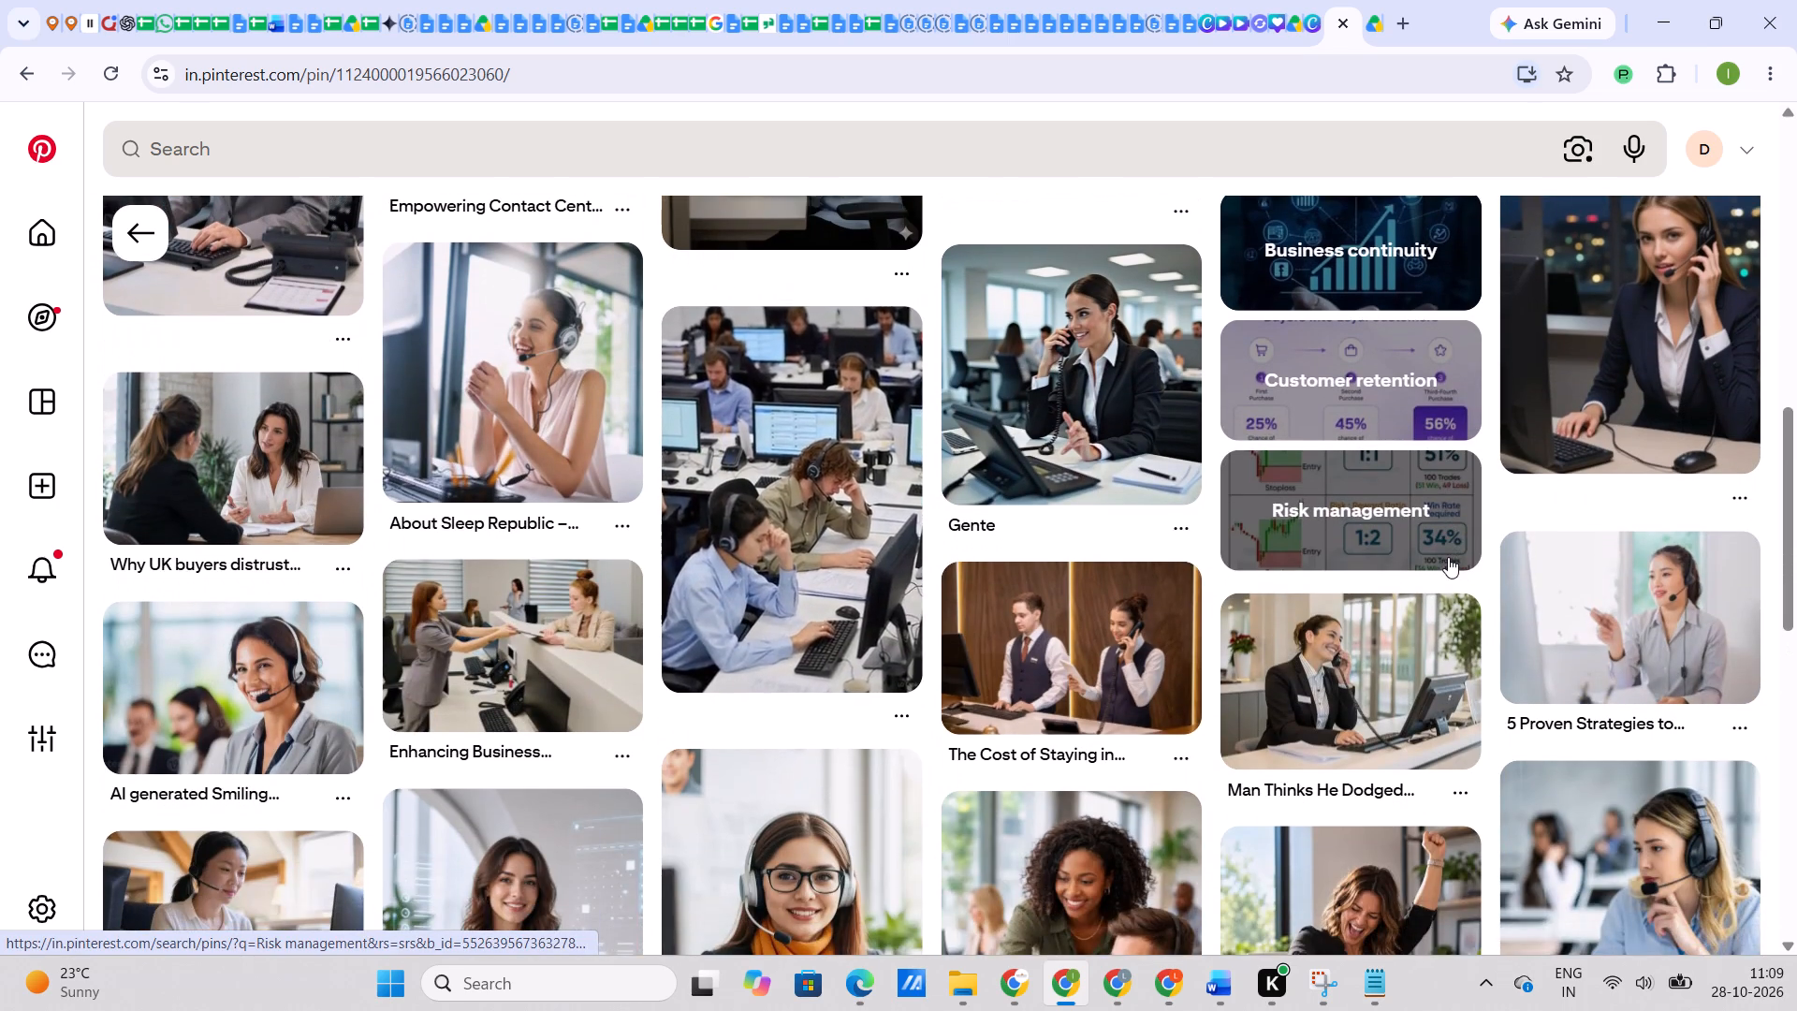
scroll(1448, 557, "down", 2)
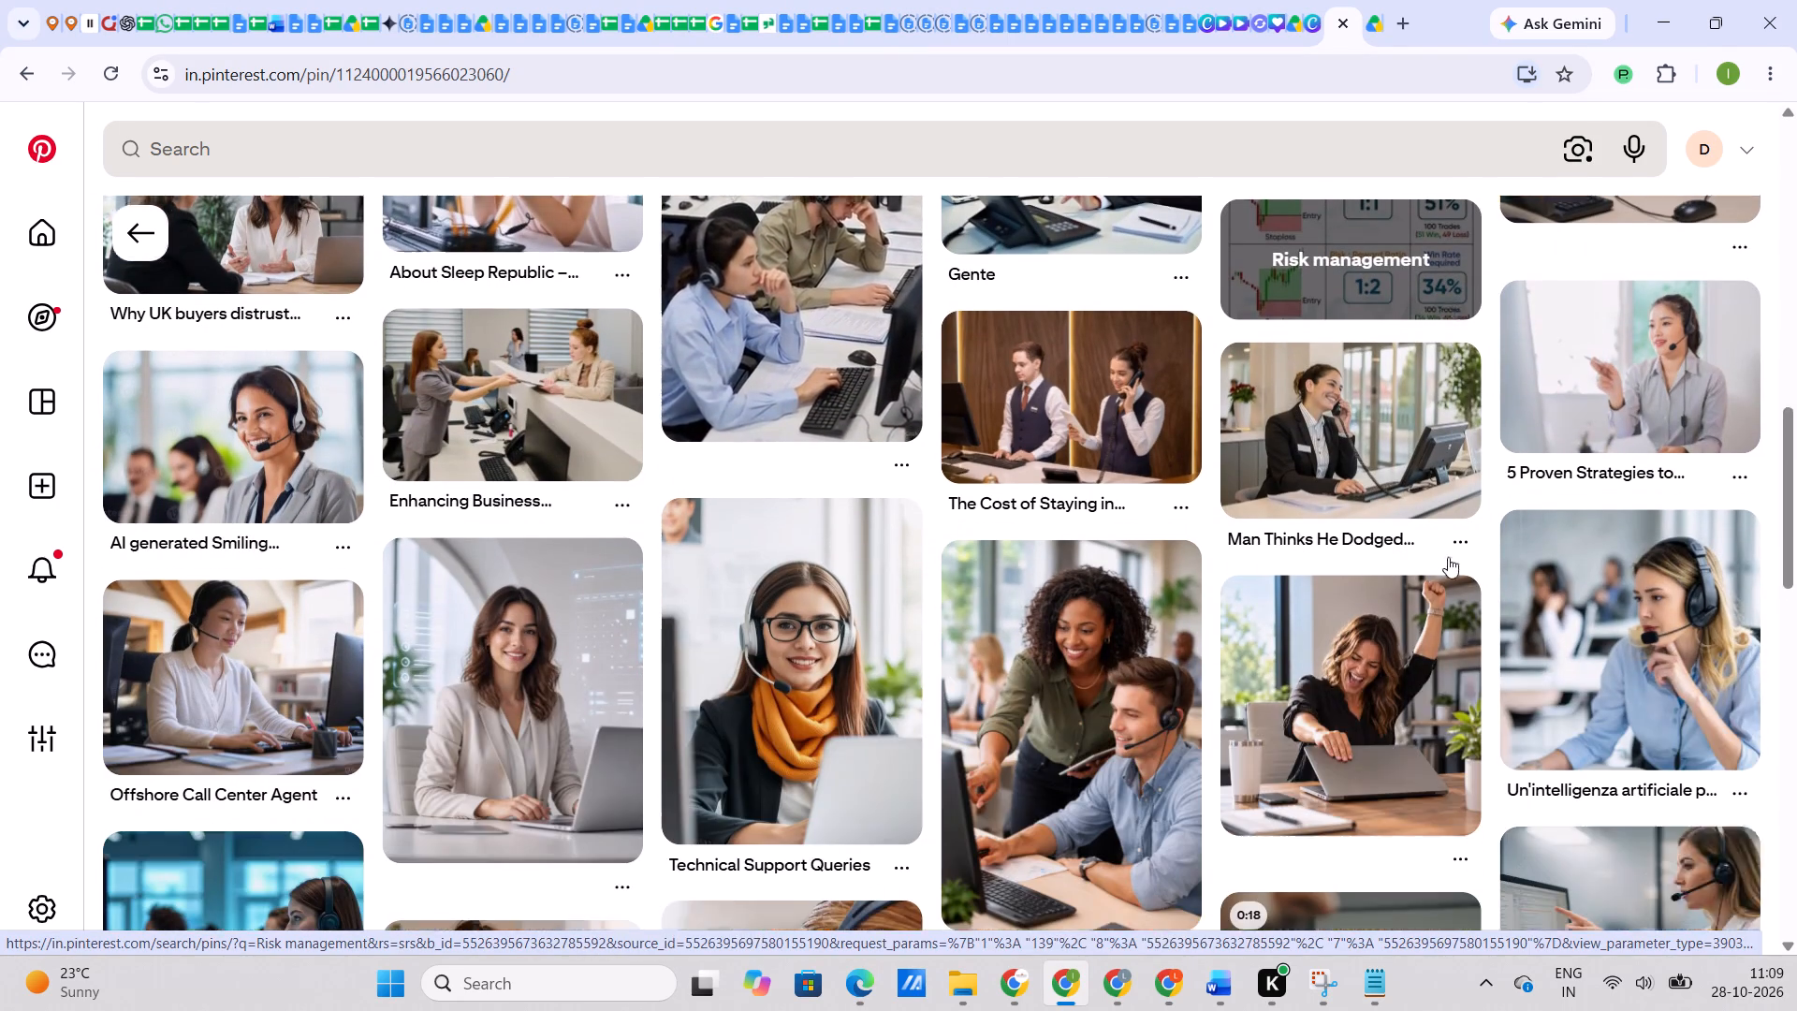
scroll(1448, 557, "down", 2)
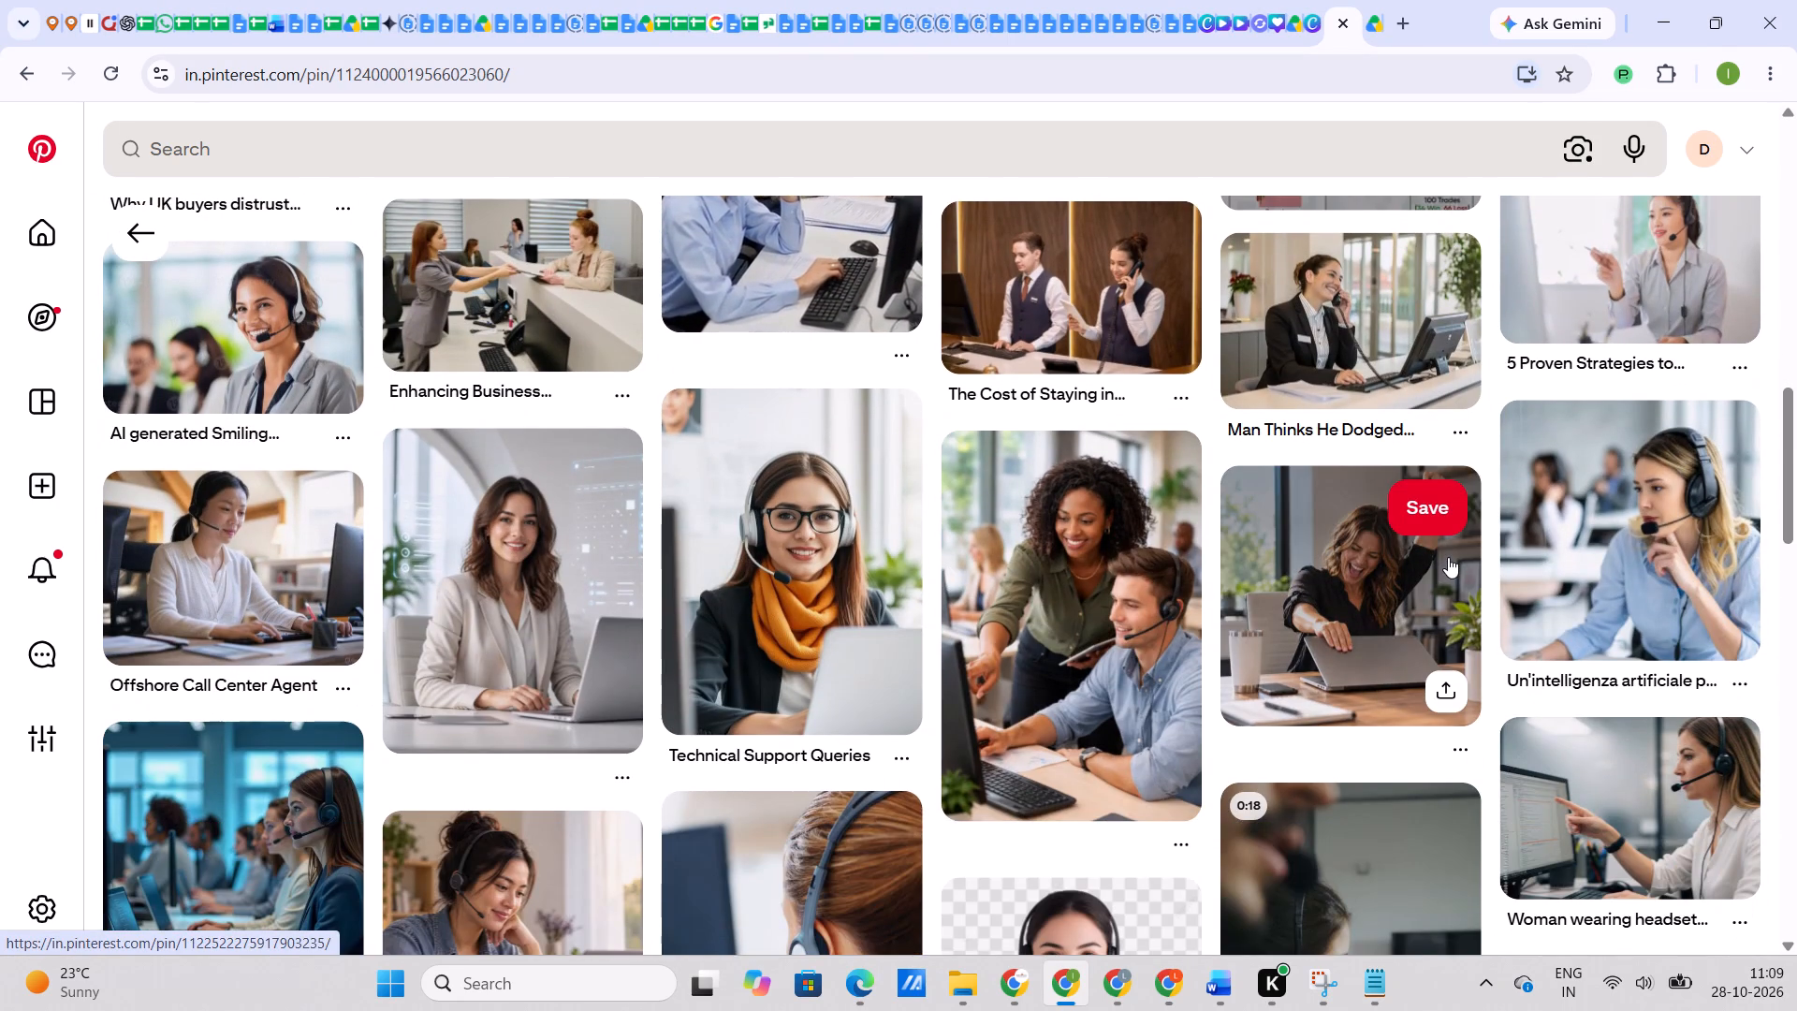
scroll(1448, 557, "down", 2)
scroll(1448, 557, "up", 12)
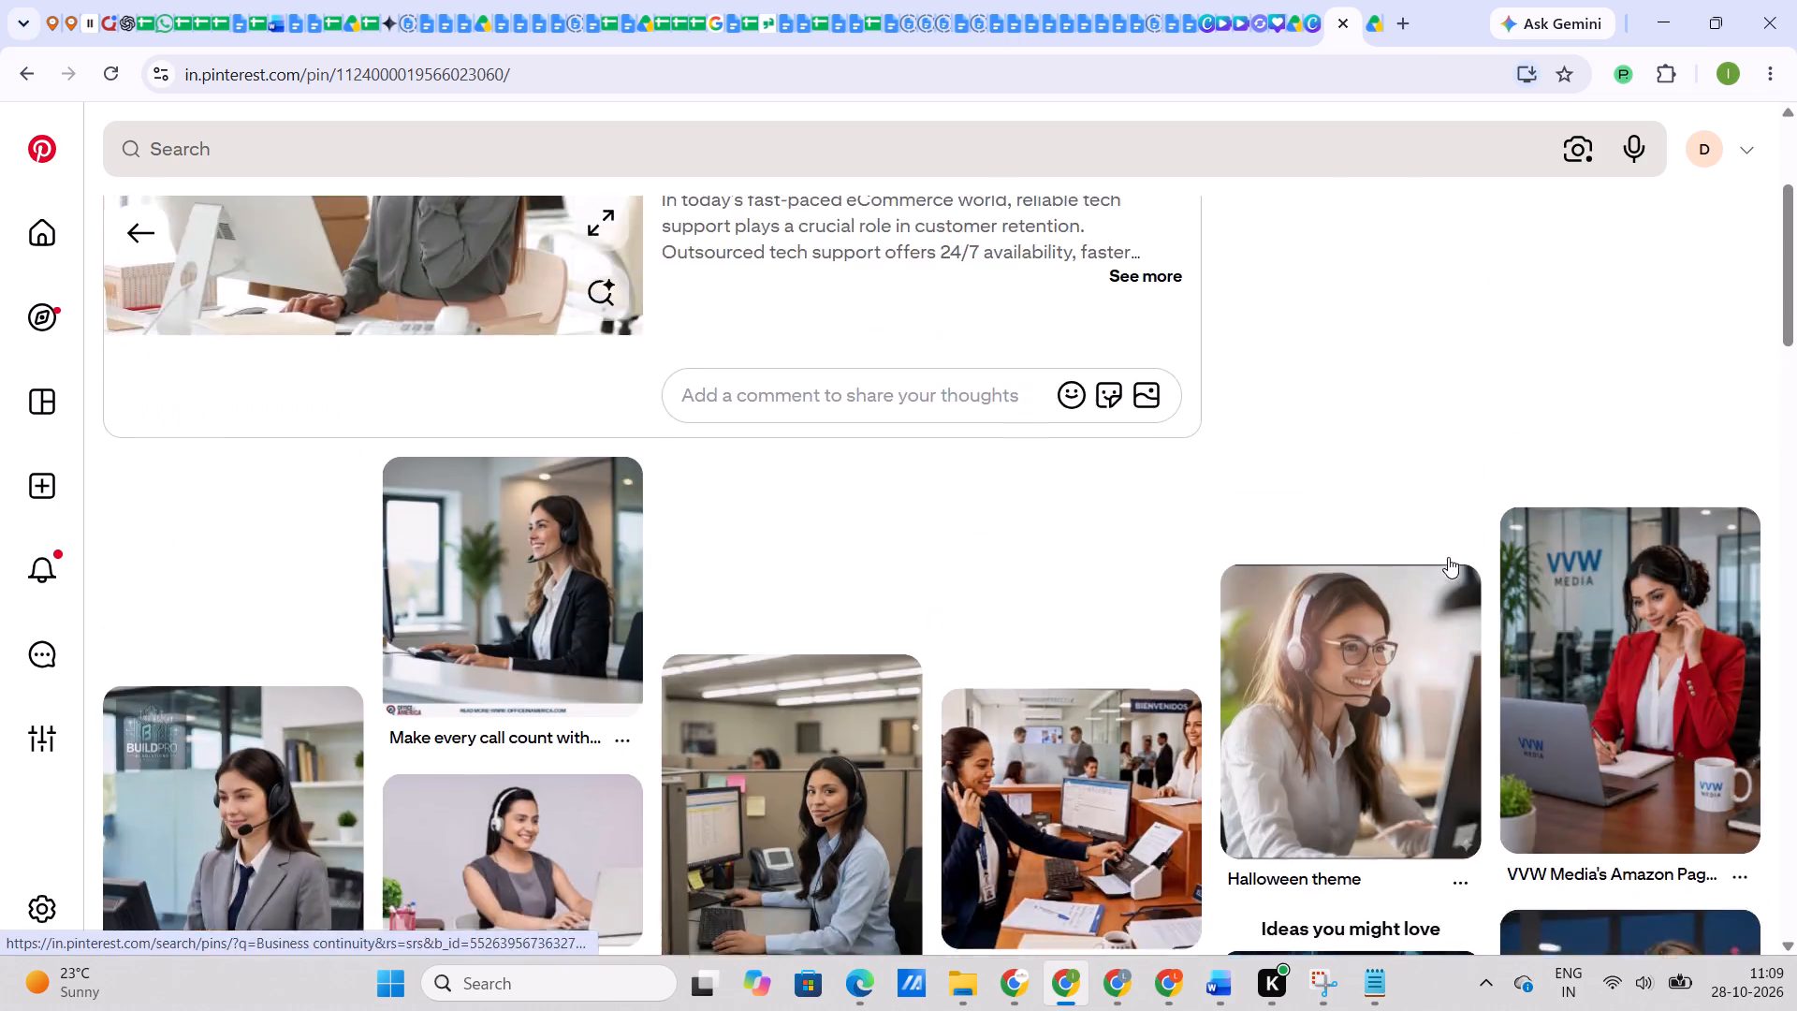
scroll(1448, 557, "up", 3)
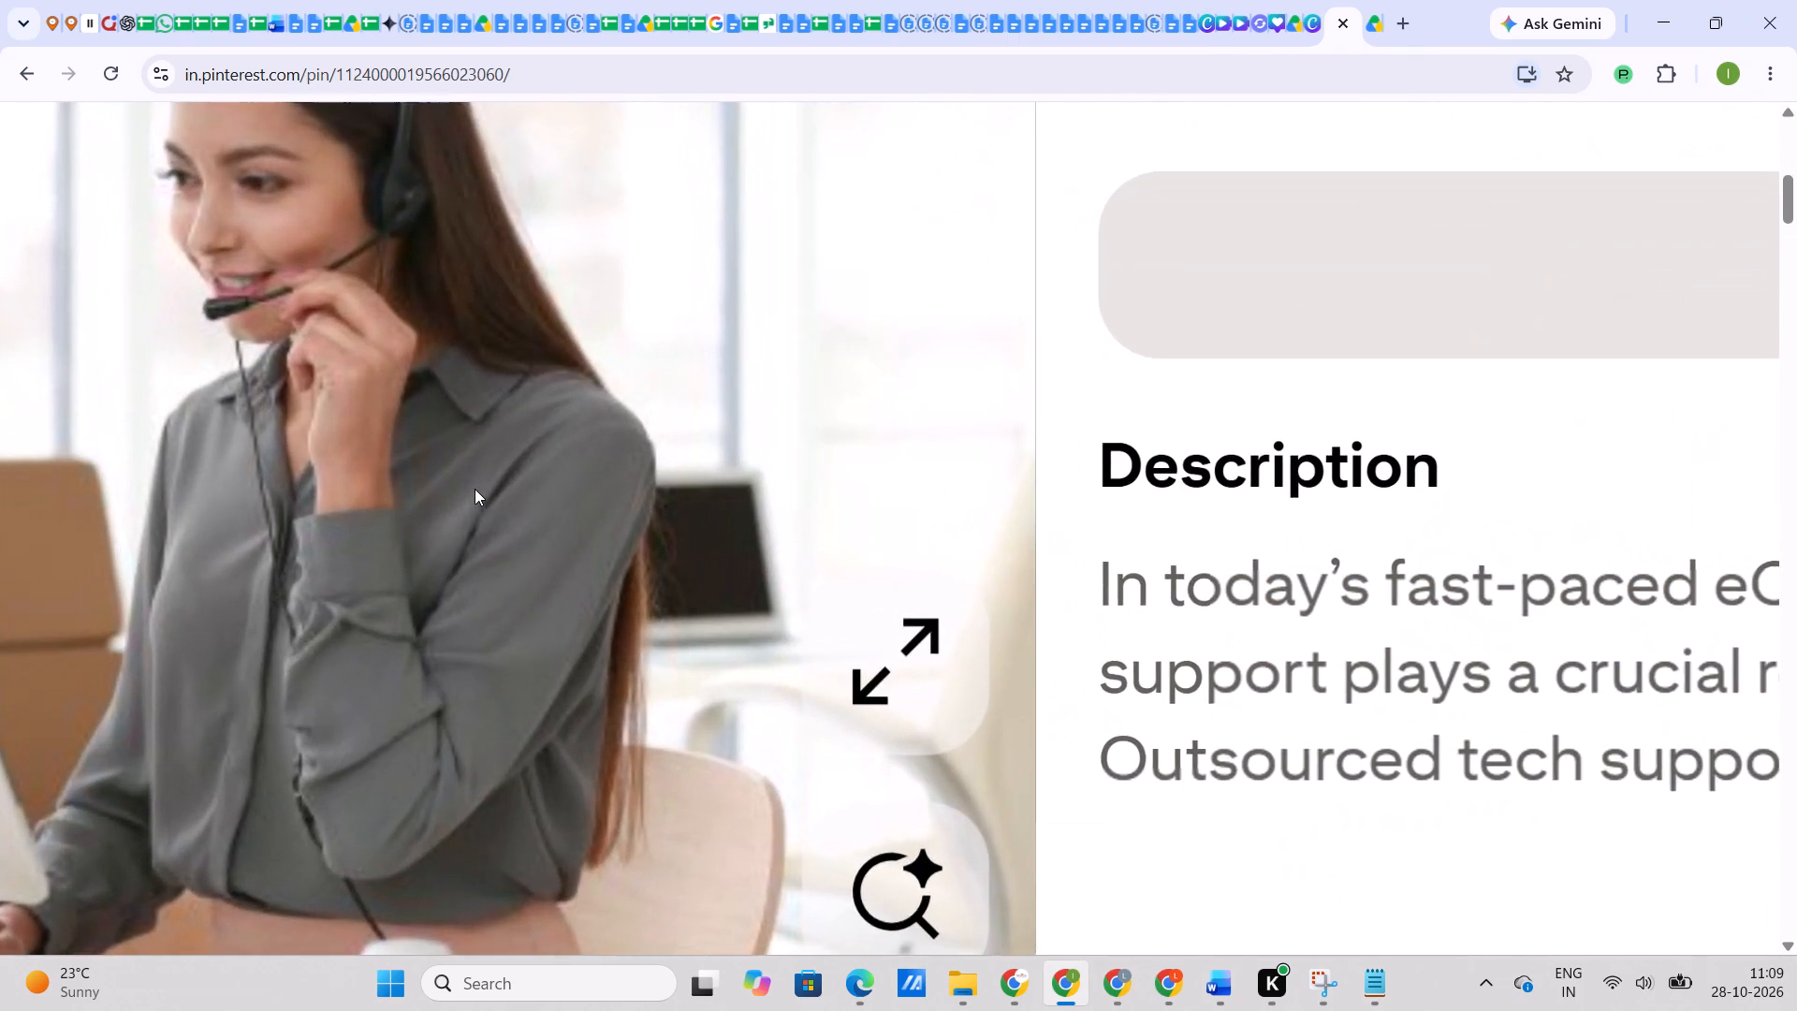
Open the related pin of a smiling woman with a headset in a call center.
scroll(562, 541, "down", 6)
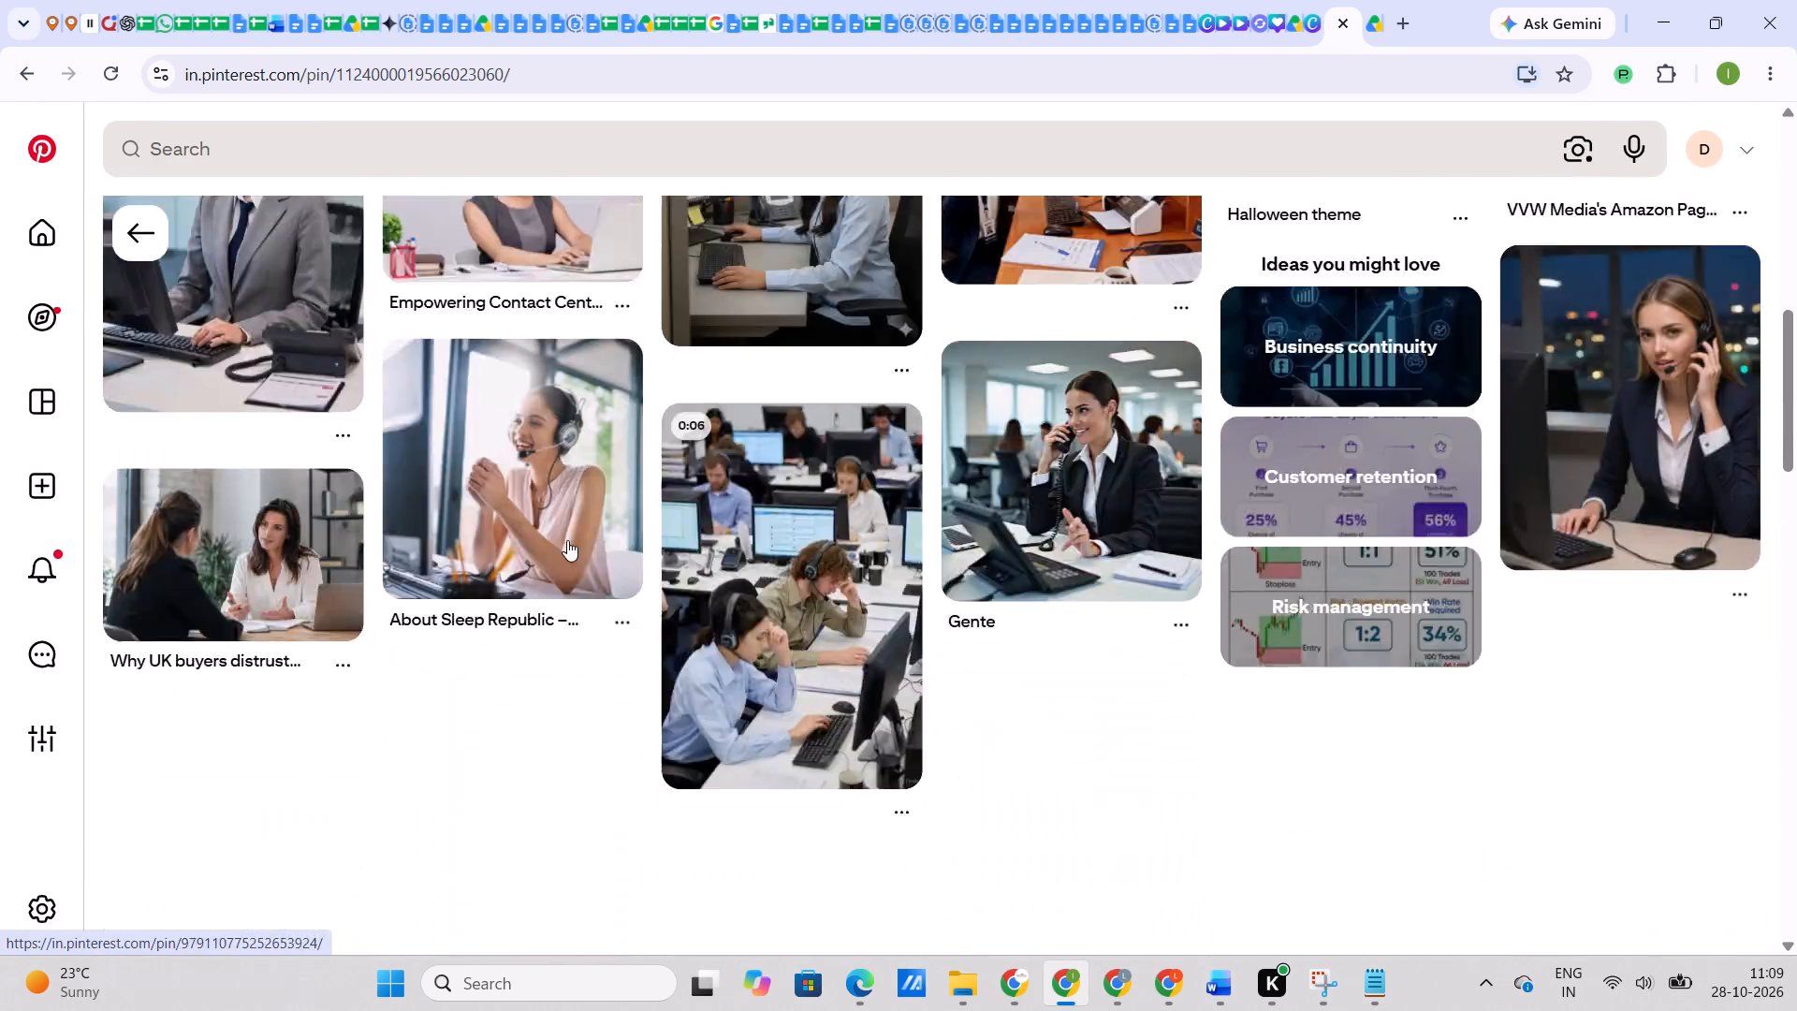
scroll(567, 540, "down", 2)
left_click(225, 332)
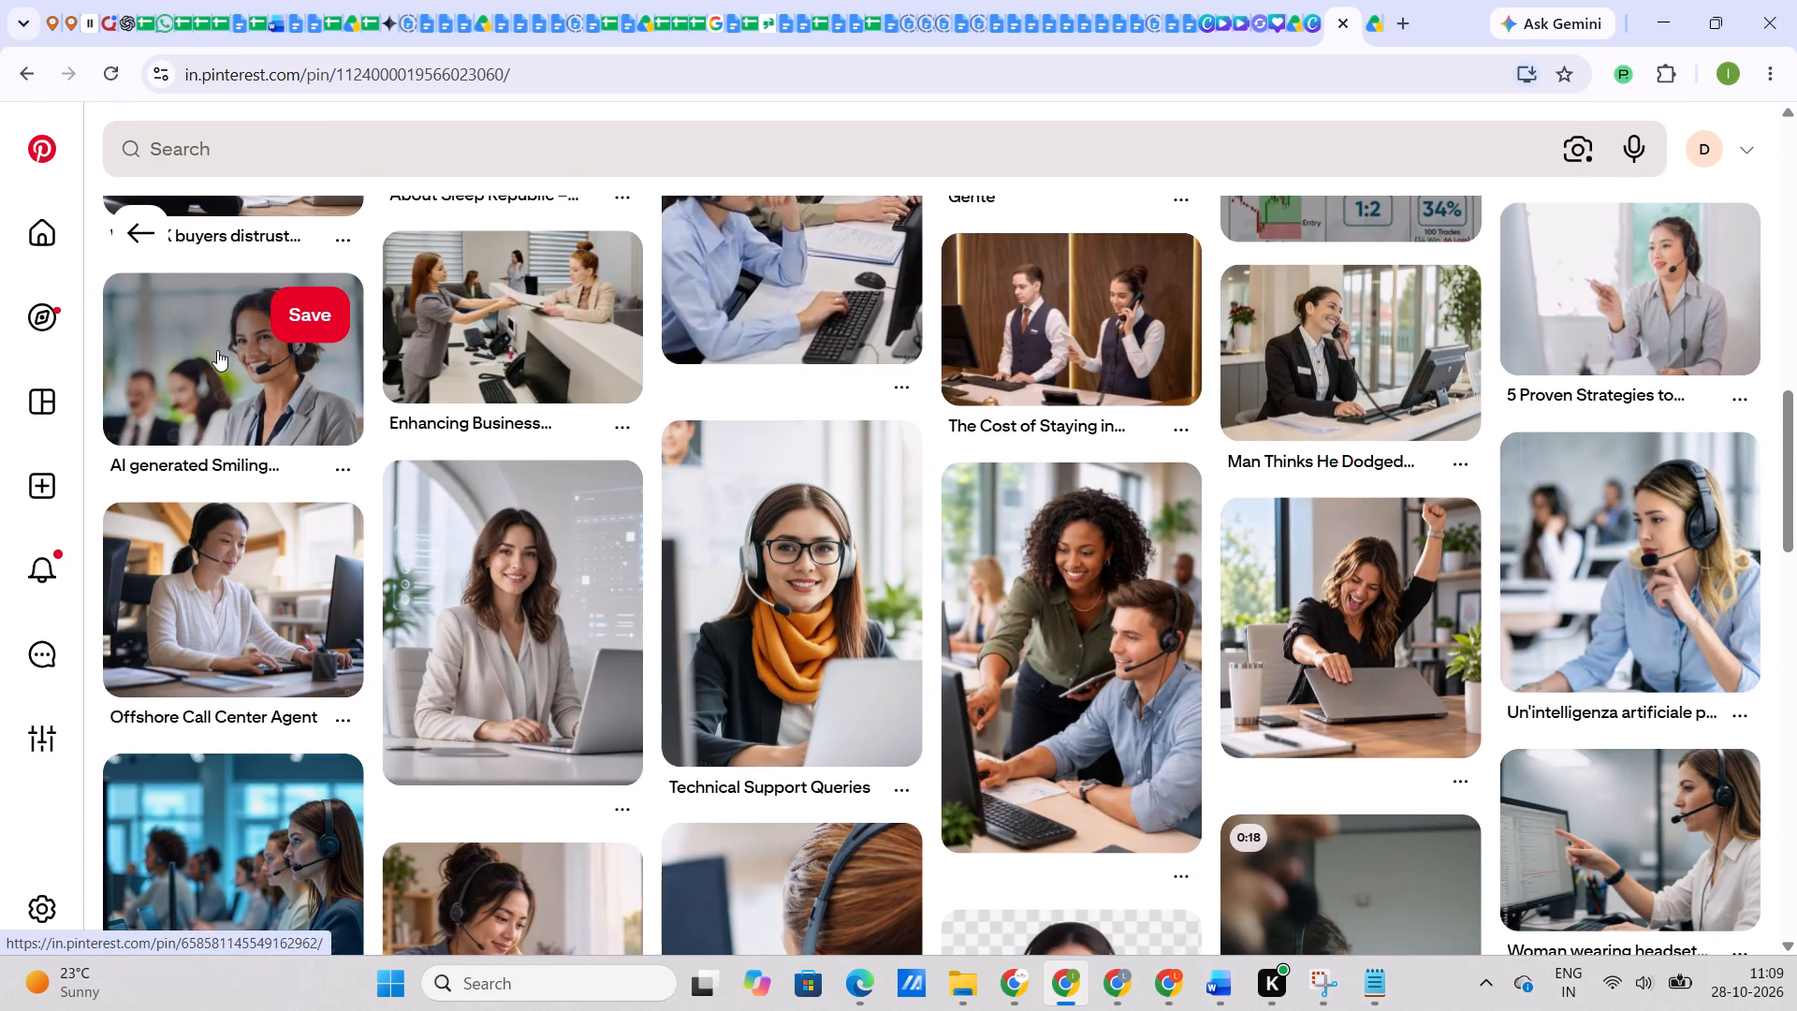
left_click(216, 352)
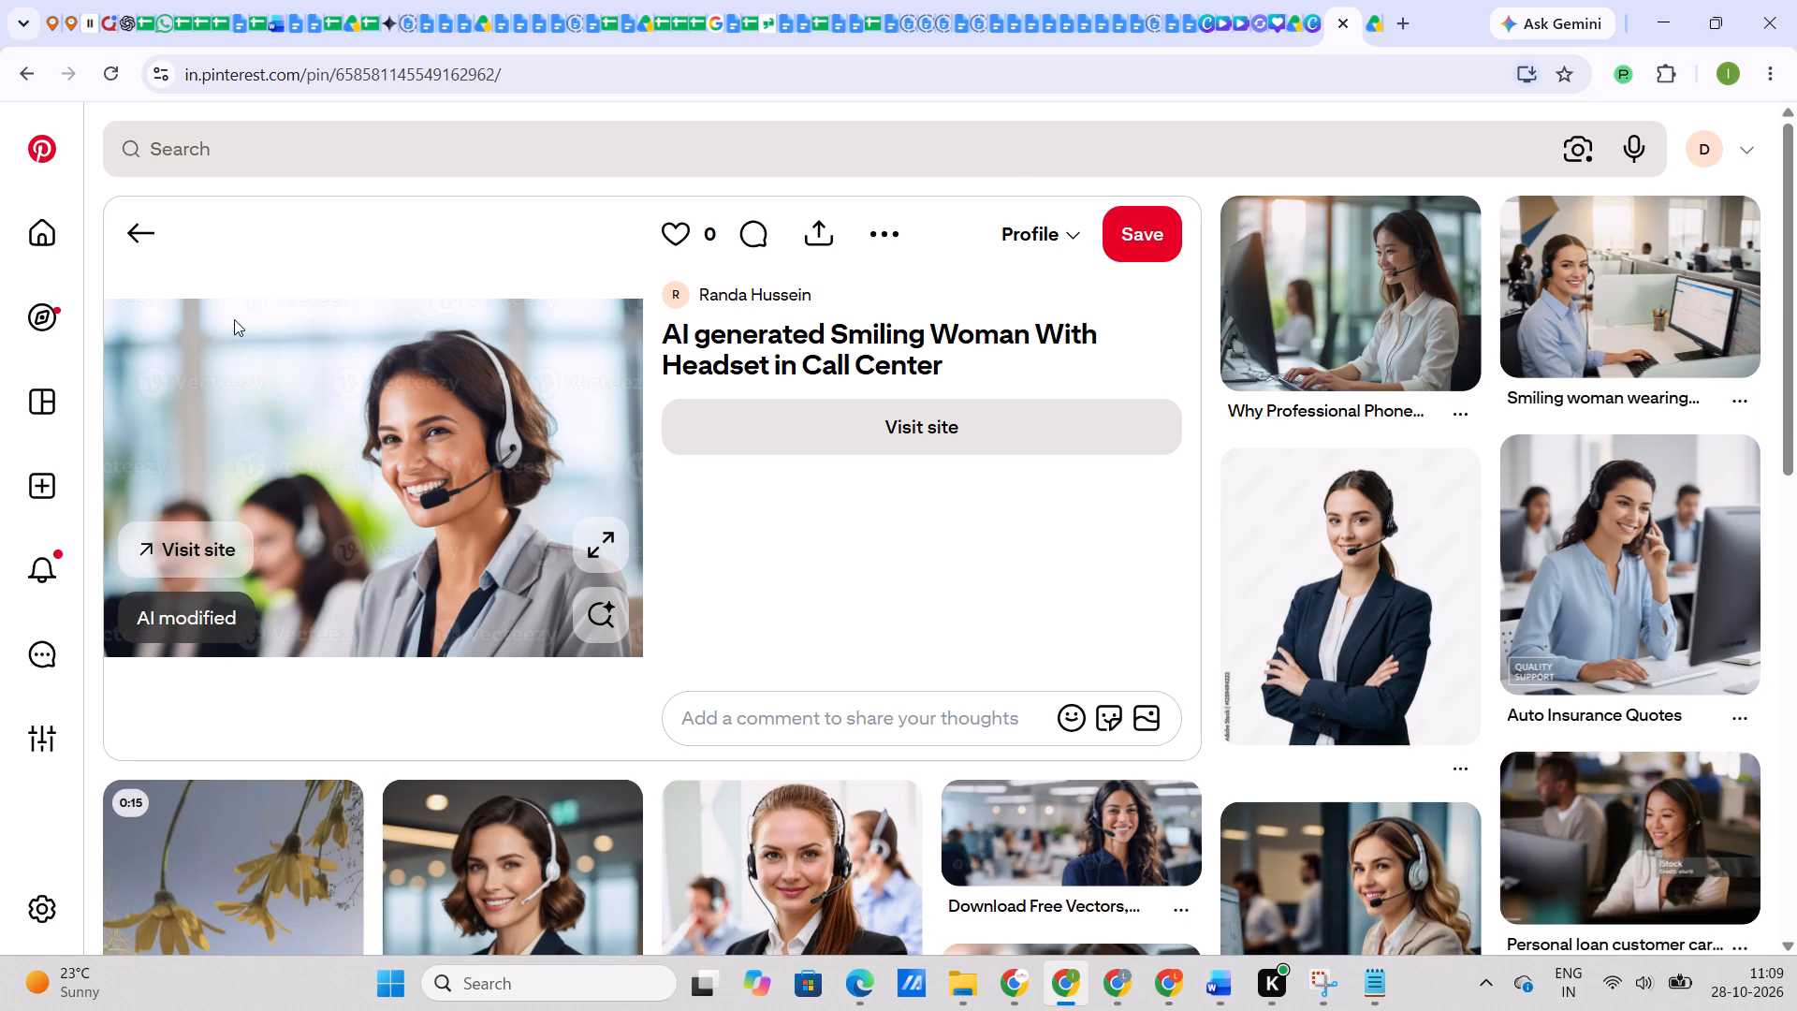
Look through that pin's related images and open the "Travel Agent Training Online" pin.
scroll(1441, 500, "down", 2)
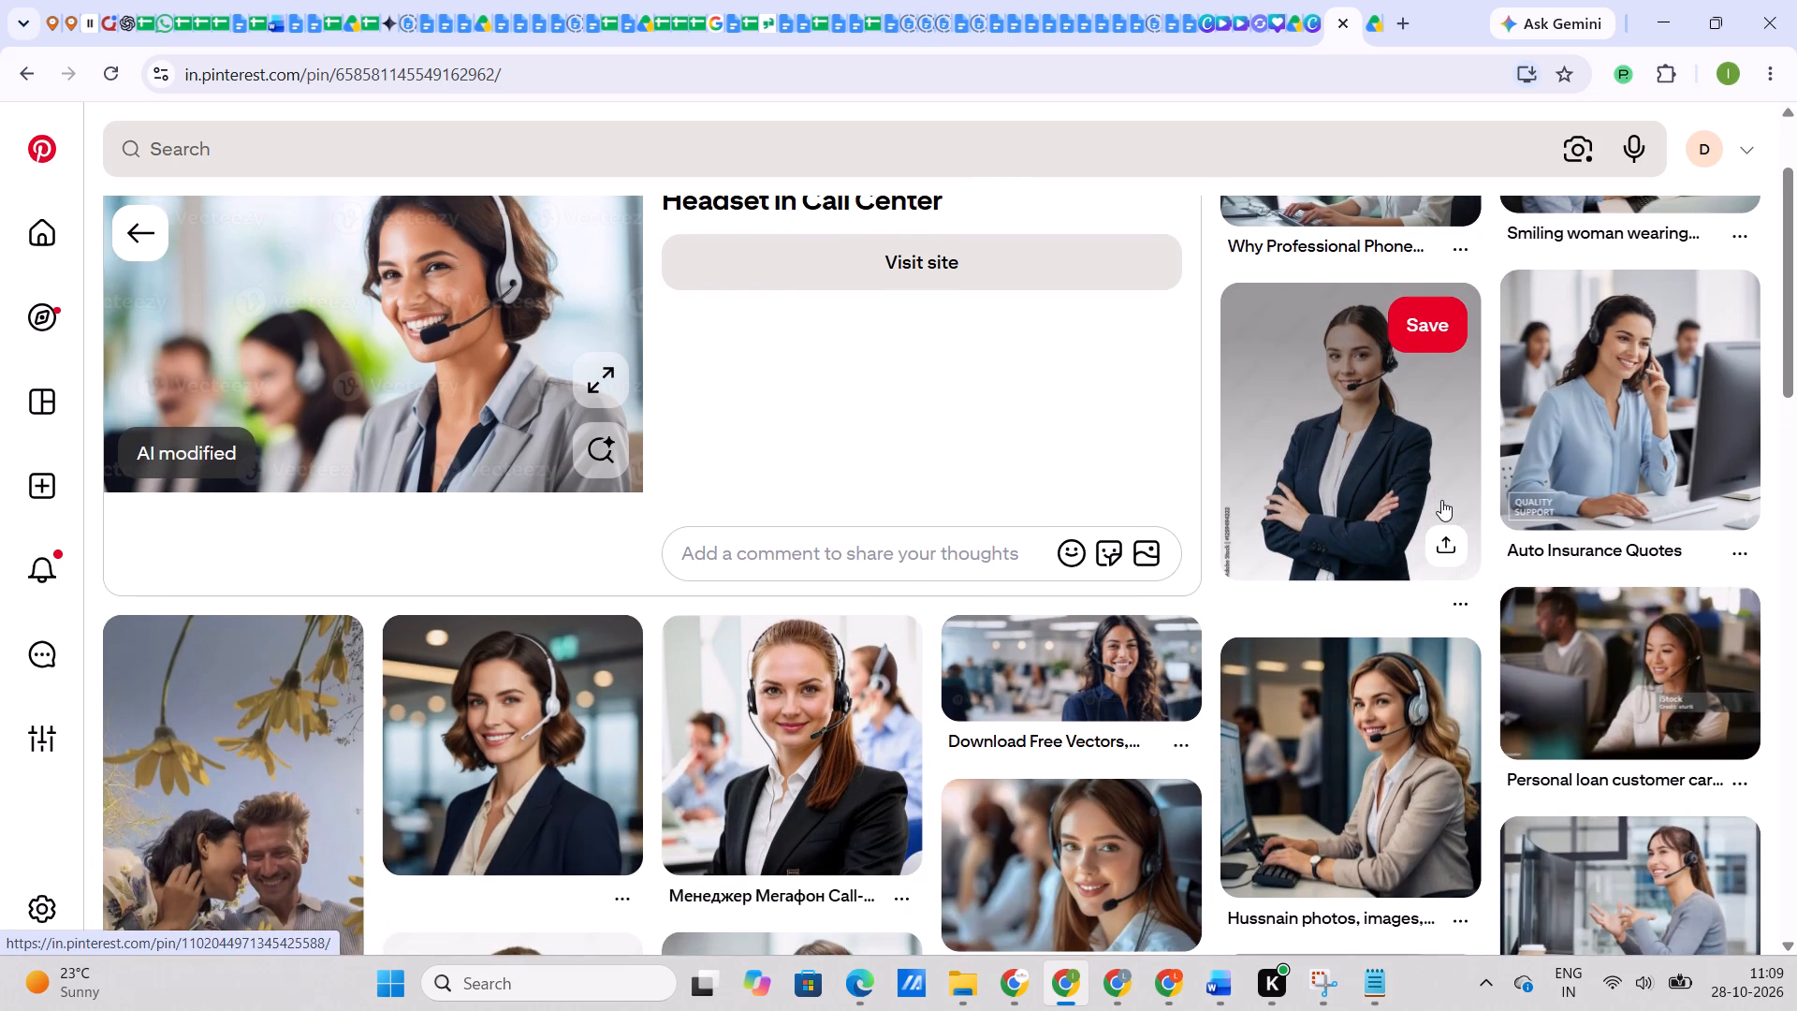
scroll(1441, 500, "down", 5)
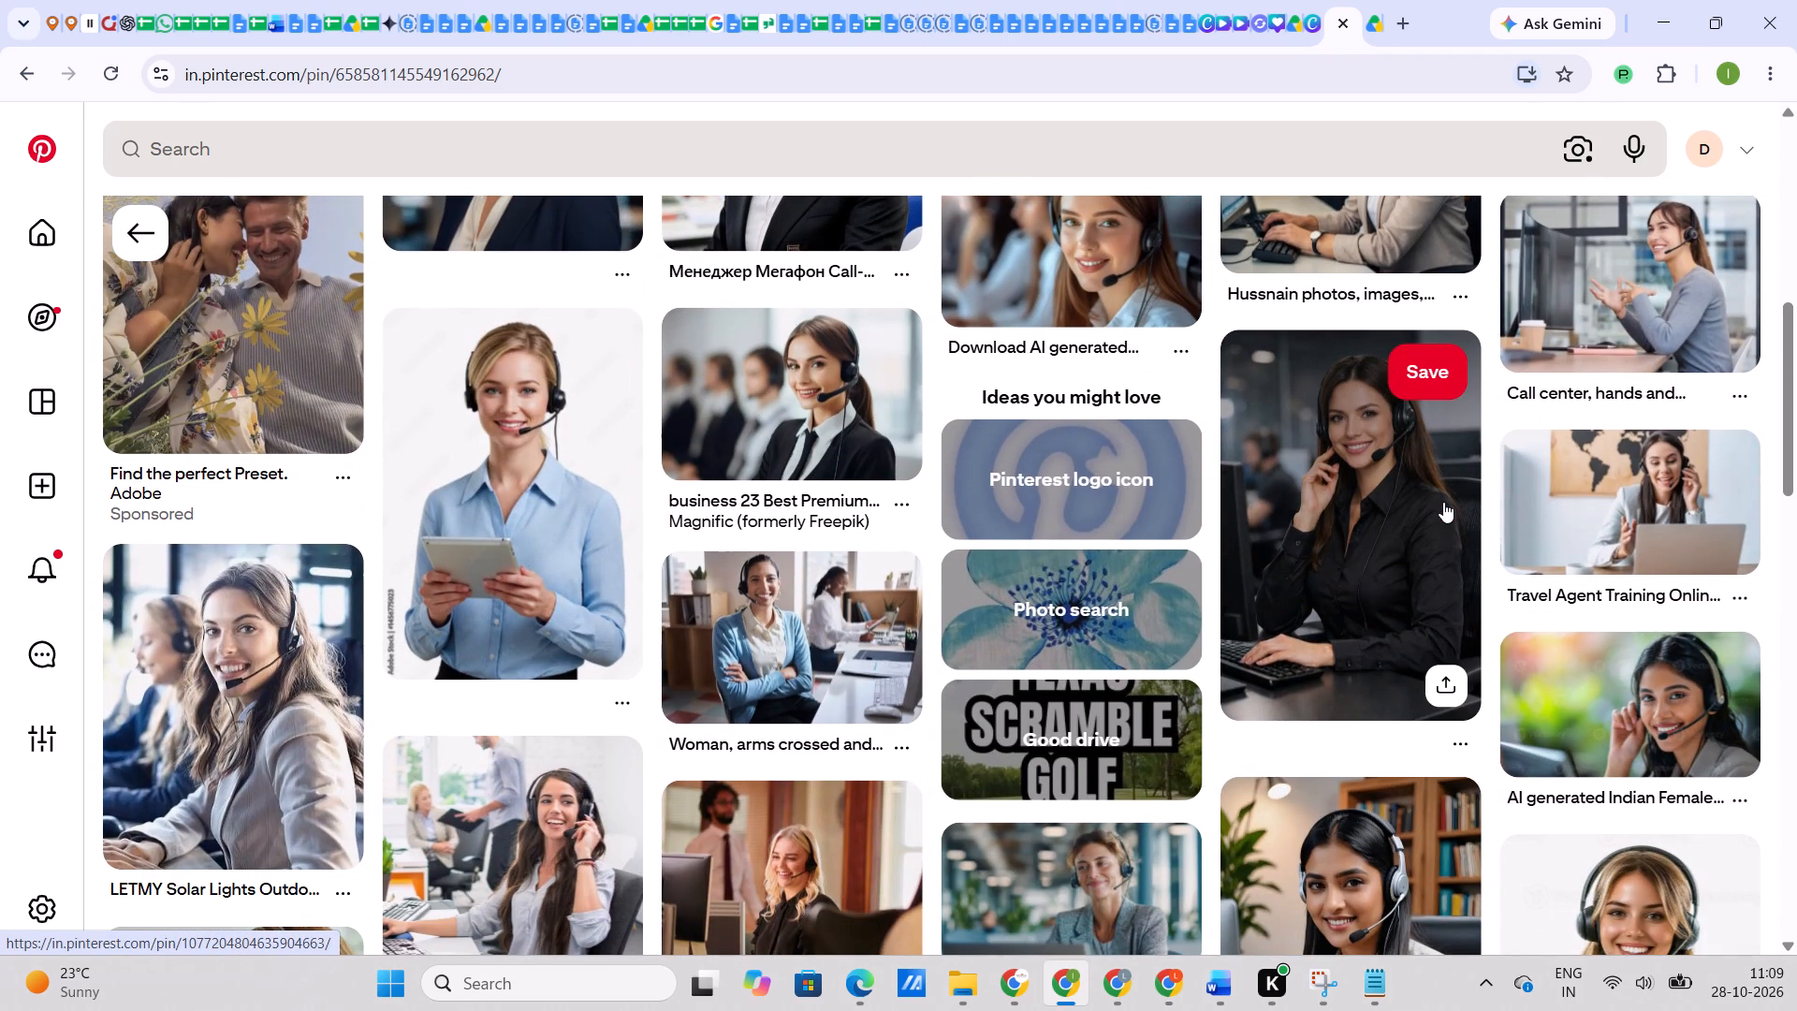
scroll(1443, 502, "down", 1)
left_click(1577, 484)
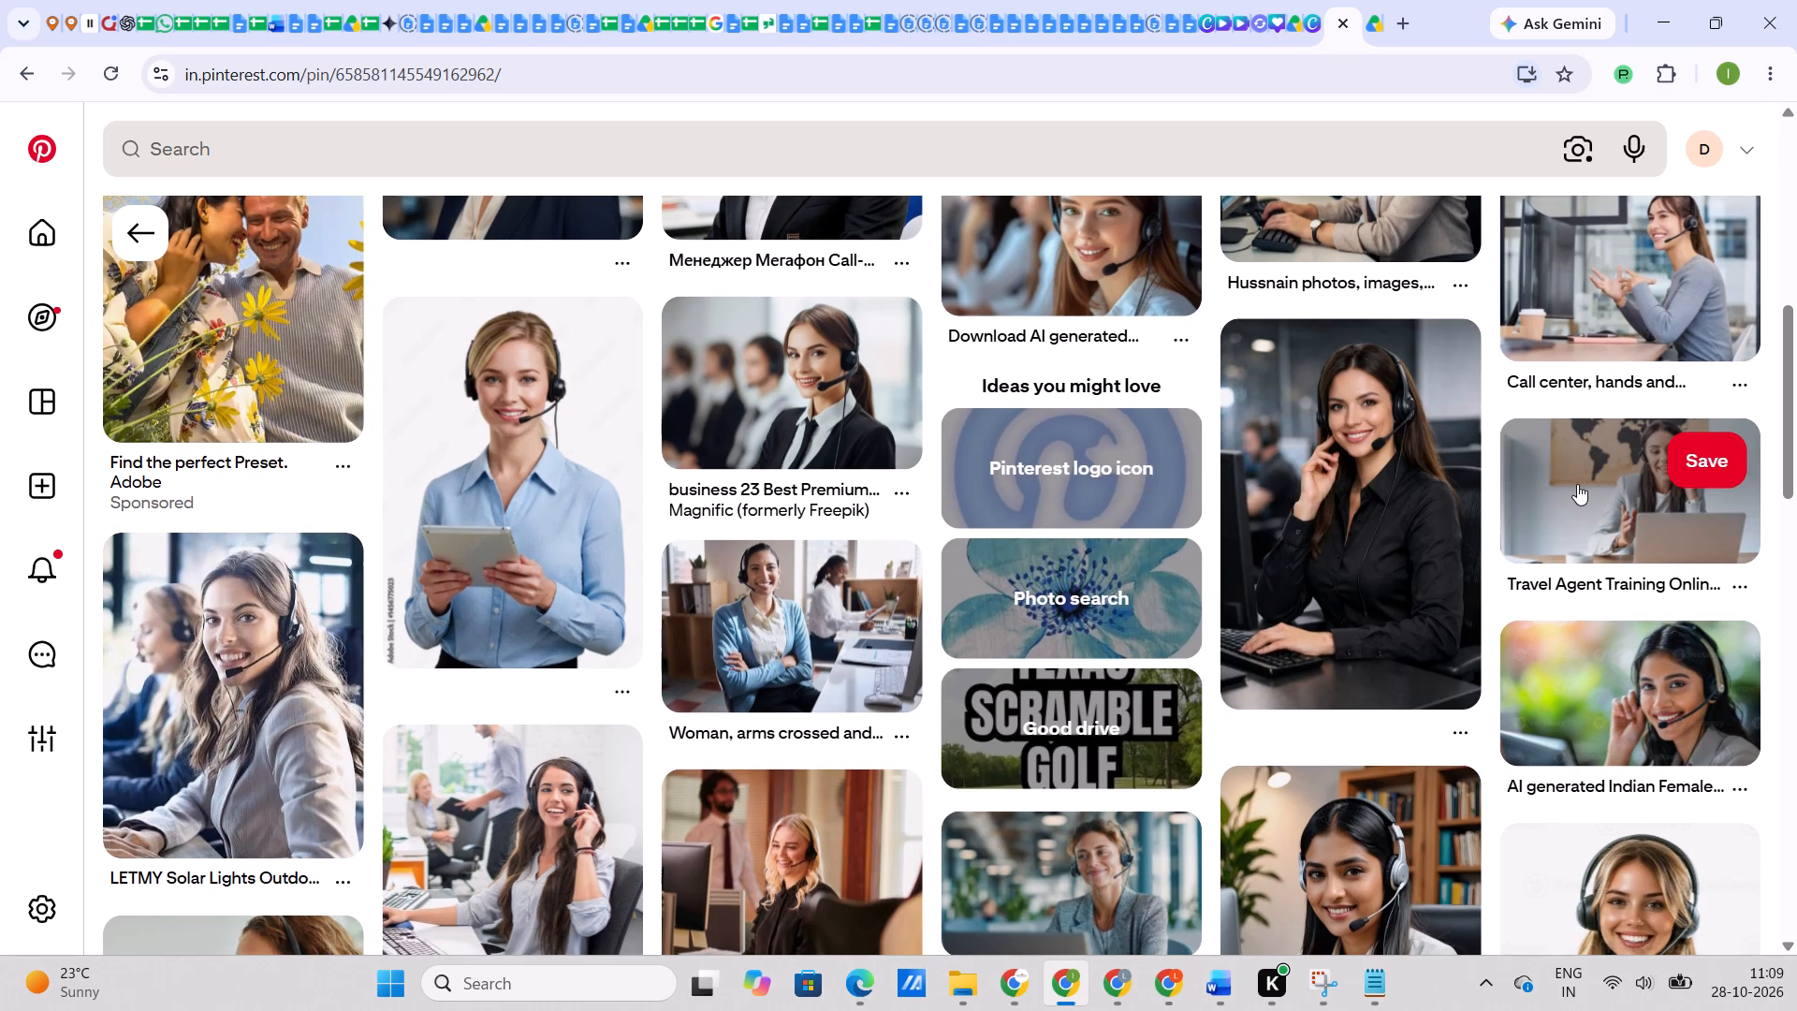
left_click(1604, 511)
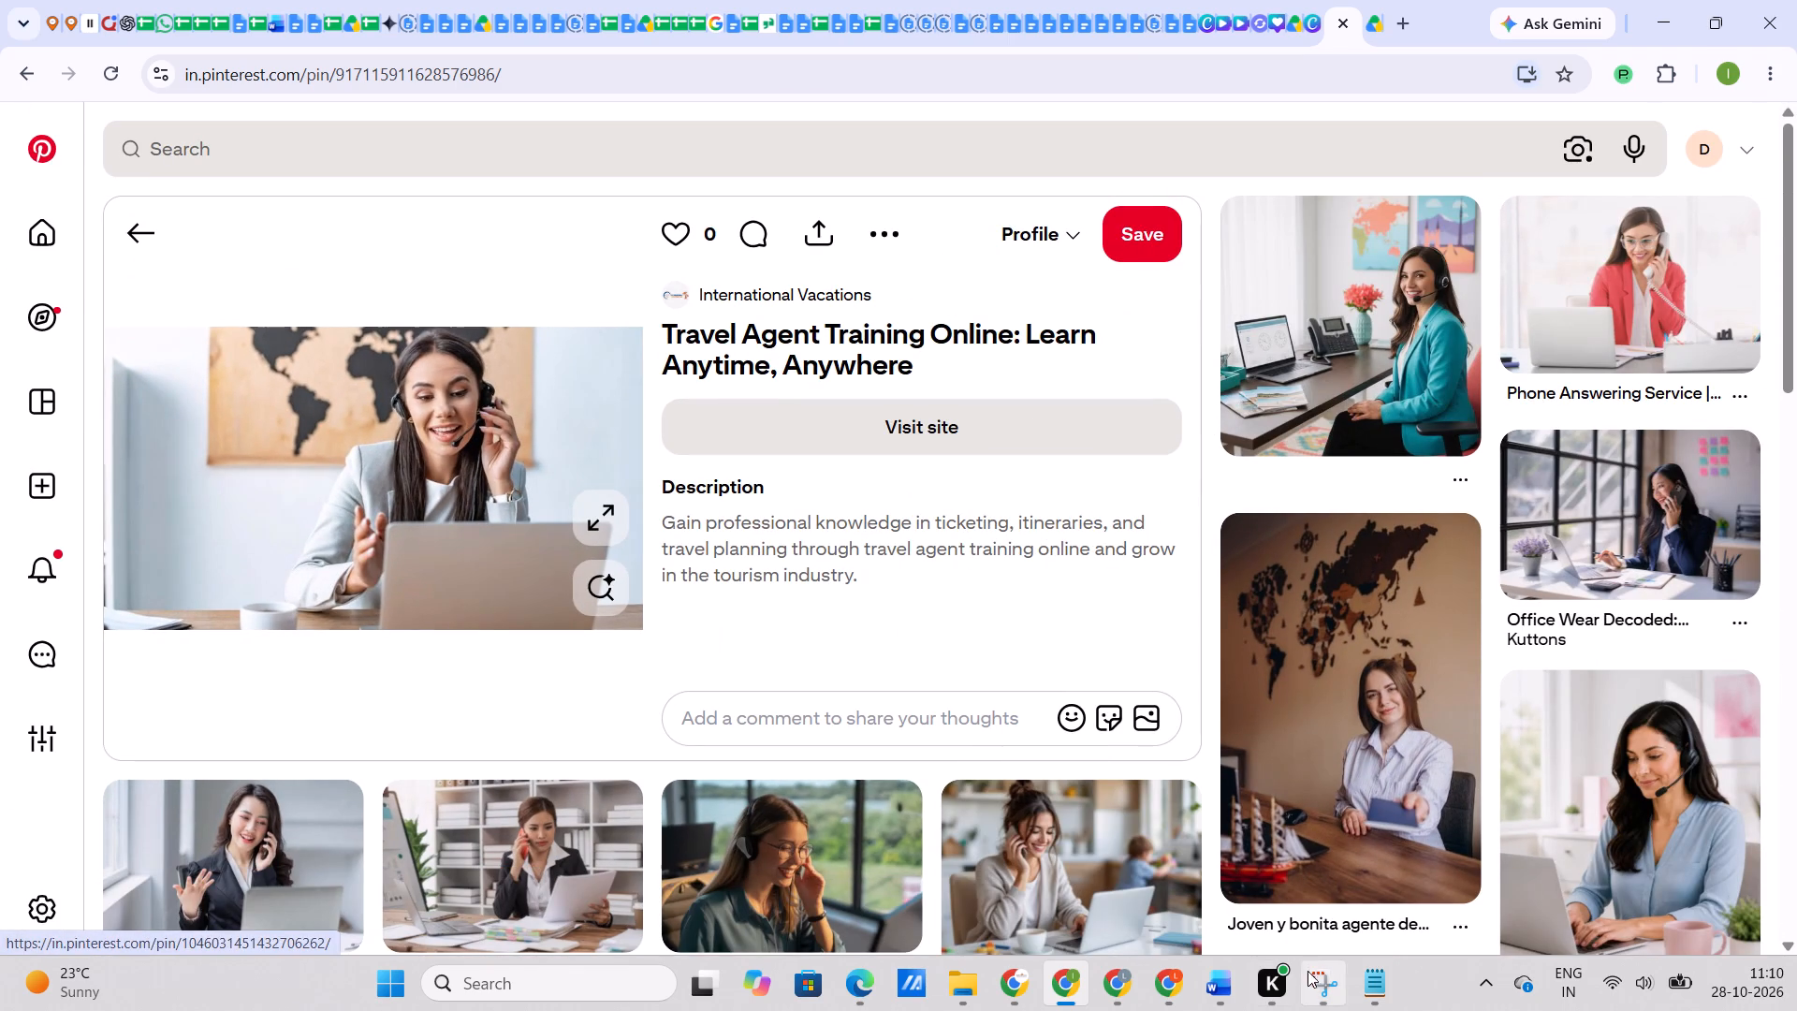
Switch to the browser window with the blog editor and search Google Images there for "Response Time and Availability".
left_click(1132, 987)
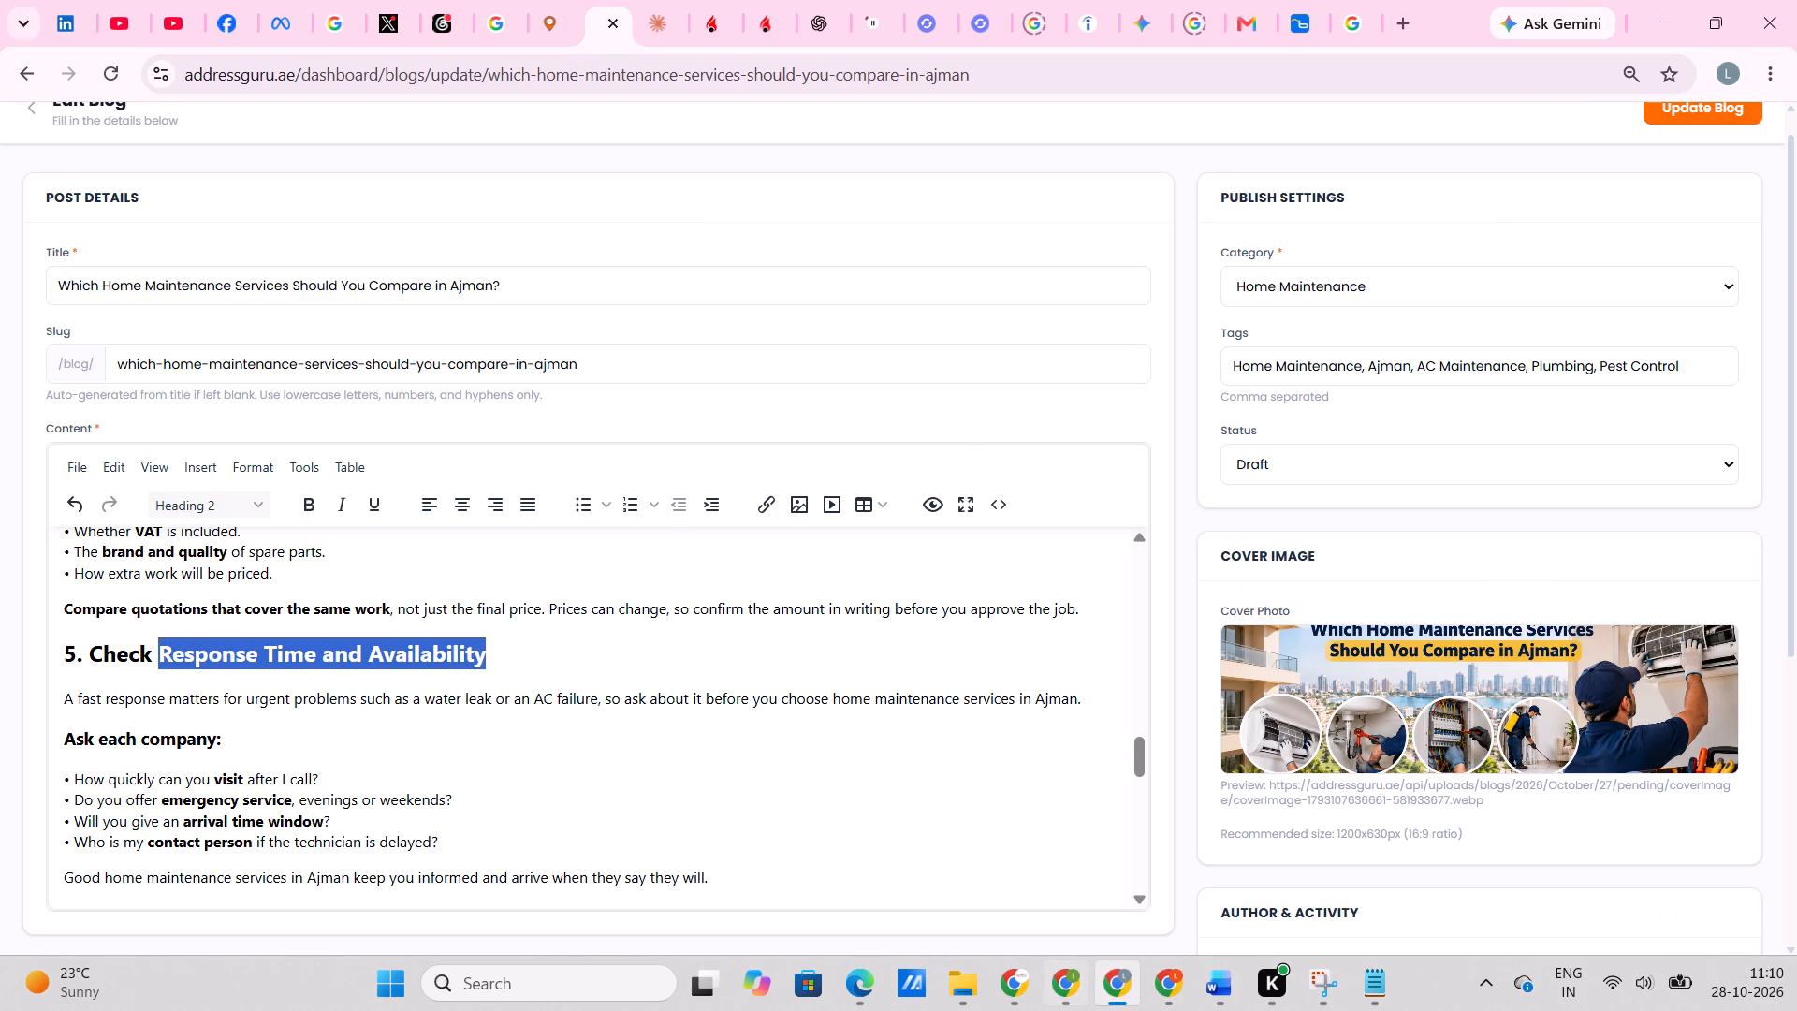
left_click(1043, 0)
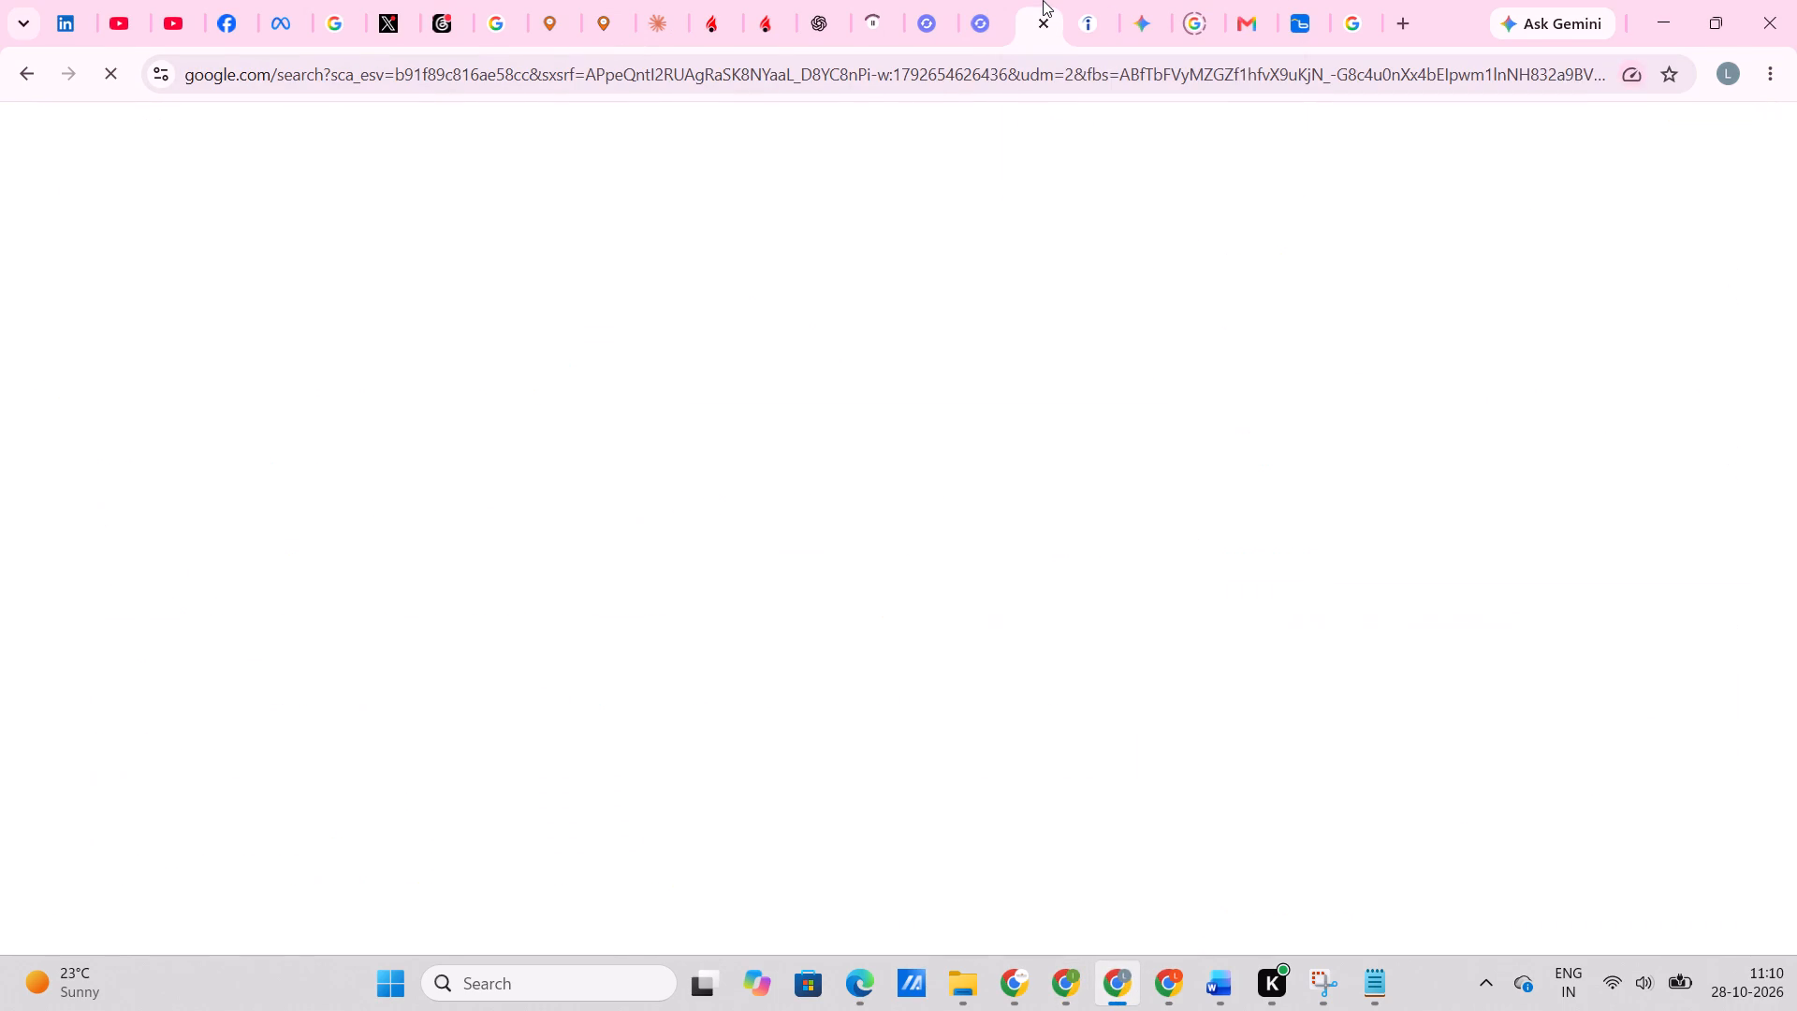
left_click(827, 163)
key("ctrl+a")
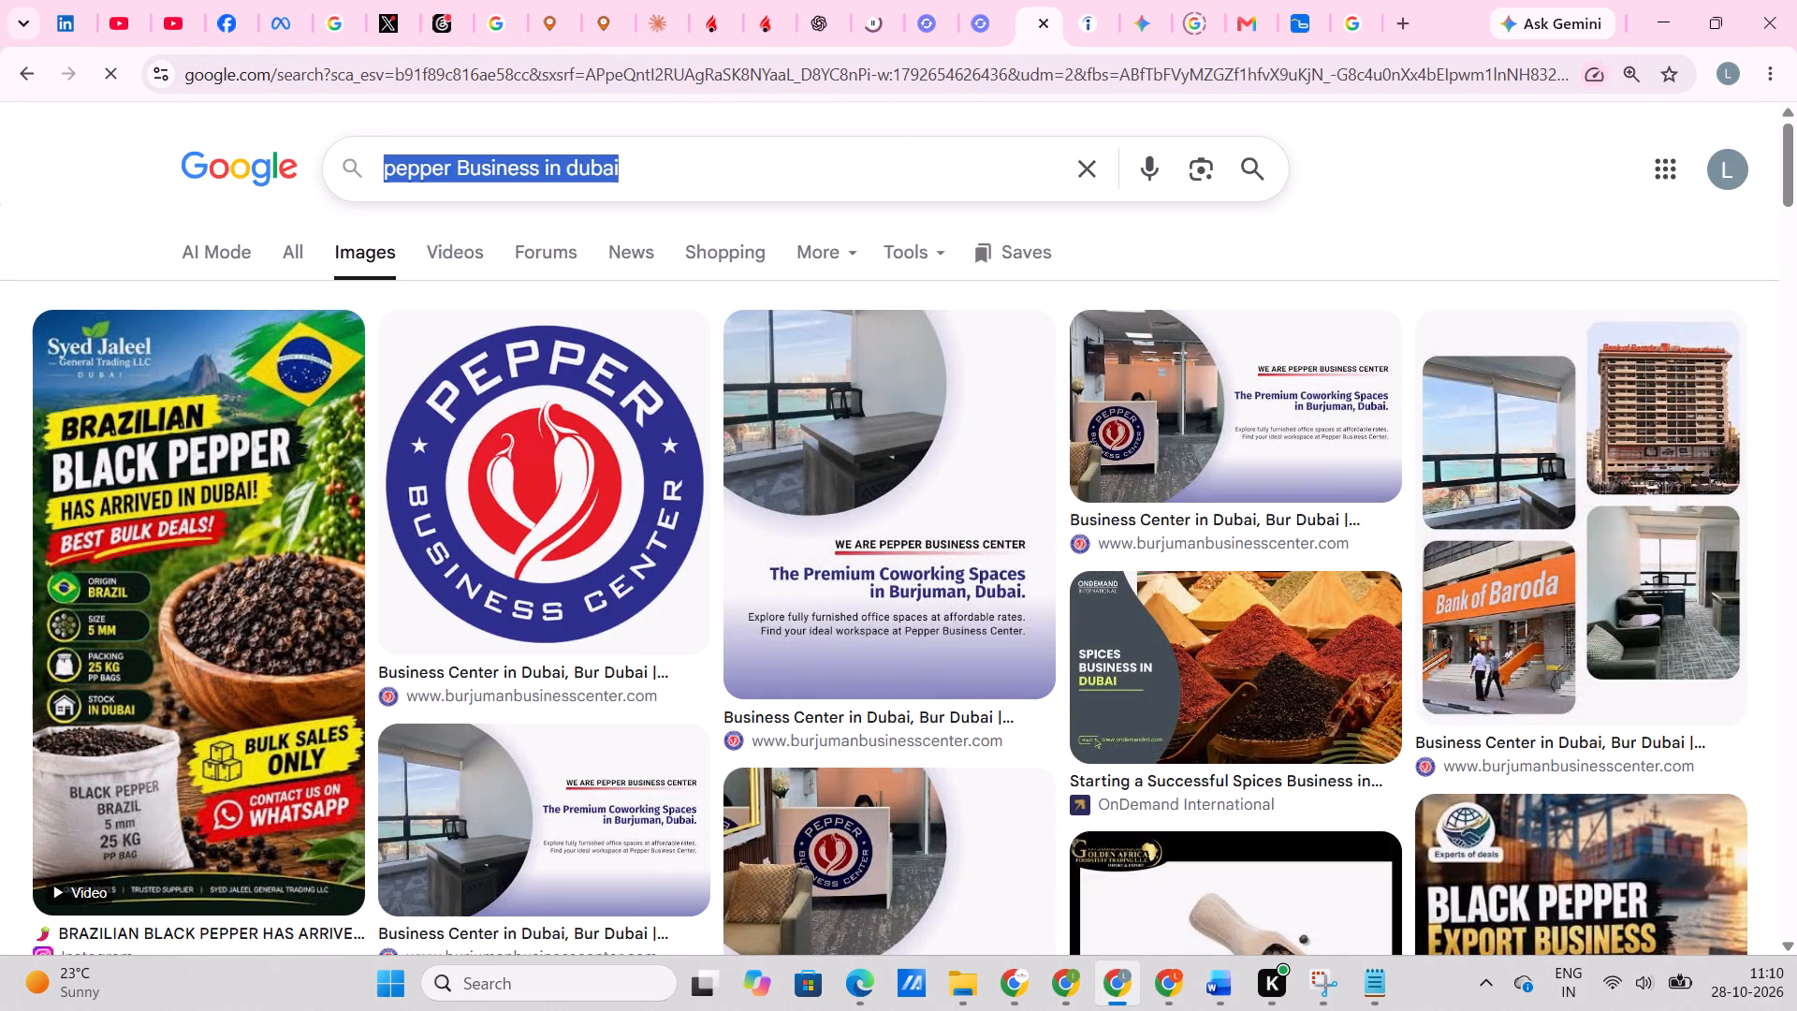
key("ctrl+v")
key("Return")
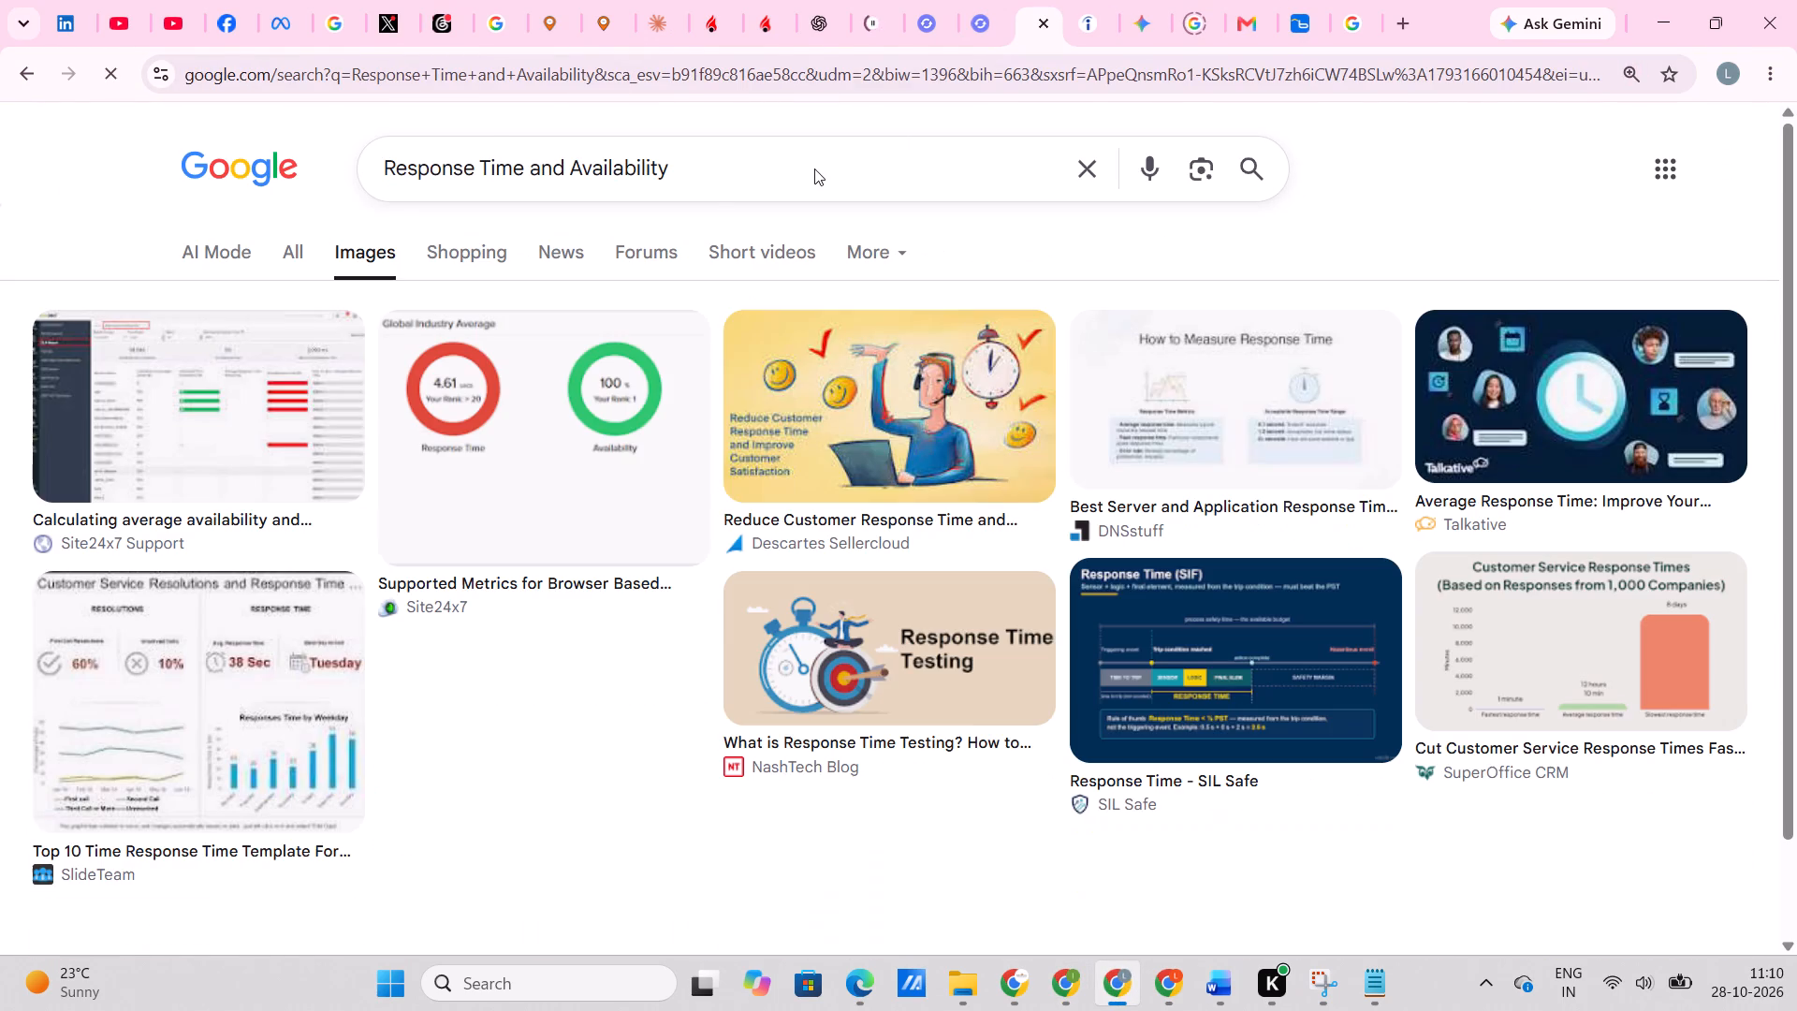
Examine the Google image results for a picture that suits section 5 on response time and availability.
scroll(1476, 457, "down", 3)
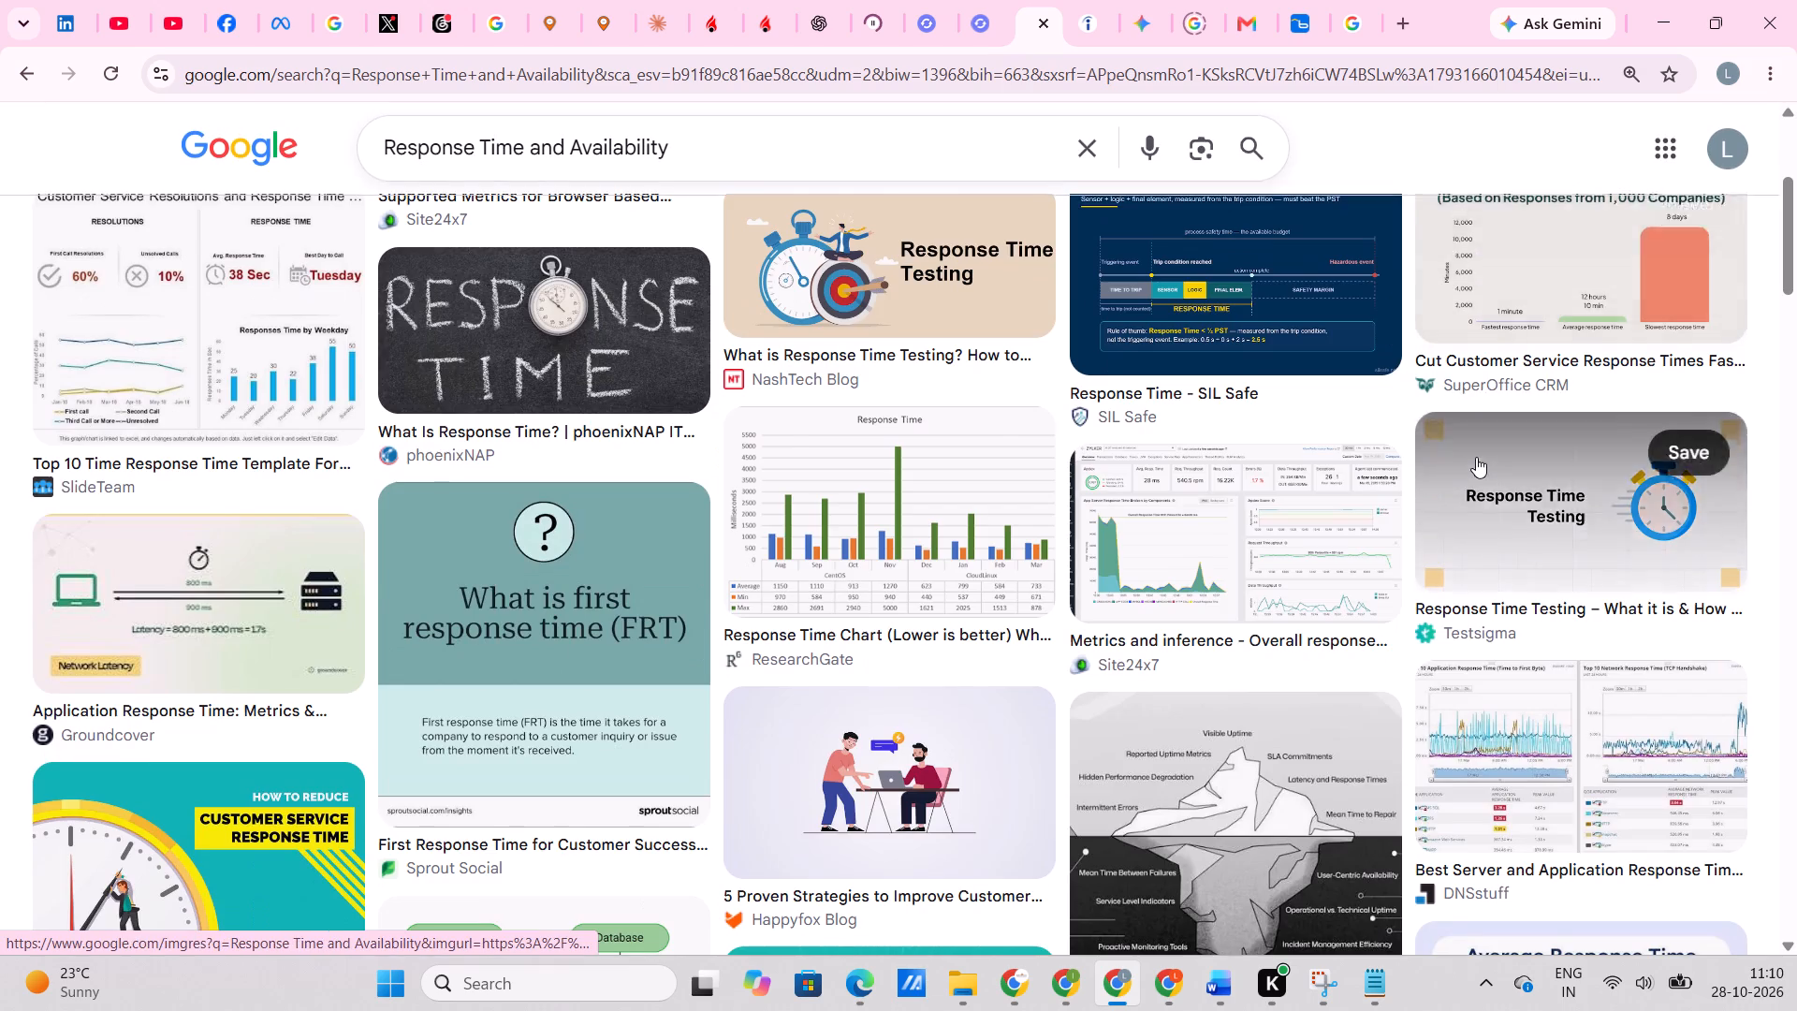
scroll(1476, 457, "up", 4)
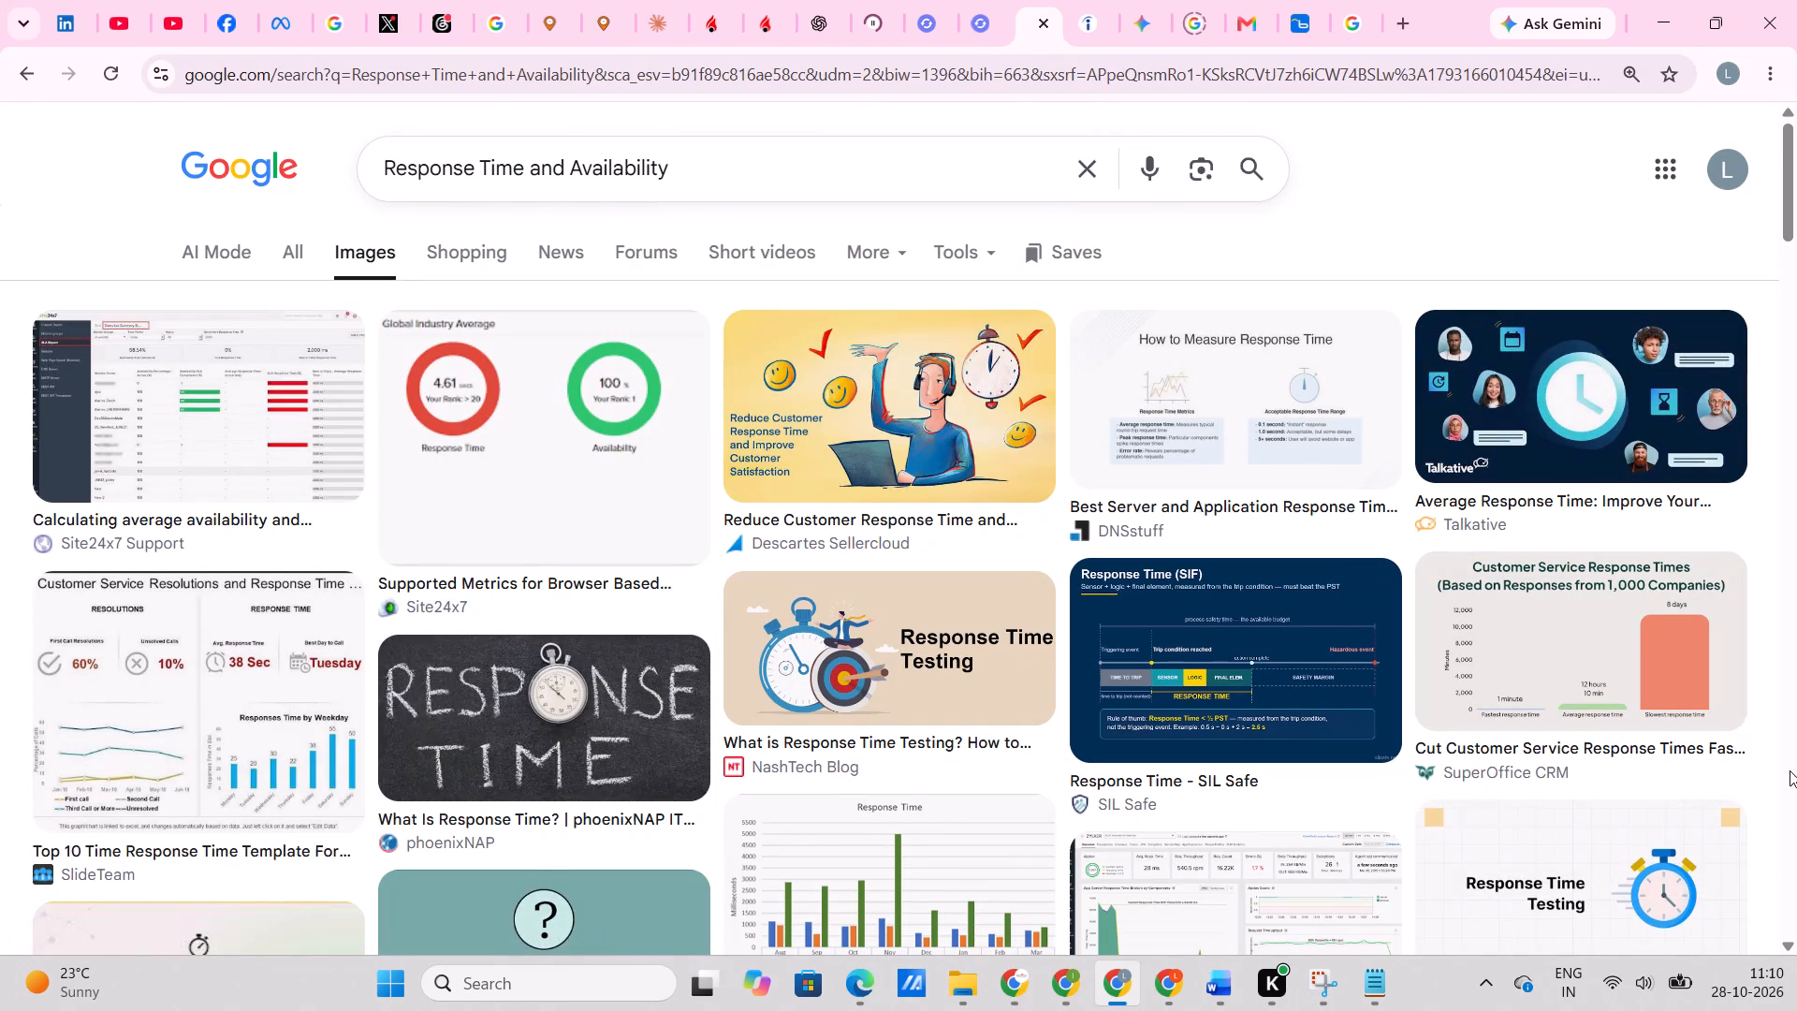
scroll(1786, 773, "down", 5)
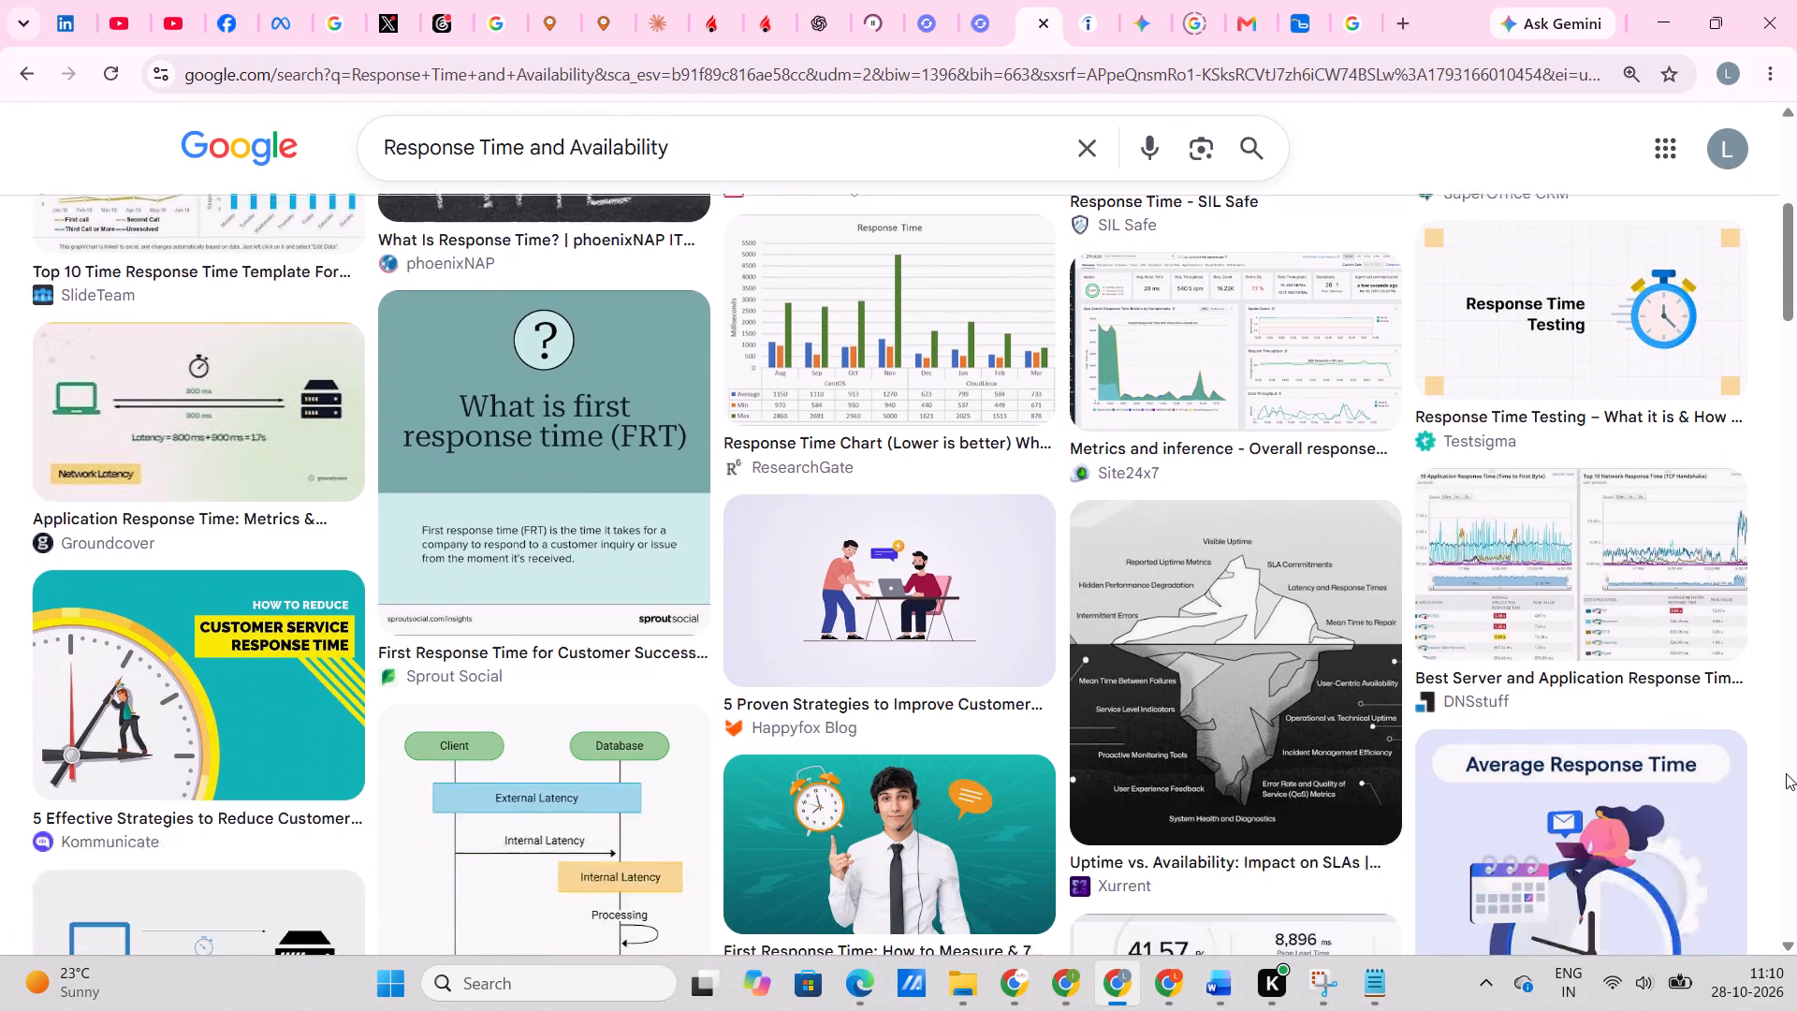
scroll(1786, 773, "down", 10)
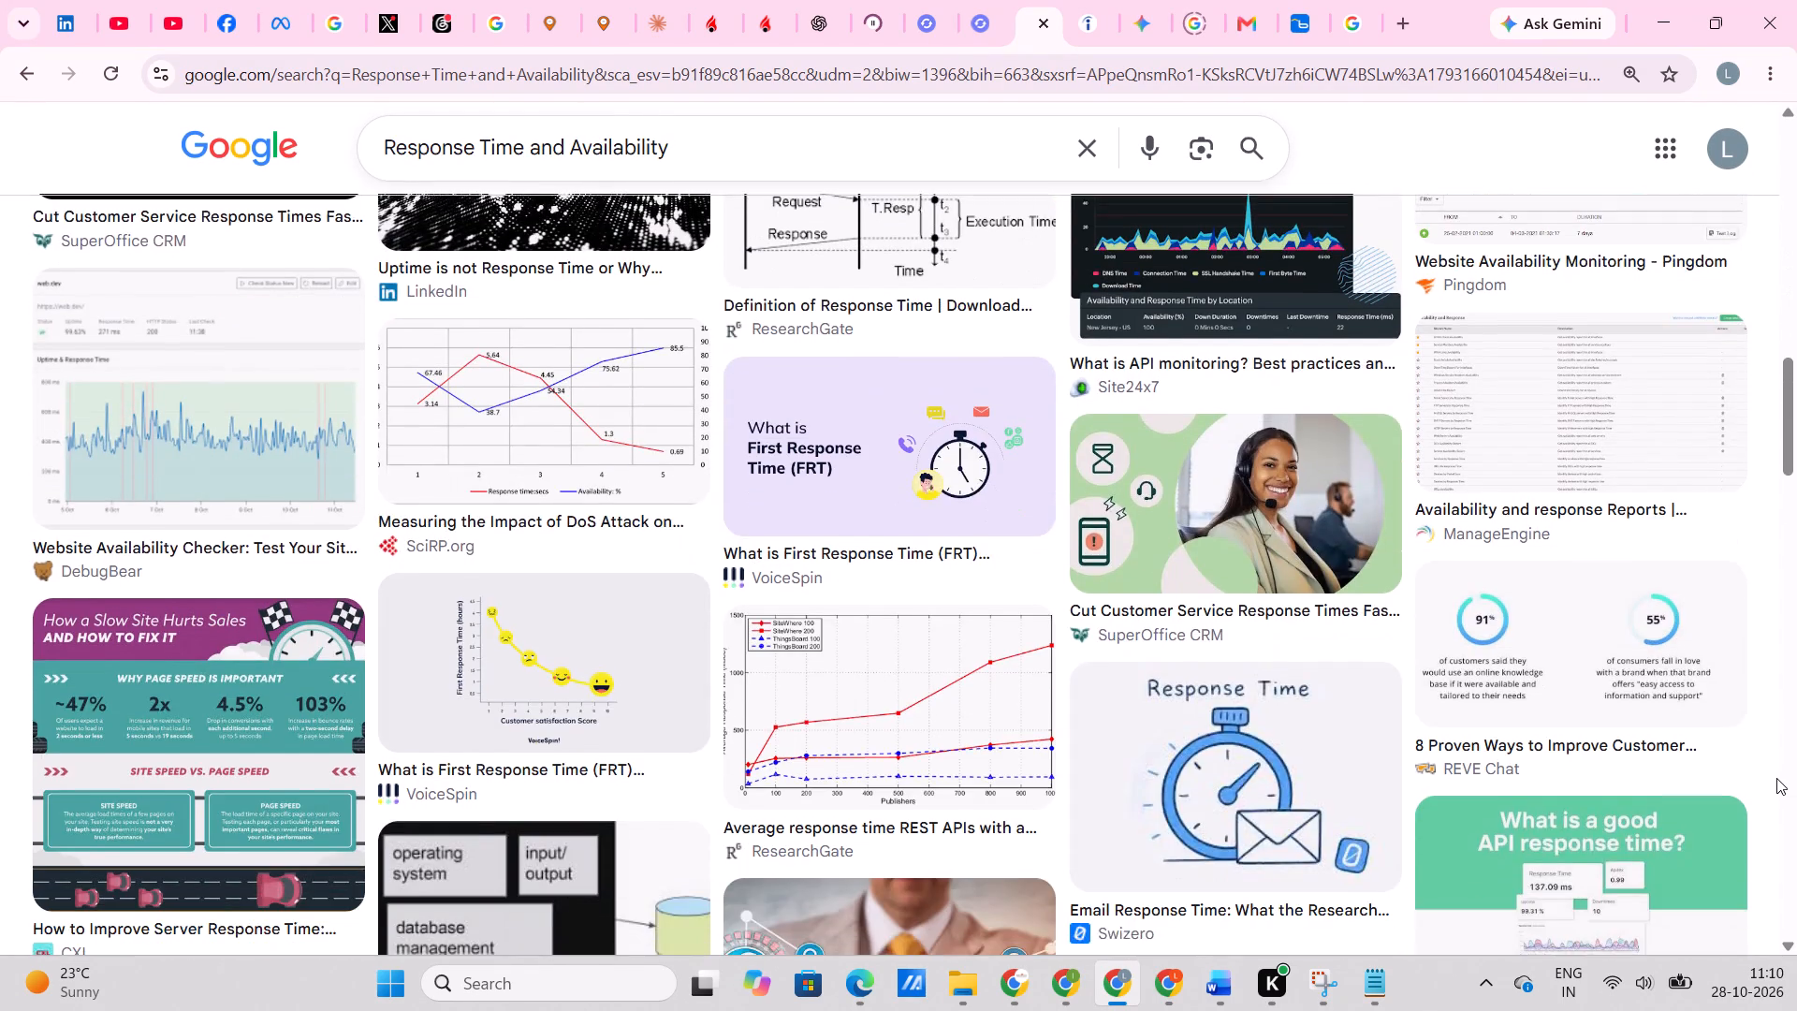
scroll(1776, 778, "down", 8)
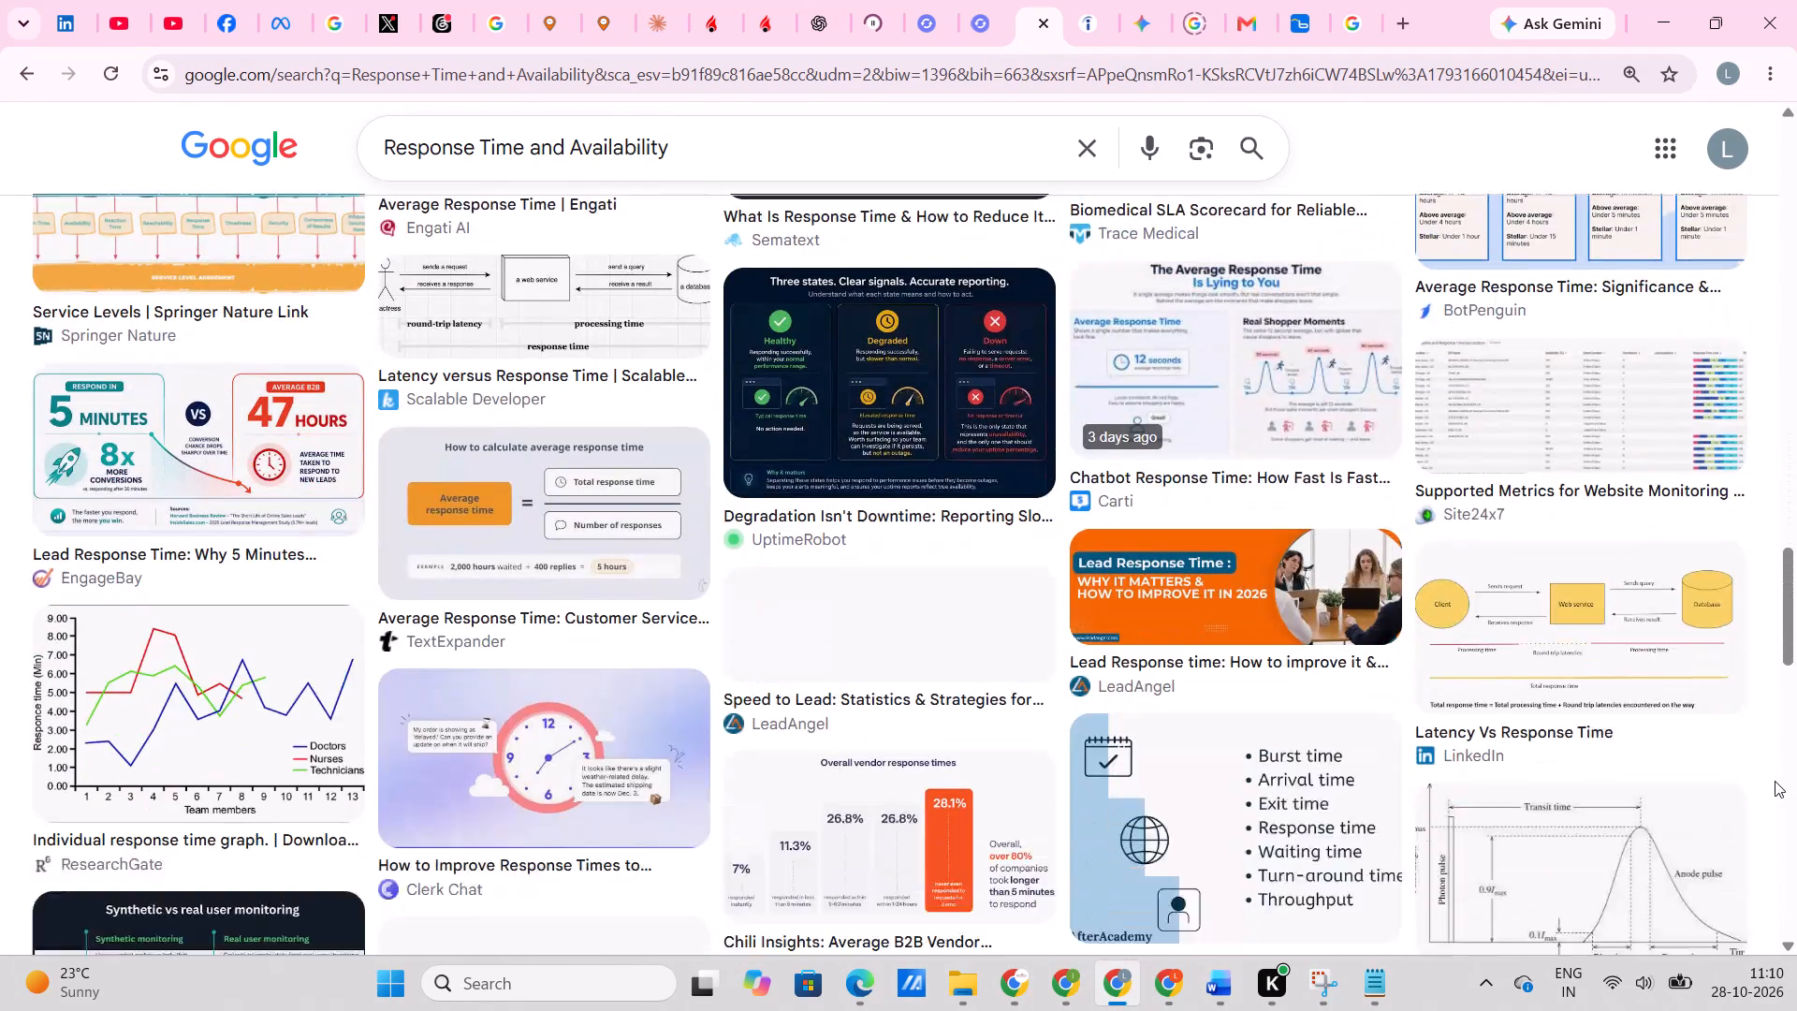
scroll(1775, 781, "down", 10)
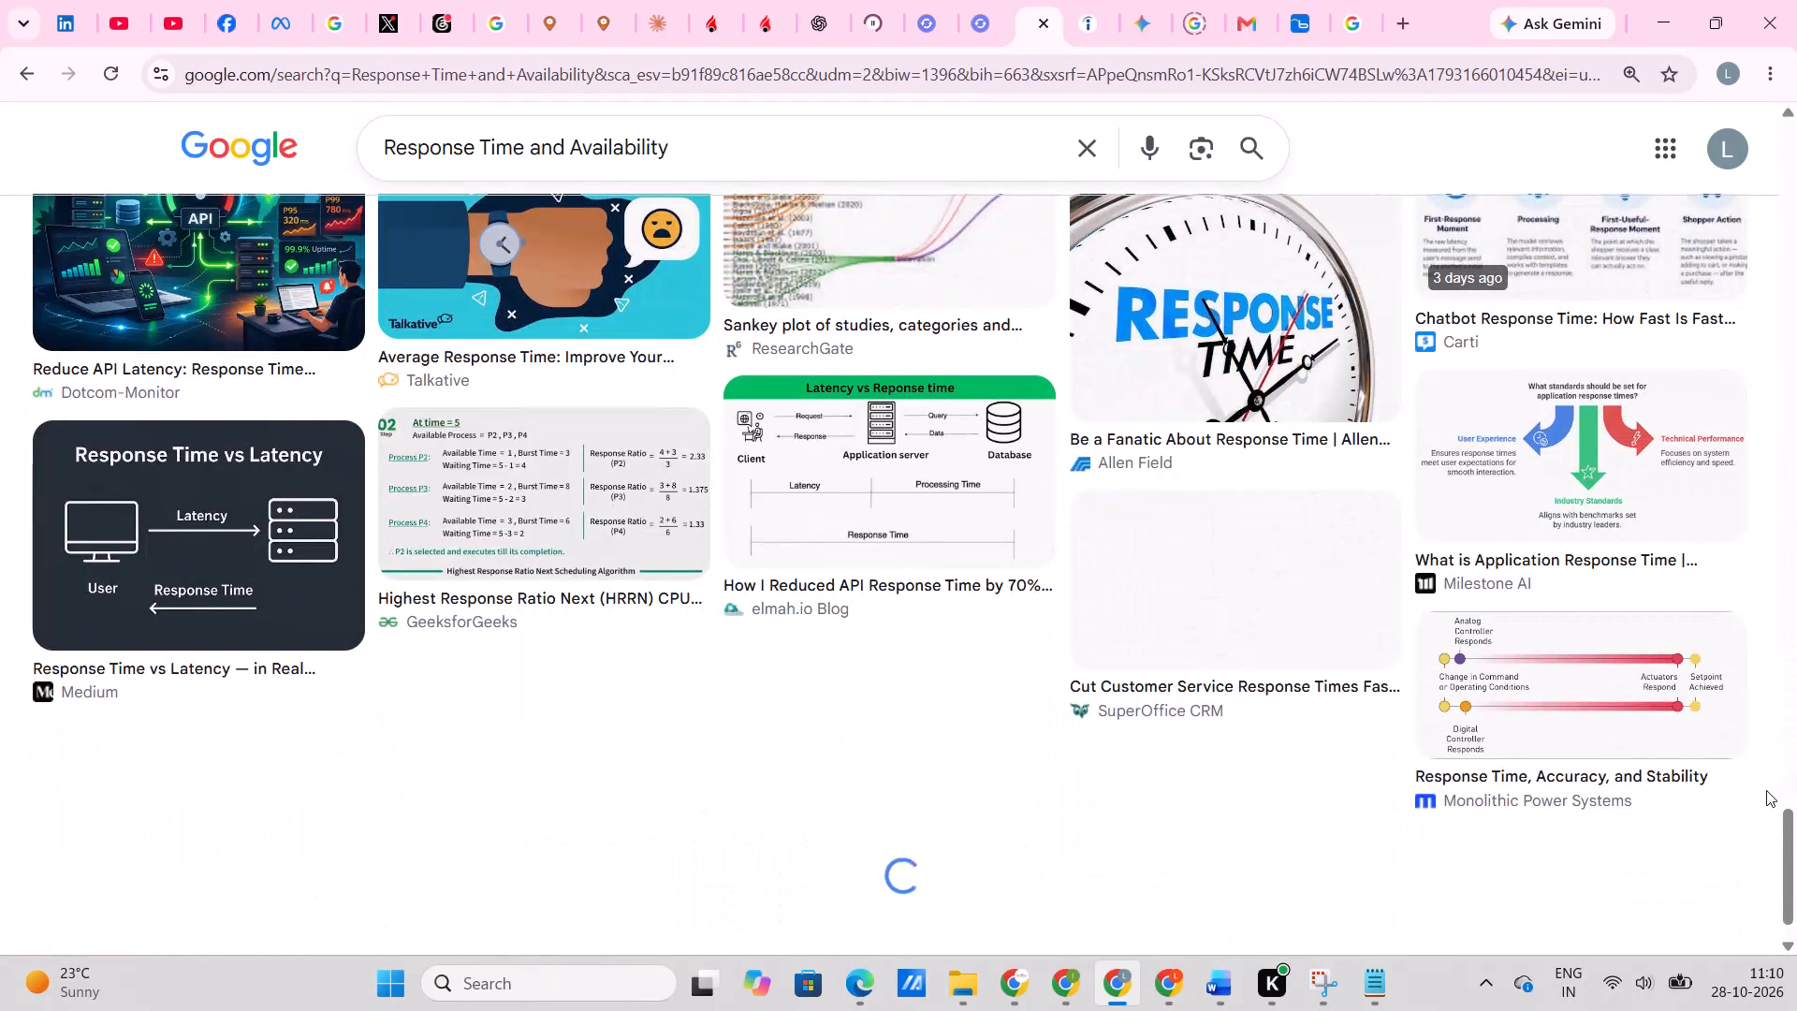
scroll(1393, 696, "down", 6)
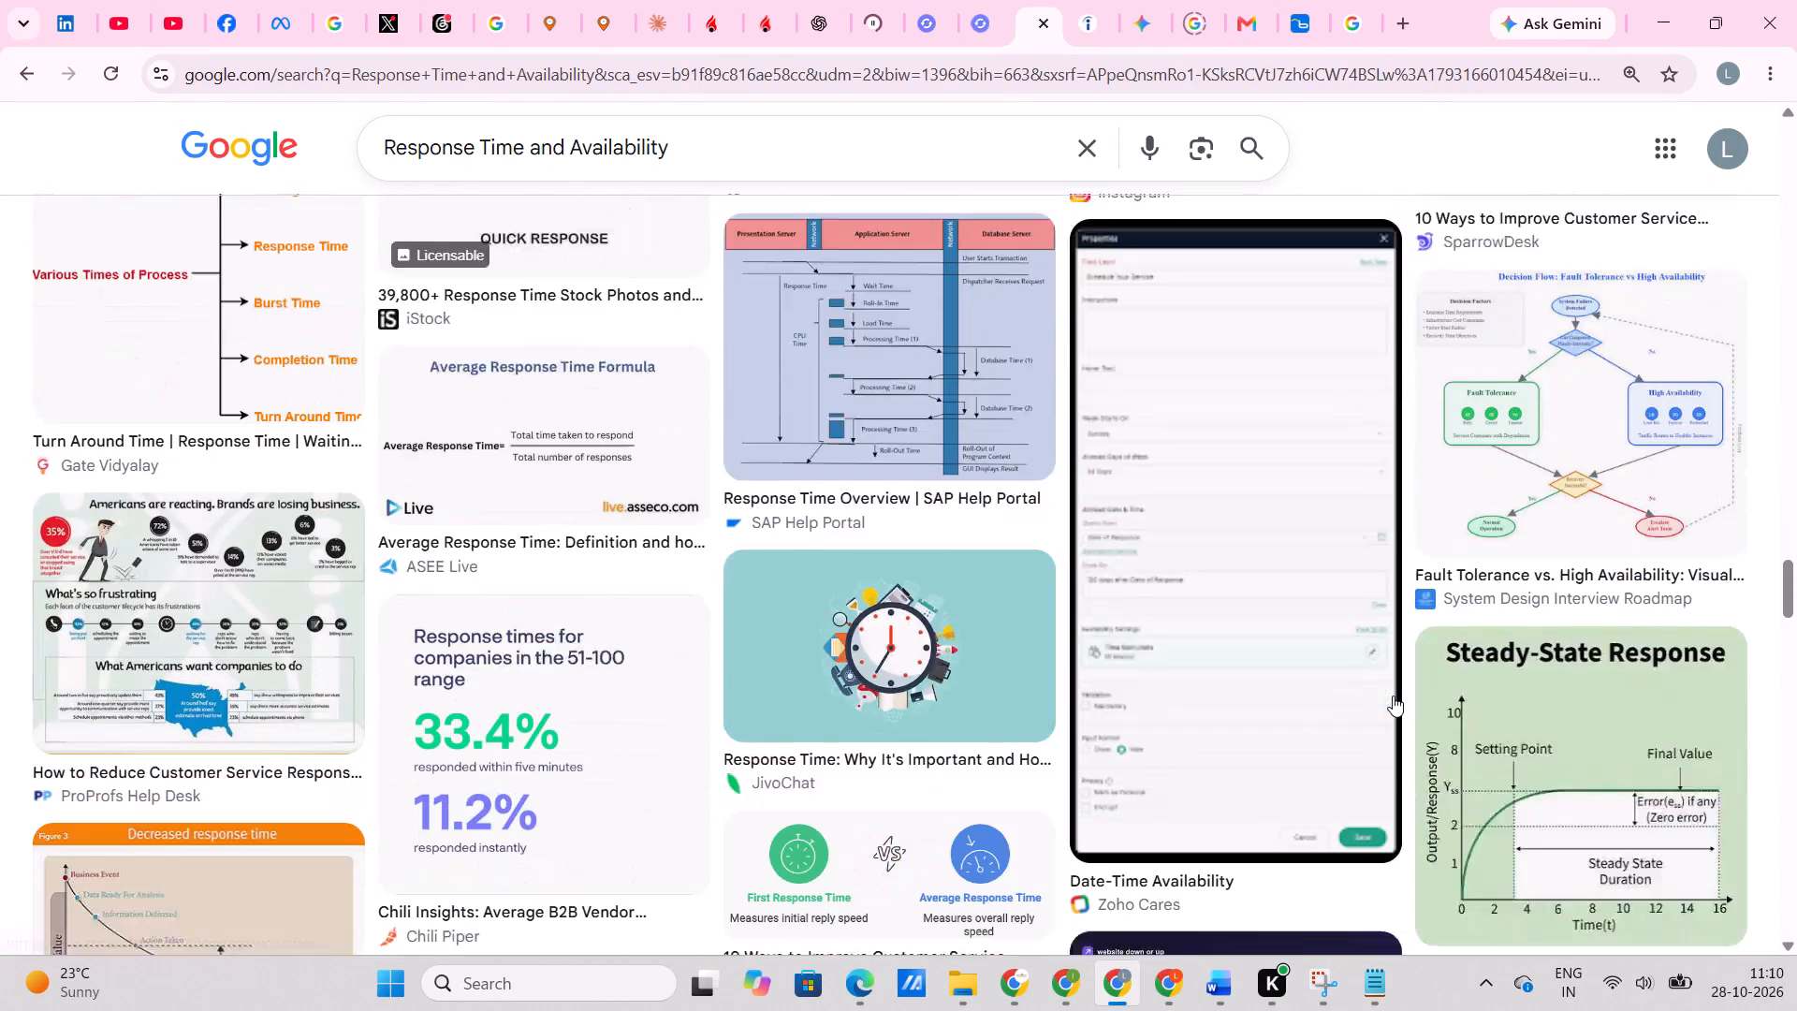
scroll(1393, 696, "down", 7)
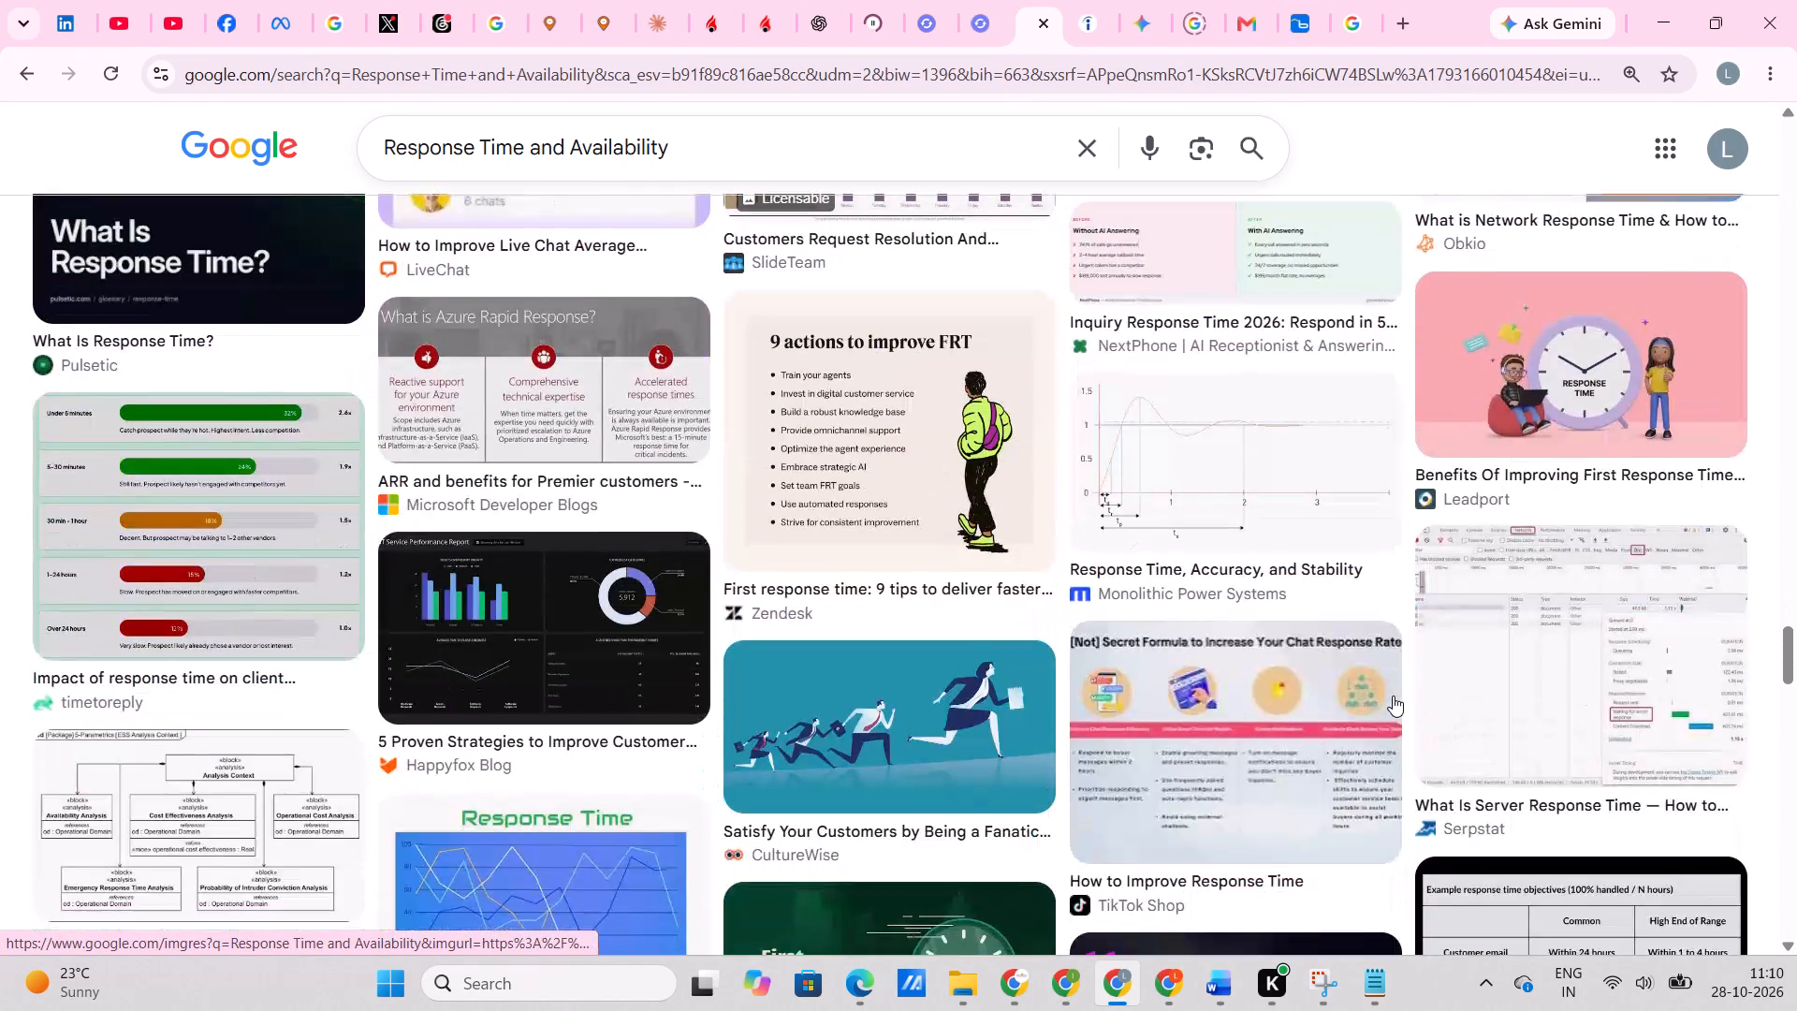
scroll(1393, 696, "down", 9)
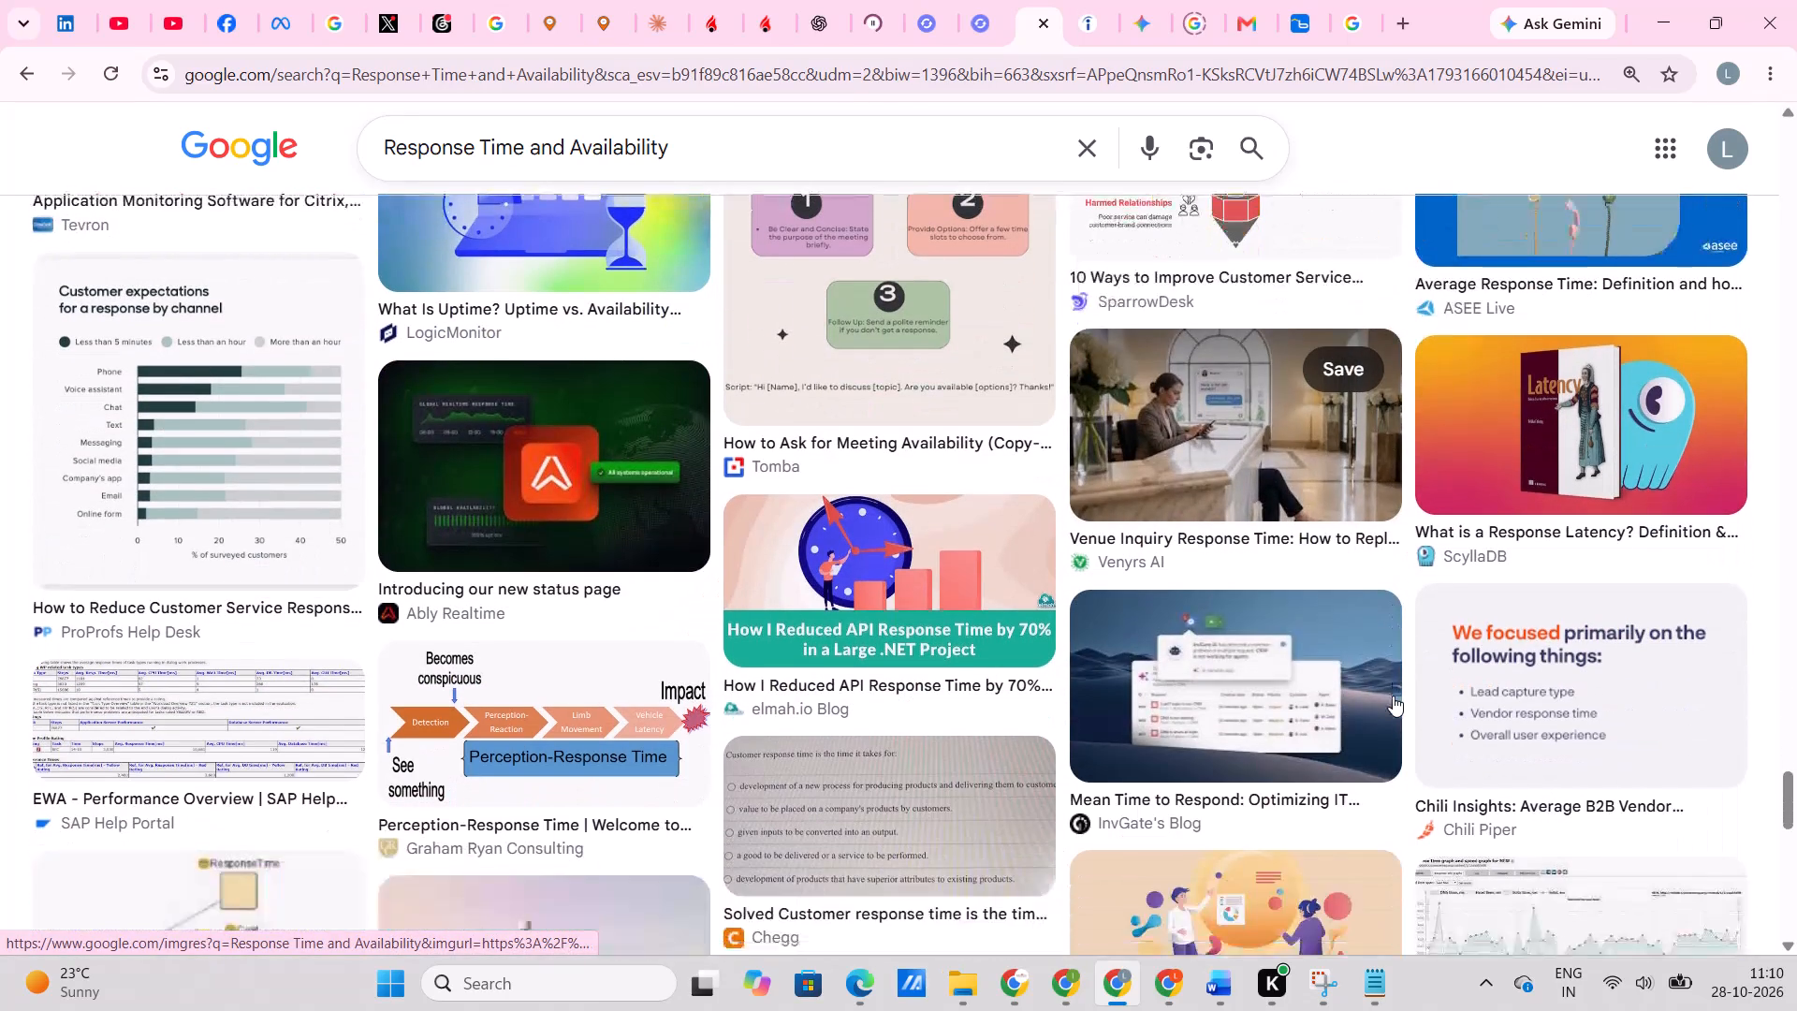
scroll(1393, 696, "down", 4)
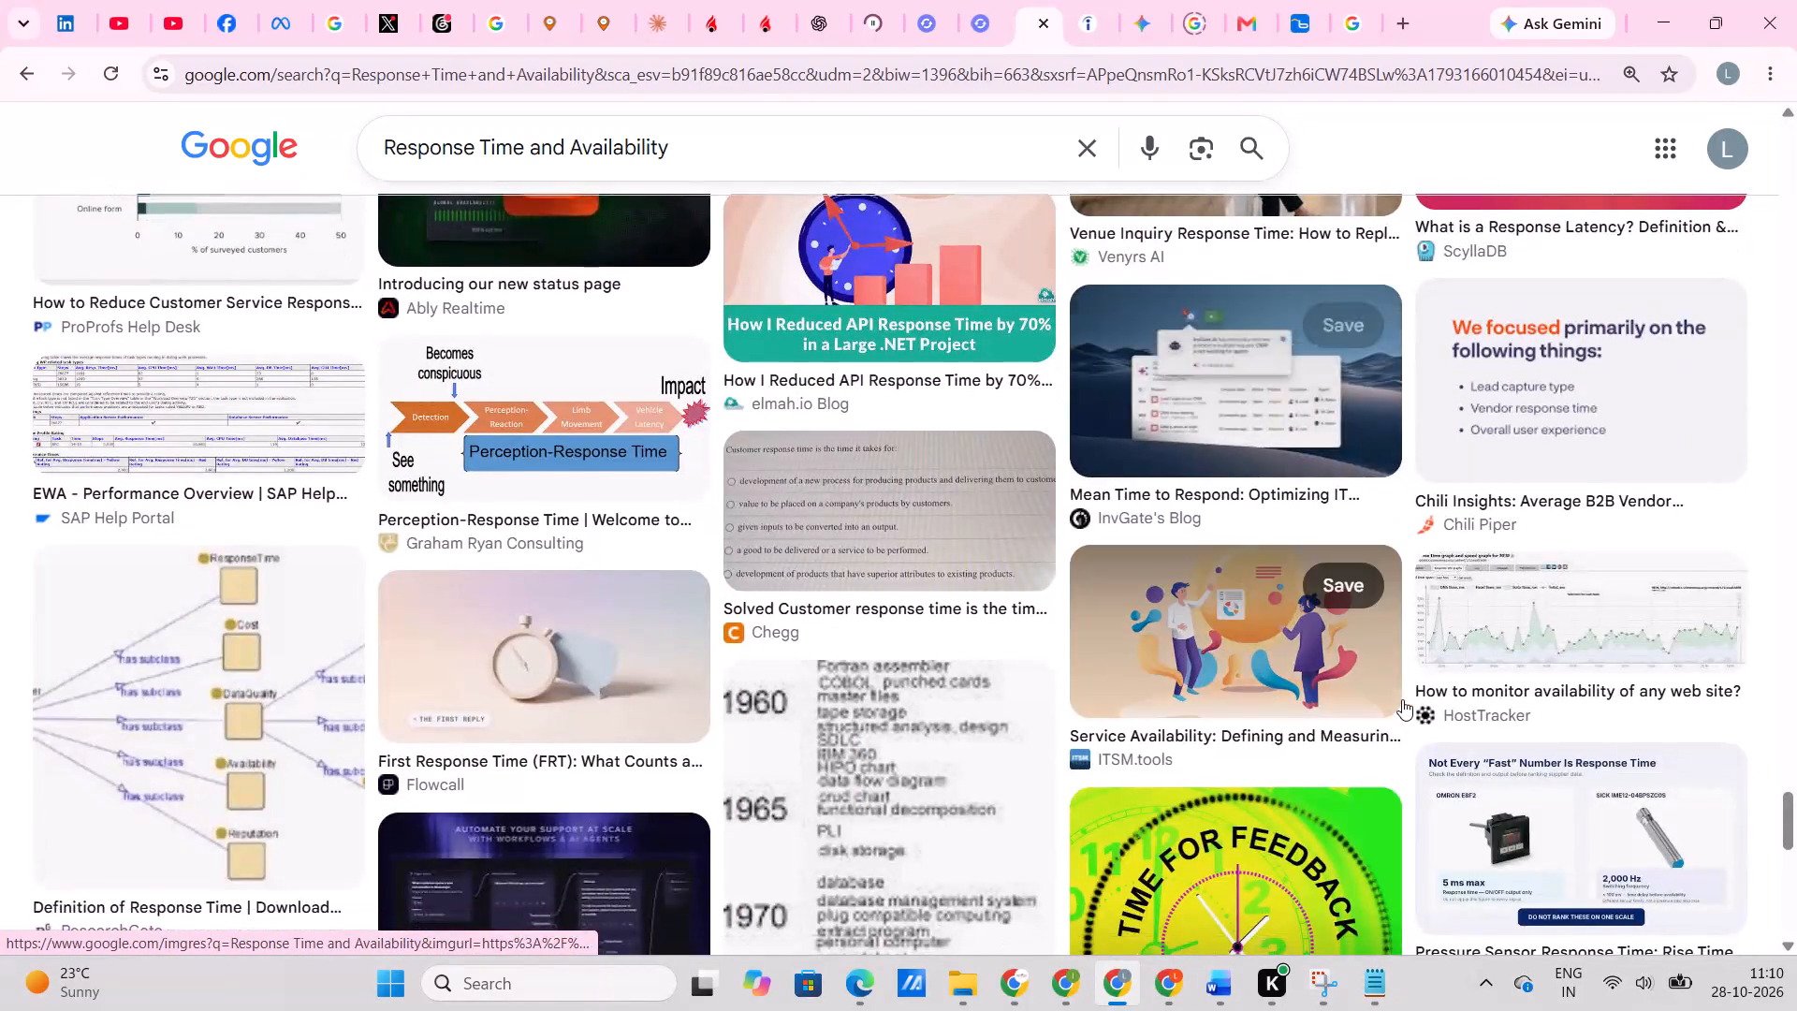
scroll(1402, 699, "down", 8)
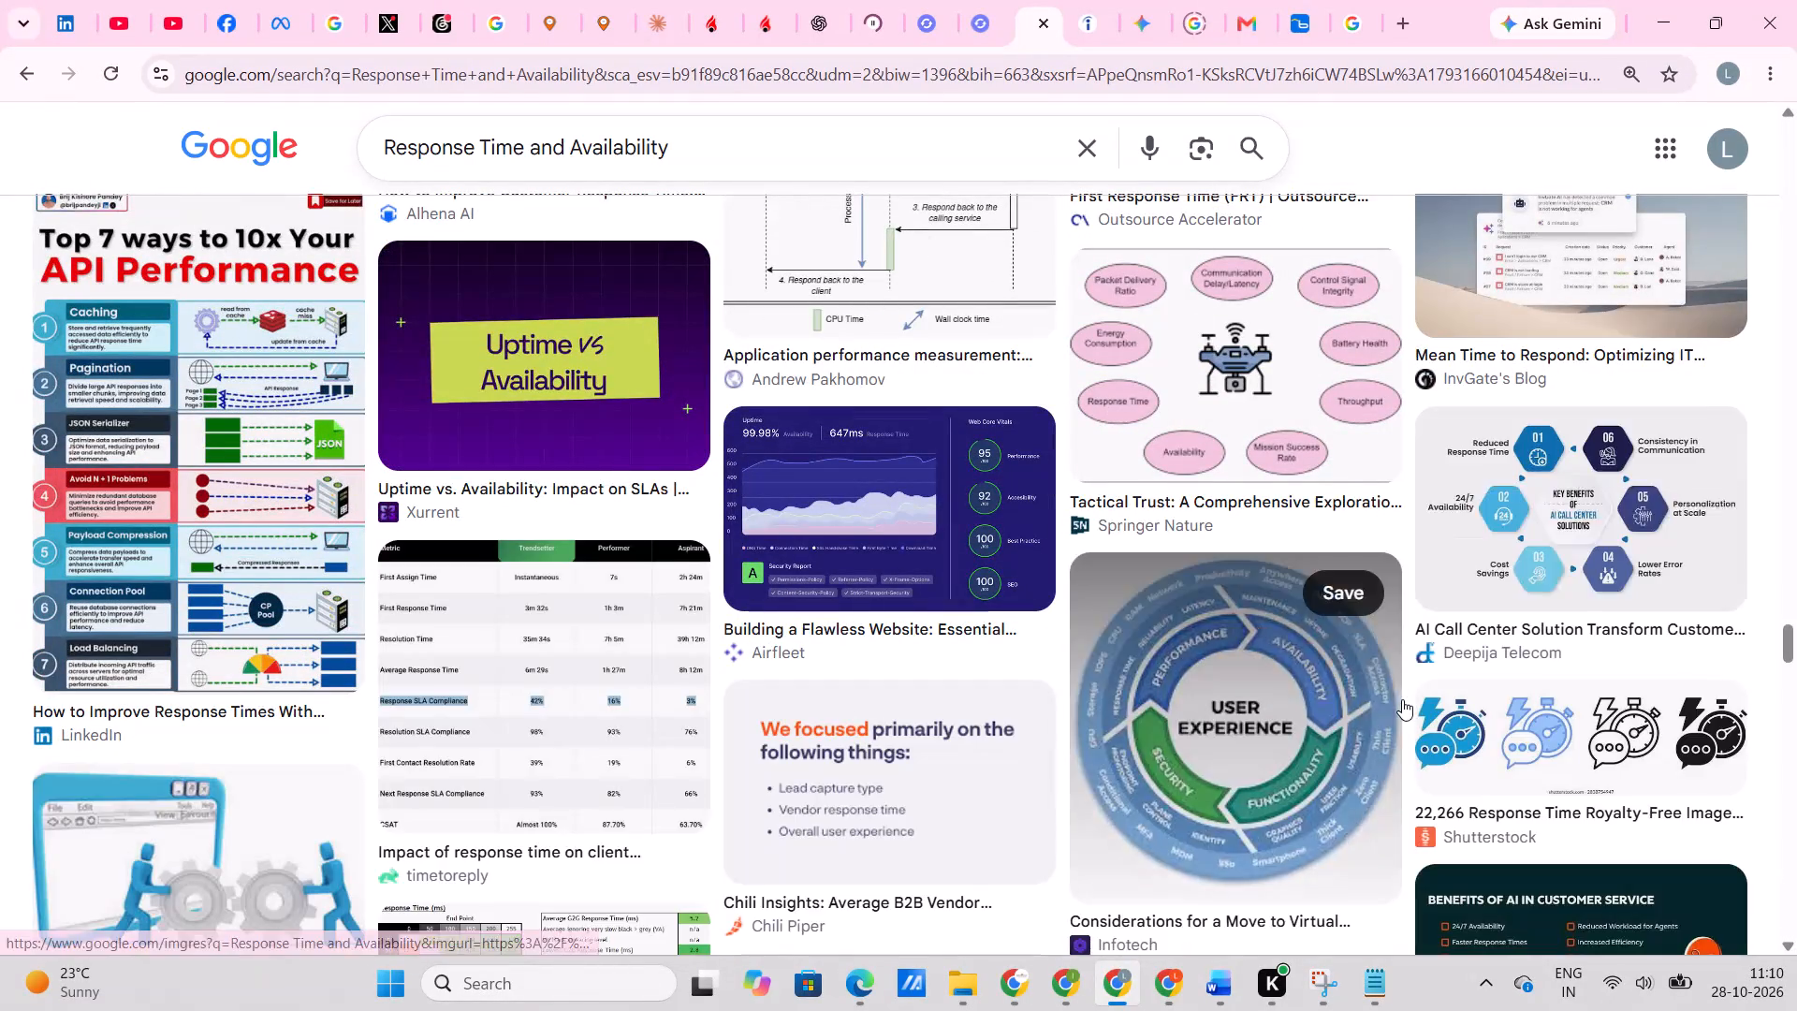
scroll(1402, 699, "down", 8)
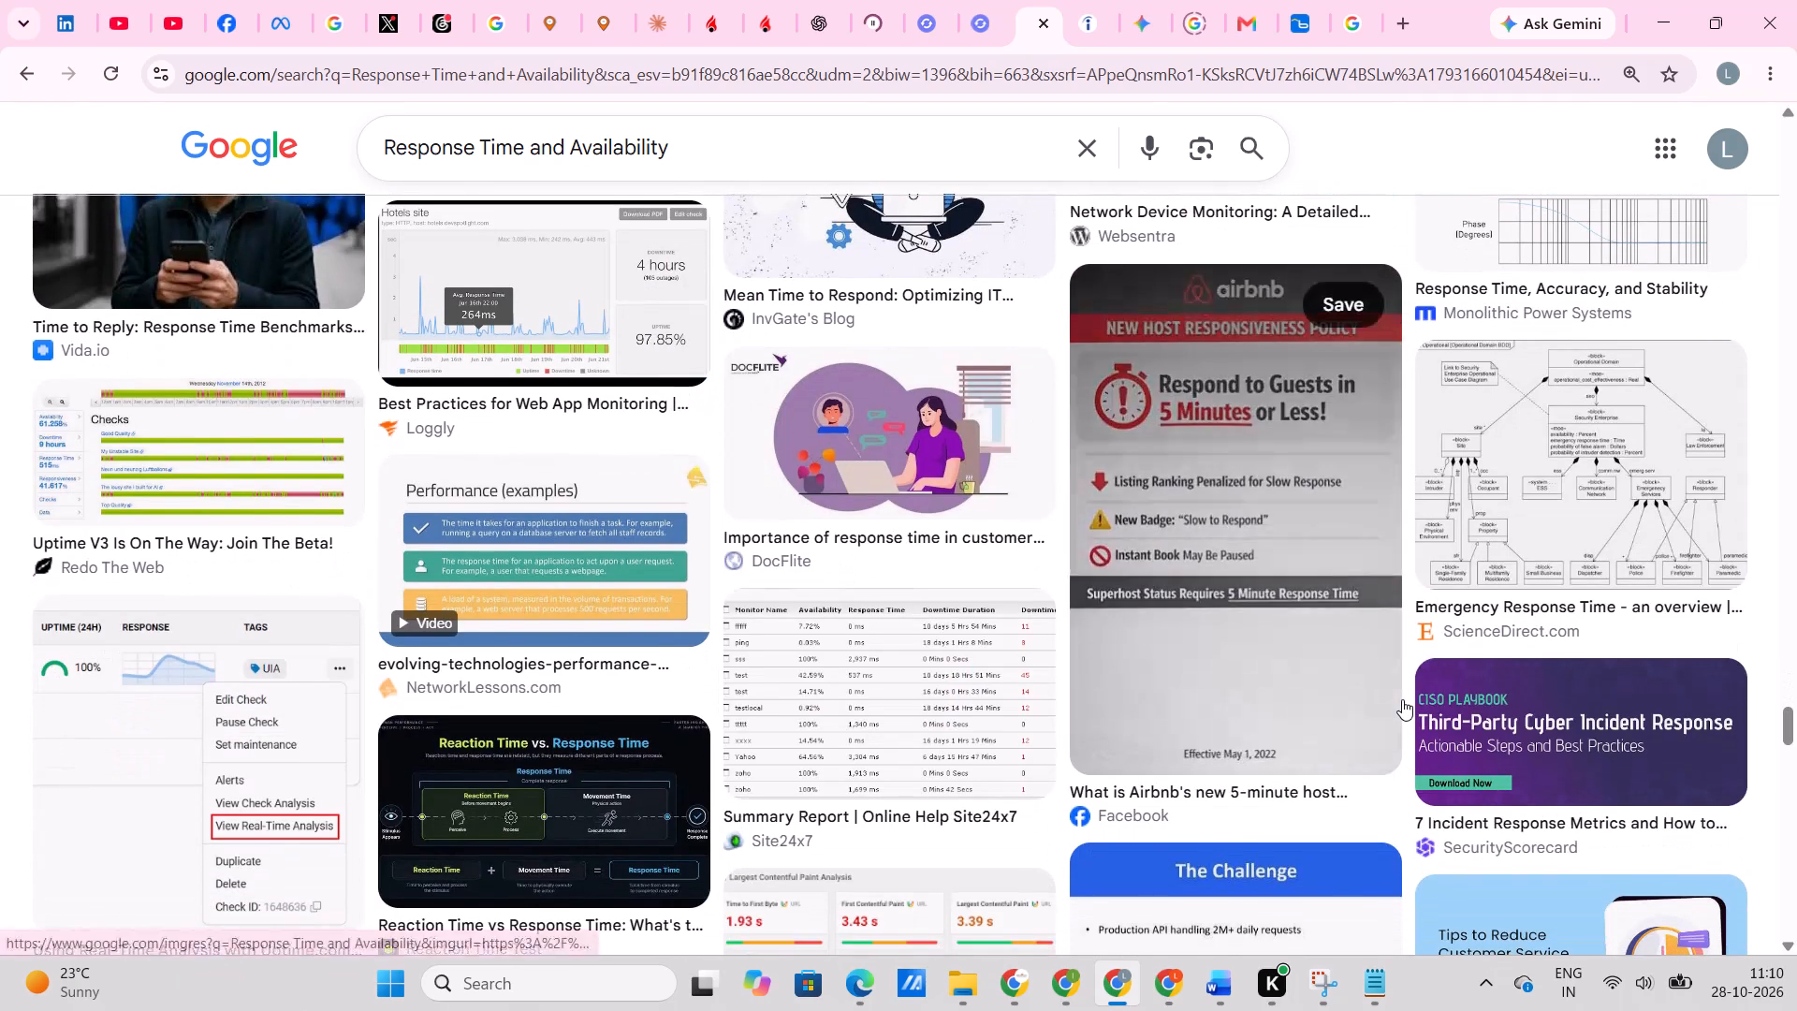
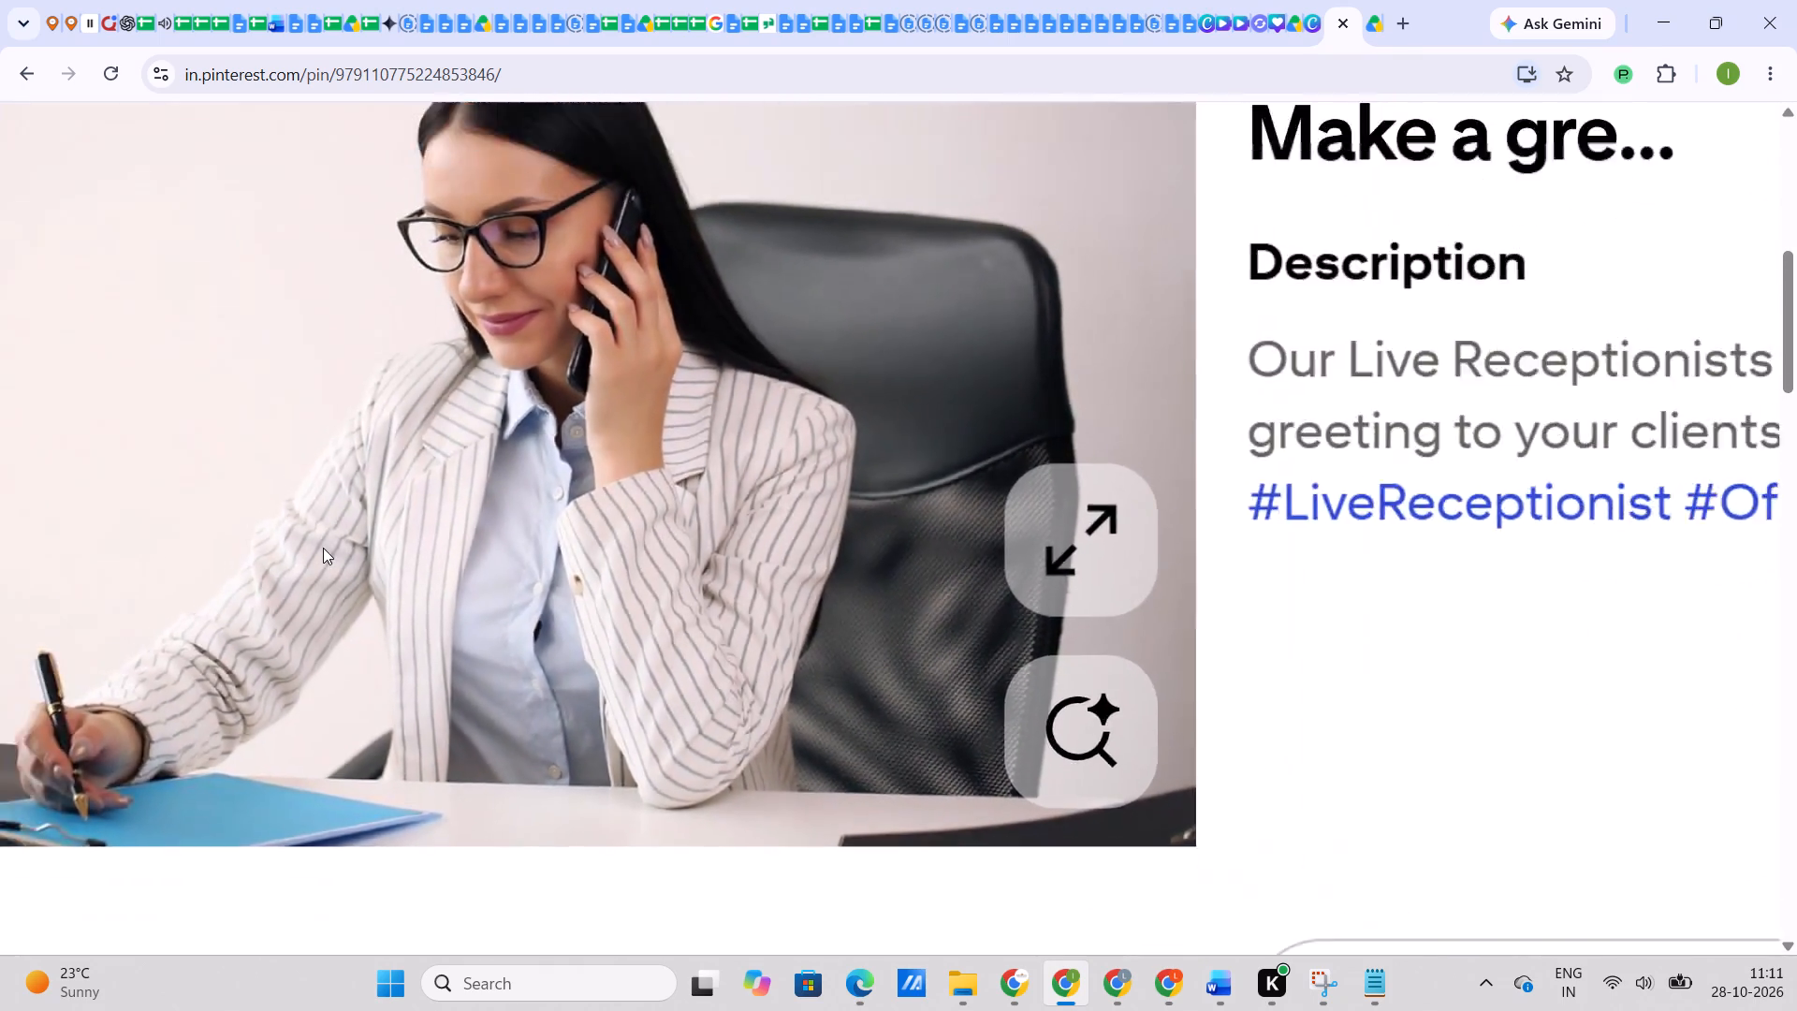
Save the pin's image of the receptionist in a striped blazer who is on the phone while writing at her desk.
right_click(346, 529)
left_click(452, 585)
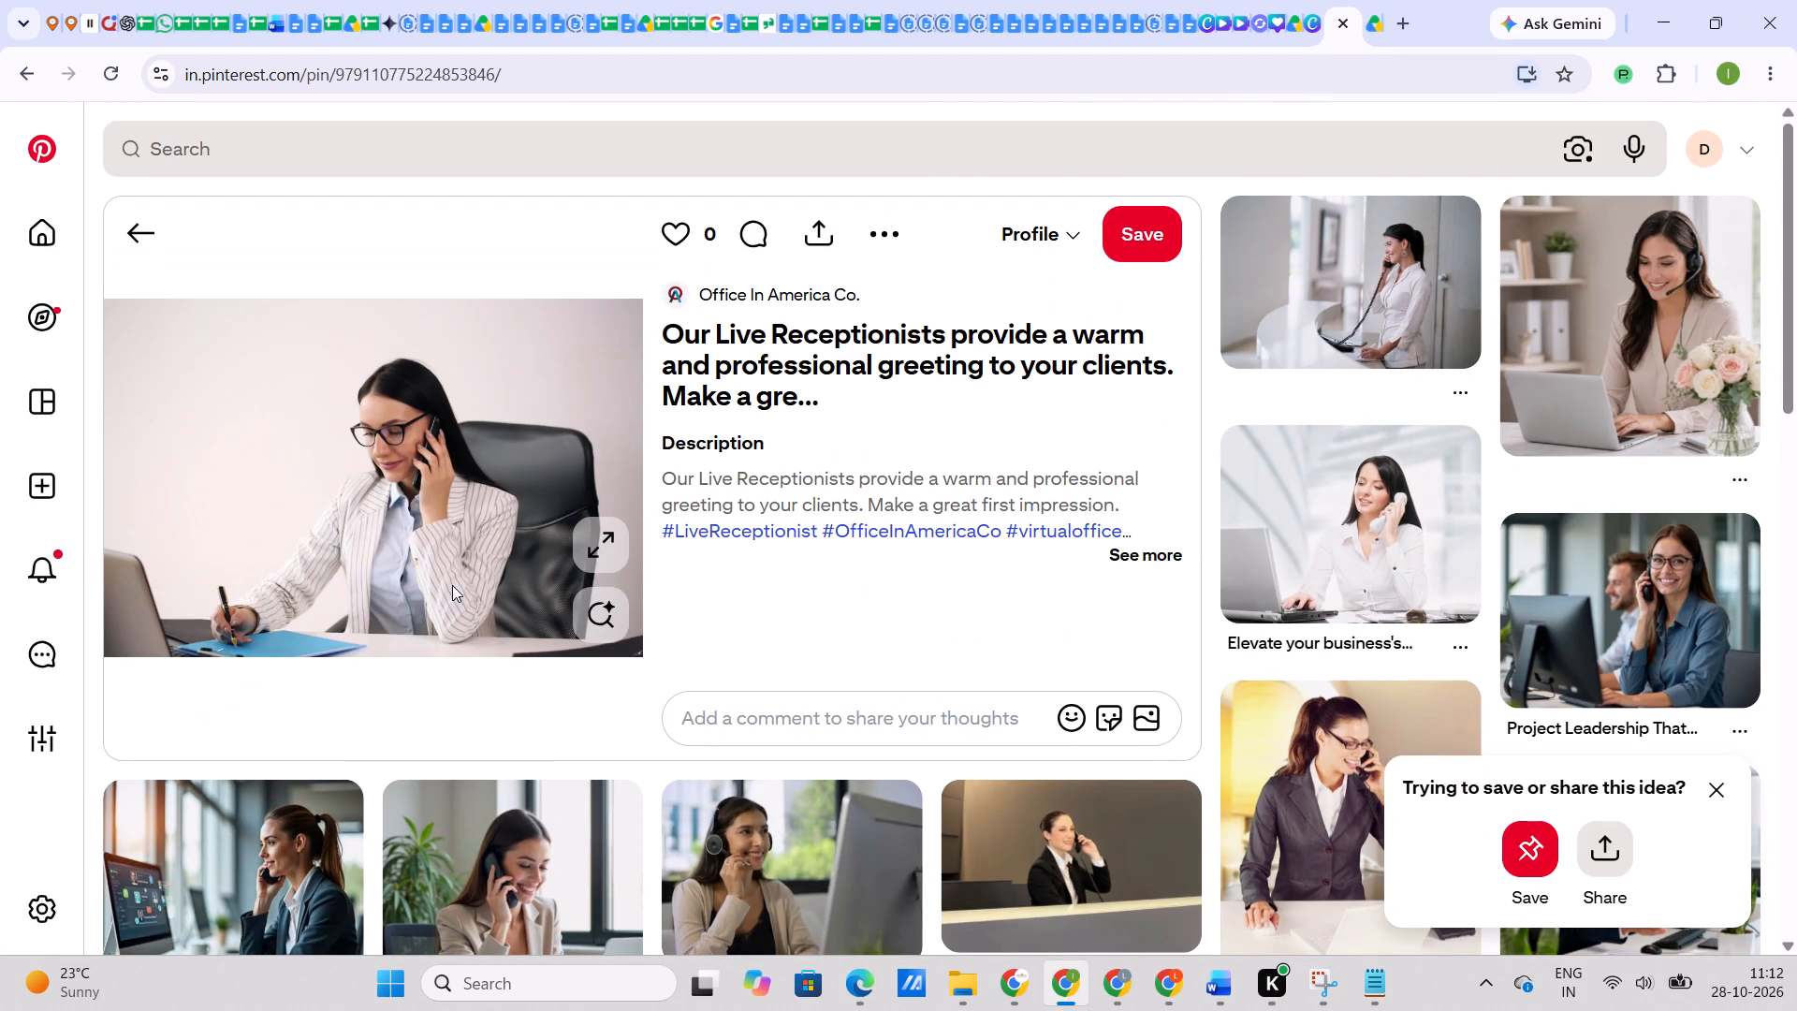
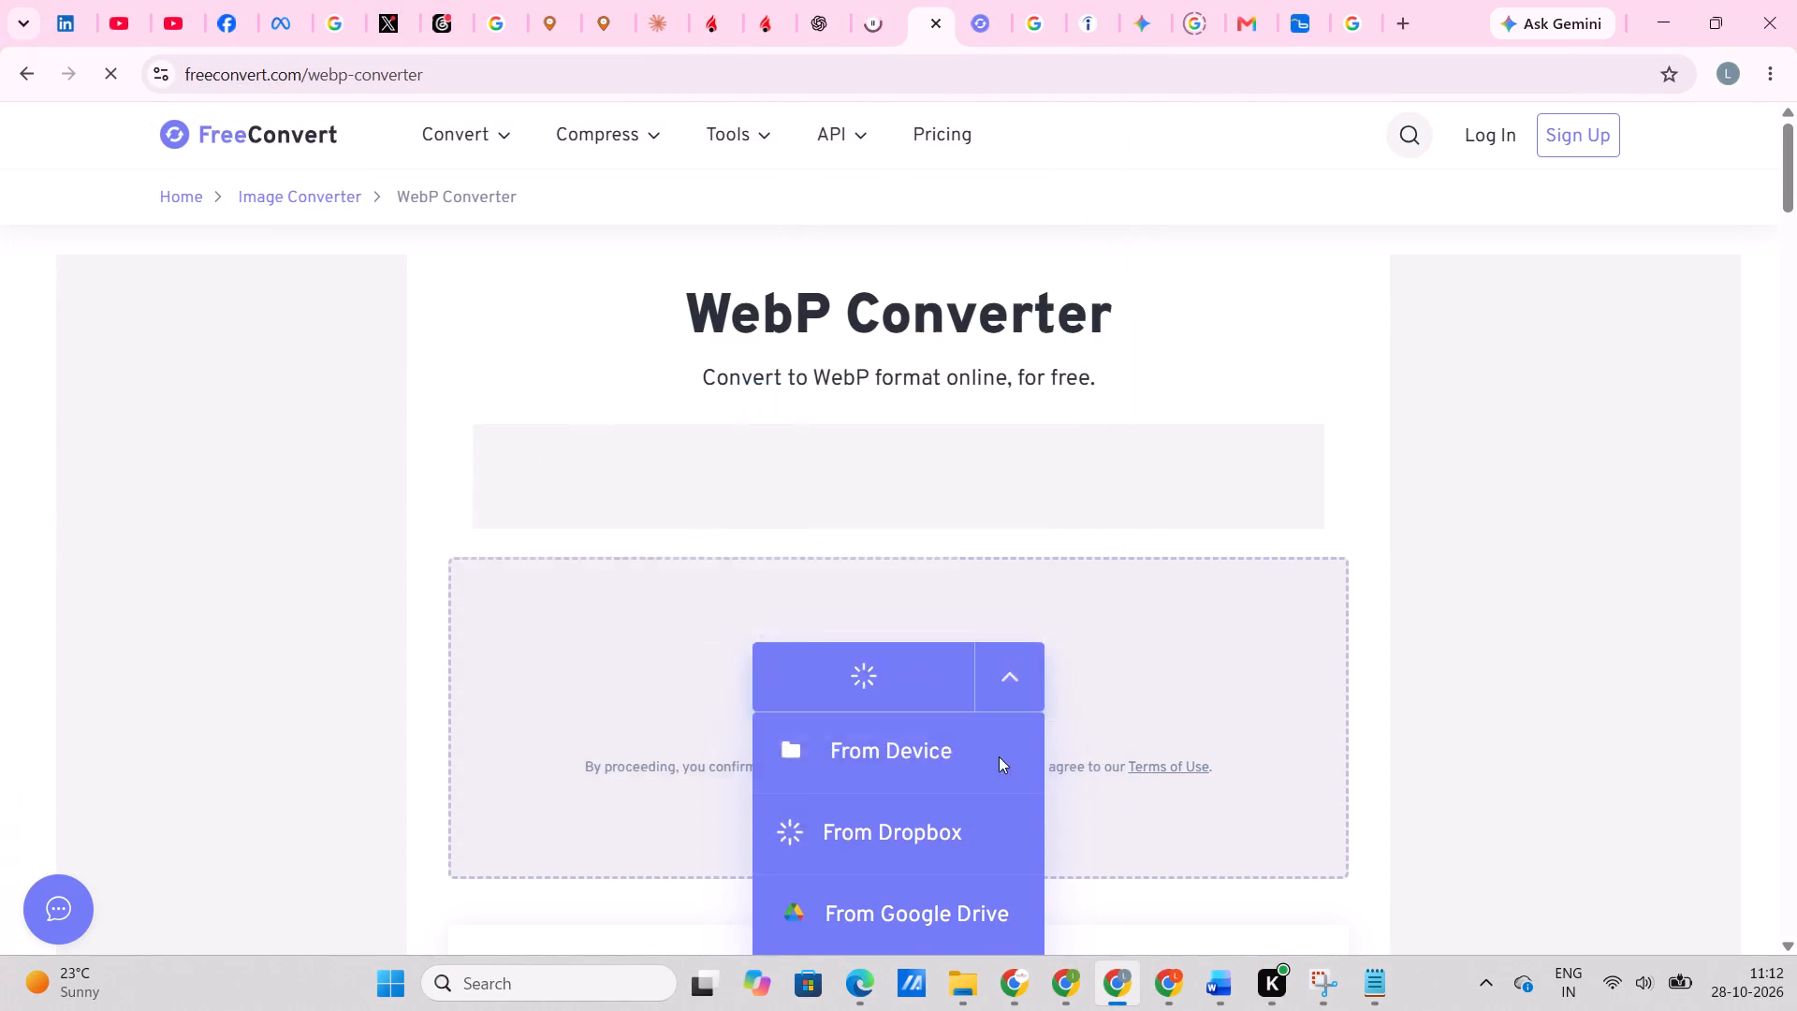
Convert the saved receptionist image to WebP.
left_click(1225, 757)
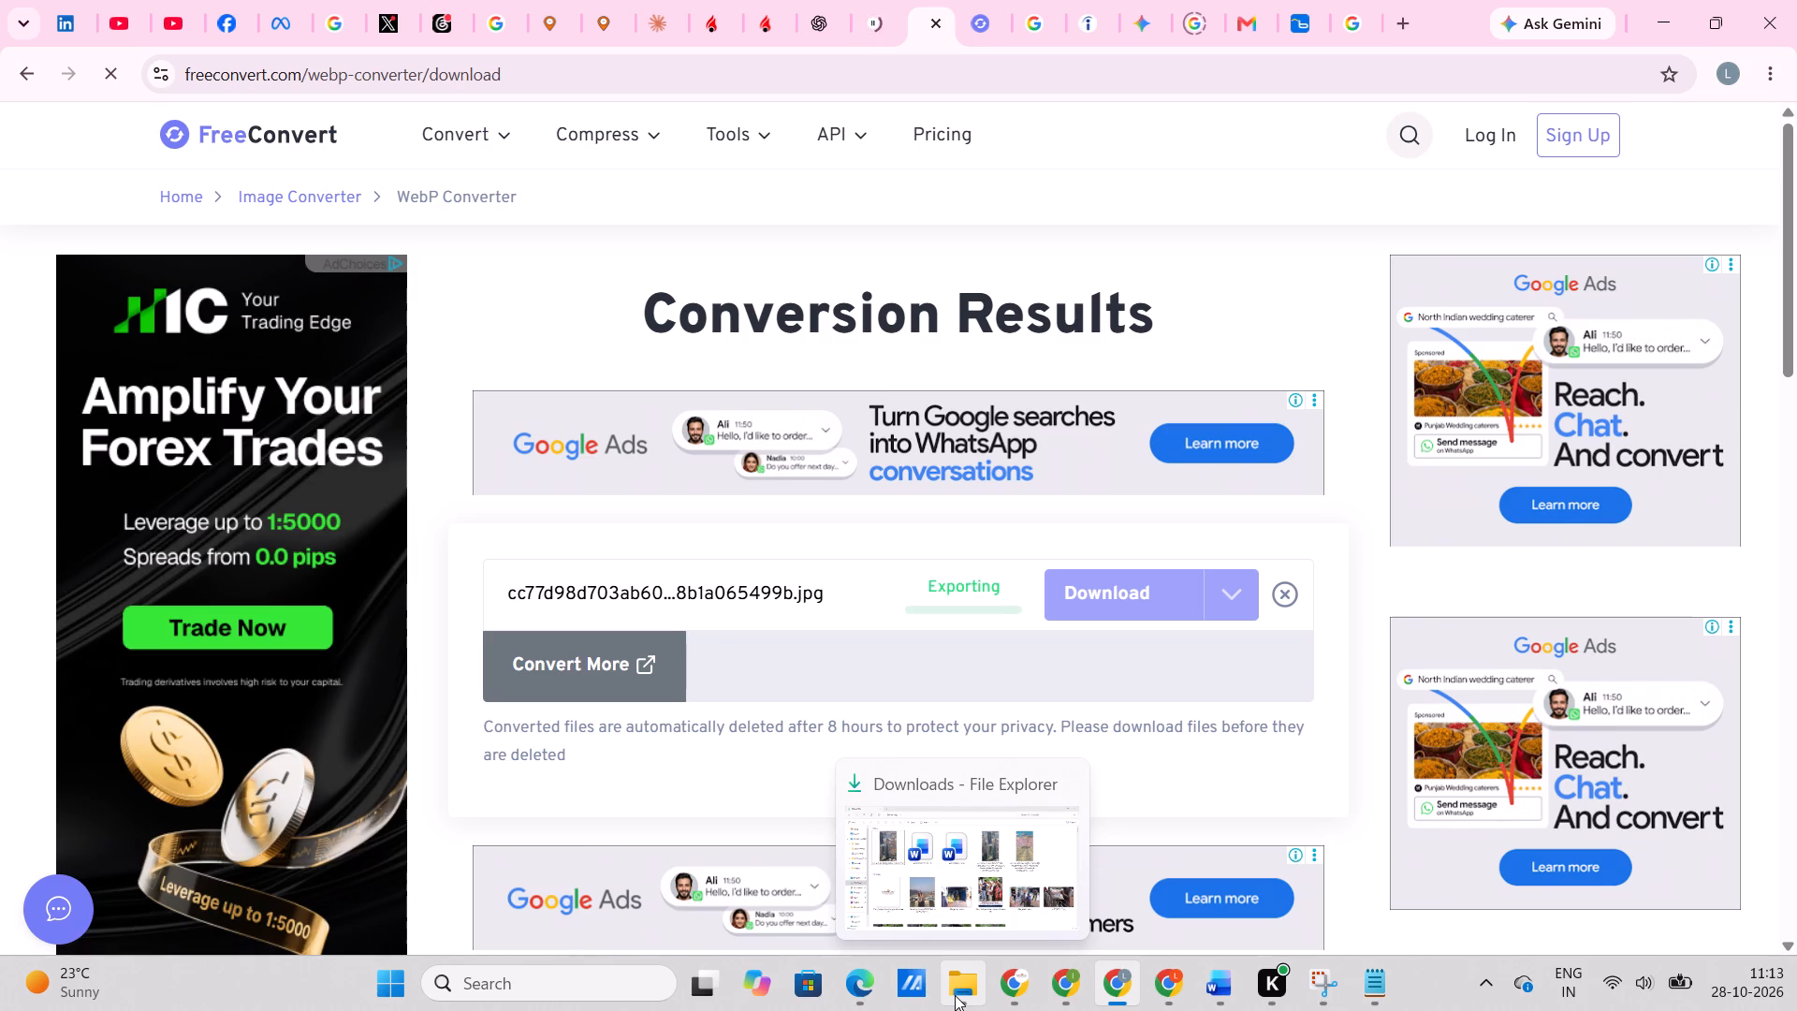
Delete the original JPG of the receptionist from the Downloads folder.
left_click(955, 995)
left_click(431, 384)
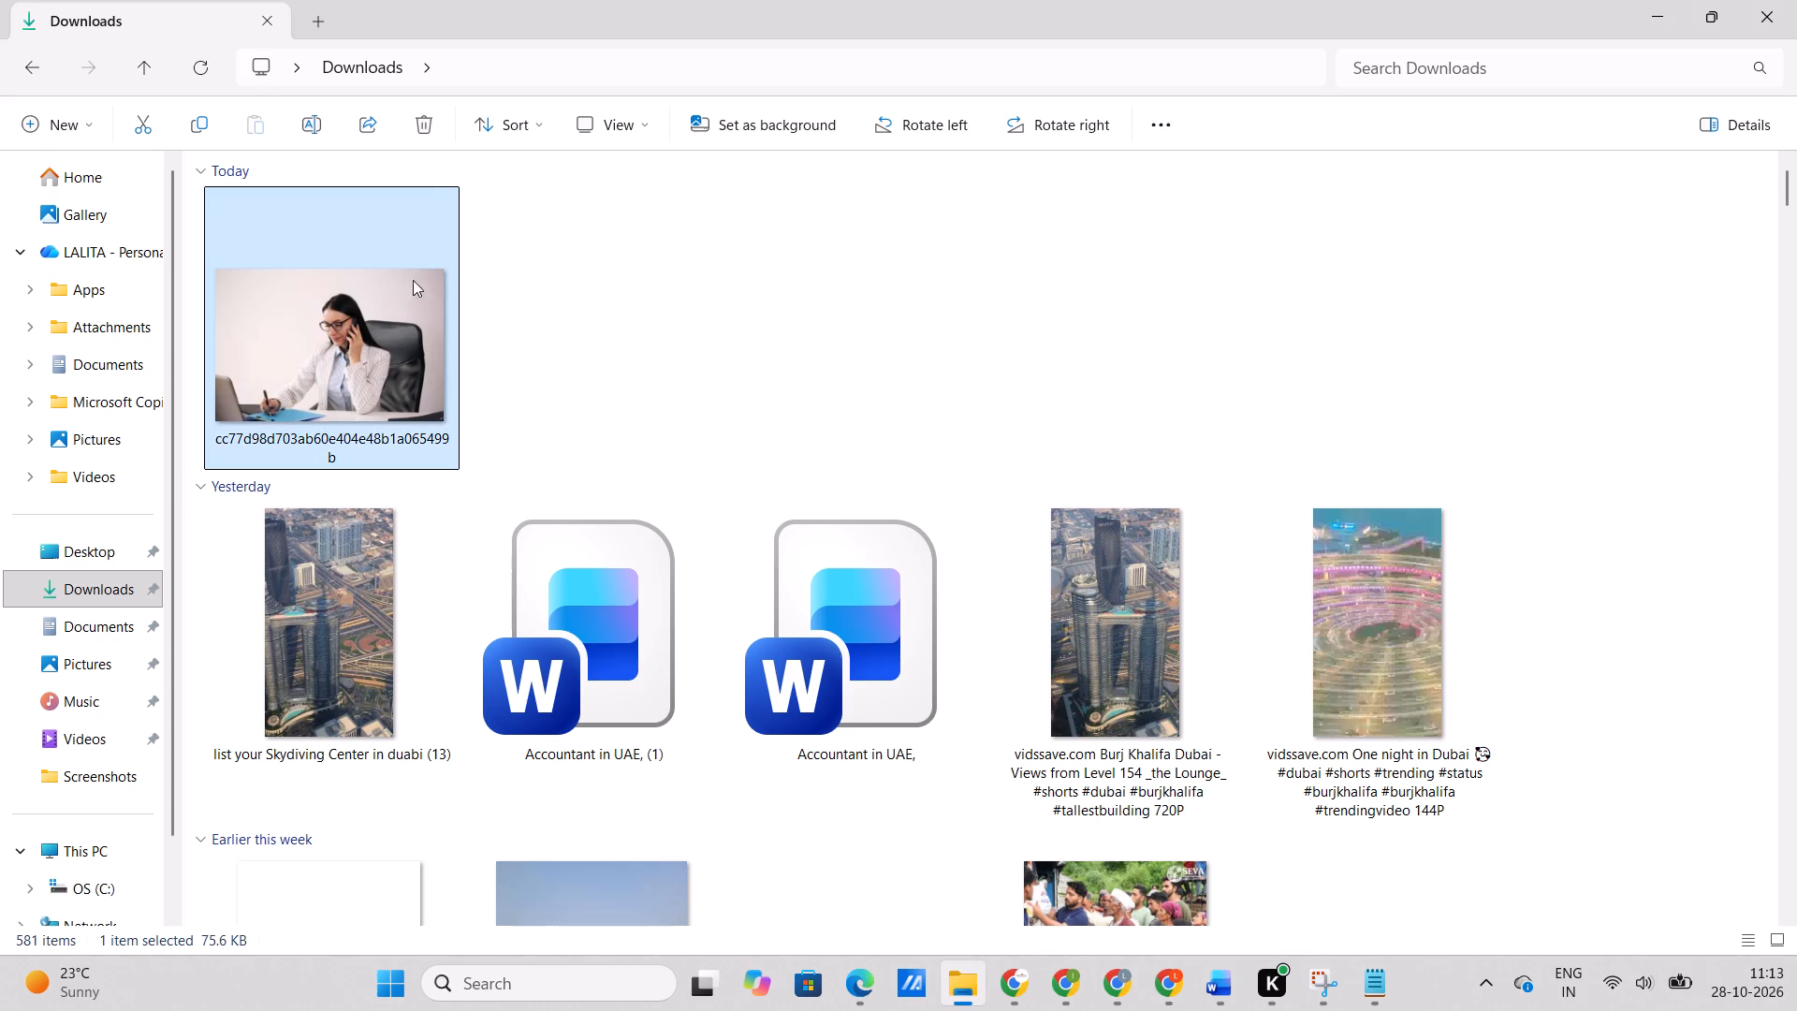
left_click(431, 114)
left_click(1671, 0)
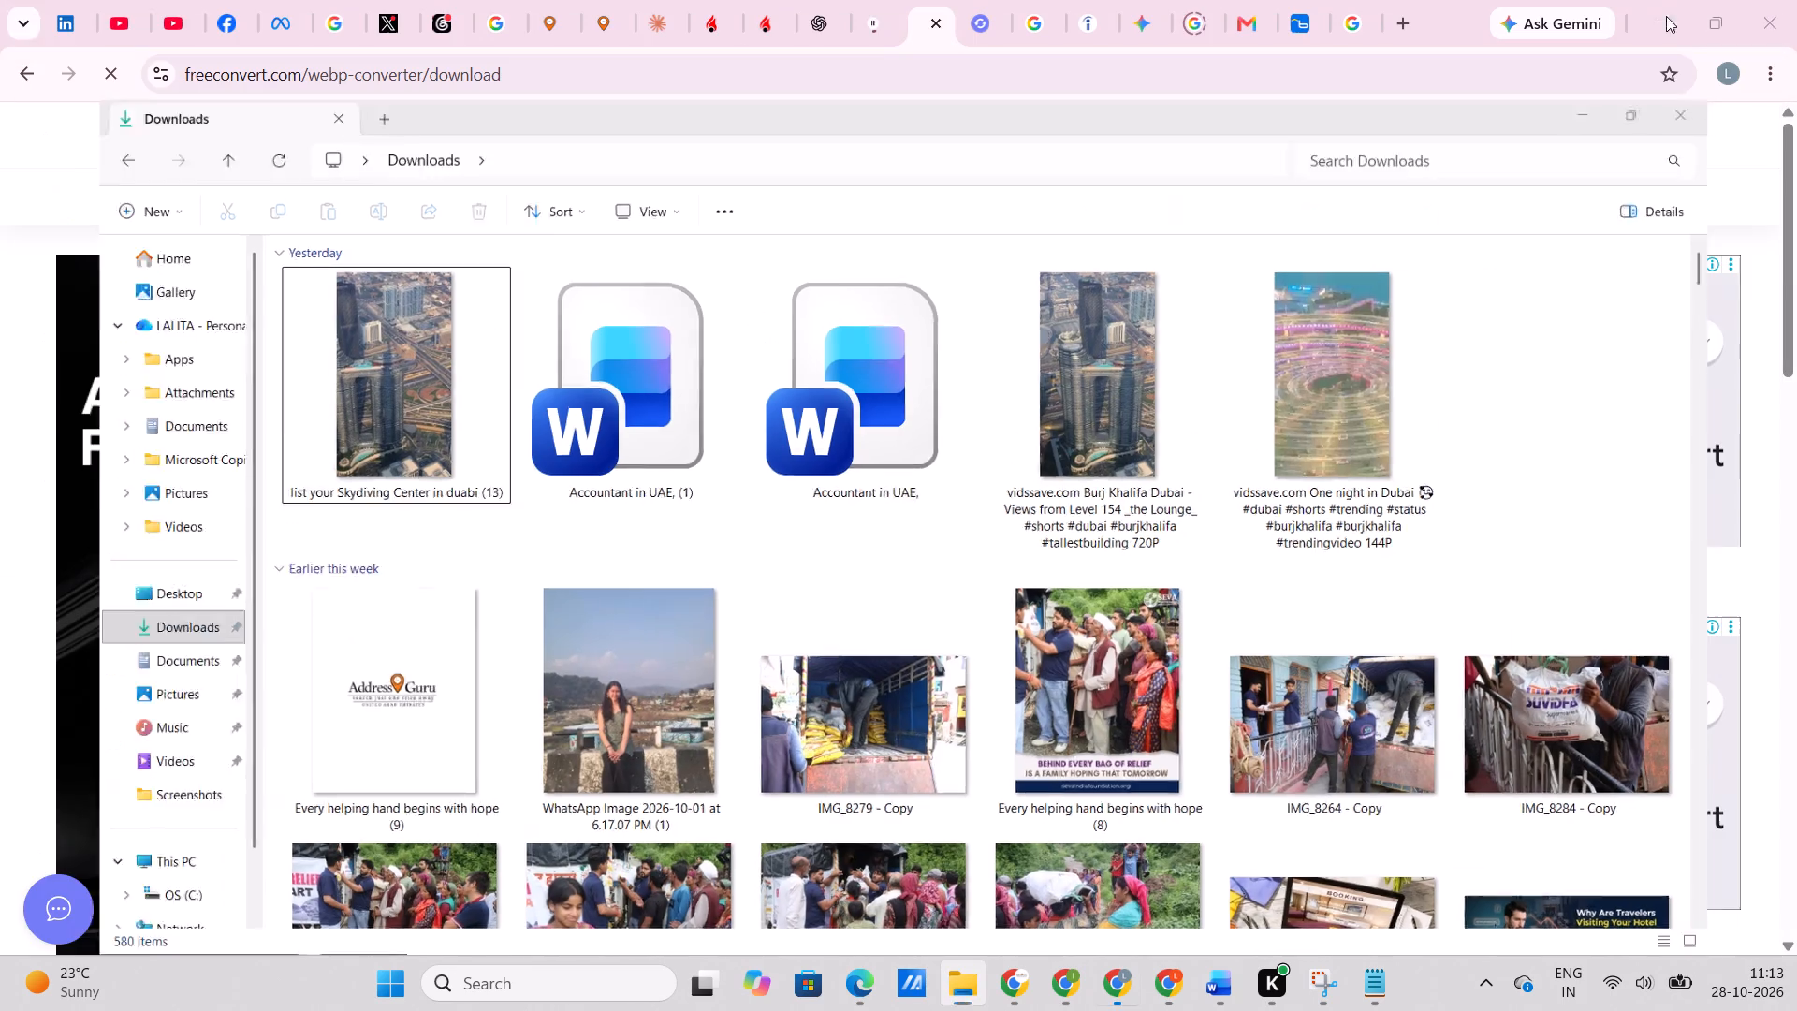
Download the converted WebP version of the receptionist image.
left_click(1132, 606)
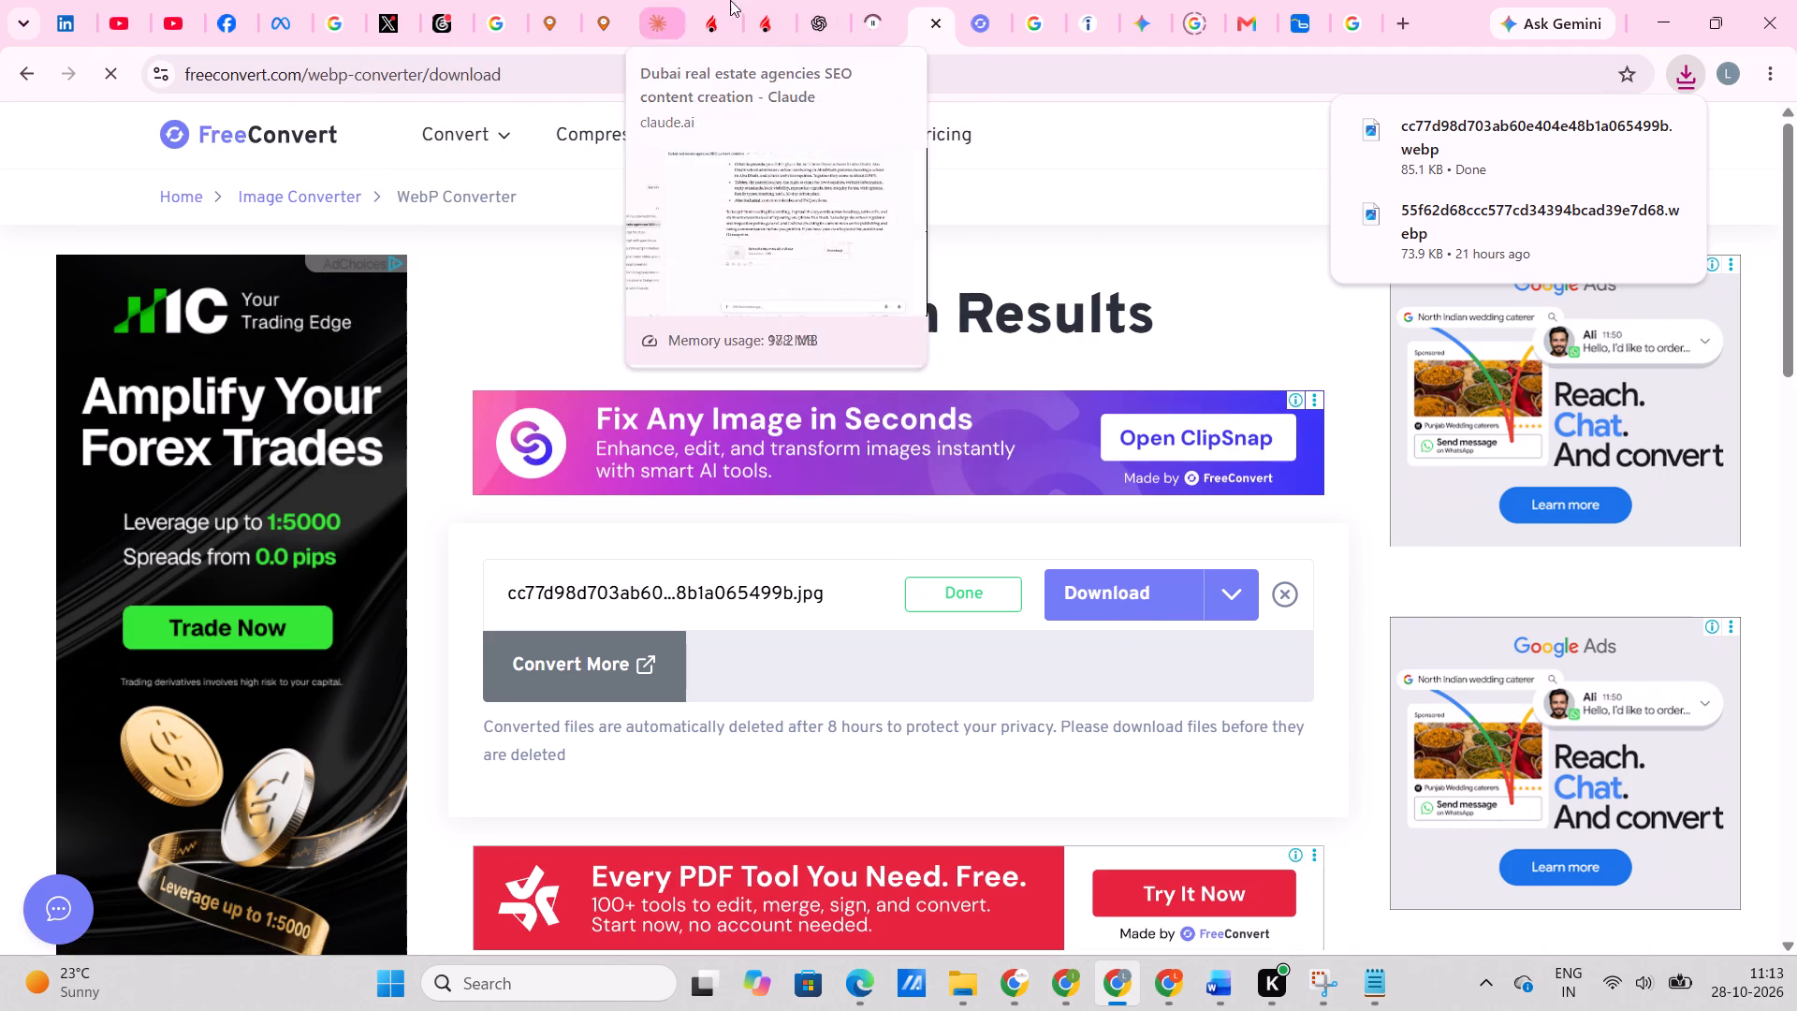
Return to the Ajman home maintenance draft and look over its content from section 1 through the Quick Action Checklist.
left_click(600, 0)
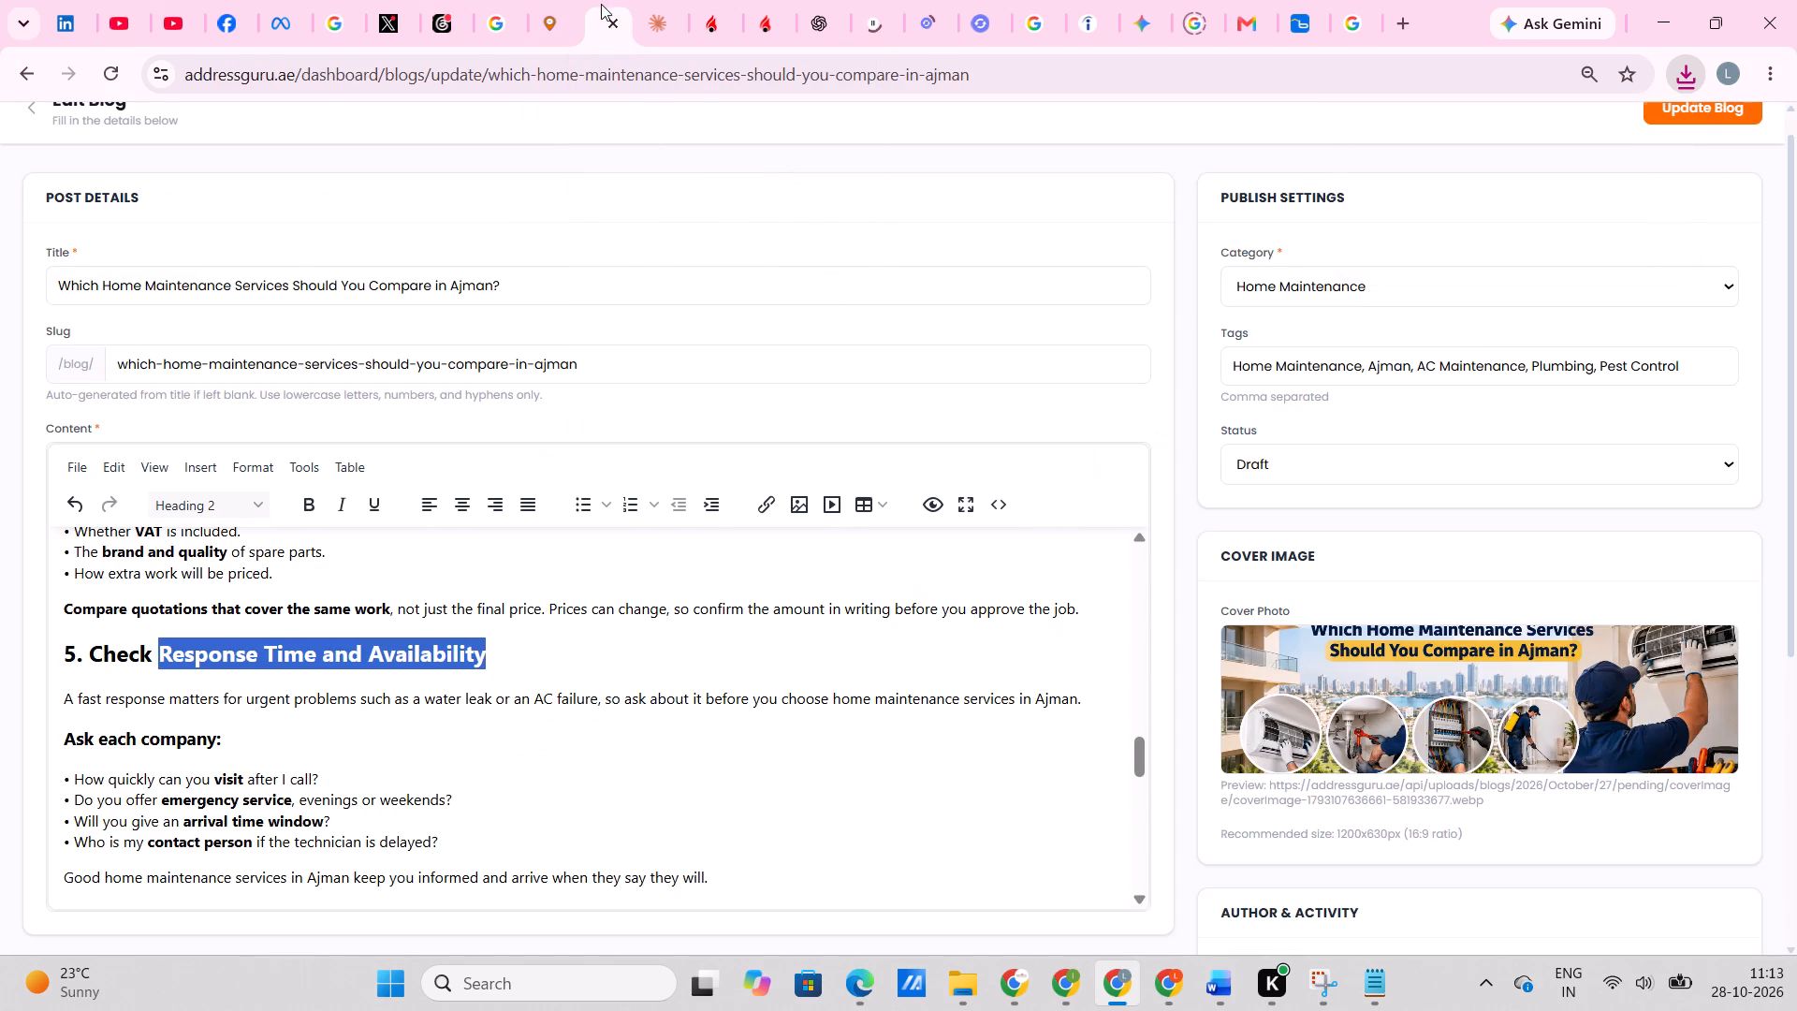
scroll(530, 667, "up", 1)
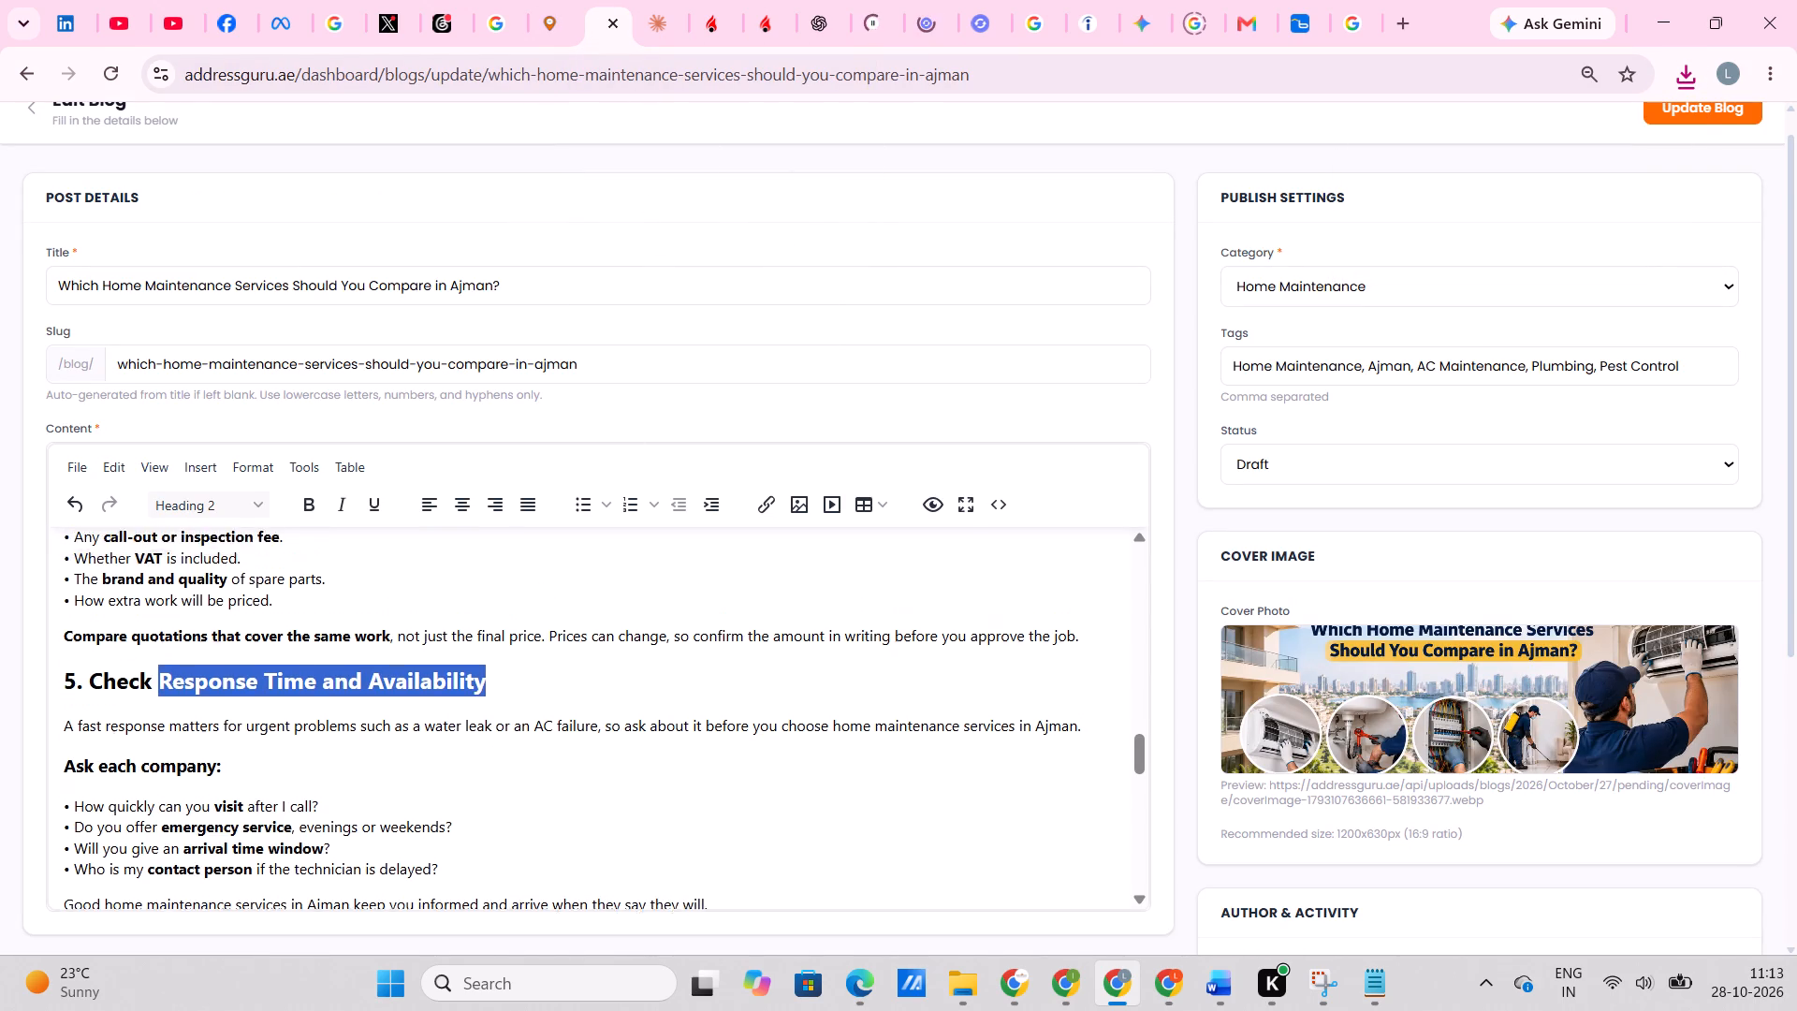
scroll(530, 668, "up", 5)
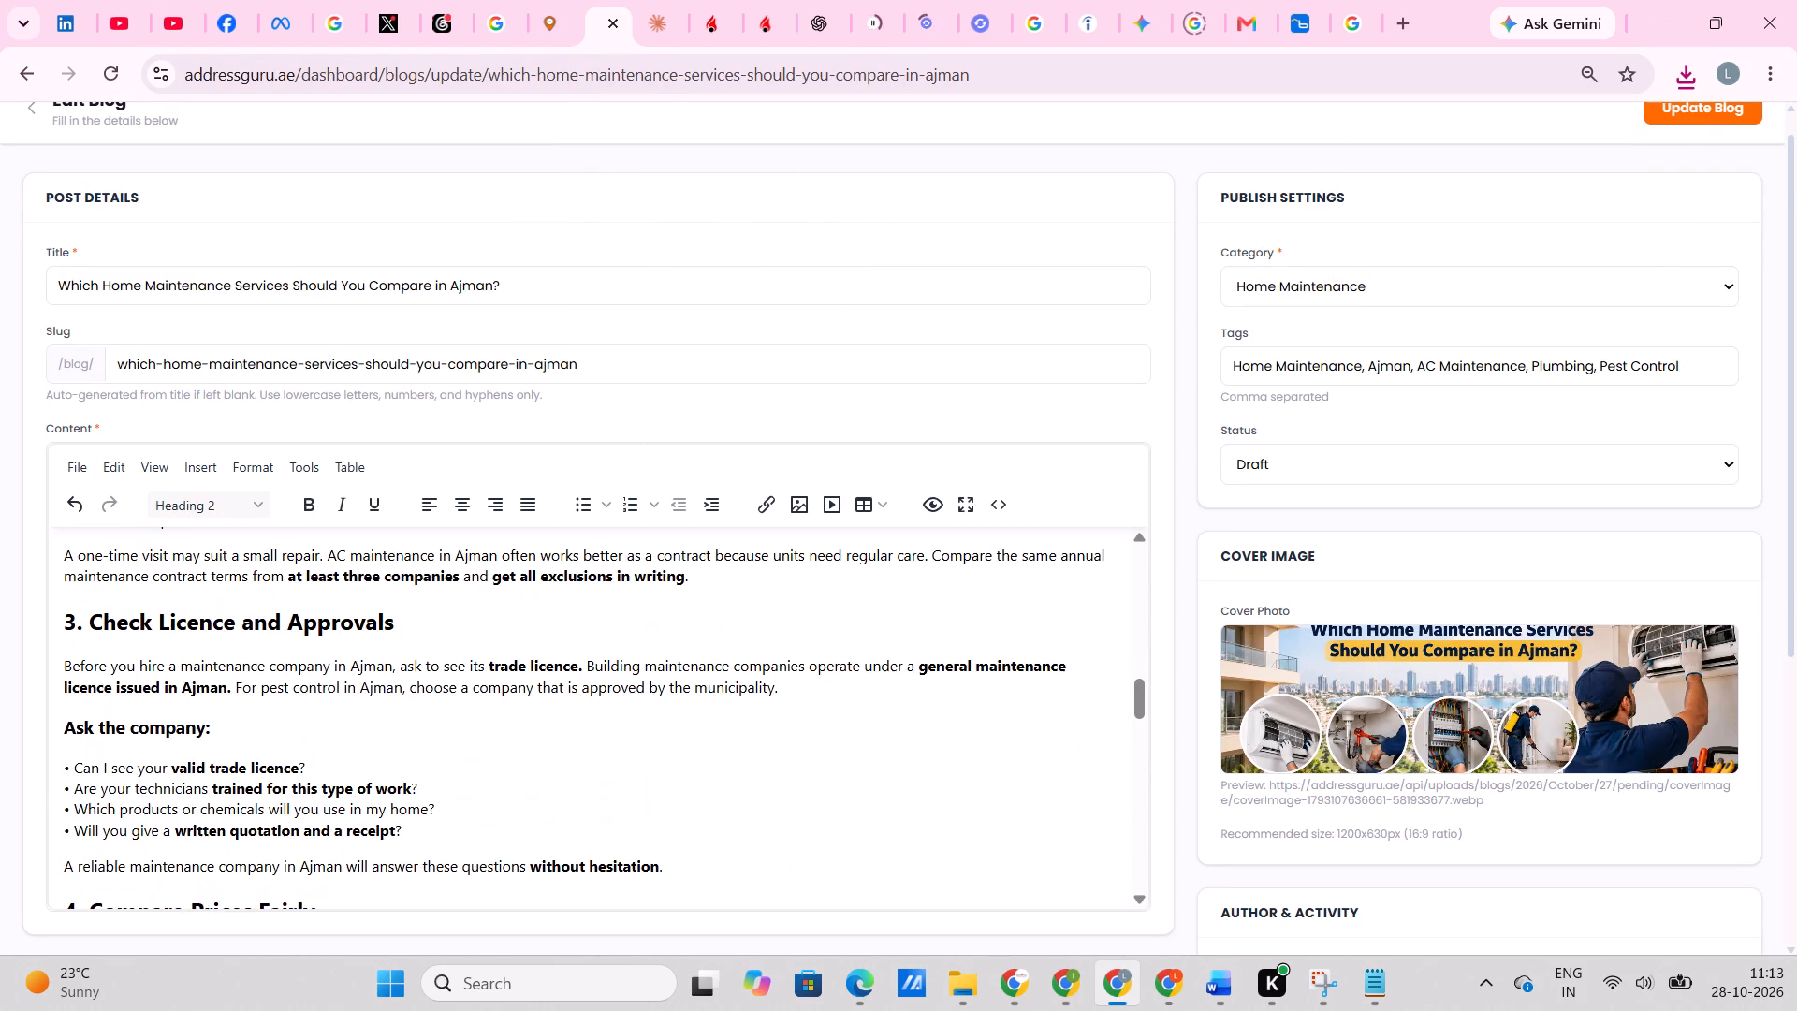
scroll(530, 671, "up", 4)
scroll(525, 674, "down", 2)
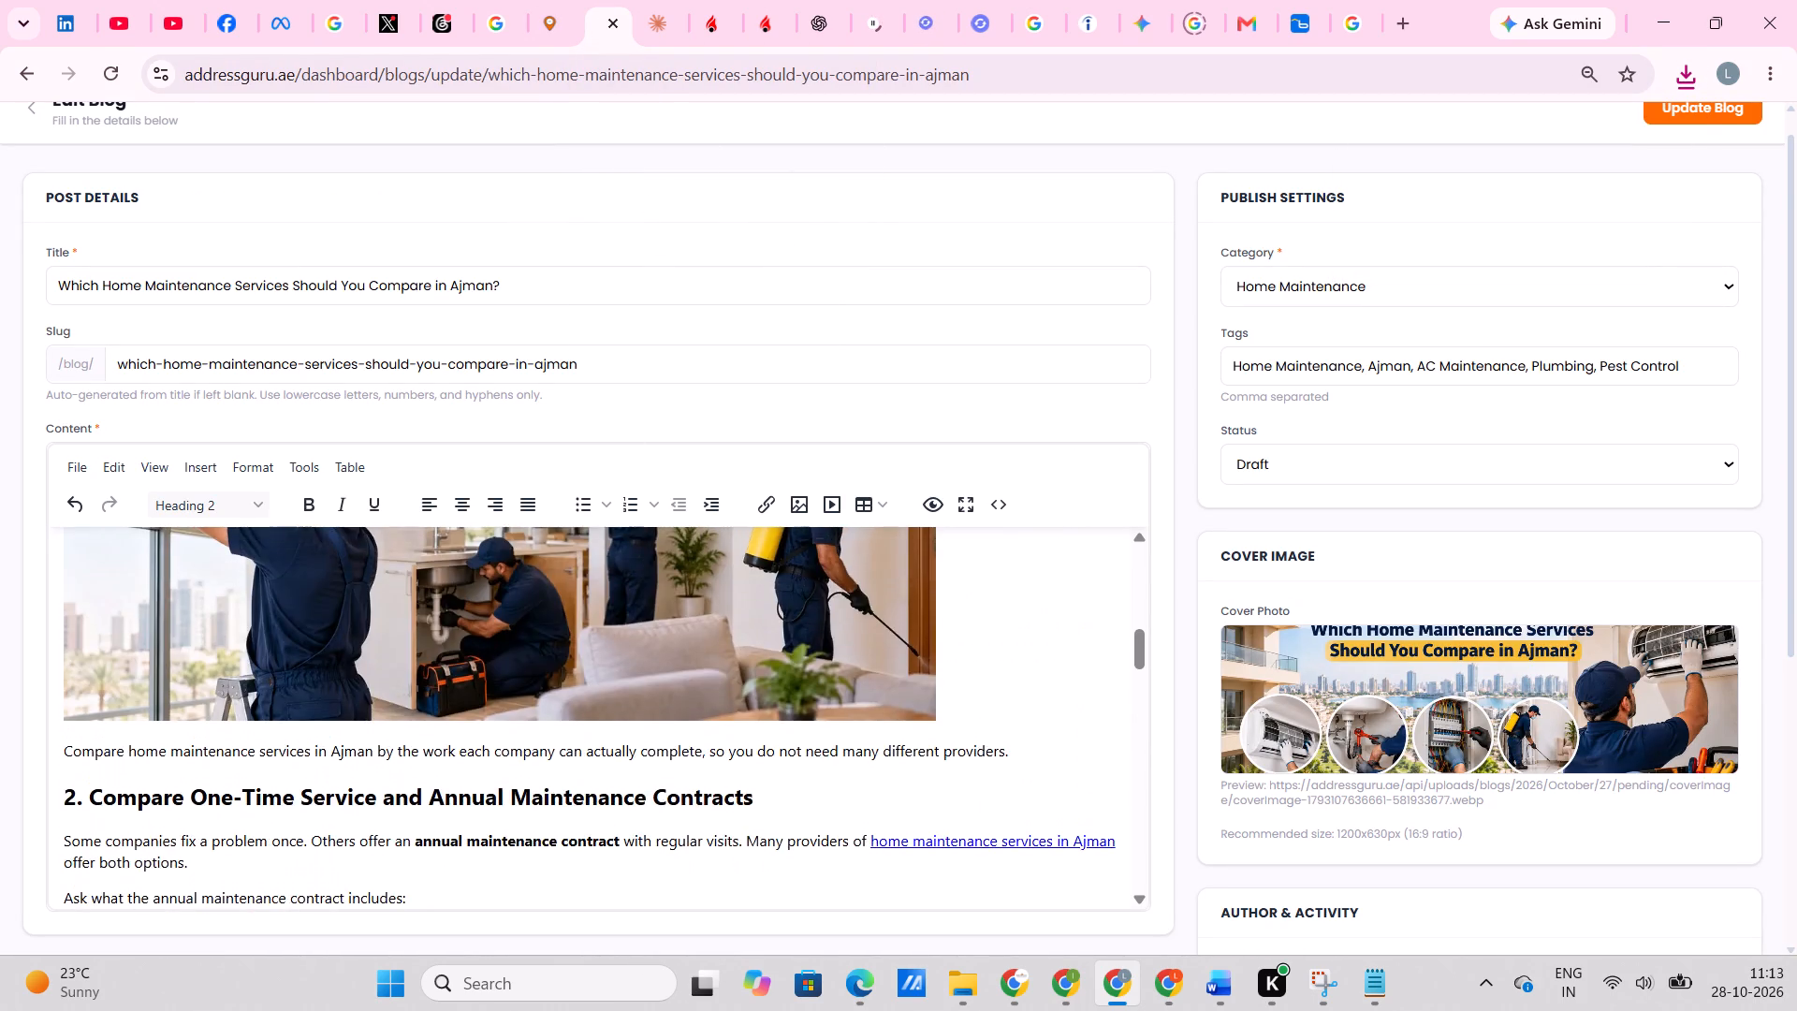
scroll(525, 674, "down", 5)
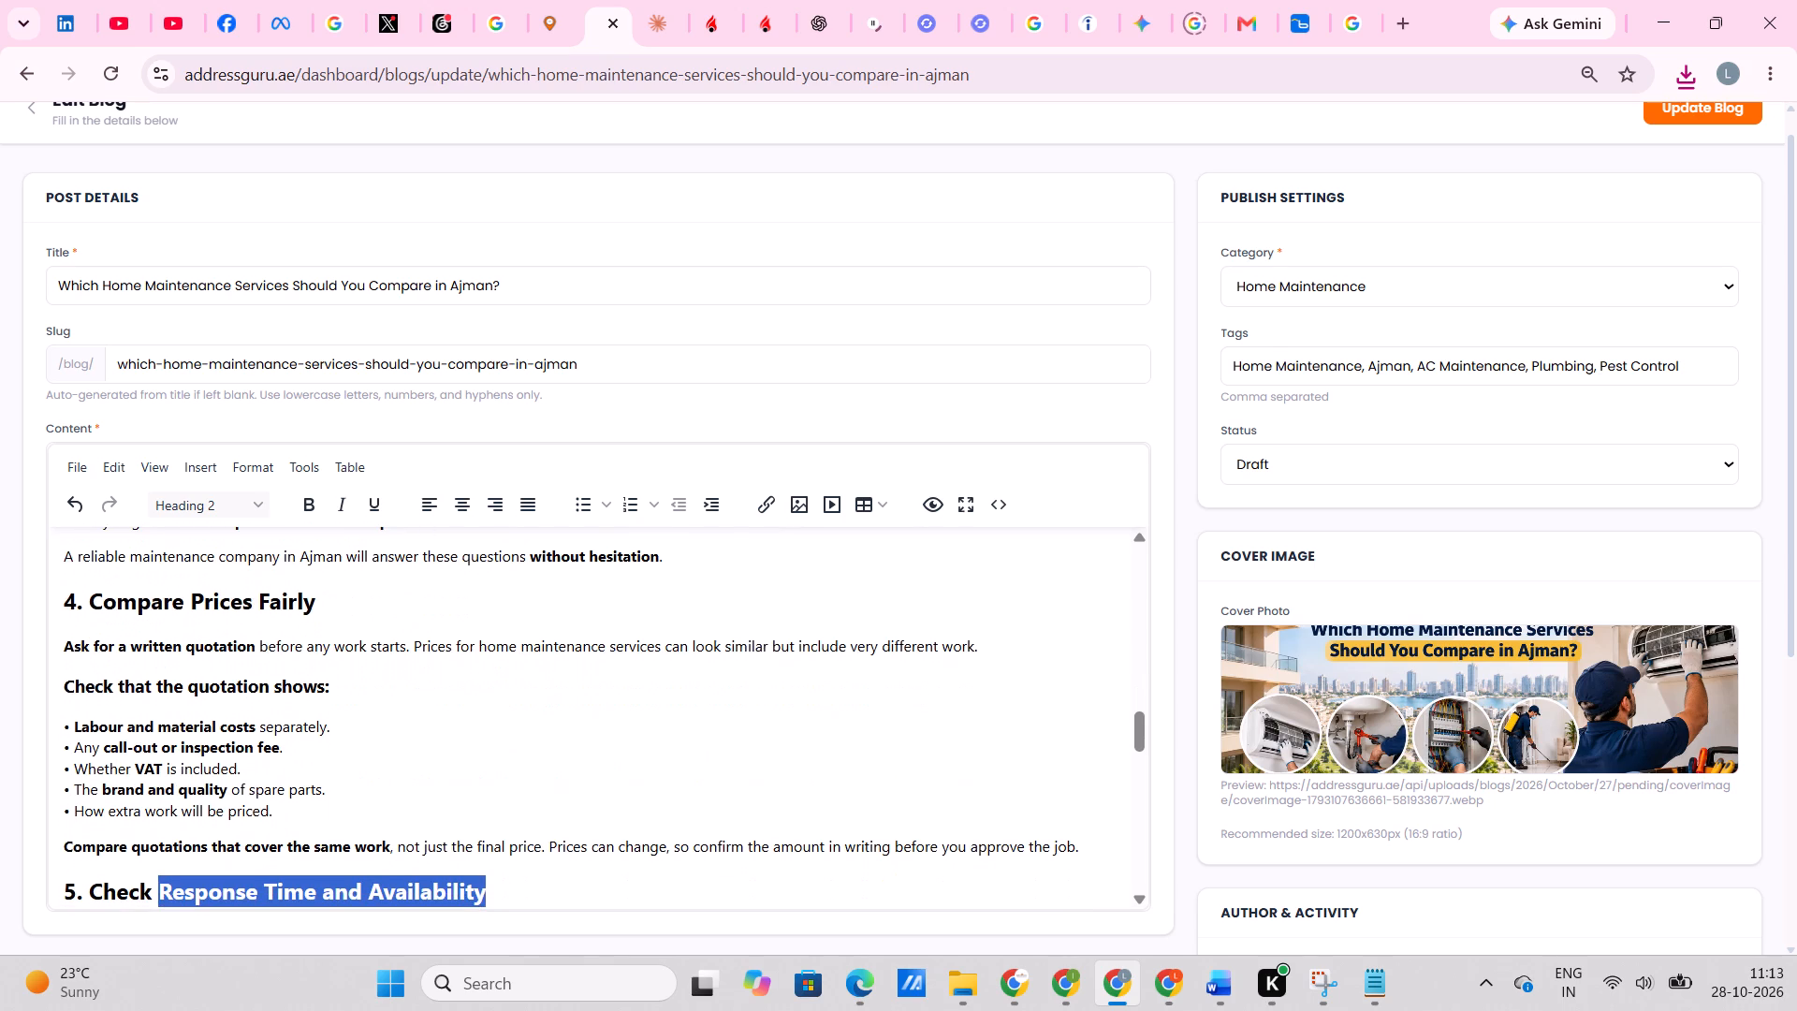
scroll(525, 676, "down", 3)
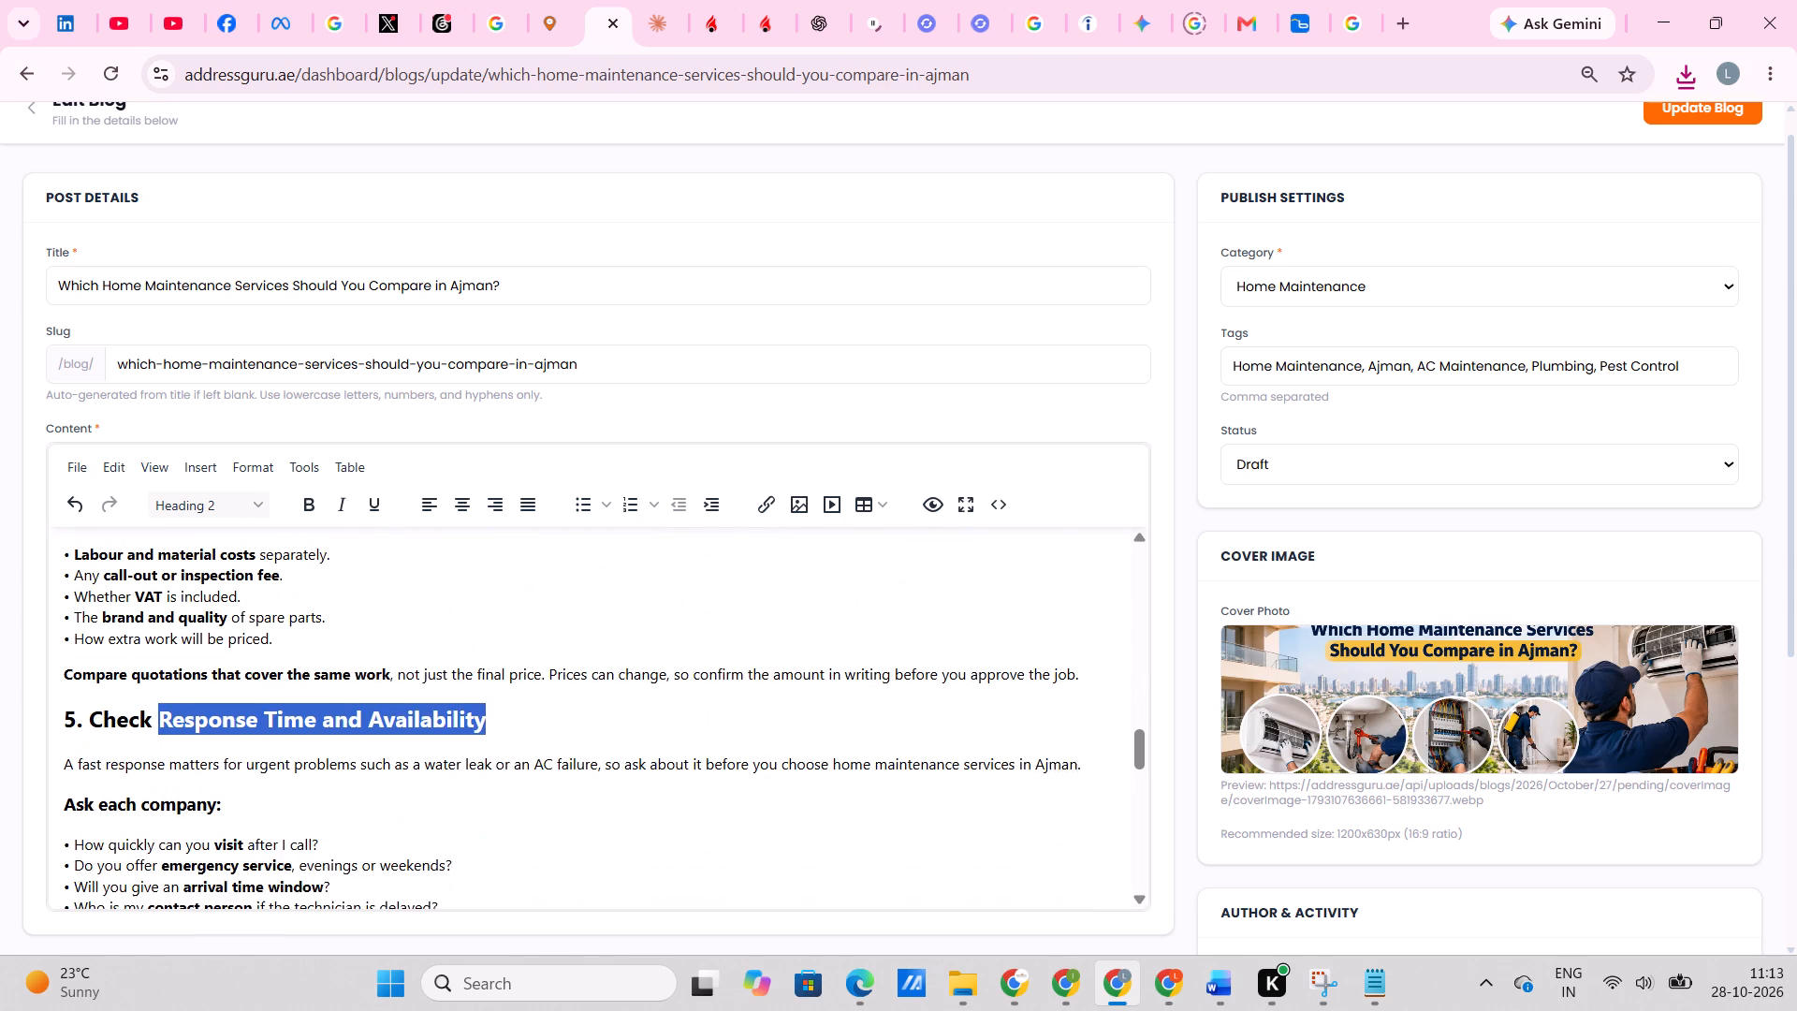
scroll(524, 677, "down", 3)
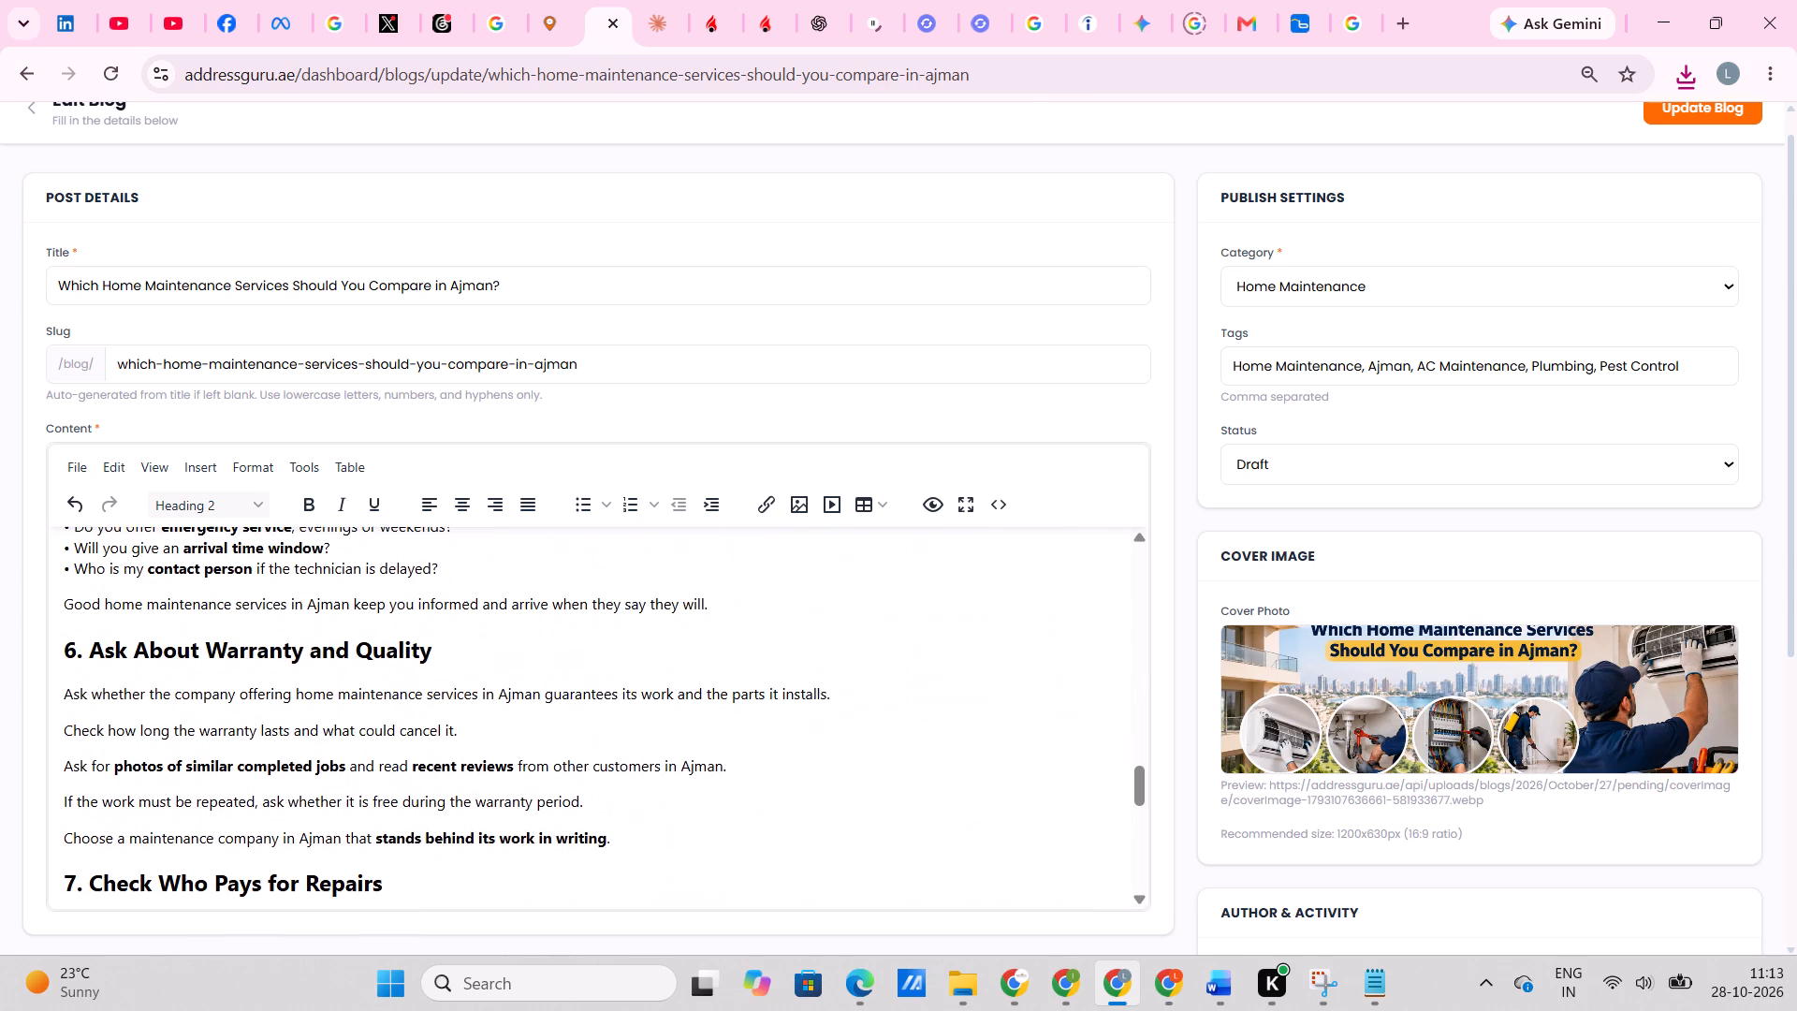
scroll(523, 677, "down", 3)
Add a blank line after the opening paragraph of section 5, Check Response Time and Availability.
scroll(523, 677, "up", 1)
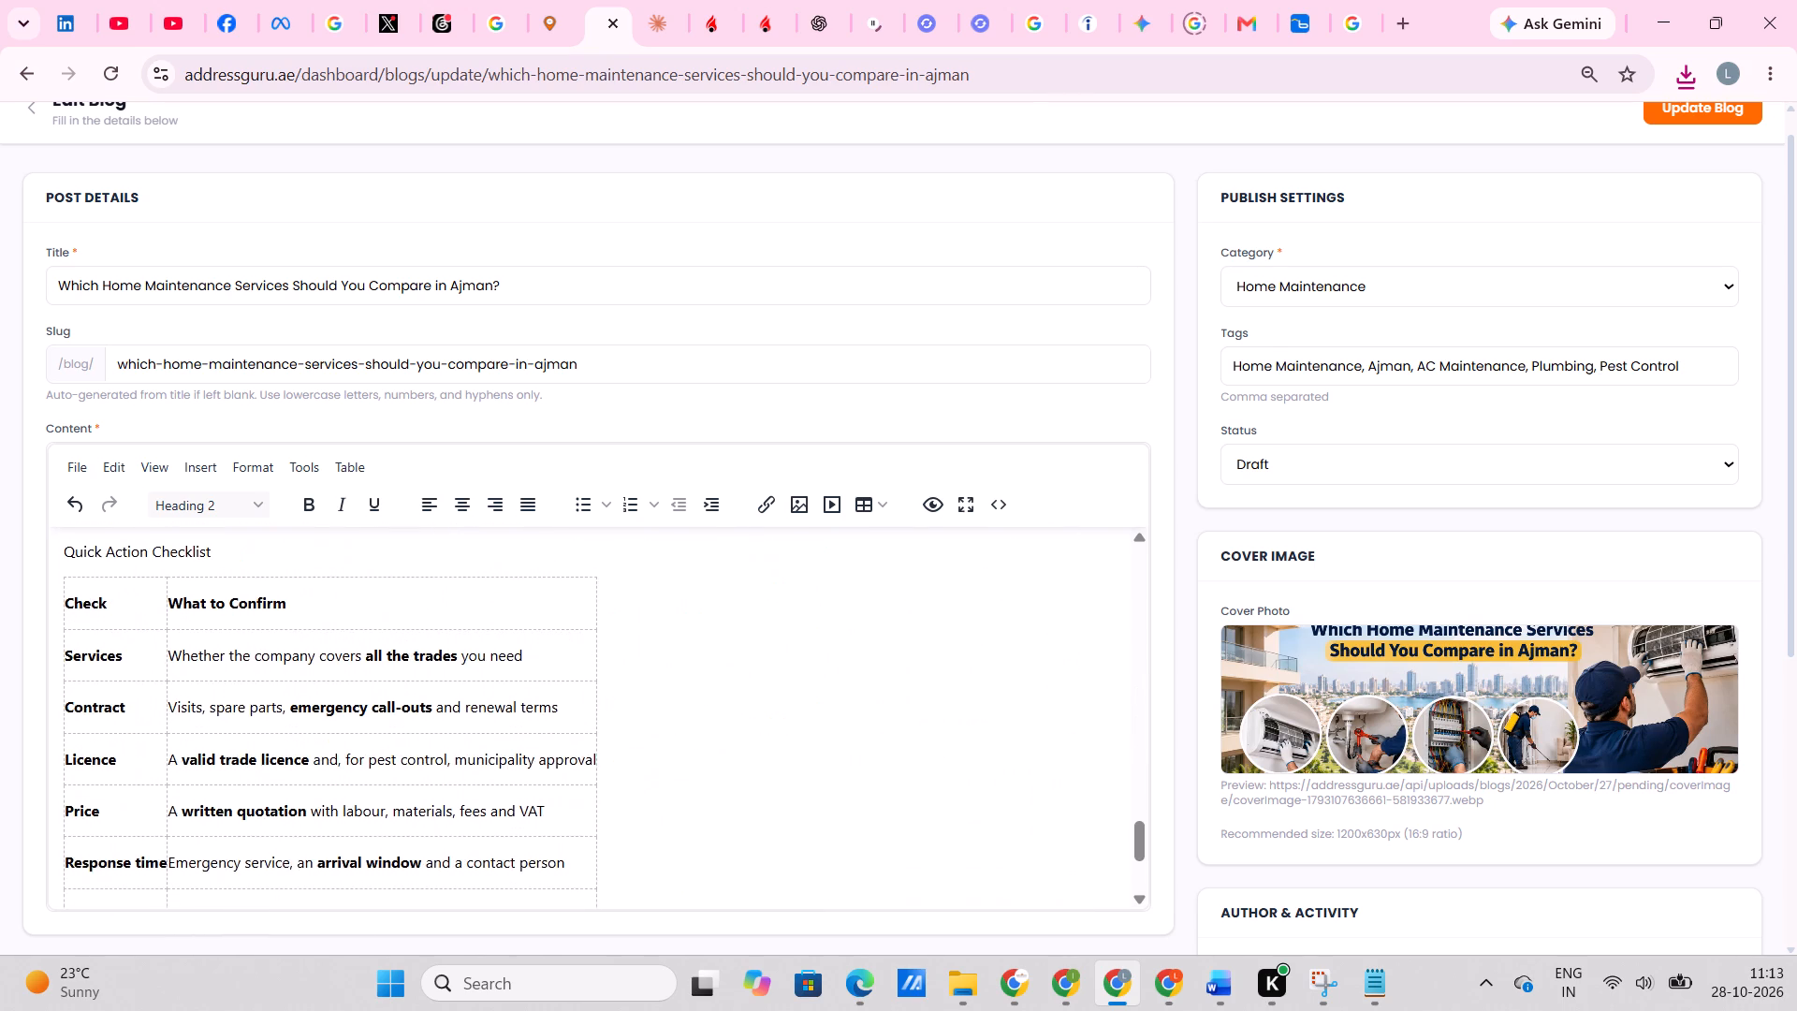
scroll(523, 677, "up", 2)
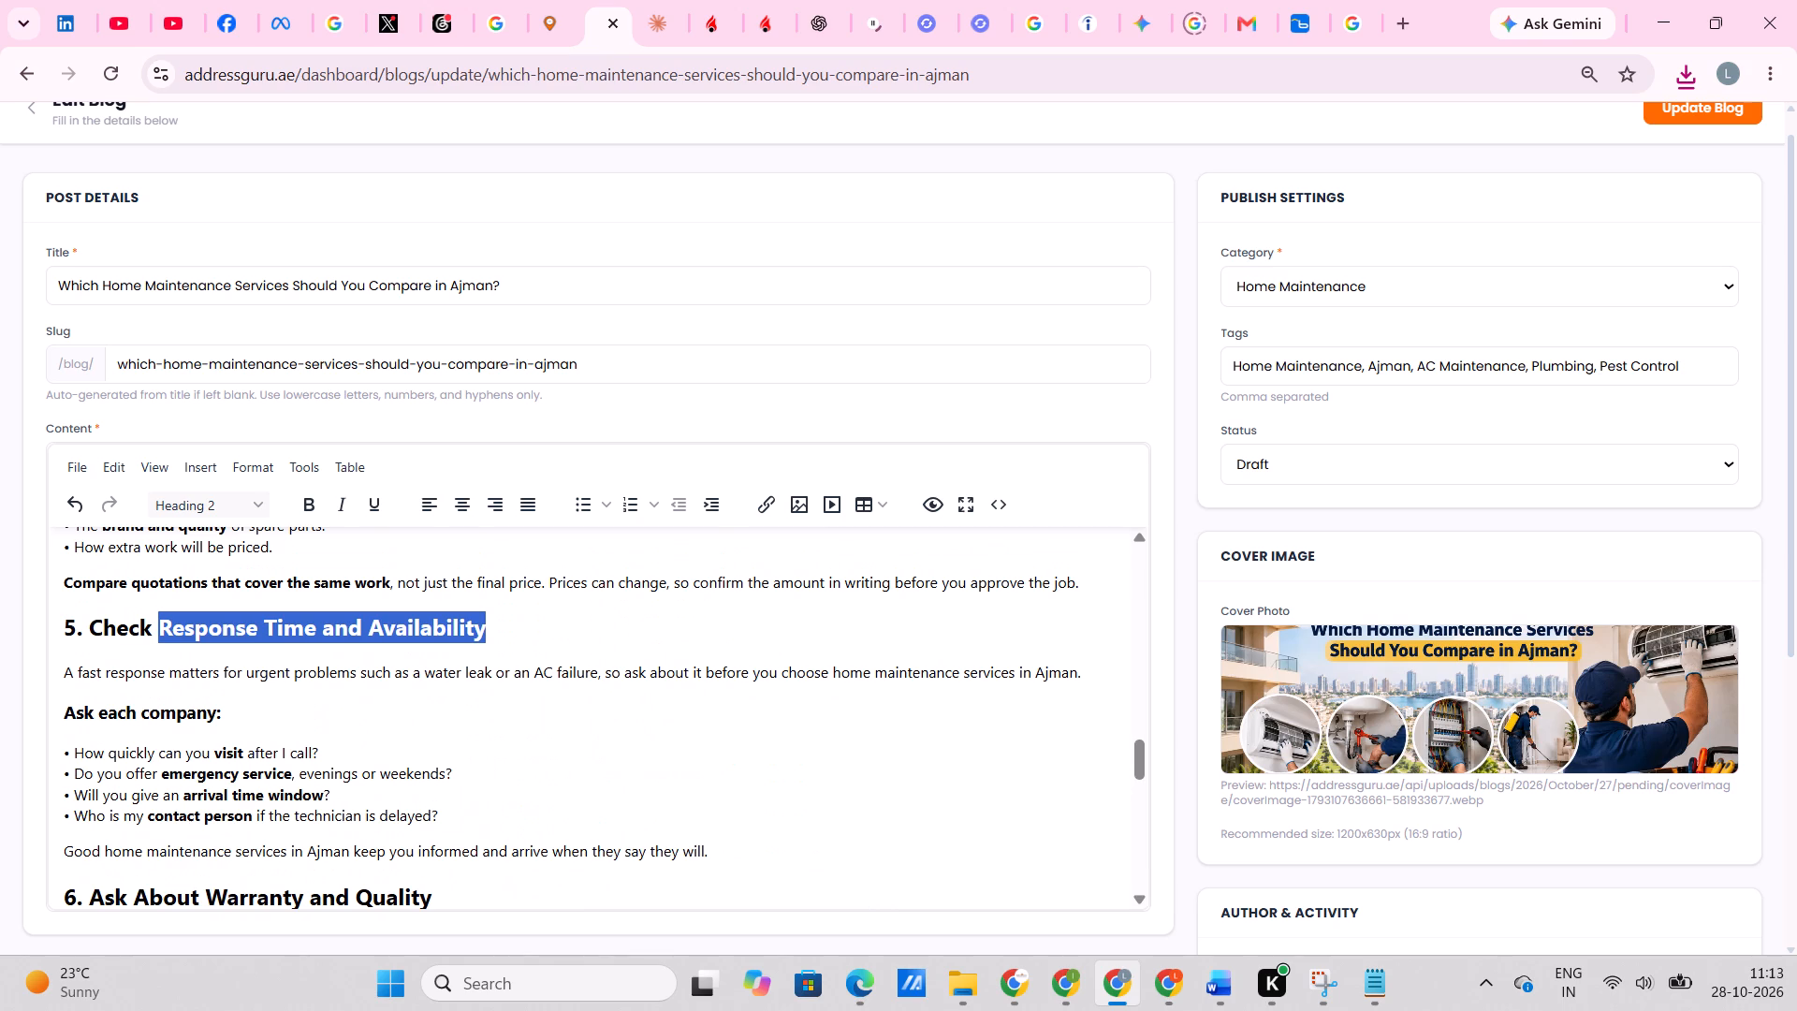
left_click(1097, 673)
key("Return")
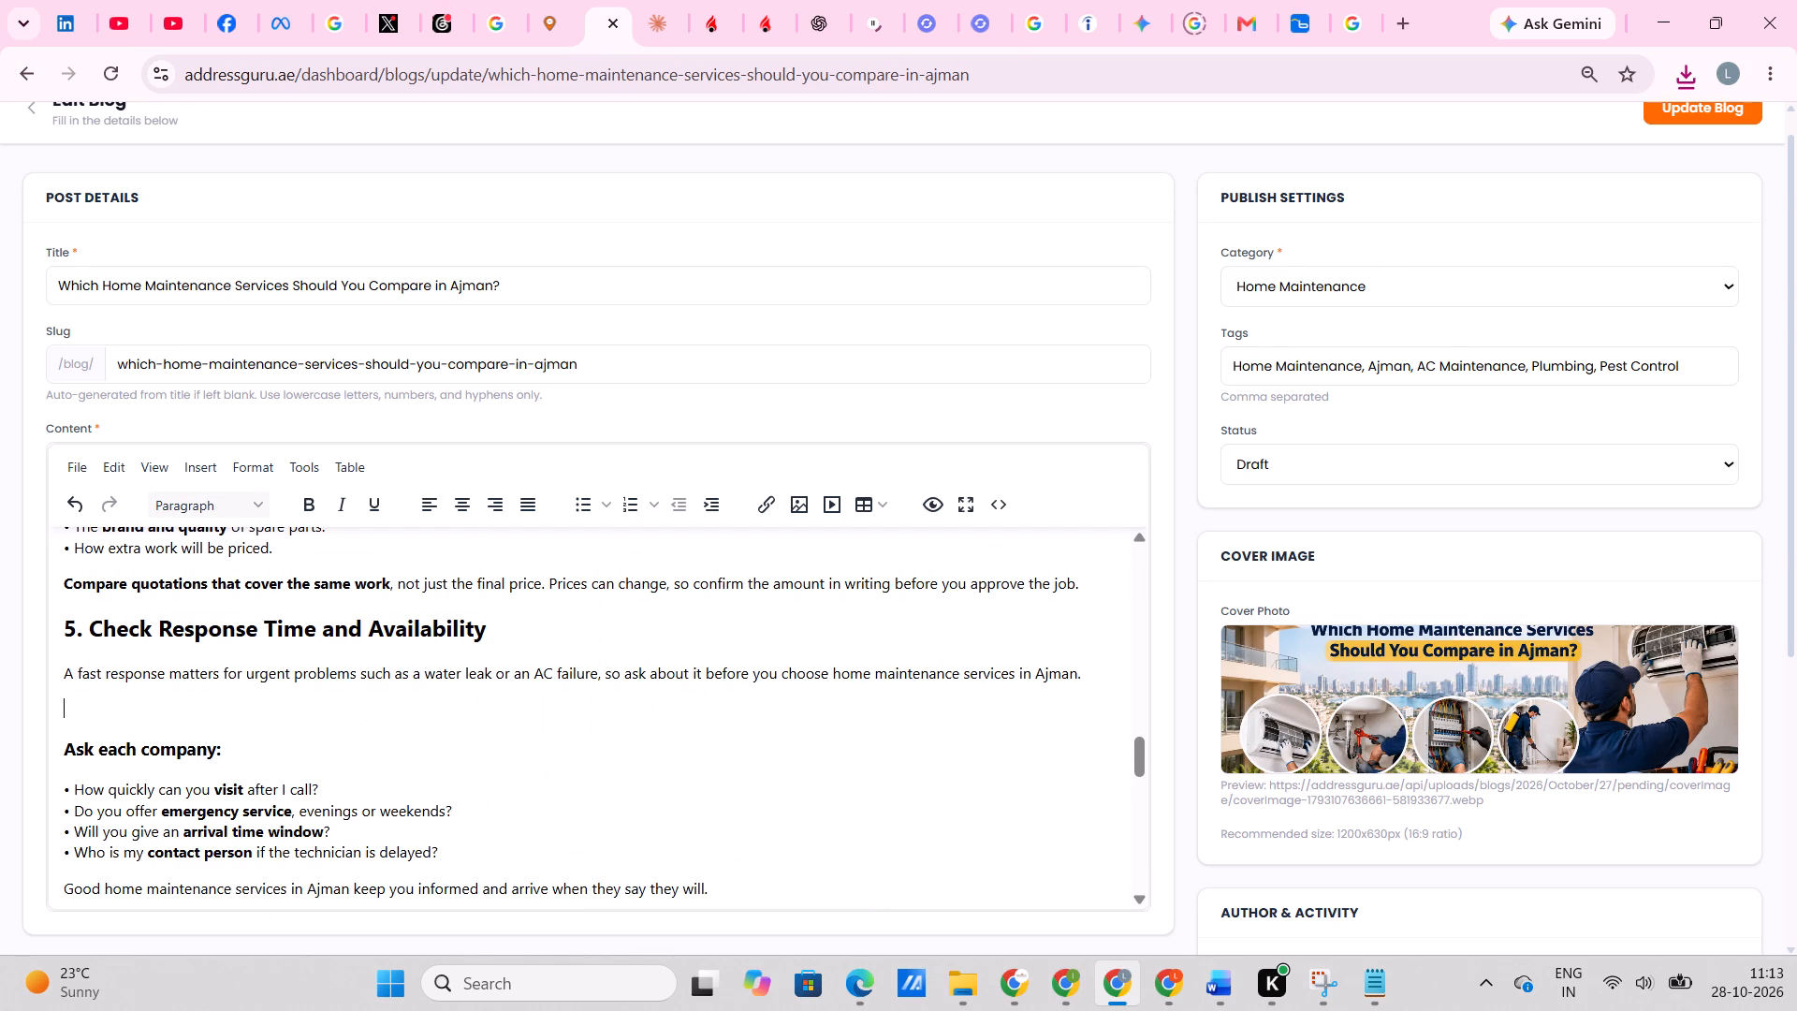
Merge the first two blog tags into the single tag "Home Maintenance Ajman".
left_click(1368, 366)
key("BackSpace")
key("BackSpace")
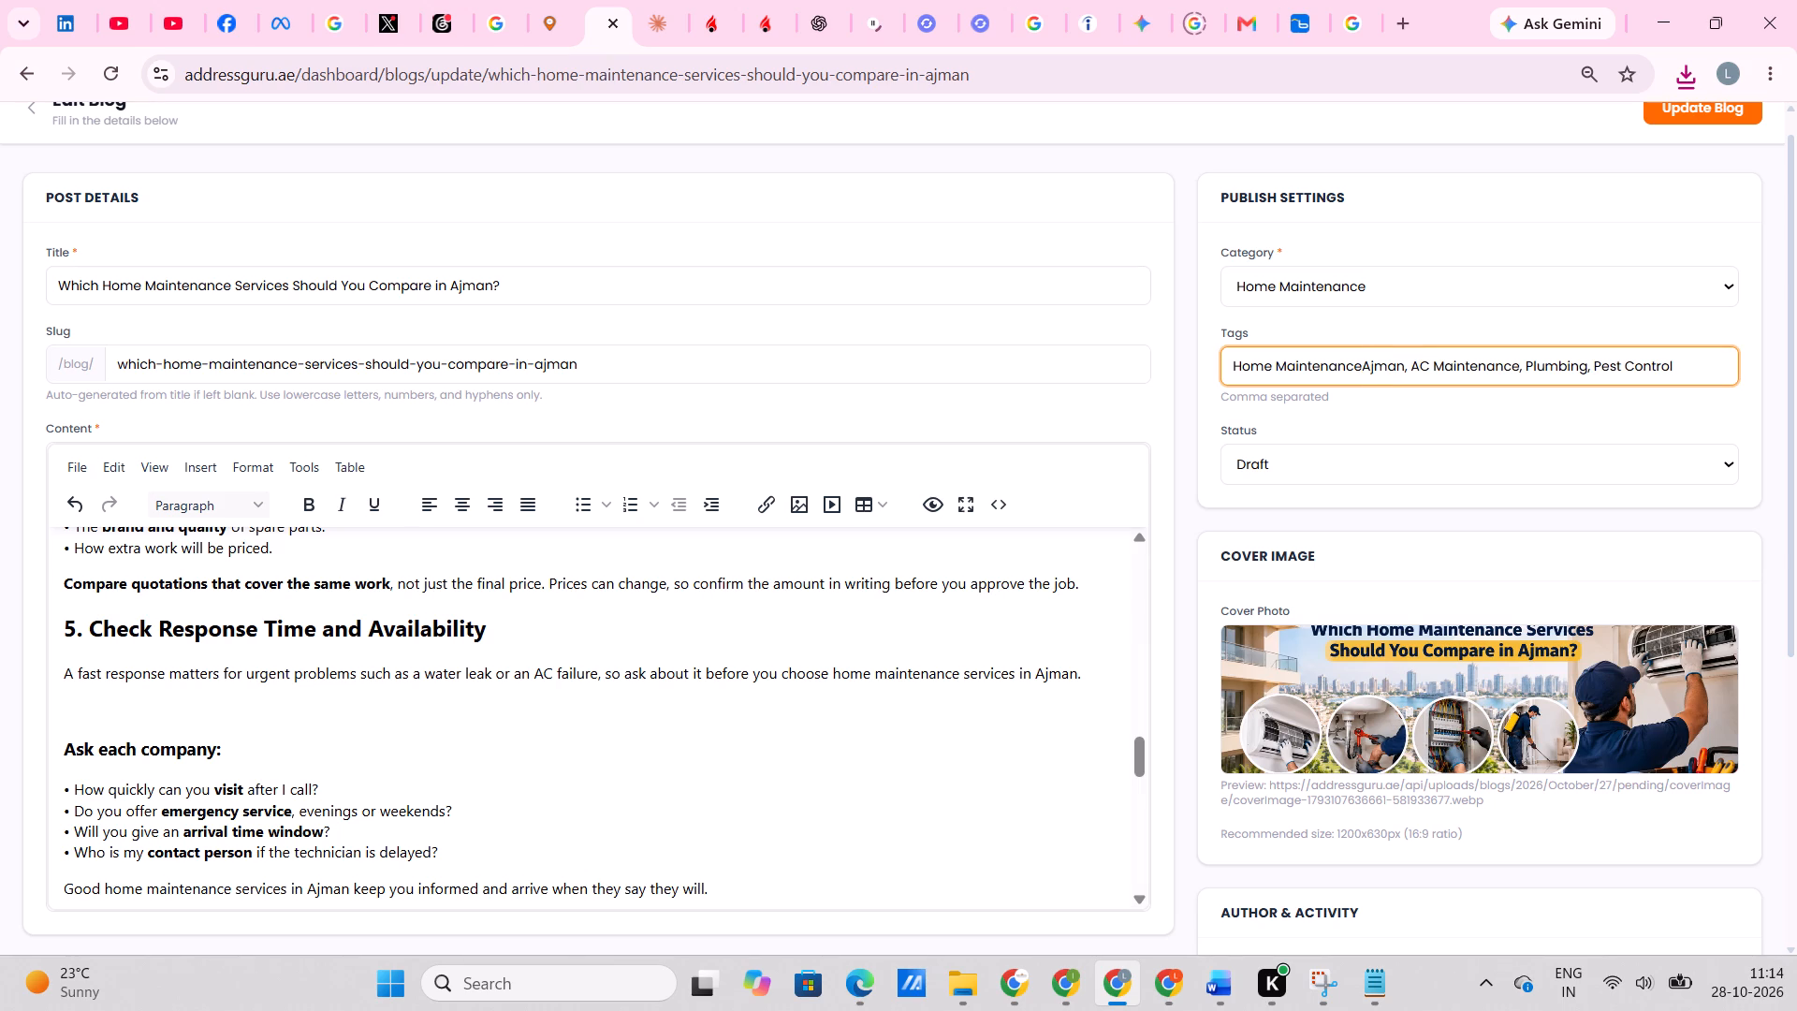
key("space")
Insert the WebP receptionist image on section 5's blank line, using the copied tag "Home Maintenance Ajman" as alternative description and a width of 900.
left_click_drag(1407, 372, 1294, 380)
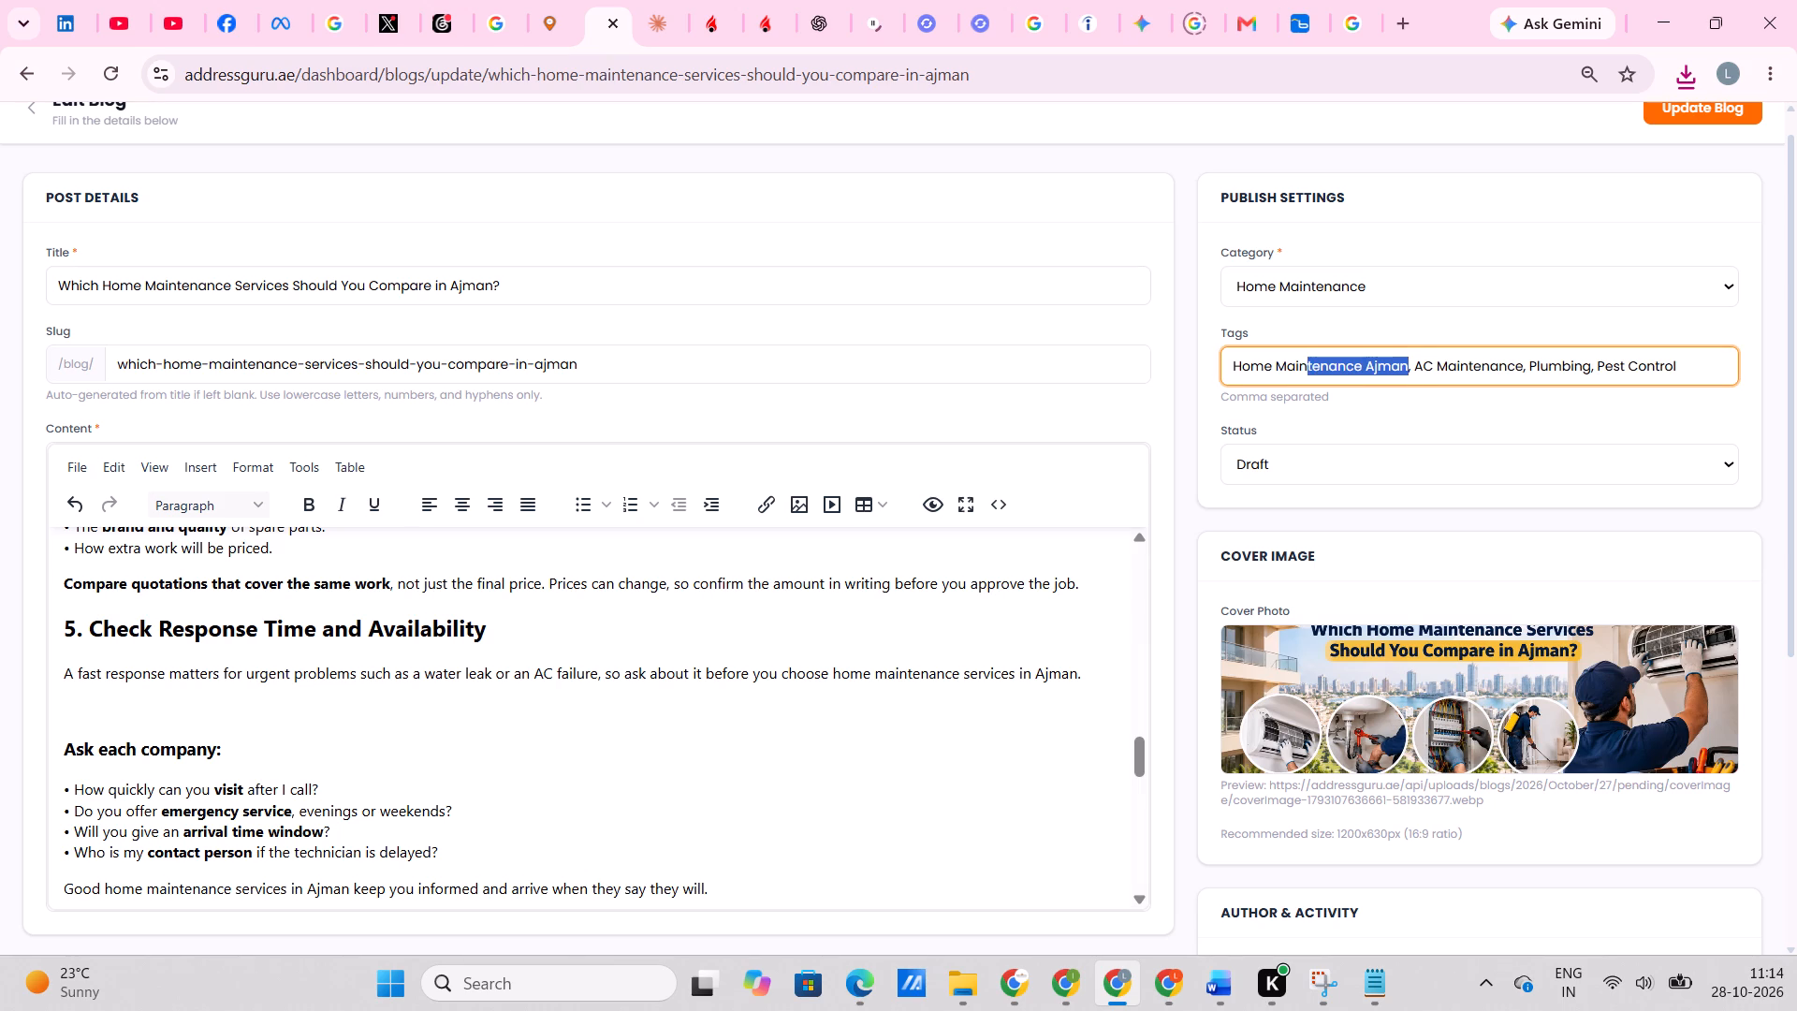
left_click_drag(1294, 380, 1236, 387)
key("ctrl+c")
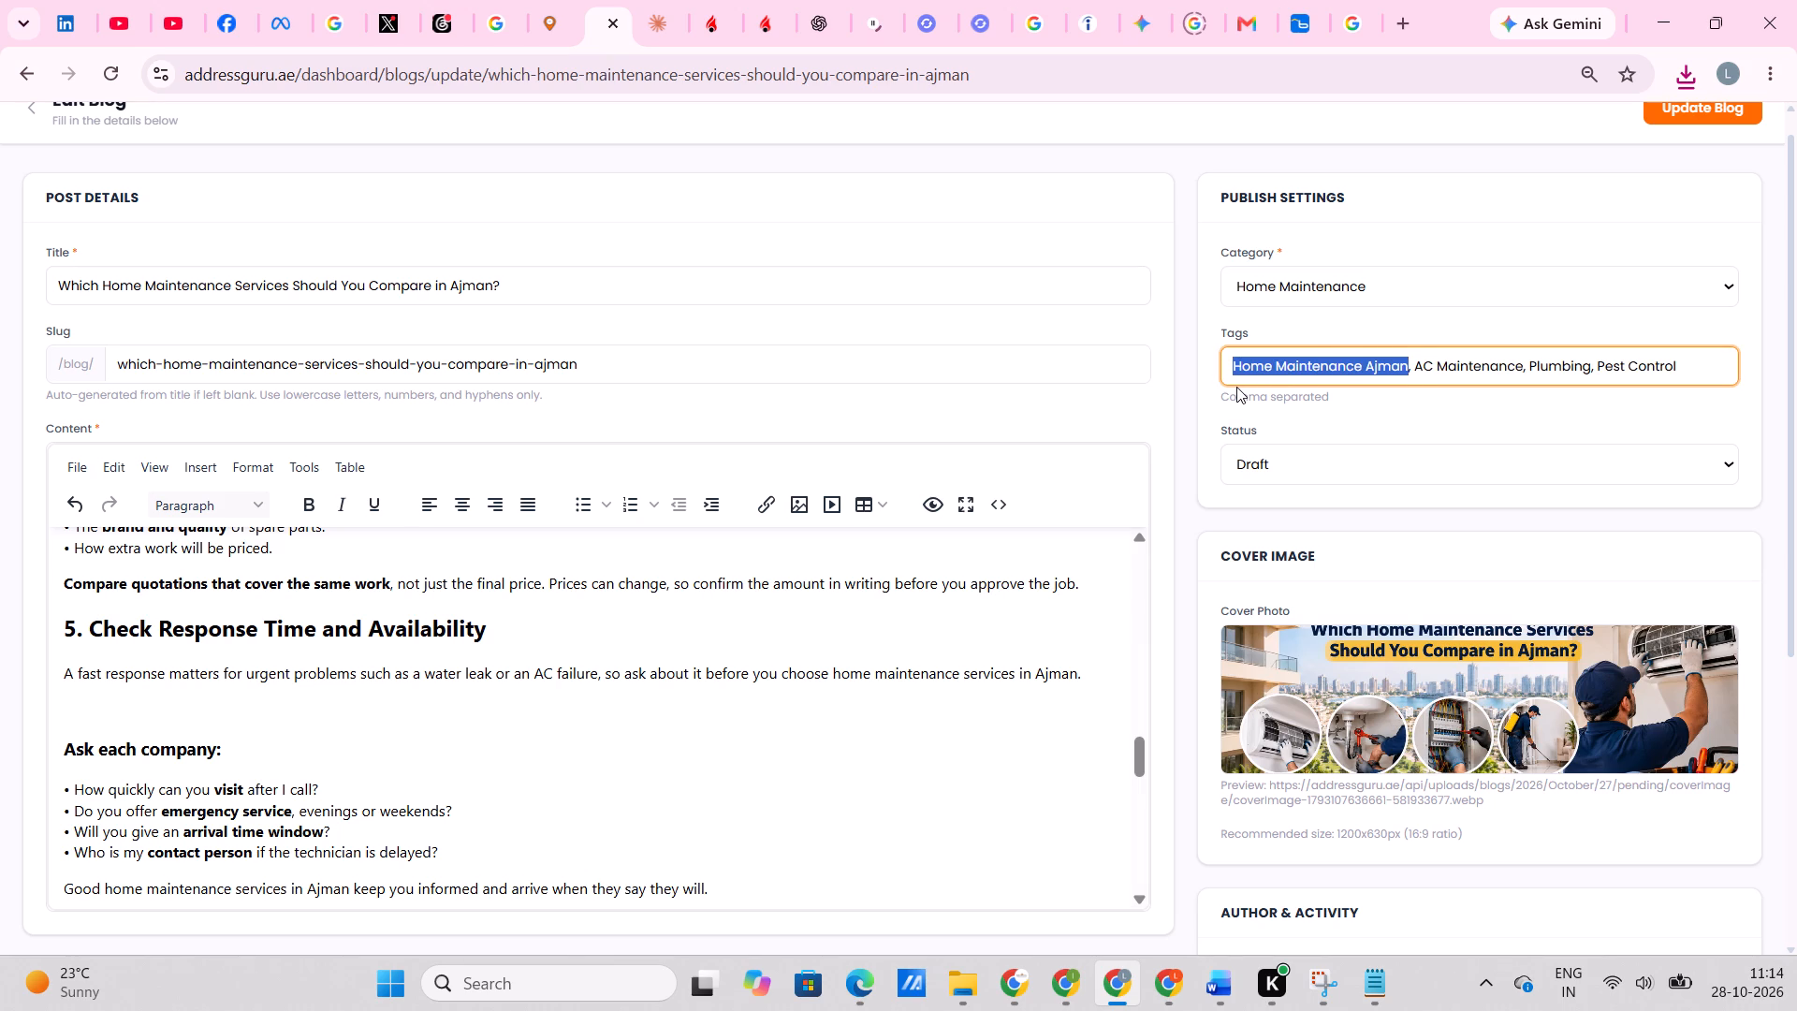
left_click(824, 708)
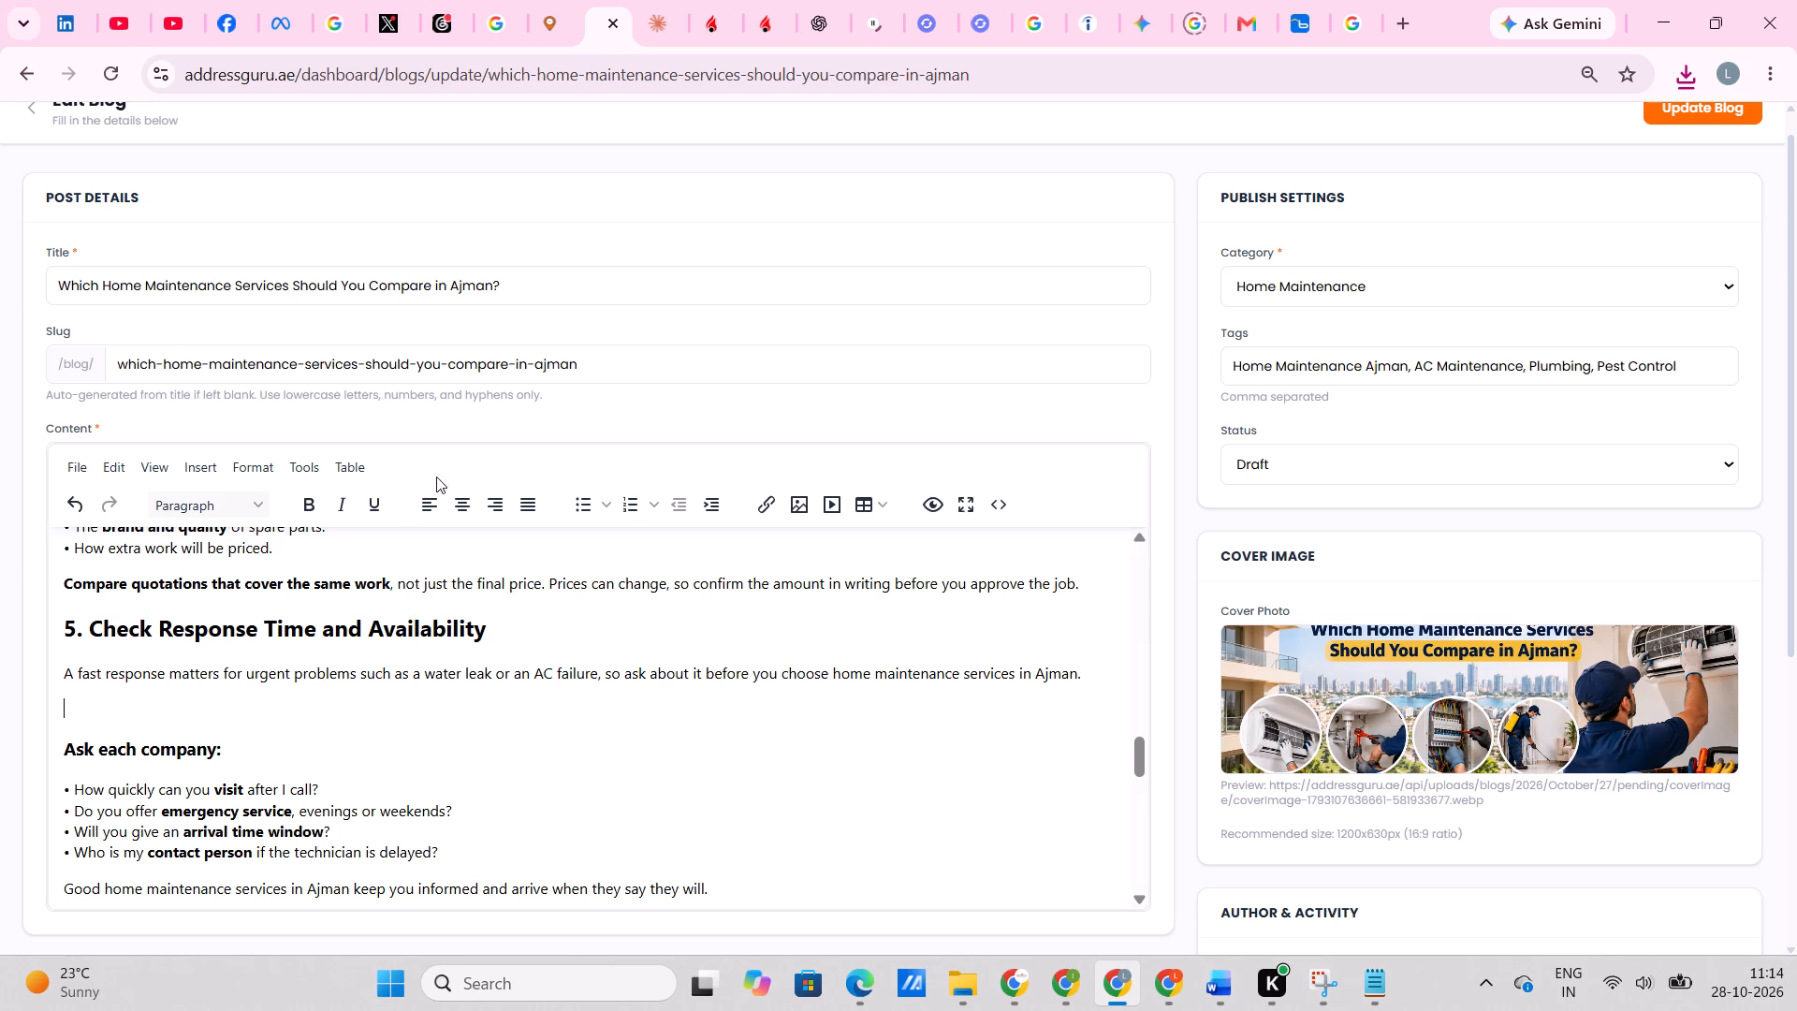
left_click(796, 506)
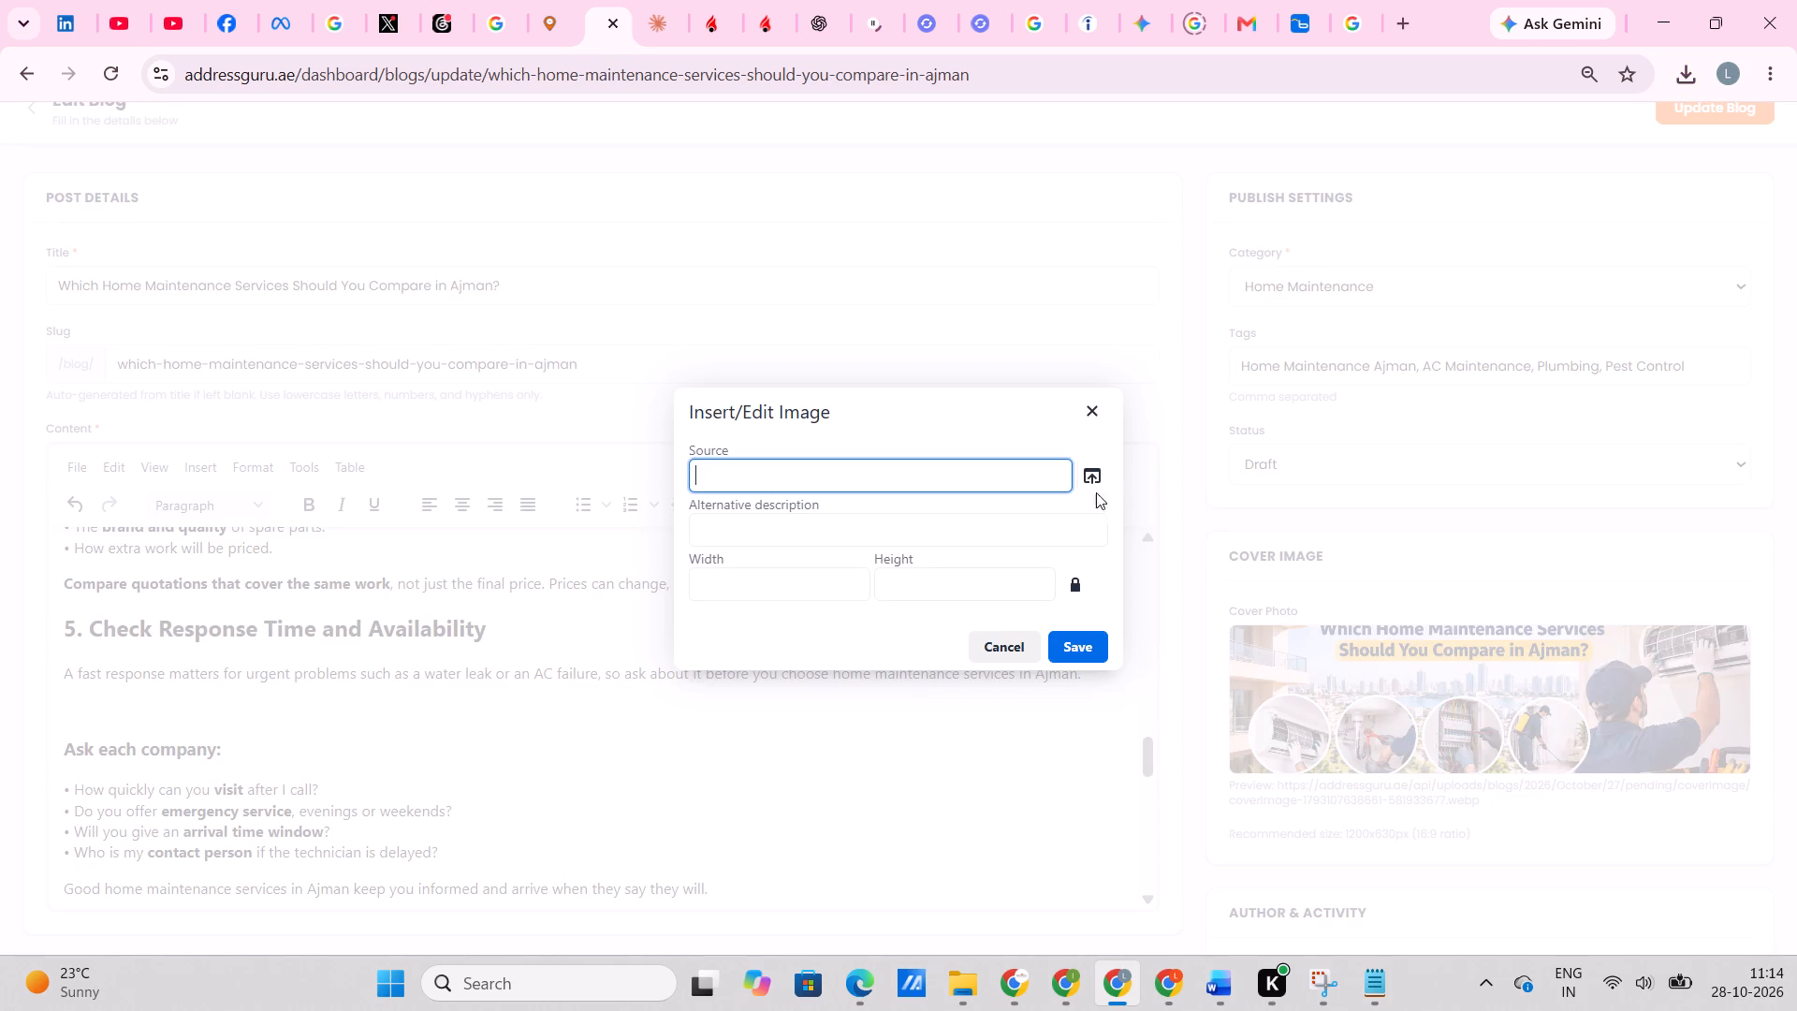
left_click(1095, 479)
left_click(286, 264)
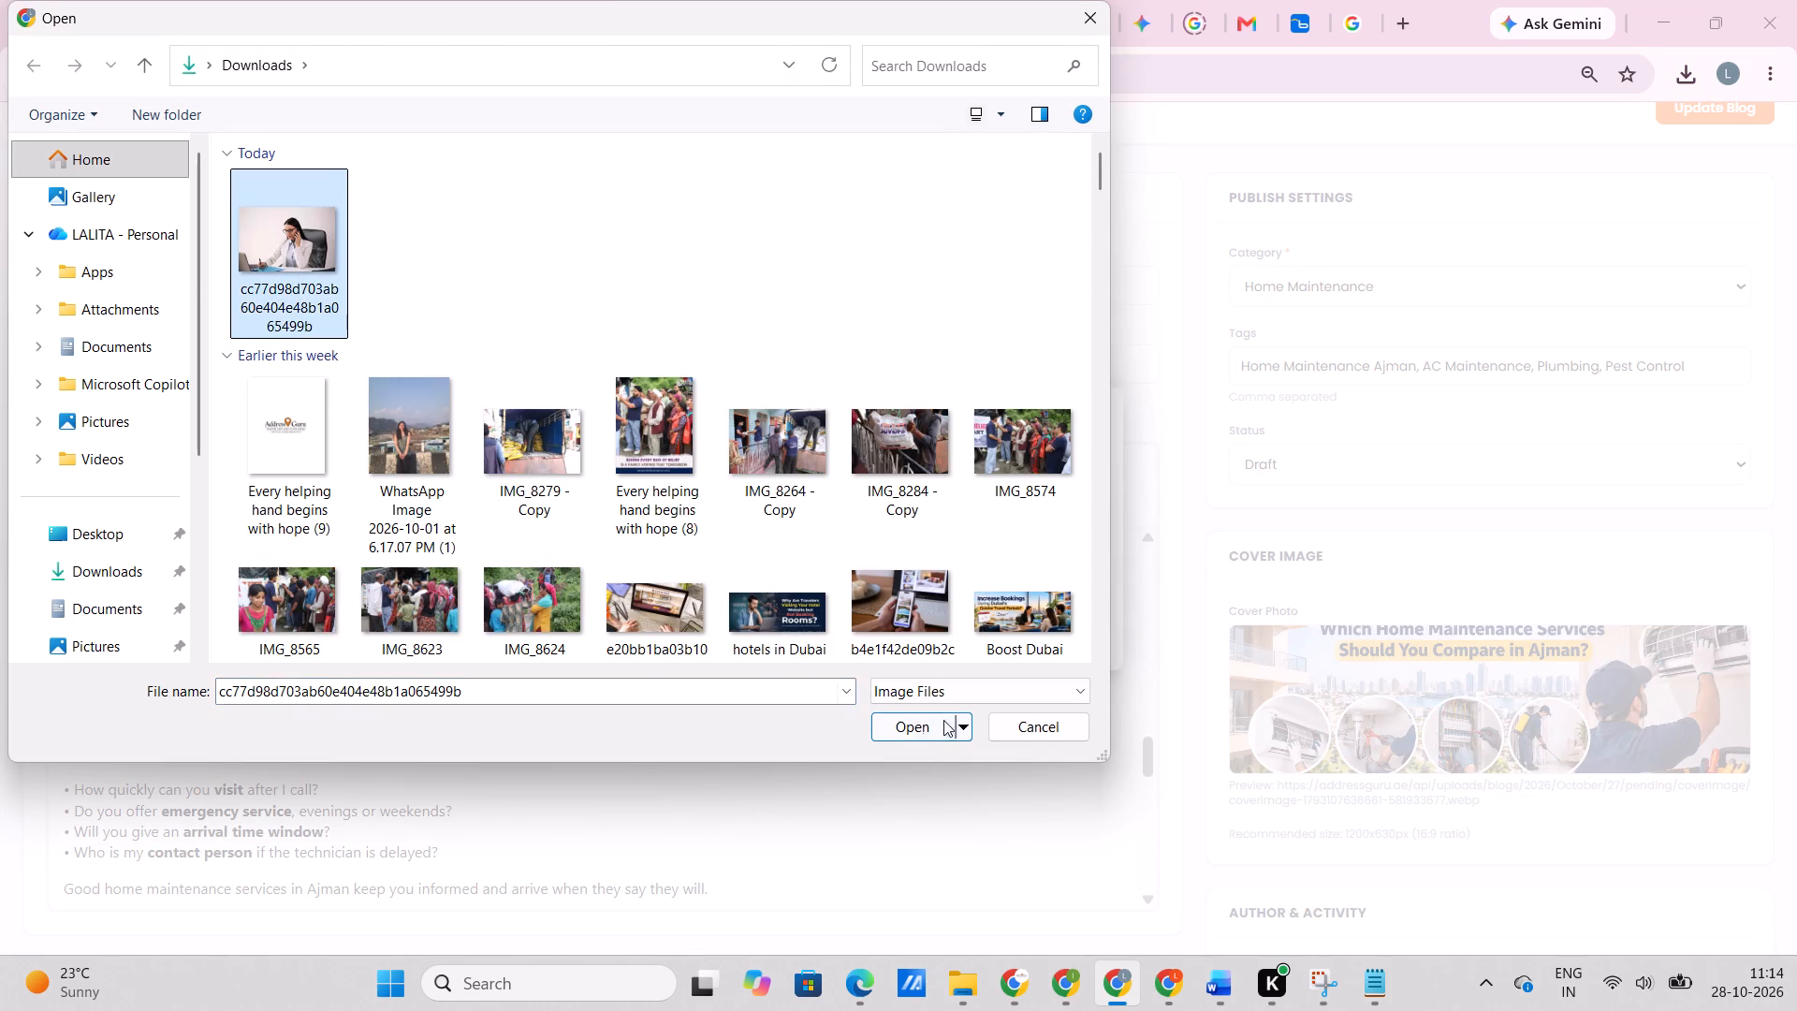
left_click(921, 723)
left_click(881, 537)
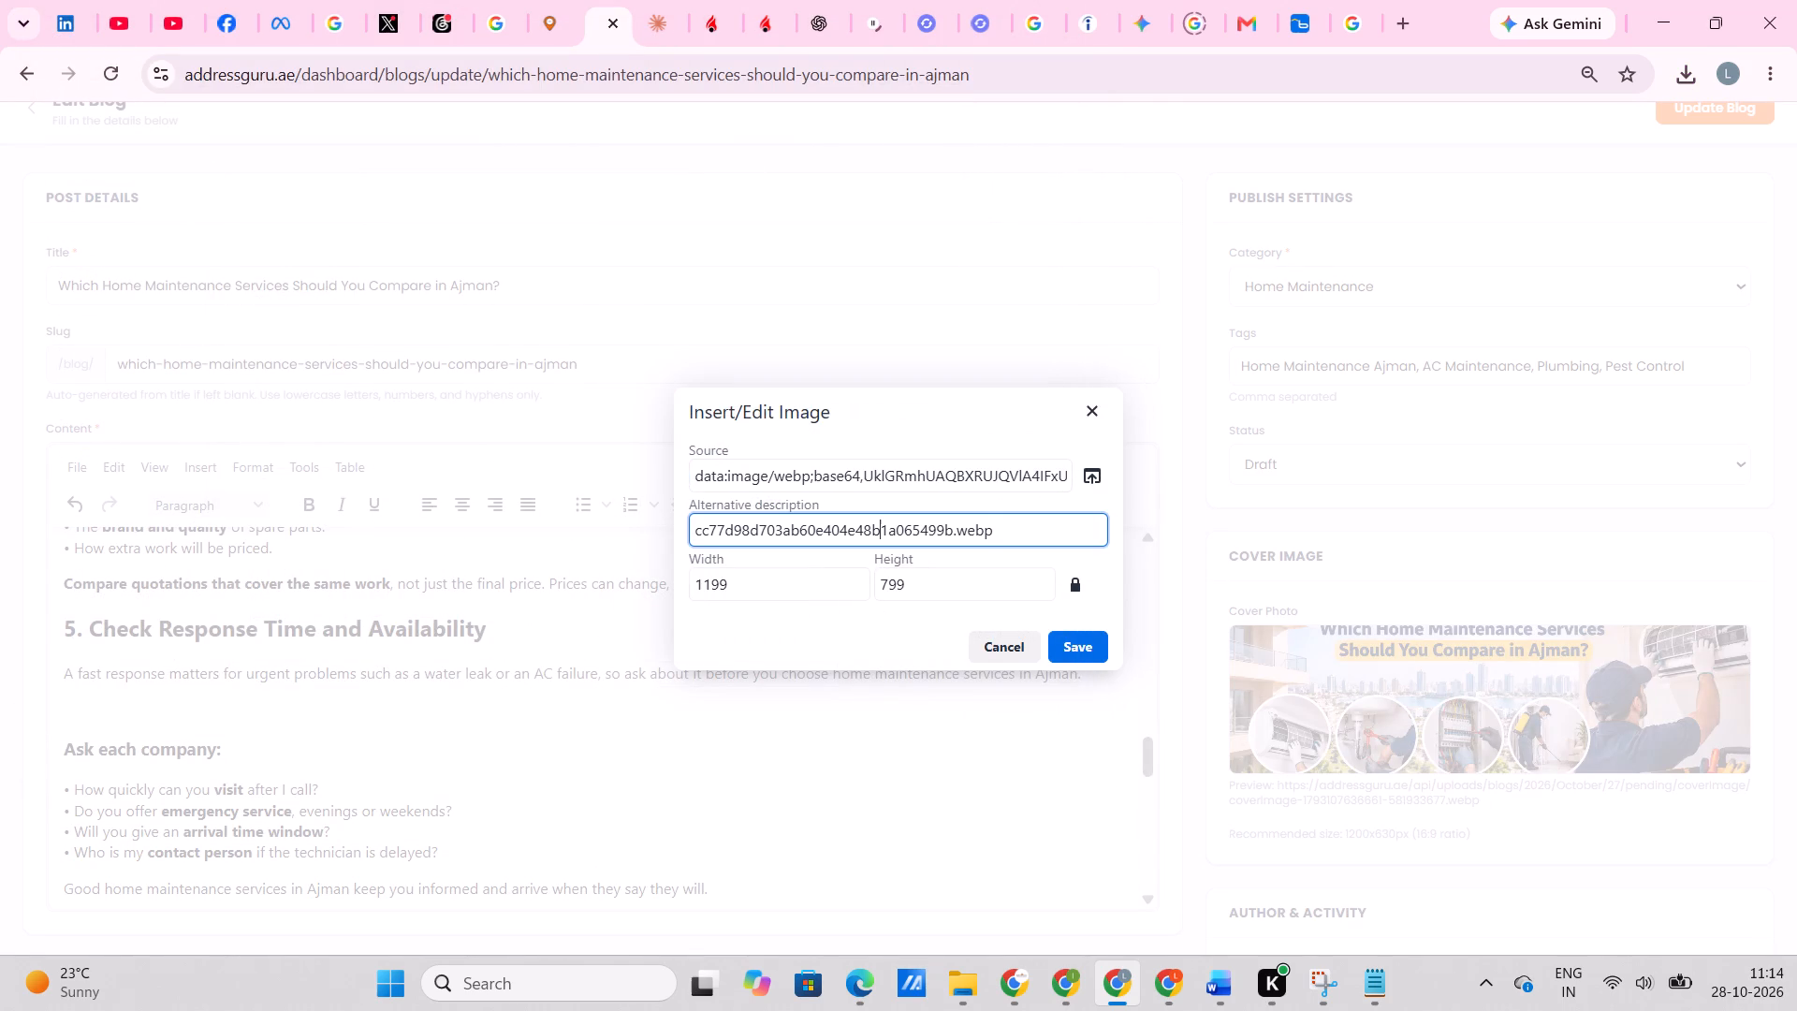
key("ctrl+a")
key("ctrl+v")
left_click_drag(811, 587, 542, 607)
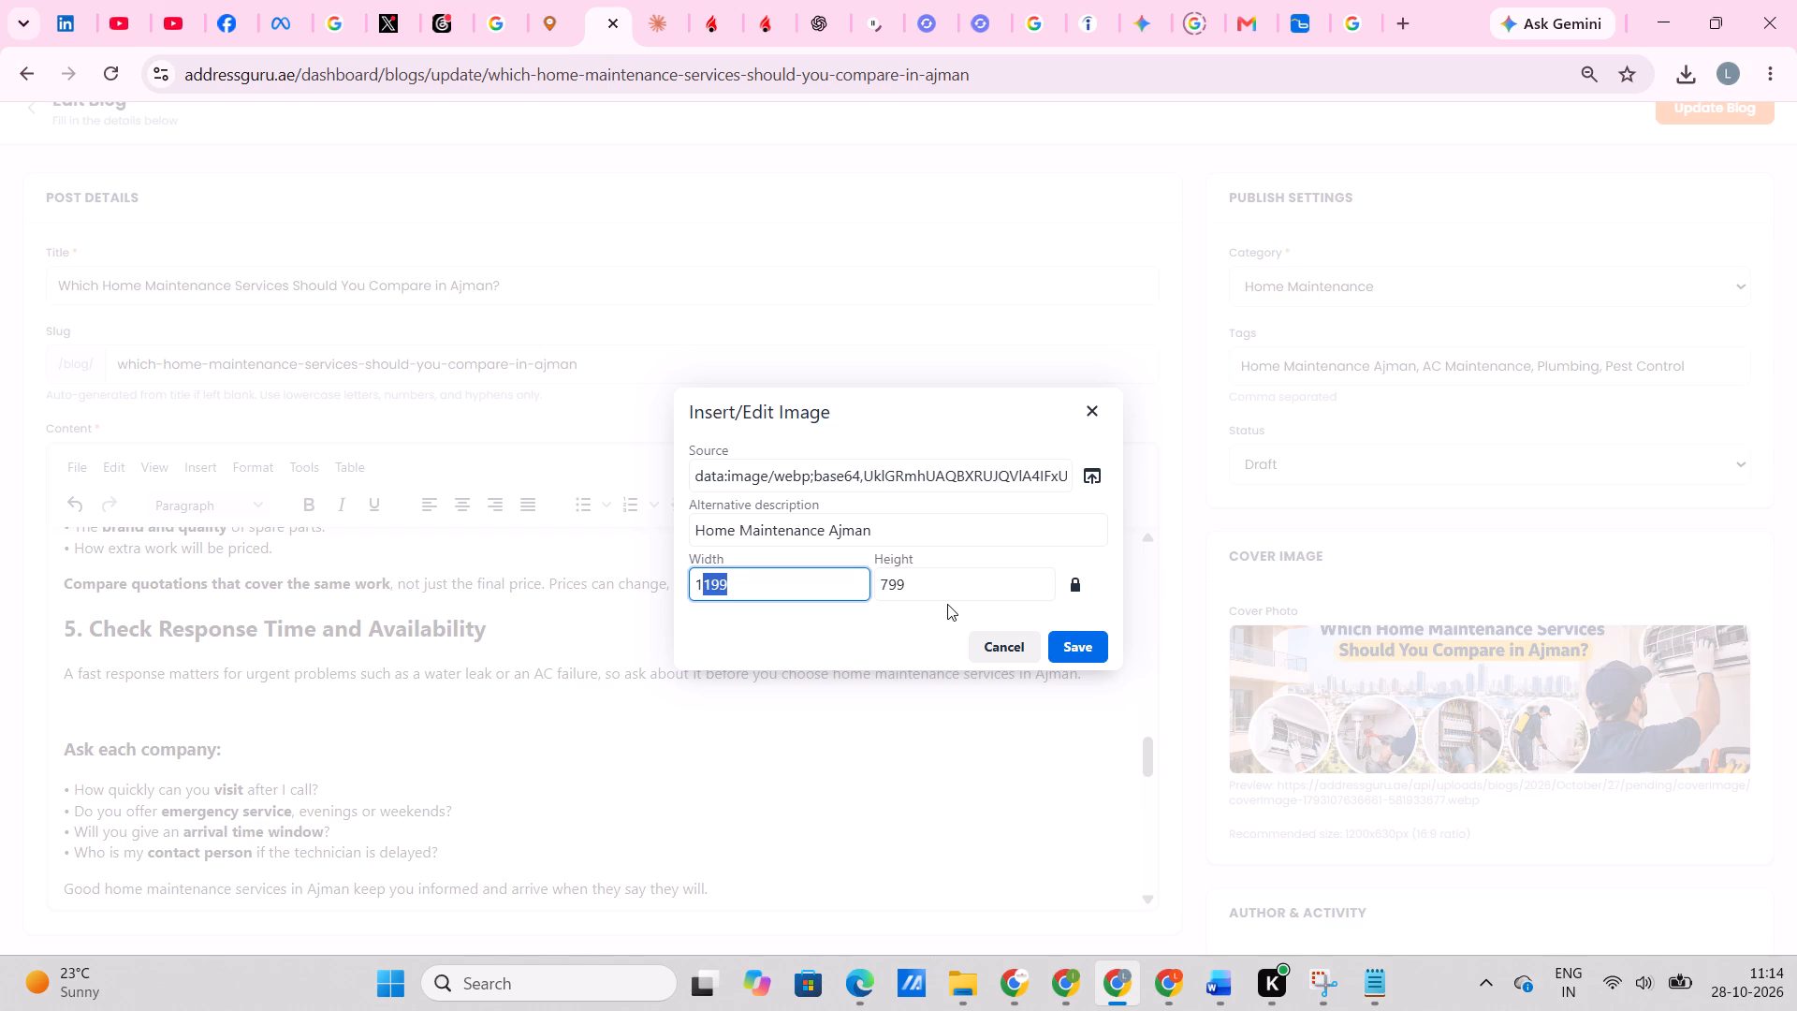
type("900")
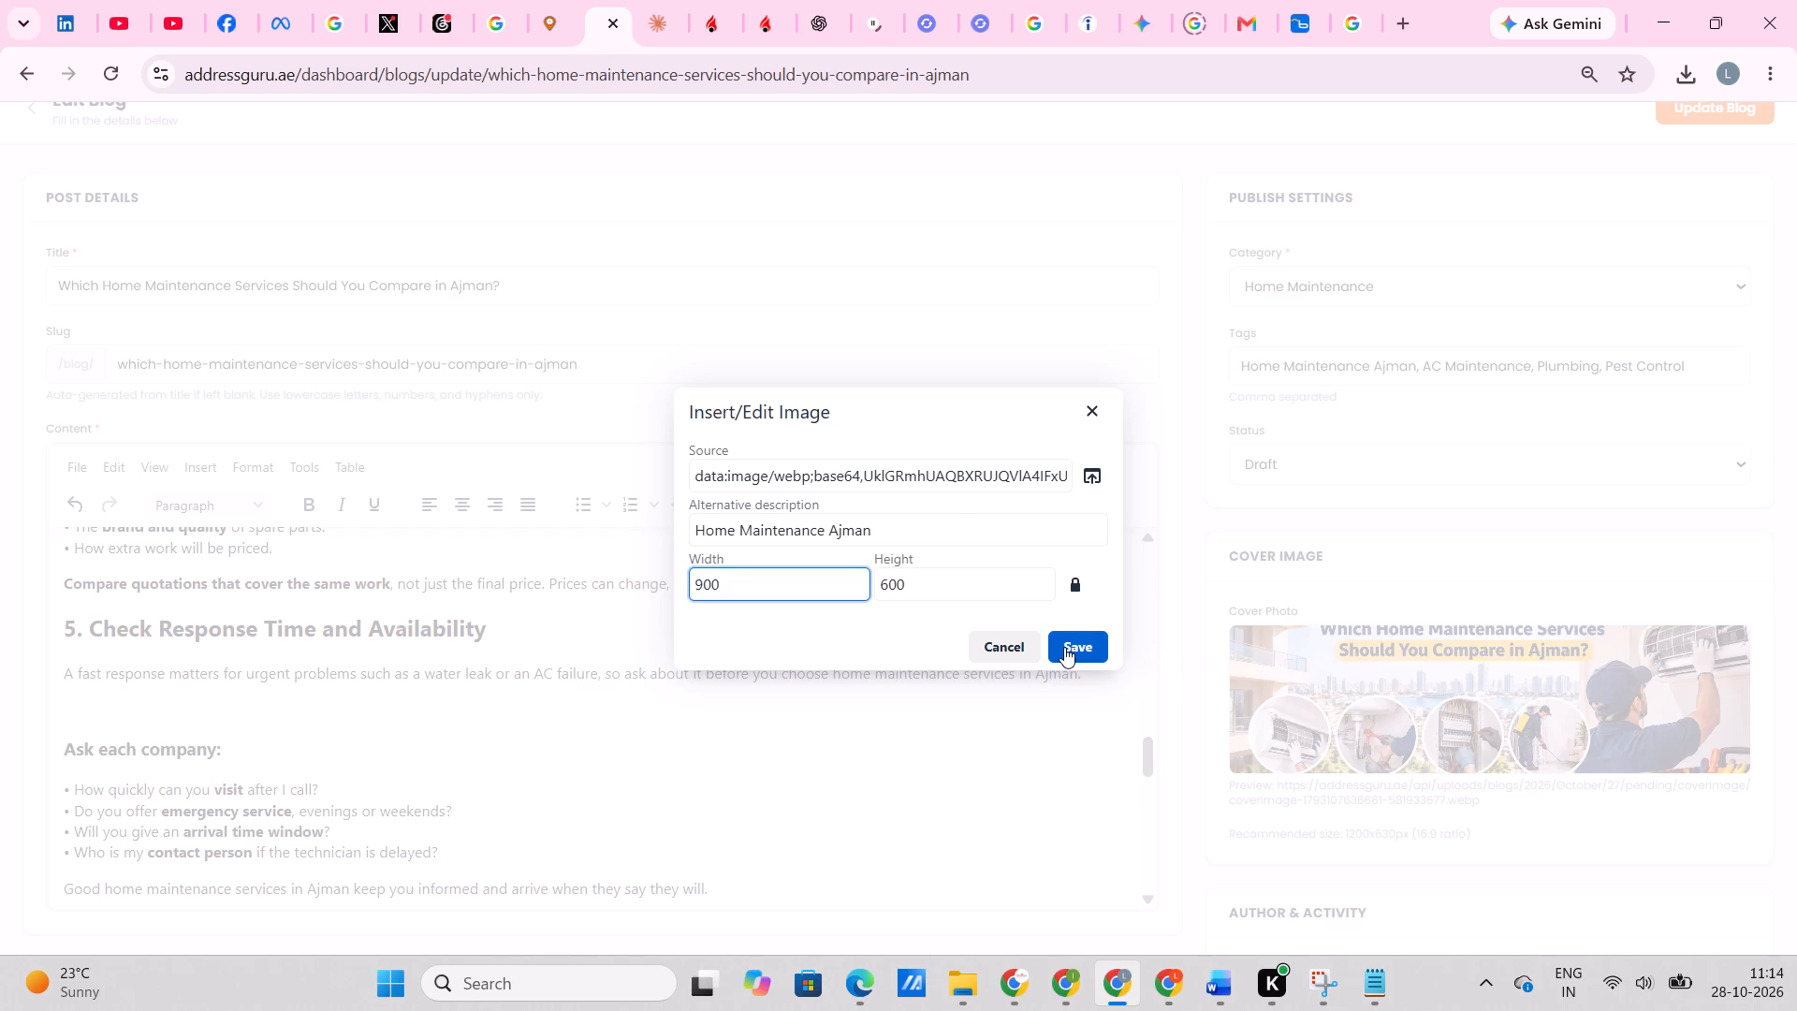
left_click(1064, 647)
Review the inserted image, the remaining sections, the checklist table and the SEO settings of the draft.
scroll(811, 725, "up", 3)
scroll(908, 664, "down", 1)
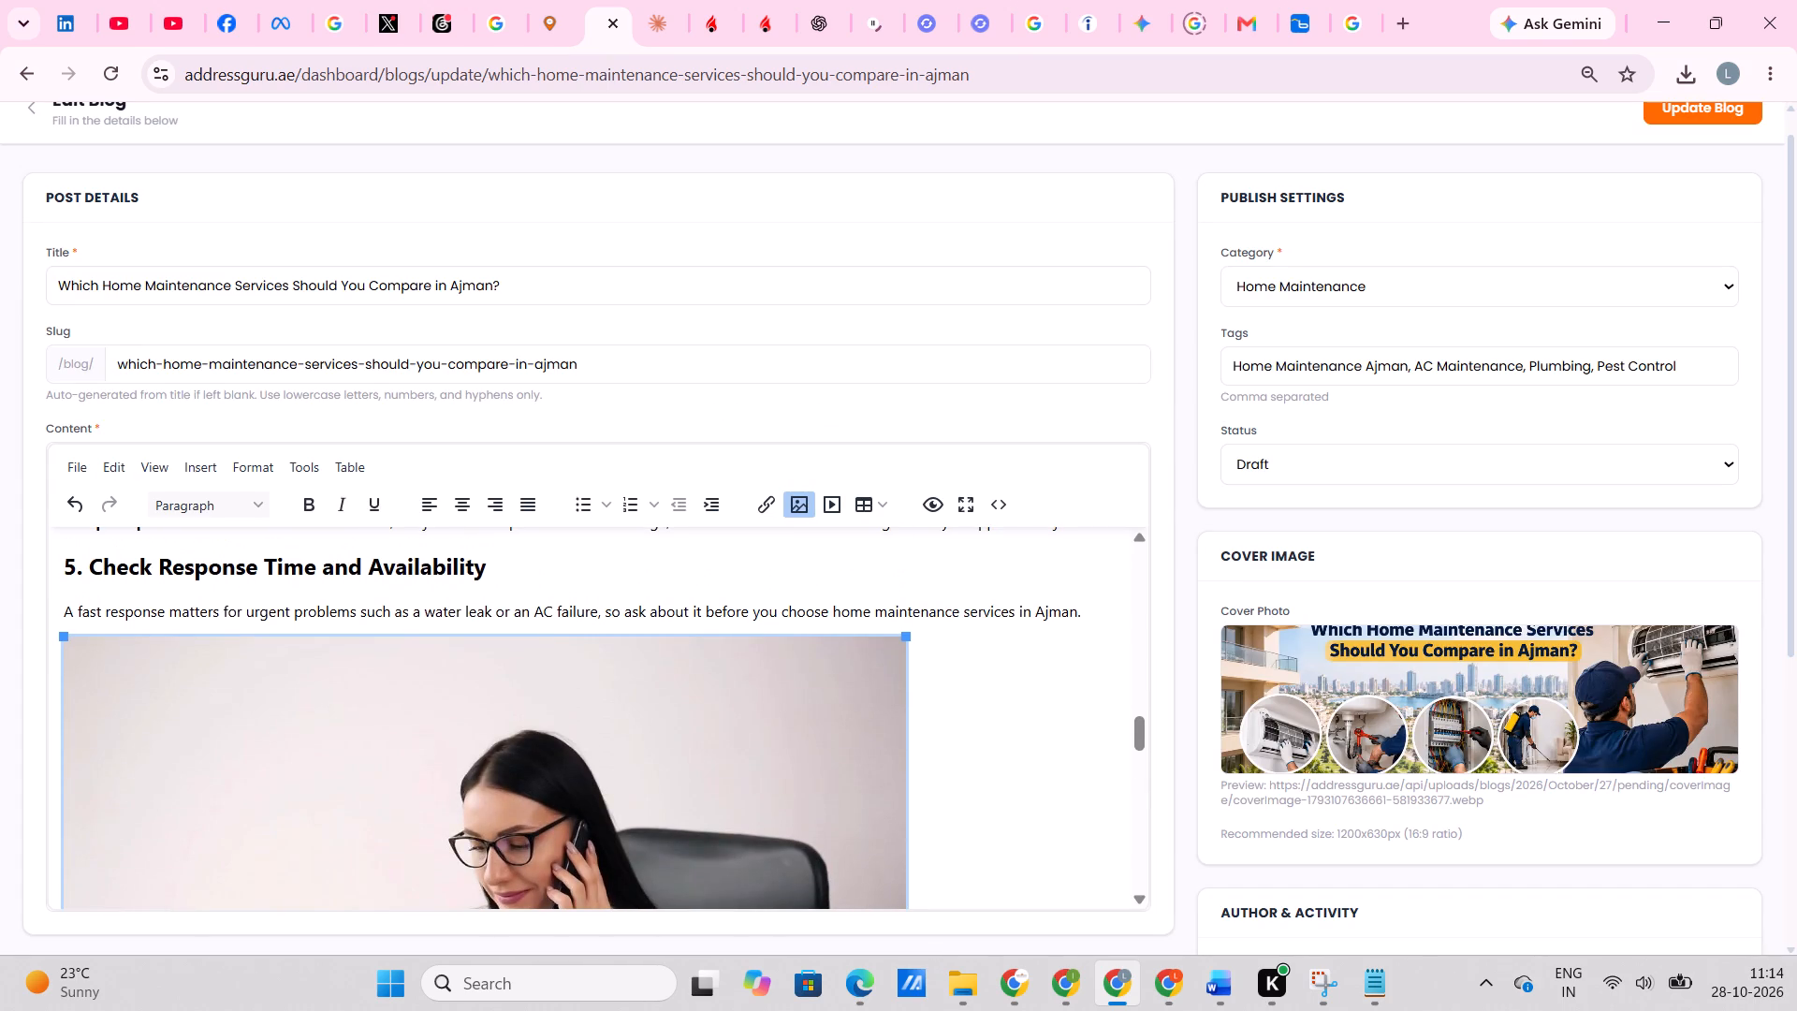
scroll(908, 664, "down", 6)
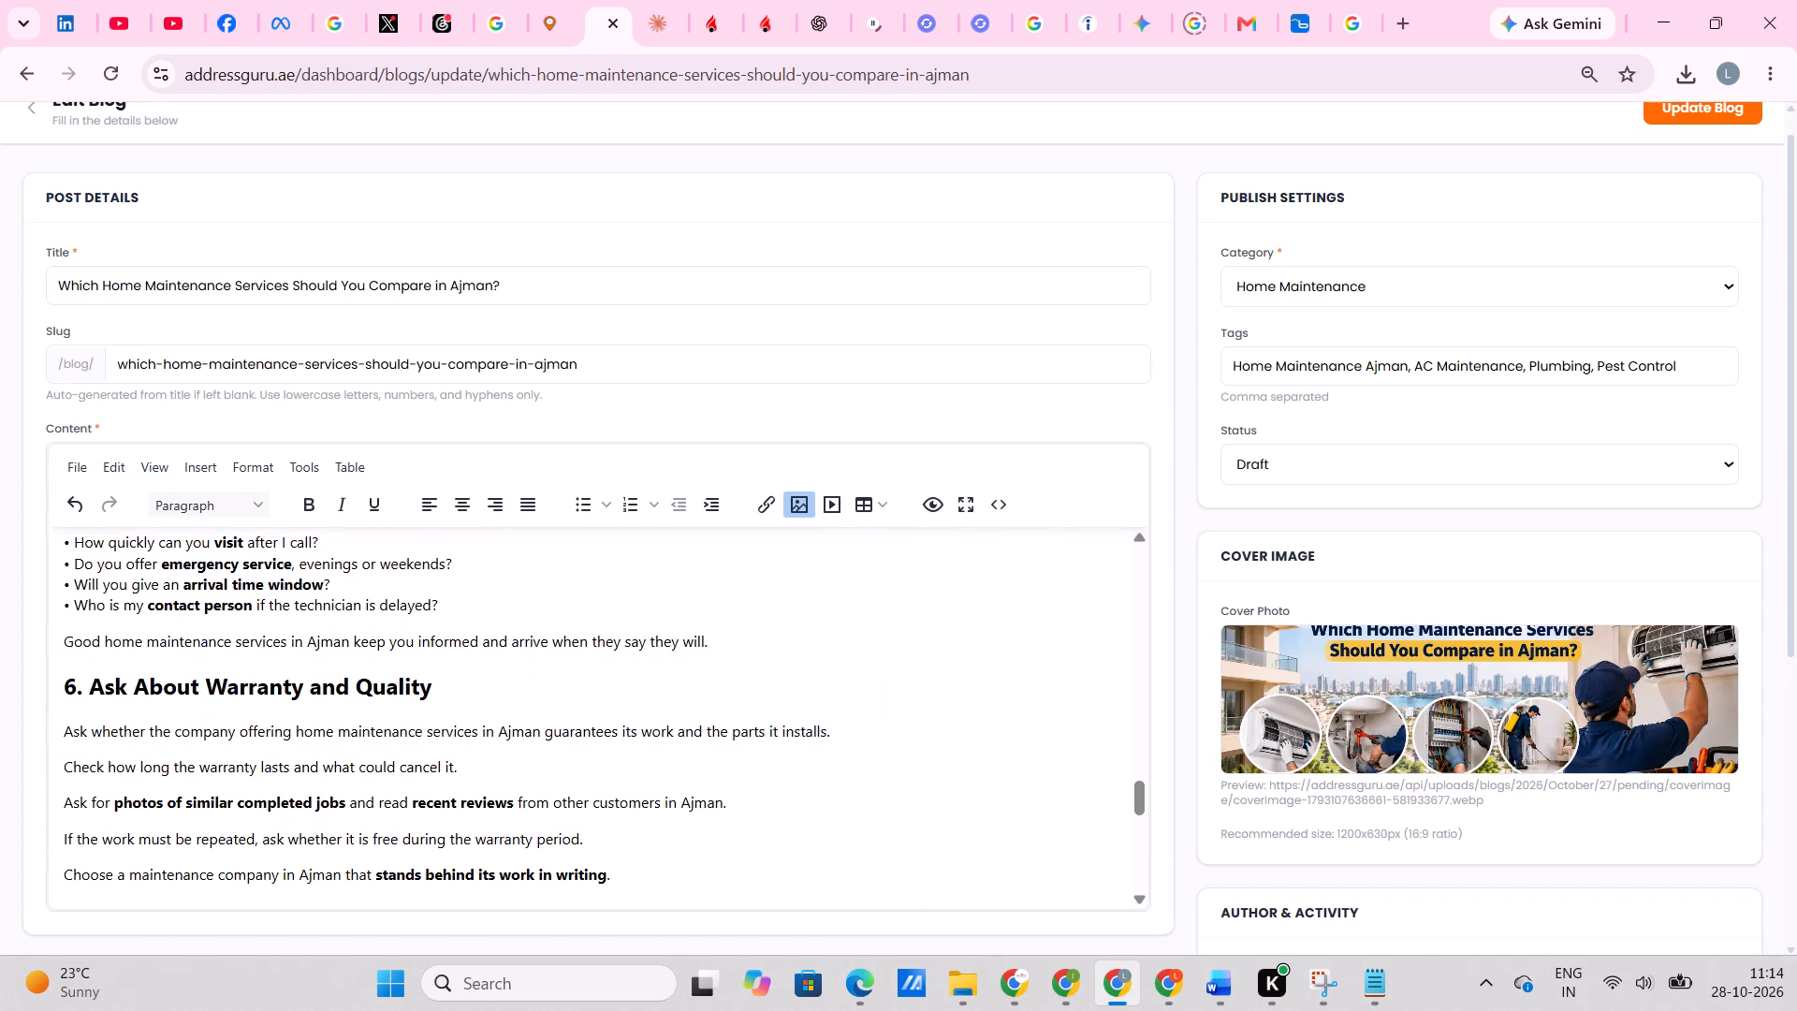
scroll(877, 698, "down", 4)
scroll(1413, 726, "down", 5)
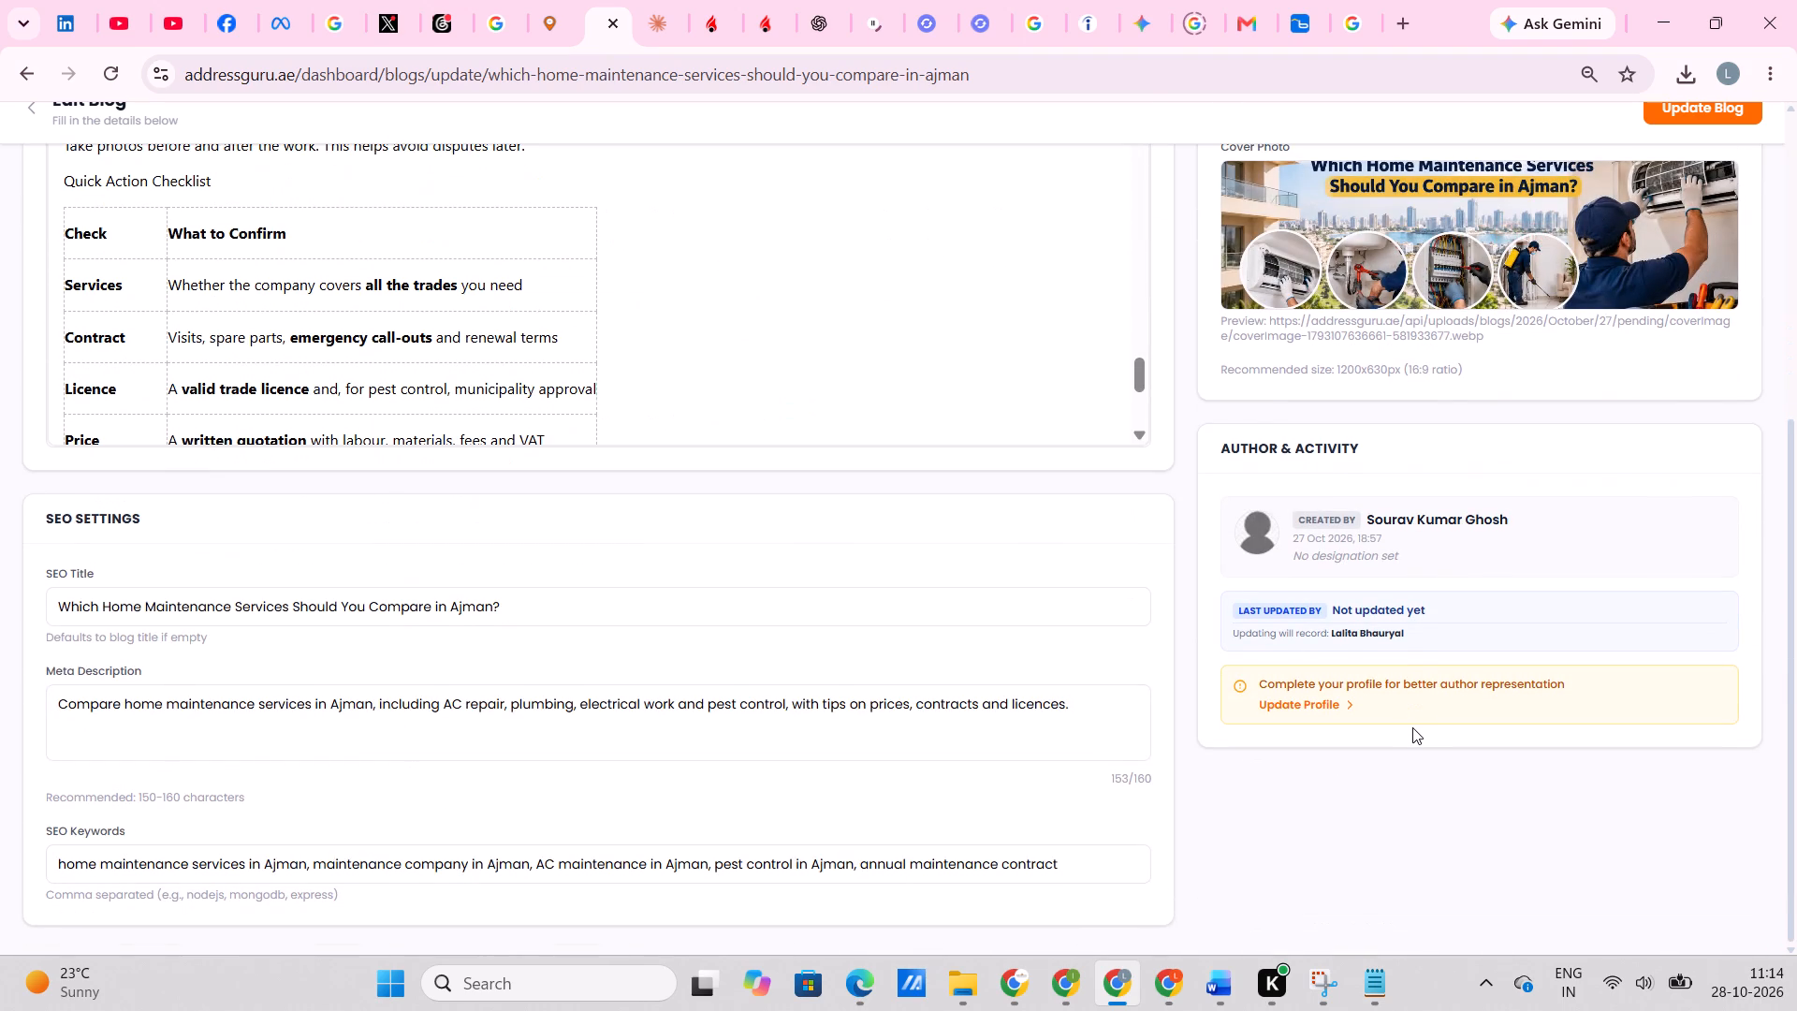
scroll(1409, 733, "up", 2)
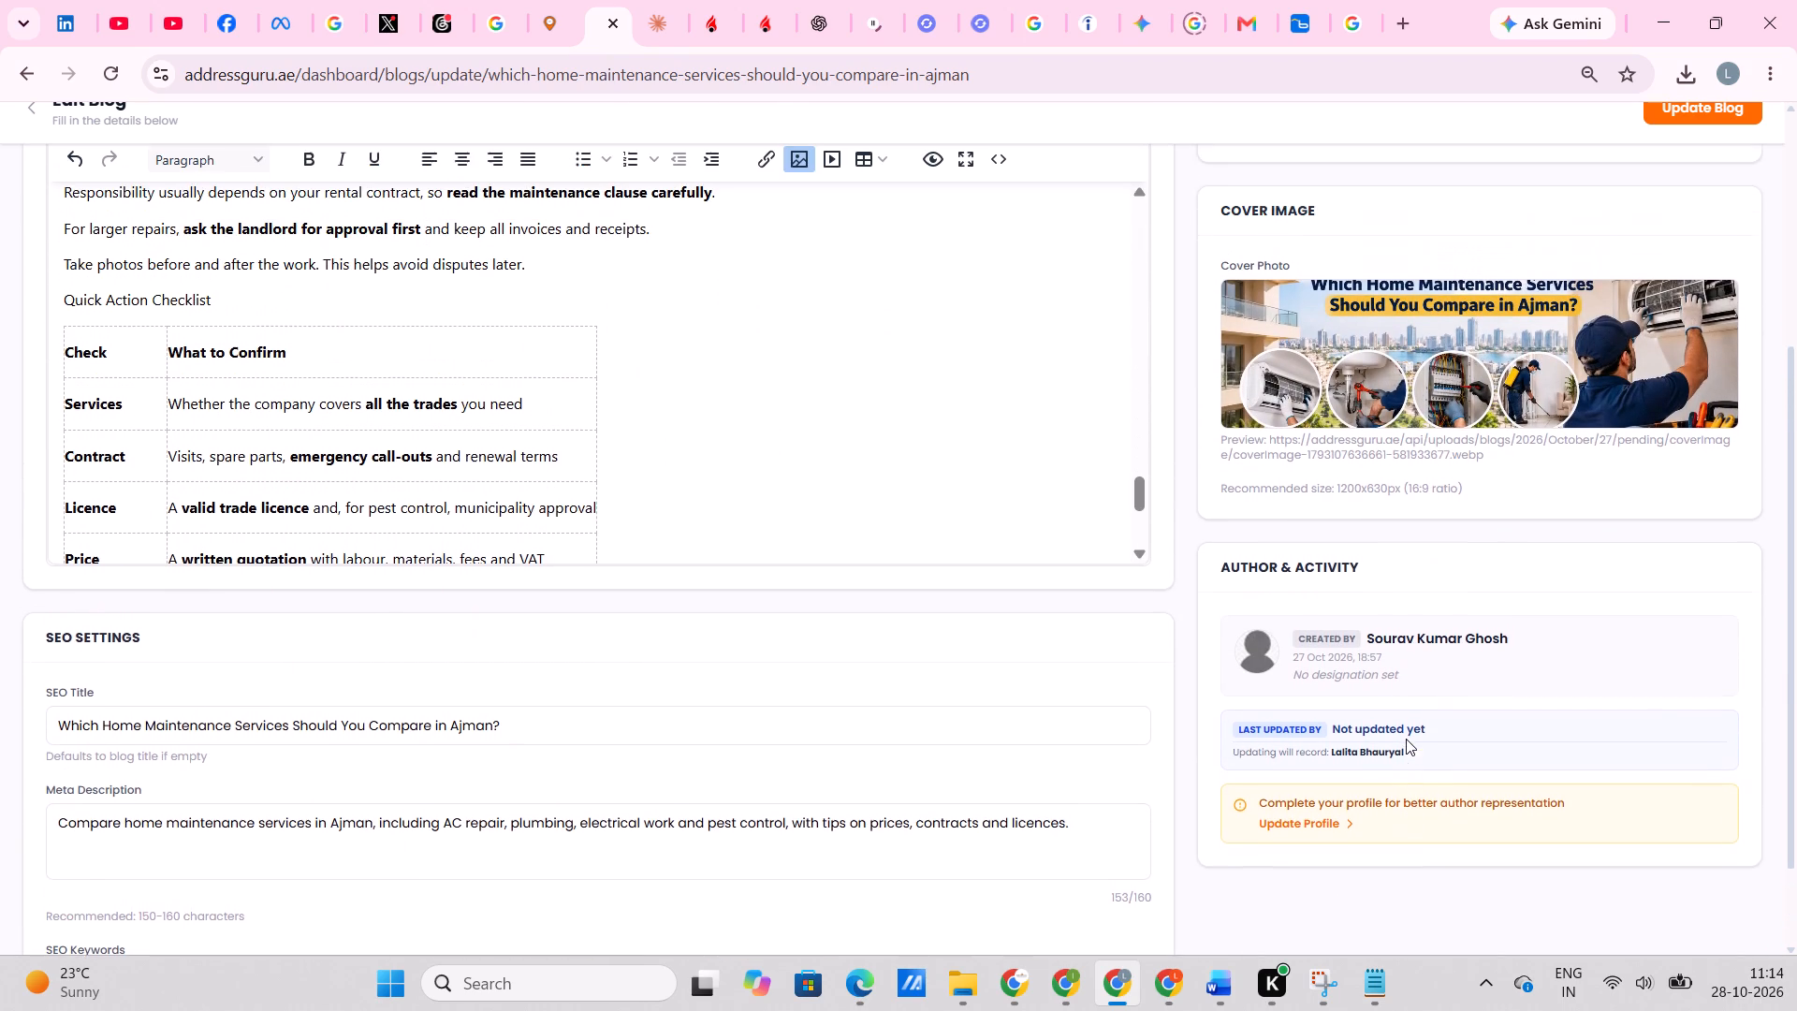
scroll(1398, 742, "up", 1)
scroll(668, 588, "up", 1)
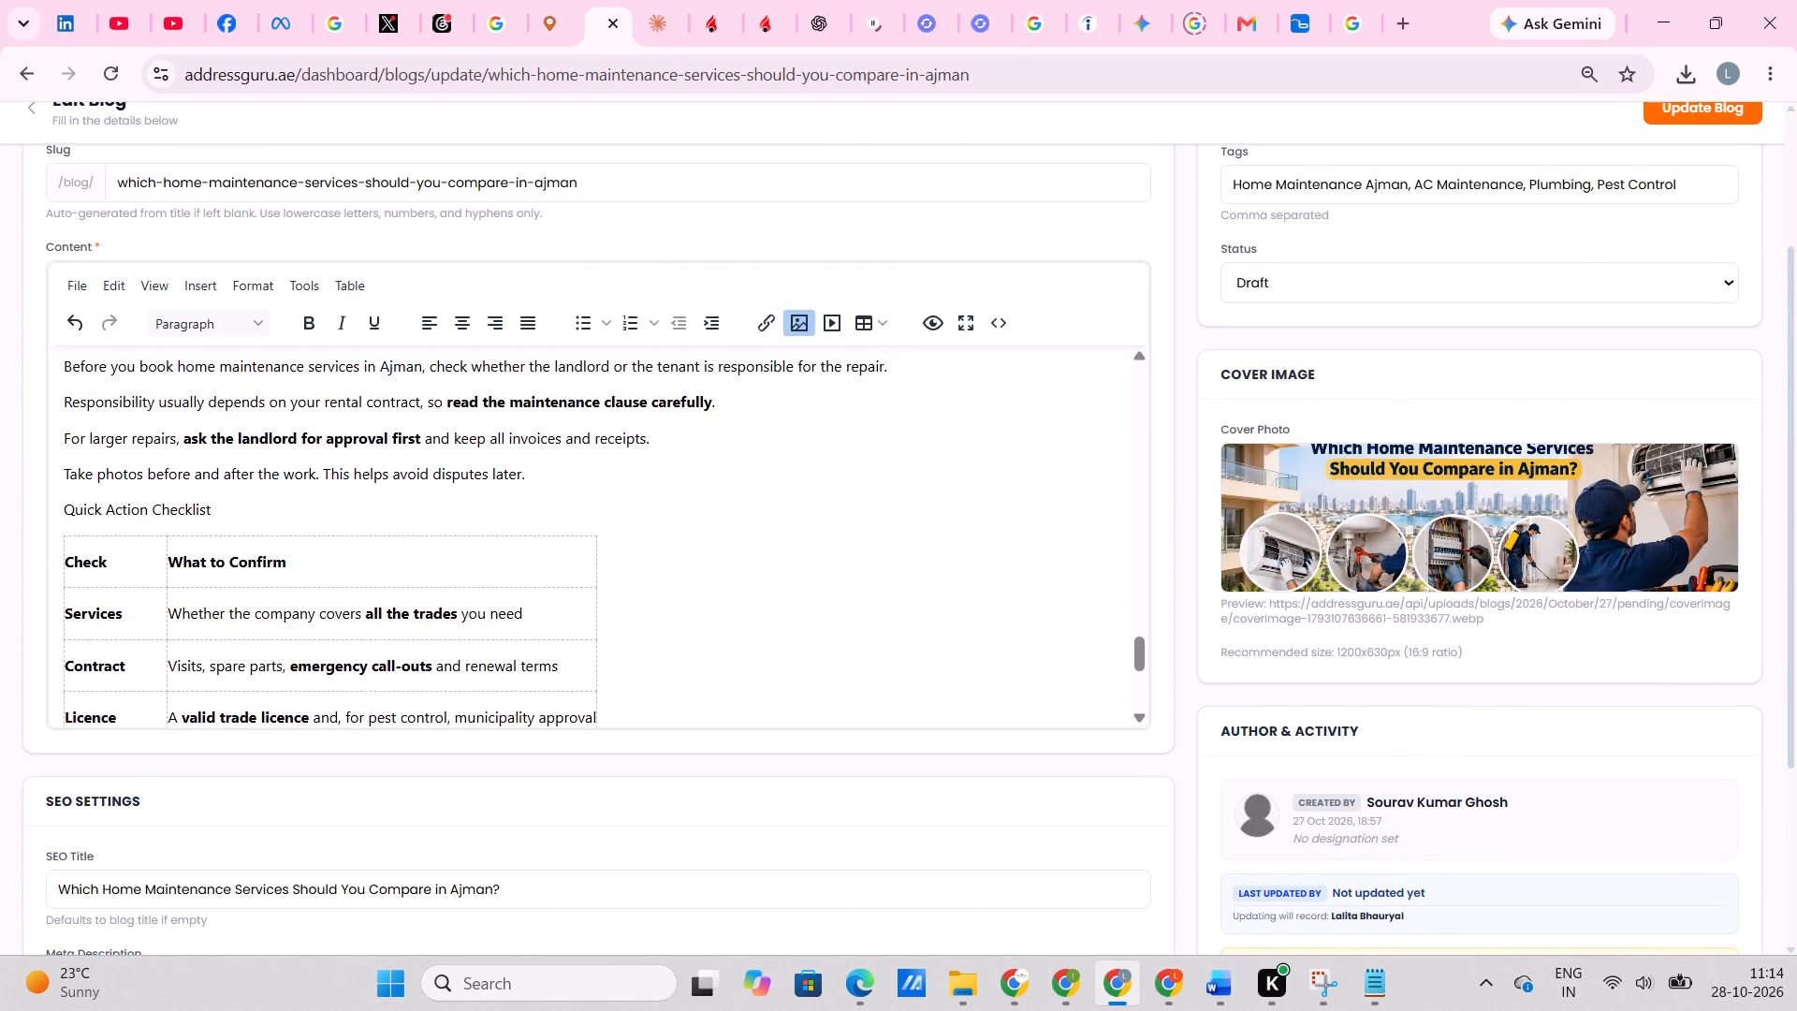
scroll(796, 679, "up", 1)
scroll(929, 816, "up", 1)
scroll(628, 566, "up", 1)
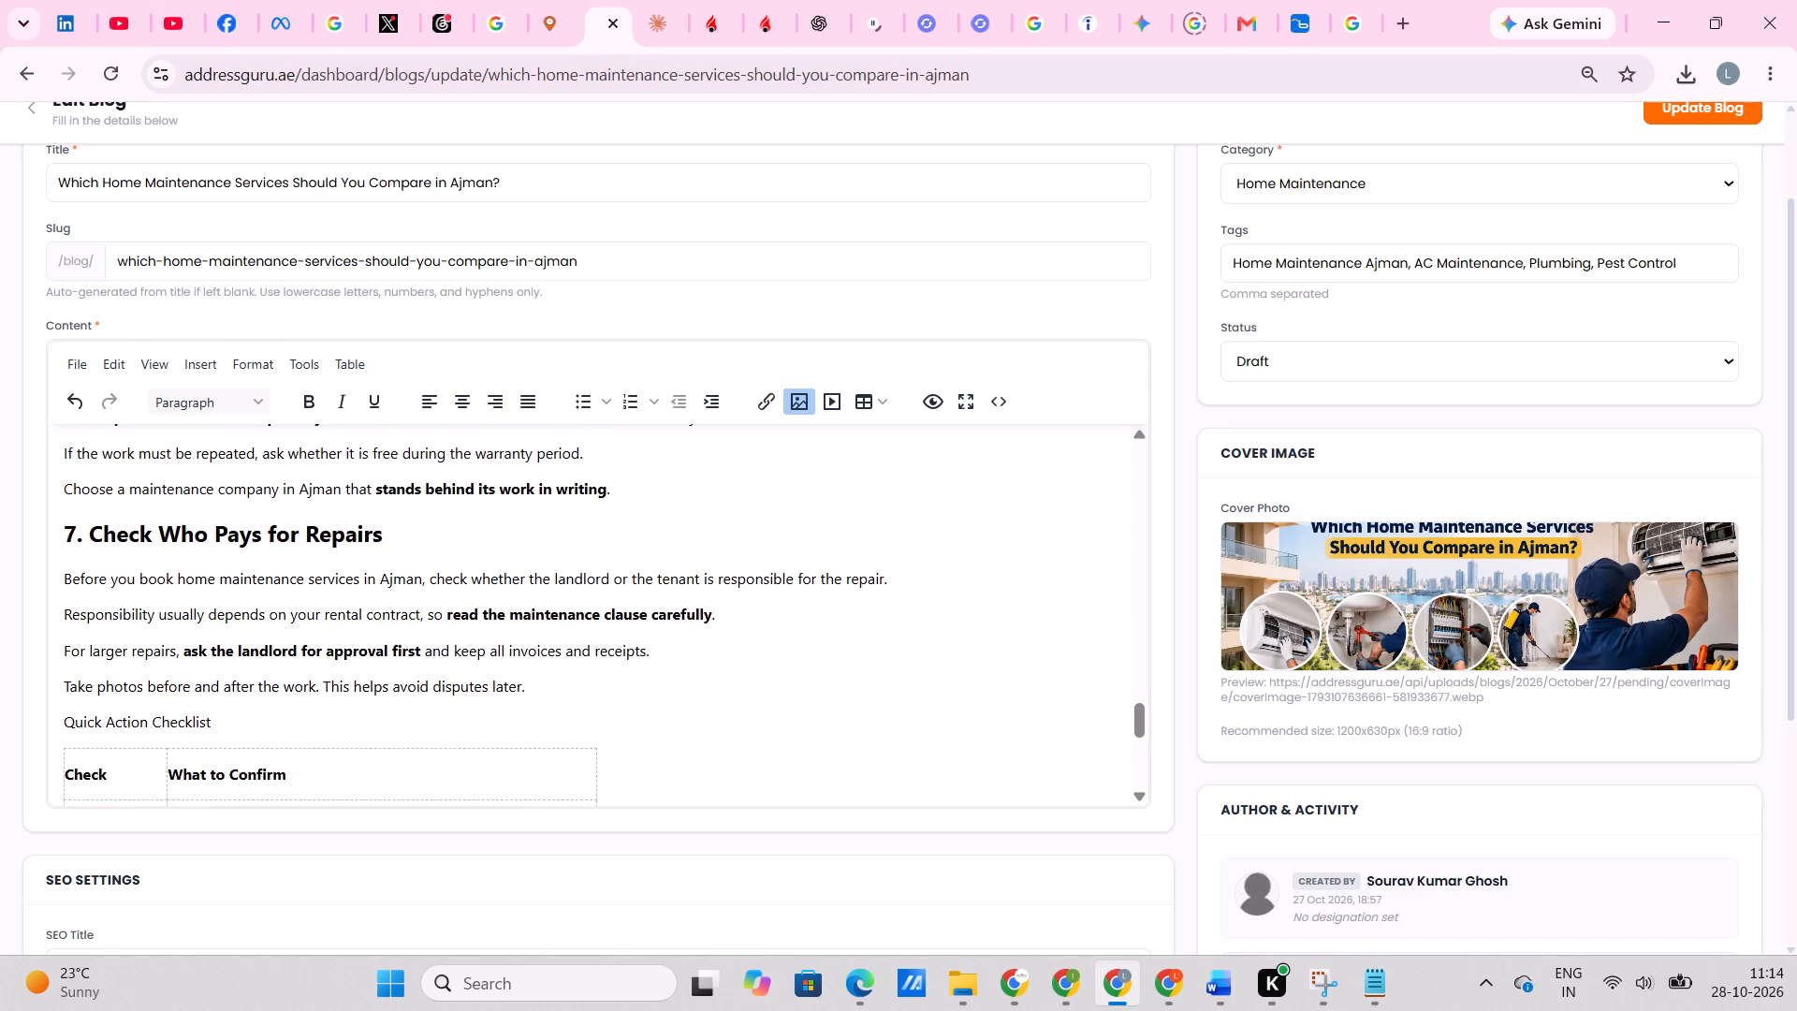
scroll(645, 627, "up", 3)
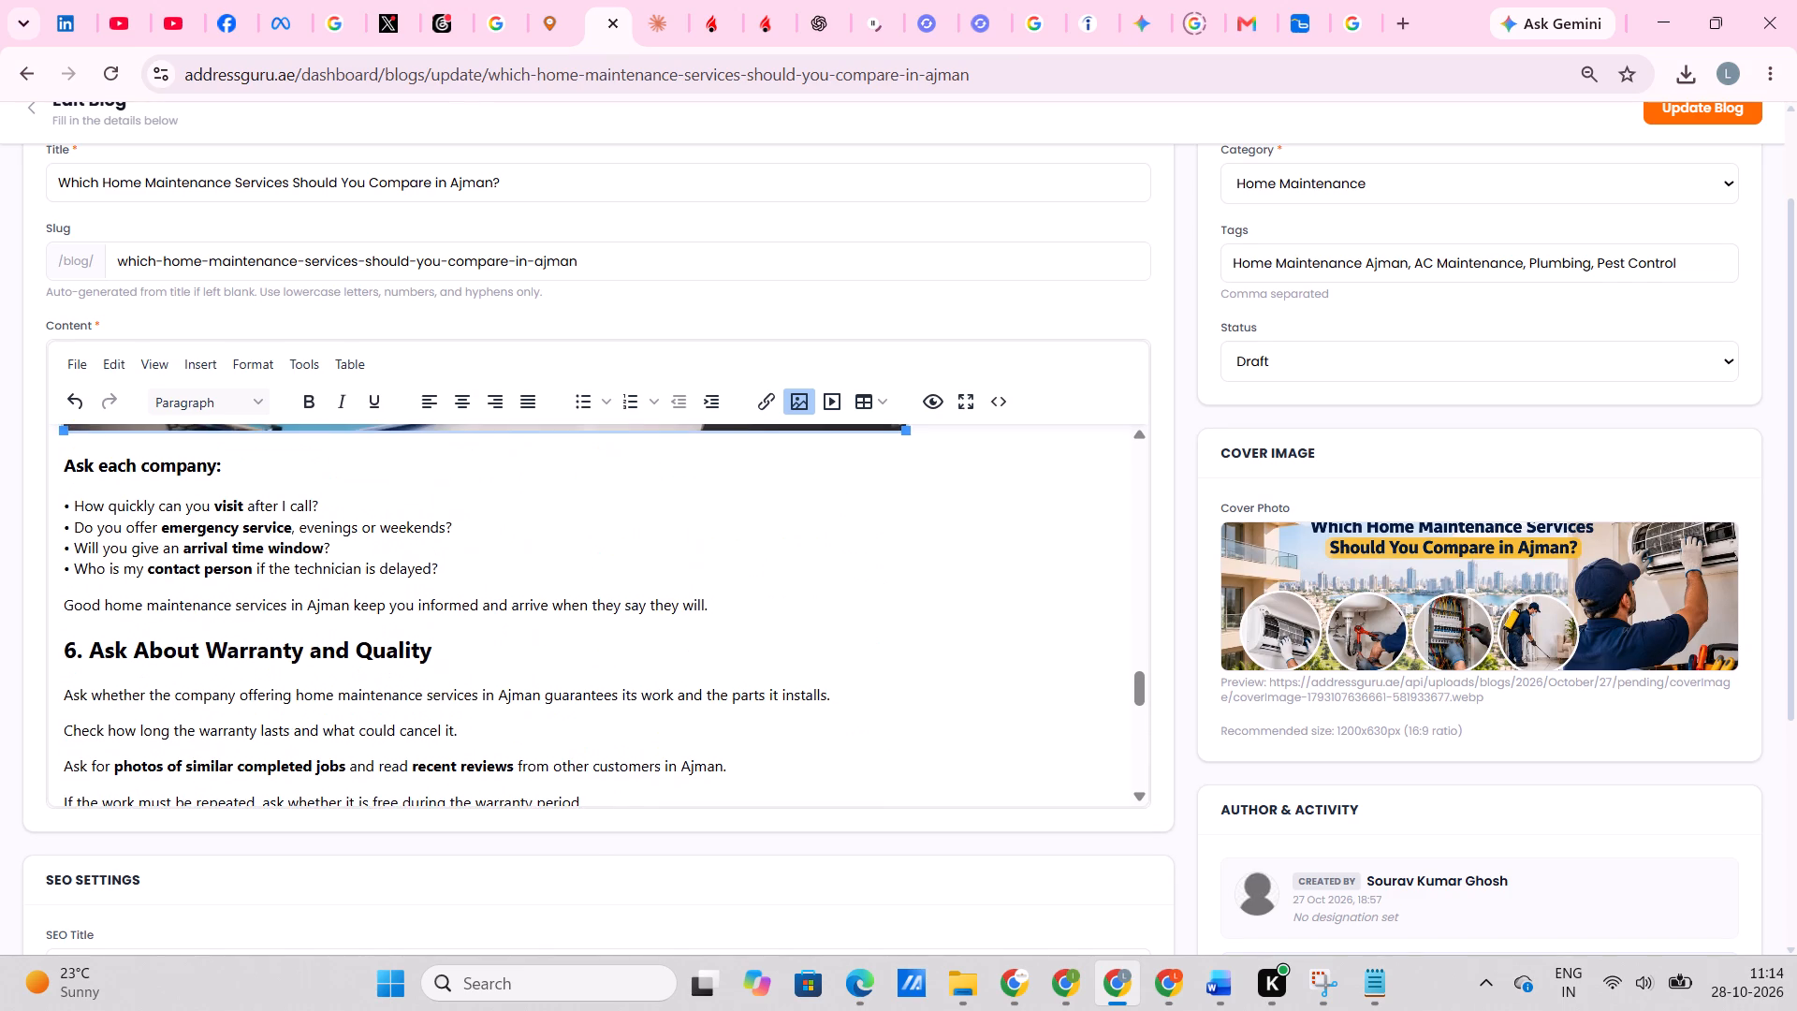
Join the "Check how long the warranty lasts" sentence onto the first paragraph of section 6, Ask About Warranty and Quality, separated by a space.
scroll(645, 631, "down", 1)
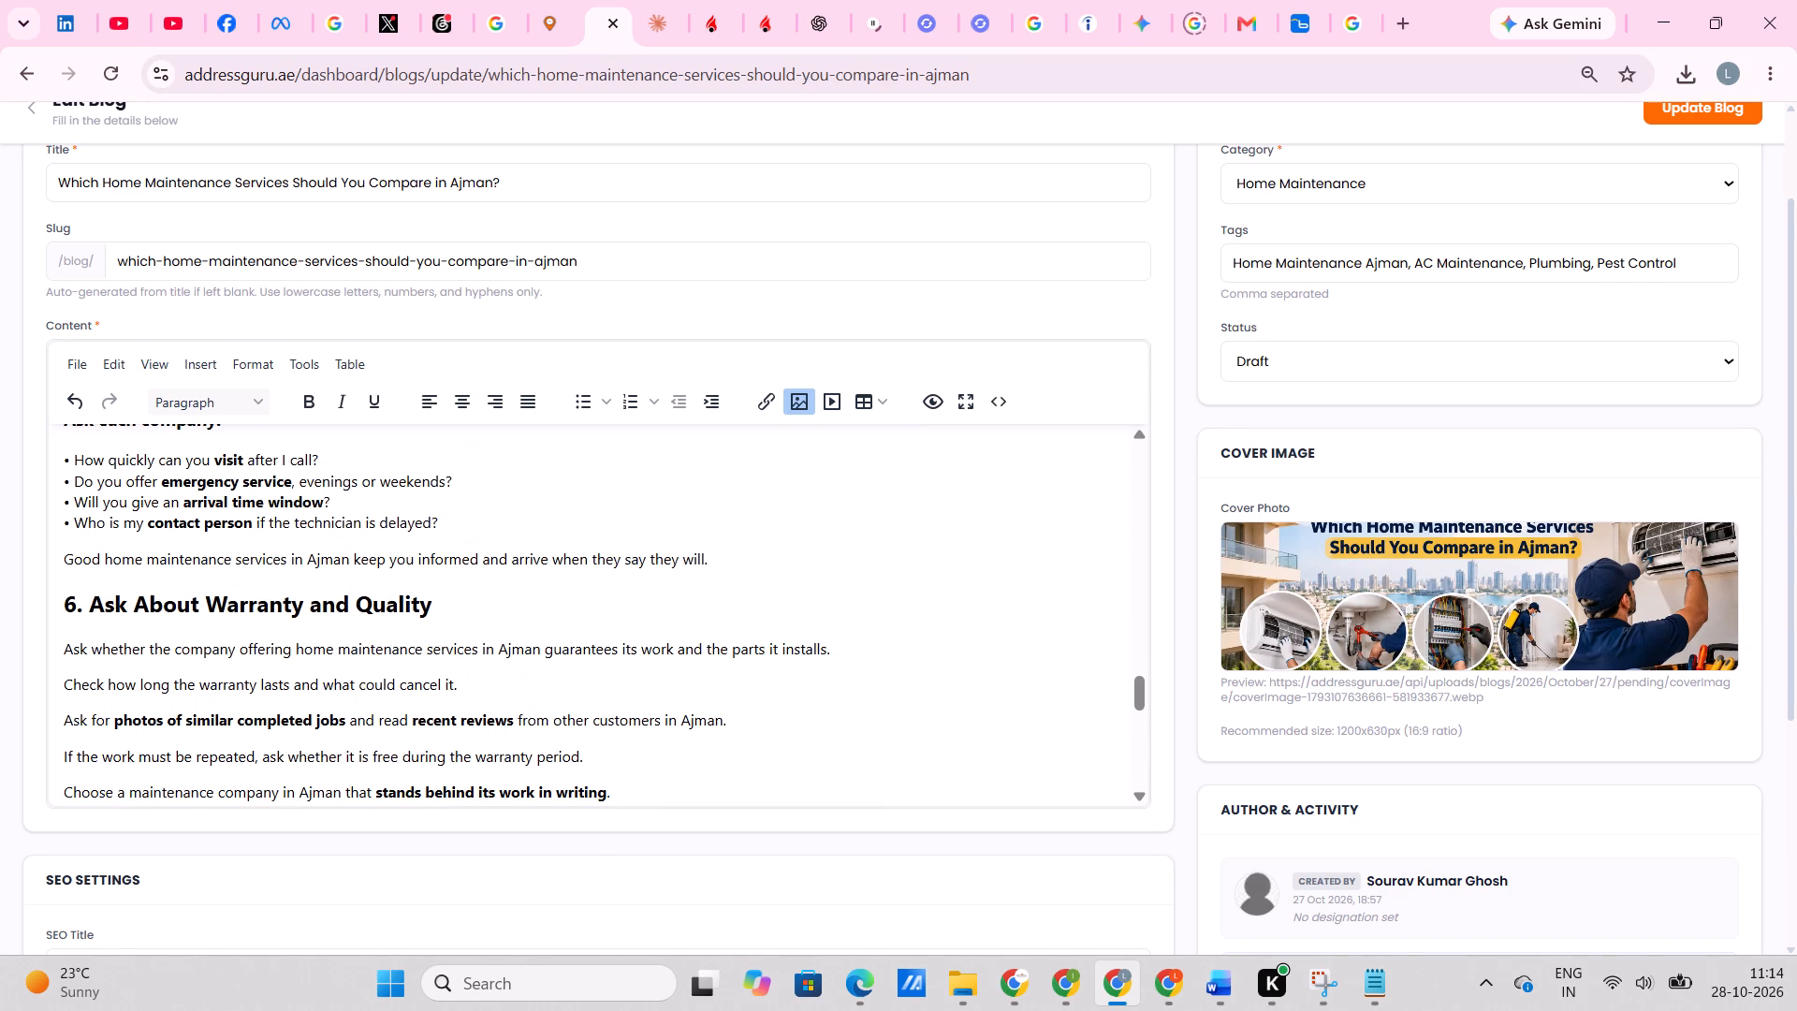
left_click(65, 677)
key("BackSpace")
key("space")
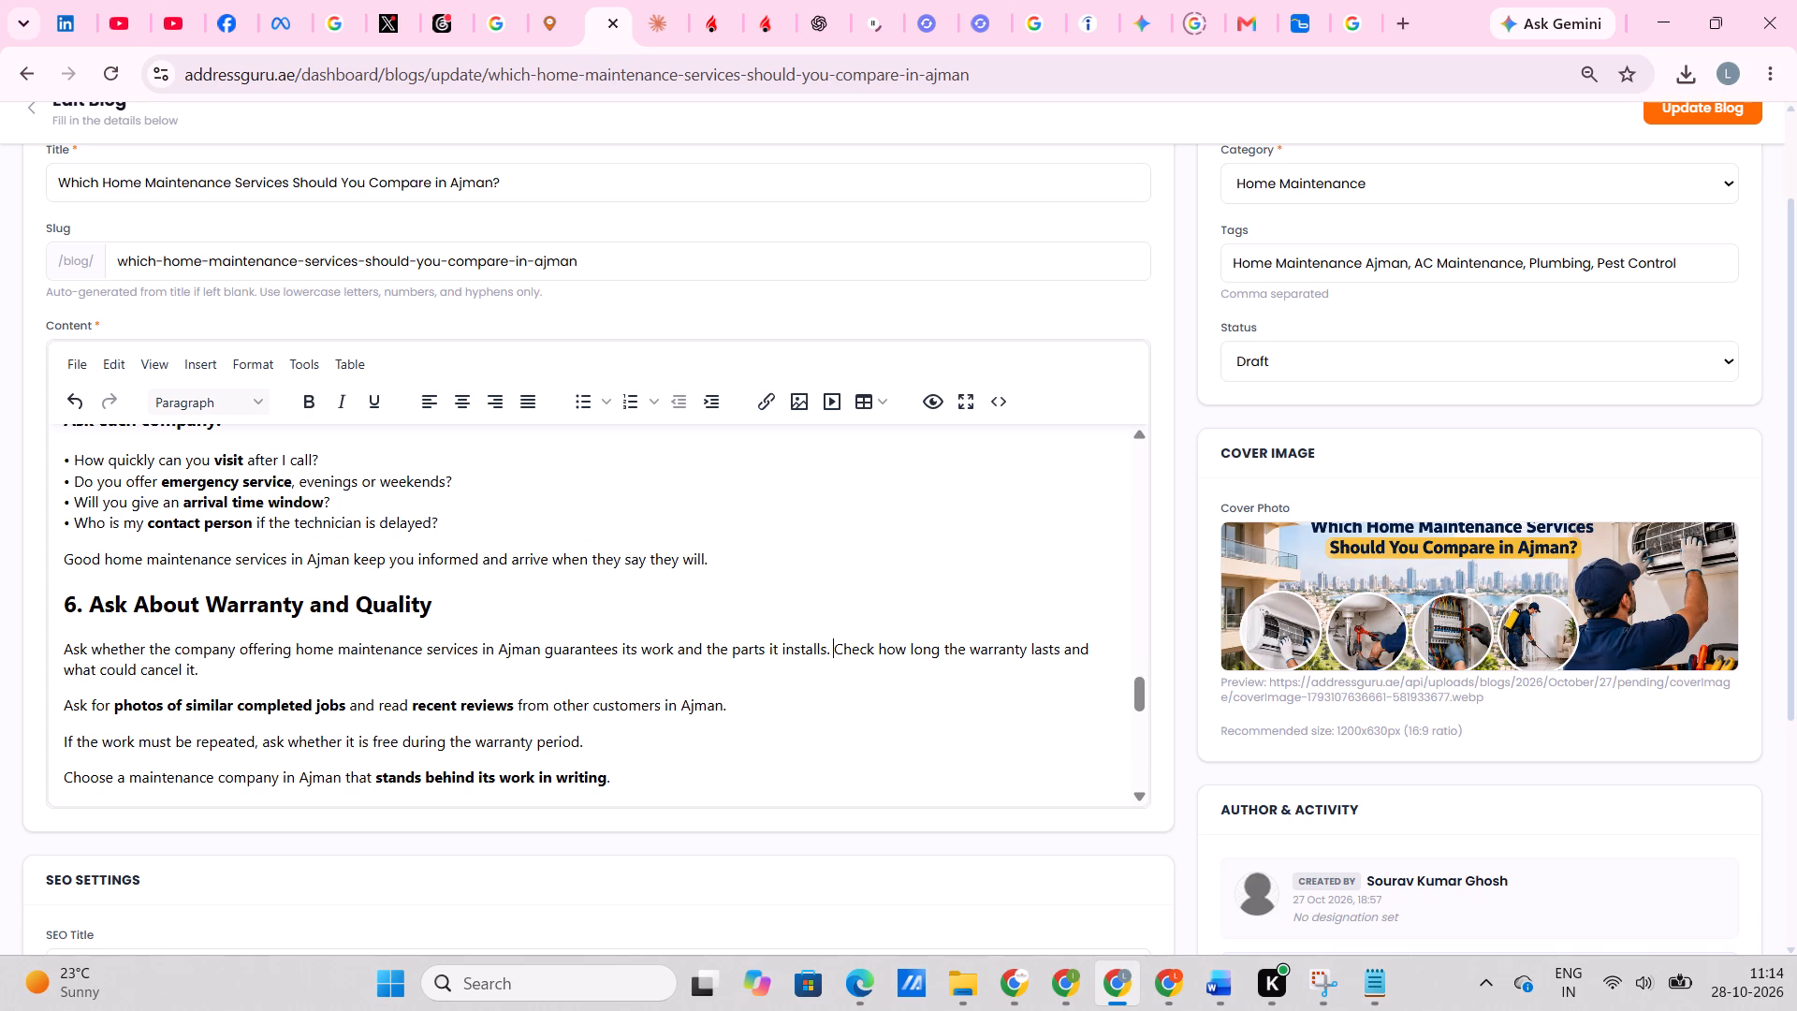
Delete the phrase "home maintenance services in Ajman" from the first sentence of section 6, Ask About Warranty and Quality.
left_click_drag(543, 648, 540, 647)
left_click_drag(540, 647, 299, 640)
left_click(299, 640)
left_click_drag(299, 640, 541, 645)
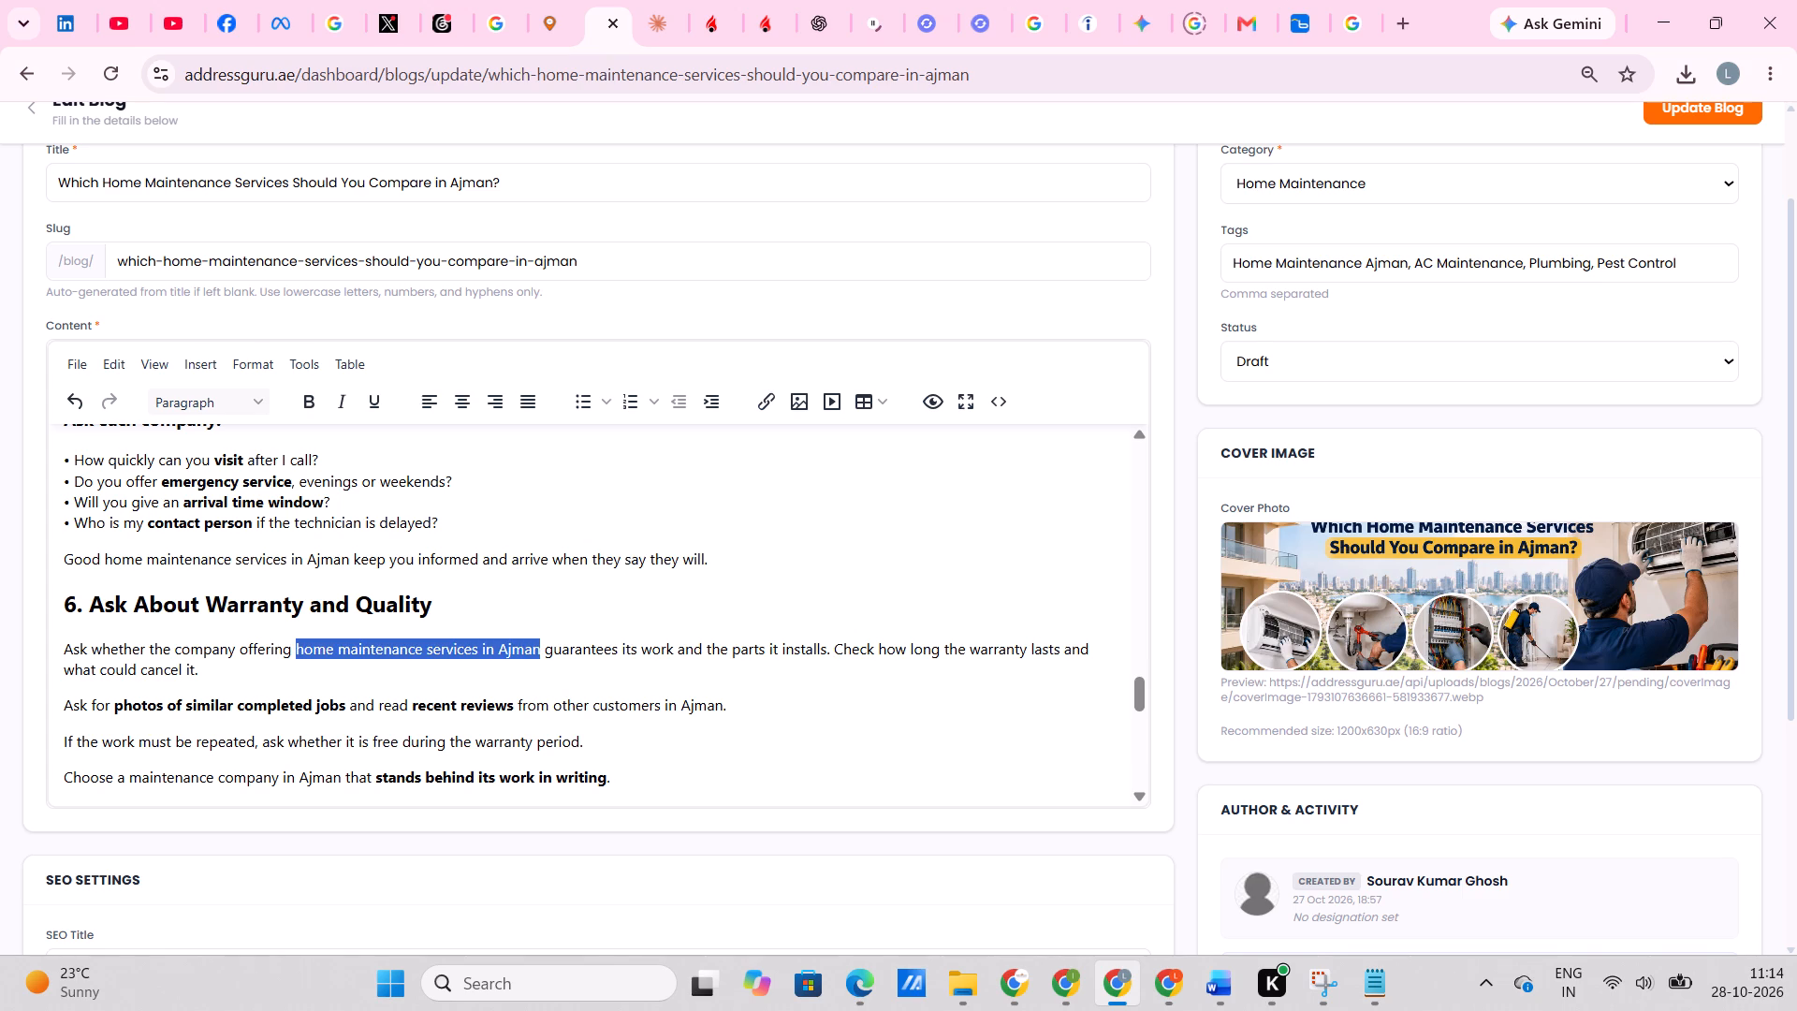
left_click_drag(541, 645, 542, 645)
key("BackSpace")
key("BackSpace")
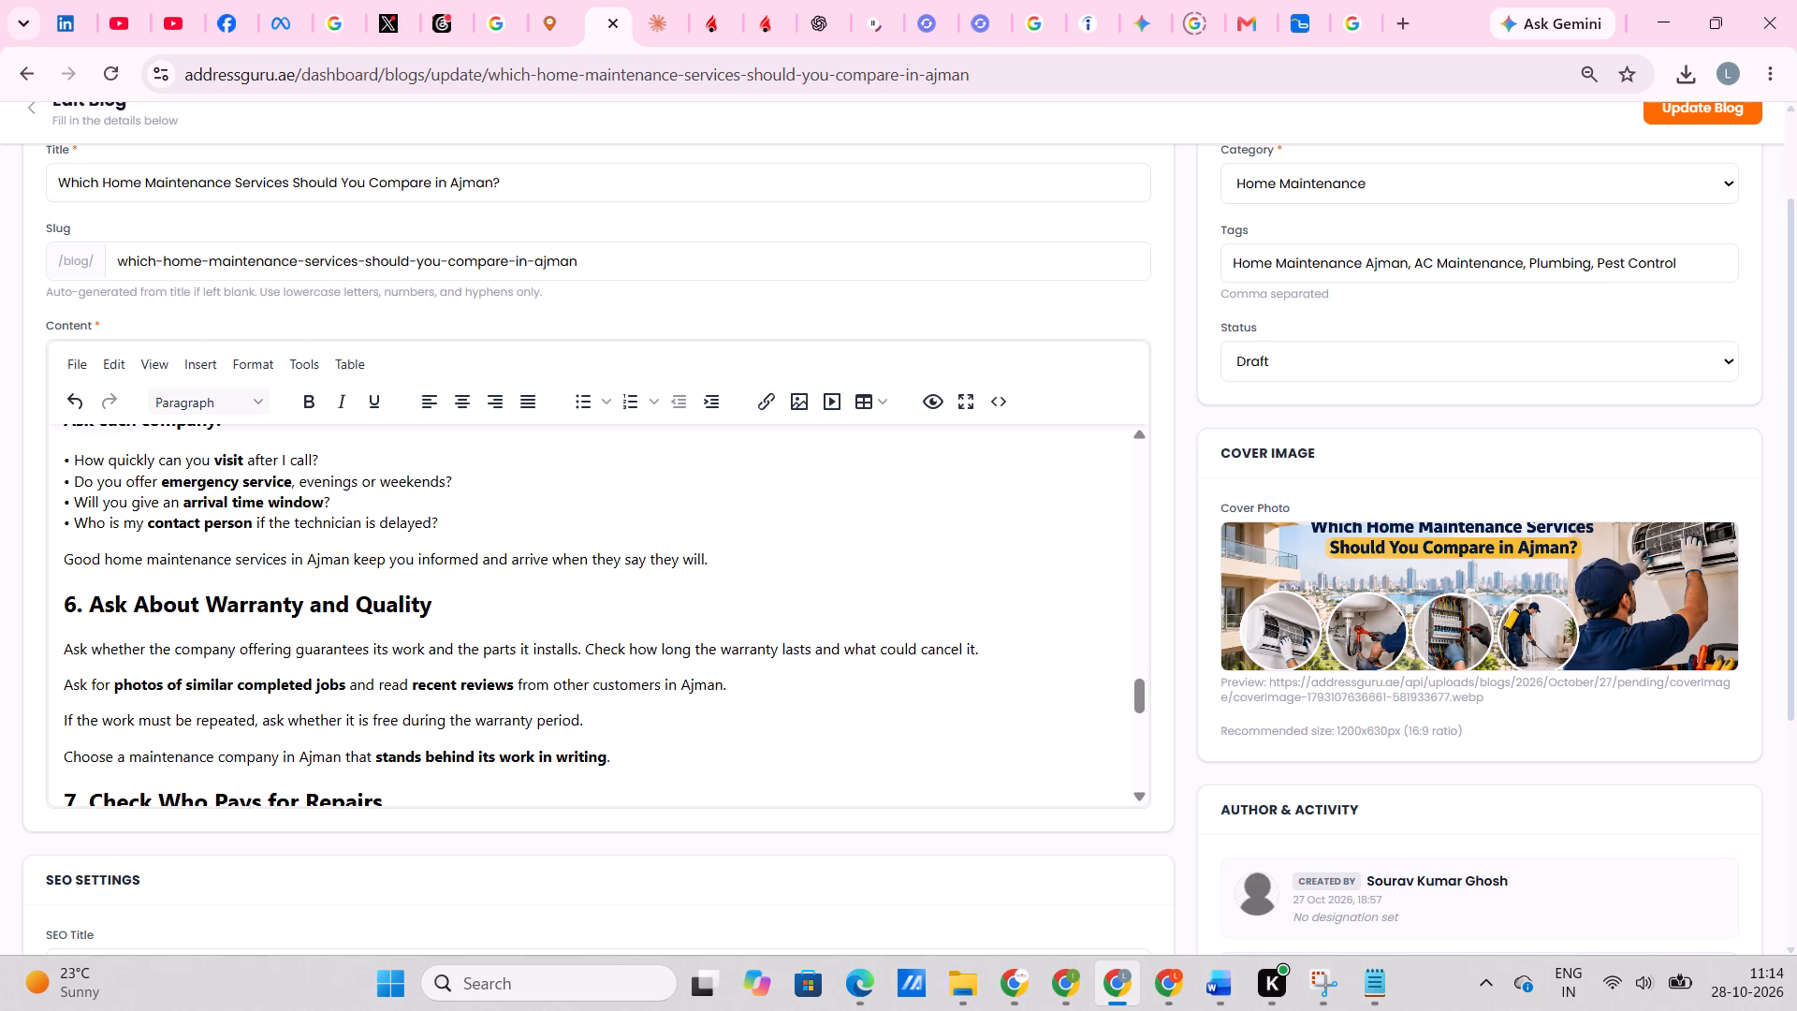
Insert the word "of" after "guarantees" in the first sentence of section 6.
left_click(370, 650)
key("space")
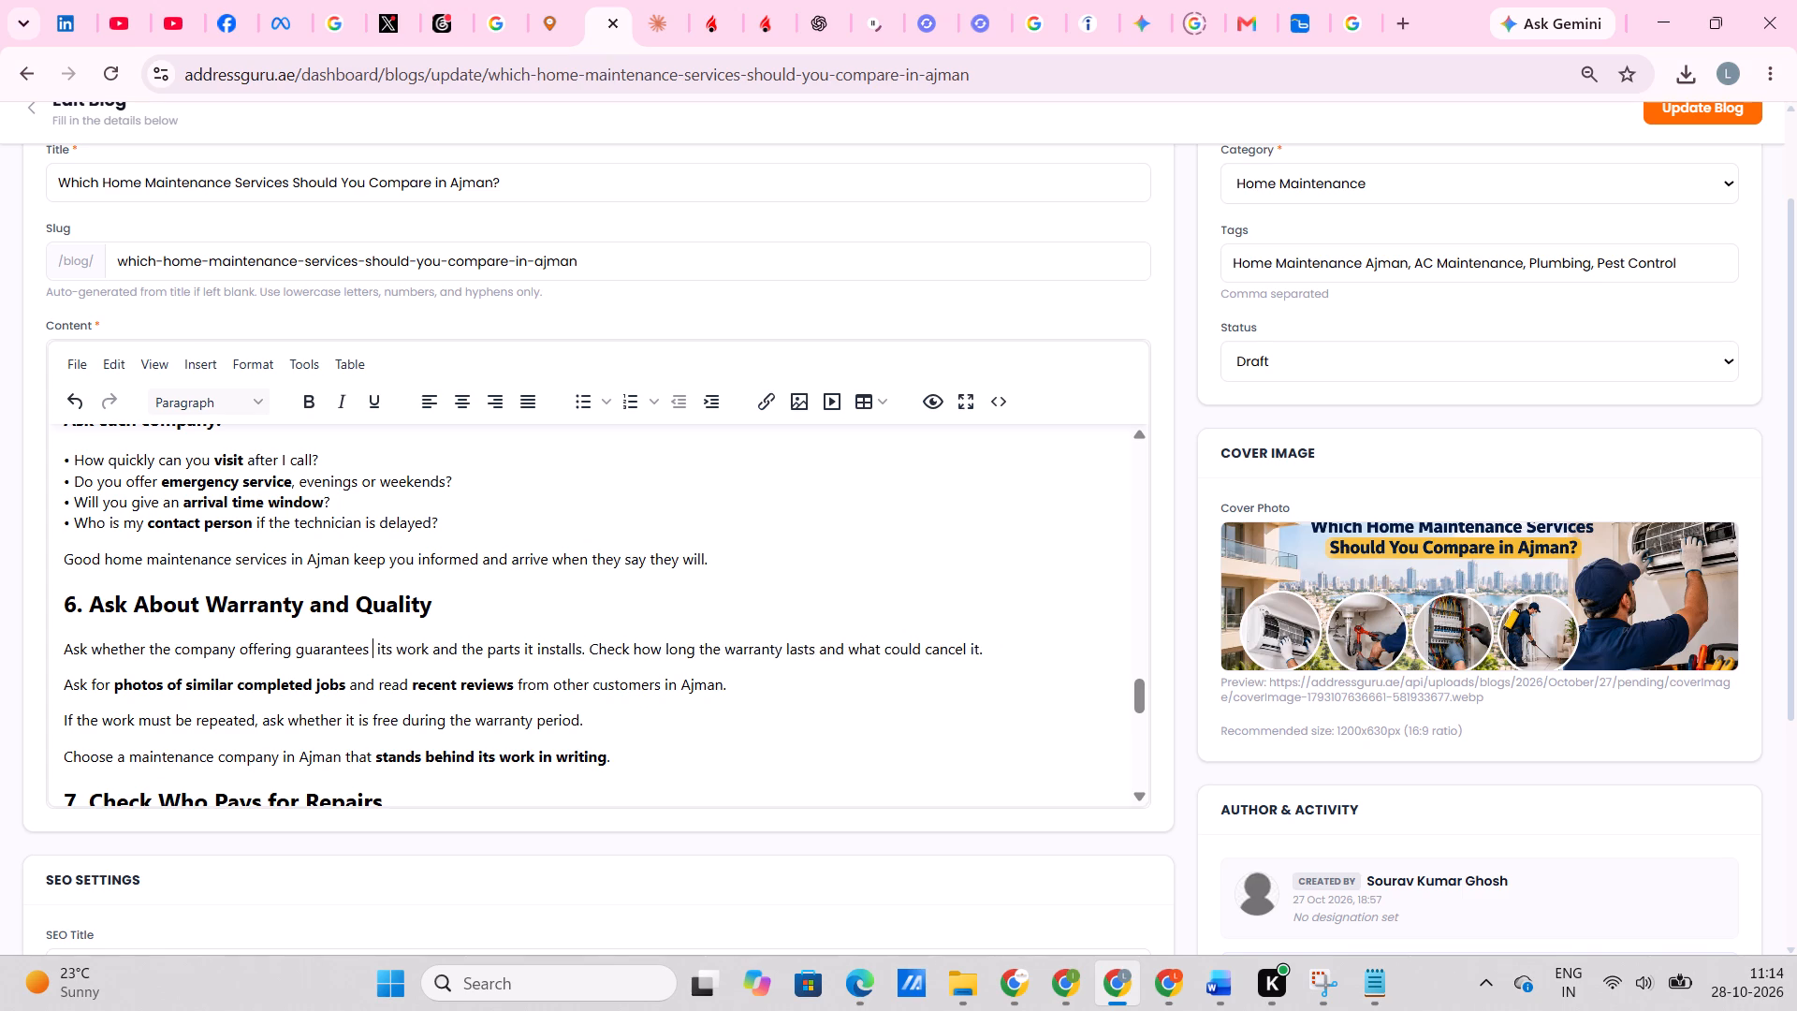
type("og")
key("BackSpace")
key("f")
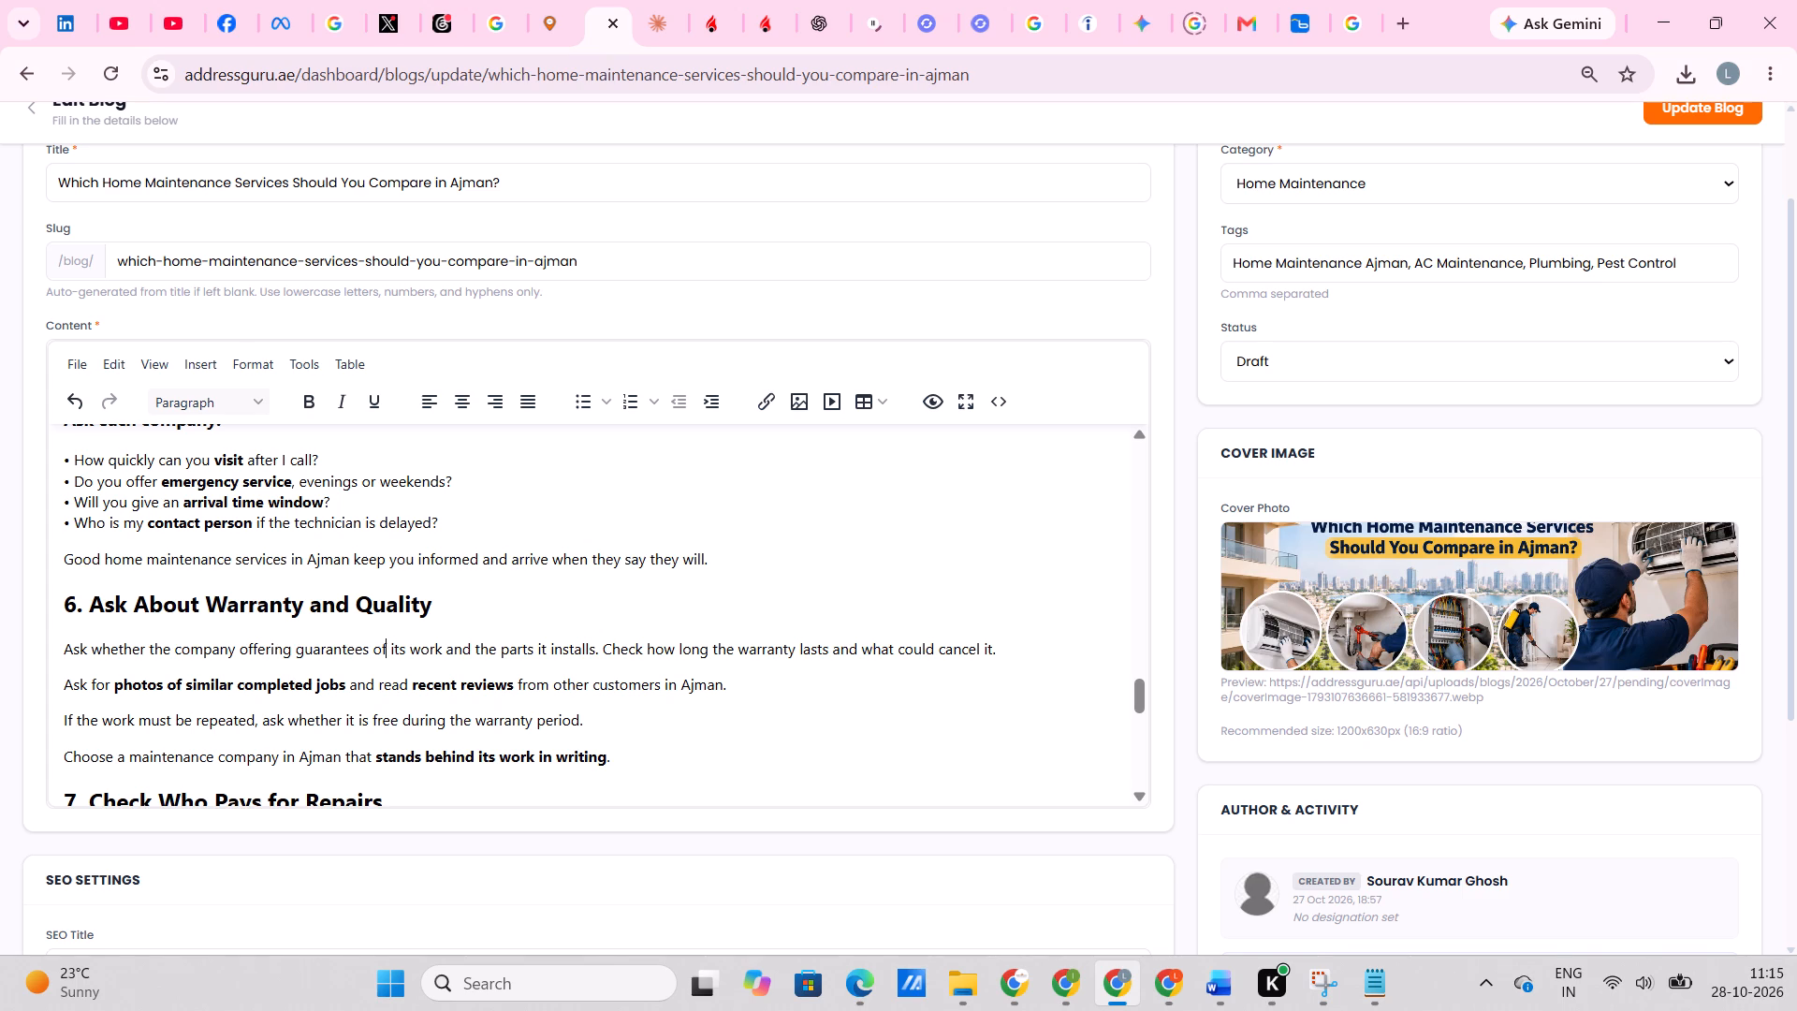
Delete "and the parts it installs" from section 6's first sentence so that it ends at "its work.".
left_click_drag(593, 649, 461, 651)
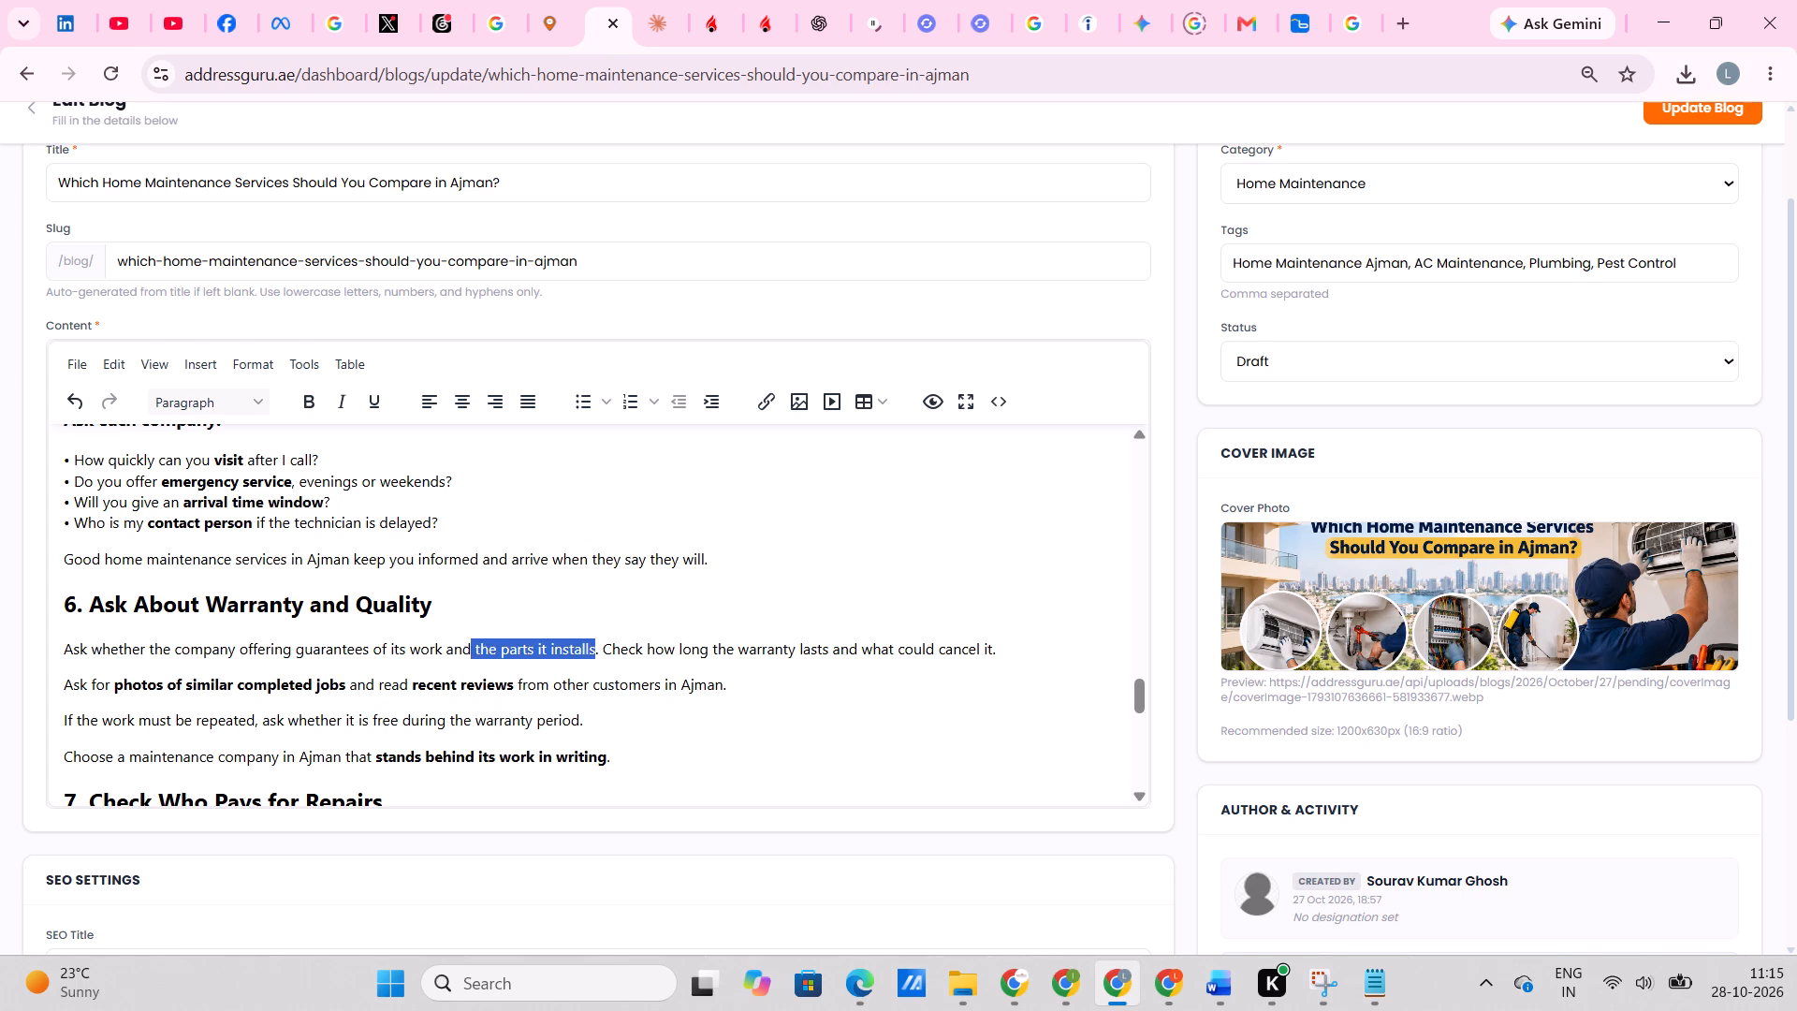
left_click_drag(461, 651, 446, 657)
key("BackSpace")
key("BackSpace")
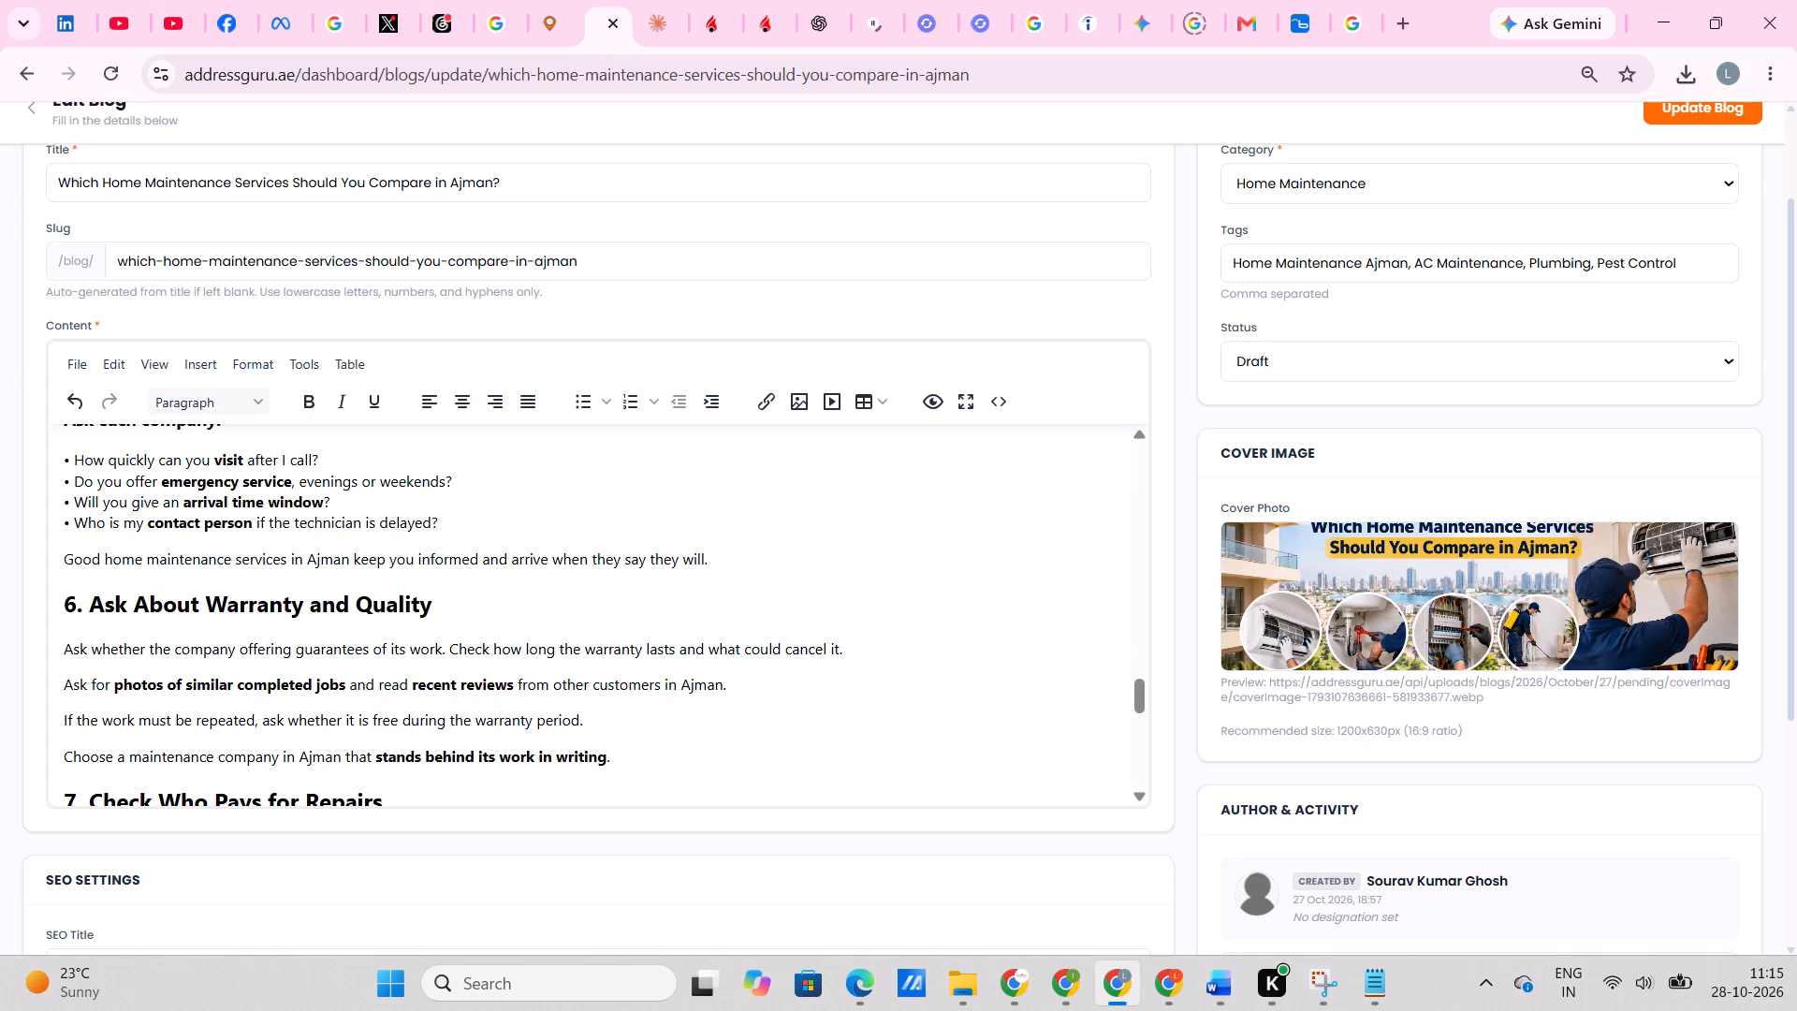
Join the "Ask for photos of similar completed jobs" sentence onto section 6's first paragraph, separated by a space.
left_click_drag(583, 646, 644, 648)
left_click(644, 648)
left_click(62, 682)
key("BackSpace")
key("space")
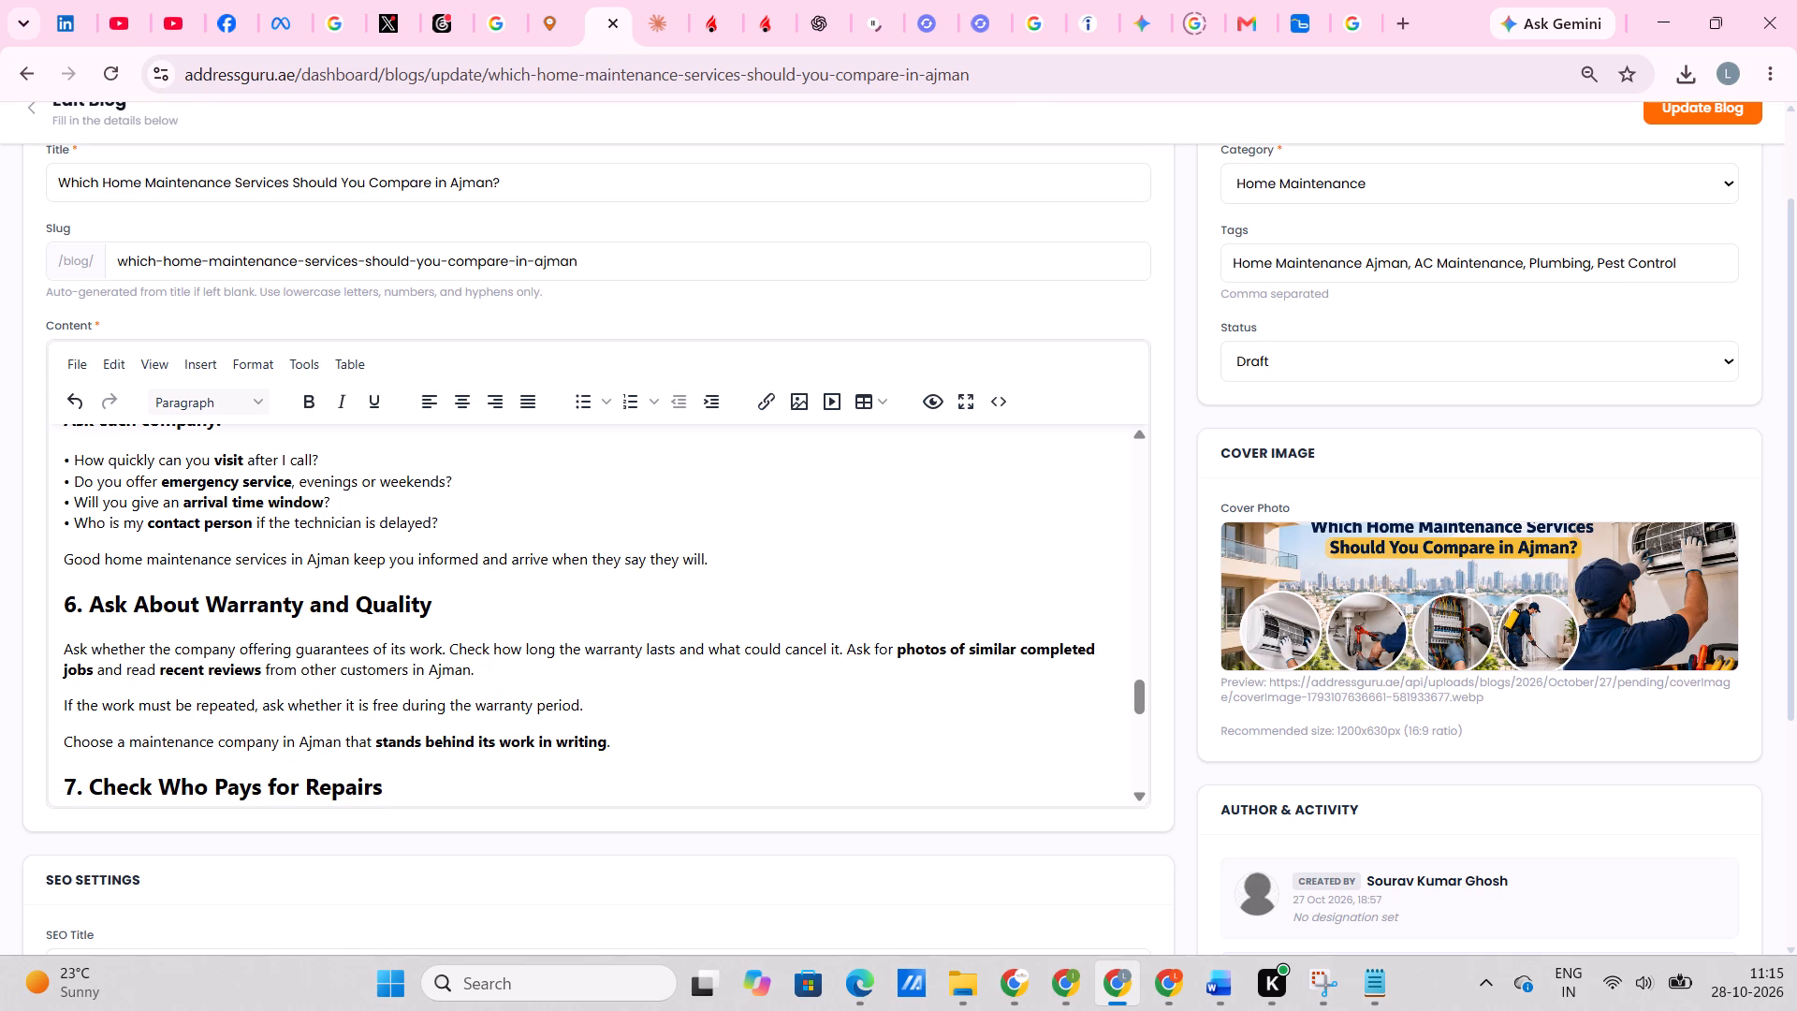
Join the "Choose a maintenance company in Ajman" sentence onto the "If the work must be repeated" paragraph, separated by a space.
left_click(65, 745)
key("BackSpace")
key("space")
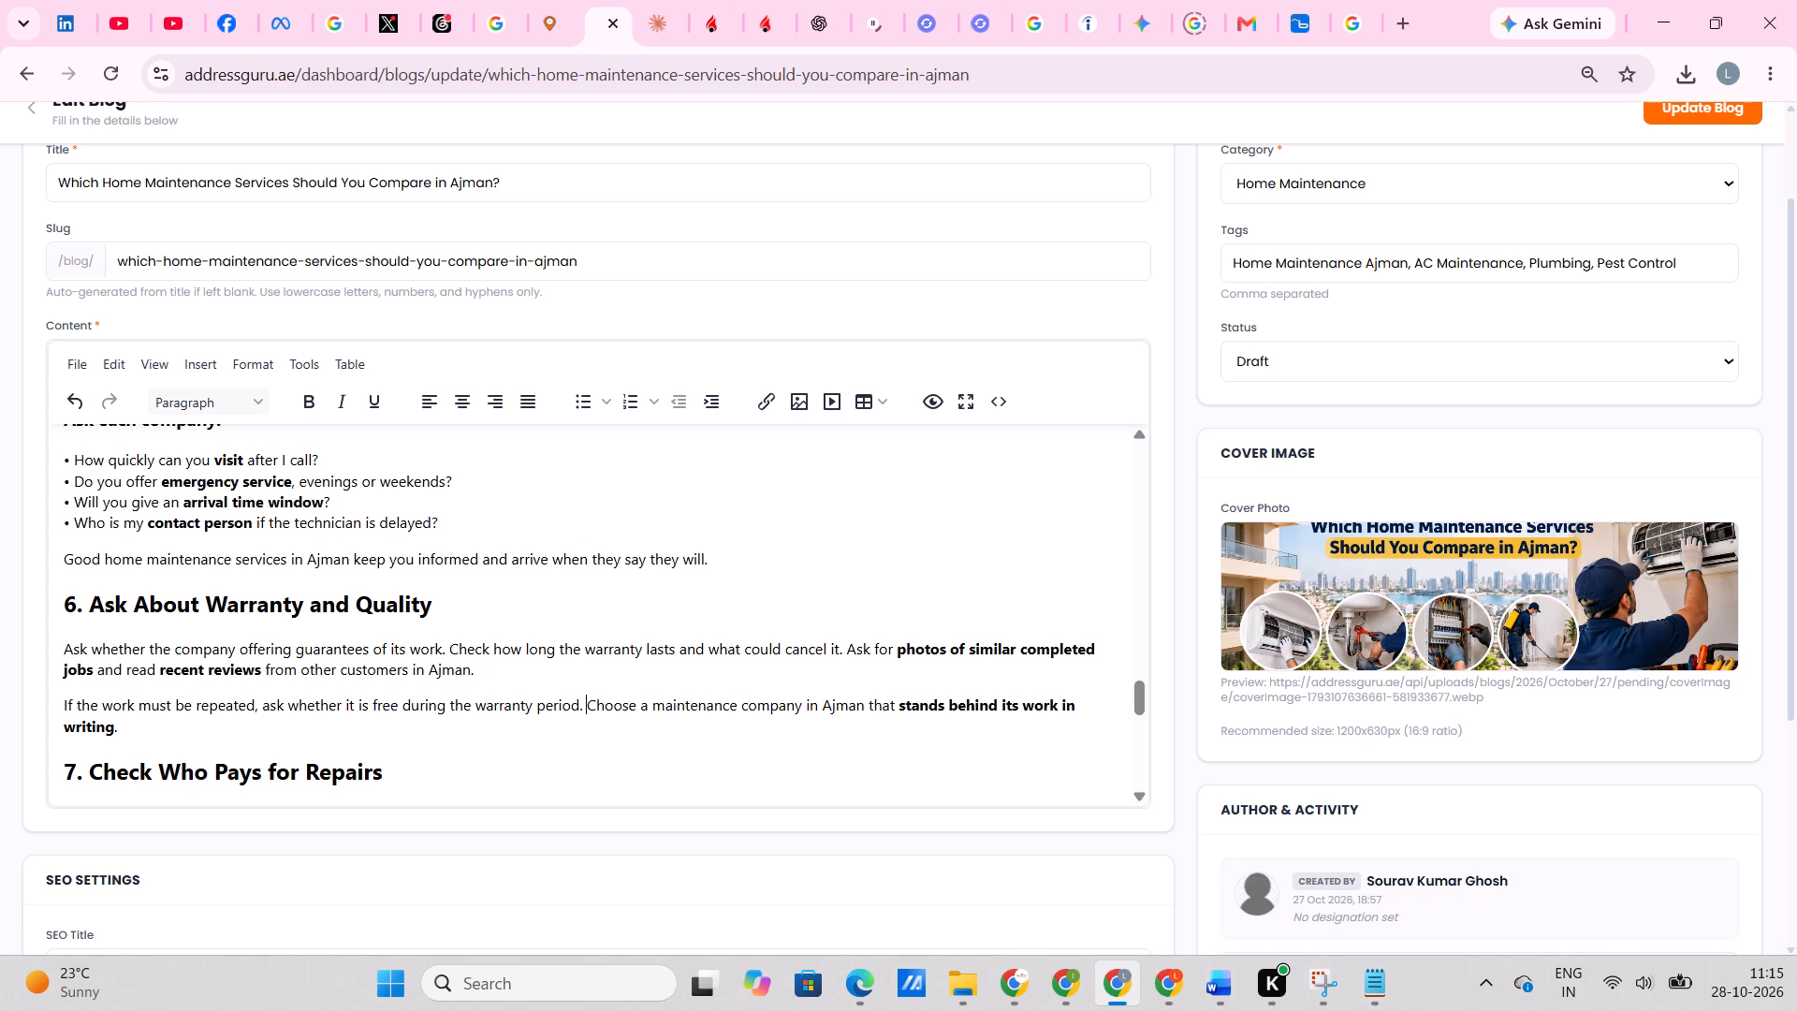
Select the word "Ajman" in section 6's "Choose a maintenance company in Ajman" sentence.
left_click_drag(868, 705, 814, 708)
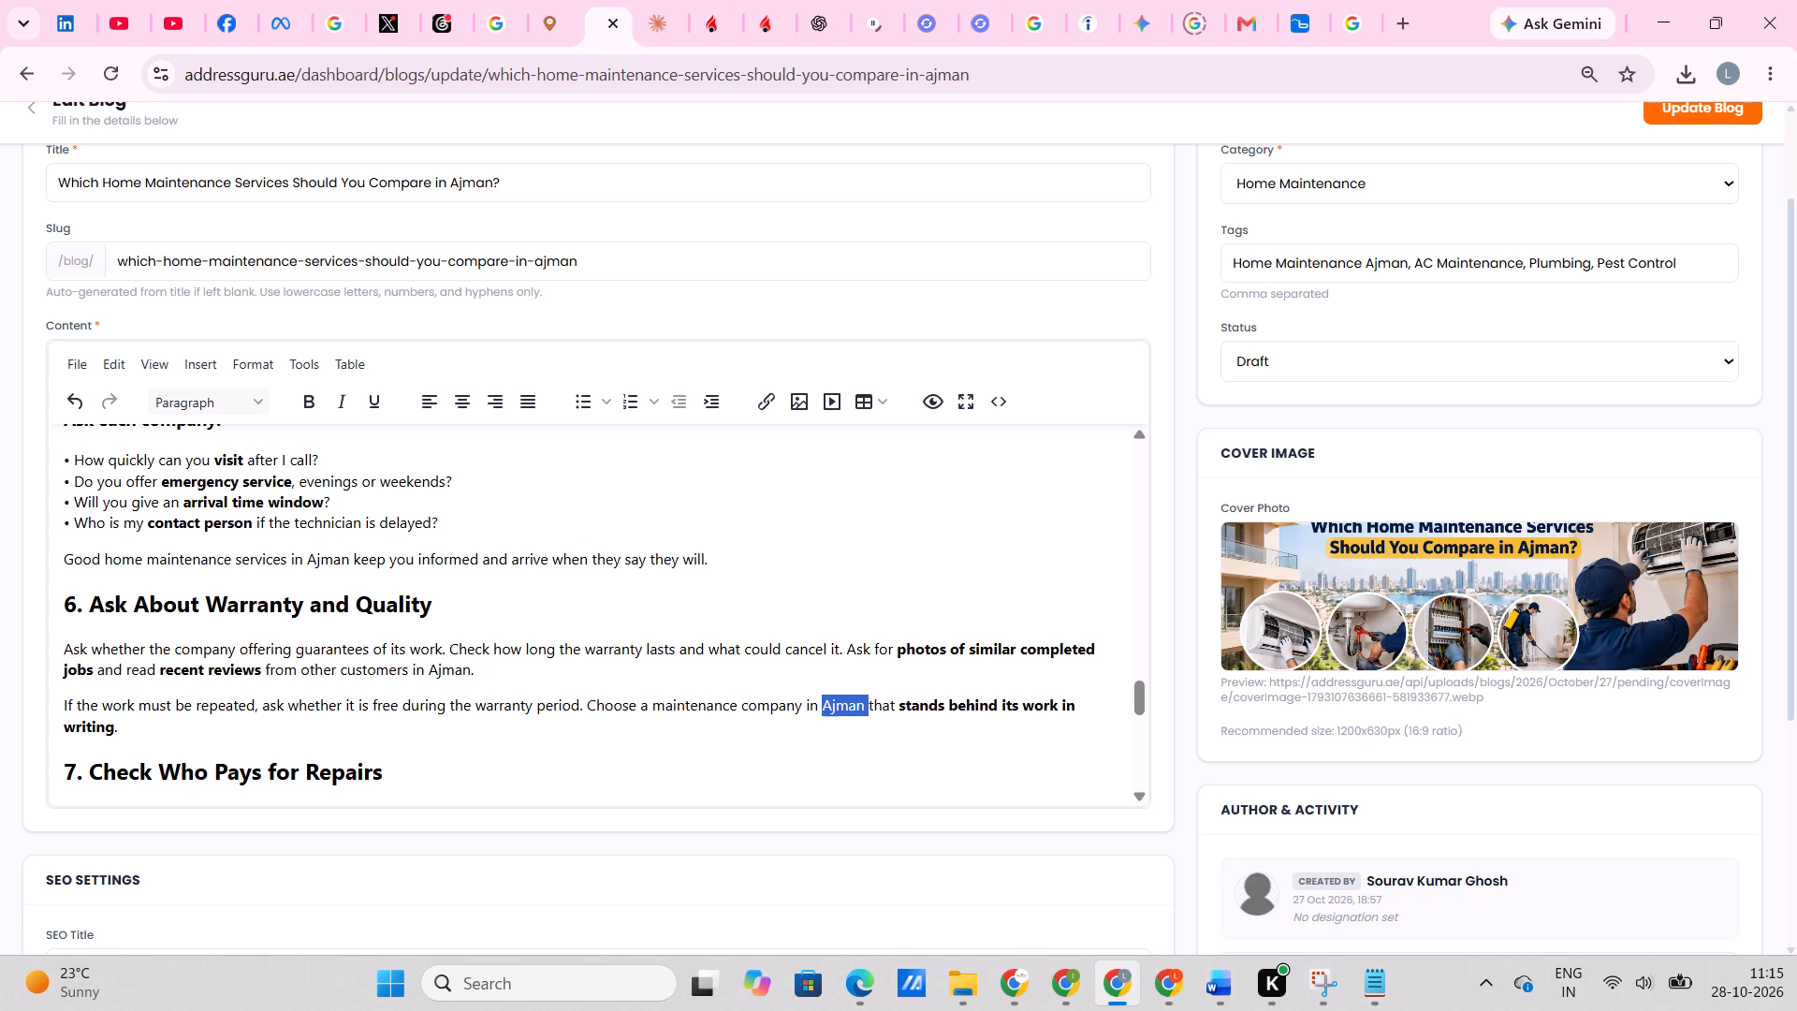
Delete "in Ajman" from section 6's last sentence so that it reads "Choose a maintenance company that stands behind its work in writing.".
left_click_drag(814, 708, 809, 703)
left_click(809, 703)
key("Left")
key("Delete")
key("Delete")
key("Delete")
key("Delete")
key("Delete")
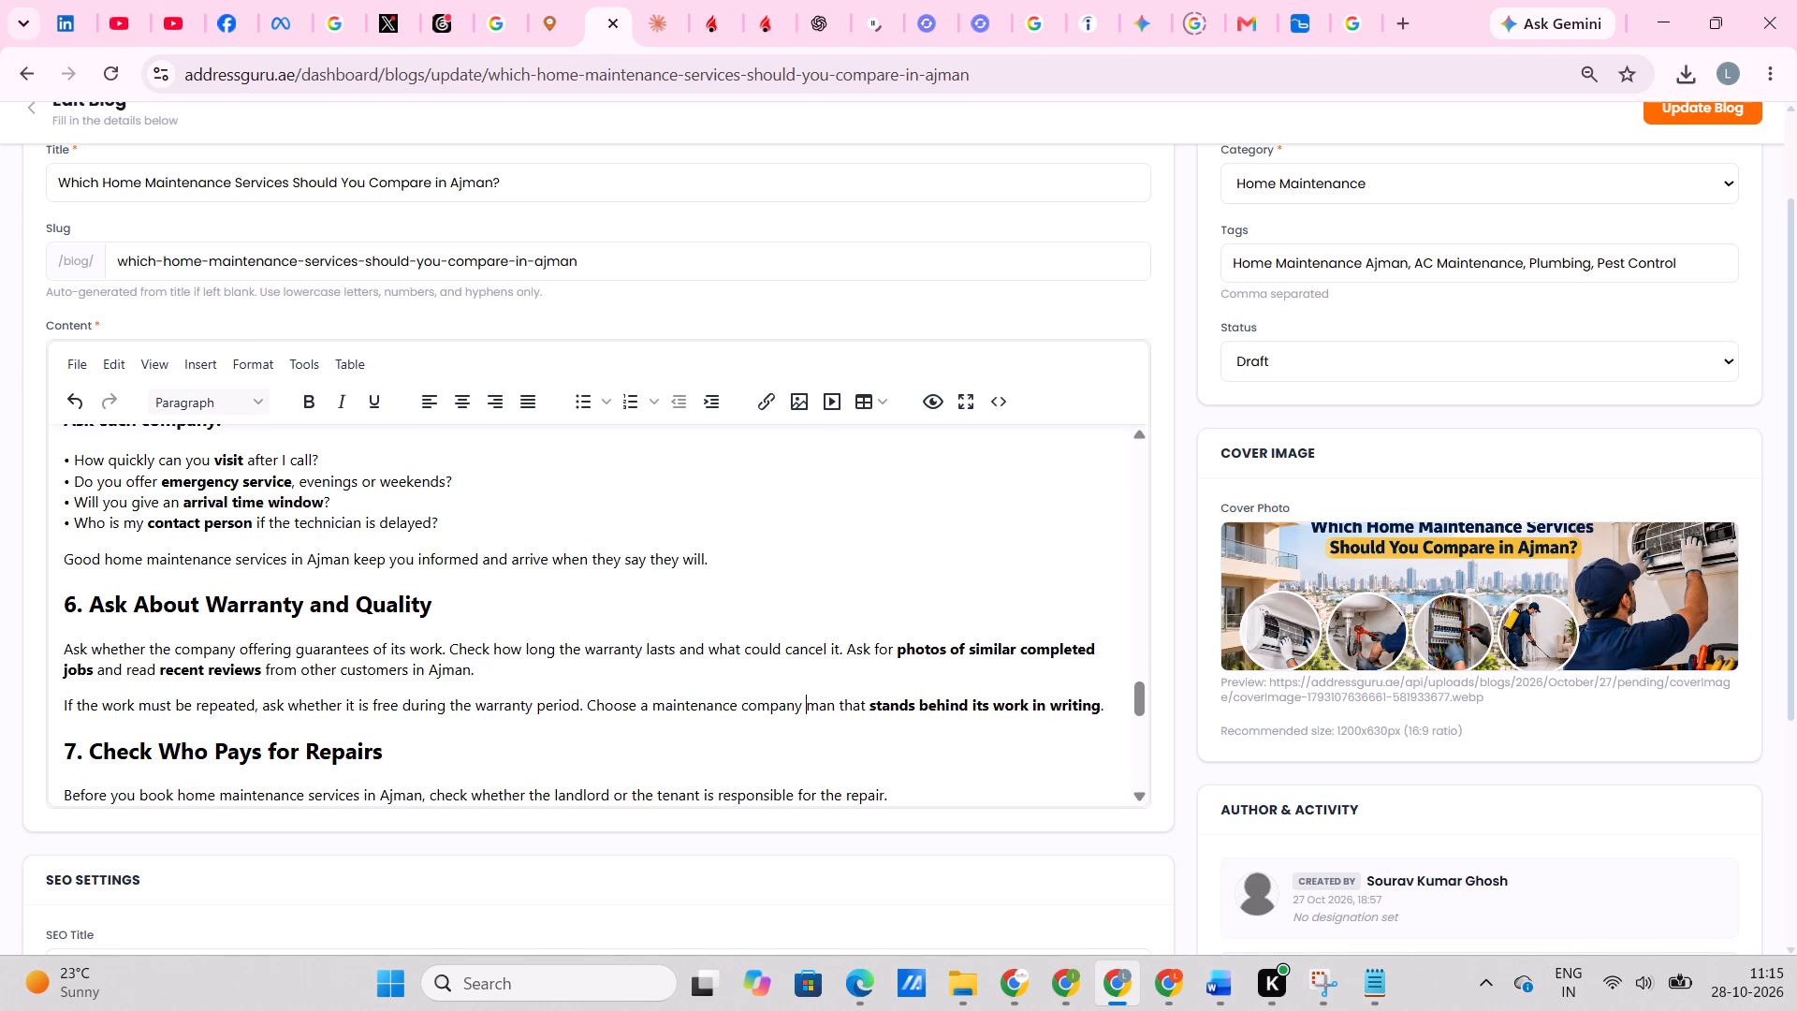
key("Delete")
key("Delete")
key("Delete")
key("Delete")
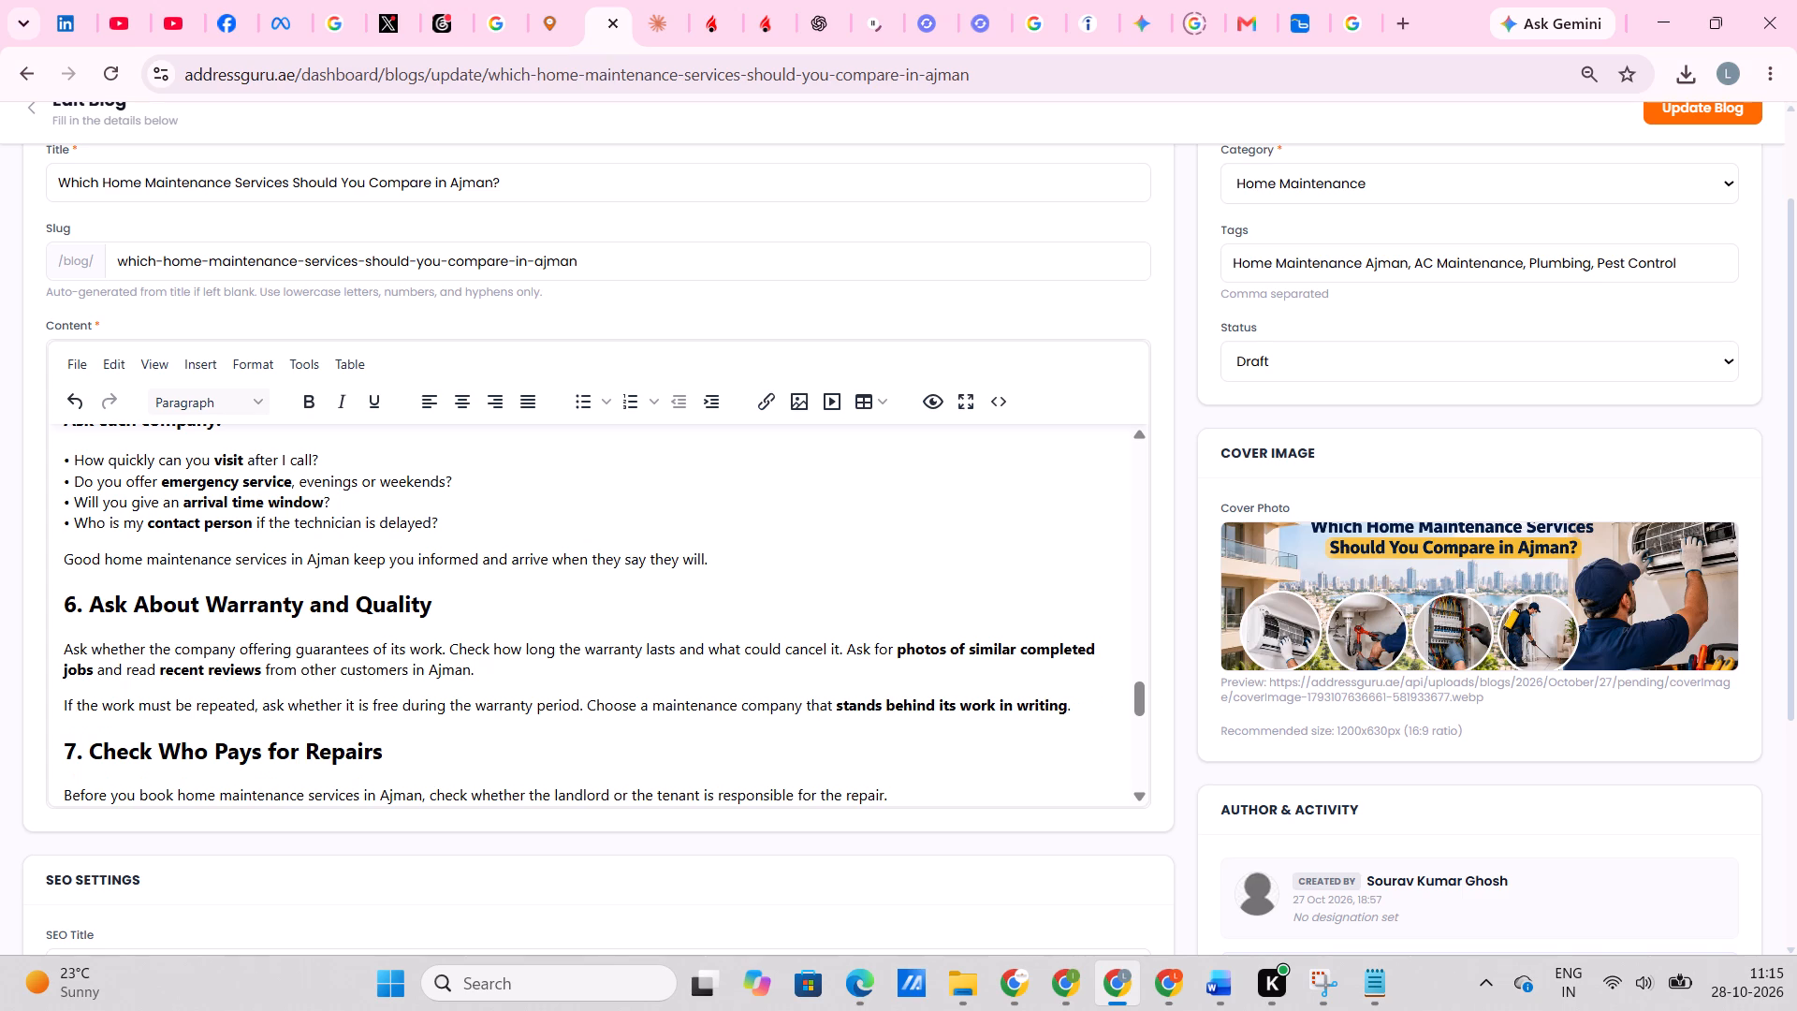
scroll(694, 640, "down", 2)
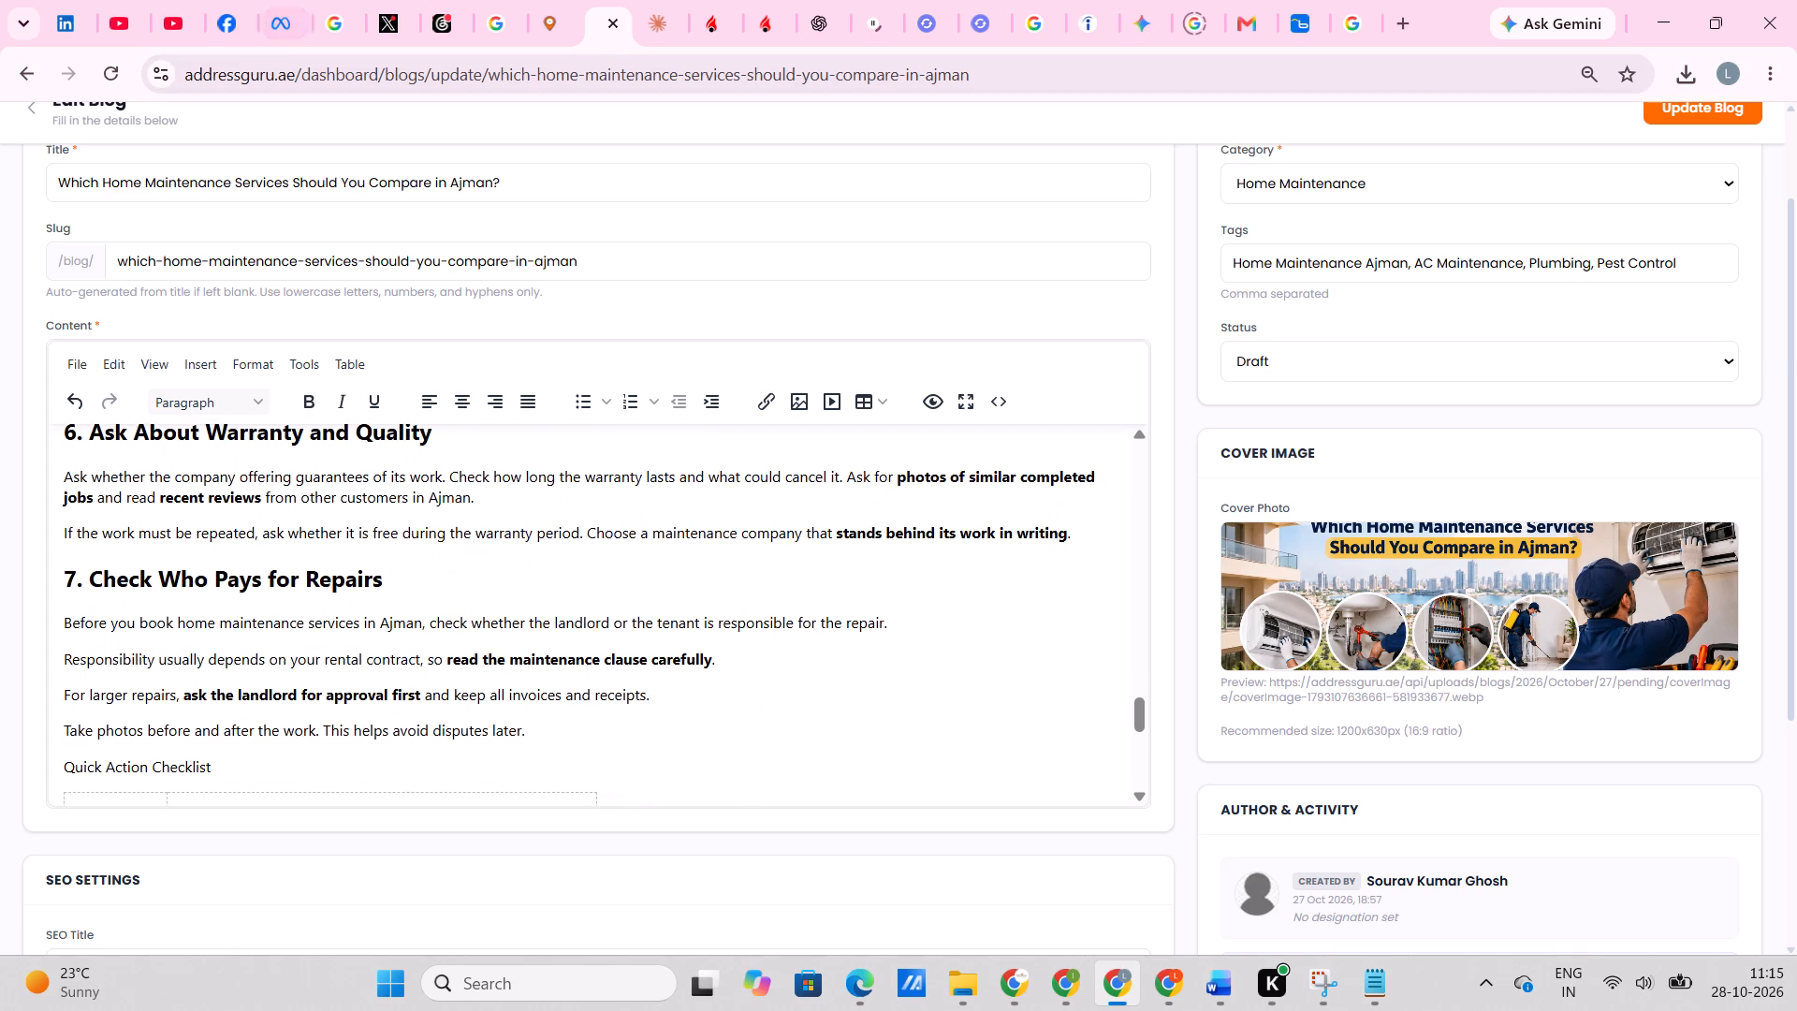
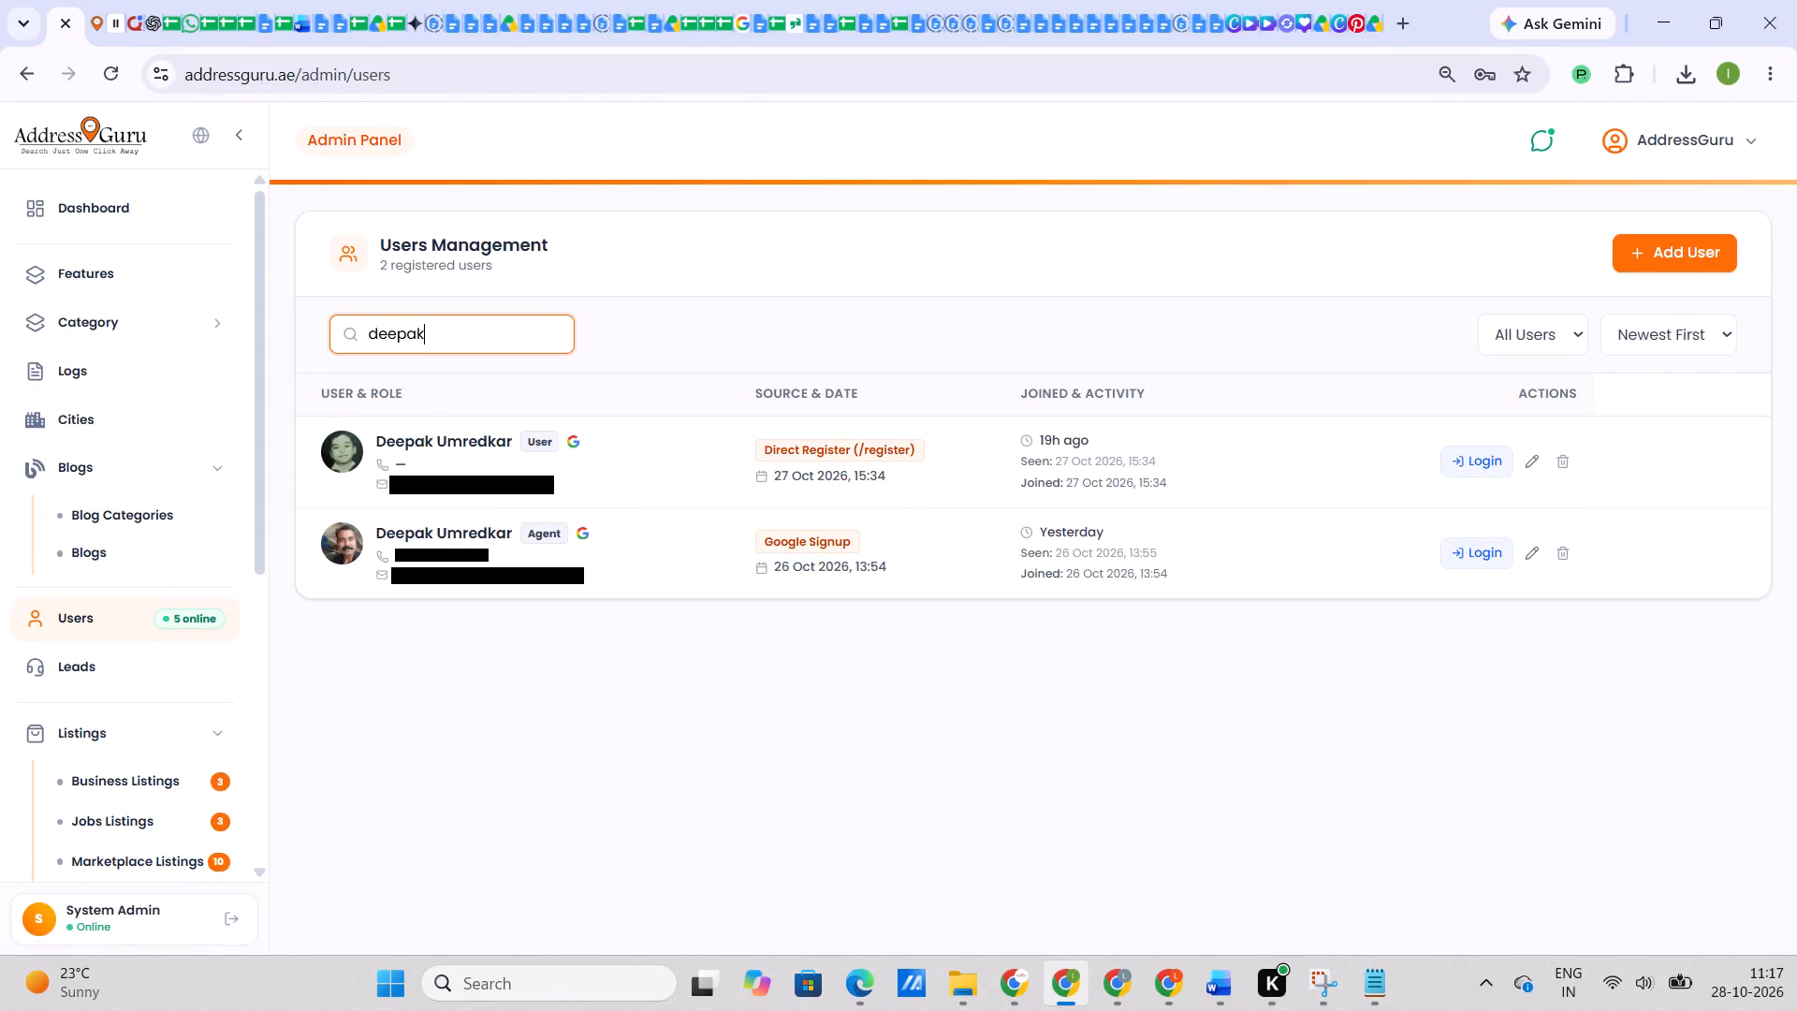
Clear the "deepak" search in the admin panel's Users Management list so that all registered users are listed.
key("ctrl+a")
key("BackSpace")
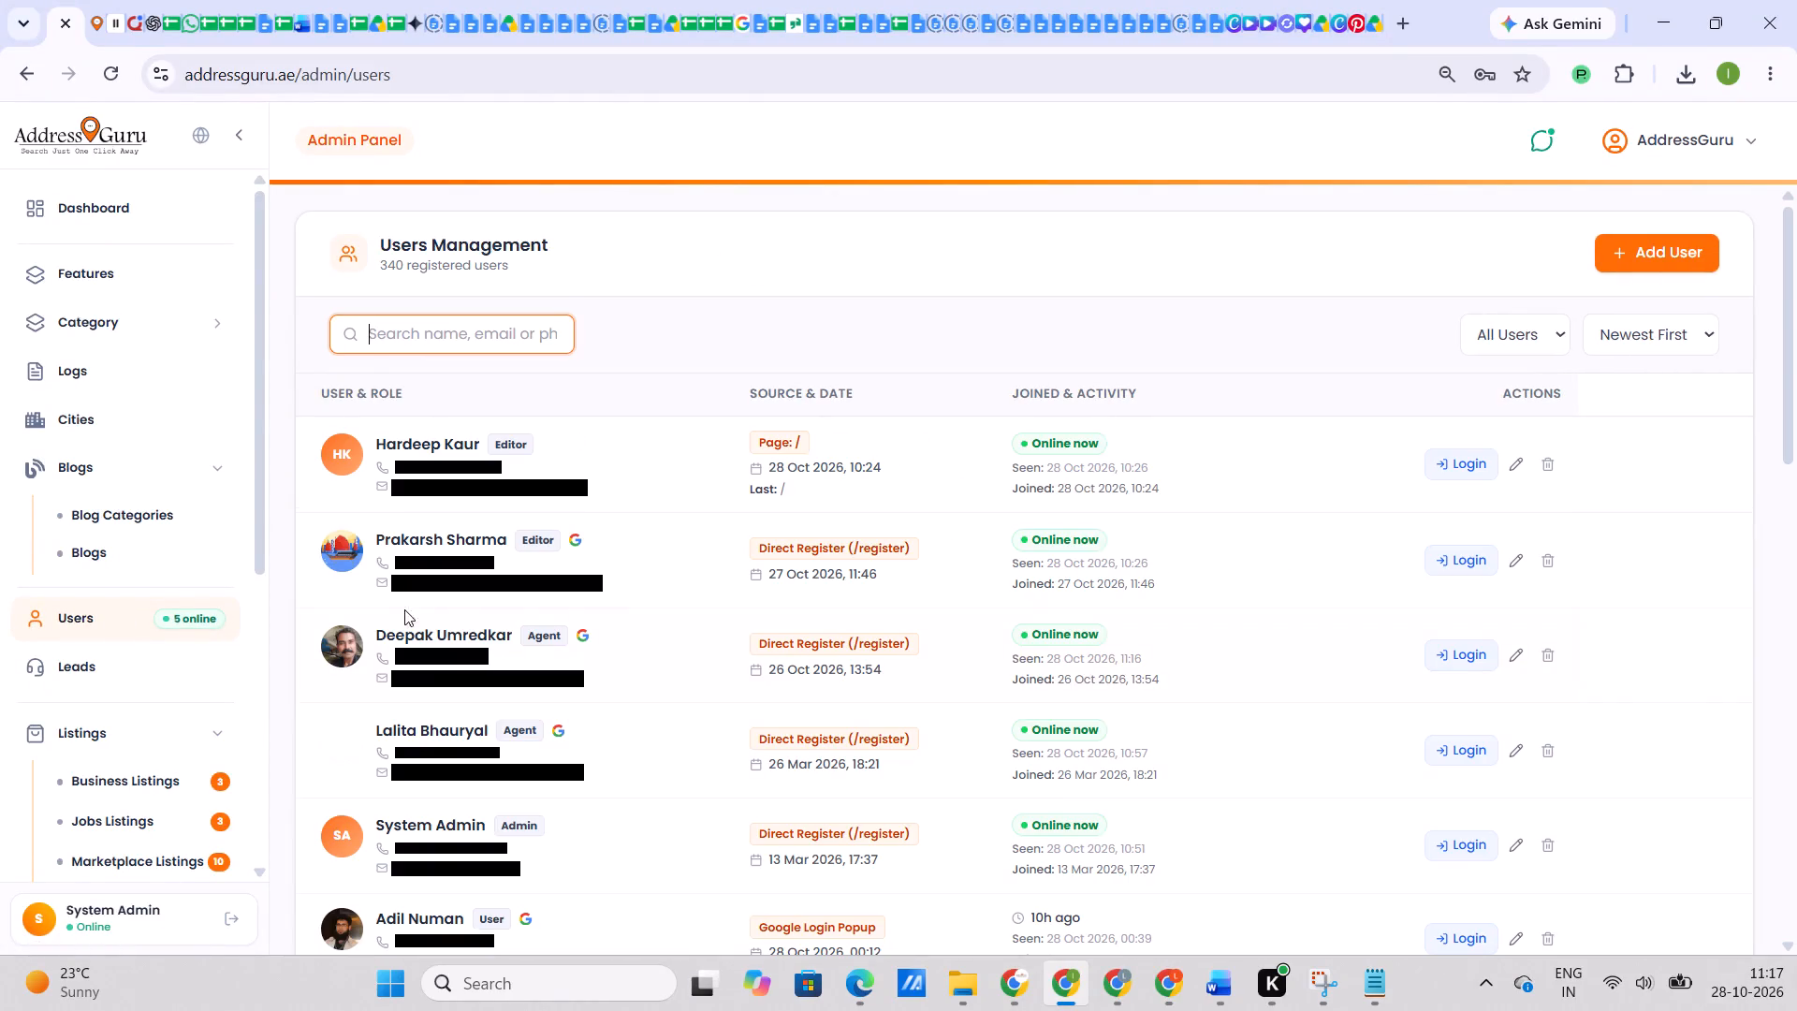
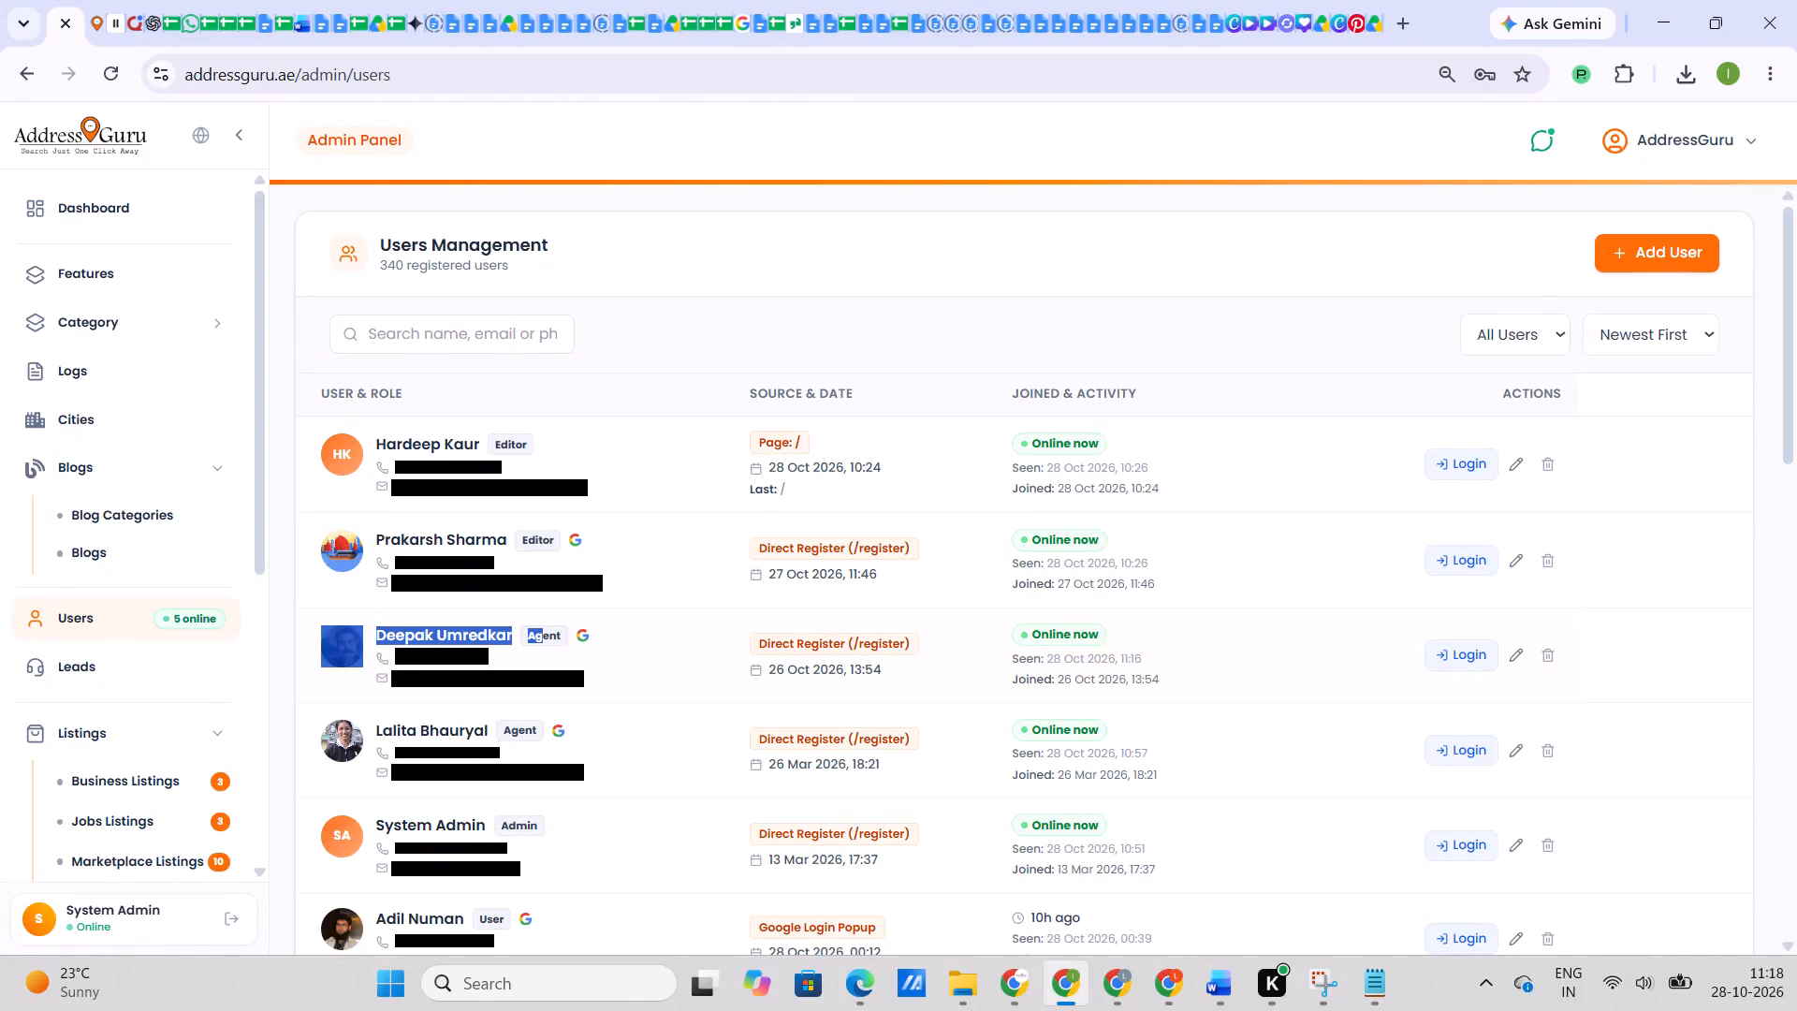
Select only the full name of the agent who joined on 26 Oct 2026 in the users list.
left_click(378, 618)
left_click(383, 632)
left_click_drag(376, 631, 512, 638)
left_click(512, 638)
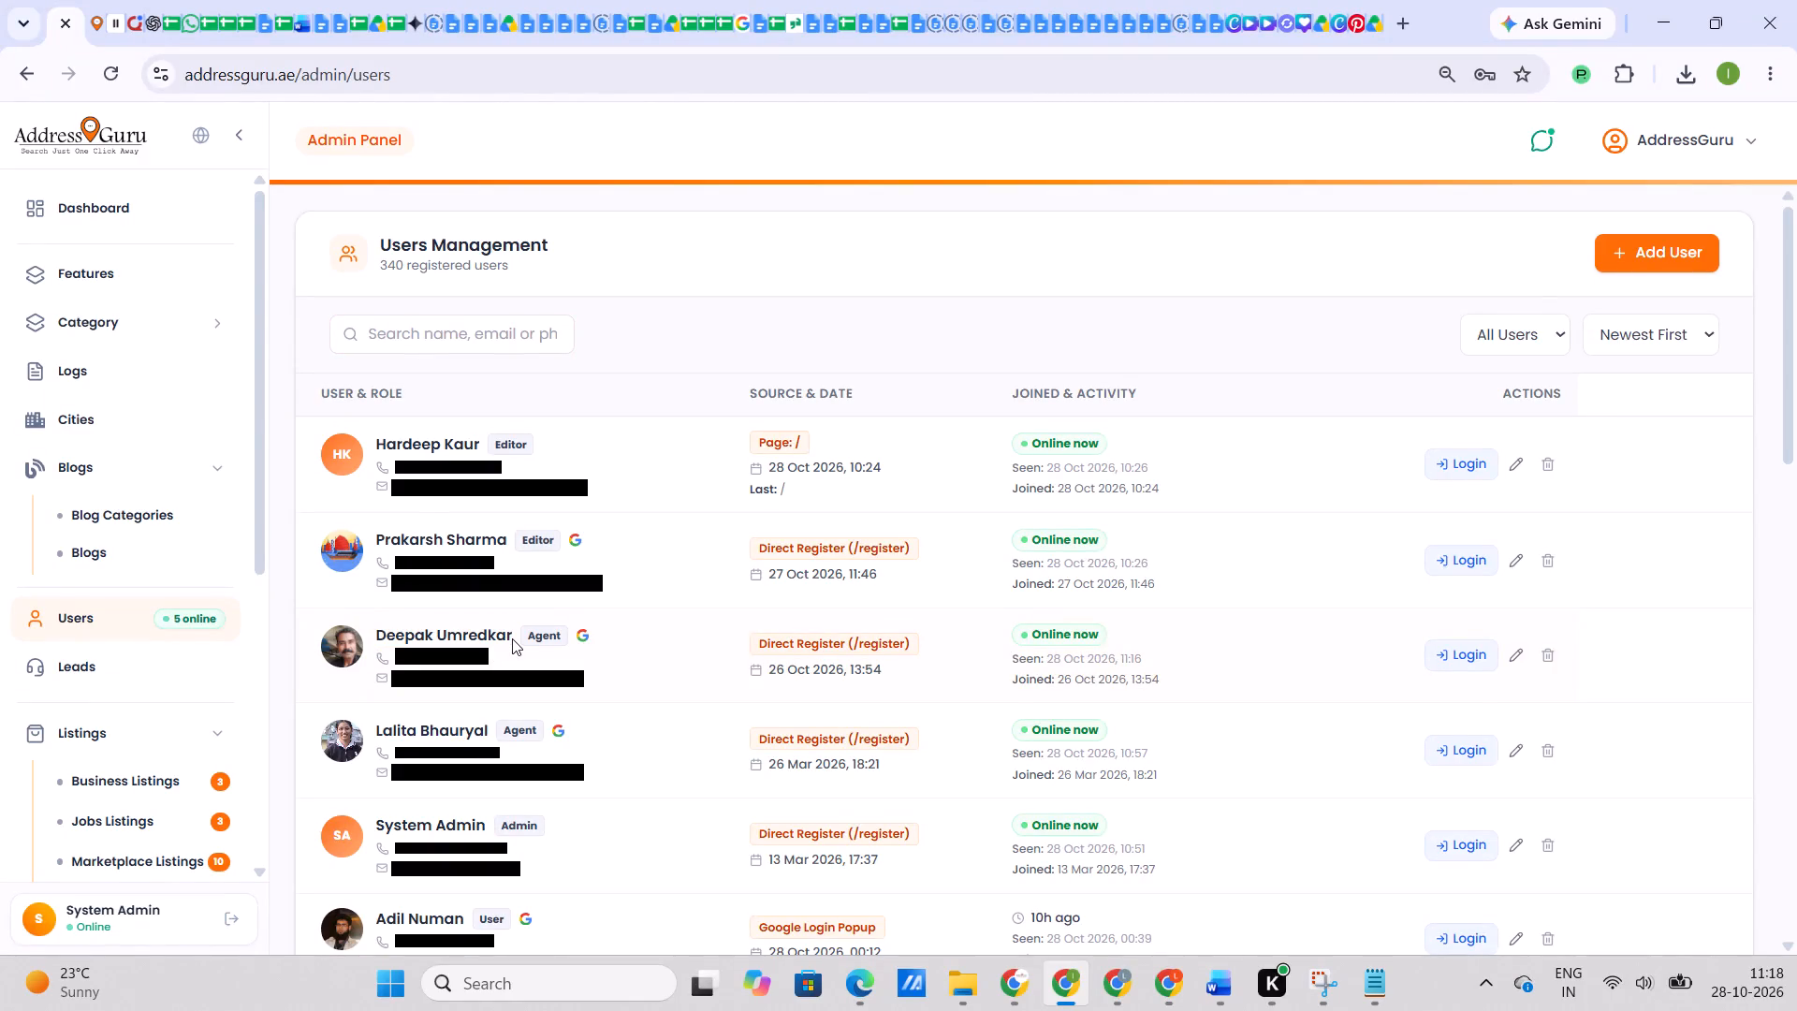
left_click_drag(512, 638, 353, 626)
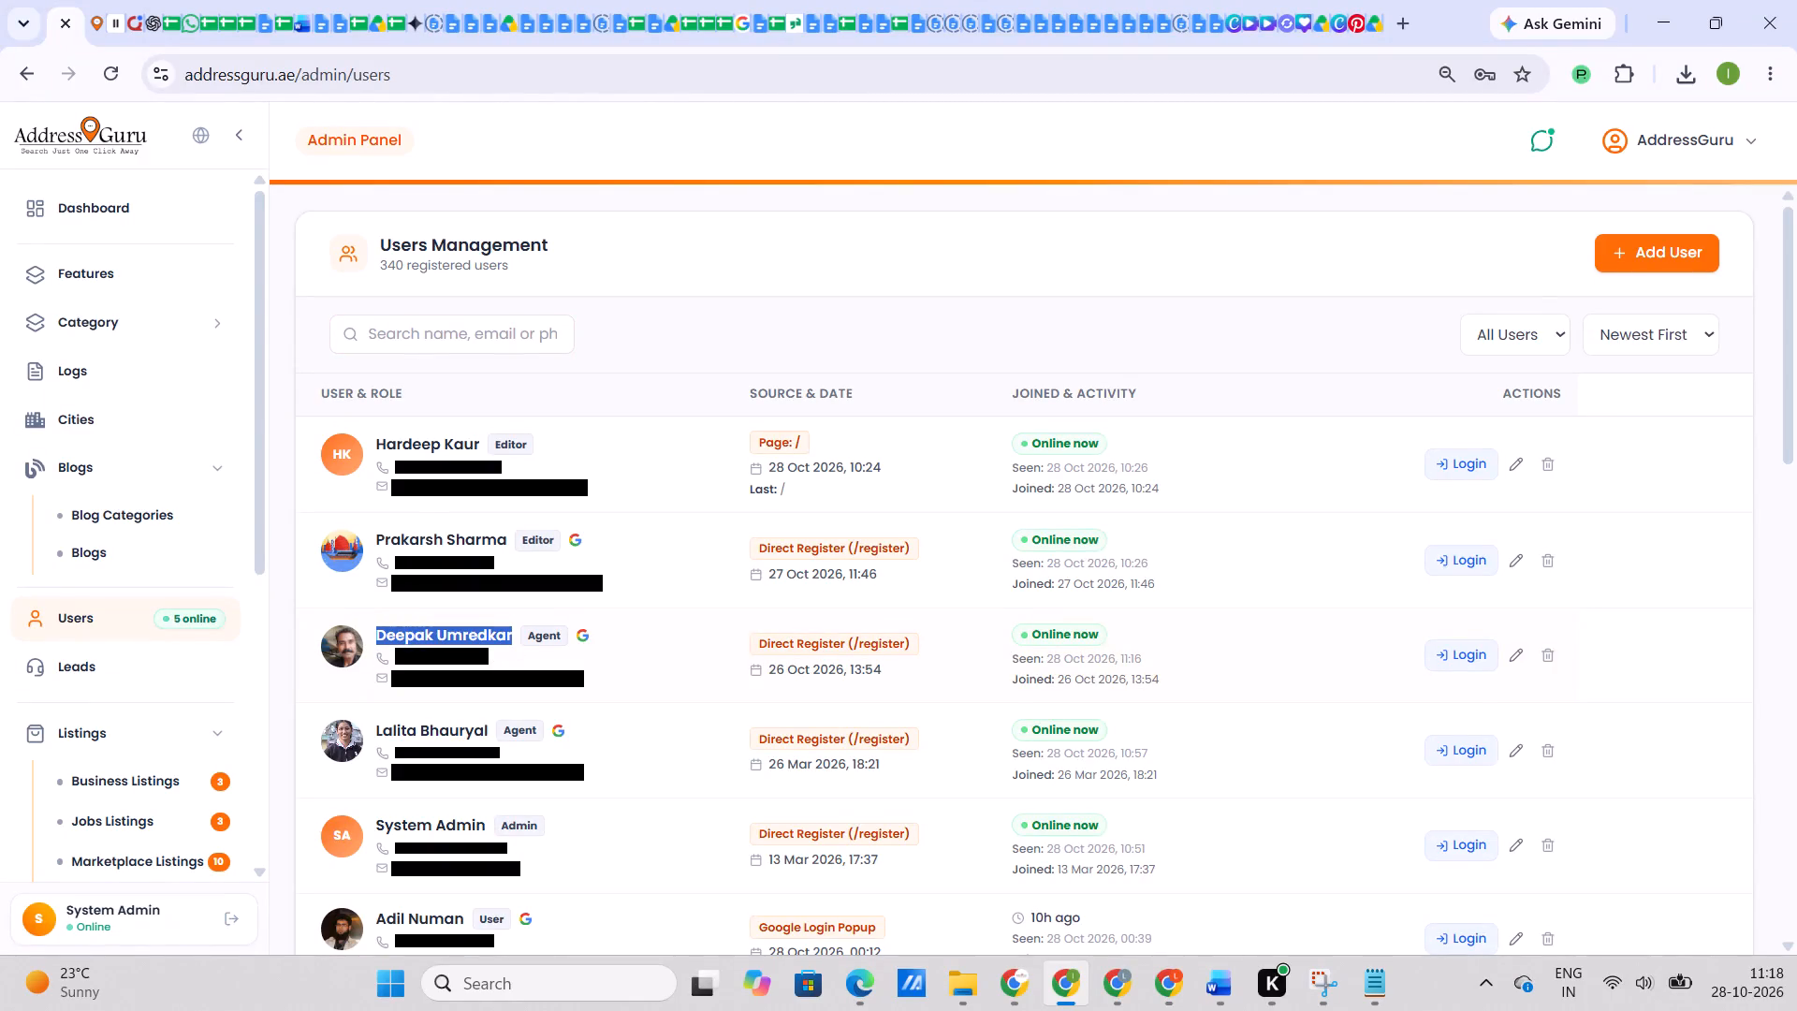
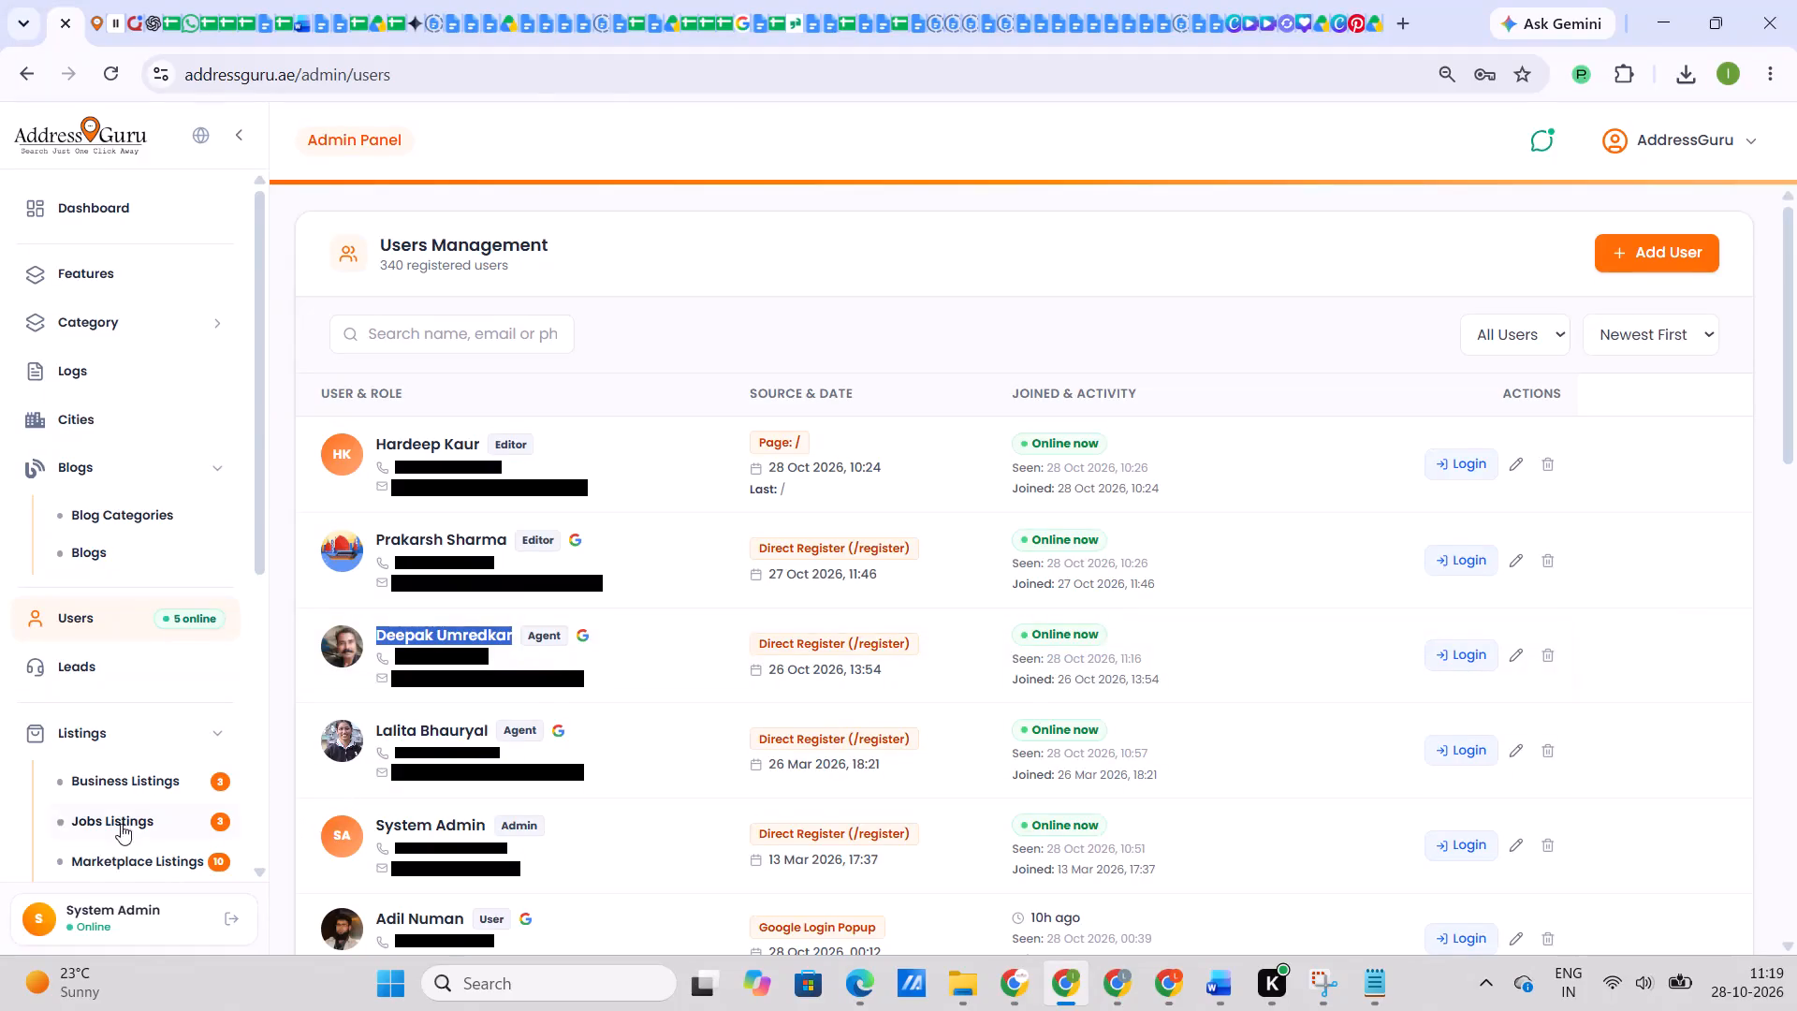
Open the Business Listings page of the admin panel to review its pending listings.
left_click(160, 780)
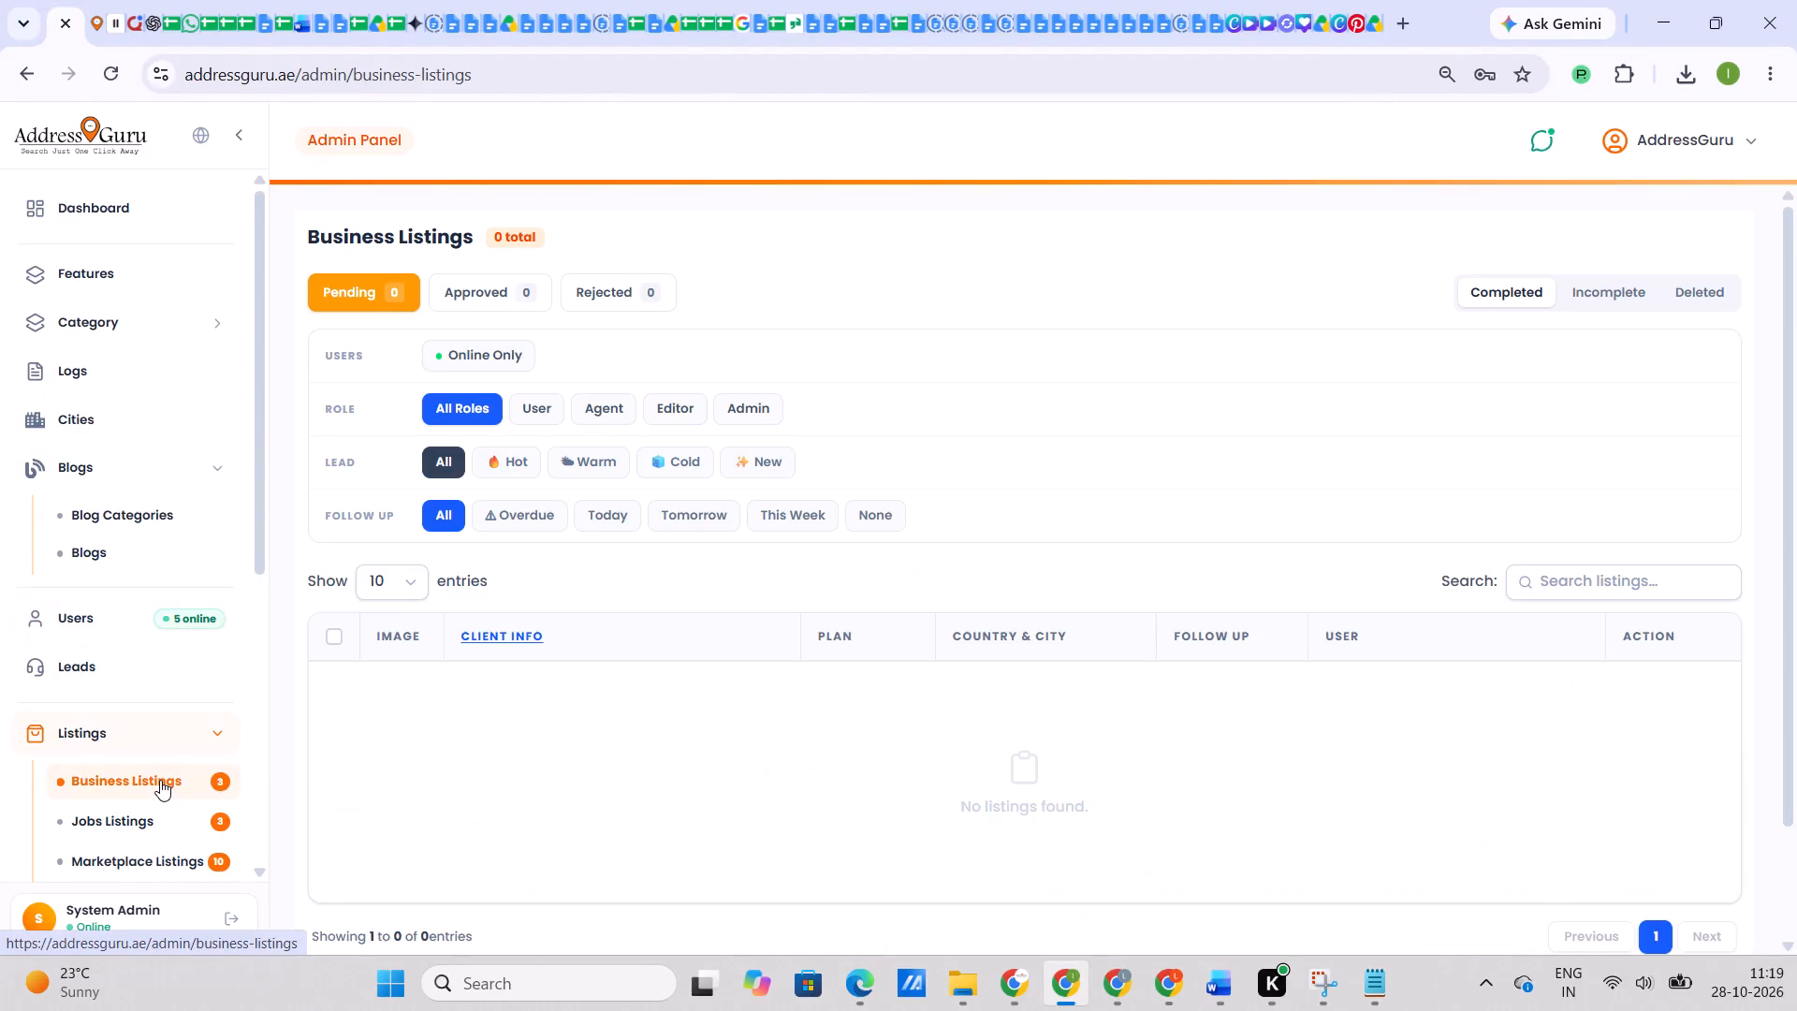
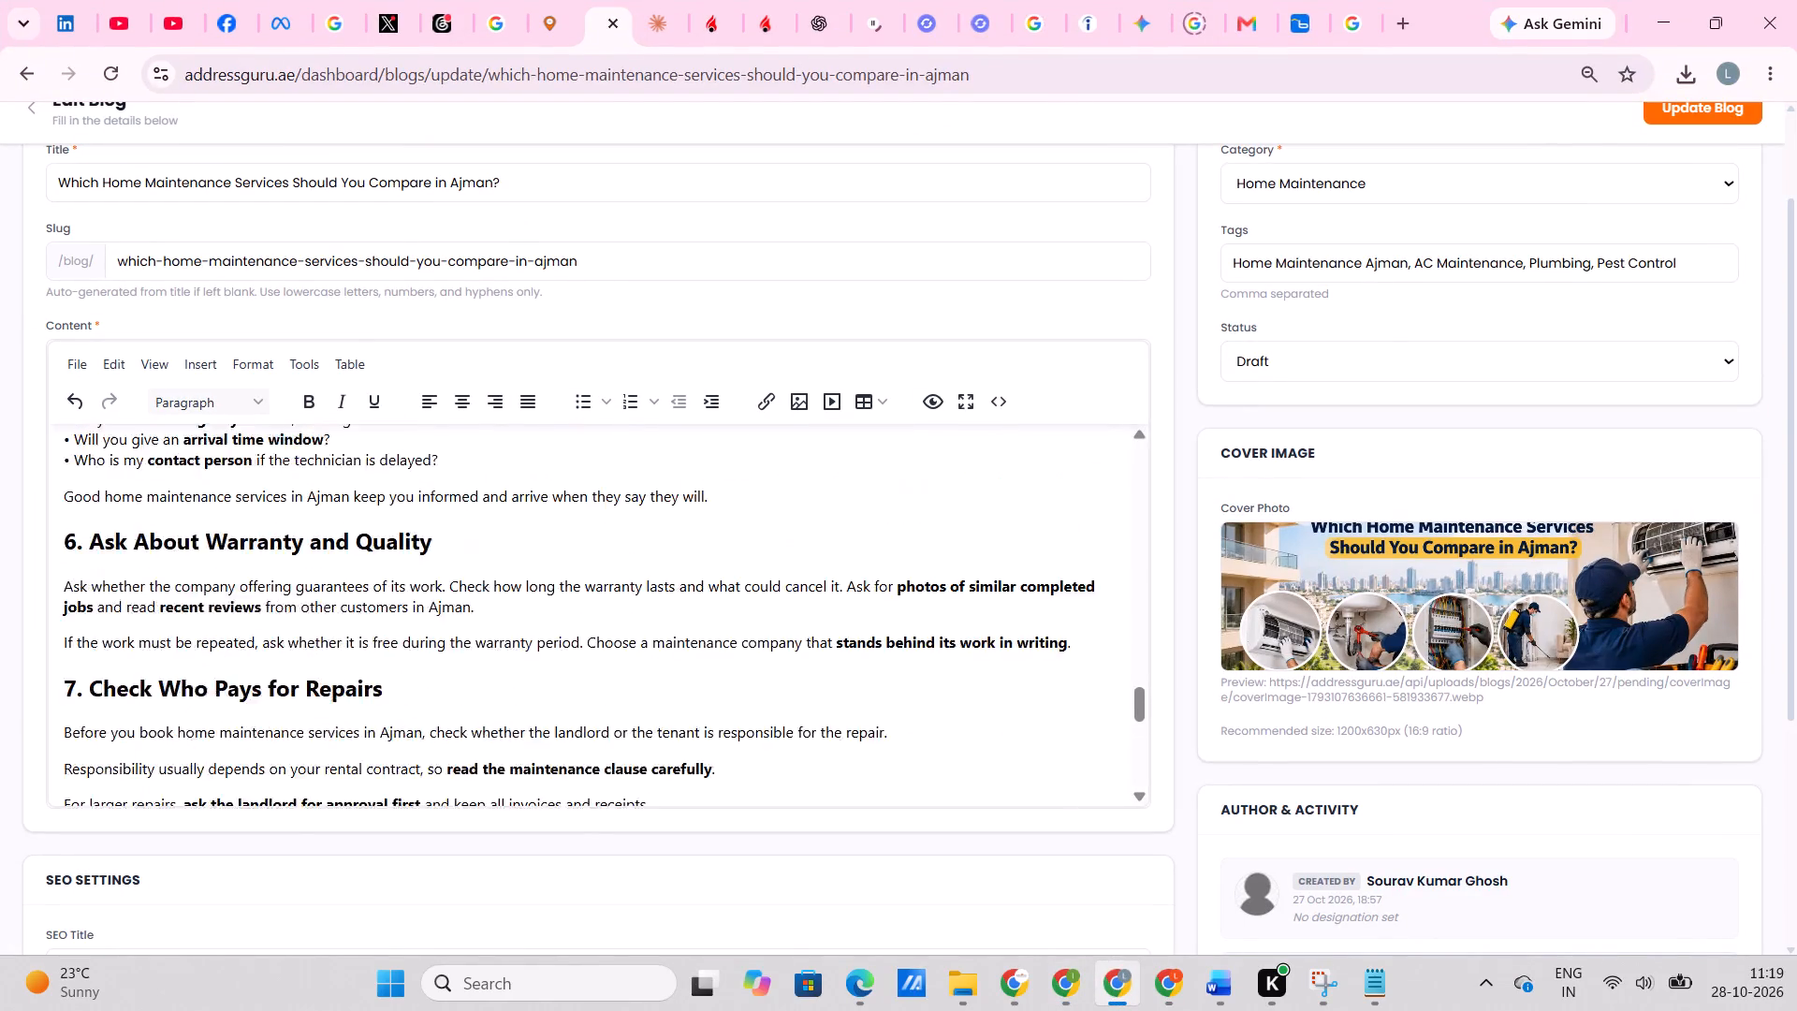
Remove the blank line between the summary table and the "Conclusion" heading at the end of the blog content.
scroll(454, 544, "up", 15)
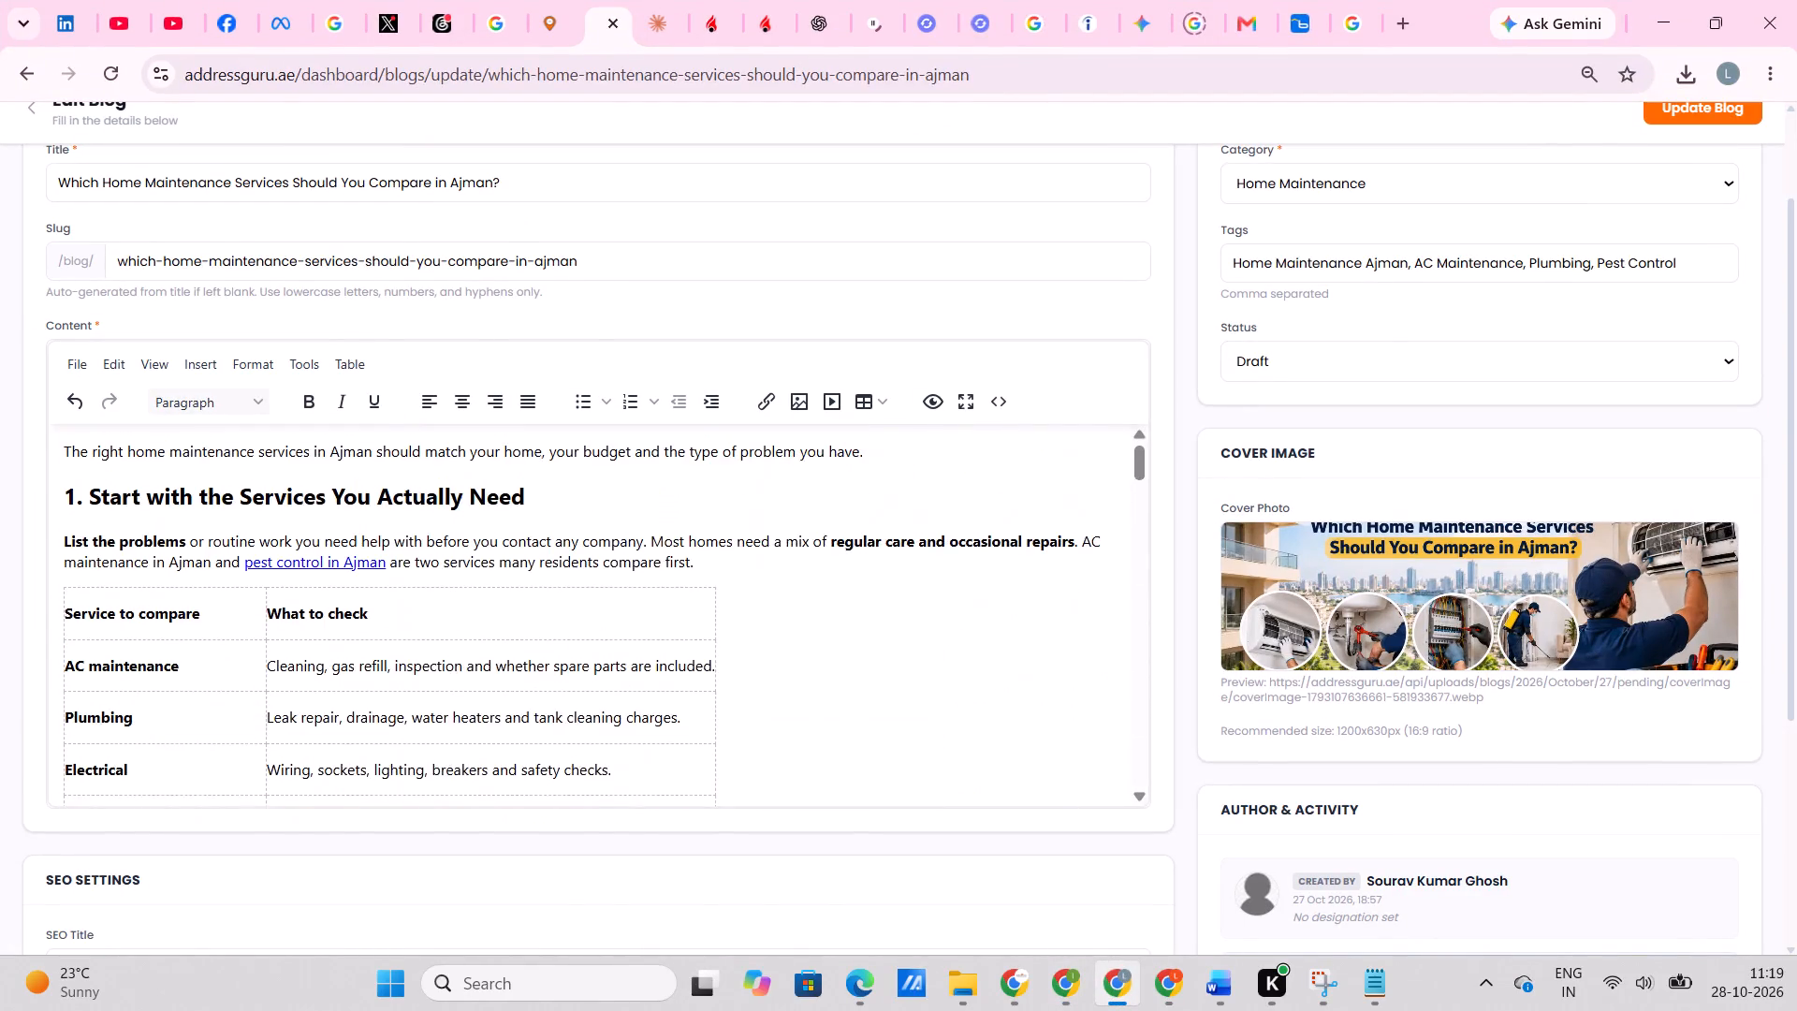
scroll(448, 566, "down", 12)
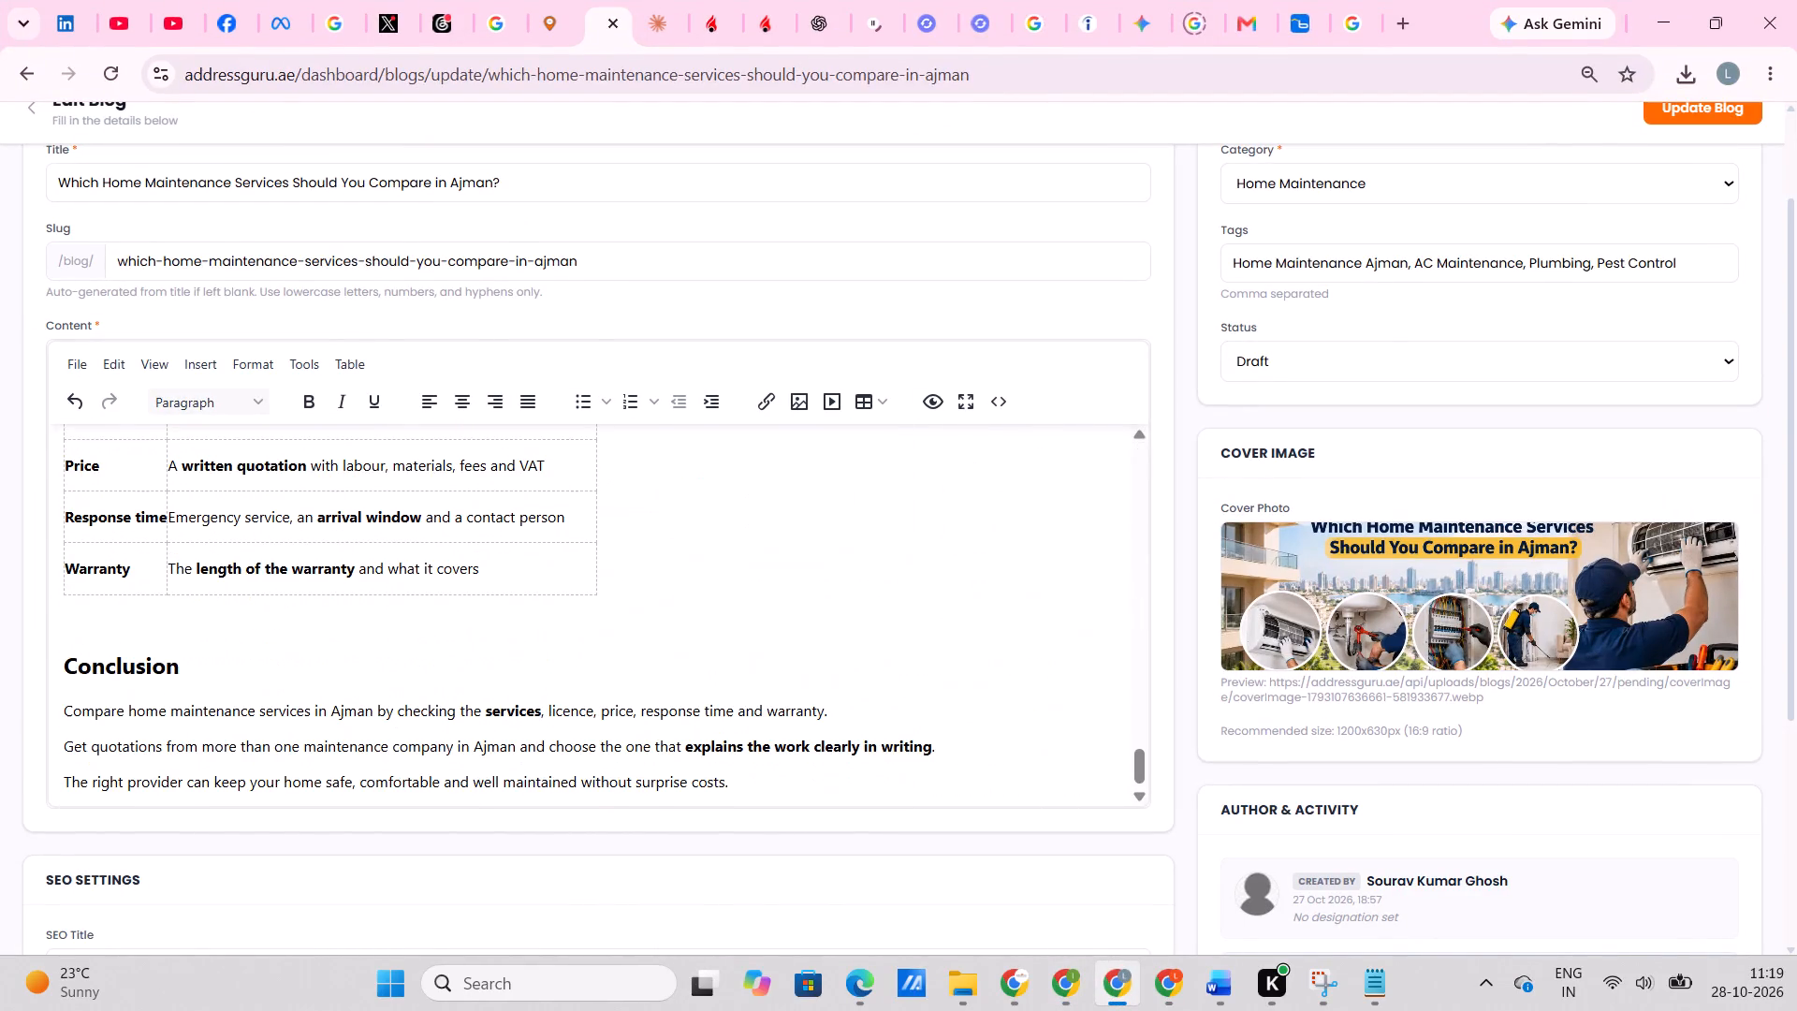
left_click(199, 629)
key("BackSpace")
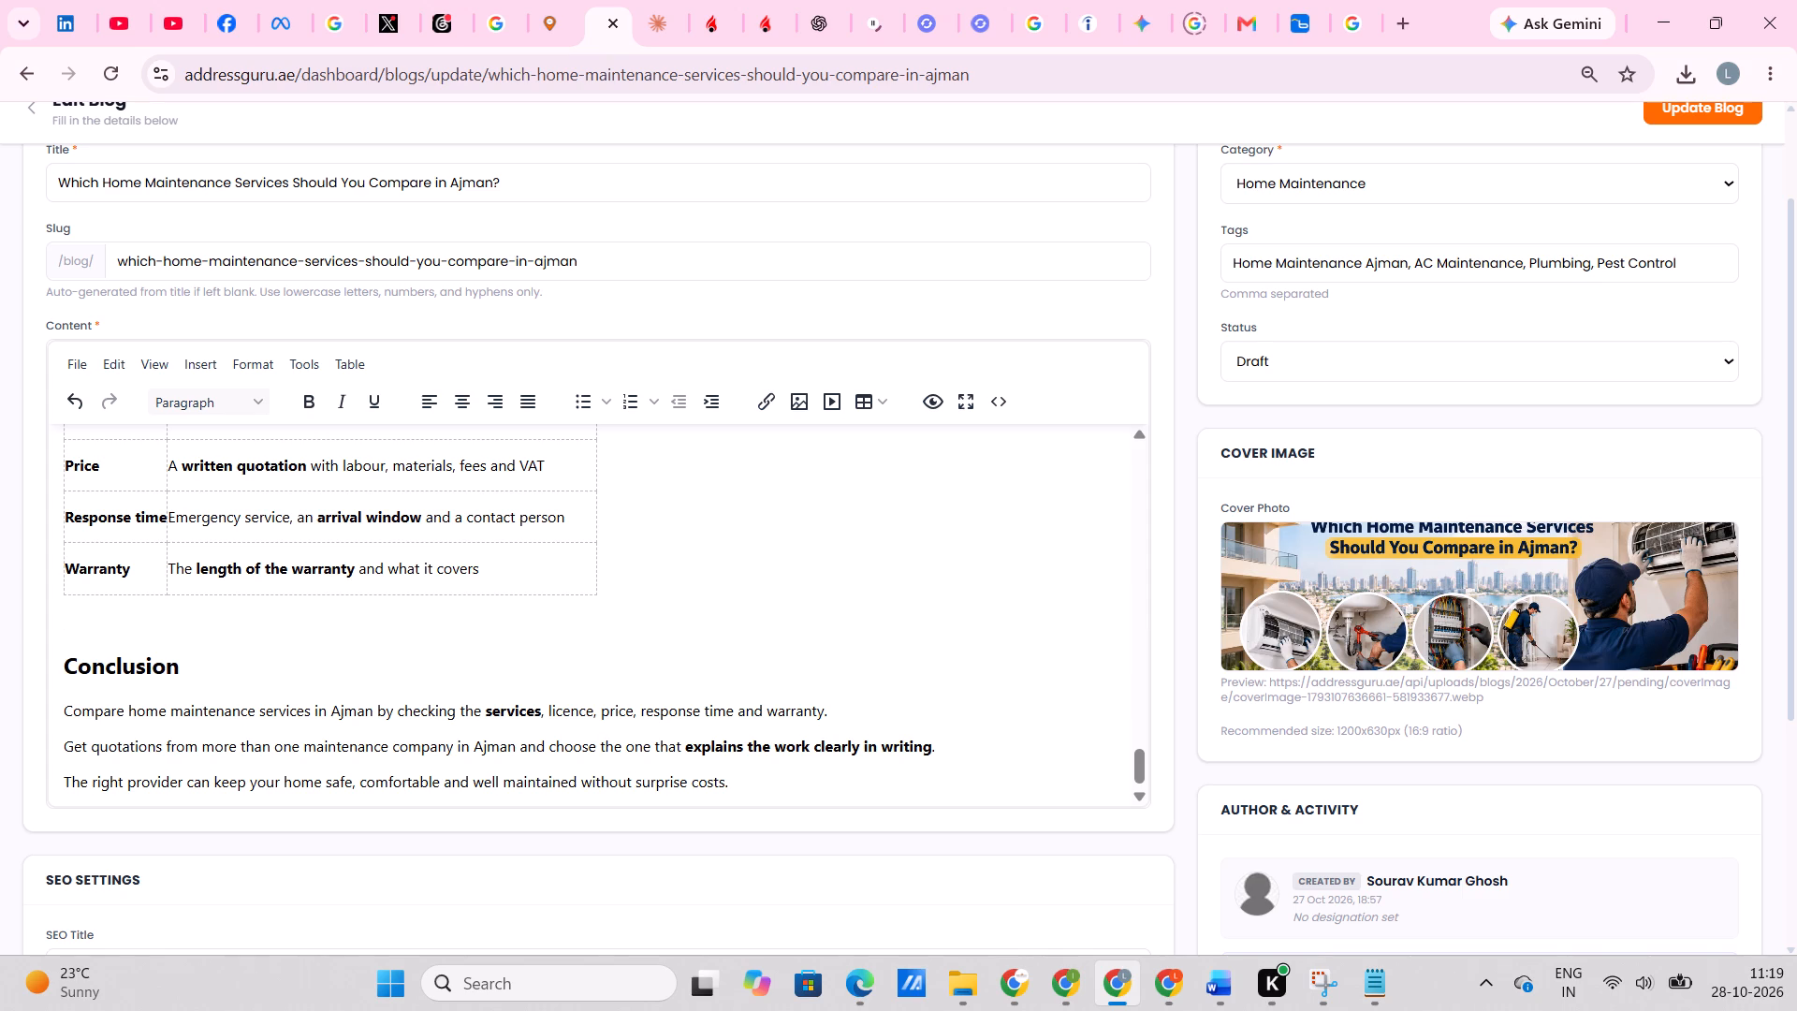
key("Down")
key("BackSpace")
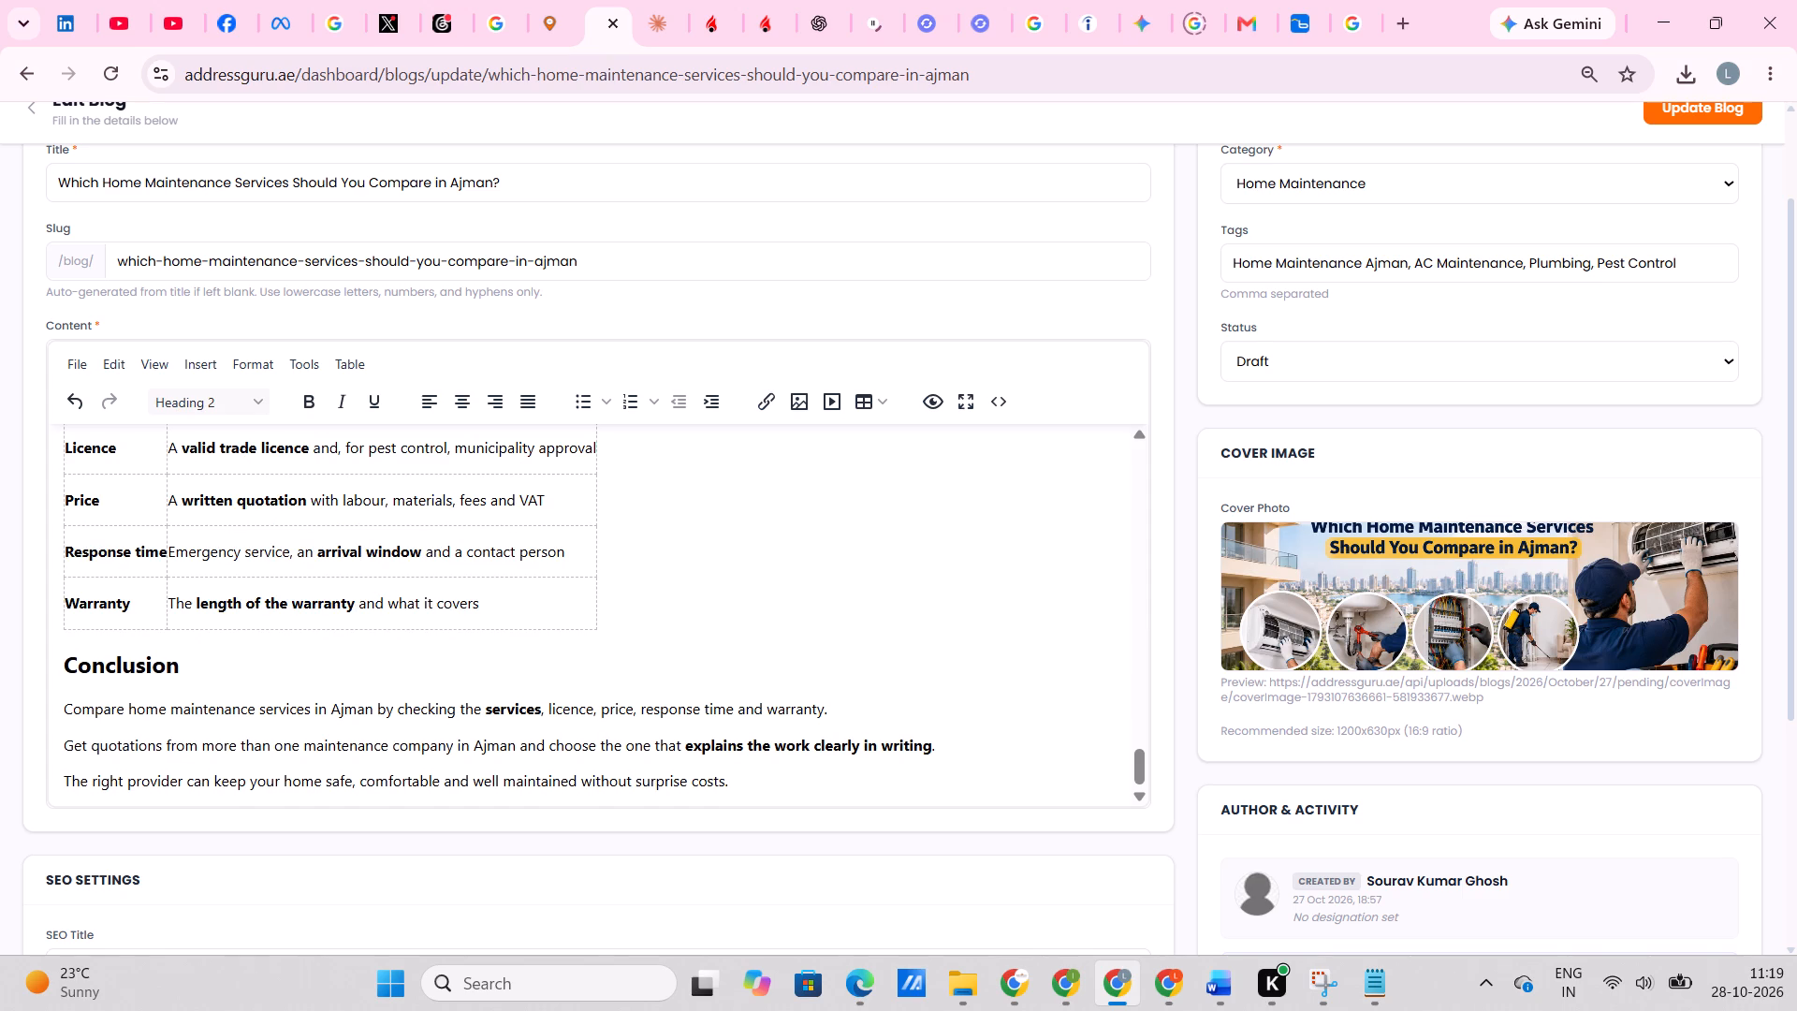
Review the wording of sections 6 and 7 in the Ajman home maintenance draft, including section 7's opening sentence.
scroll(193, 674, "up", 6)
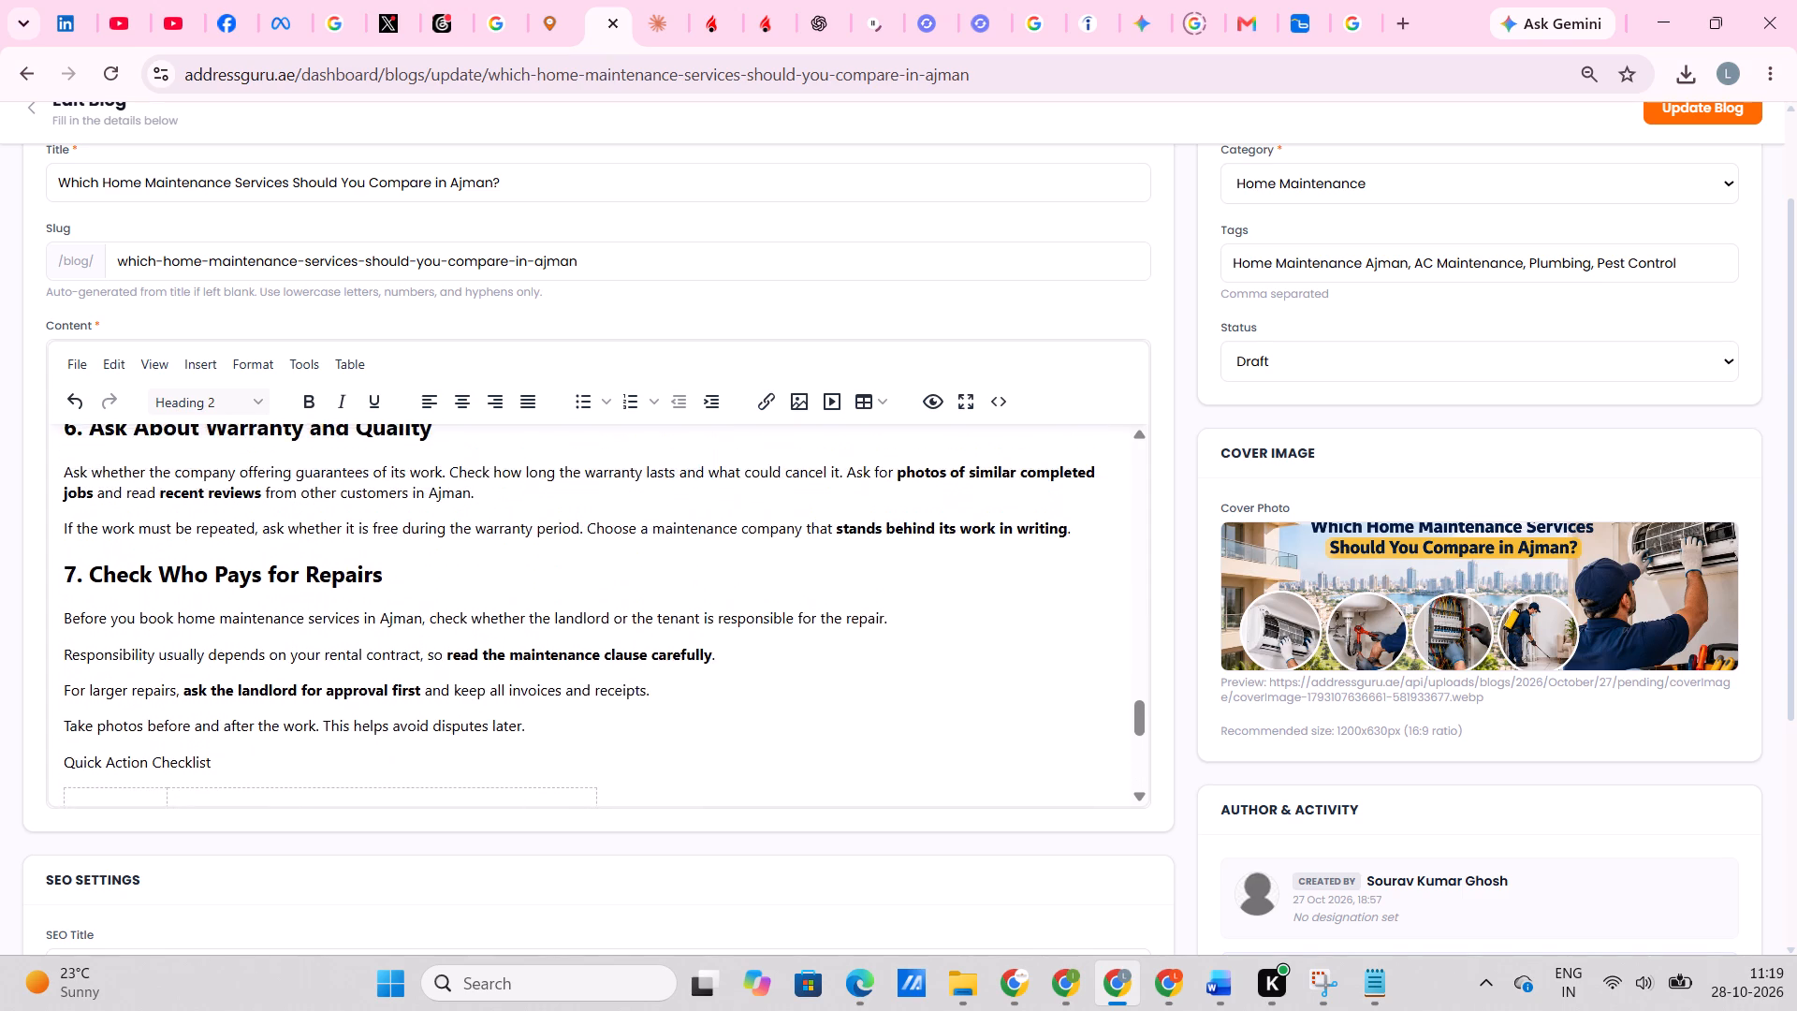
scroll(269, 600, "up", 1)
scroll(269, 600, "down", 6)
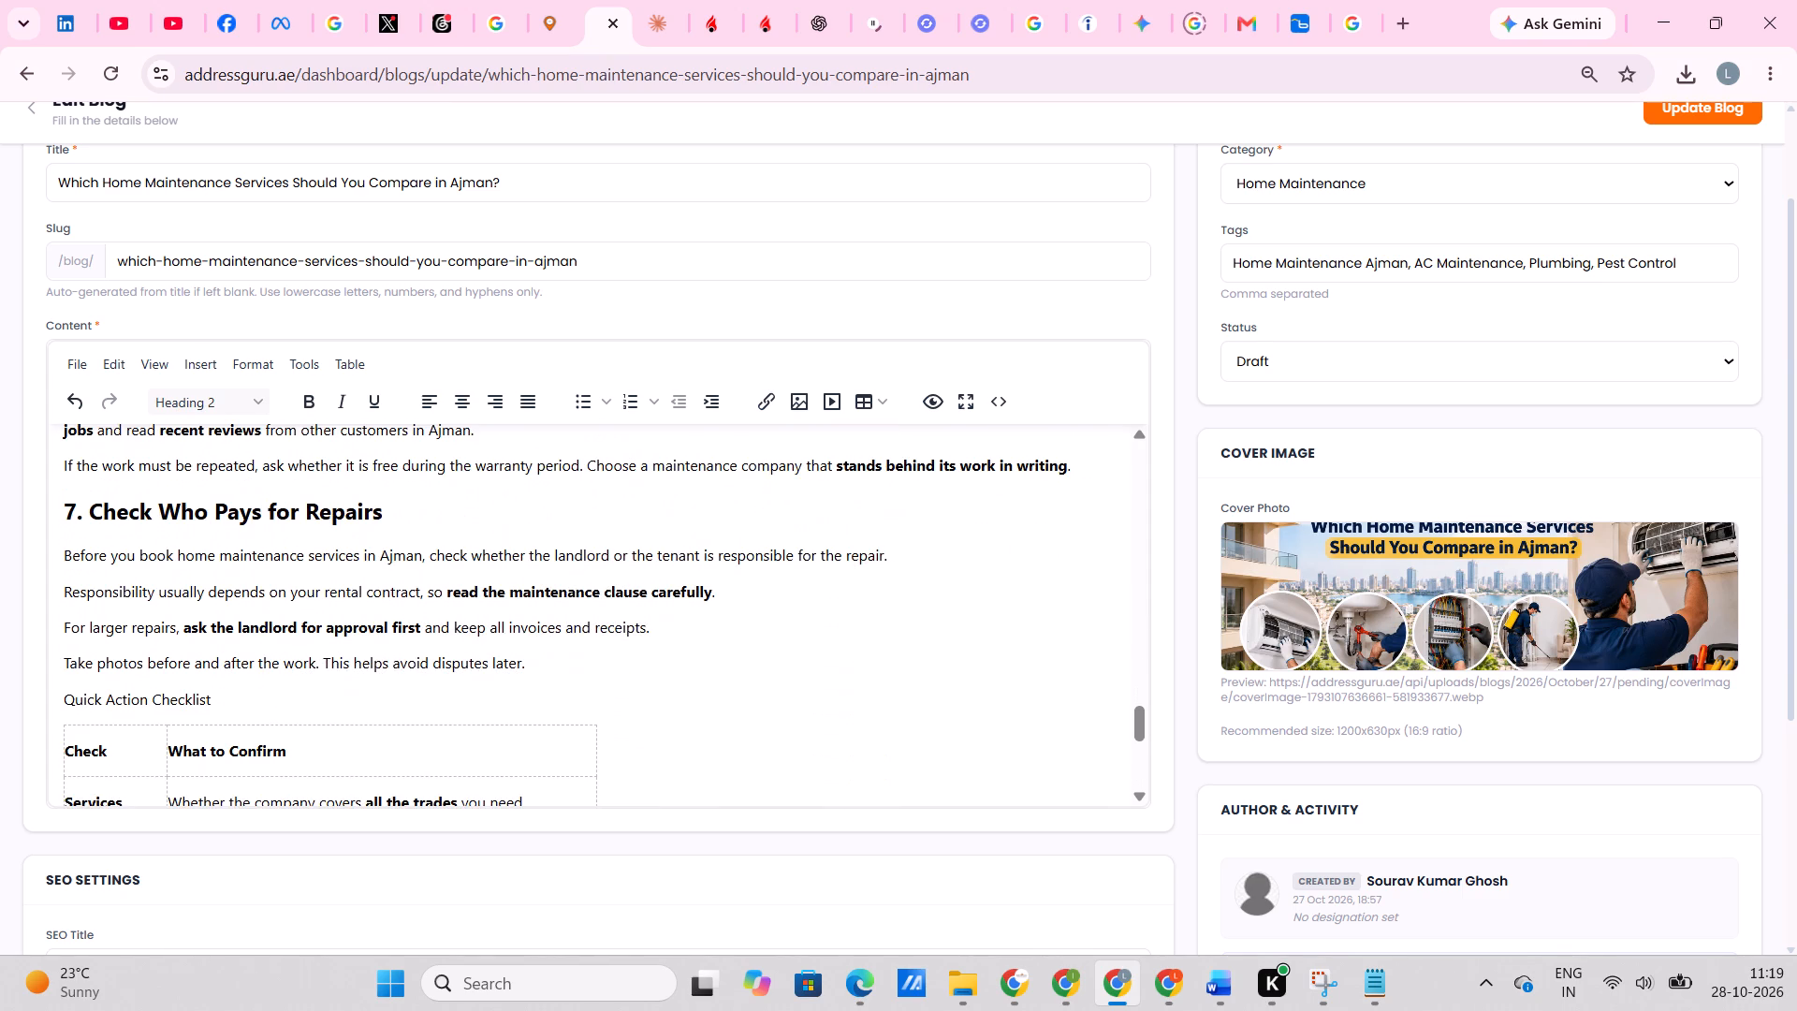
scroll(199, 611, "down", 1)
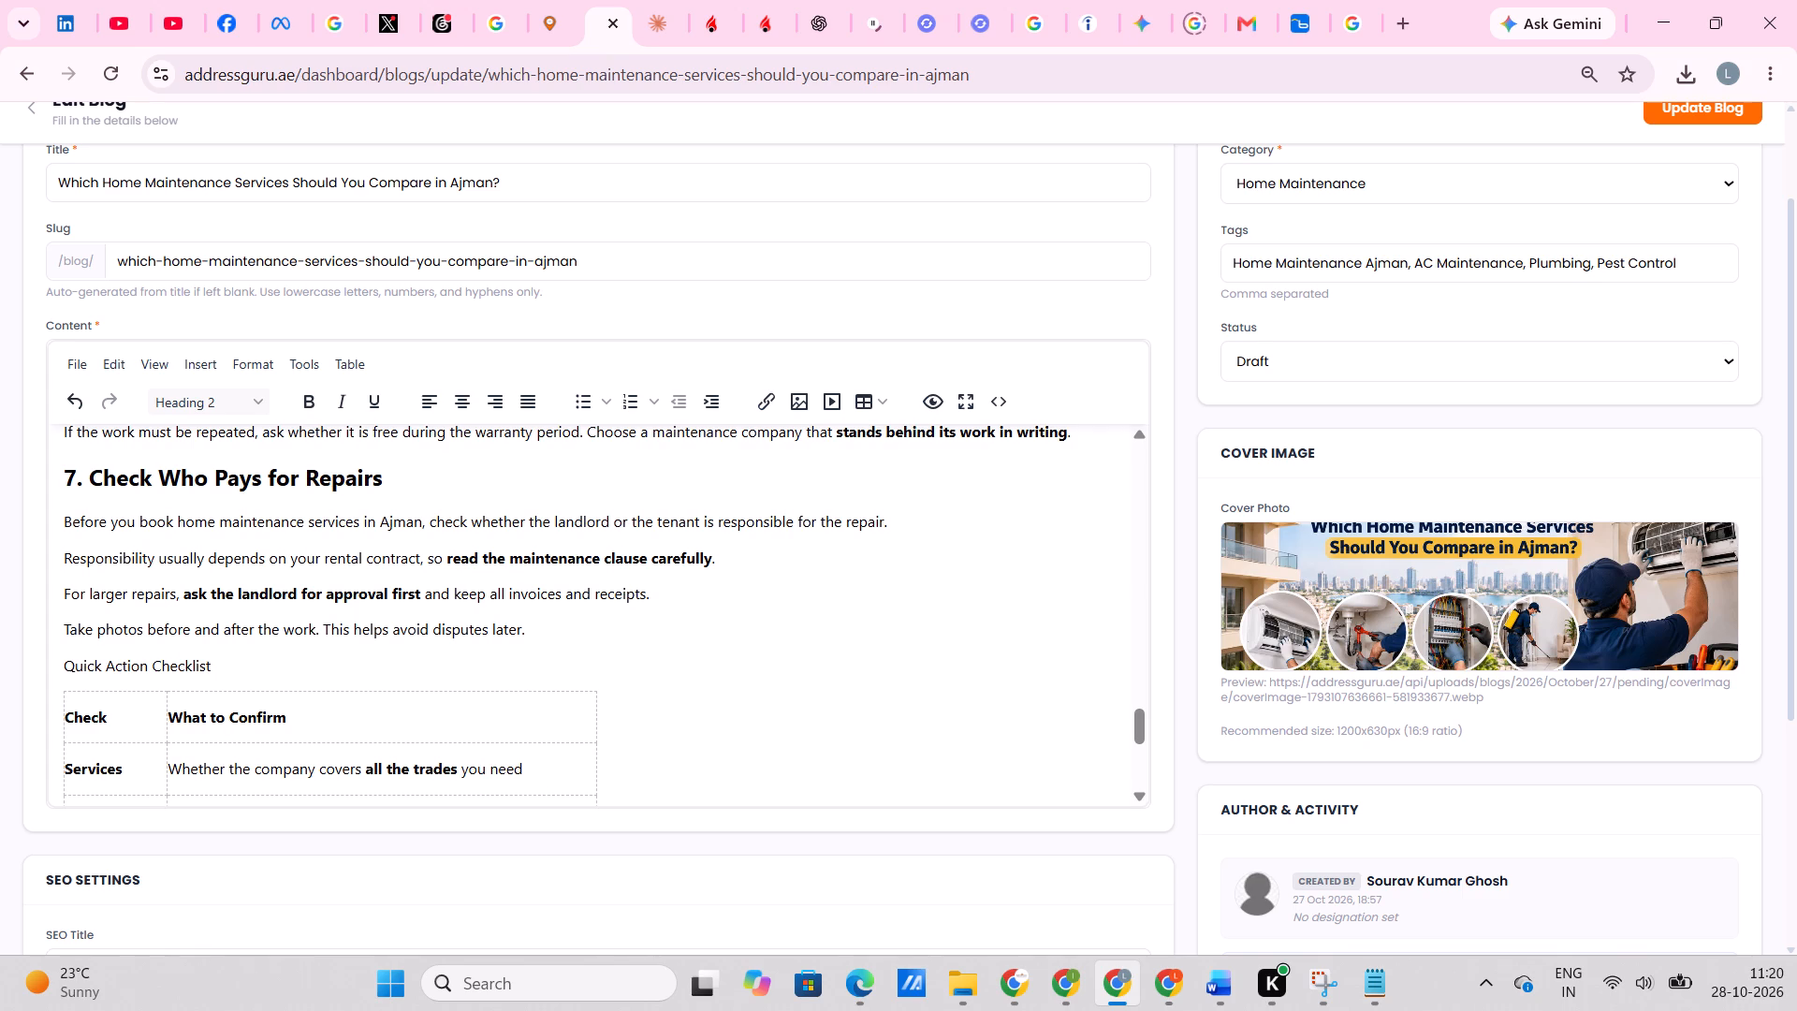
left_click_drag(358, 523, 418, 531)
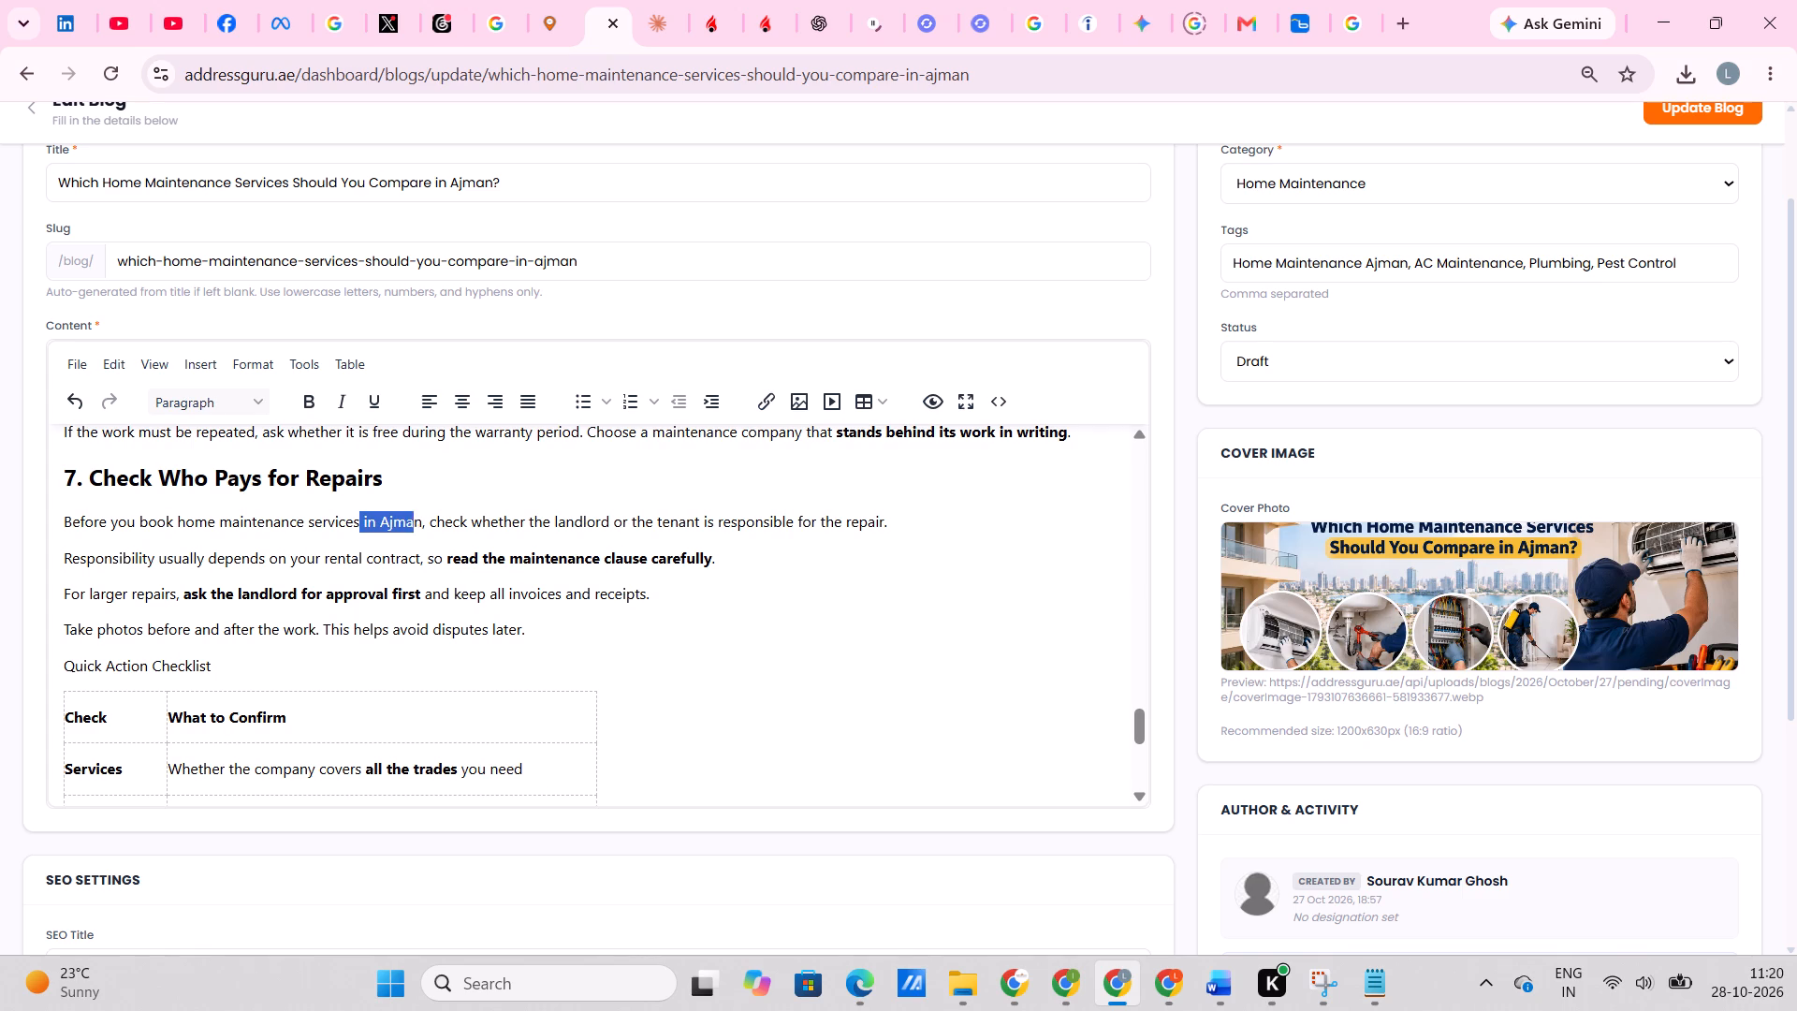
left_click_drag(418, 531, 419, 531)
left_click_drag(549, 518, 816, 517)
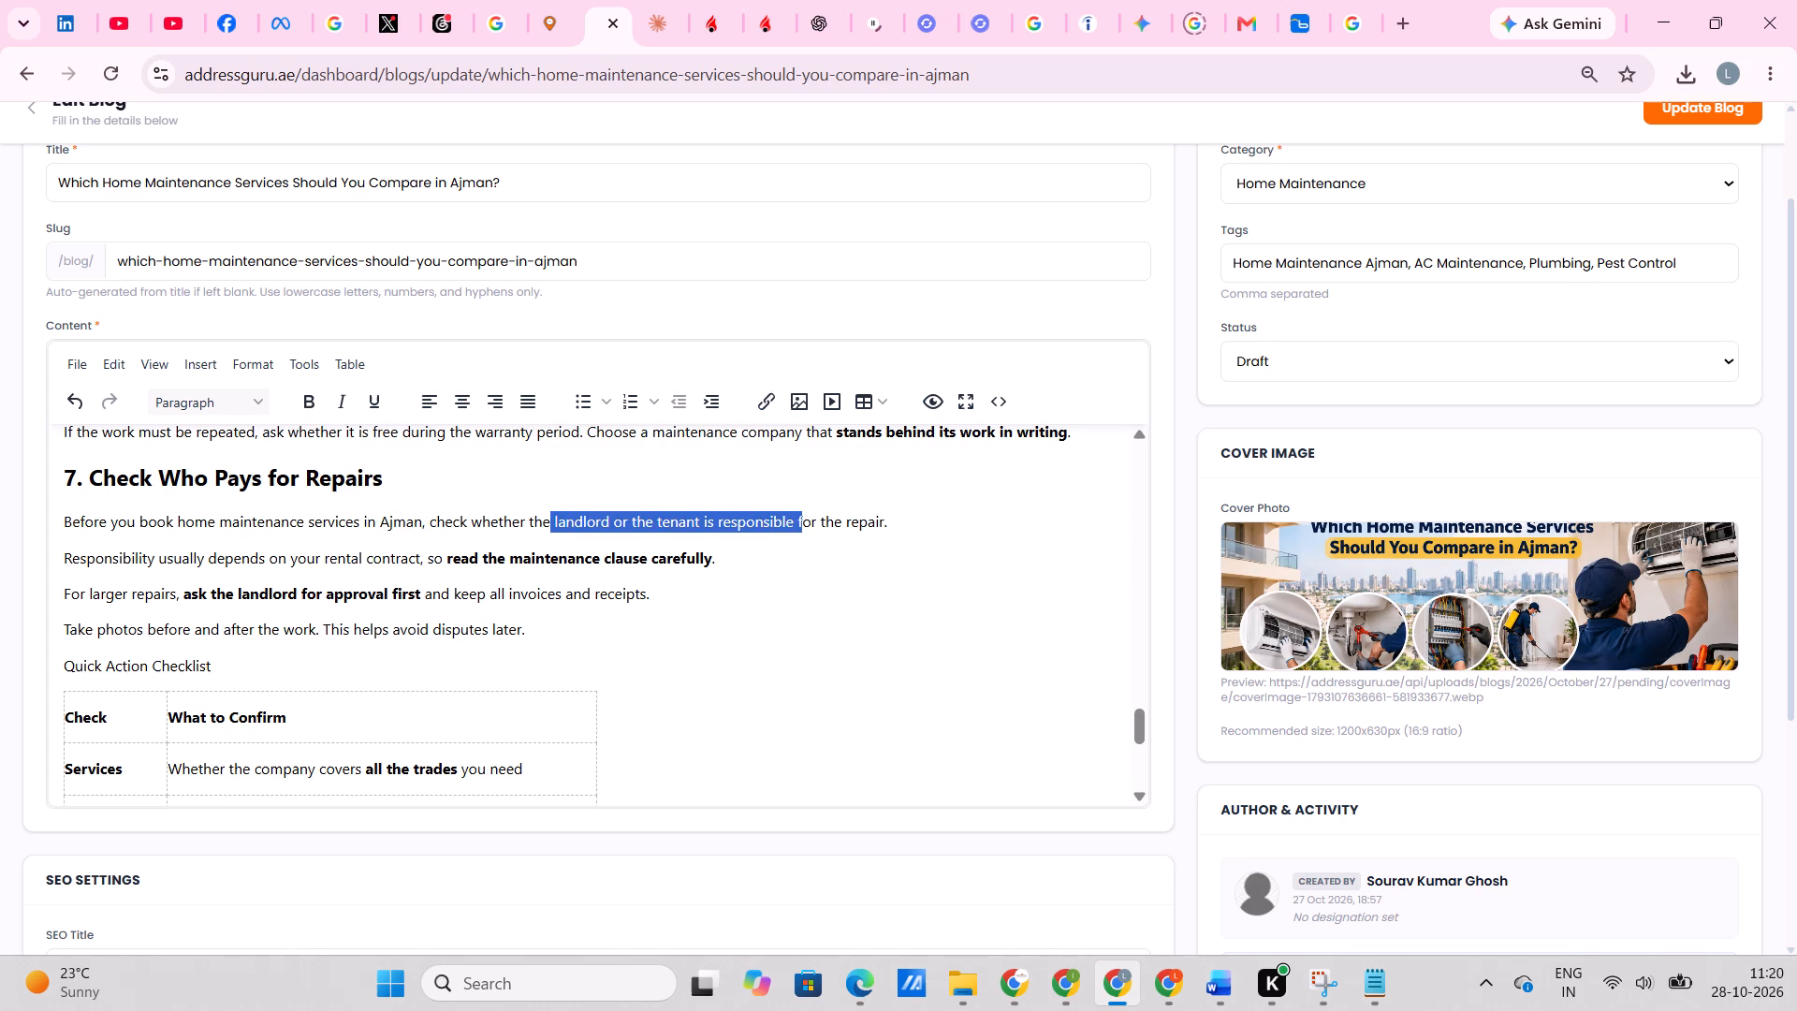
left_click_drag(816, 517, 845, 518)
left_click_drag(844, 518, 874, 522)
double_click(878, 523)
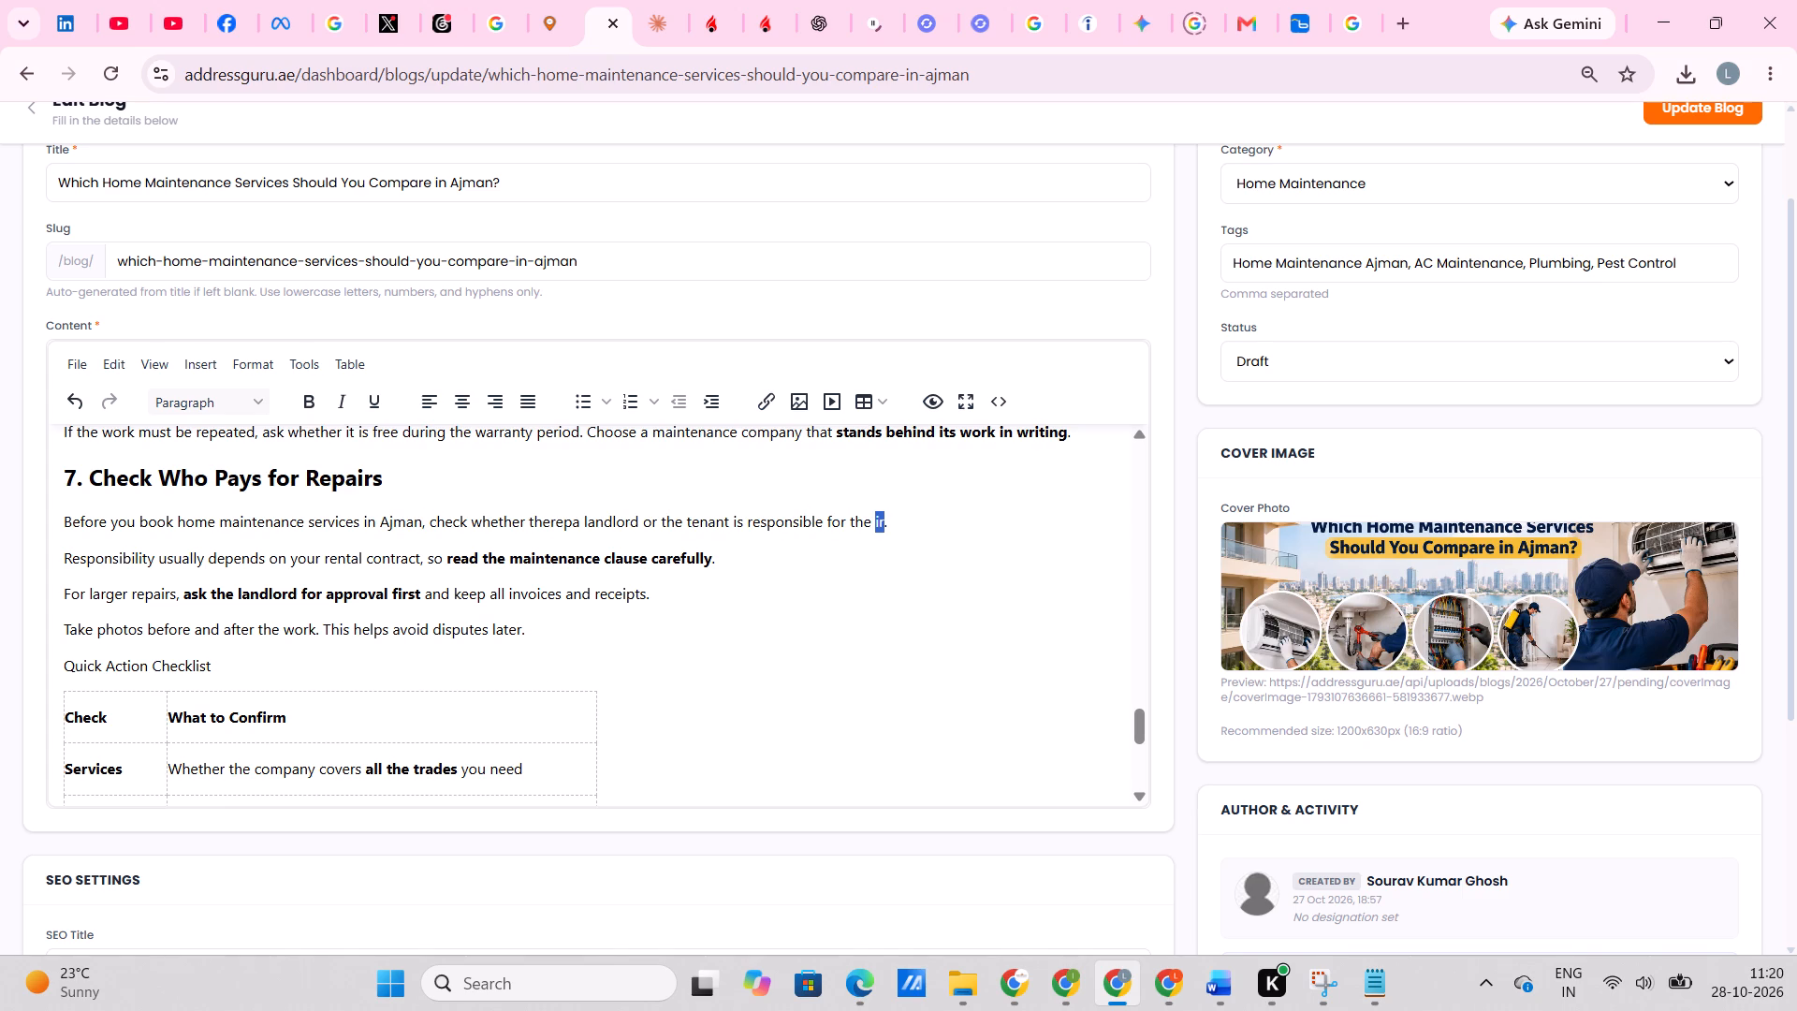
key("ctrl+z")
Join the "Responsibility usually depends on your rental contract" sentence onto section 7's first paragraph, separated by a space.
scroll(782, 590, "up", 1)
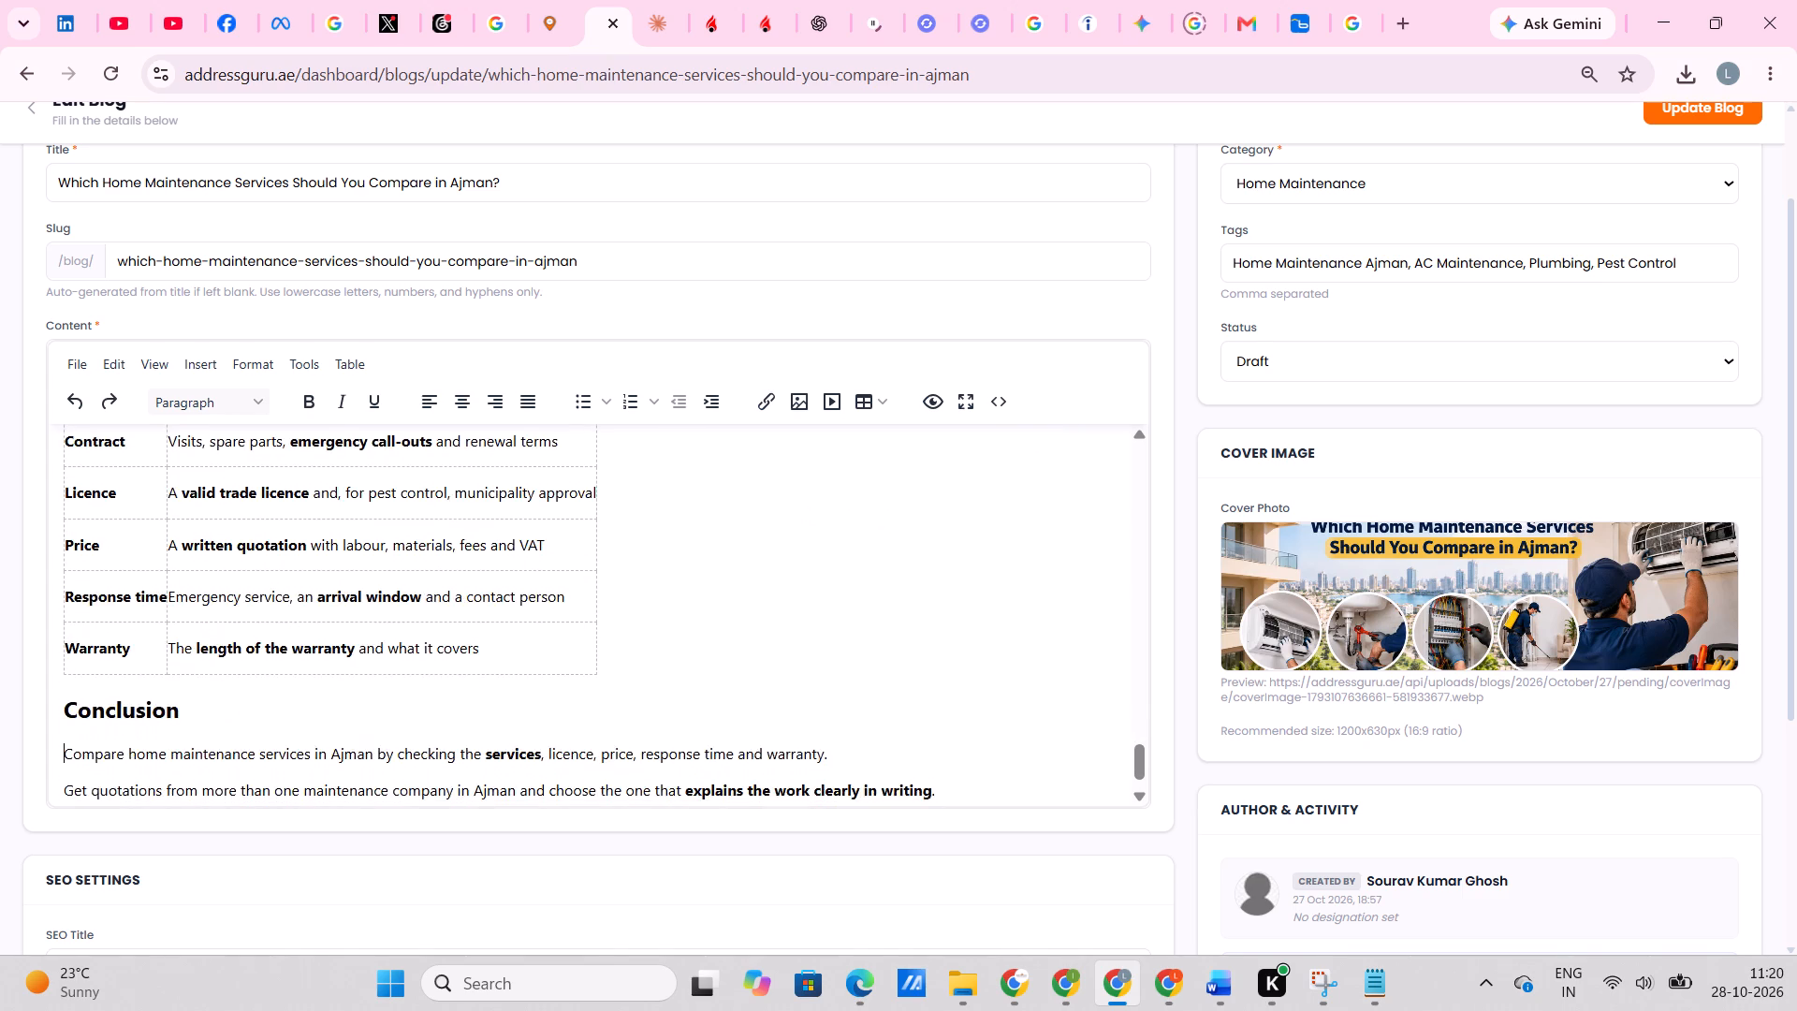
scroll(782, 590, "up", 1)
scroll(781, 630, "down", 2)
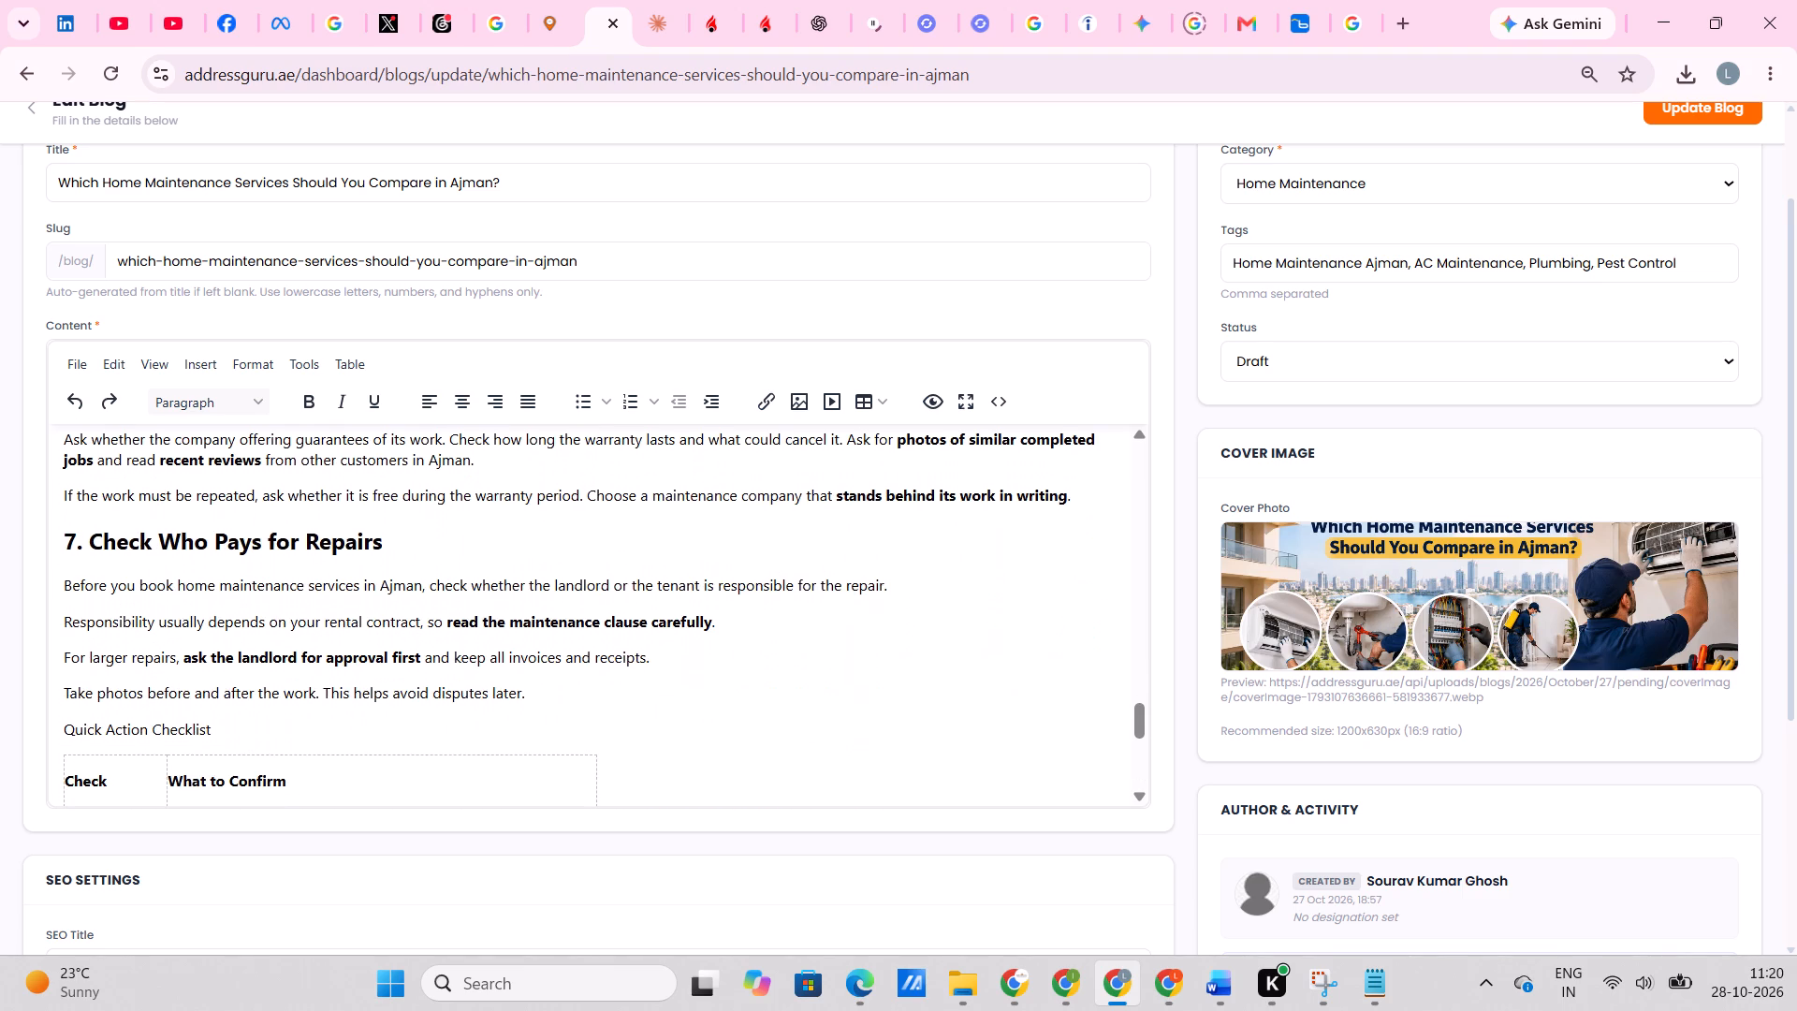
left_click(67, 614)
key("BackSpace")
key("space")
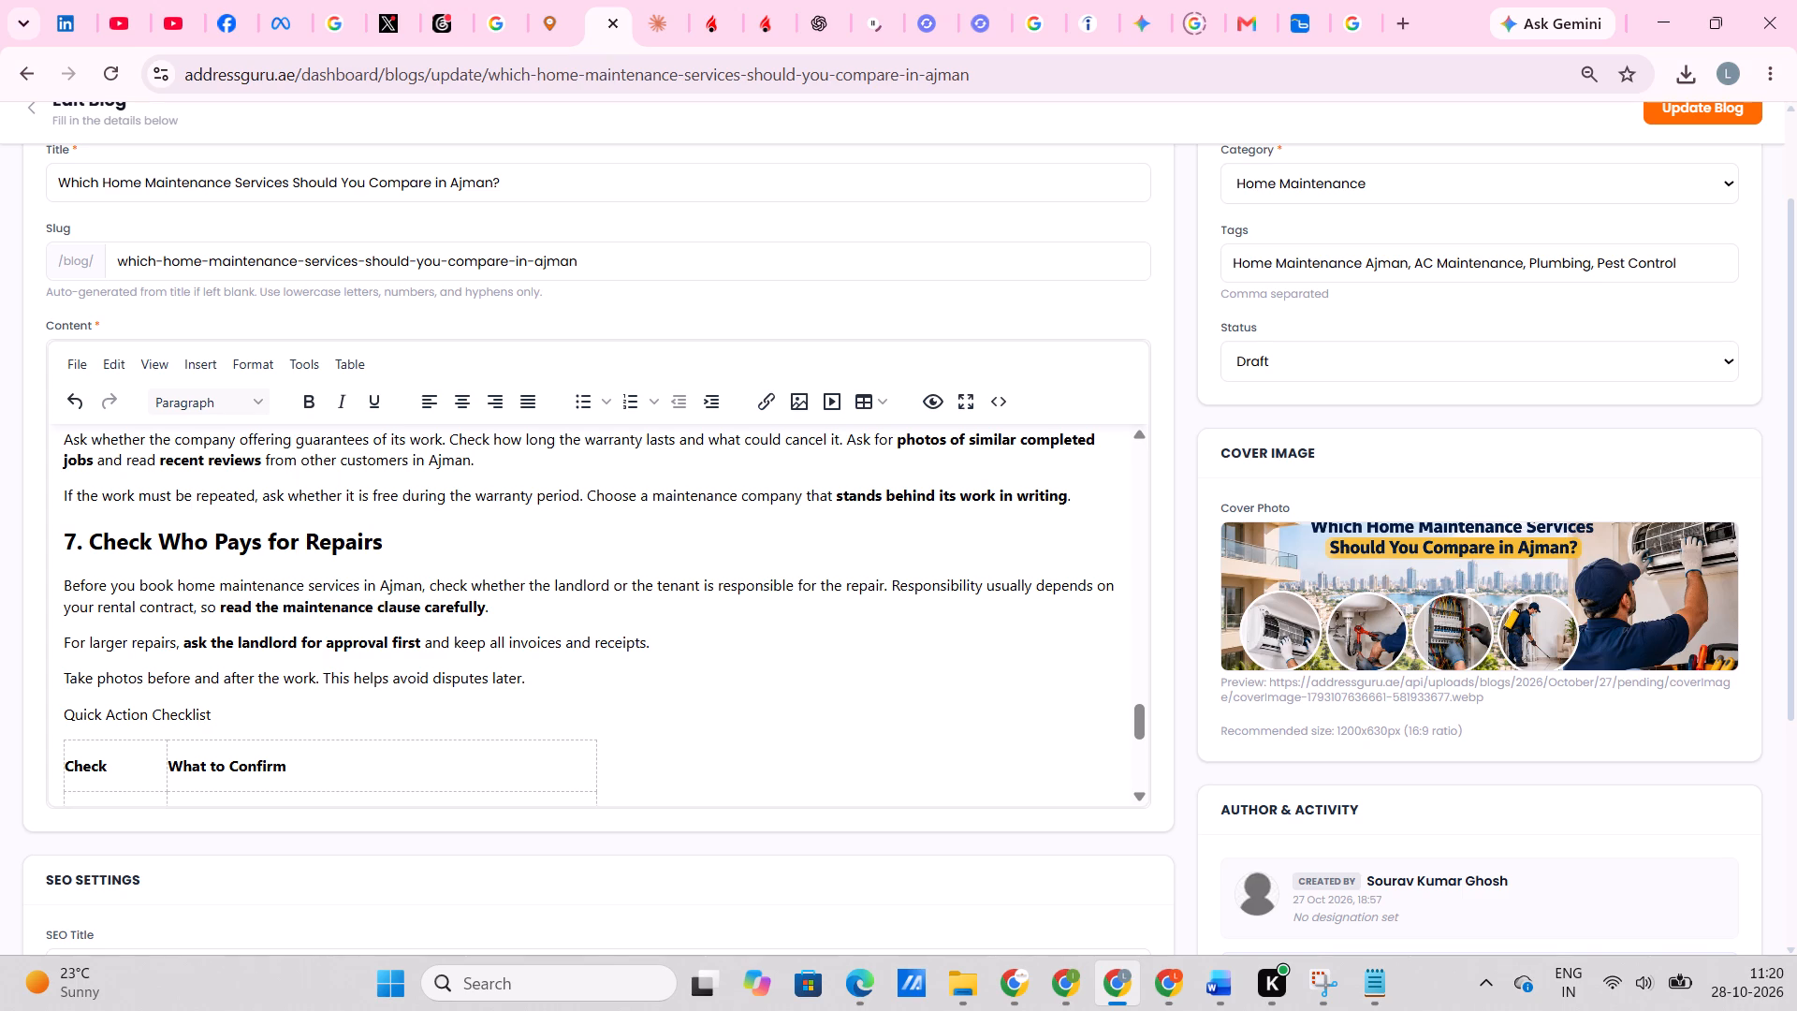
Copy "Who Pays for Repairs" from section 7's heading as plain text by passing it through the admin Business Listings search, leaving that search empty.
left_click_drag(156, 535, 402, 532)
key("ctrl+c")
left_click(1057, 982)
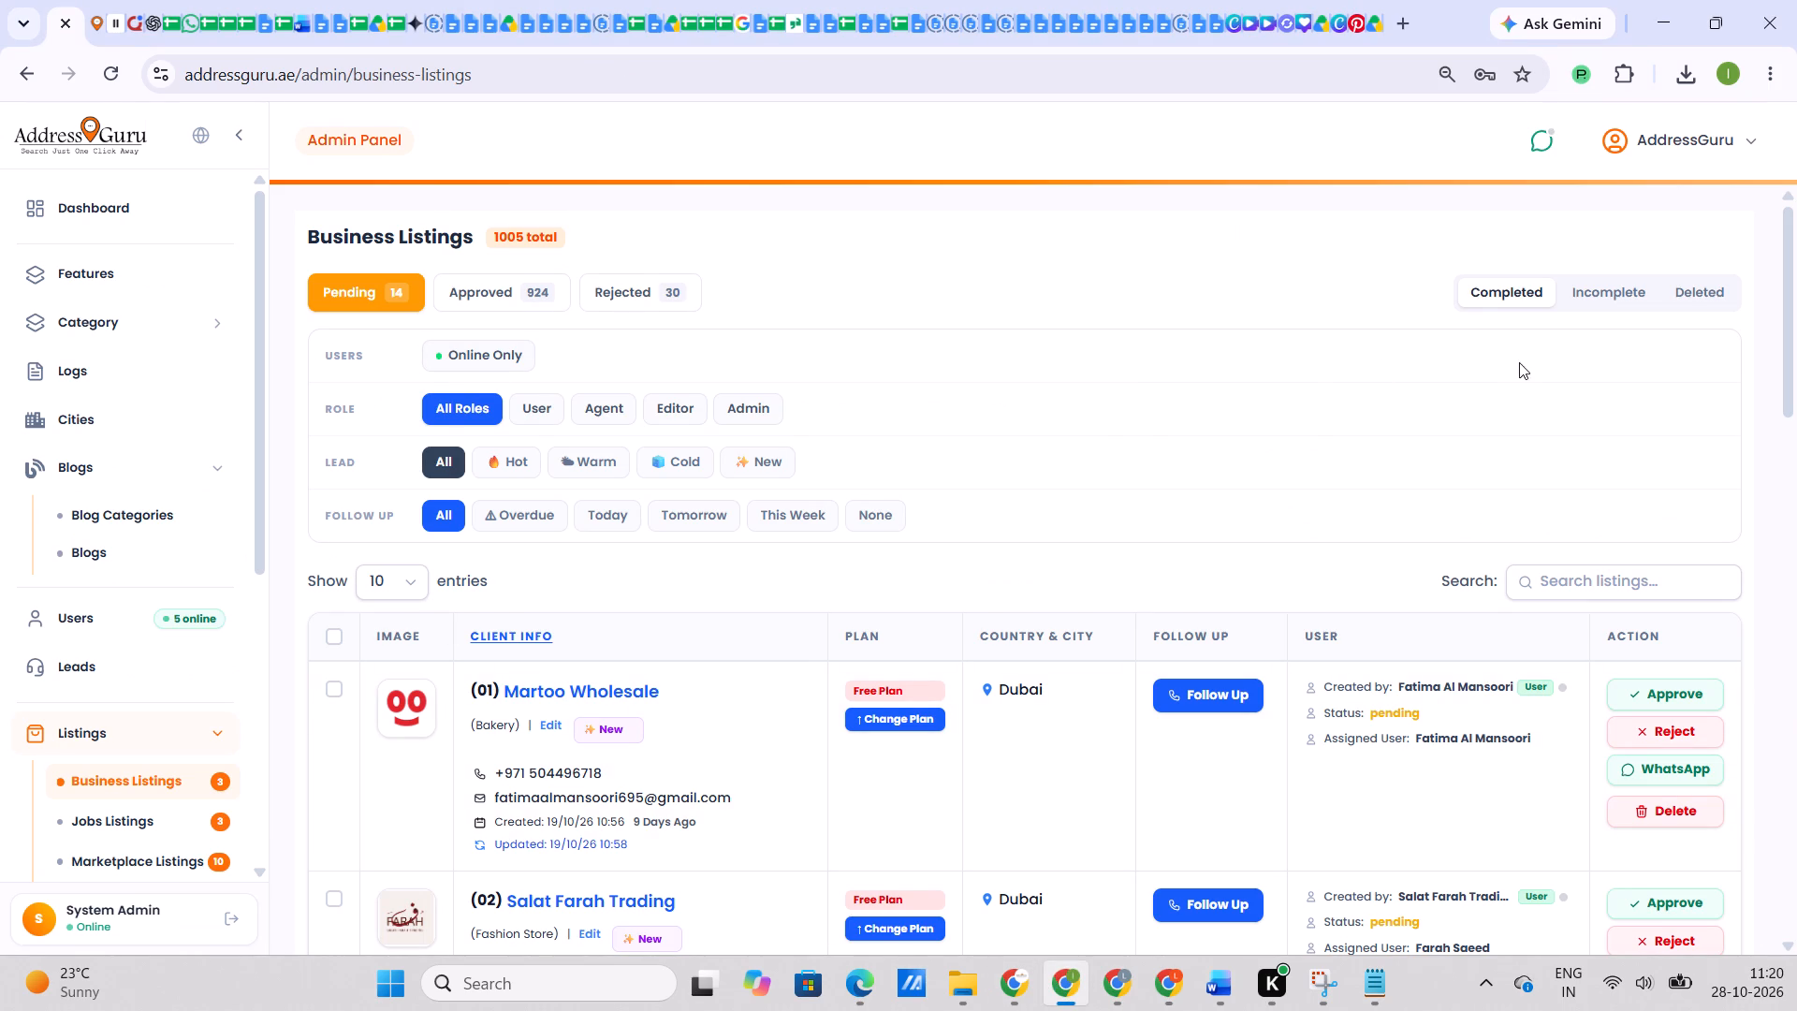
left_click(1596, 575)
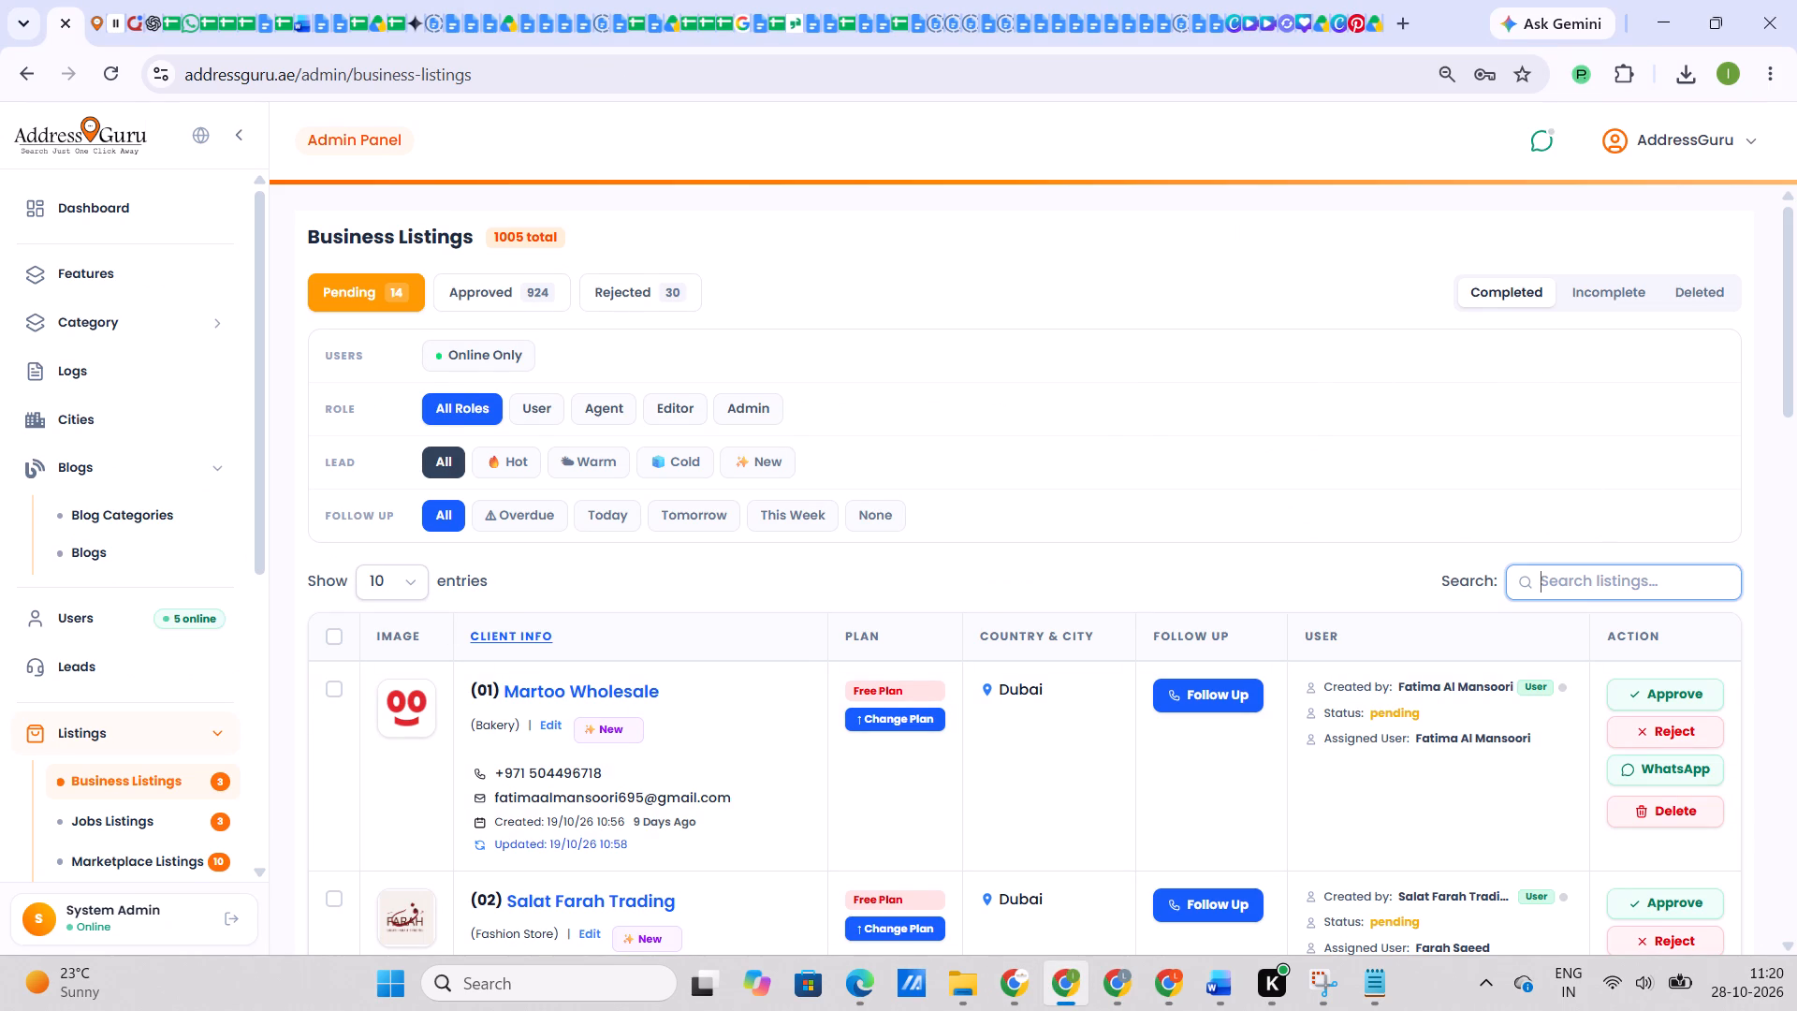
key("ctrl+v")
key("ctrl+a")
key("ctrl+c")
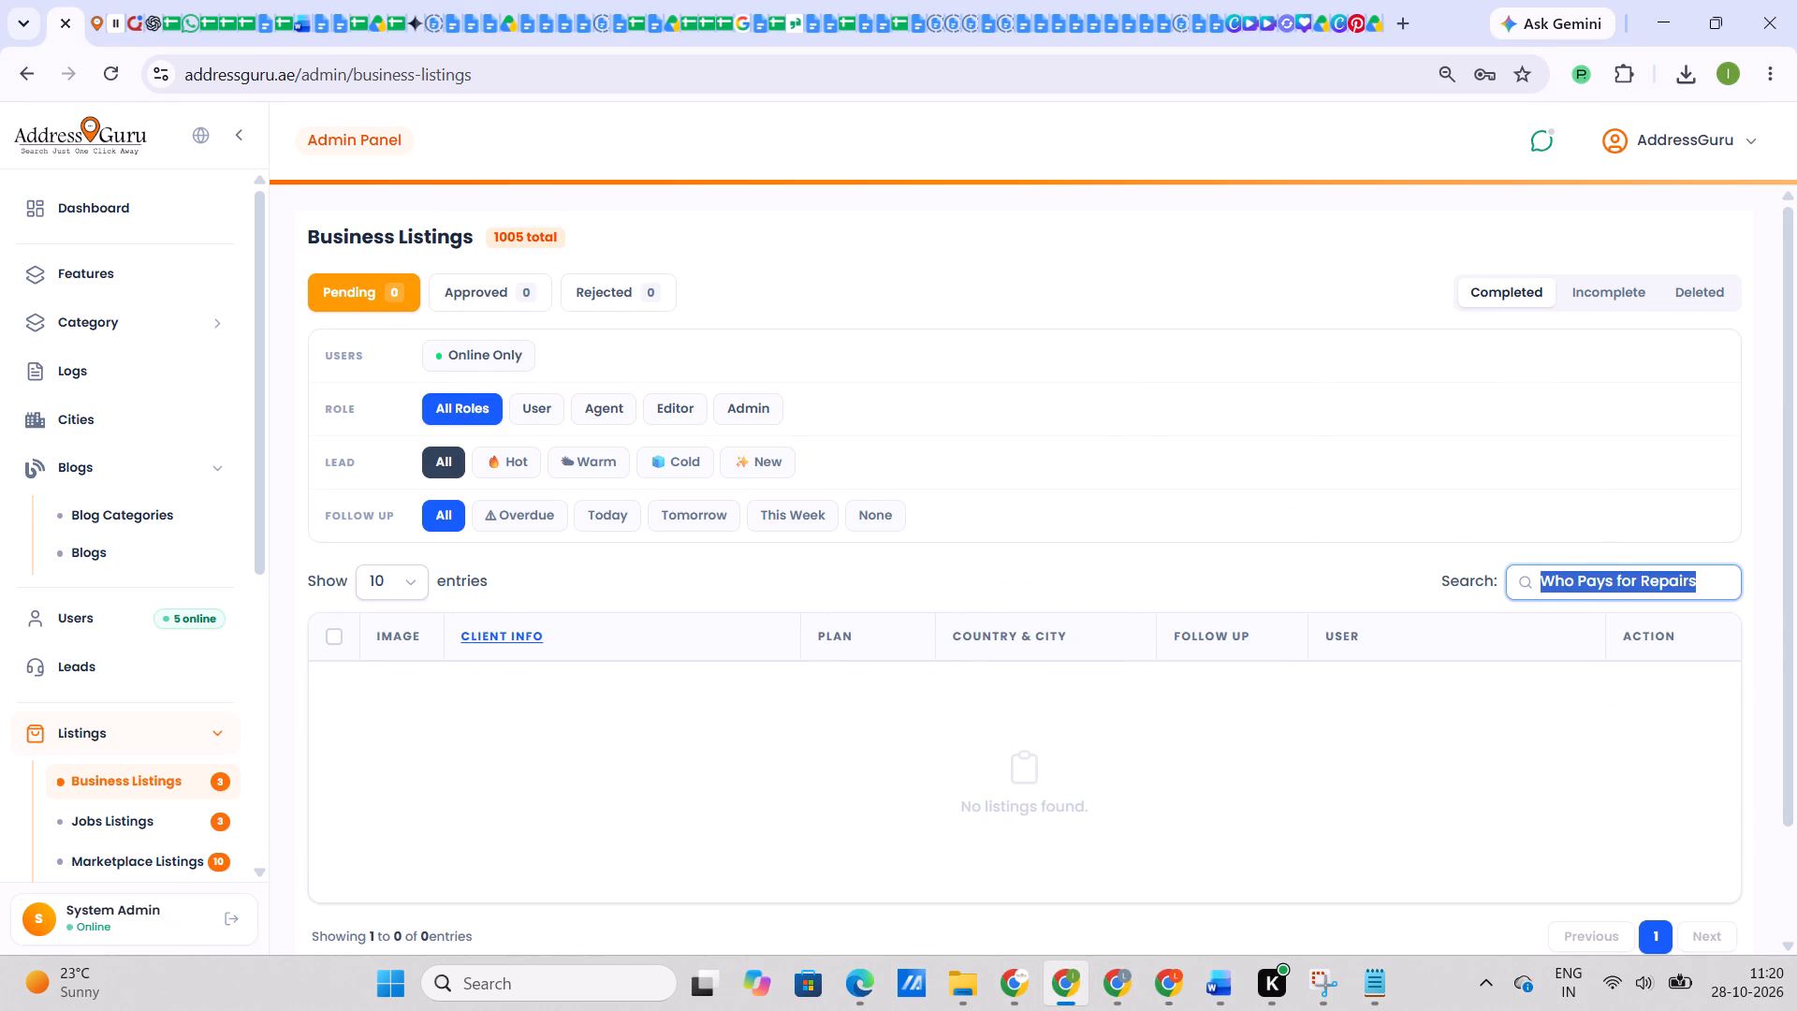
key("BackSpace")
Back in the blog draft, insert "Who Pays for Repairs" and a space before "whether the landlord" in section 7's first sentence.
left_click(1119, 989)
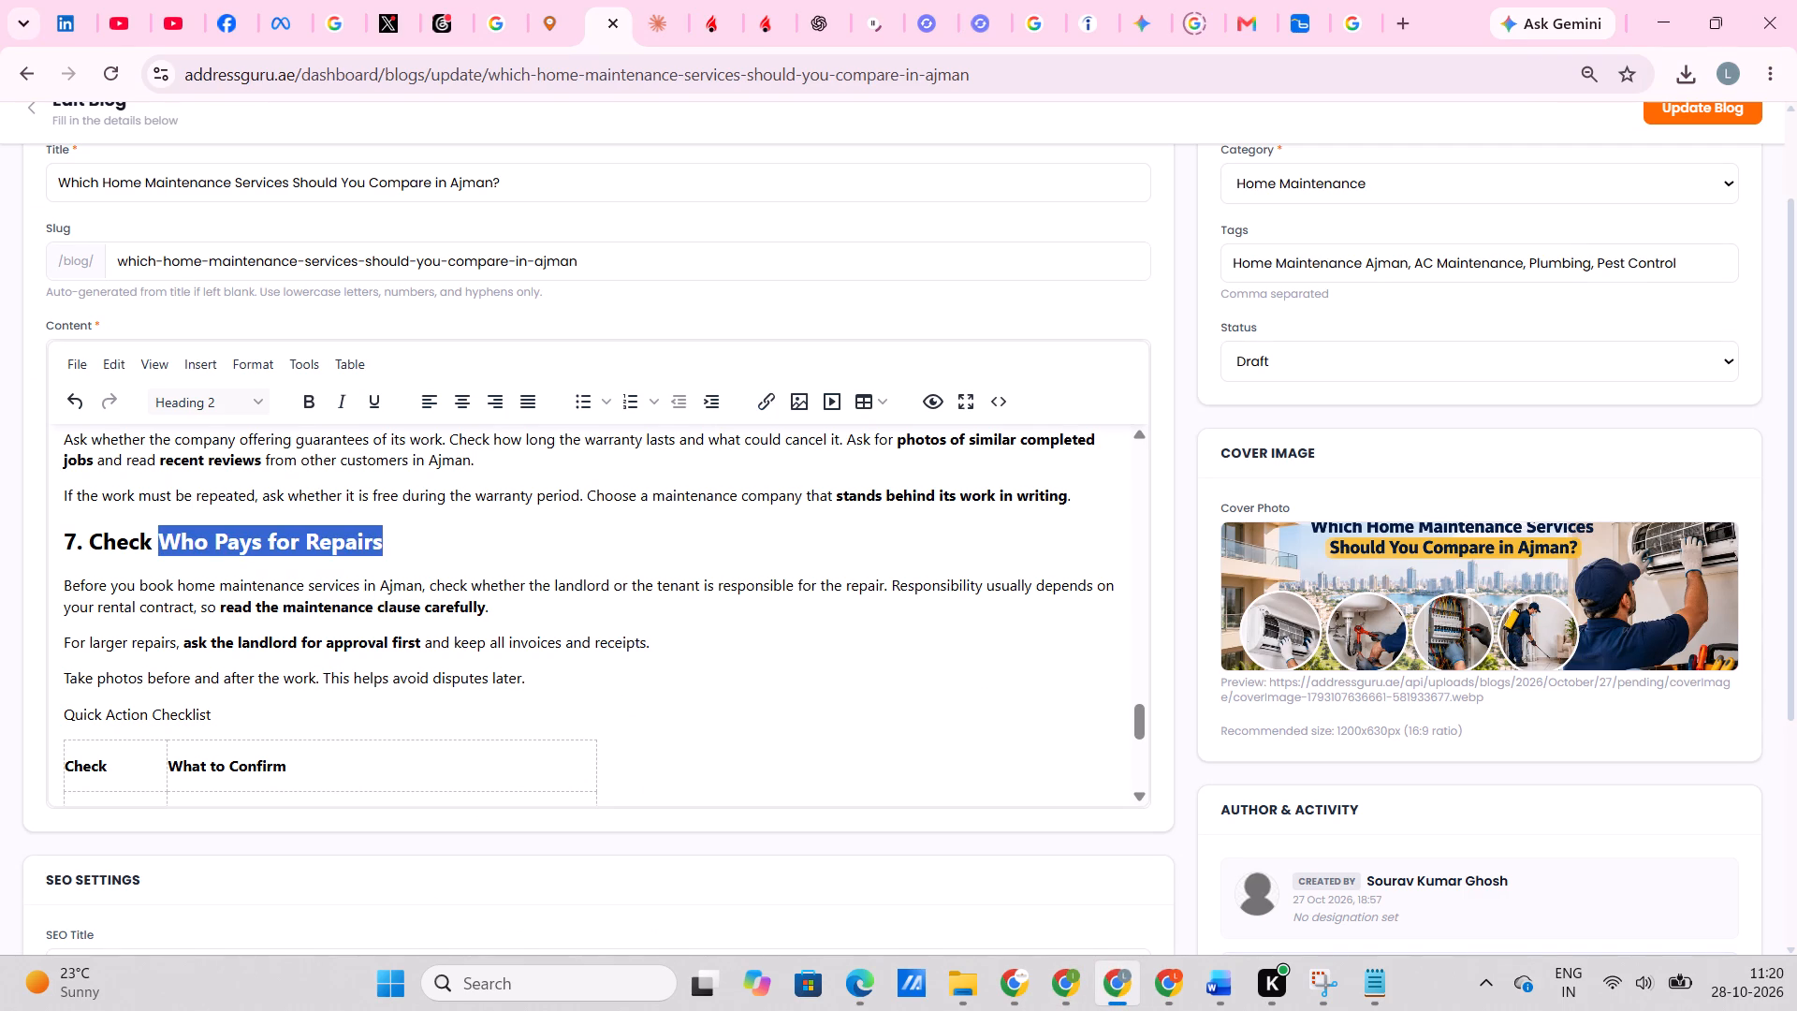
left_click(472, 582)
key("ctrl+v")
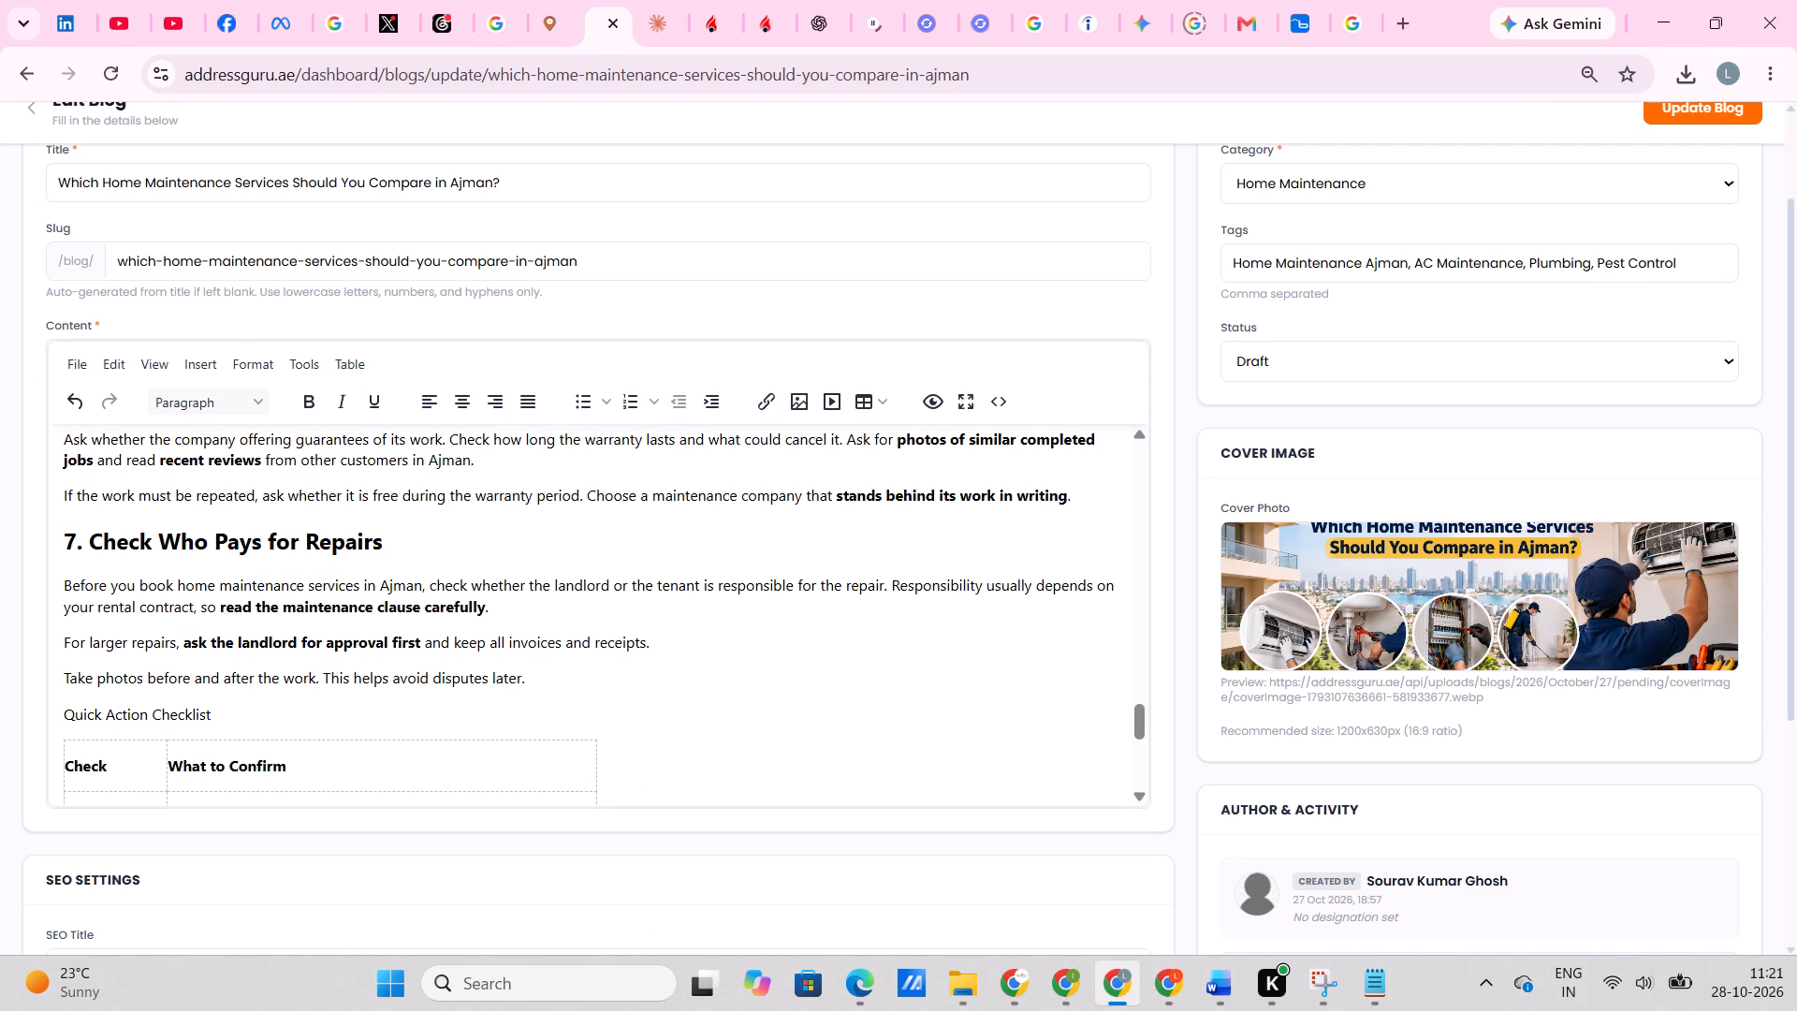
key("space")
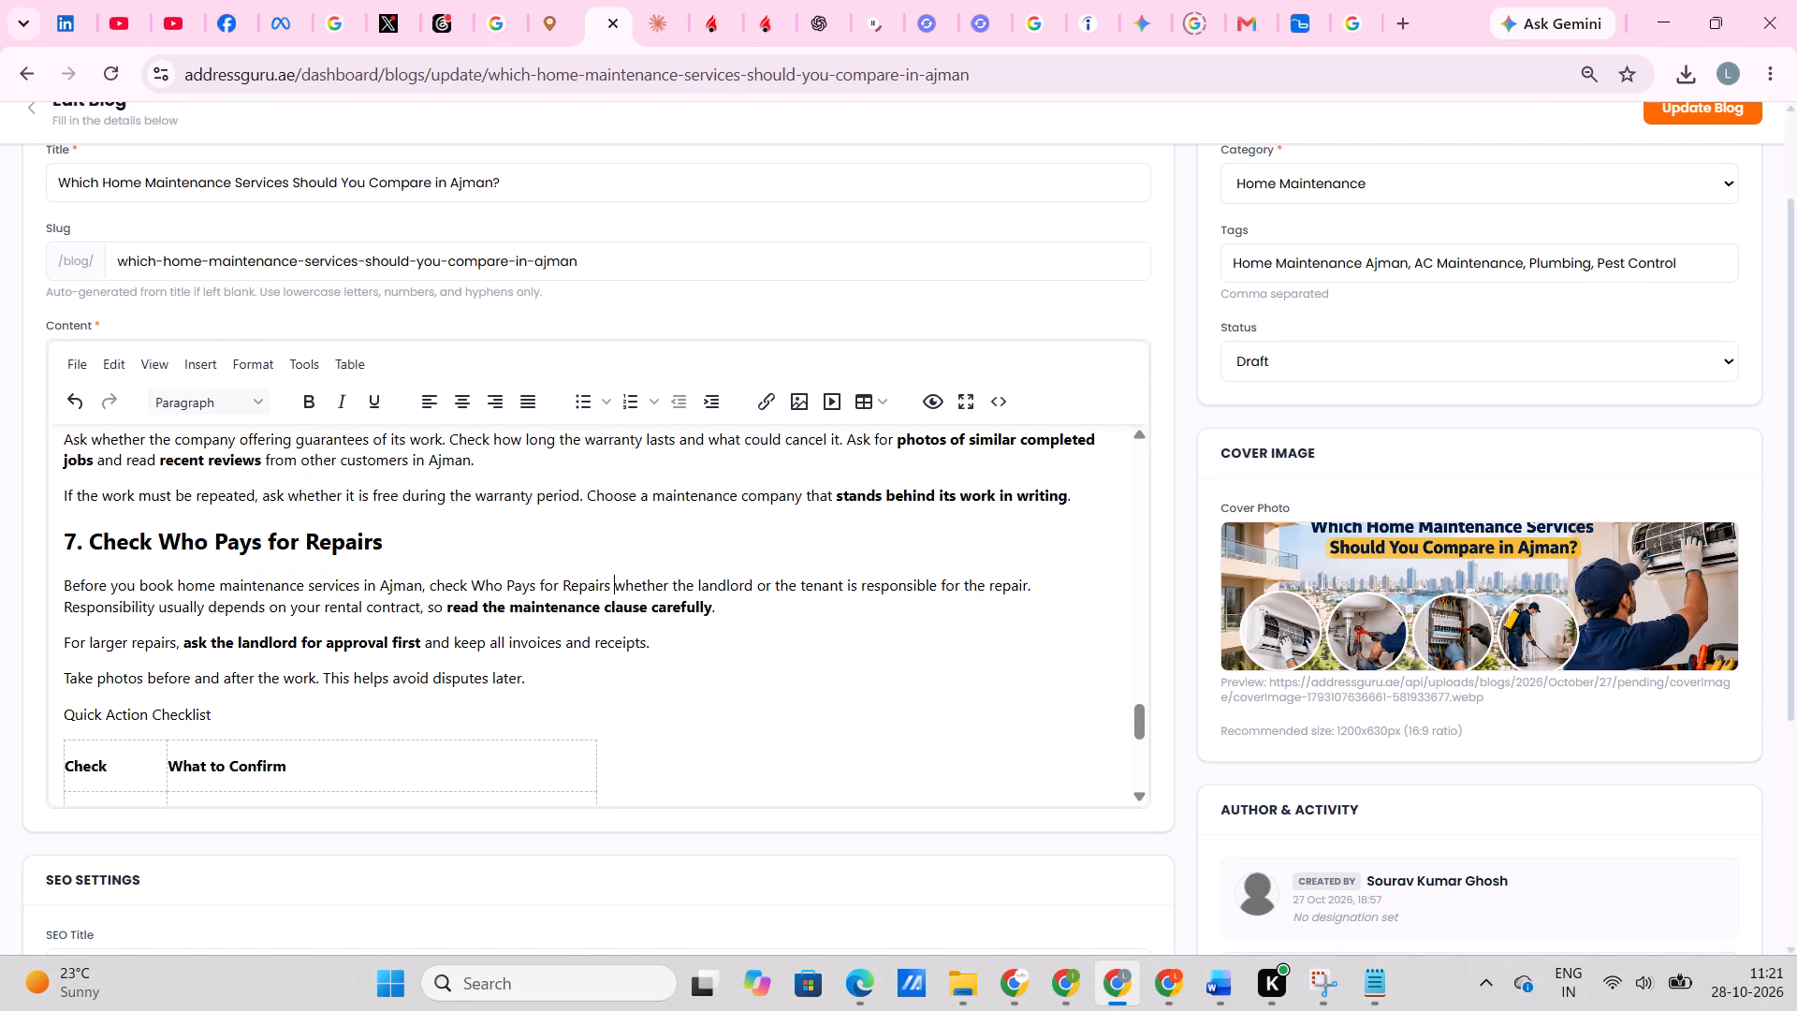
Select the inserted phrase "Who Pays for Repairs" in section 7's first sentence.
left_click_drag(612, 588, 470, 586)
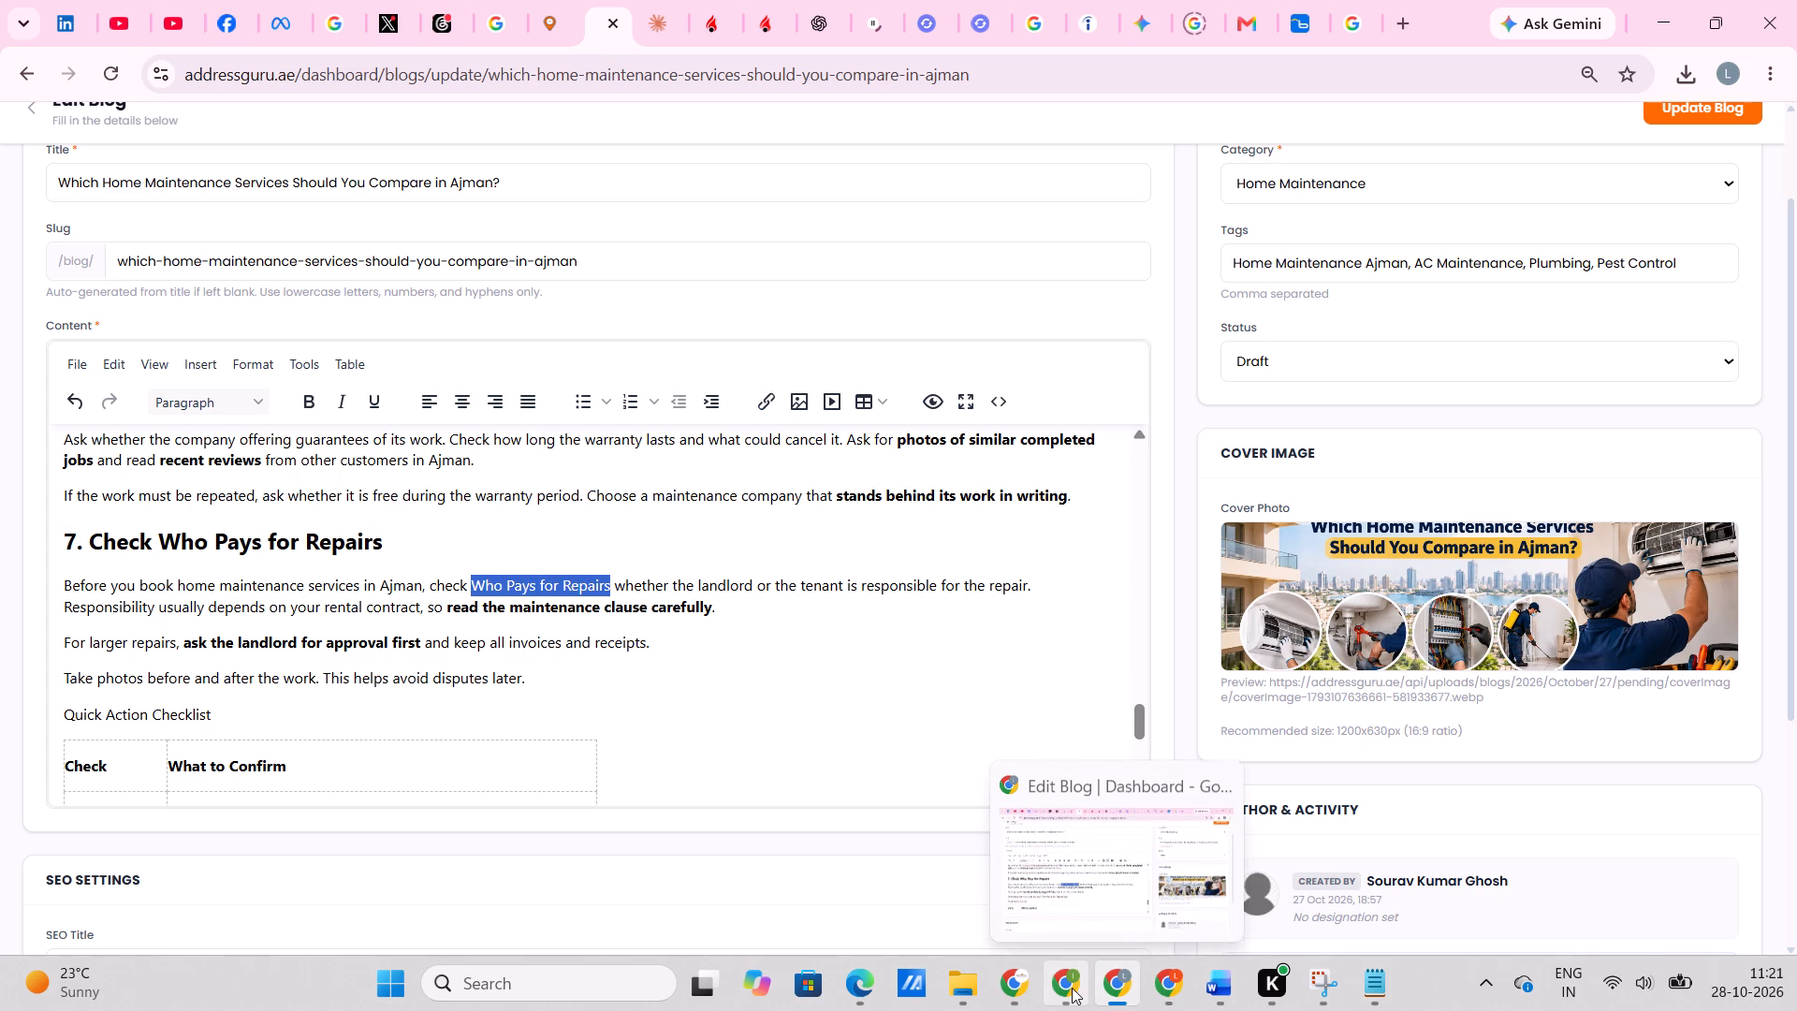
In the public AddressGuru site window, filter the UAE Blogs by the Trending category and look through the first page of articles.
left_click(1010, 984)
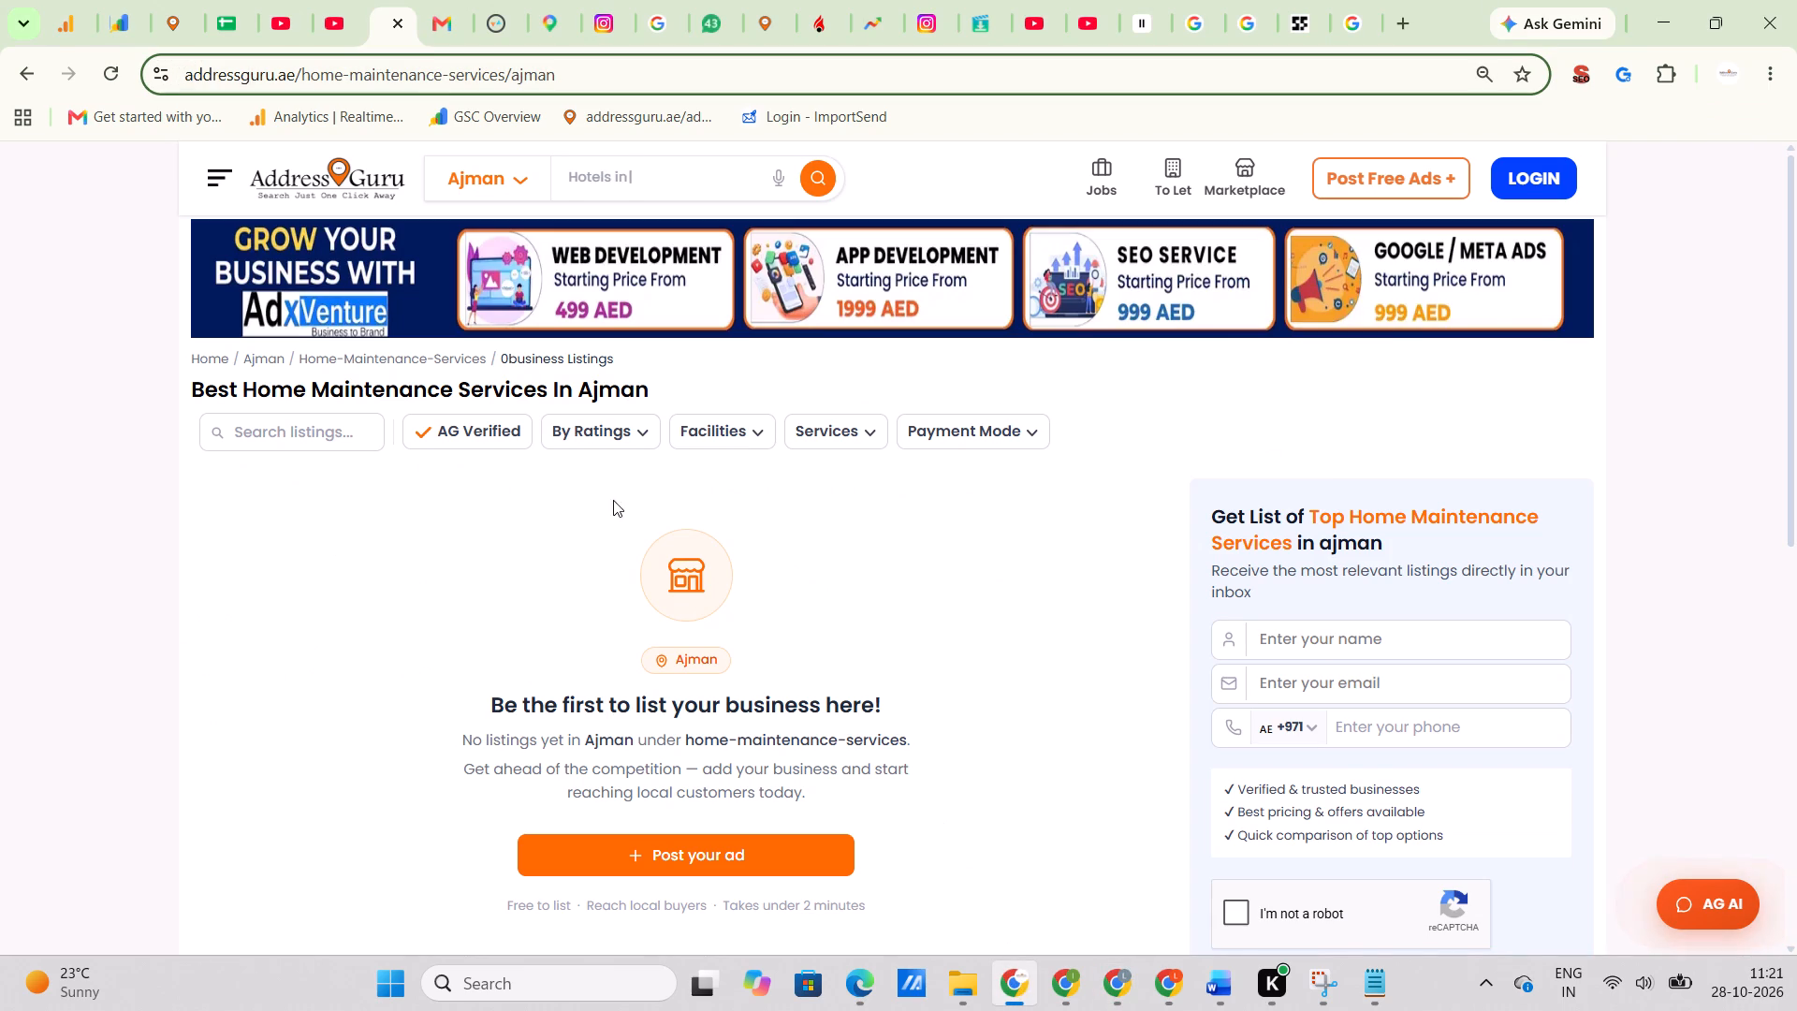
left_click(173, 0)
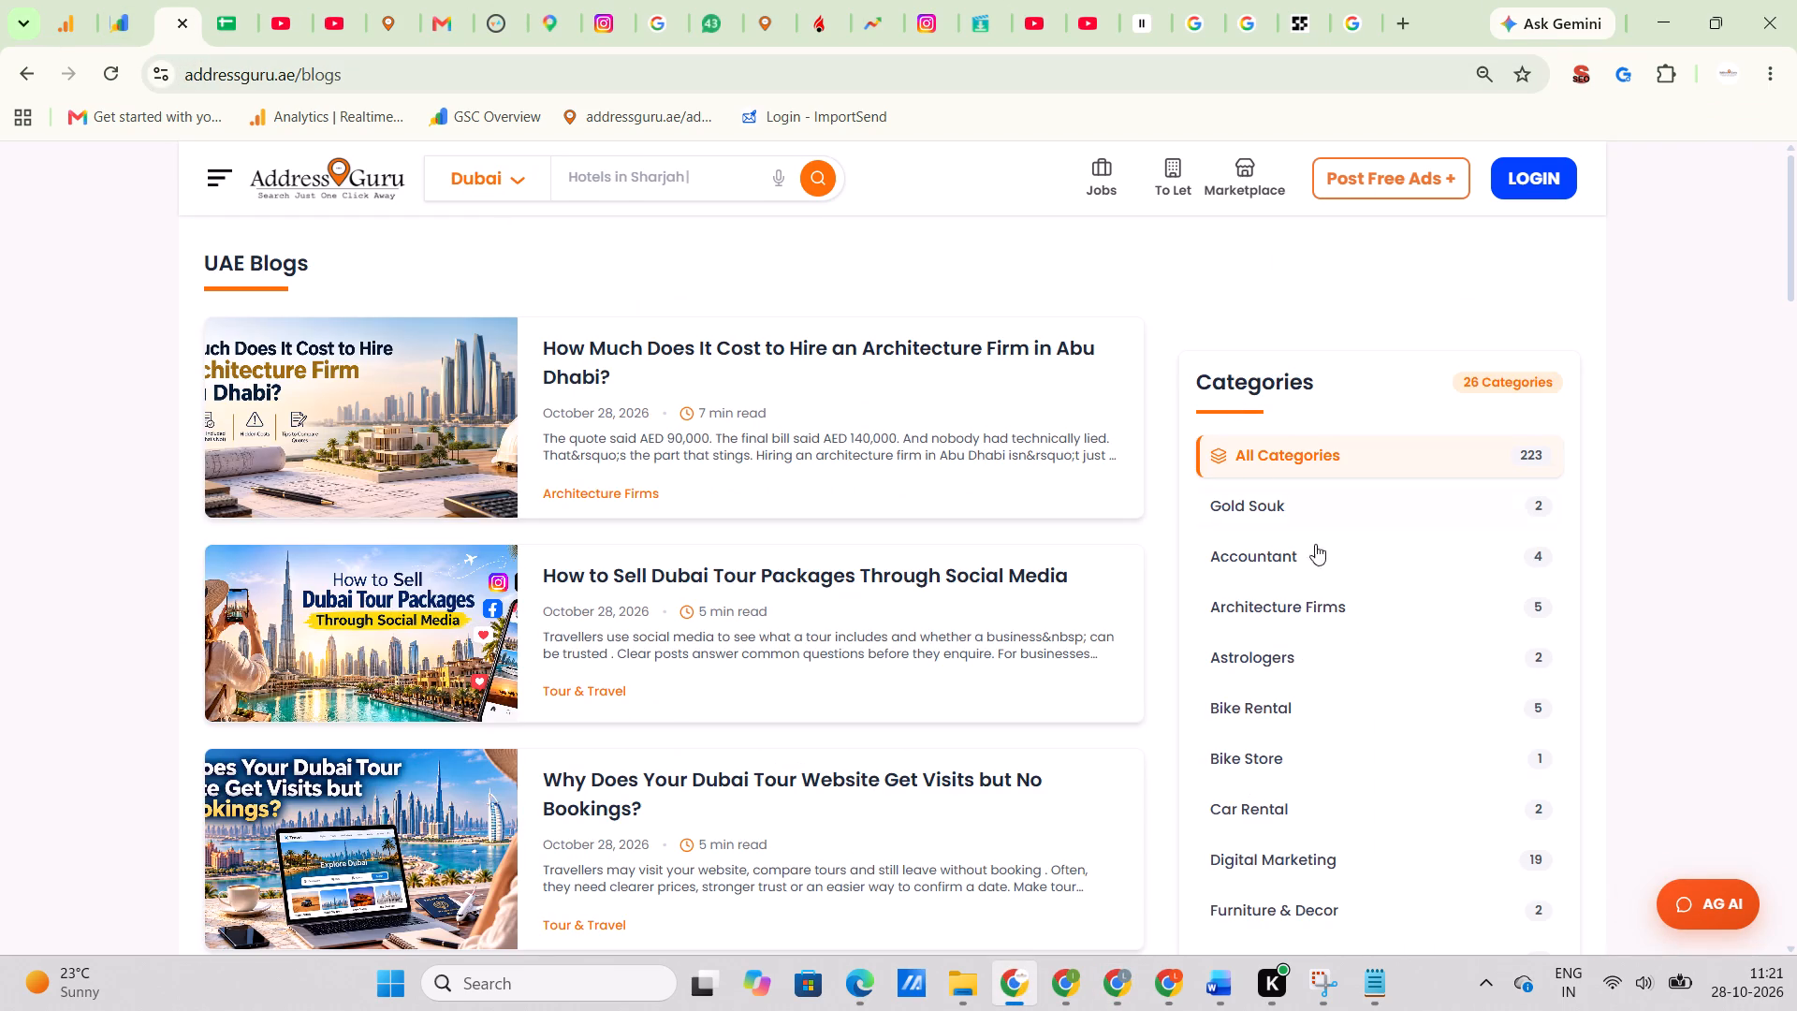
scroll(1333, 639, "down", 8)
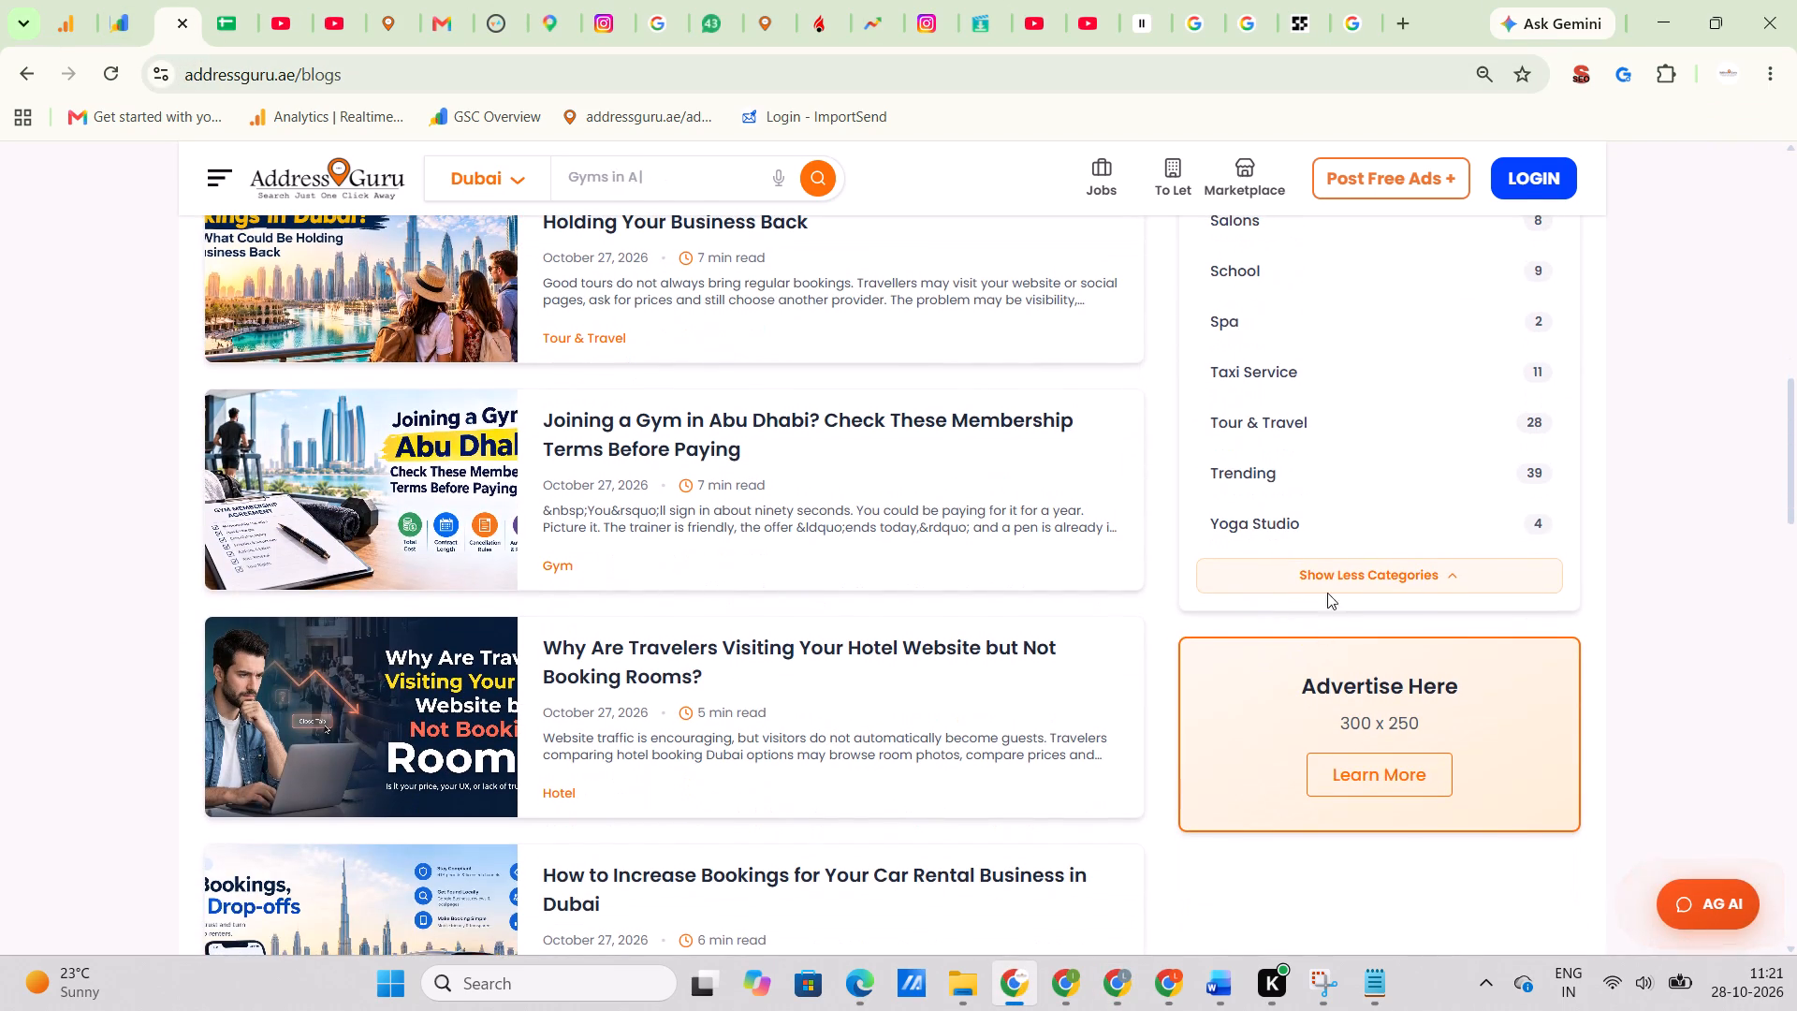
left_click(1290, 459)
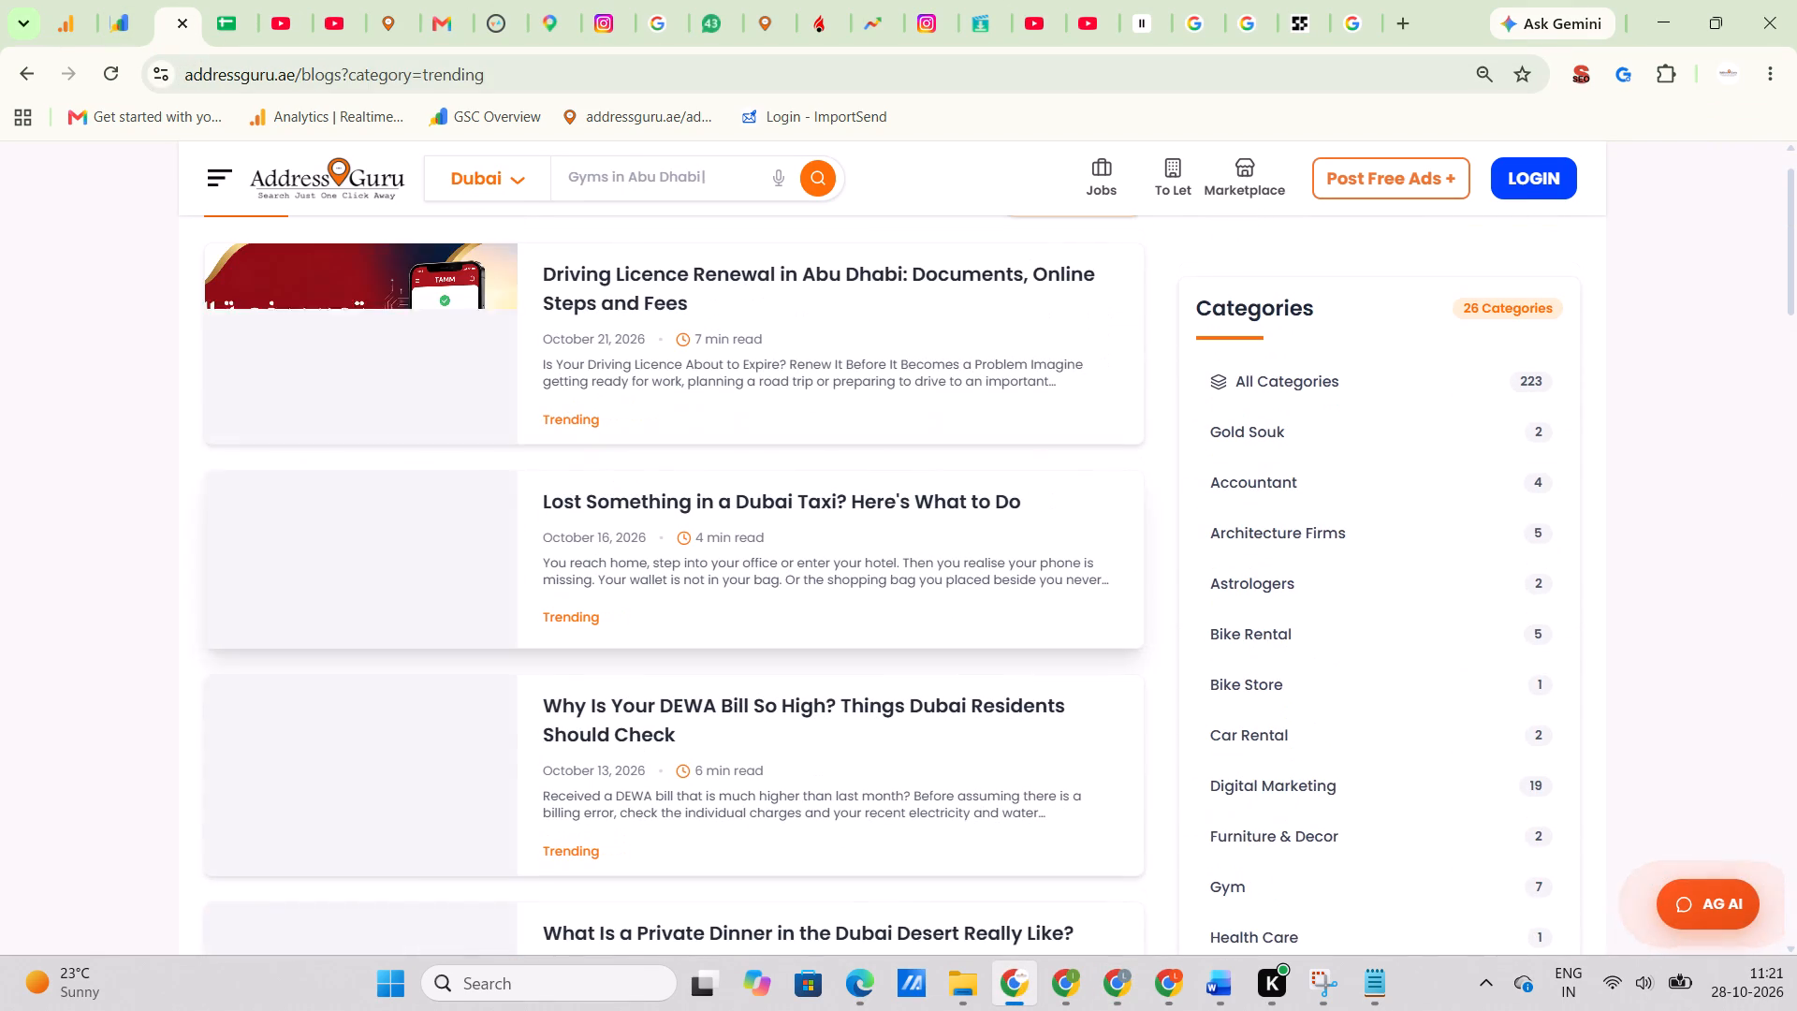
scroll(912, 554, "down", 2)
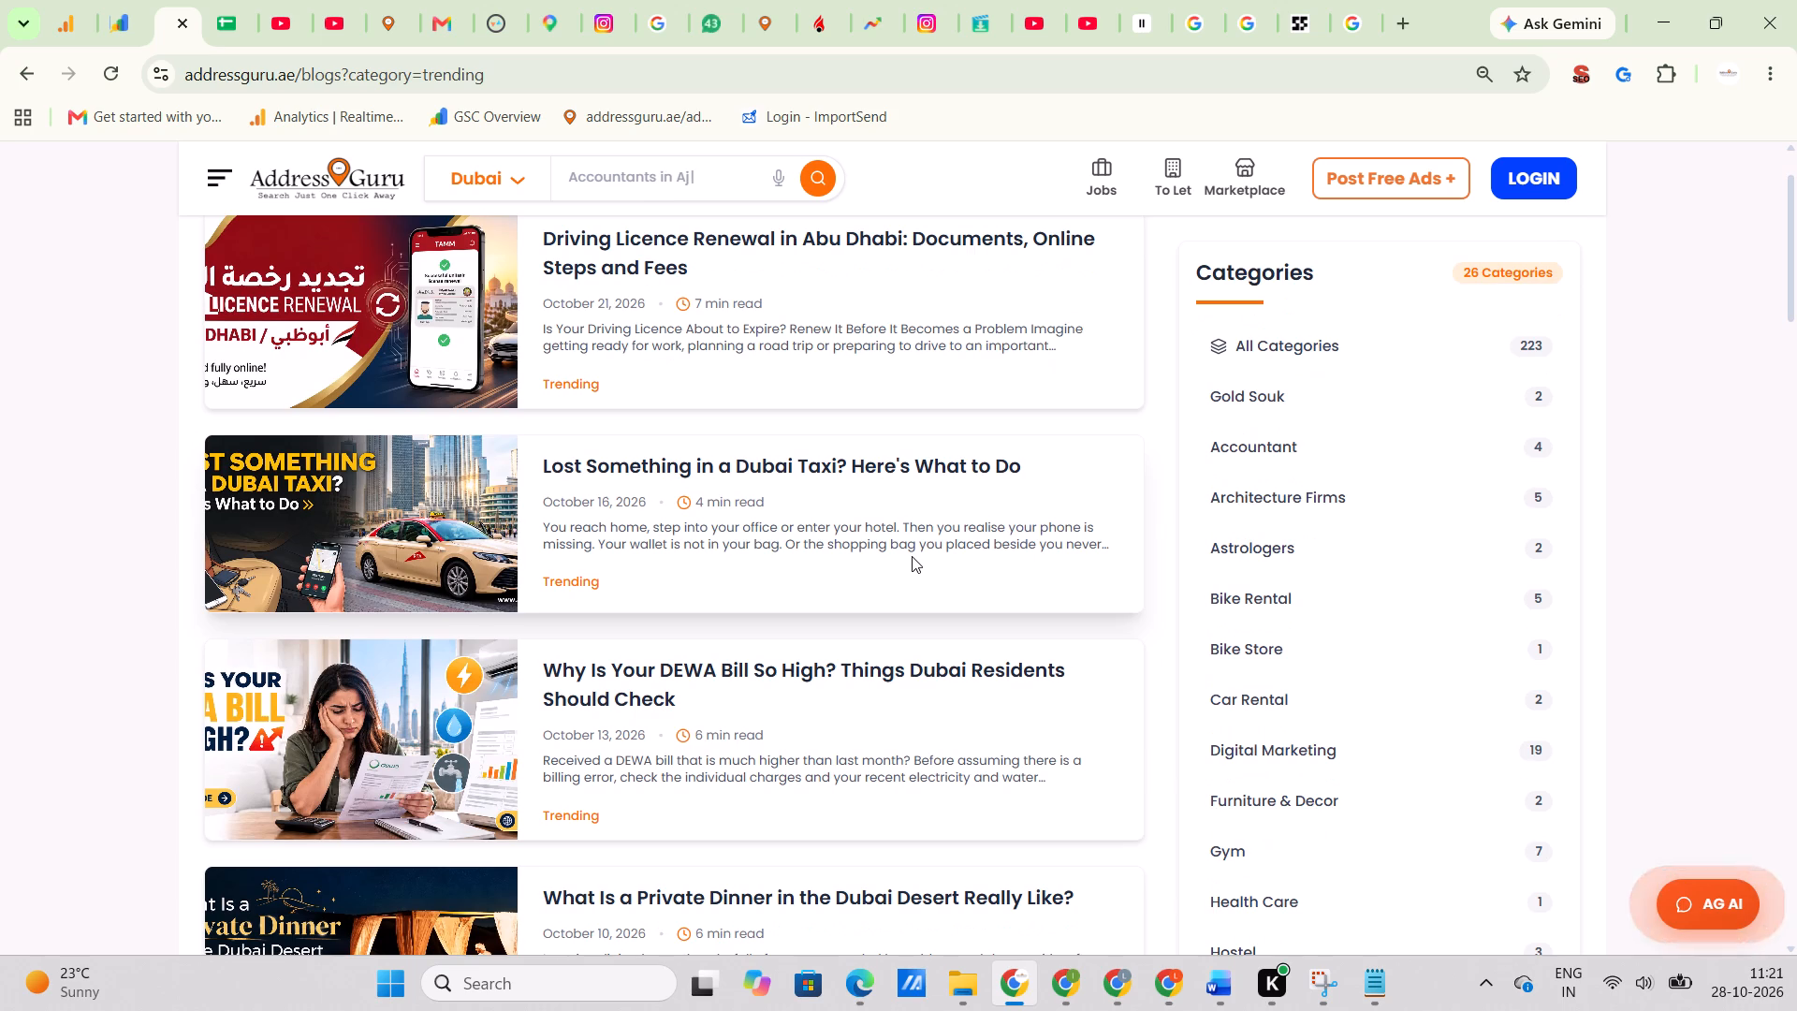
scroll(912, 556, "down", 10)
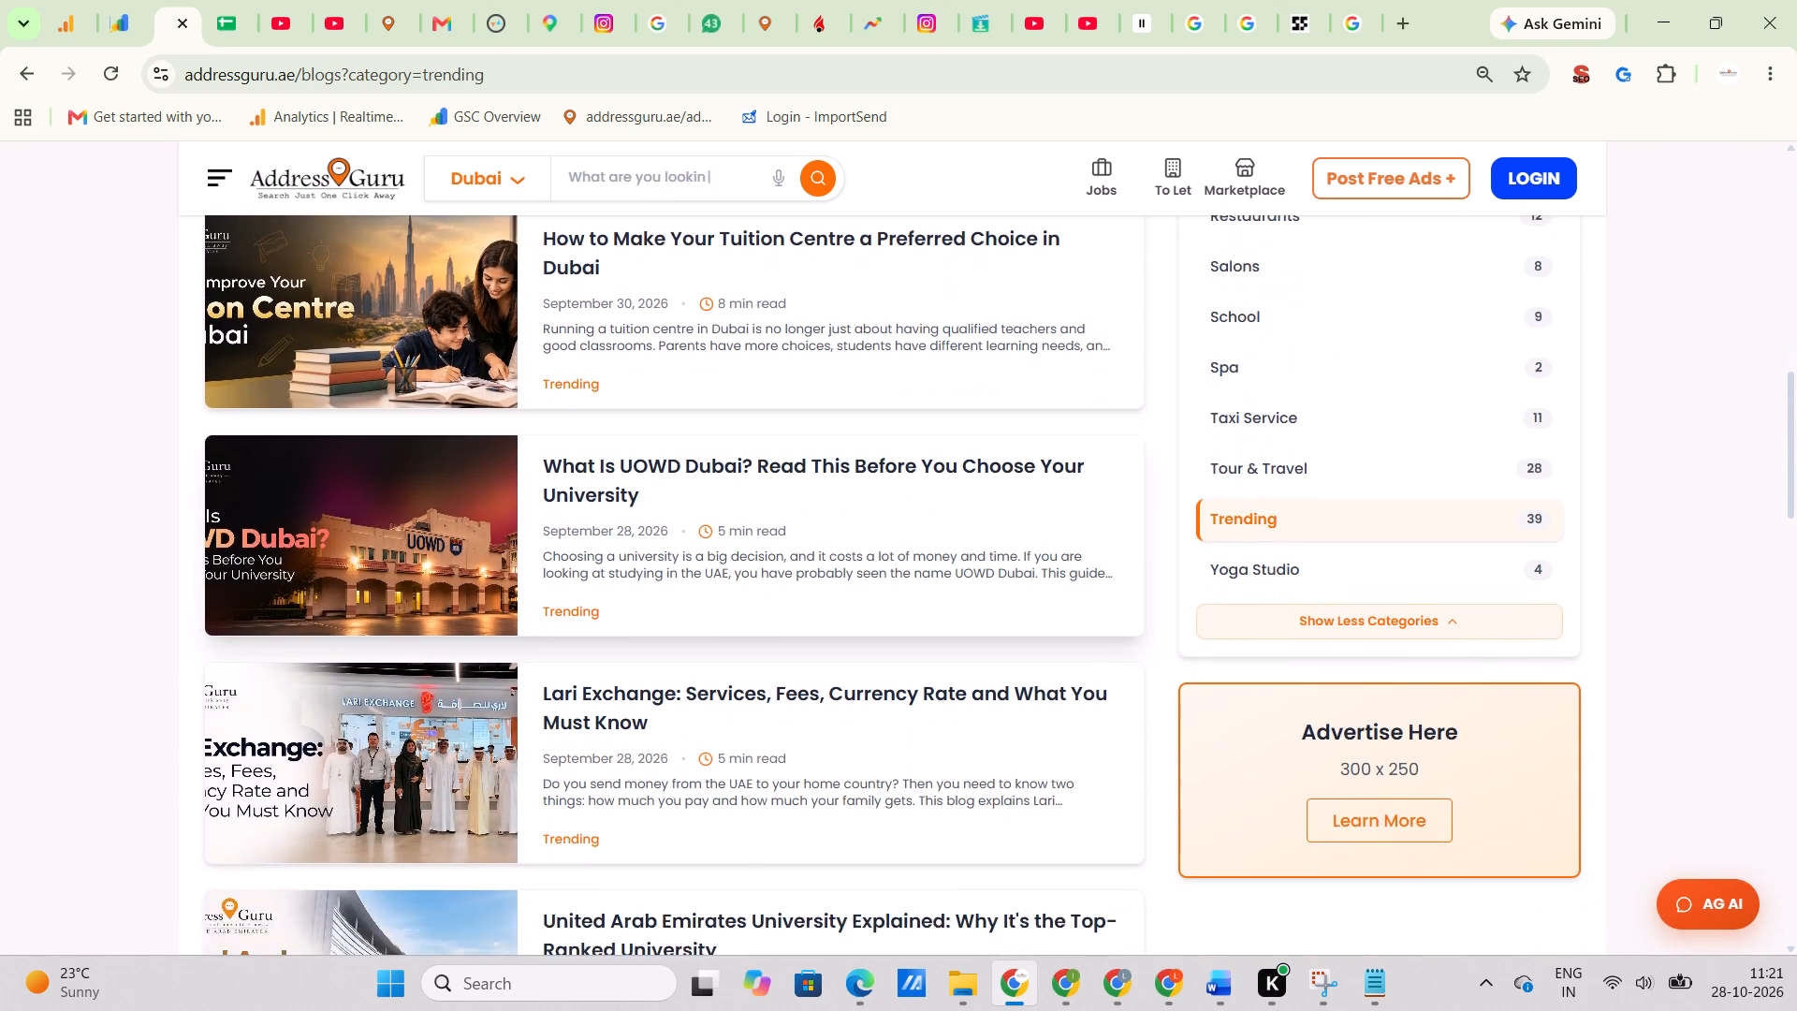
scroll(910, 559, "down", 10)
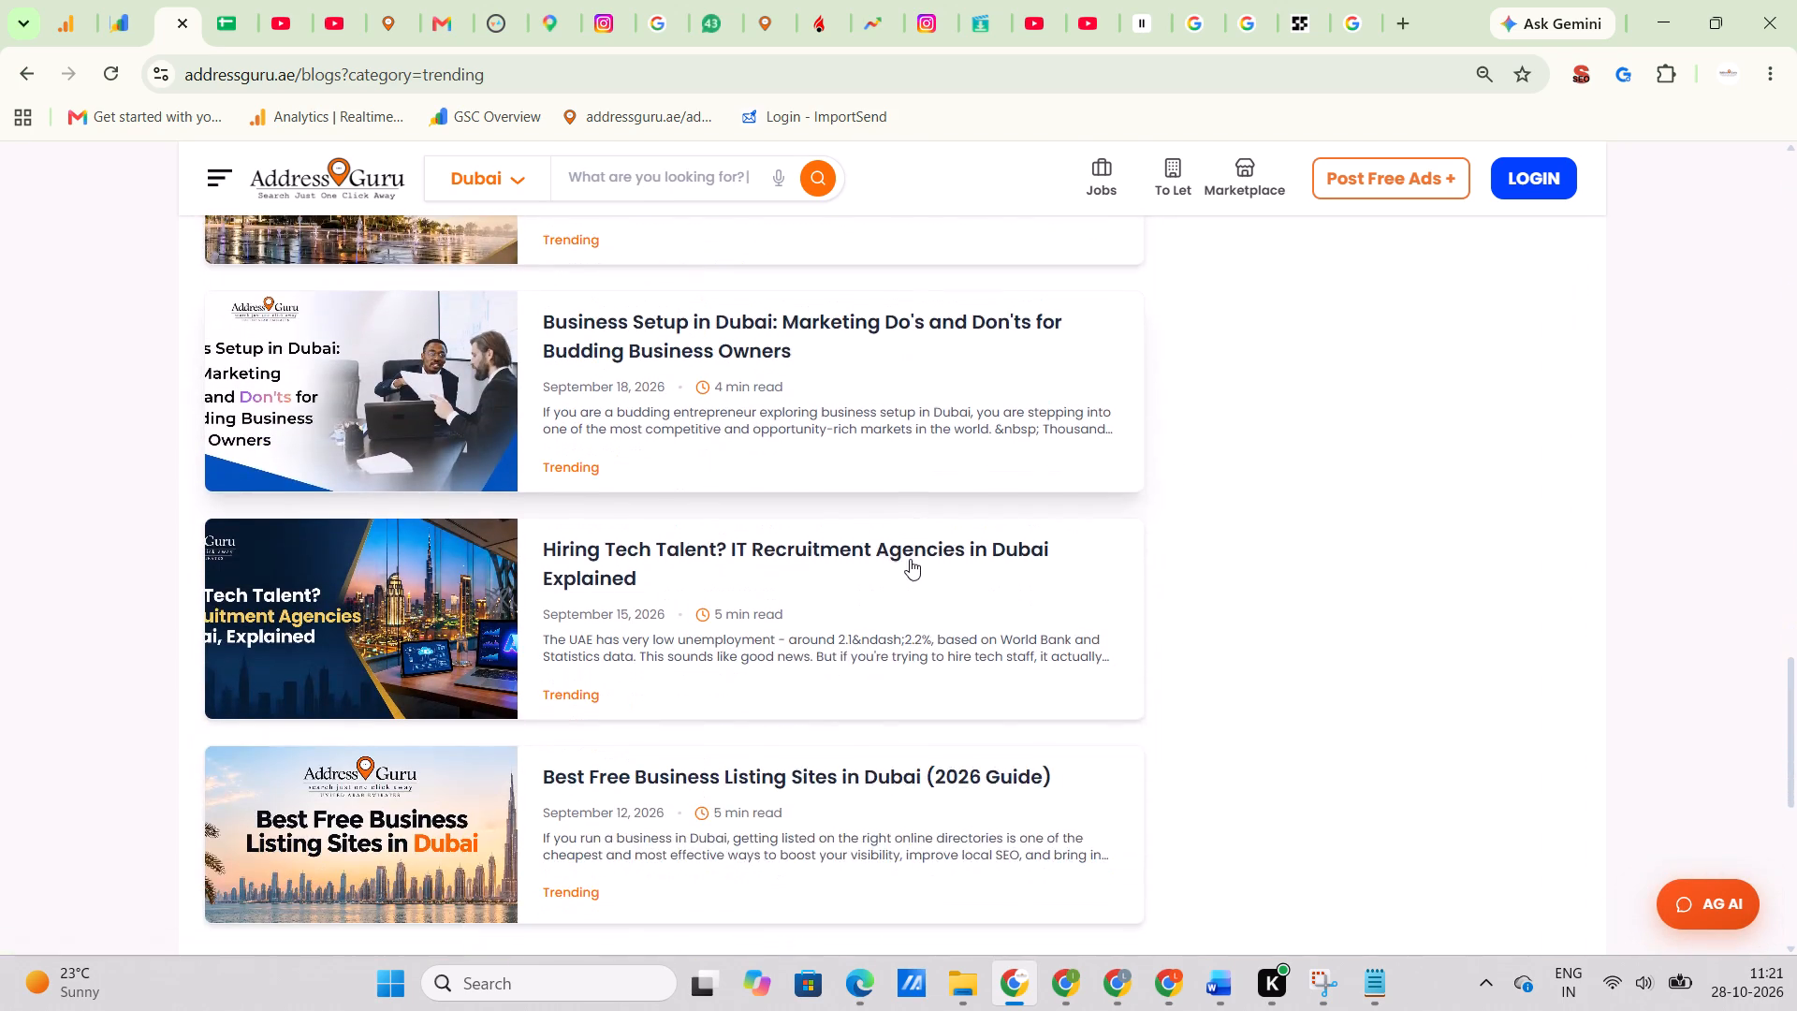
scroll(910, 559, "down", 3)
Look through the second page of Trending blog articles.
left_click(996, 596)
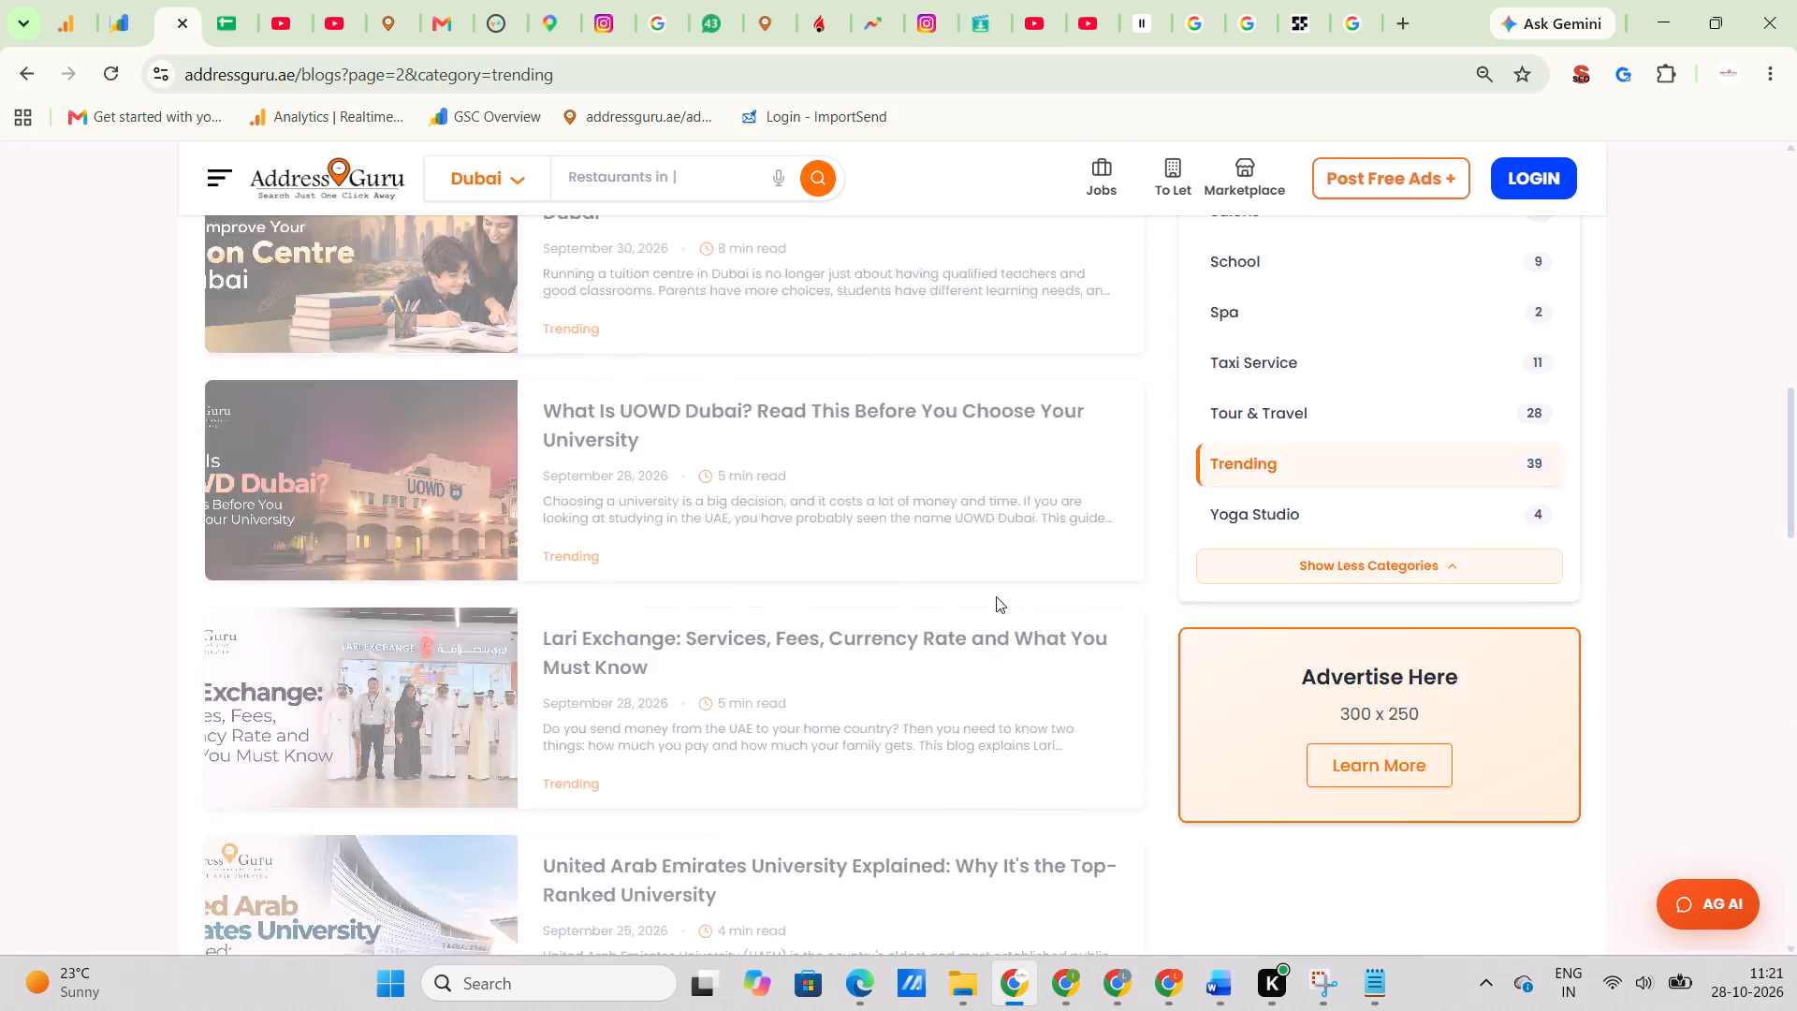
scroll(996, 596, "down", 5)
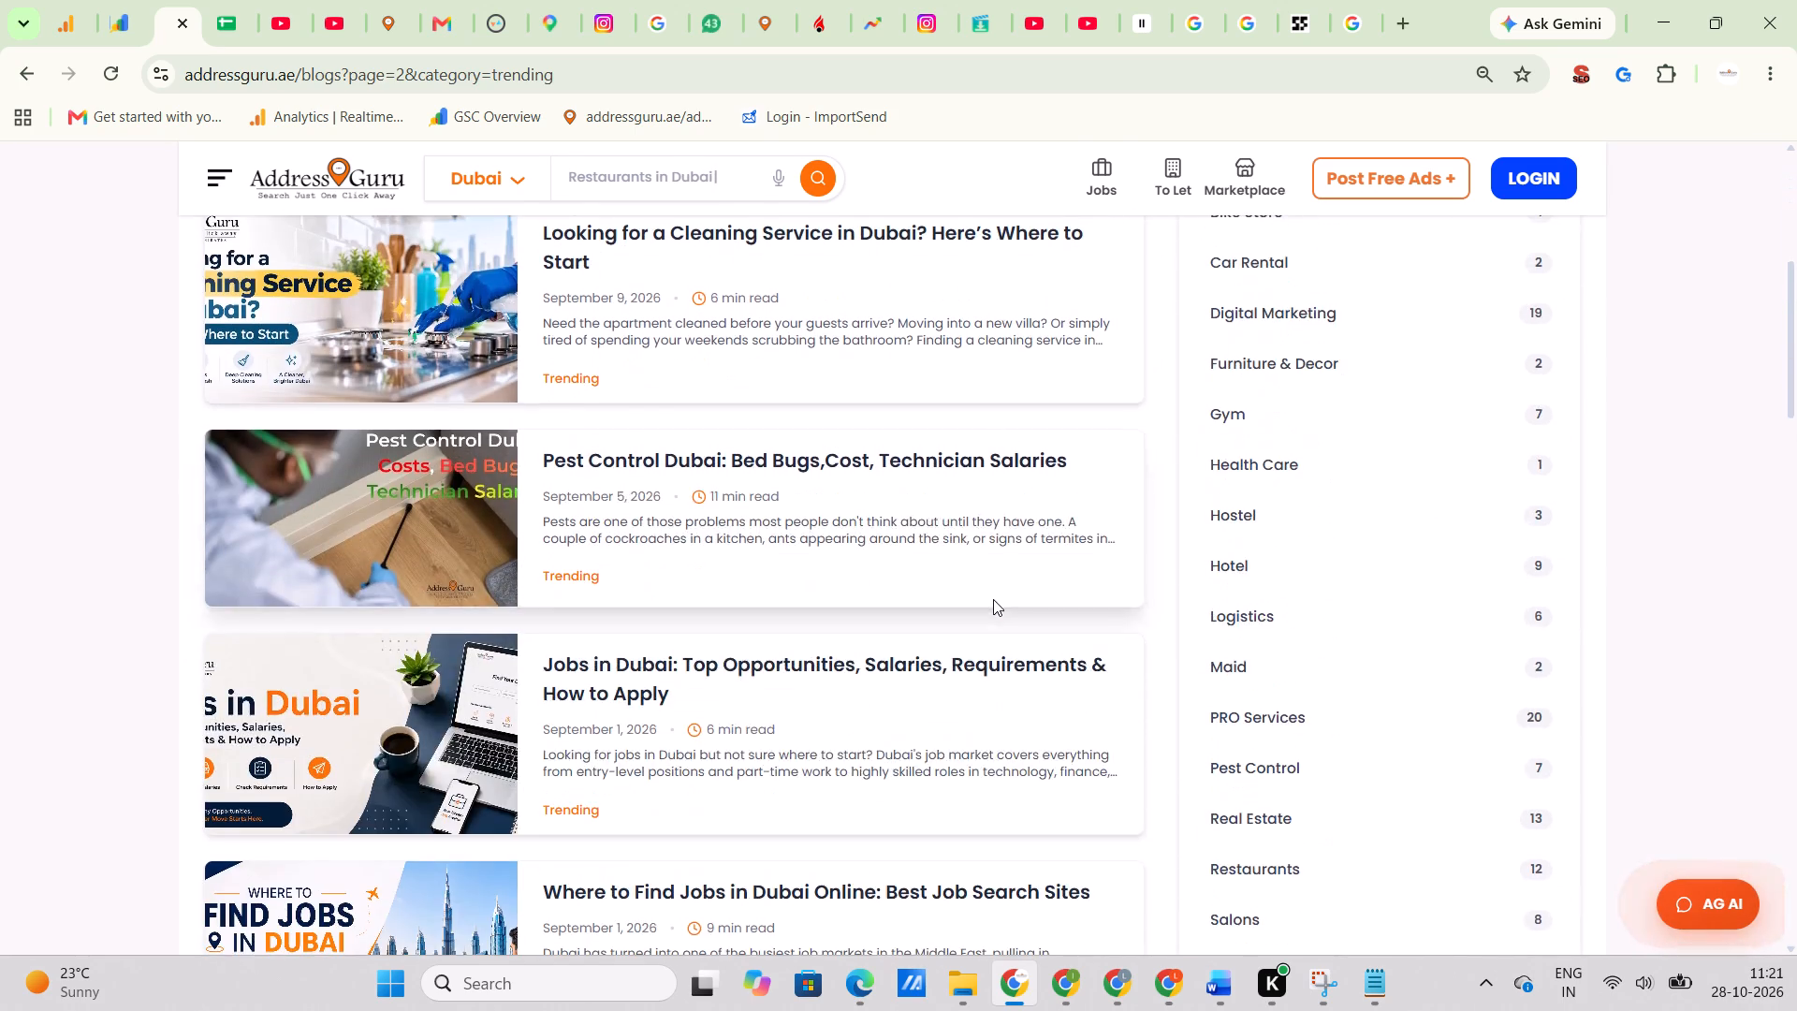
scroll(993, 599, "down", 6)
scroll(889, 805, "down", 5)
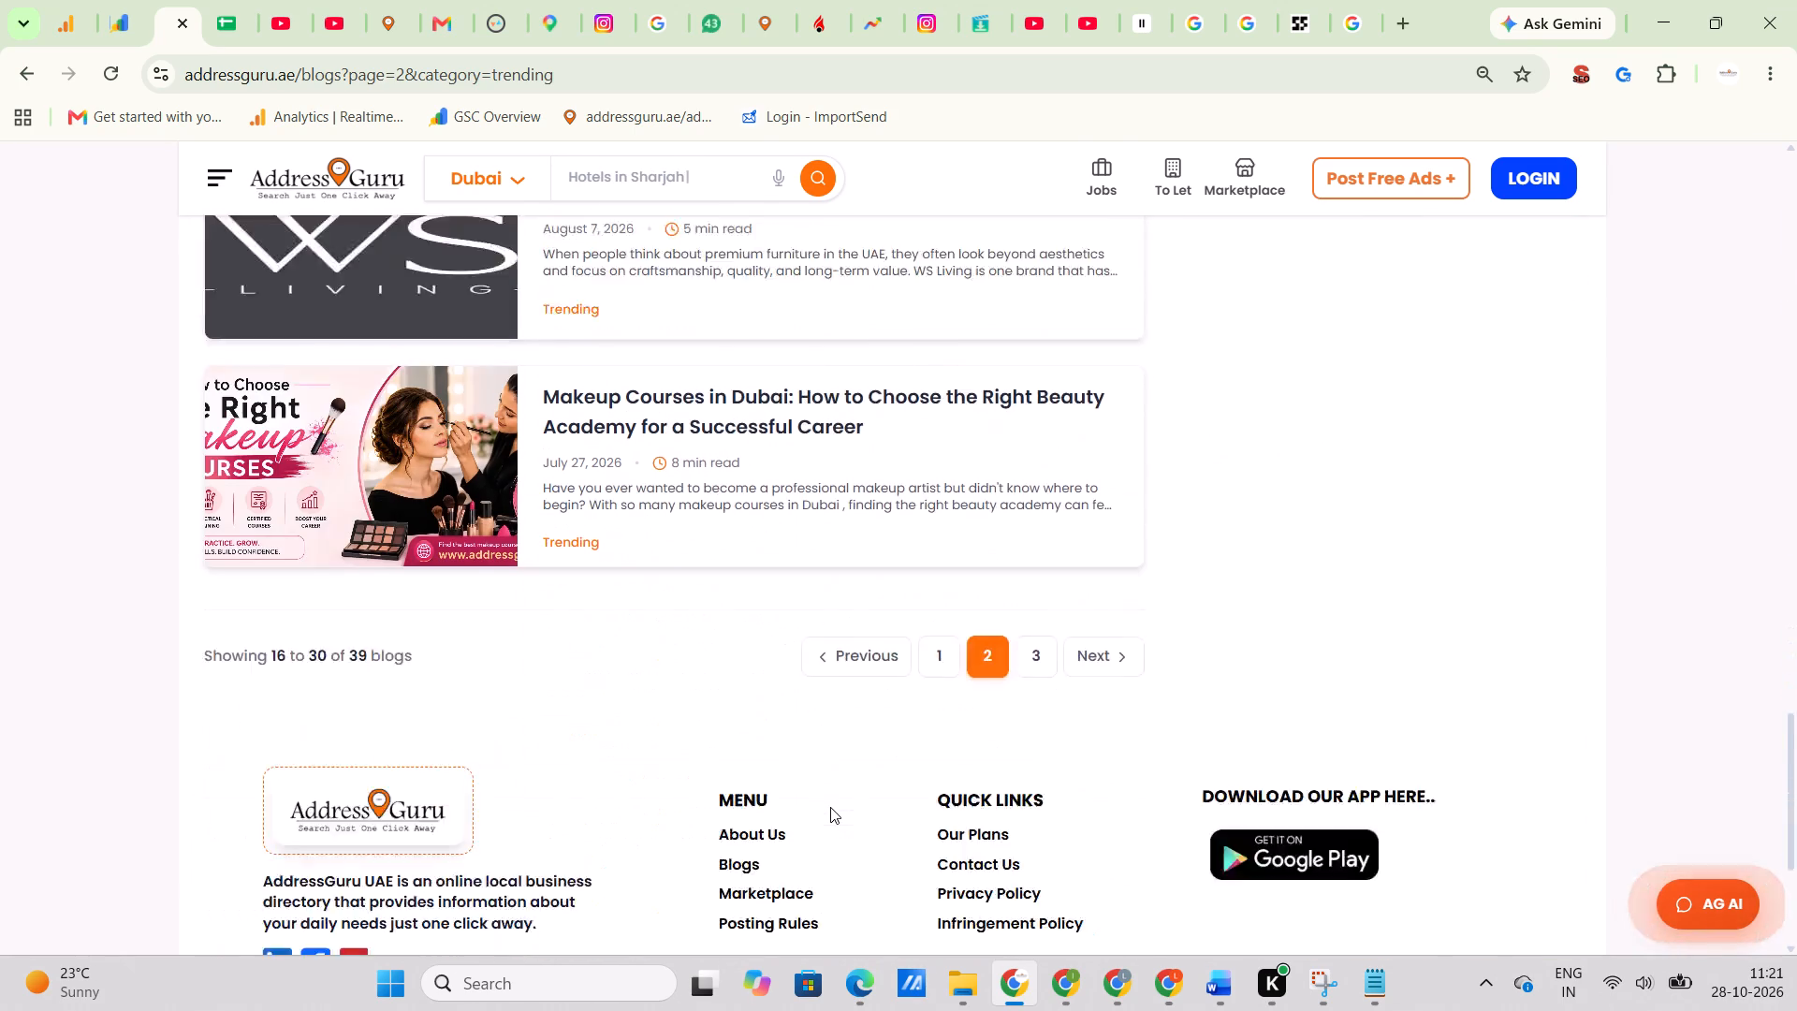
scroll(830, 807, "down", 2)
Go back to the first page of Trending blogs and look through its articles again.
left_click(930, 495)
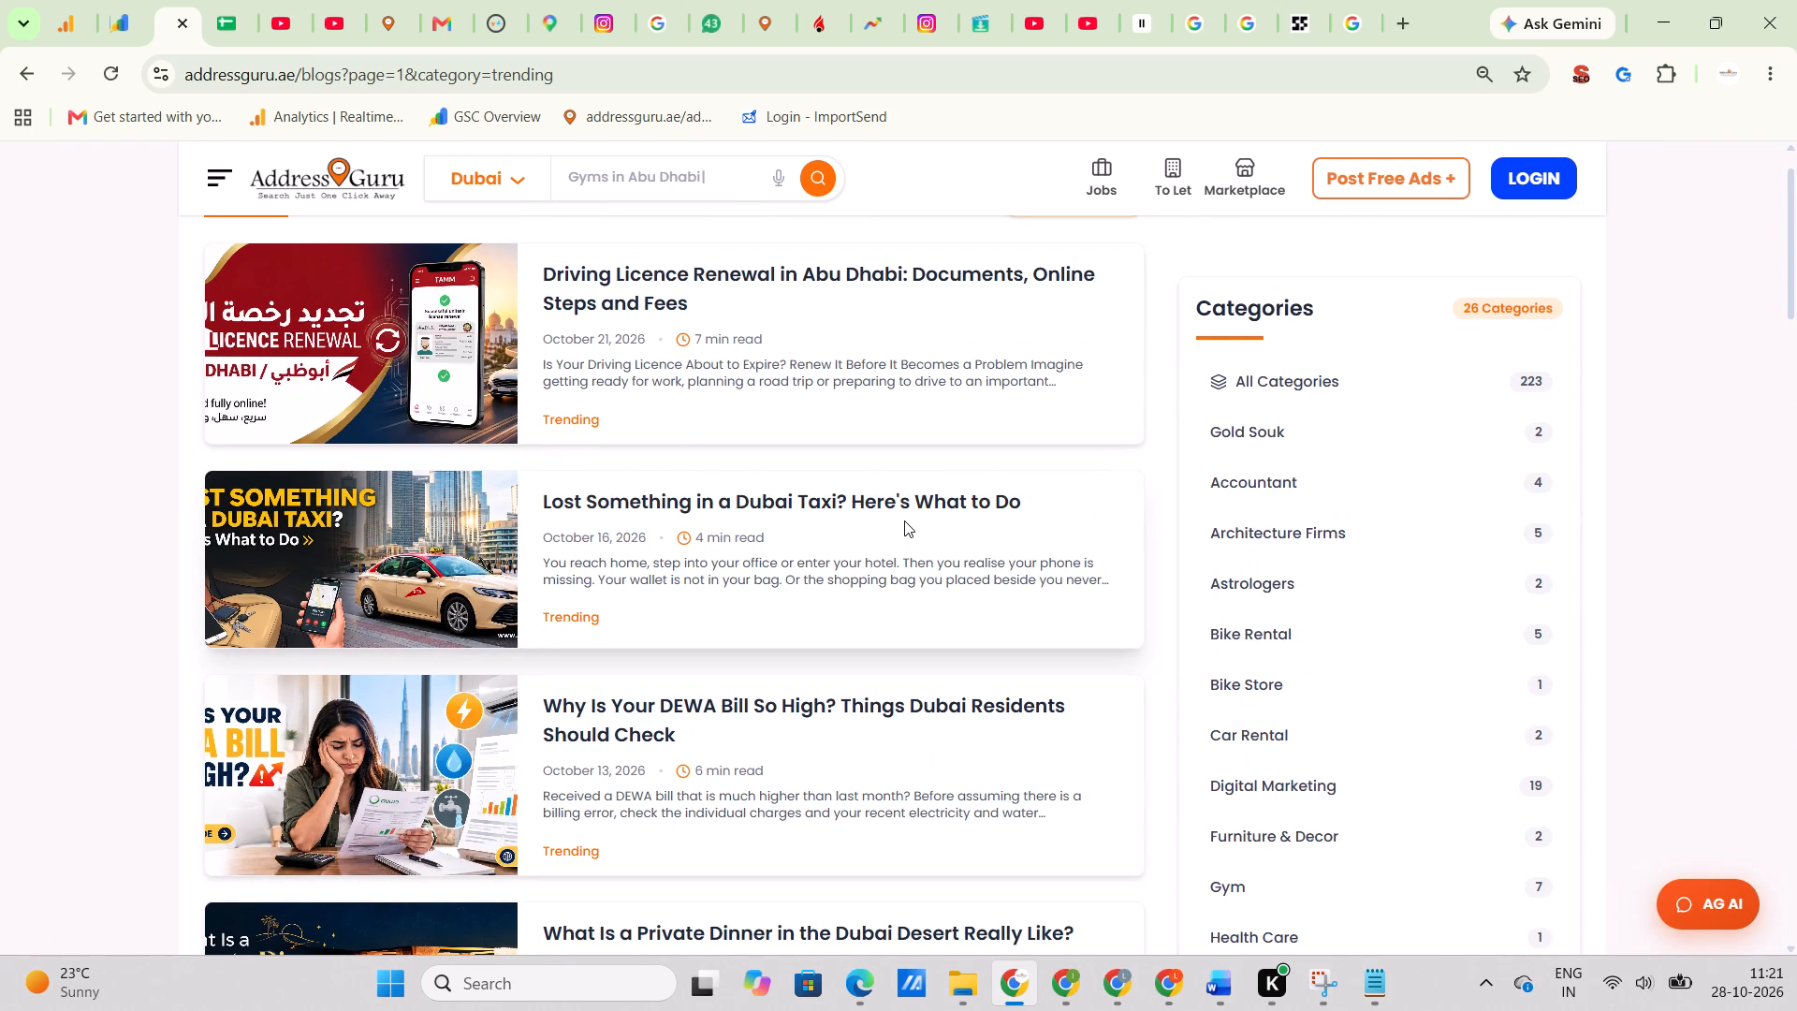
scroll(904, 520, "down", 6)
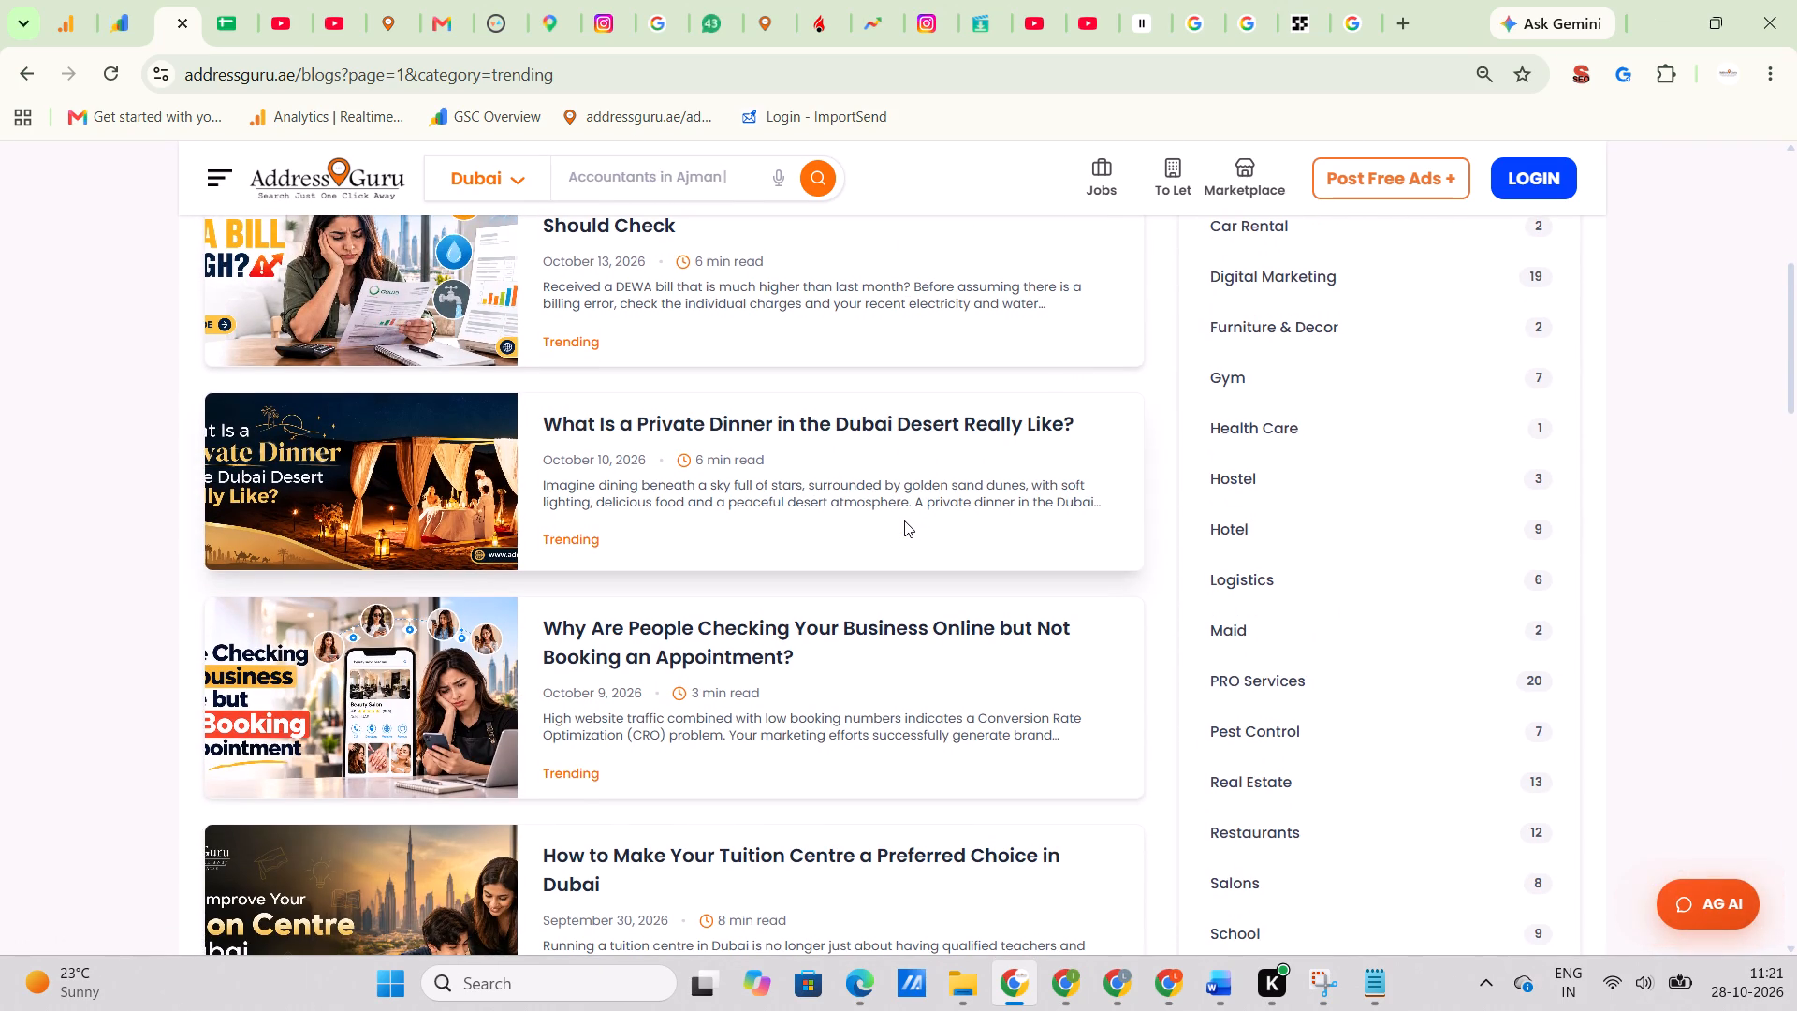
scroll(904, 520, "down", 2)
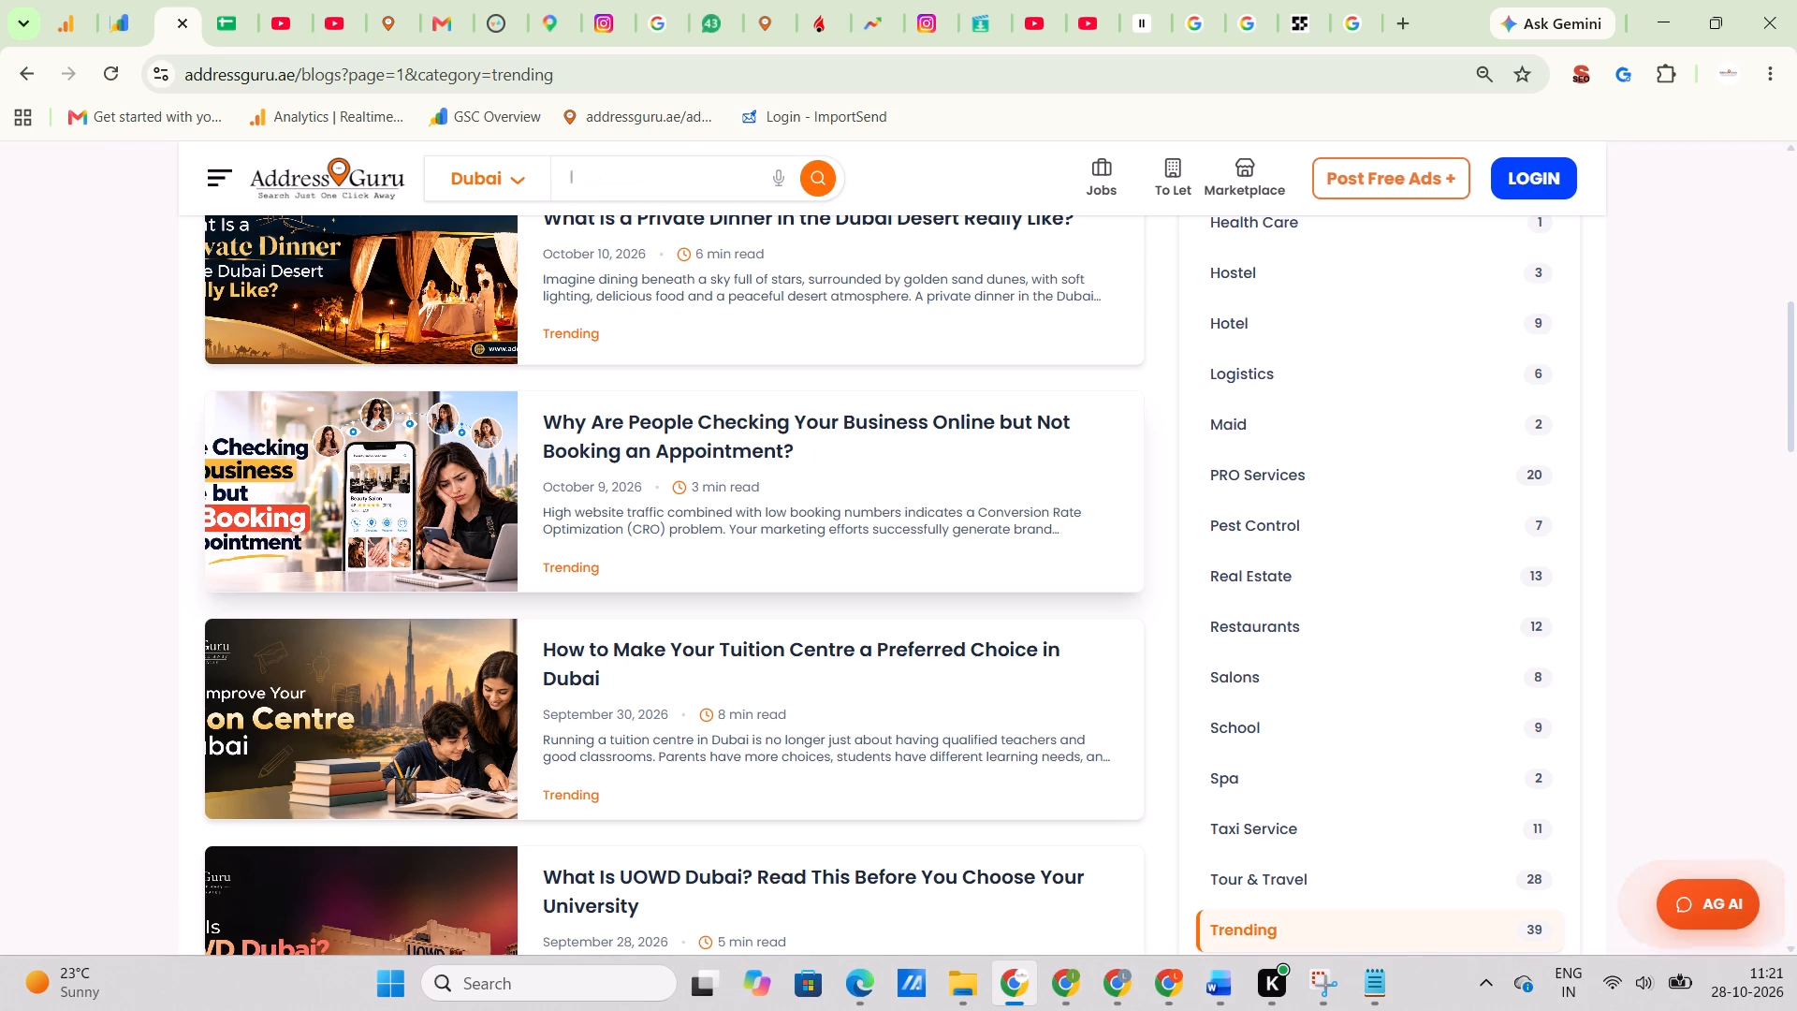
scroll(900, 530, "down", 2)
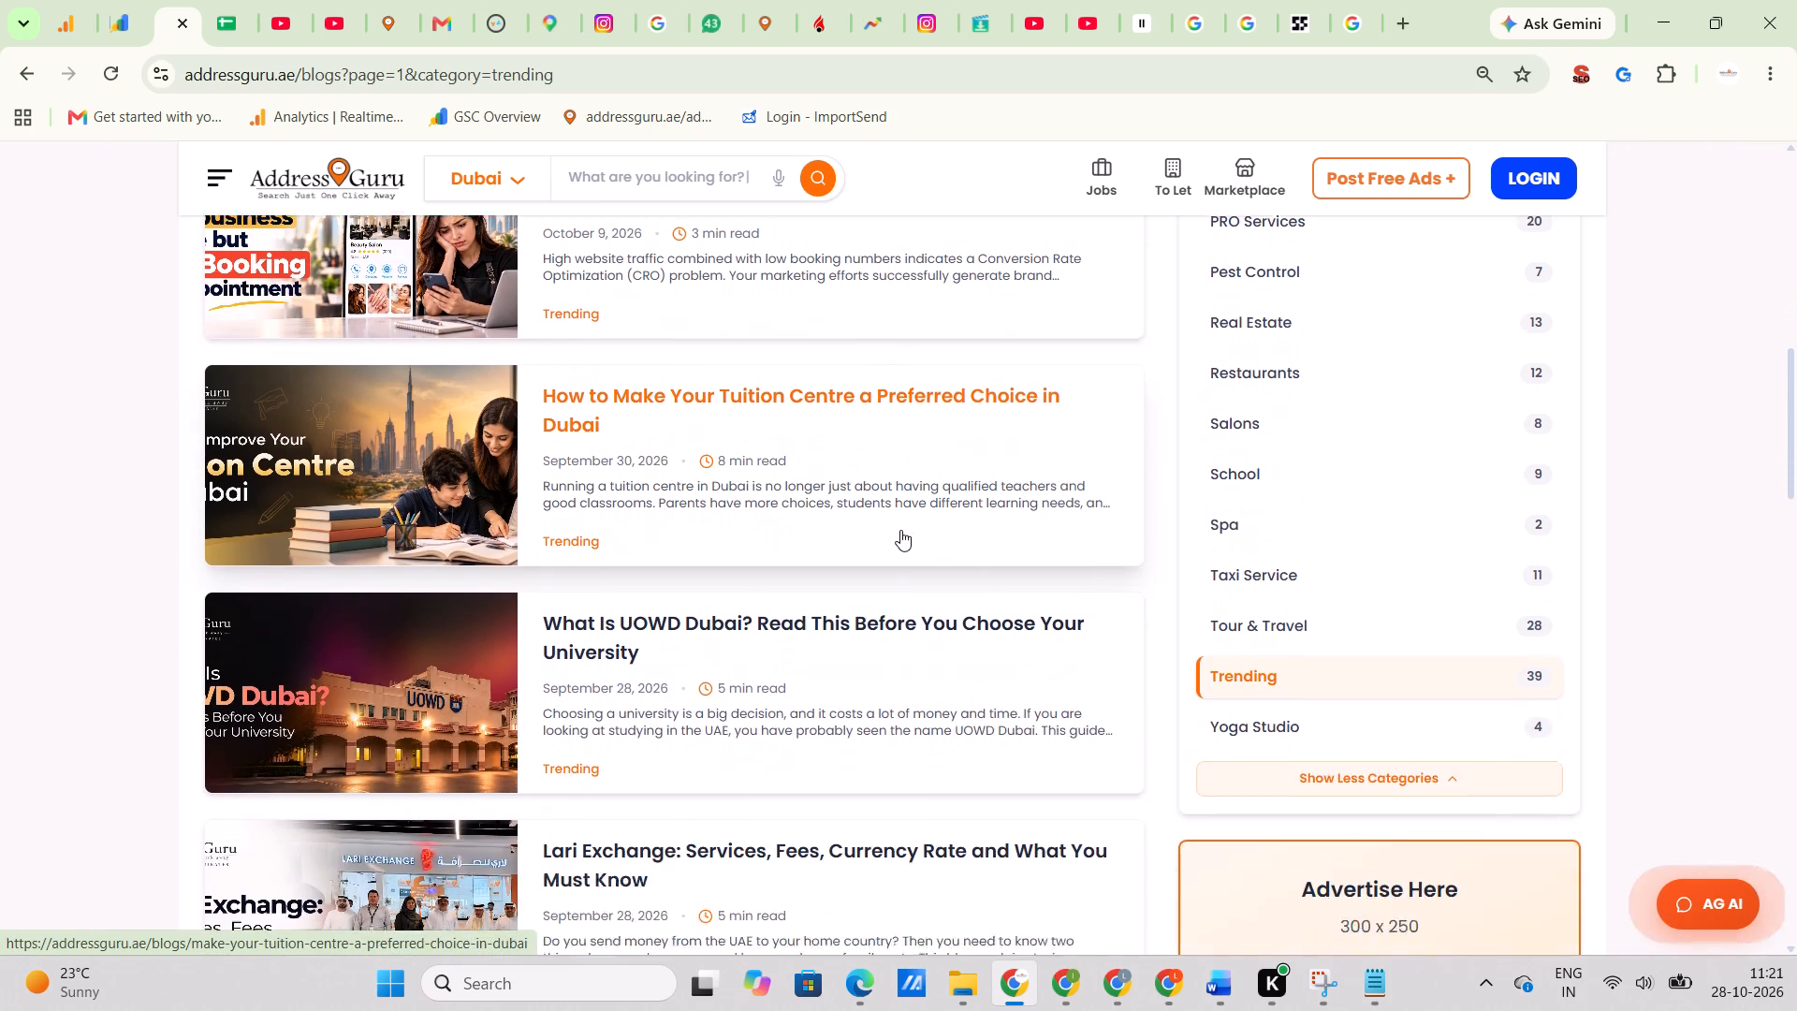
scroll(900, 530, "down", 3)
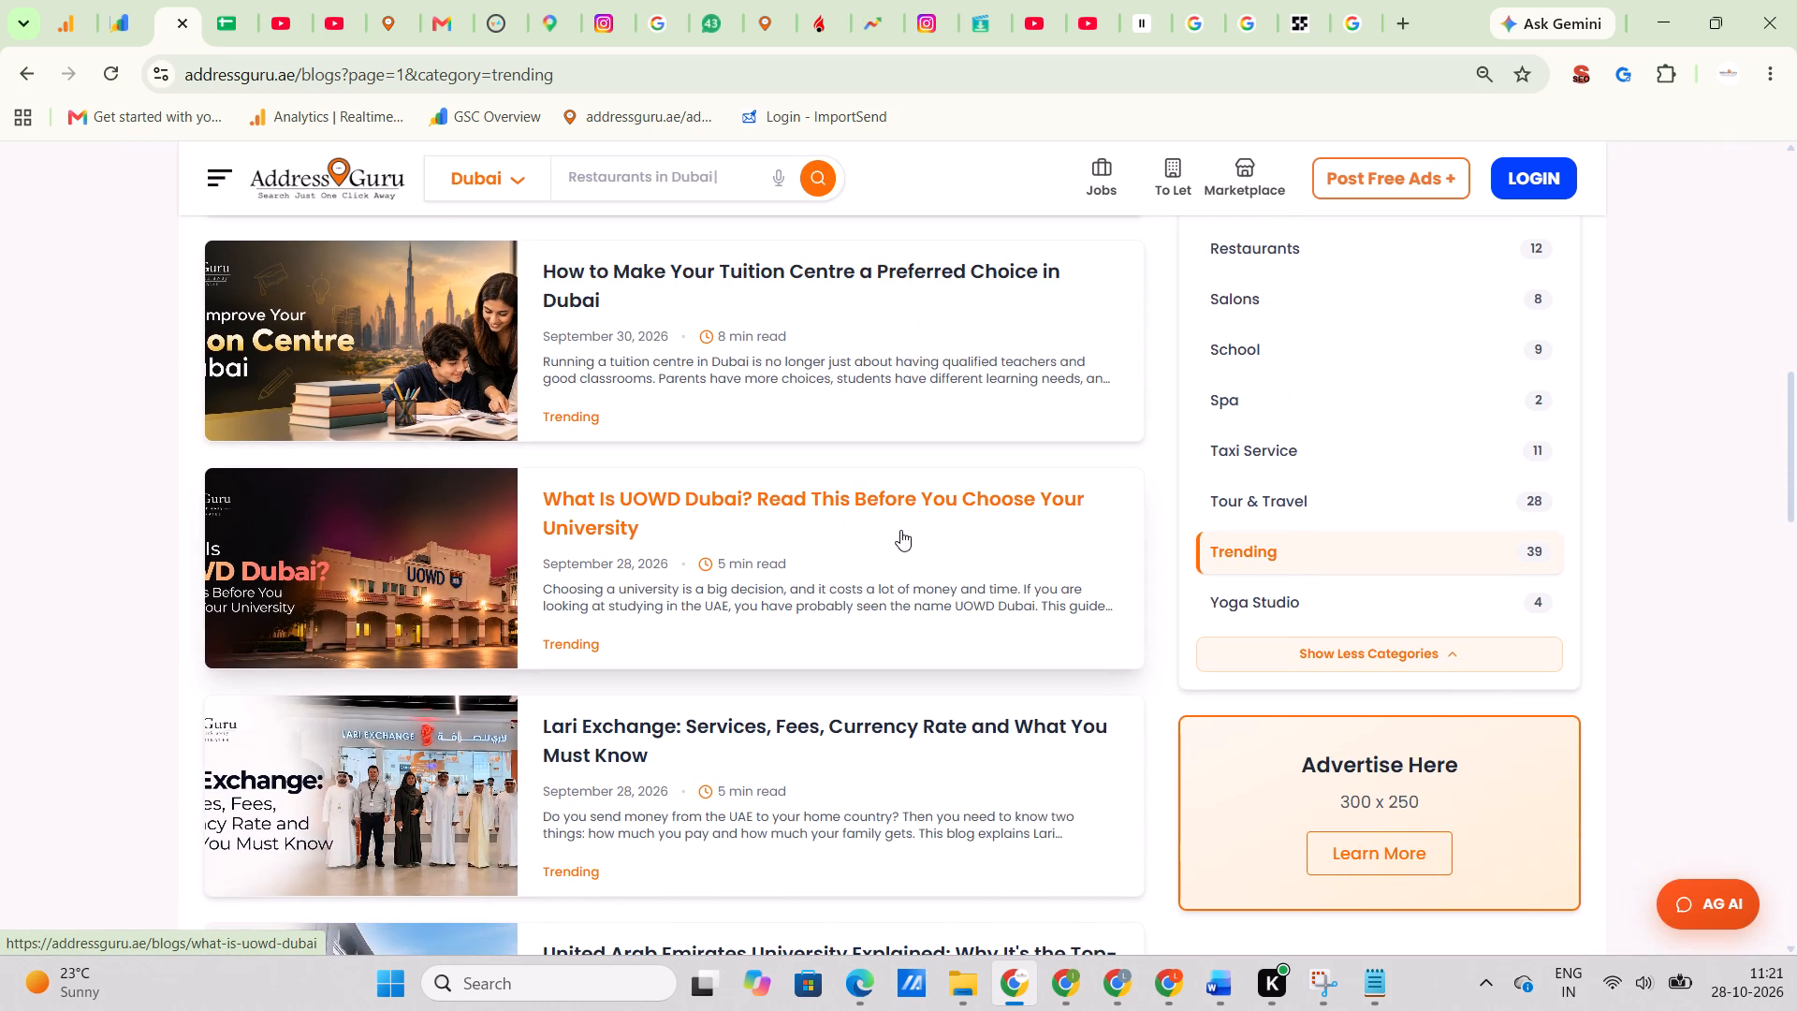
scroll(900, 530, "down", 4)
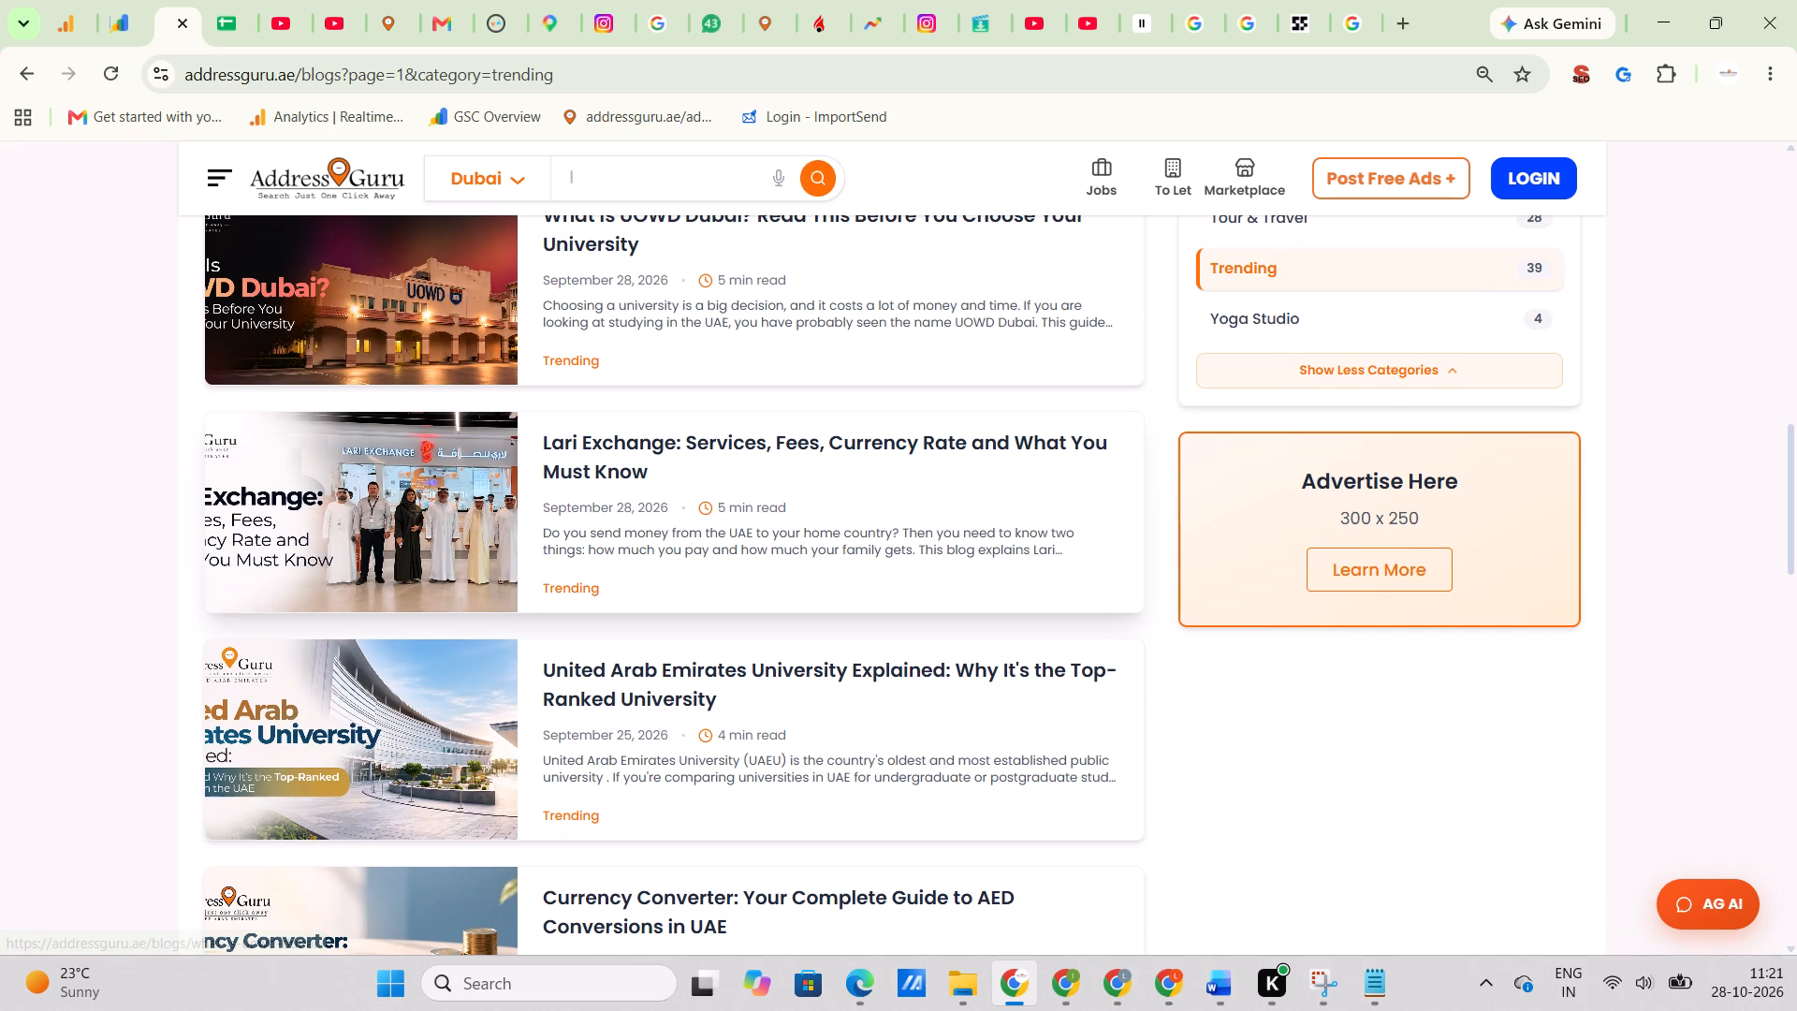
scroll(900, 530, "down", 1)
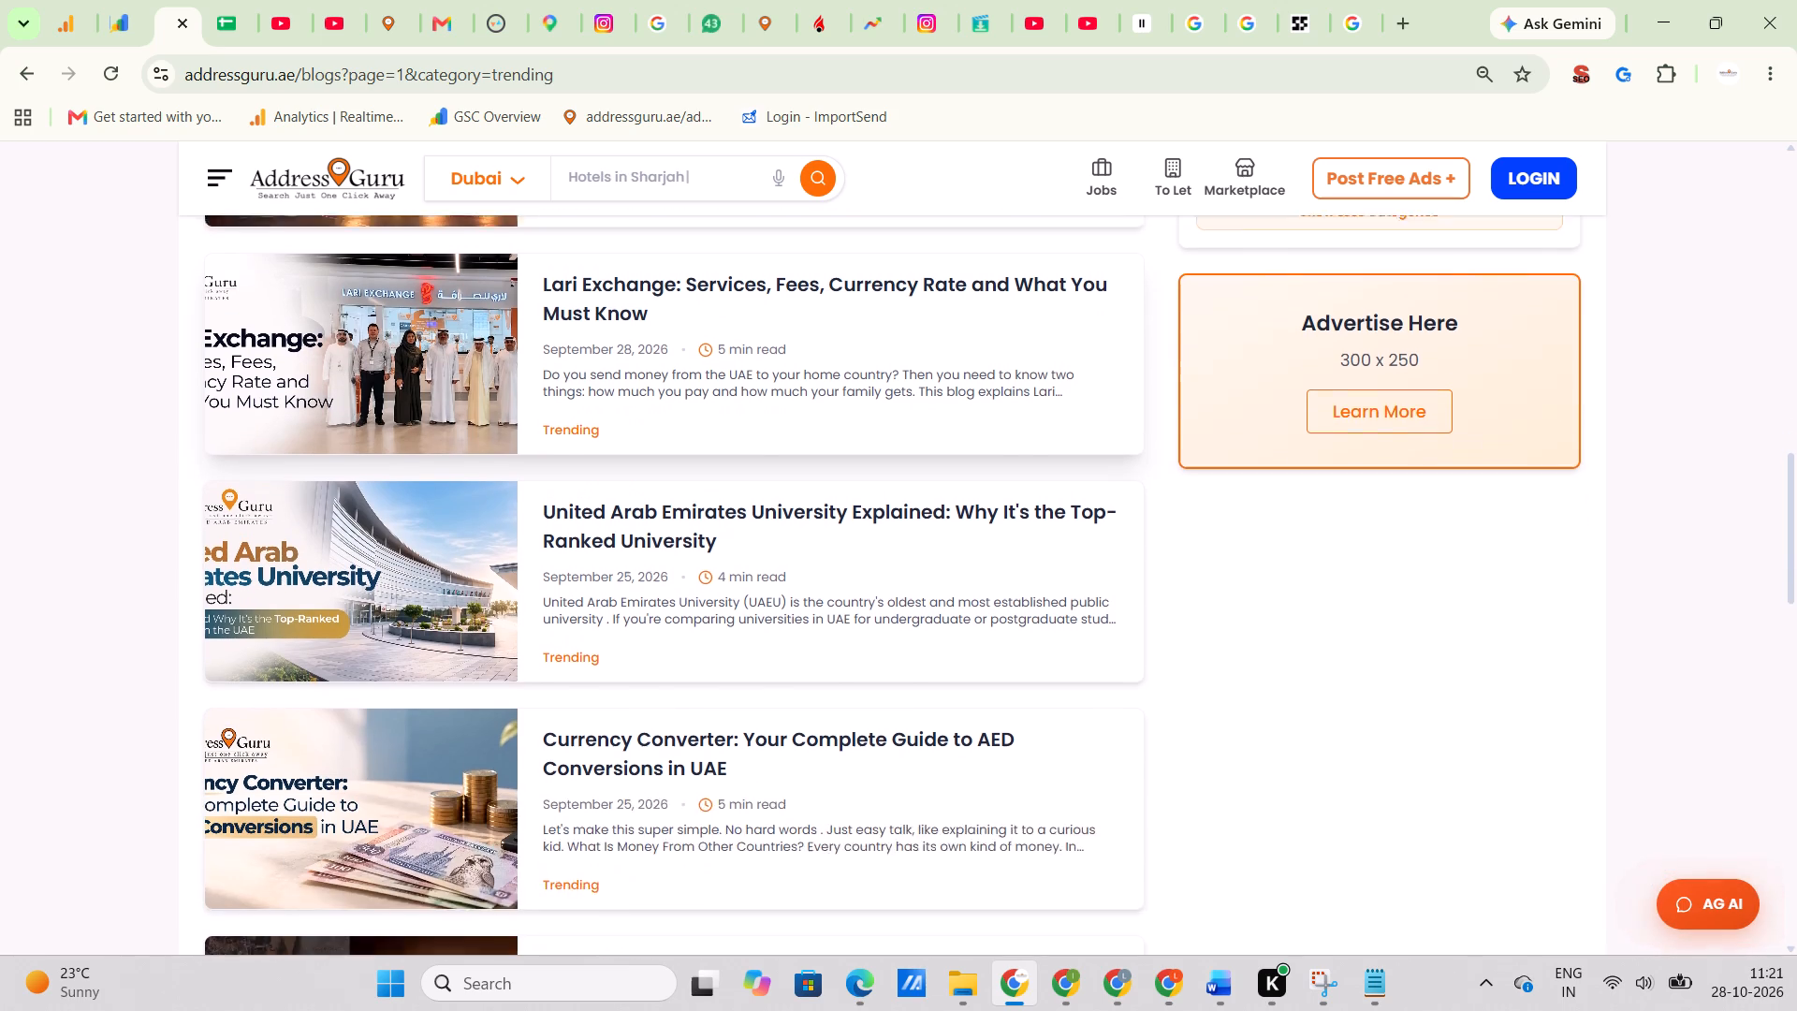
scroll(900, 530, "down", 6)
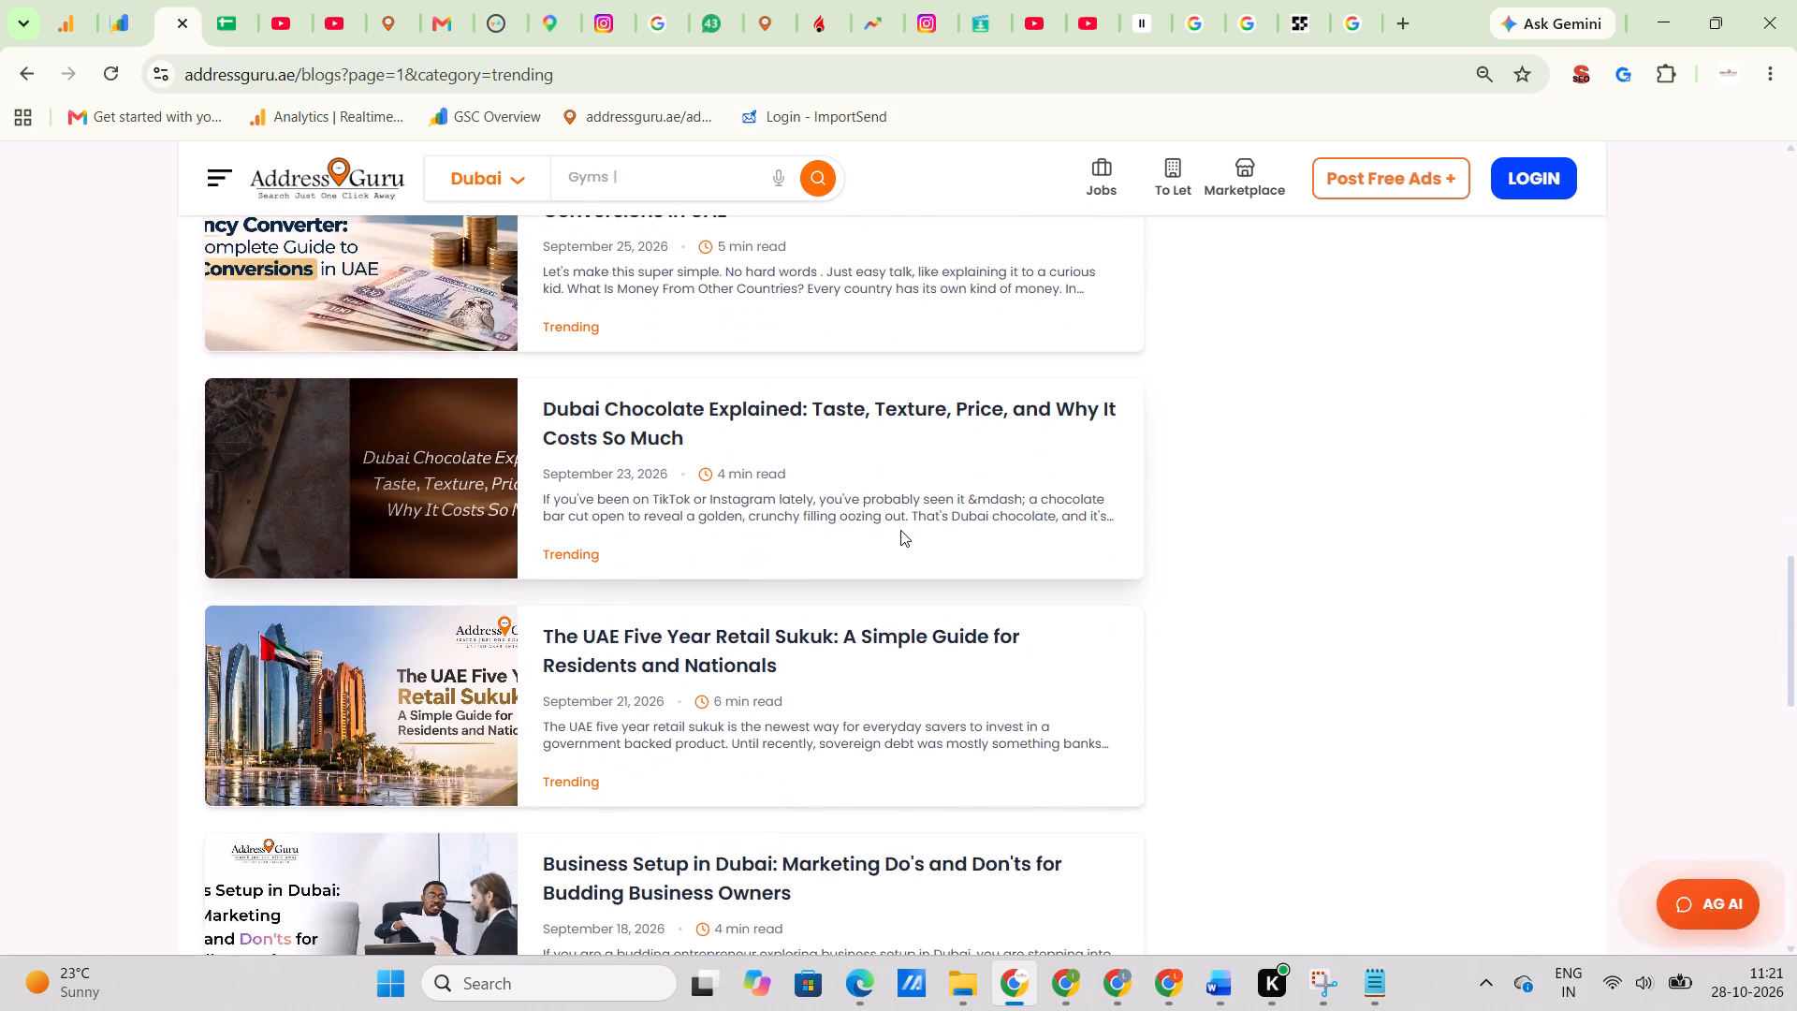
scroll(900, 530, "down", 4)
scroll(900, 530, "up", 1)
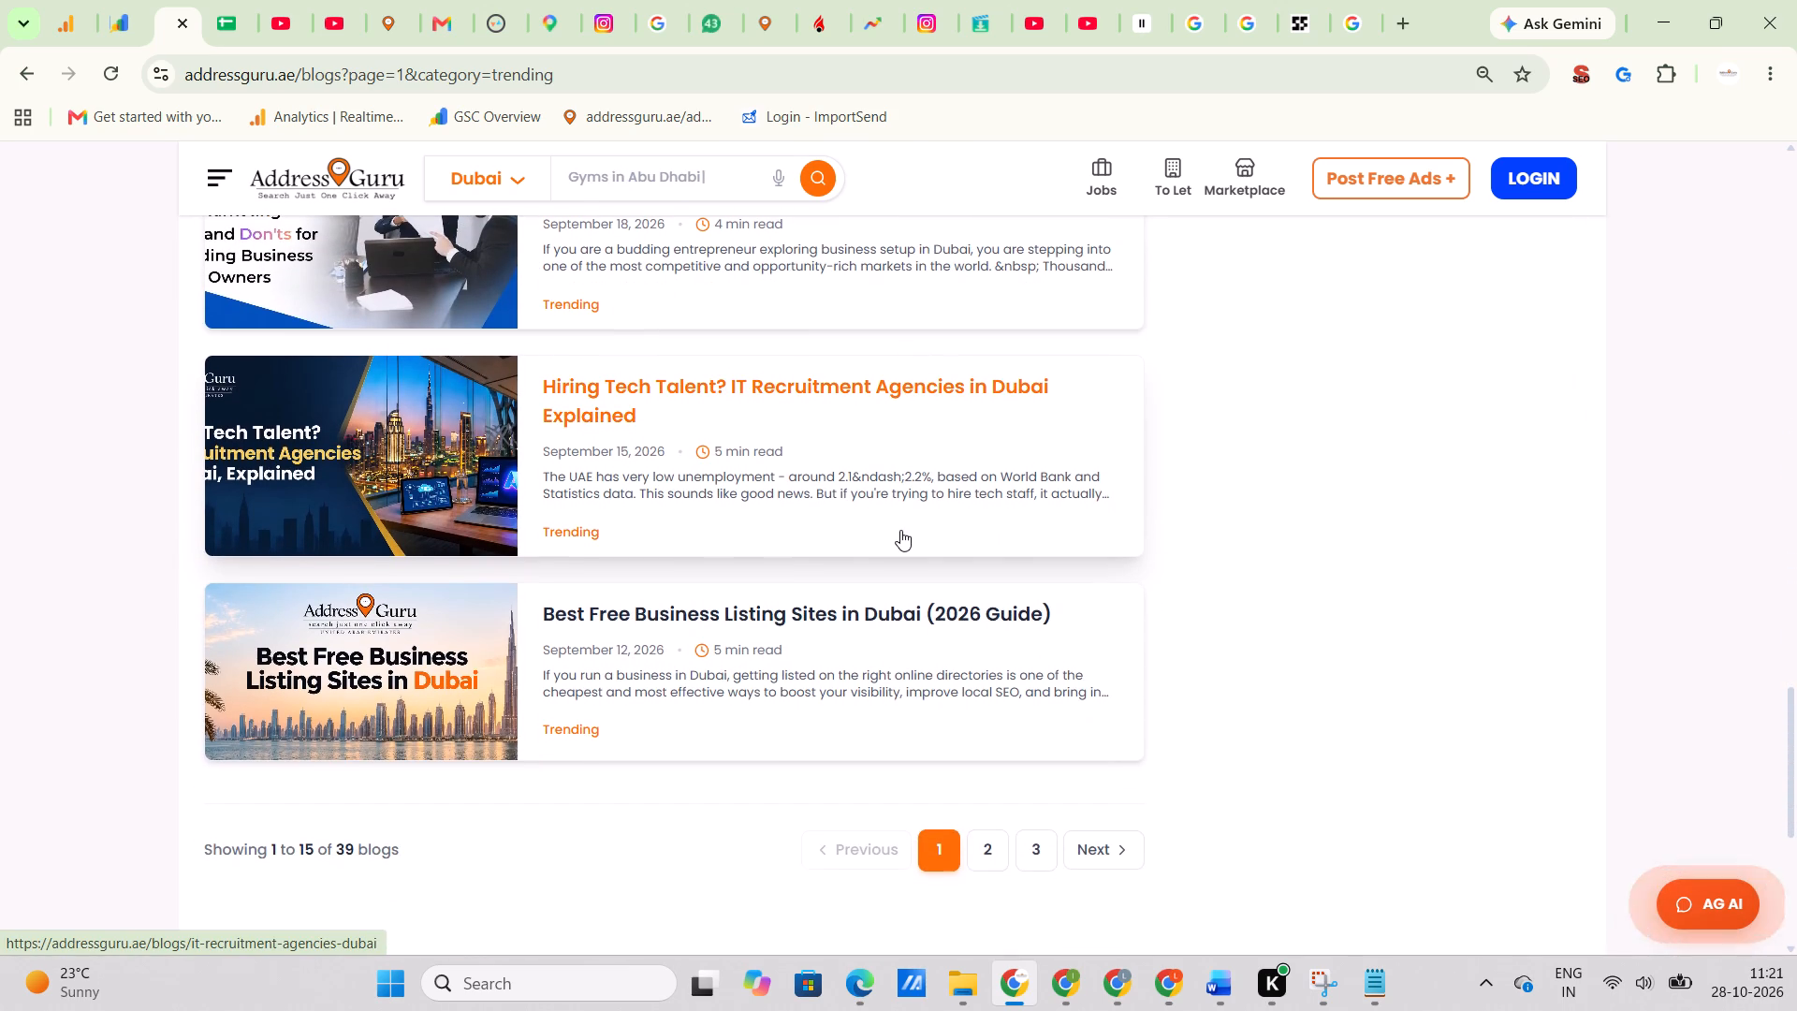
scroll(900, 530, "up", 16)
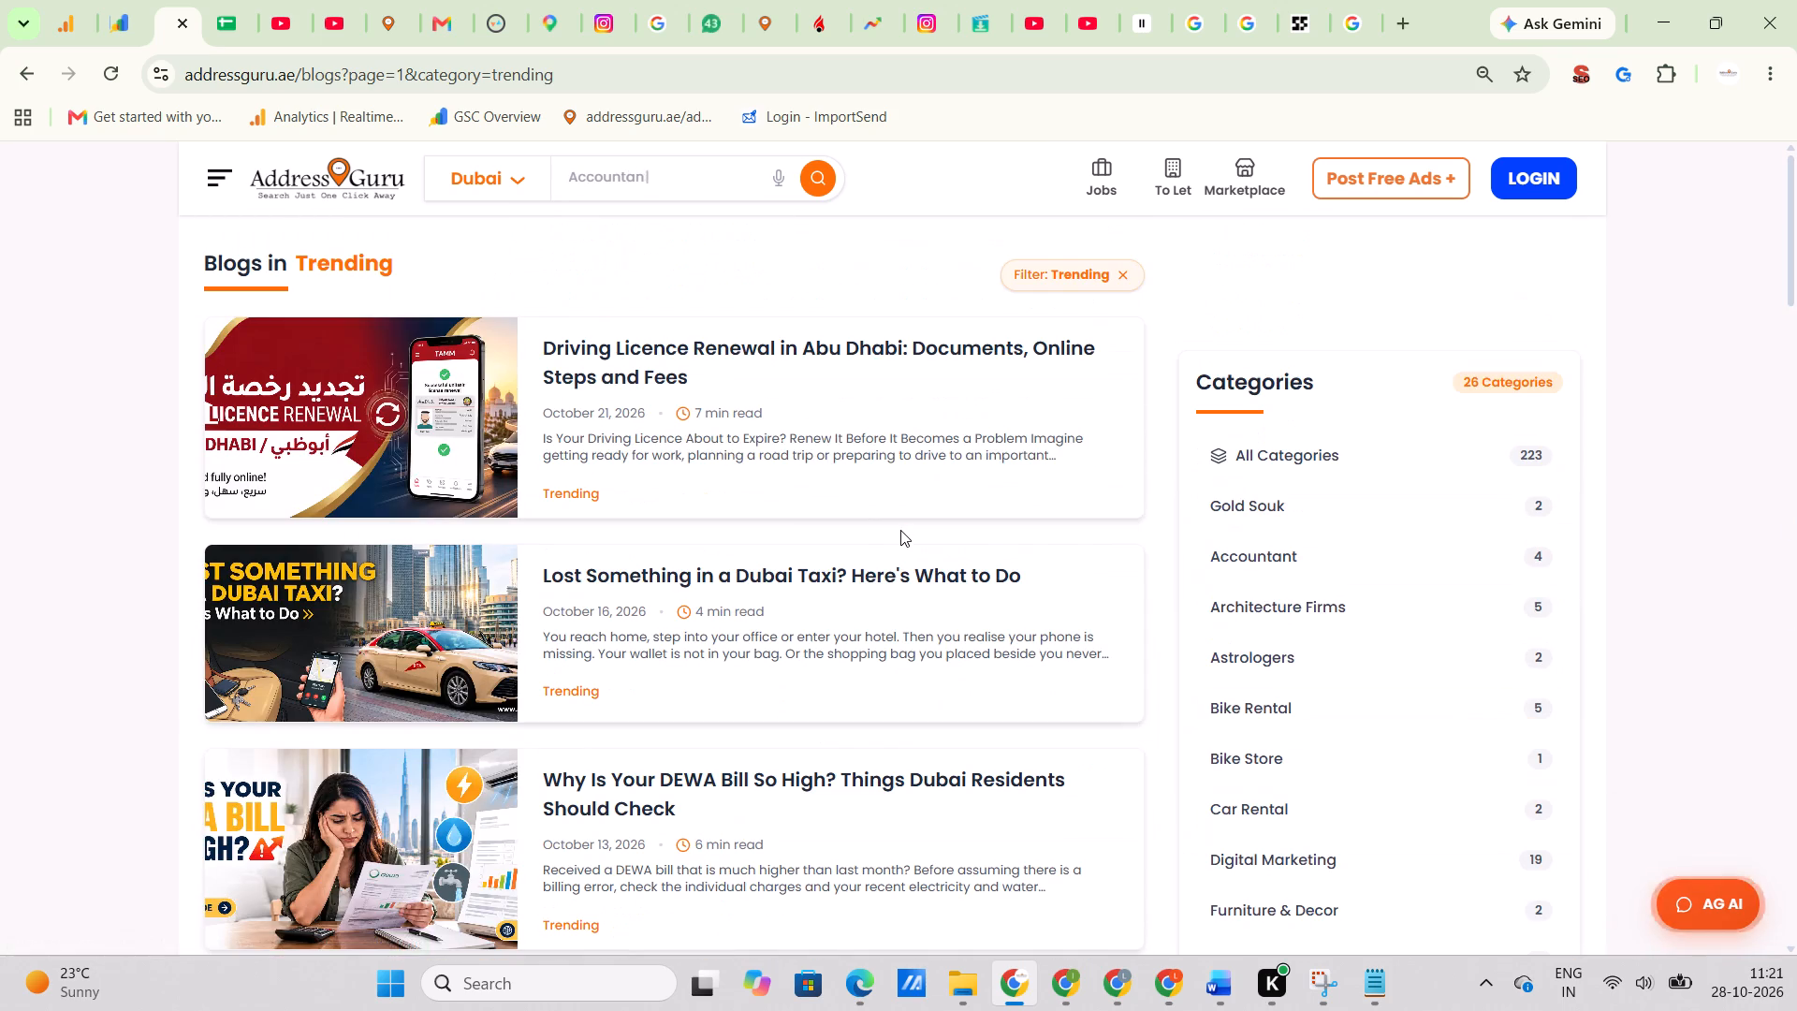
Look through the blog Categories list beside the Trending articles.
scroll(1344, 608, "down", 1)
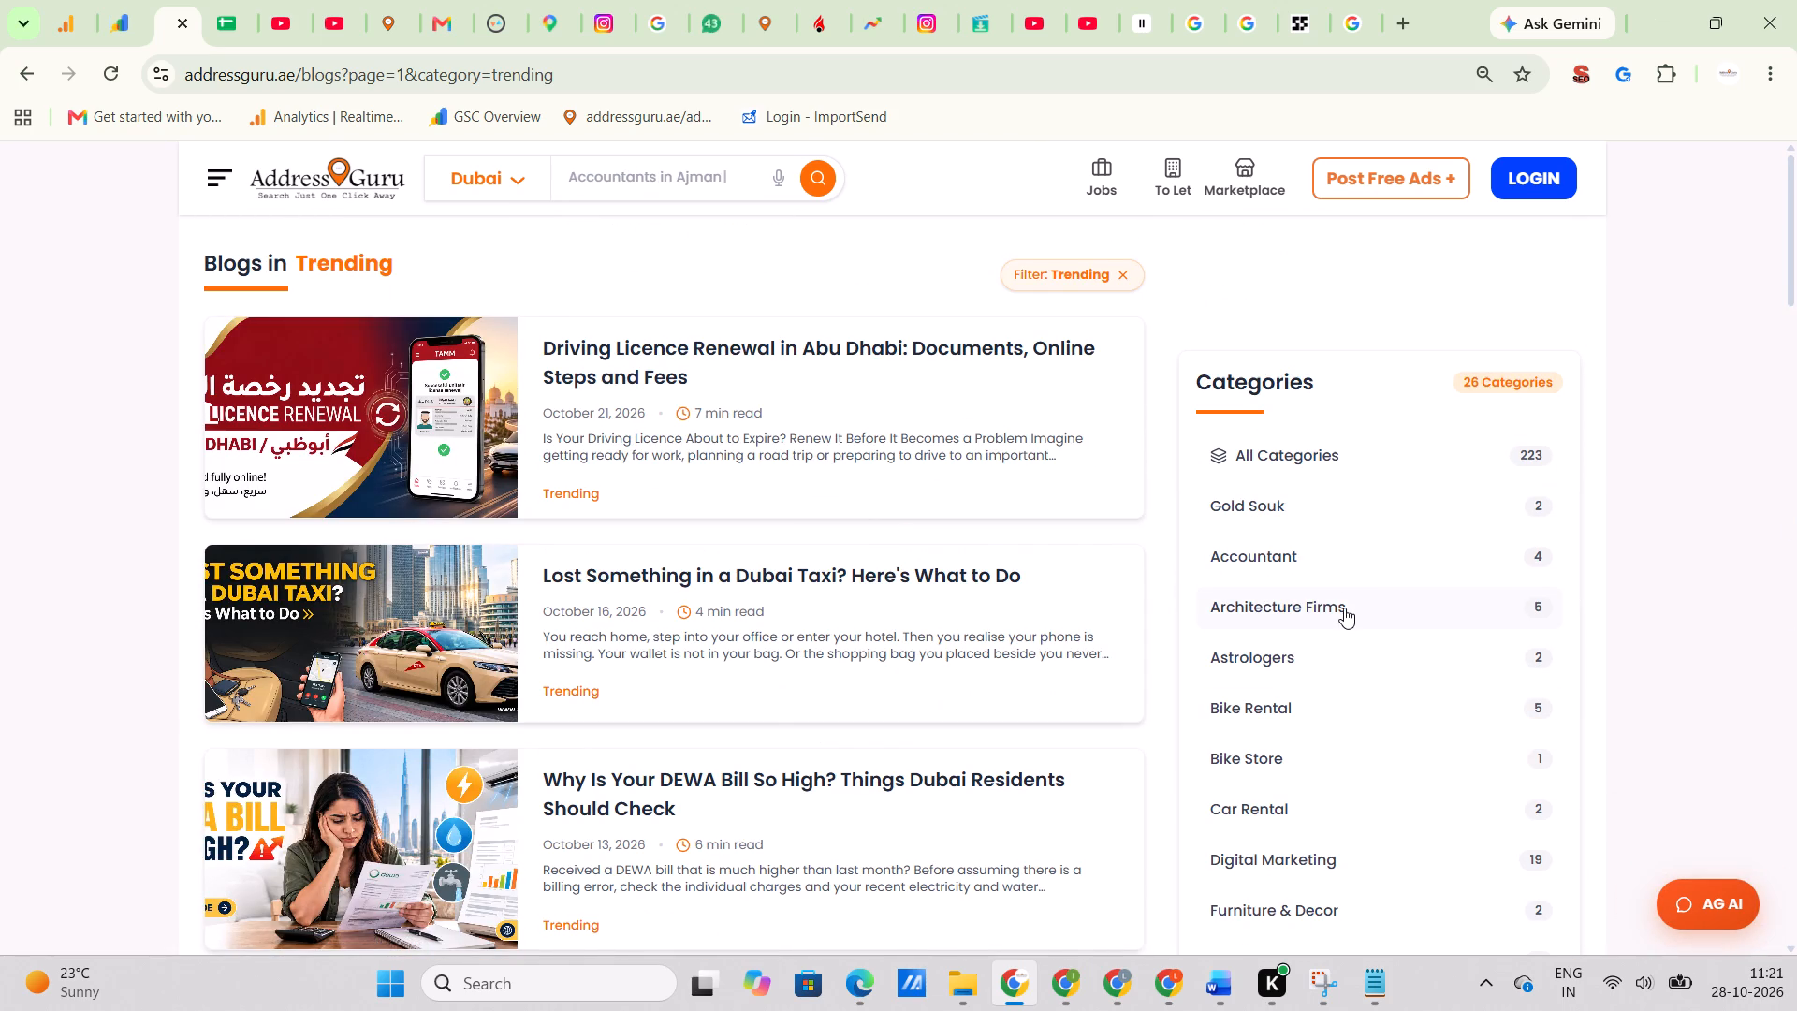
scroll(1344, 608, "down", 1)
scroll(1357, 734, "down", 1)
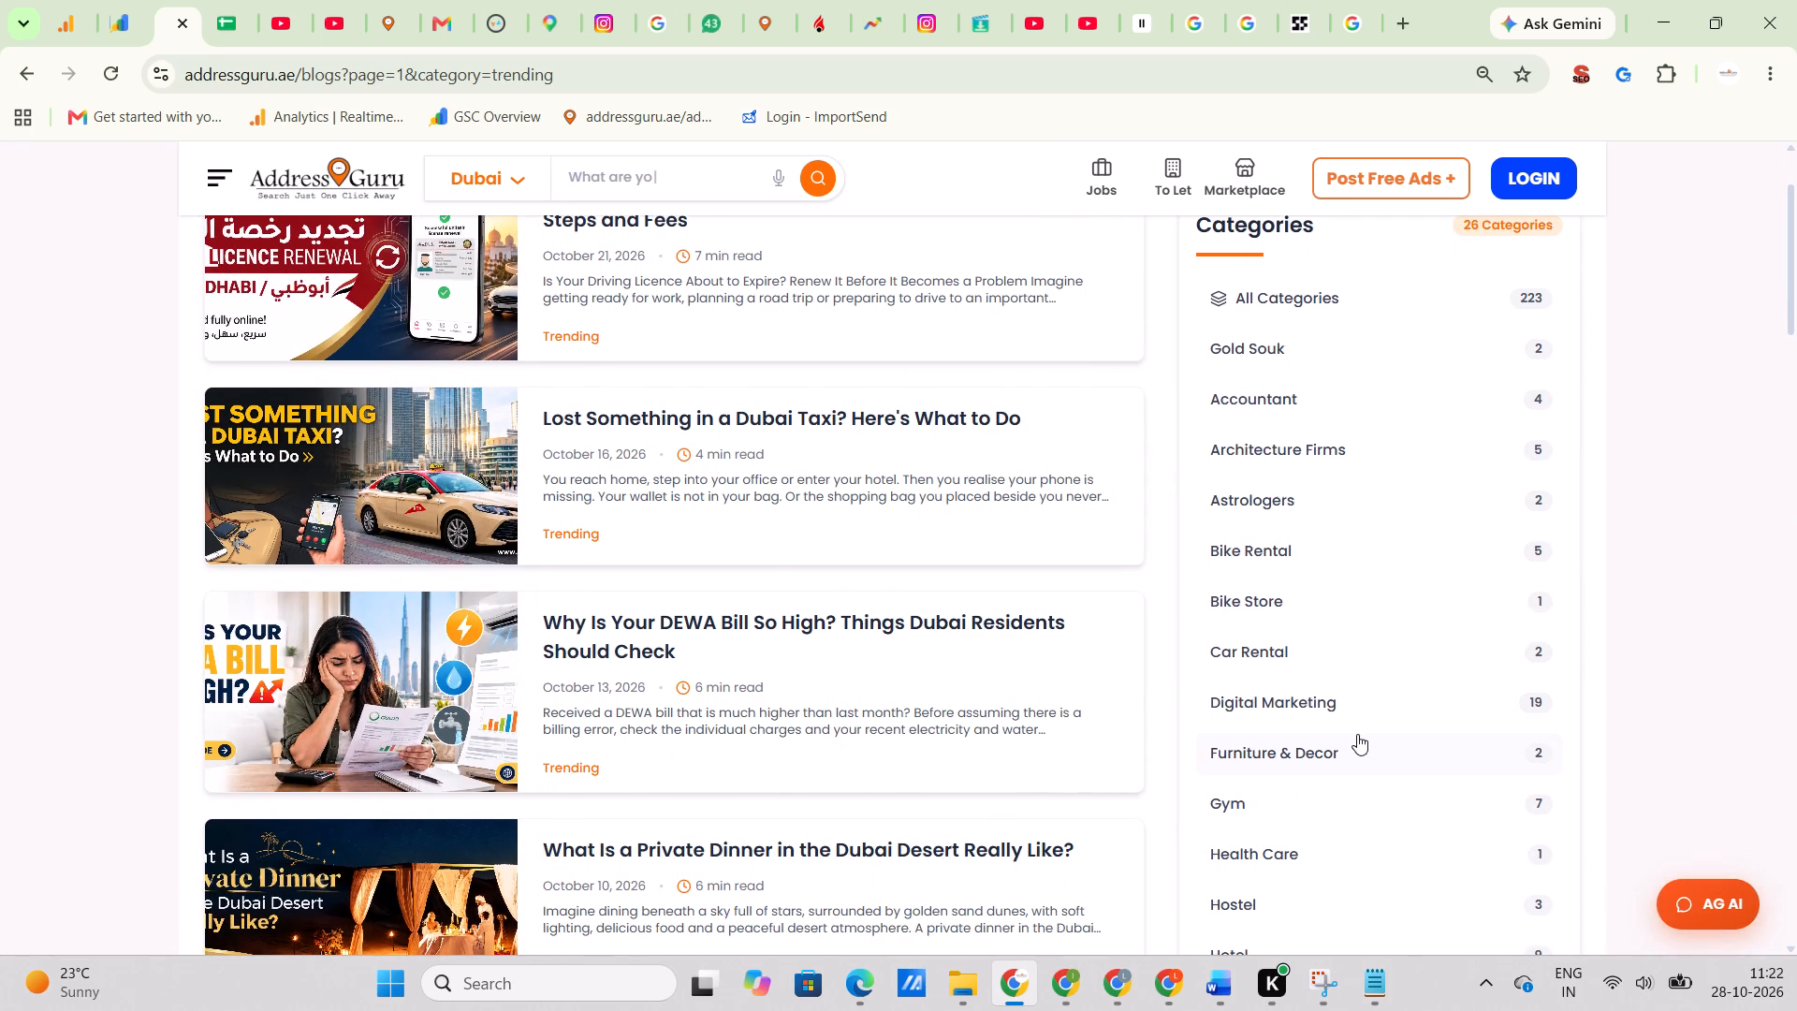
scroll(1357, 734, "down", 1)
scroll(1296, 378, "down", 2)
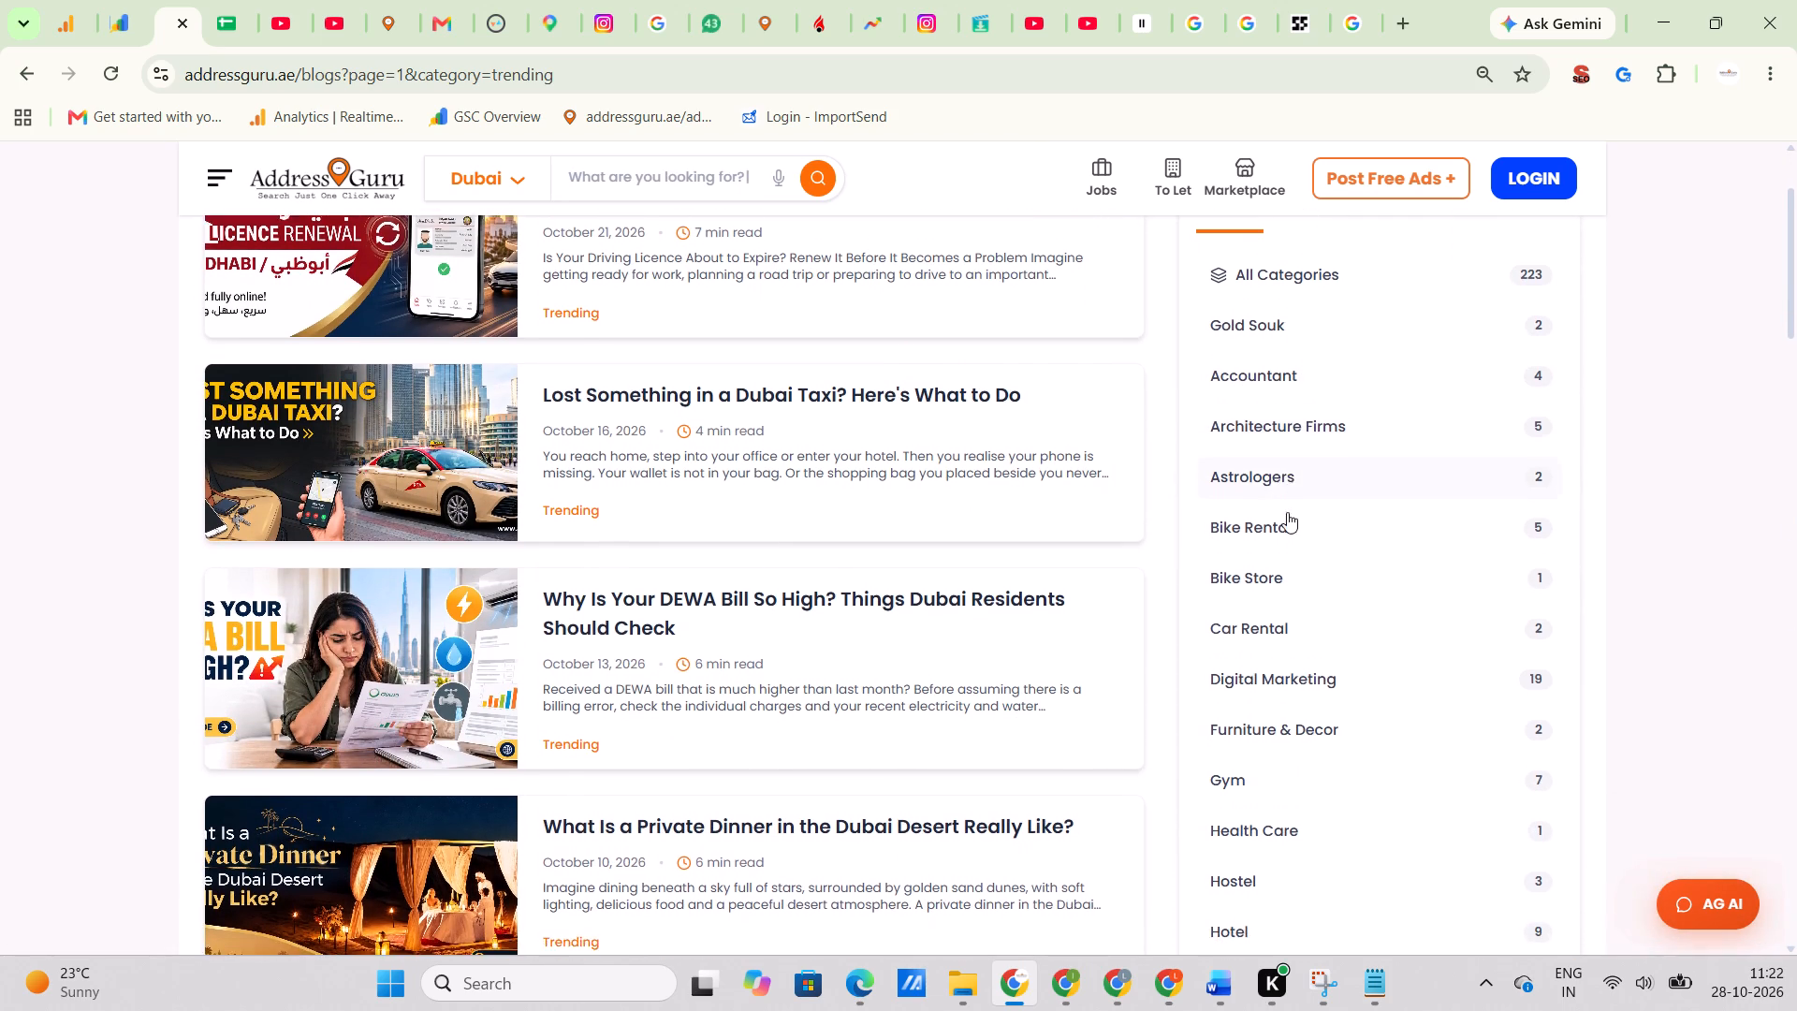
scroll(1287, 512, "down", 2)
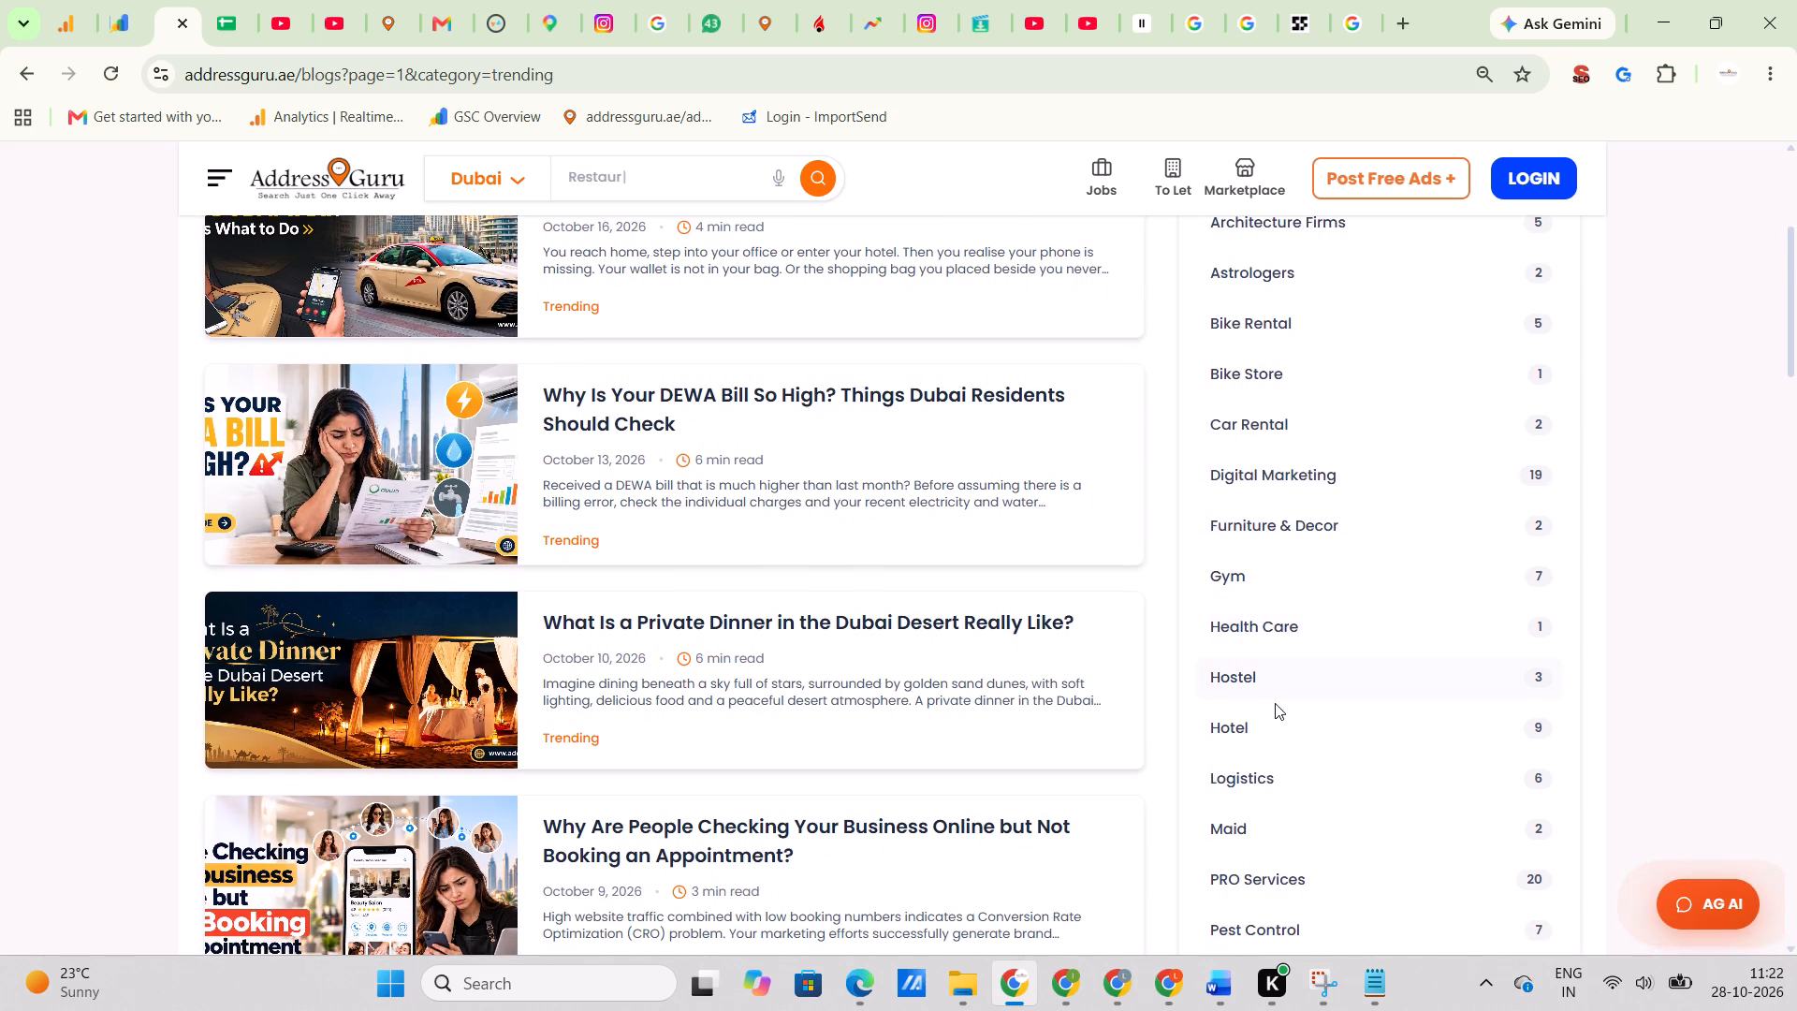
scroll(1273, 715, "down", 3)
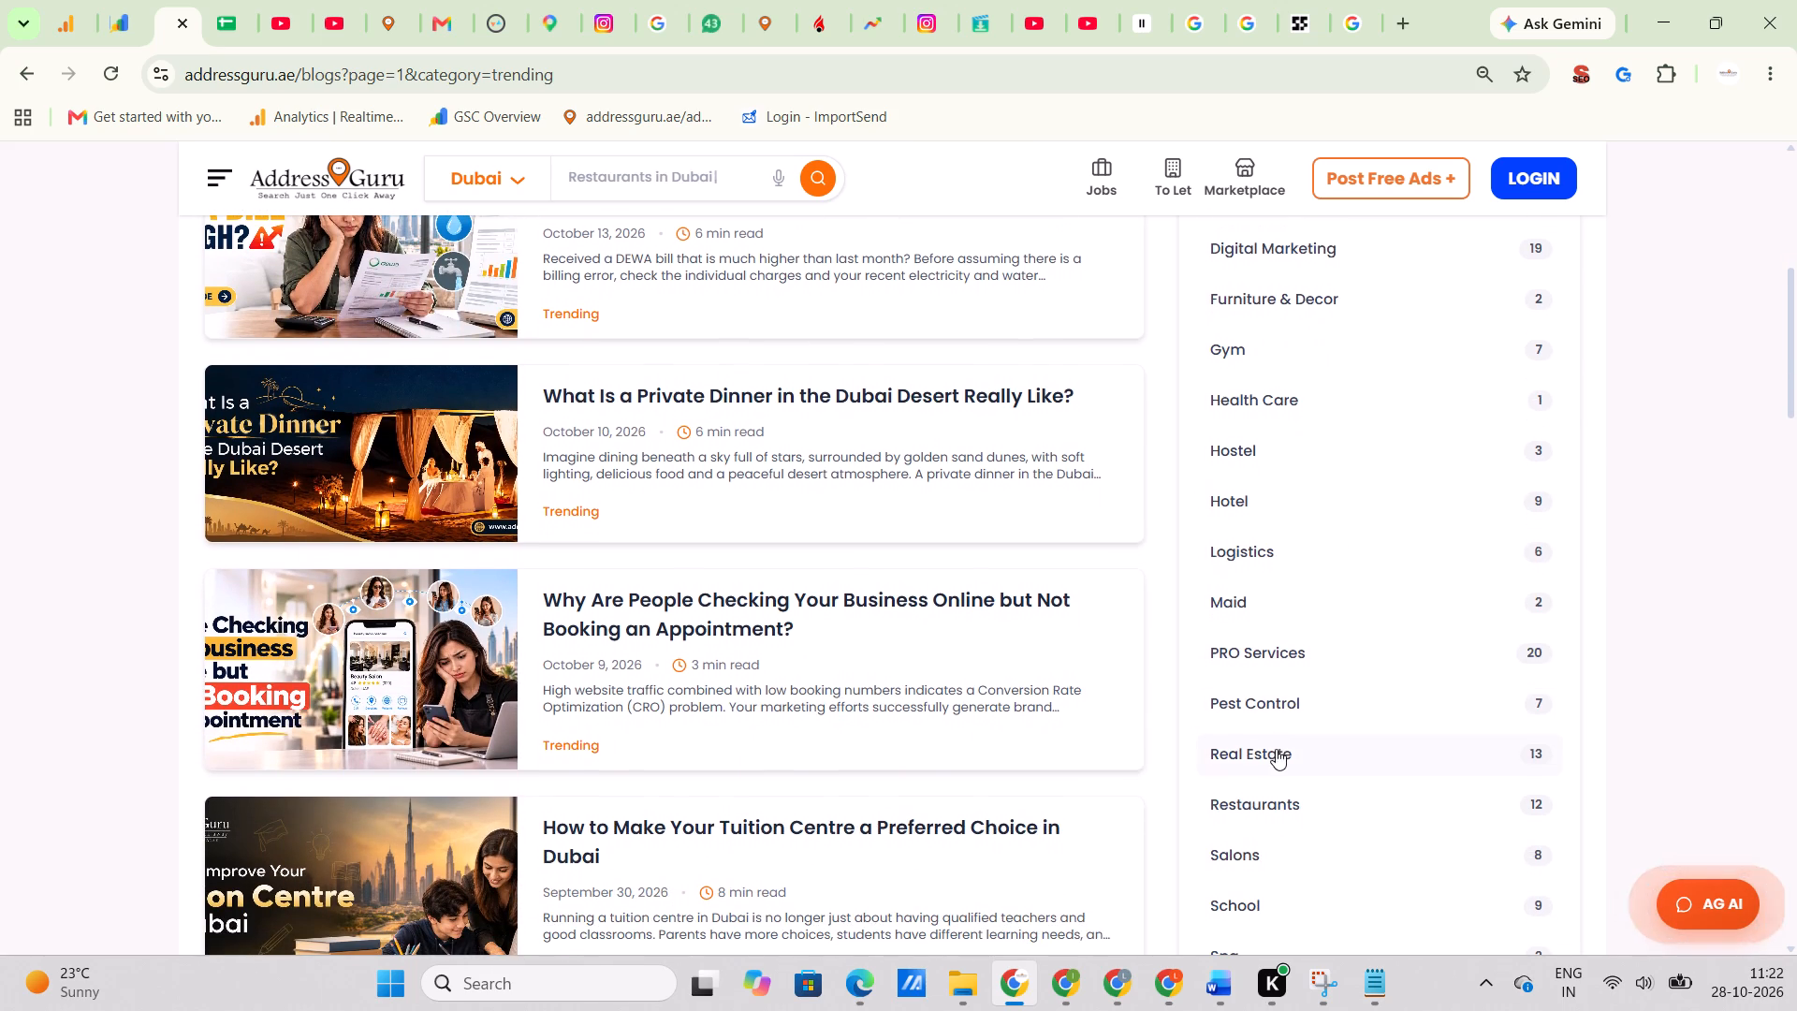
scroll(1276, 749, "down", 2)
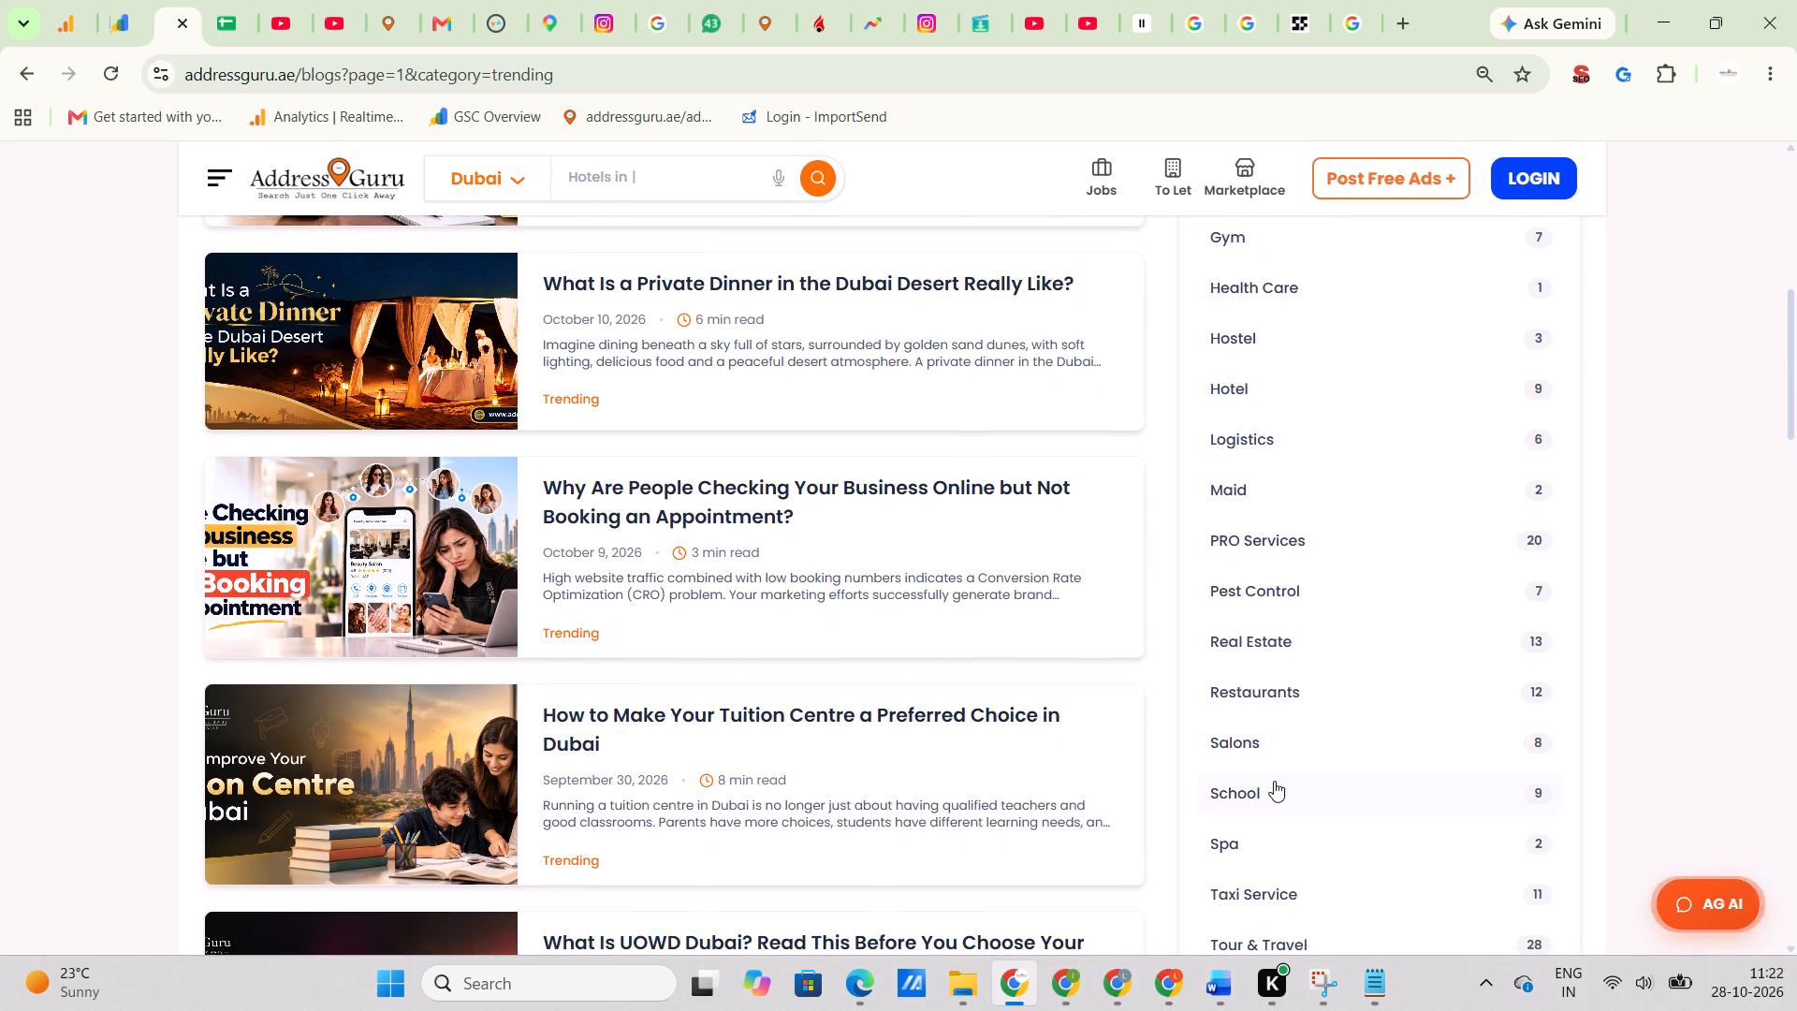
scroll(1274, 781, "down", 3)
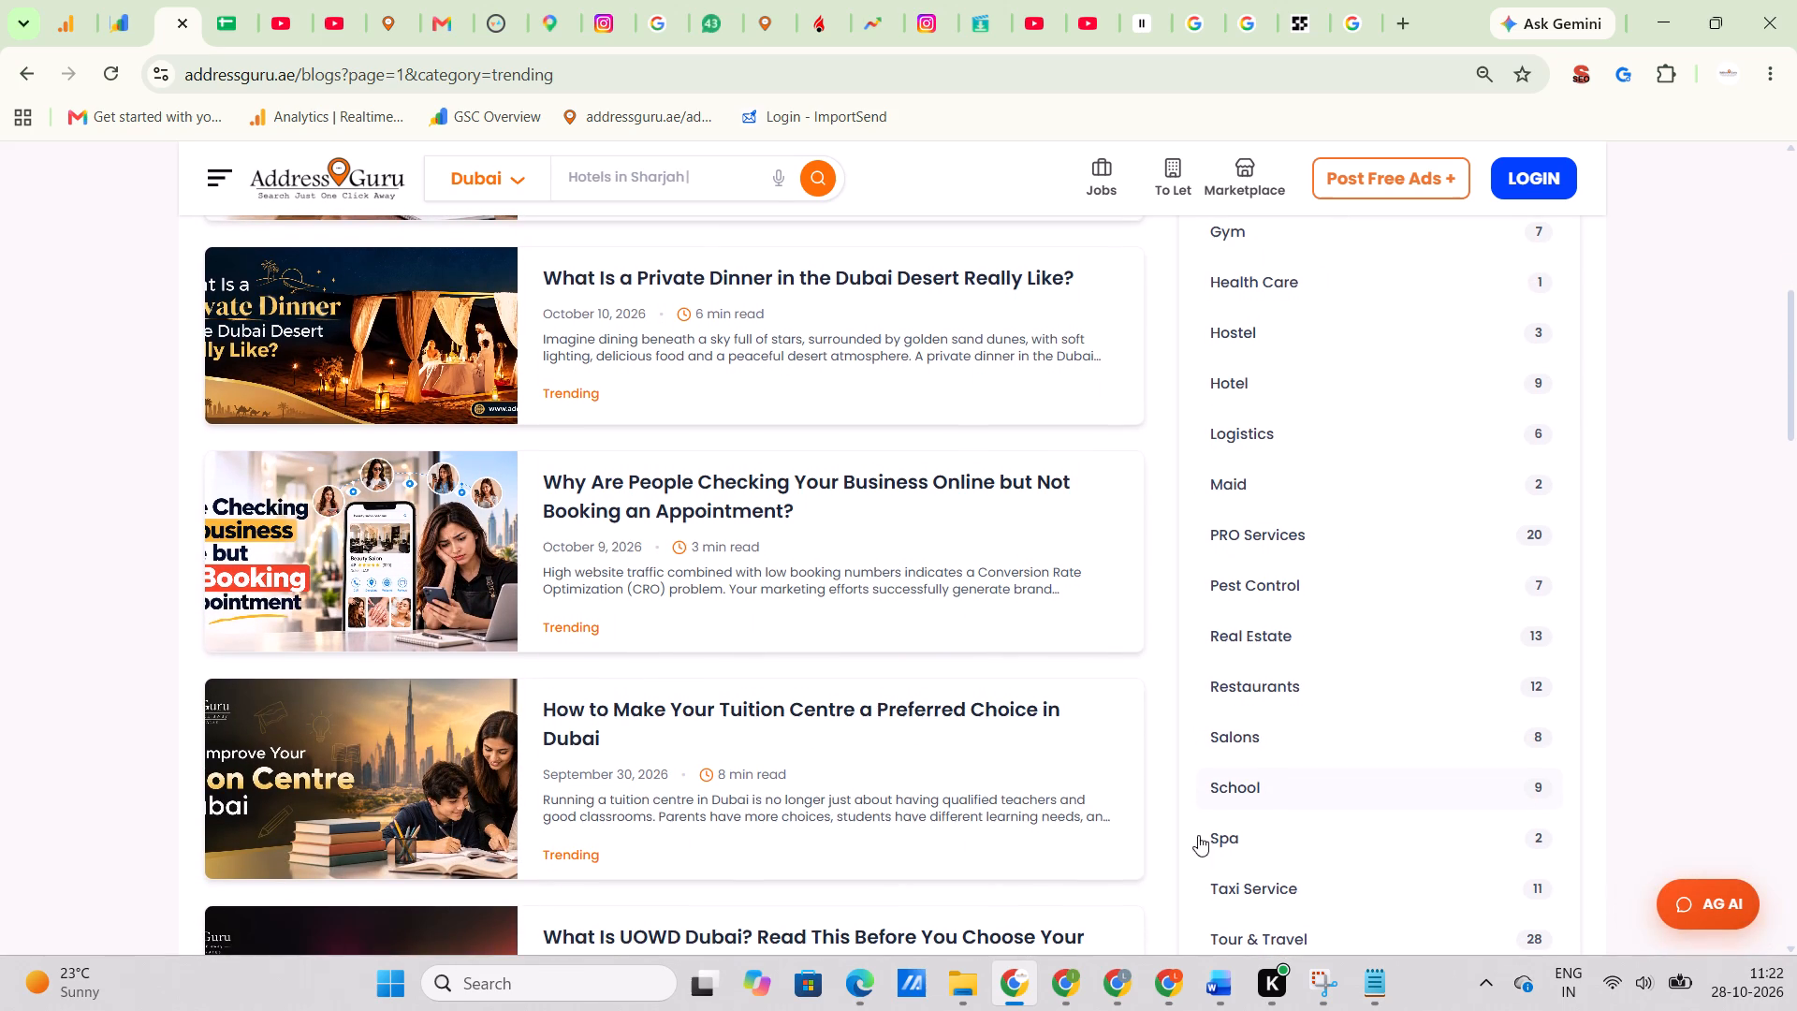
scroll(1198, 835, "down", 1)
Switch to the AddressGuru admin panel window, open the Blogs list and search it for "Who Pays for Repairs".
left_click(1064, 989)
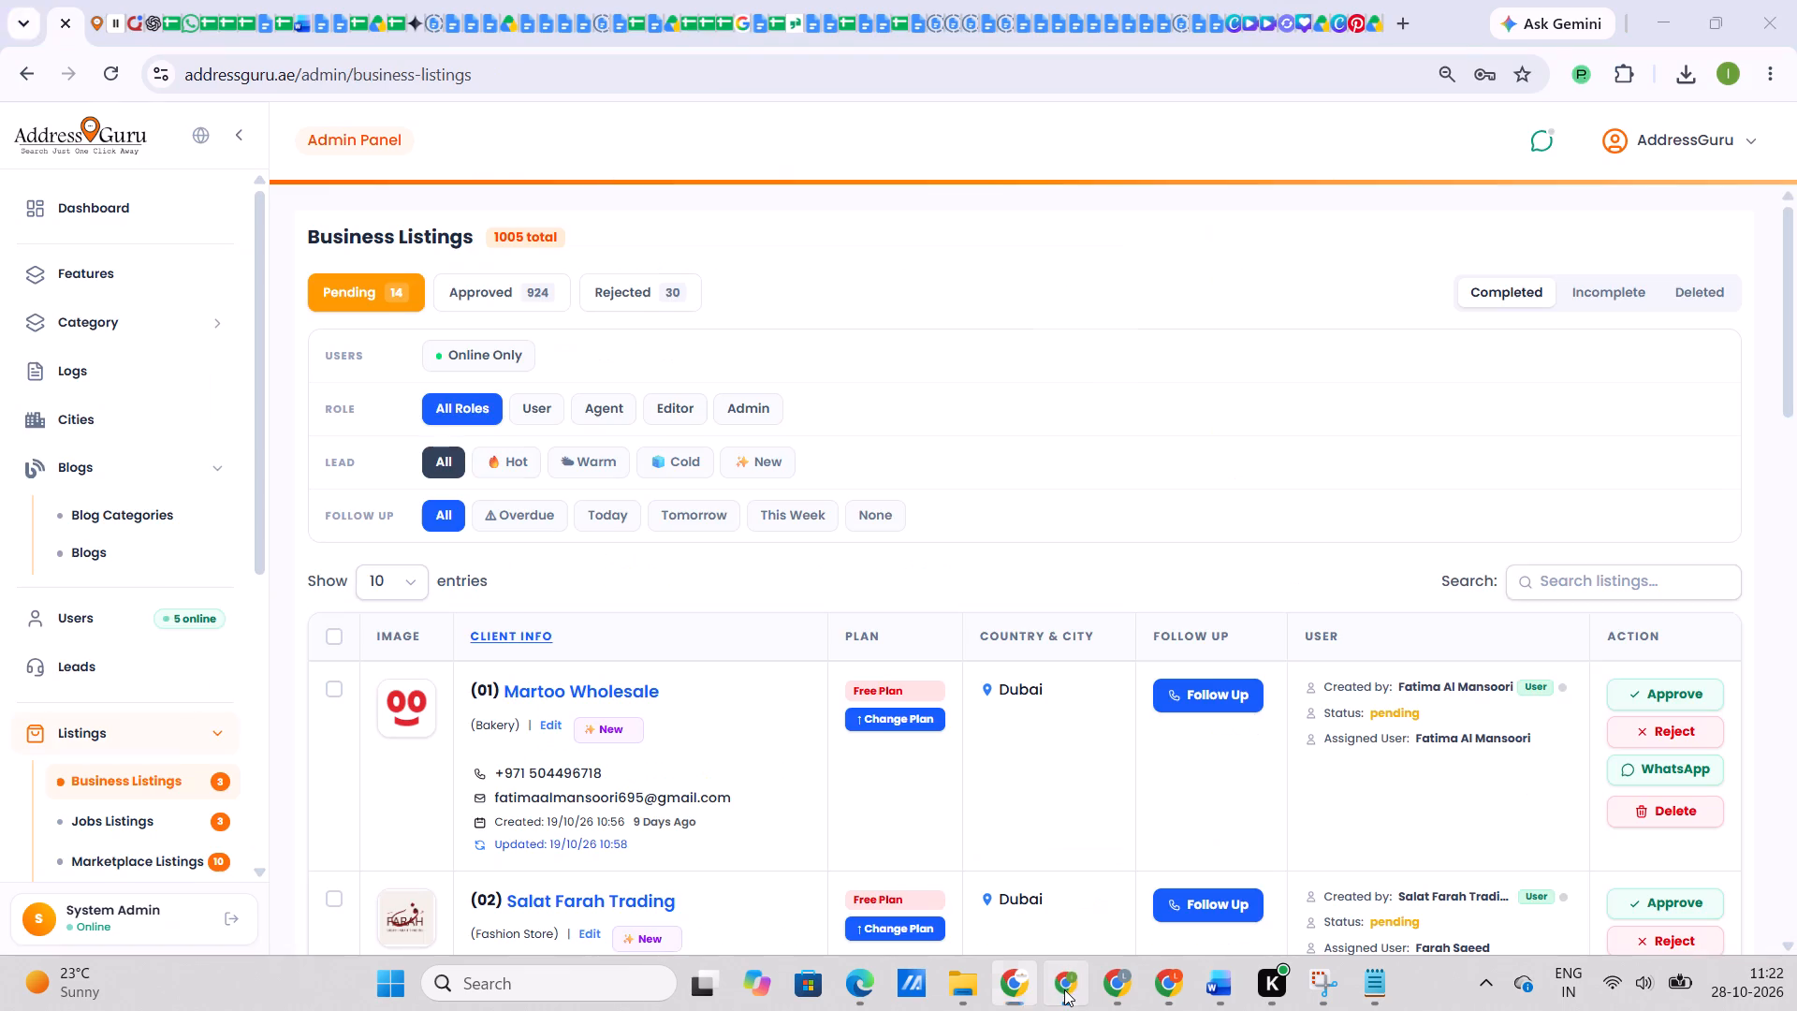
left_click(109, 561)
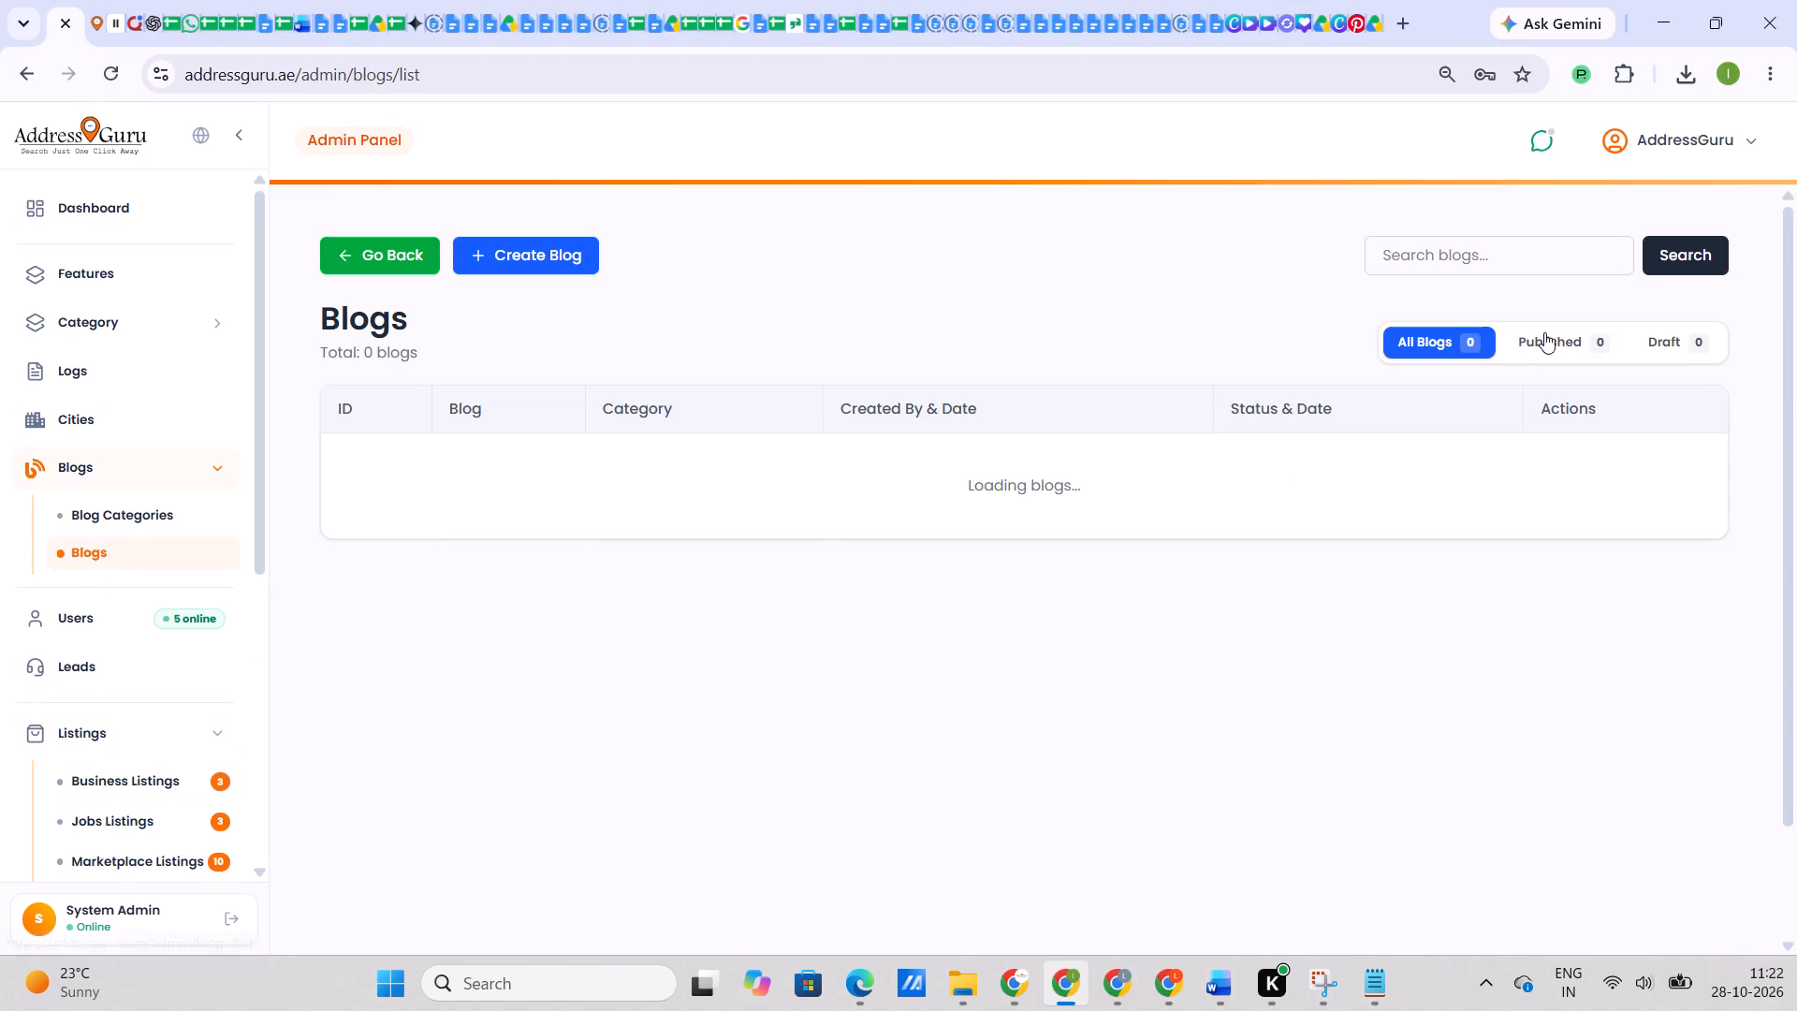
left_click(1454, 244)
key("ctrl+v")
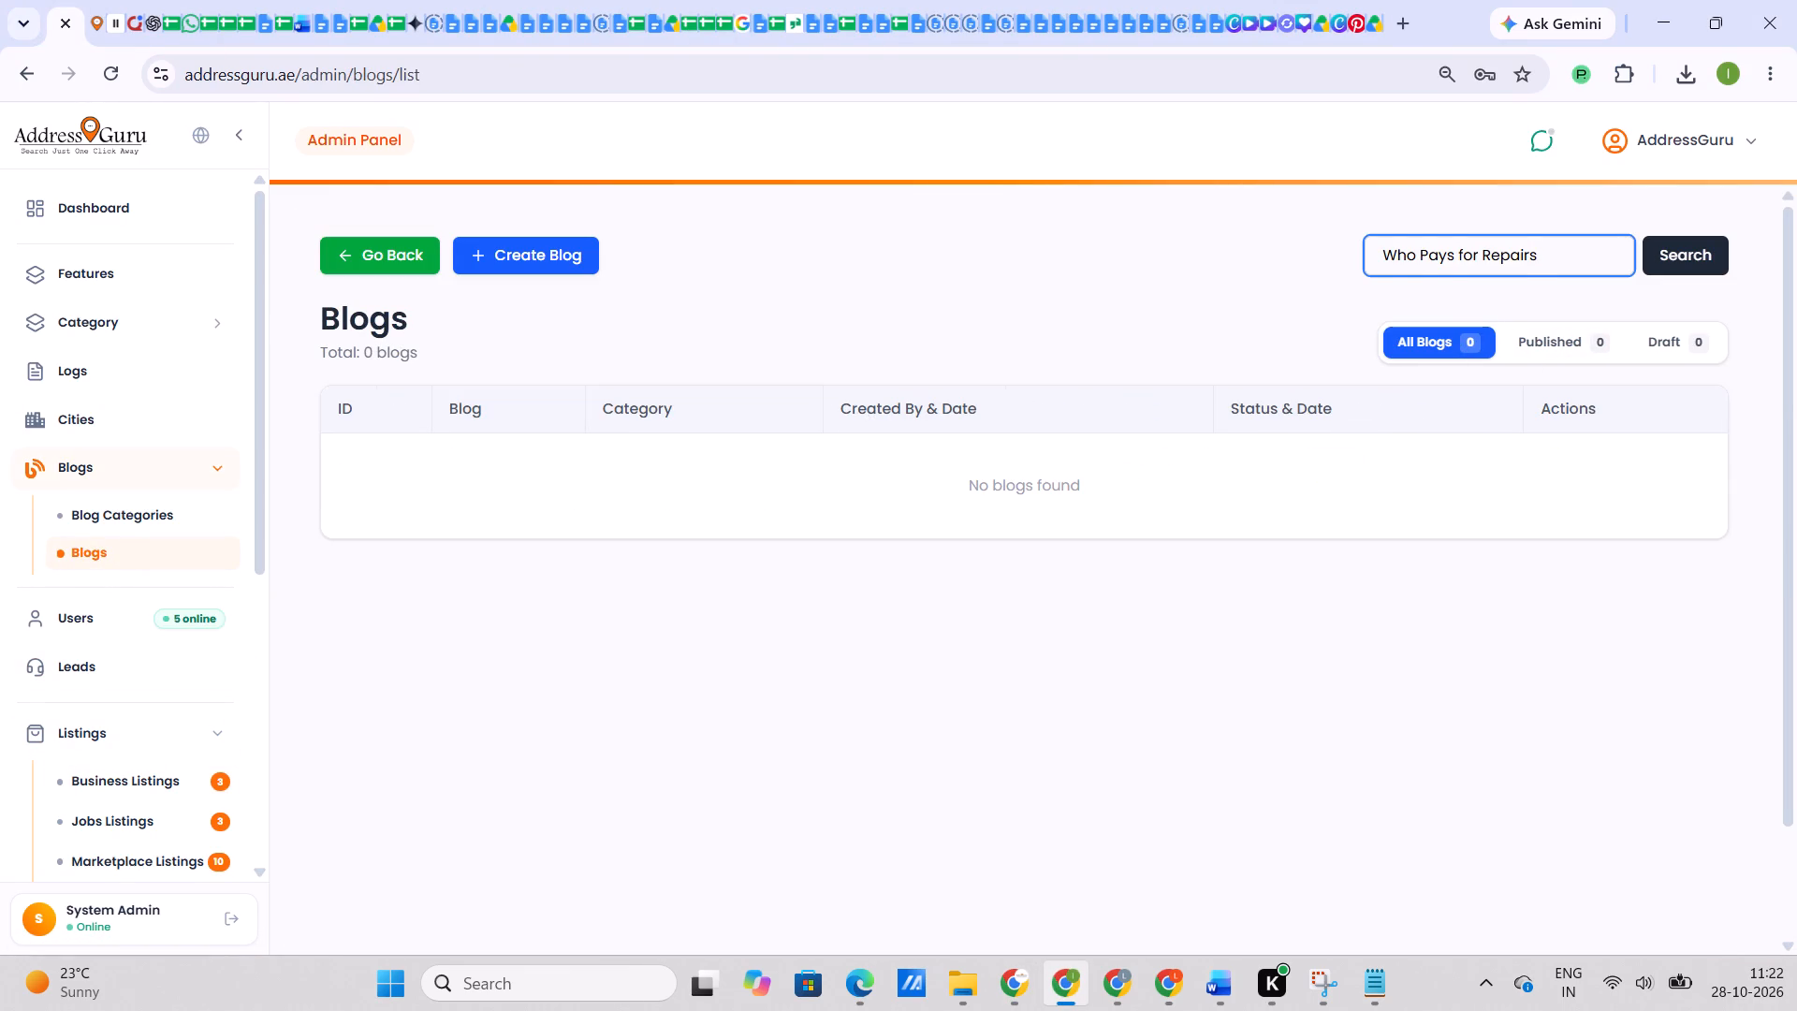
Clear the blog search and search the list again for "Who Pays for Repairs".
left_click_drag(1458, 252, 1559, 257)
key("BackSpace")
key("BackSpace")
key("BackSpace")
key("BackSpace")
key("BackSpace")
key("BackSpace")
key("BackSpace")
key("BackSpace")
key("BackSpace")
key("BackSpace")
key("BackSpace")
key("BackSpace")
key("BackSpace")
key("BackSpace")
key("BackSpace")
key("BackSpace")
key("BackSpace")
key("BackSpace")
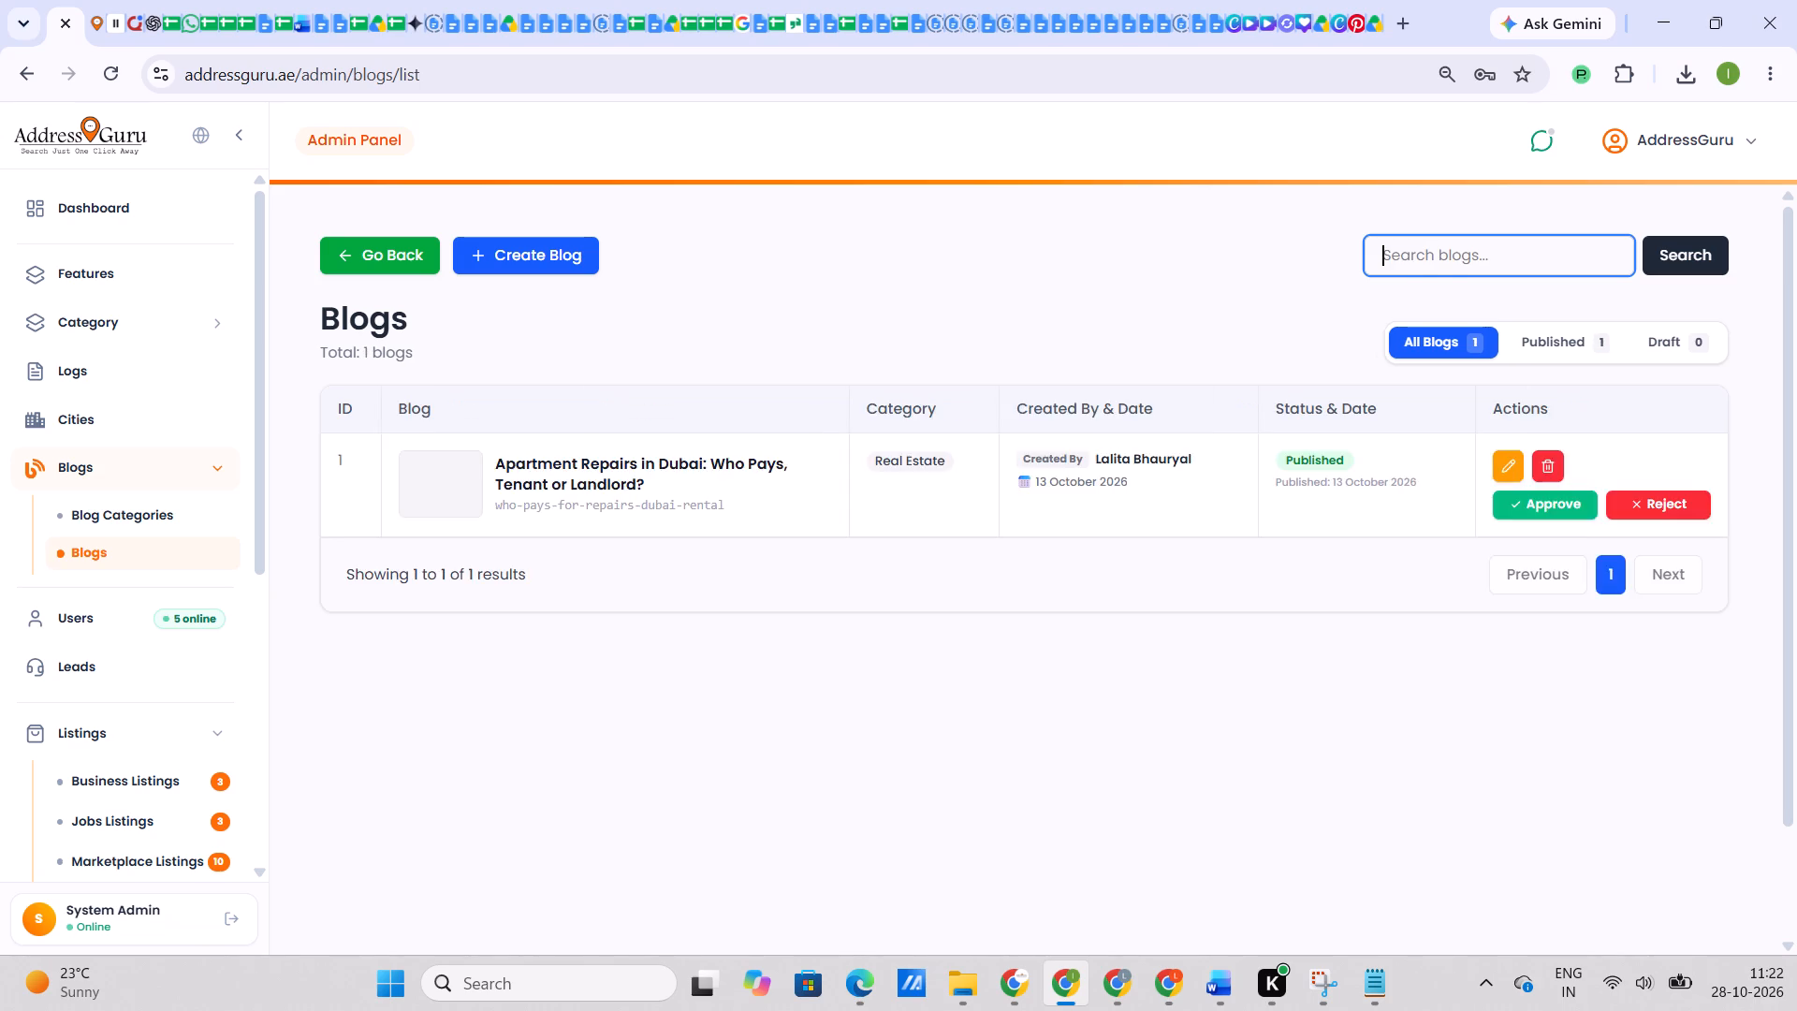
key("ctrl+v")
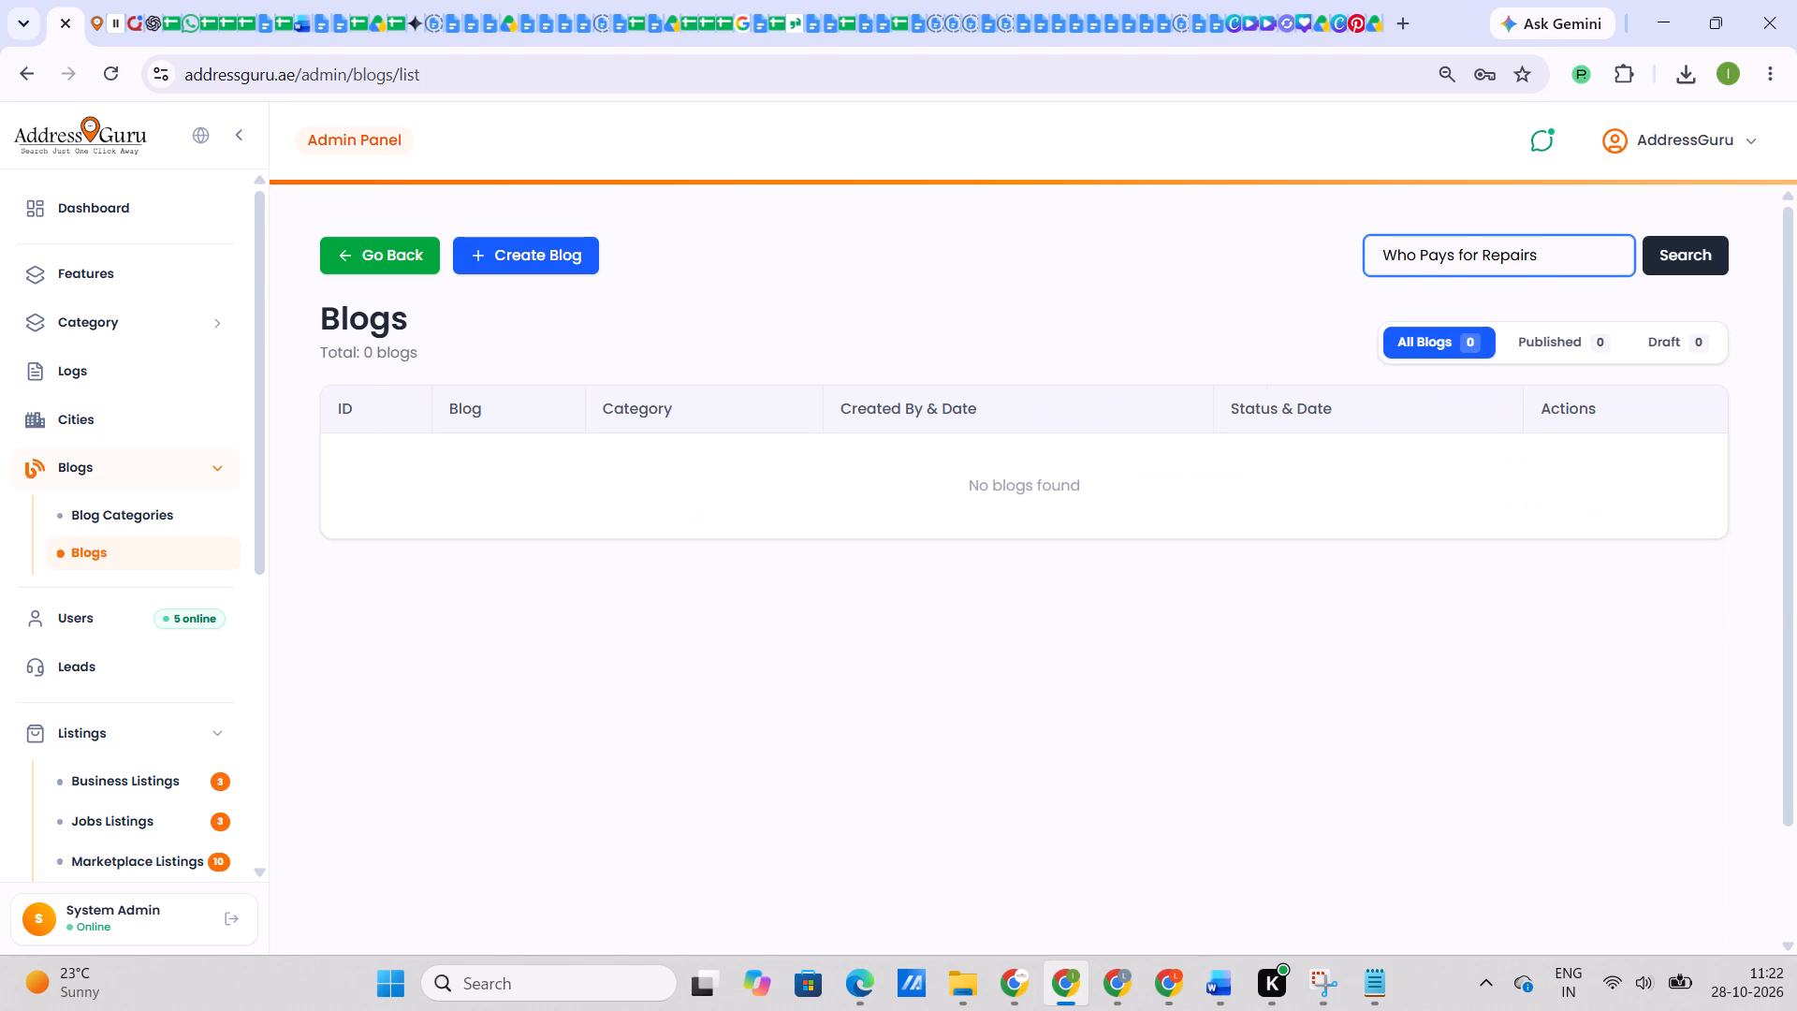
Shorten the blog search term to "Repairs".
left_click_drag(1482, 253, 1437, 265)
left_click_drag(1437, 265, 1287, 271)
key("BackSpace")
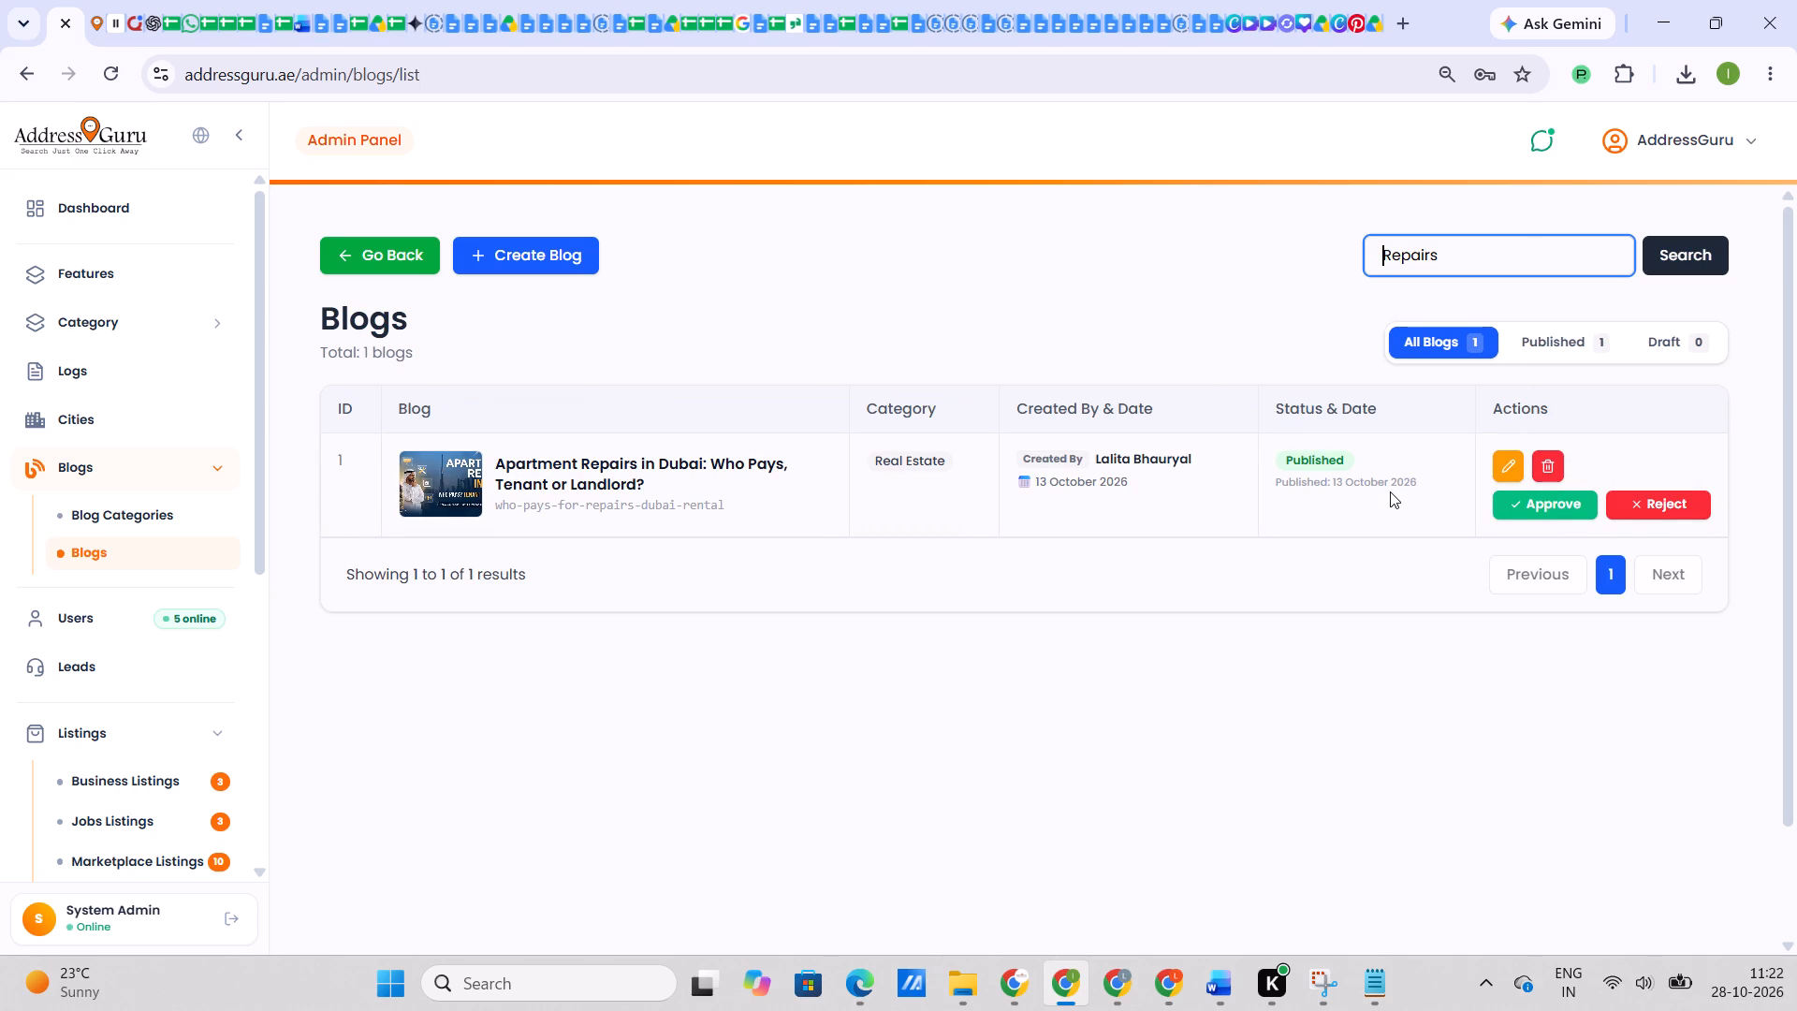
Back in the public AddressGuru window, filter the blogs by Real Estate and open "Apartment Repairs in Dubai: Who Pays, Tenant or Landlord?".
left_click(1029, 985)
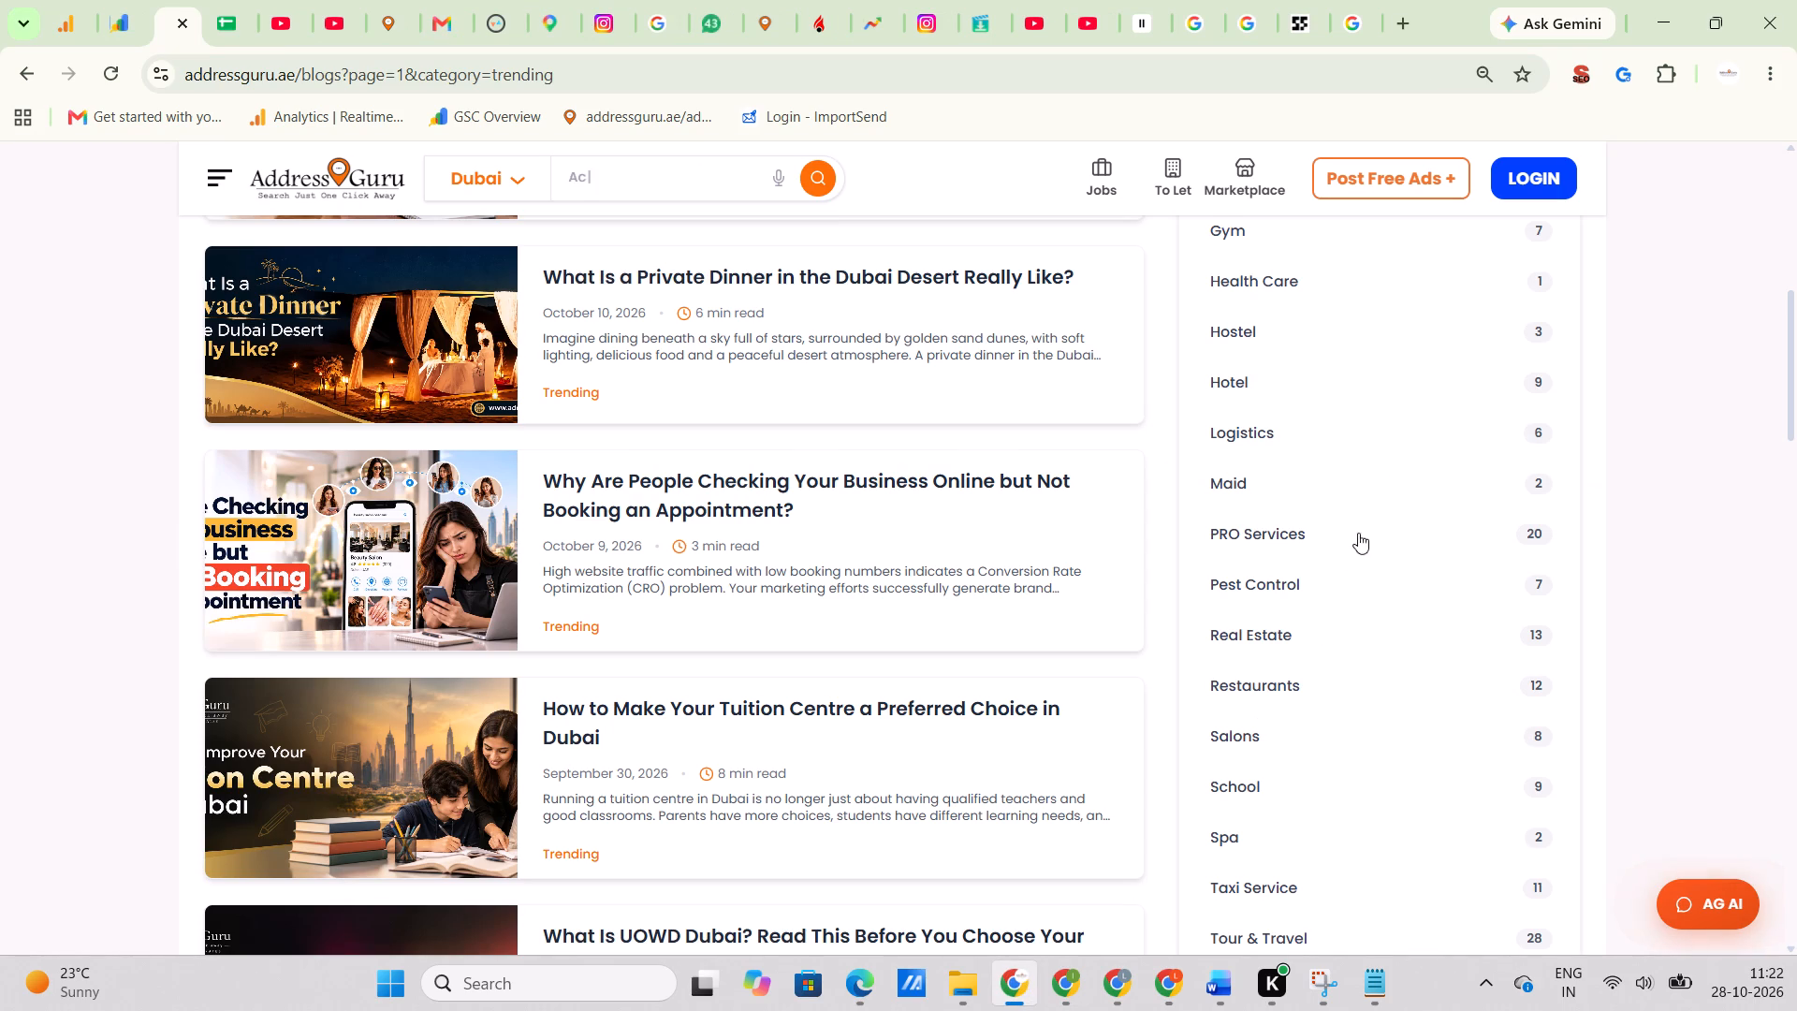
scroll(1310, 537, "up", 1)
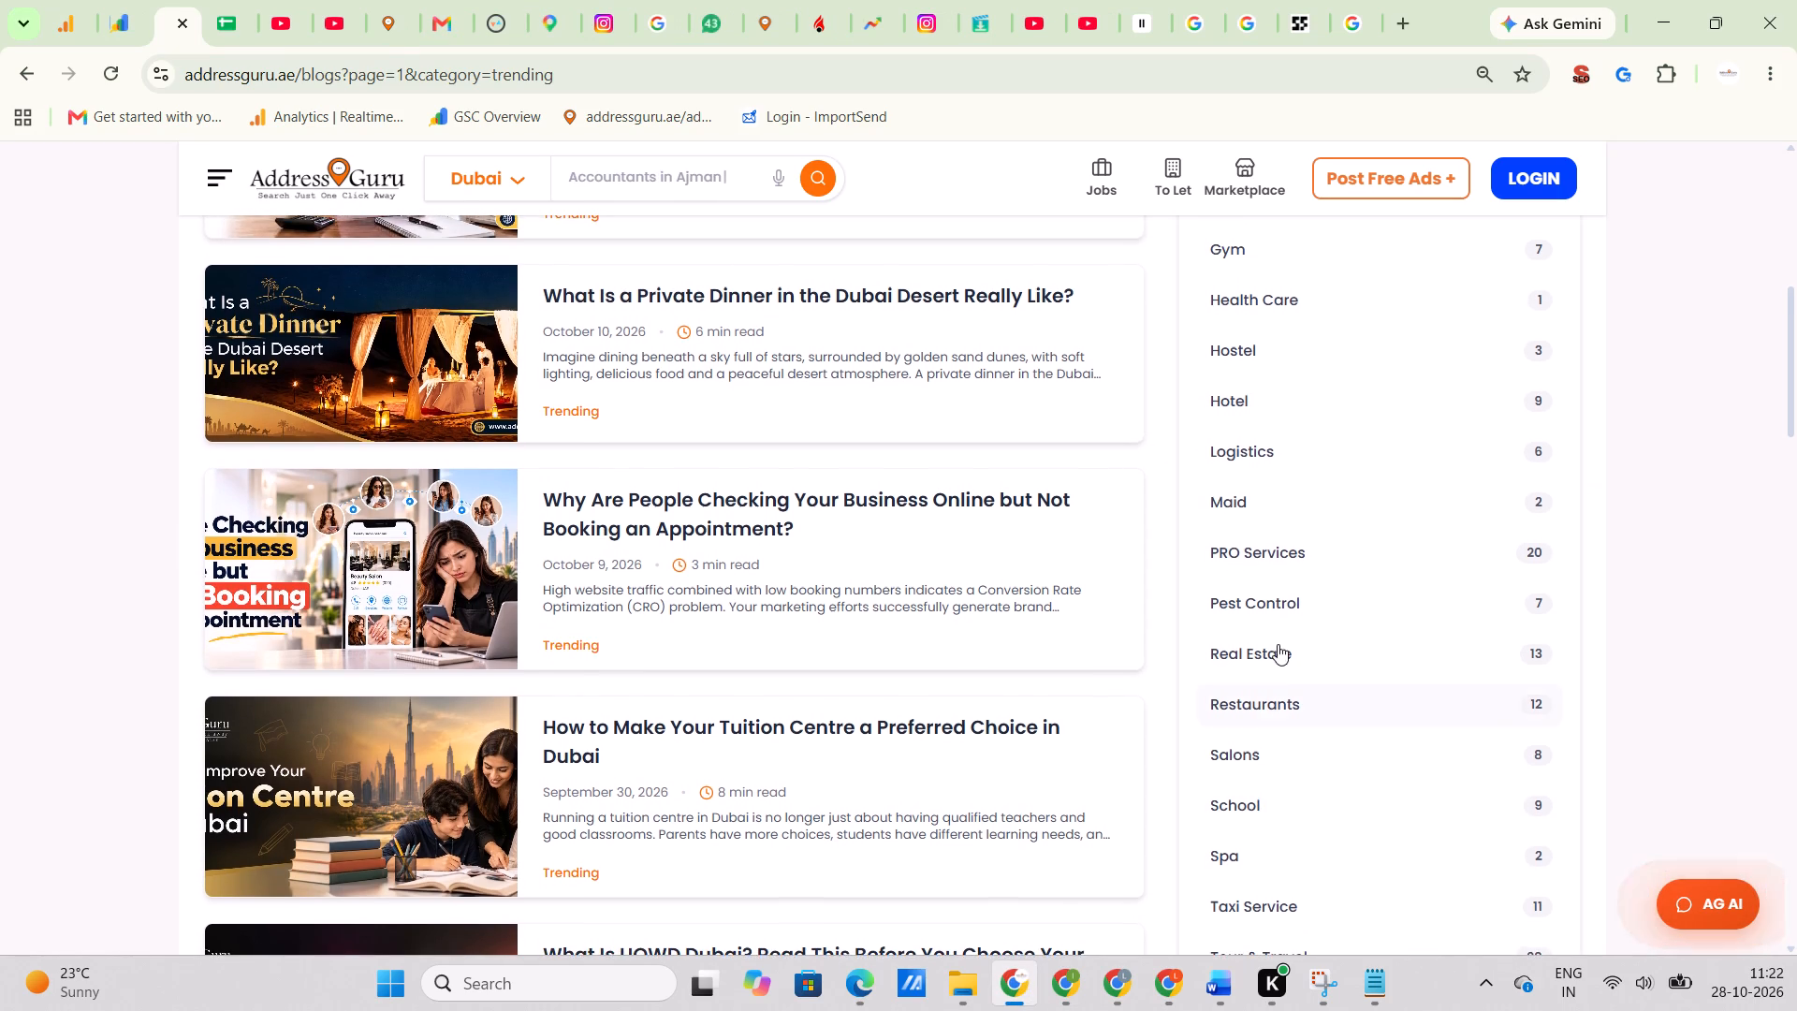
left_click(1278, 639)
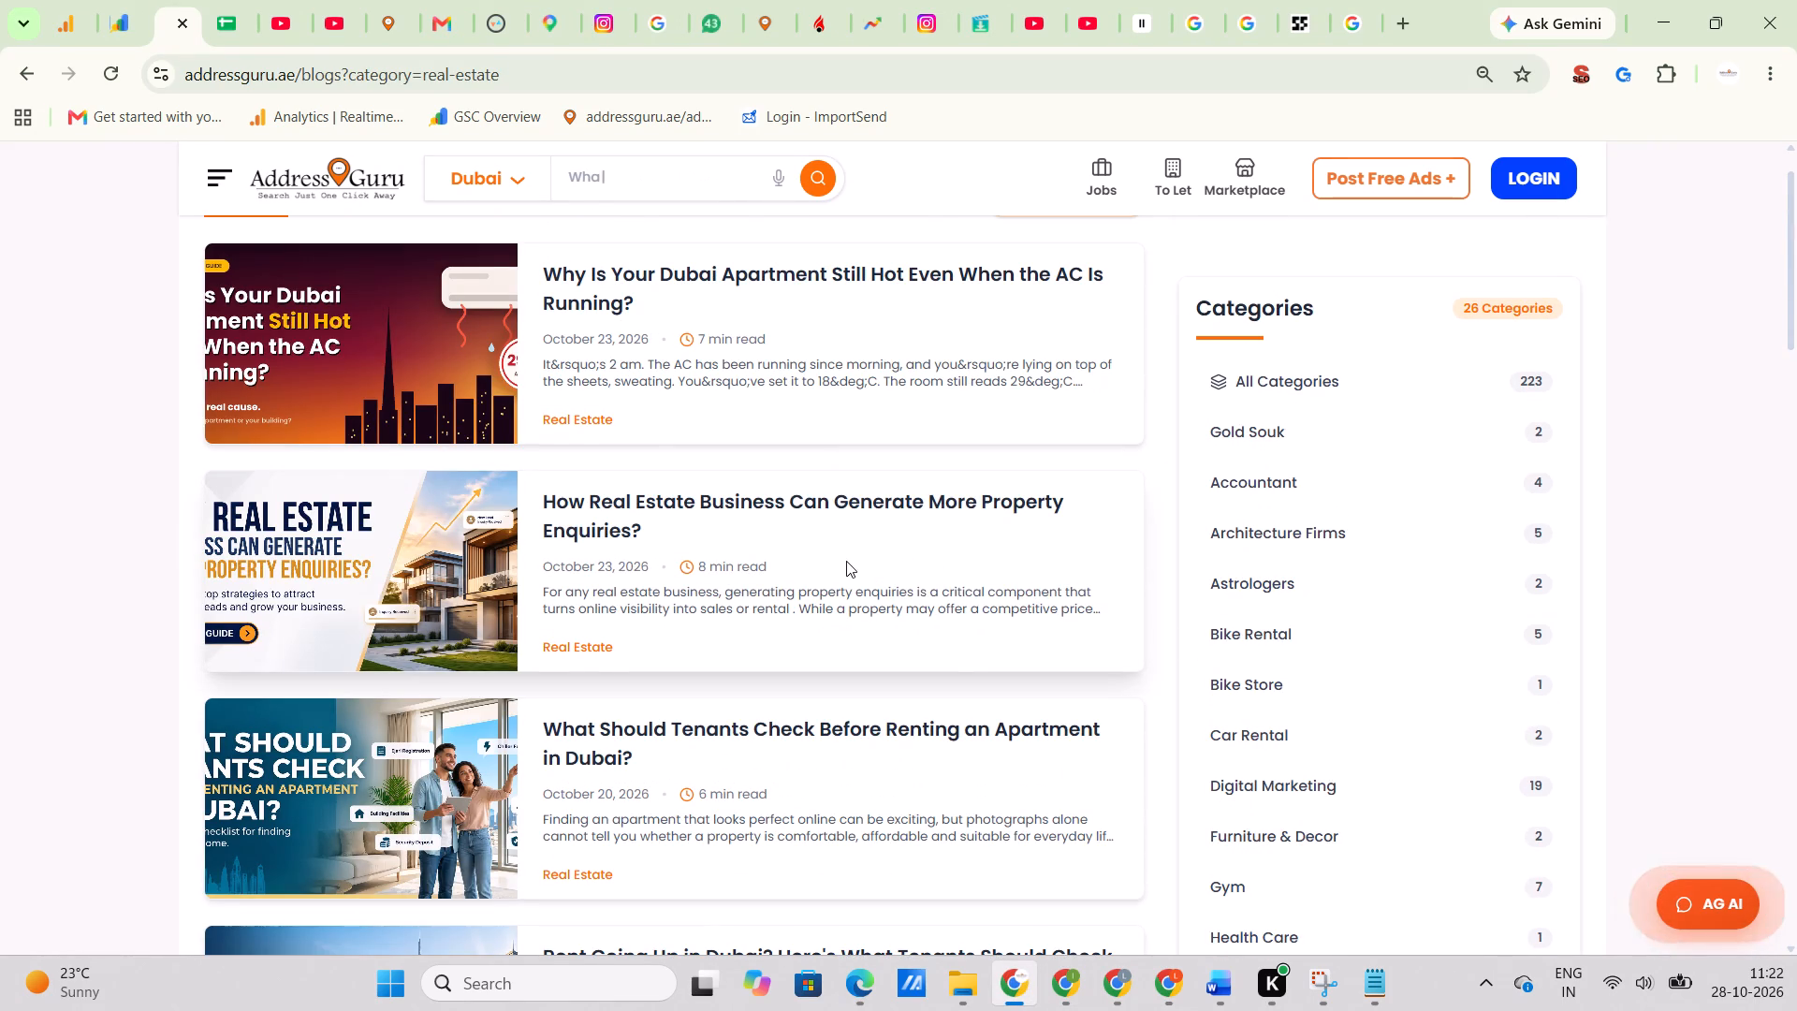
scroll(845, 561, "down", 4)
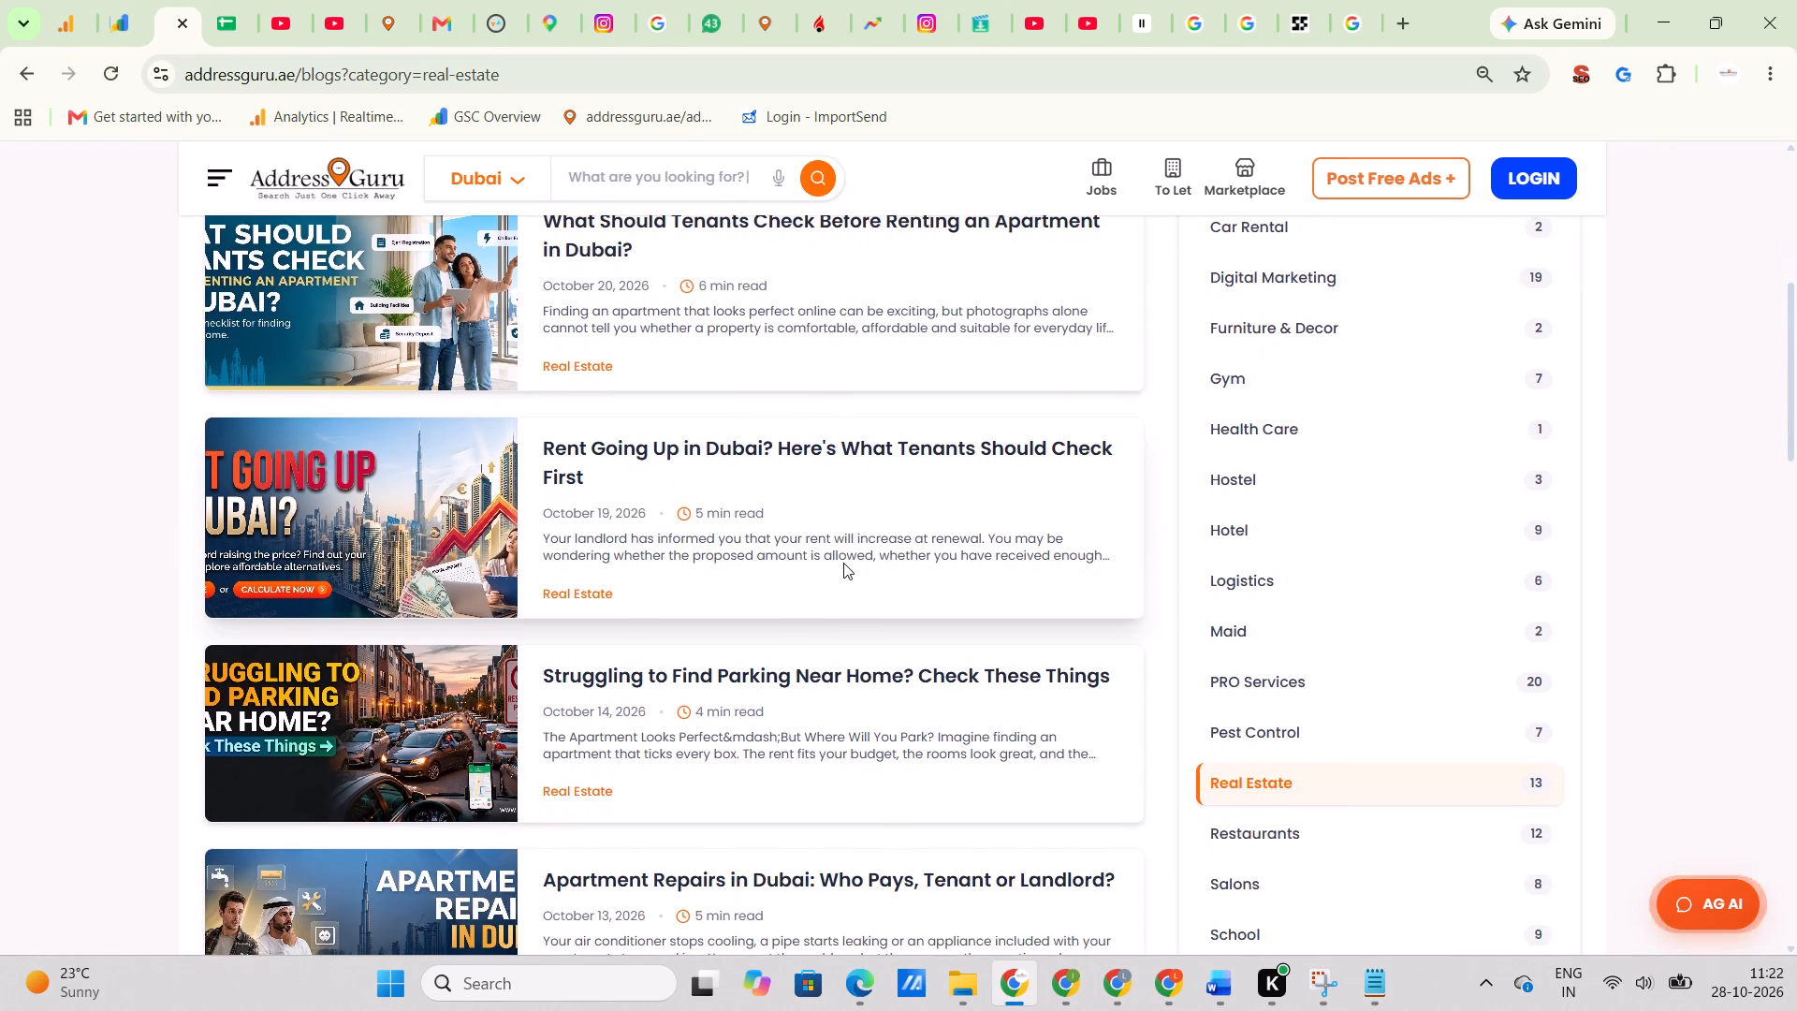
scroll(843, 563, "down", 4)
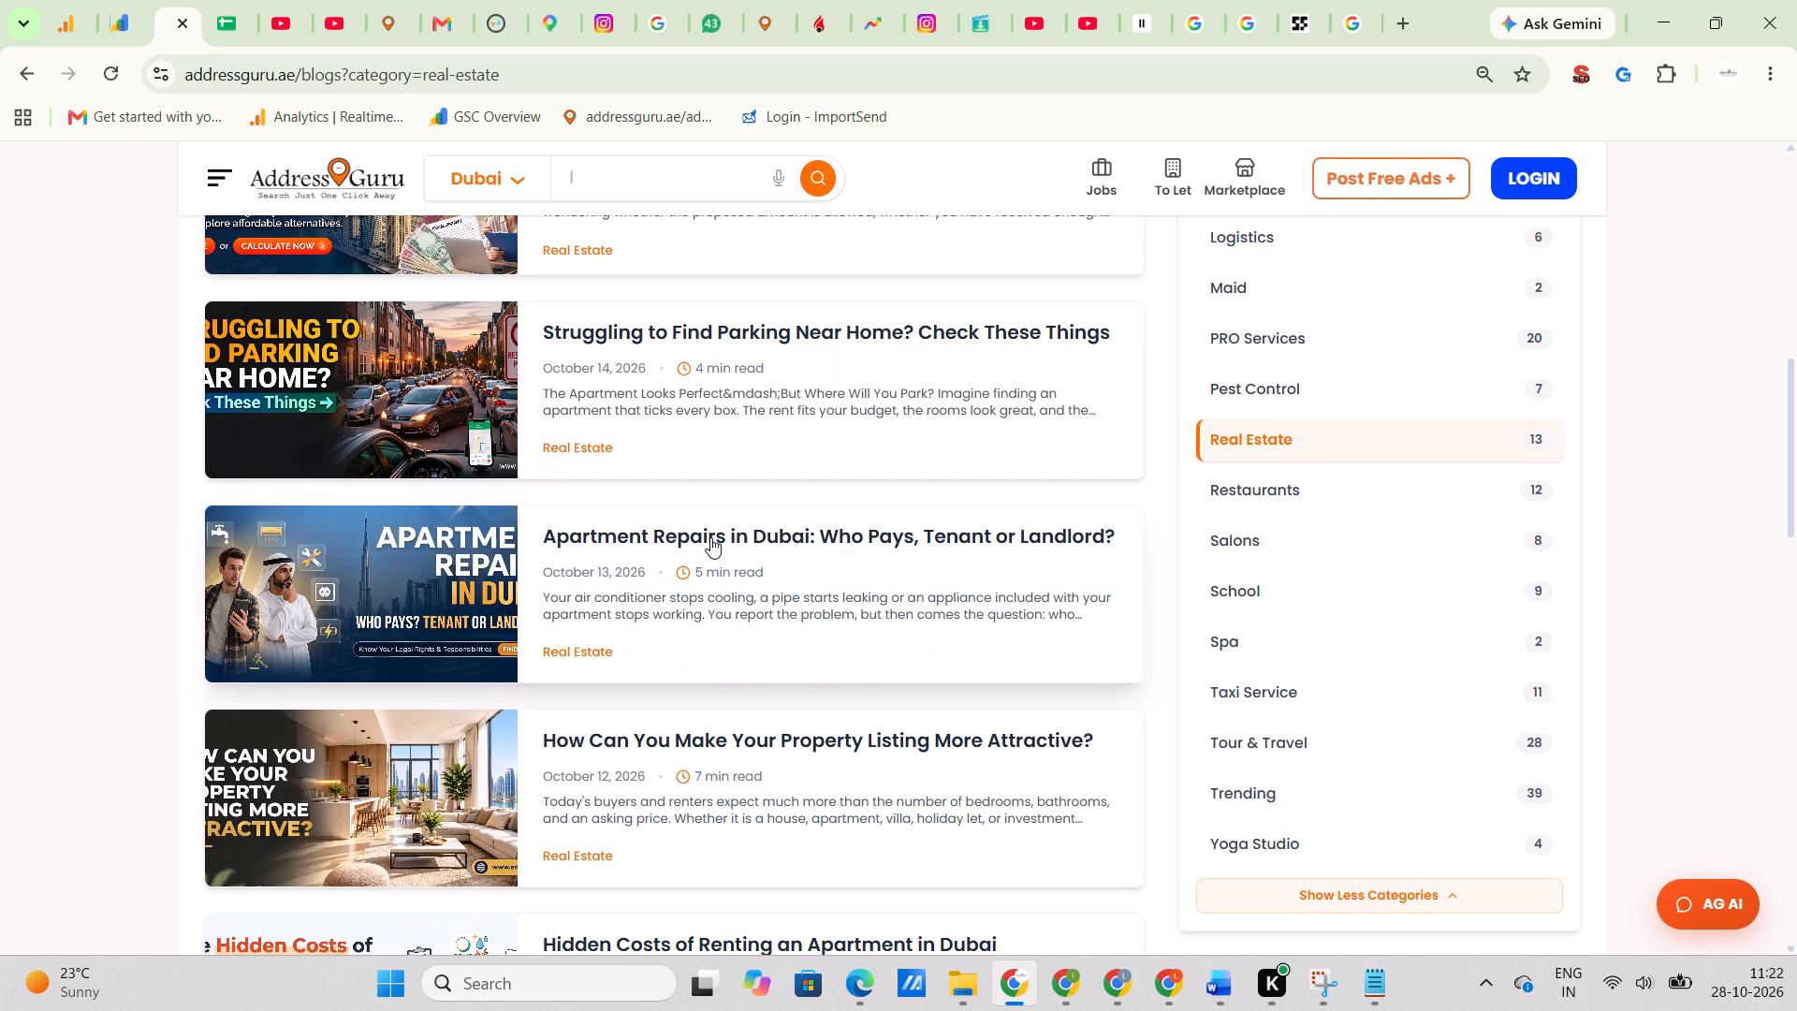
left_click(710, 537)
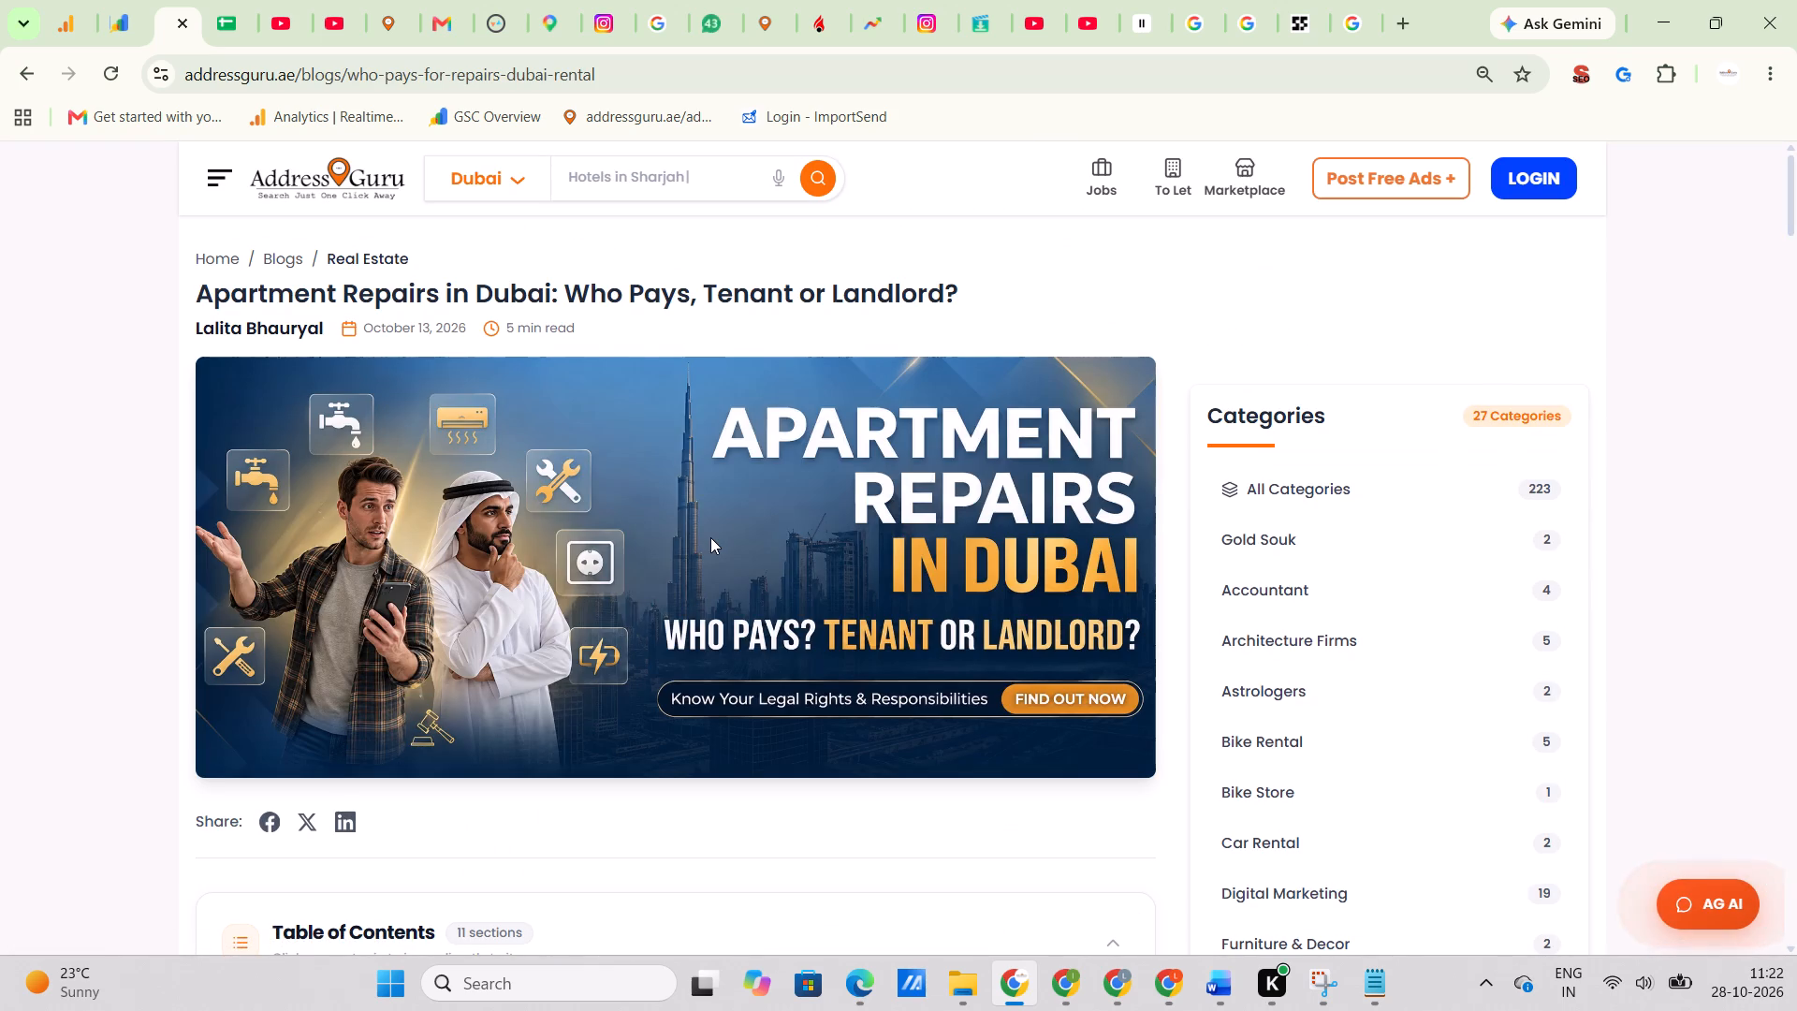
Skim the apartment repairs article's table of contents, introduction and first section, and return to its title.
scroll(710, 537, "down", 1)
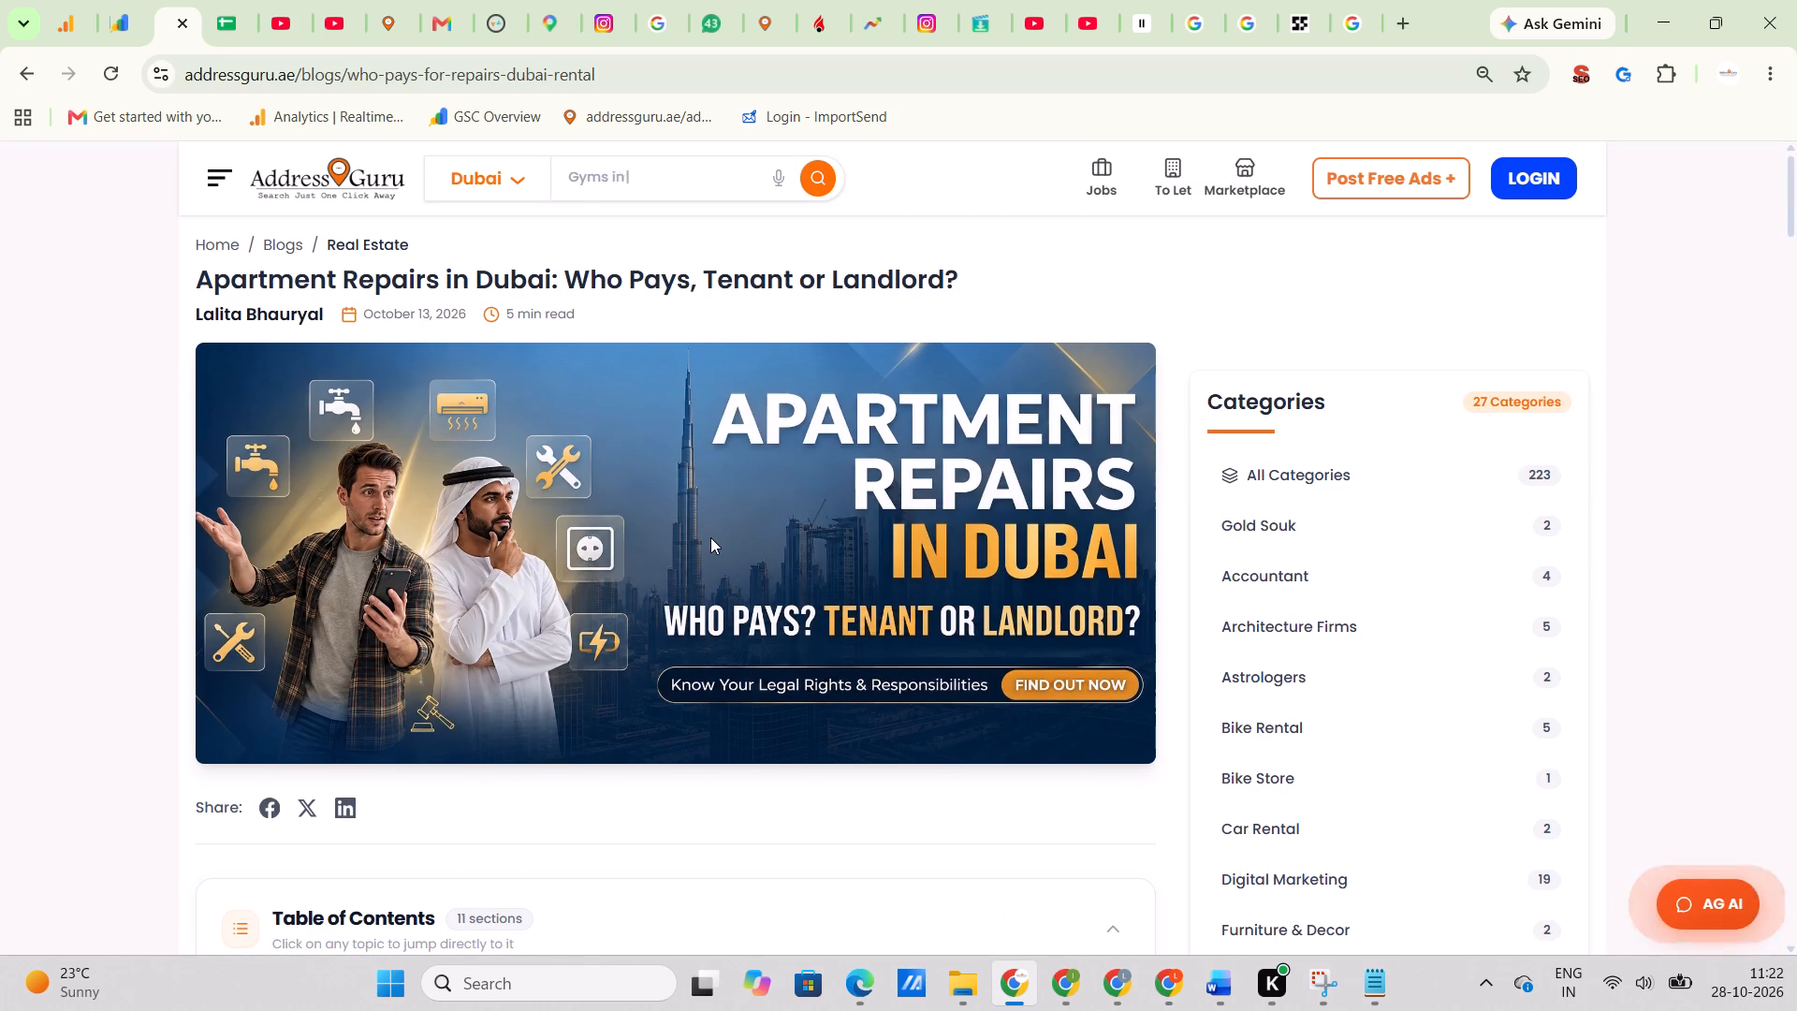
scroll(706, 491, "down", 5)
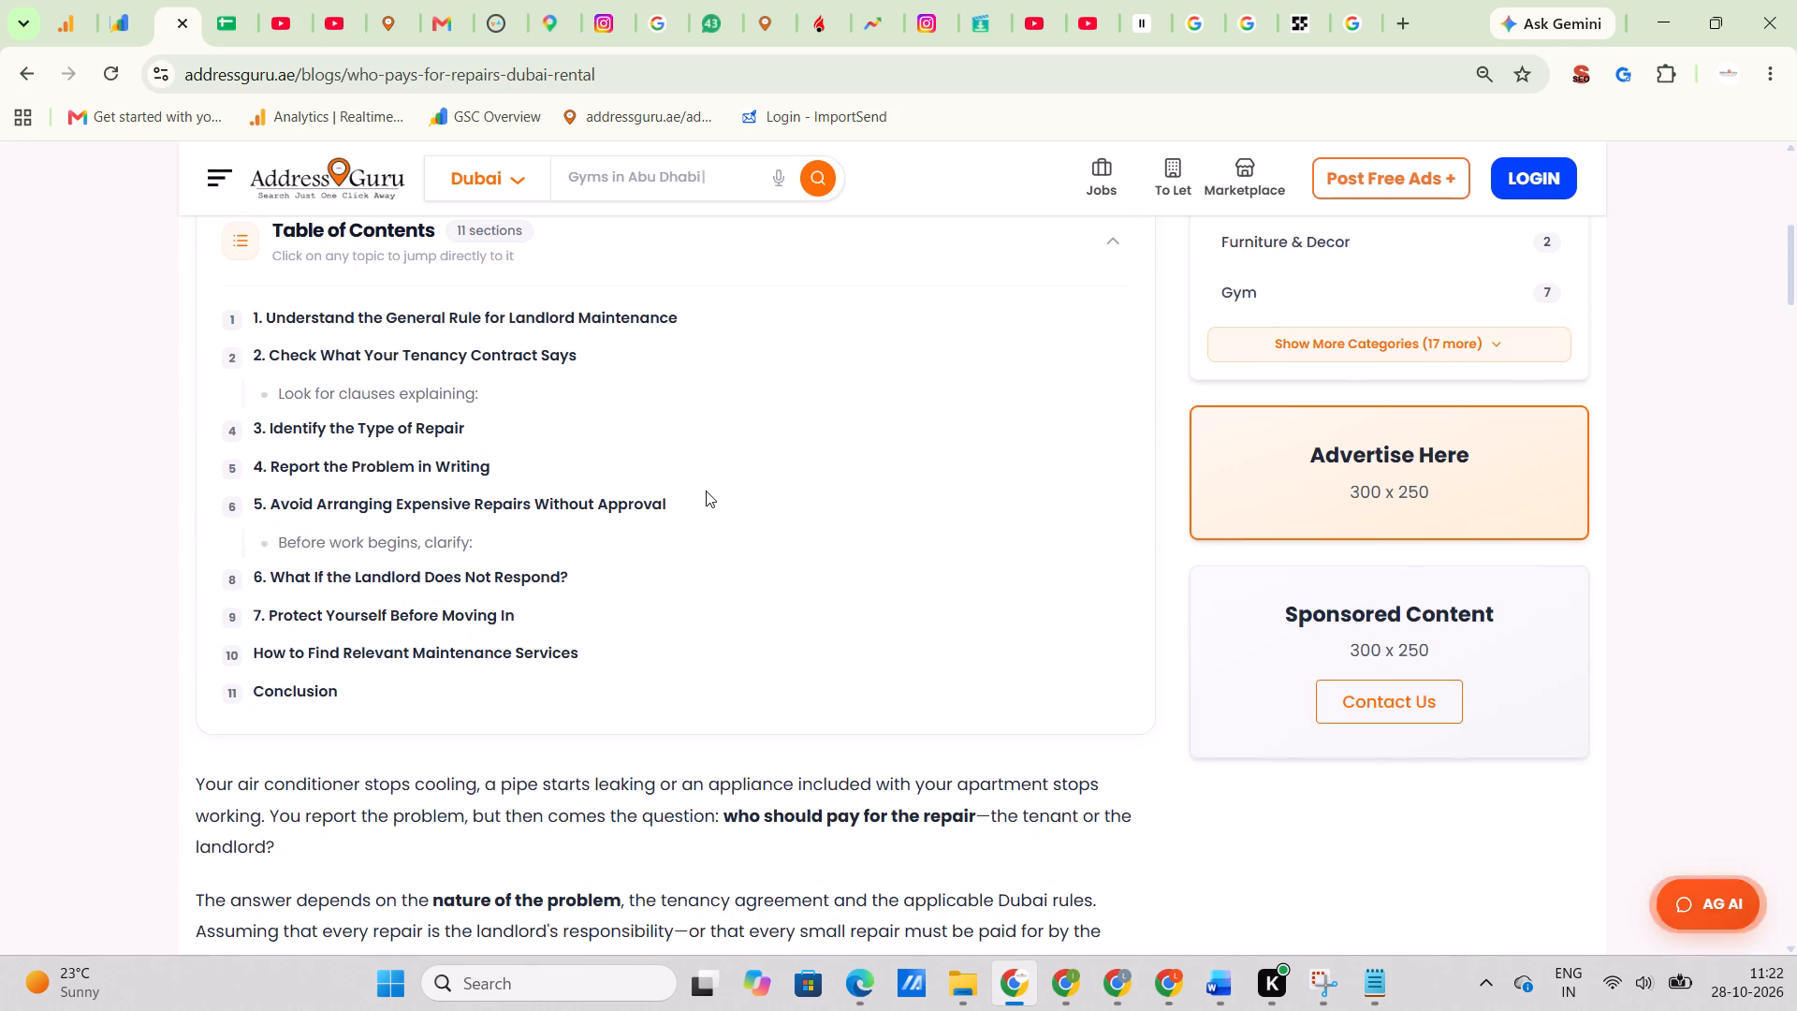
scroll(706, 491, "down", 4)
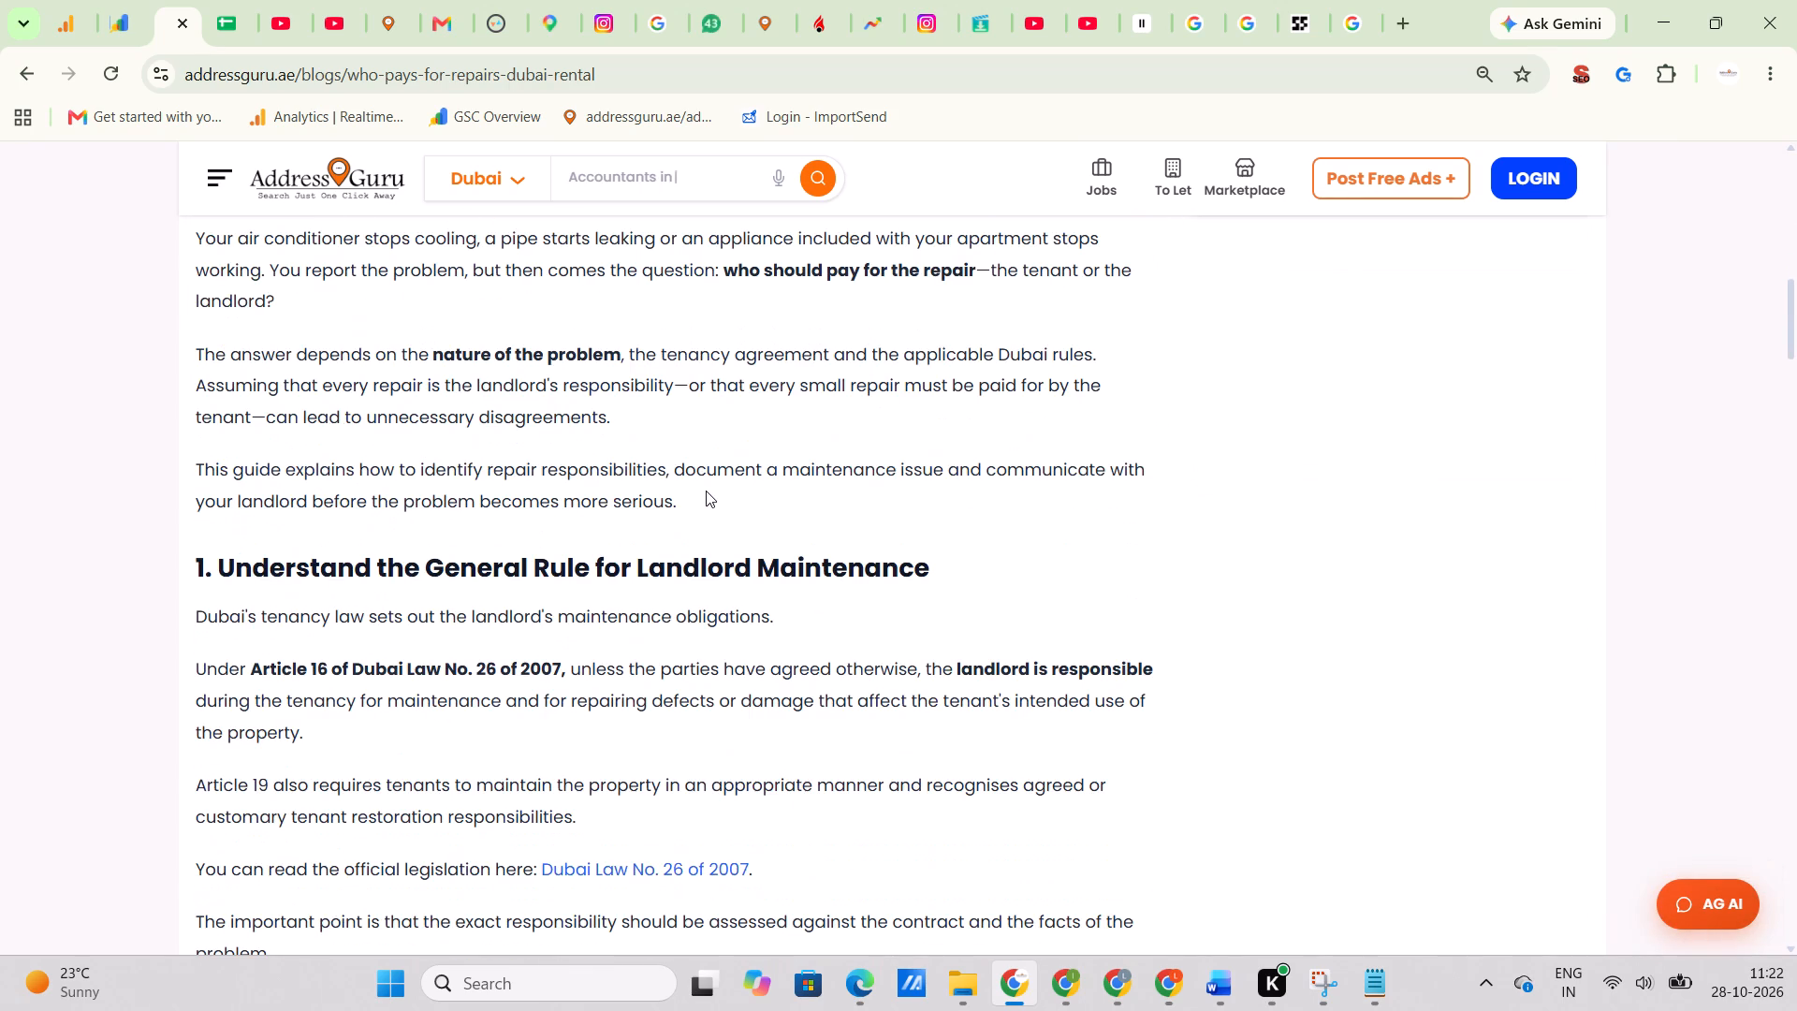
scroll(706, 491, "down", 3)
scroll(706, 491, "up", 1)
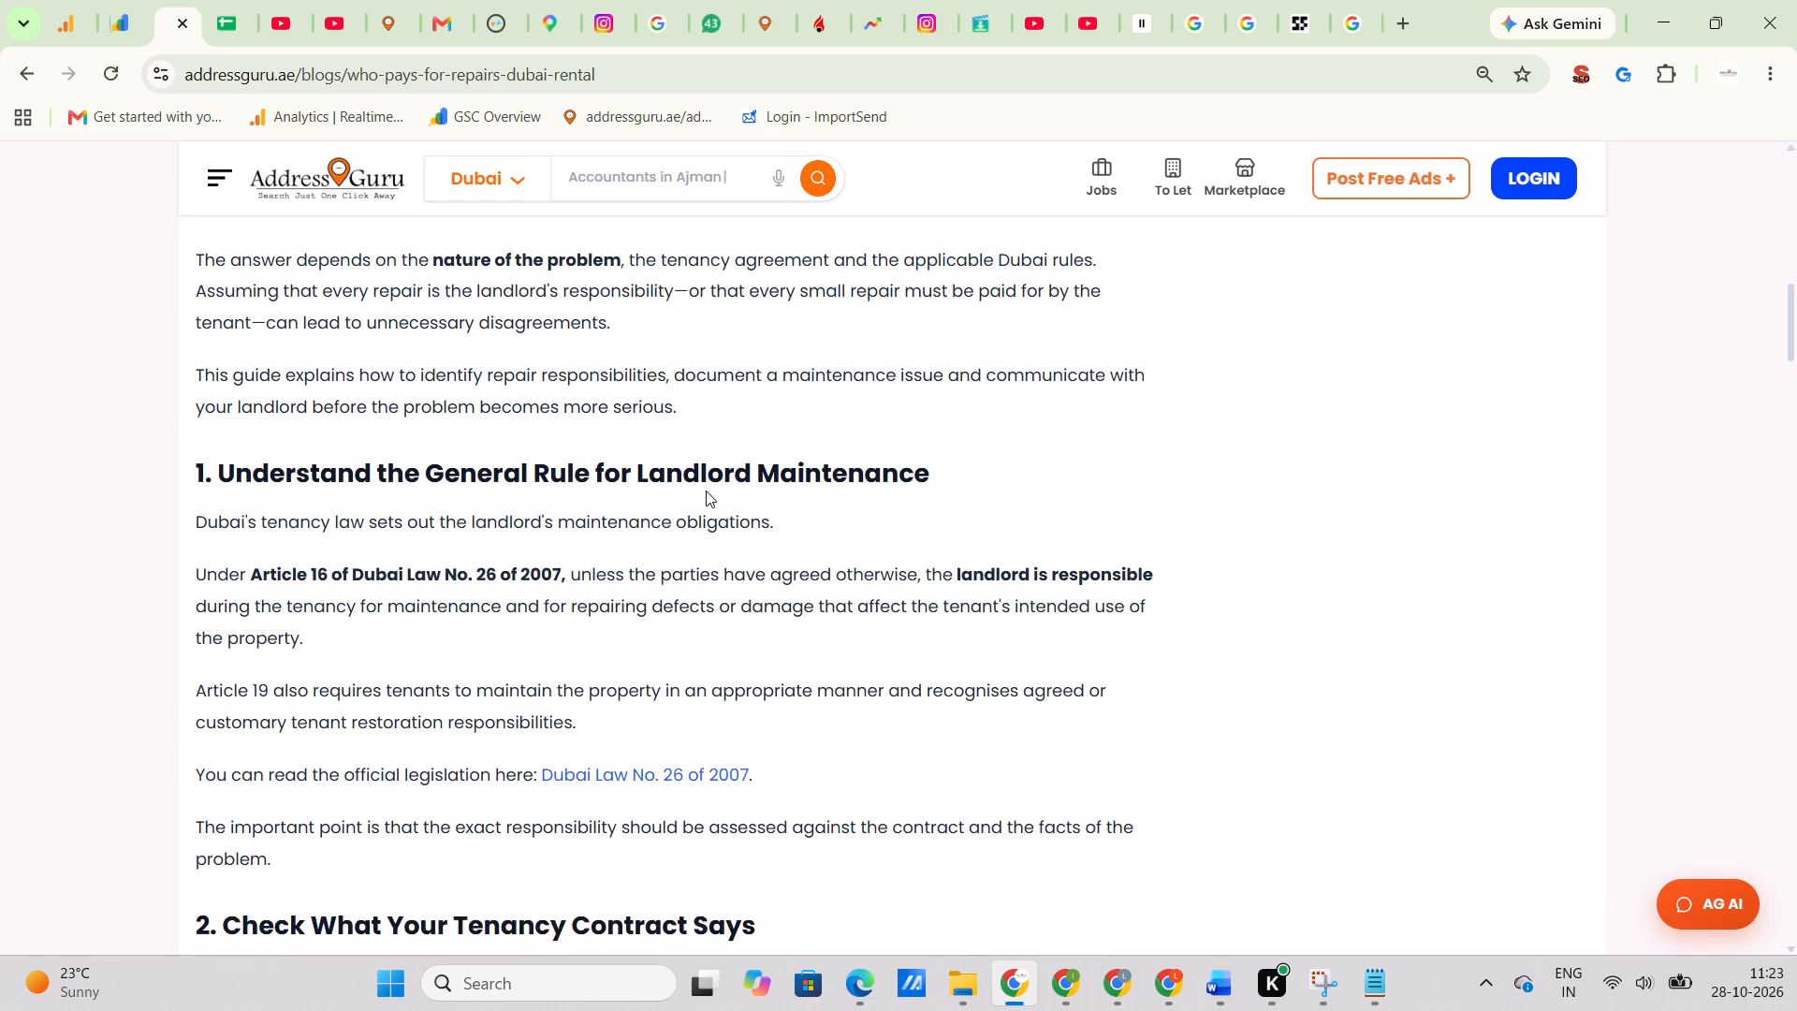
scroll(706, 491, "up", 12)
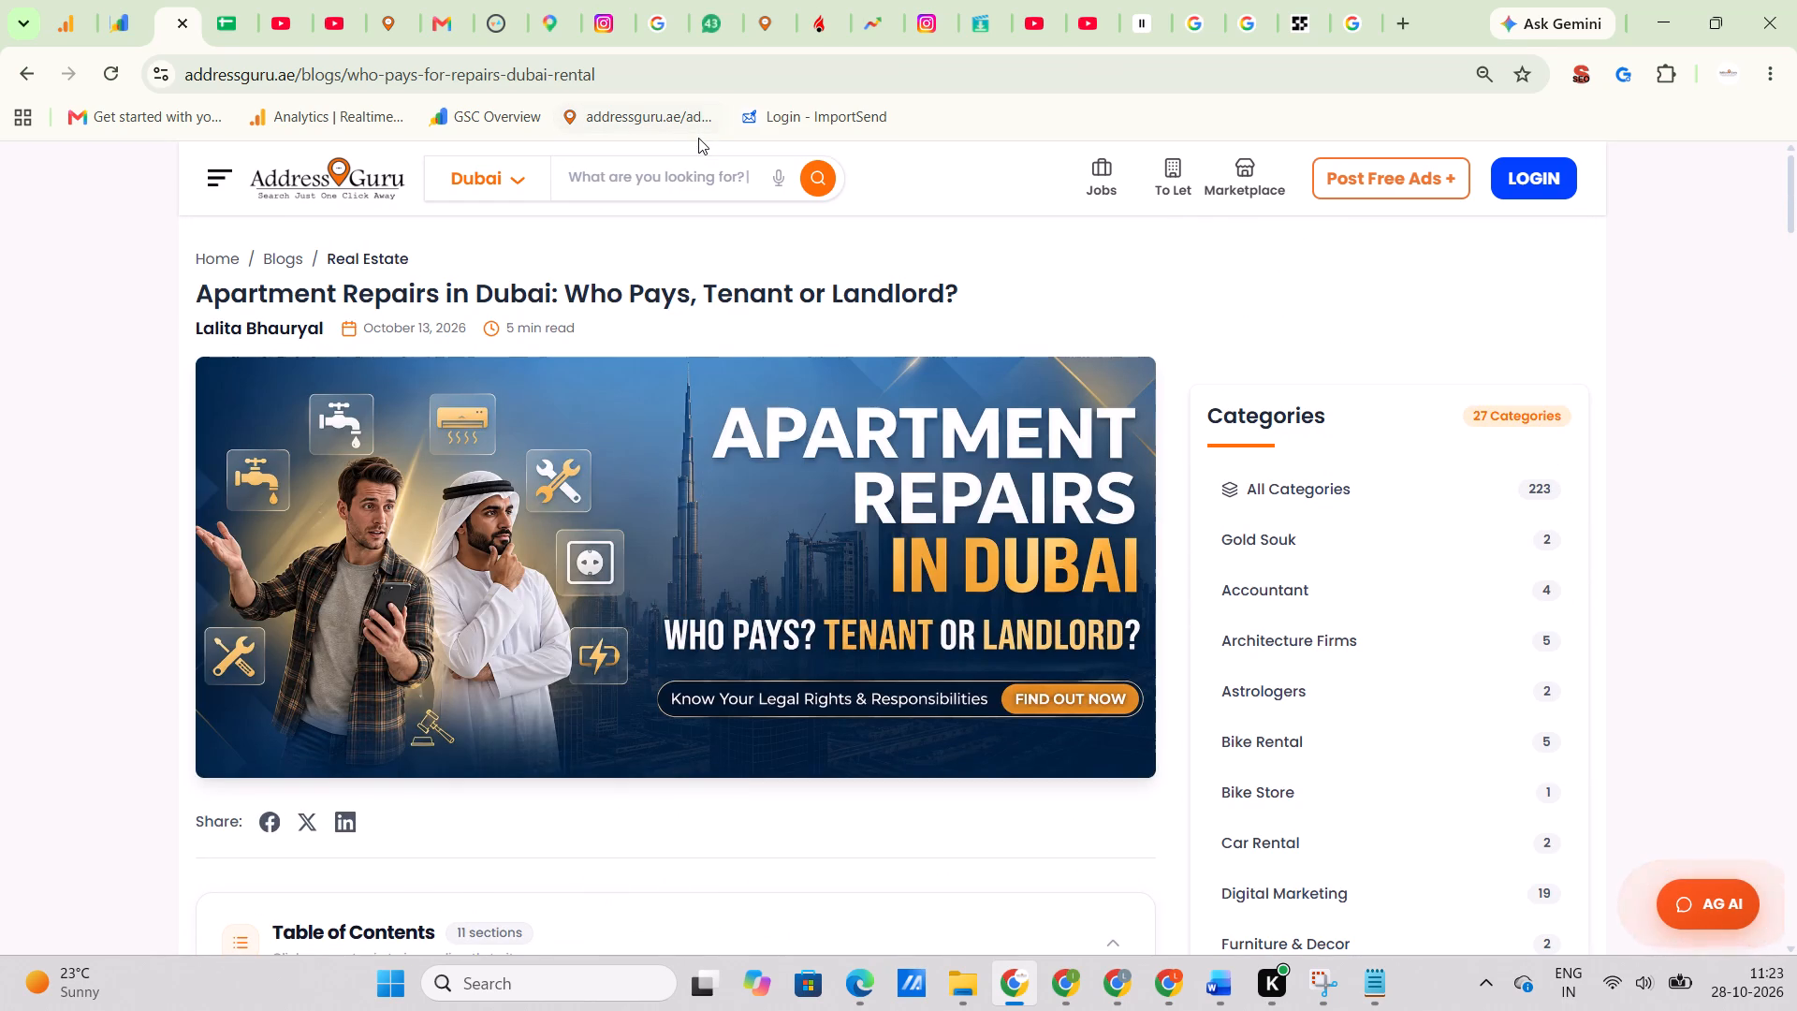
Leave the apartment repairs article, return to the Ajman home maintenance draft and bold "landlord or the tenant" in section 7.
left_click(34, 66)
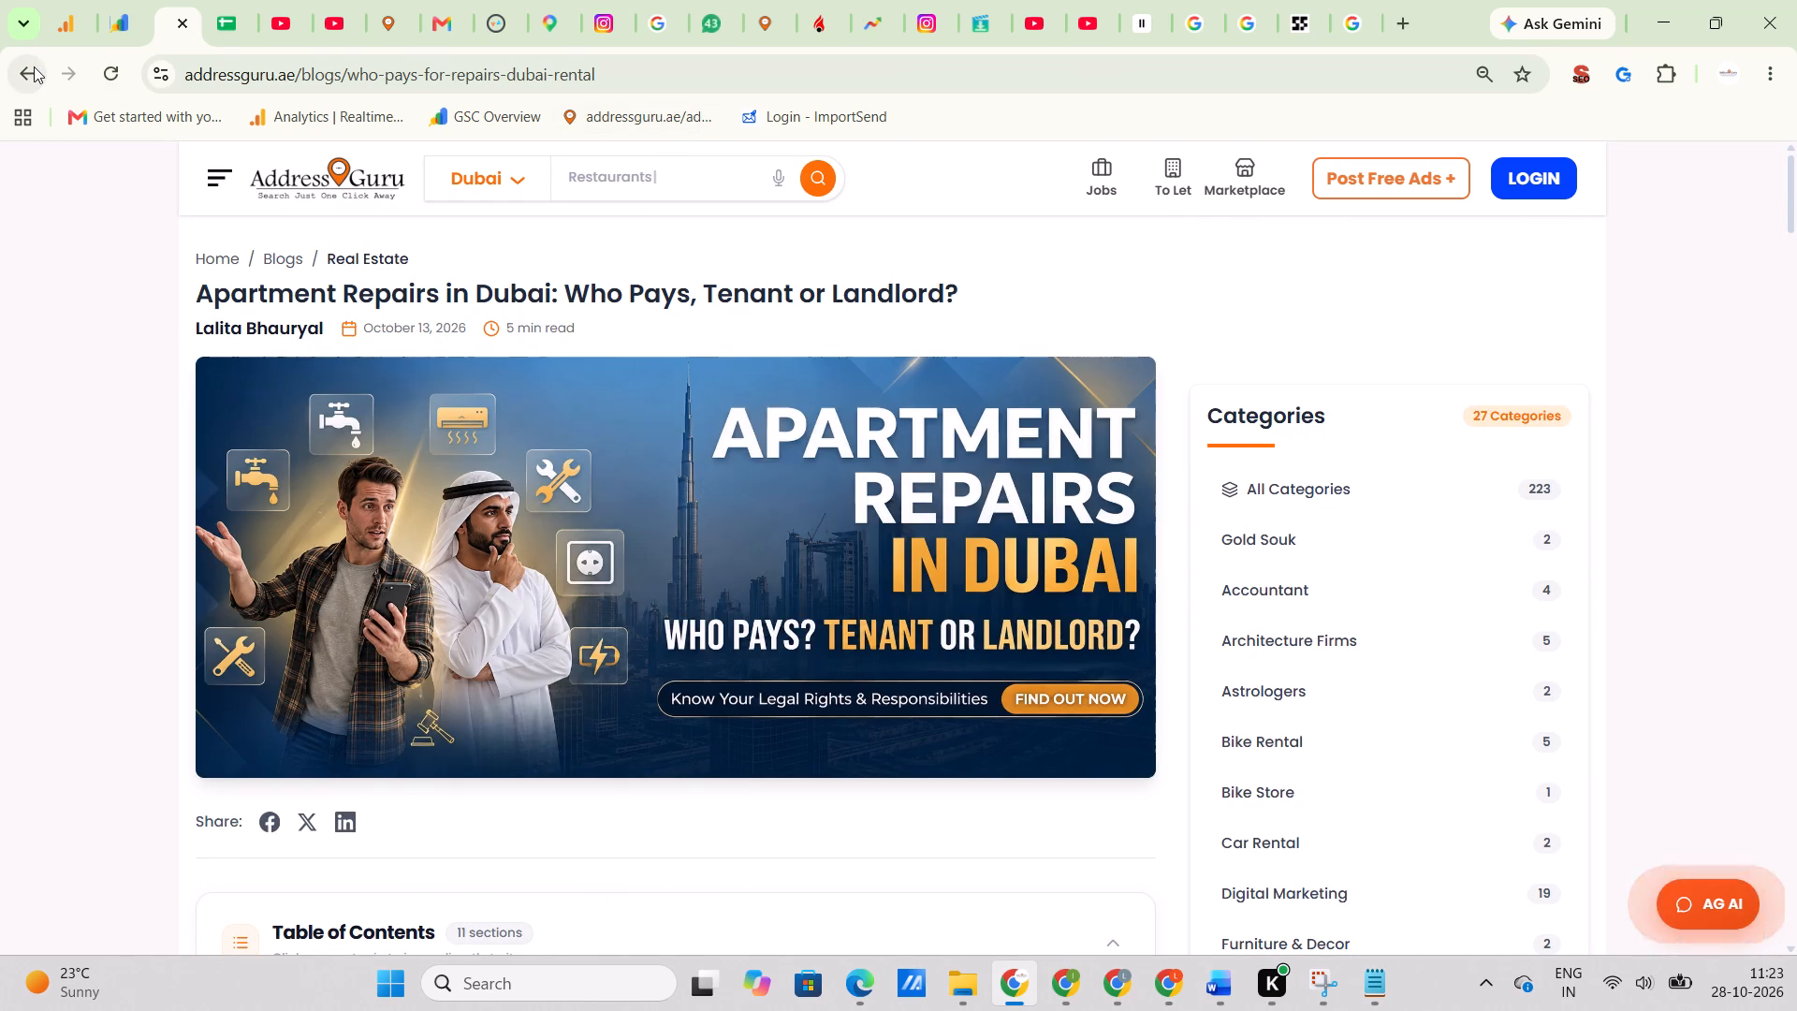
left_click(1671, 0)
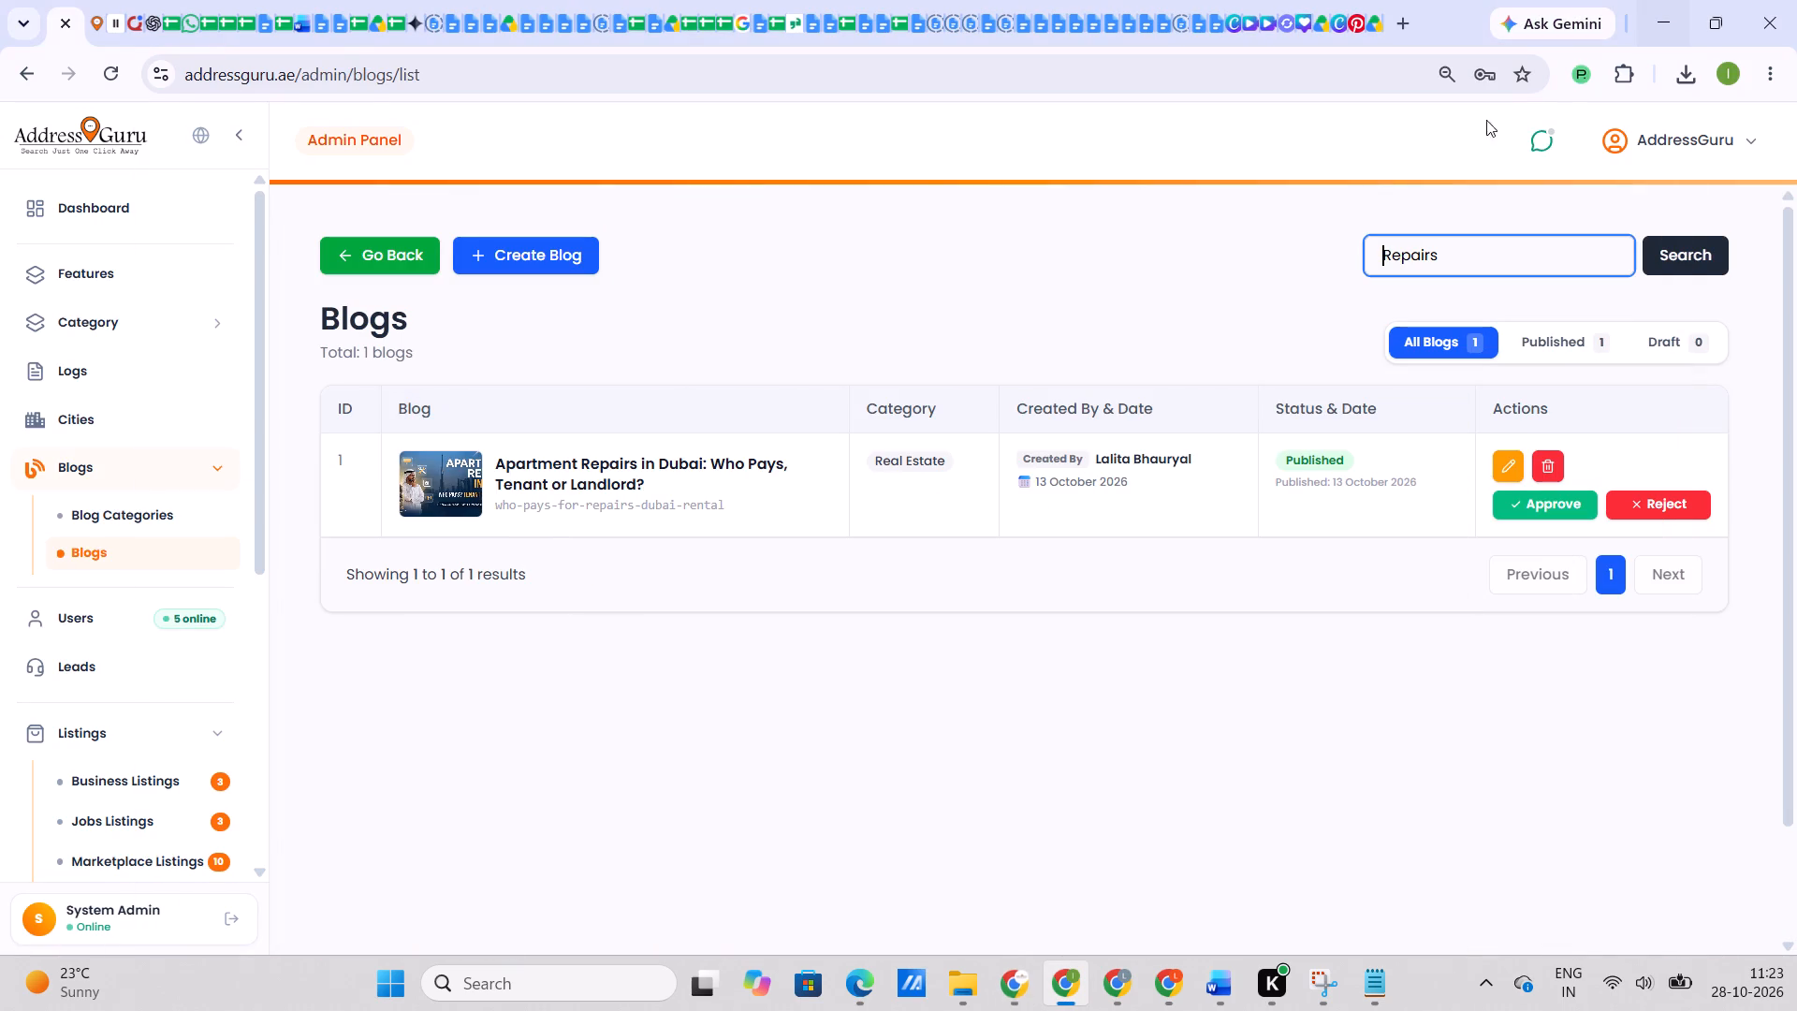
left_click(1117, 977)
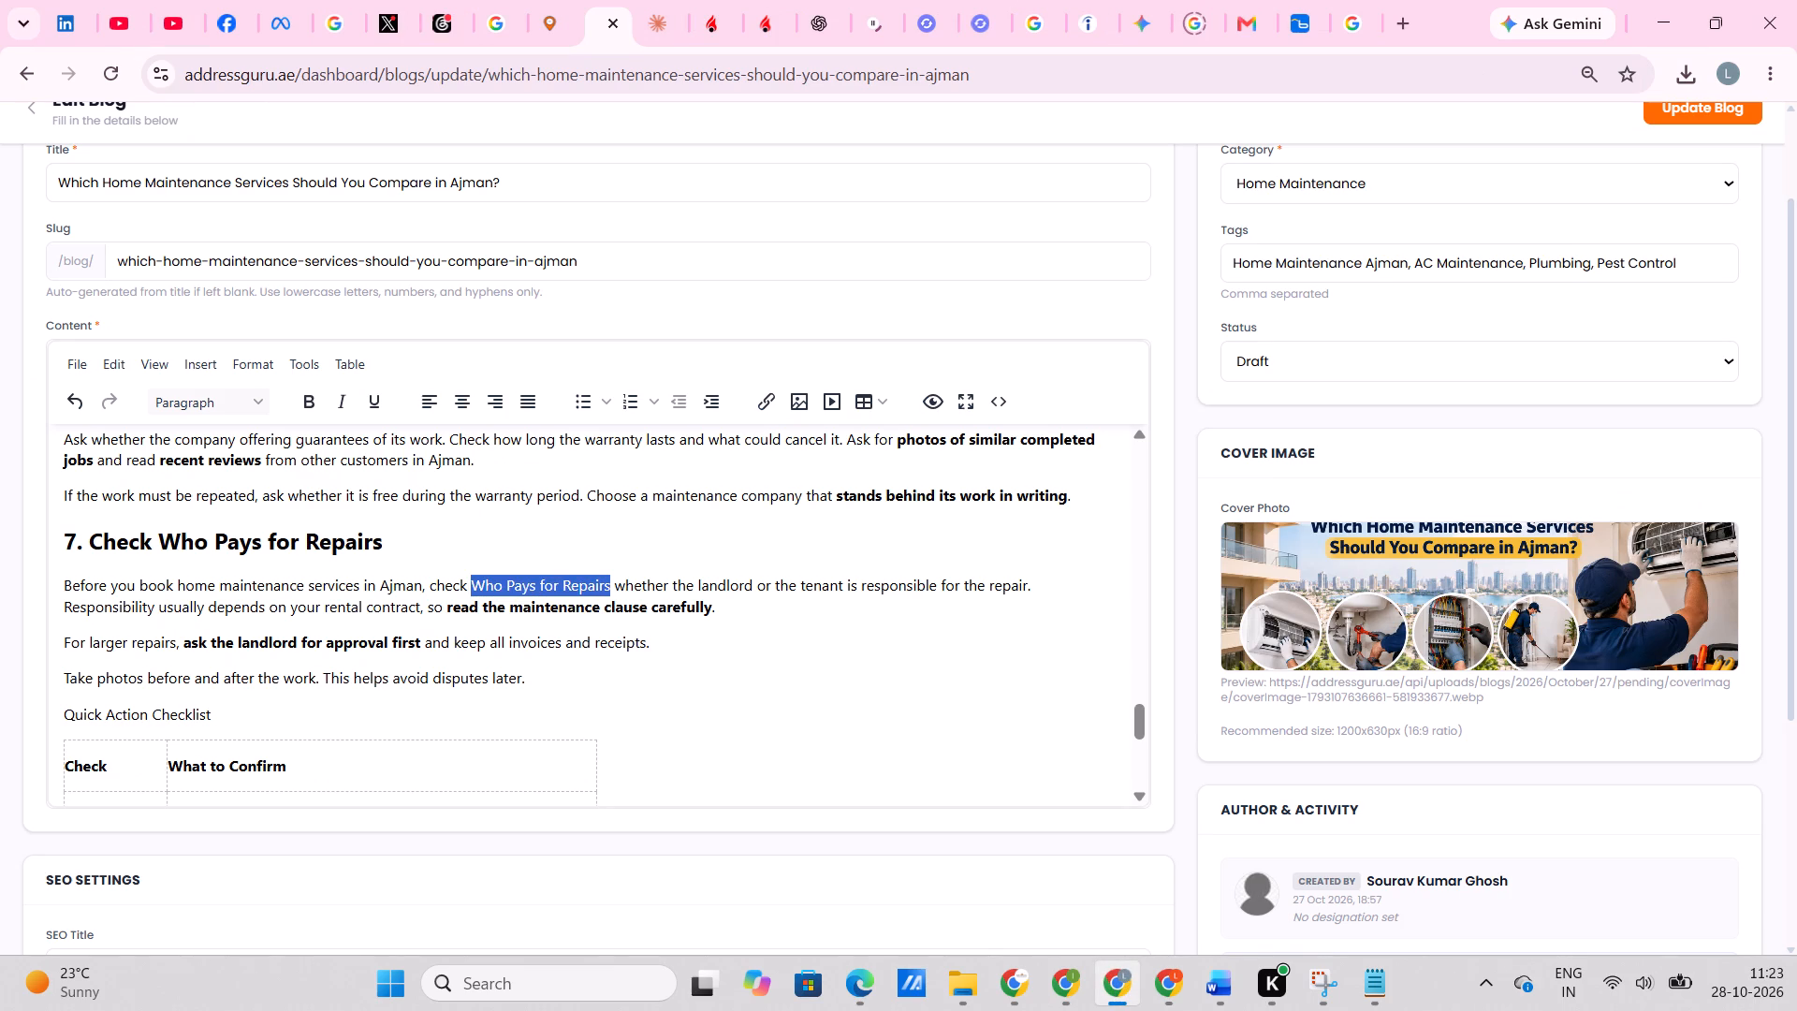
left_click(696, 585)
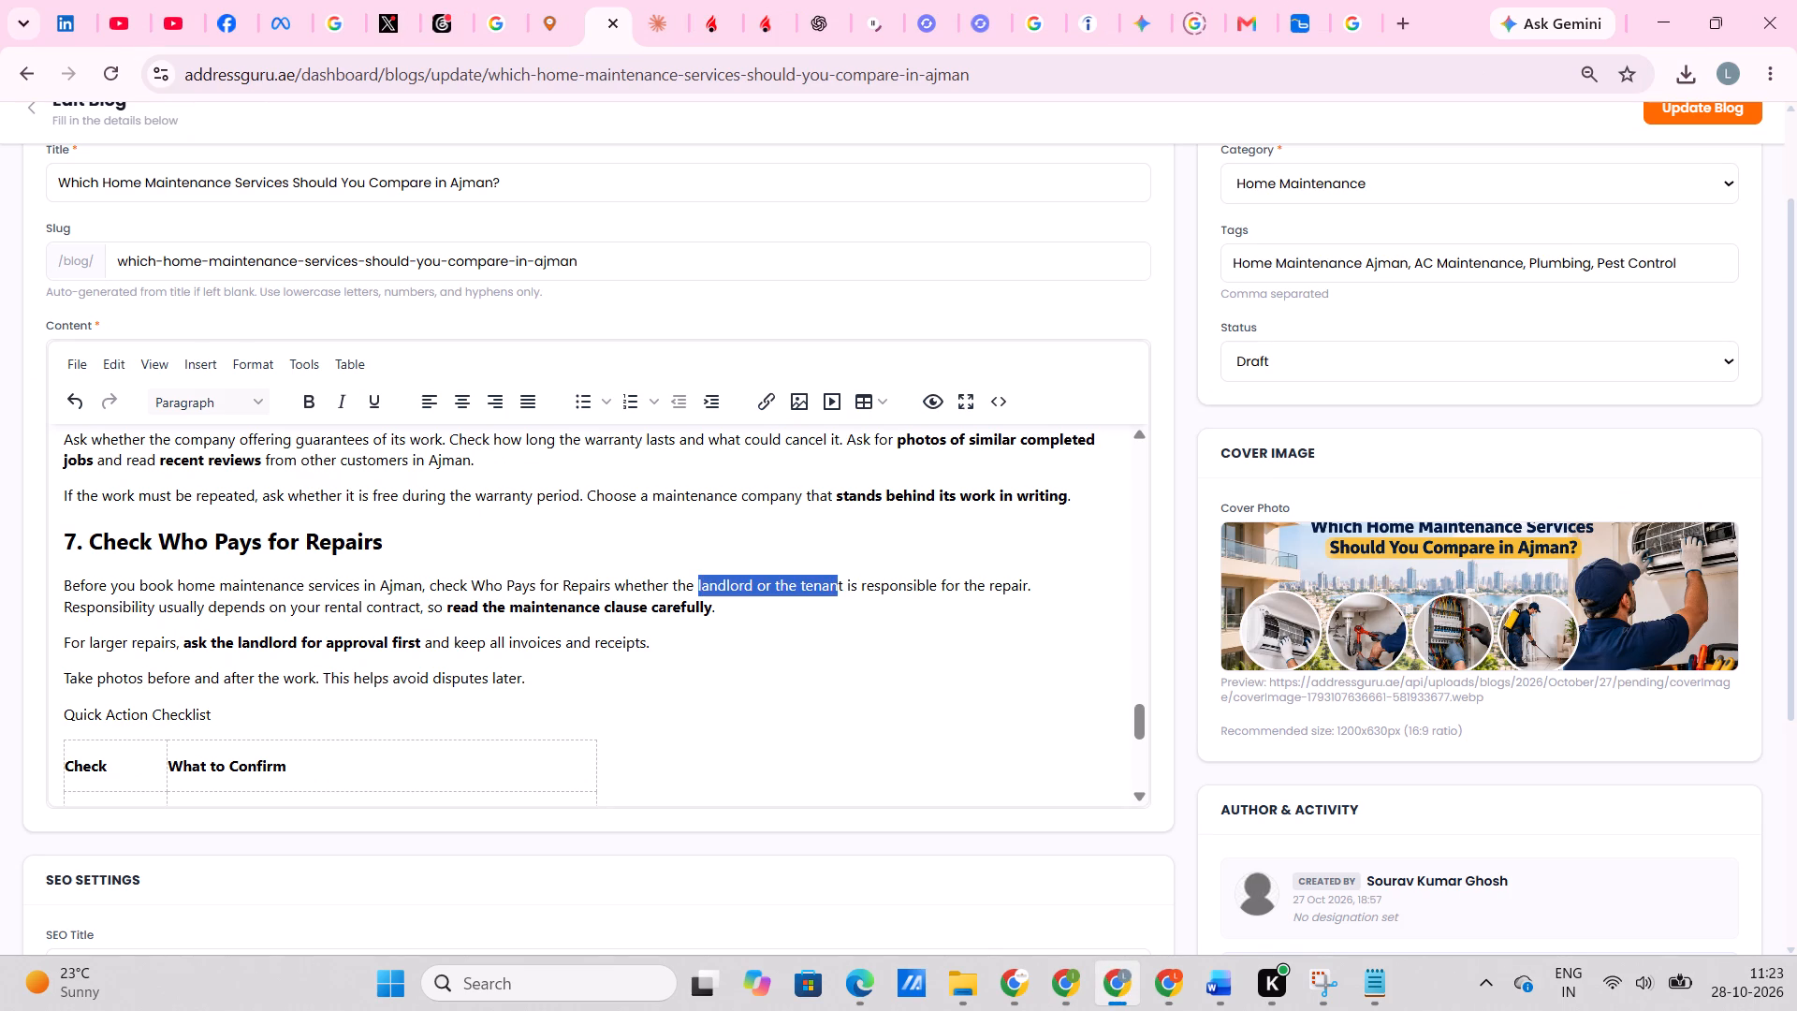
key("ctrl+b")
left_click(845, 588, "ctrl")
left_click(853, 605)
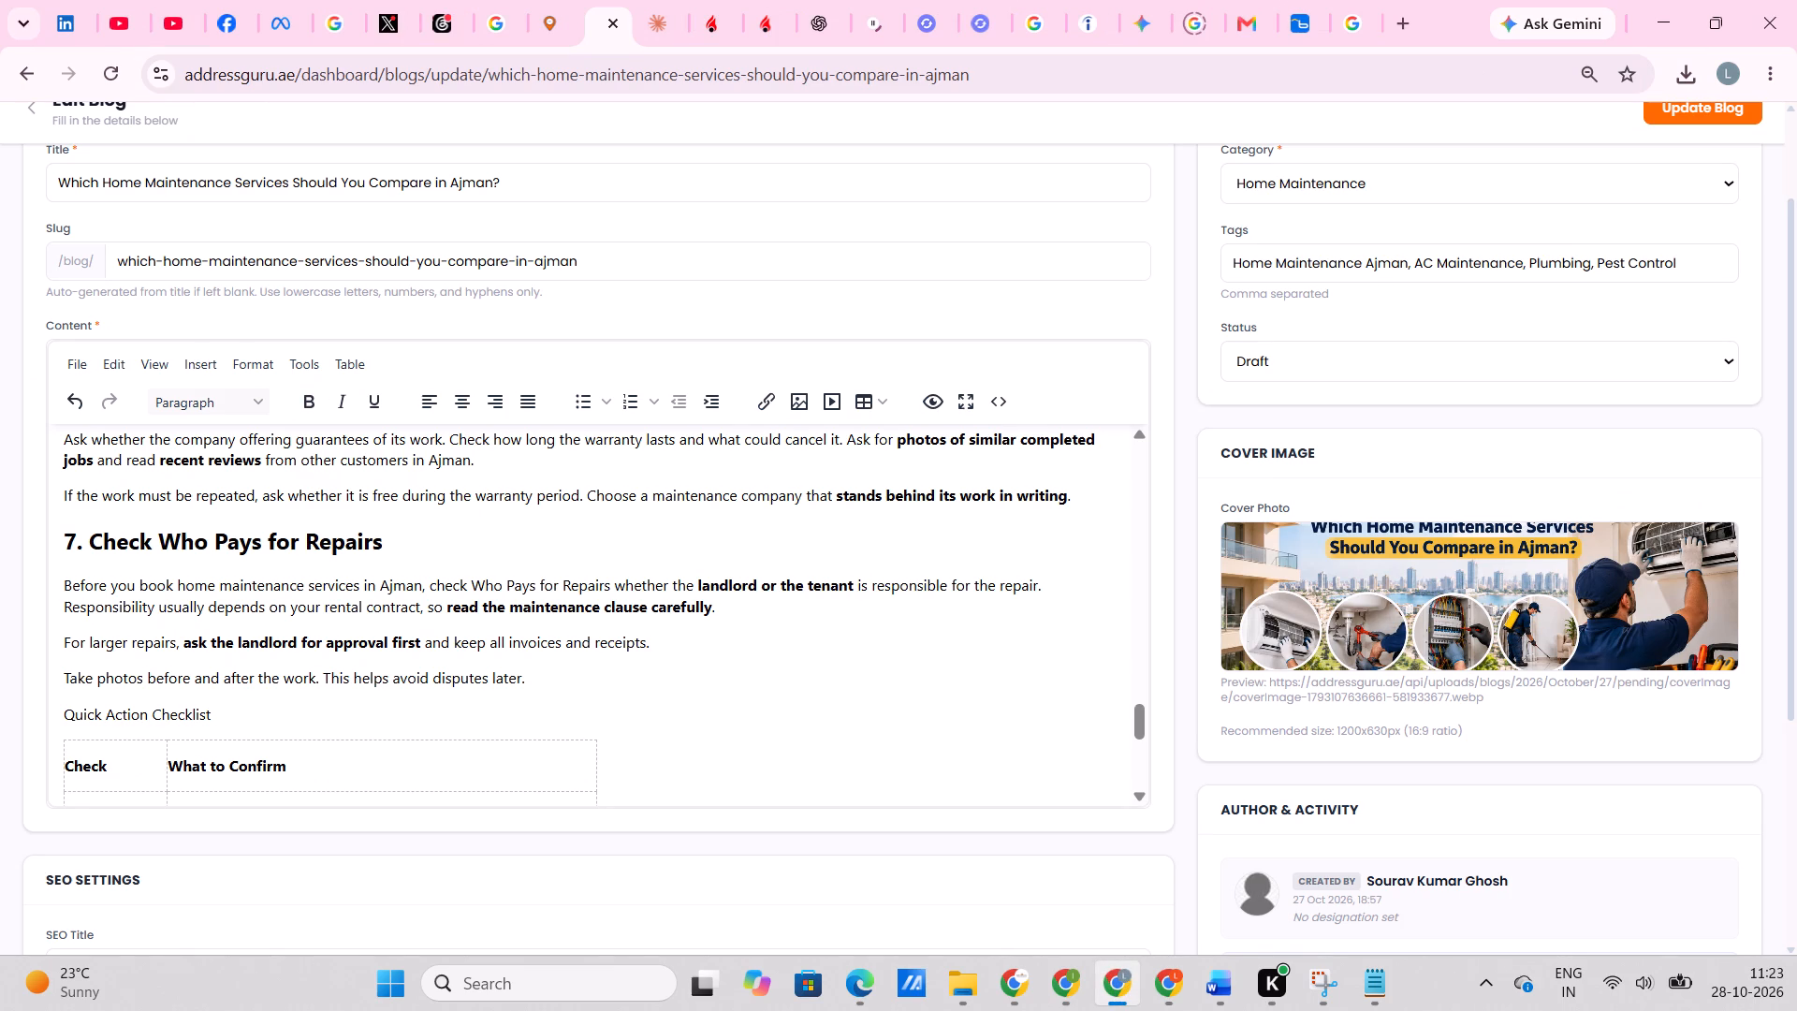
Join the "Take photos before and after the work" paragraph onto the end of section 7's "For larger repairs" paragraph.
scroll(842, 627, "down", 1)
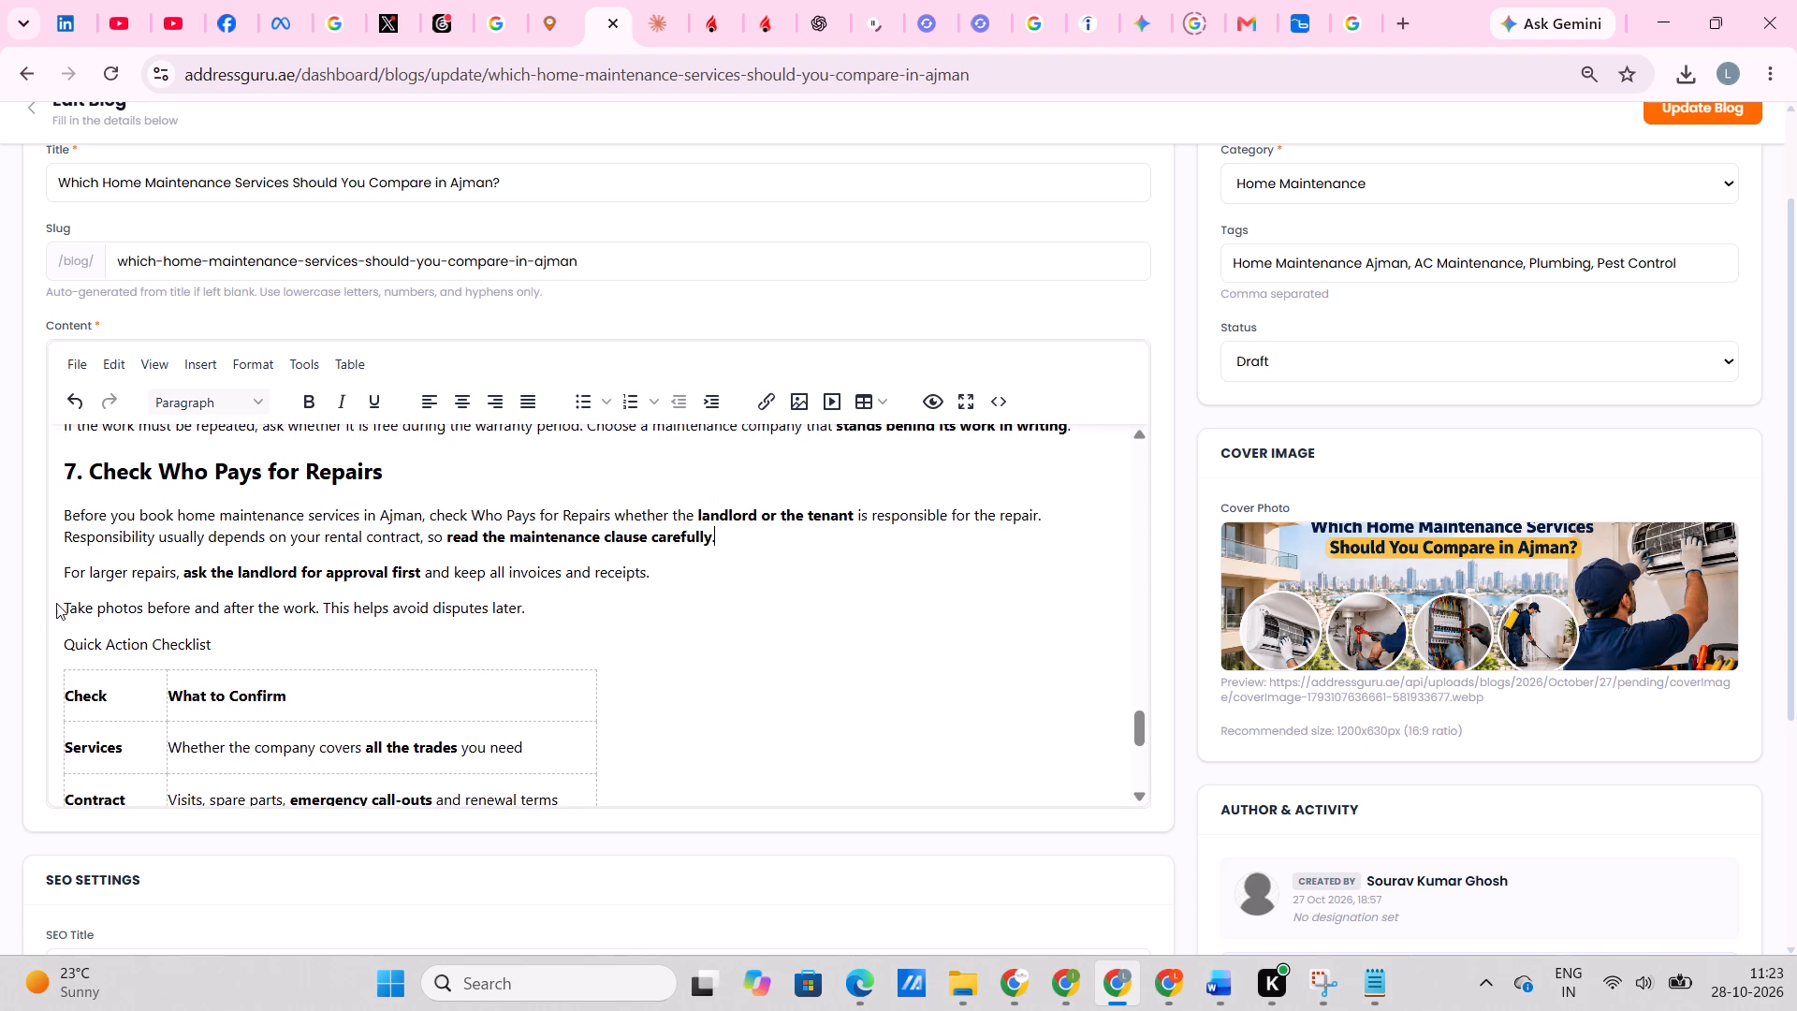
left_click(67, 608)
key("Left")
key("BackSpace")
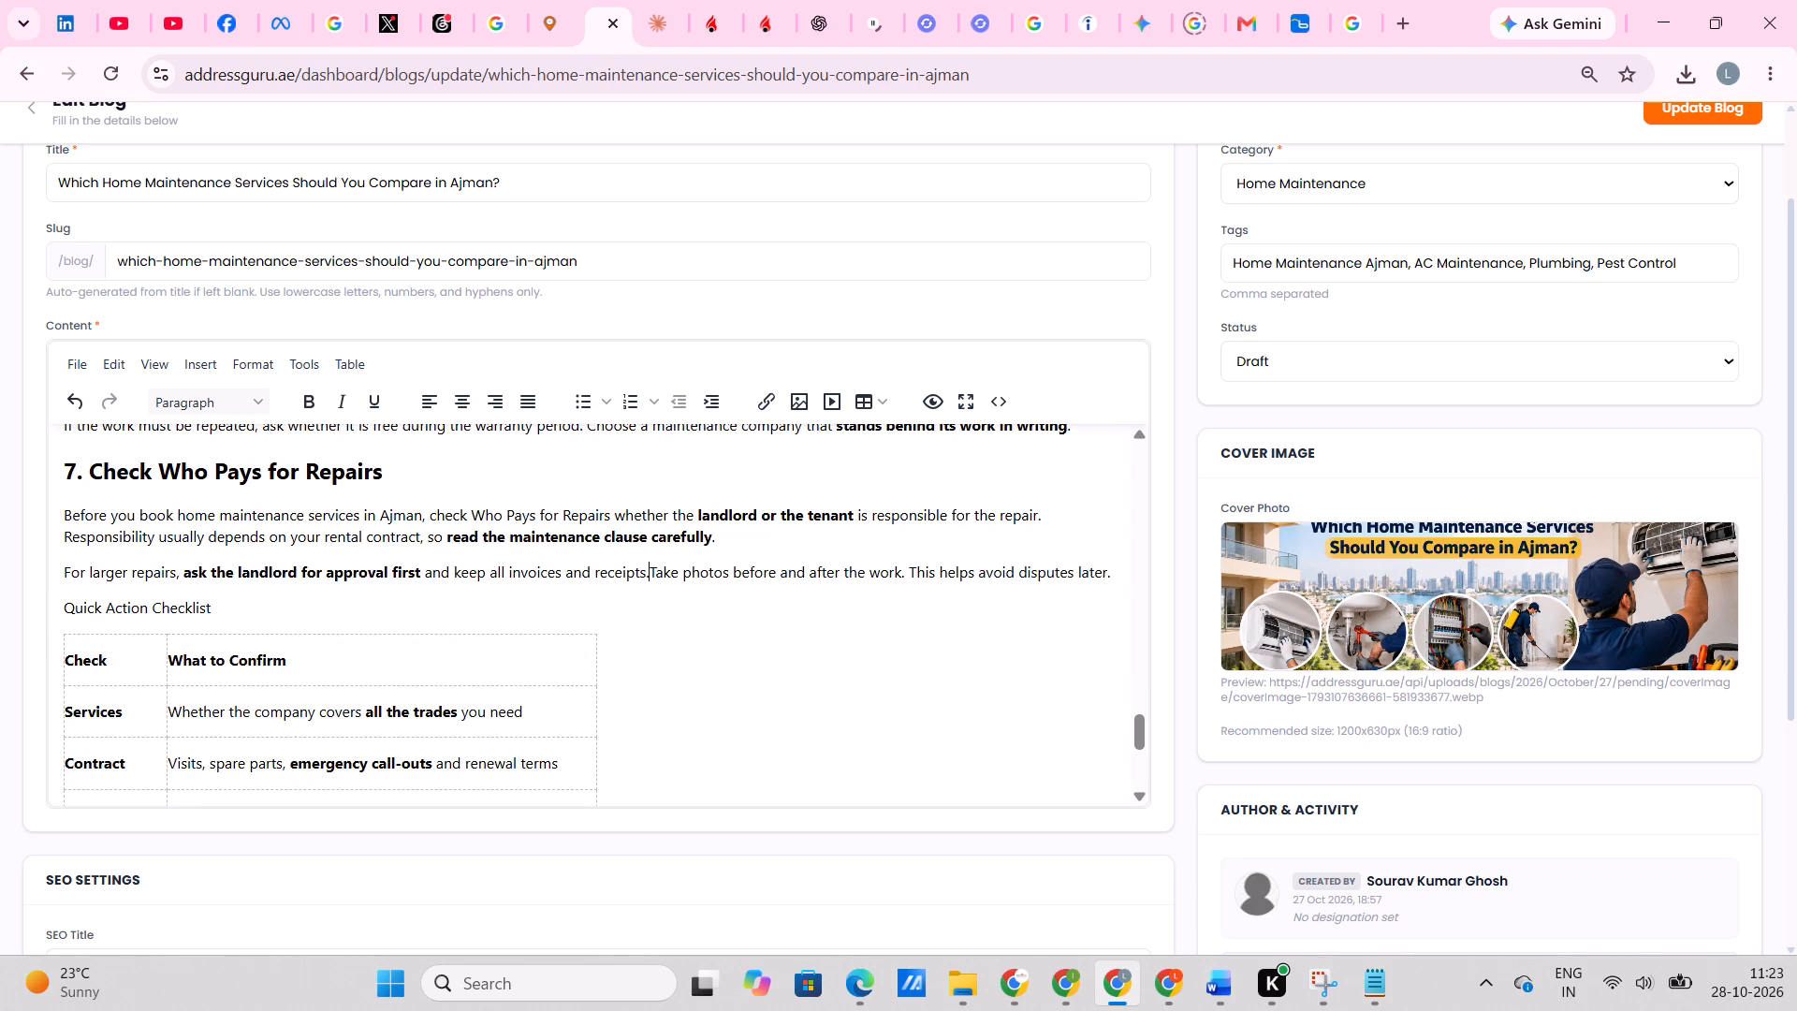
key("space")
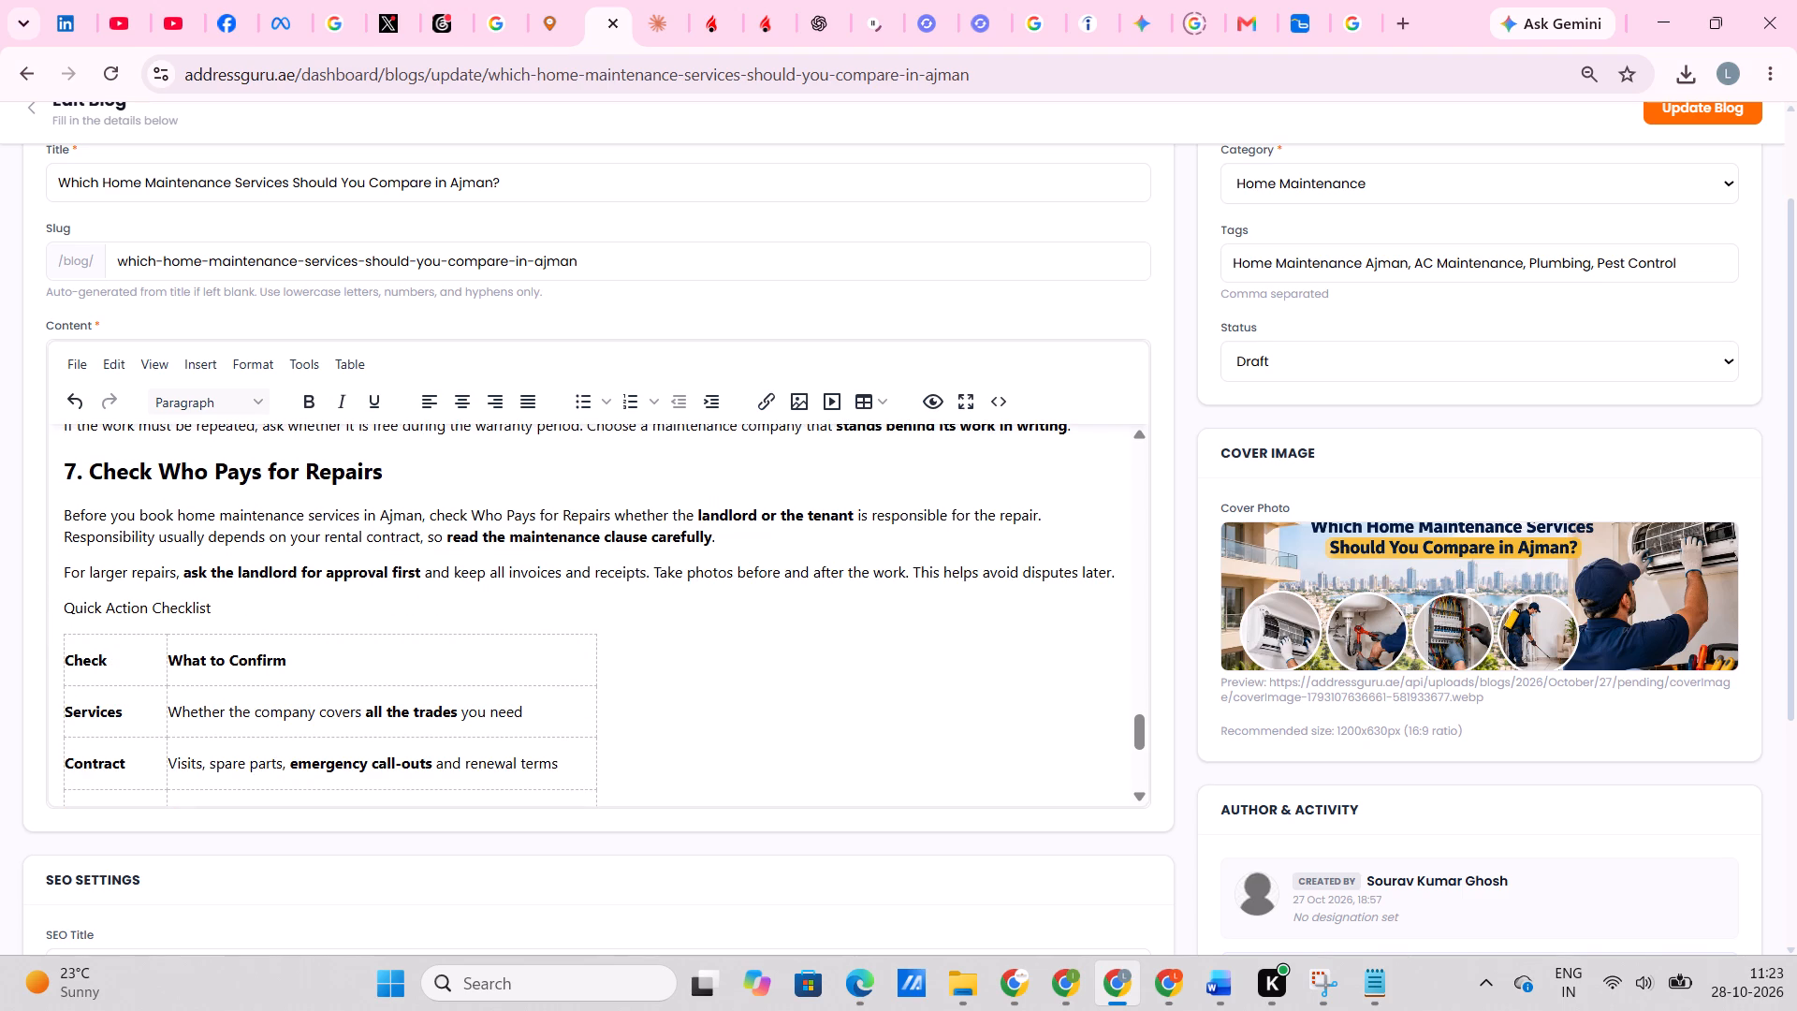
Format the "Quick Action Checklist" line above the final table as Heading 3.
left_click(157, 600)
left_click(209, 397)
left_click(253, 526)
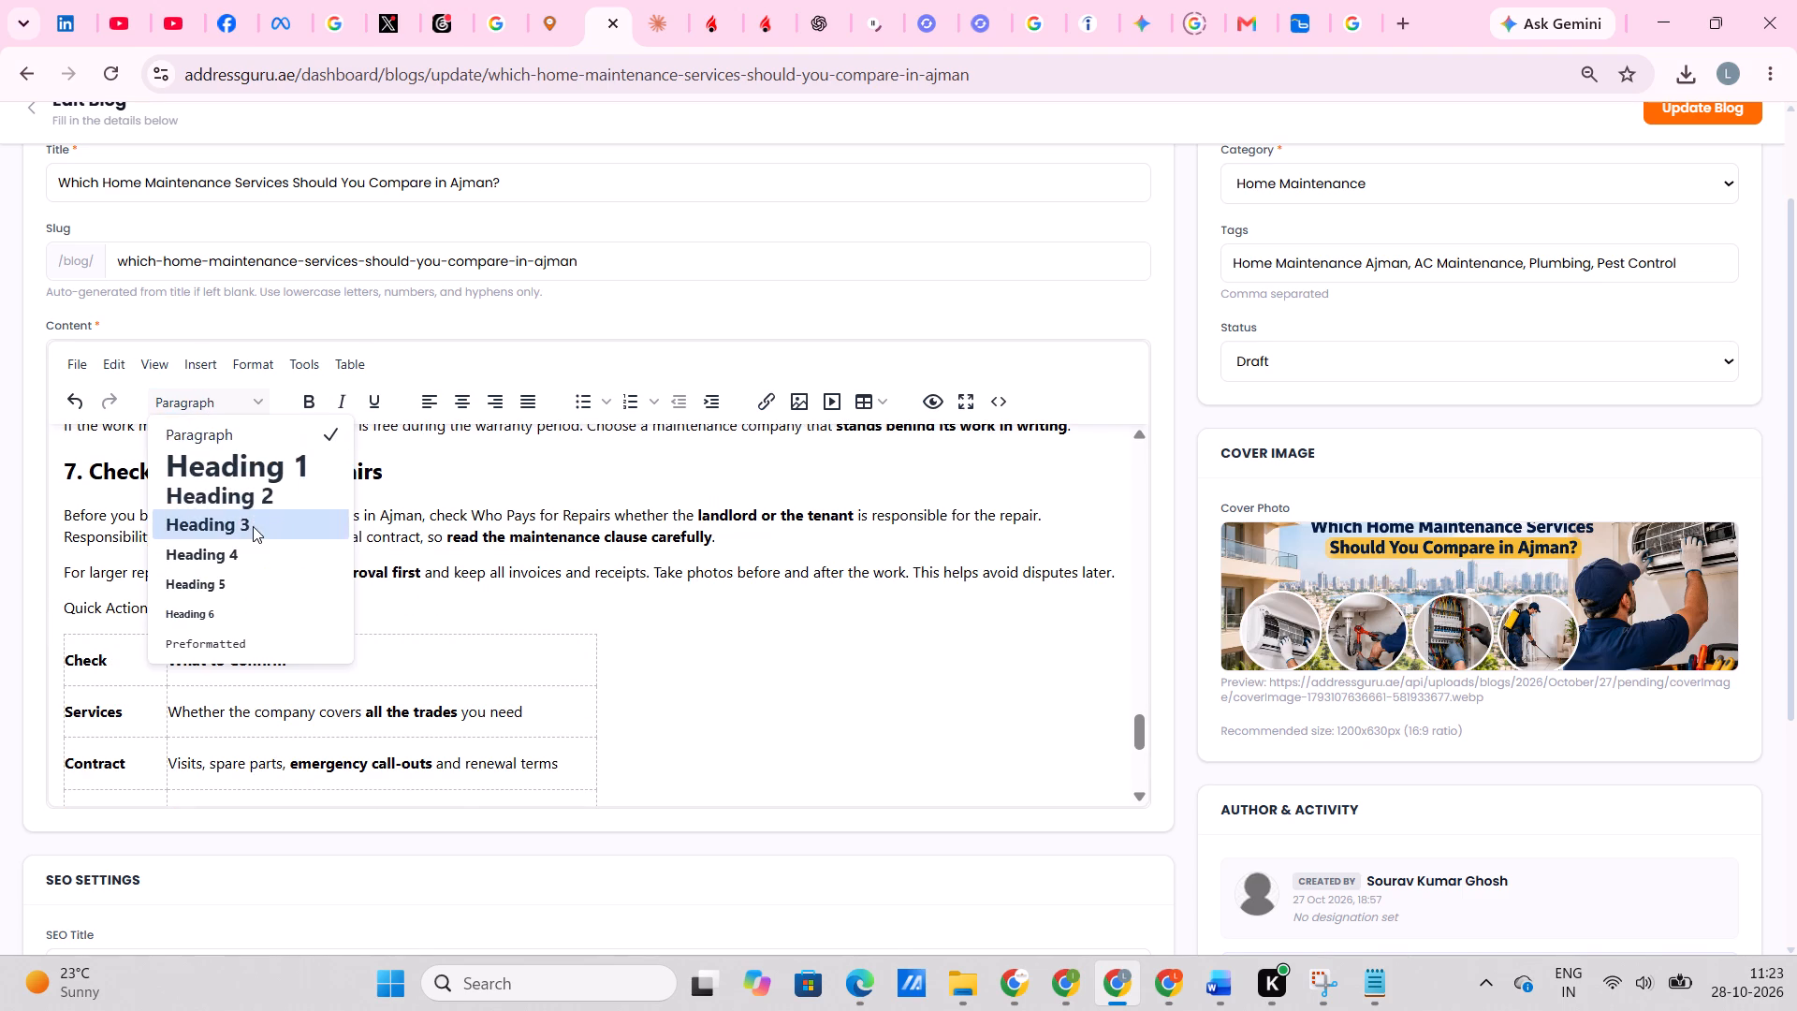
Join the Conclusion's "Get quotations" paragraph onto the end of its first paragraph, separated by a space.
scroll(284, 562, "down", 5)
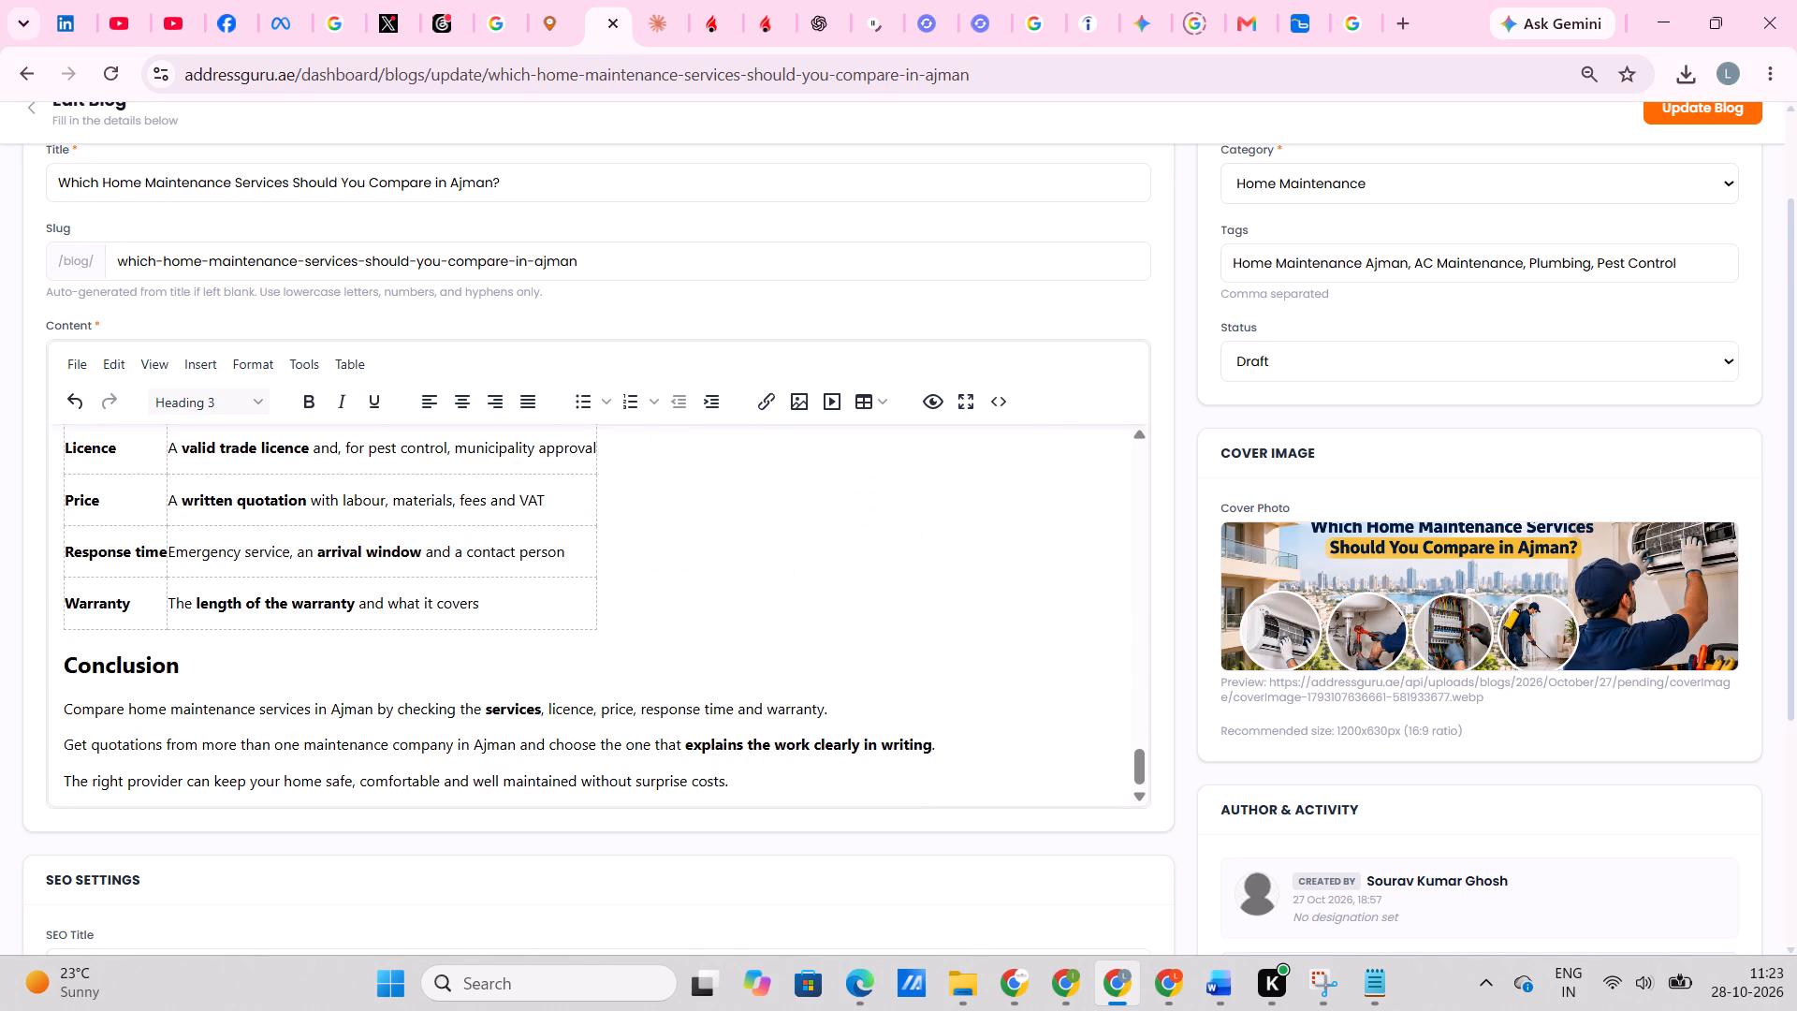
scroll(269, 739, "down", 1)
left_click(71, 743)
key("Left")
key("BackSpace")
key("space")
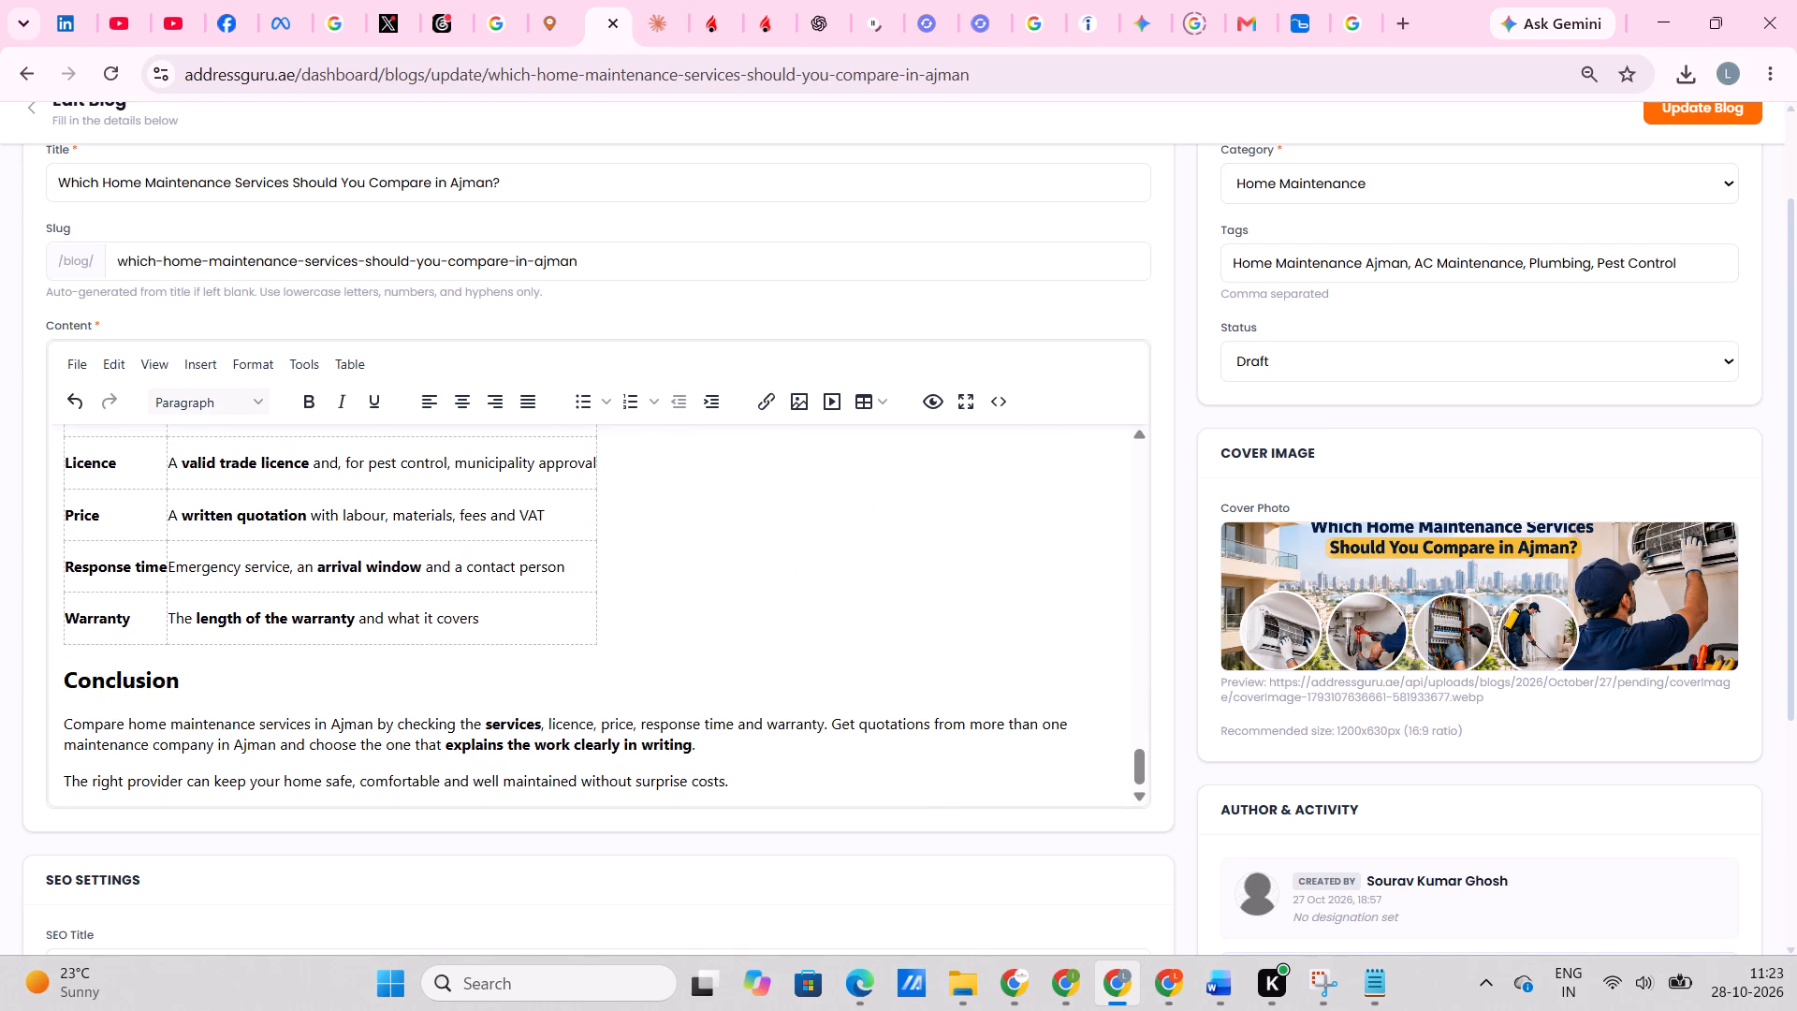
Review the draft's SEO title, meta description and keywords, and skim its content back up to the introduction.
scroll(775, 697, "down", 2)
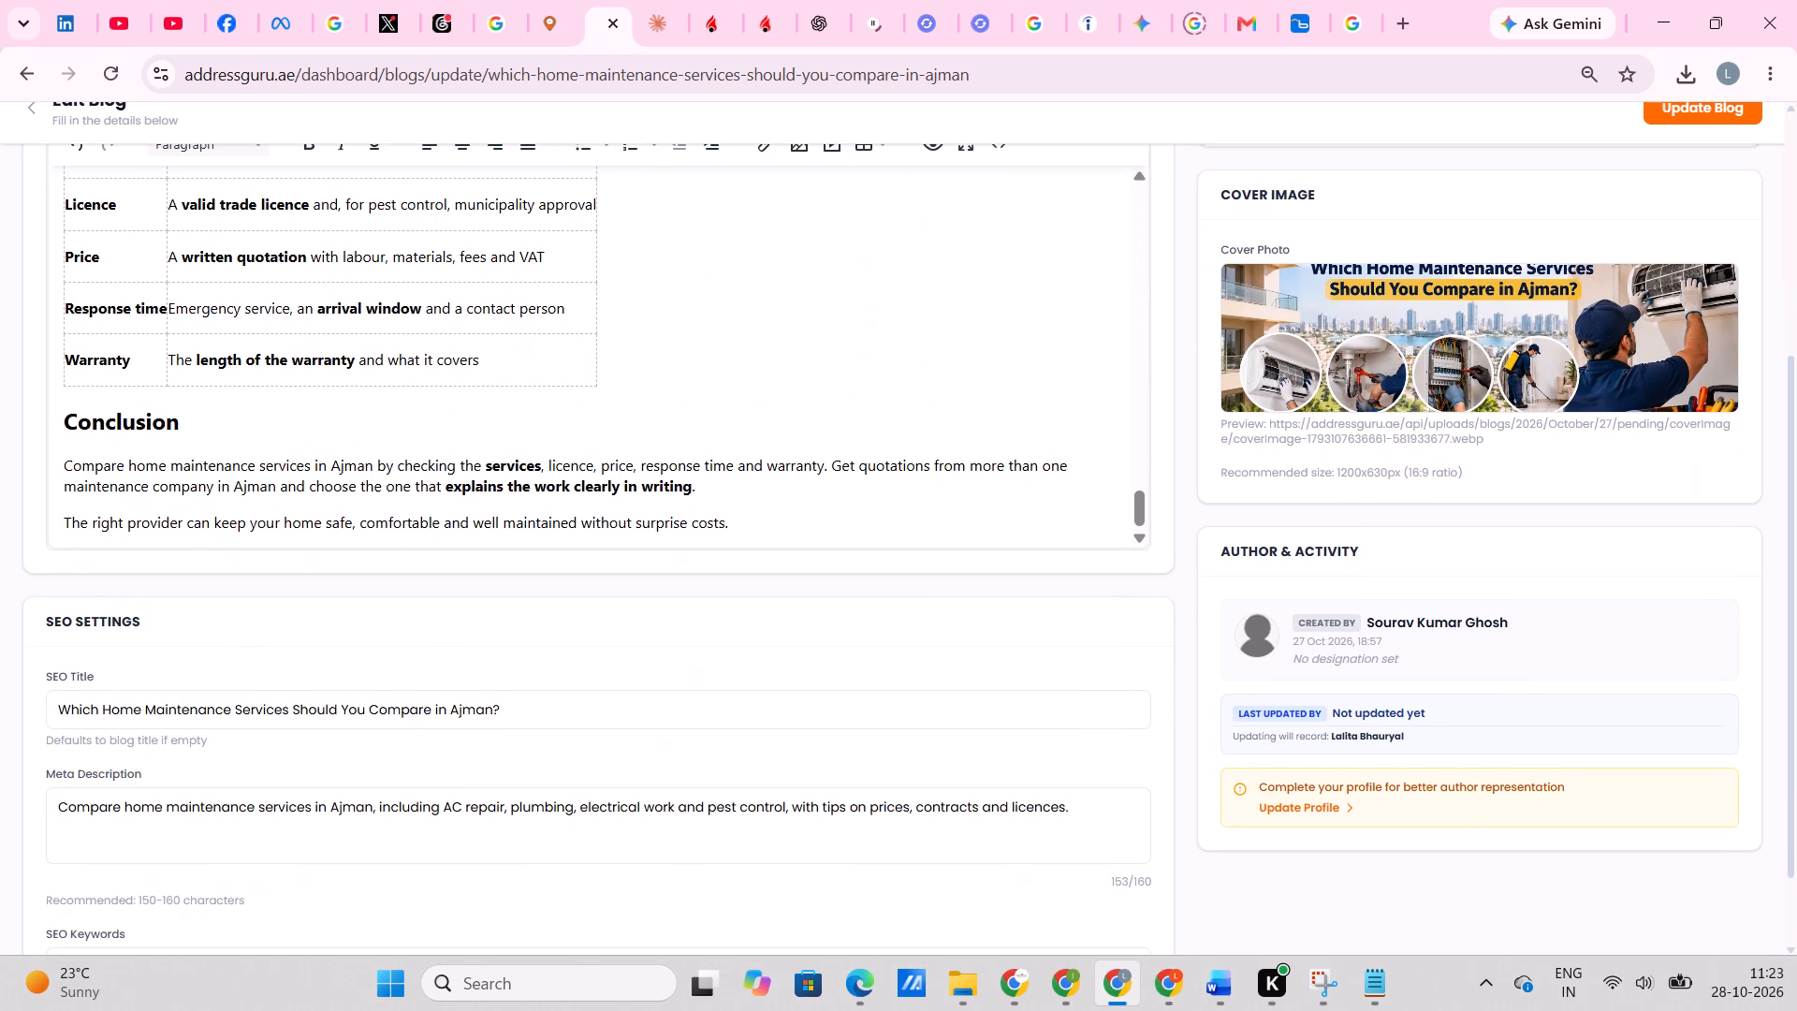
scroll(770, 696, "down", 4)
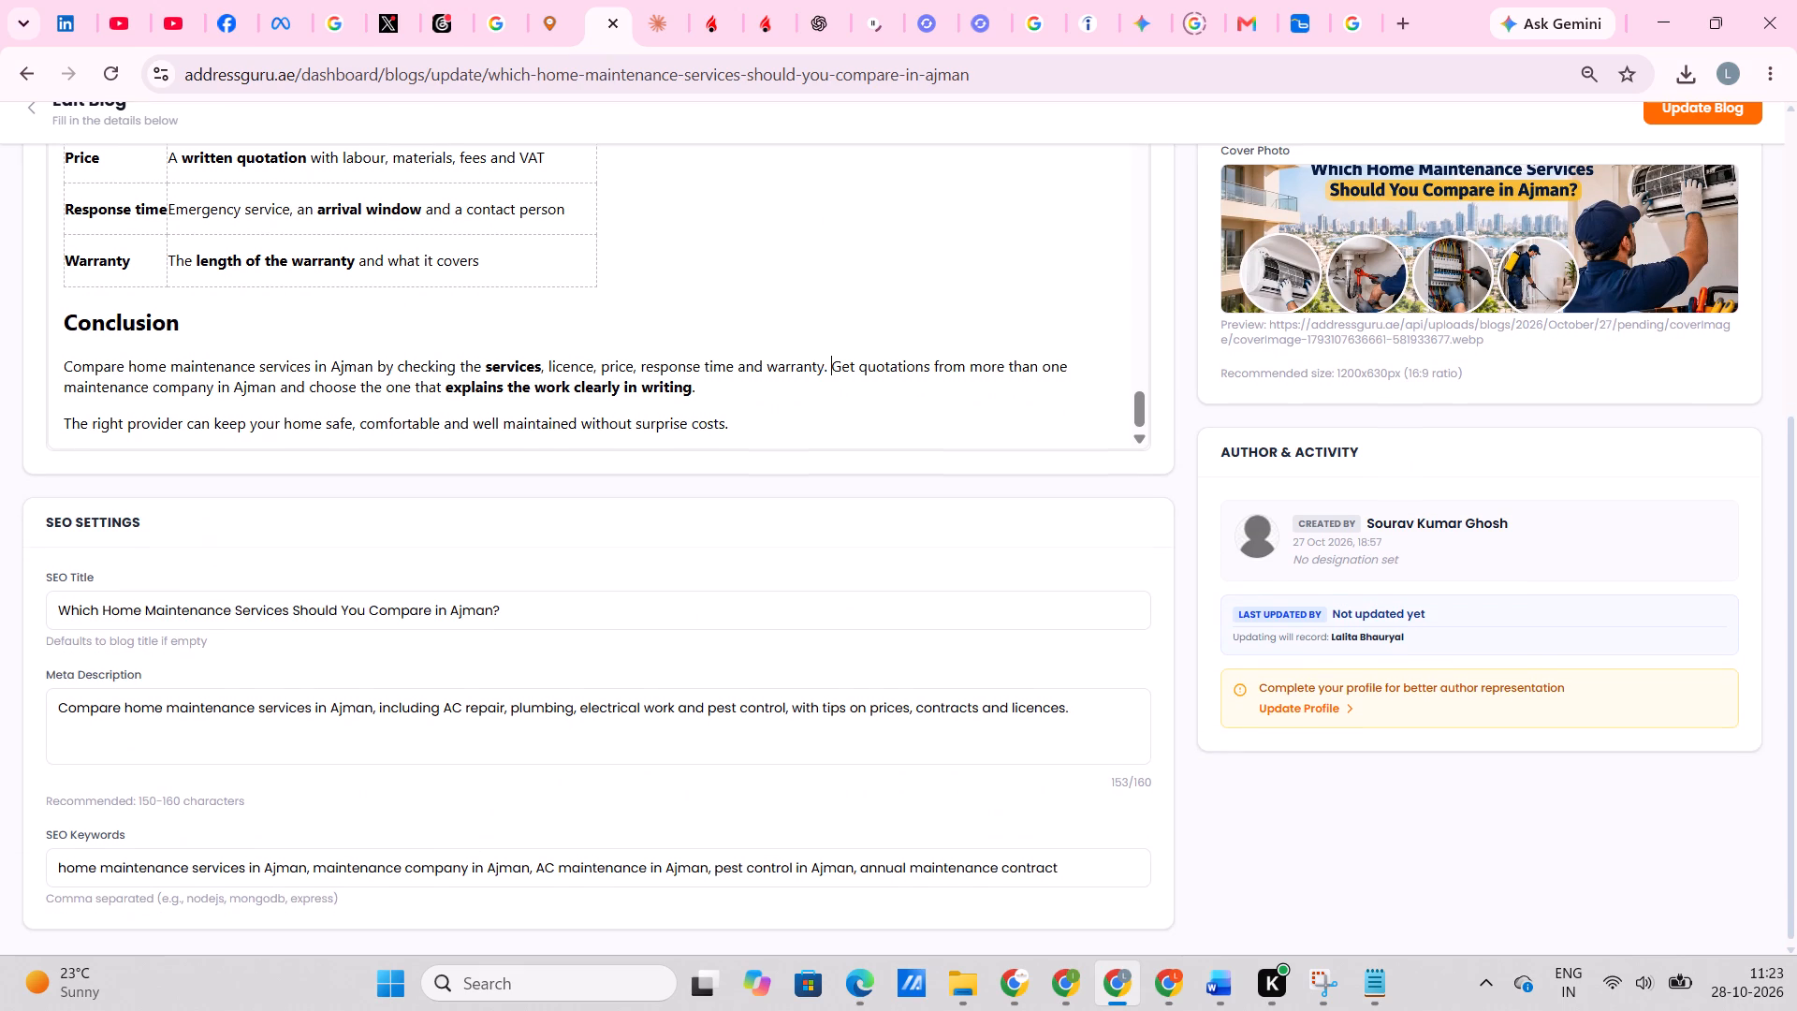
scroll(768, 696, "left", 1)
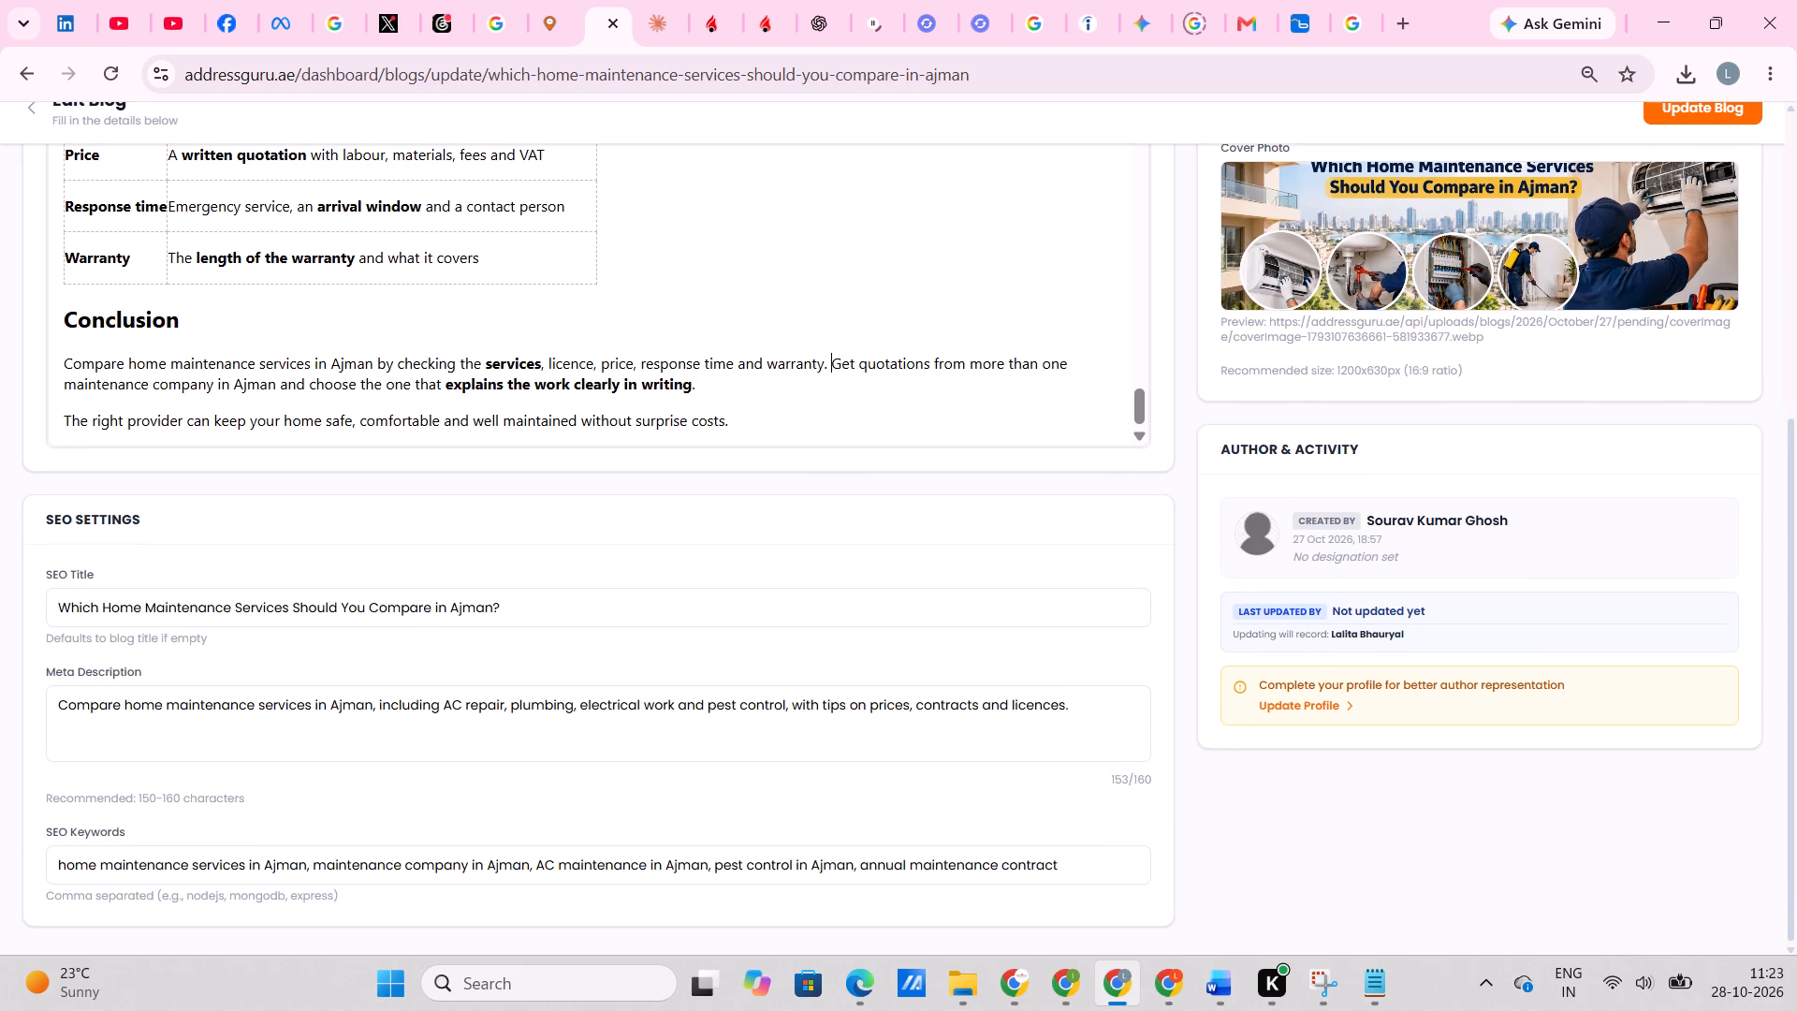
scroll(767, 697, "left", 1)
scroll(737, 685, "up", 4)
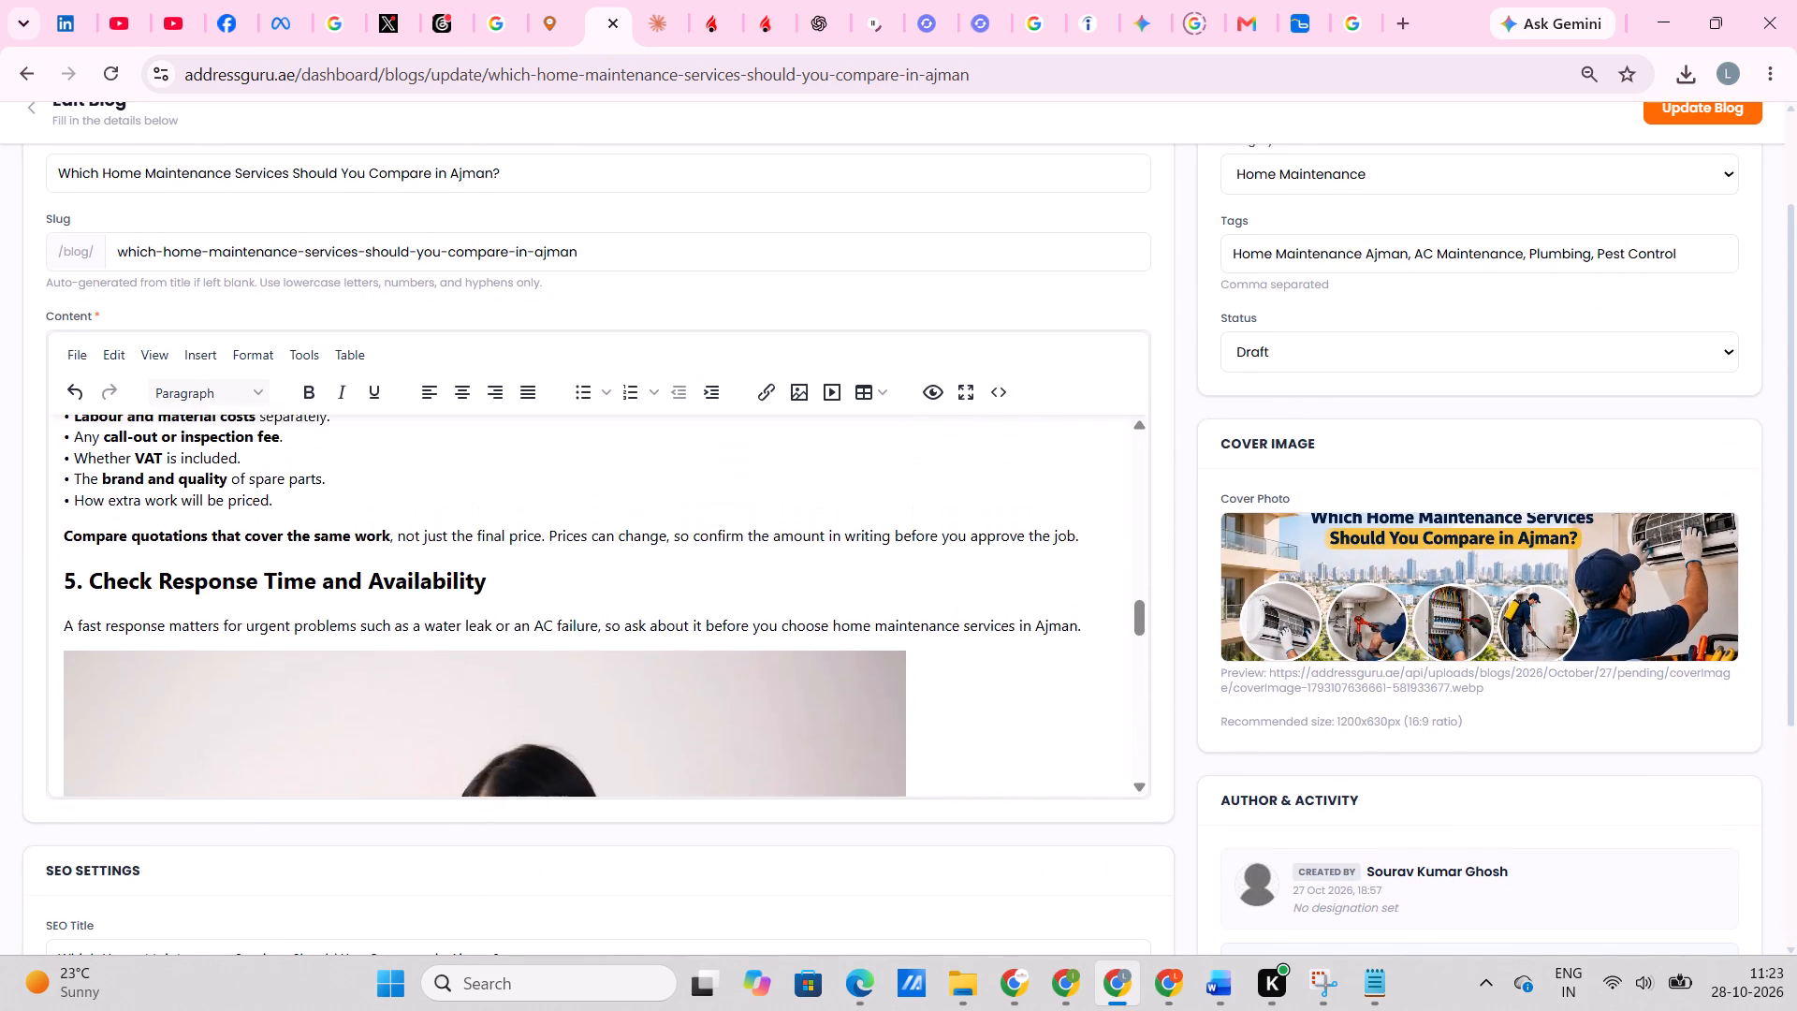
scroll(734, 680, "up", 6)
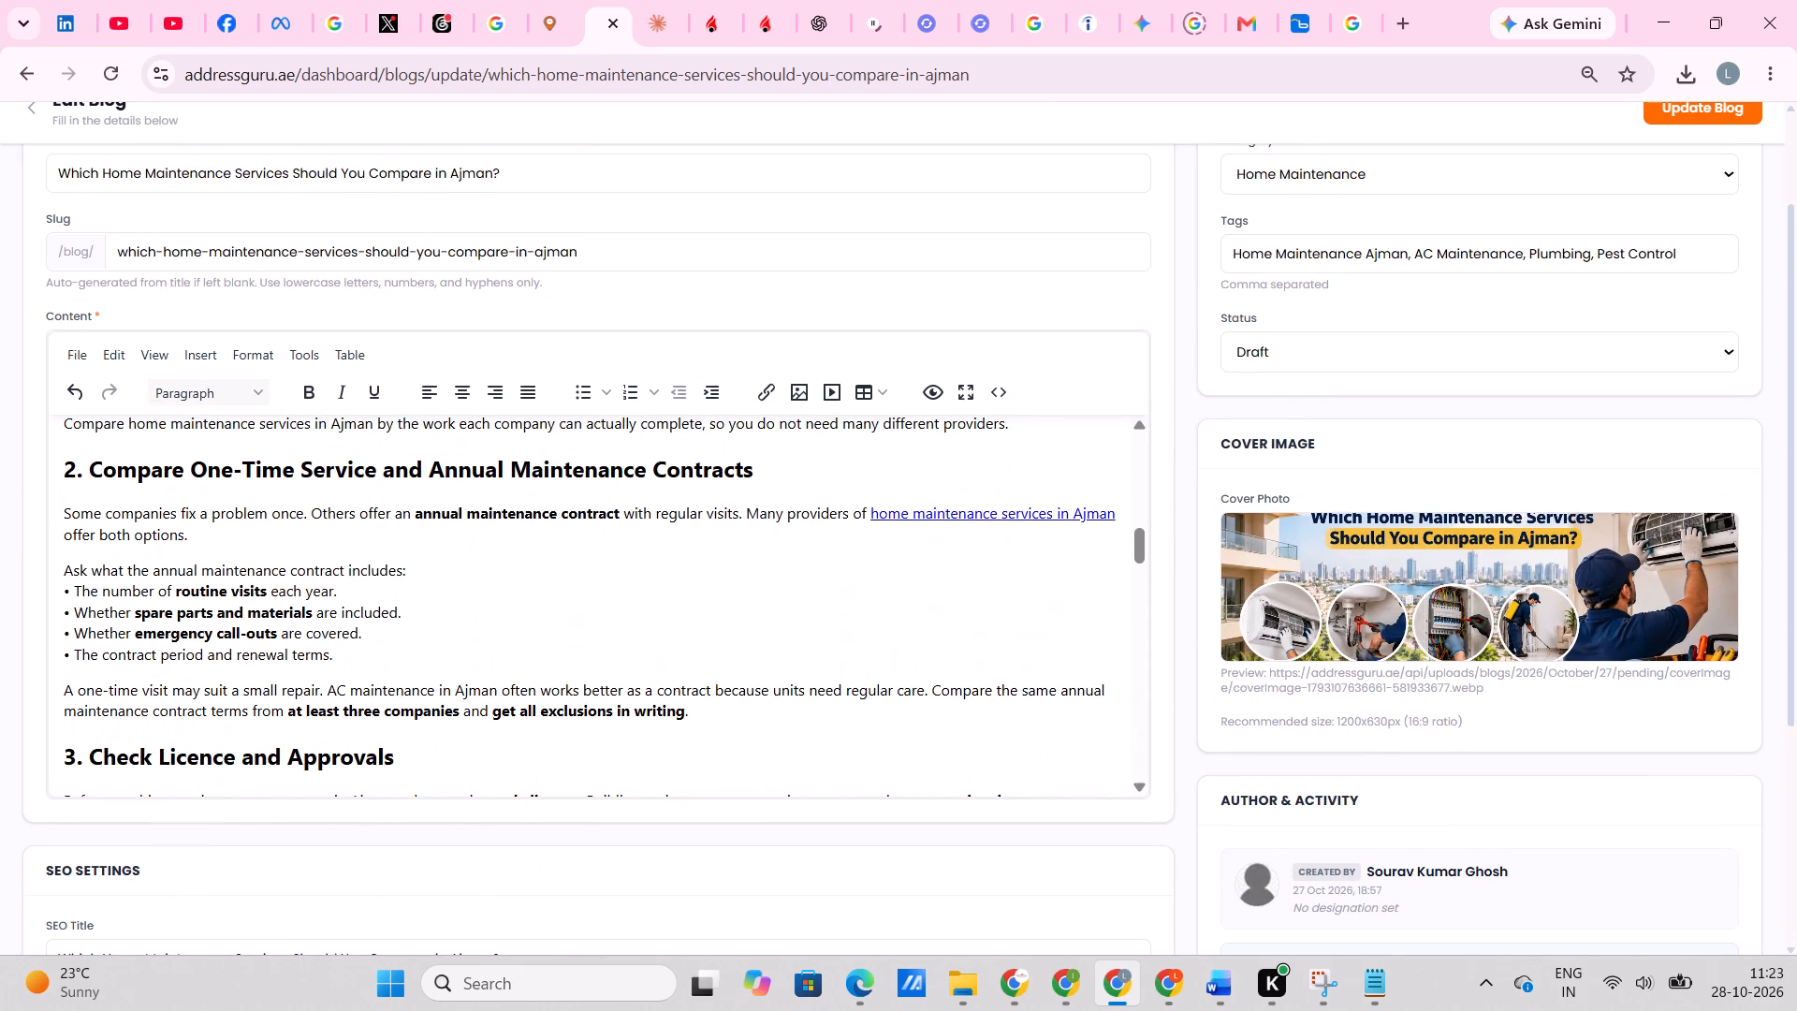
scroll(734, 680, "up", 2)
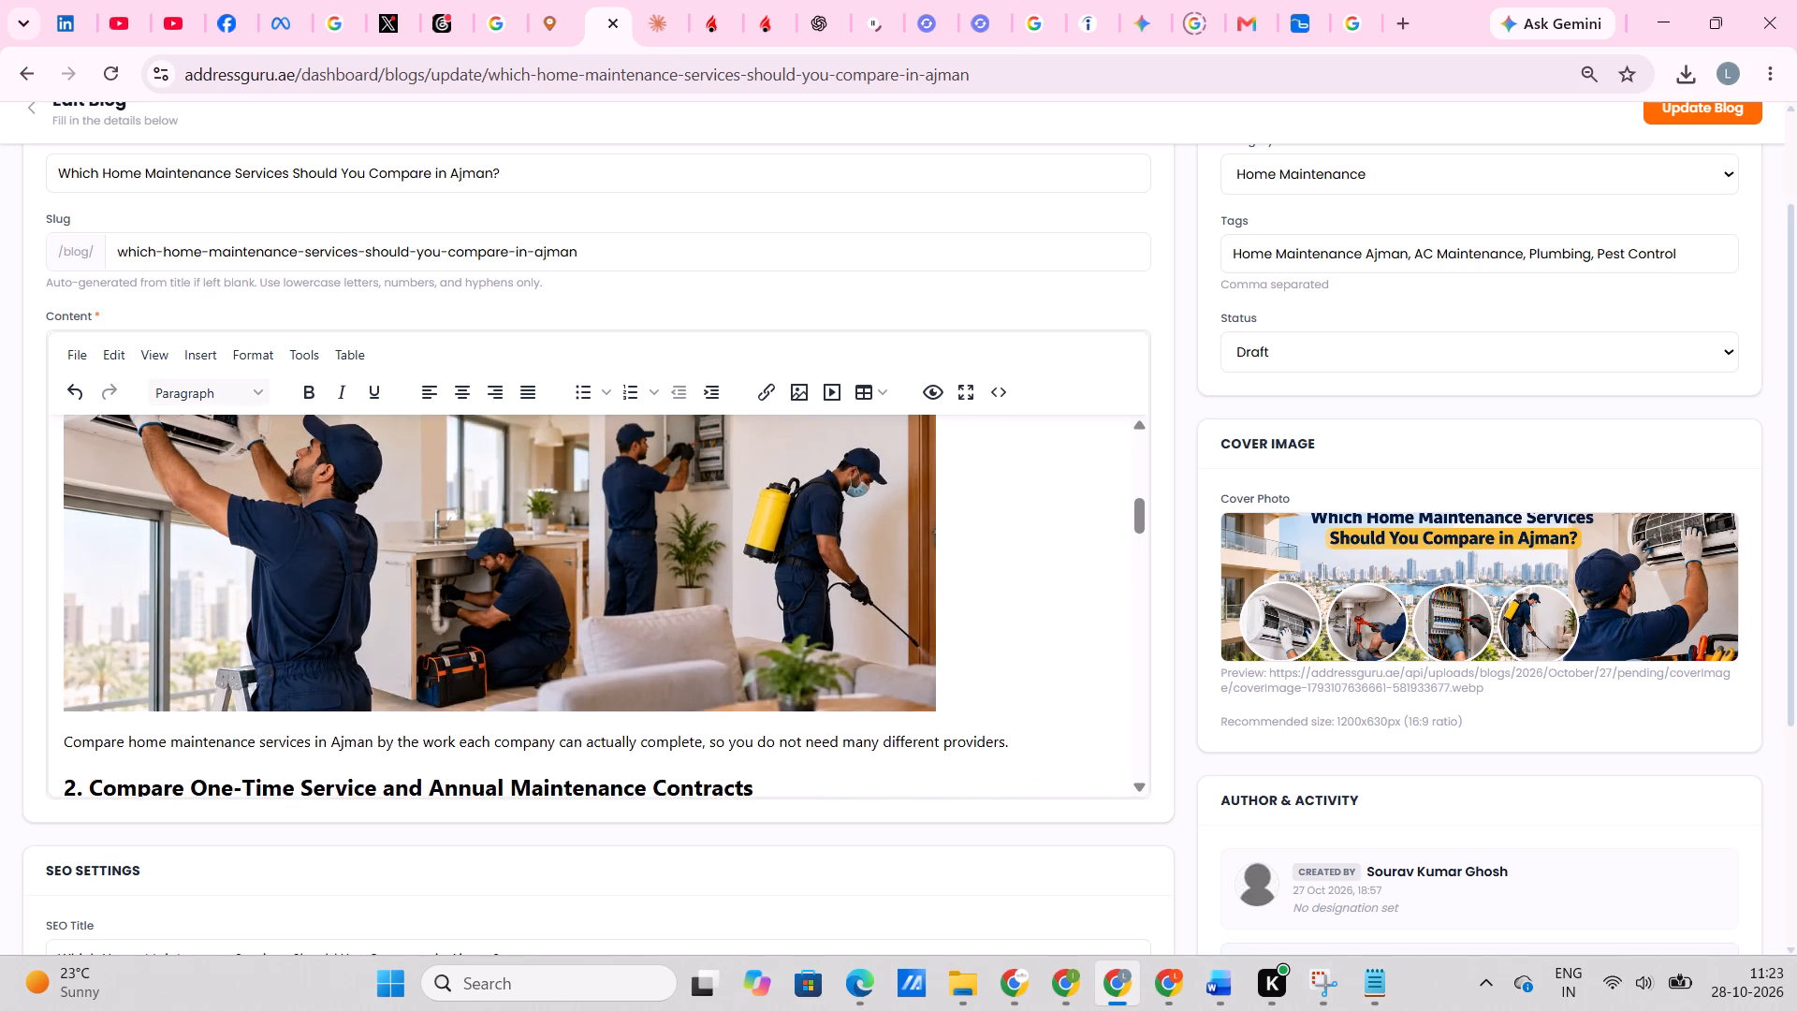
scroll(734, 680, "up", 4)
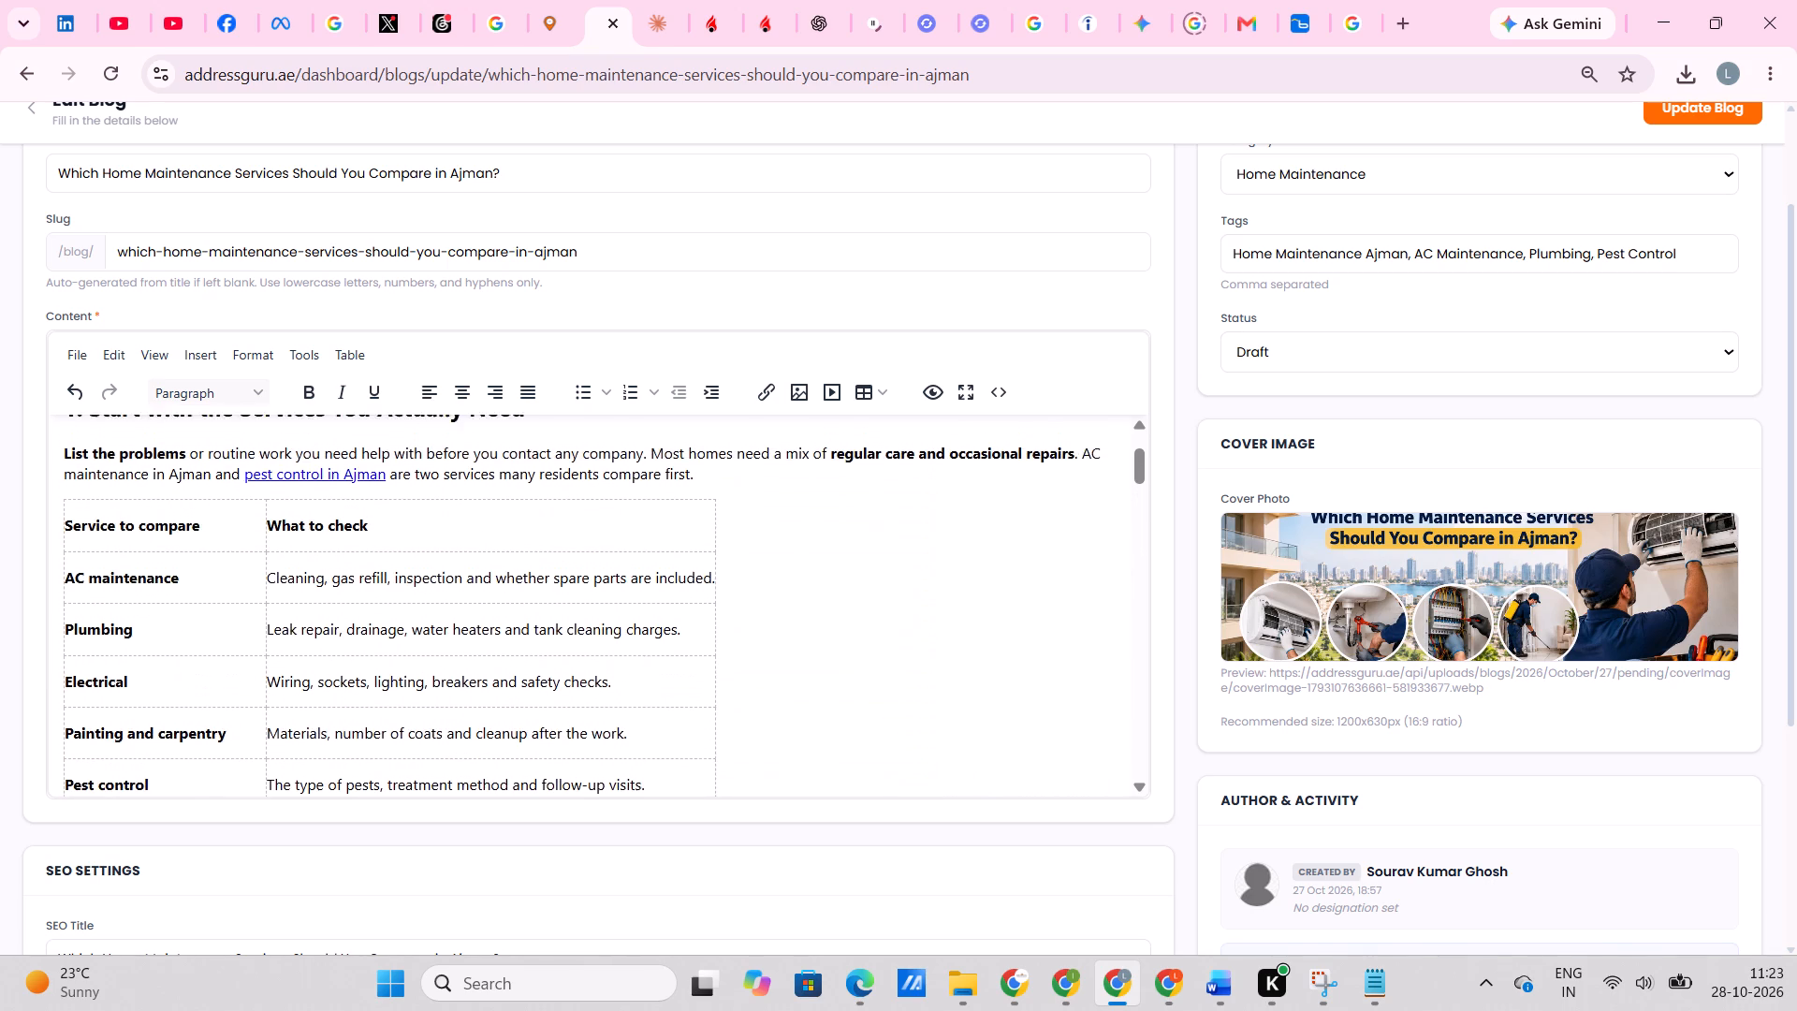
scroll(734, 680, "up", 2)
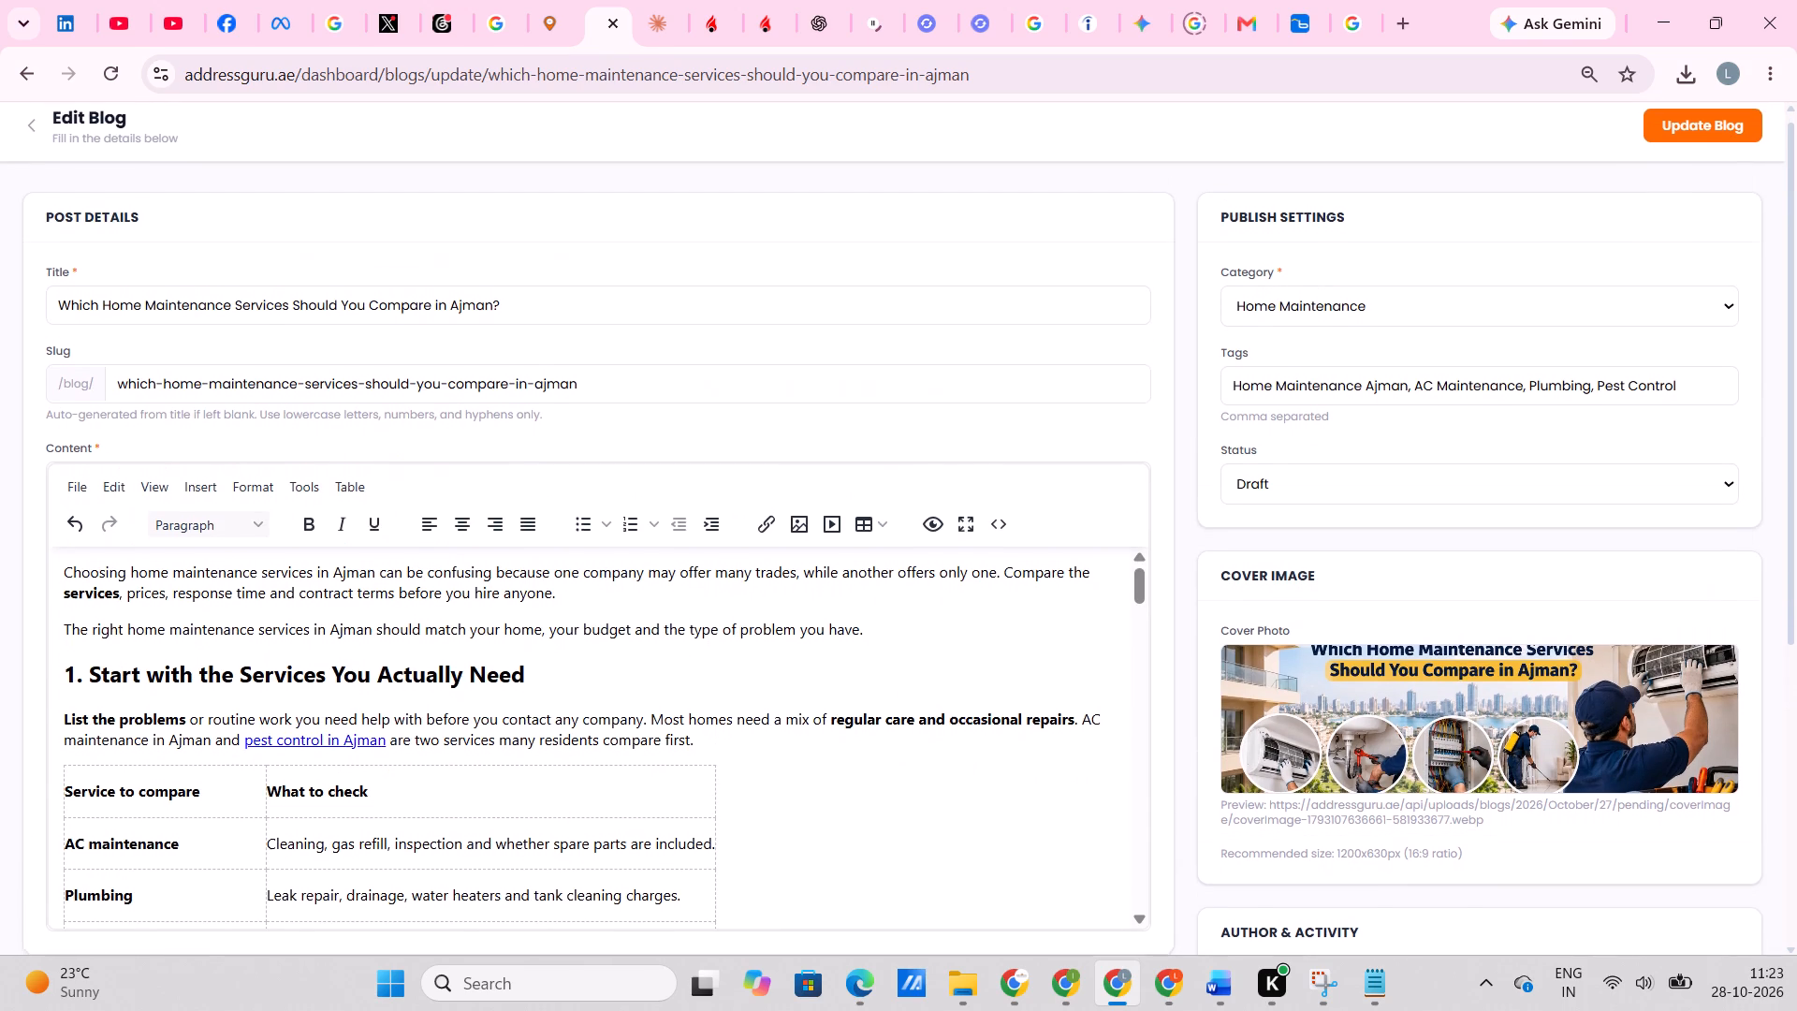
Skim the draft's content from the introduction down to section 6, checking its headings, bullet lists and bold text.
scroll(734, 680, "down", 6)
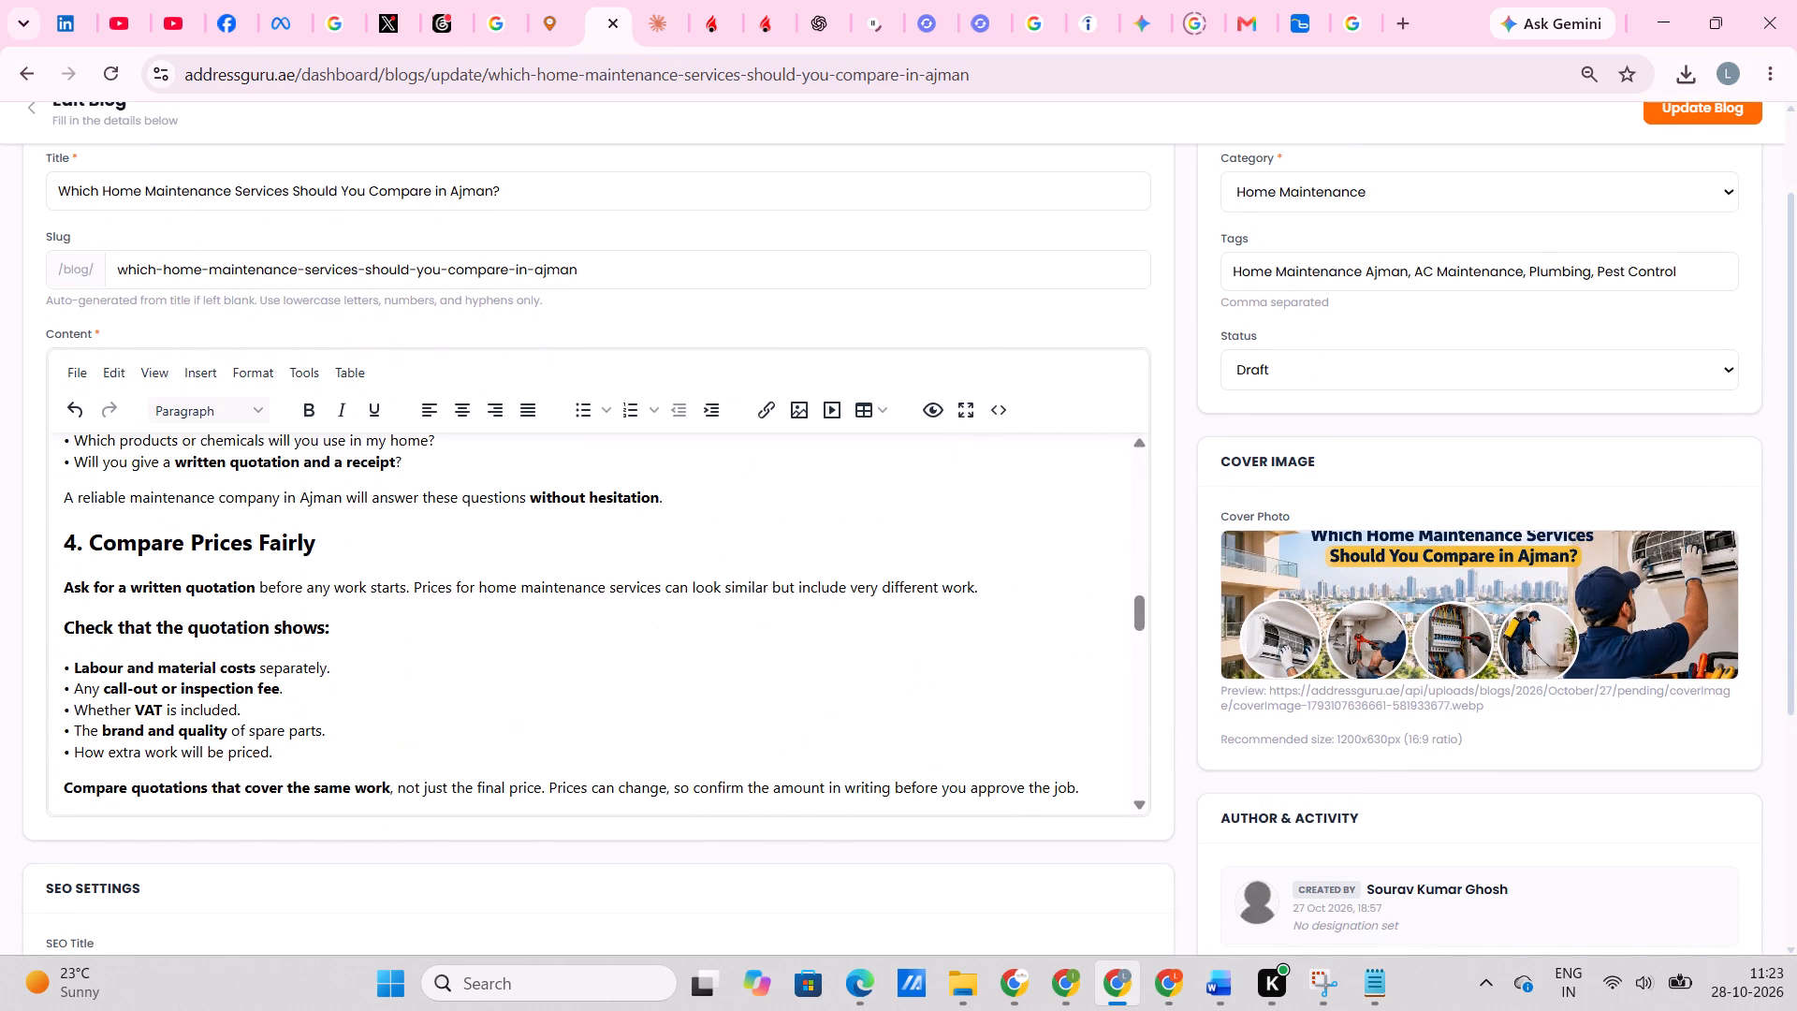
scroll(734, 680, "down", 2)
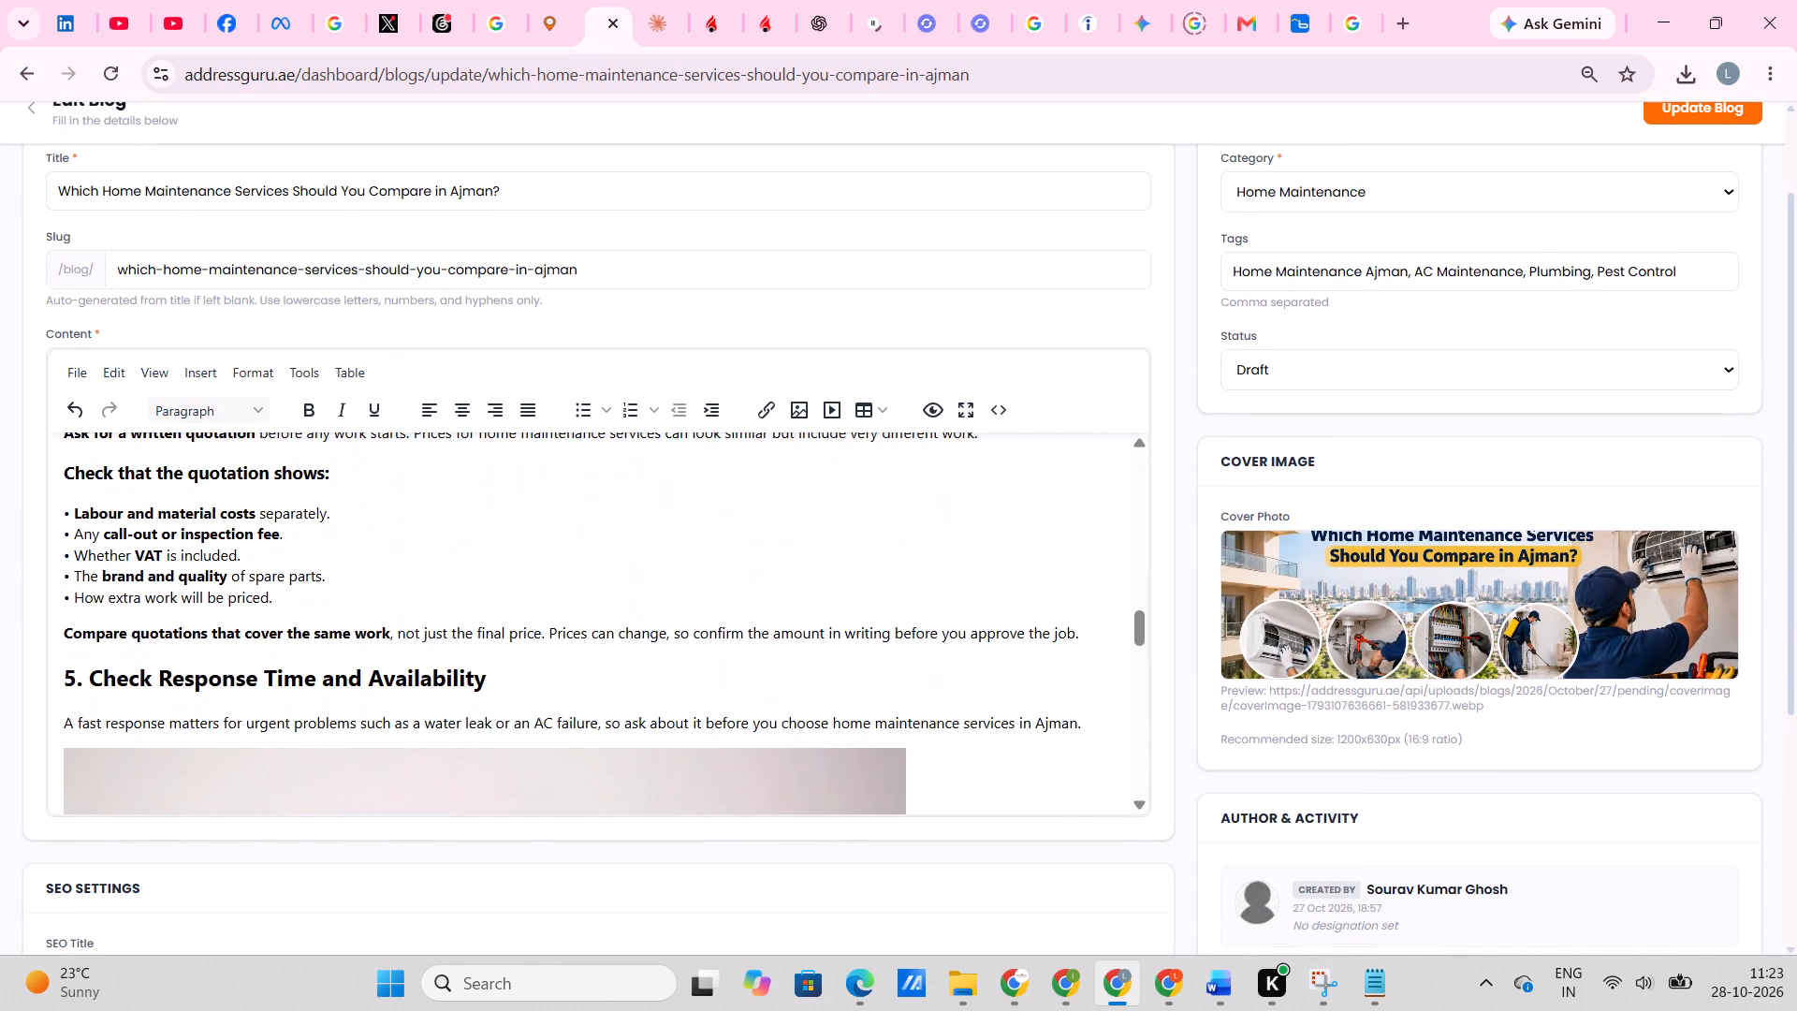
scroll(734, 680, "down", 2)
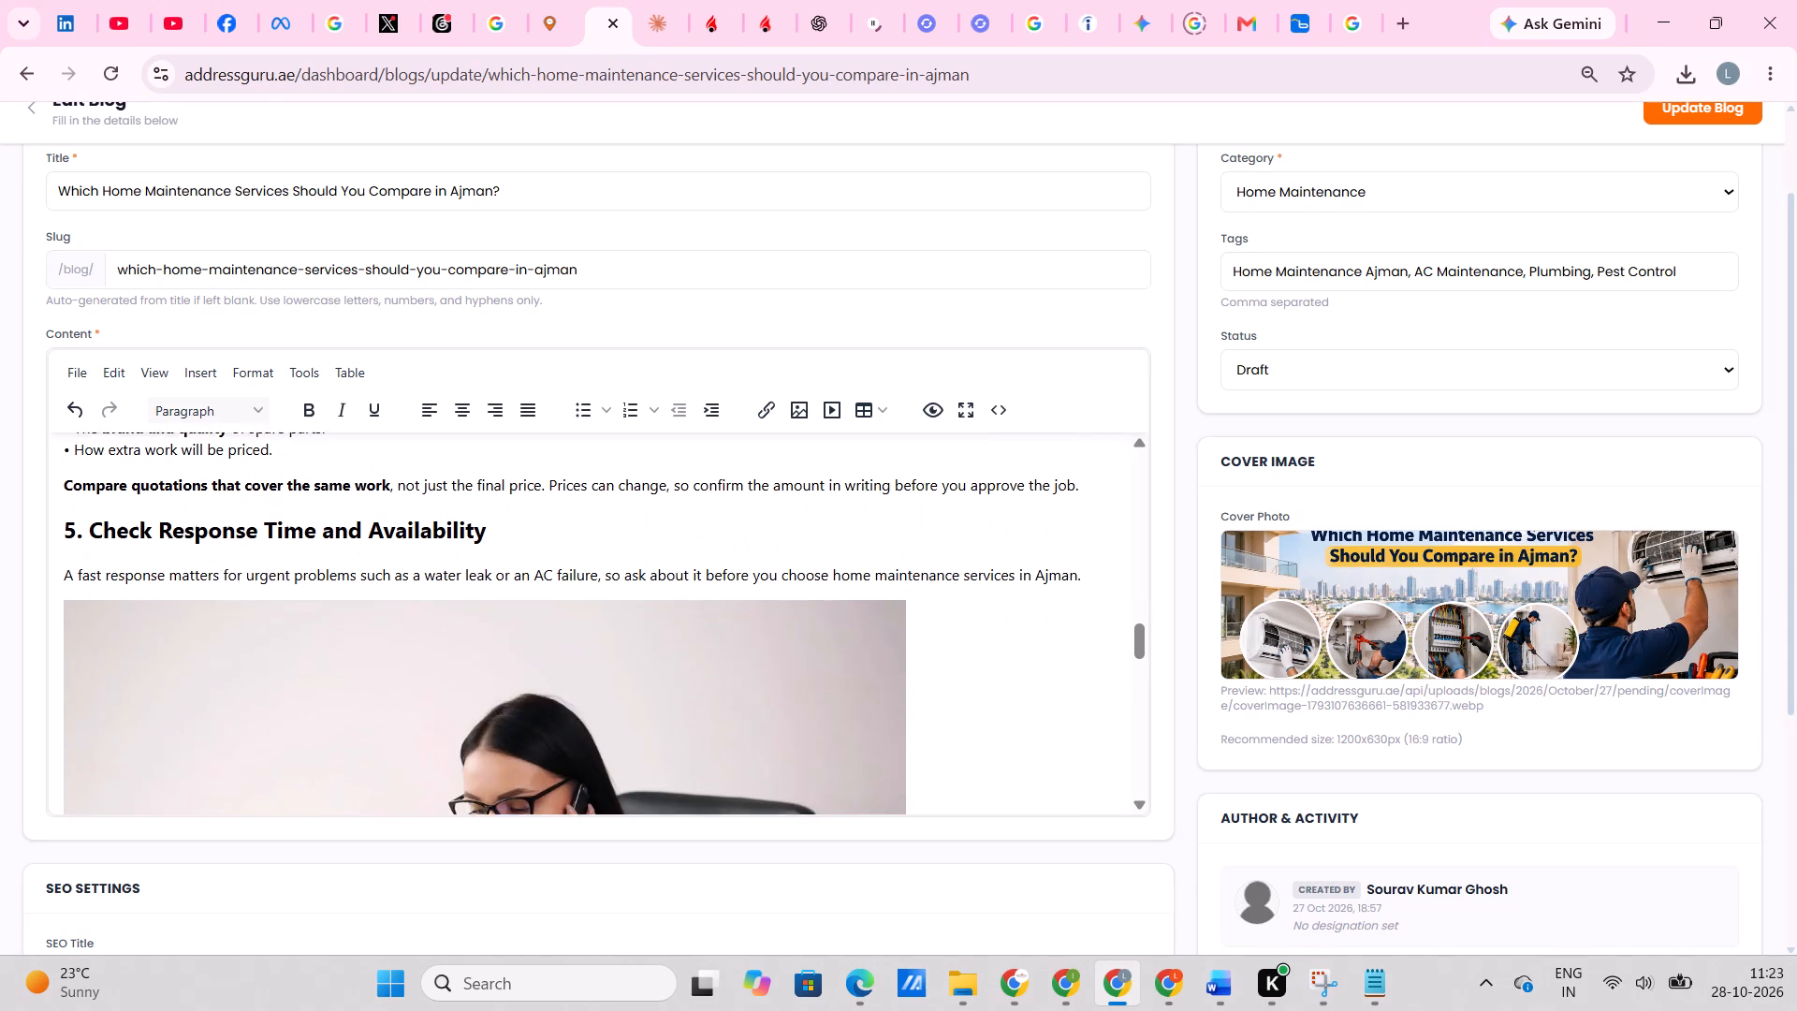
scroll(734, 680, "down", 2)
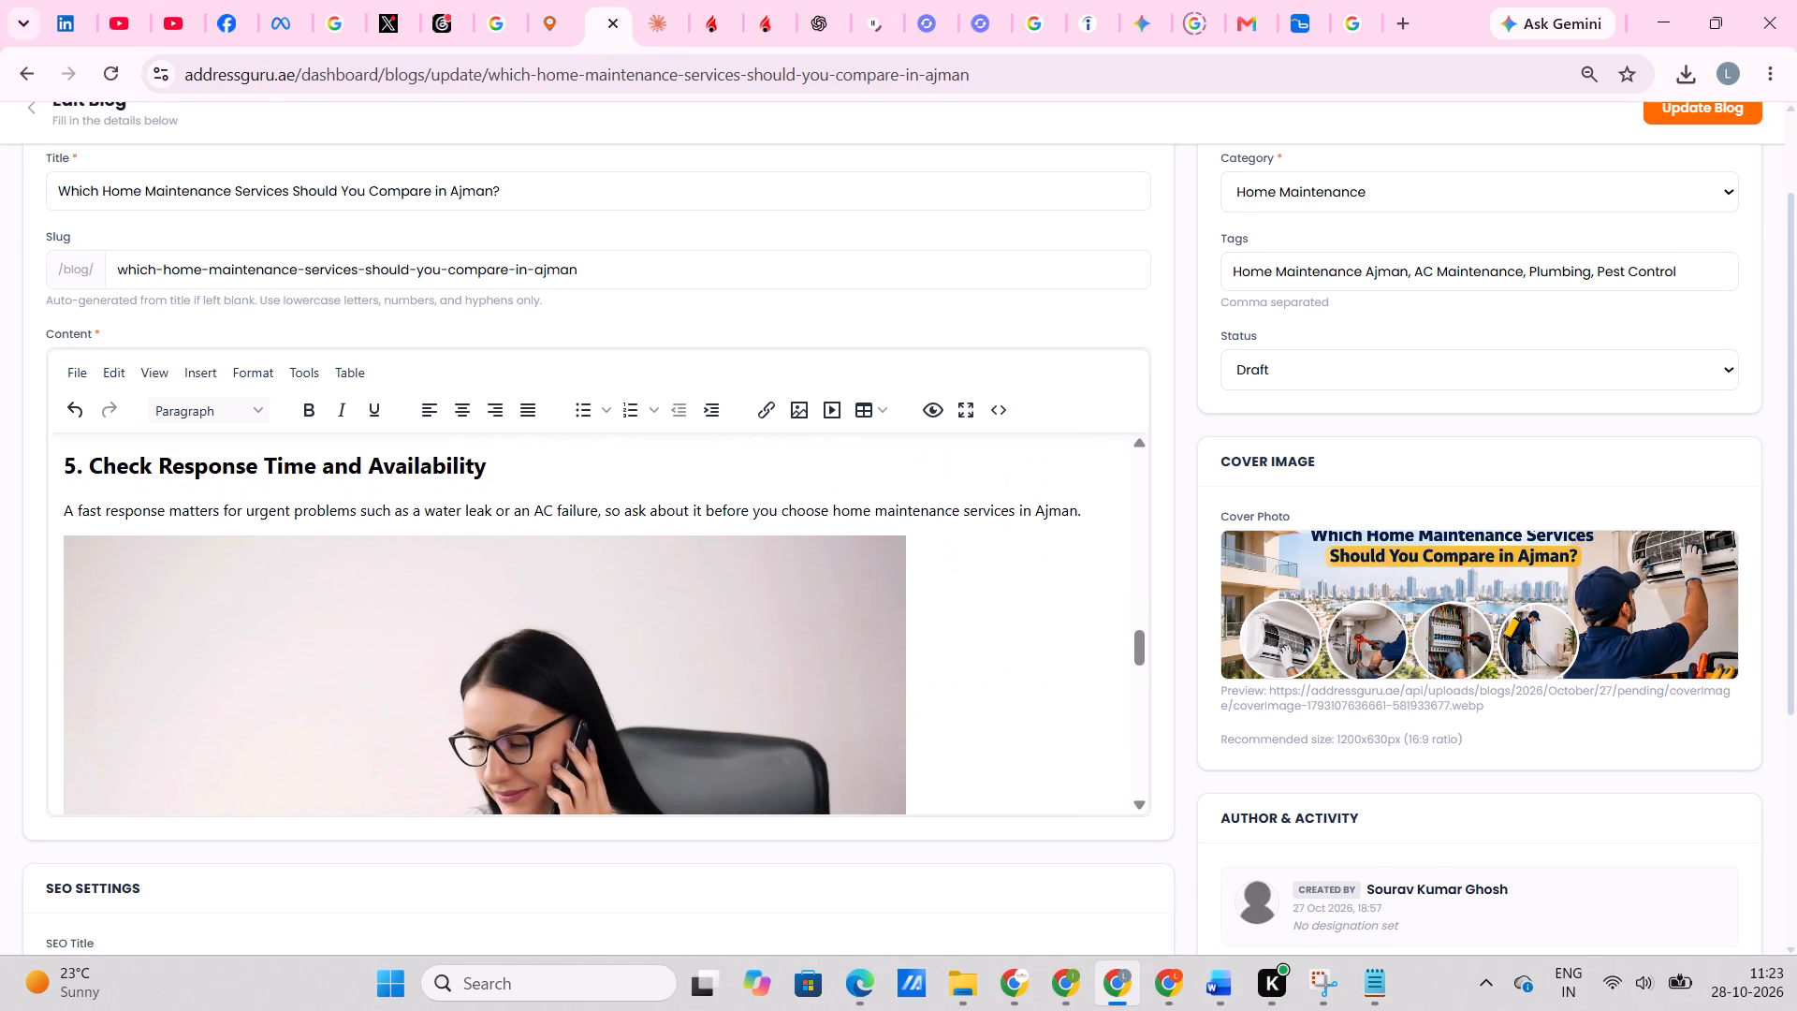
scroll(732, 680, "down", 3)
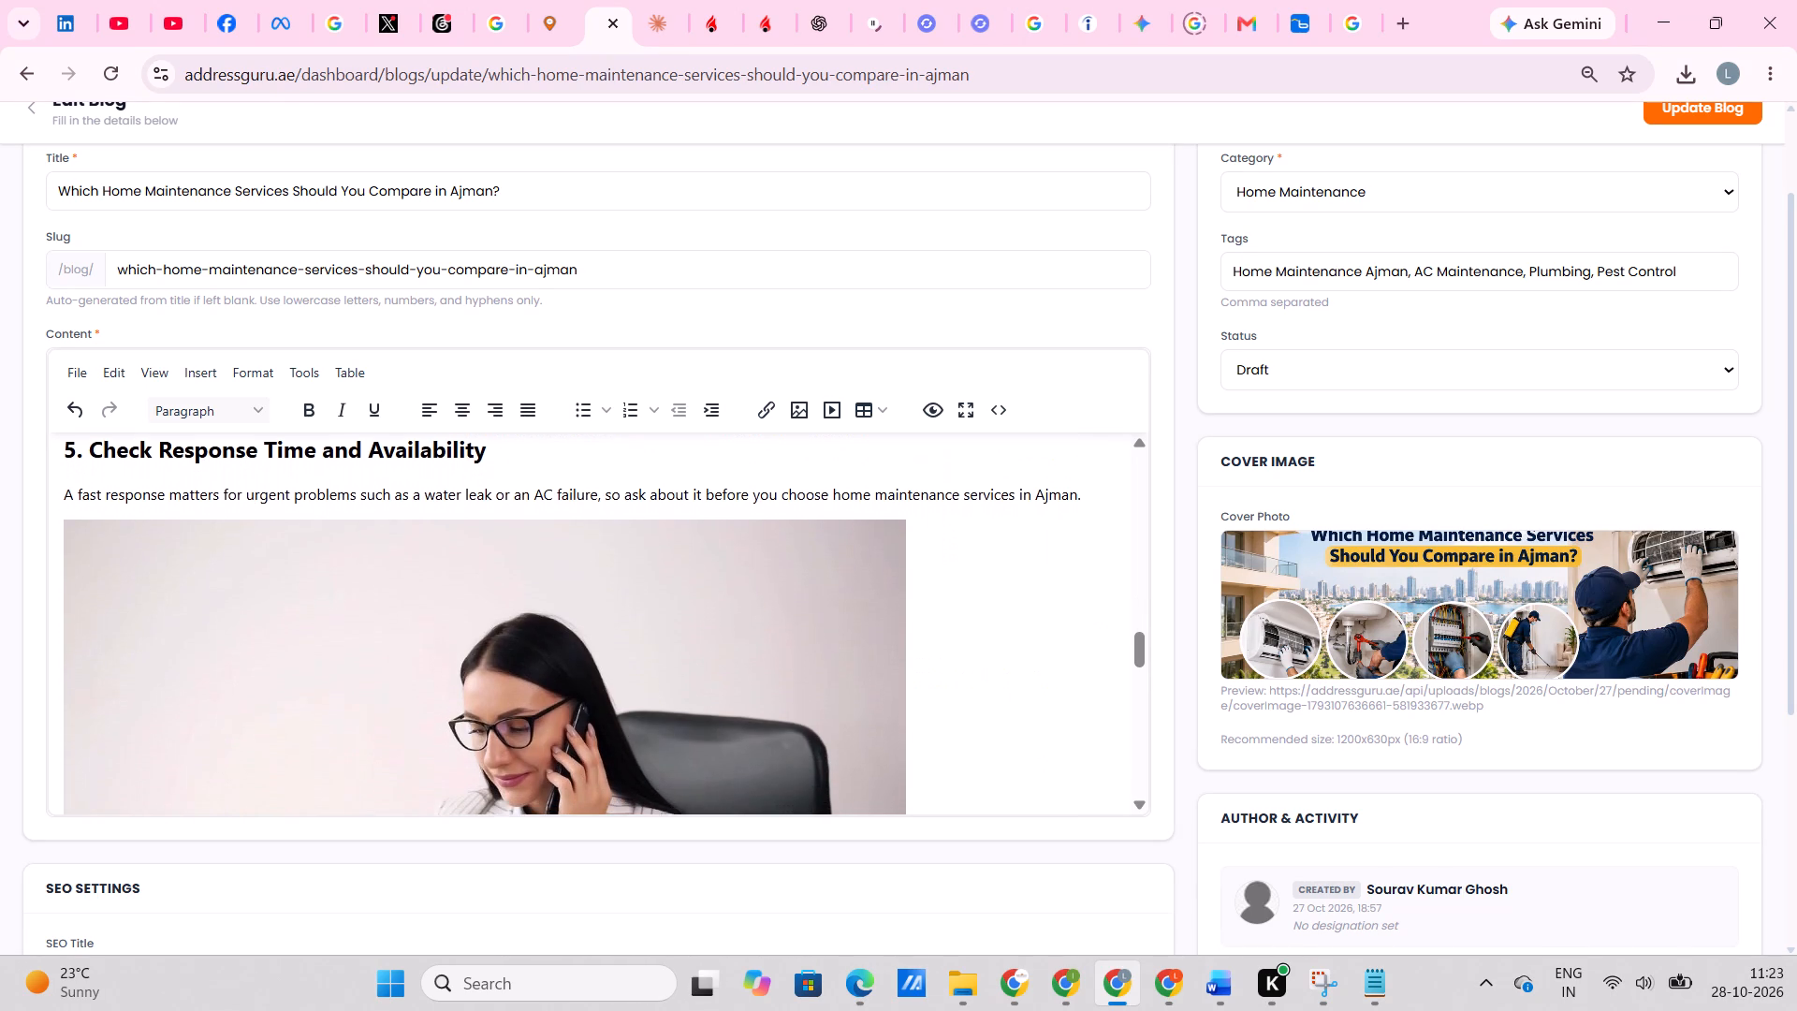
scroll(732, 680, "down", 3)
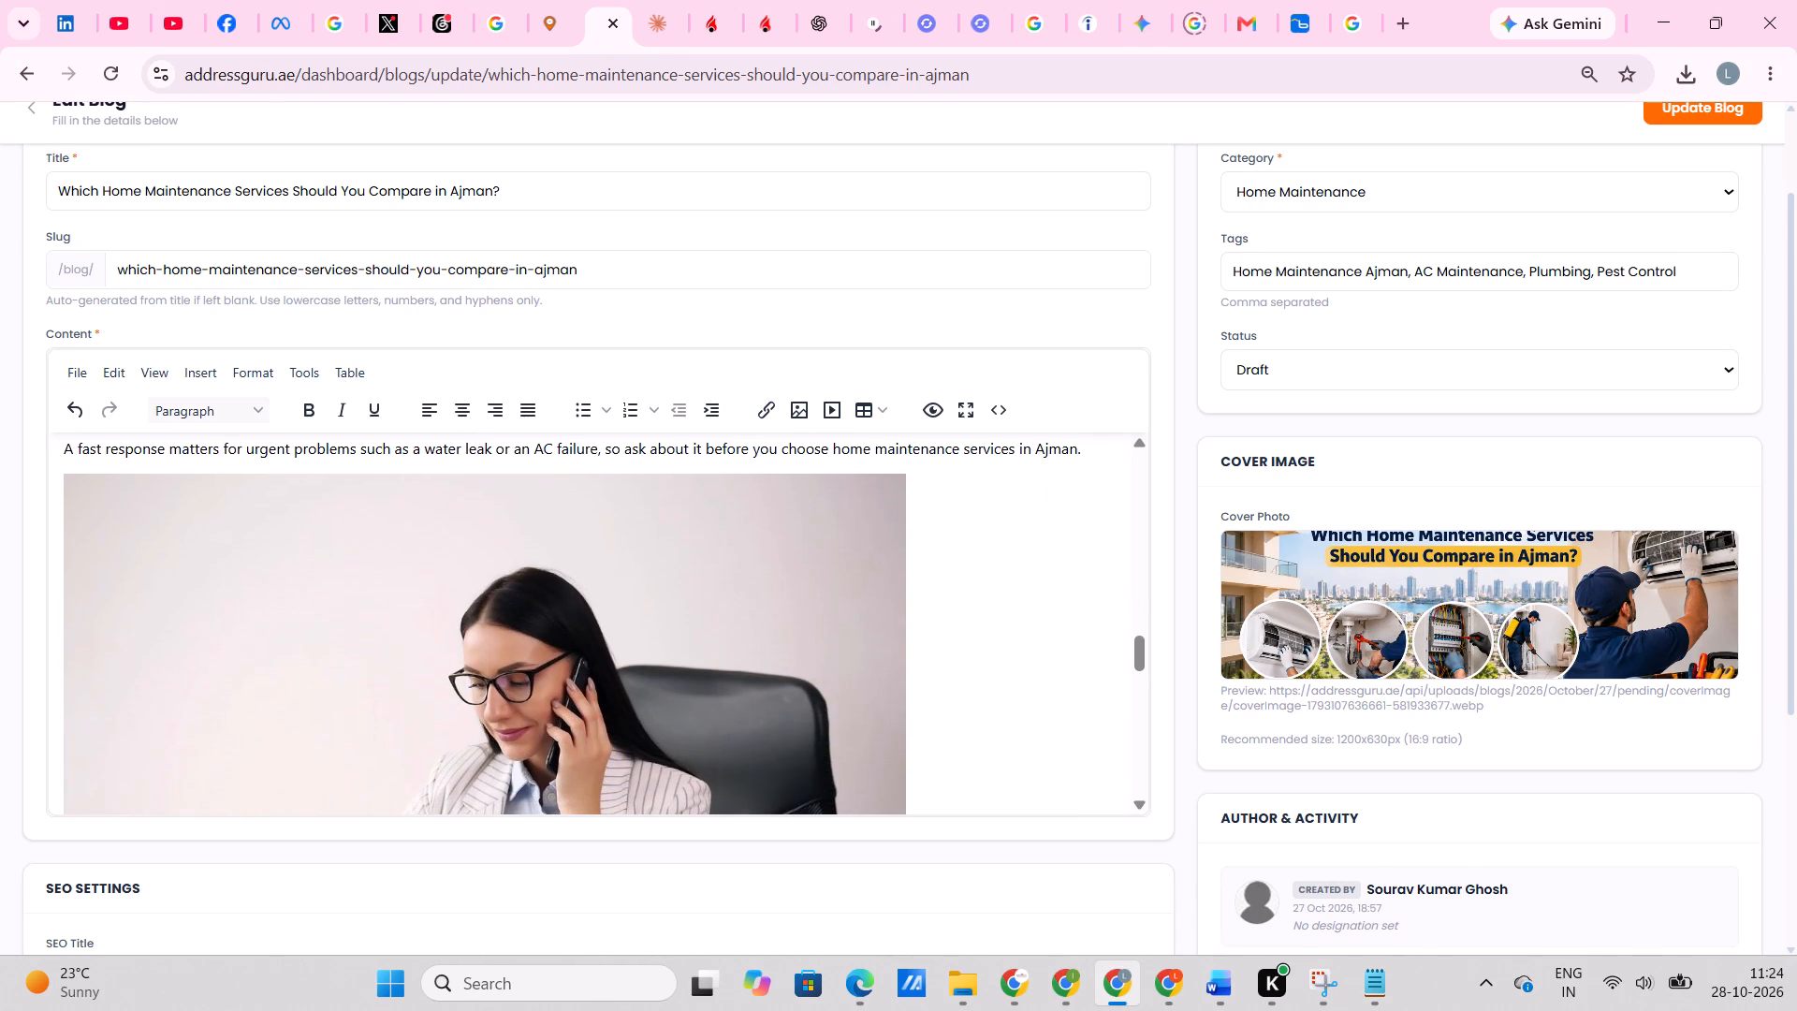
scroll(732, 680, "down", 3)
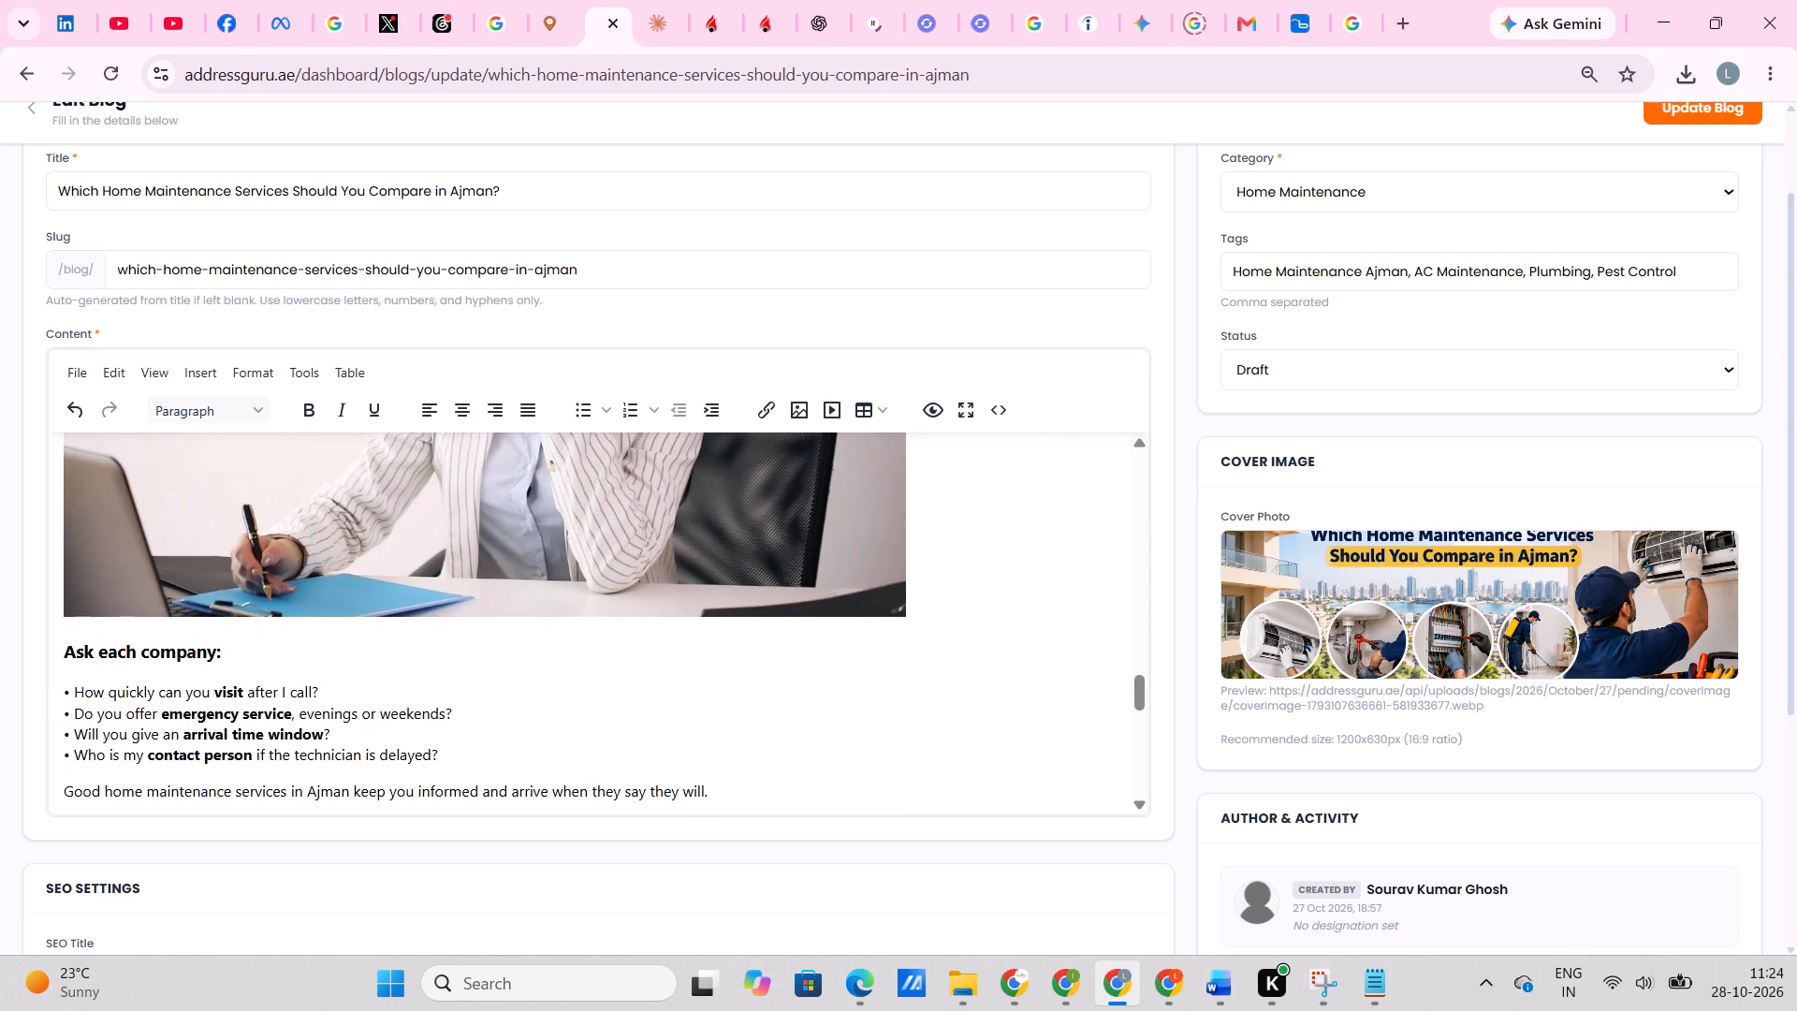
scroll(729, 680, "down", 2)
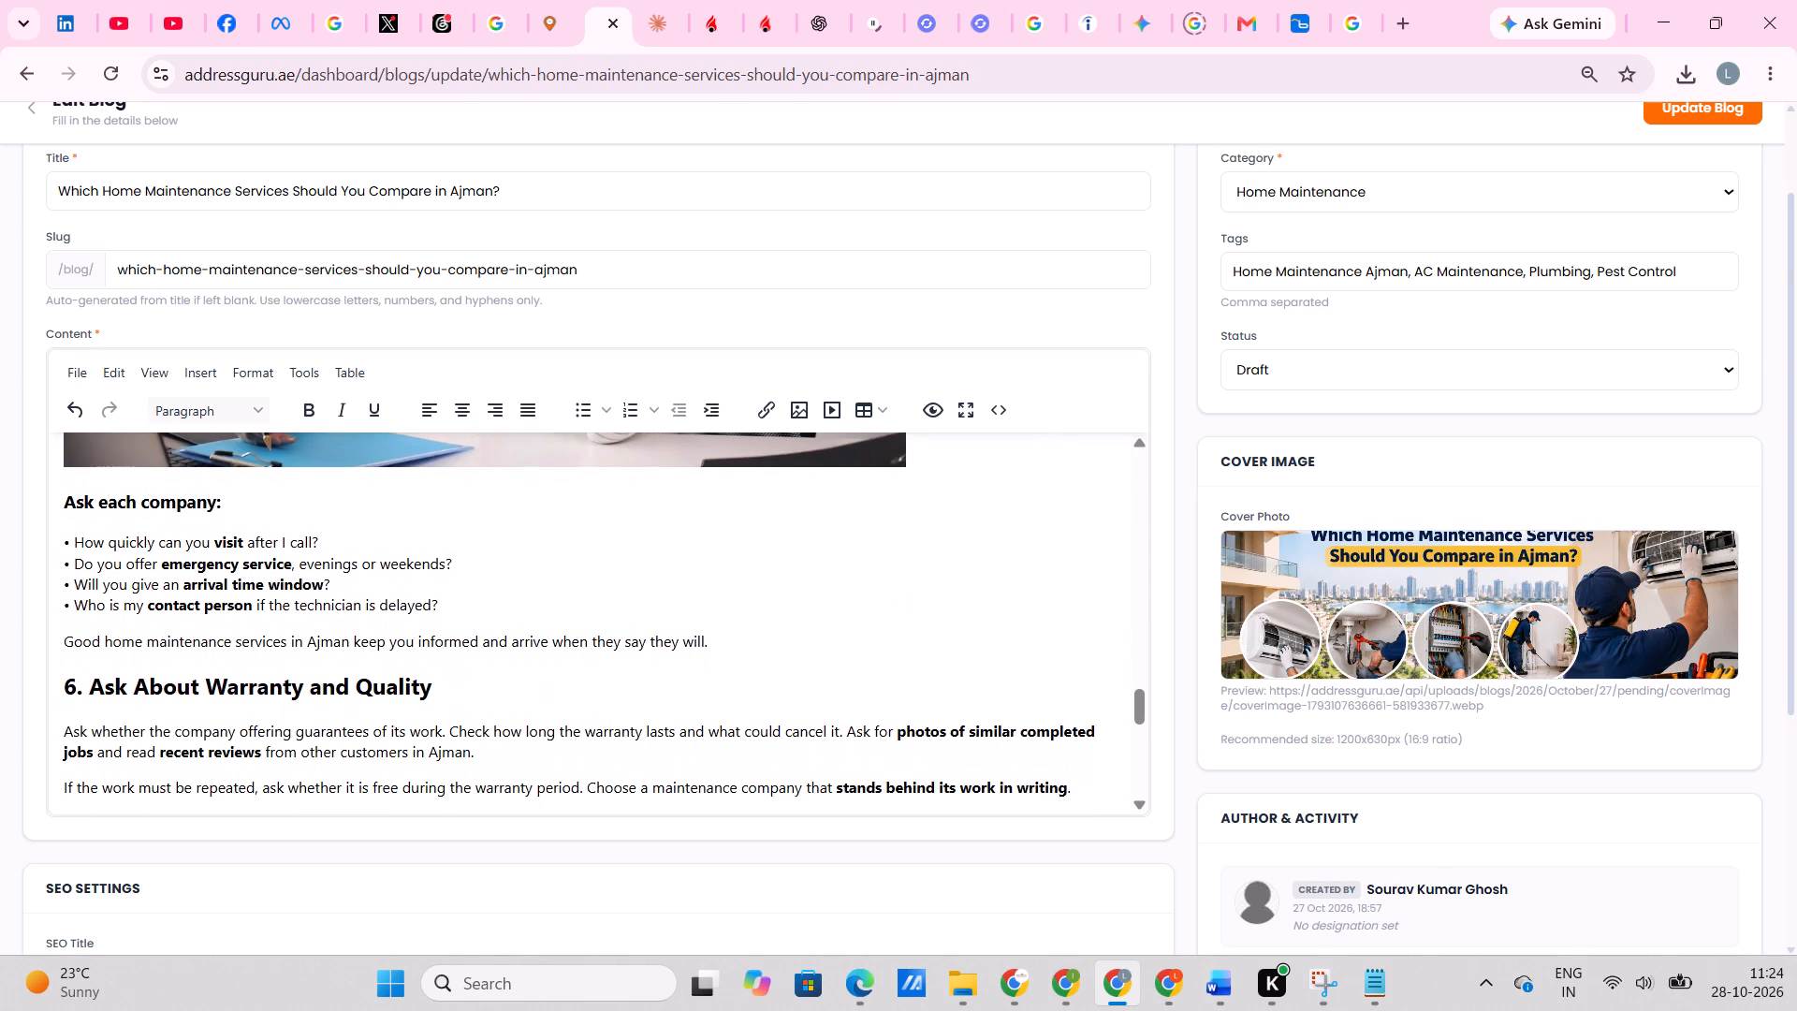
Search the draft page for "ac " and select "AC maintenance in Ajman" in the last paragraph of section 2.
key("ctrl+f")
key("a")
key("c")
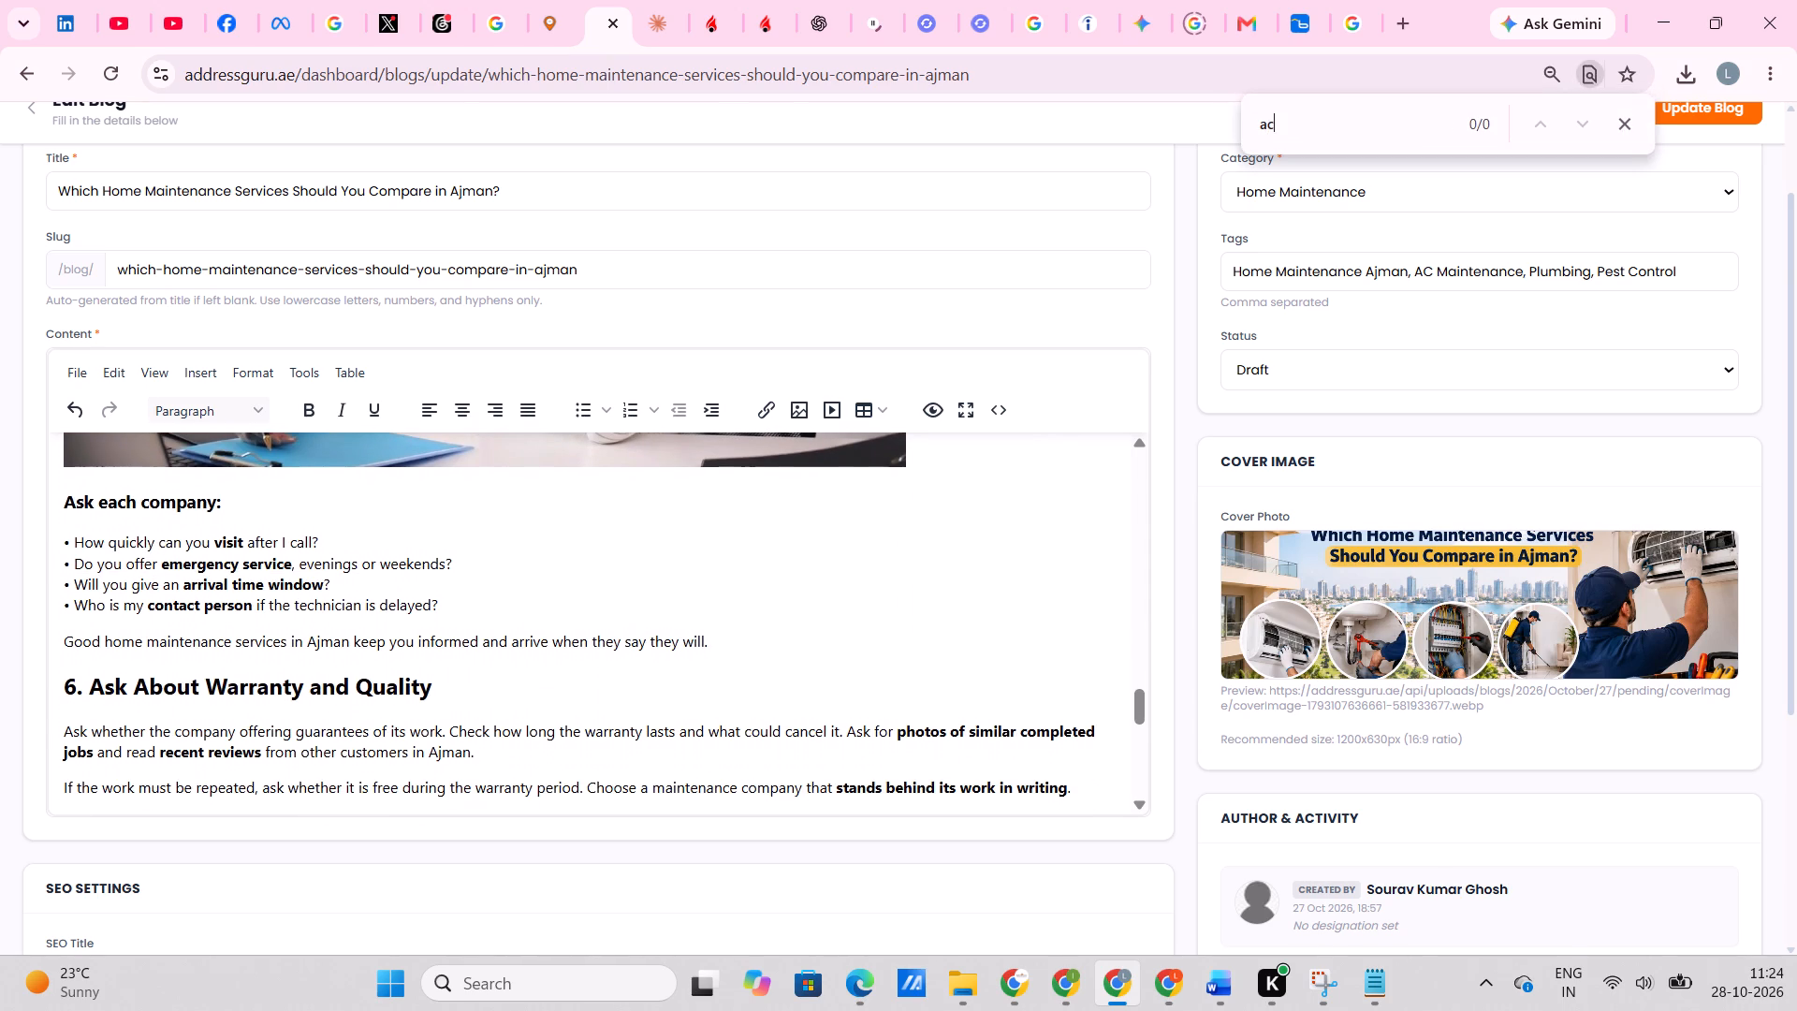
key("space")
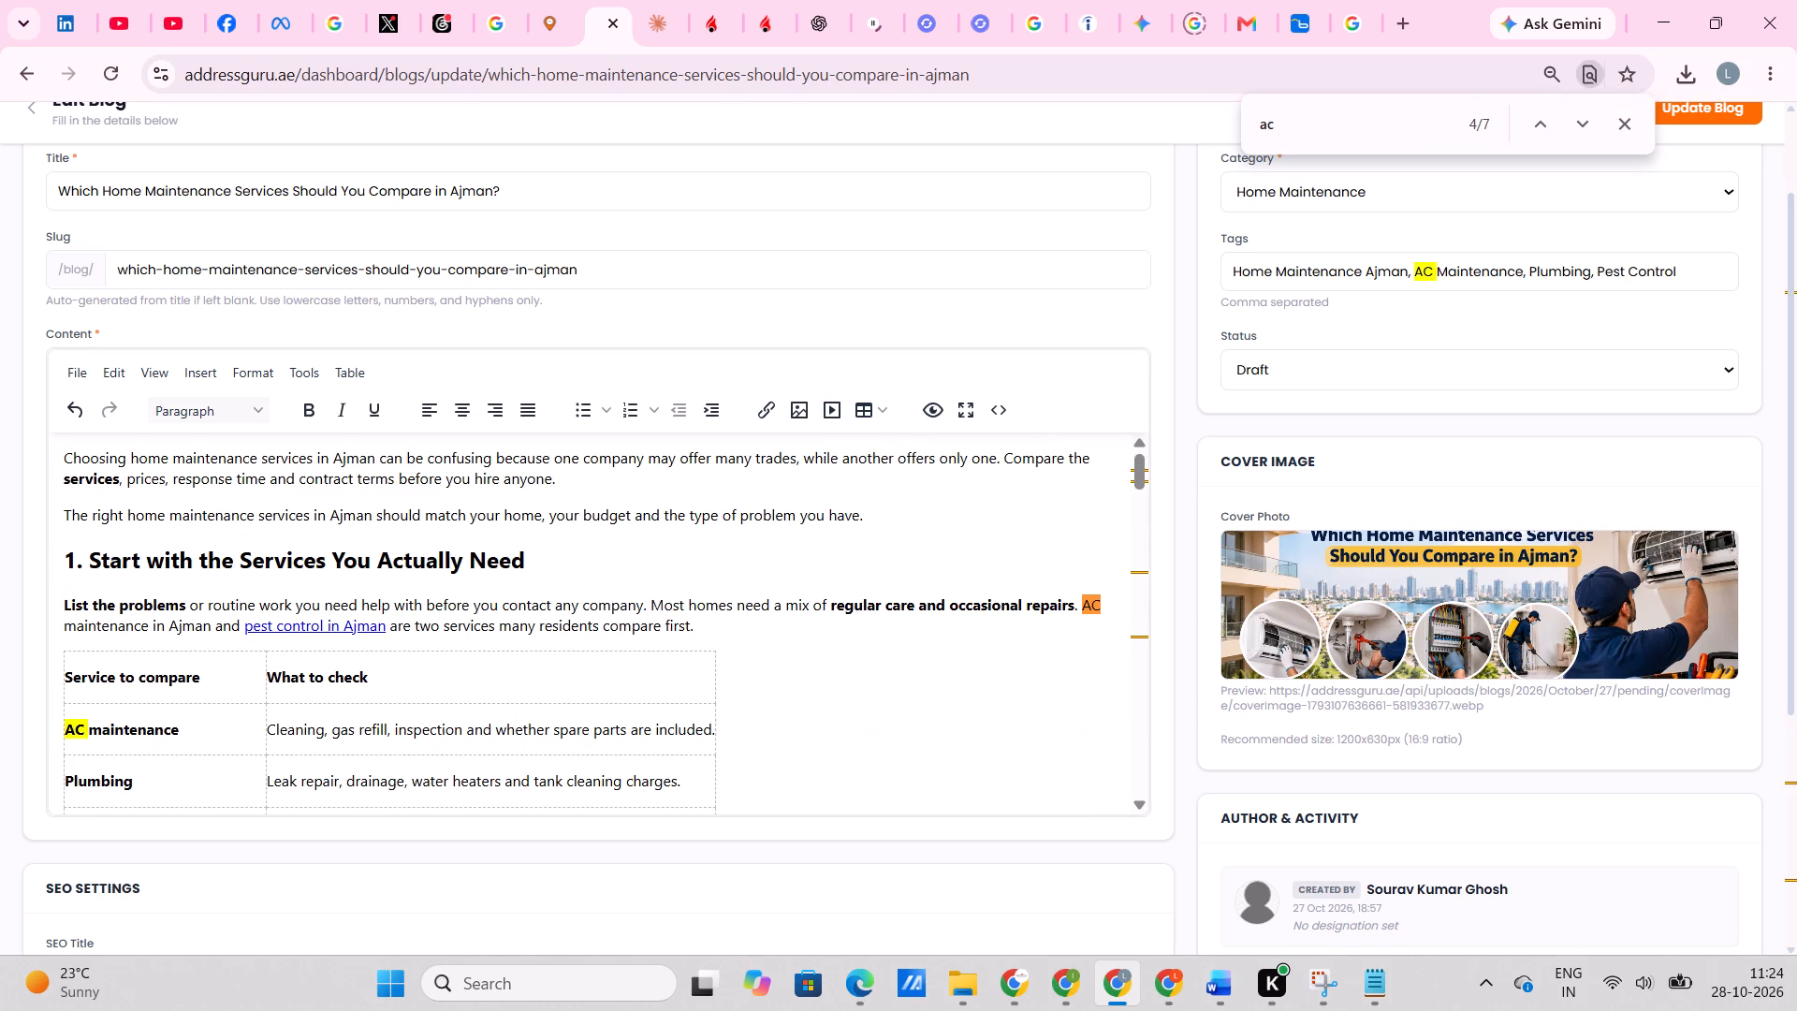
left_click(1582, 125)
left_click(1582, 125)
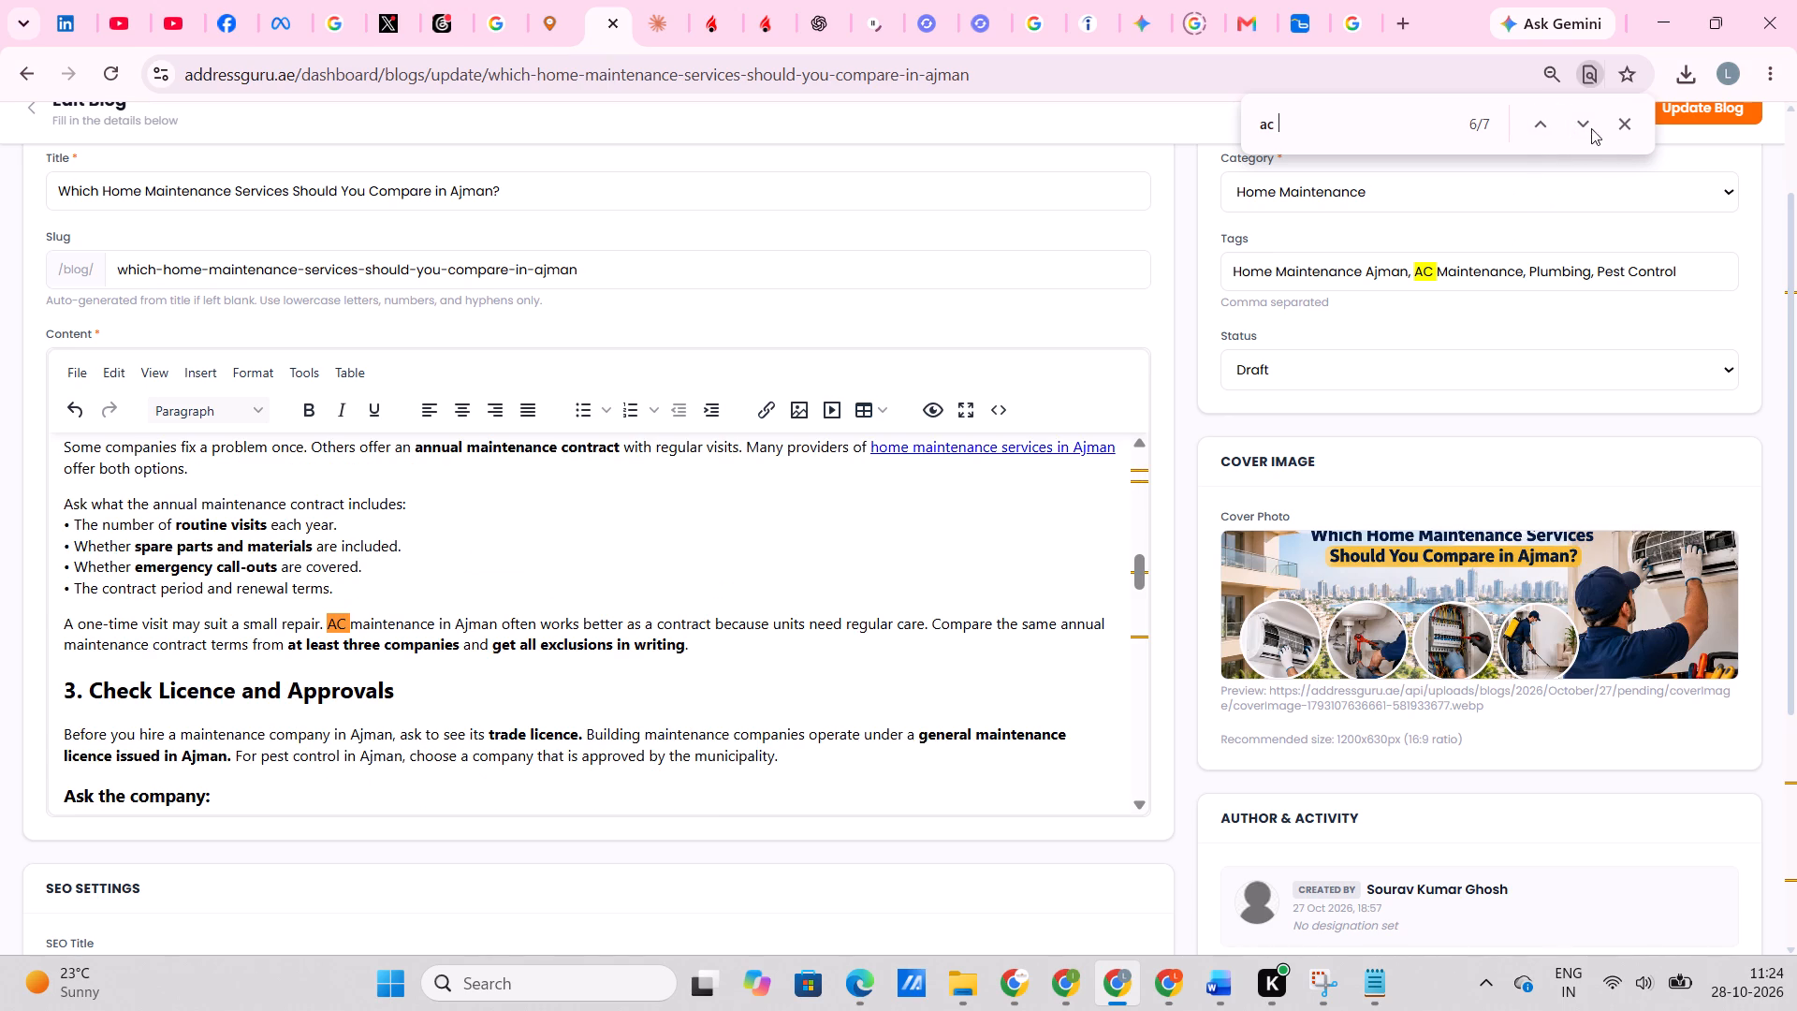
left_click(1580, 125)
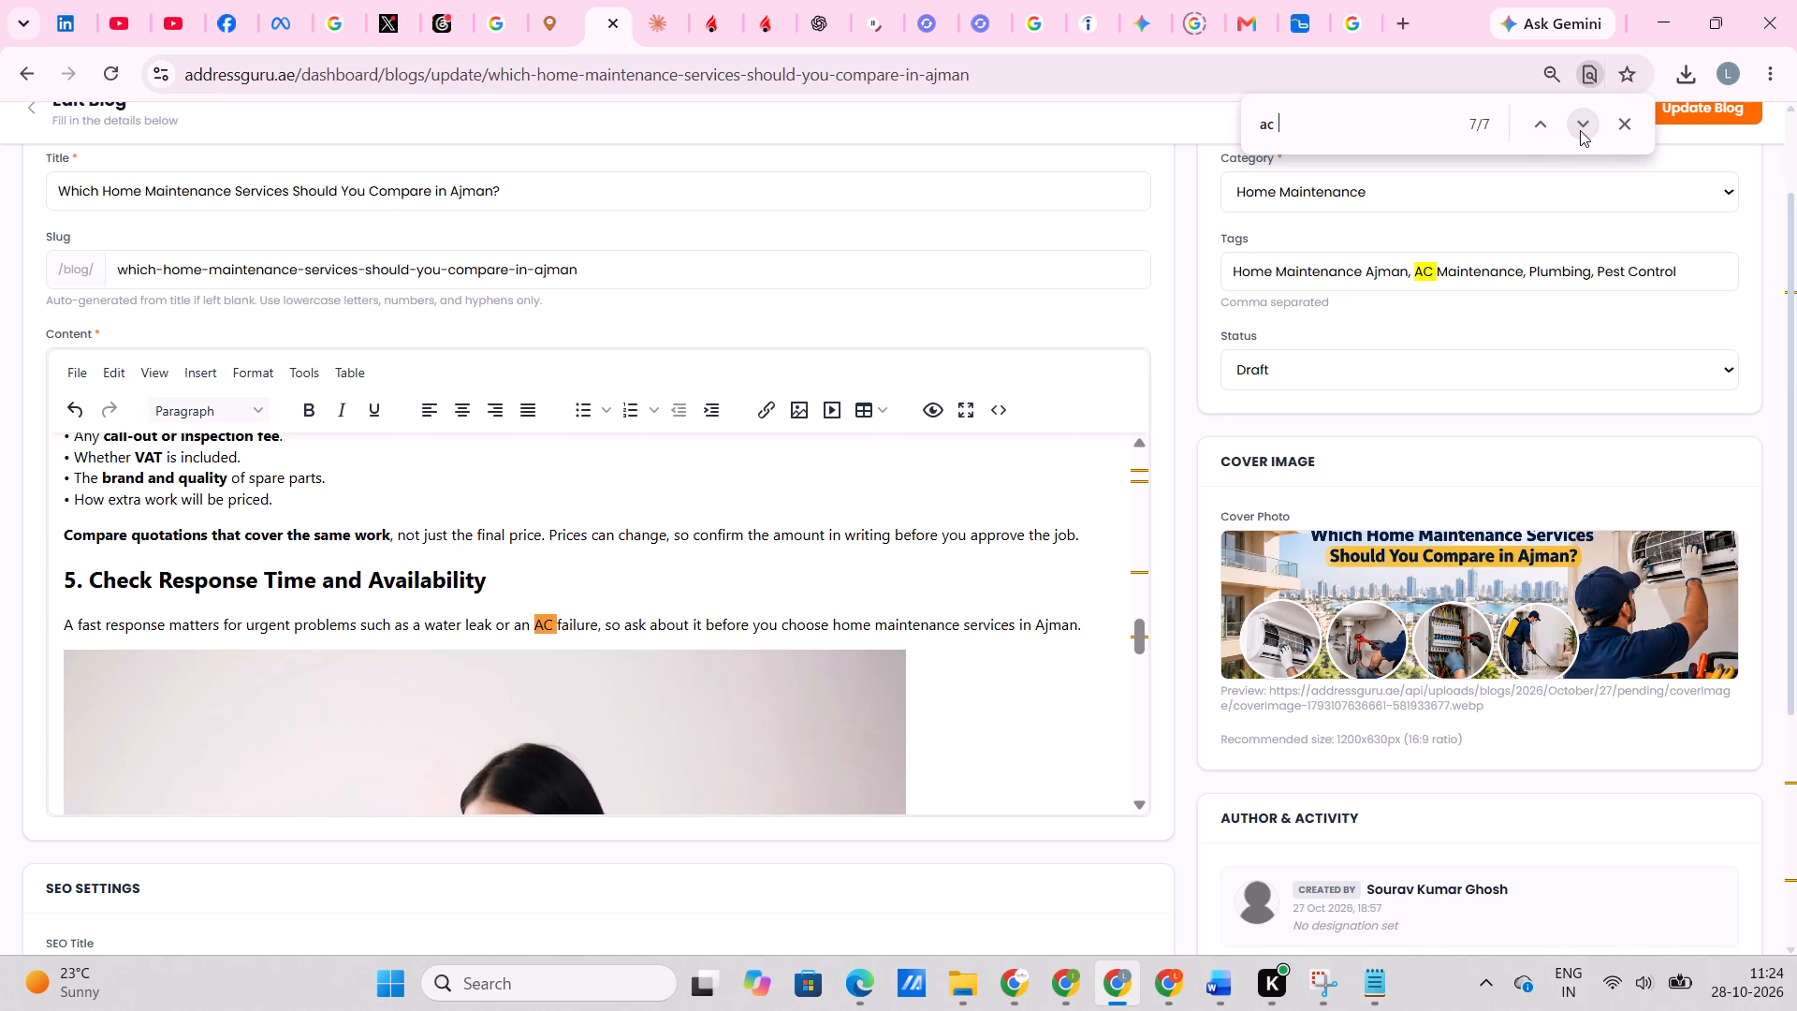
scroll(807, 524, "up", 4)
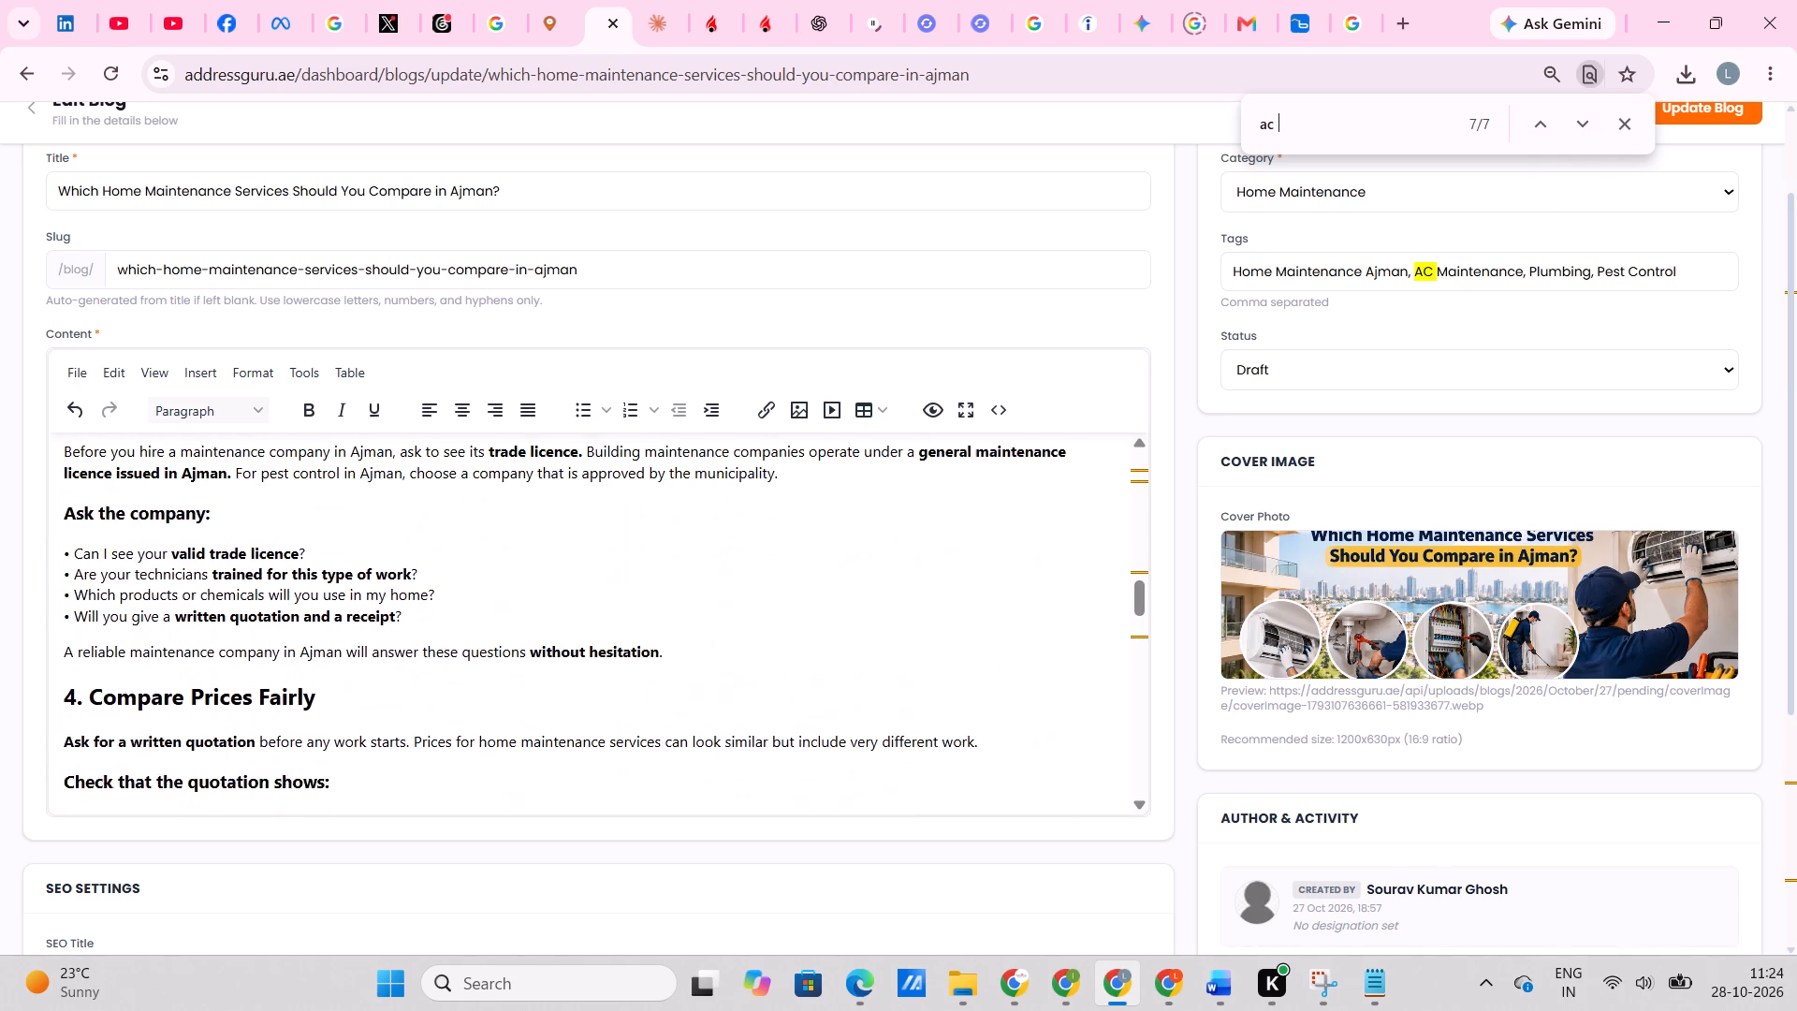
scroll(795, 579, "up", 1)
scroll(703, 621, "up", 2)
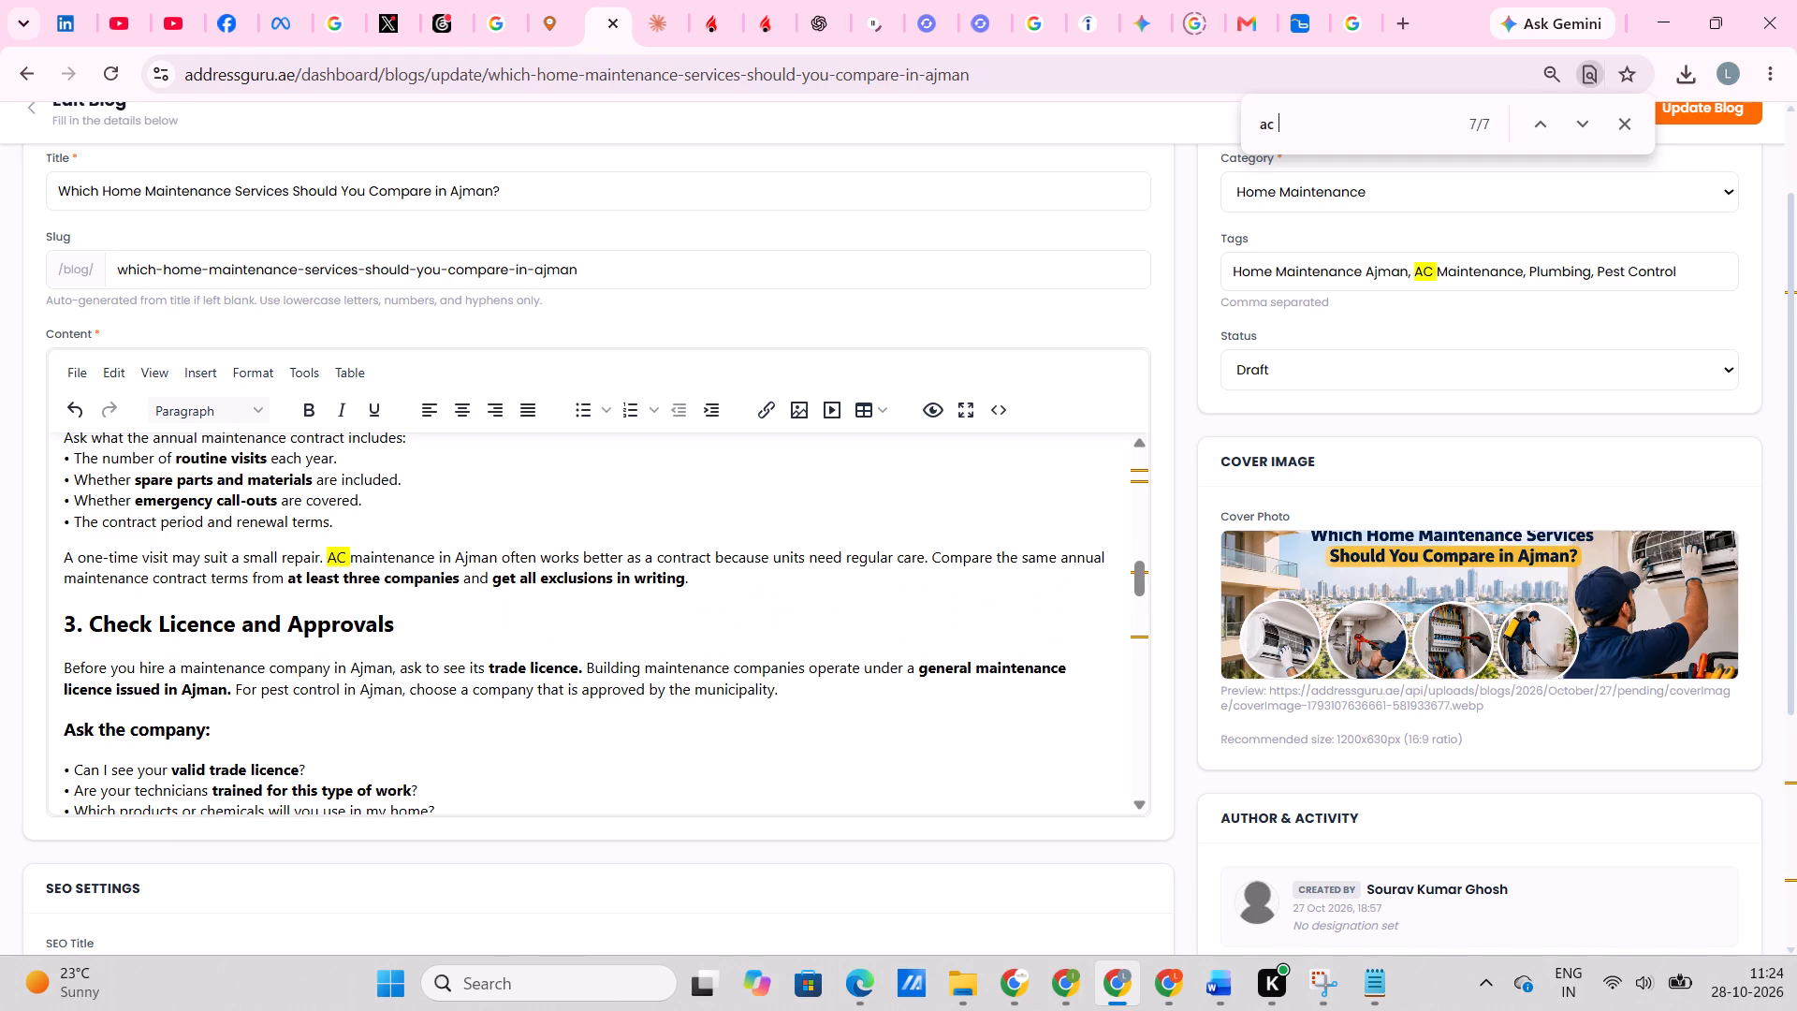
left_click_drag(329, 556, 502, 559)
Switch to the other Chrome window and open AddressGuru's AC repair listings page for Ajman.
left_click(1015, 989)
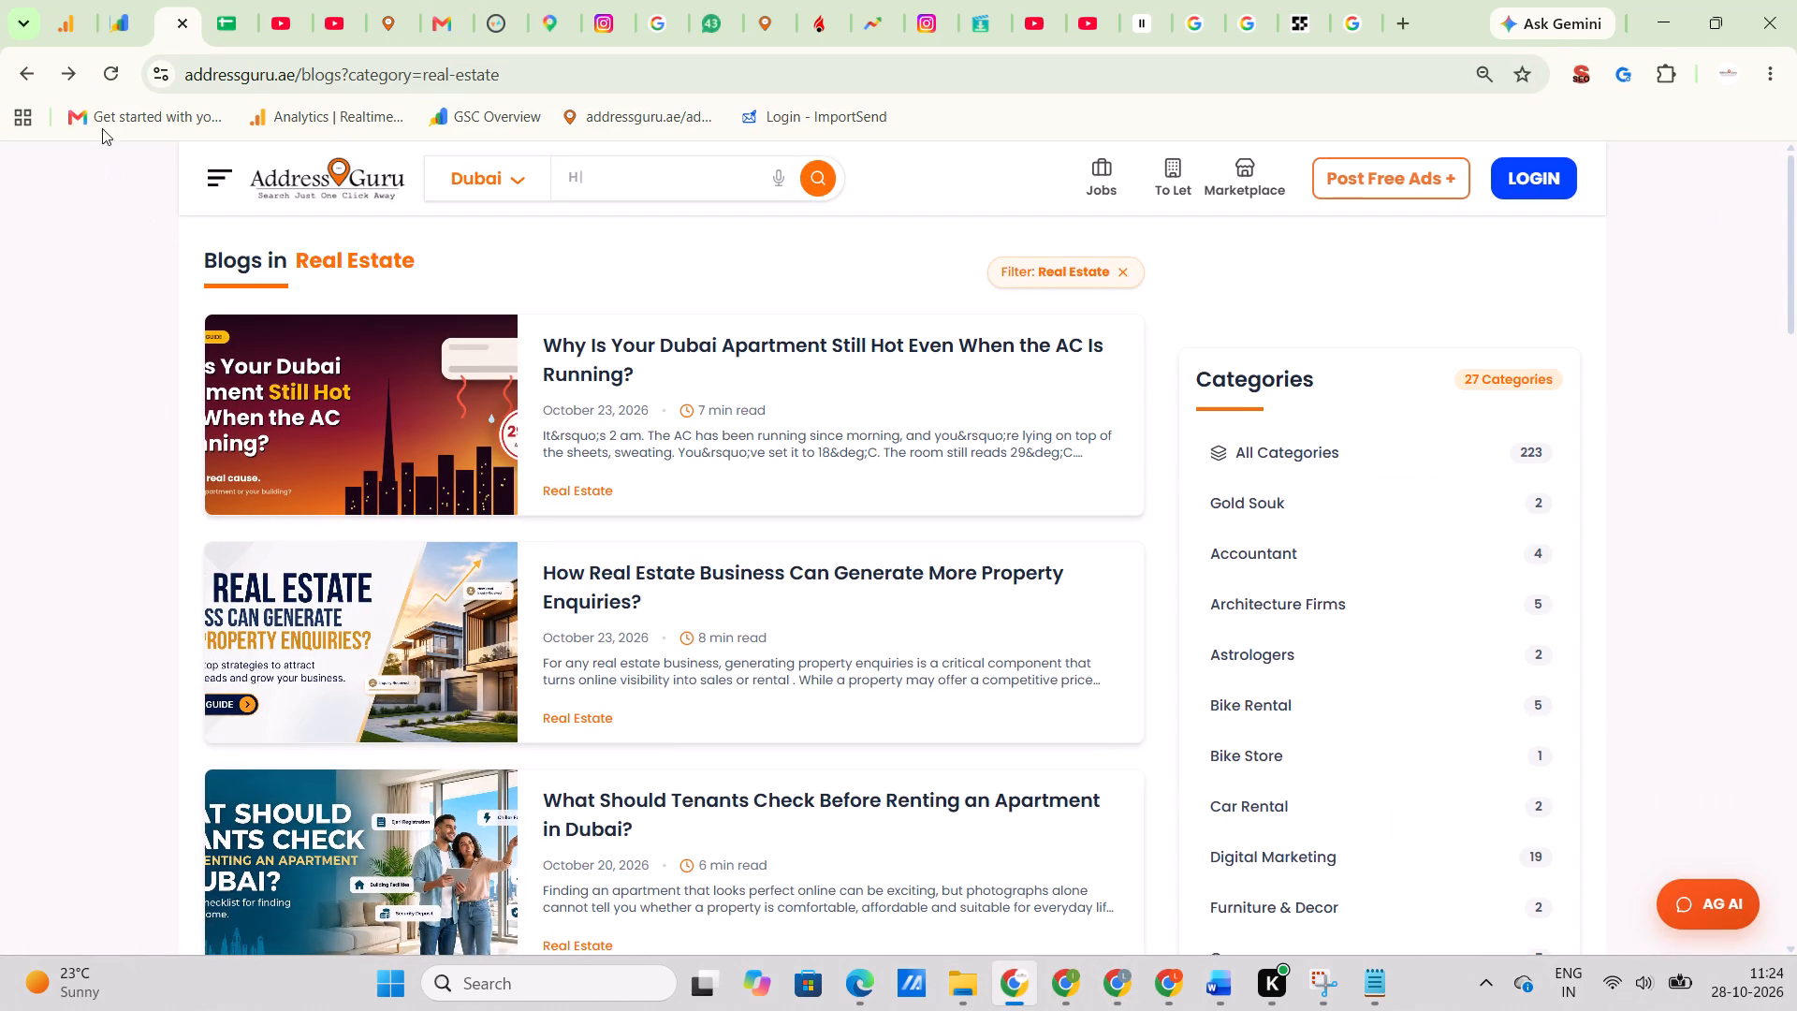
left_click(387, 0)
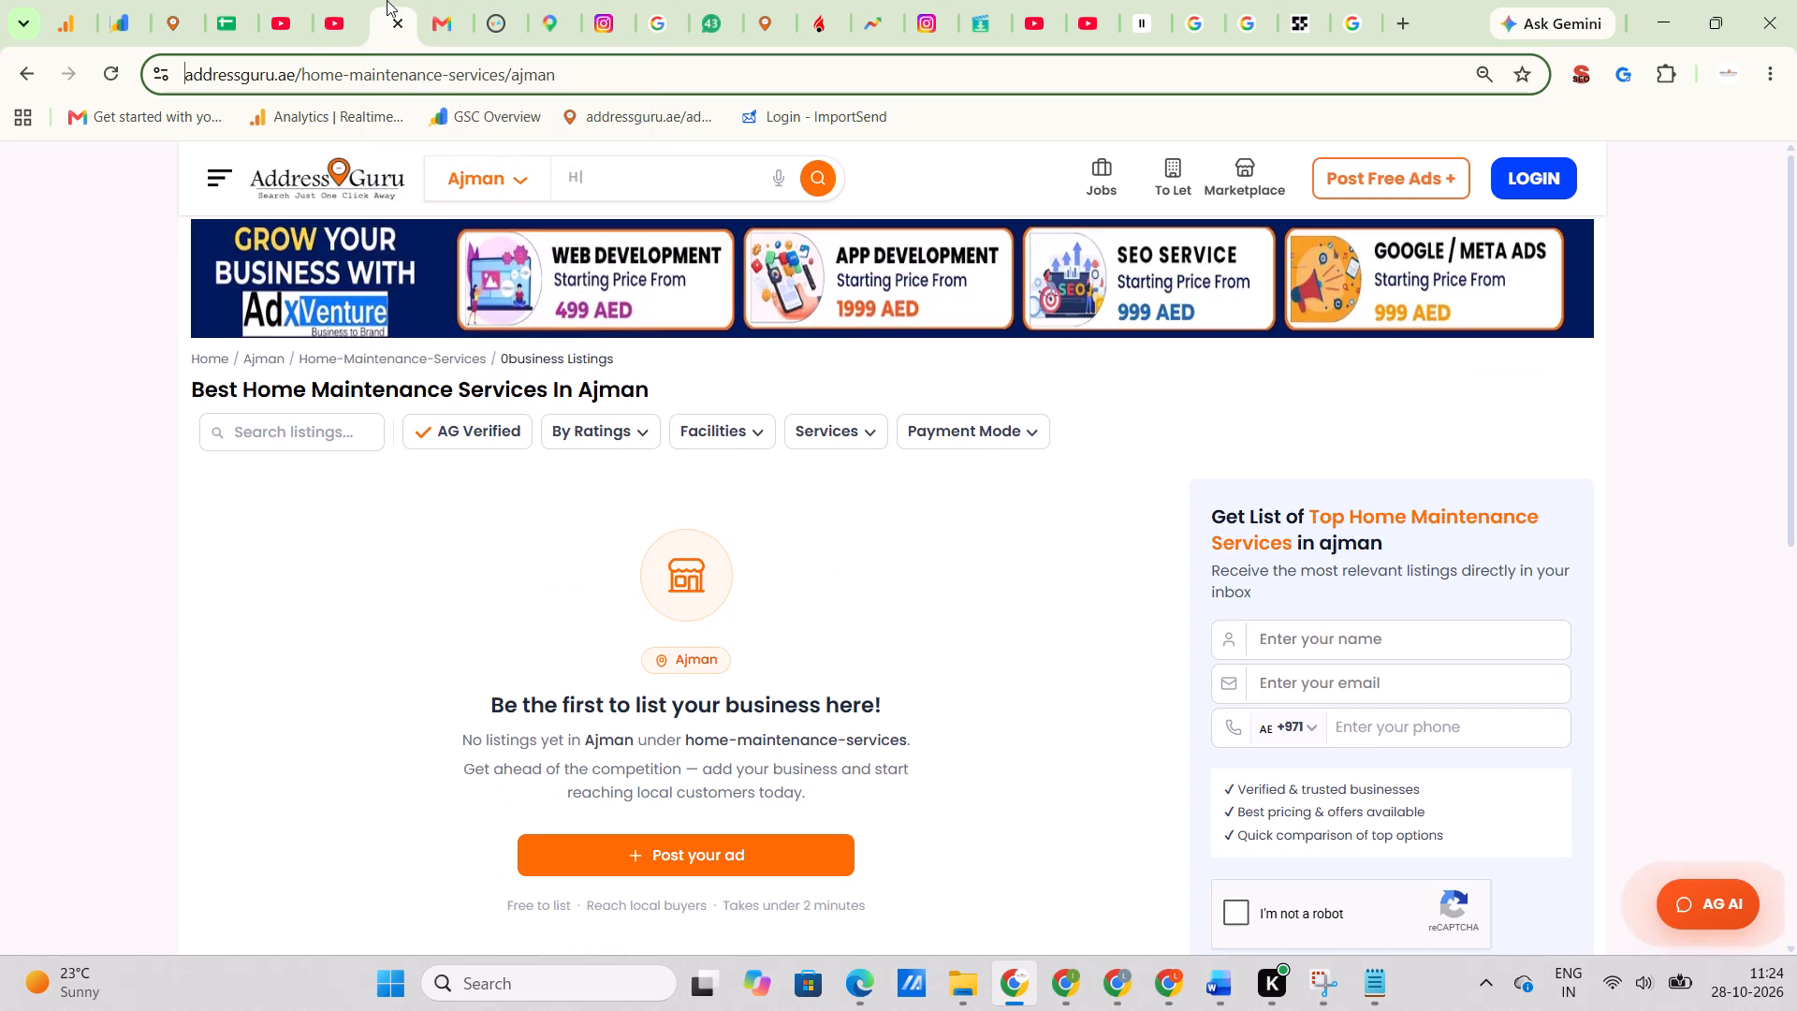
left_click(7, 65)
left_click(7, 65)
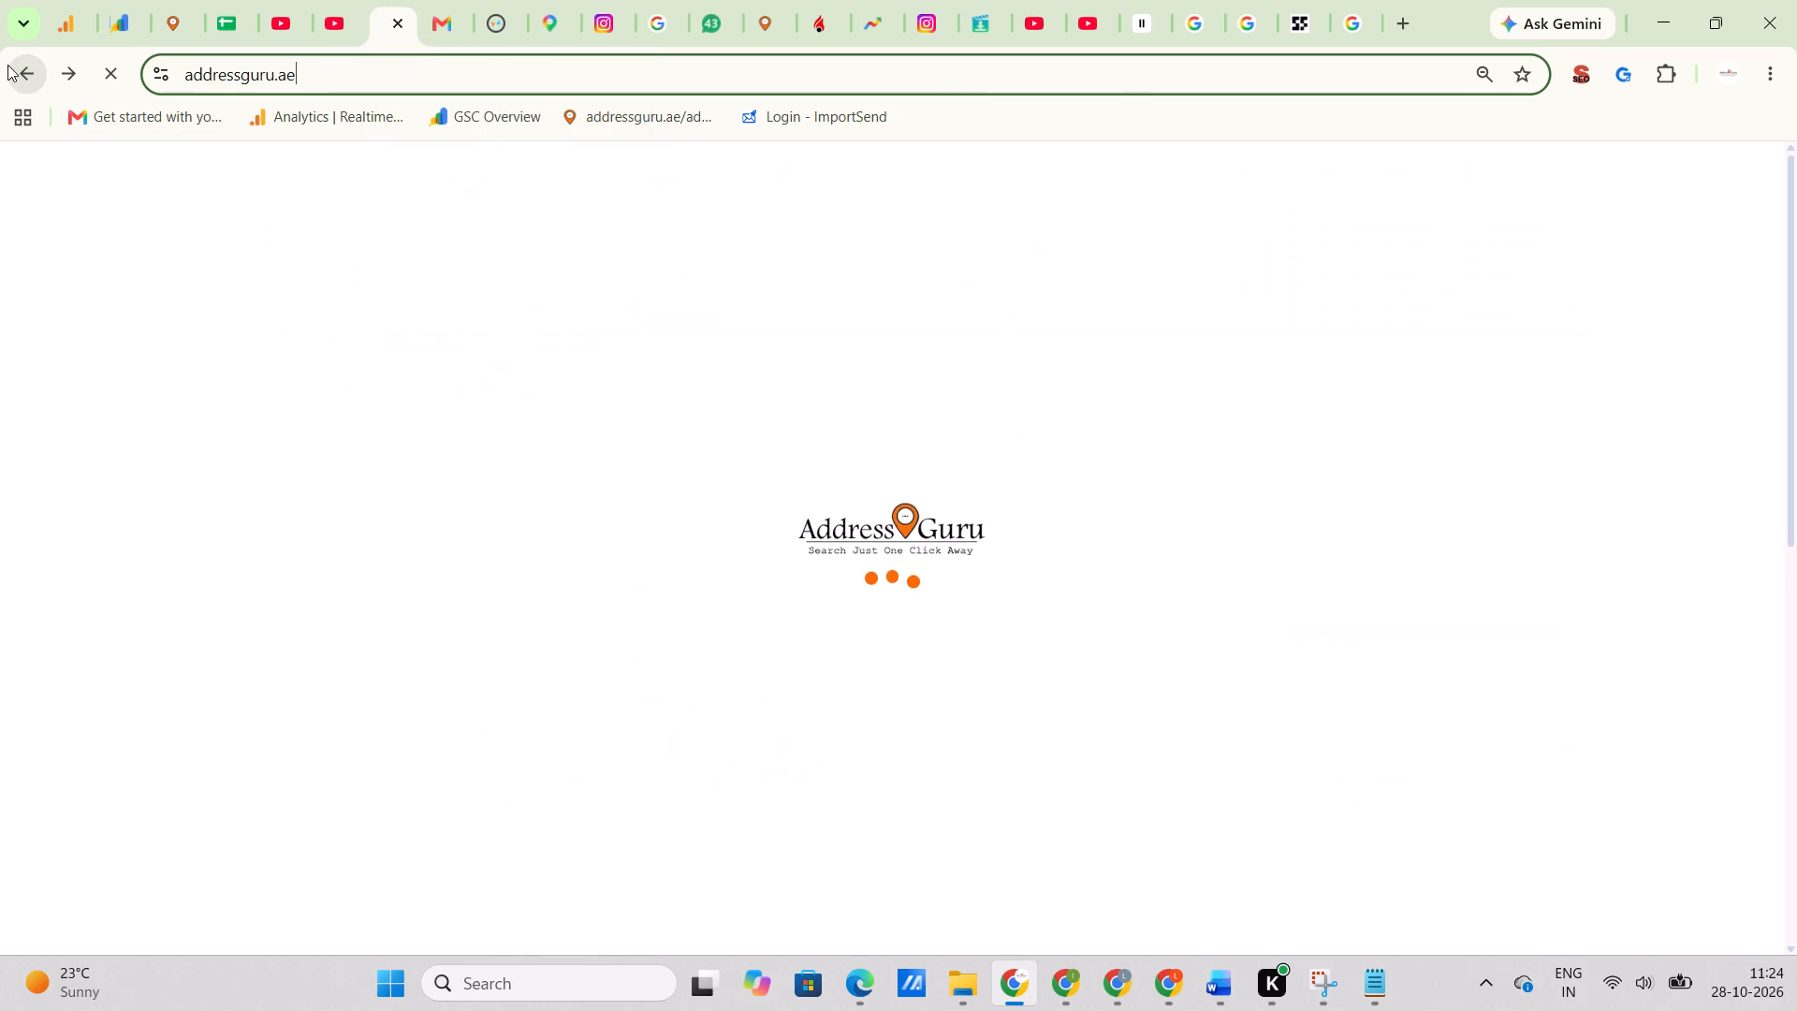
left_click(69, 73)
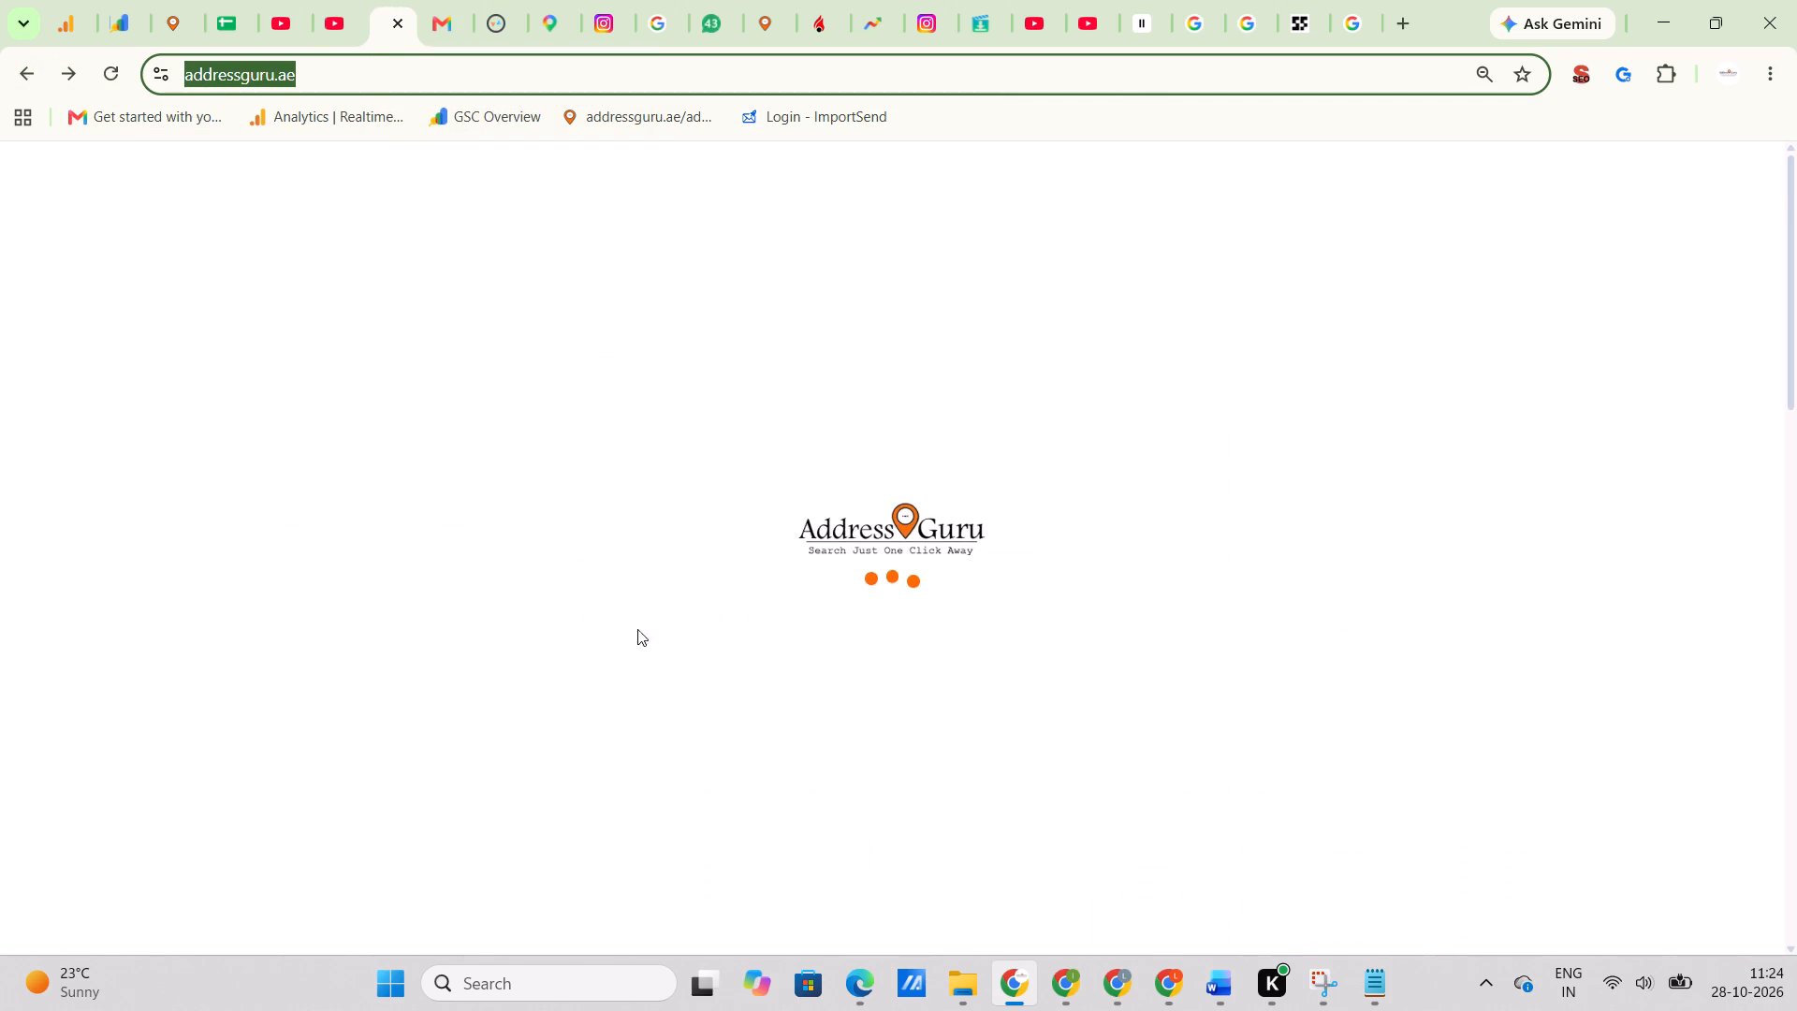
left_click(457, 668)
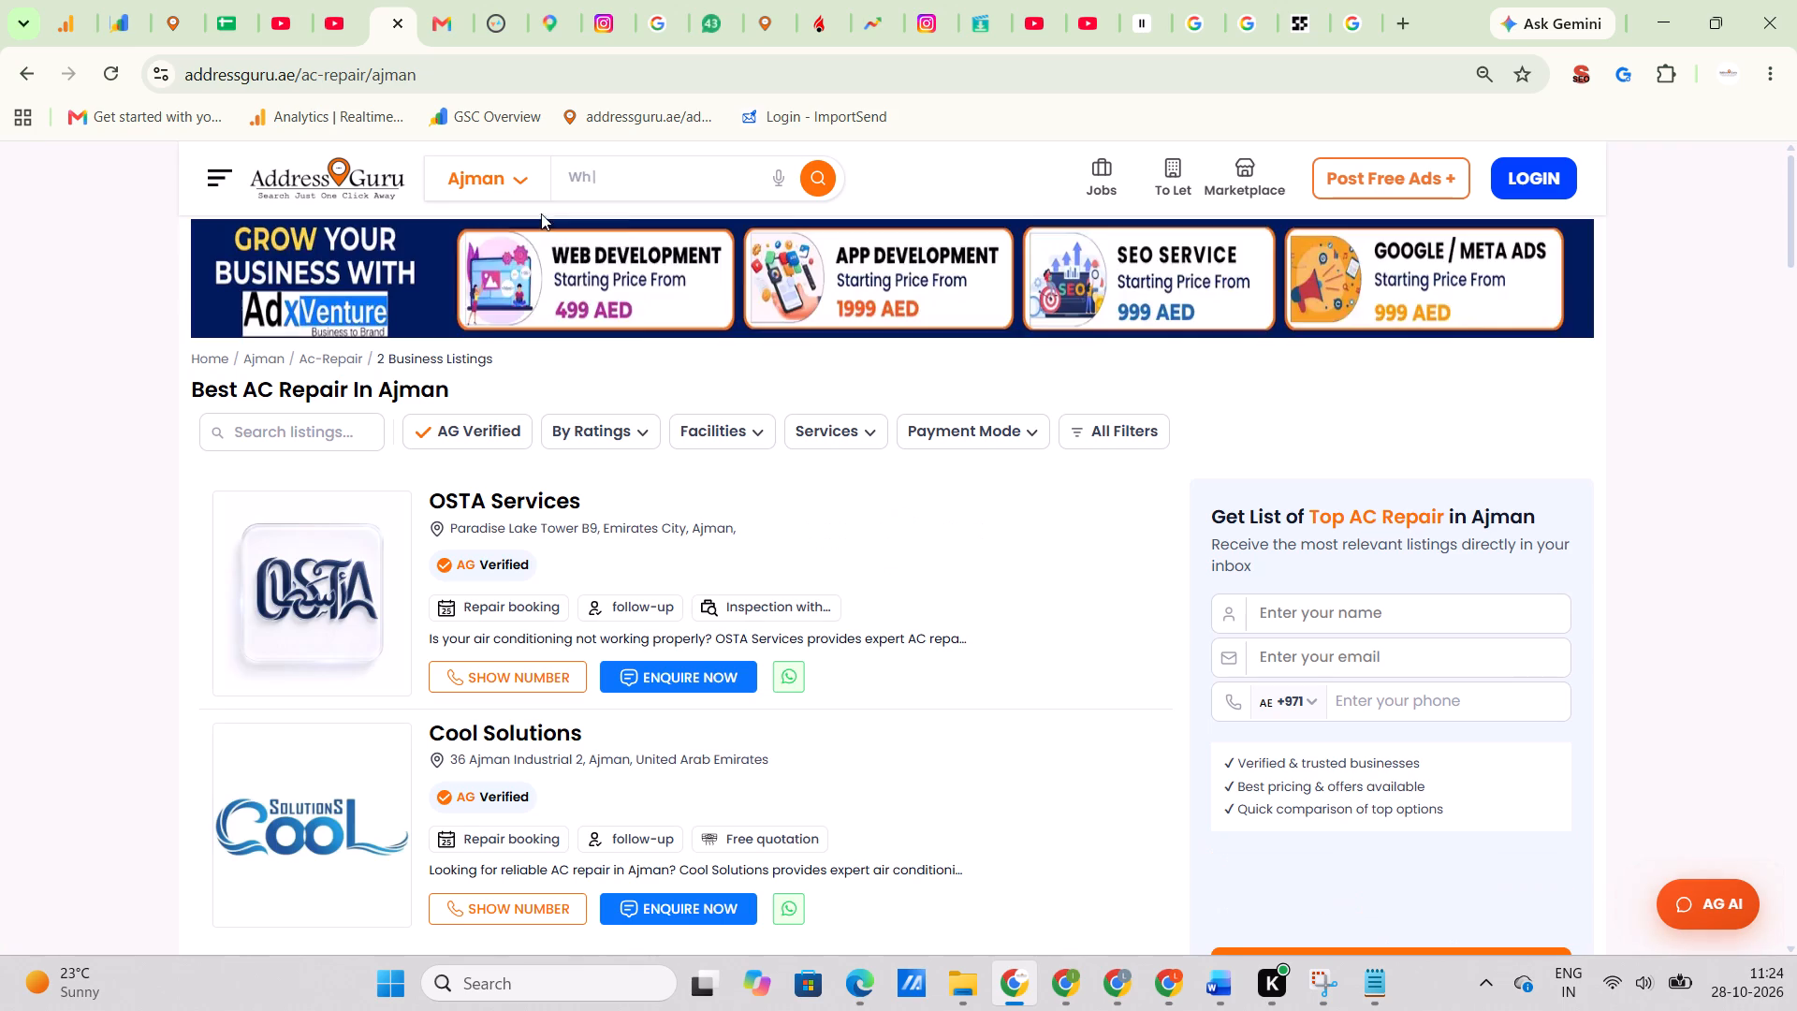
Skim the Ajman AC repair listings page and copy its full URL.
left_click(475, 165)
left_click(50, 324)
scroll(519, 471, "down", 6)
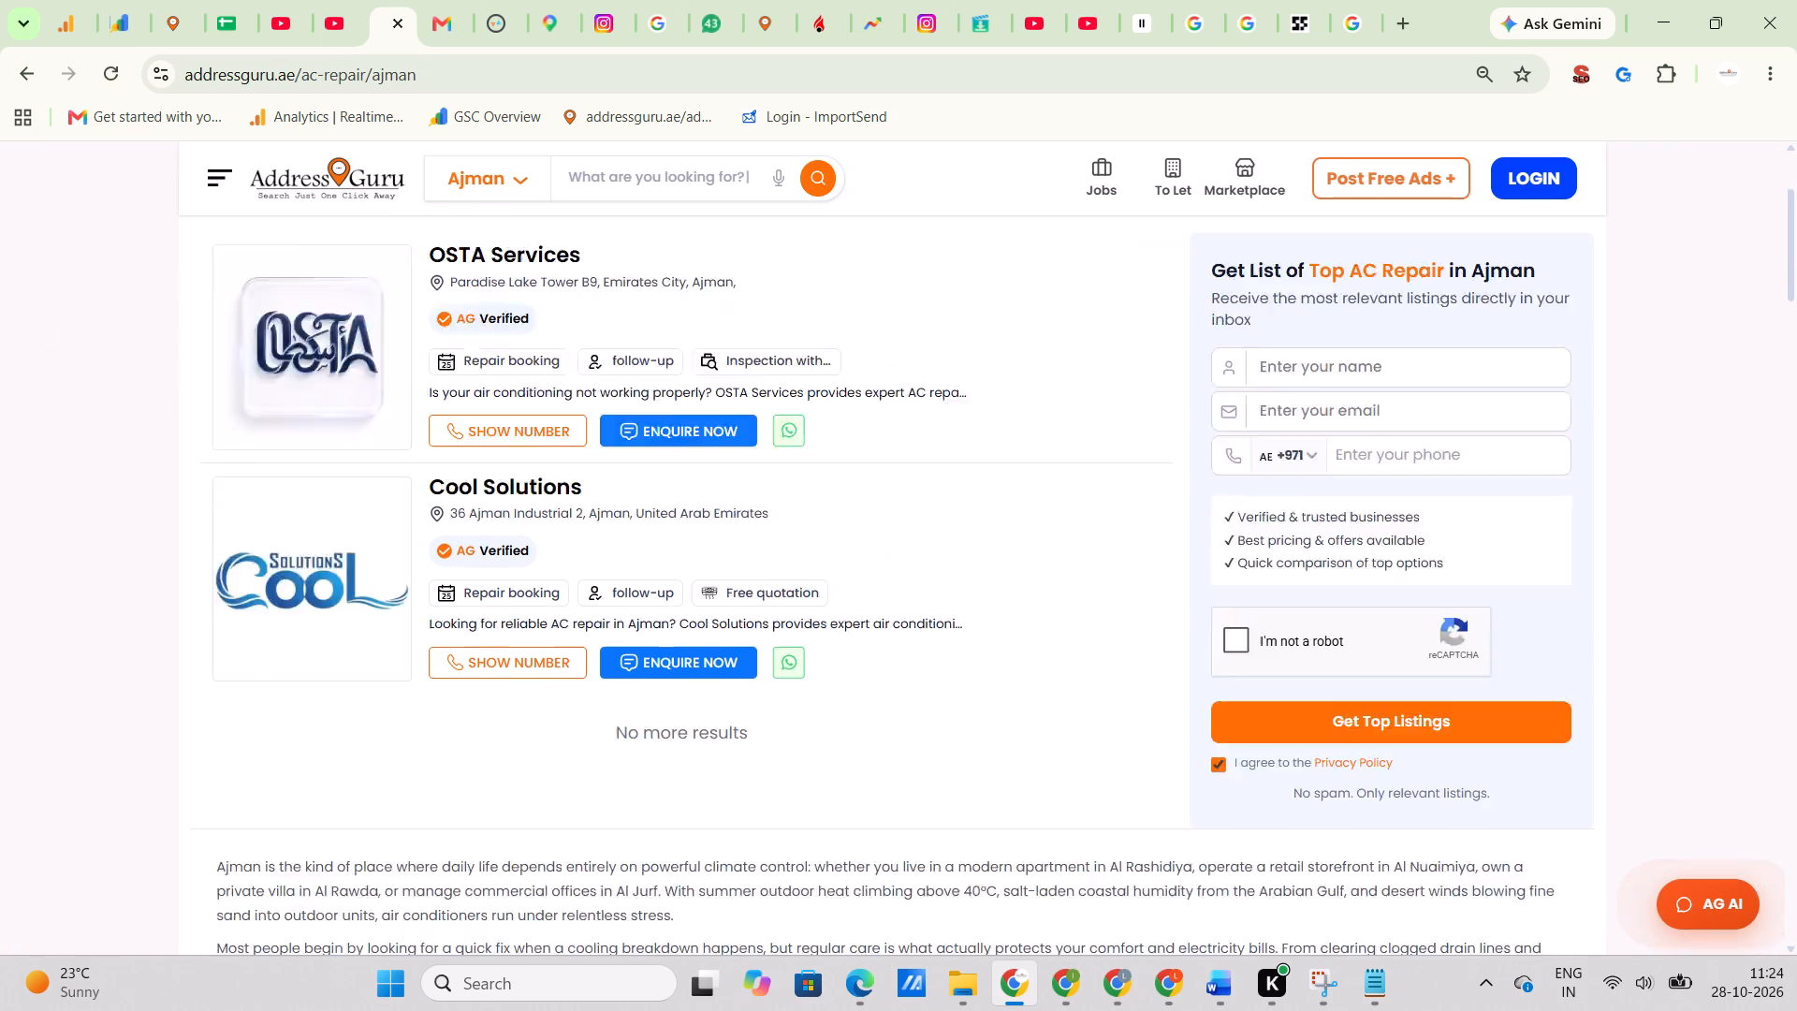
scroll(522, 471, "down", 1)
scroll(522, 471, "up", 6)
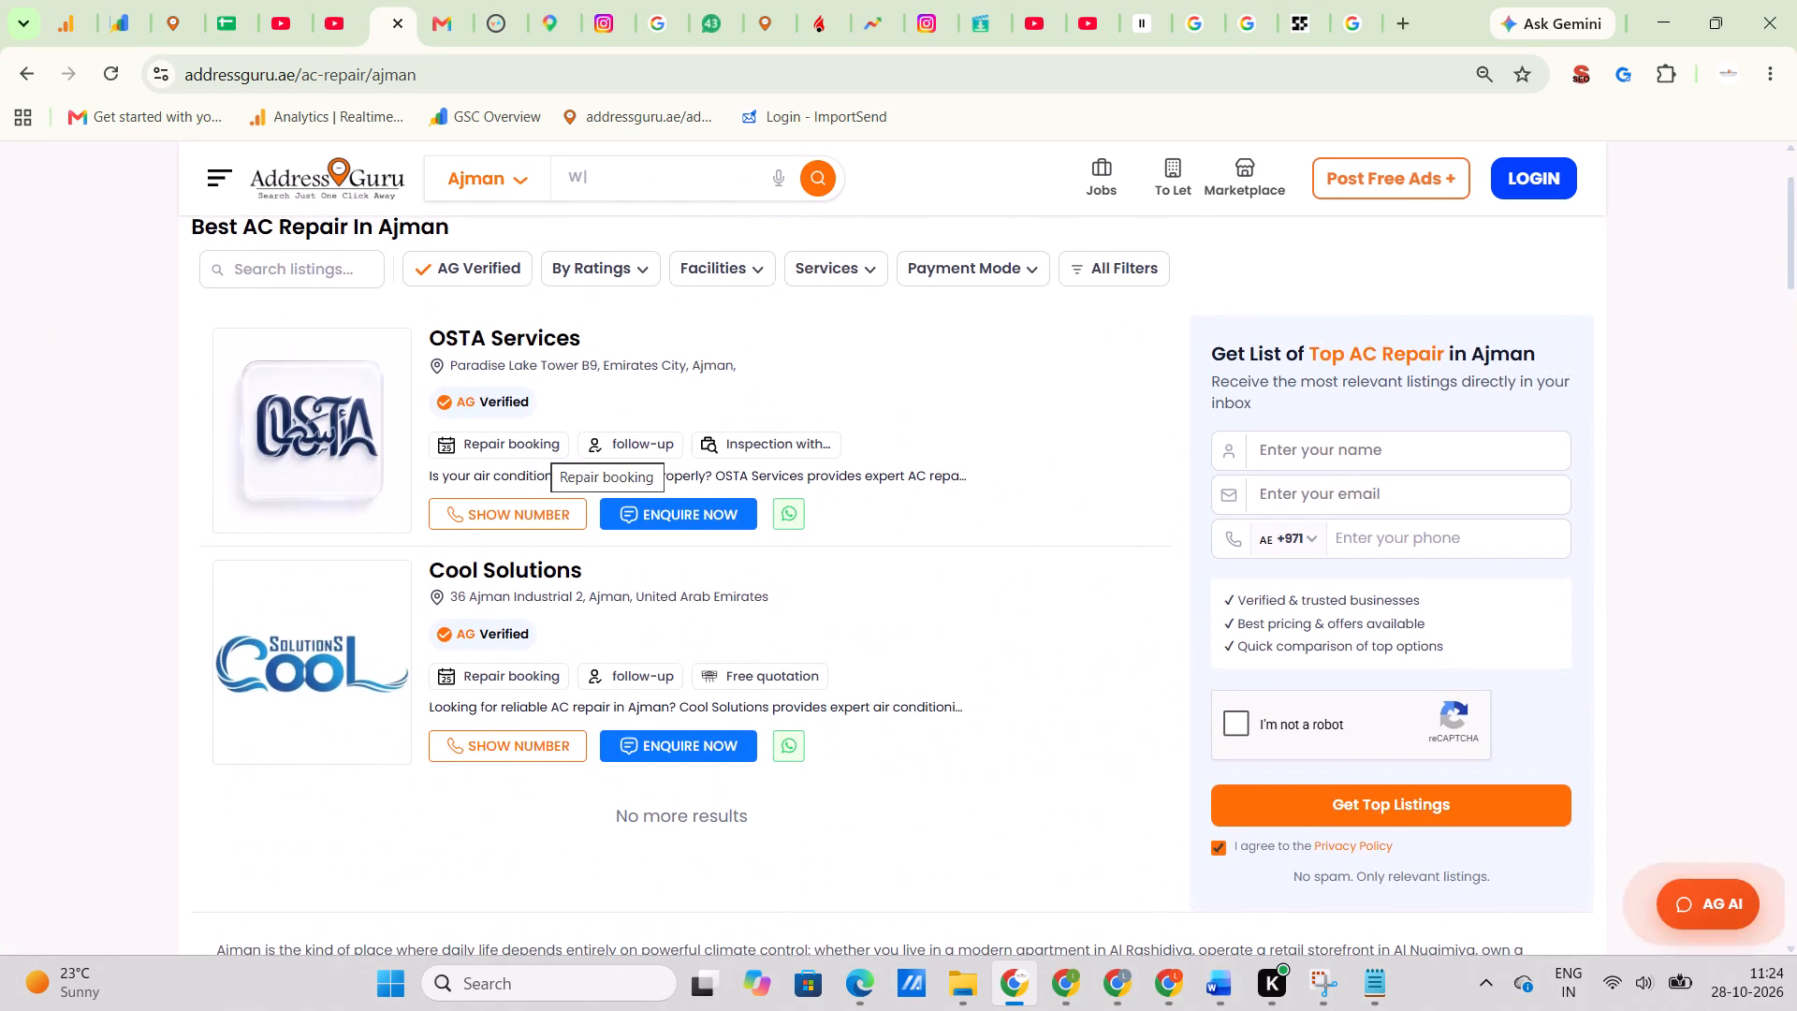
scroll(545, 443, "up", 6)
left_click(479, 88)
left_click(502, 77)
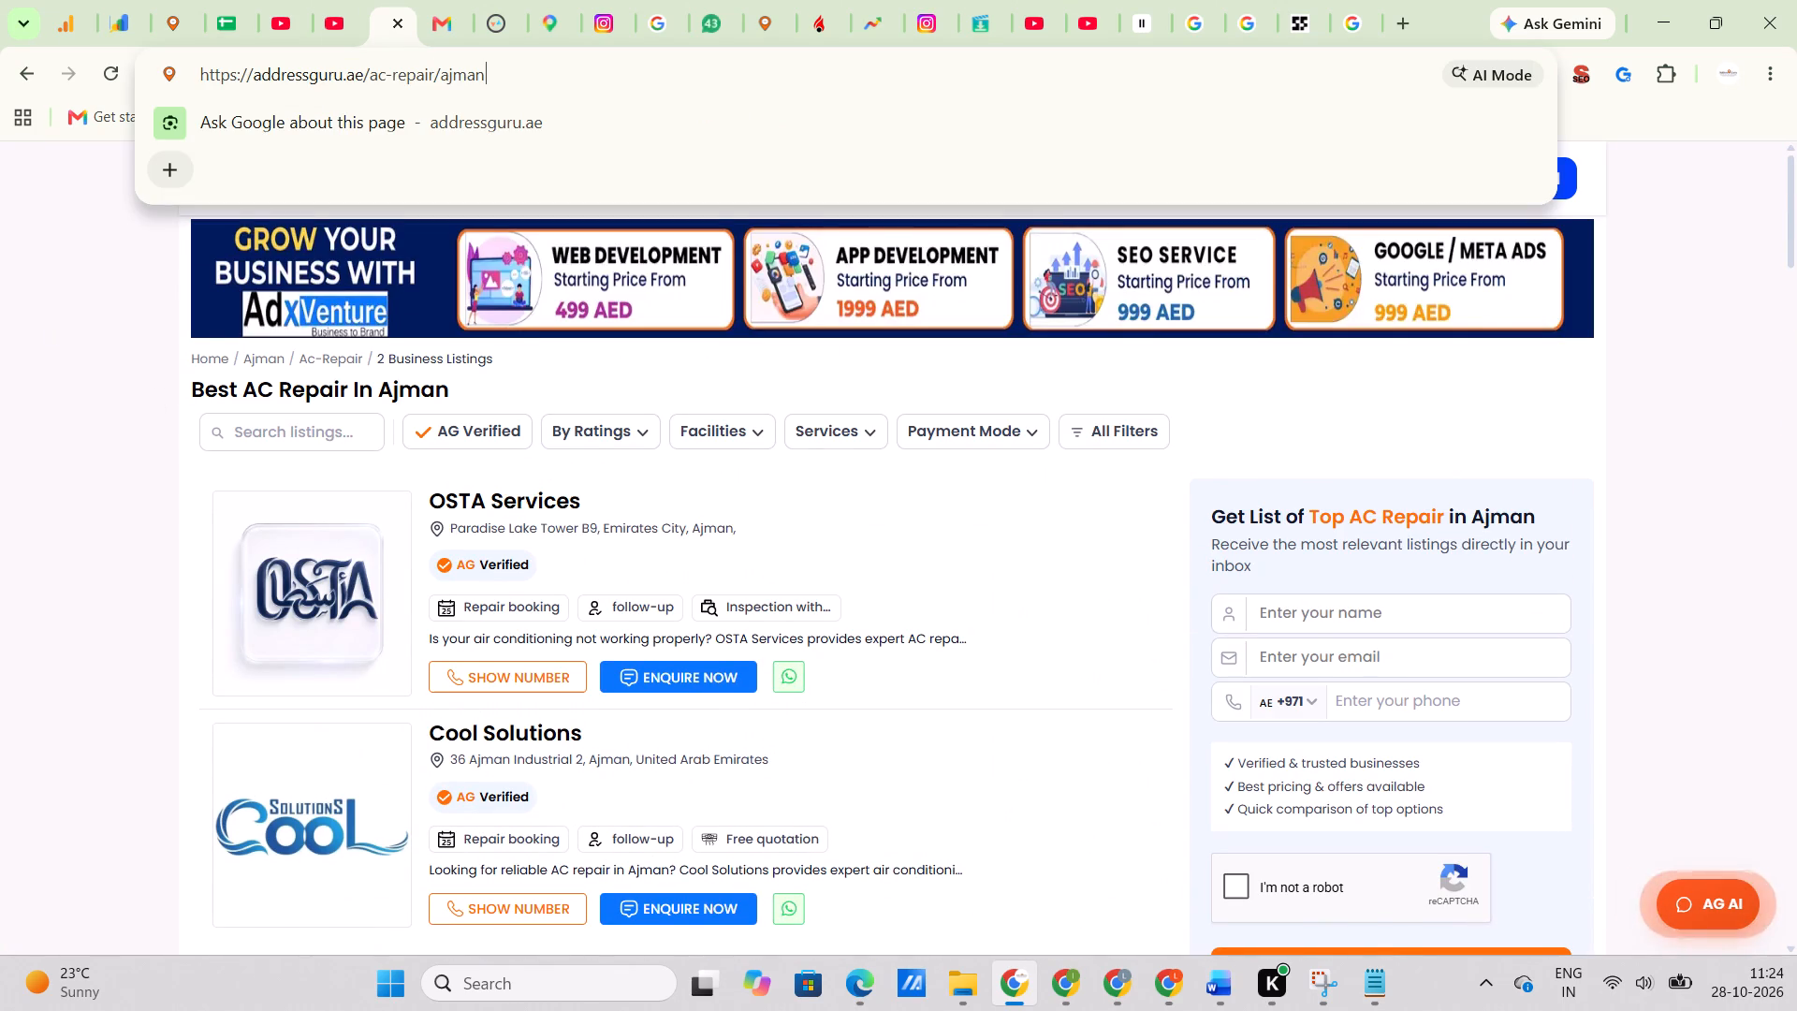
key("ctrl+a")
key("ctrl+c")
left_click(1667, 0)
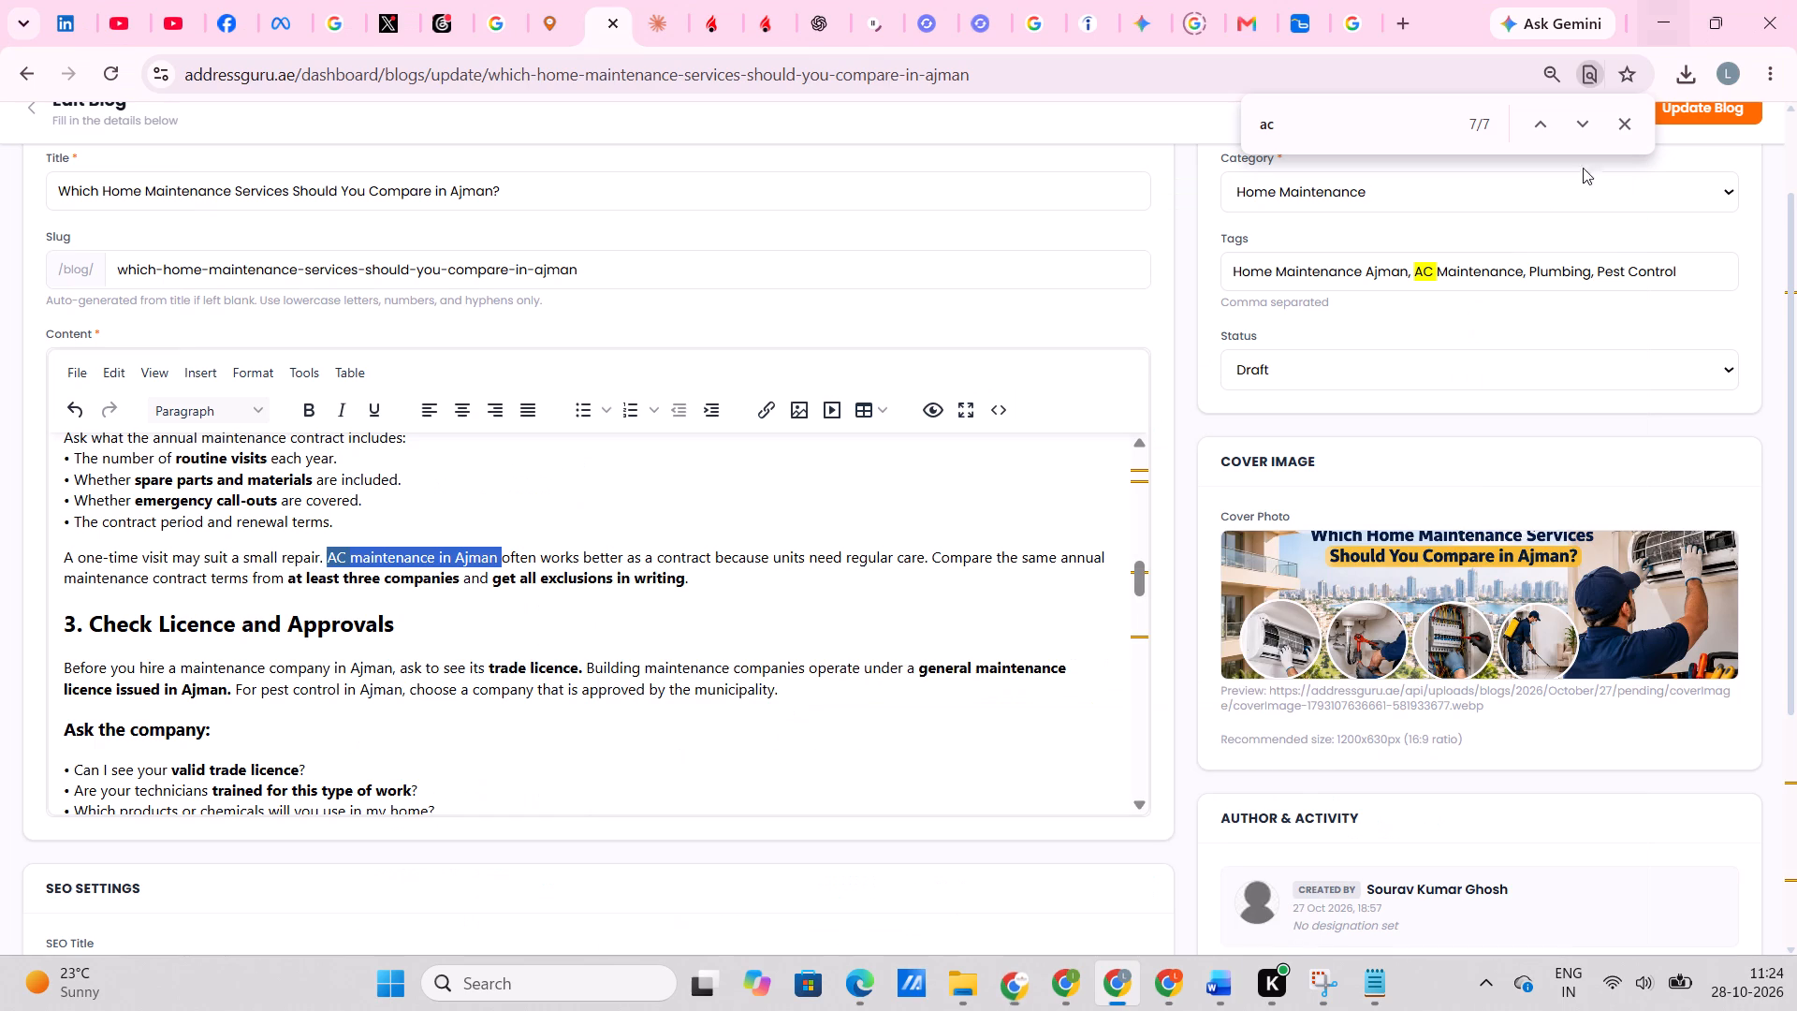
double_click(771, 407)
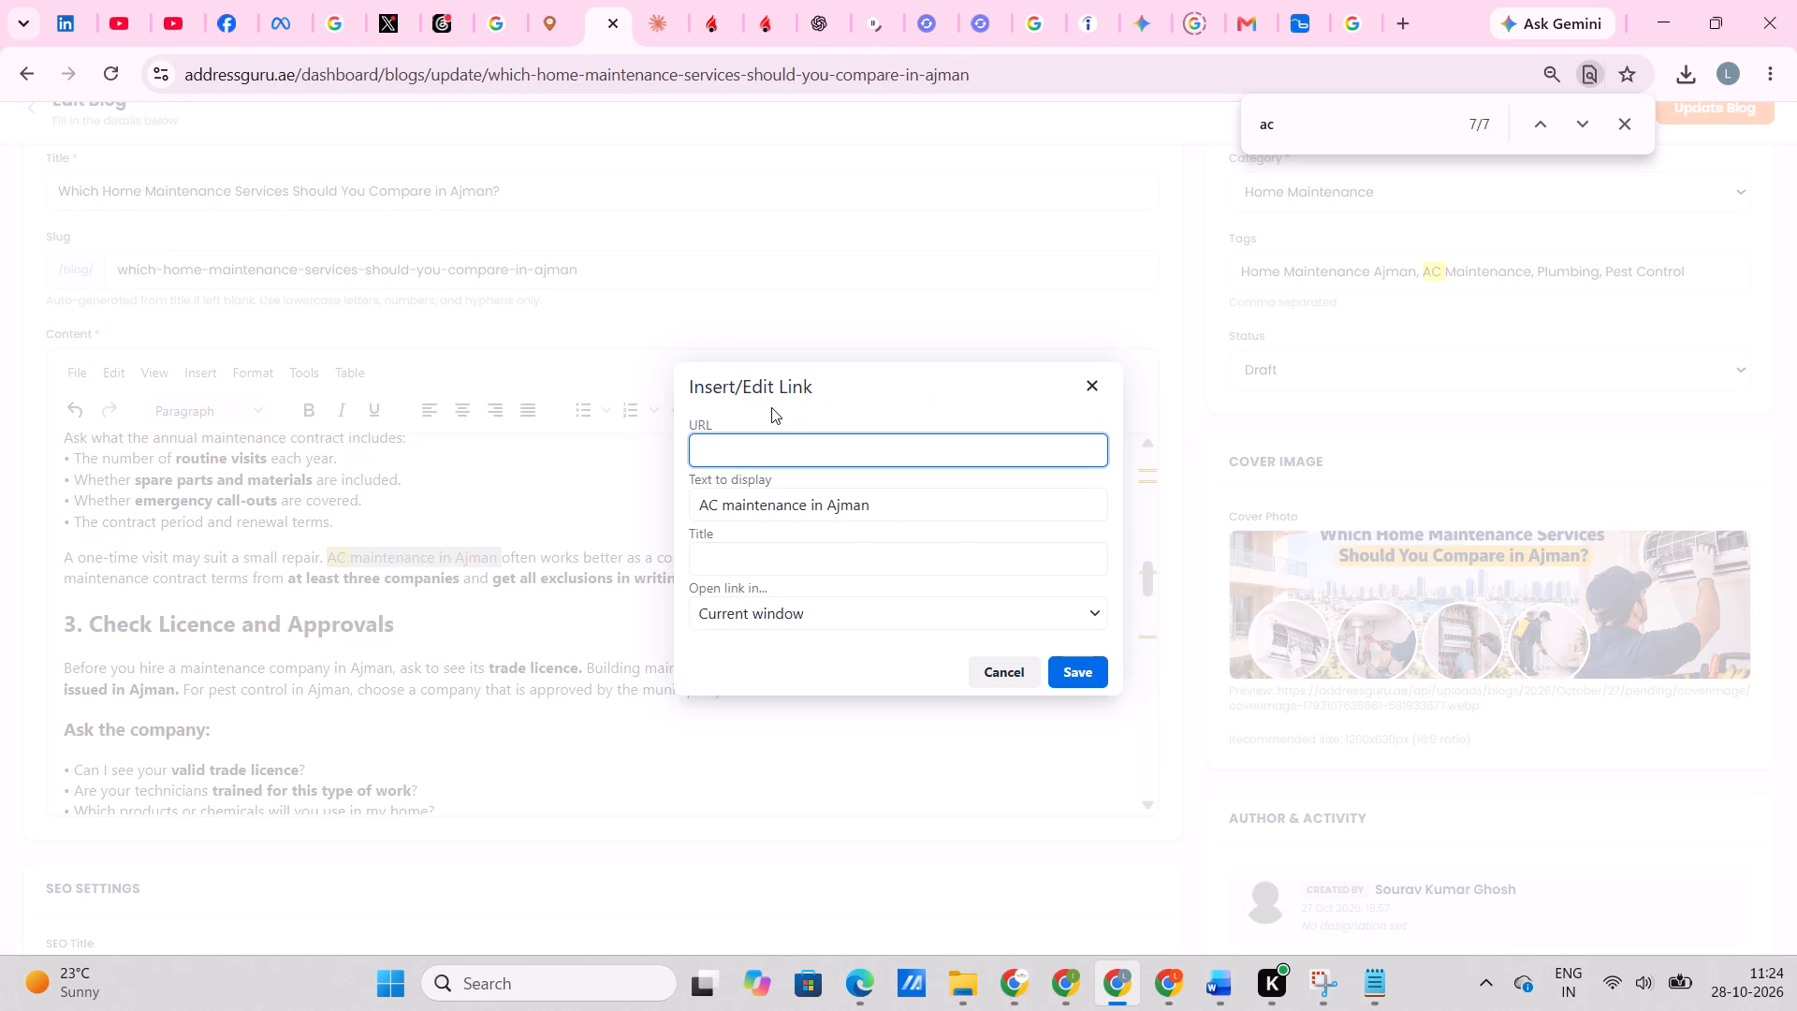
key("ctrl+v")
left_click(816, 610)
left_click(826, 668)
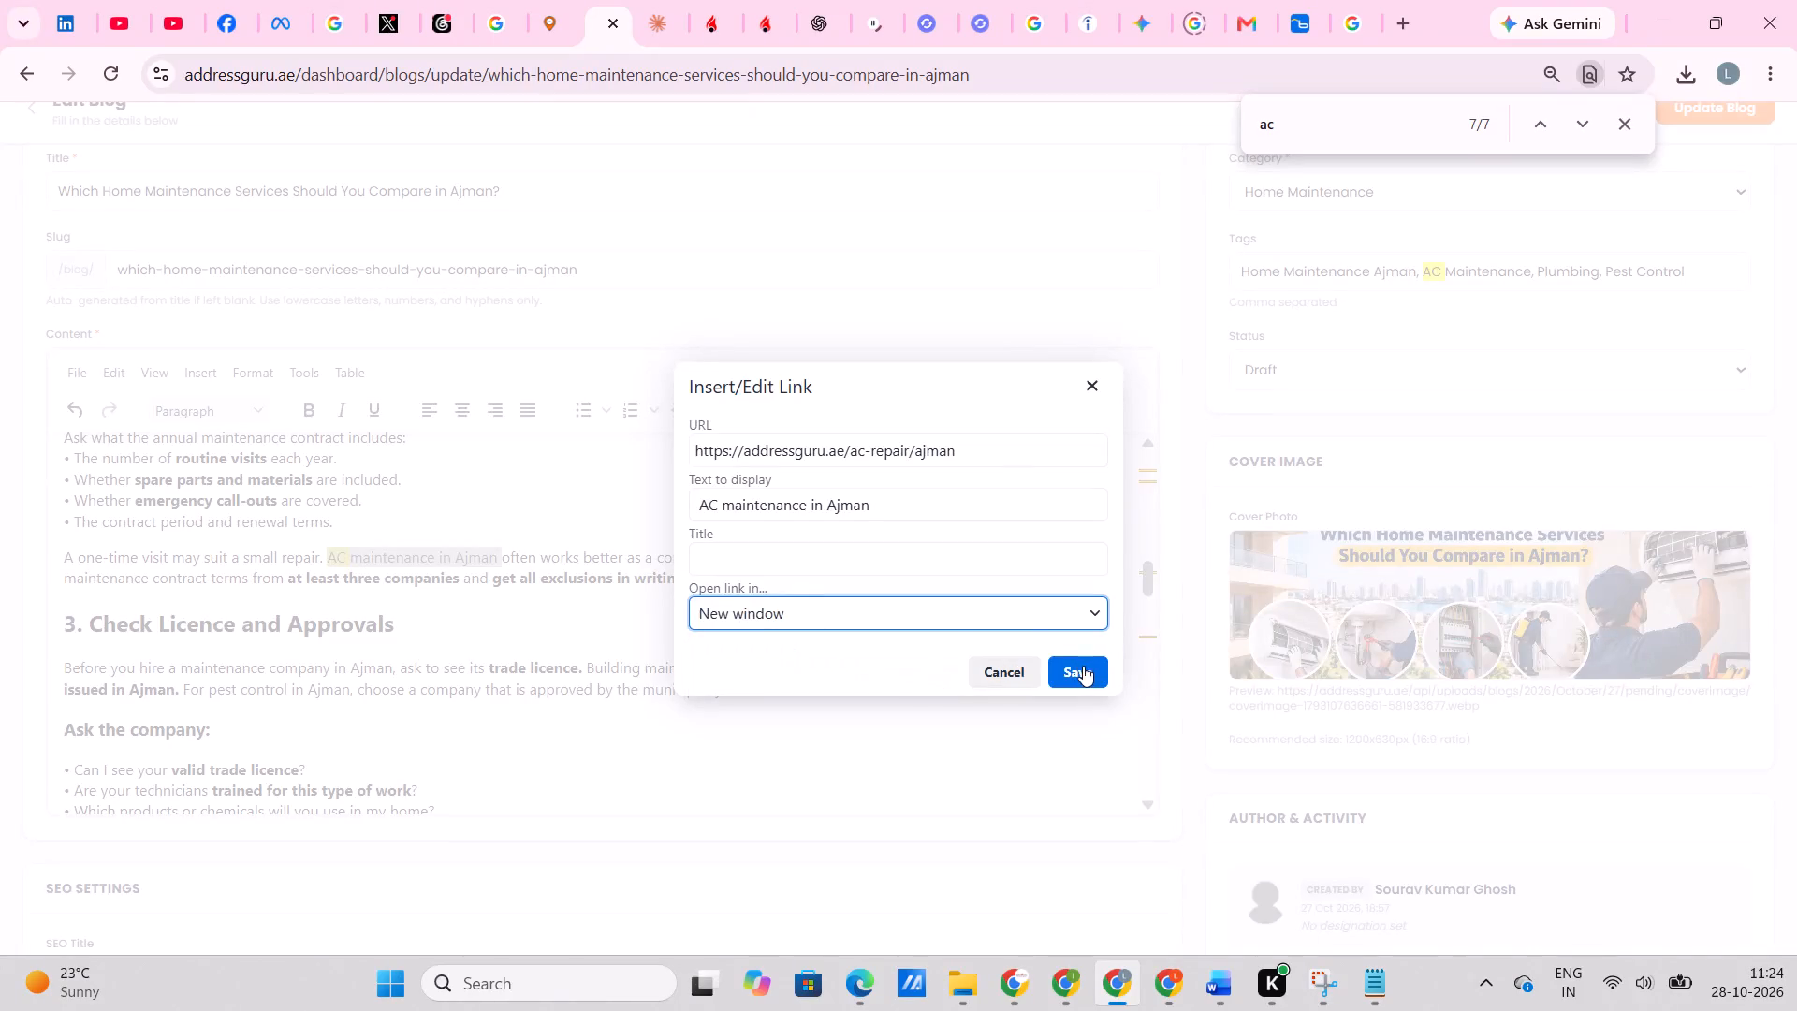
left_click(1086, 666)
left_click(823, 726)
Copy the draft's full blog title, "Which Home Maintenance Services Should You Compare in Ajman?".
scroll(1191, 538, "up", 5)
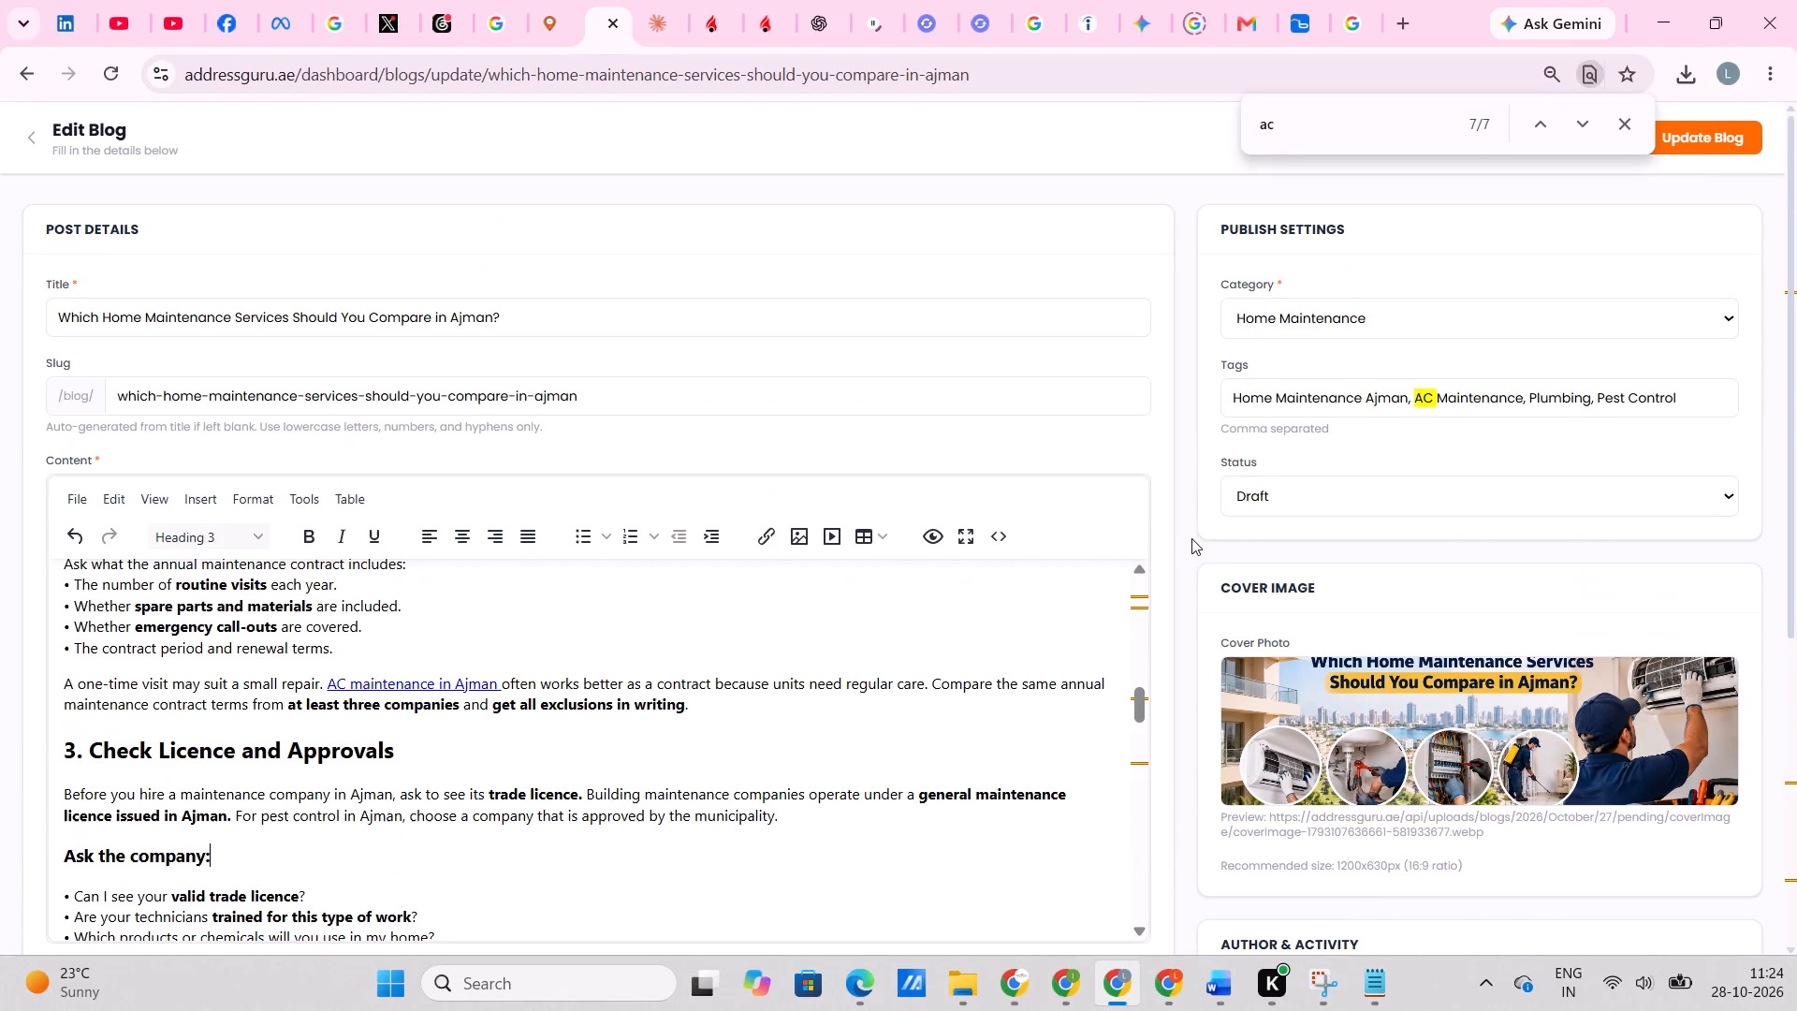
left_click(555, 311)
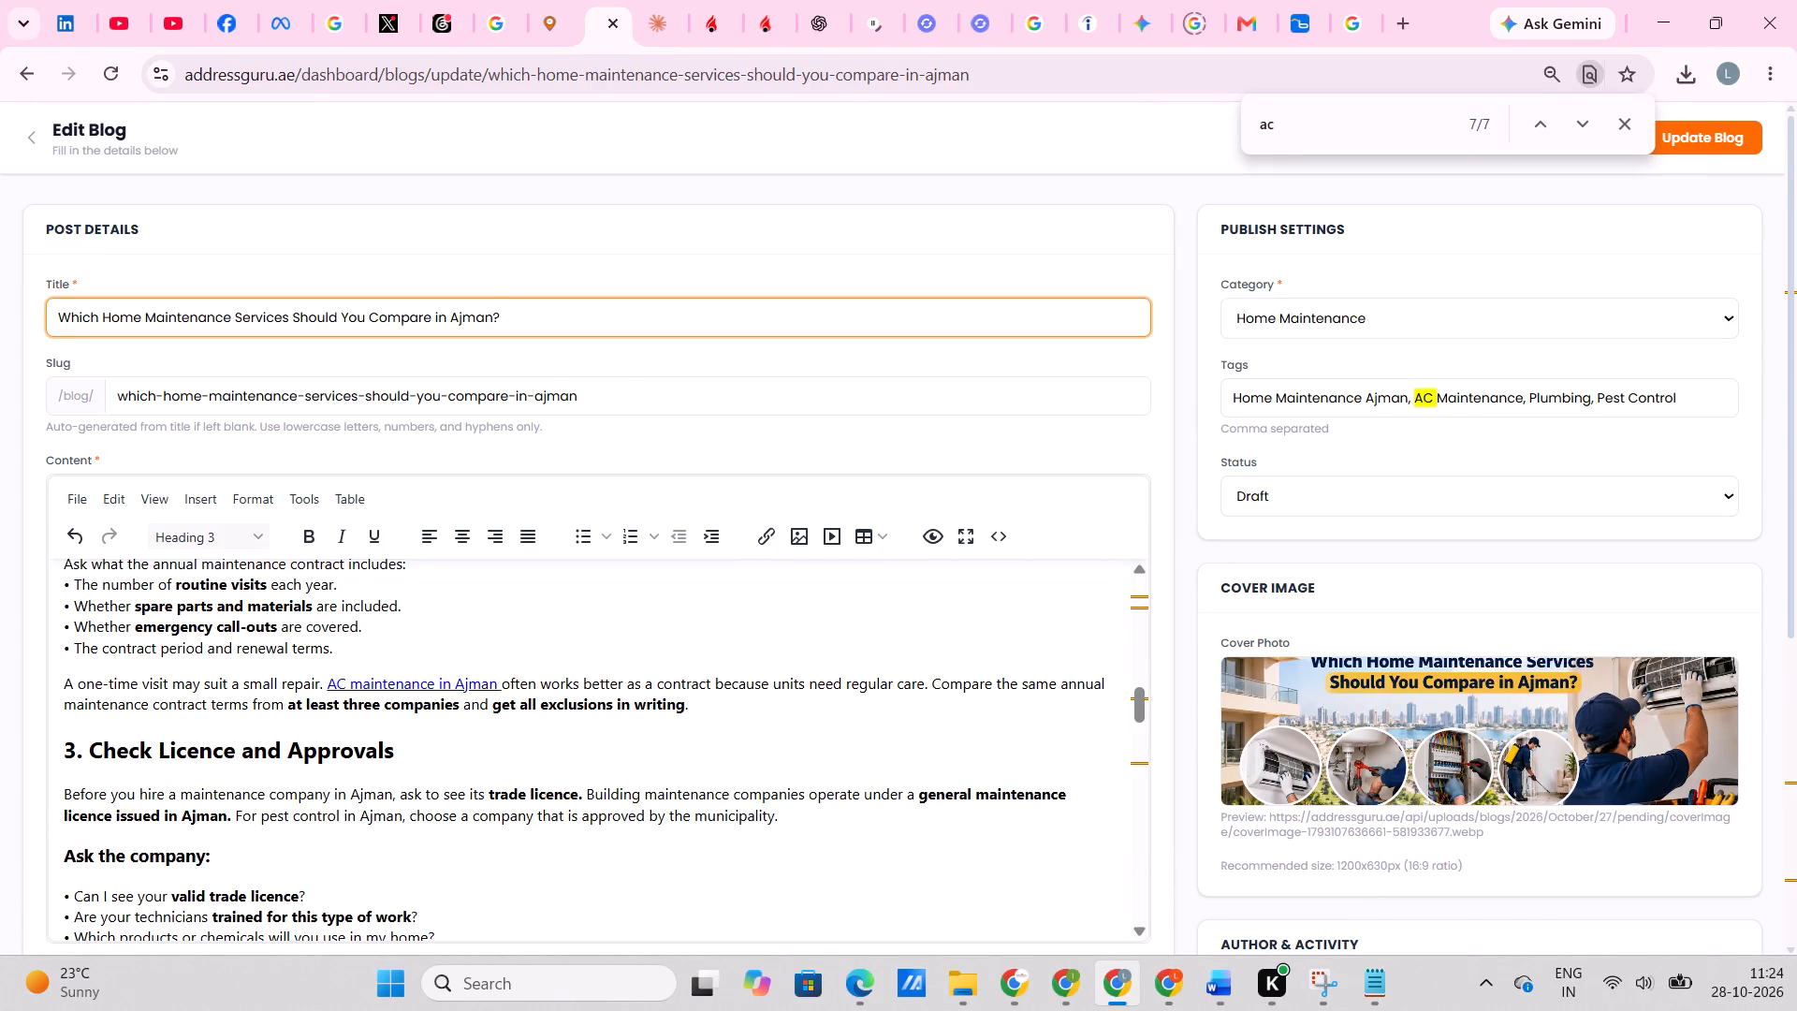
key("ctrl+a")
key("ctrl+c")
left_click(555, 311)
scroll(893, 386, "down", 9)
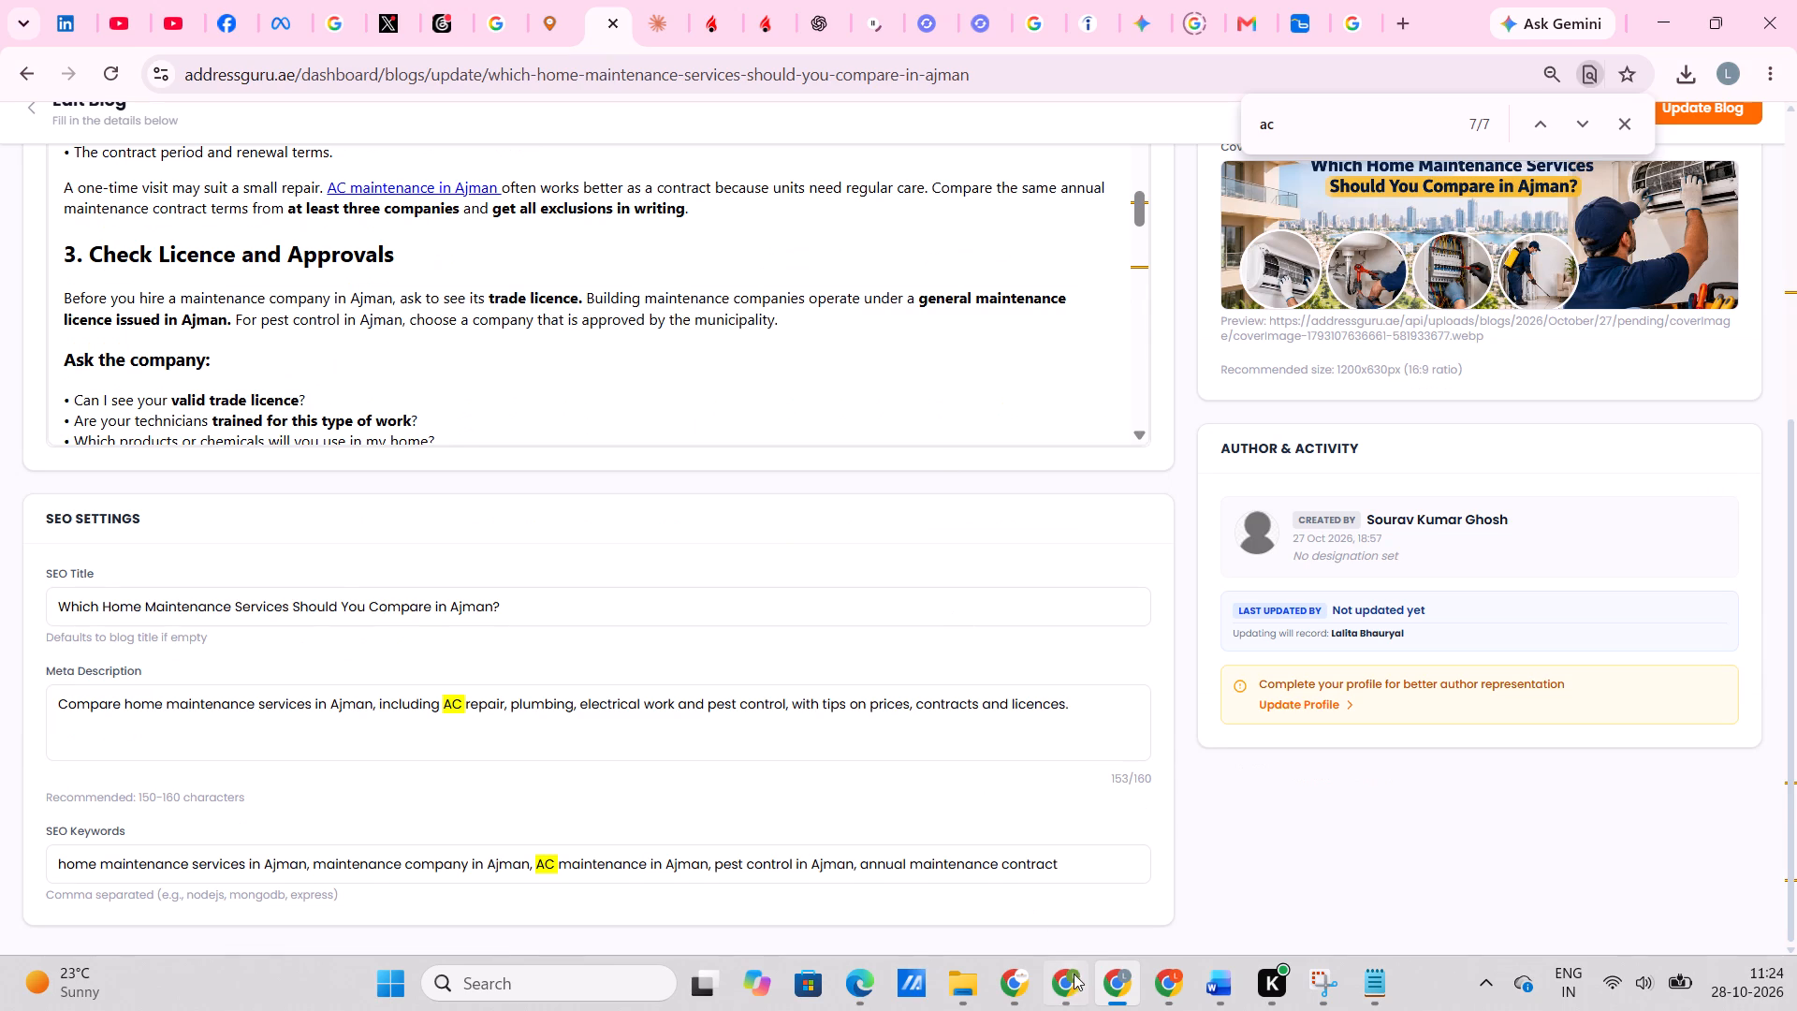
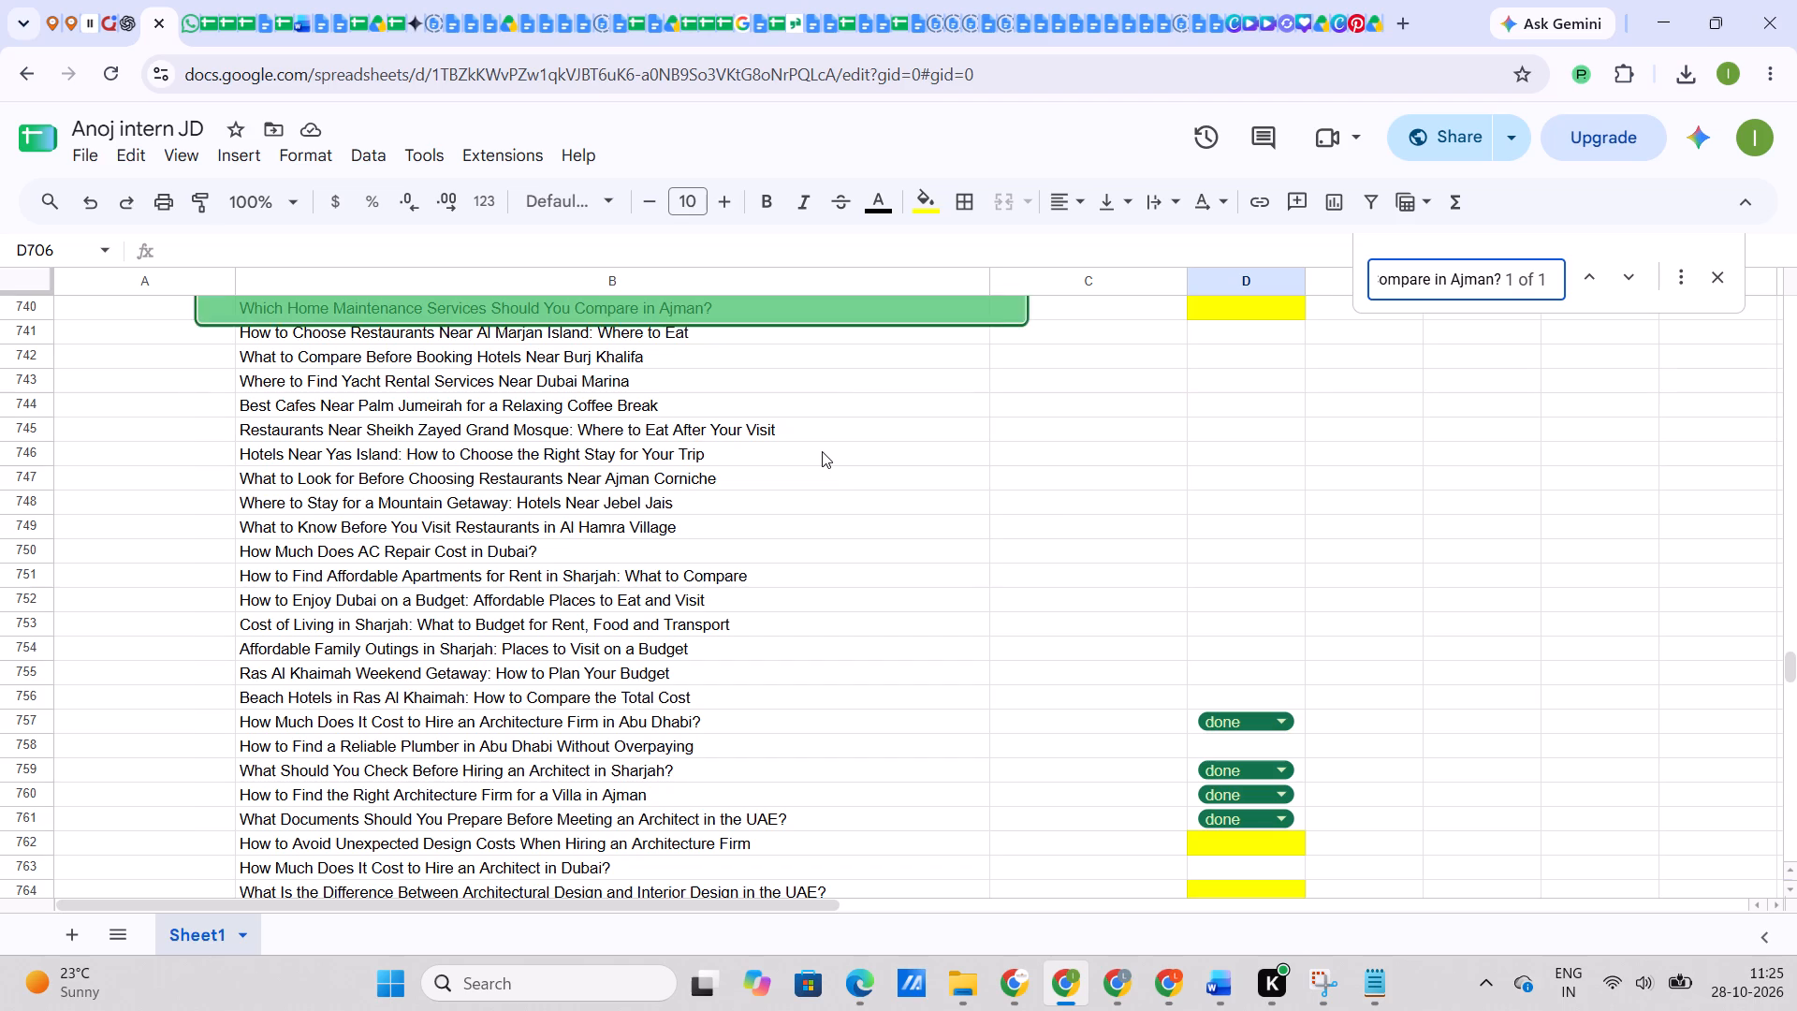
Copy the "done" status from row 757 into column D of the "Which Home Maintenance Services Should You Compare in Ajman?" row.
scroll(928, 563, "up", 2)
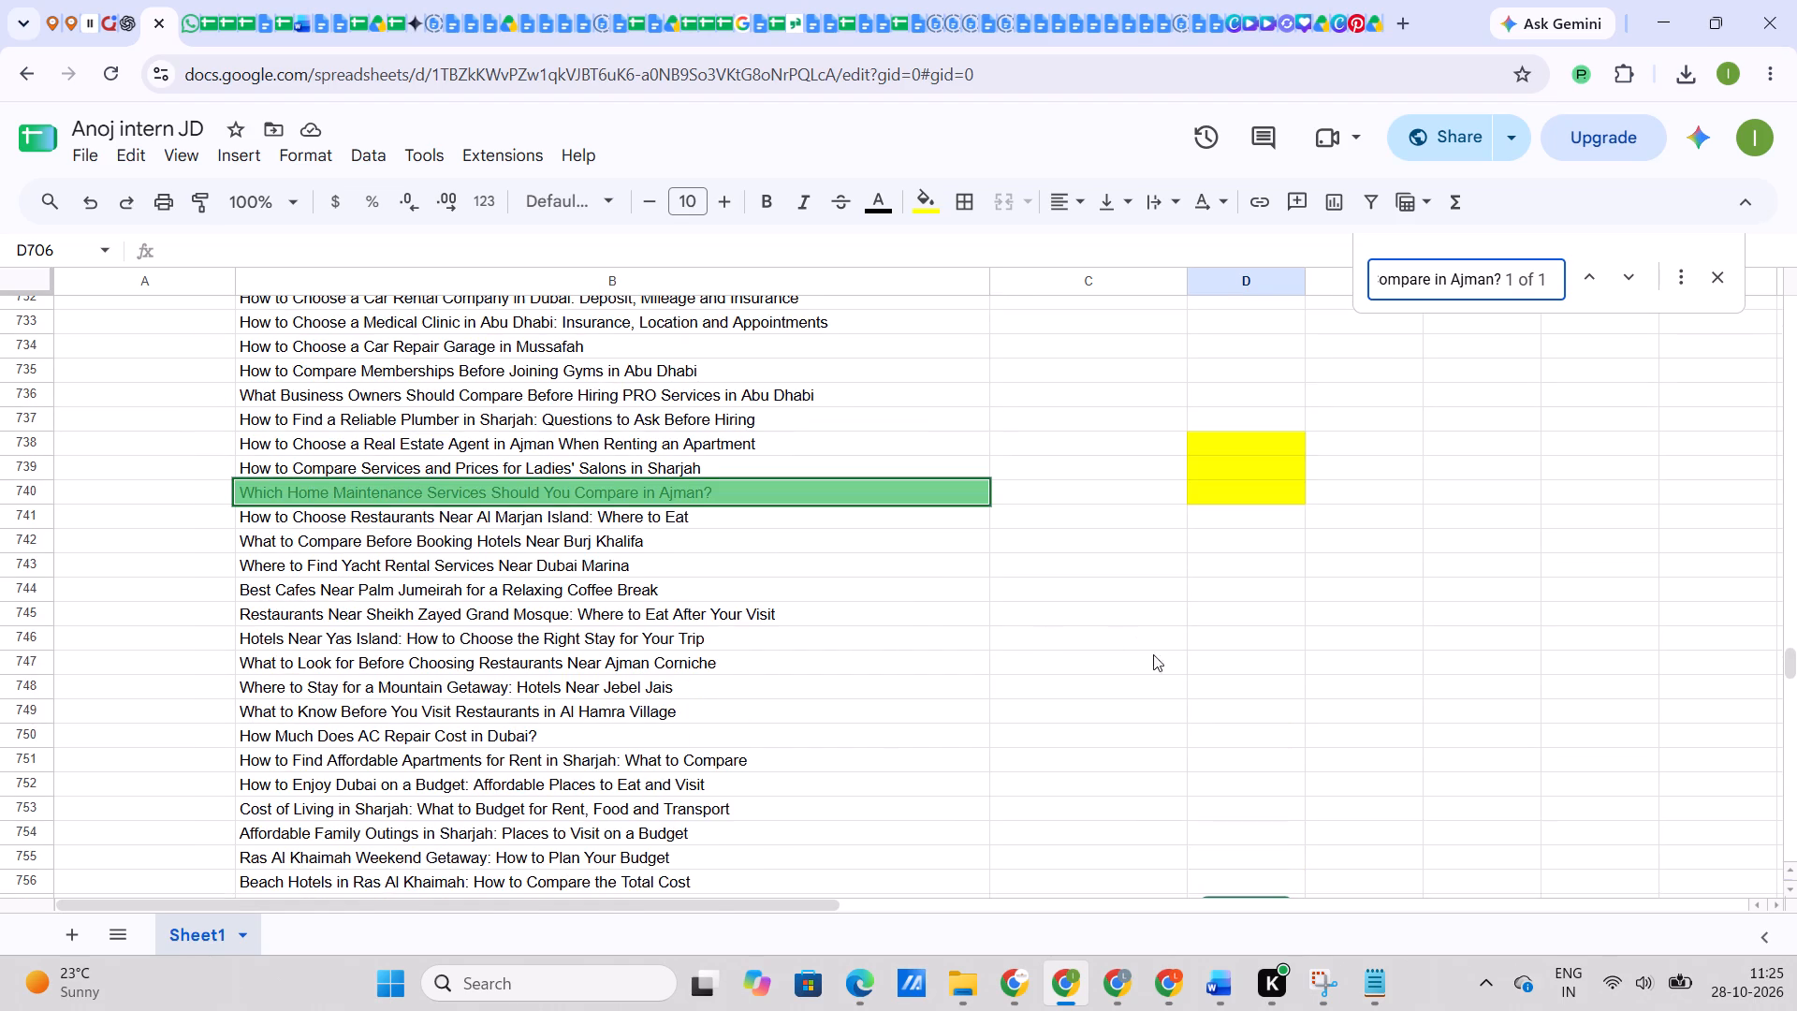
scroll(1197, 707, "down", 1)
left_click(1193, 784)
key("ctrl+c")
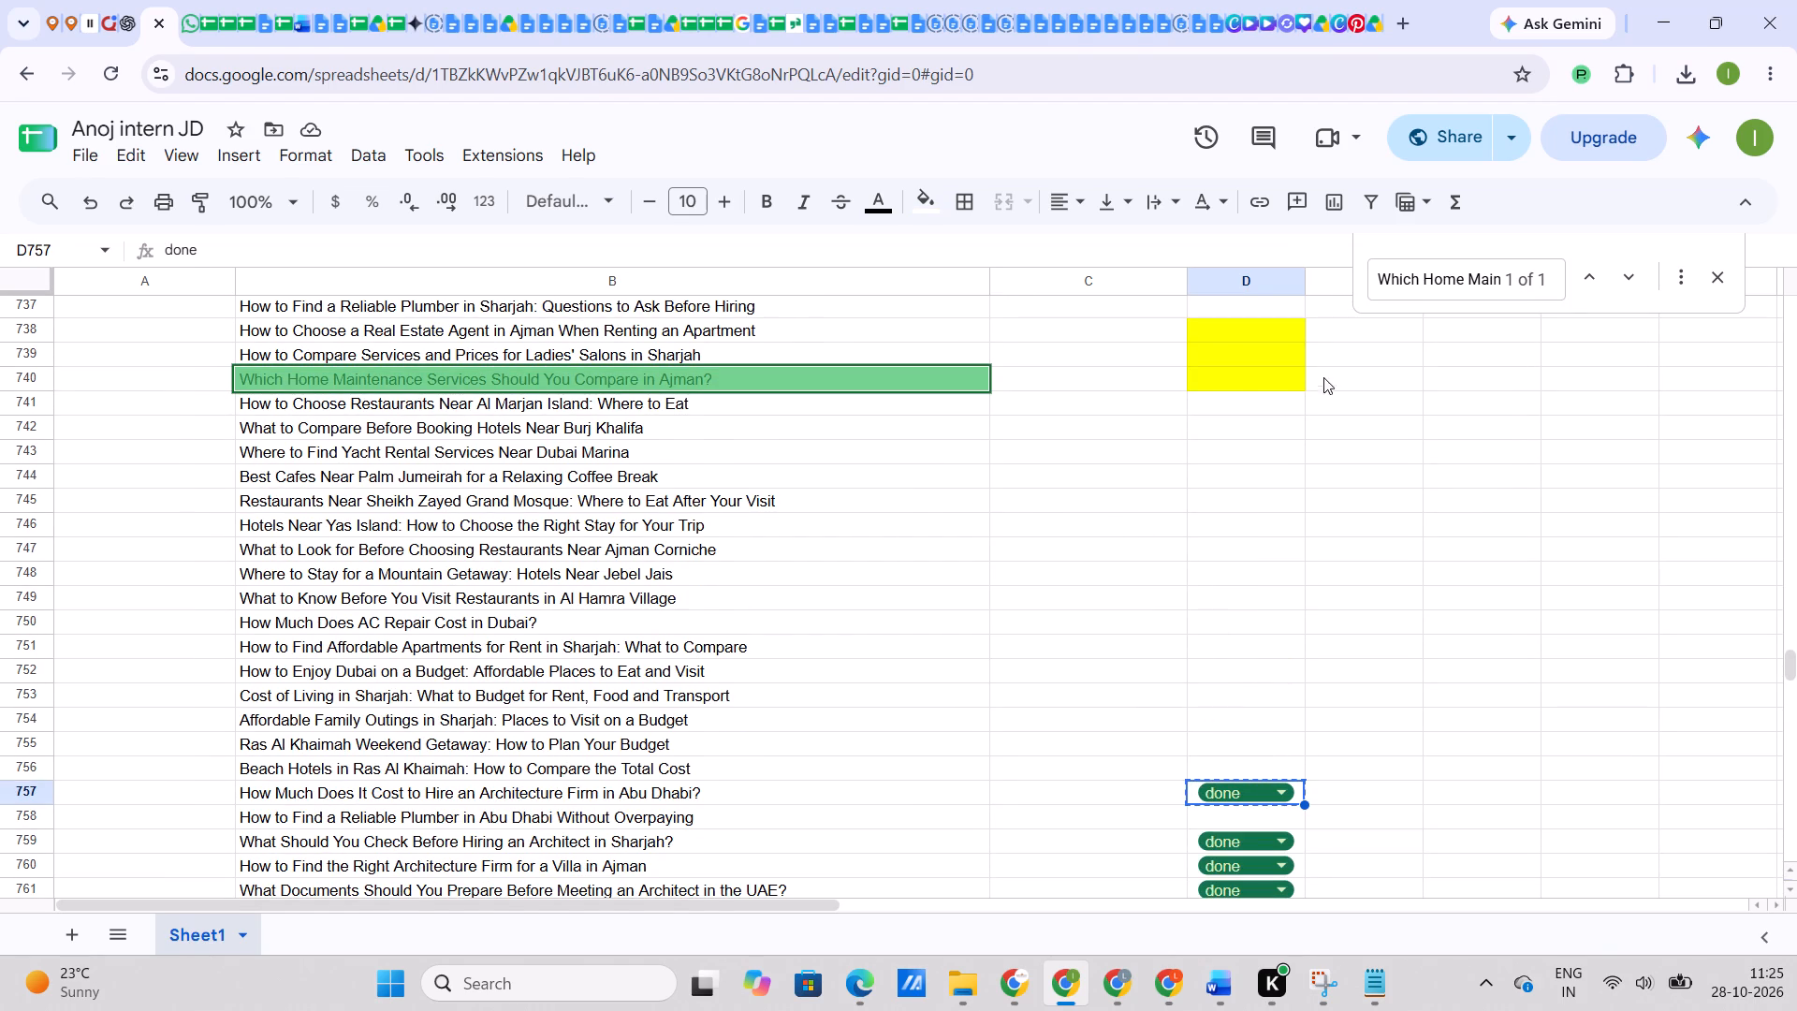
left_click(1235, 374)
key("ctrl+v")
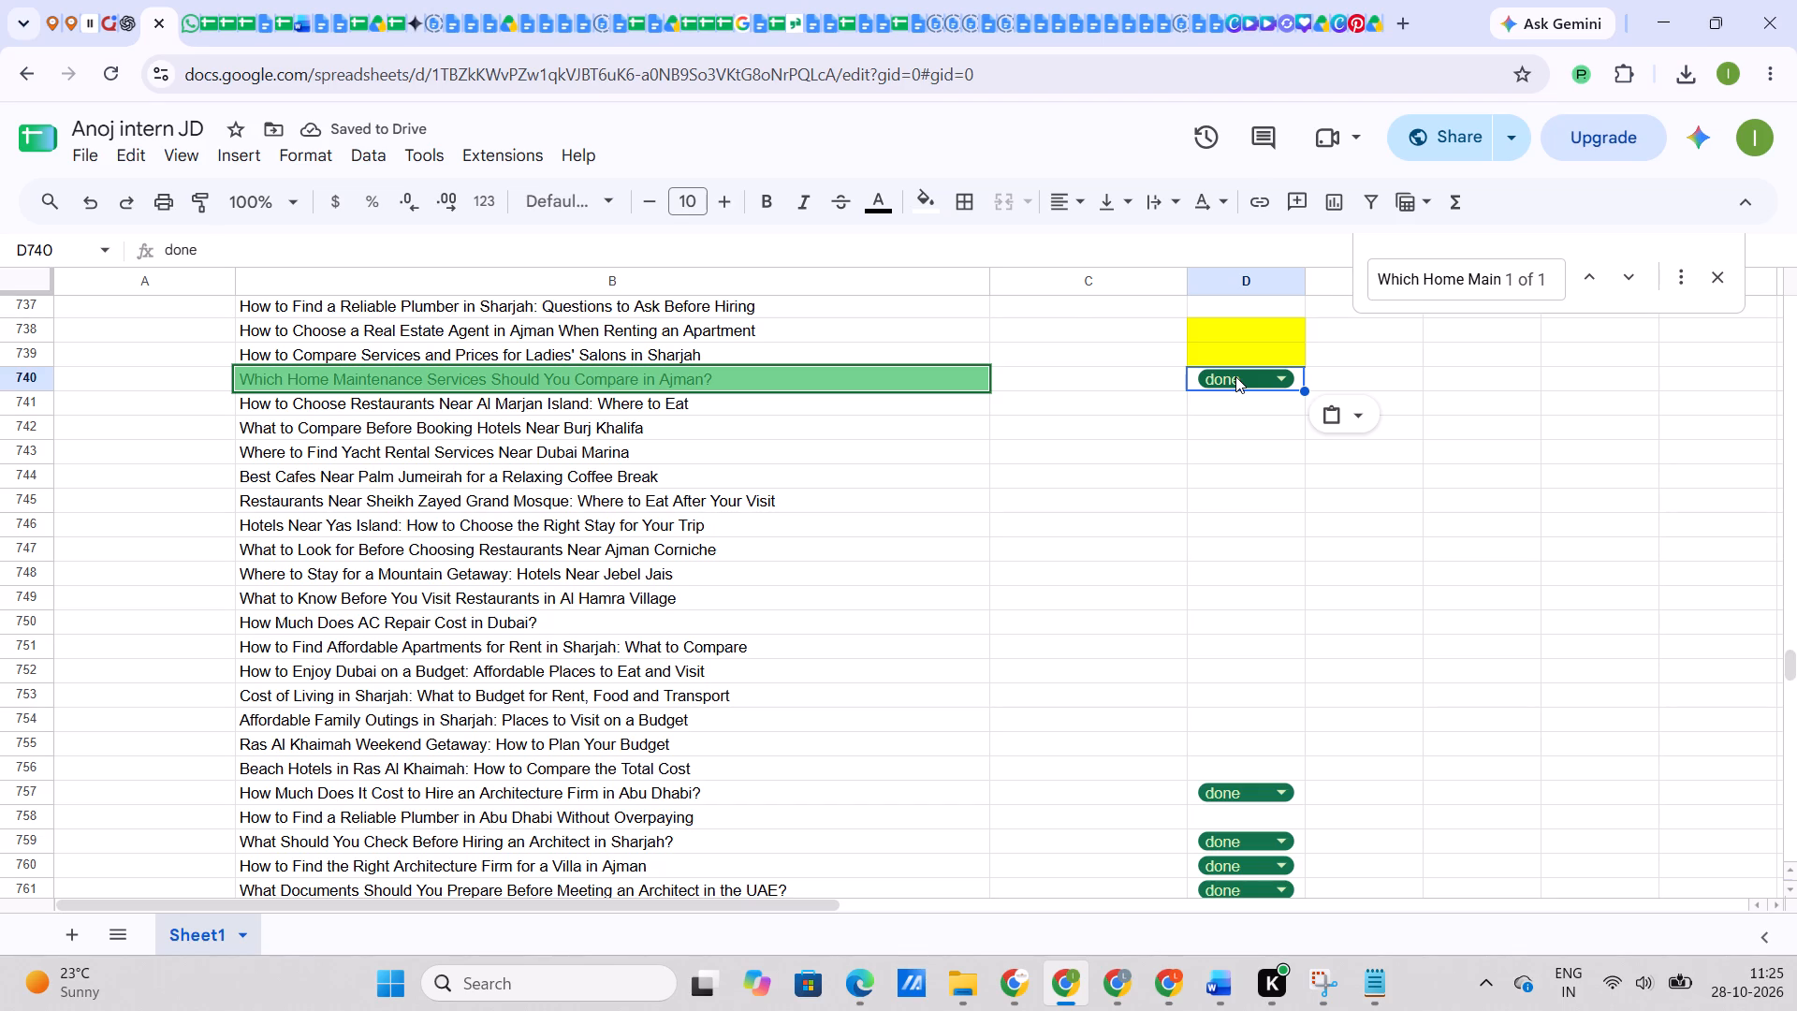
Fill the Ajman home maintenance blog's status cell, D740, with bright green.
left_click(926, 209)
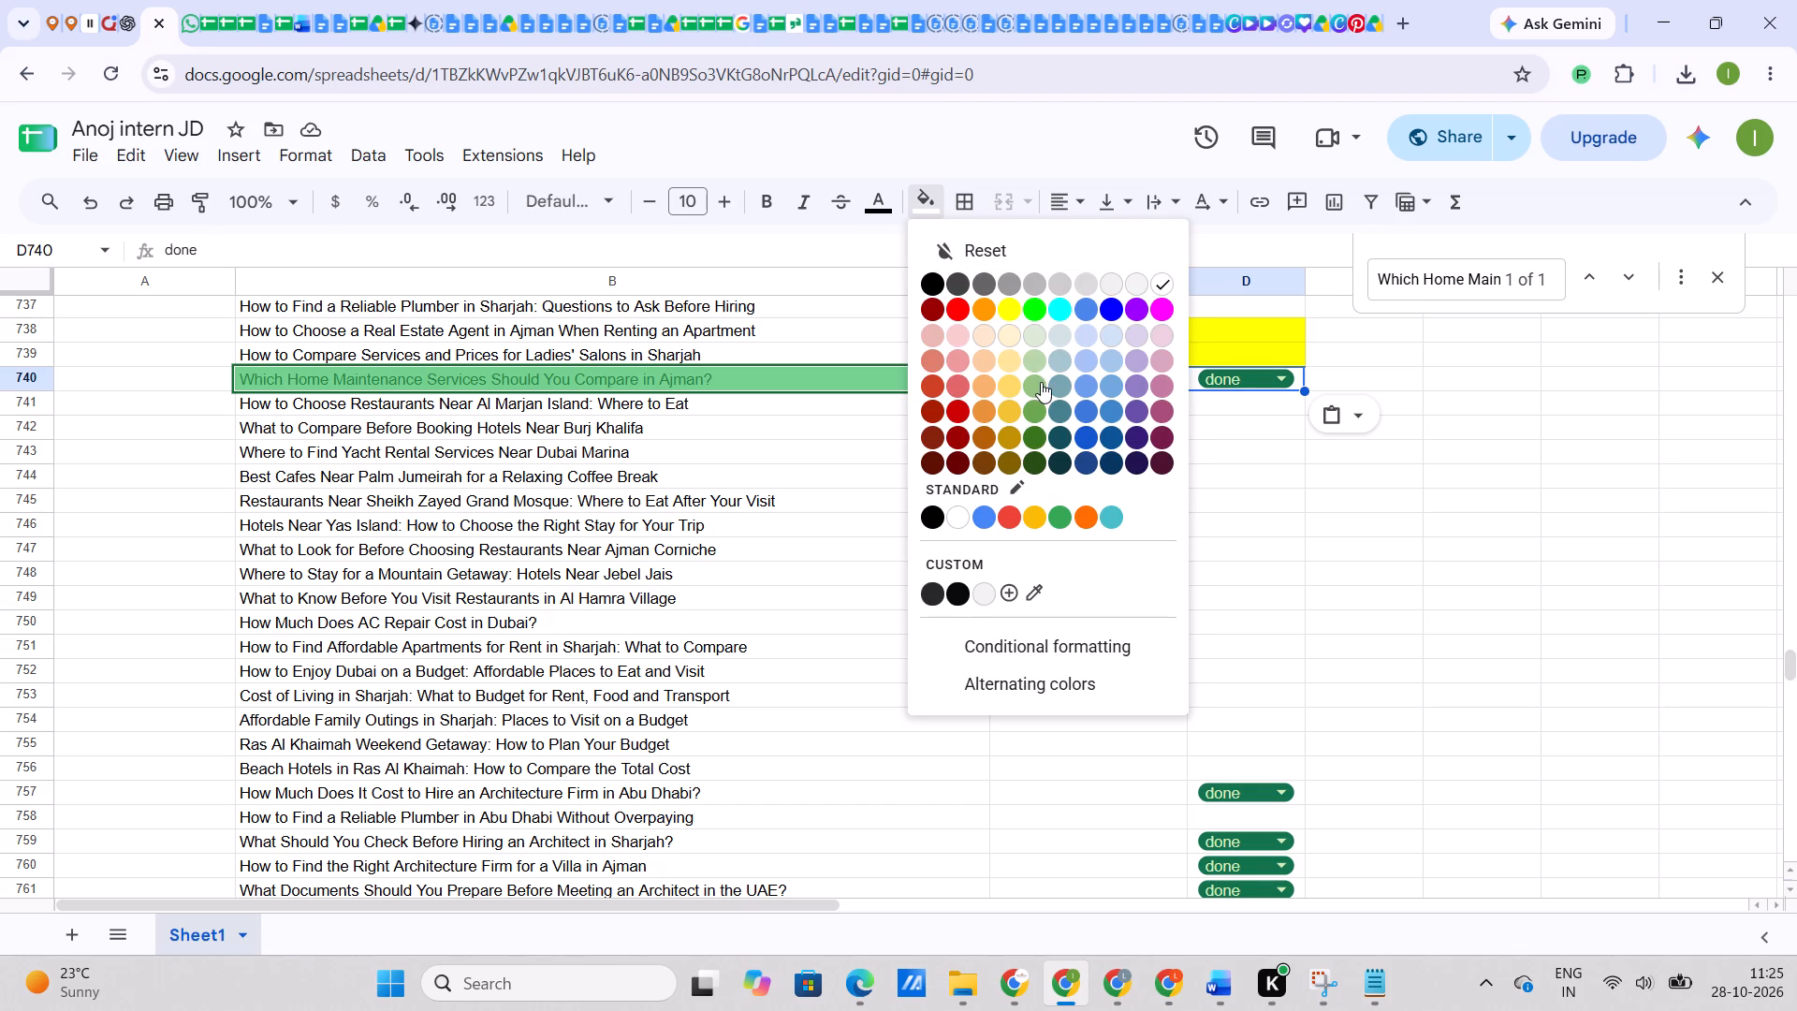
left_click(1030, 301)
left_click(1243, 492)
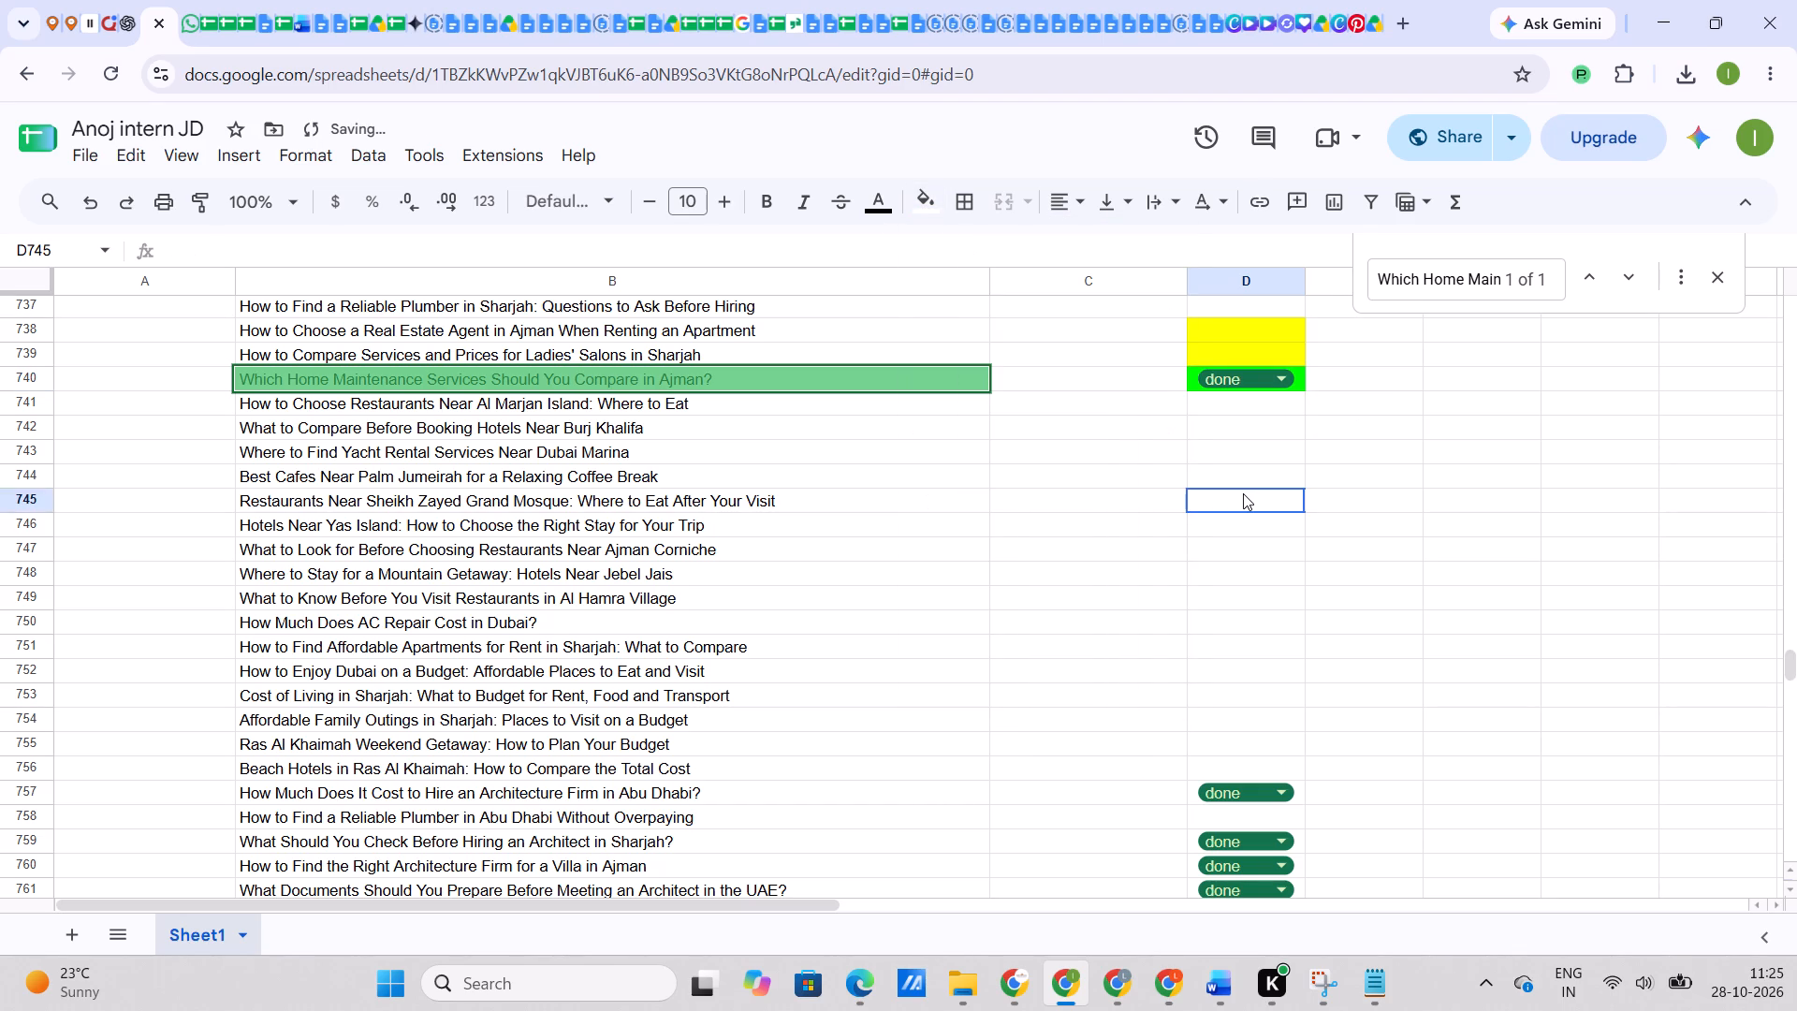
Copy the green "done" status from D740 to the "What Should You Know Before Renovating an Older Property in Sharjah?" row, cell D766.
left_click(1195, 378)
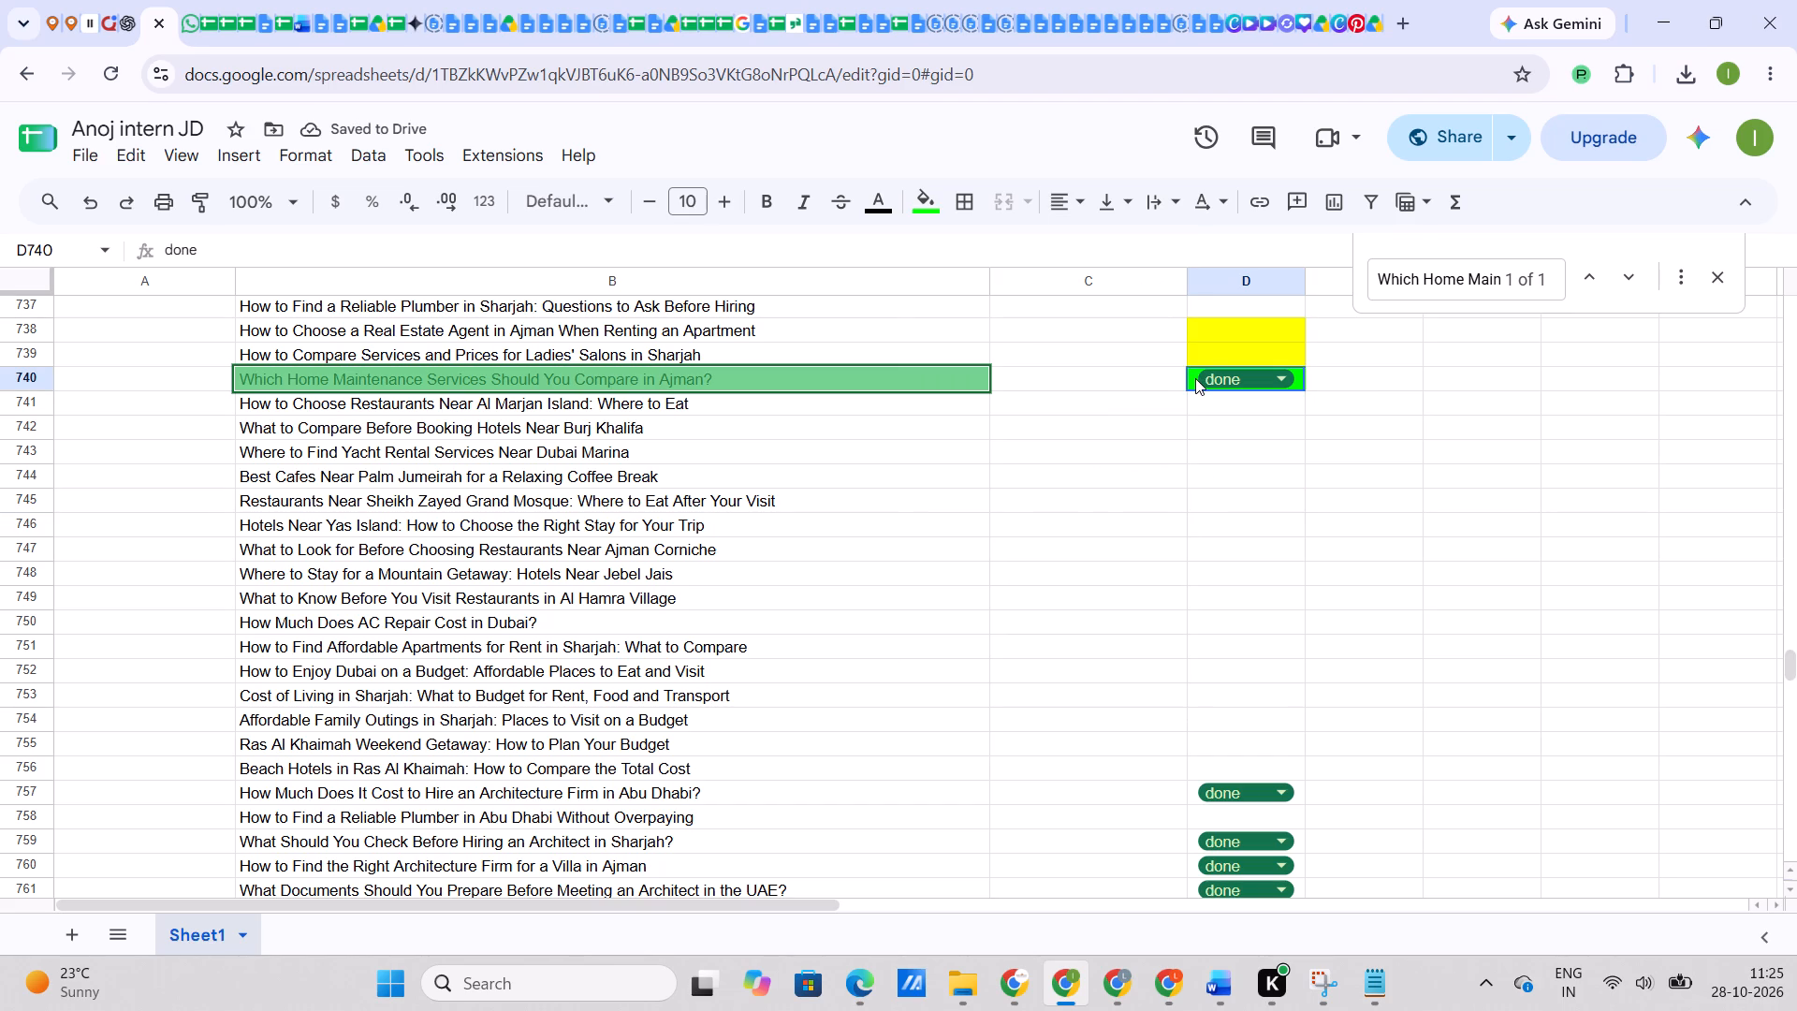
key("ctrl+c")
scroll(1250, 602, "down", 4)
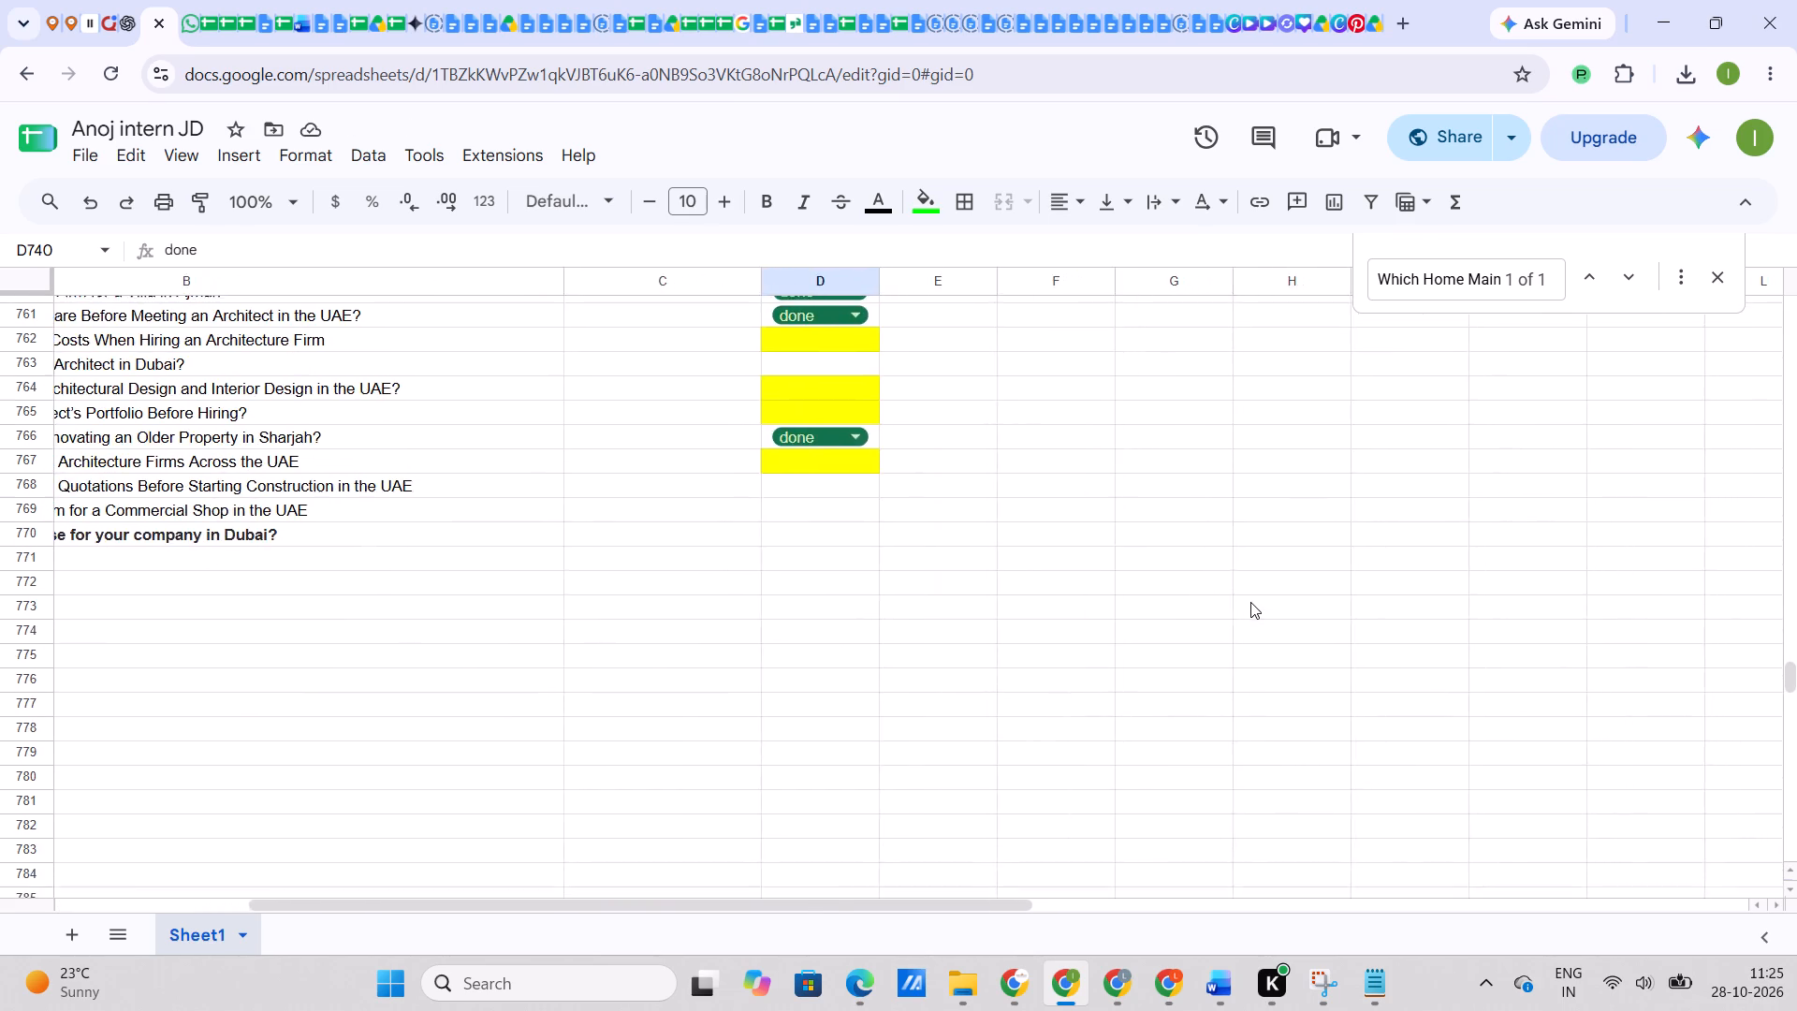
scroll(1250, 602, "right", 5)
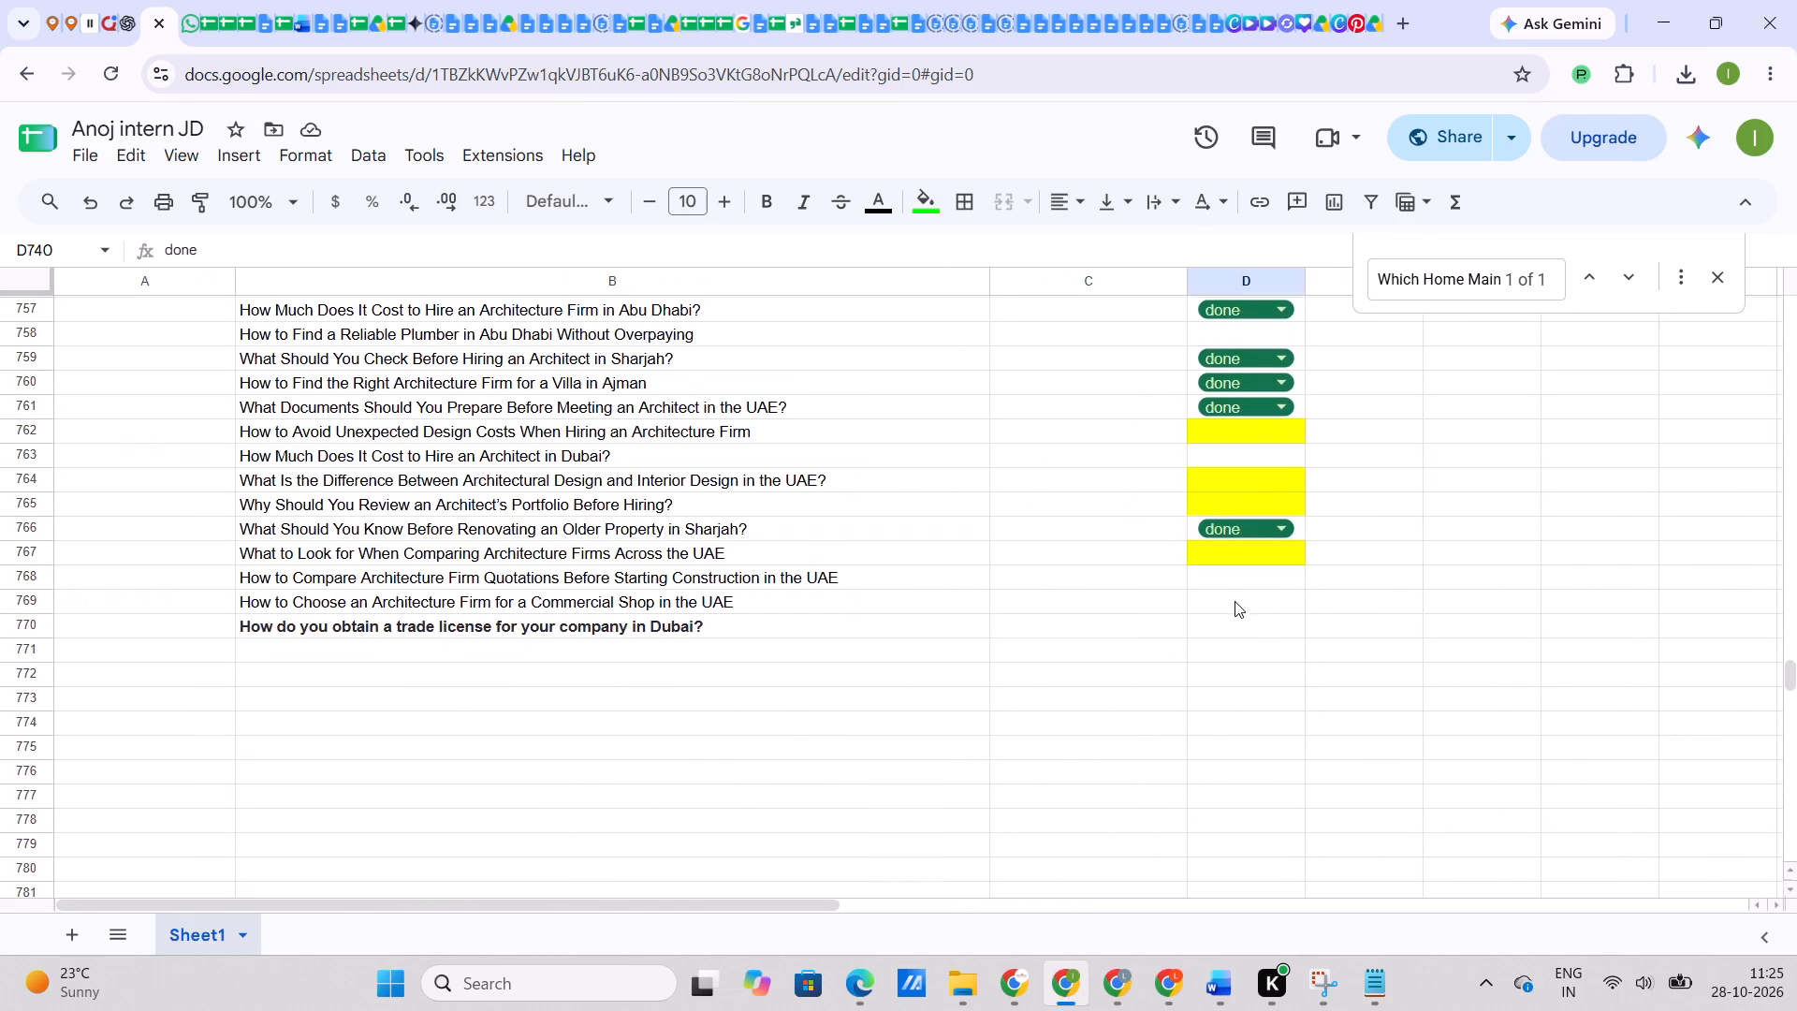
scroll(1235, 601, "up", 2)
left_click(1505, 276)
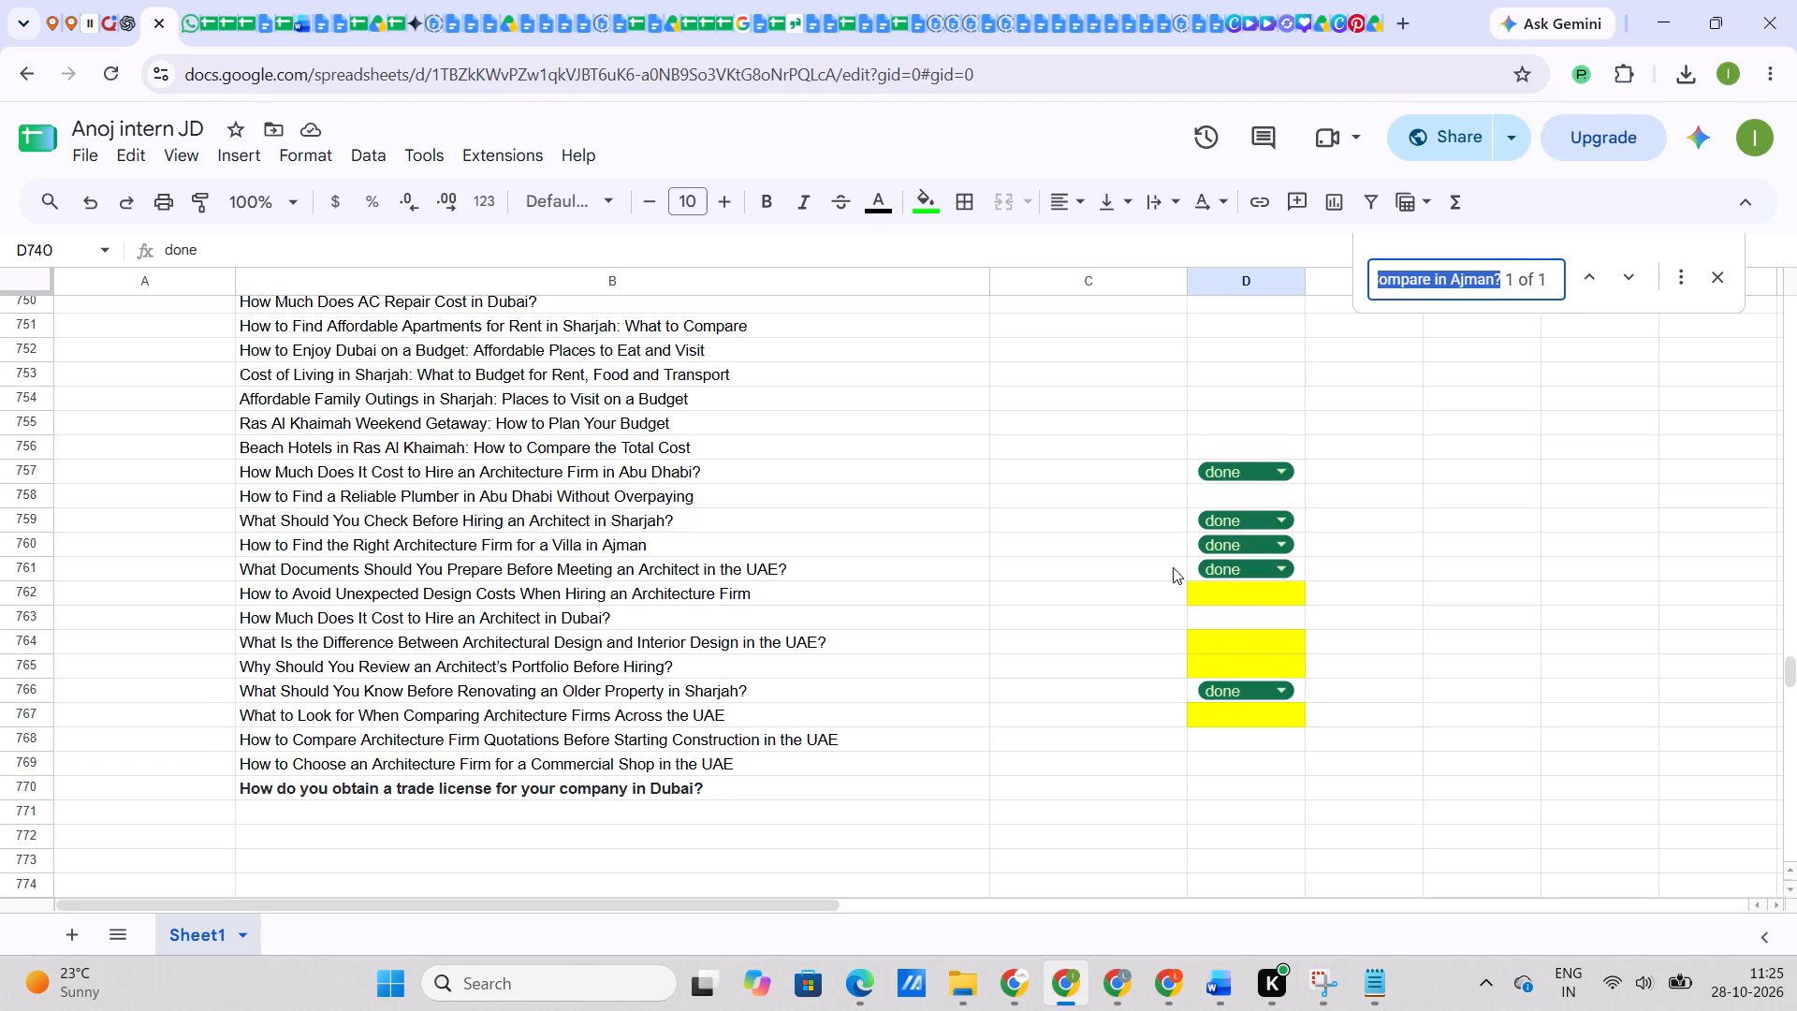
left_click(889, 693)
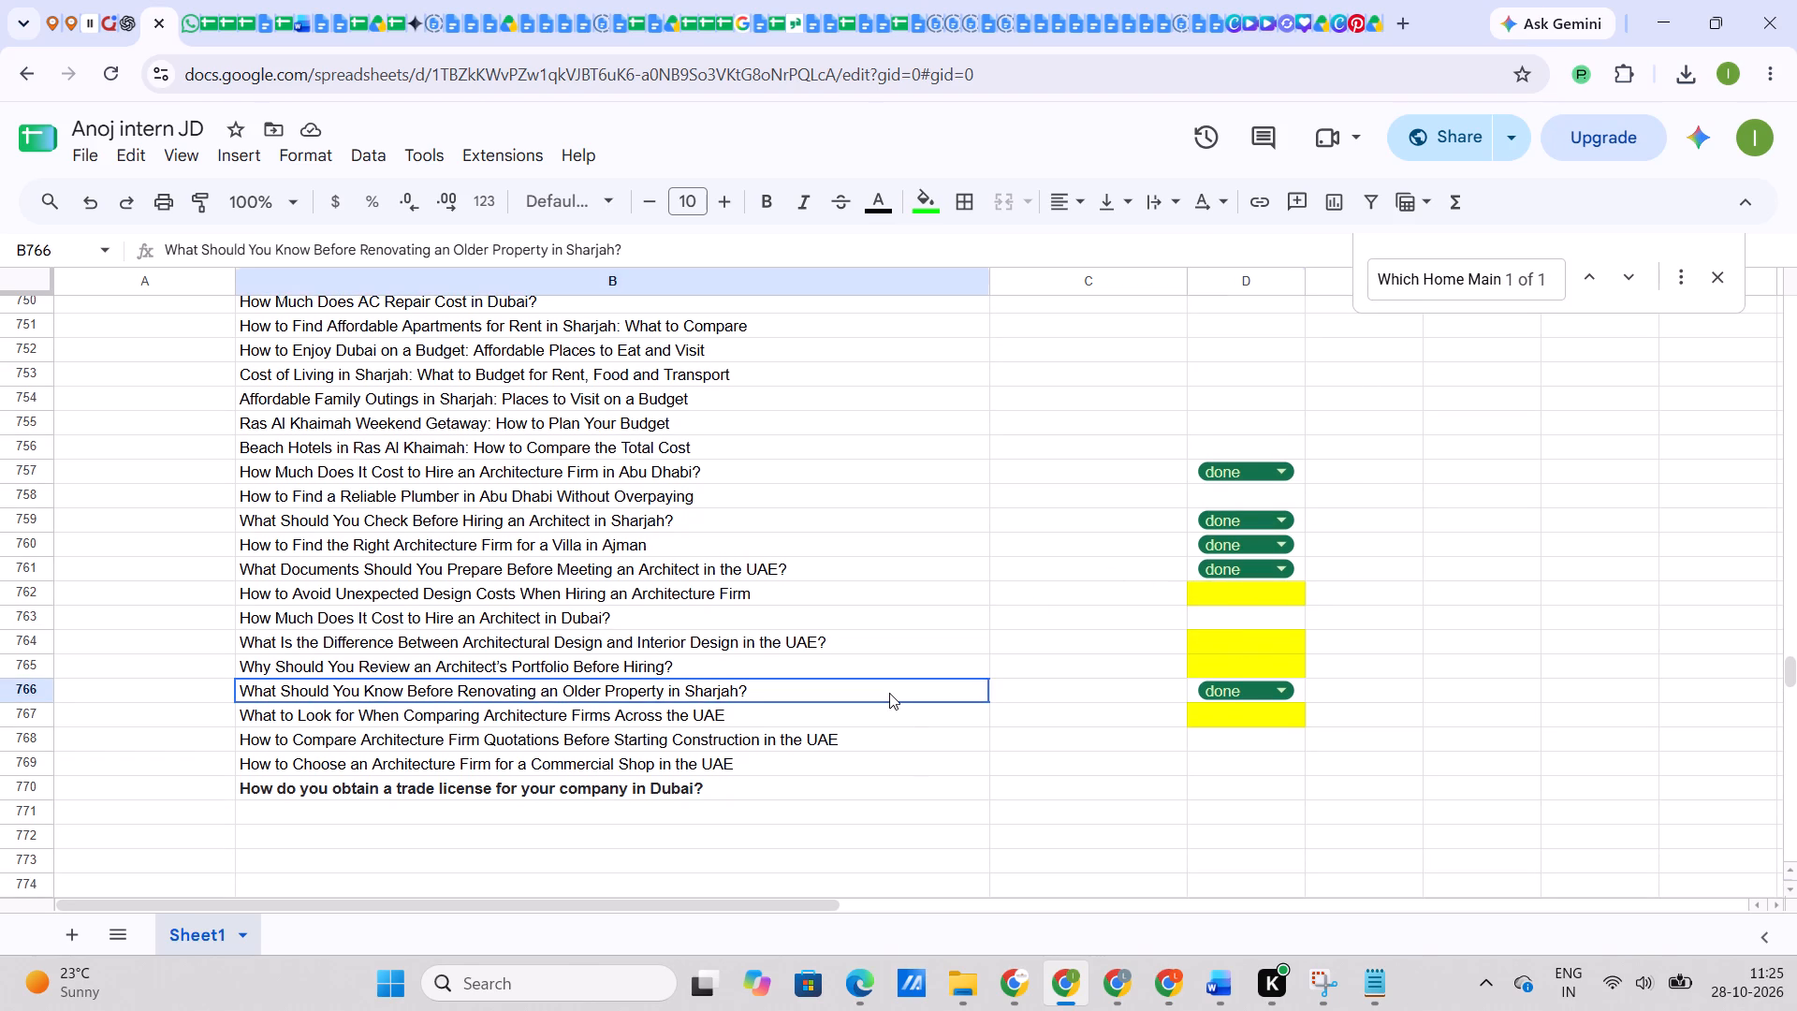
key("Right")
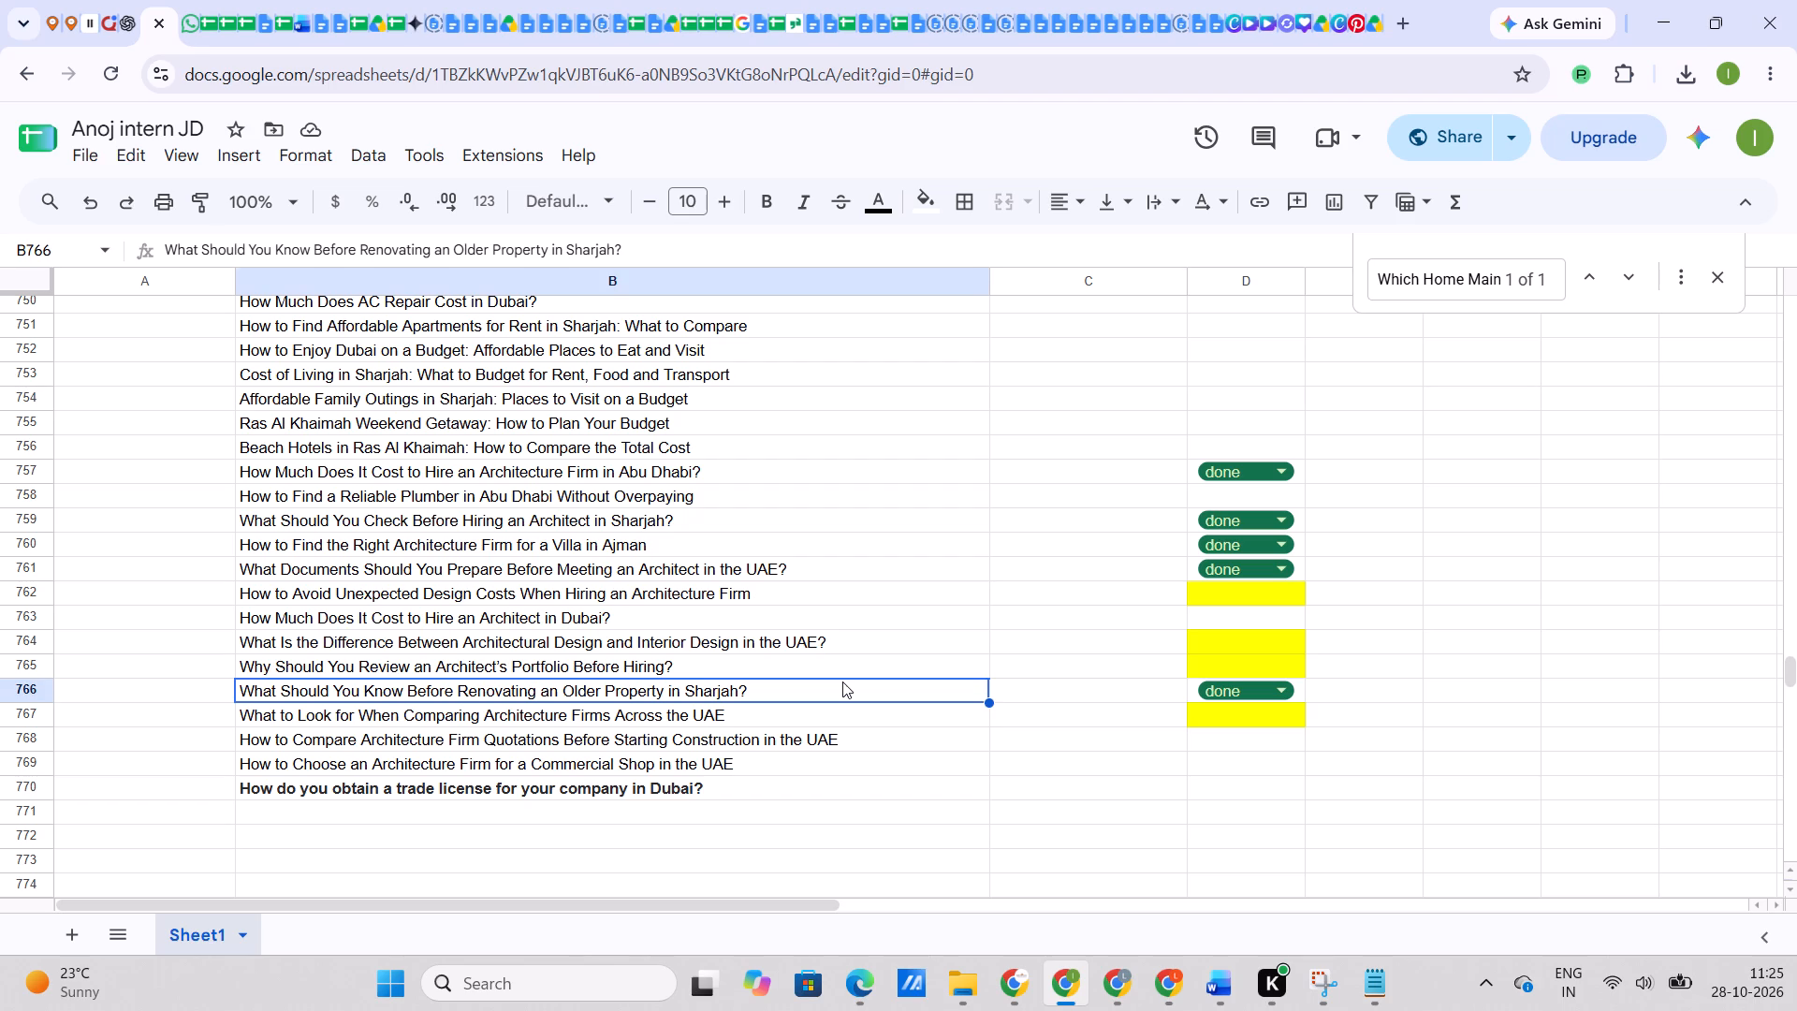
key("Right")
key("ctrl+v")
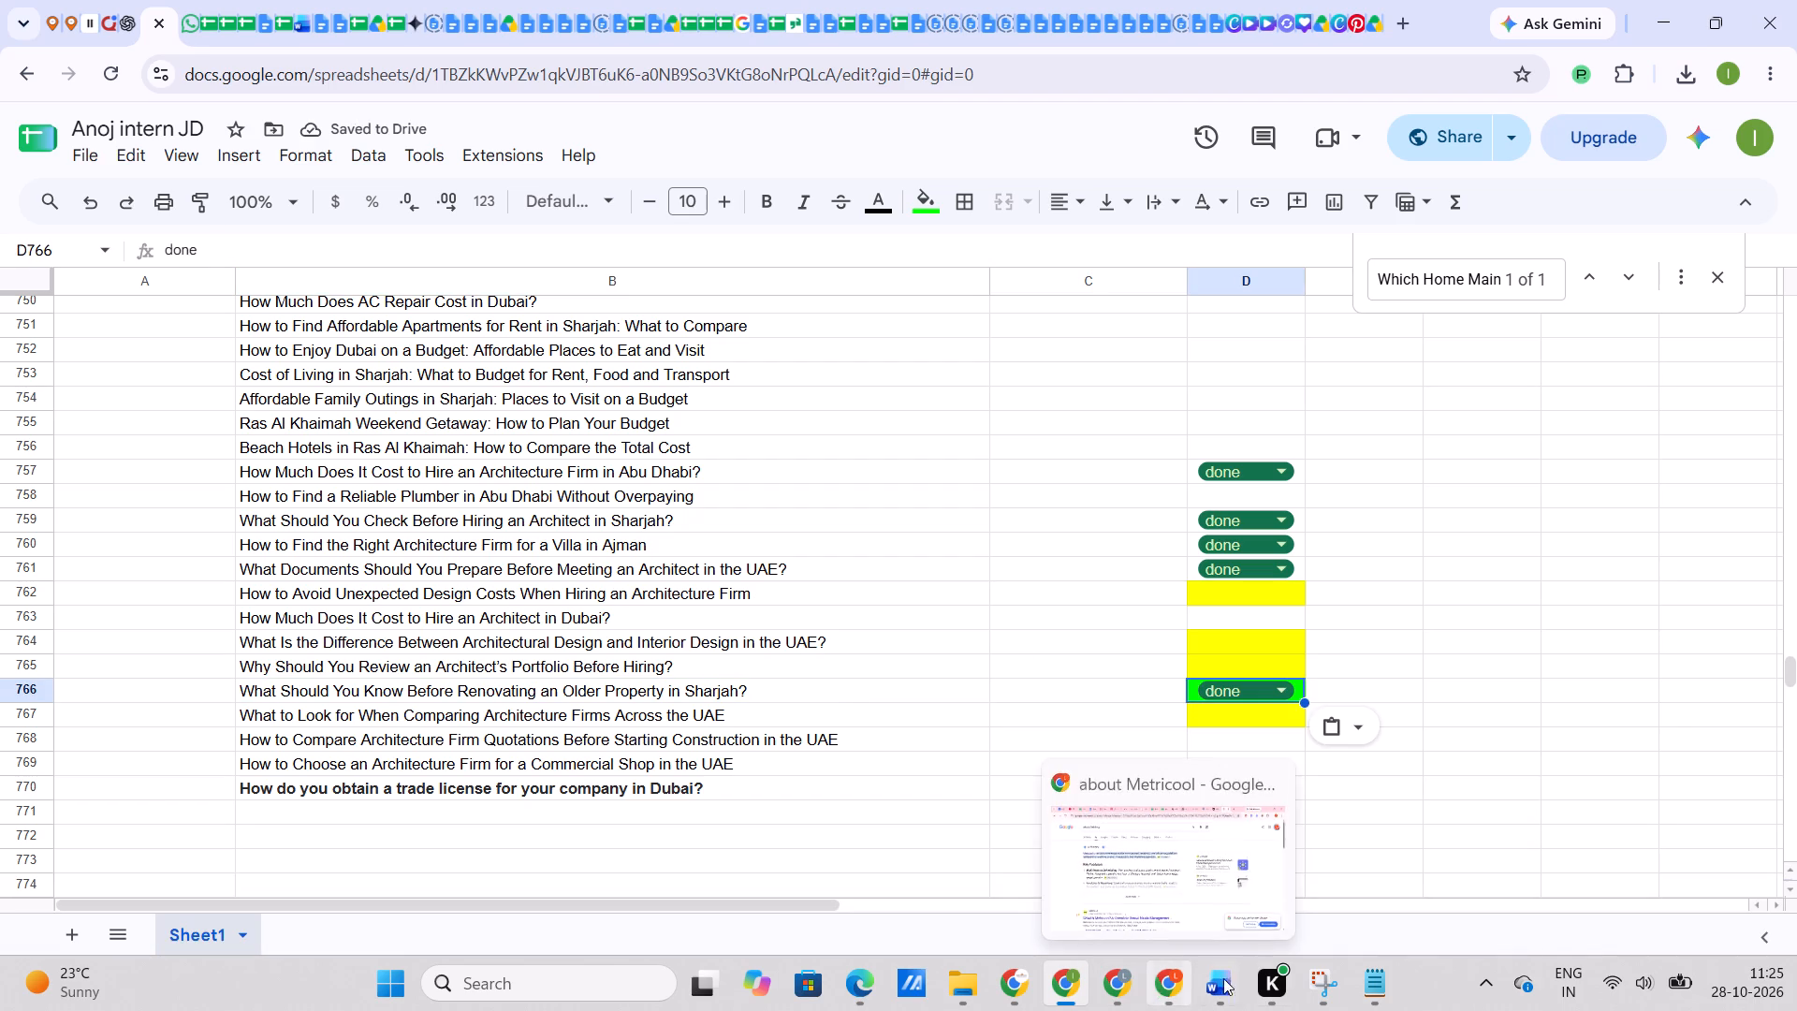
Switch to the Chrome window with the Ajman home maintenance draft and save the blog update.
left_click(1125, 993)
scroll(1339, 614, "up", 13)
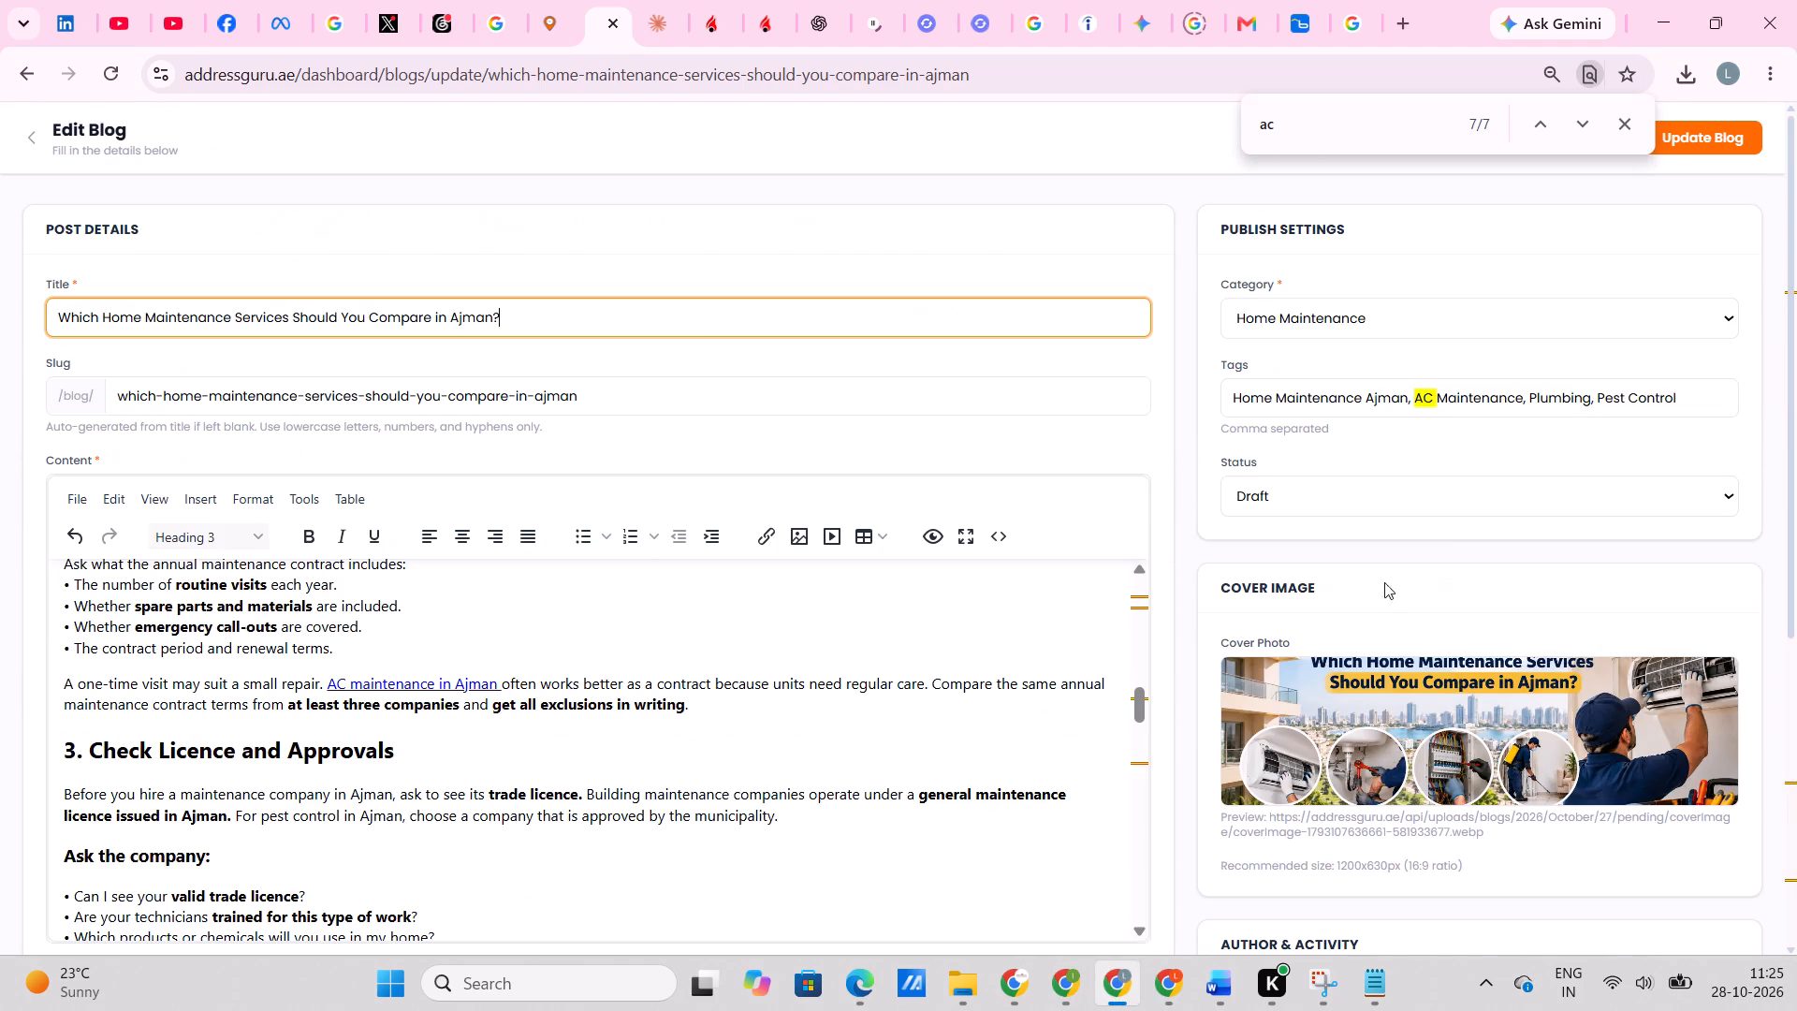
left_click(1707, 141)
left_click(1627, 127)
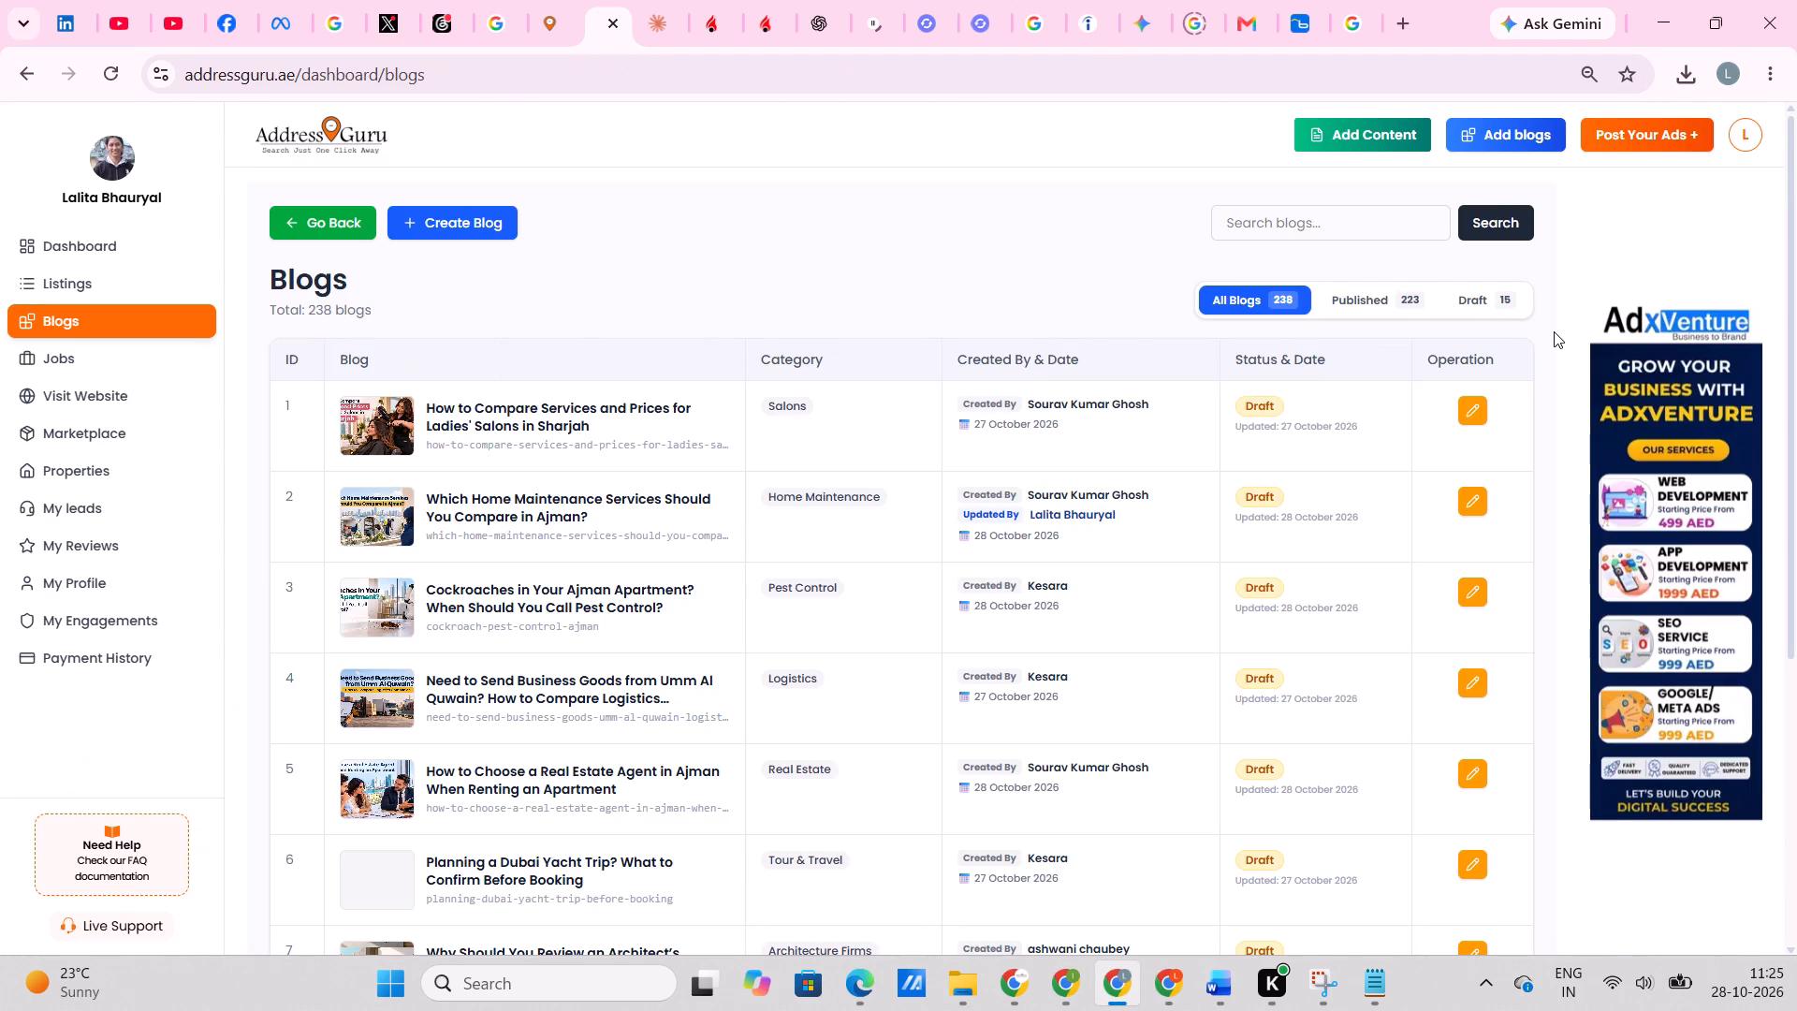
Look through the blogs list, filter it to drafts and open the second page.
scroll(1426, 486, "down", 1)
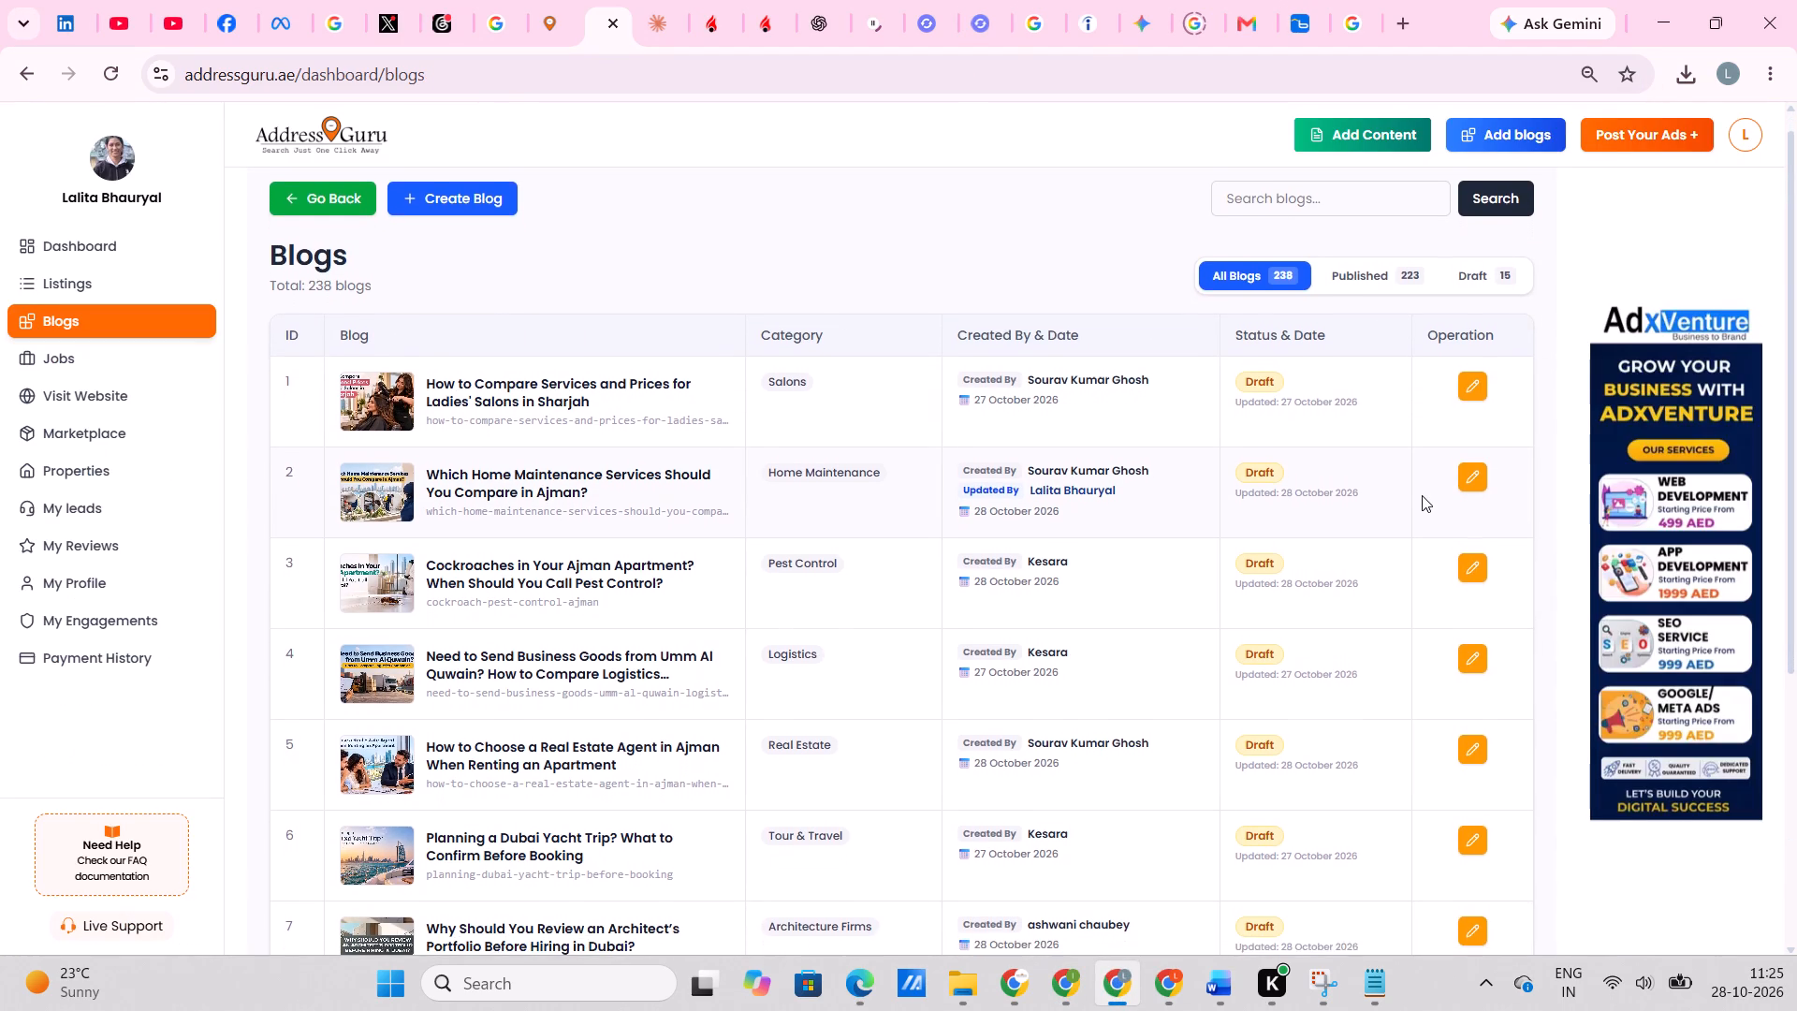
scroll(1422, 495, "down", 2)
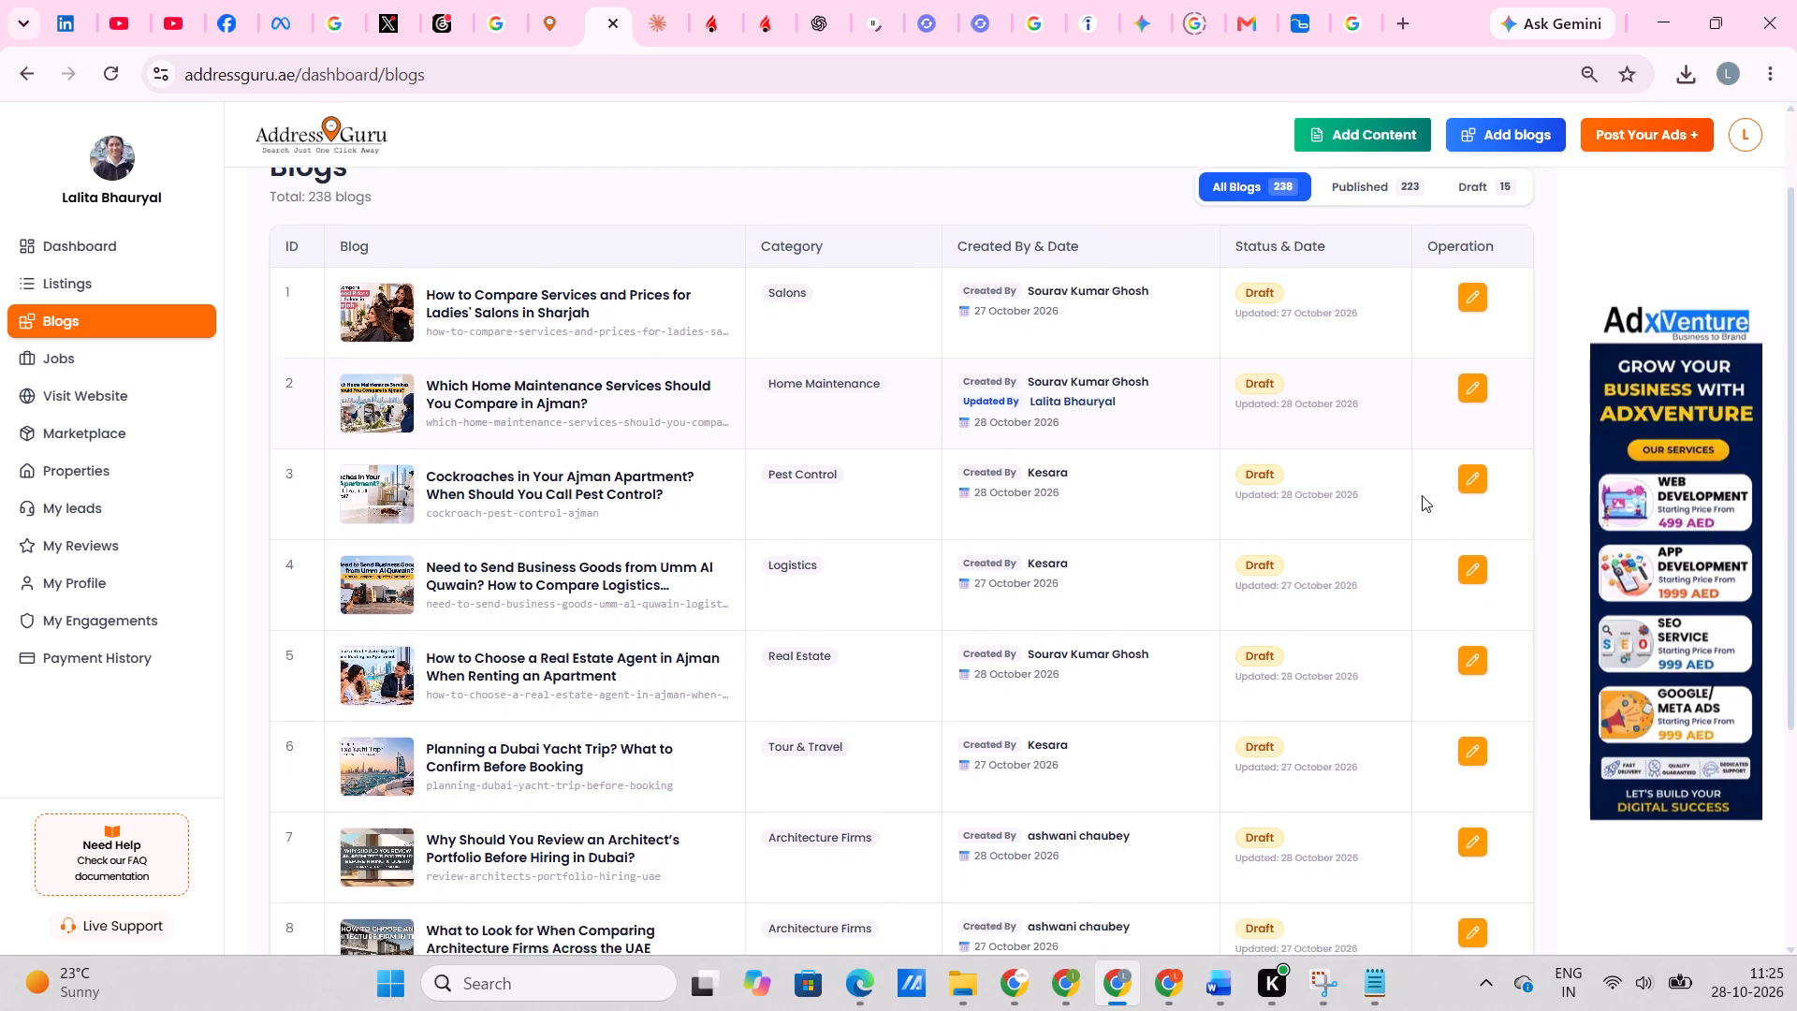
scroll(1422, 495, "down", 2)
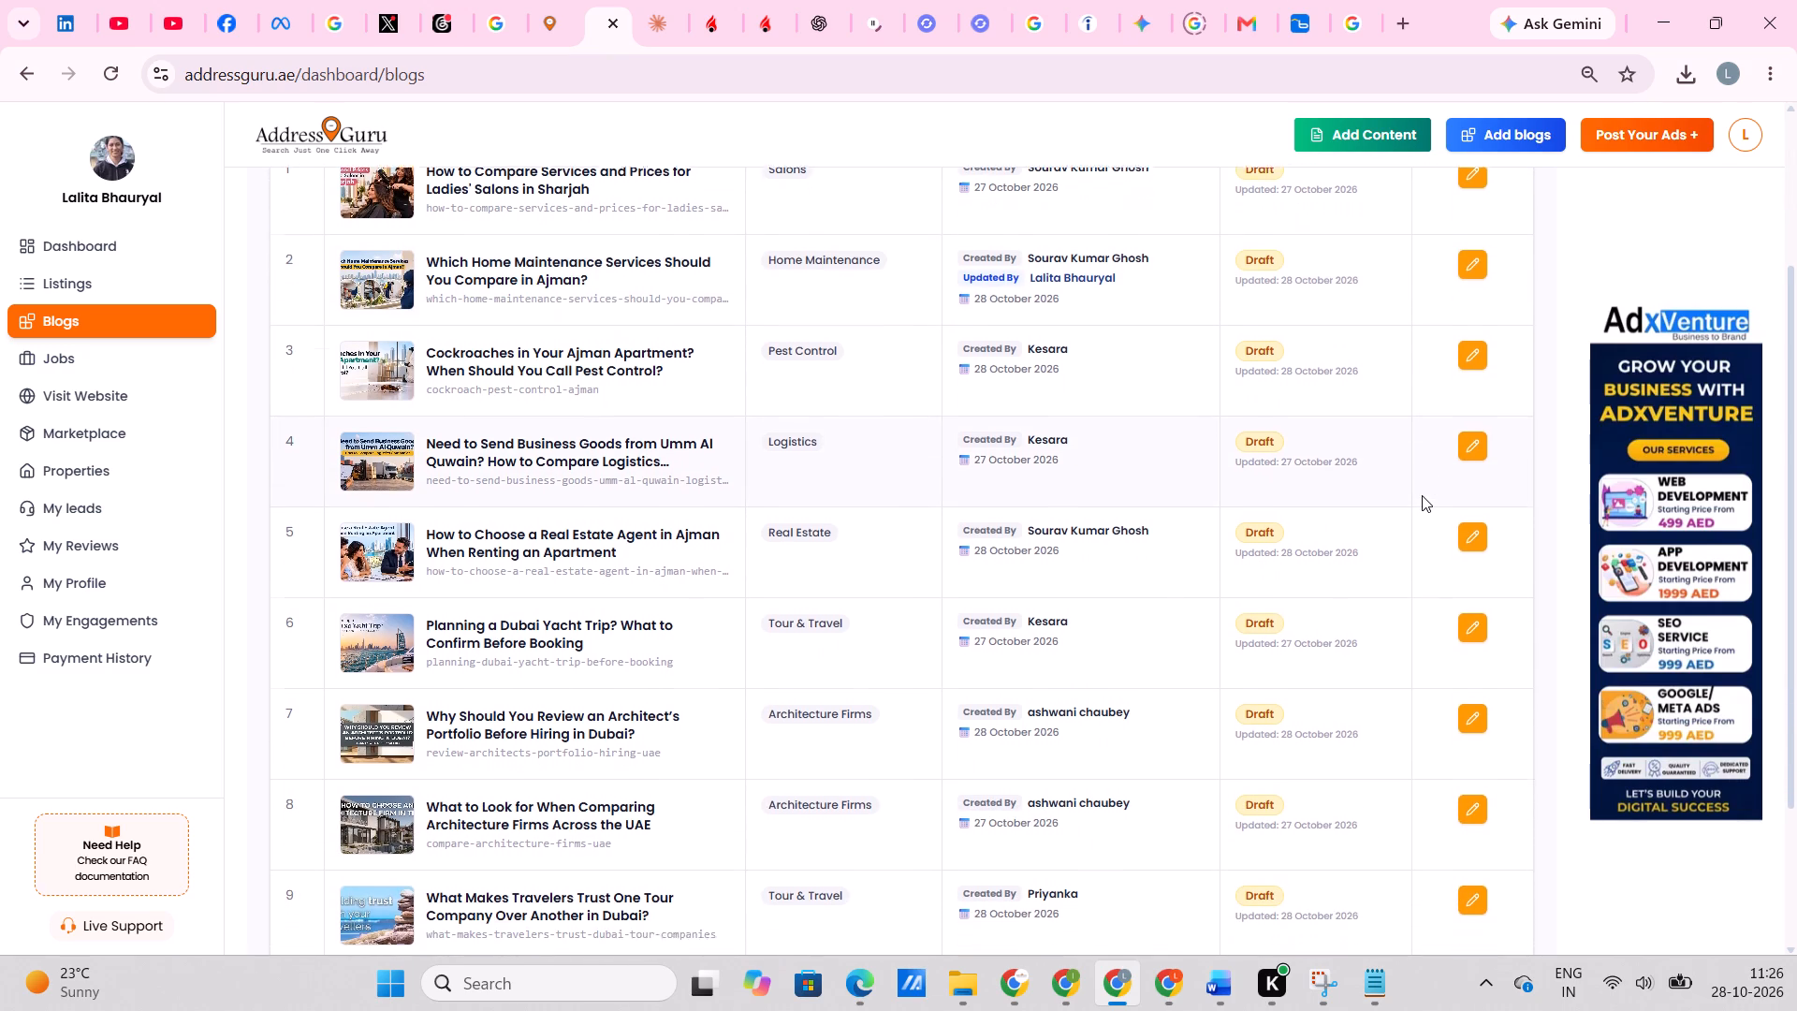
scroll(1422, 495, "down", 1)
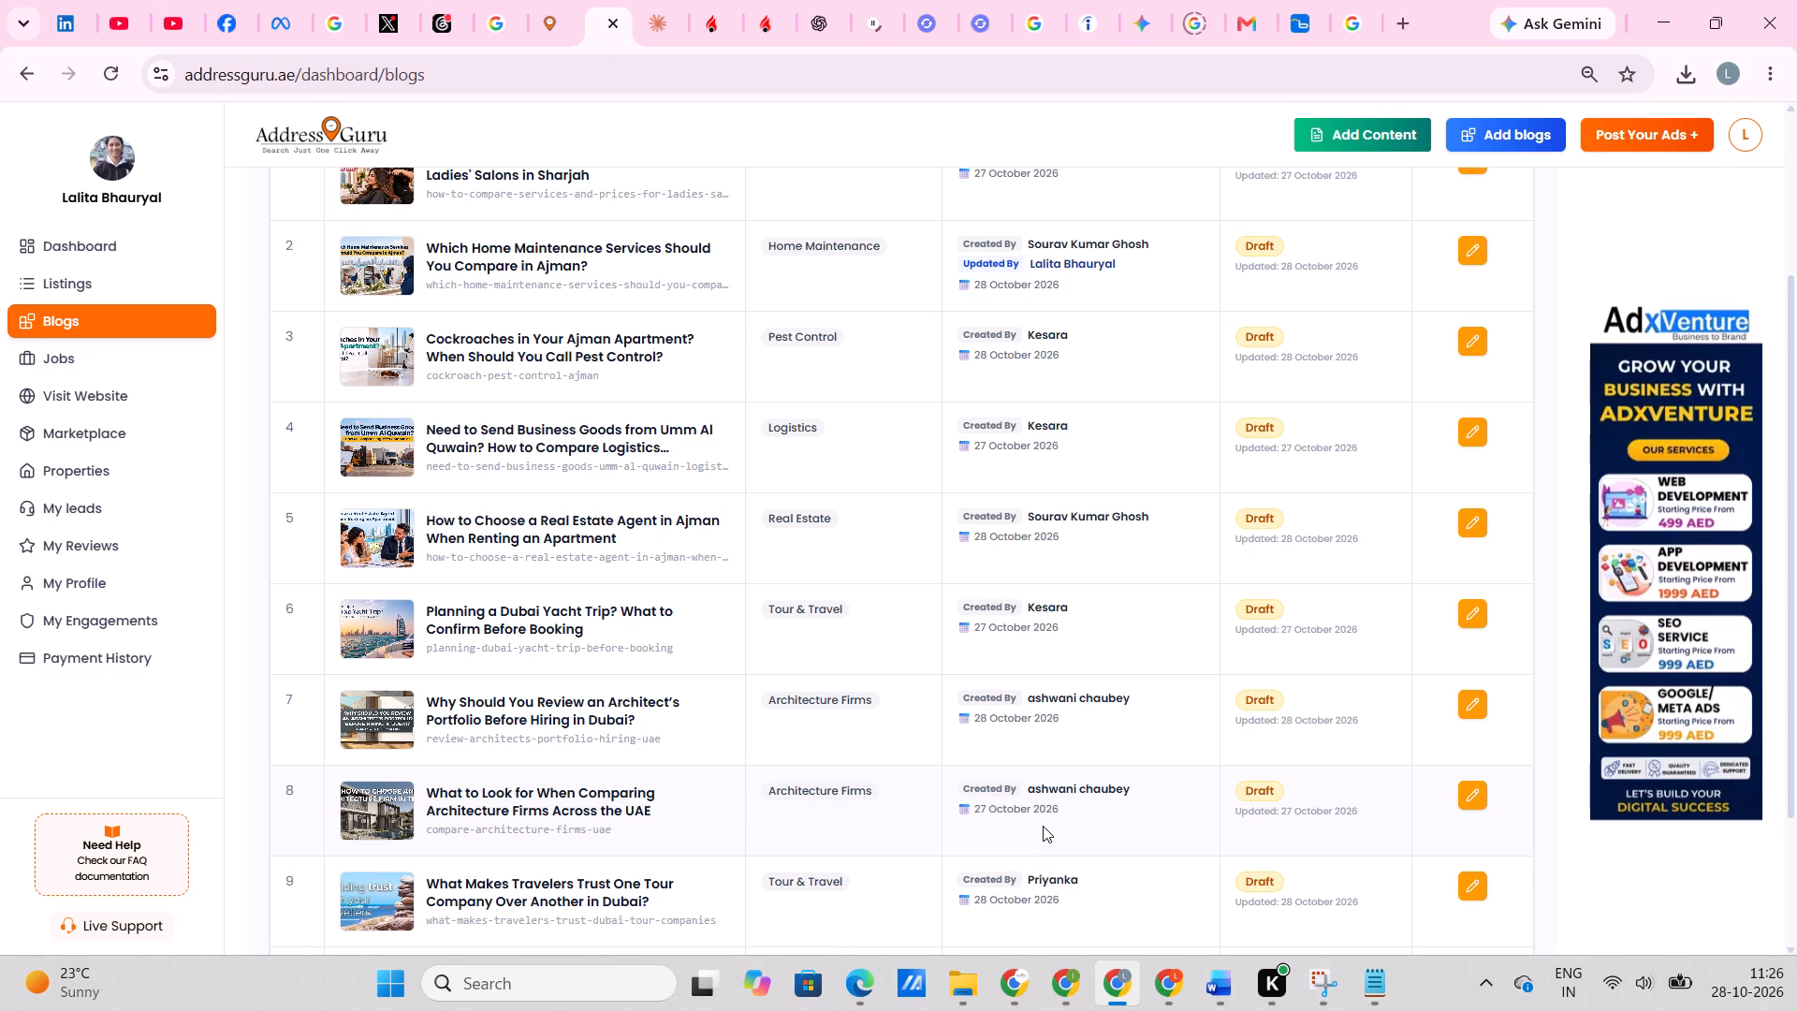
scroll(1043, 824, "down", 3)
scroll(1513, 316, "up", 8)
left_click(1454, 300)
scroll(1341, 489, "down", 3)
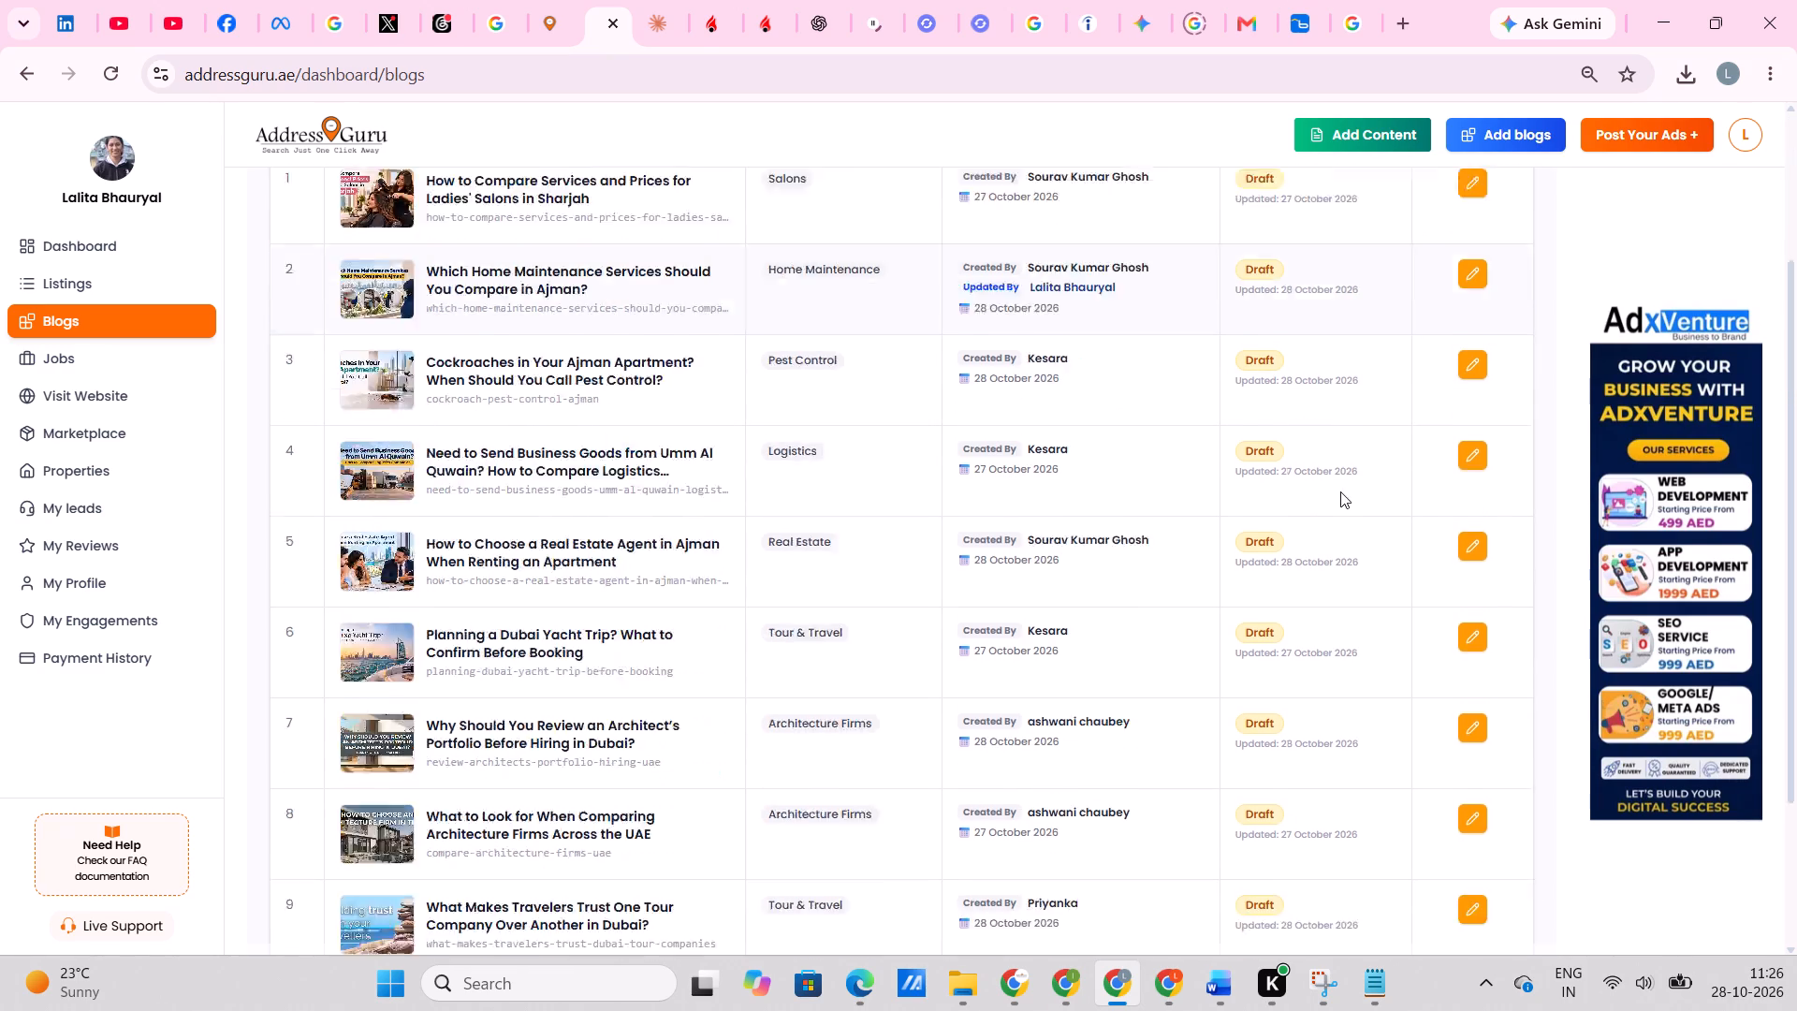
scroll(1340, 491, "down", 5)
left_click(1424, 871)
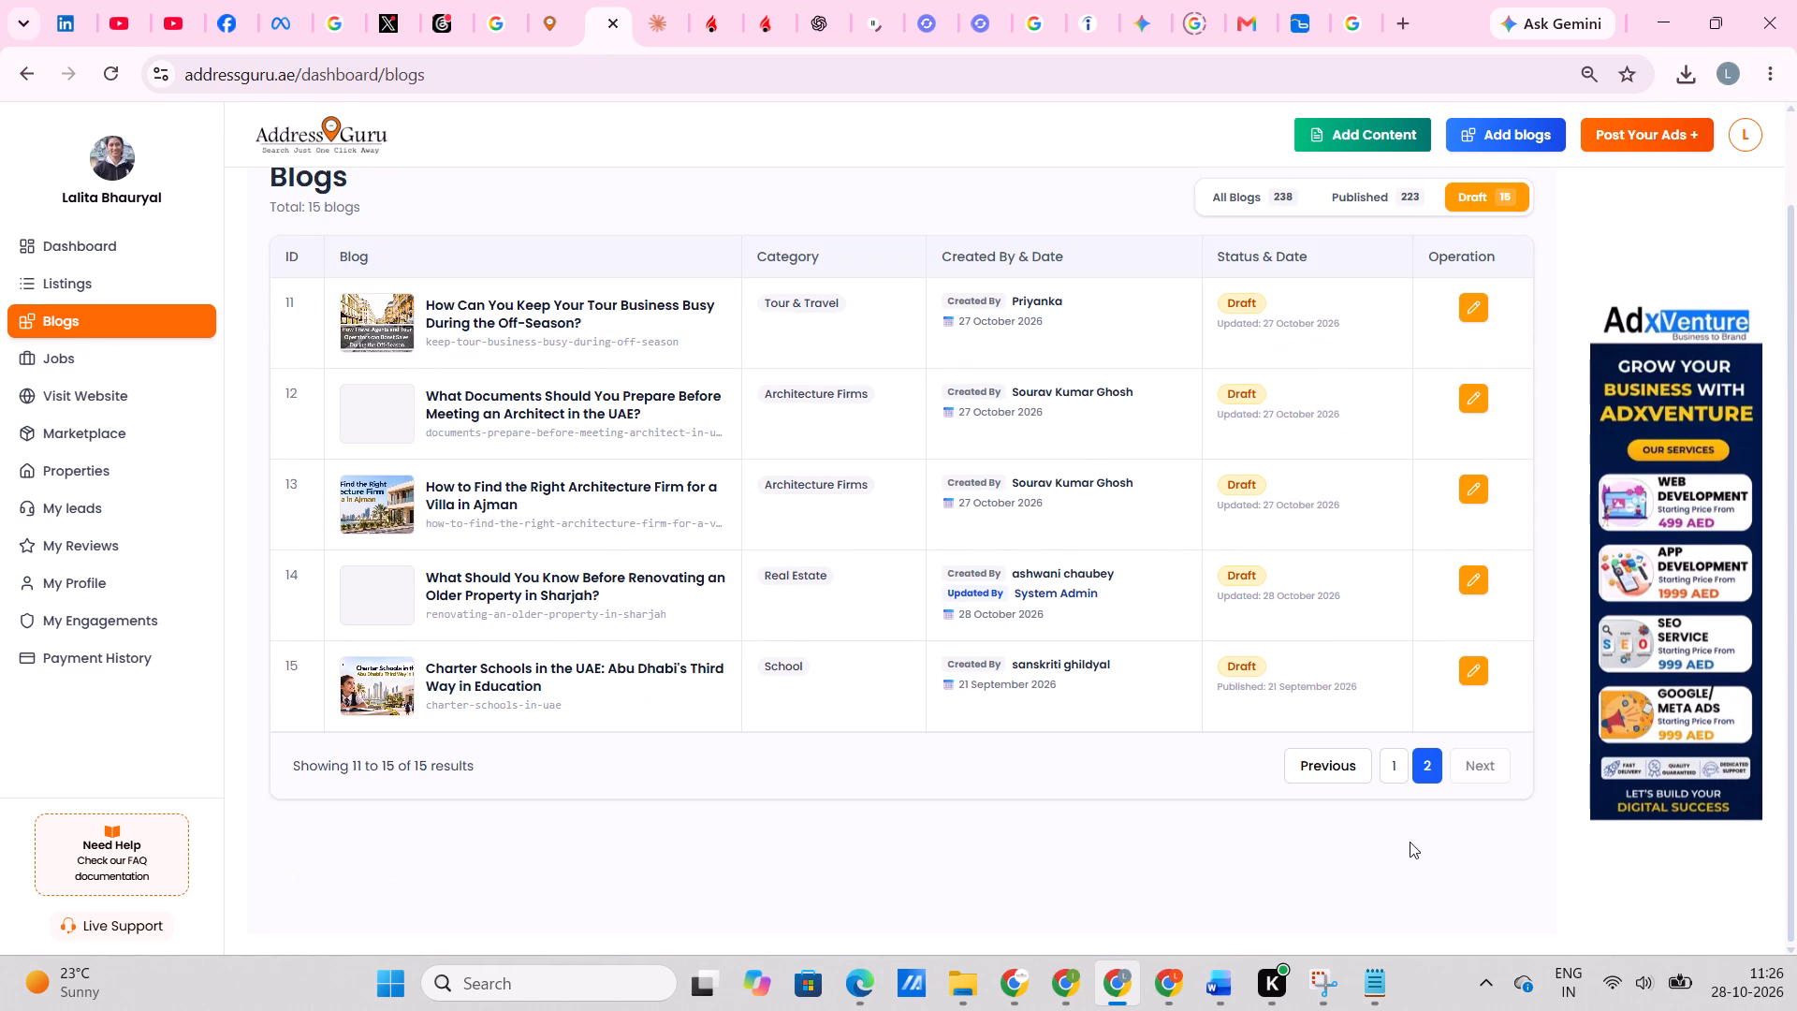
Copy the draft title "How to Find the Right Architecture Firm for a Villa in Ajman" and search for it in the Anoj intern JD sheet.
scroll(1054, 763, "up", 1)
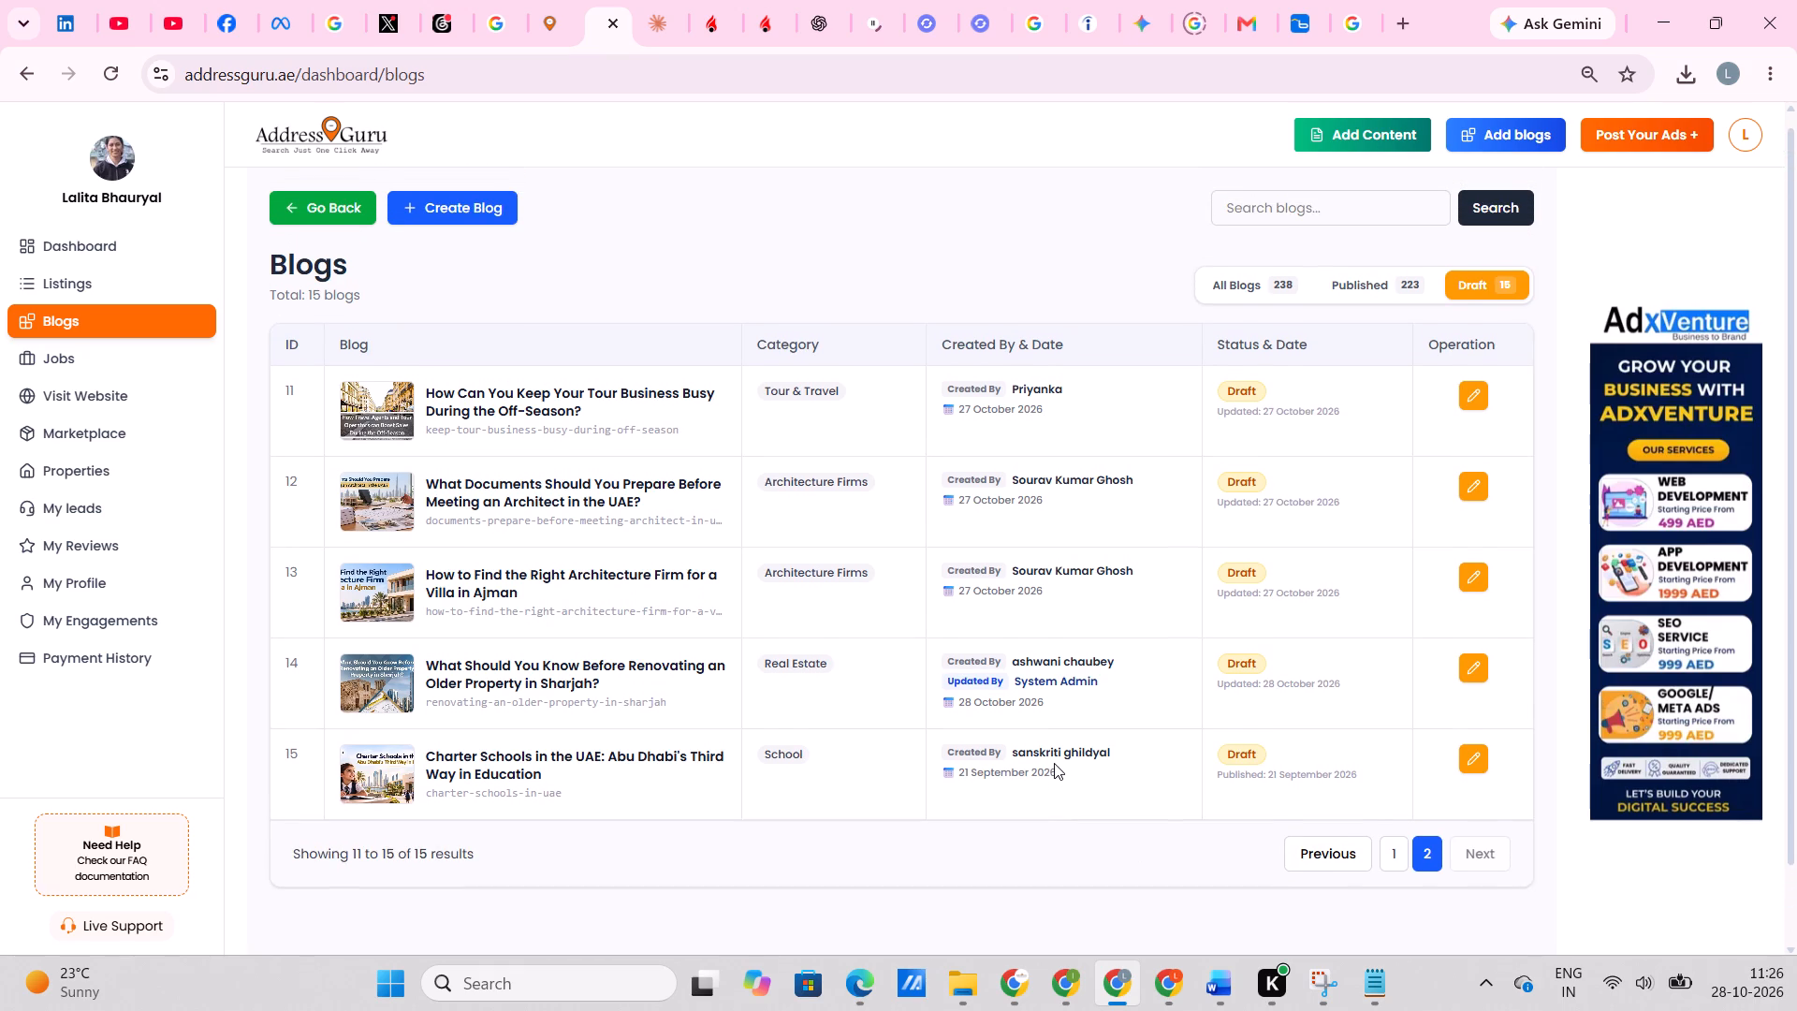
scroll(1054, 763, "up", 2)
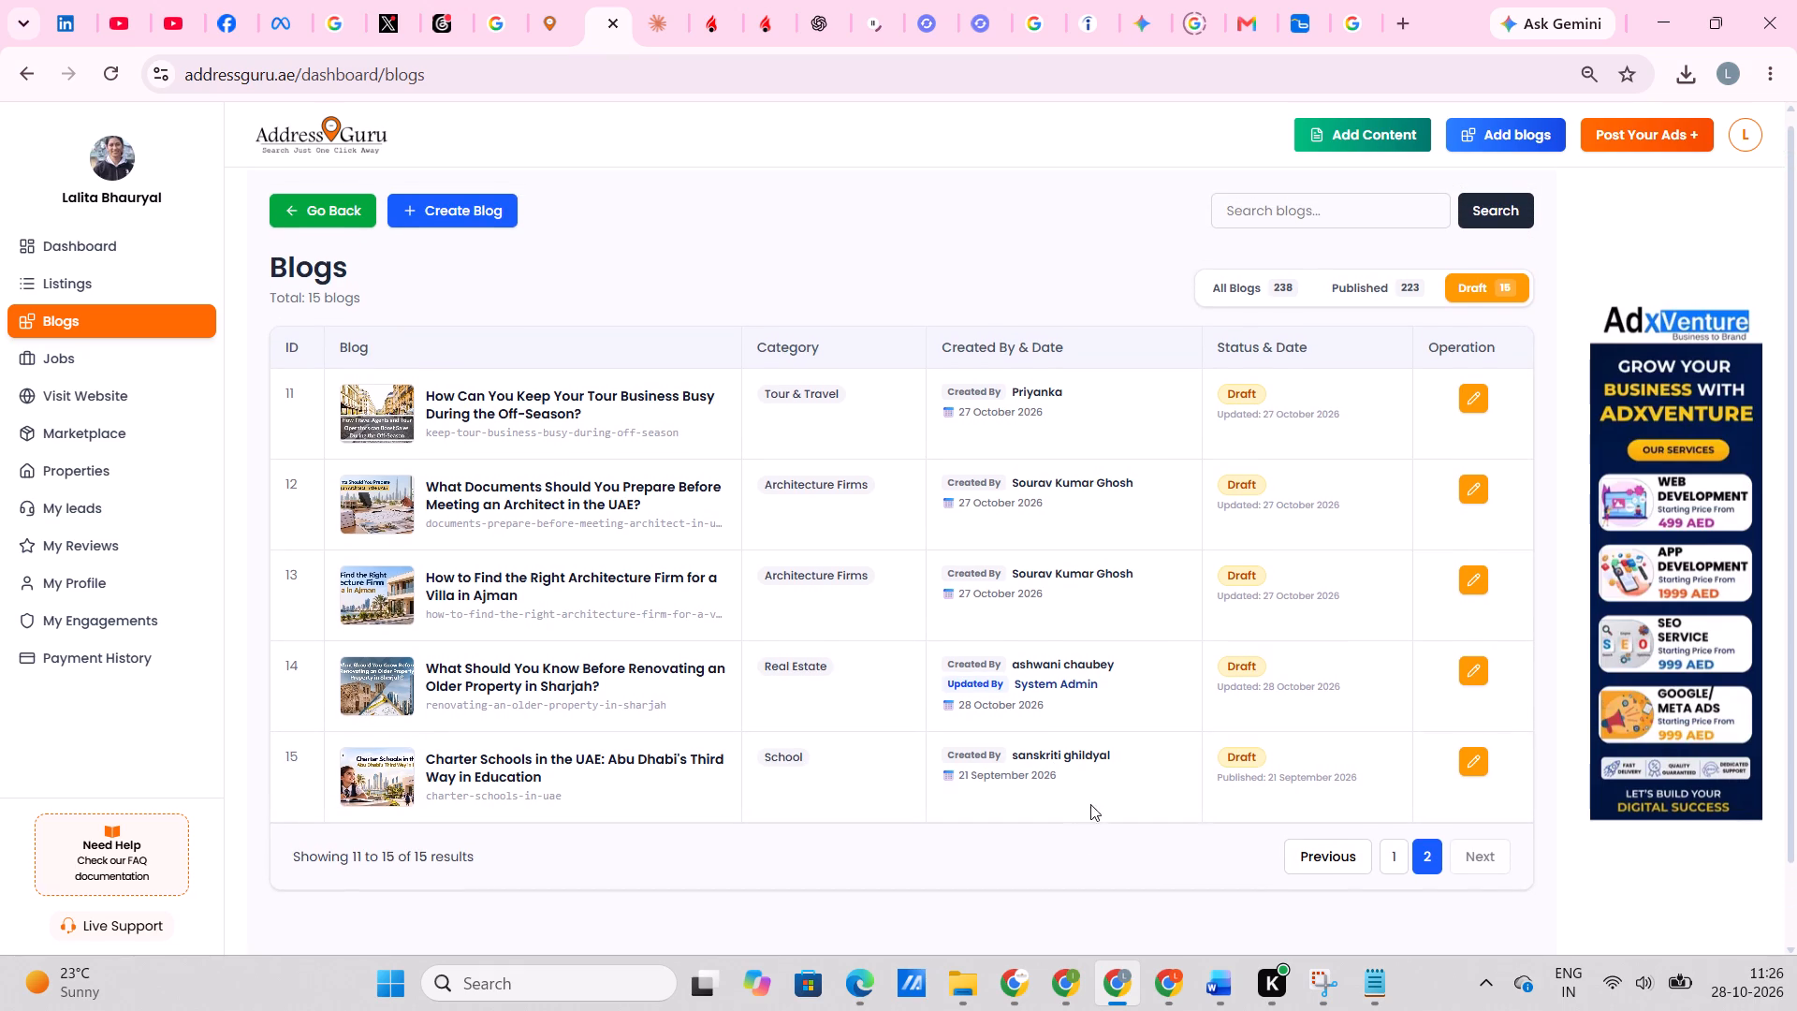
scroll(1091, 646, "up", 1)
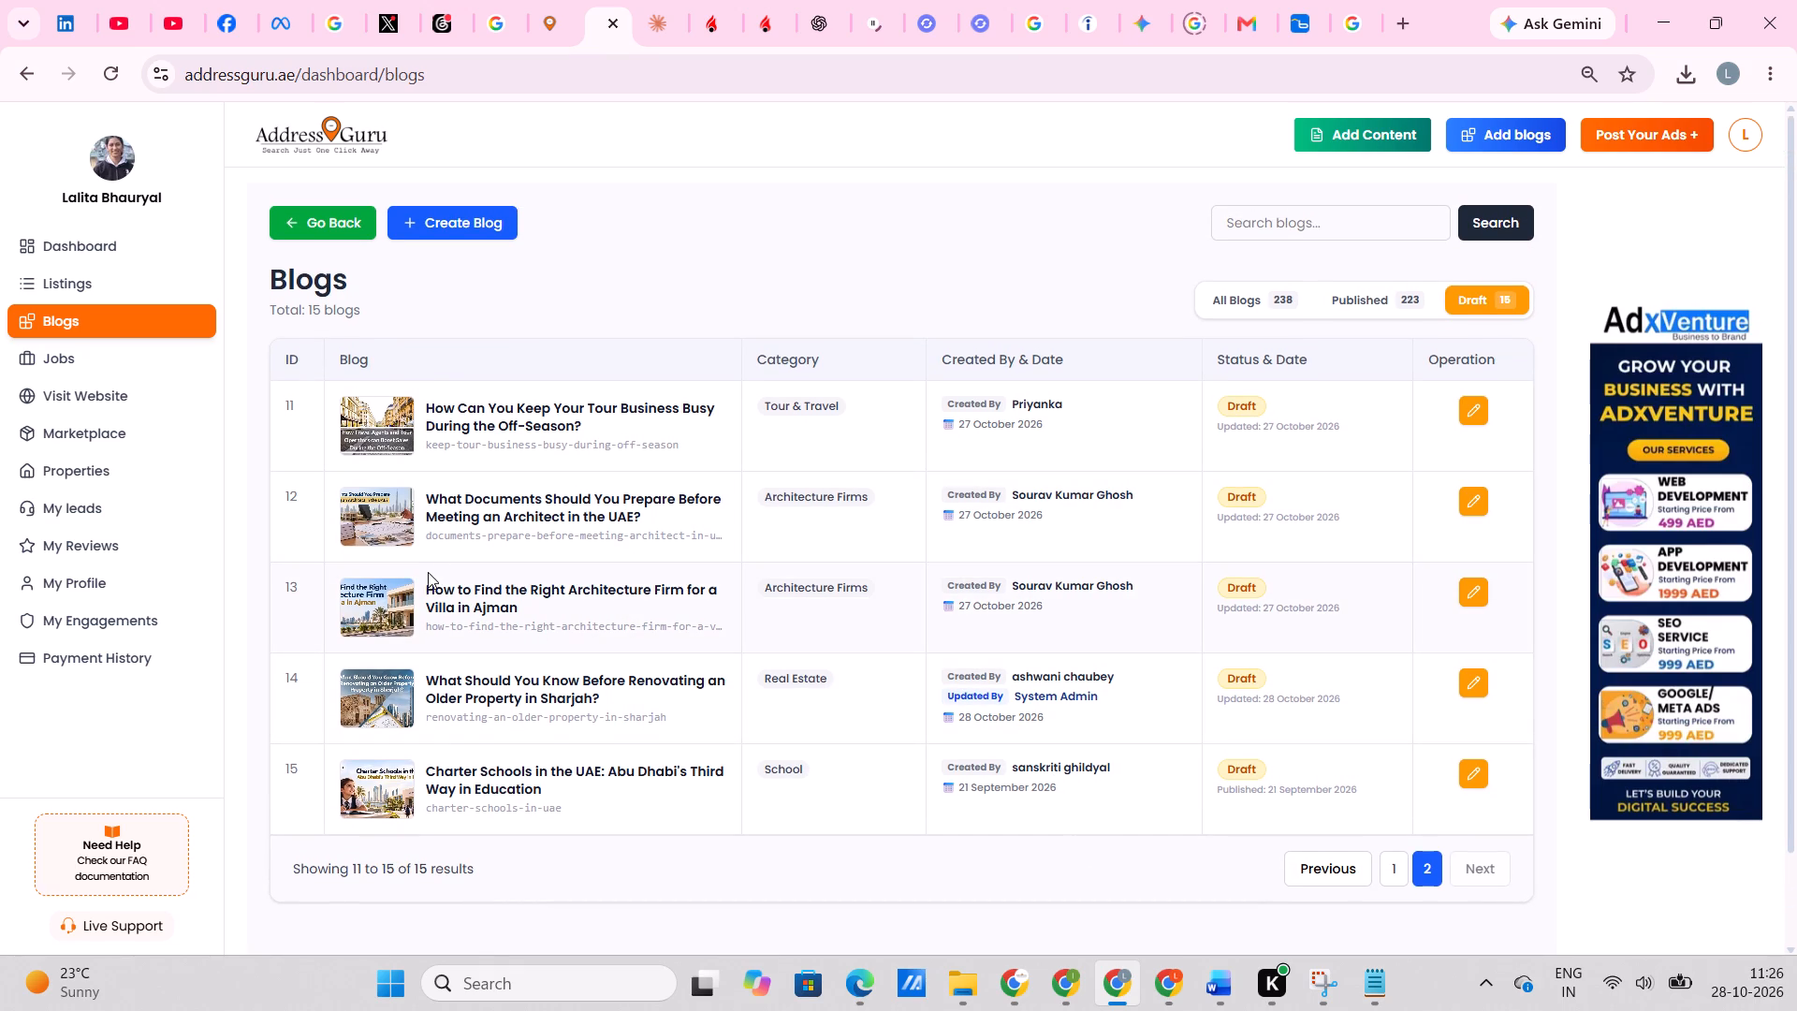
left_click_drag(424, 572, 487, 597)
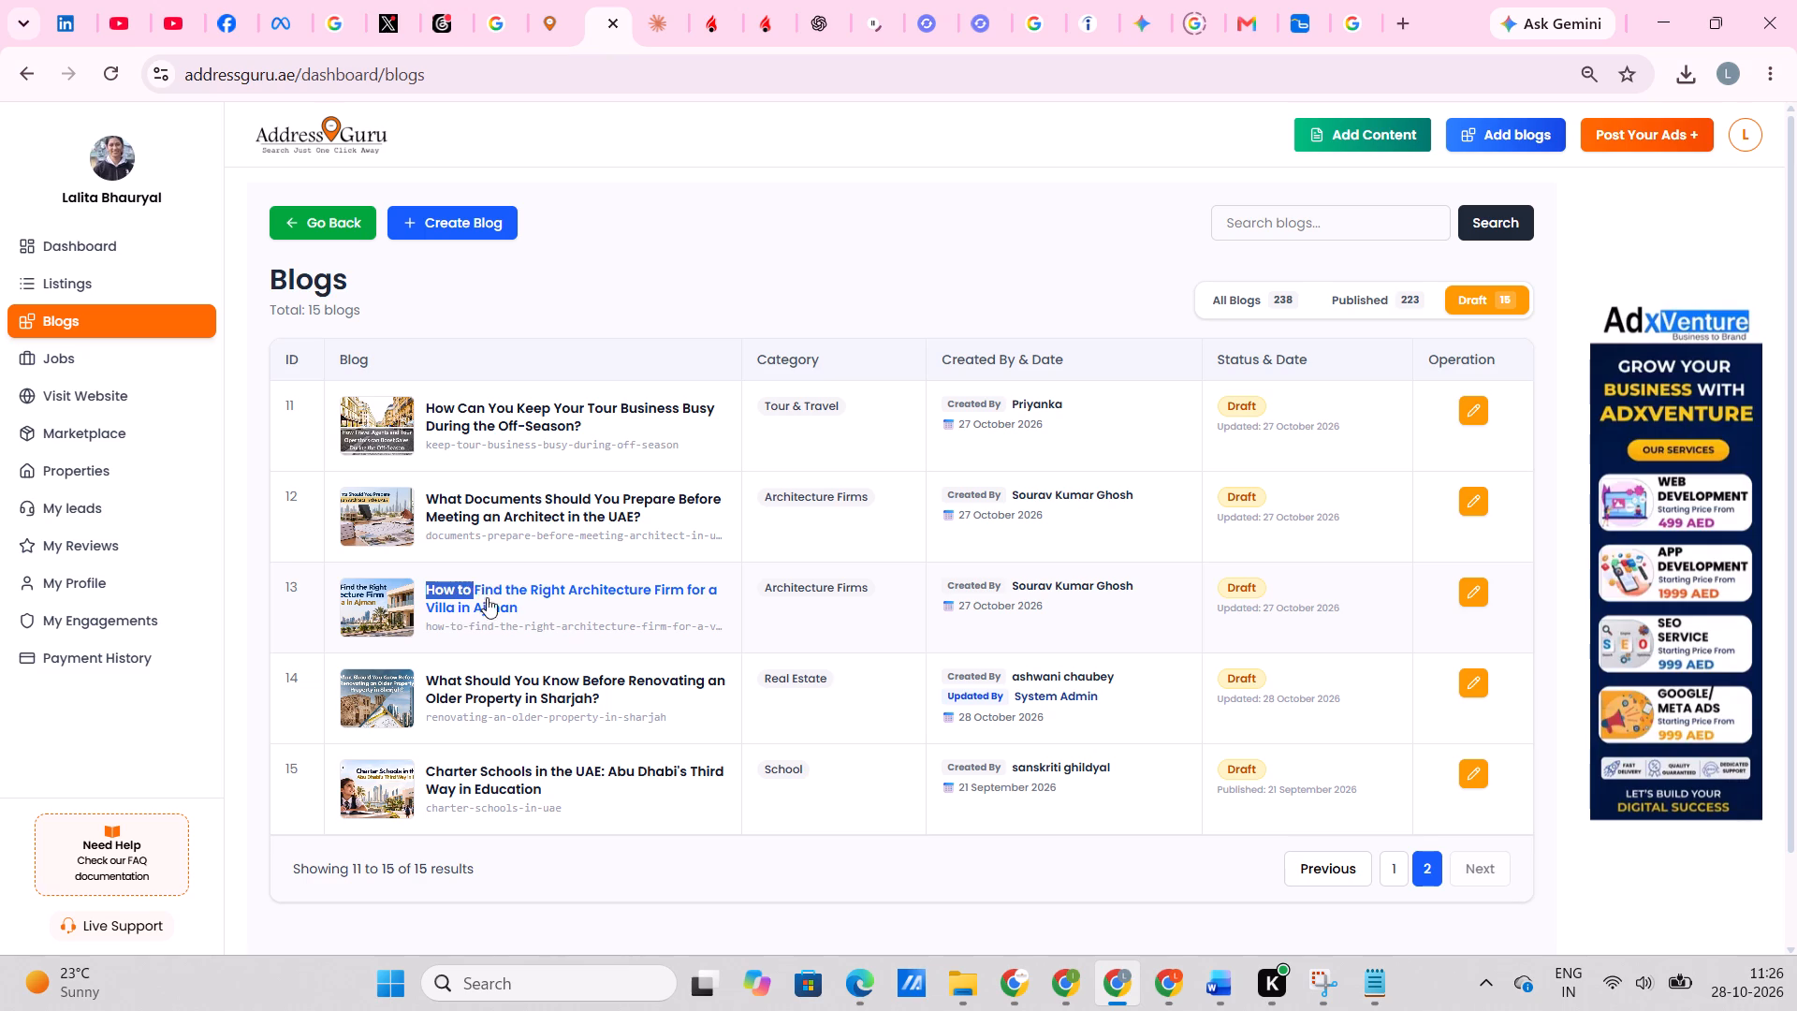
left_click_drag(487, 597, 542, 570)
key("ctrl+c")
left_click(1068, 987)
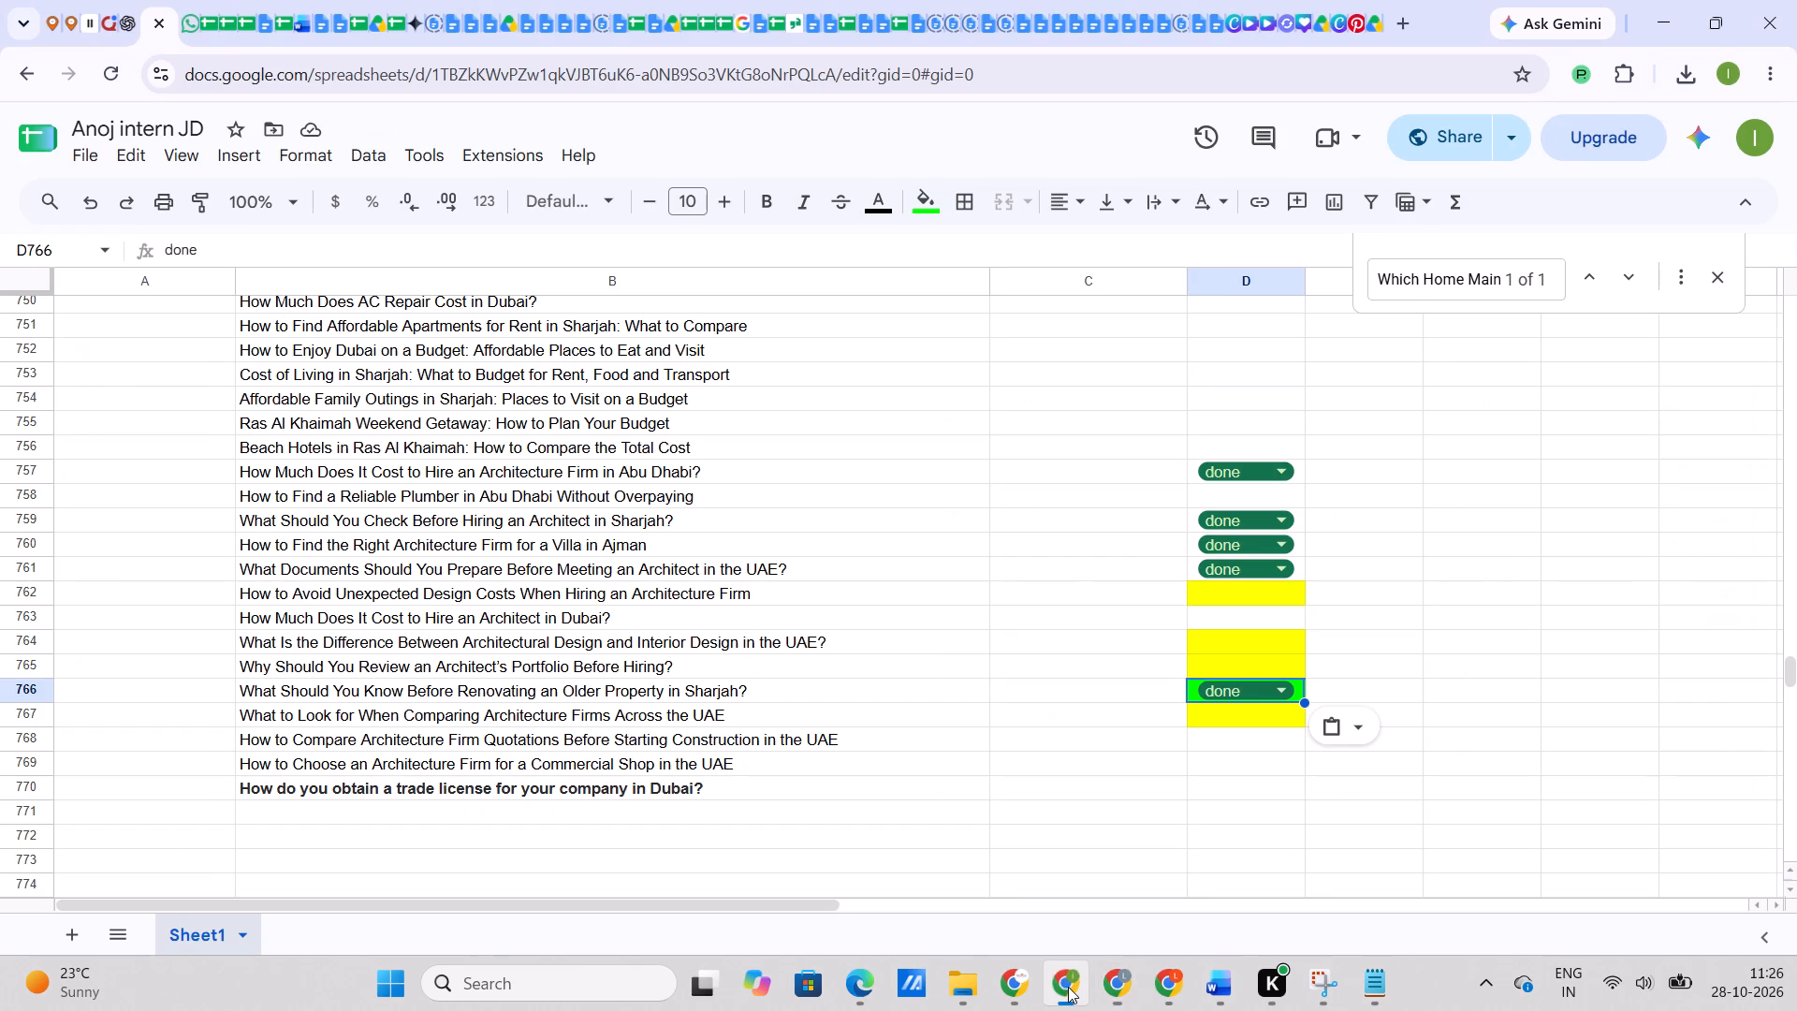
key("ctrl+f")
key("ctrl+v")
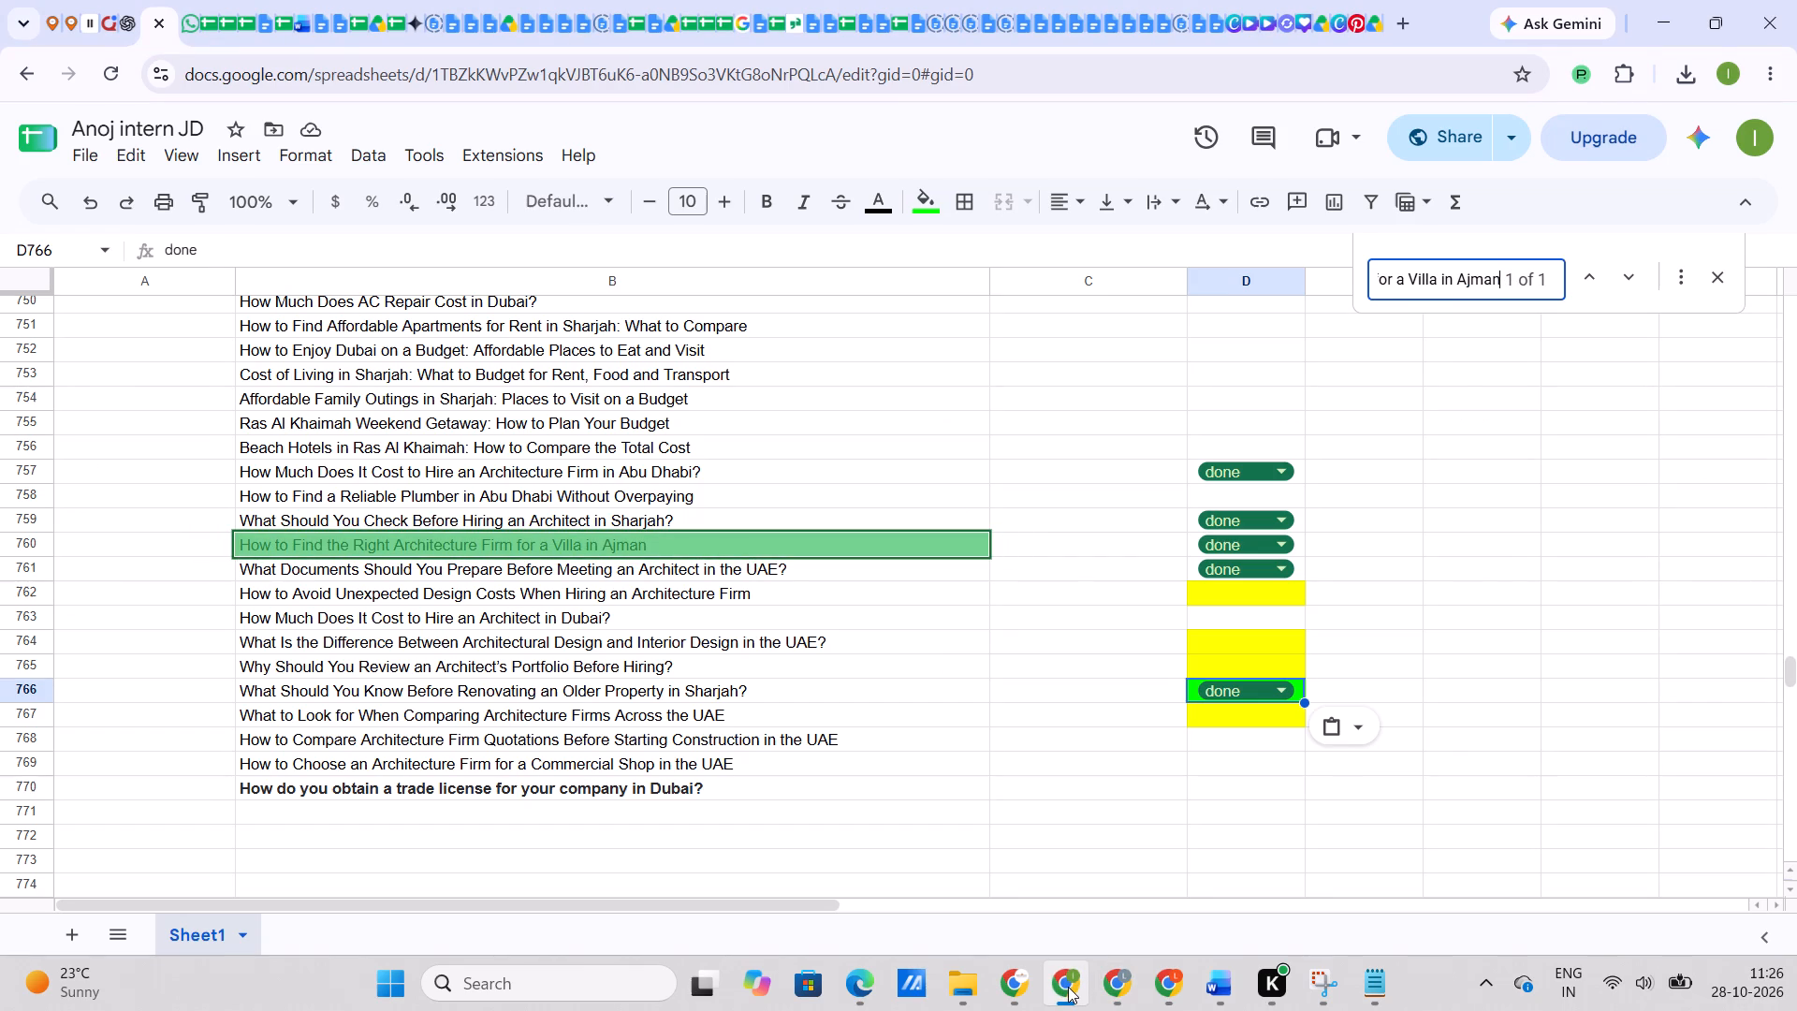
Copy the green "done" status from D766 to the Ajman villa architecture firm row, cell D760.
key("ctrl+c")
left_click(1144, 696)
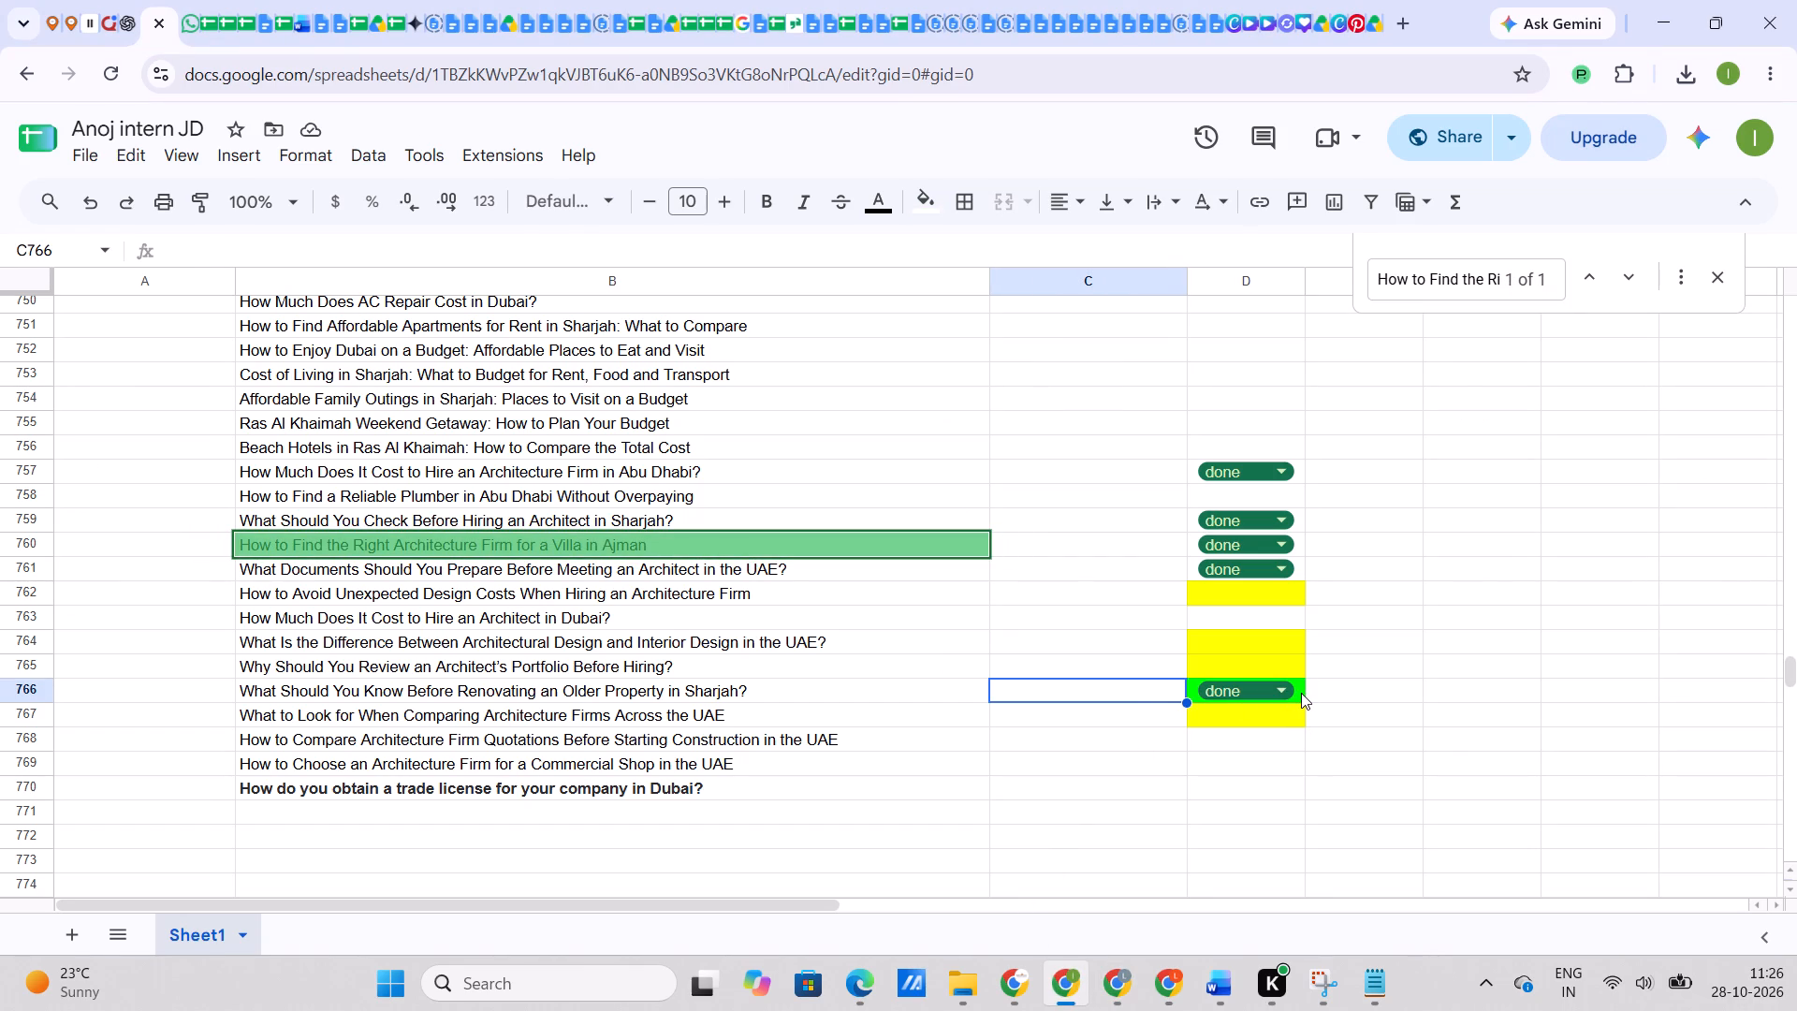
left_click(1302, 694)
key("ctrl+c")
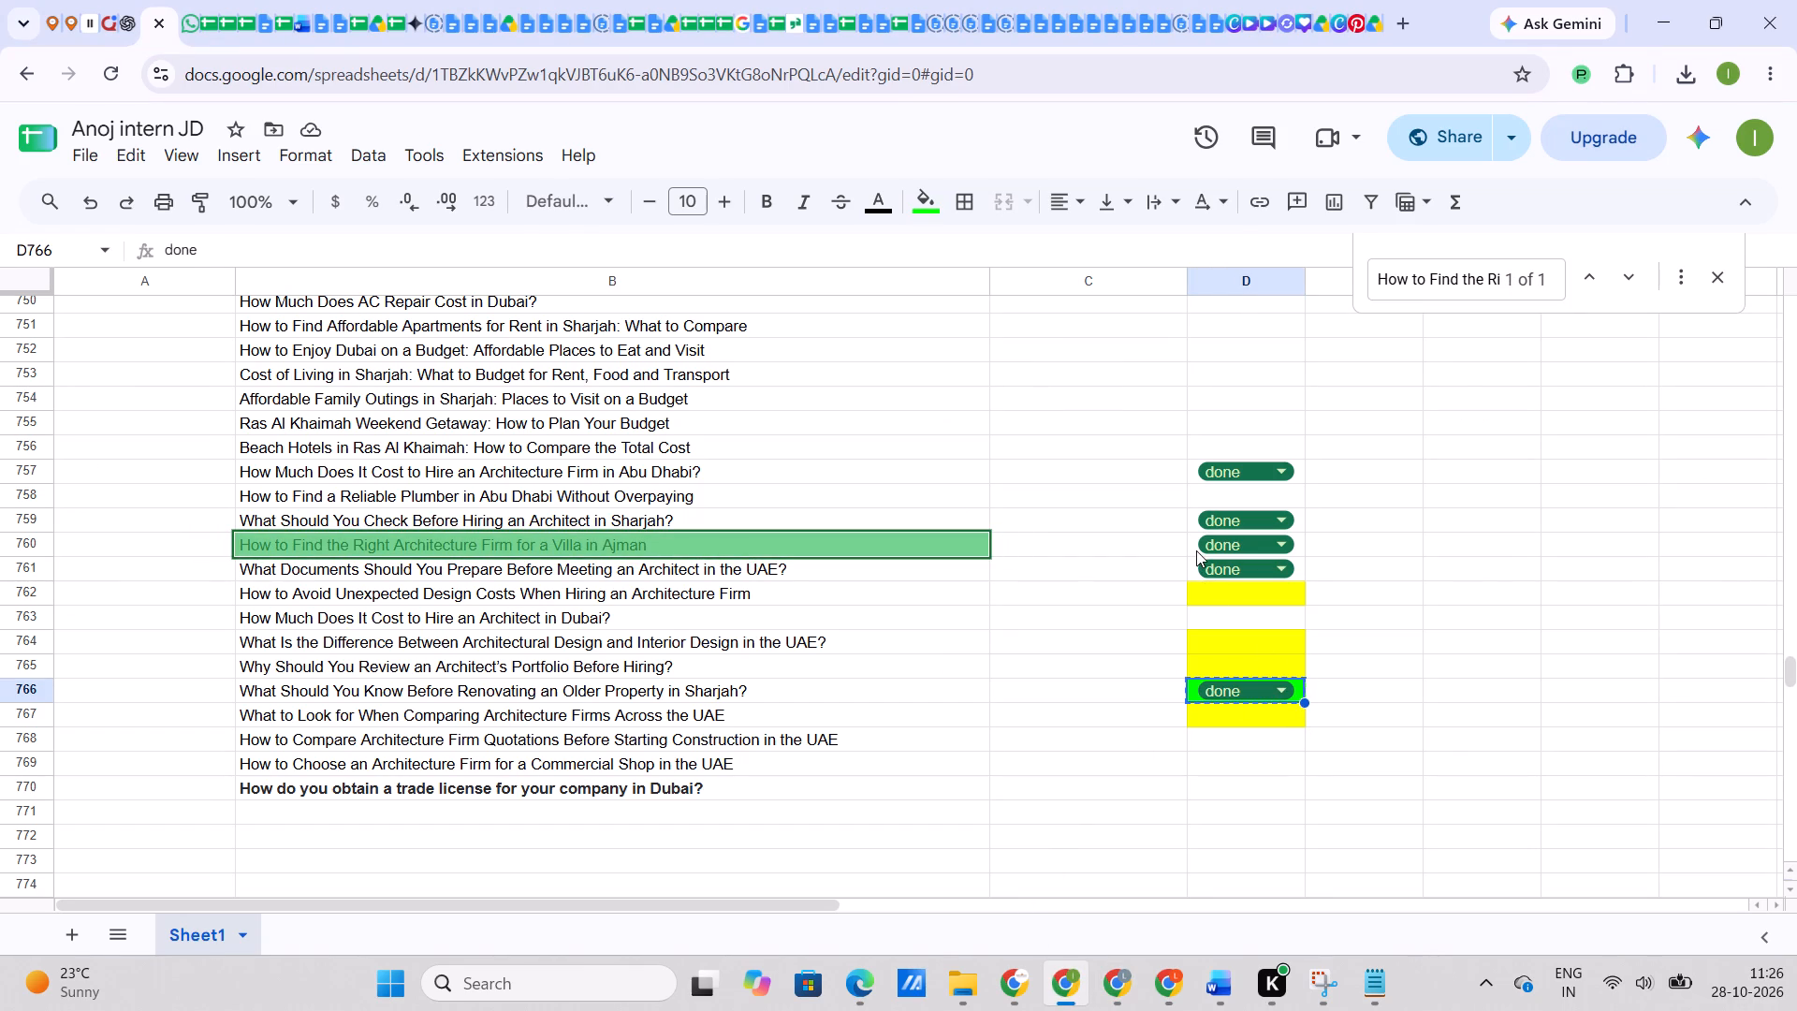
left_click(1194, 549)
key("ctrl+v")
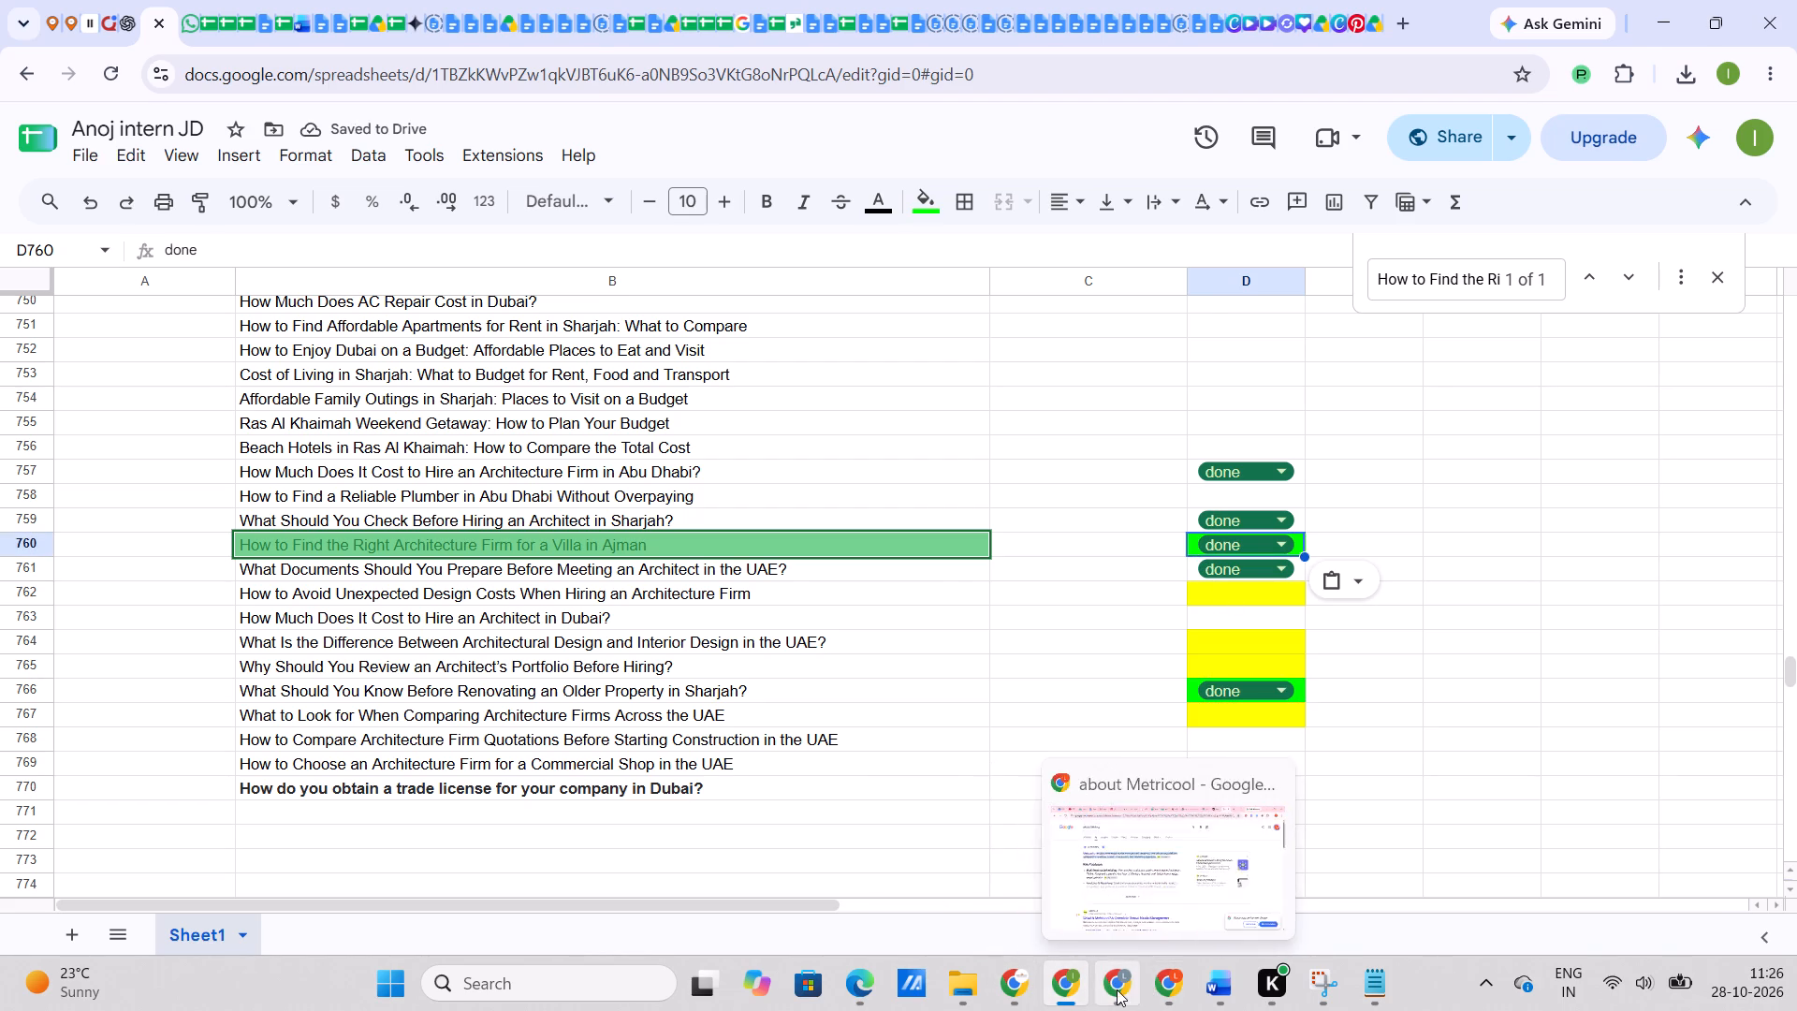
Switch back to the AddressGuru drafts list and copy title text from "What Documents Should You Prepare Before Meeting an Architect in the UAE?".
left_click(1117, 989)
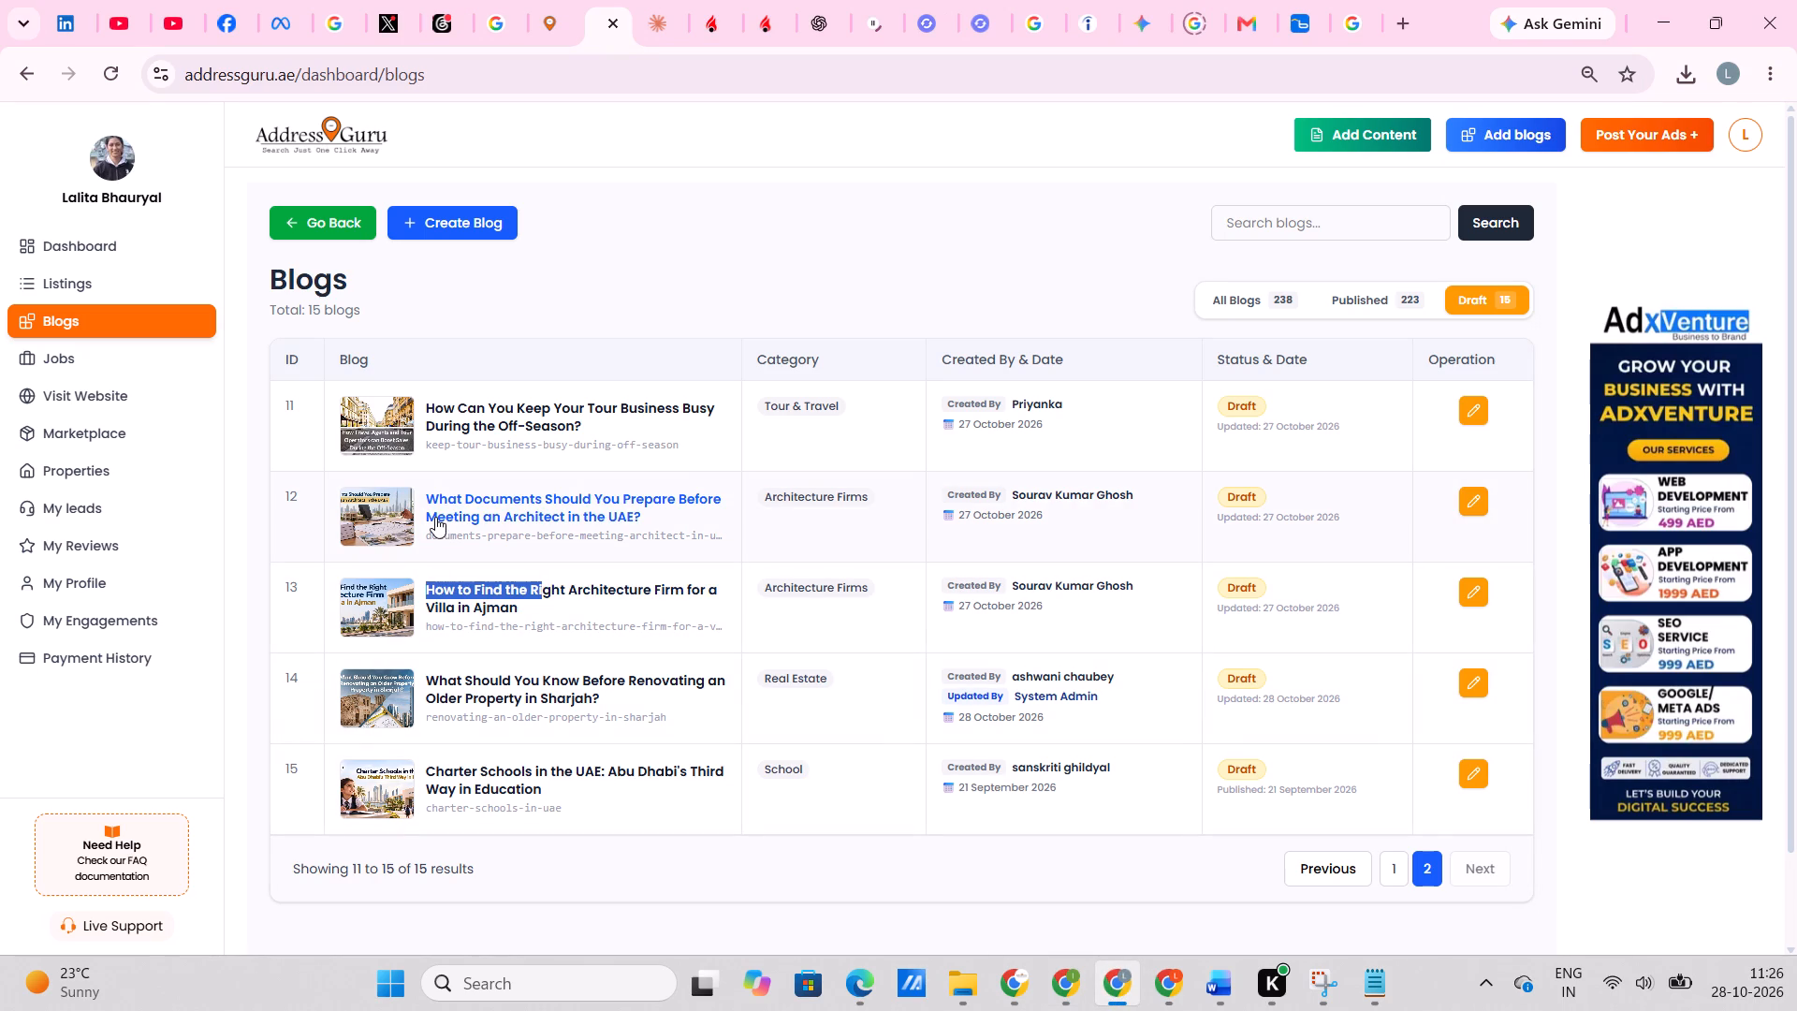
left_click_drag(418, 484, 456, 511)
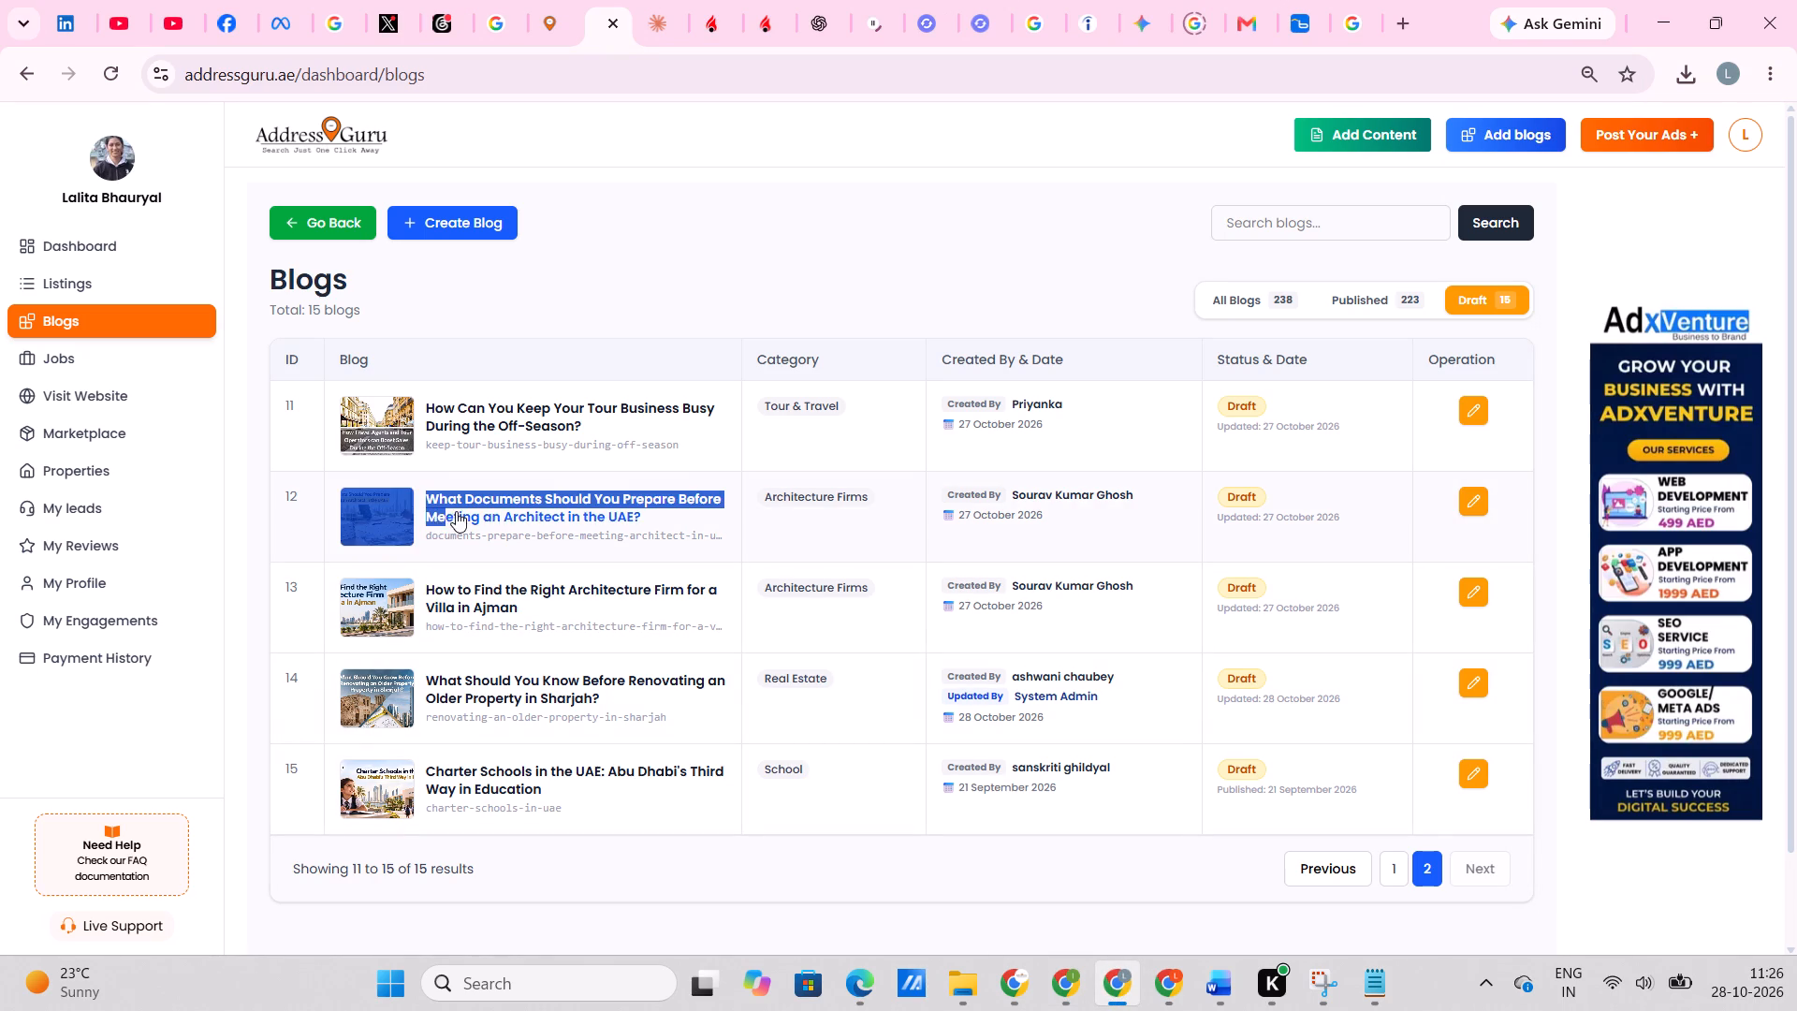
left_click_drag(456, 511, 422, 465)
left_click(445, 476)
left_click_drag(431, 478, 612, 495)
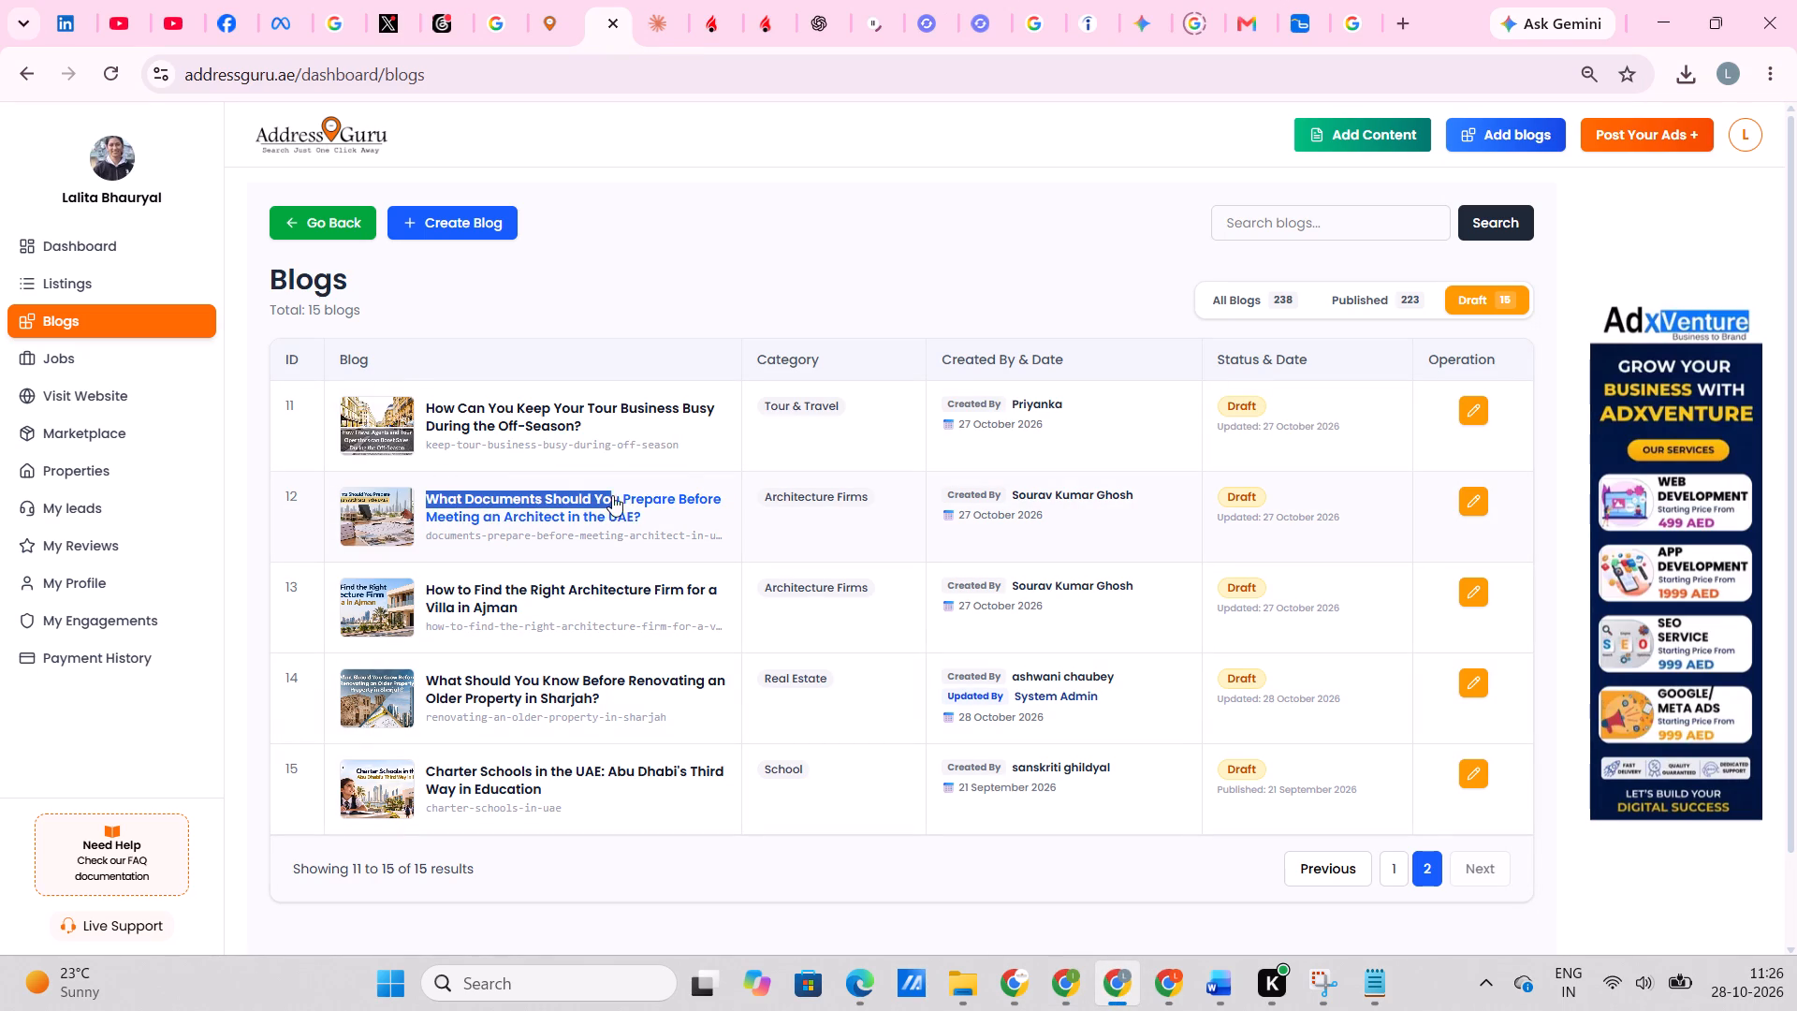
left_click_drag(612, 495, 663, 504)
key("ctrl+c")
left_click_drag(663, 504, 575, 476)
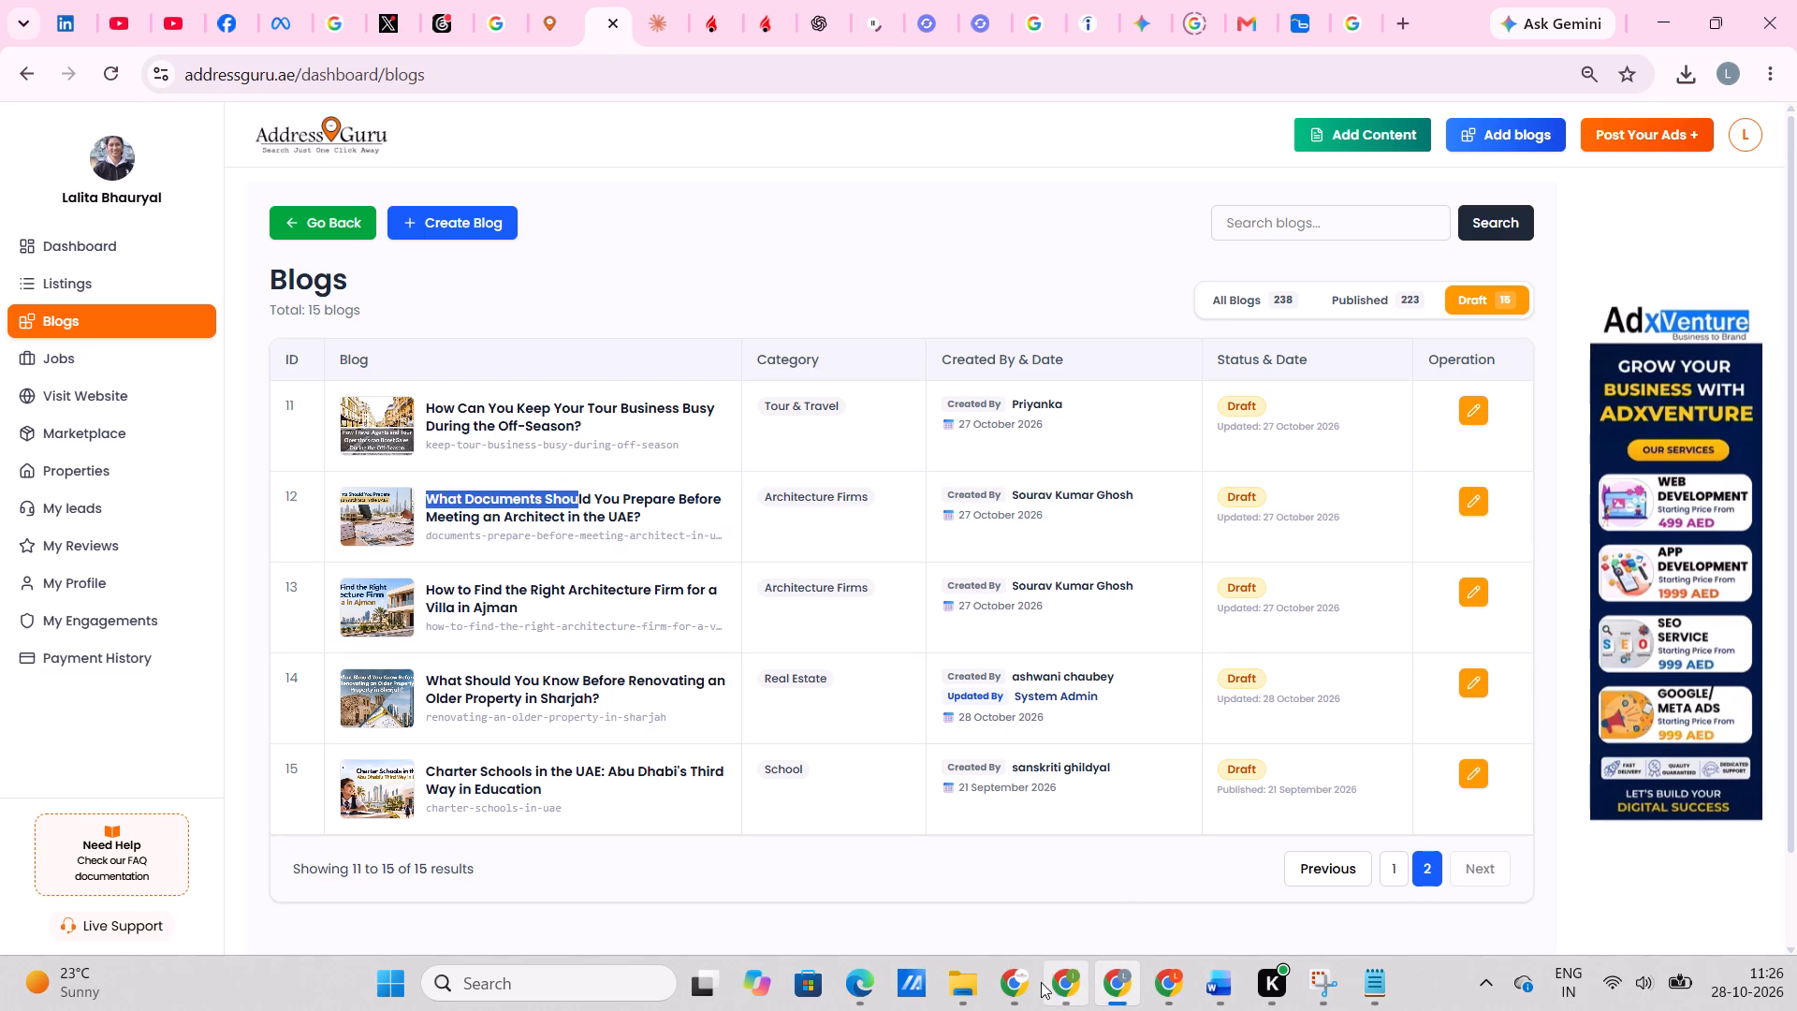
Find the copied architect-documents title in the Anoj intern JD sheet and copy the green "done" status from D760 to its row, cell D761.
double_click(1065, 982)
key("ctrl+f")
key("ctrl+v")
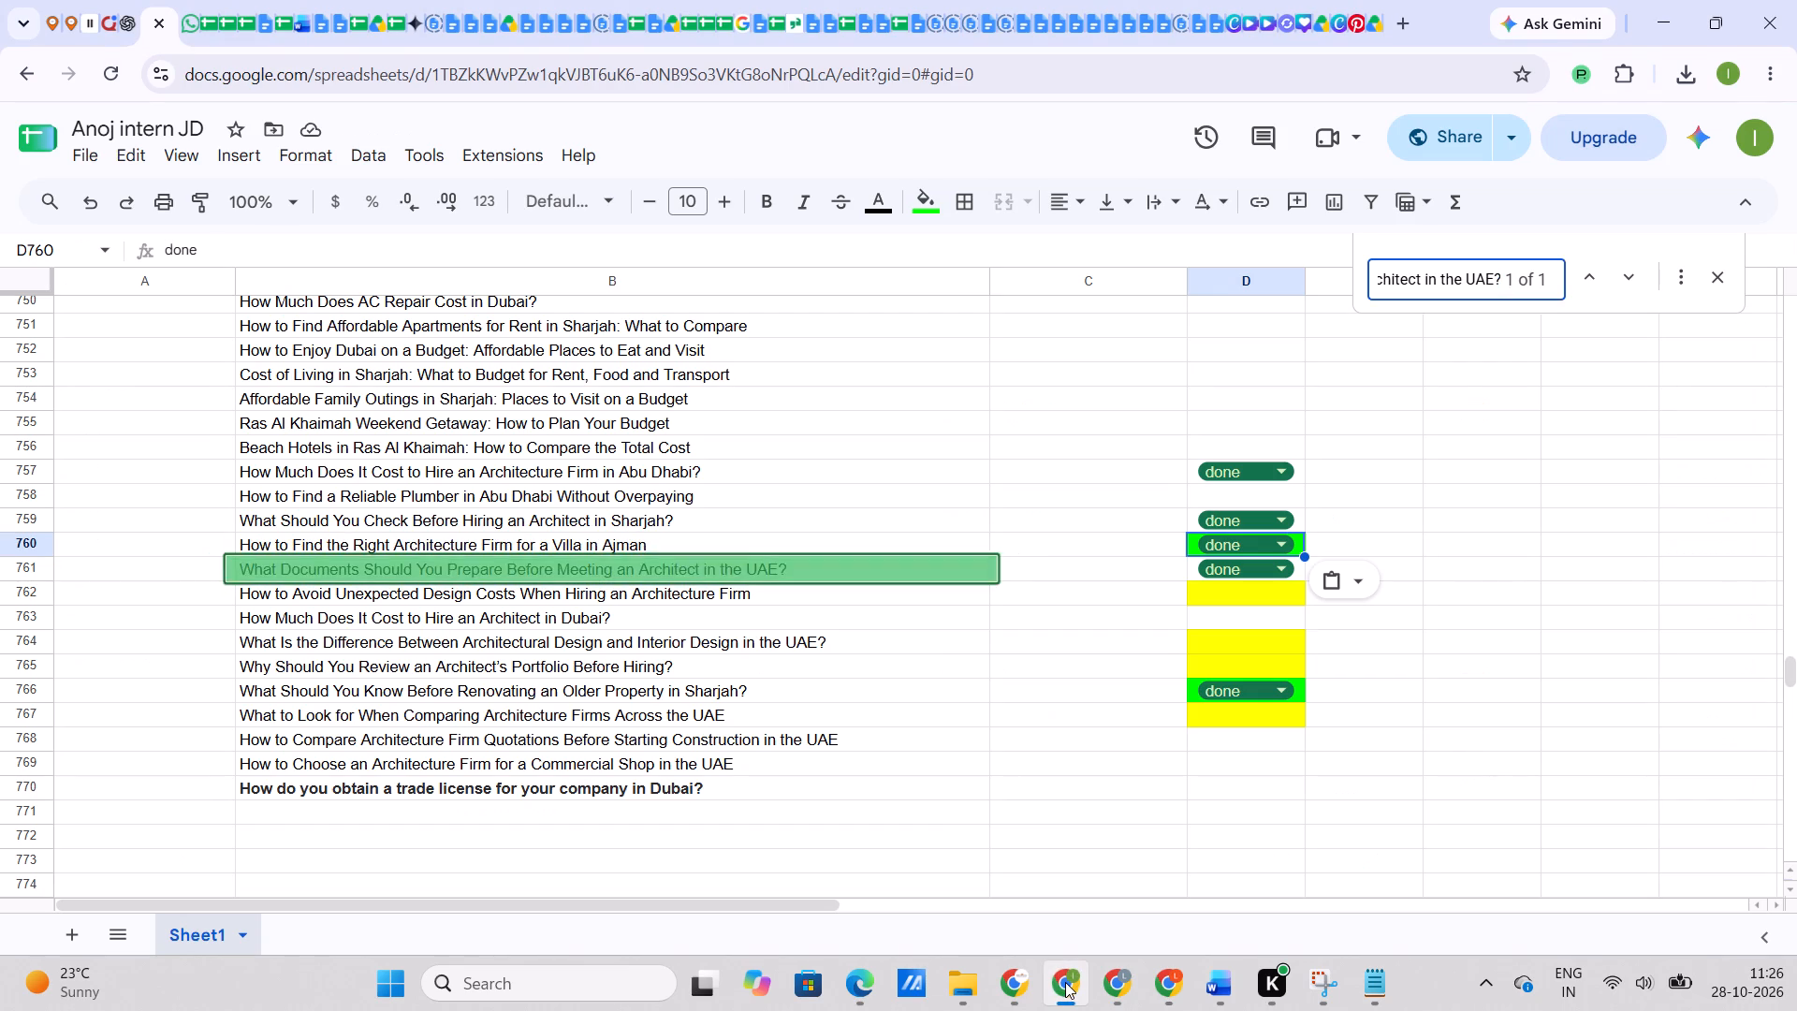
left_click(1187, 548)
key("0")
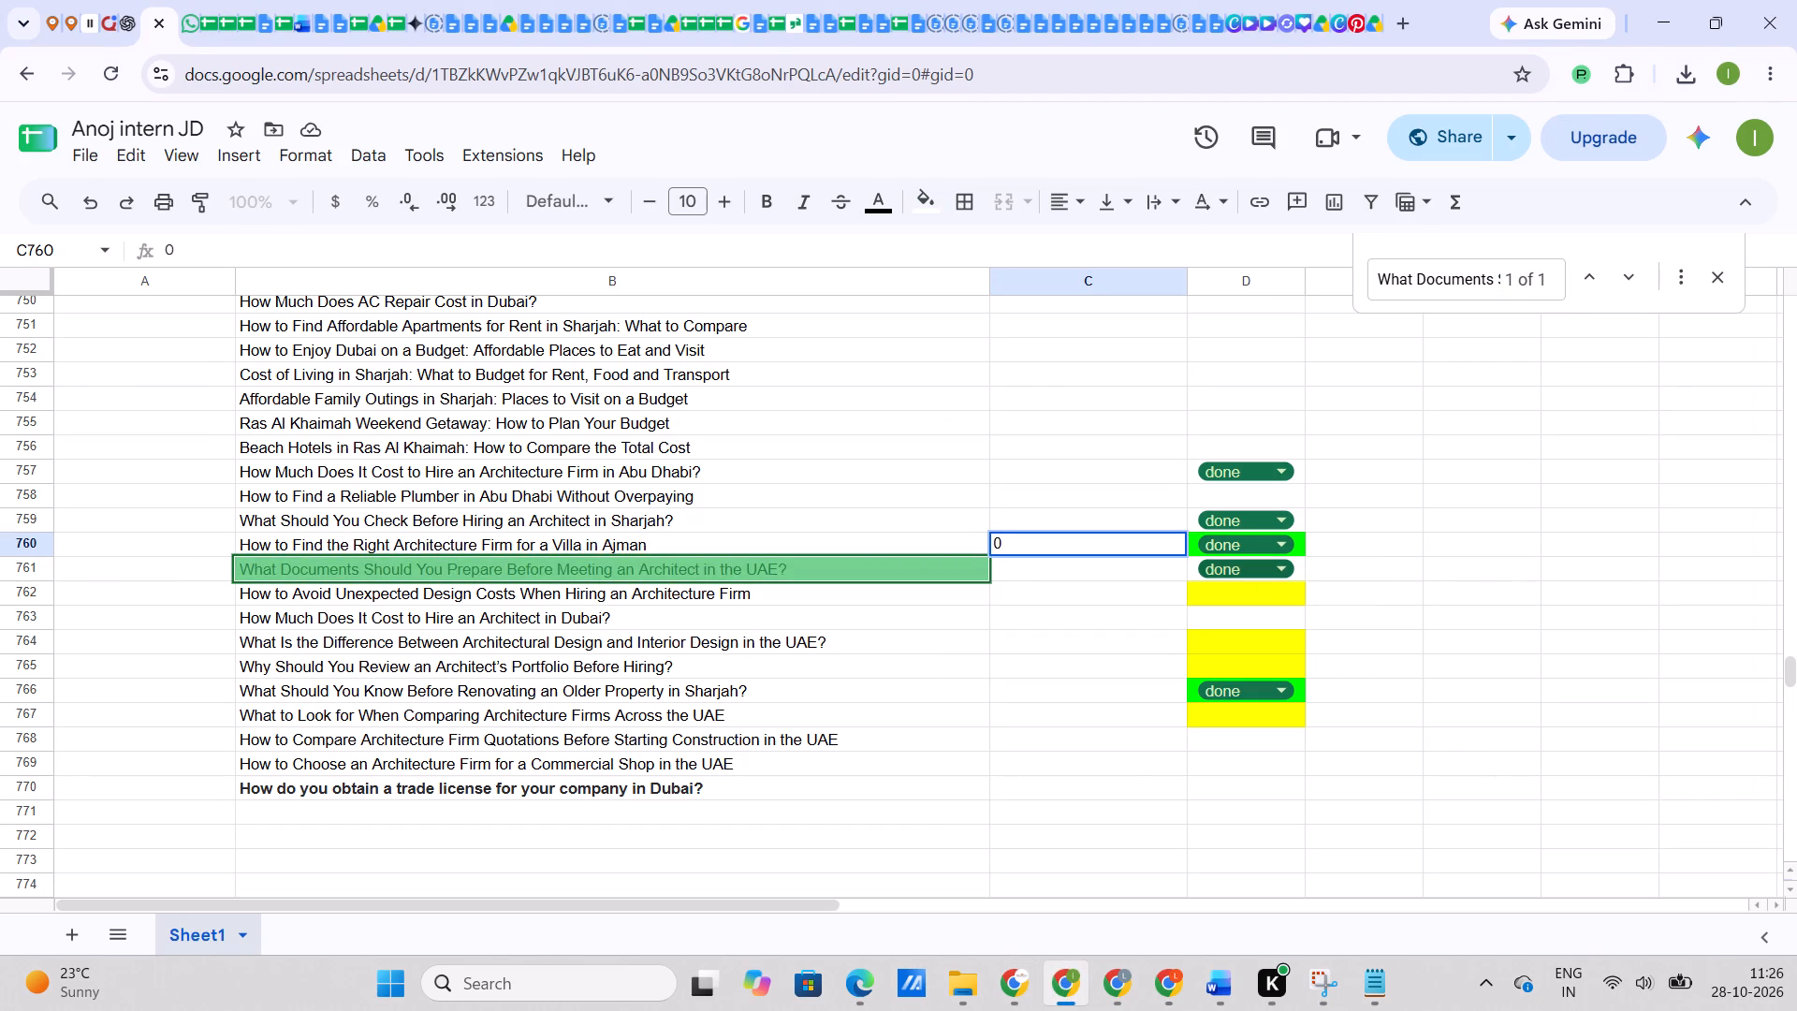
key("BackSpace")
key("Right")
key("ctrl+c")
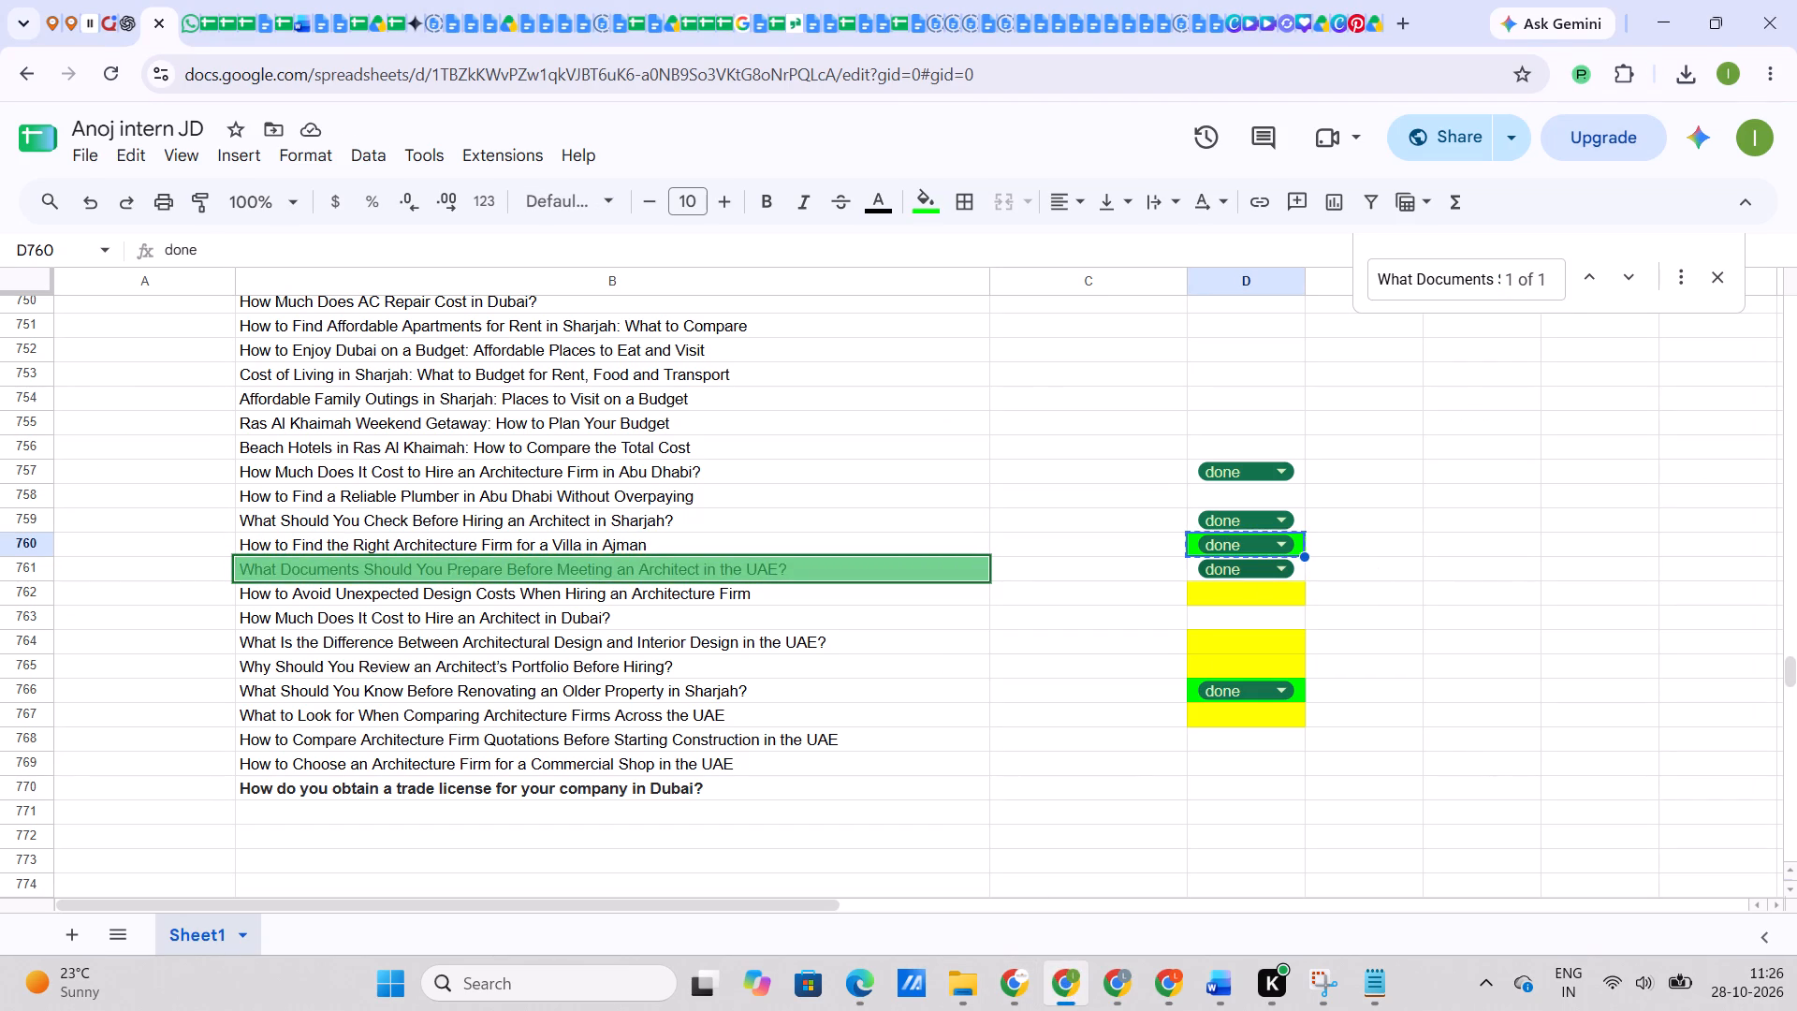
key("Down")
key("ctrl+v")
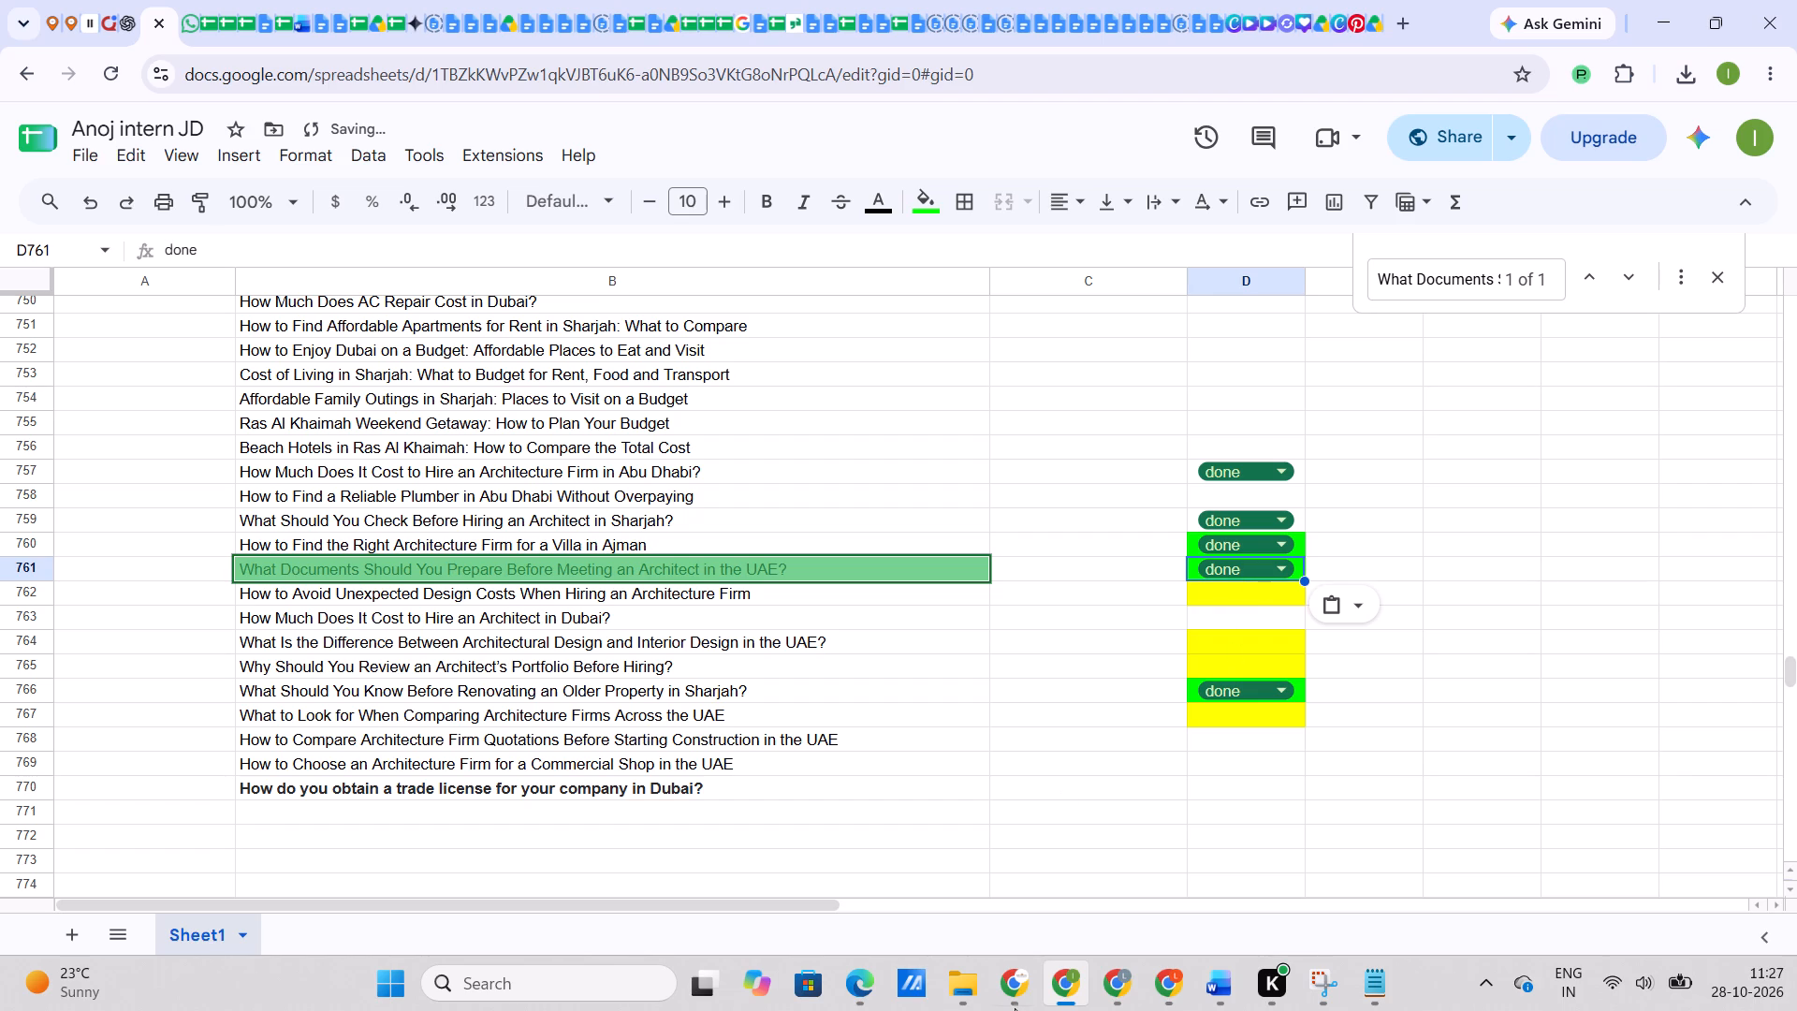
Open the "What Documents Should You Prepare Before Meeting an Architect in the UAE?" draft, check its content and return to the second page of drafts.
left_click(1012, 992)
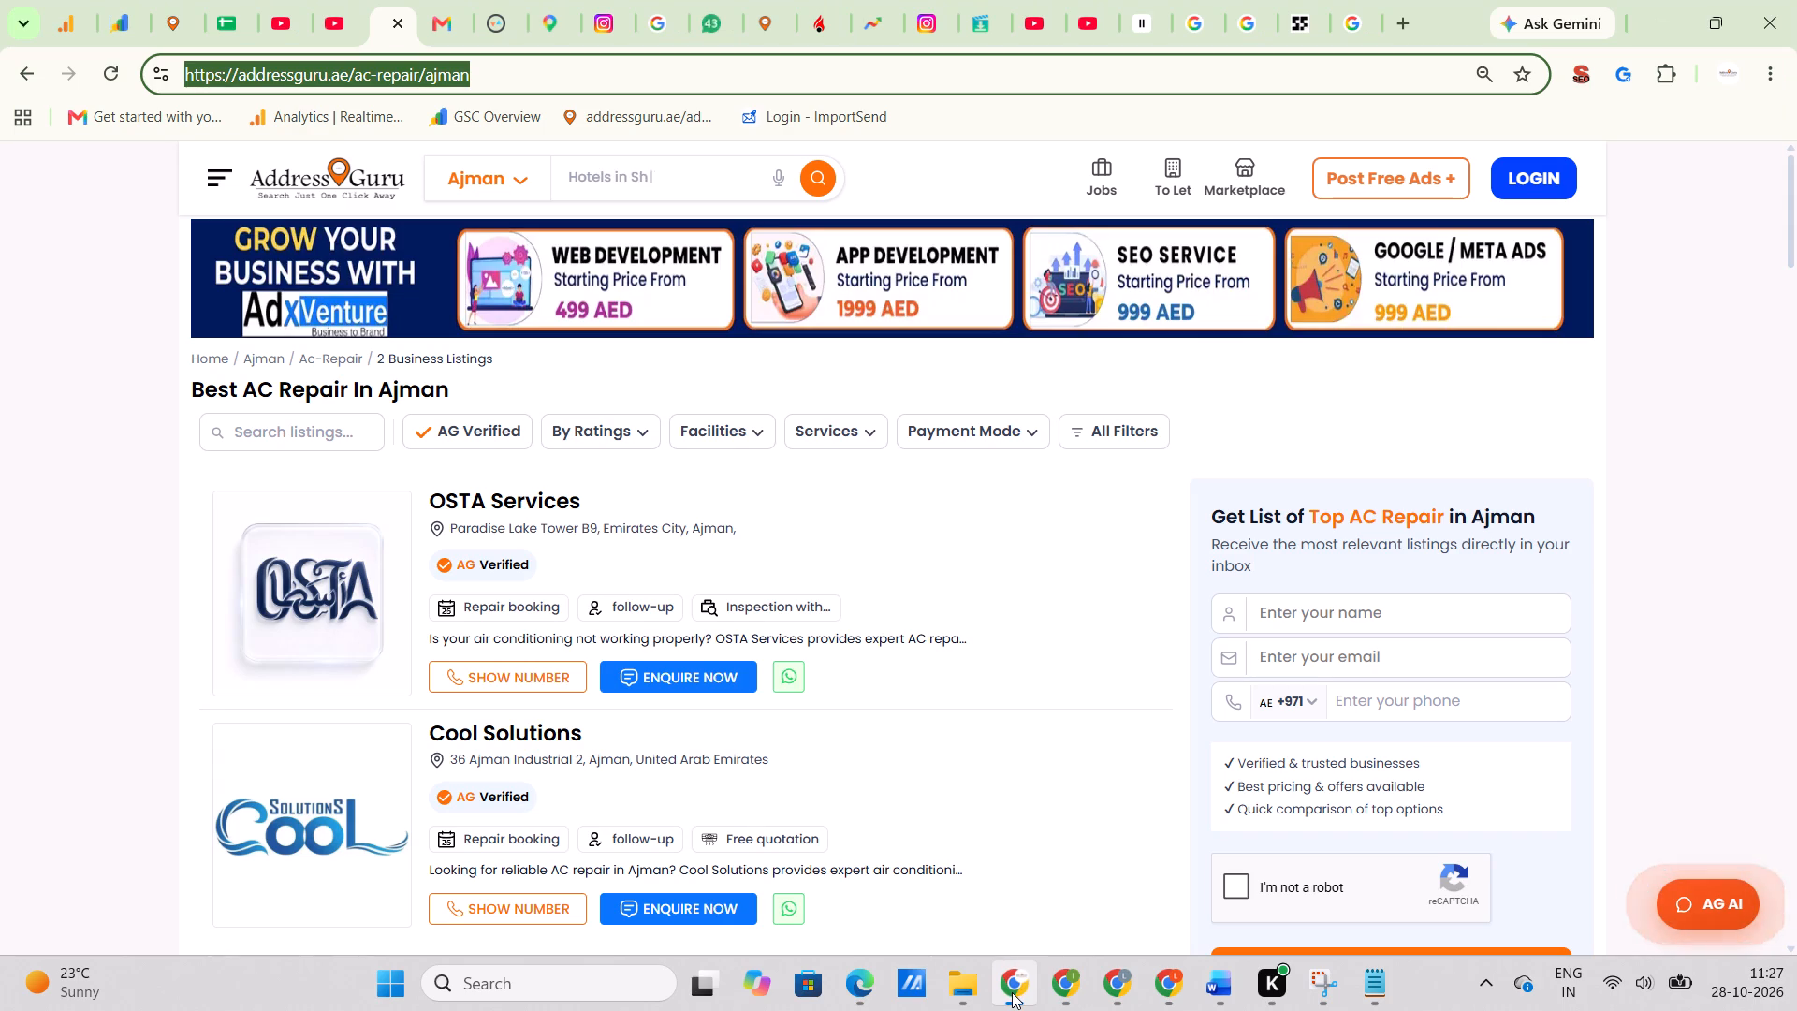
left_click(1012, 992)
left_click(1129, 994)
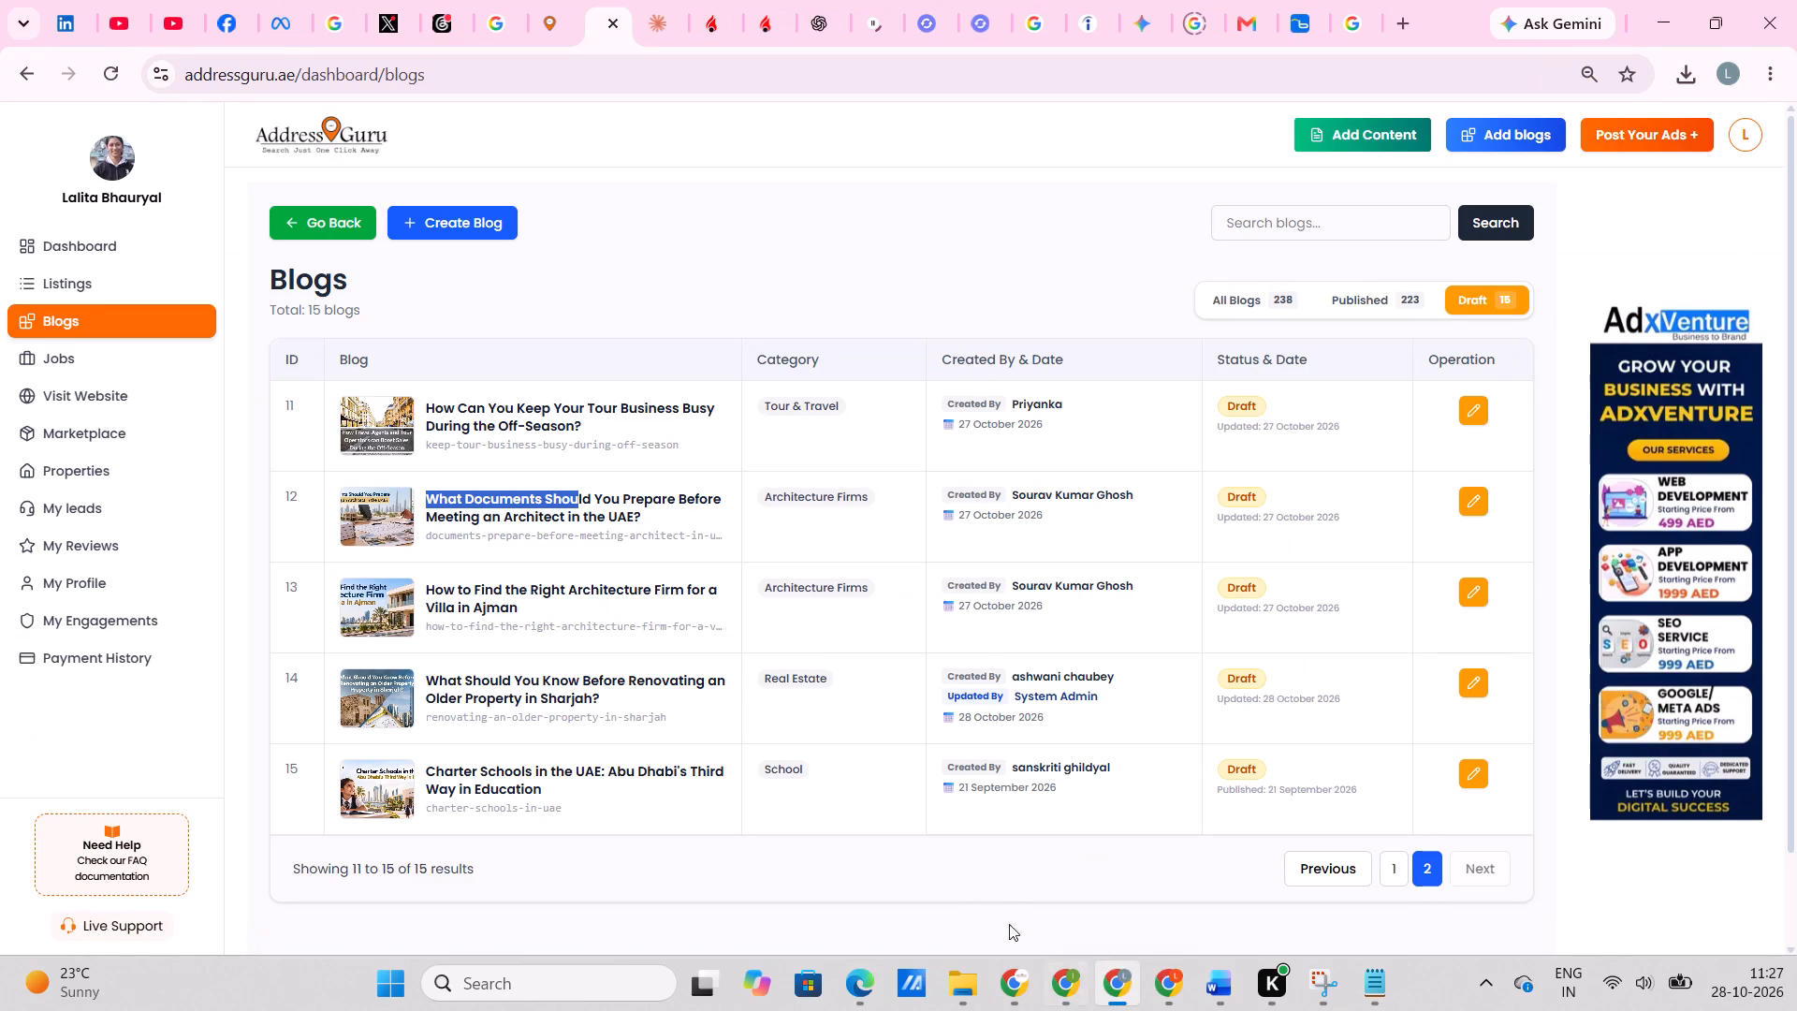
left_click(1469, 511)
scroll(866, 637, "up", 1)
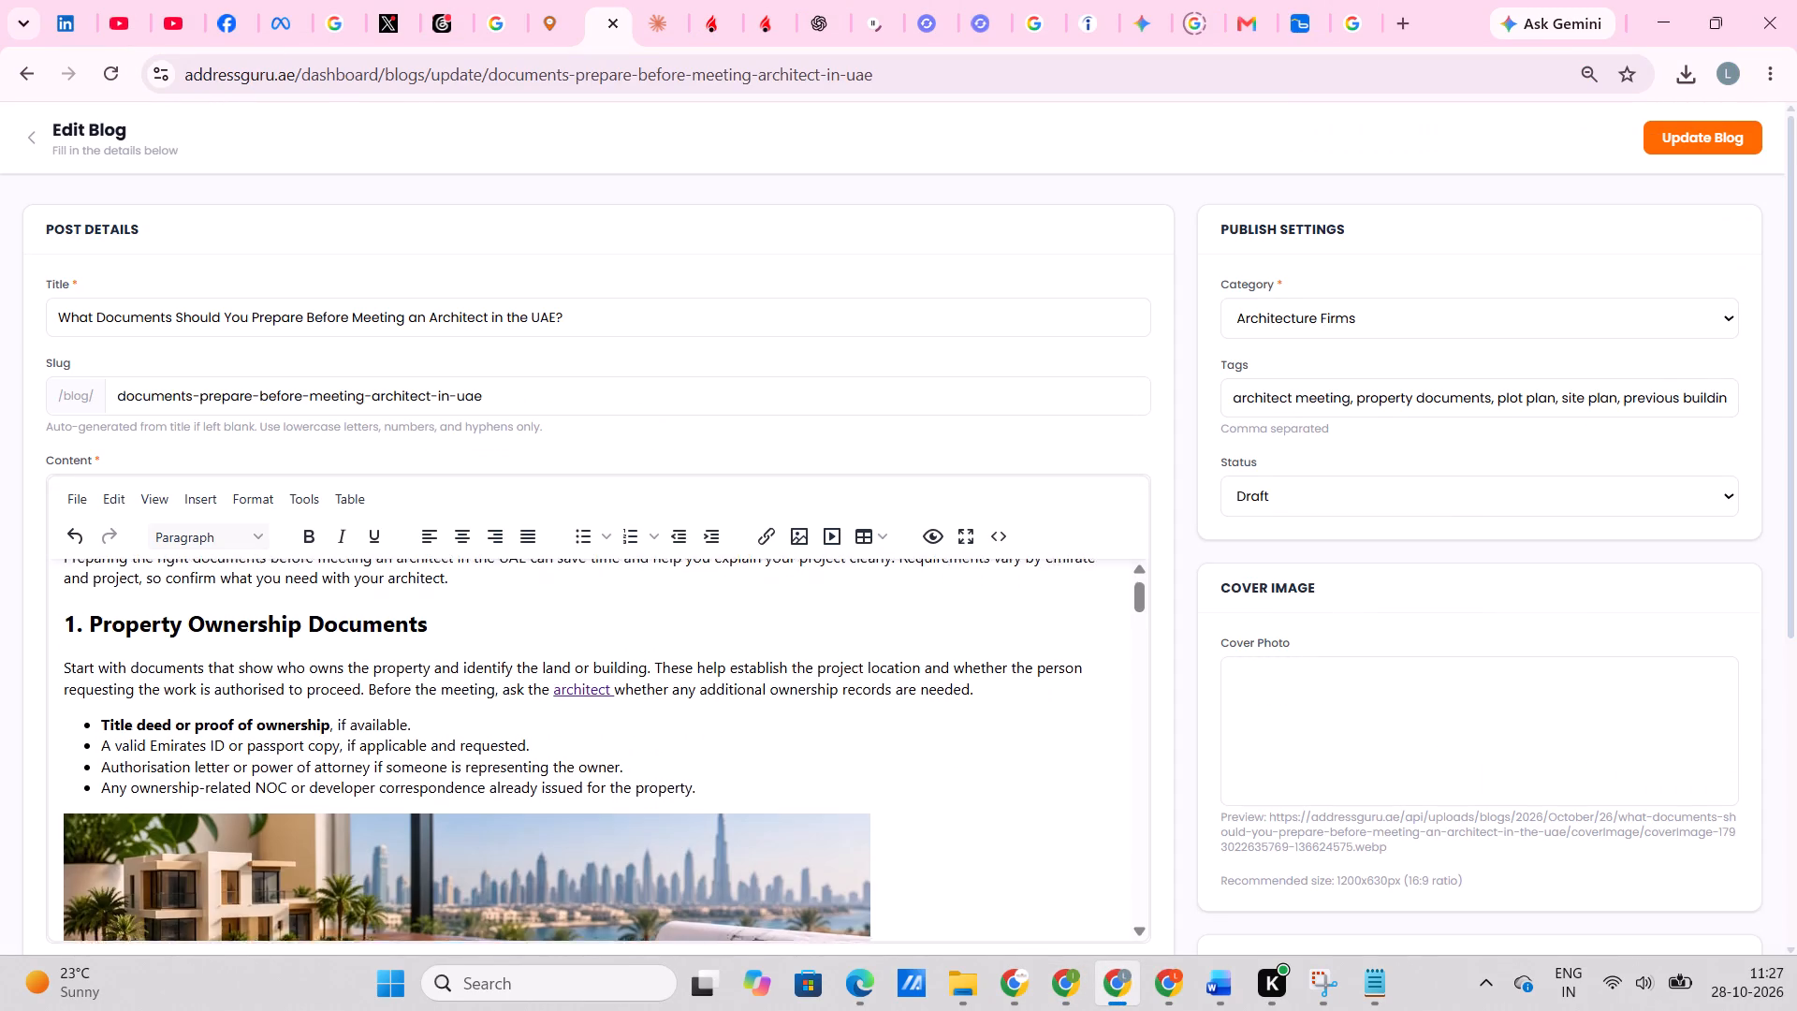
scroll(866, 637, "up", 1)
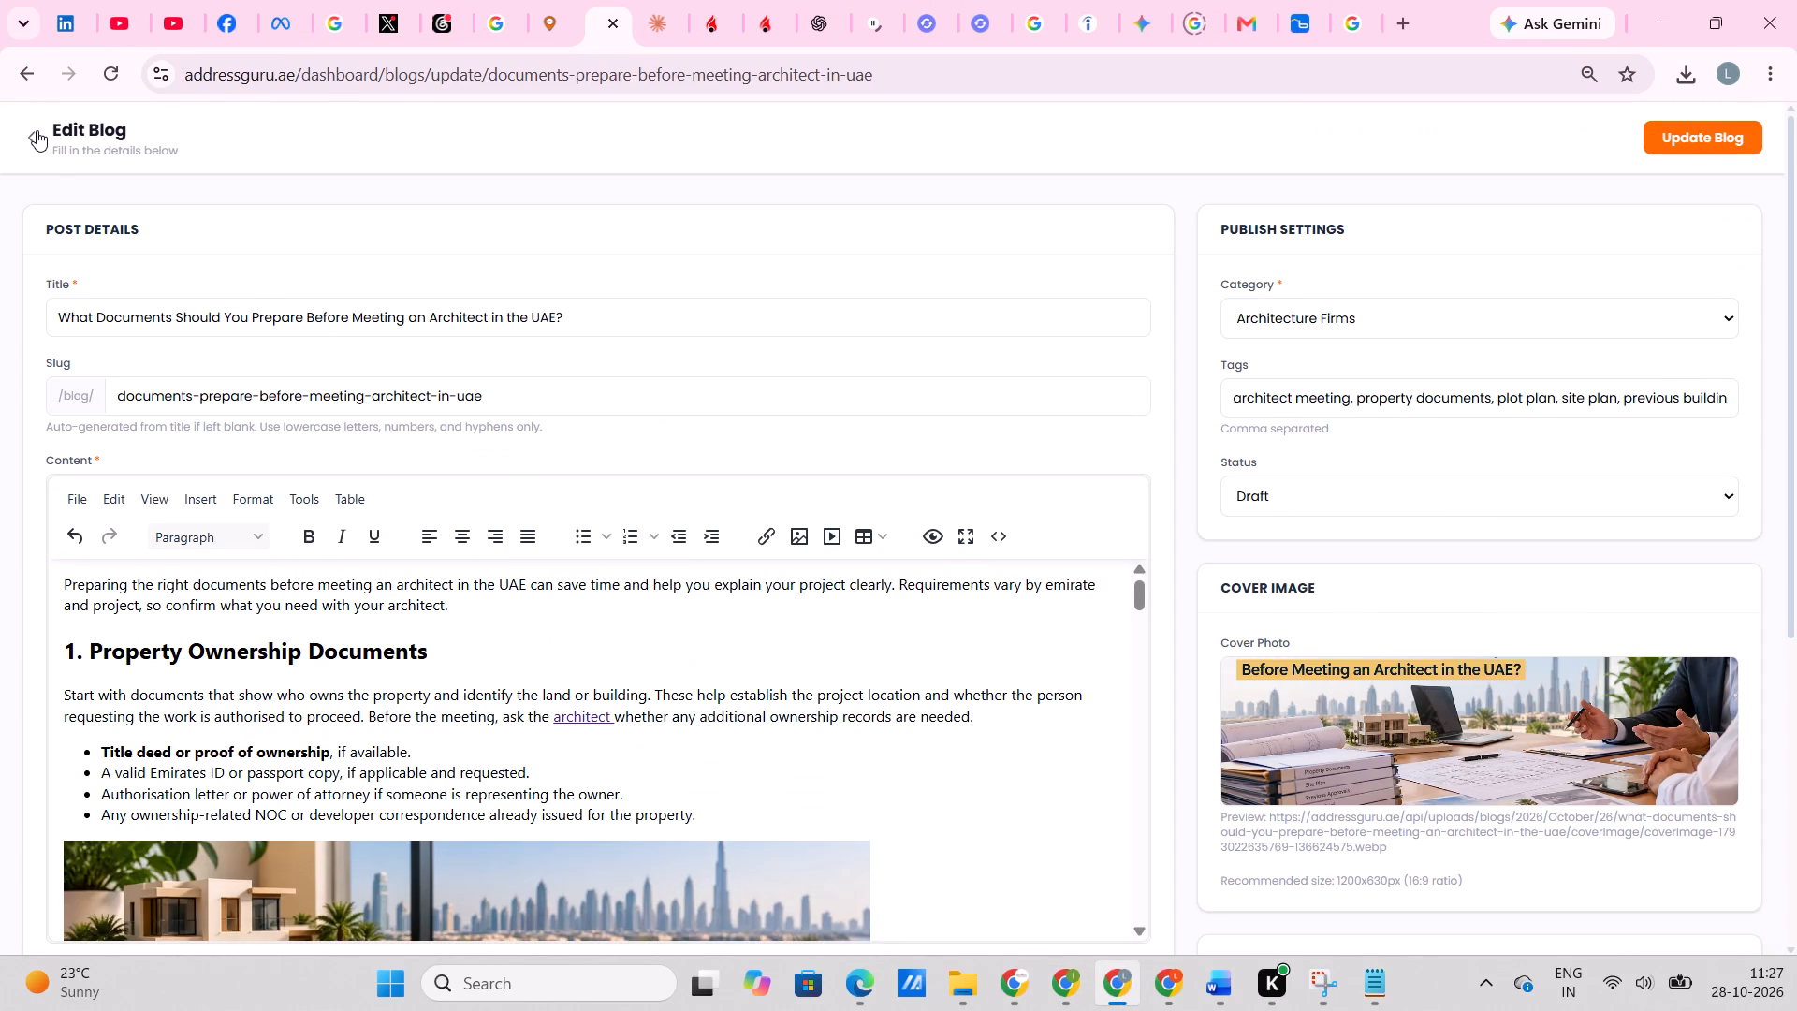
left_click(32, 135)
left_click(1487, 292)
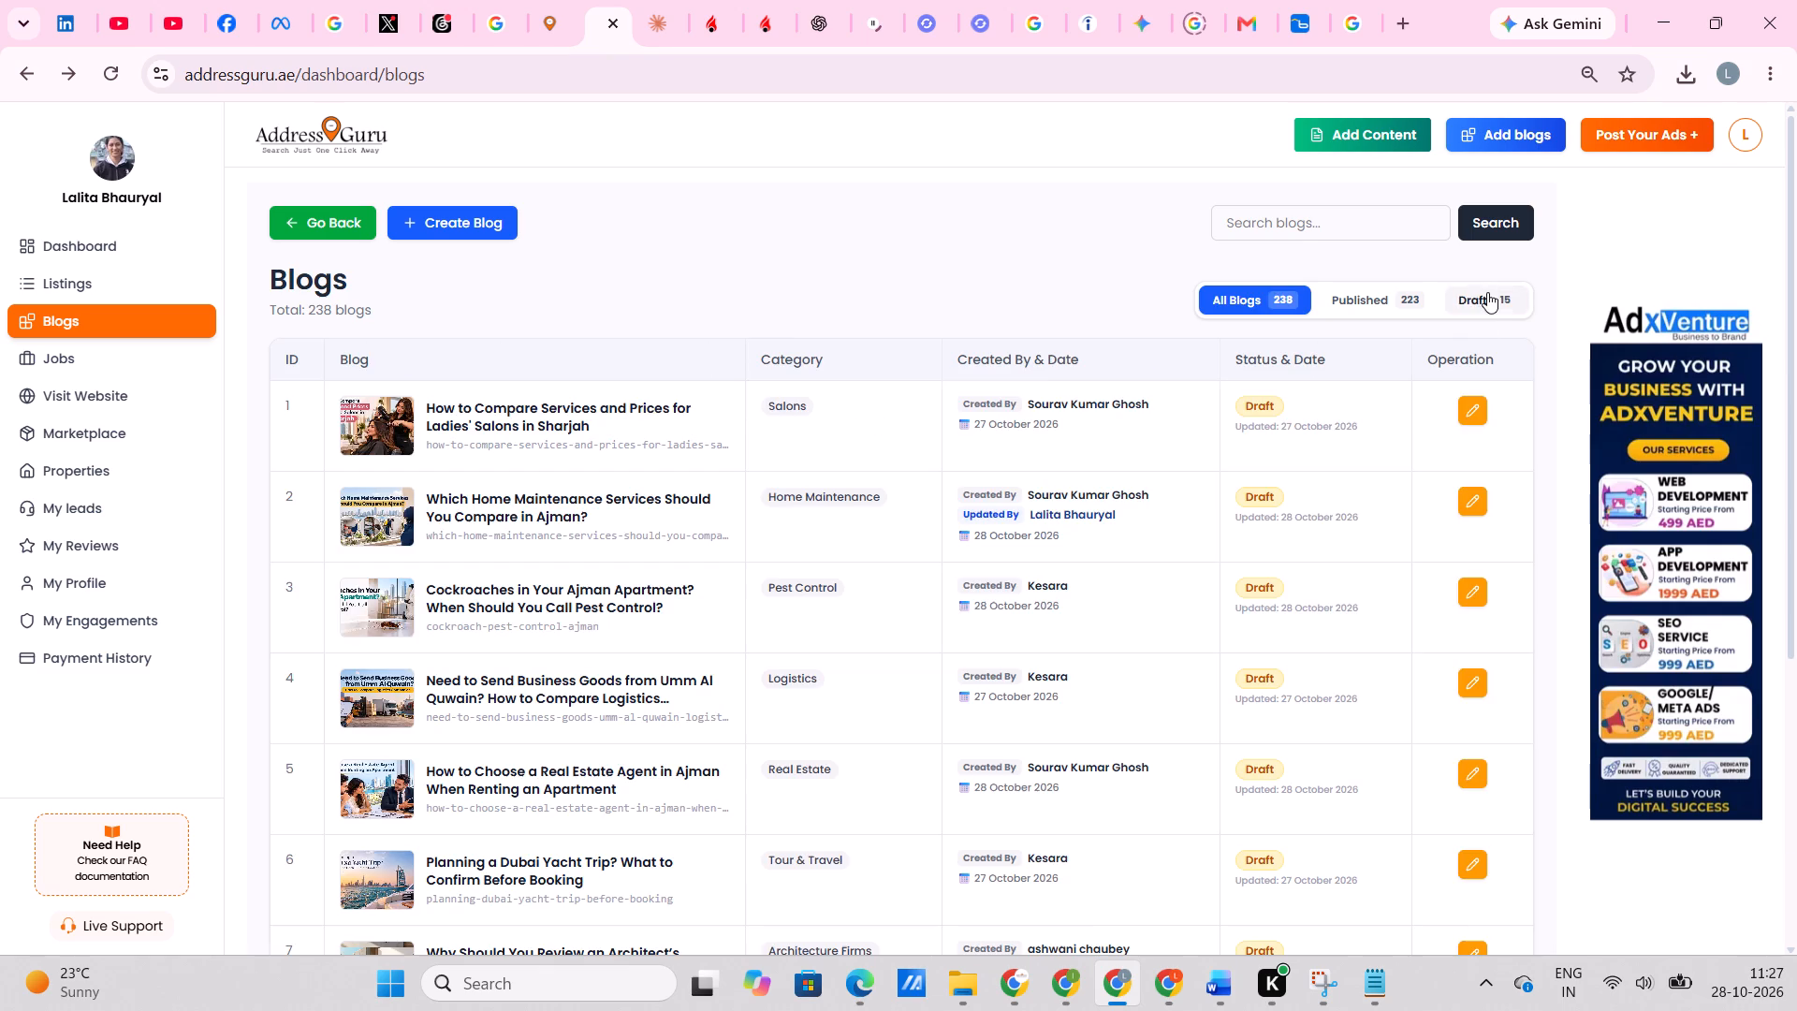
scroll(1331, 684, "down", 7)
left_click(1439, 875)
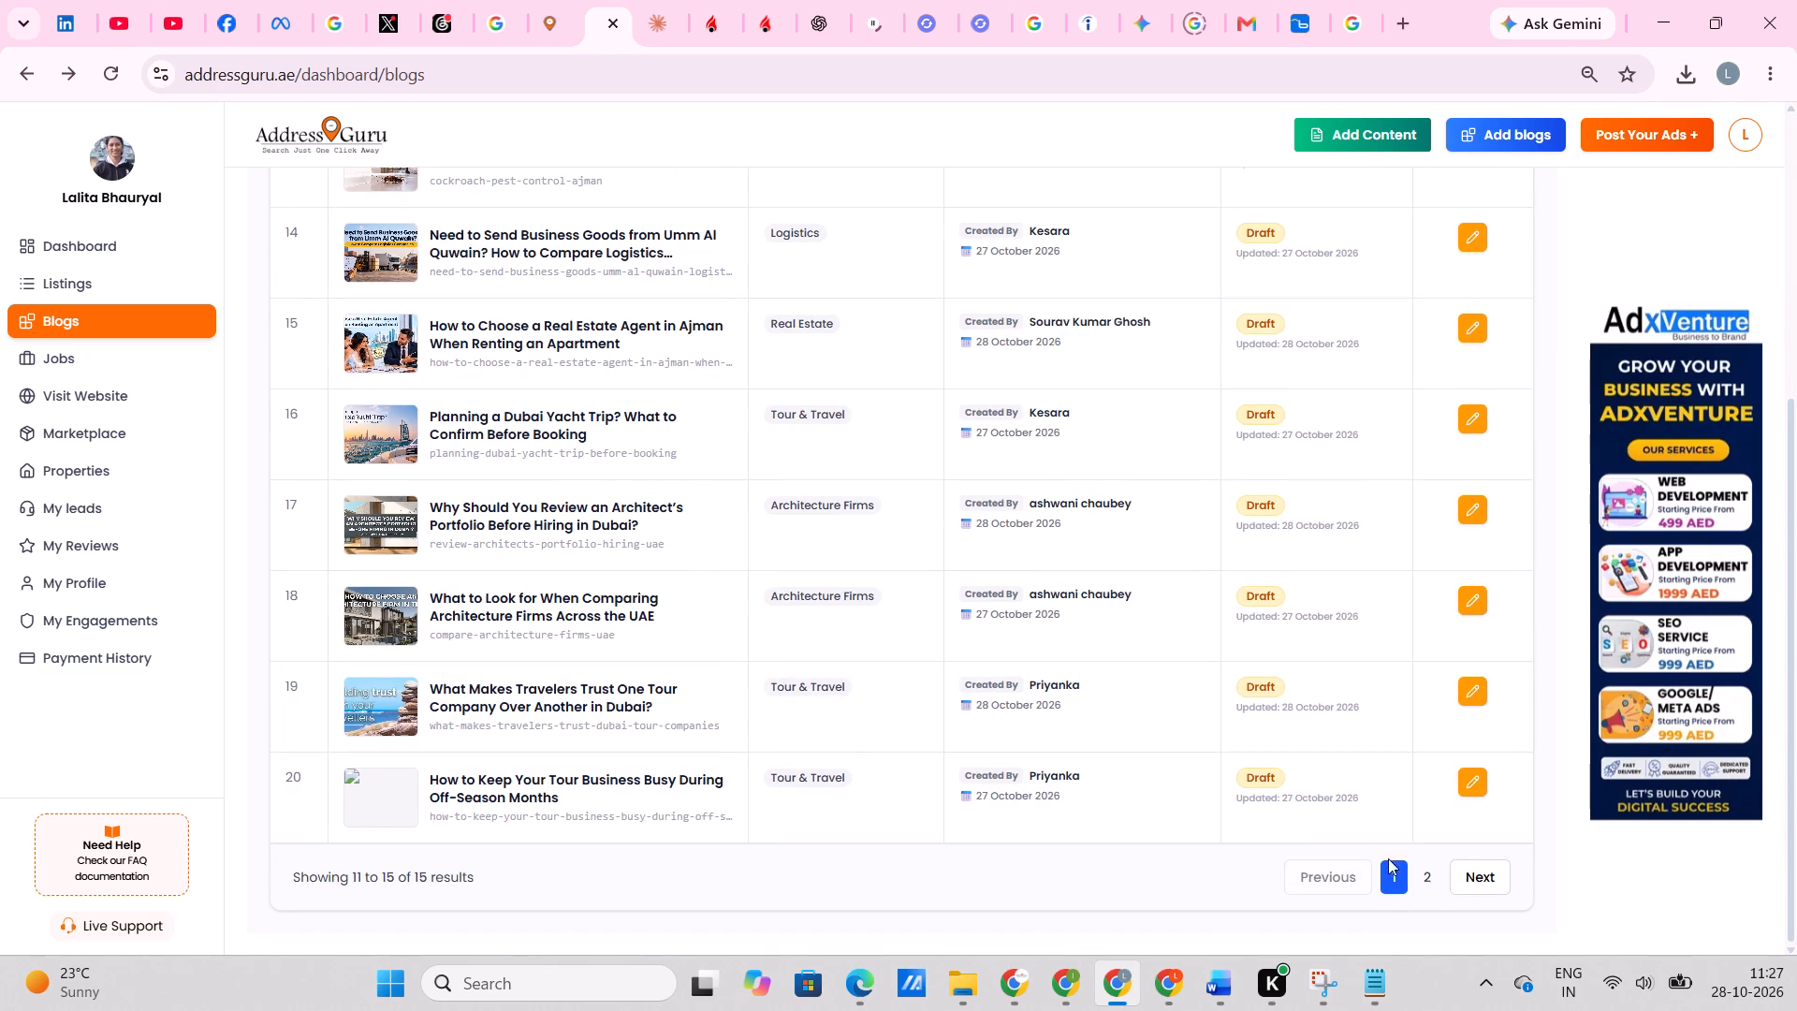
scroll(1243, 778, "up", 2)
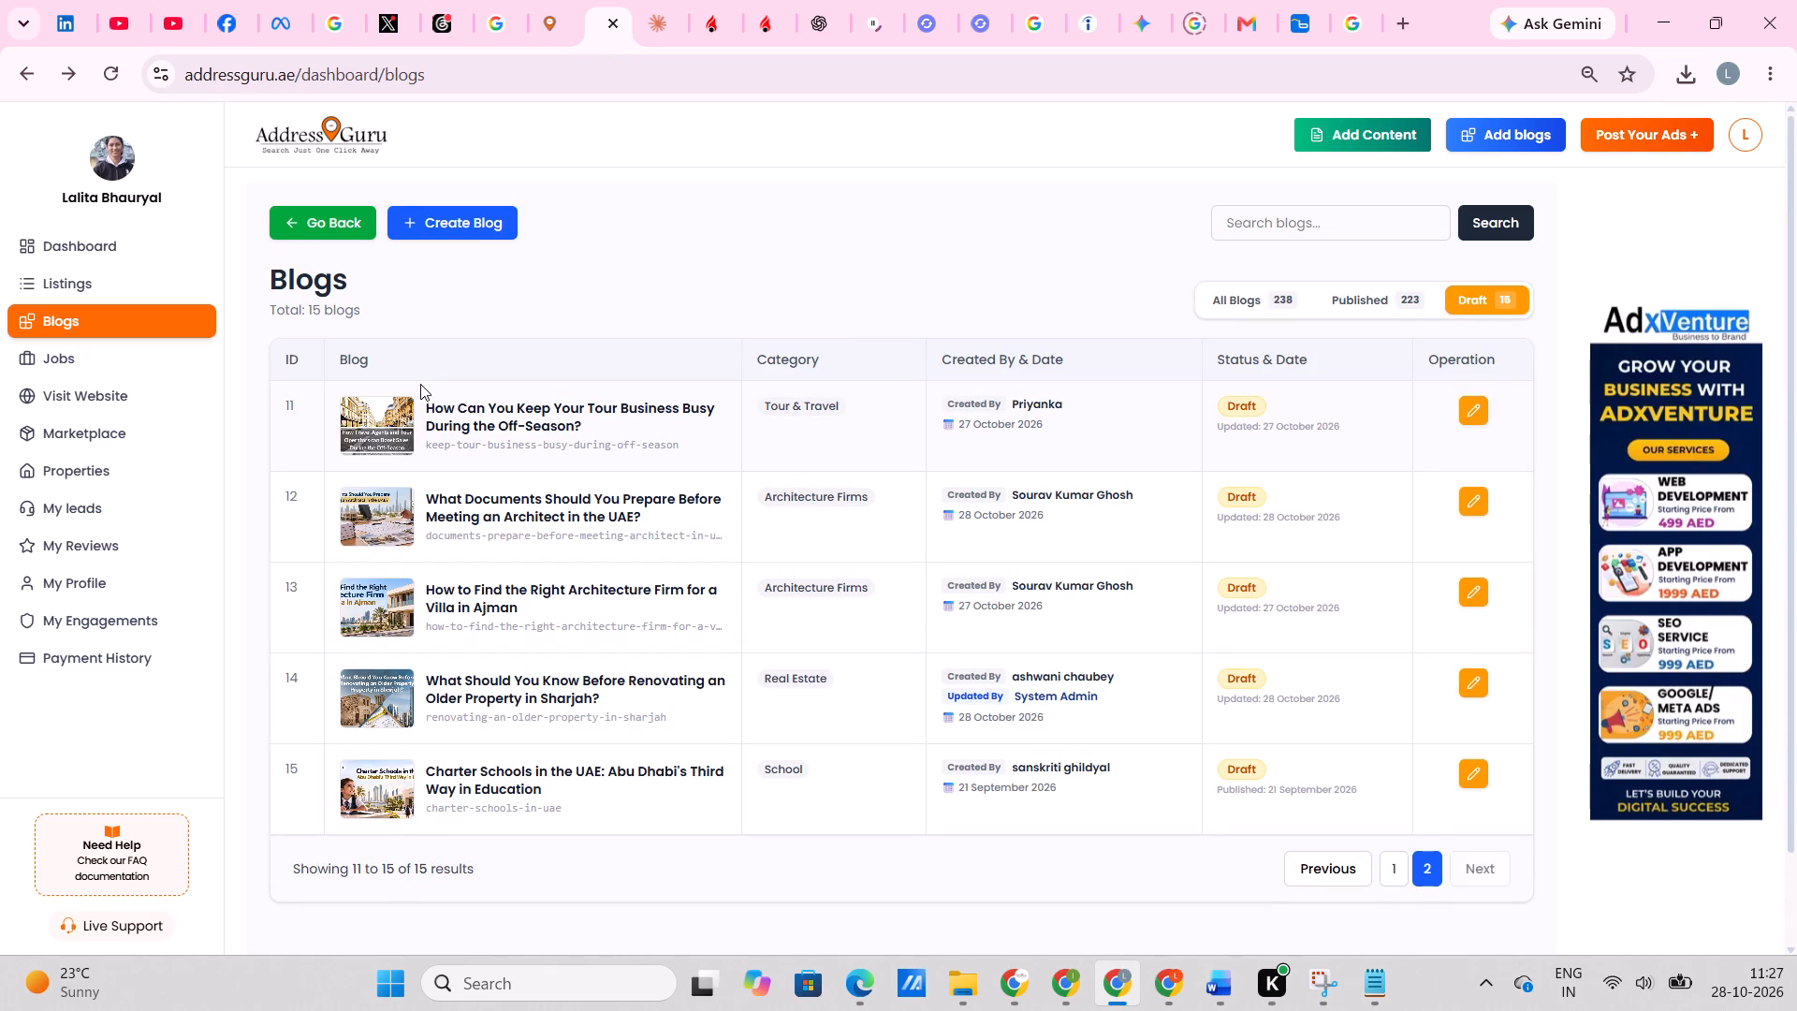
Copy the draft title "How Can You Keep Your Tour Business Busy During the Off-Season?" and search for it in the Anoj intern JD sheet.
left_click_drag(426, 394, 436, 399)
left_click_drag(436, 399, 591, 377)
key("ctrl+c")
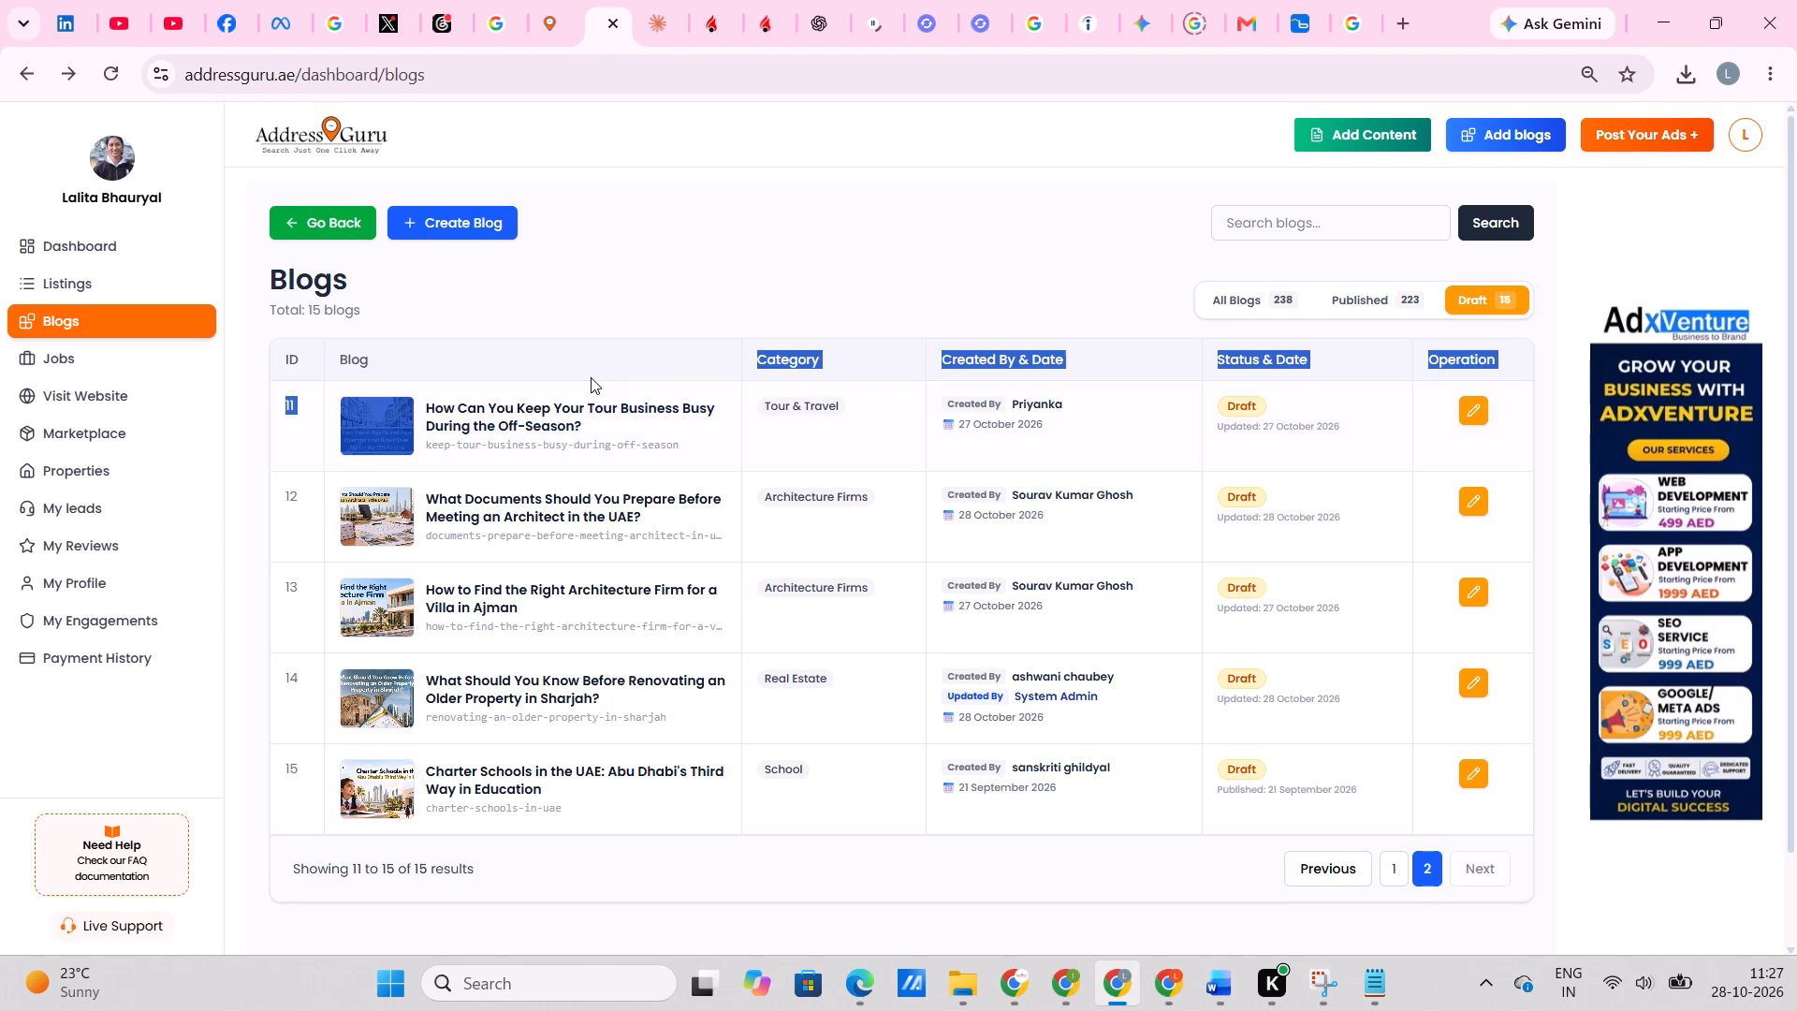
left_click_drag(591, 377, 591, 376)
left_click(1068, 985)
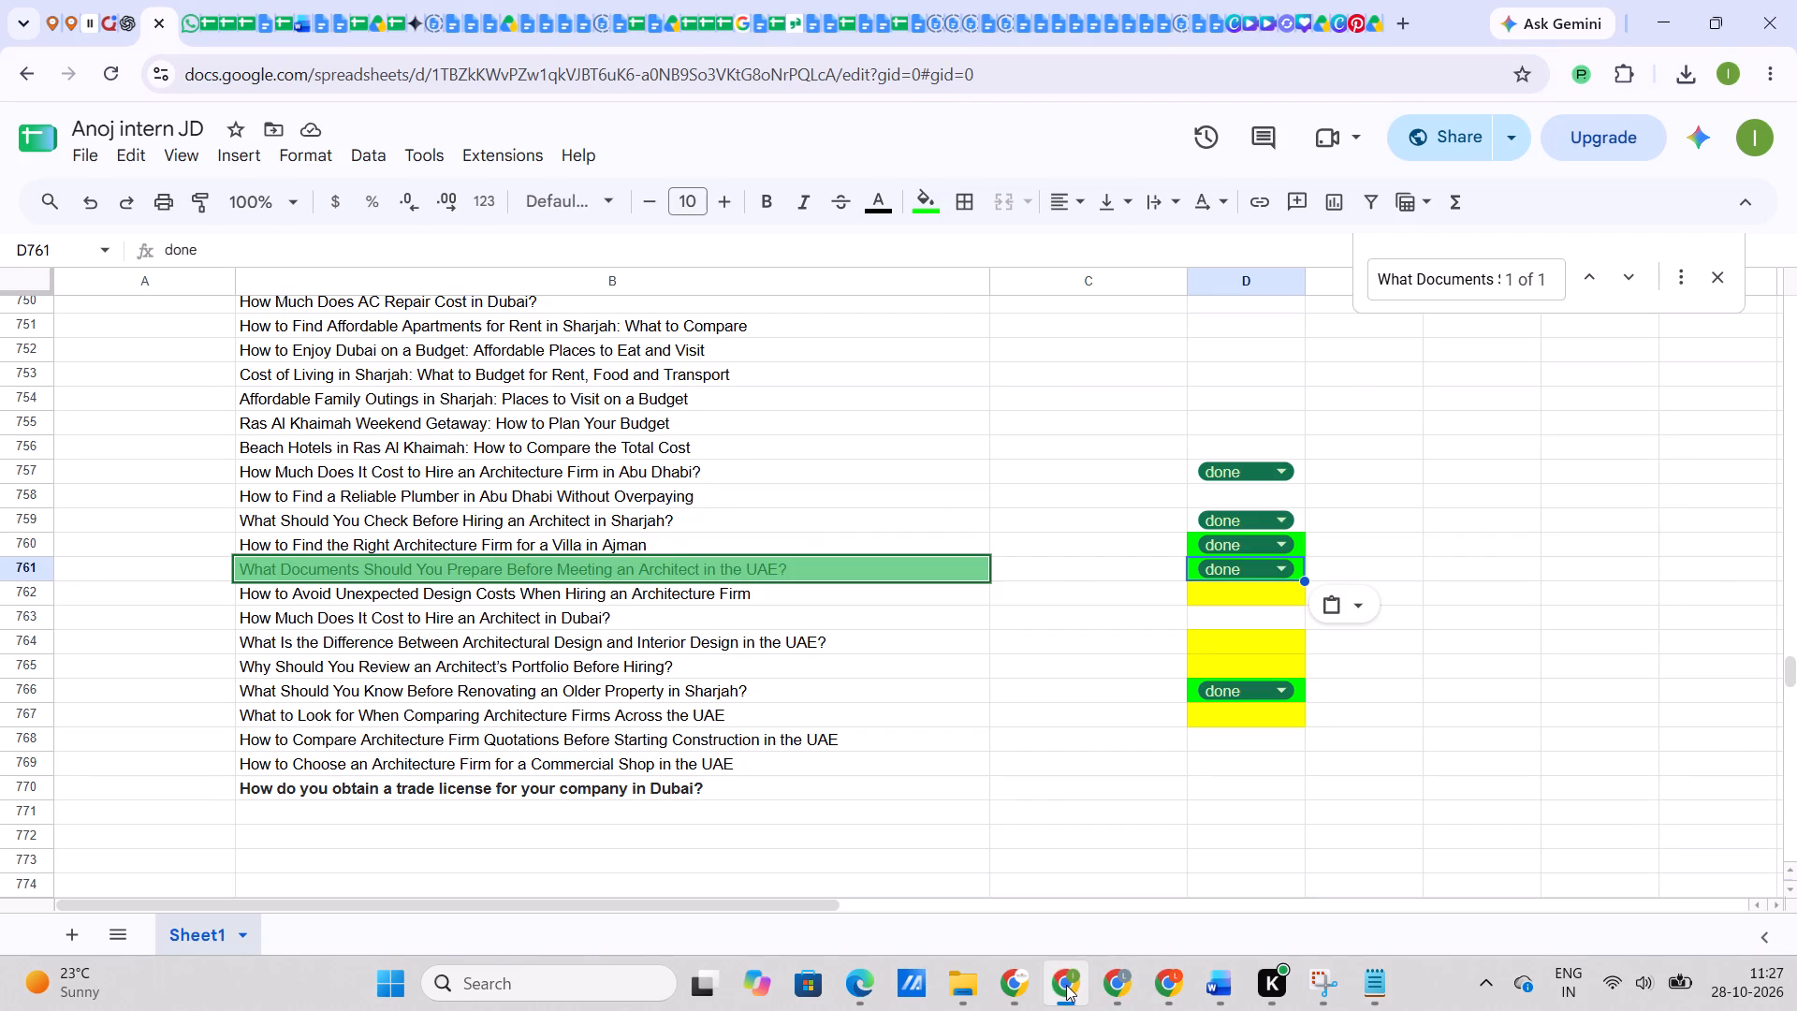
key("ctrl+f")
key("ctrl+v")
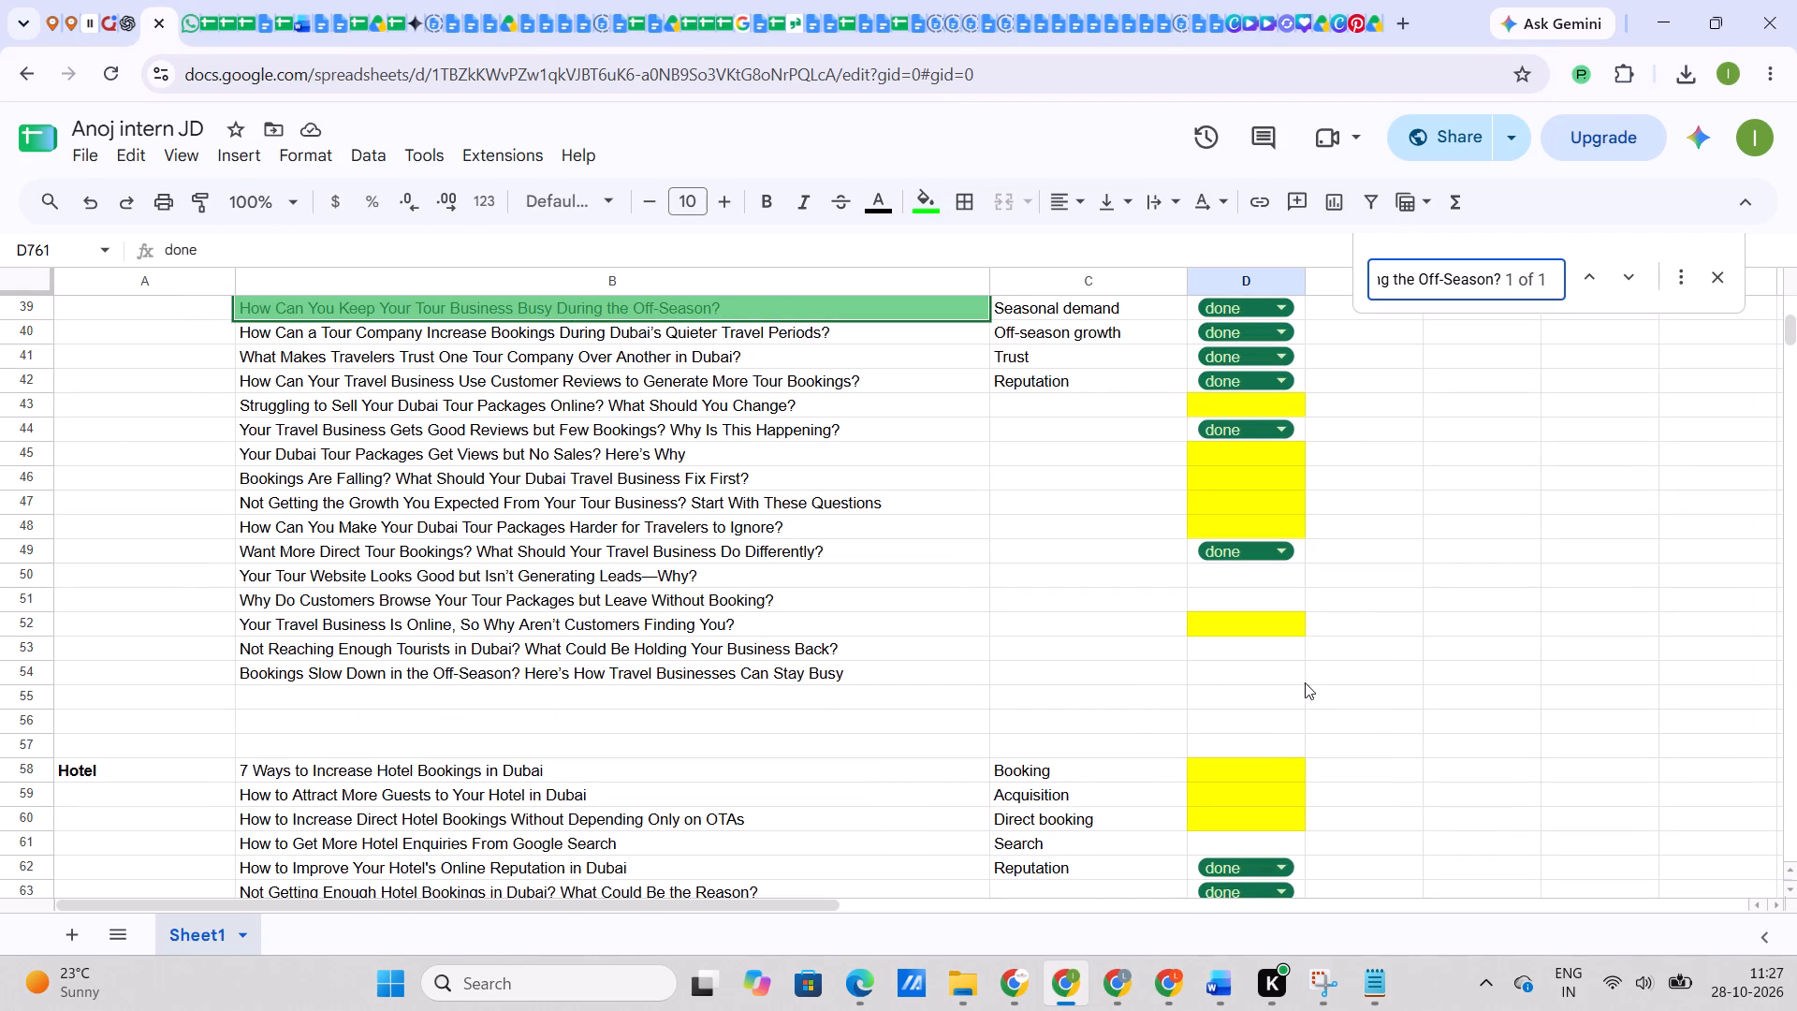
Fill the off-season tour business title's "done" status cell, D39, with green.
scroll(1191, 845, "down", 1)
scroll(1220, 809, "up", 2)
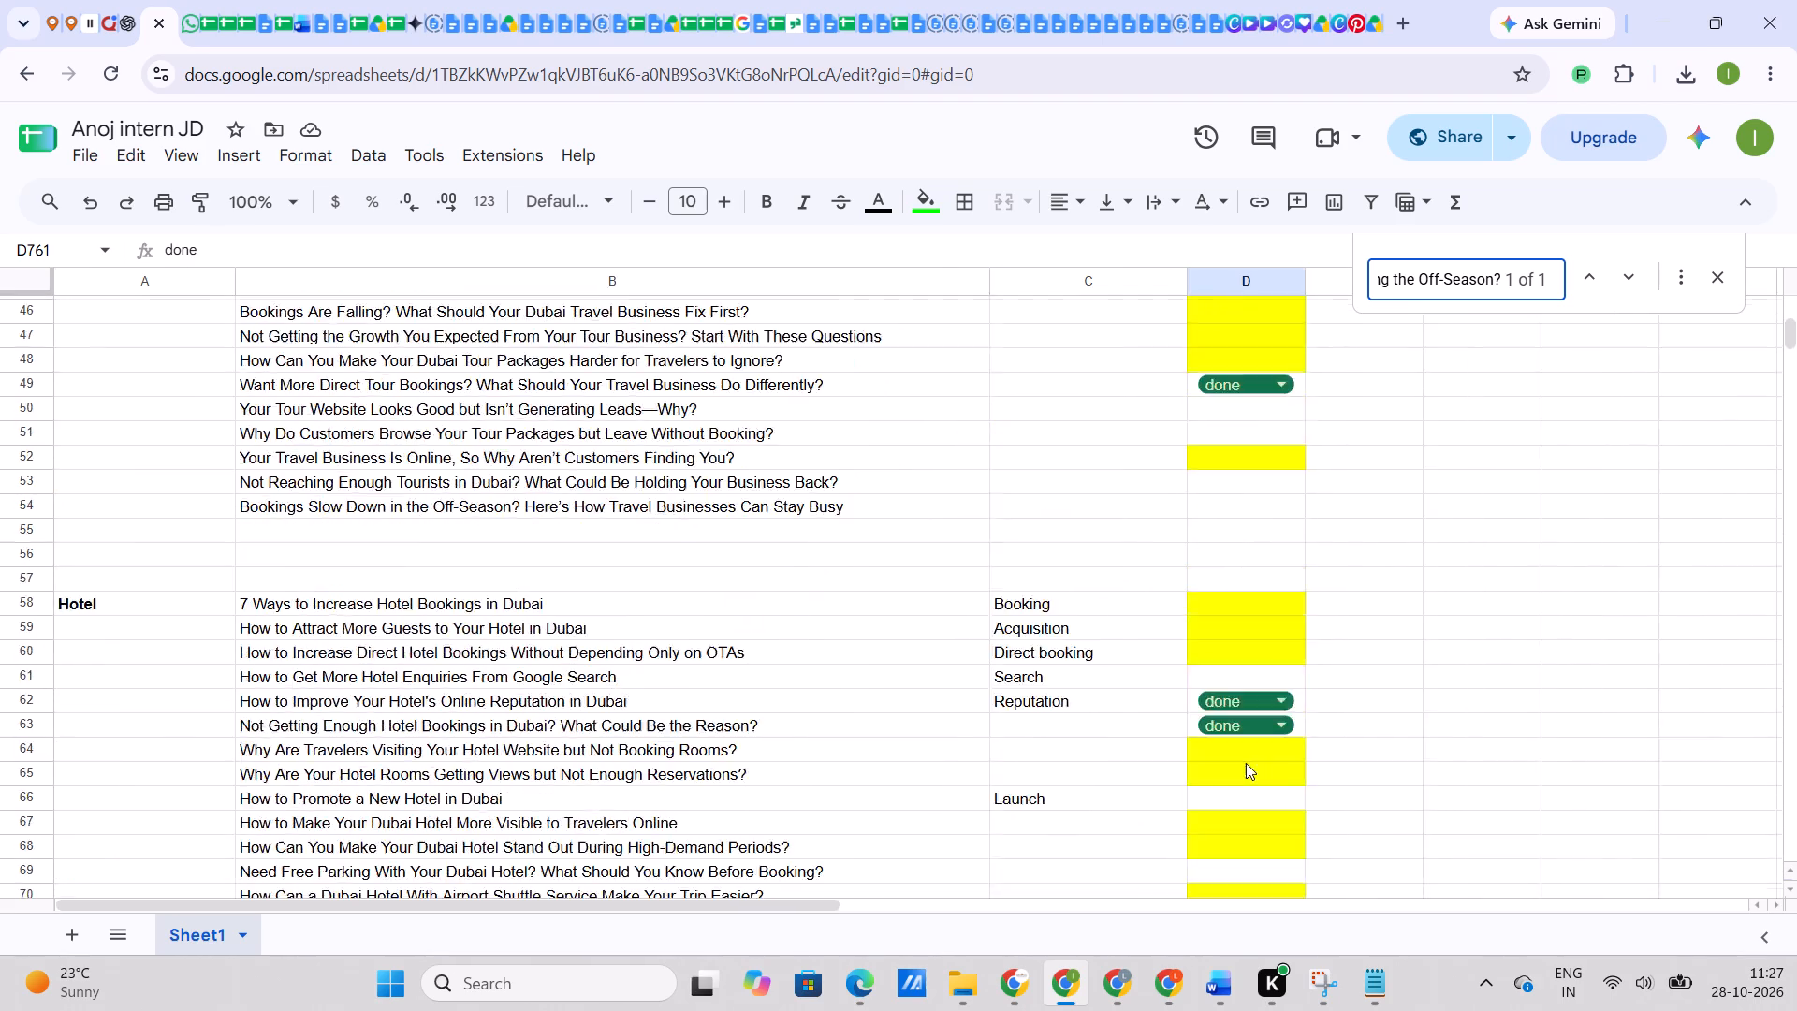
scroll(1246, 763, "up", 1)
scroll(1246, 763, "down", 3)
left_click(1191, 728)
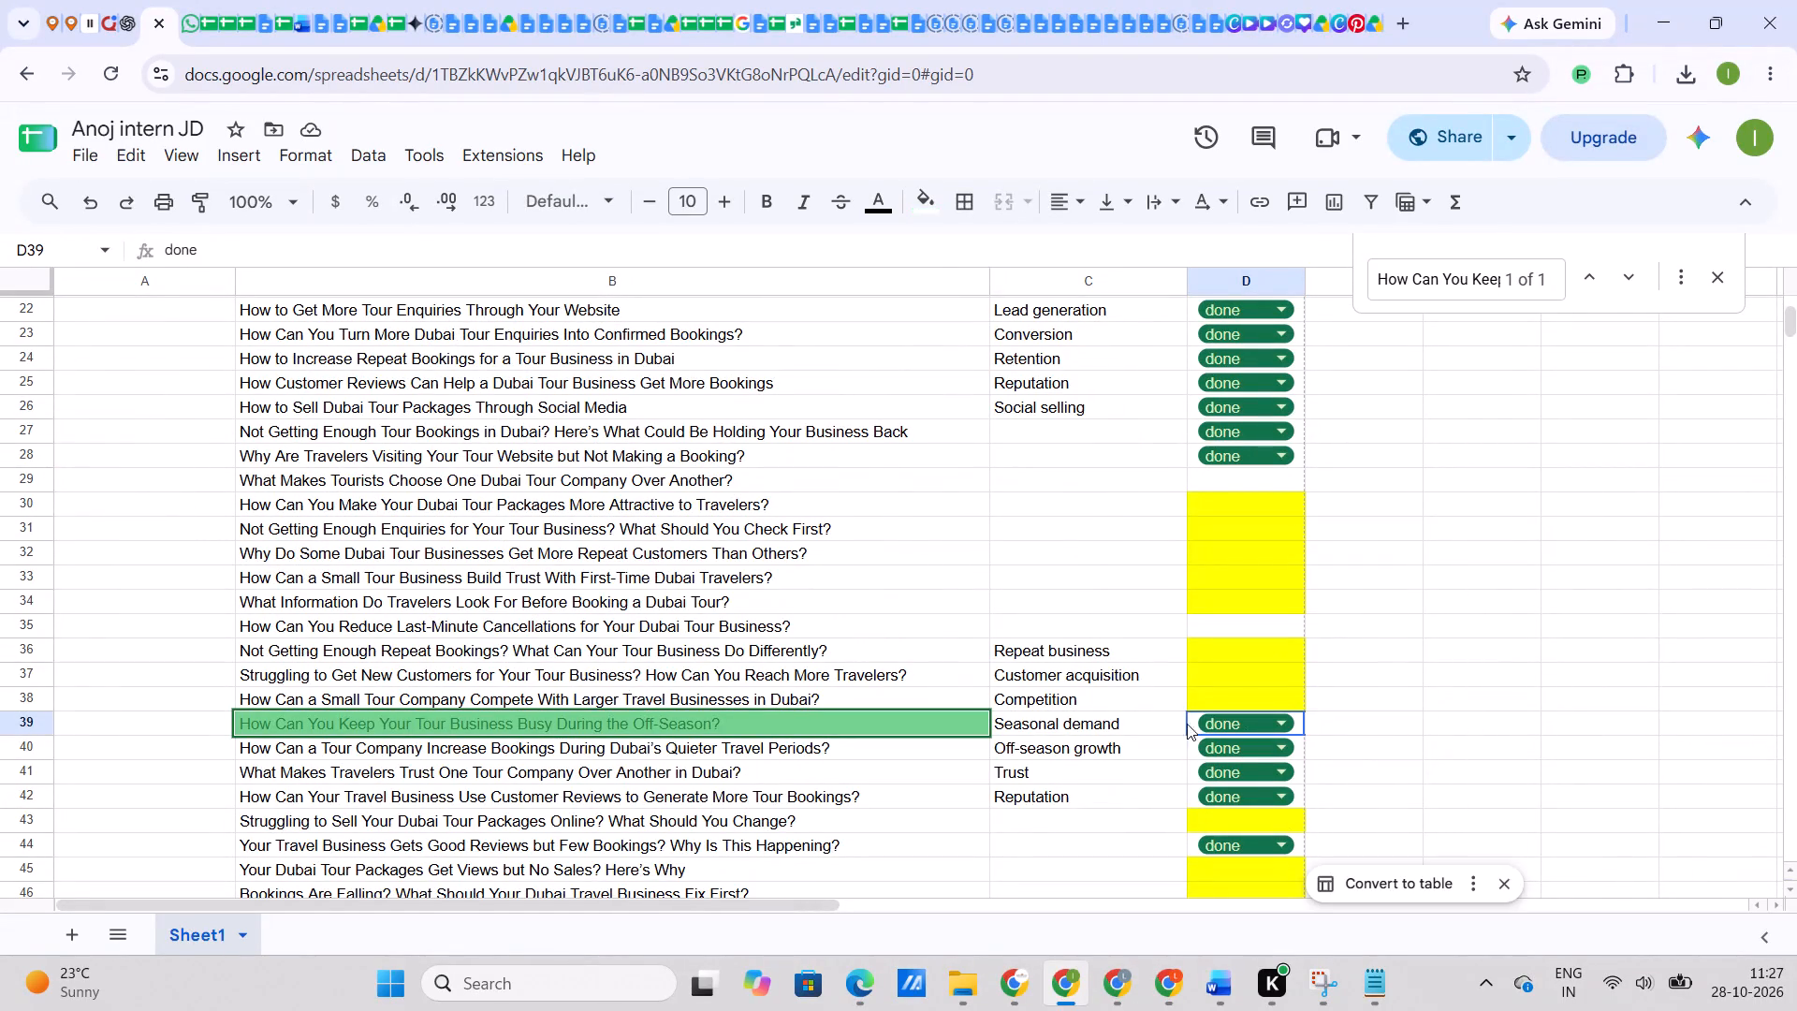
left_click(939, 199)
left_click(1042, 305)
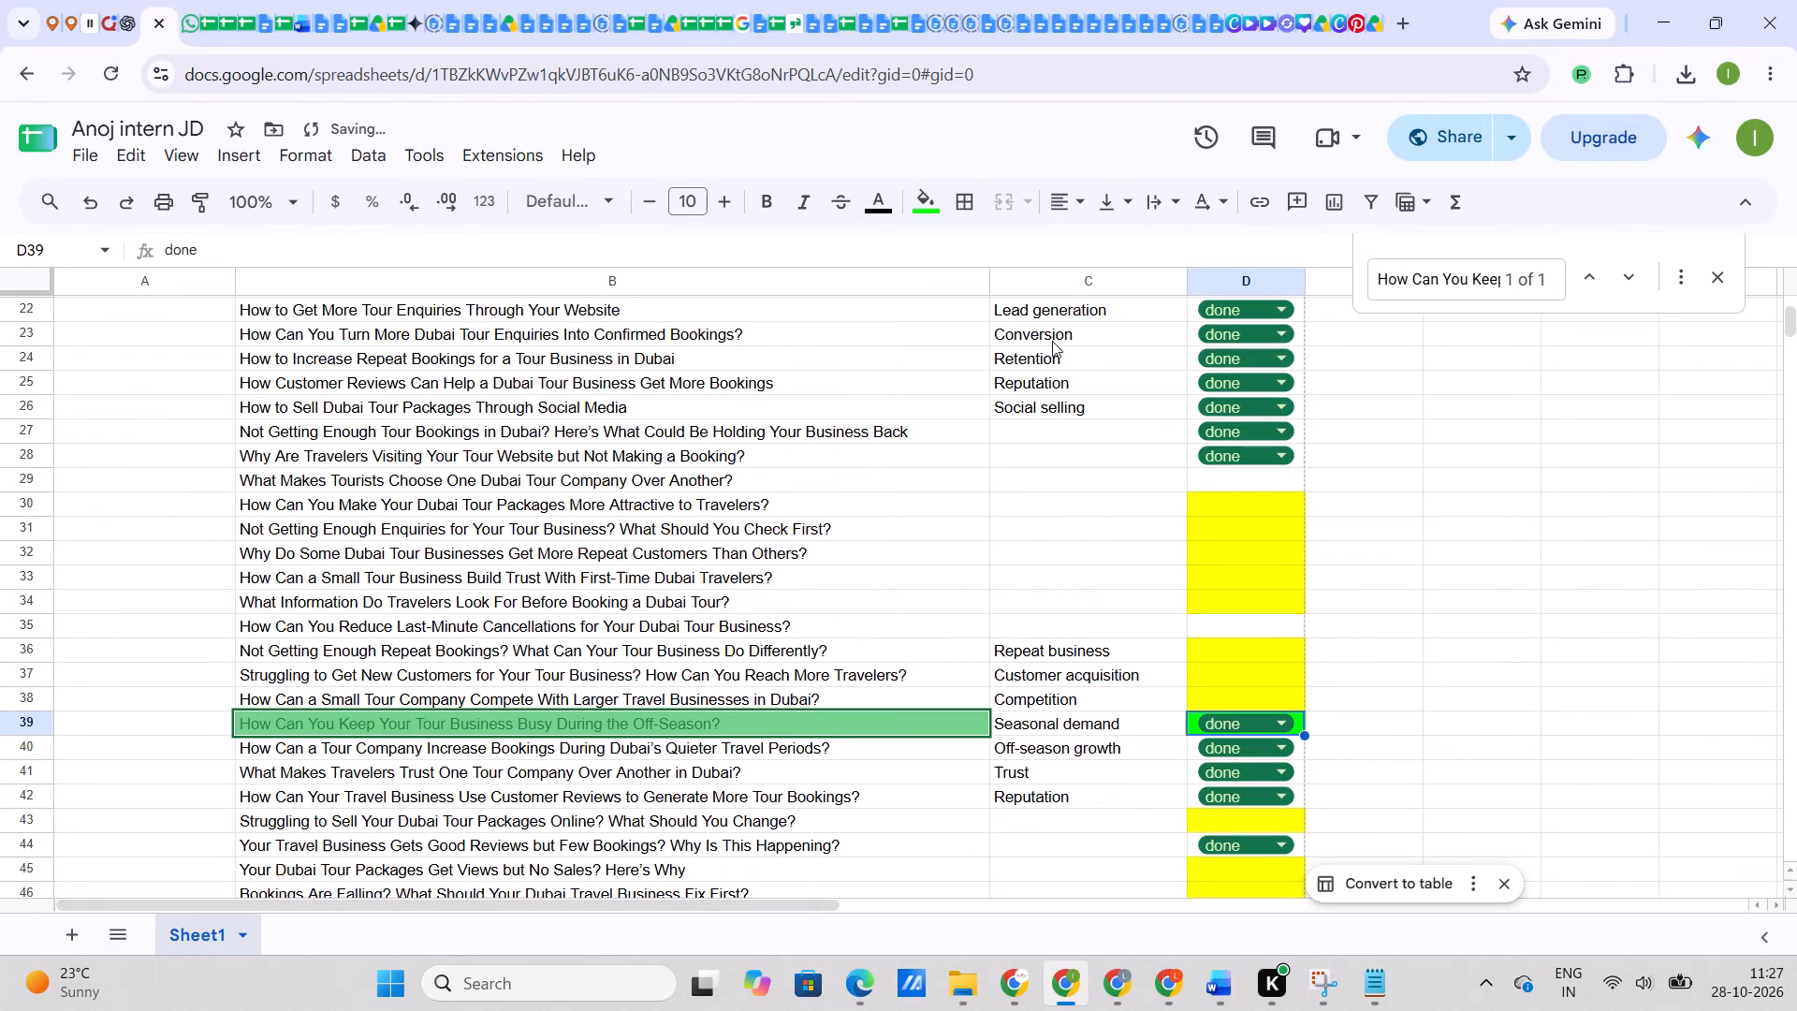
Return to the AddressGuru drafts list and look through the drafts on its first page.
left_click(1666, 0)
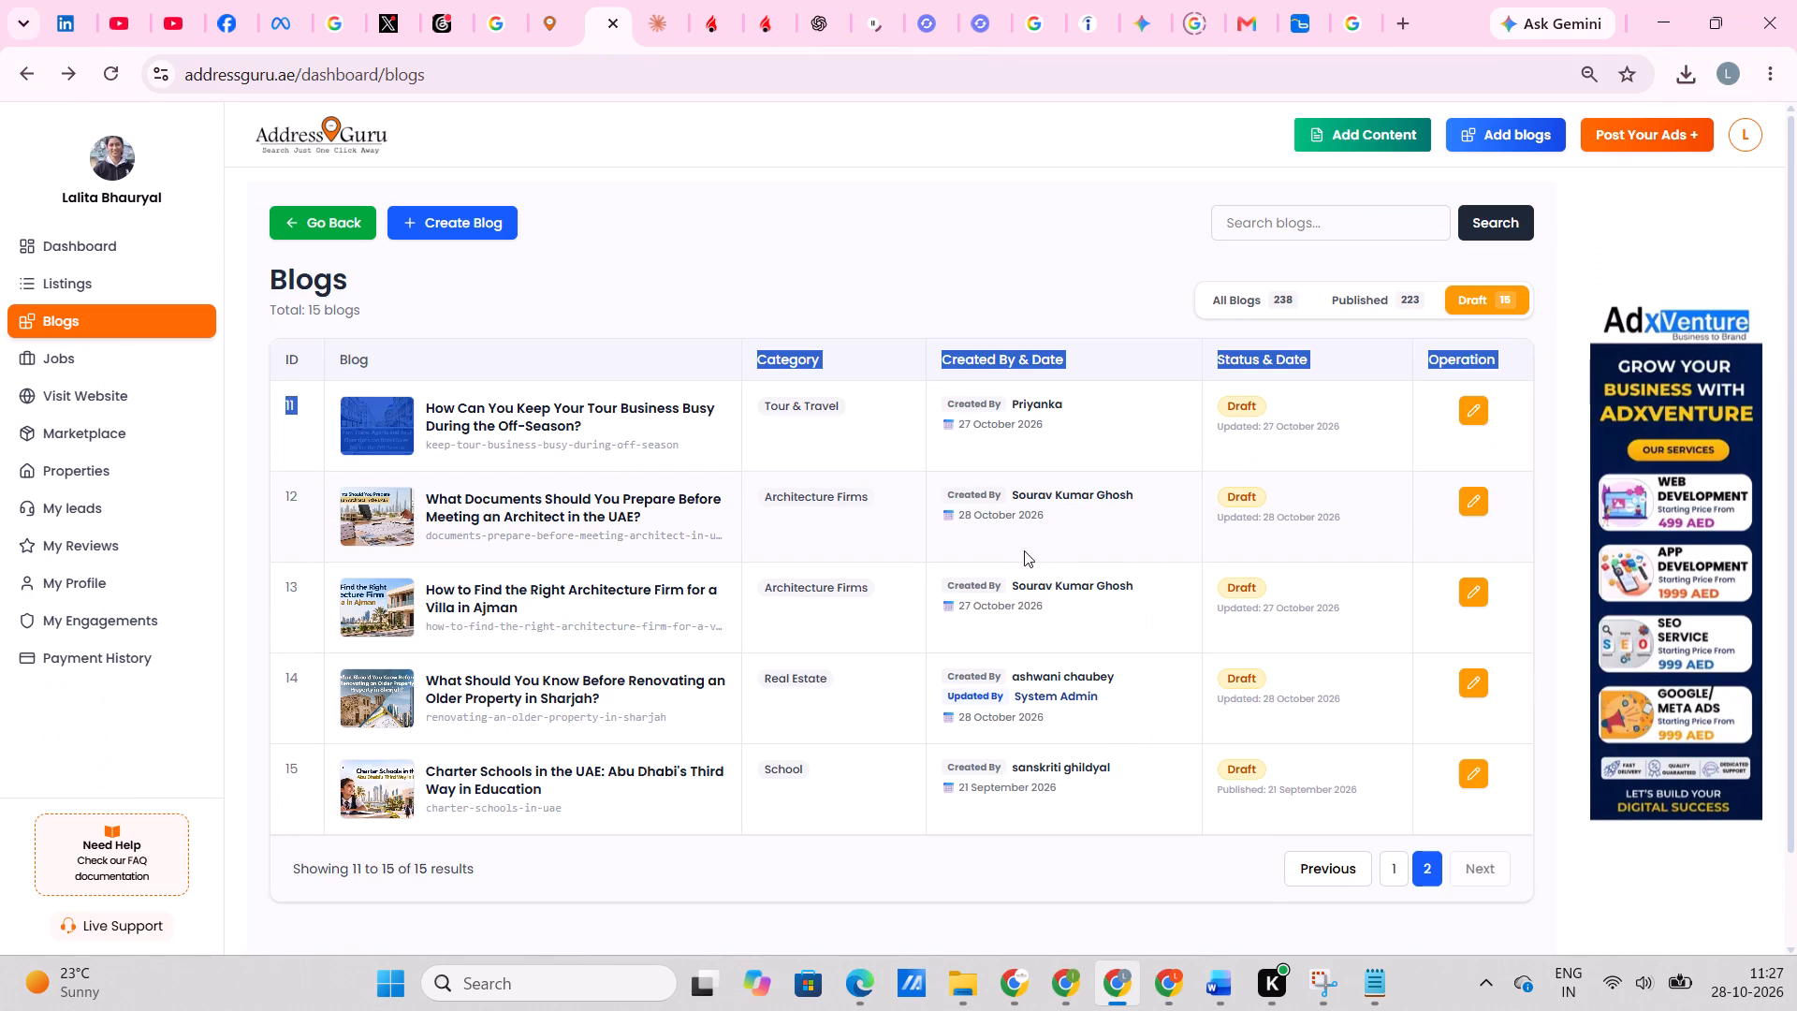
left_click(951, 235)
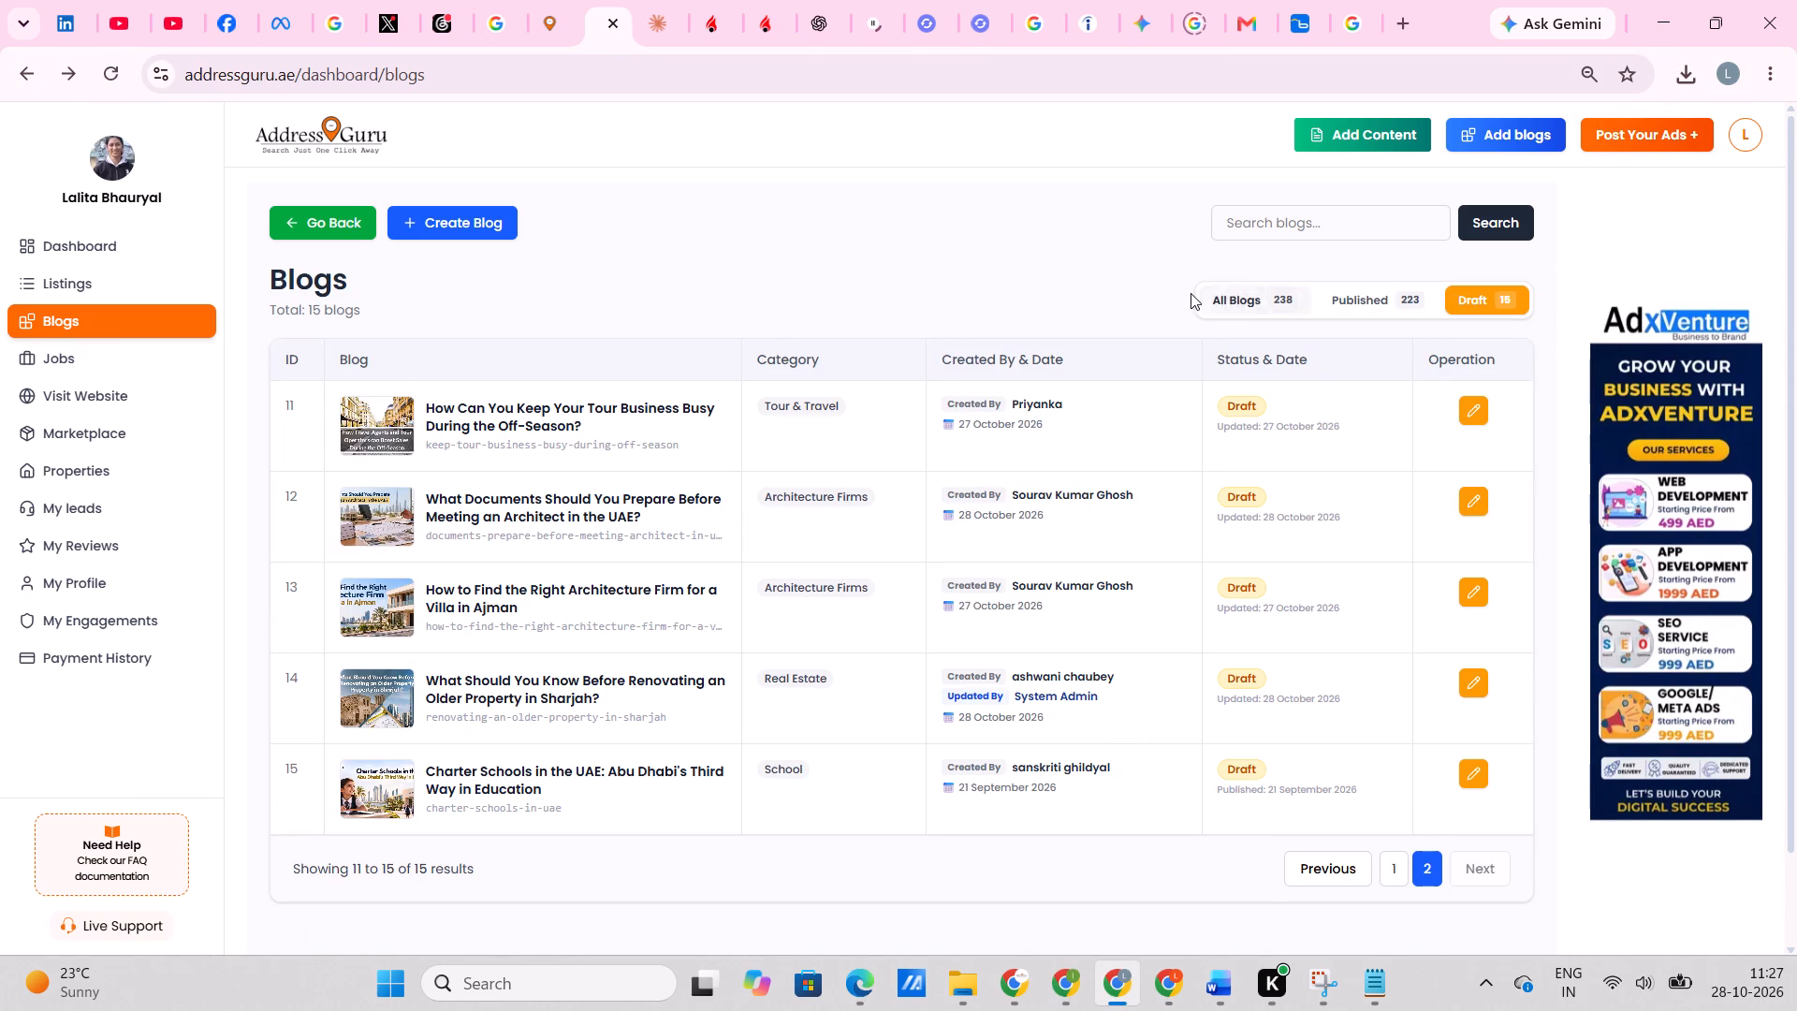
left_click(1388, 866)
scroll(1290, 751, "down", 6)
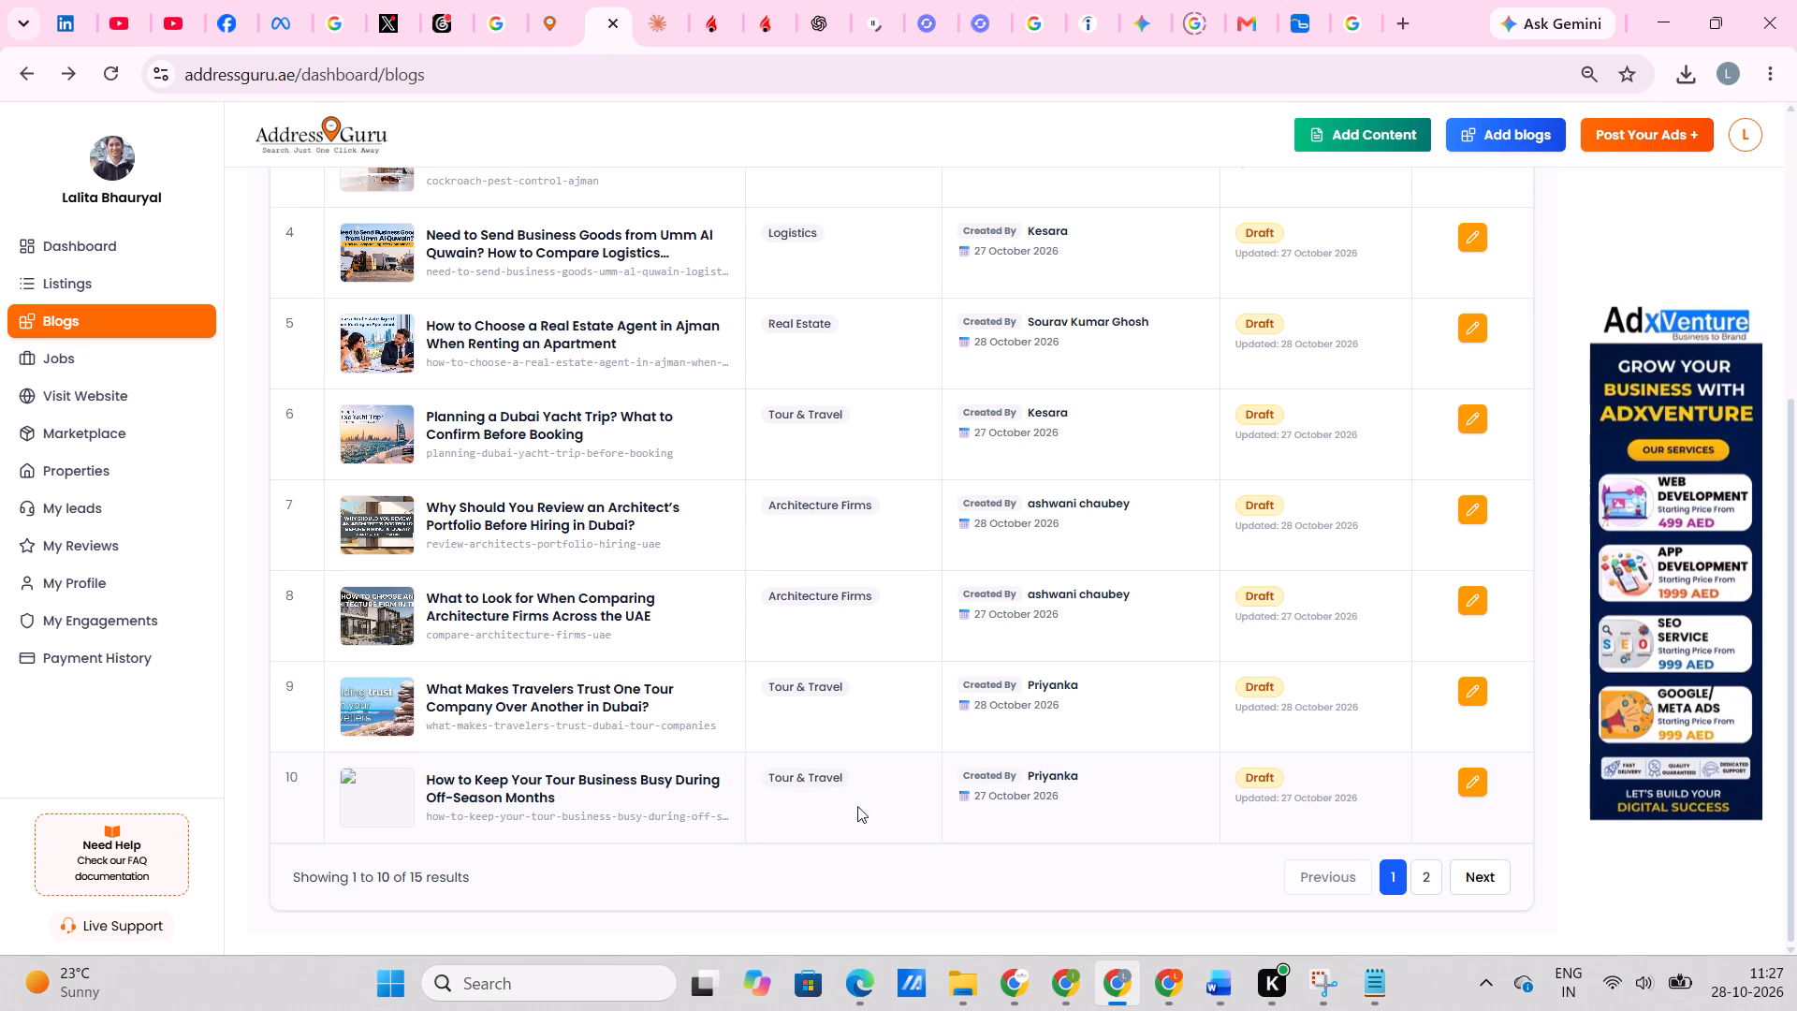
Switch to the public AddressGuru site, open the Accountant category from all categories and set the location to Sharjah.
left_click(1024, 992)
left_click(8, 78)
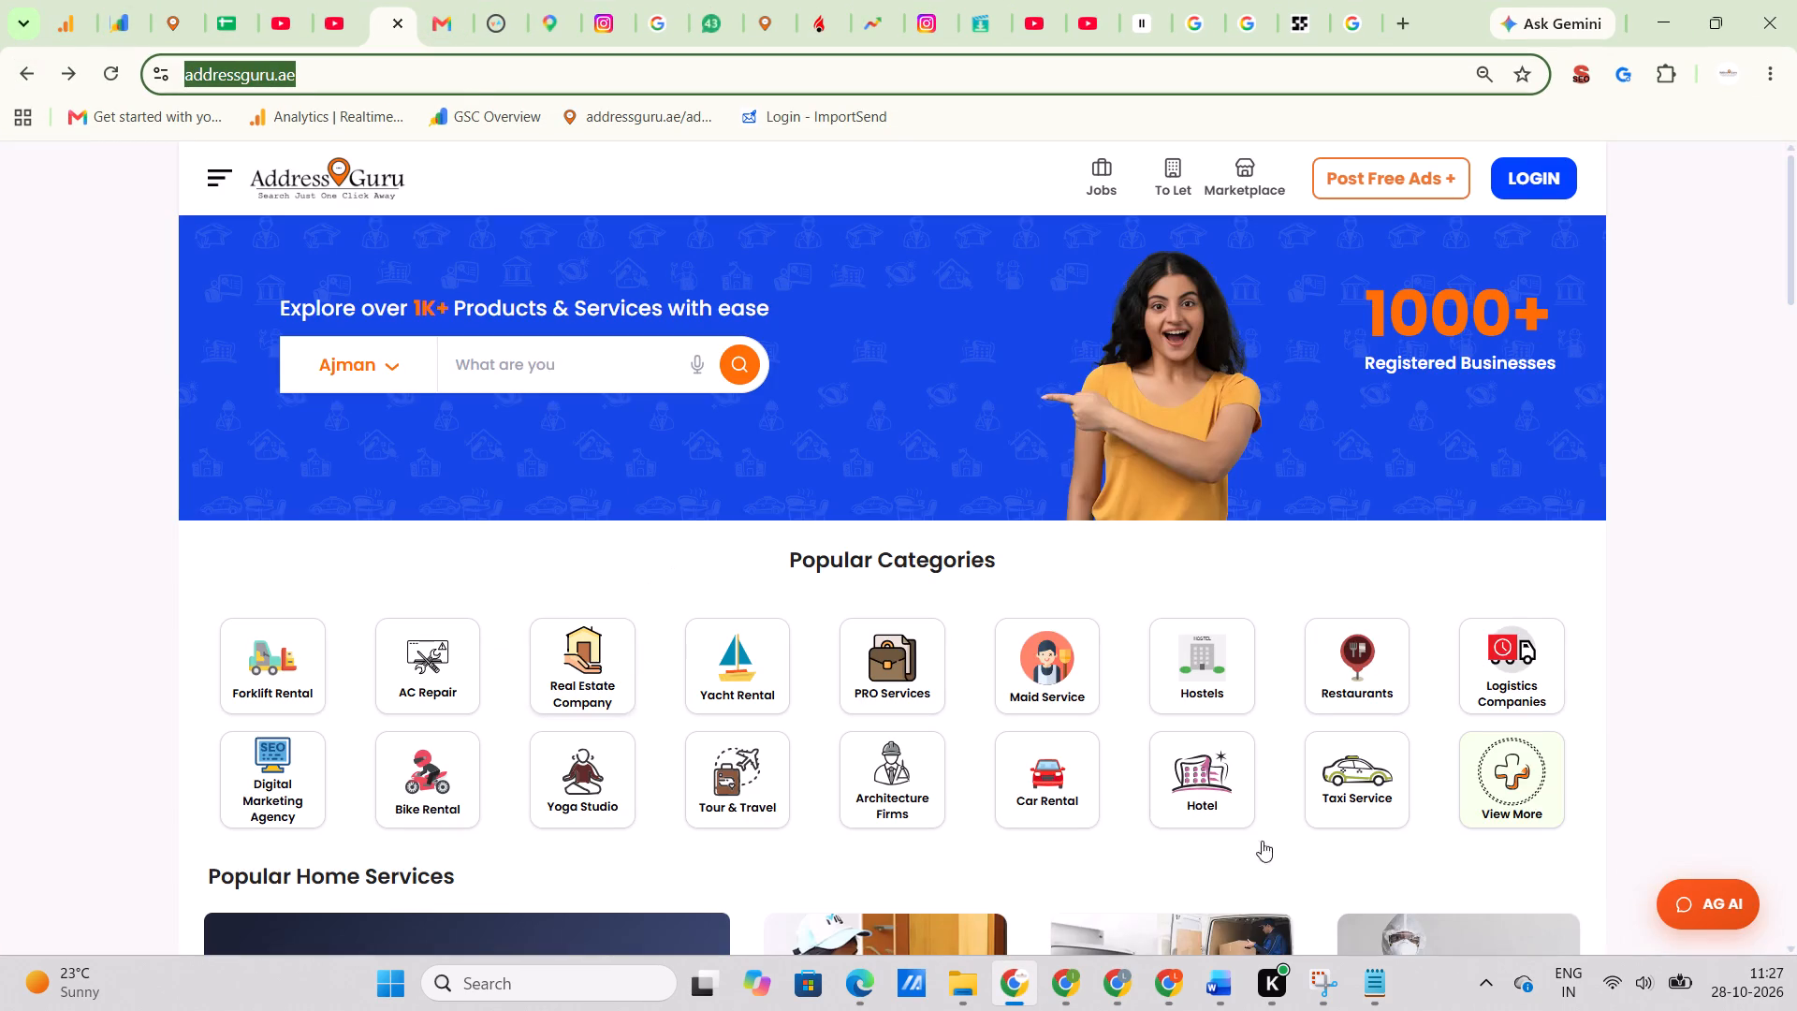
left_click(1515, 784)
left_click(478, 275)
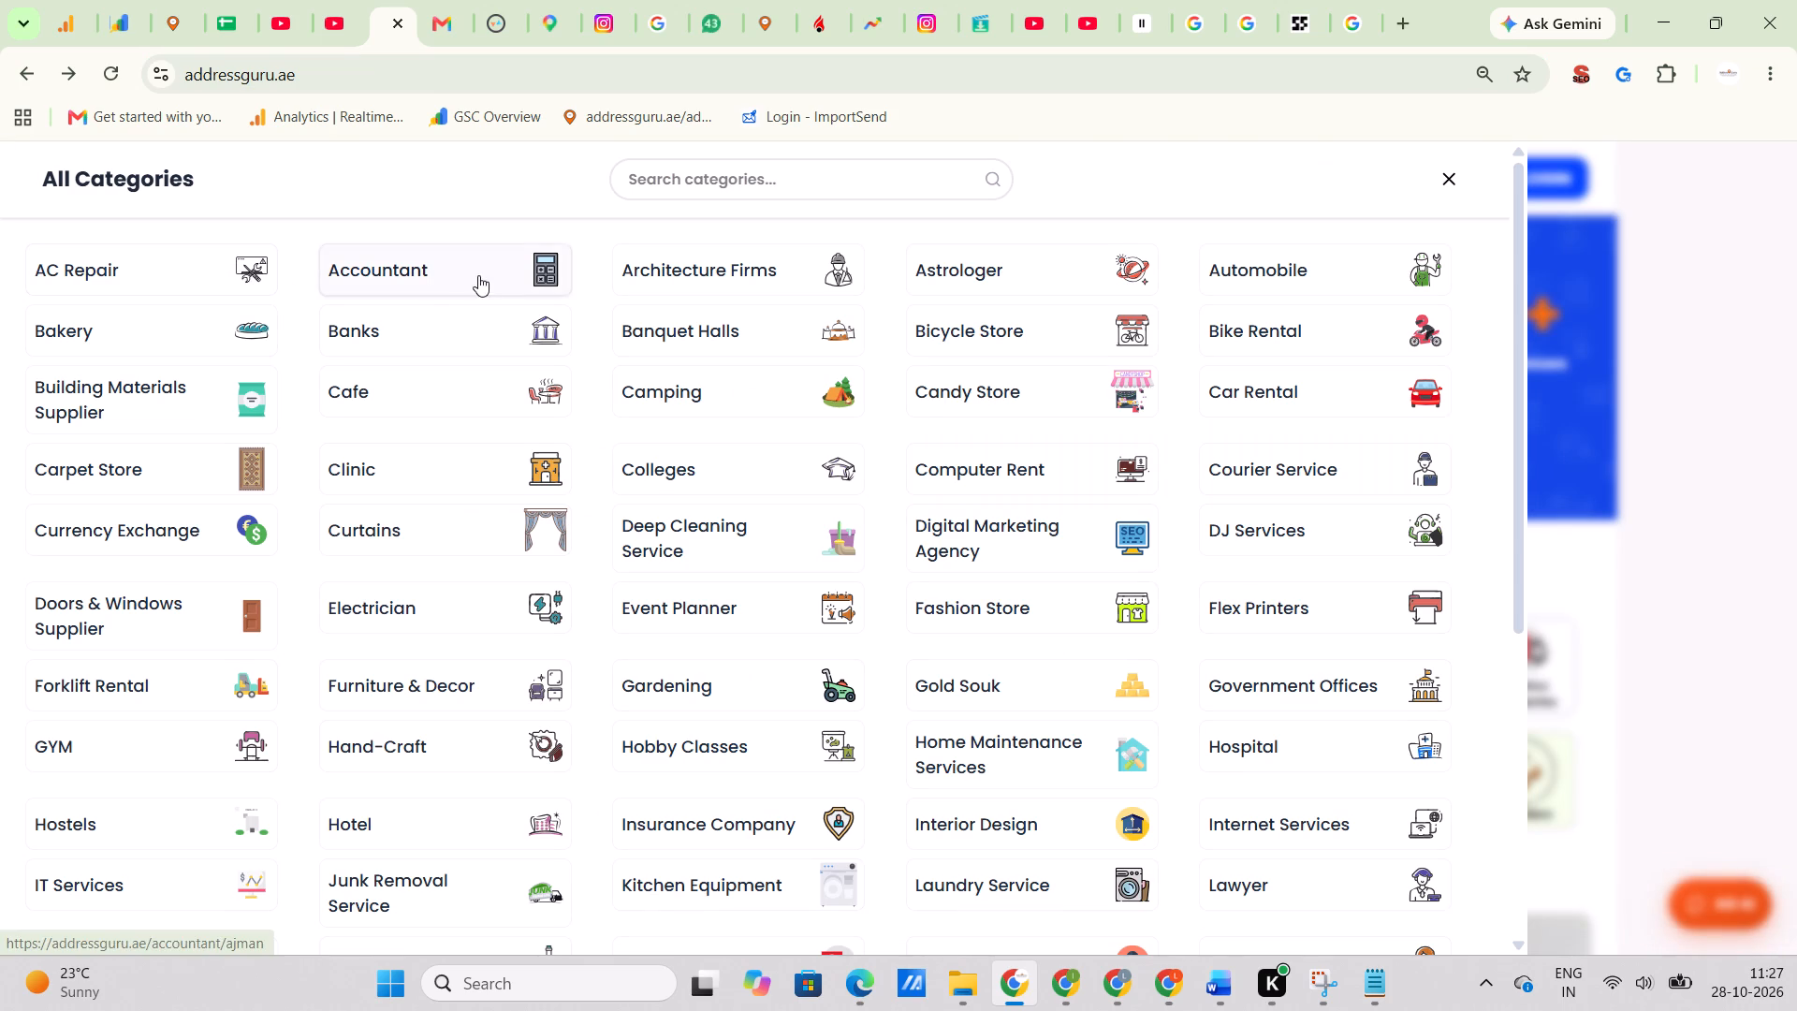
left_click(495, 171)
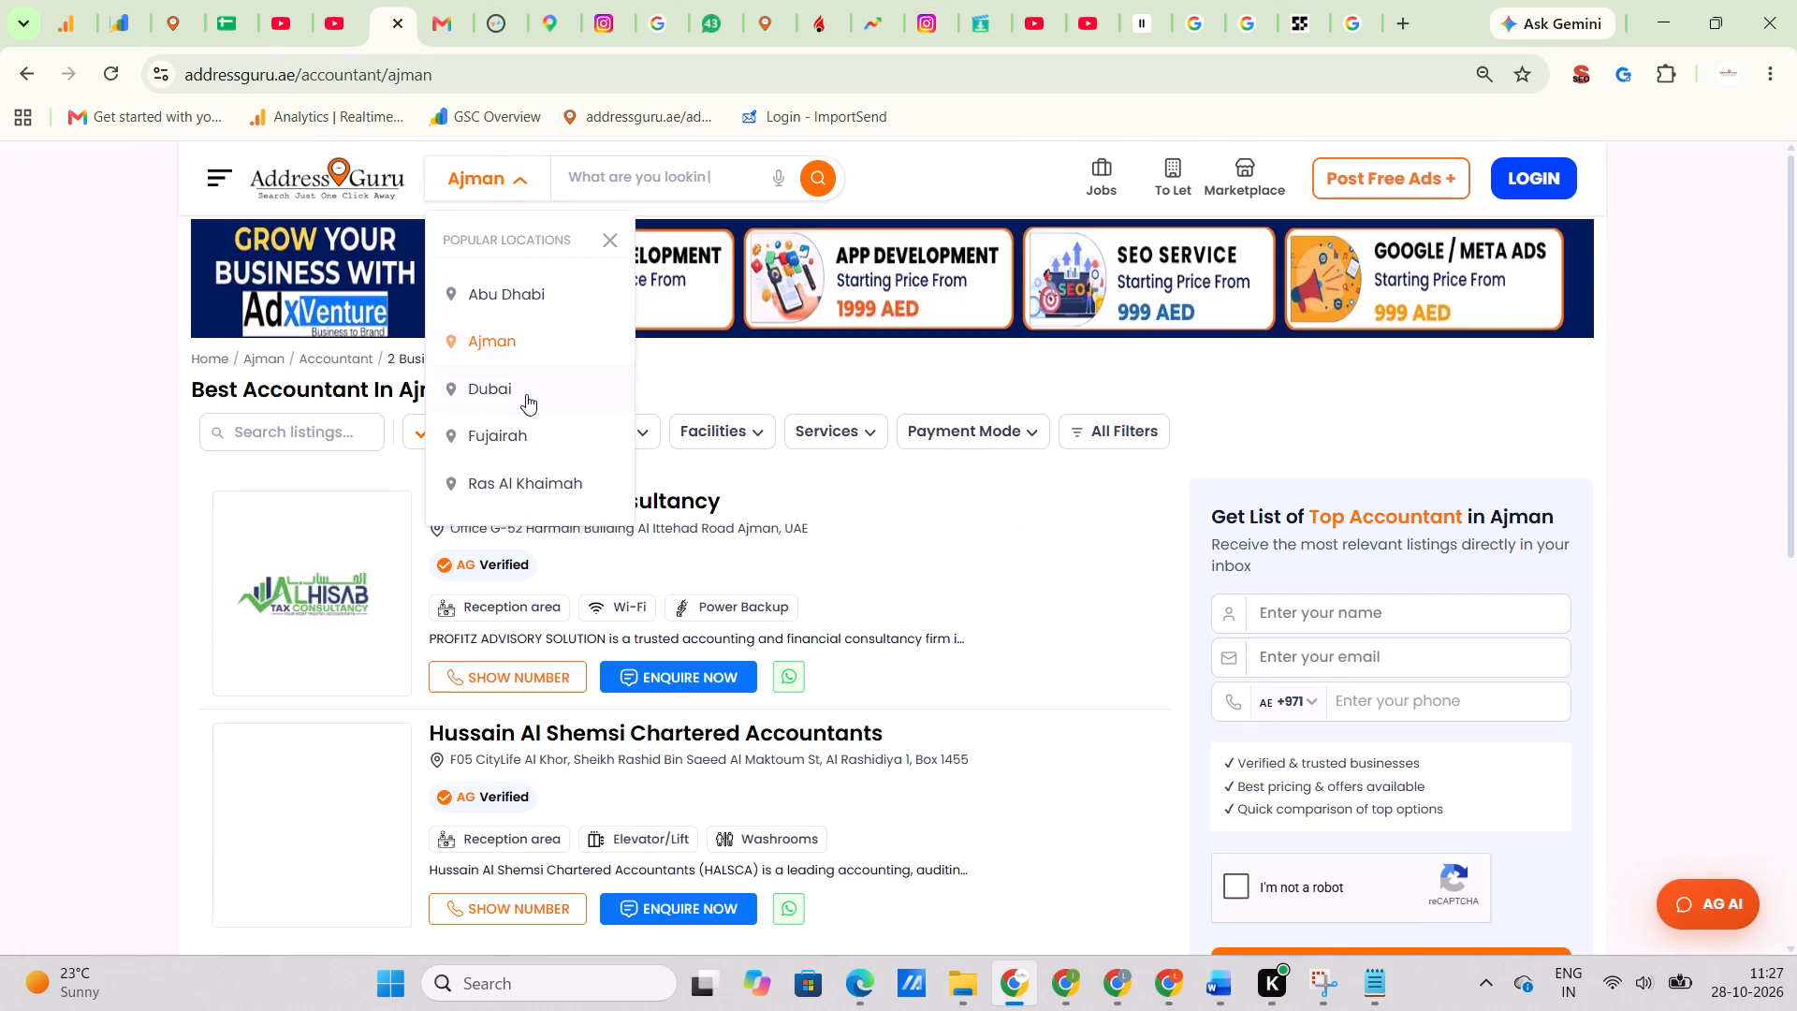
scroll(514, 443, "down", 6)
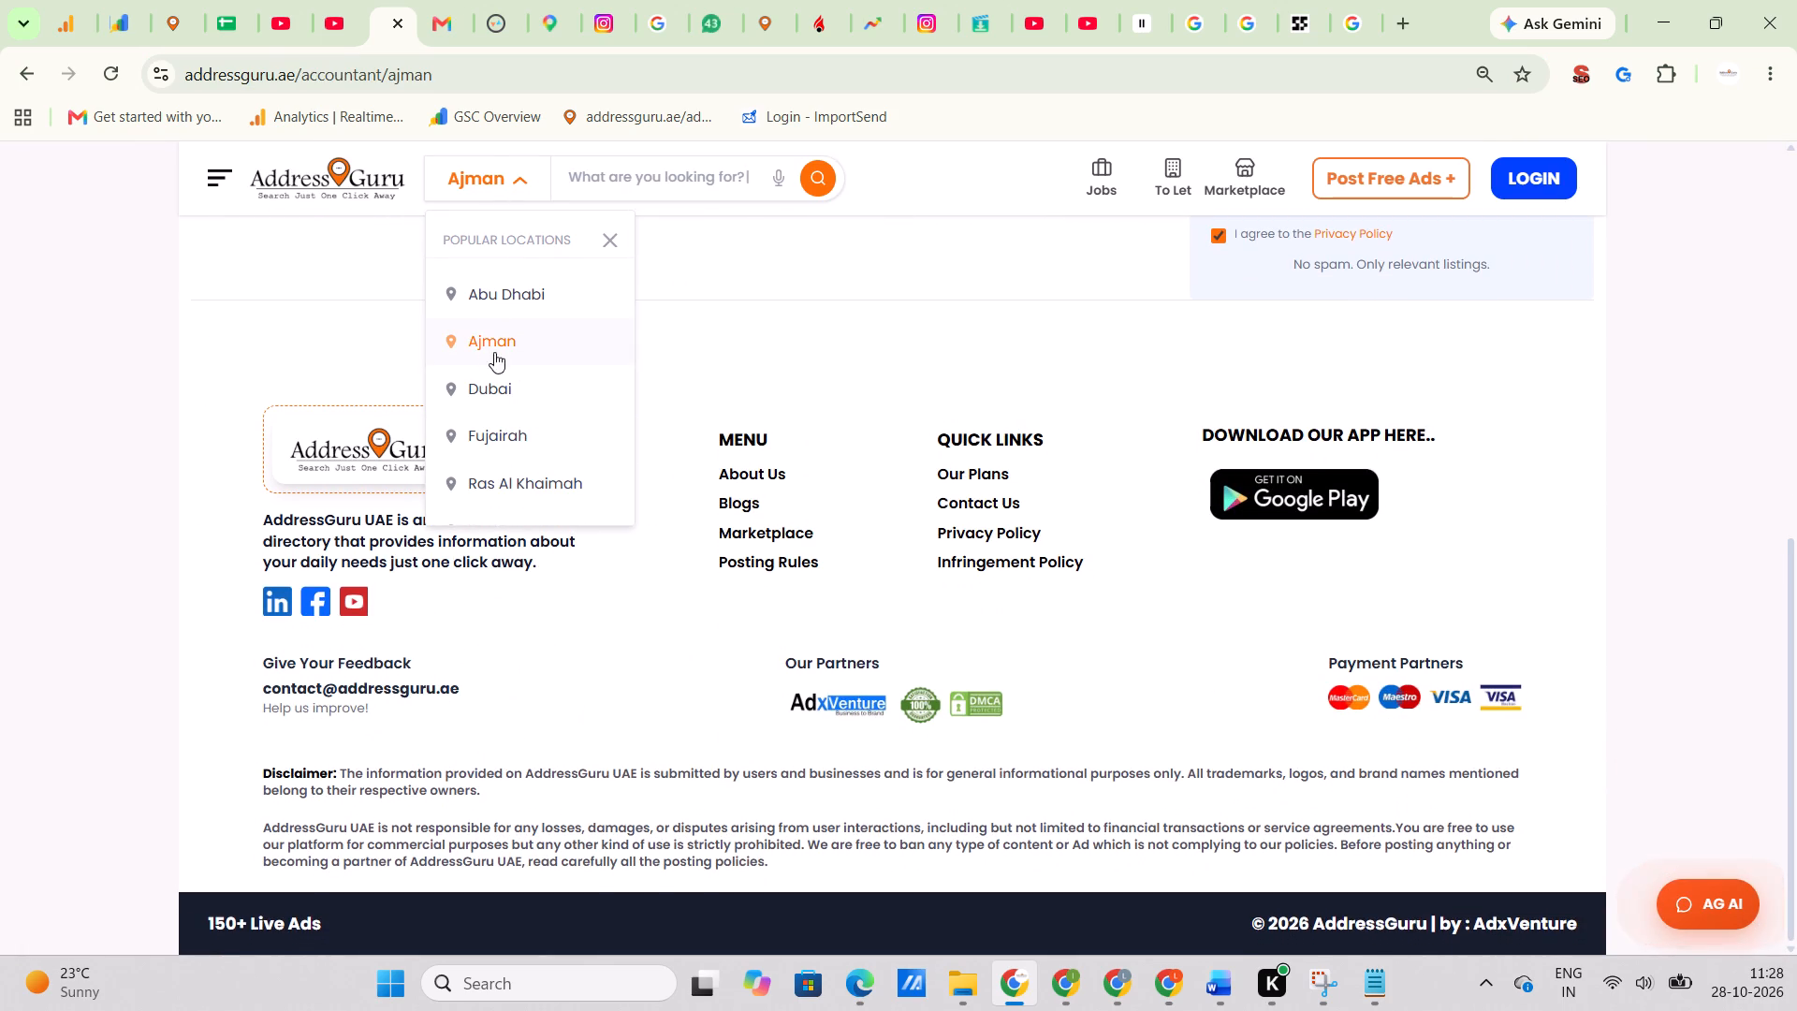
scroll(497, 416, "down", 2)
left_click(500, 432)
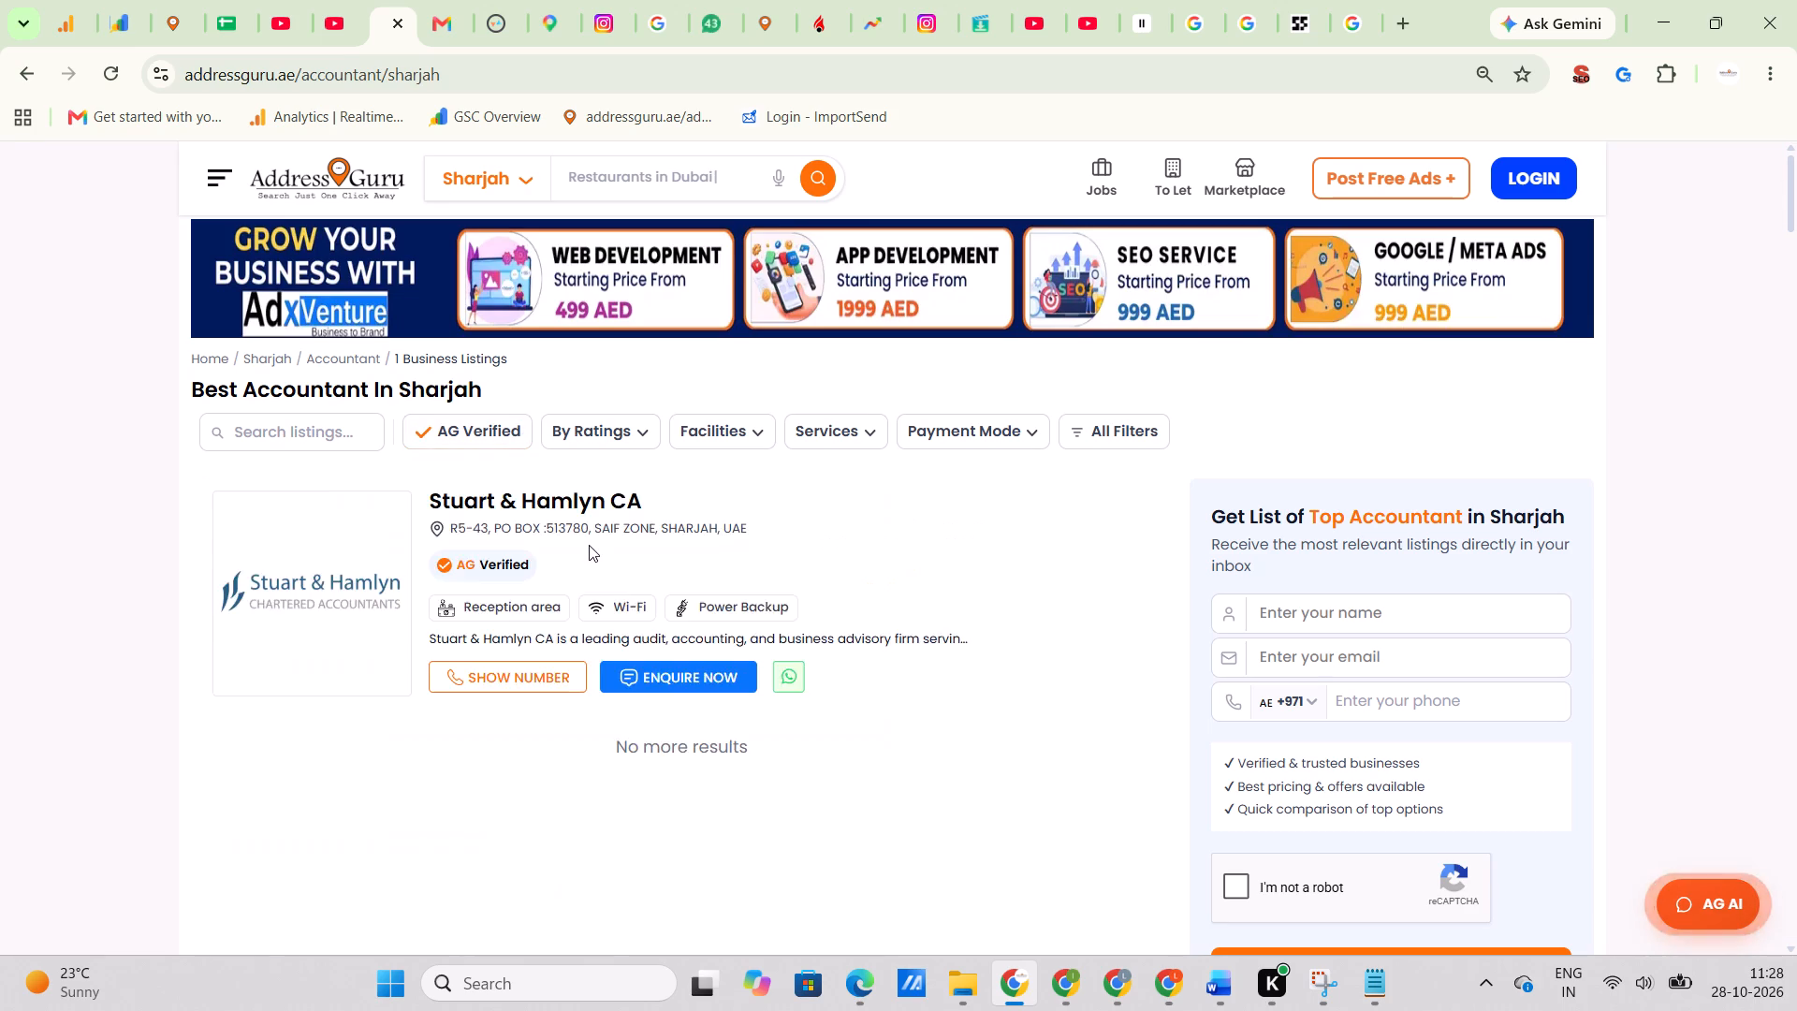
Examine the Sharjah accountant page's listing, descriptive text, headings and business-type table.
scroll(589, 545, "down", 4)
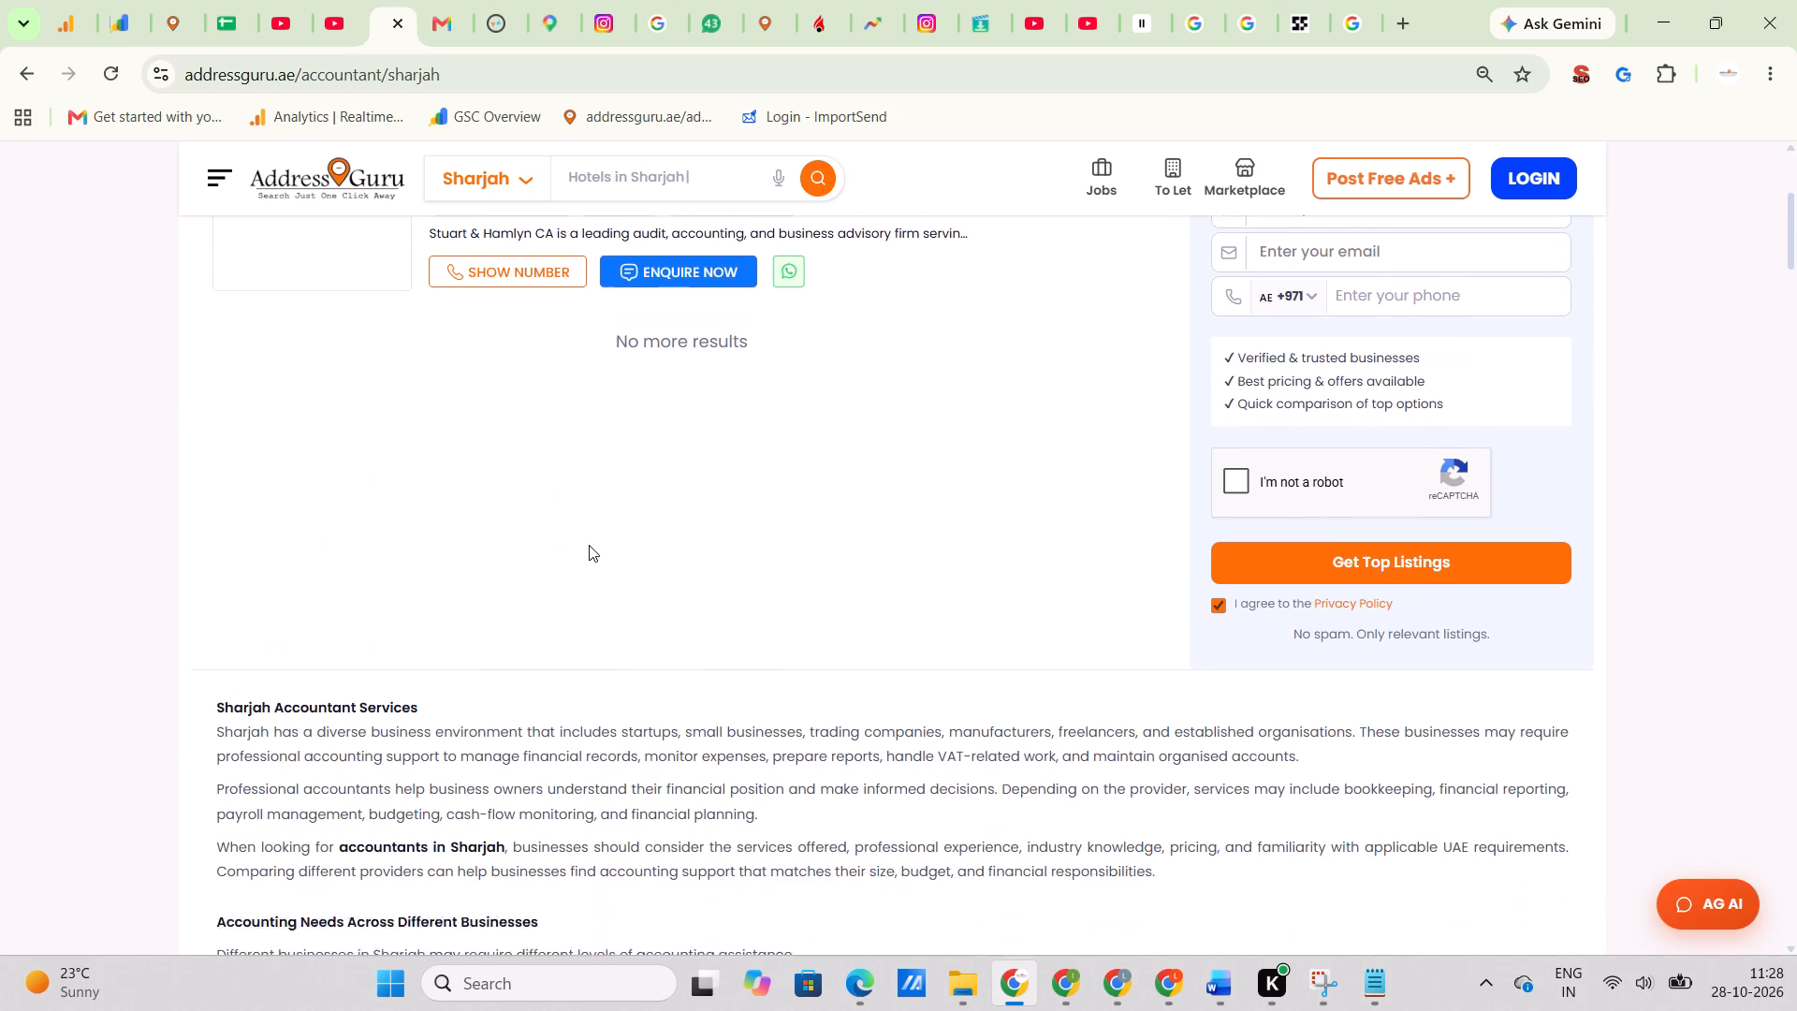
scroll(589, 545, "down", 3)
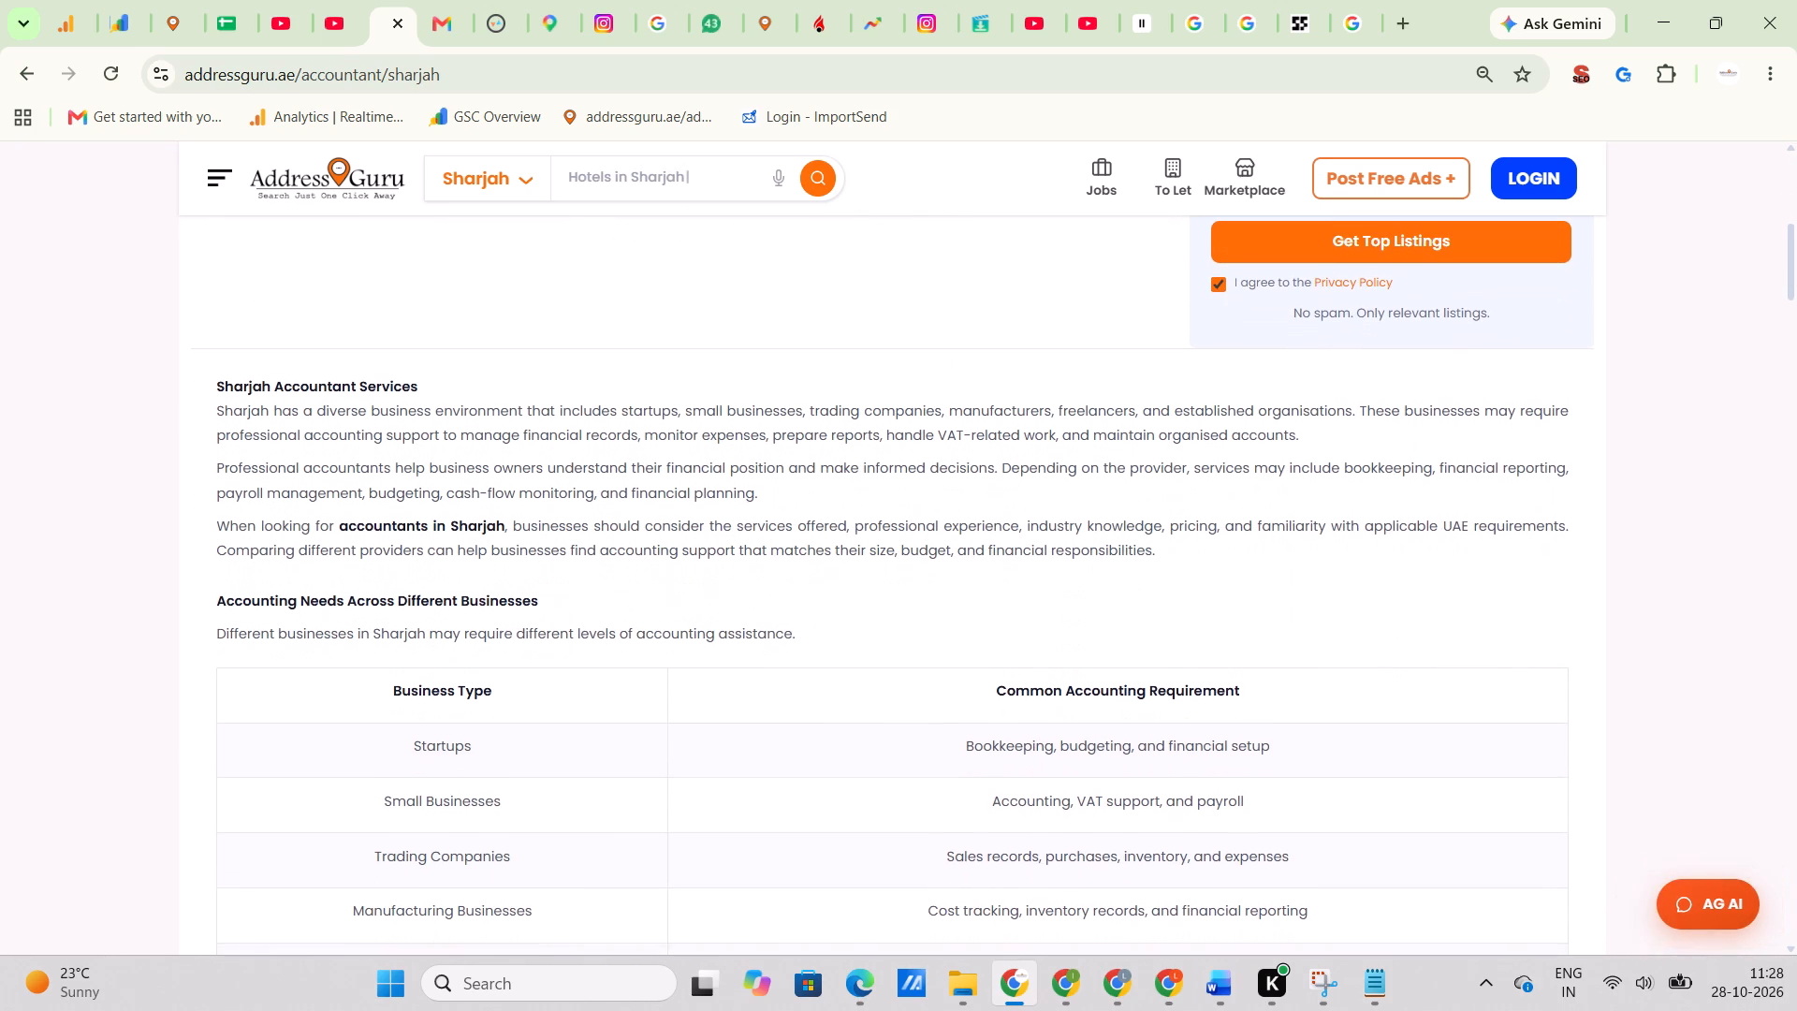
scroll(589, 545, "down", 1)
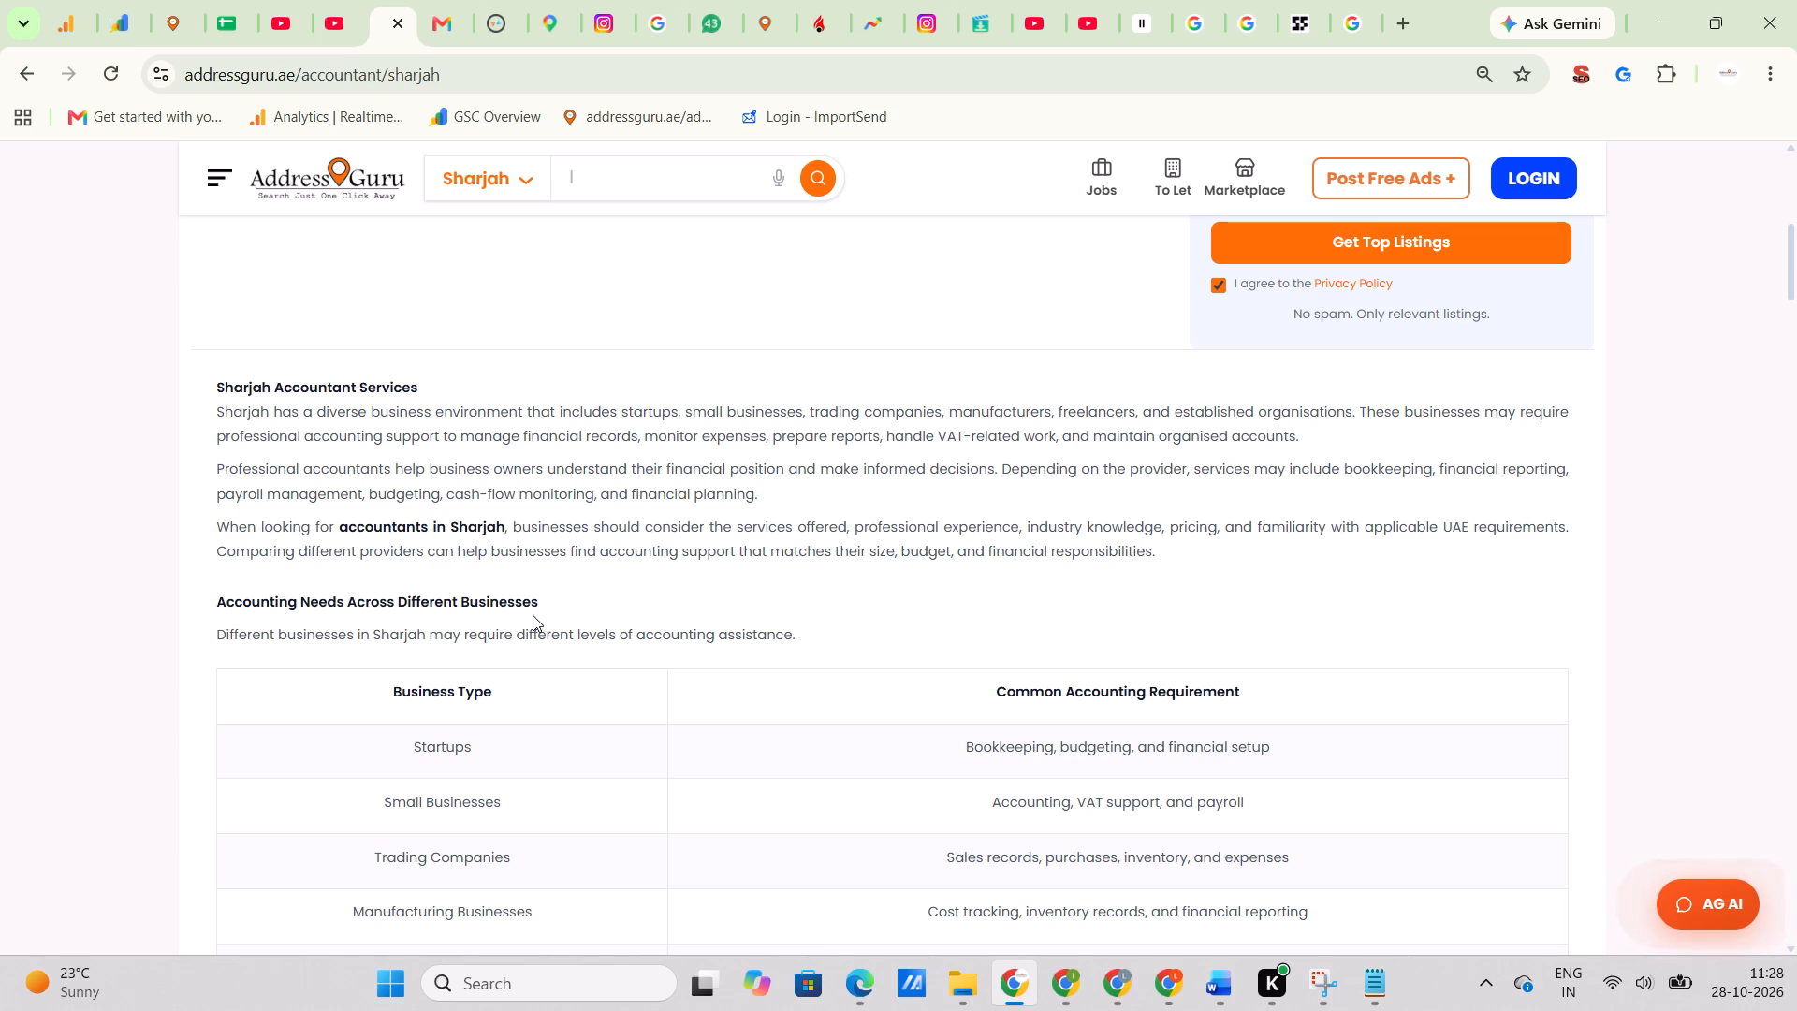
left_click(509, 607)
scroll(509, 607, "down", 1)
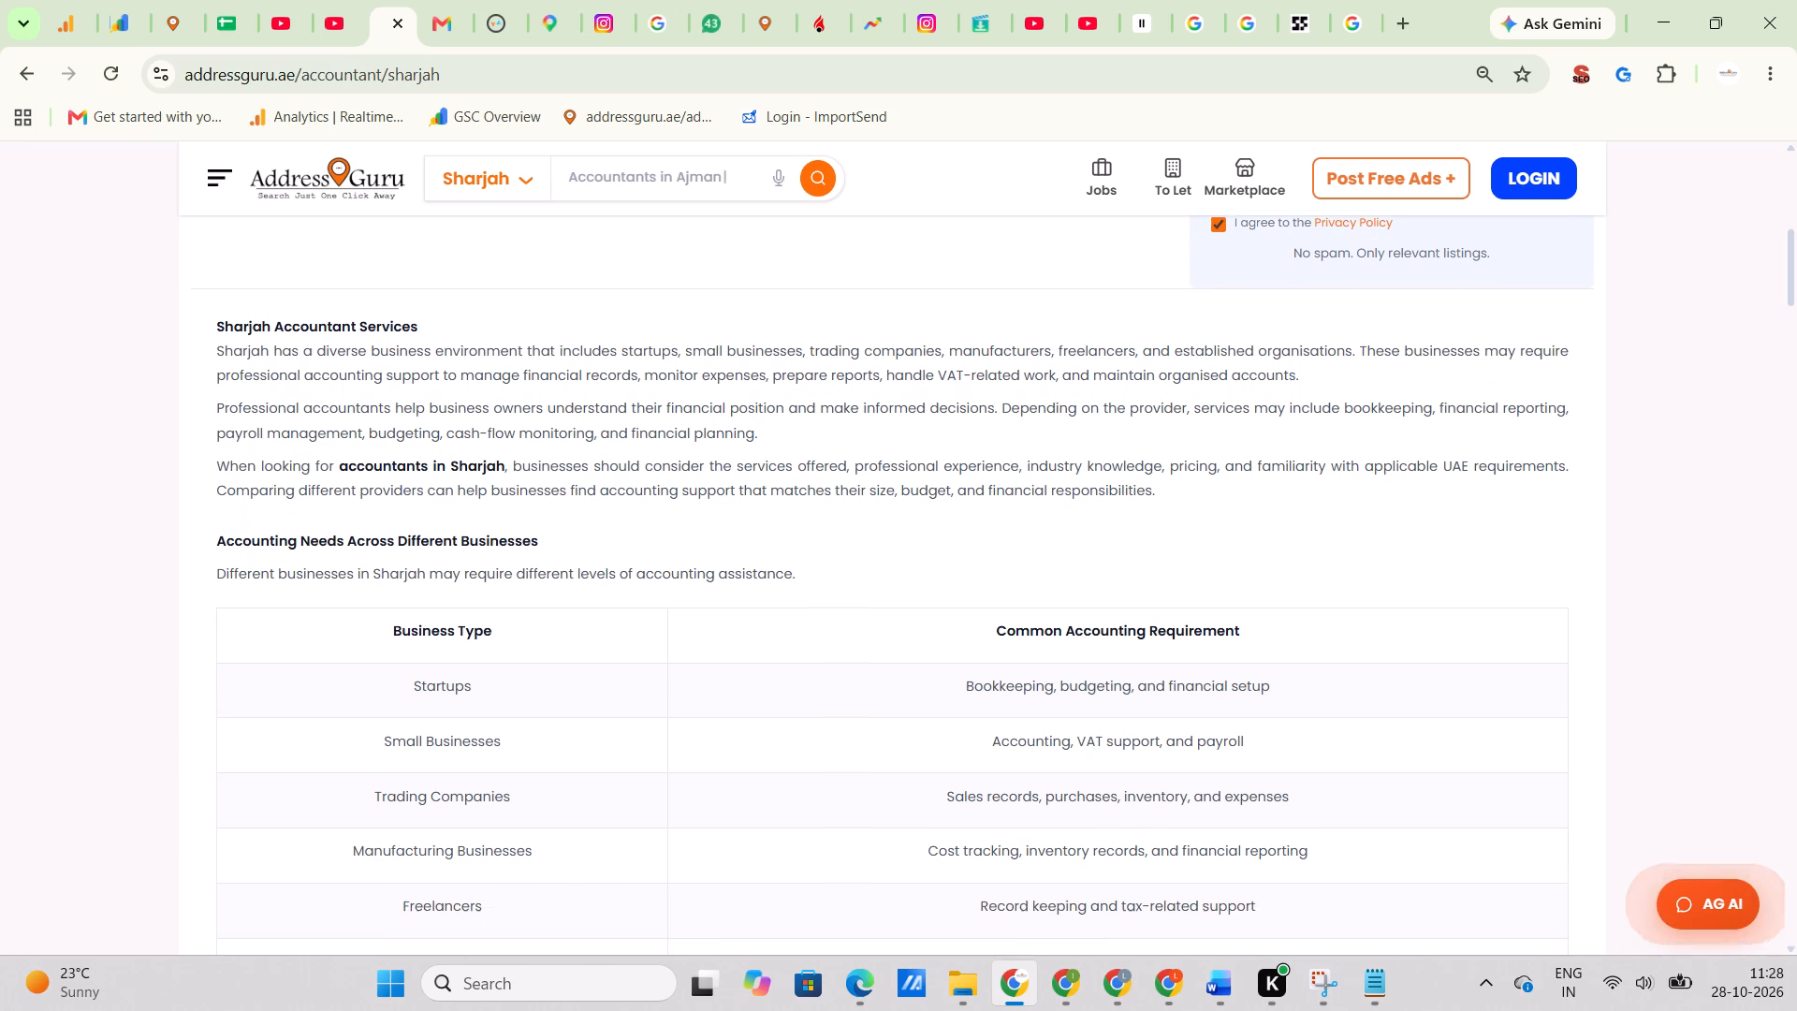
scroll(509, 607, "down", 3)
scroll(509, 607, "up", 3)
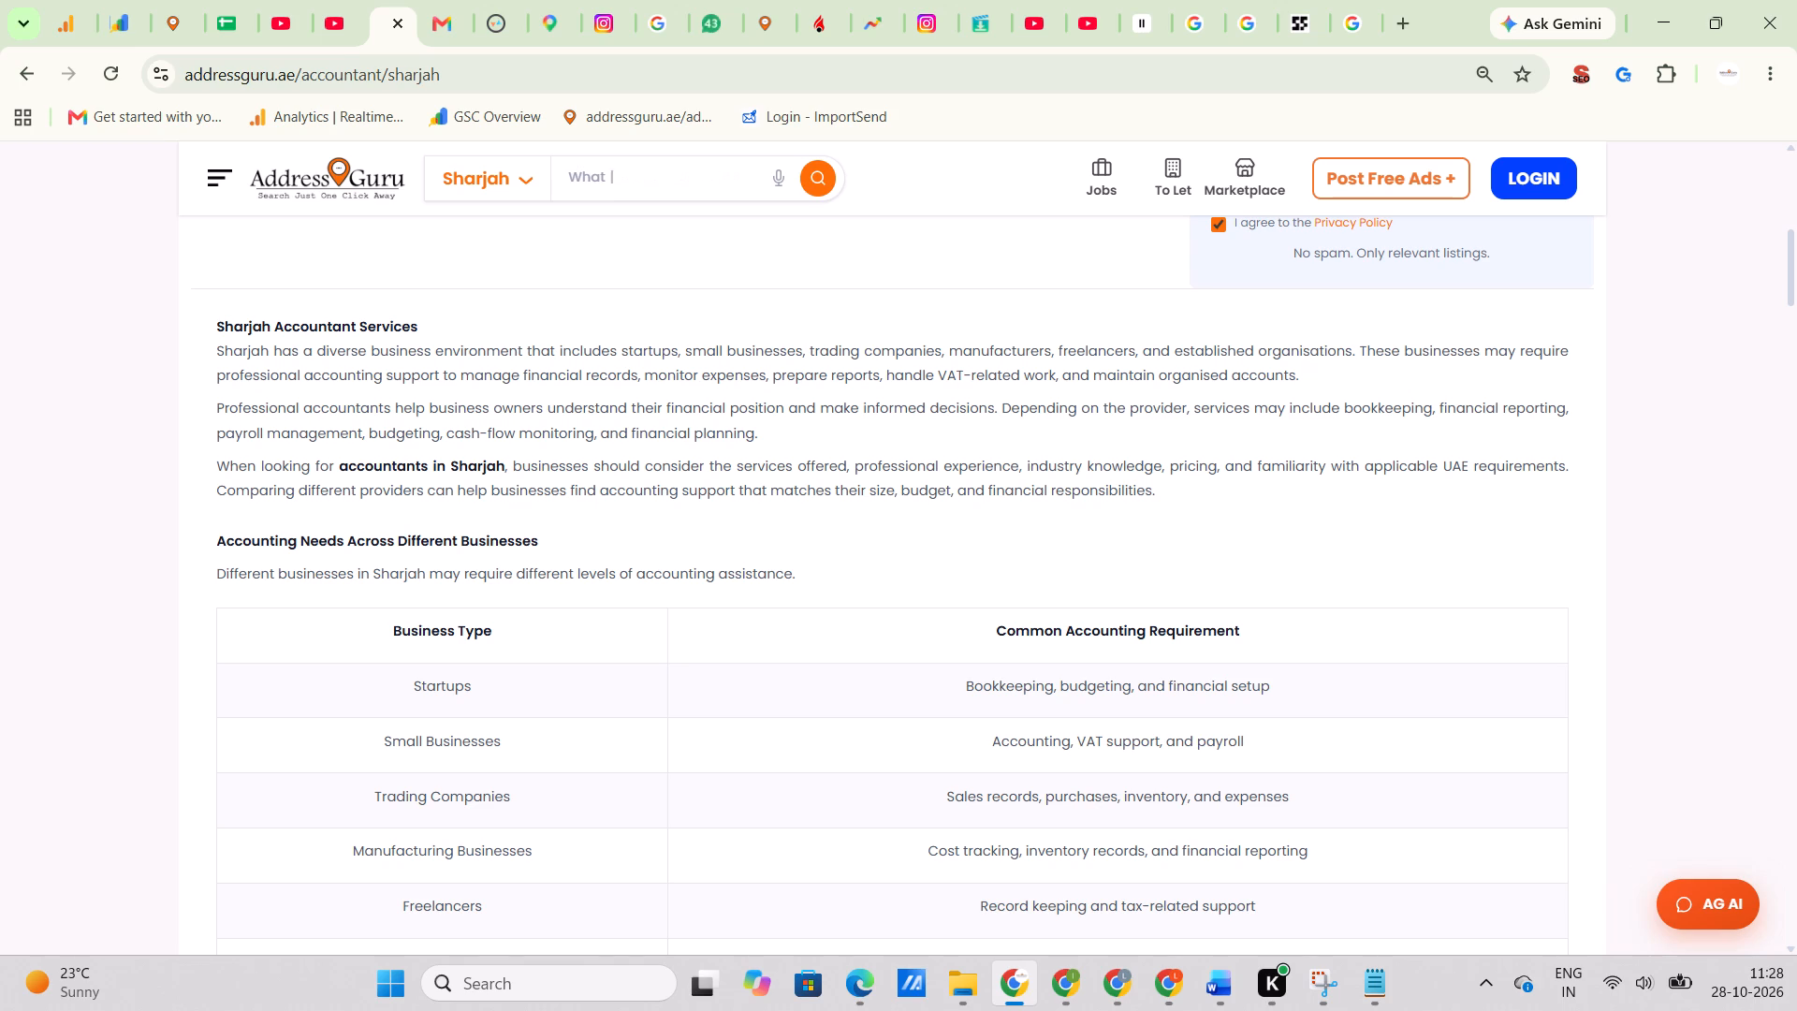
scroll(492, 579, "up", 7)
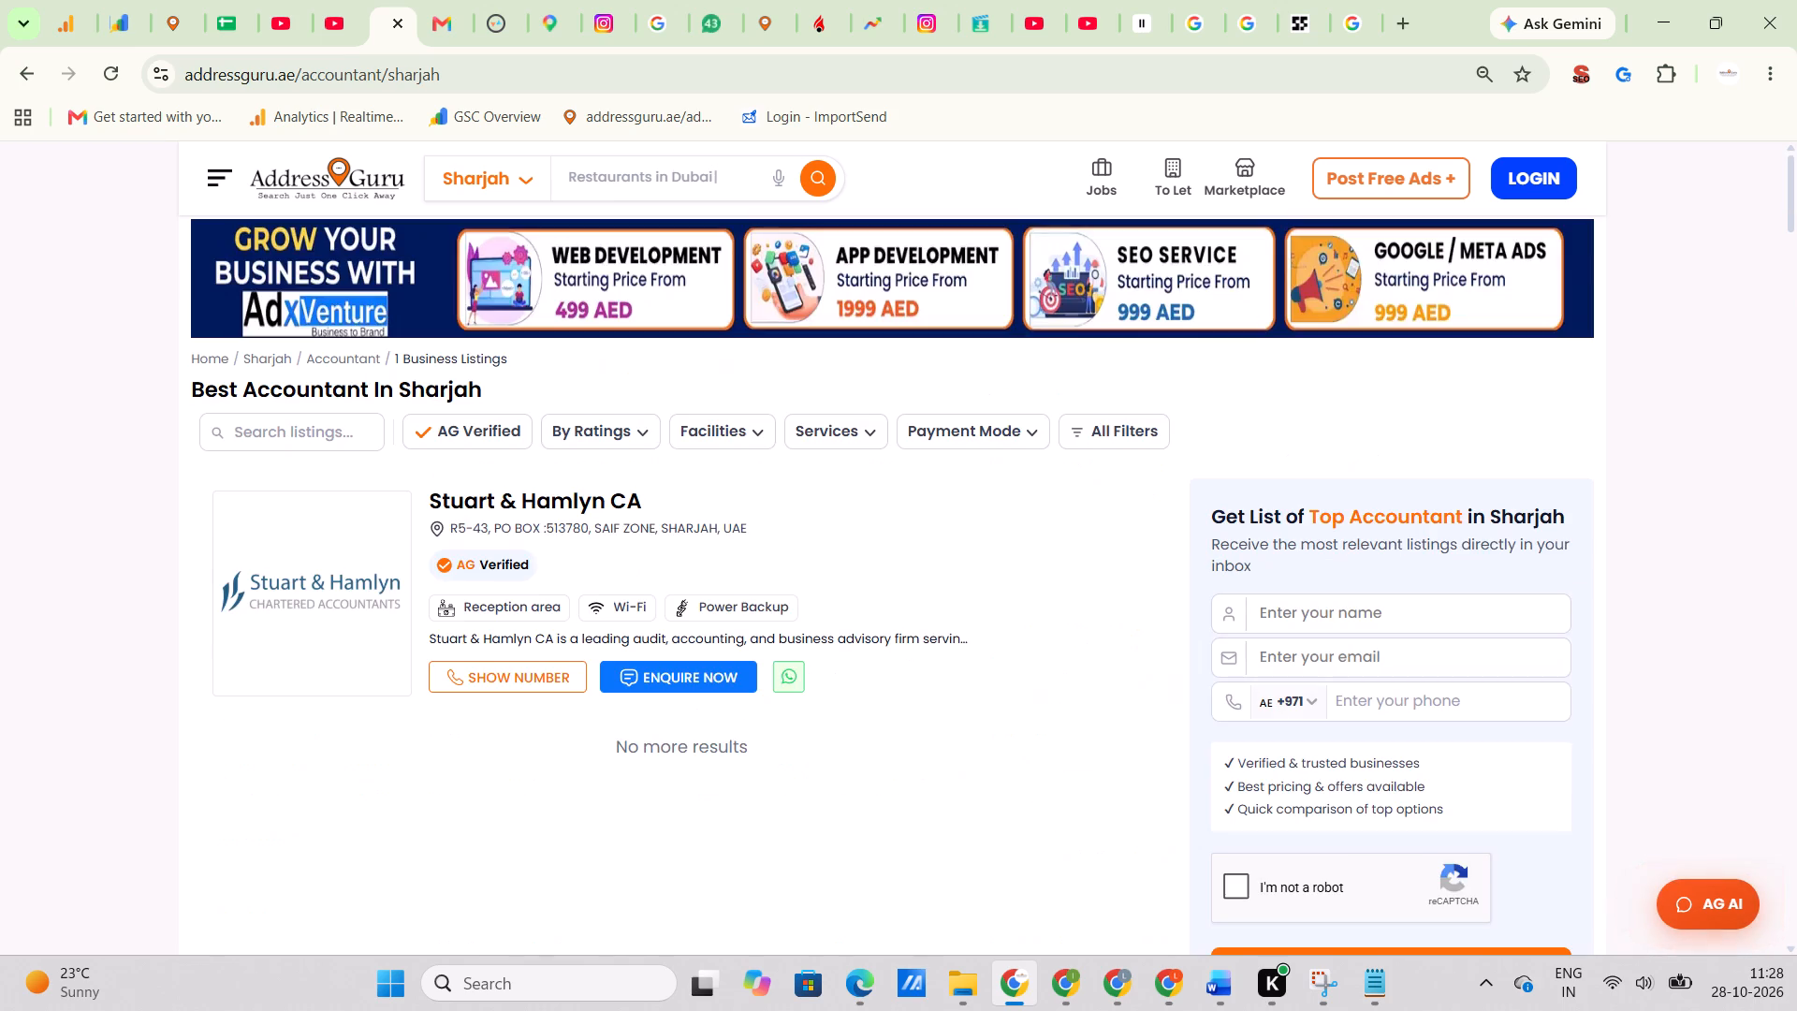
scroll(492, 579, "down", 4)
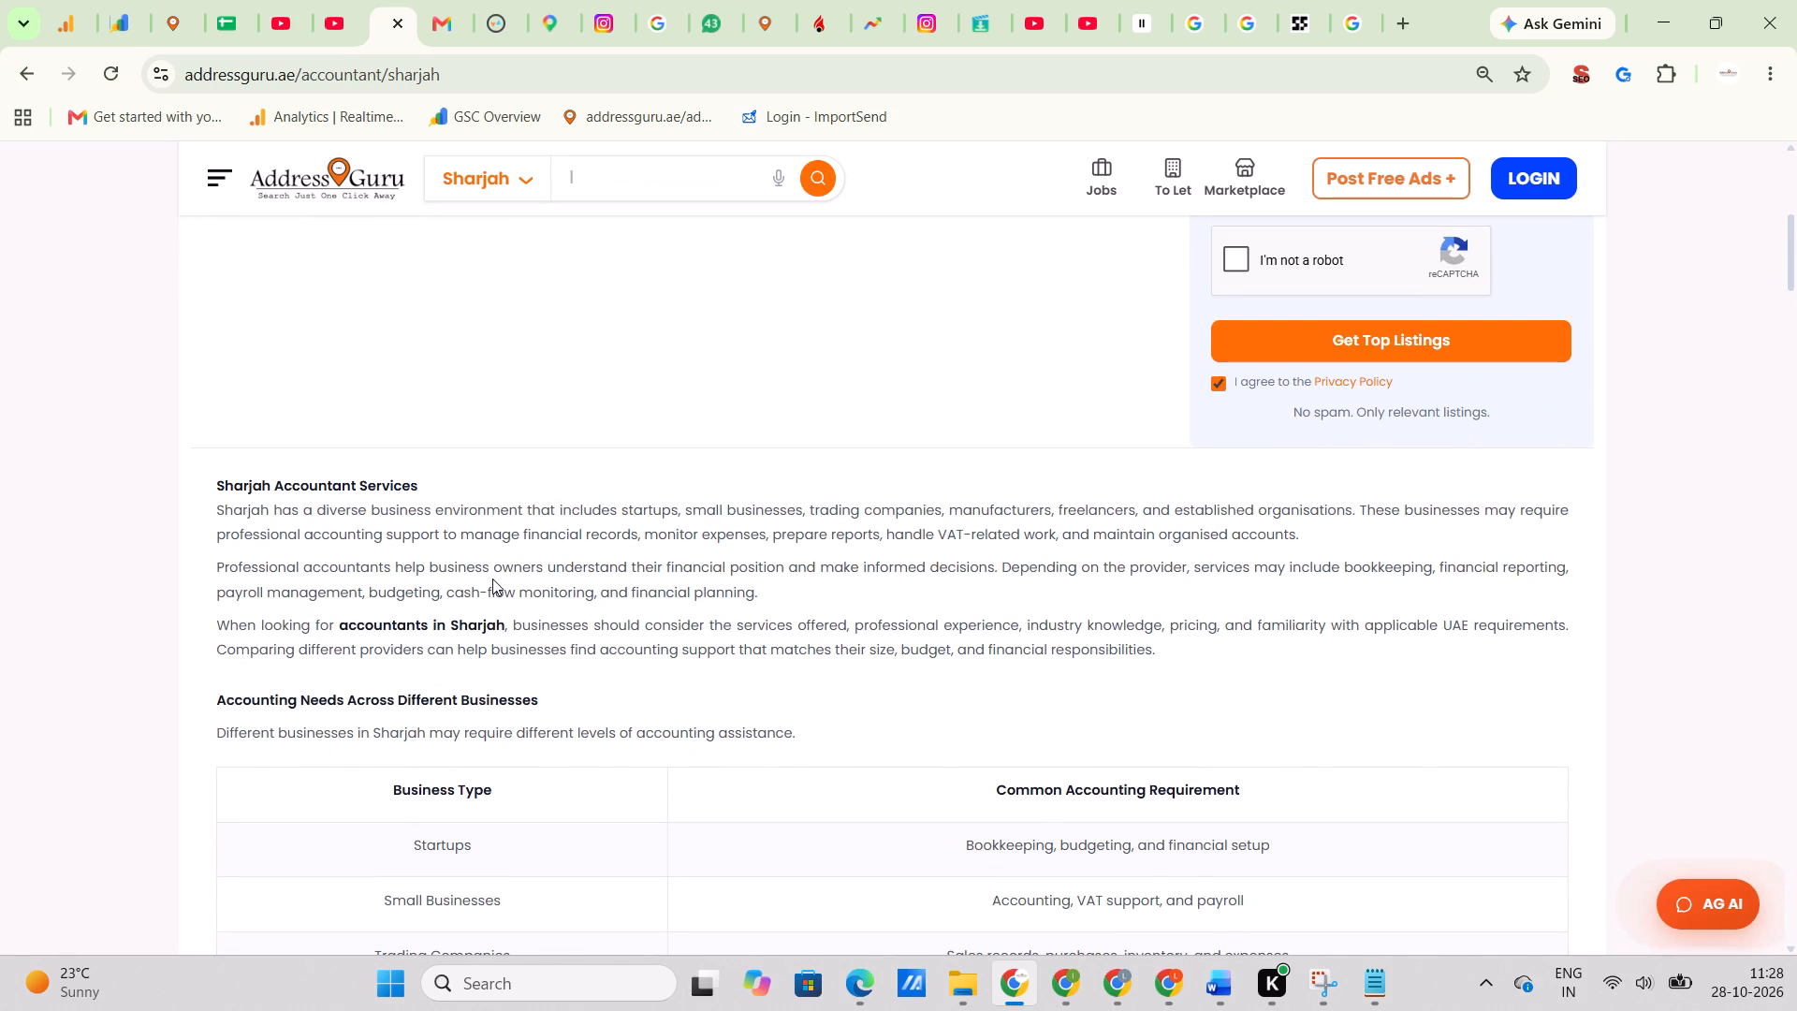
scroll(492, 579, "down", 6)
scroll(492, 579, "up", 2)
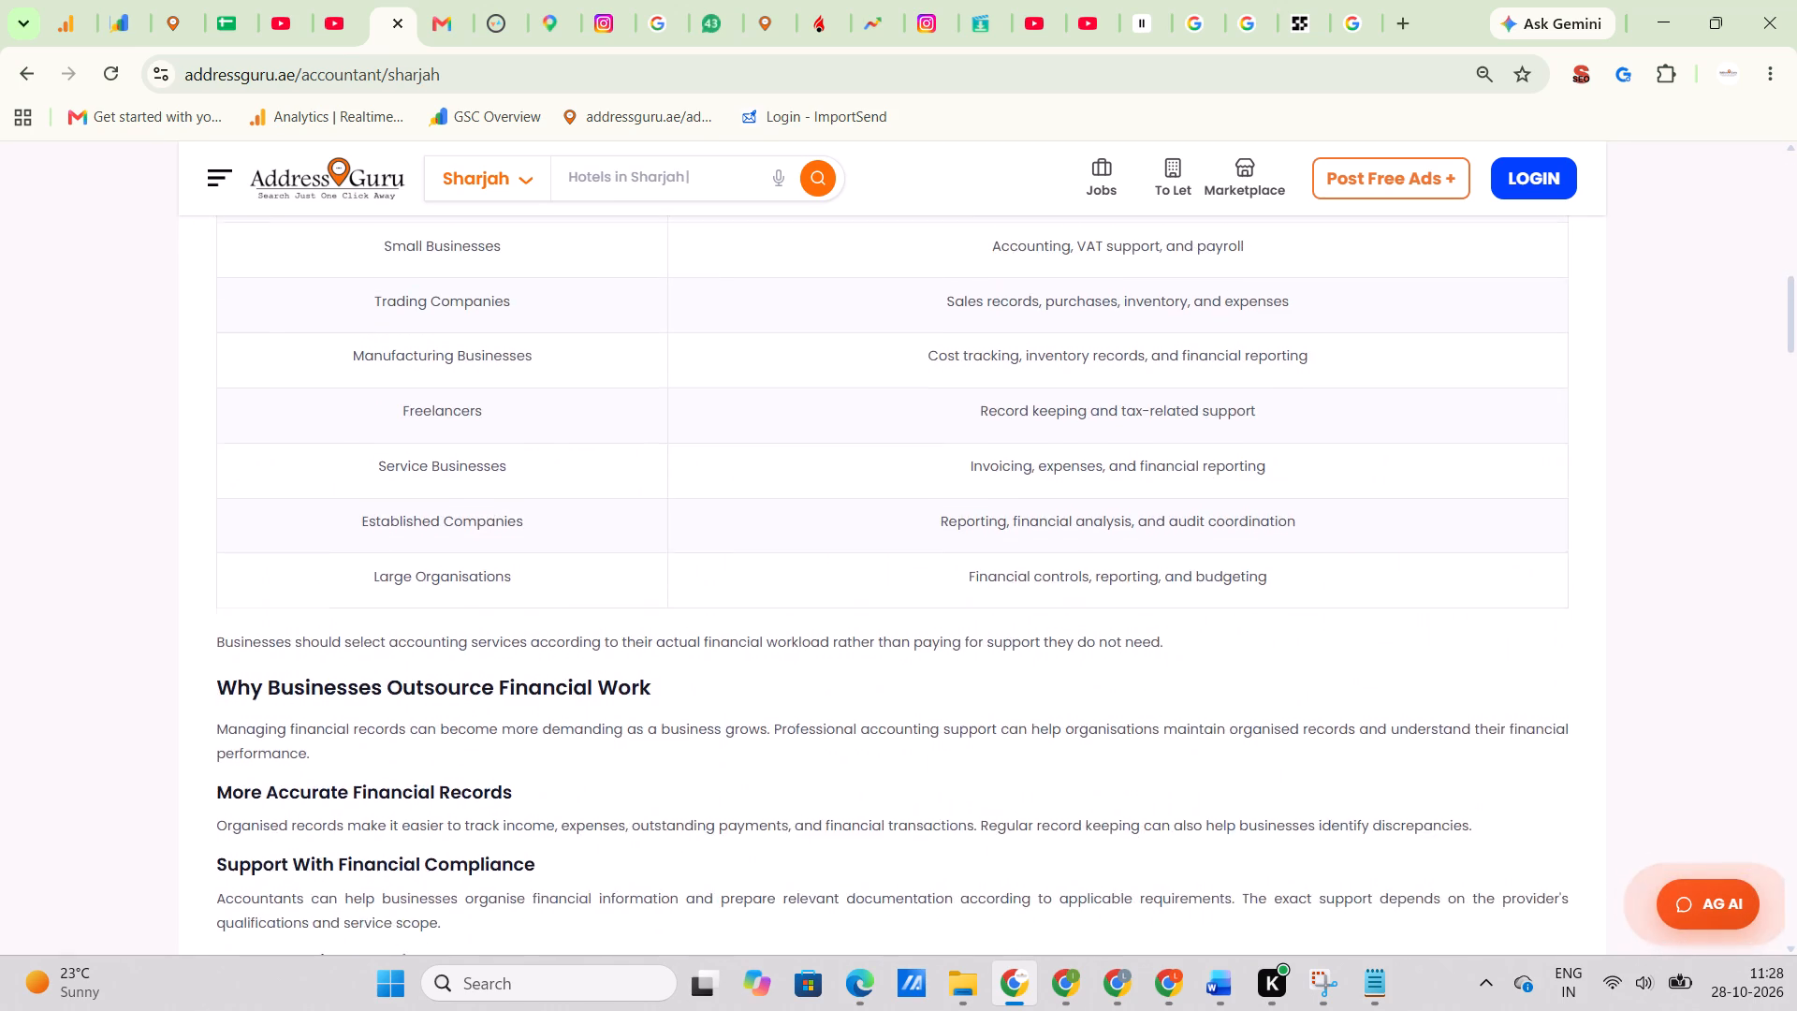
scroll(492, 579, "up", 1)
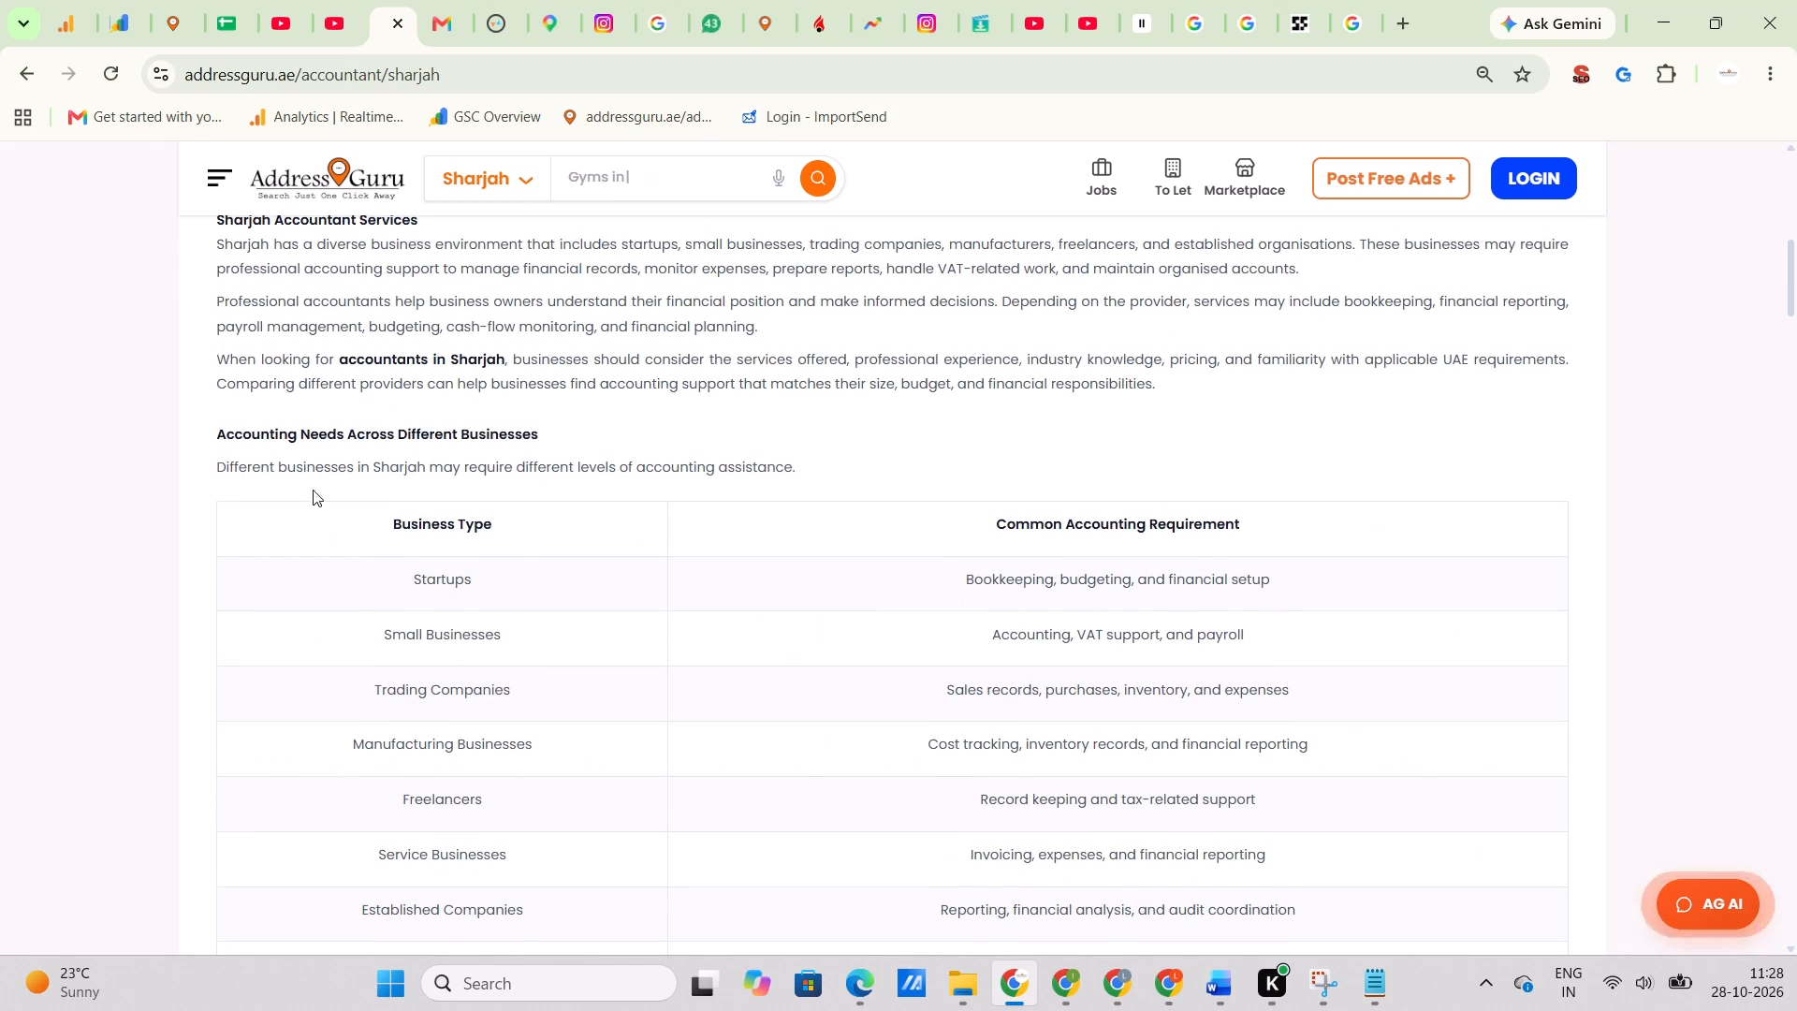
Examine the "Accounting Needs Across Different Businesses" heading against the surrounding headings, along with its business-type table.
left_click_drag(223, 442, 548, 427)
left_click(548, 427)
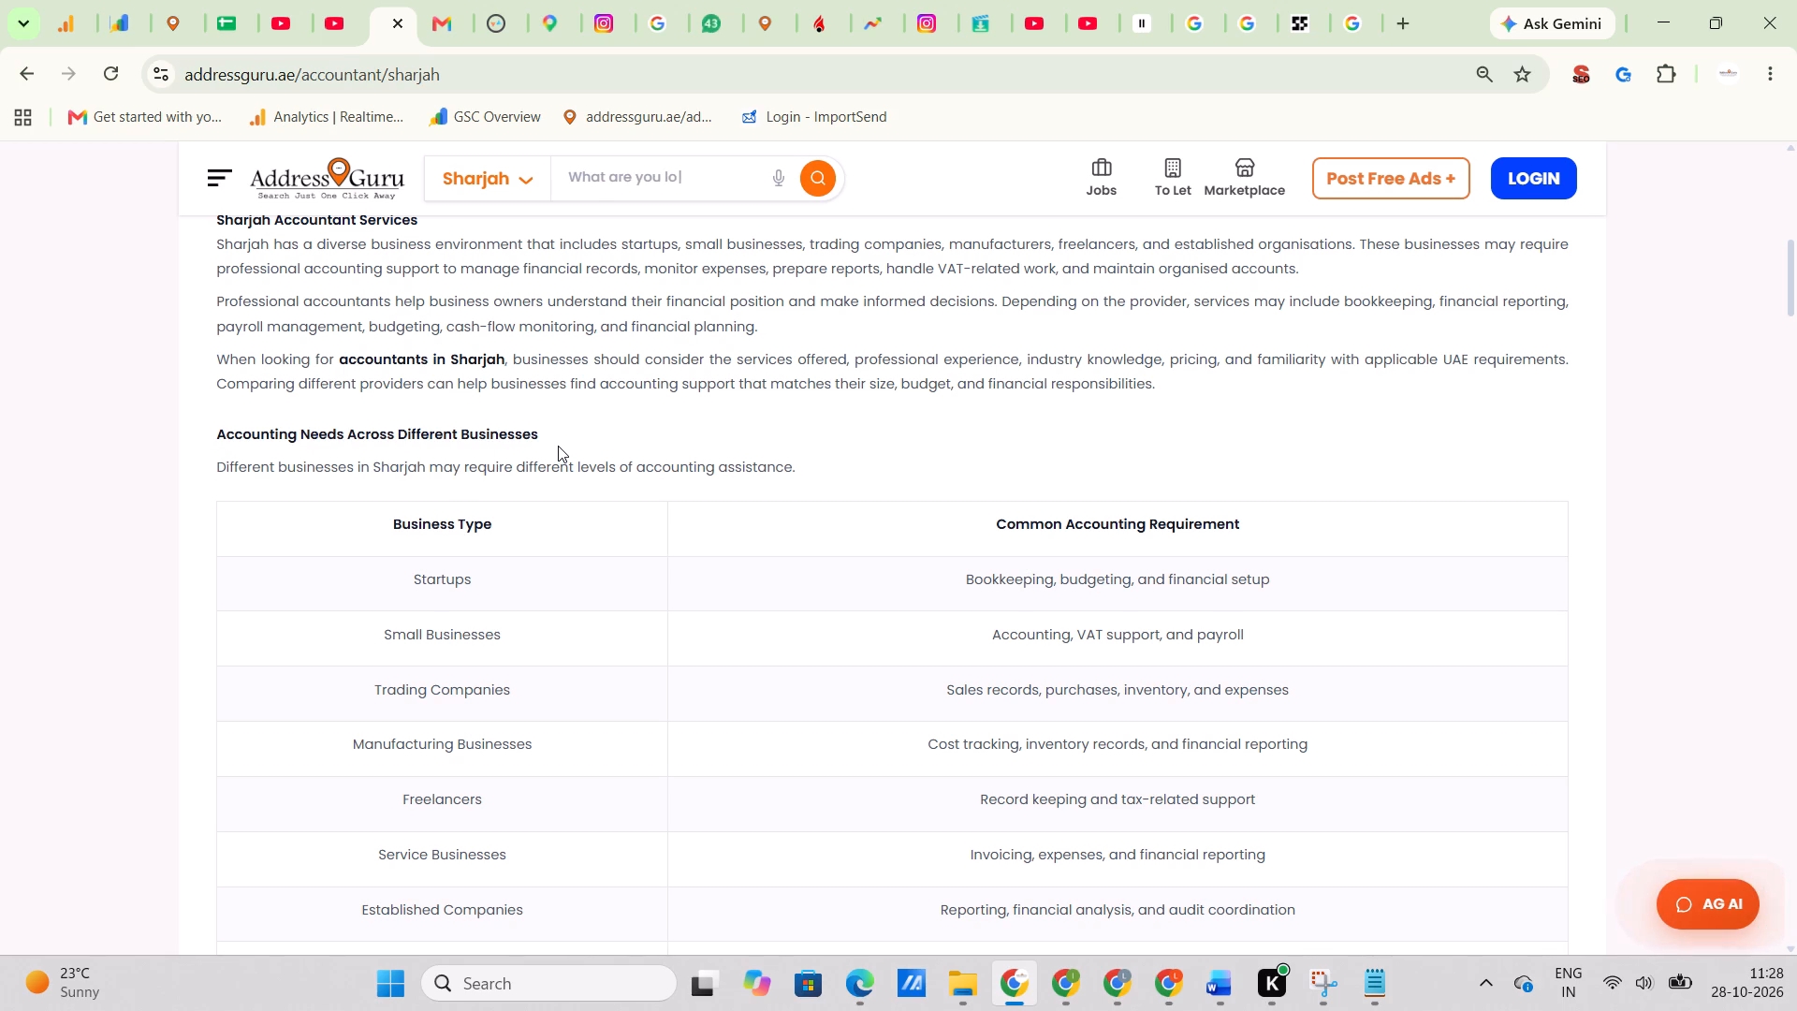
left_click_drag(549, 437, 183, 444)
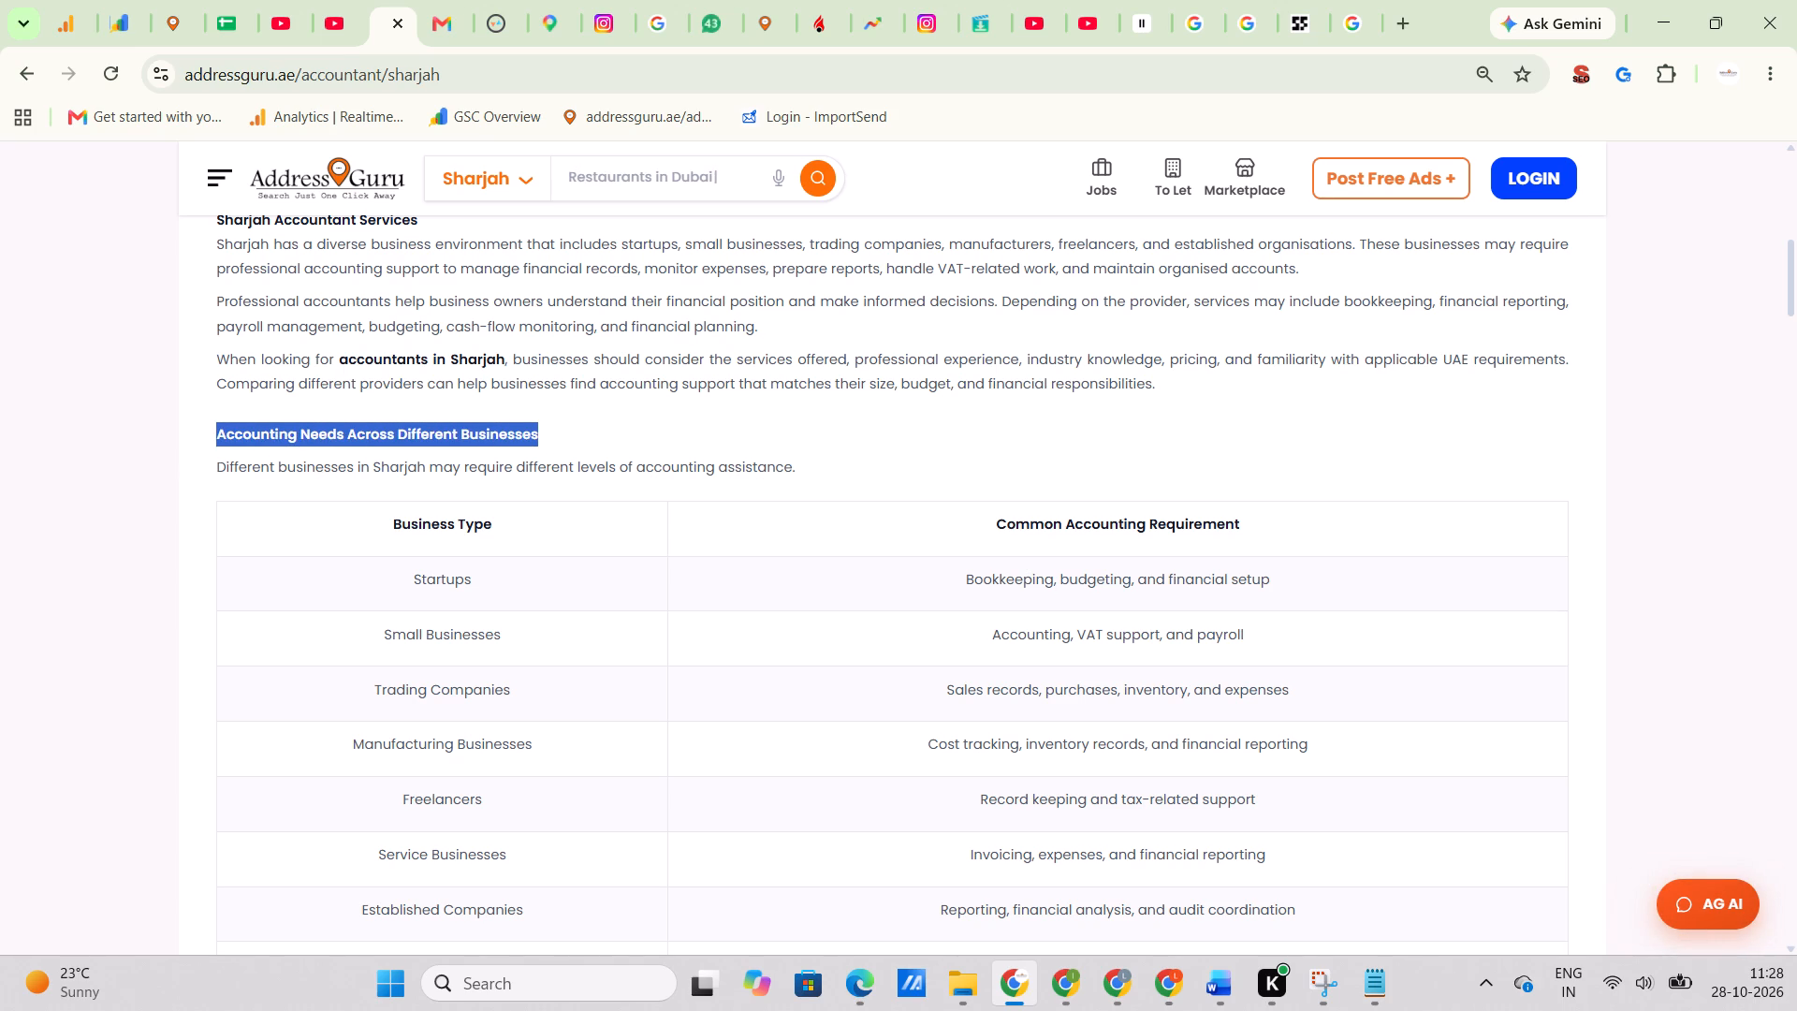
scroll(518, 434, "up", 1)
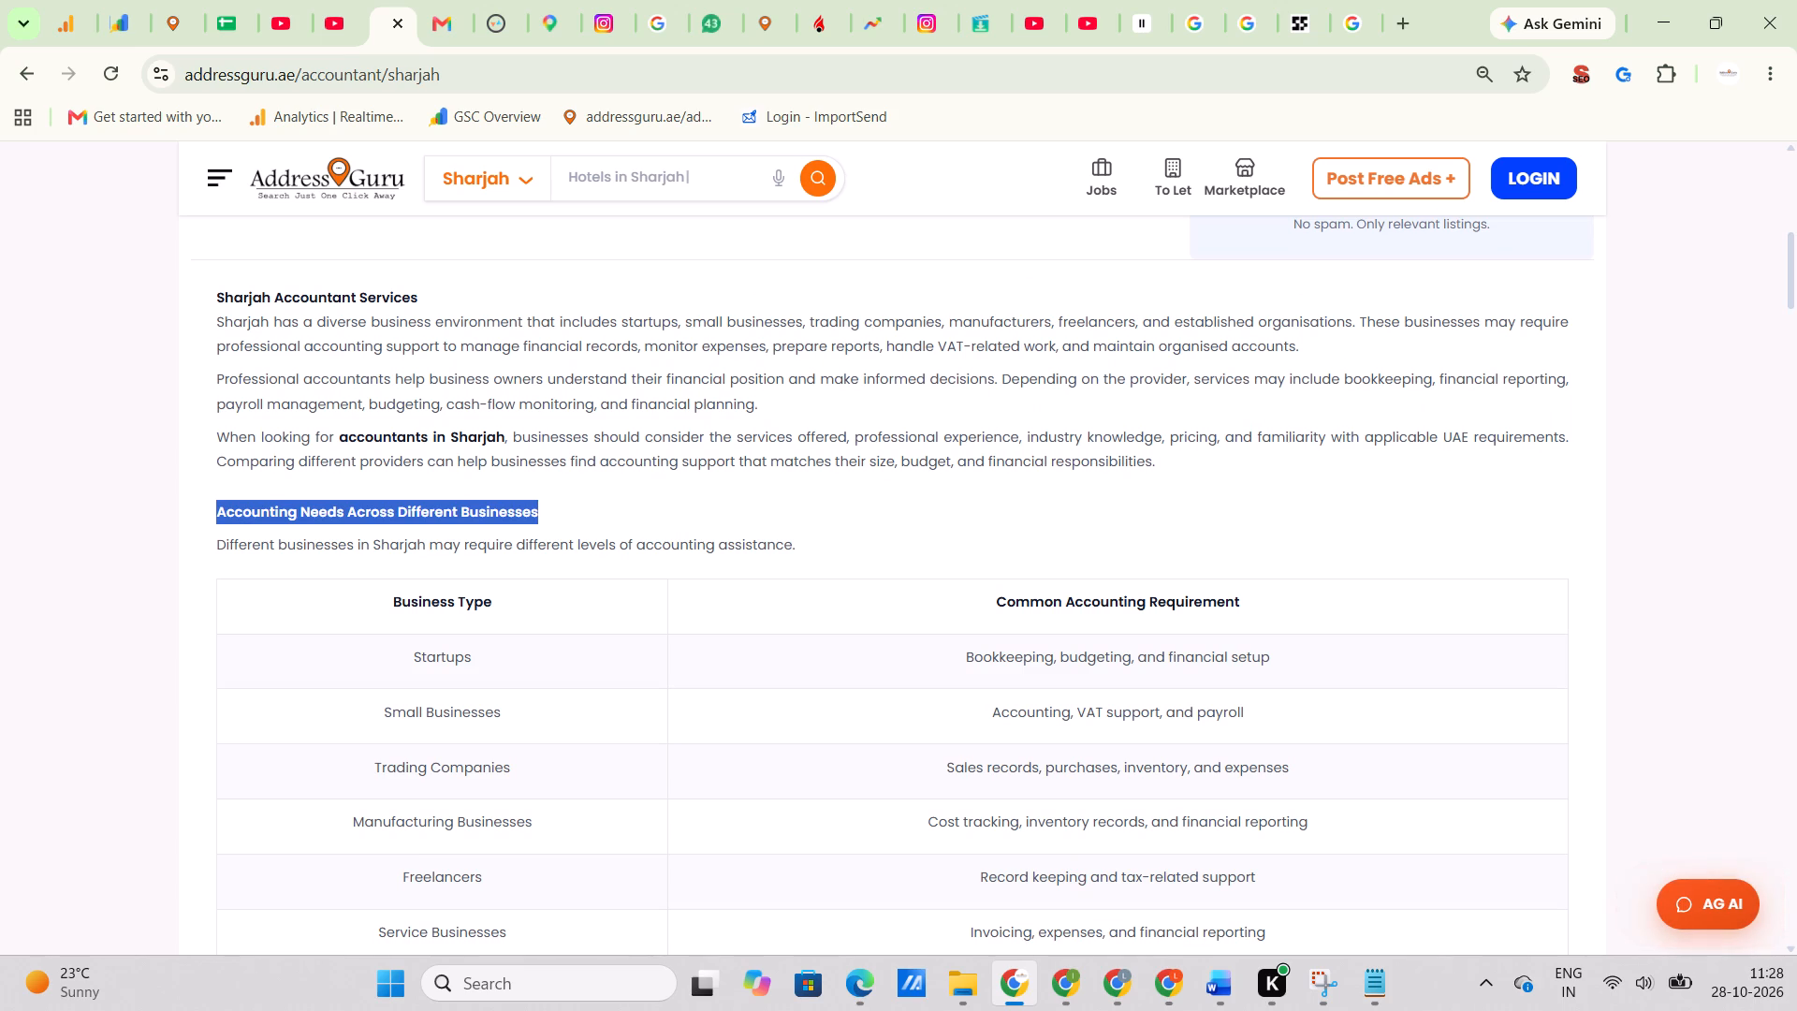
scroll(518, 434, "down", 3)
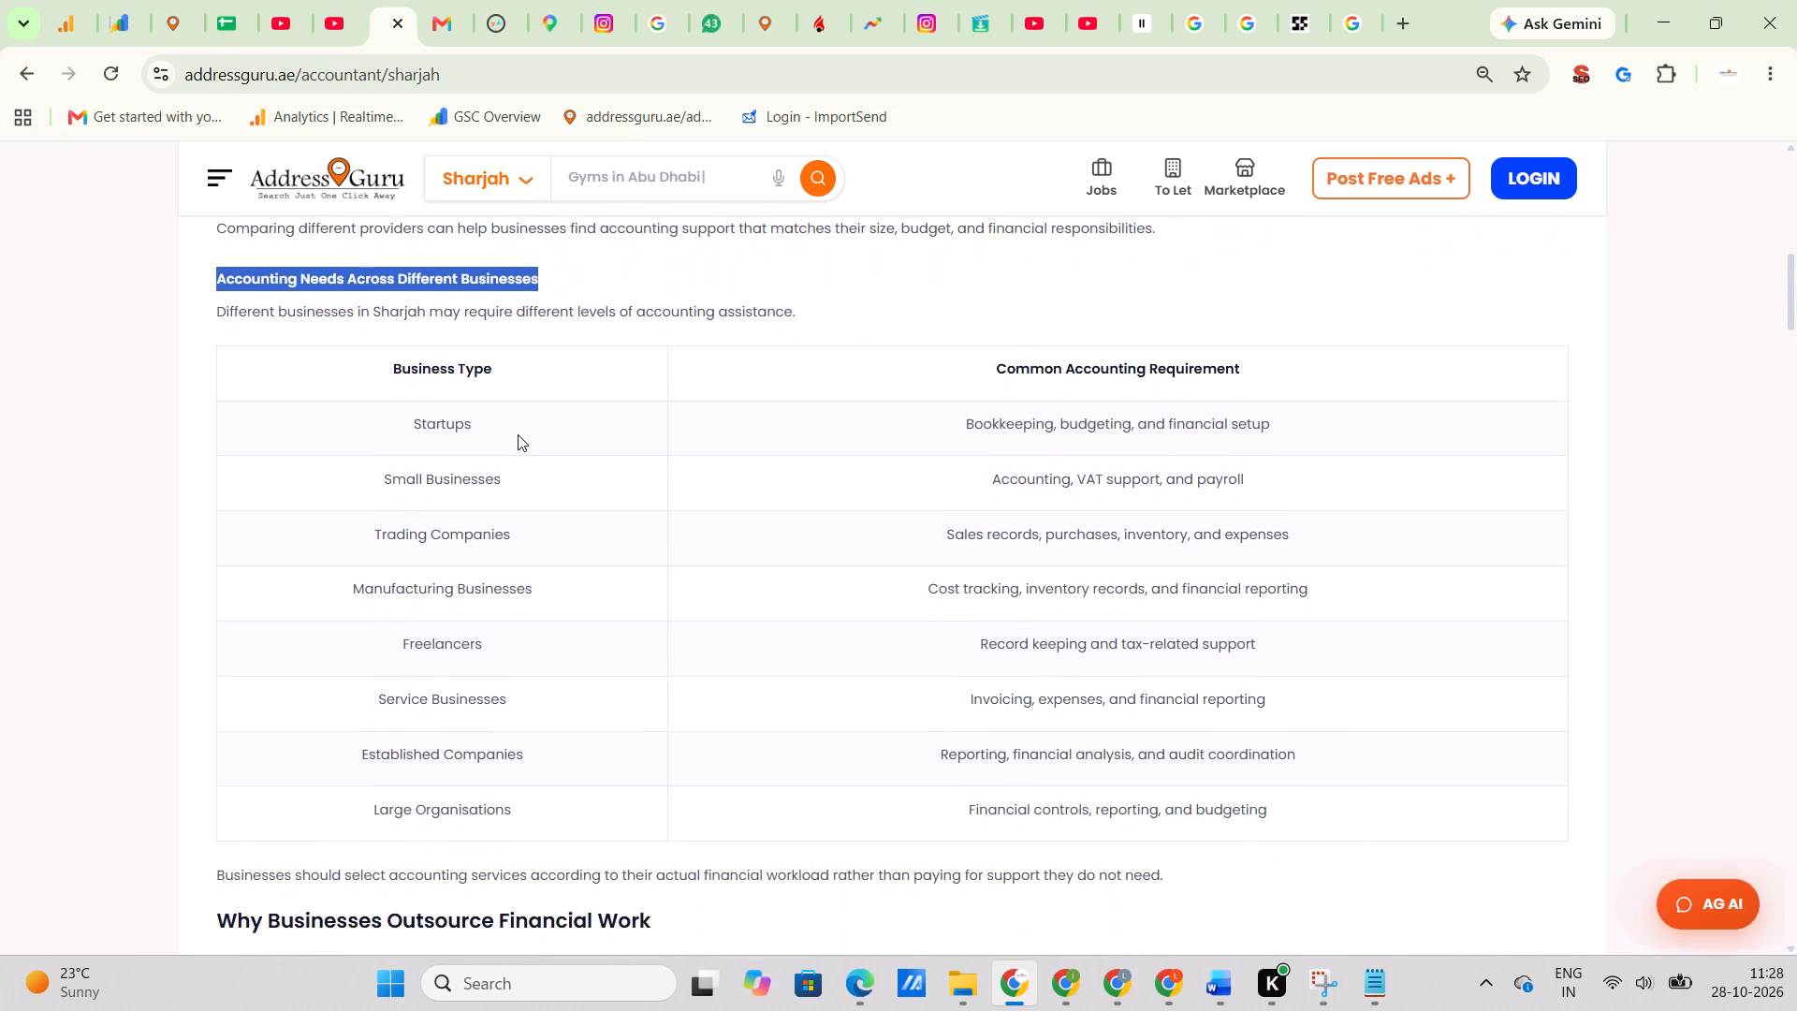
scroll(518, 434, "down", 4)
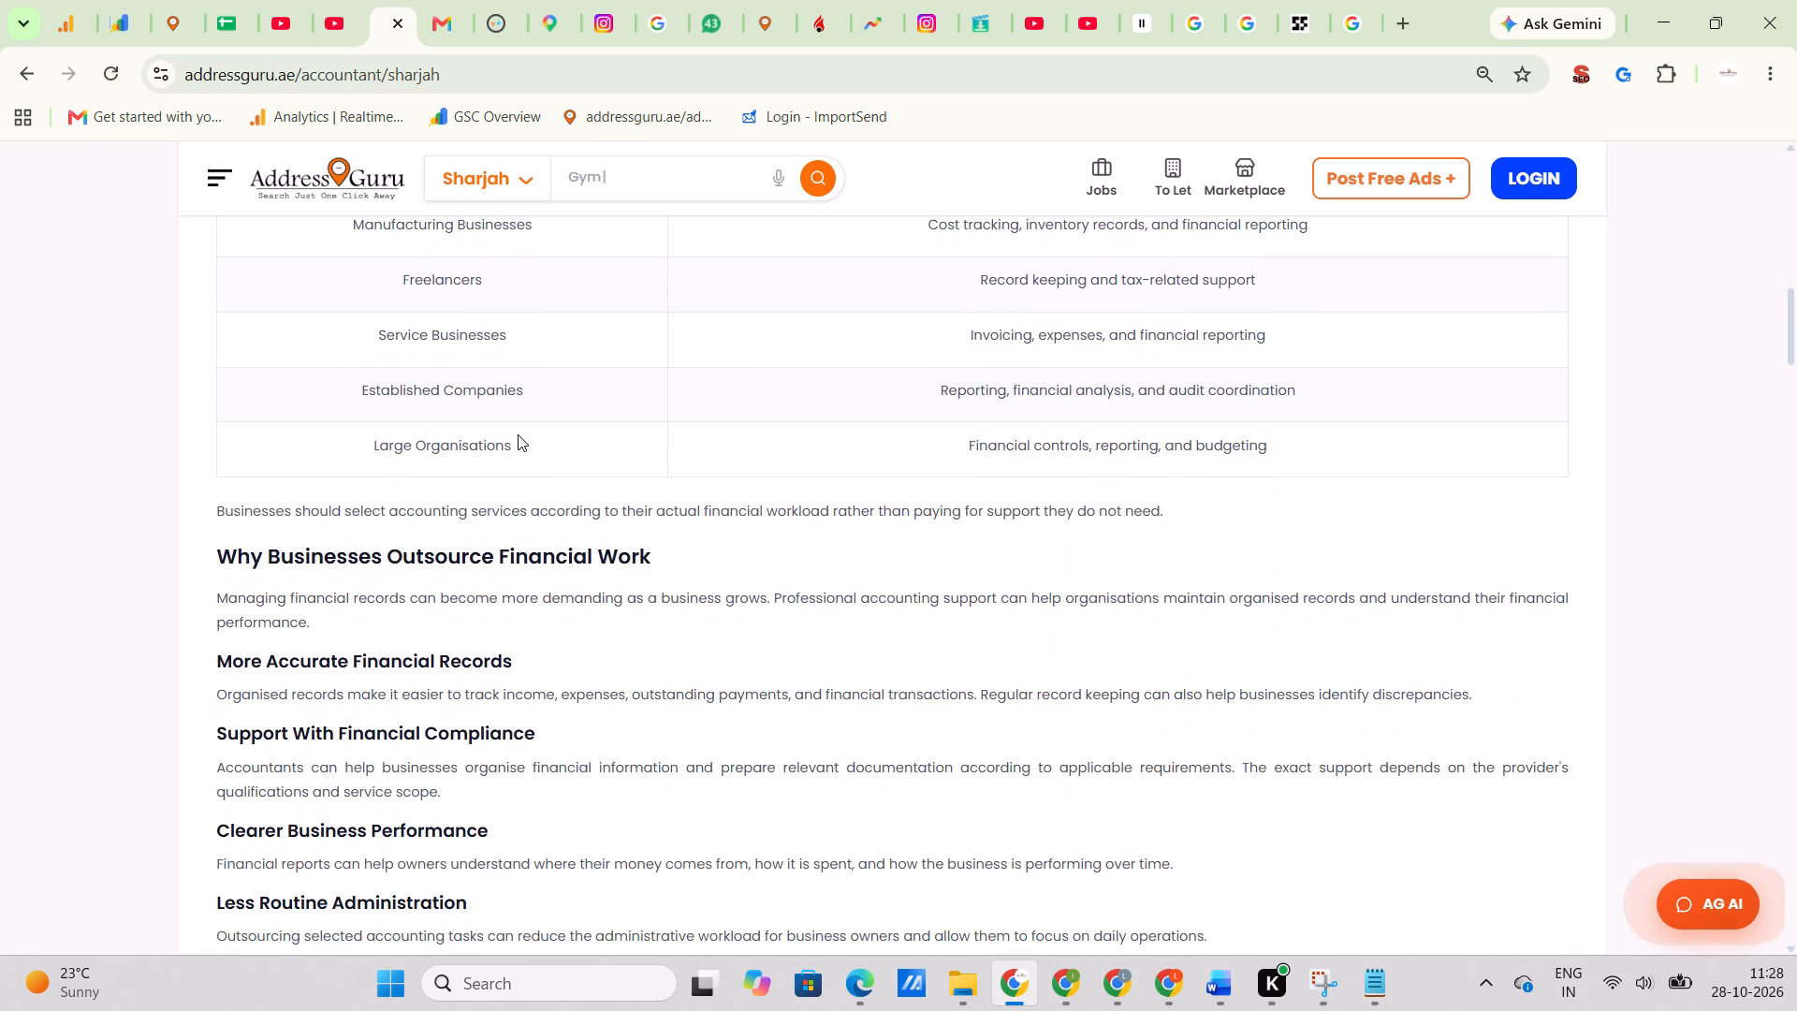
Read the Sharjah accountant page's sections on outsourcing financial work, accounting versus auditing, and financial services you can request.
scroll(518, 434, "down", 3)
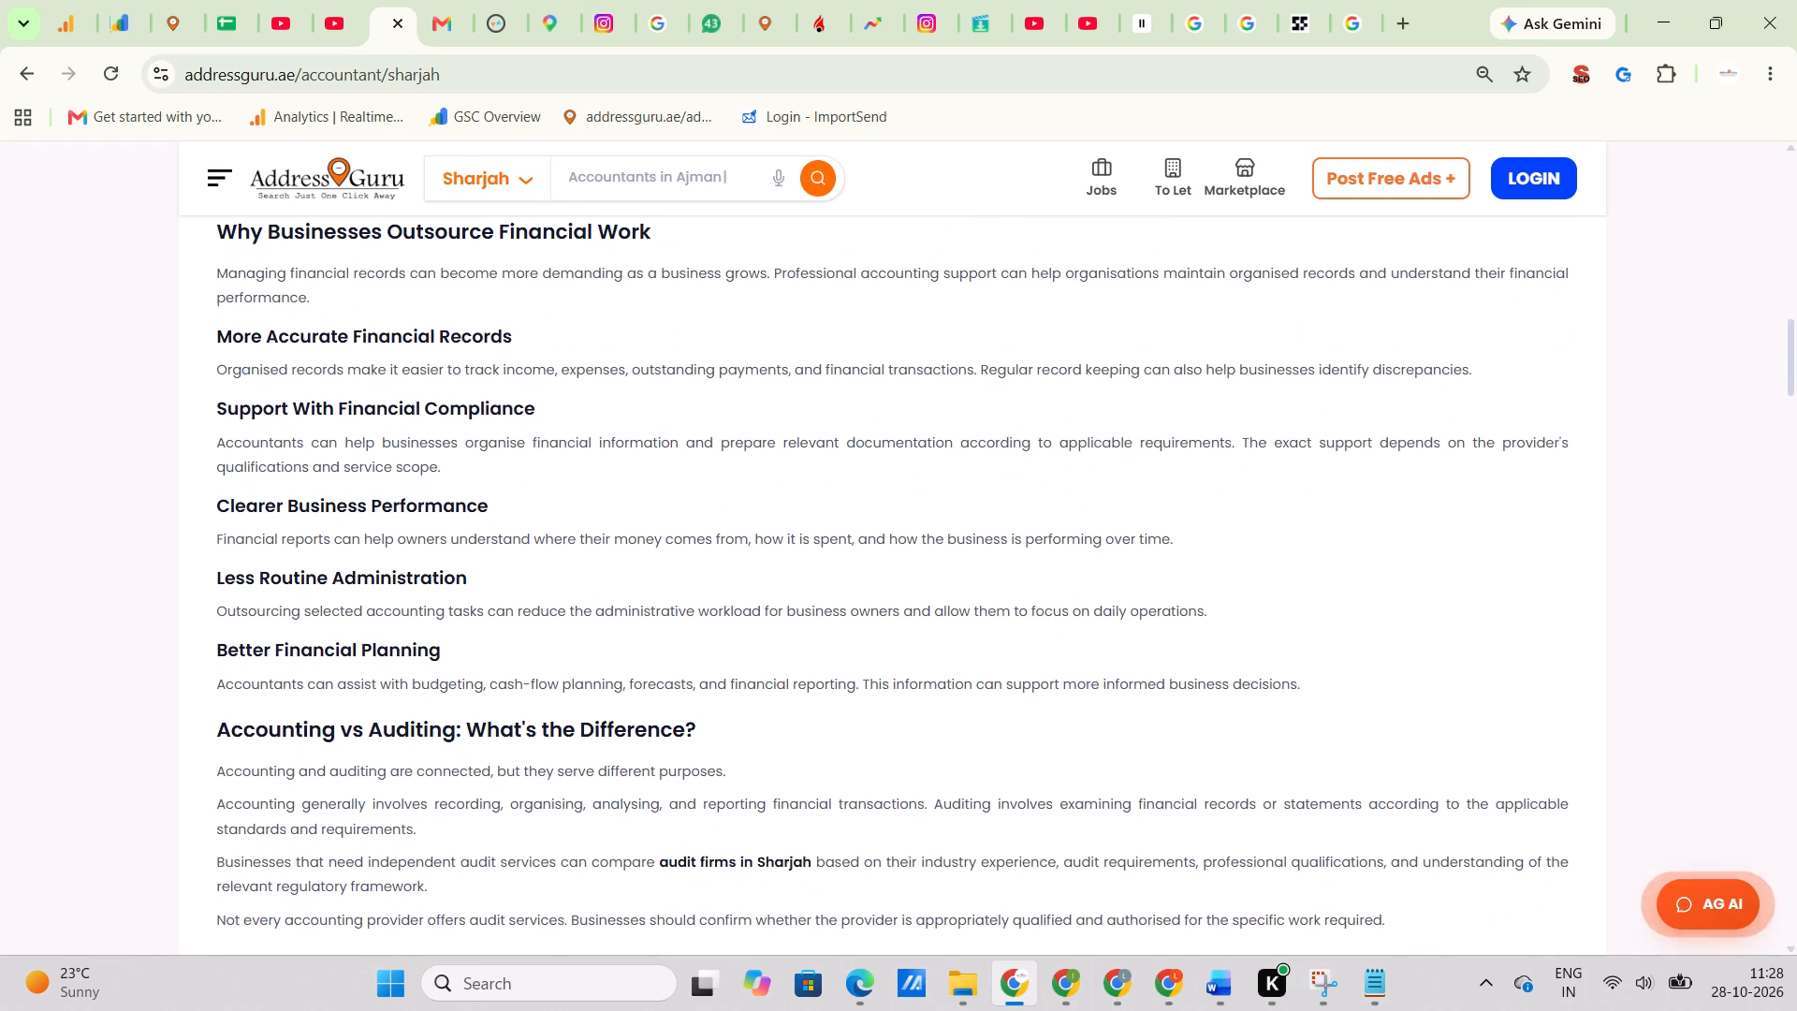
scroll(518, 434, "down", 2)
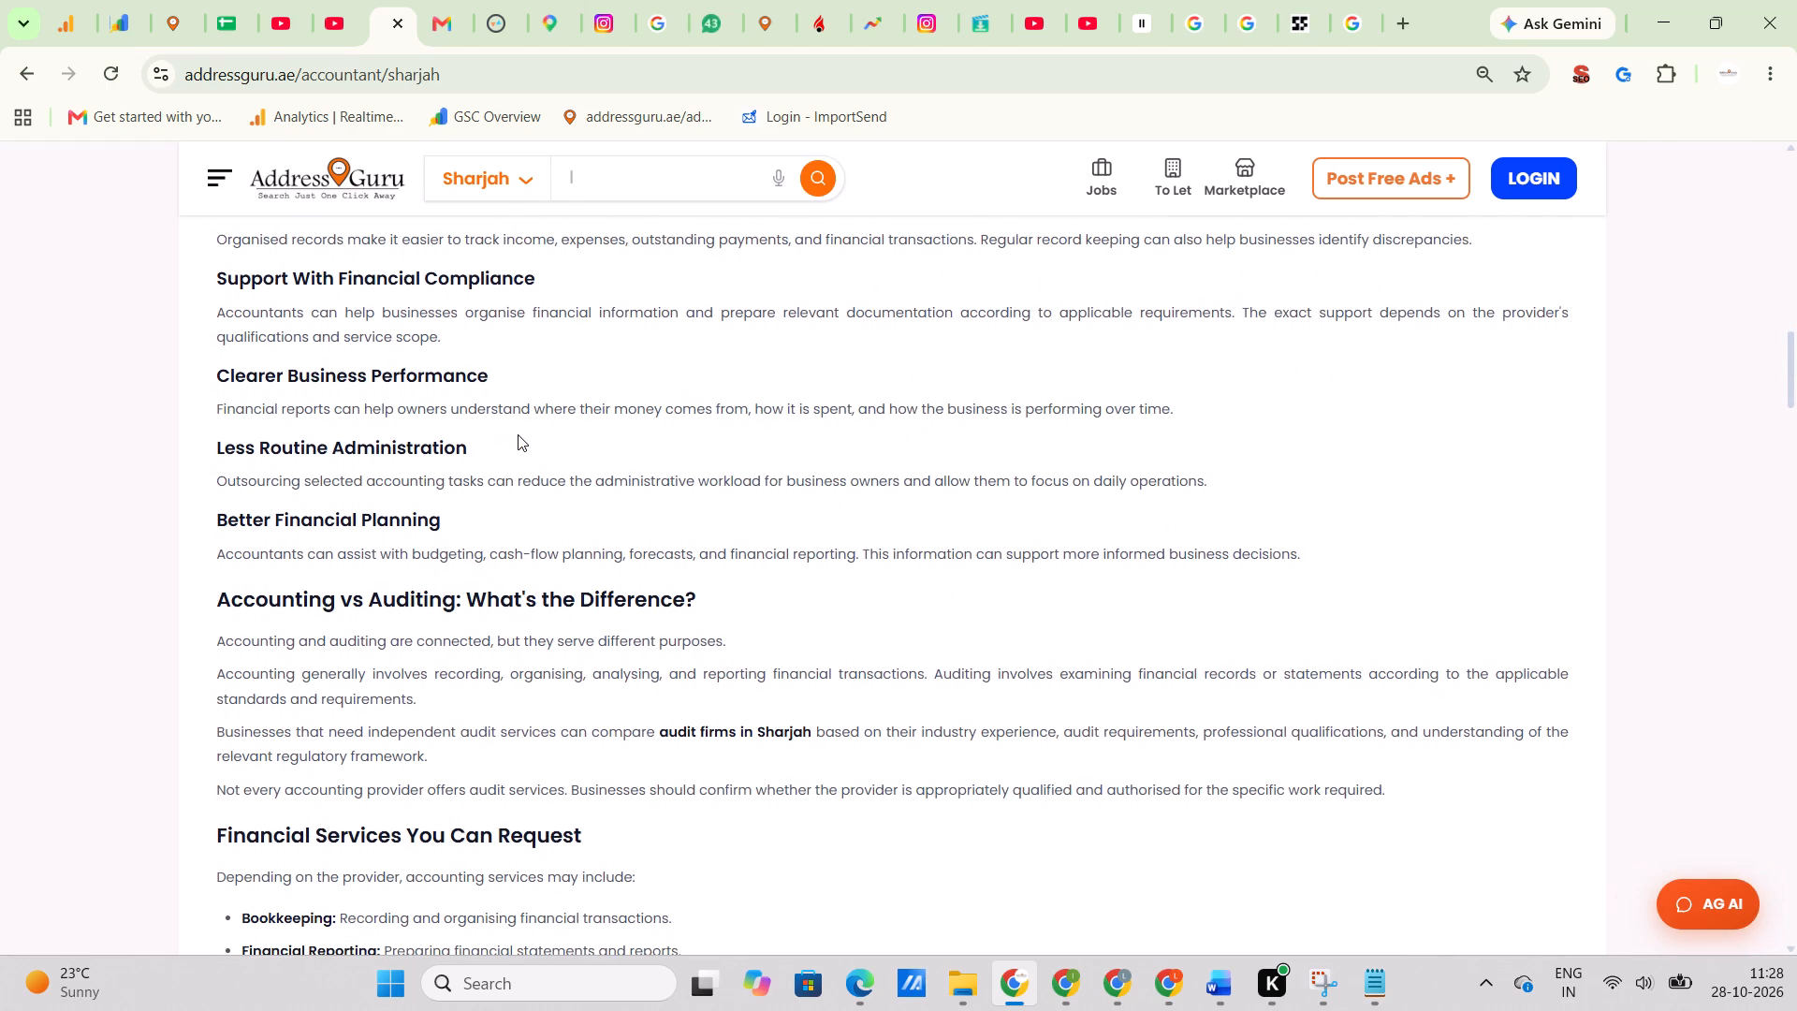
scroll(518, 434, "down", 2)
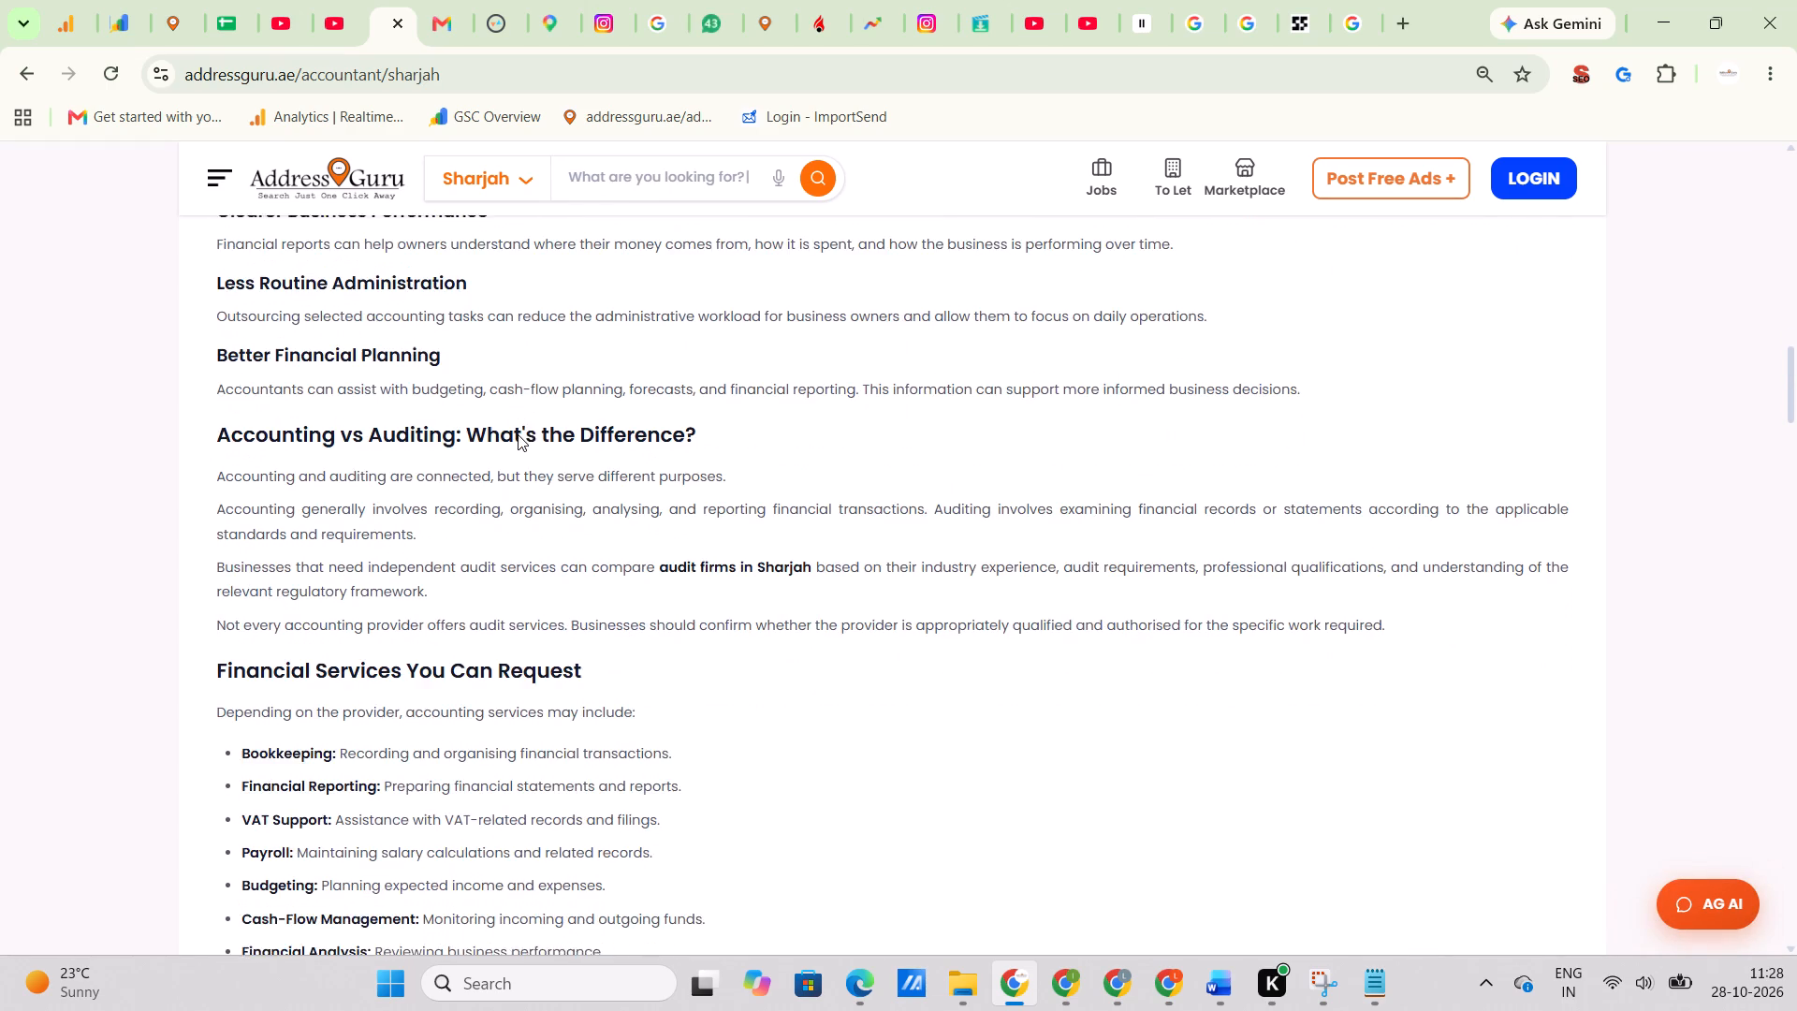
scroll(518, 434, "down", 3)
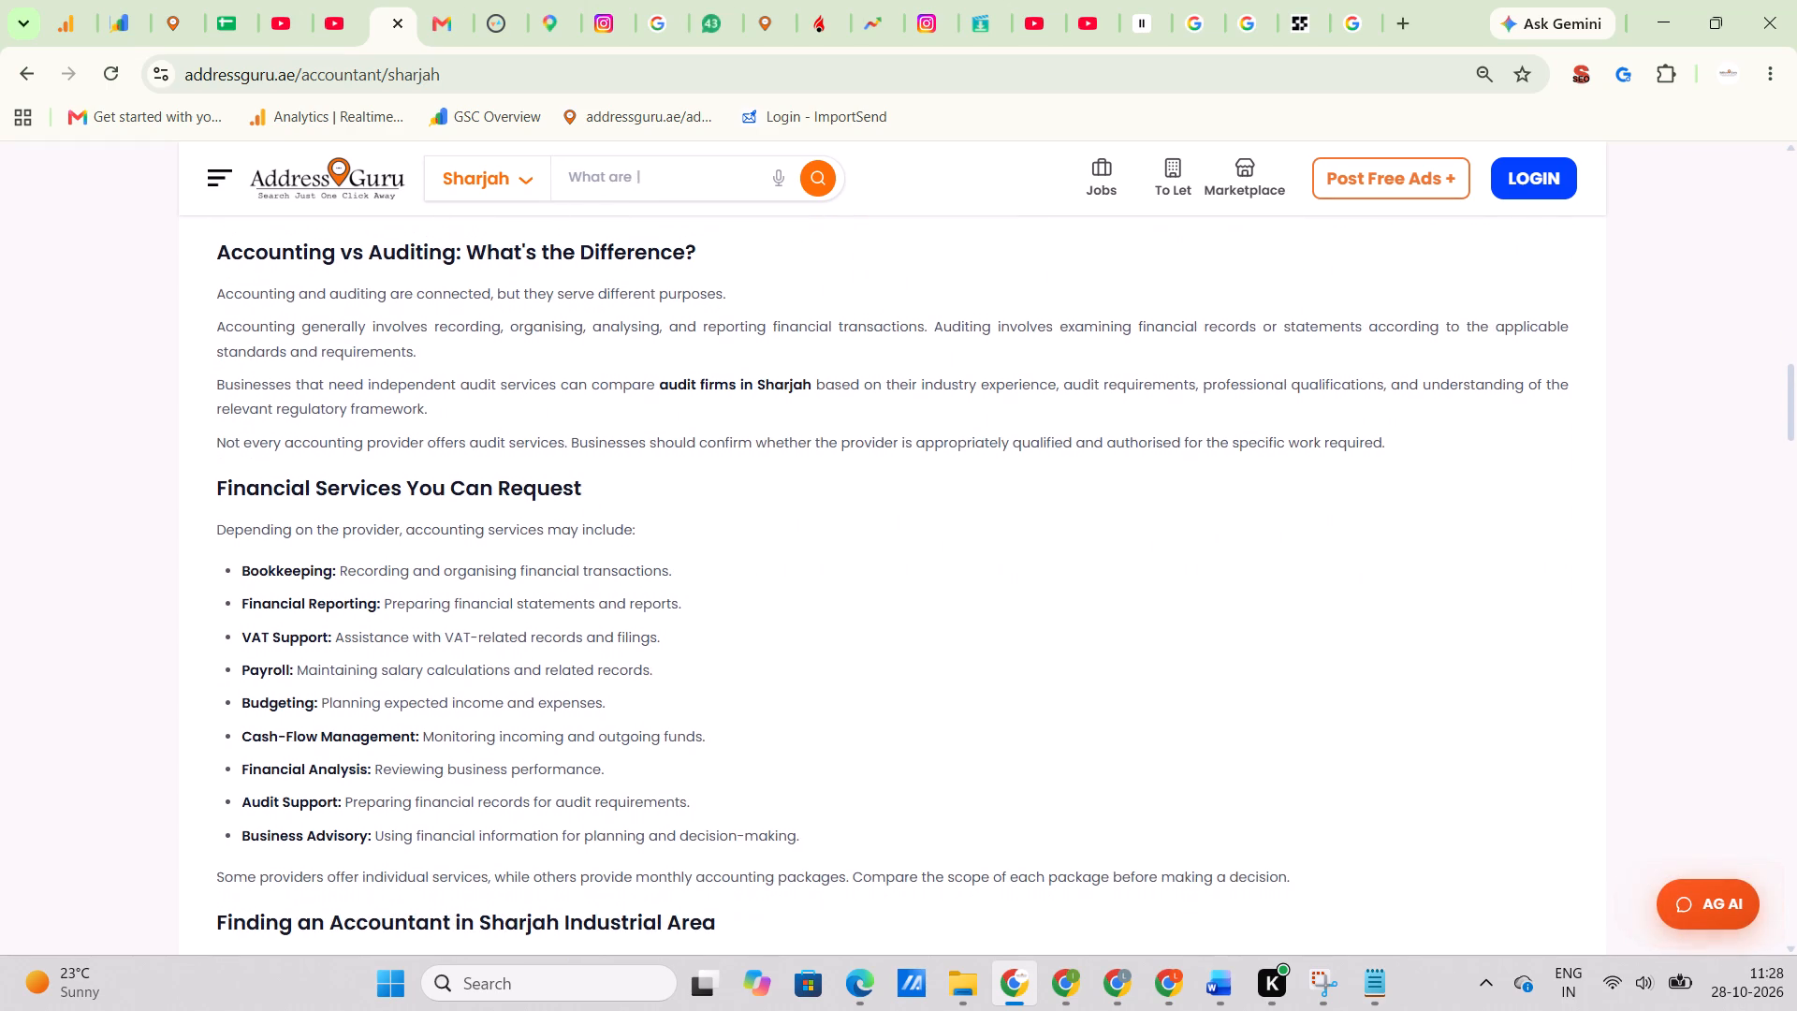
scroll(518, 434, "down", 2)
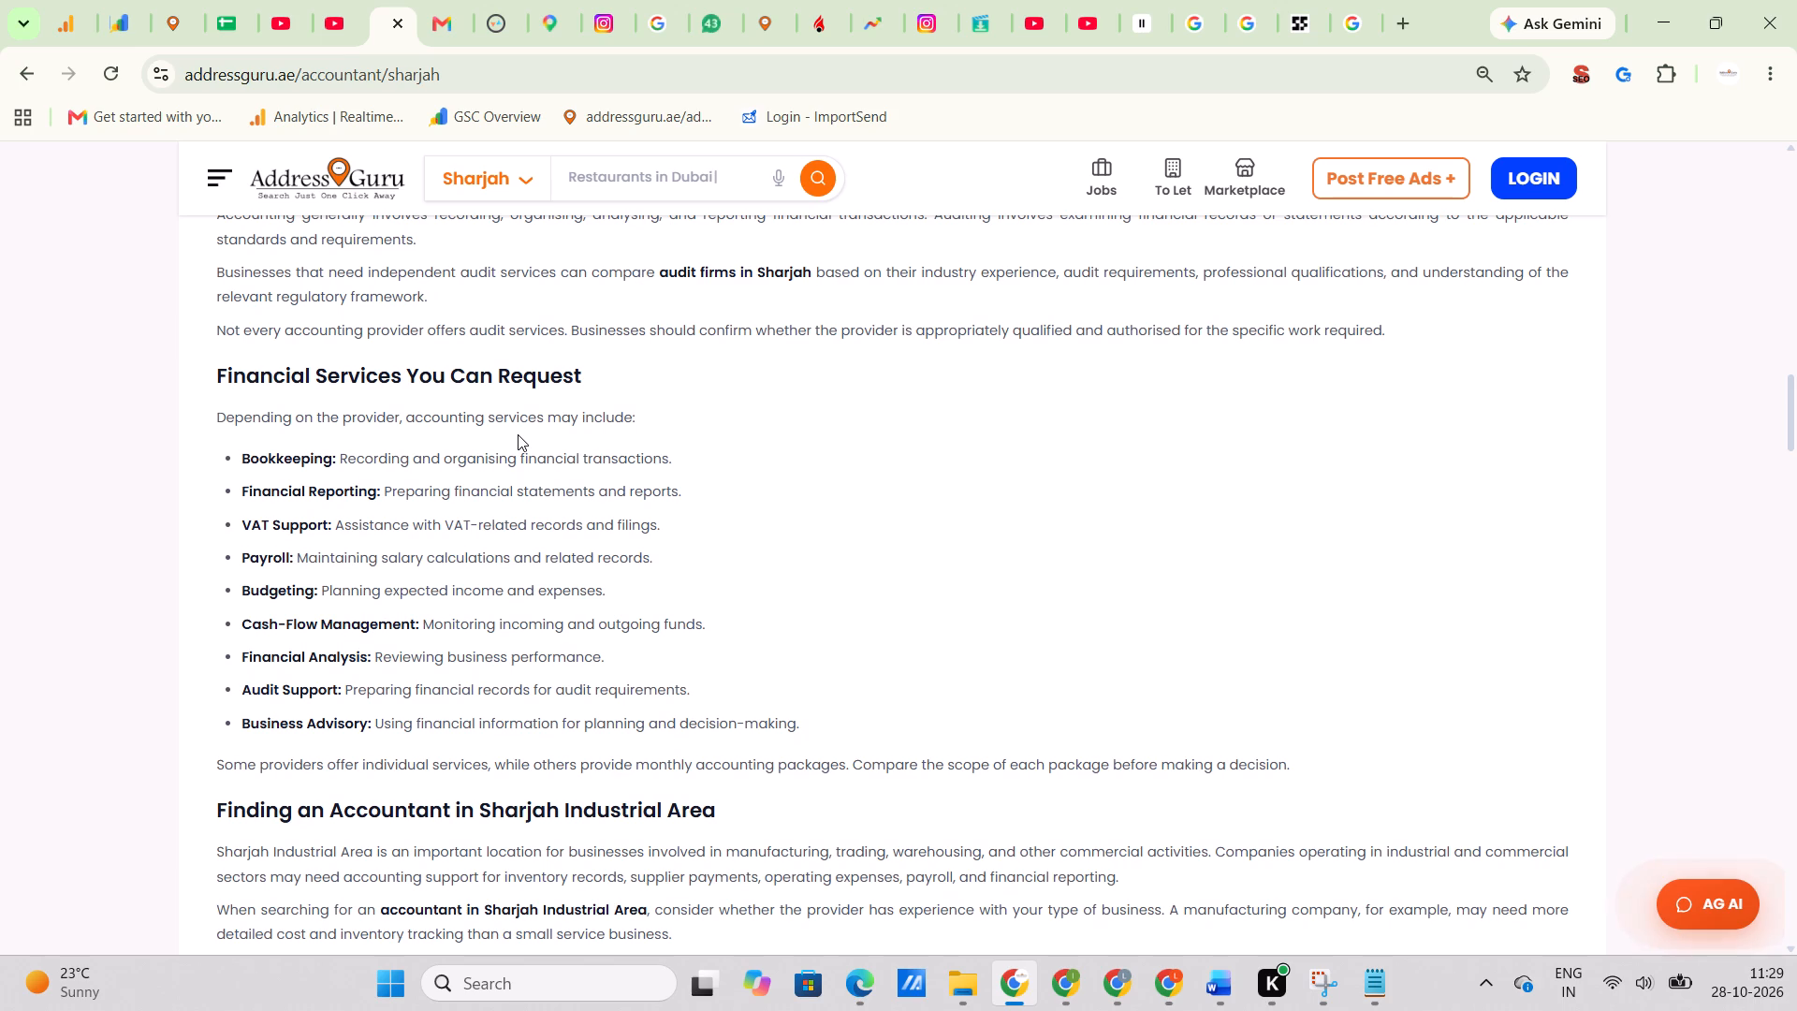
scroll(518, 434, "up", 2)
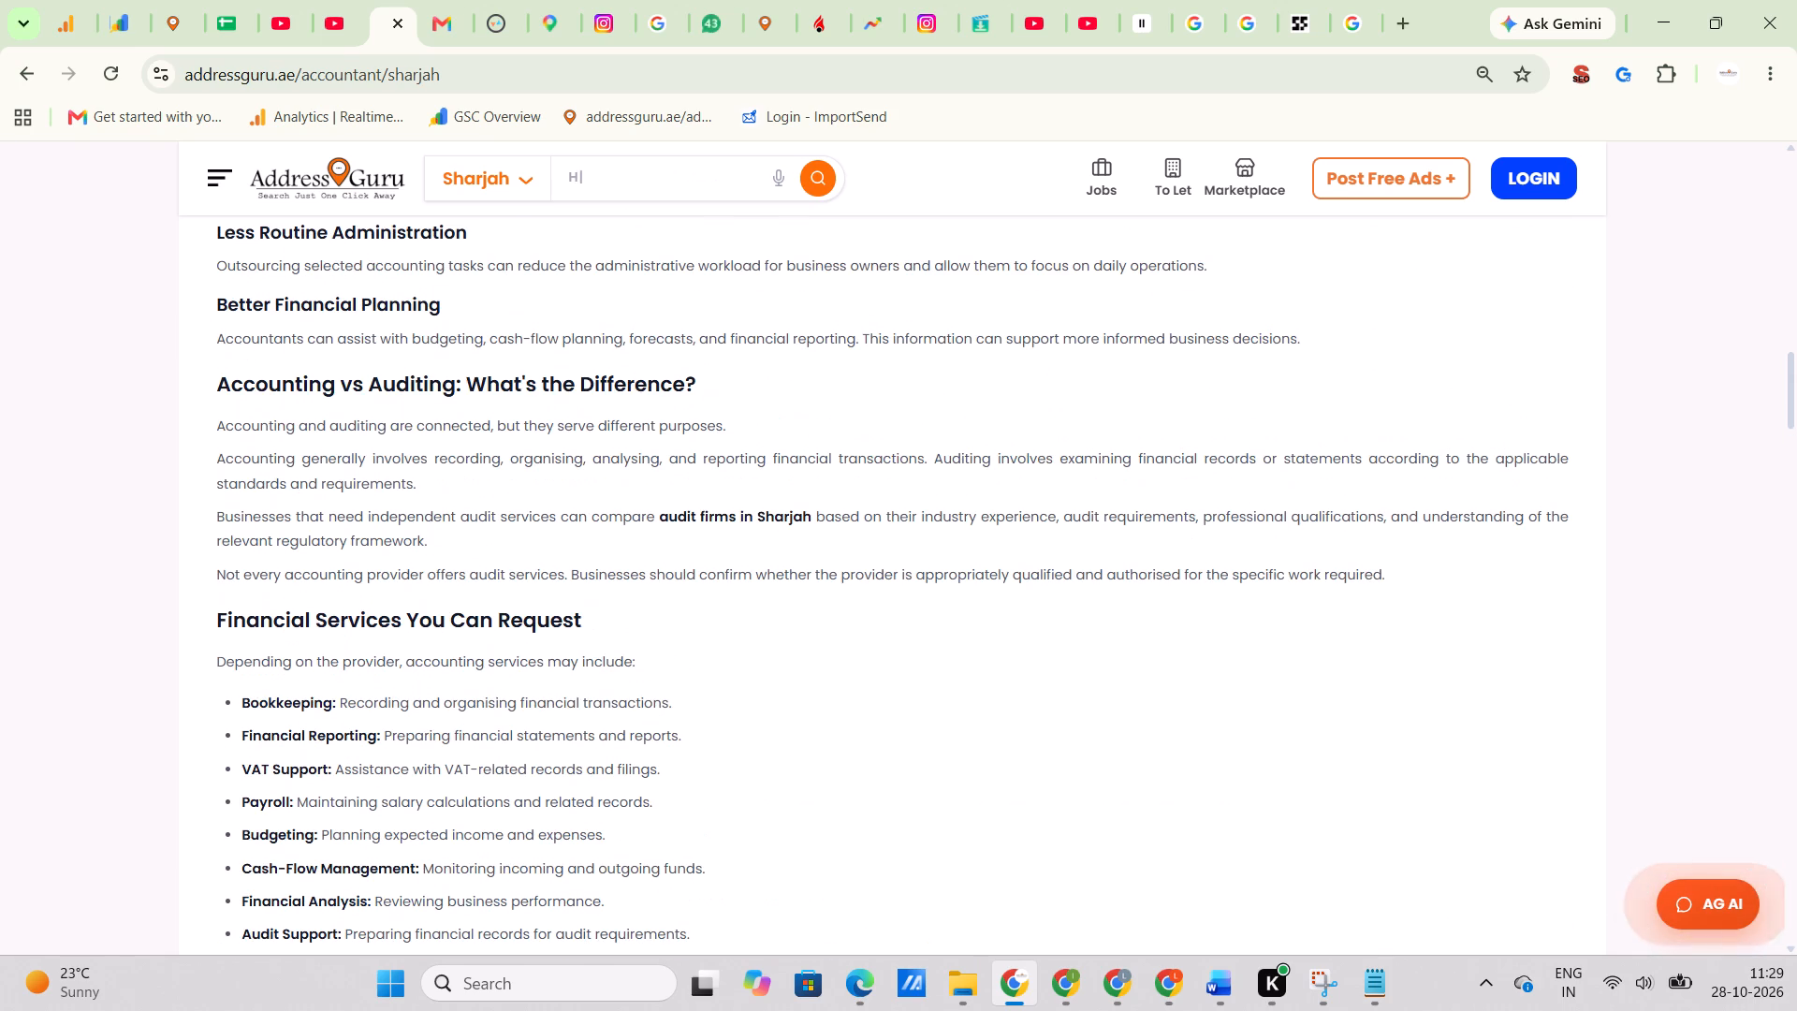
scroll(518, 434, "down", 1)
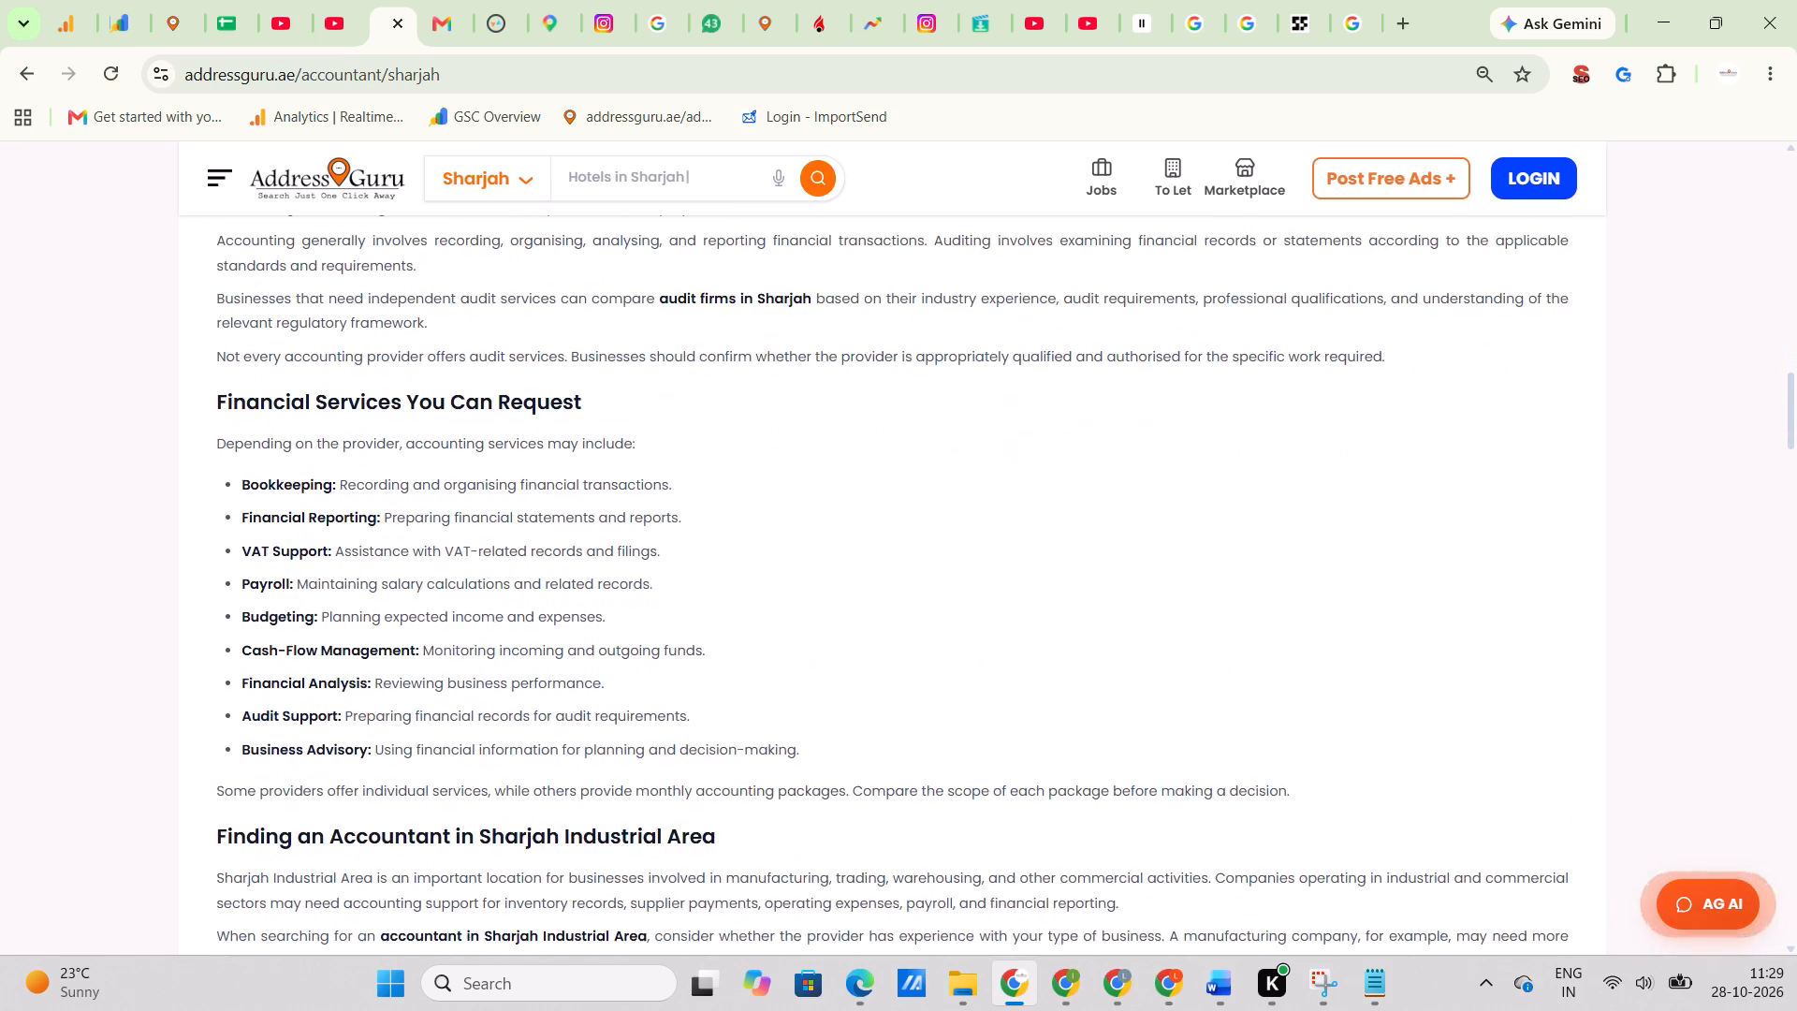
Read the sections on finding an accountant in Sharjah Industrial Area and questions to ask before hiring an accountant.
scroll(518, 434, "down", 3)
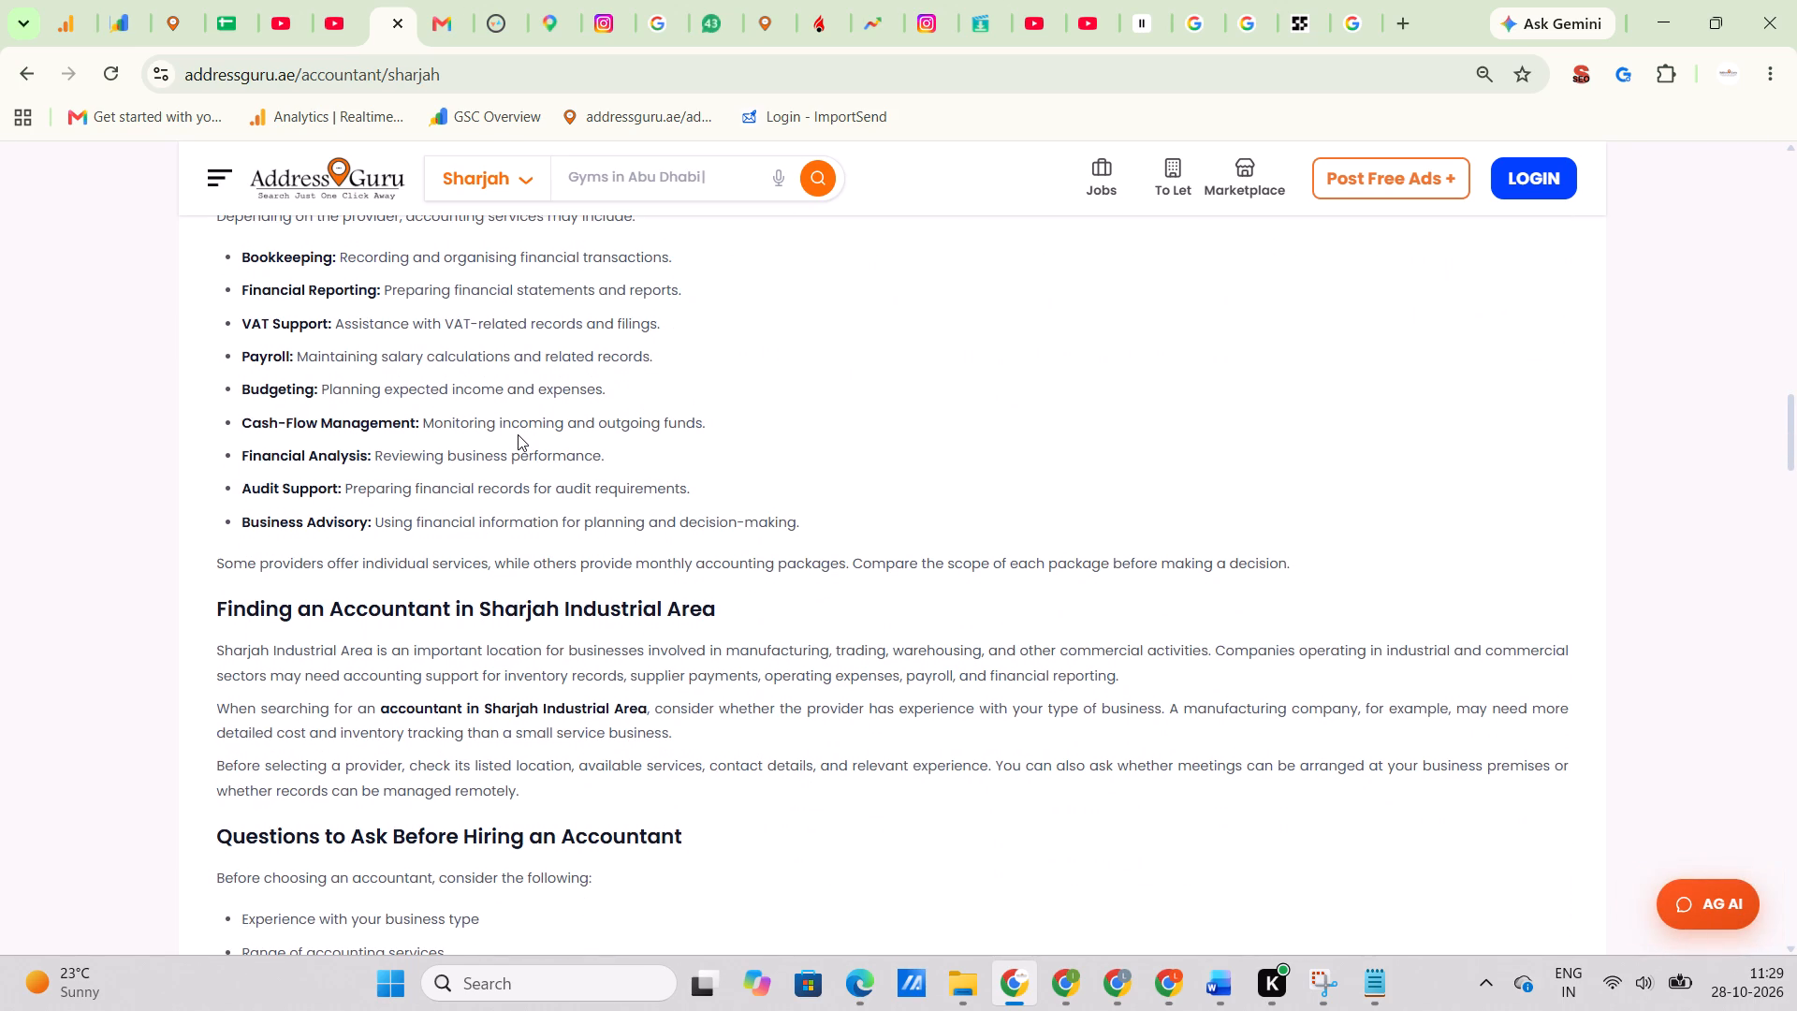
scroll(518, 434, "down", 2)
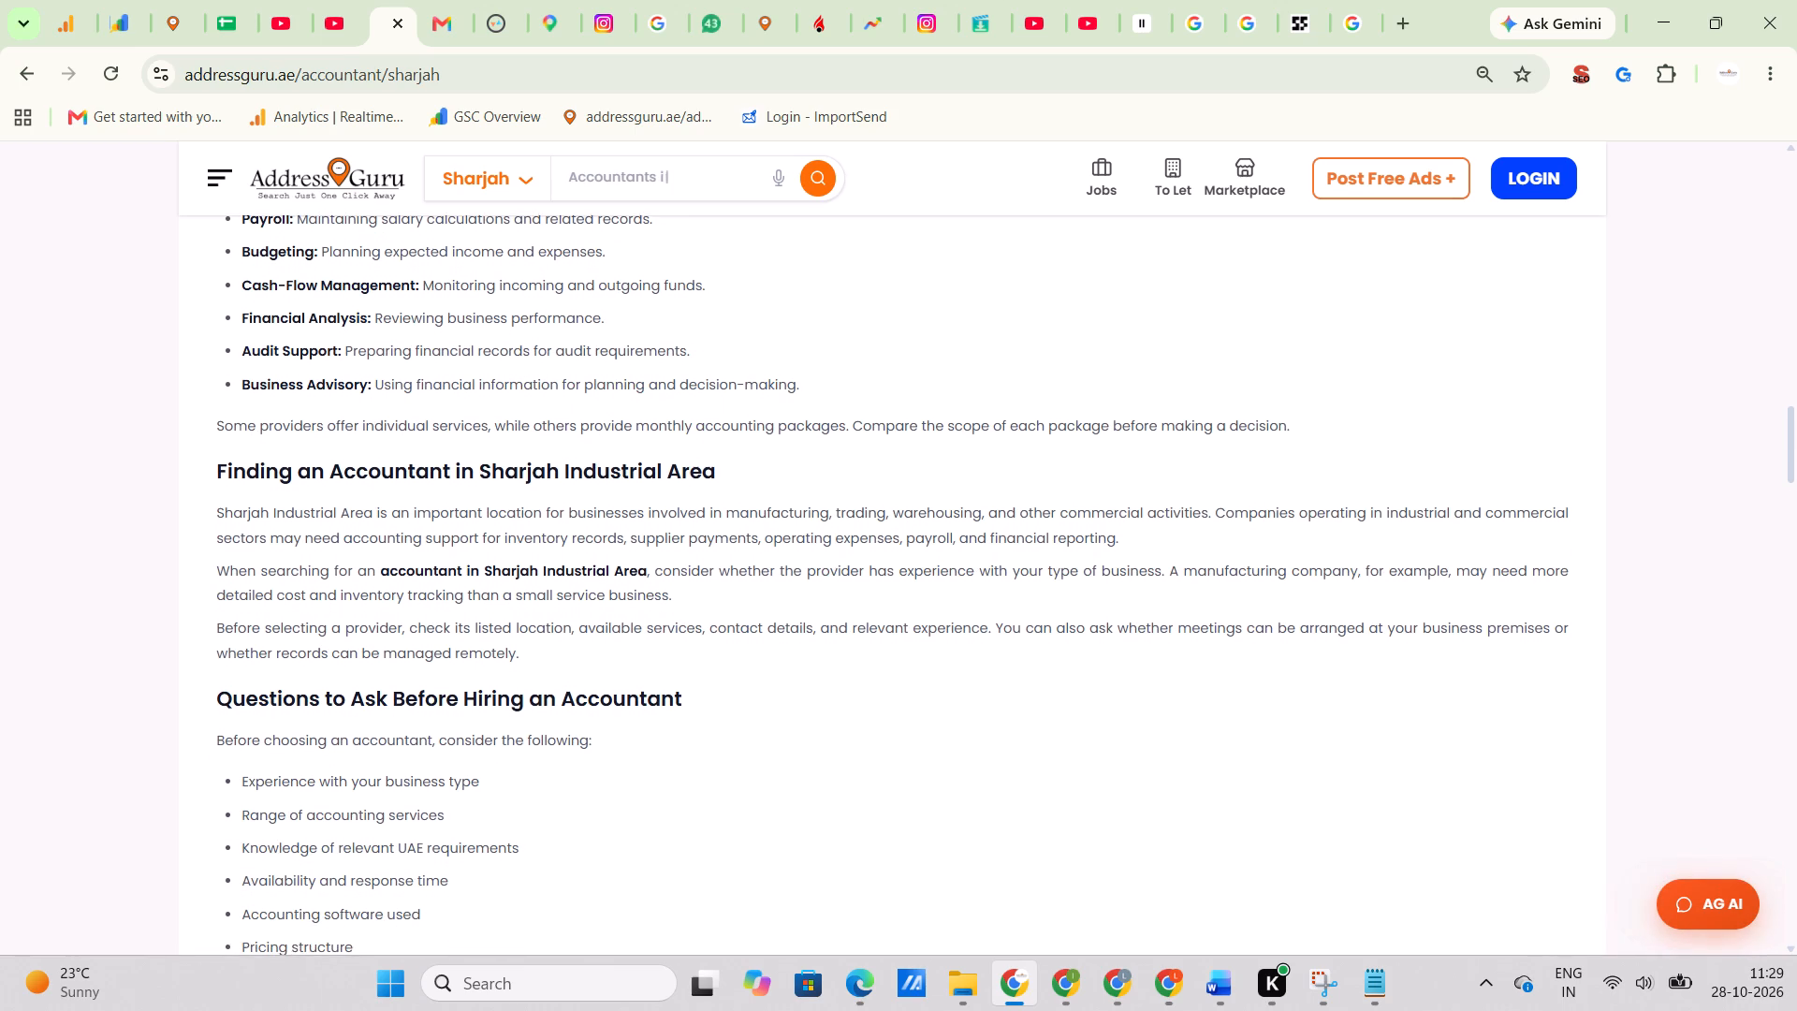
scroll(518, 434, "down", 2)
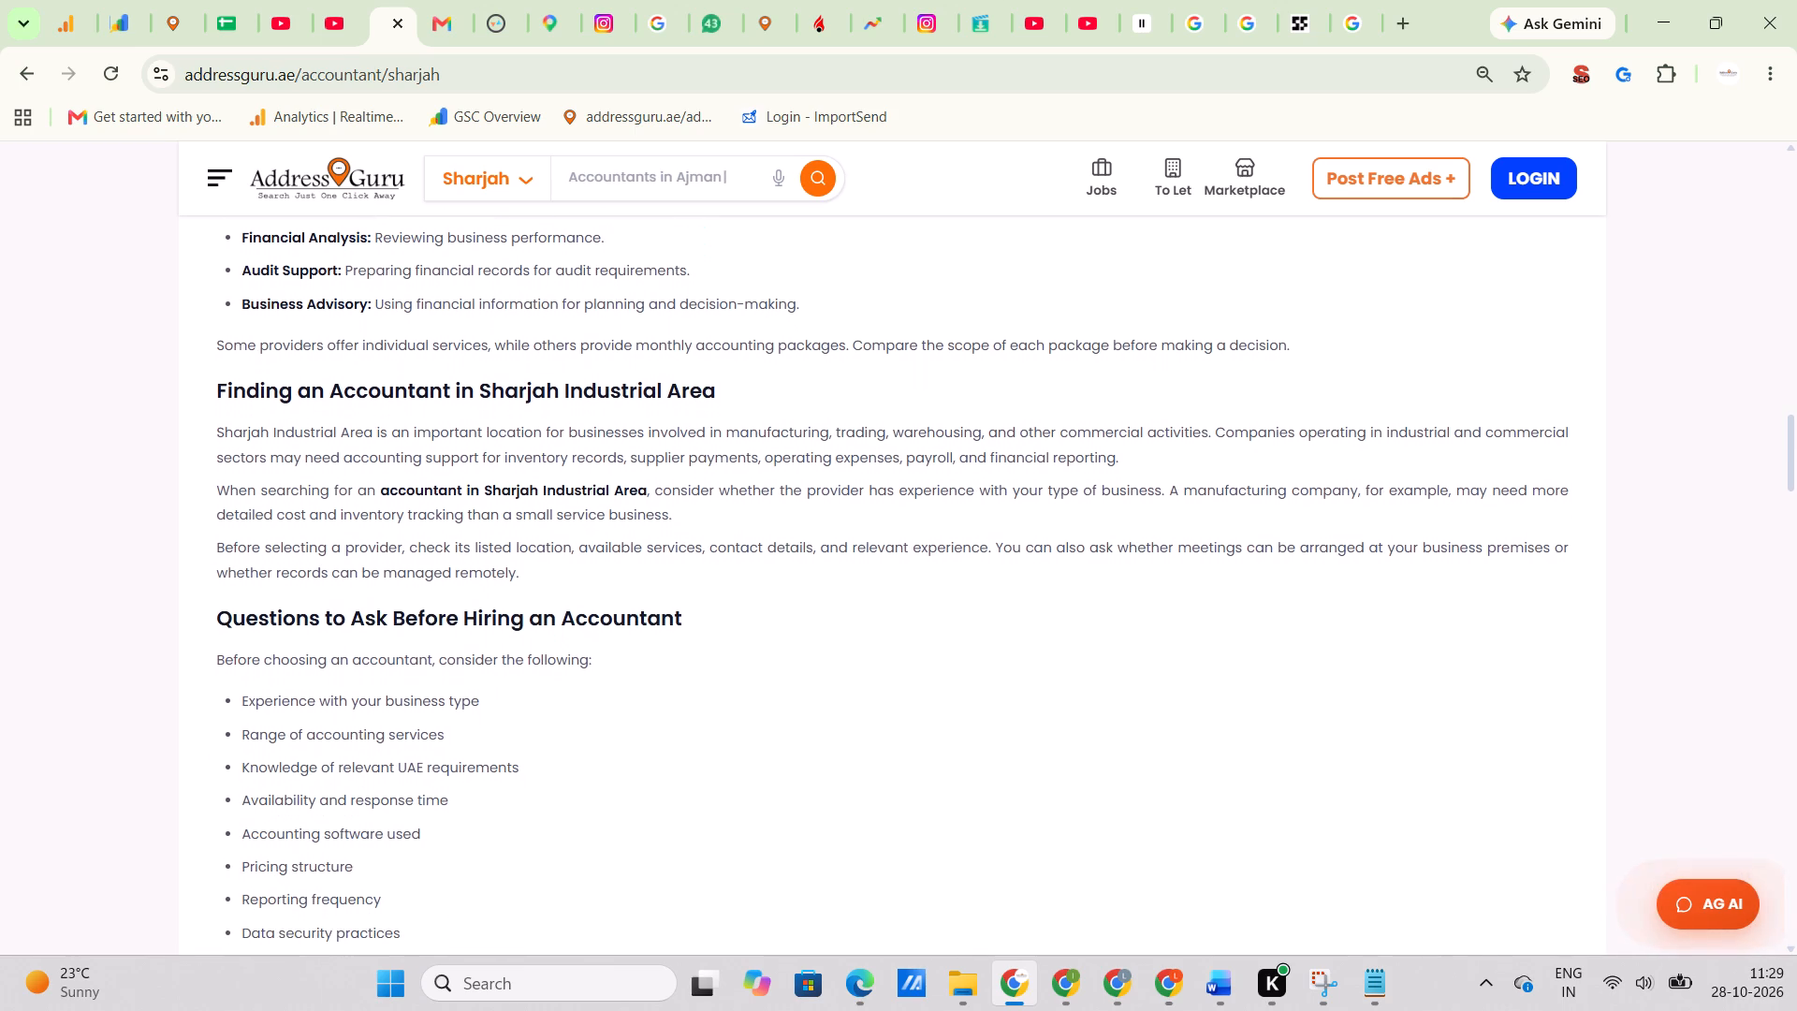
scroll(518, 434, "down", 3)
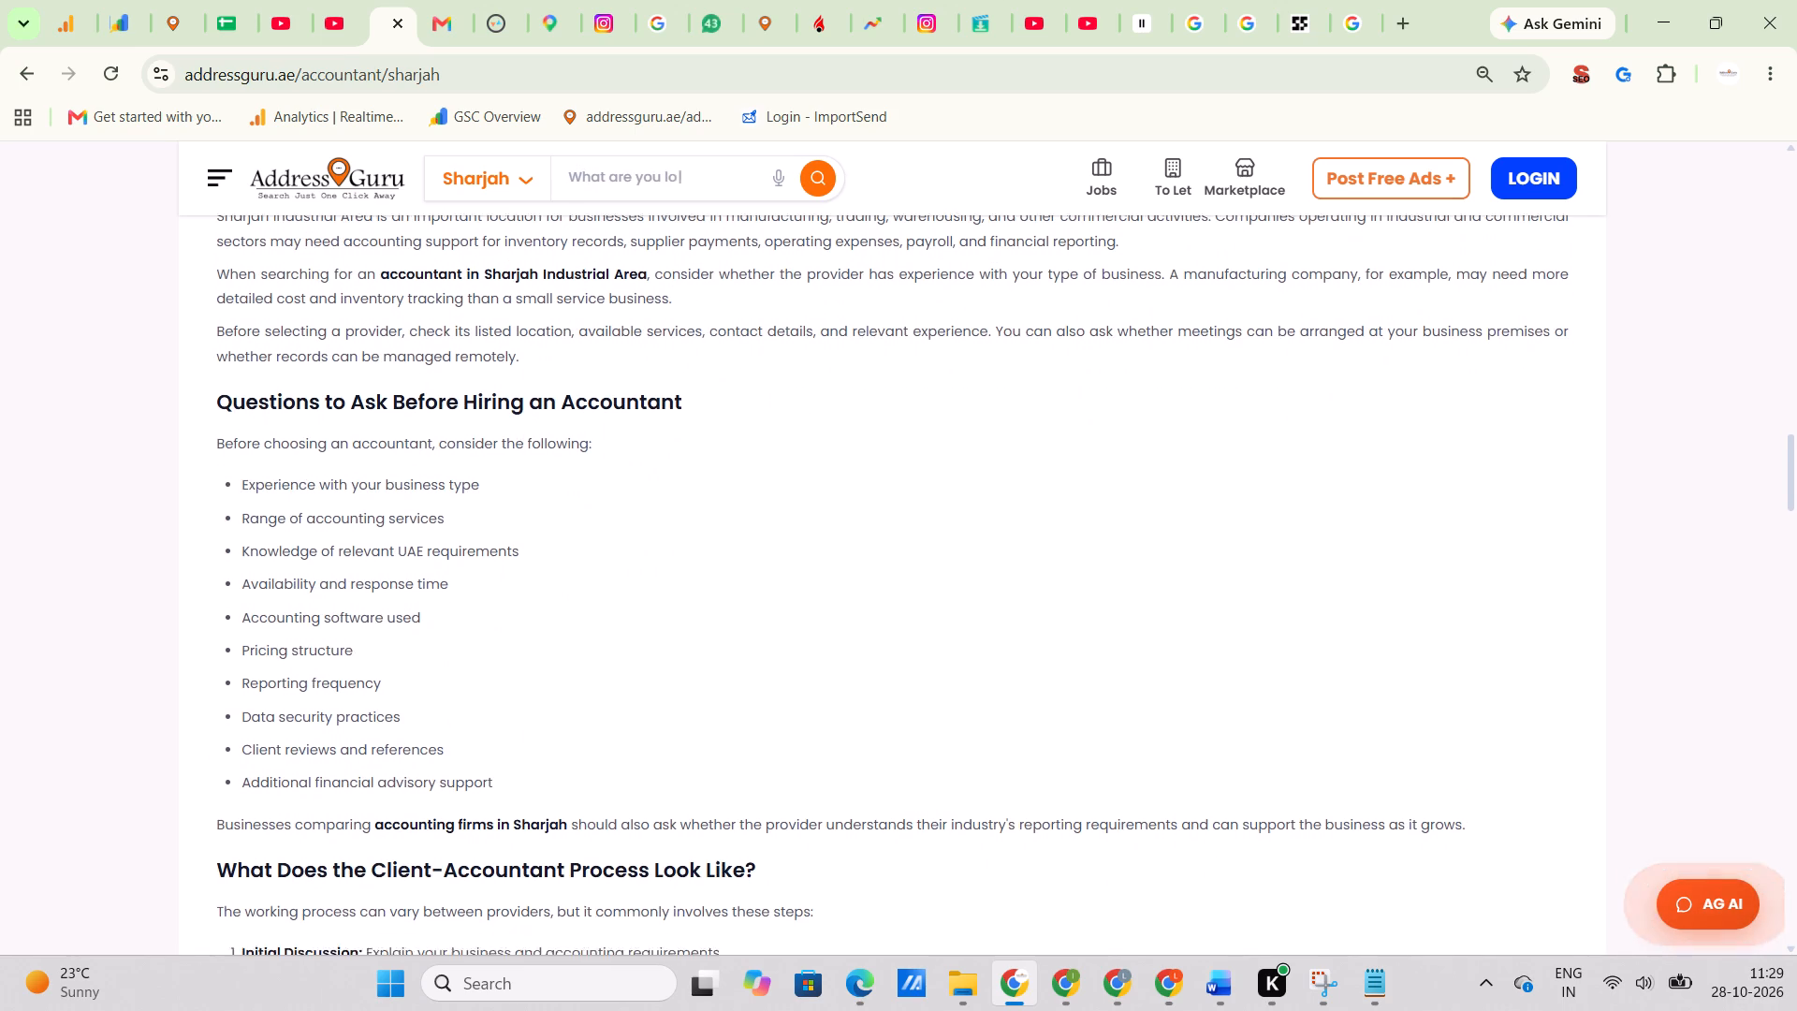
Examine the "What Does the Client-Accountant Process Look Like?" section and its numbered process steps.
scroll(518, 434, "down", 3)
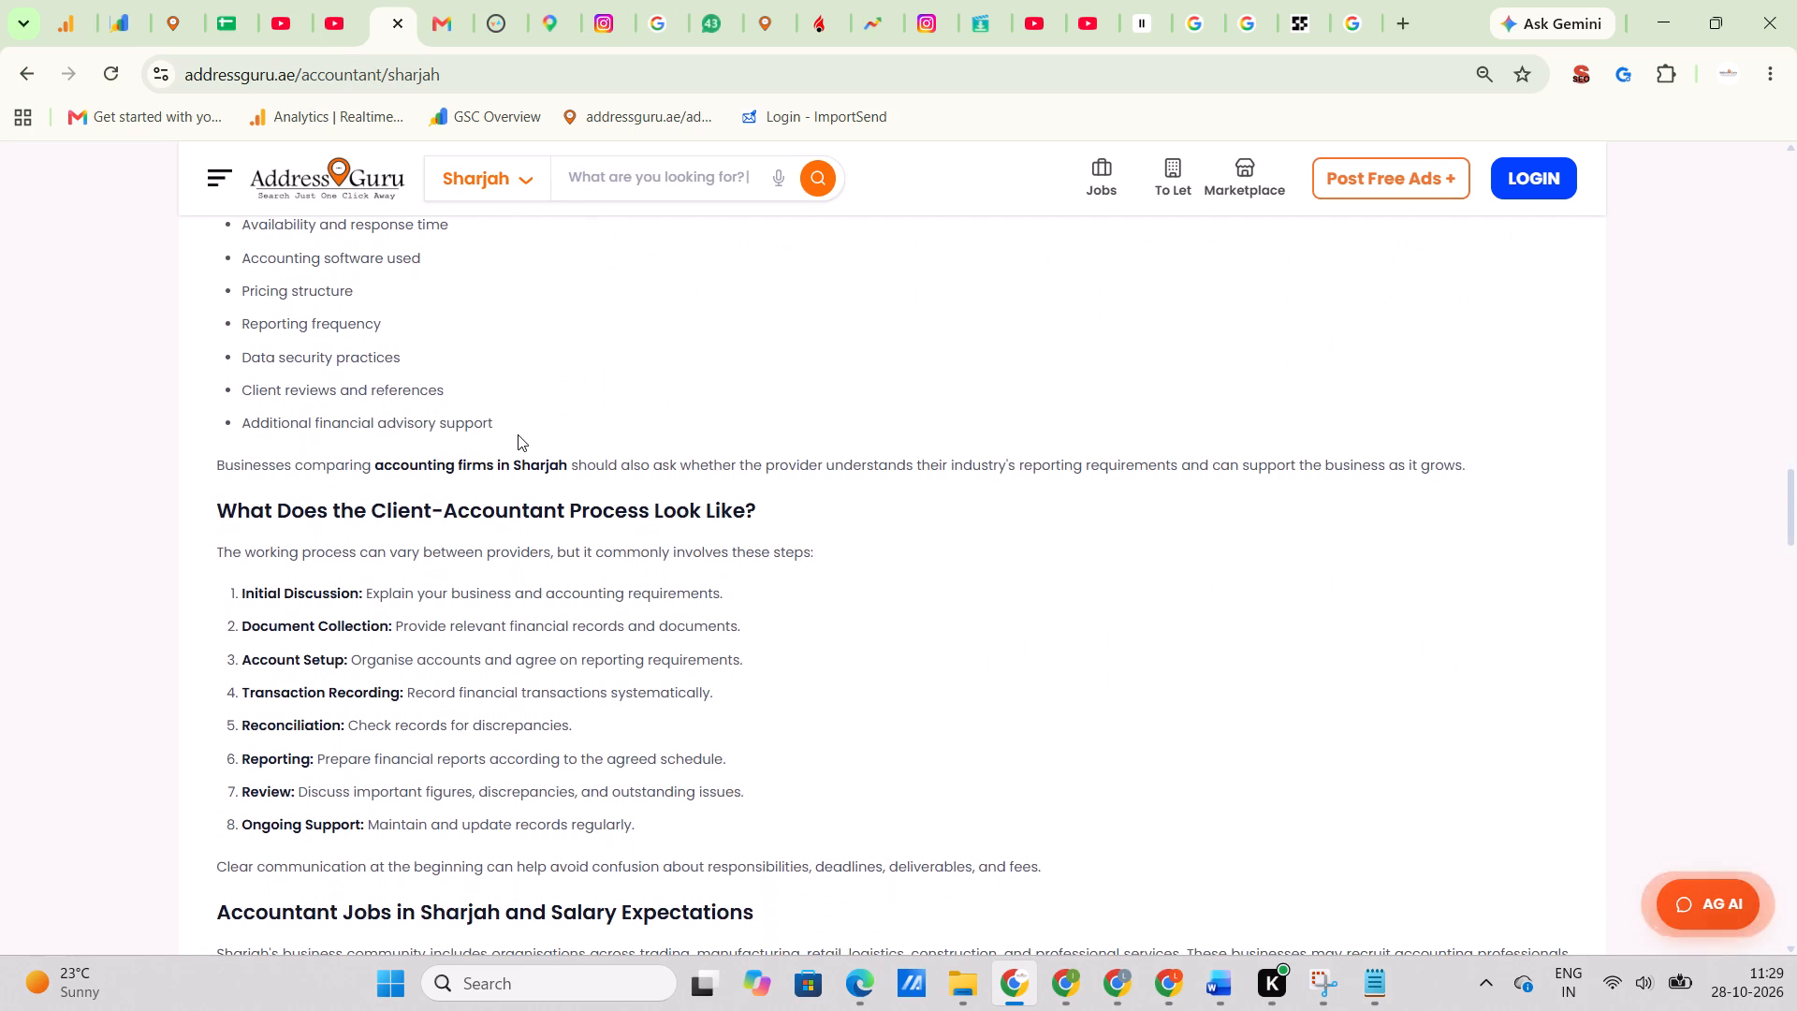
scroll(518, 434, "down", 1)
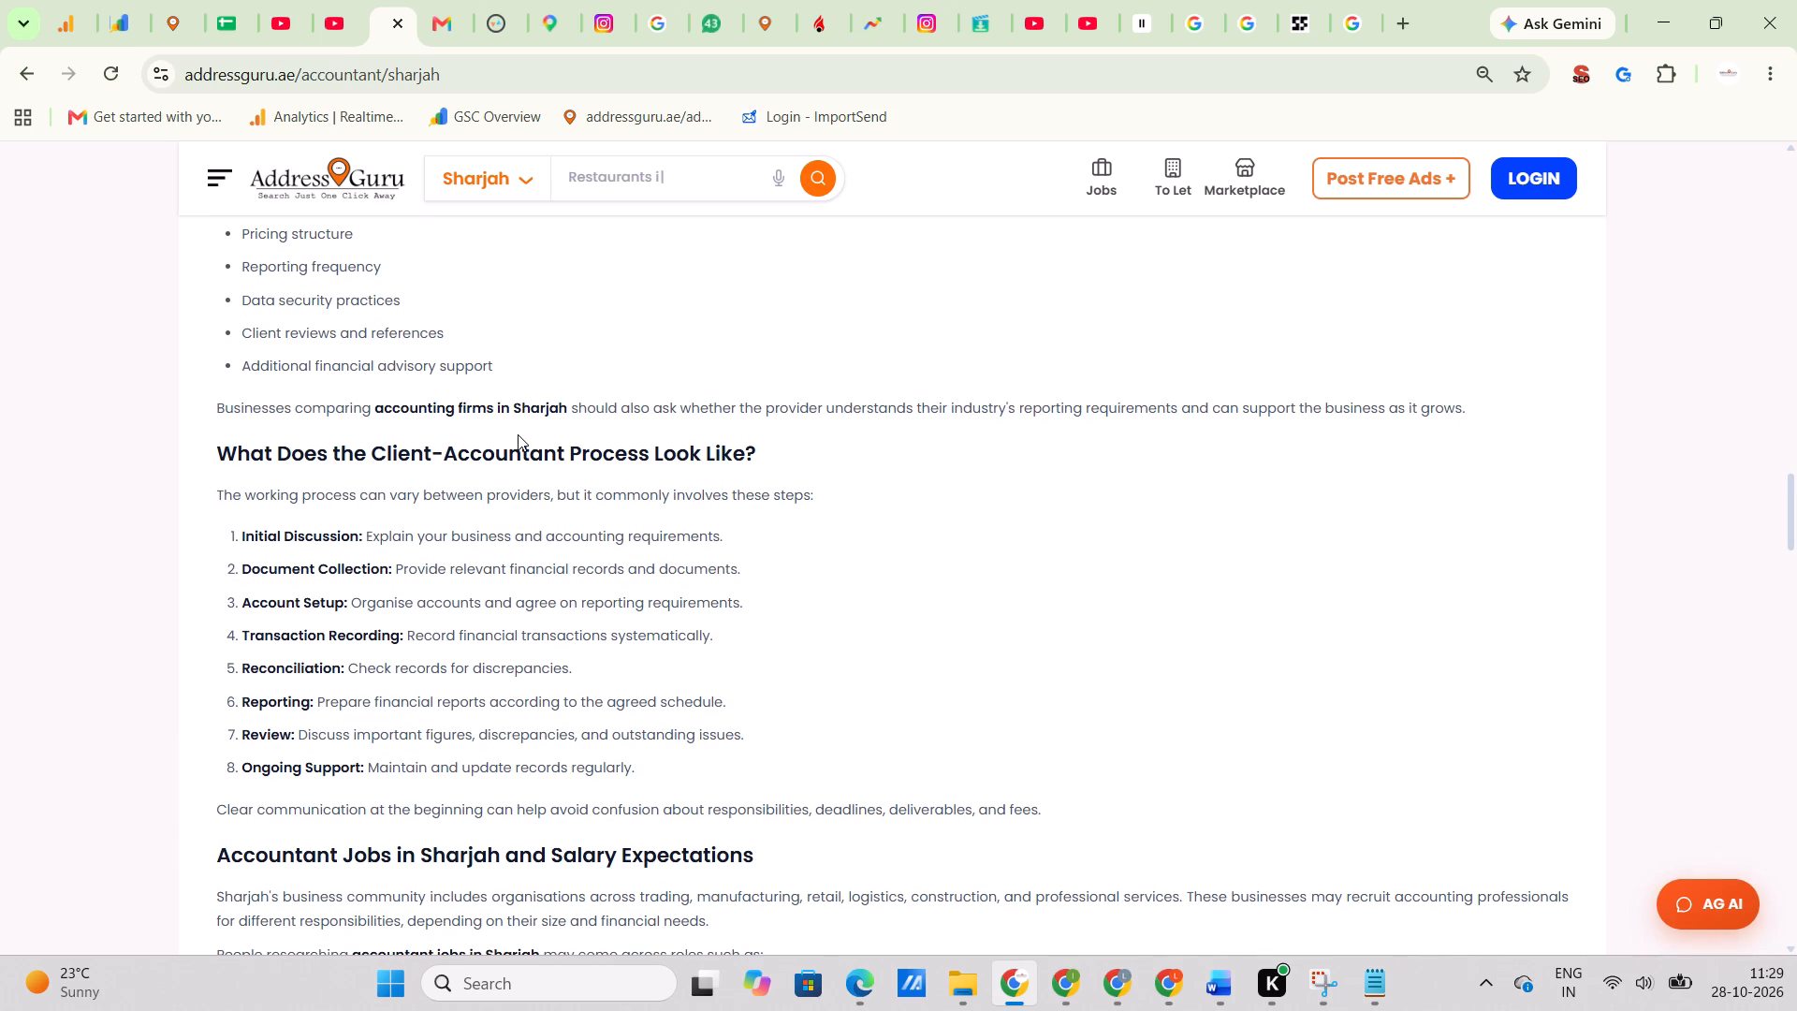
scroll(518, 434, "down", 1)
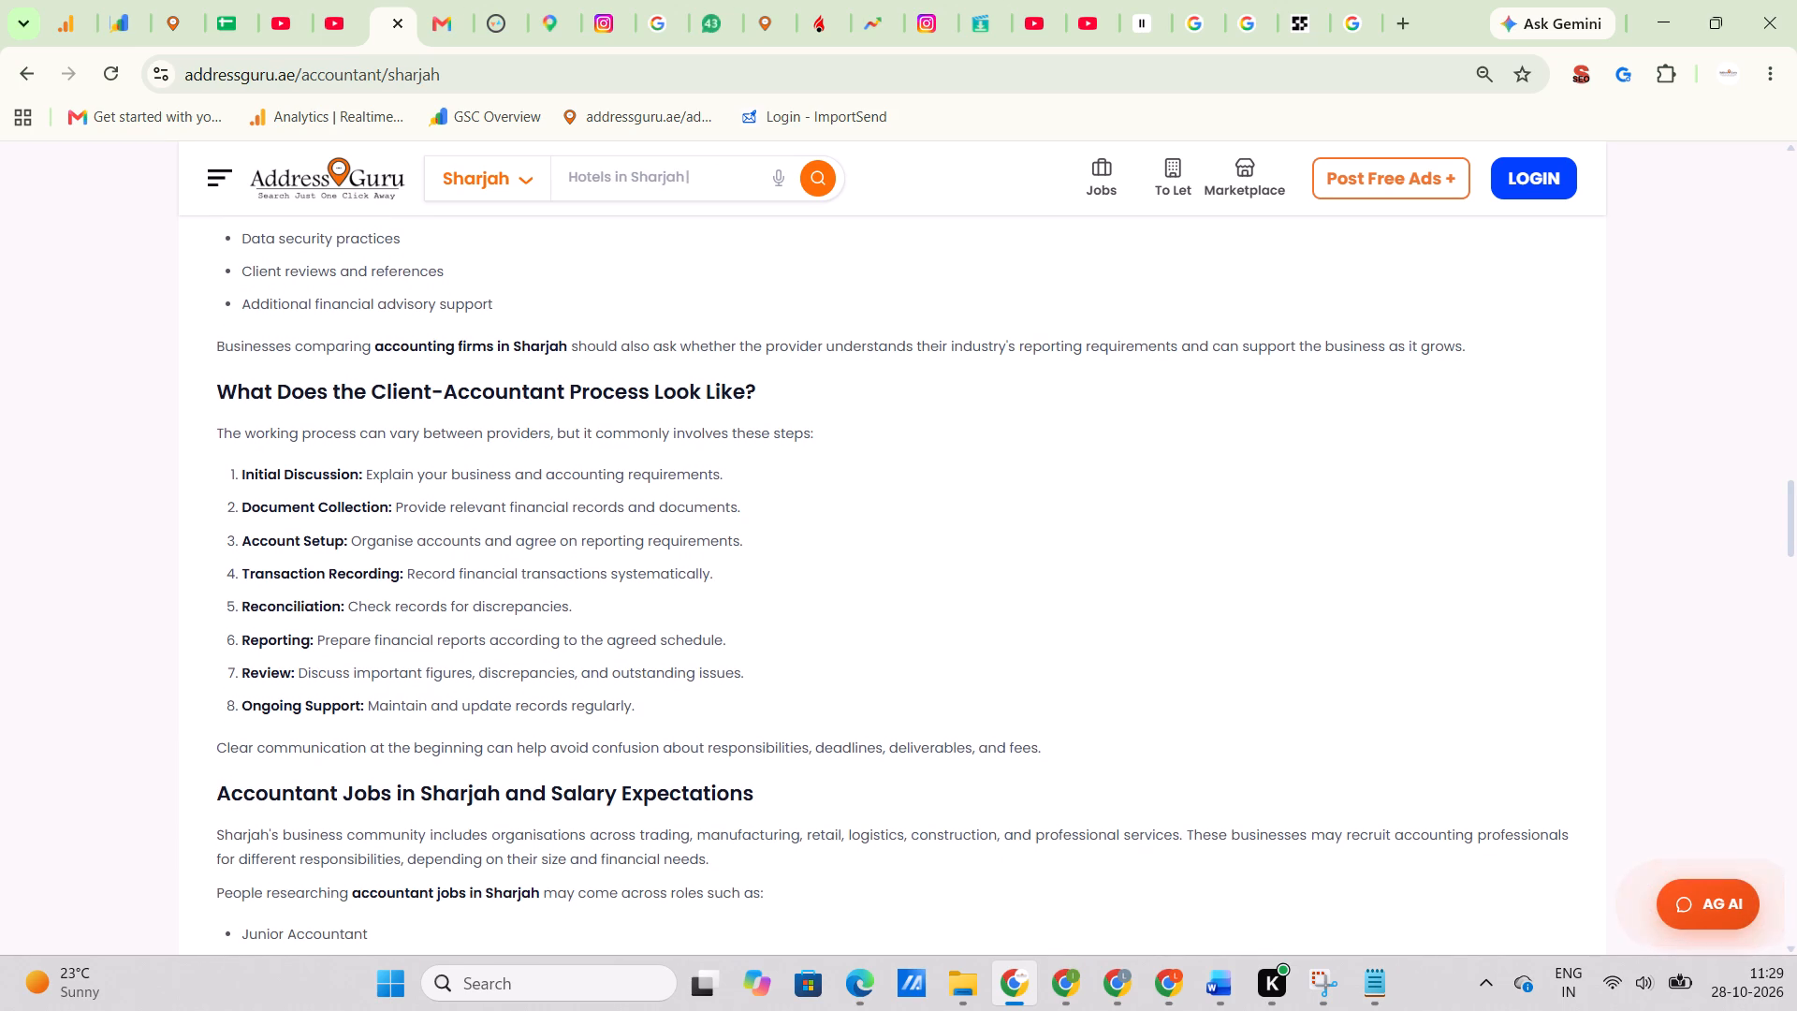
scroll(518, 434, "down", 1)
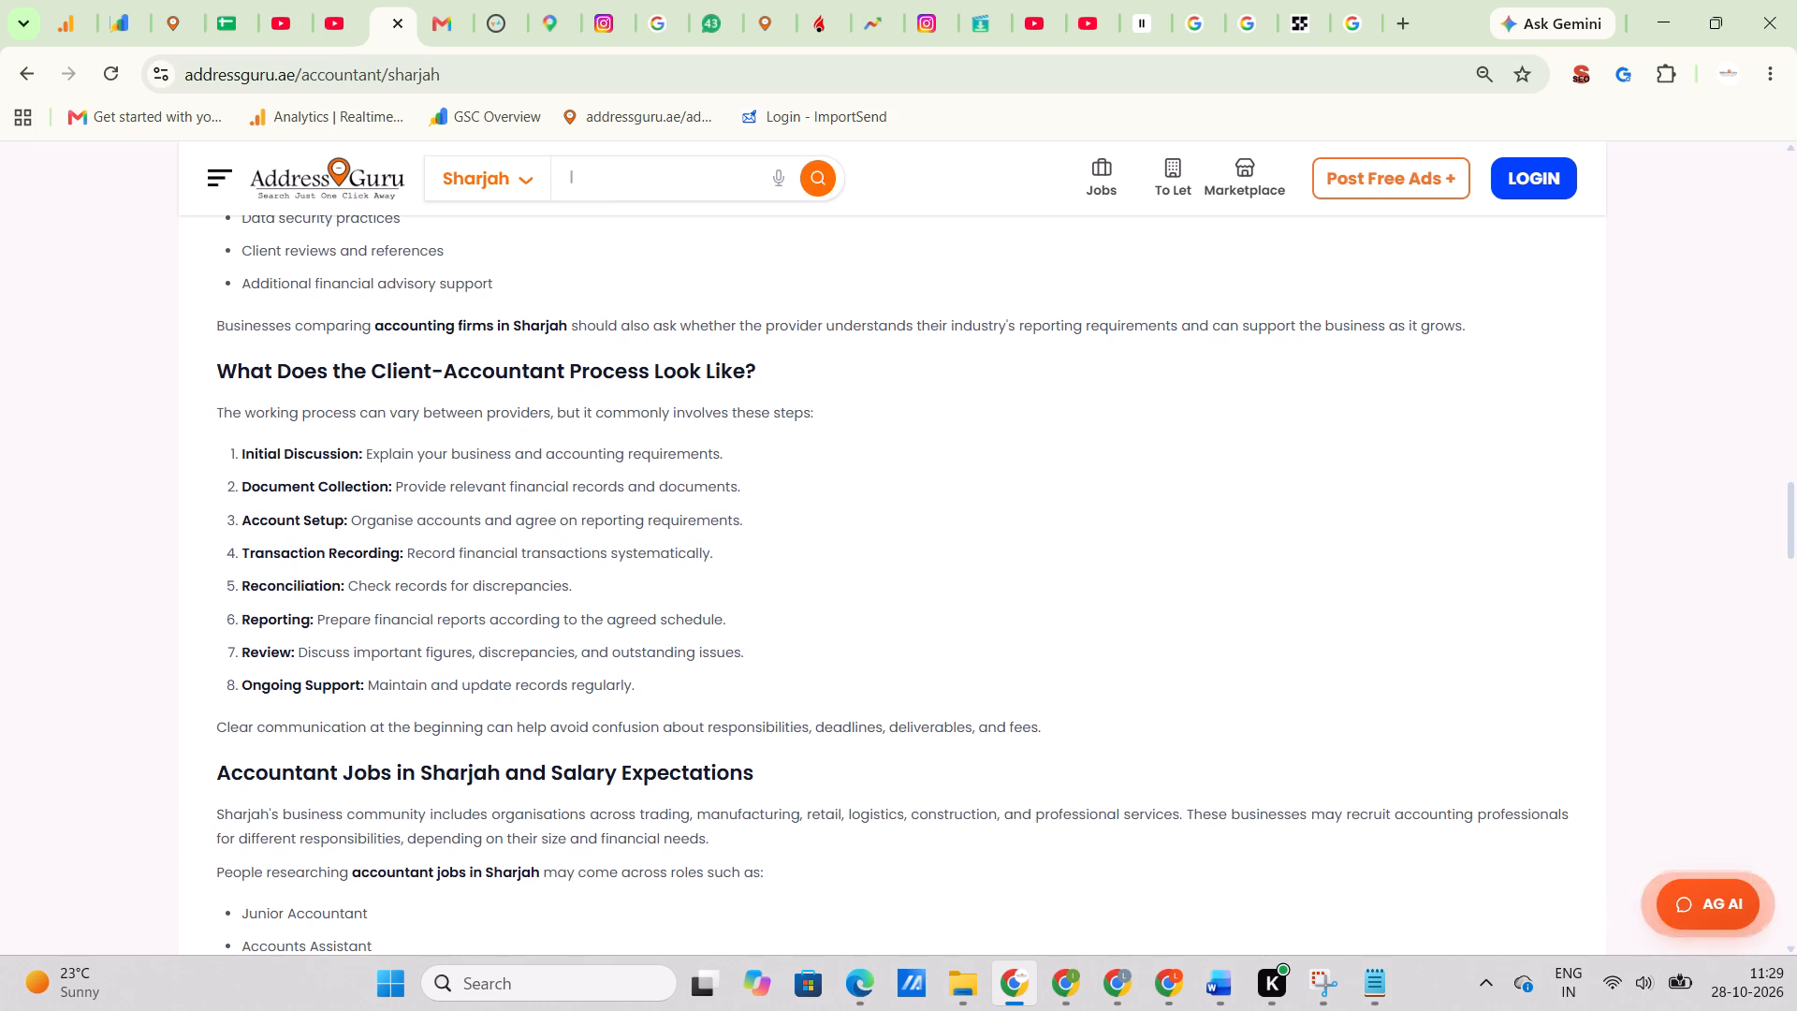
scroll(574, 330, "down", 1)
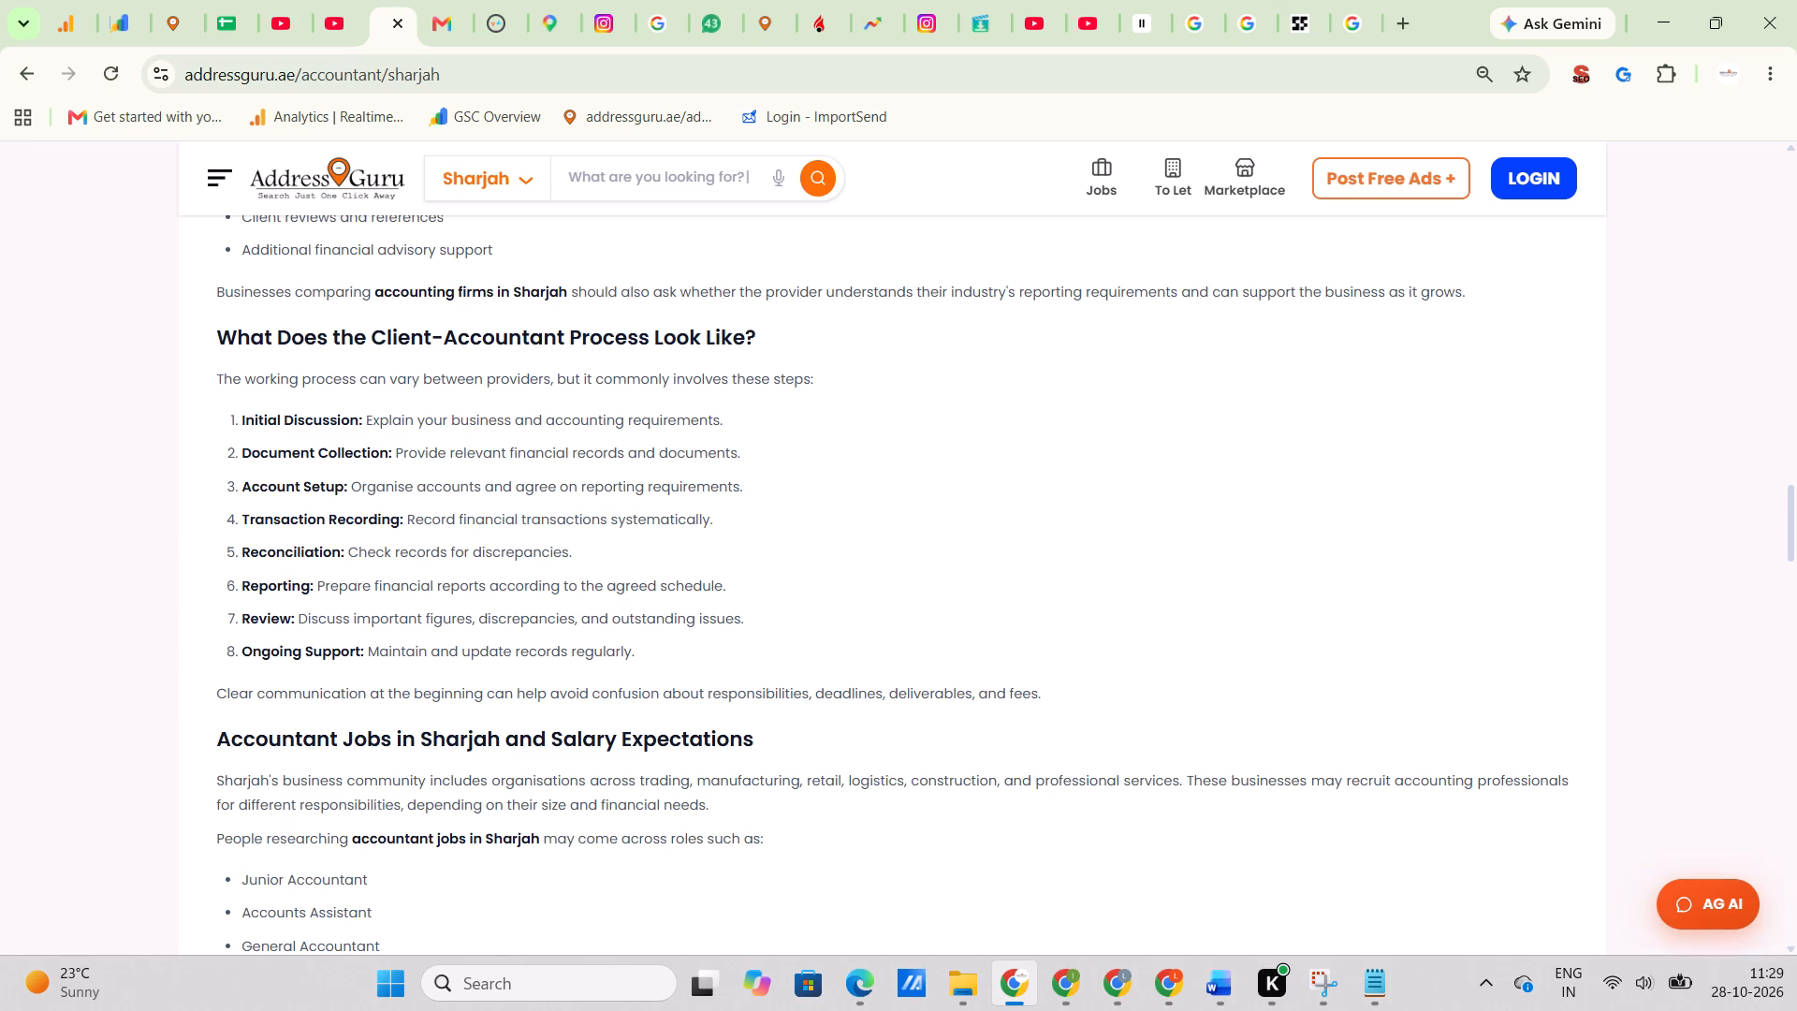
scroll(574, 330, "down", 2)
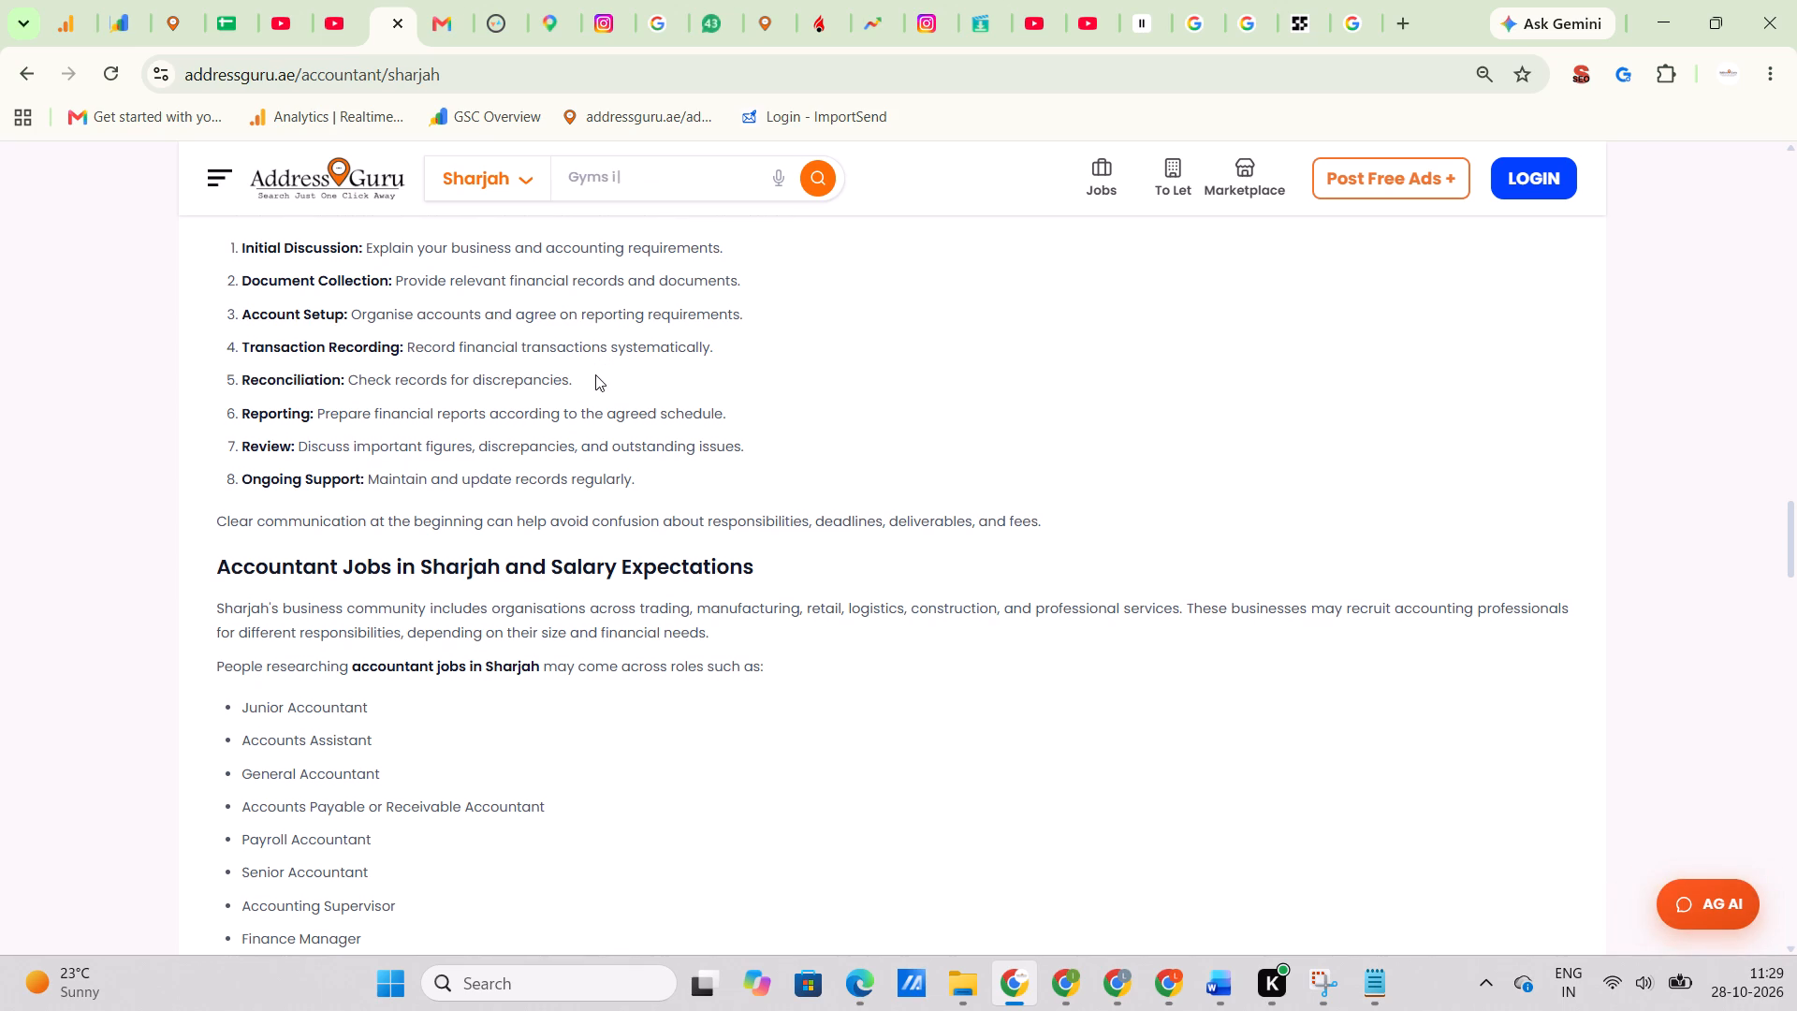
scroll(605, 515, "down", 1)
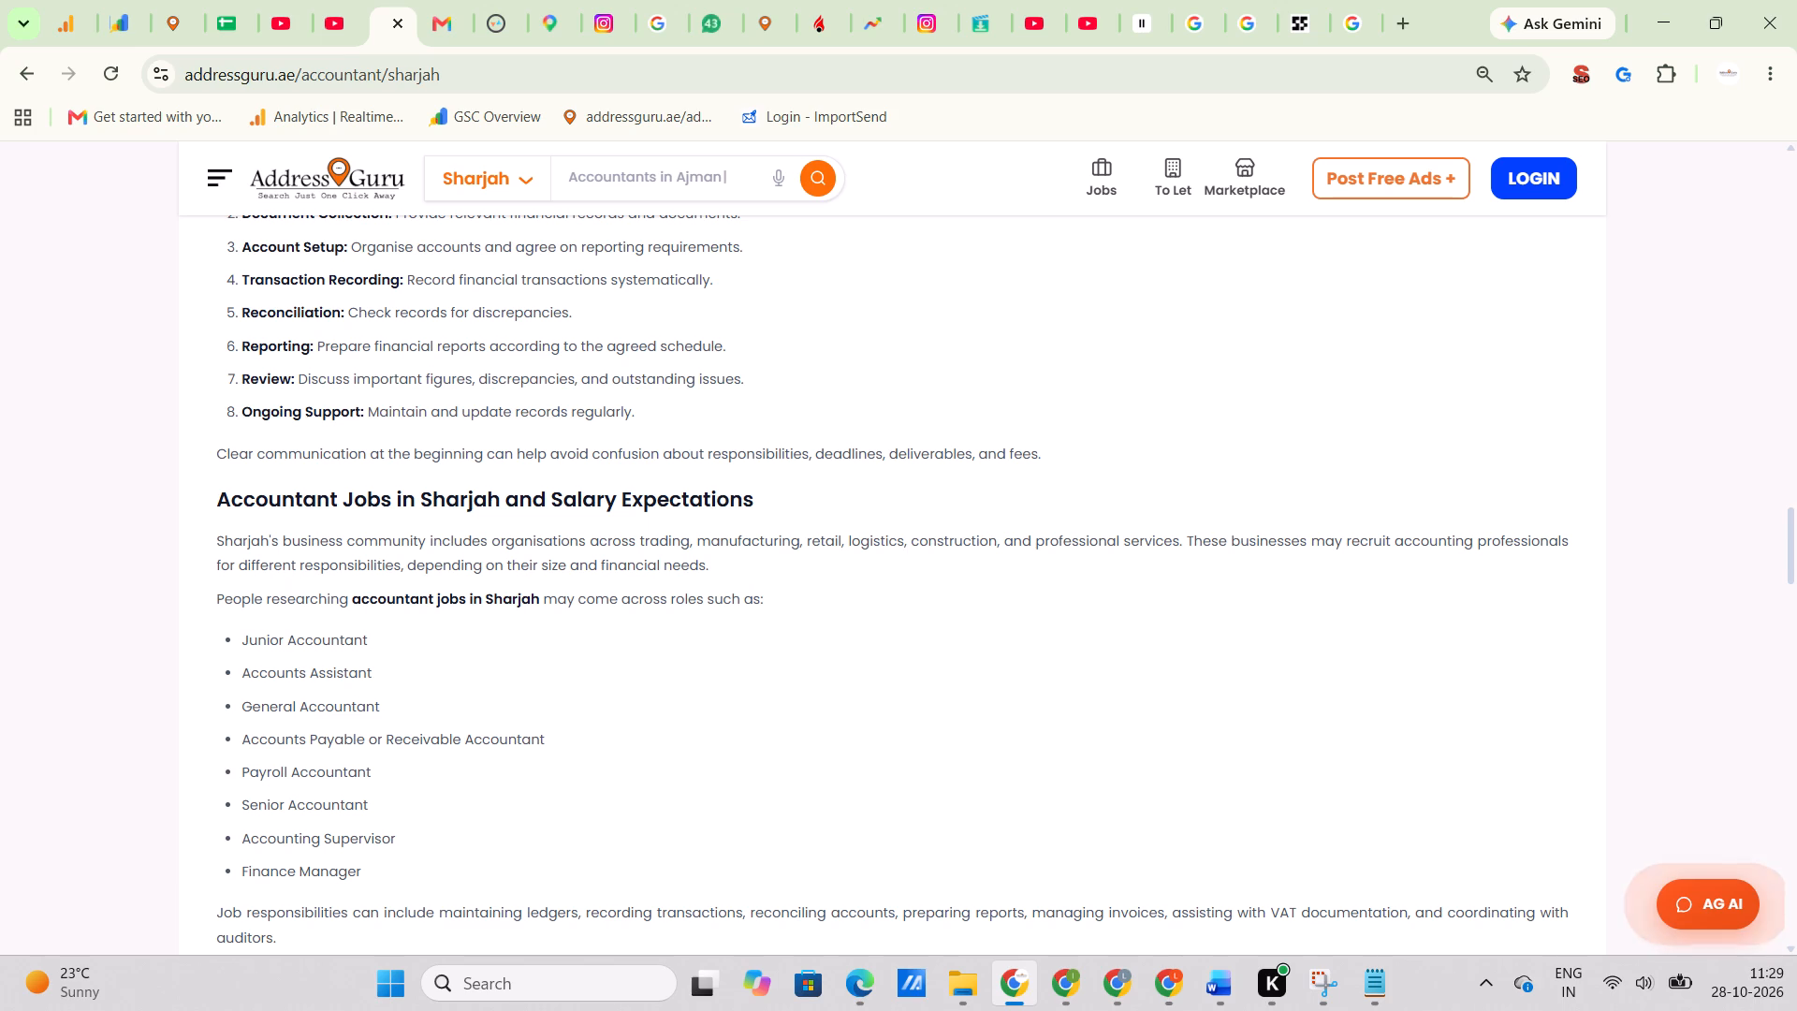
Read the sections on accountant jobs in Sharjah and what influences accountant salary there.
scroll(628, 505, "down", 4)
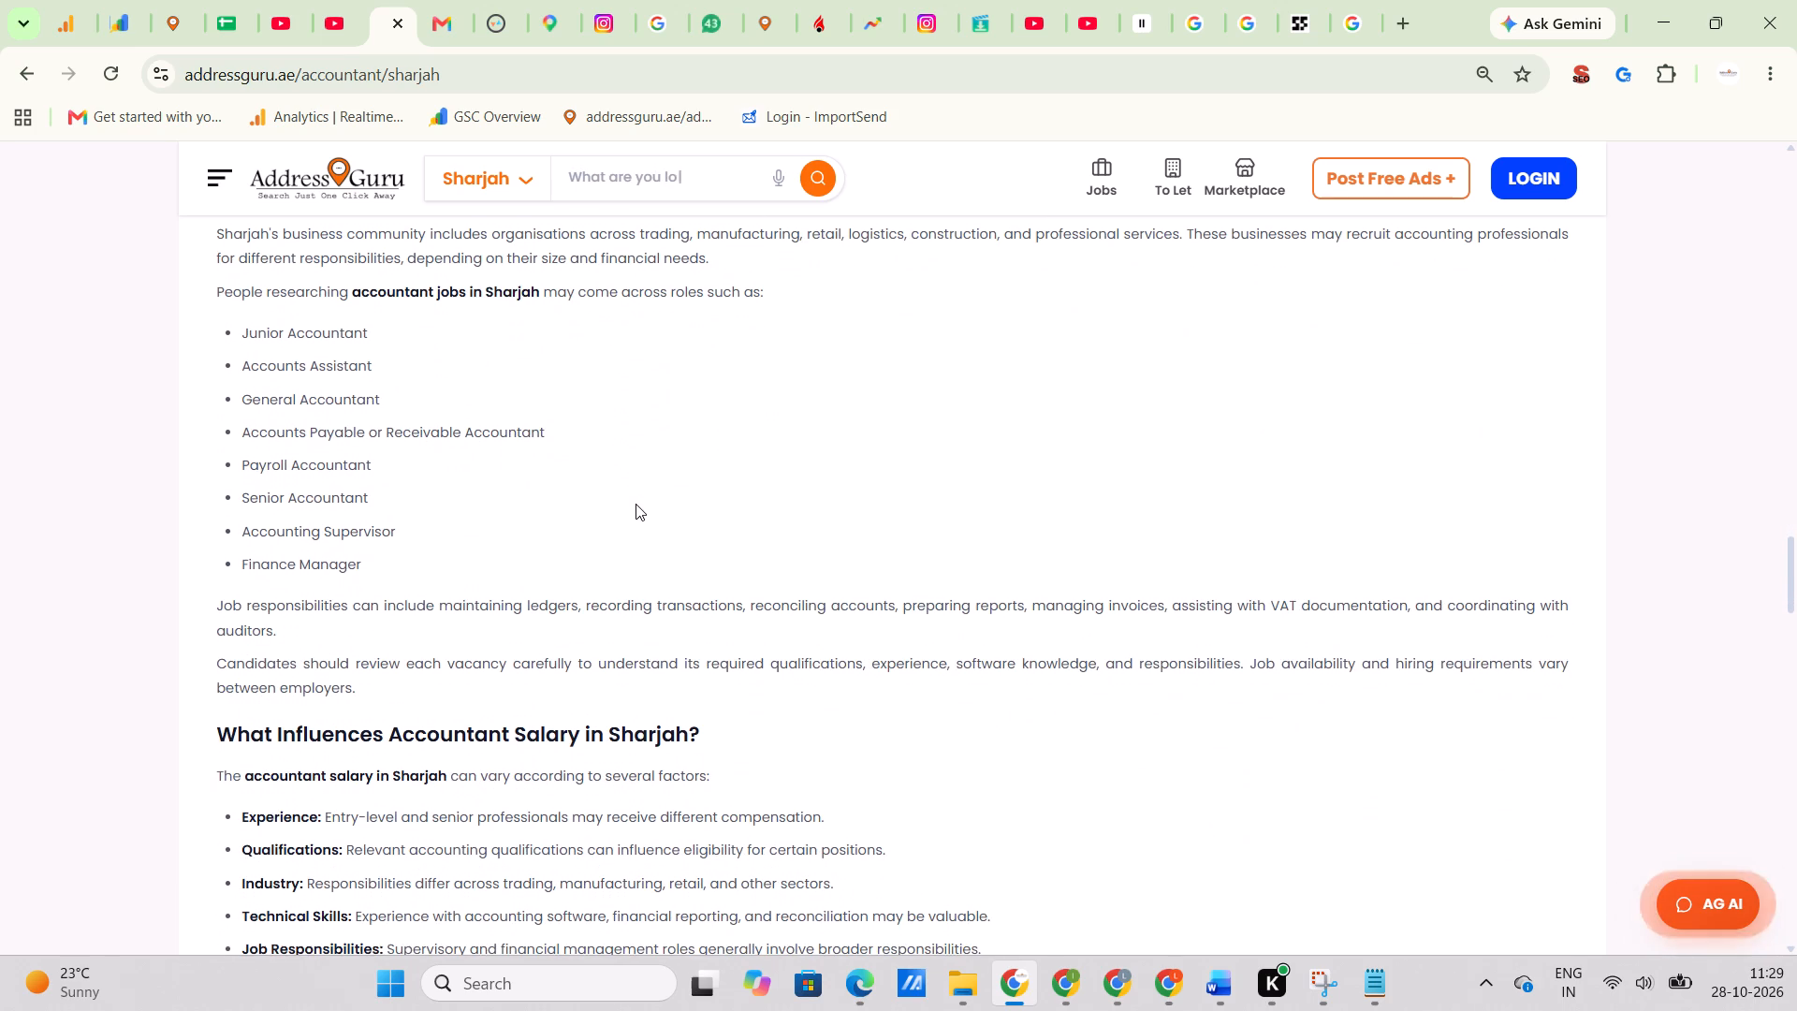
scroll(636, 504, "down", 1)
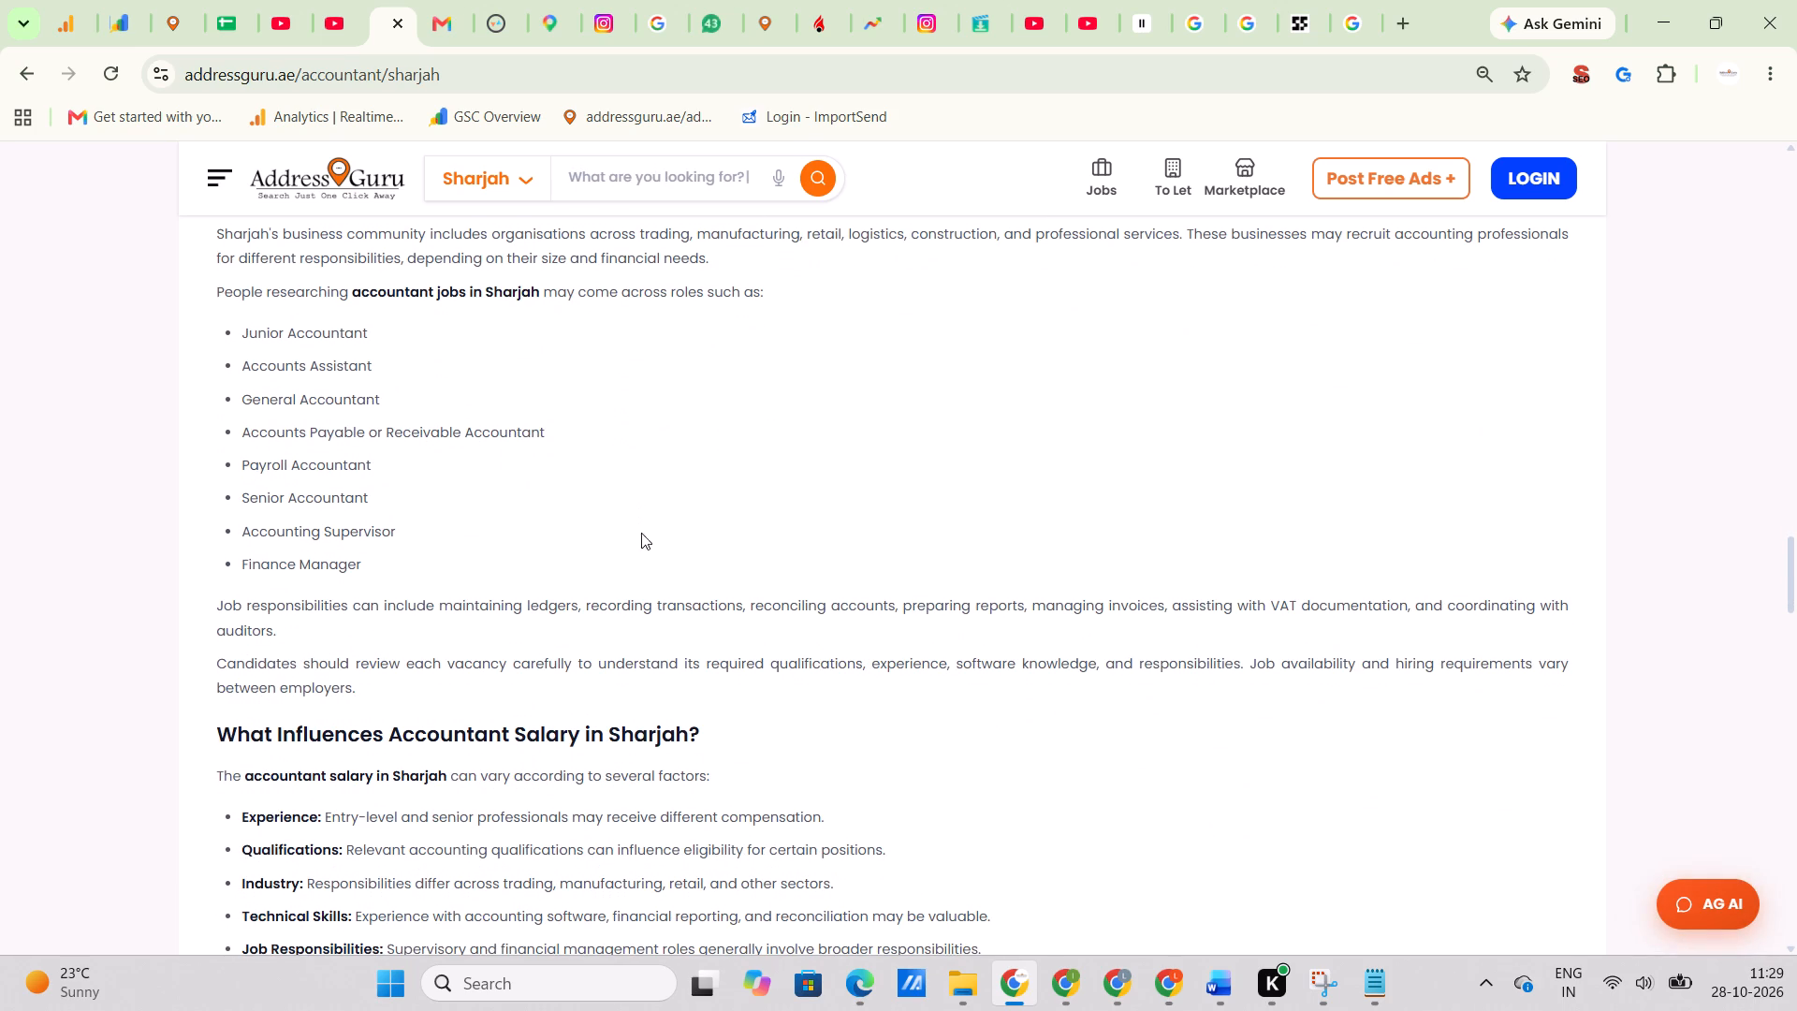
scroll(648, 604, "down", 1)
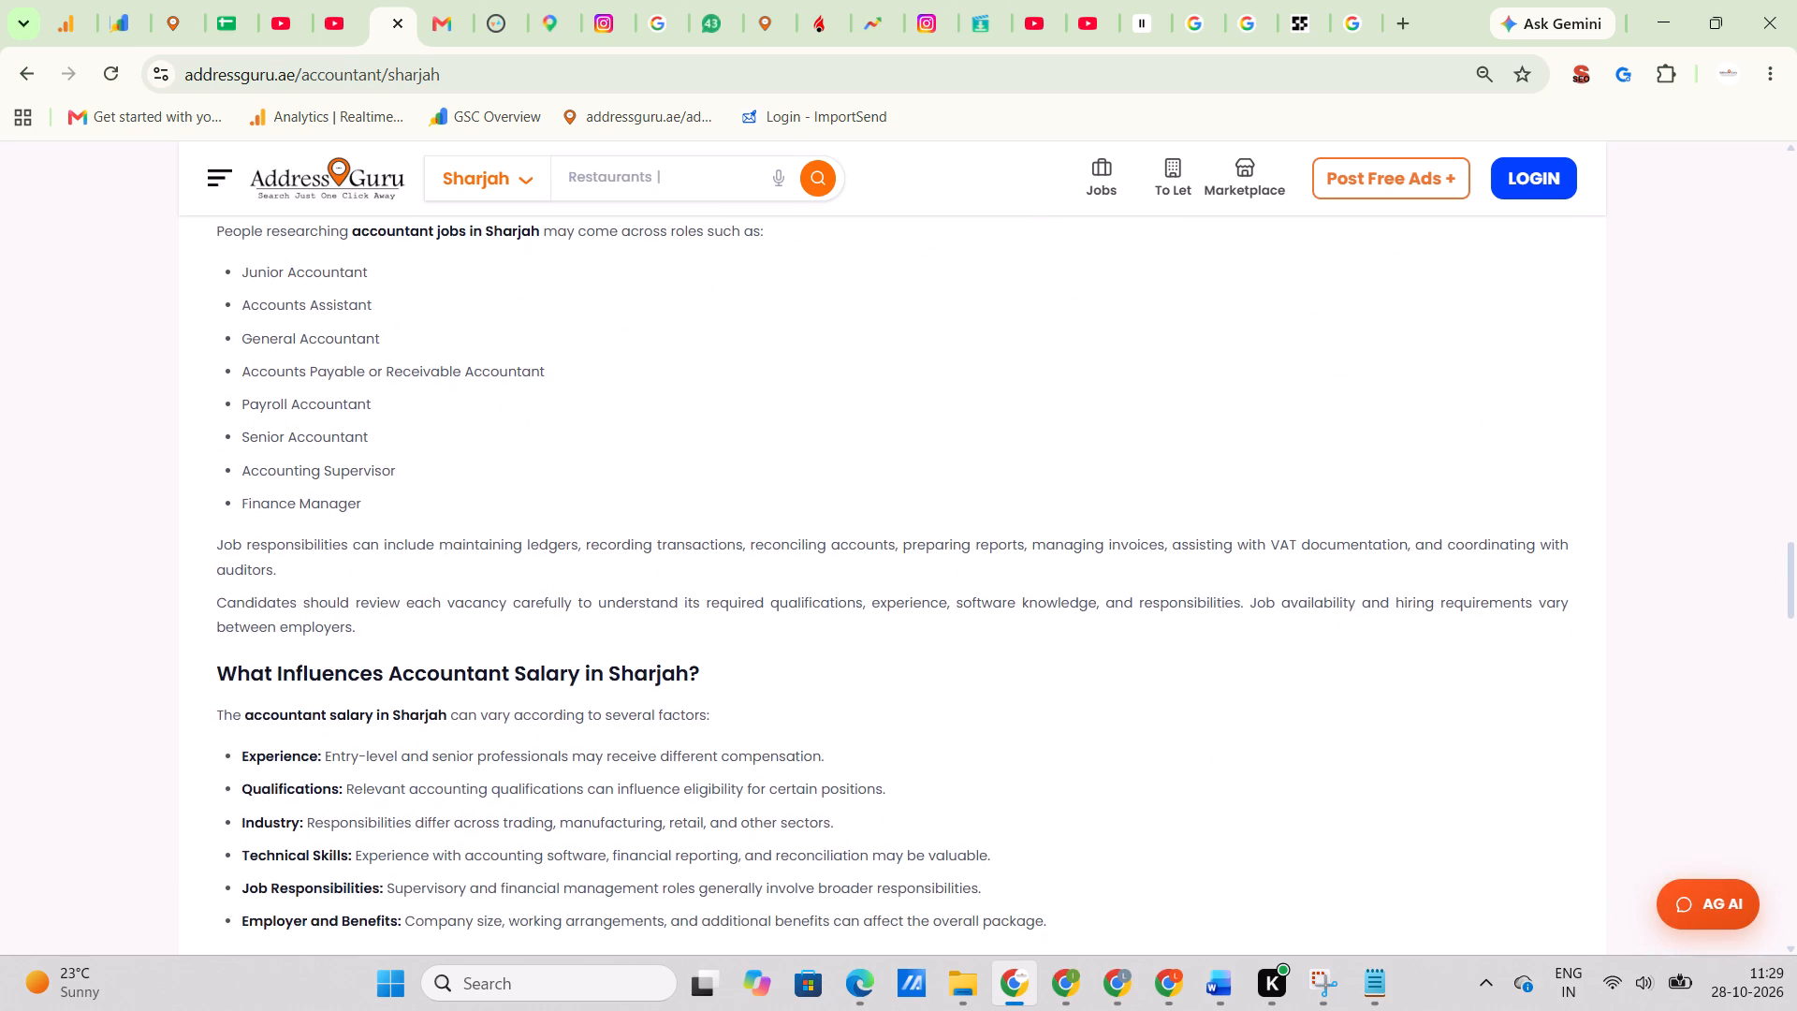
scroll(648, 604, "down", 1)
scroll(442, 595, "down", 1)
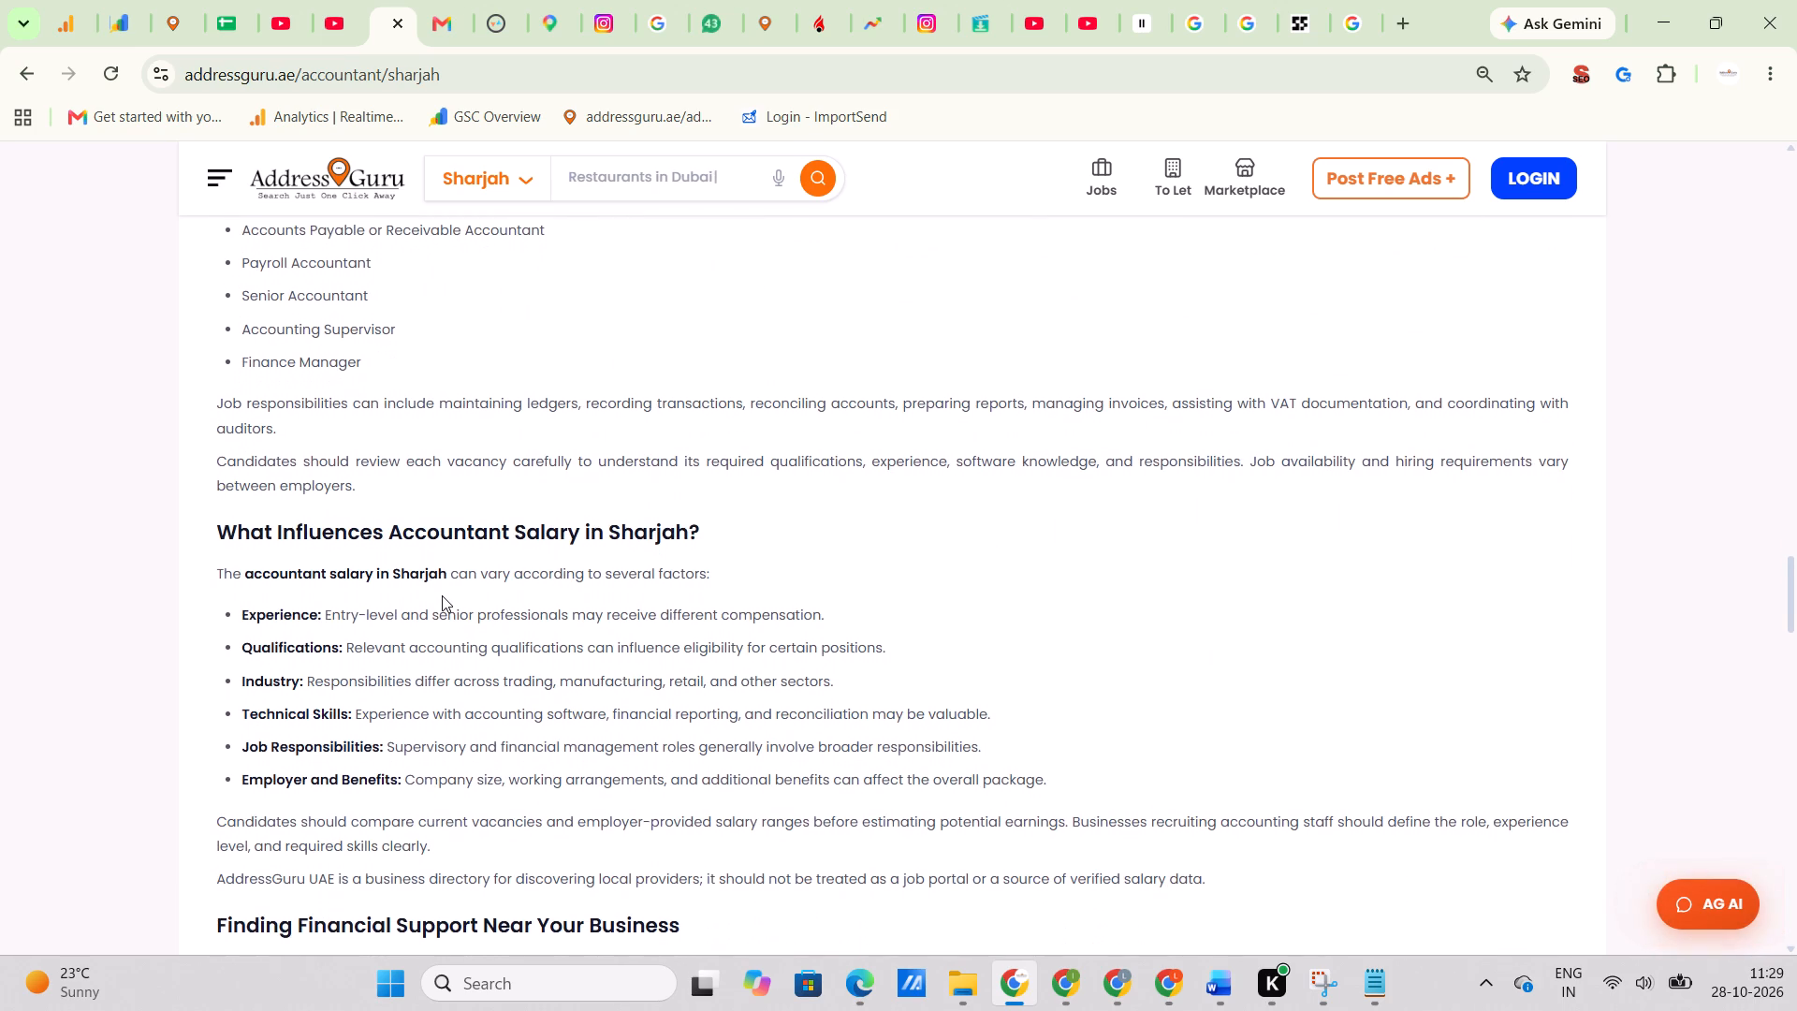
scroll(442, 595, "down", 2)
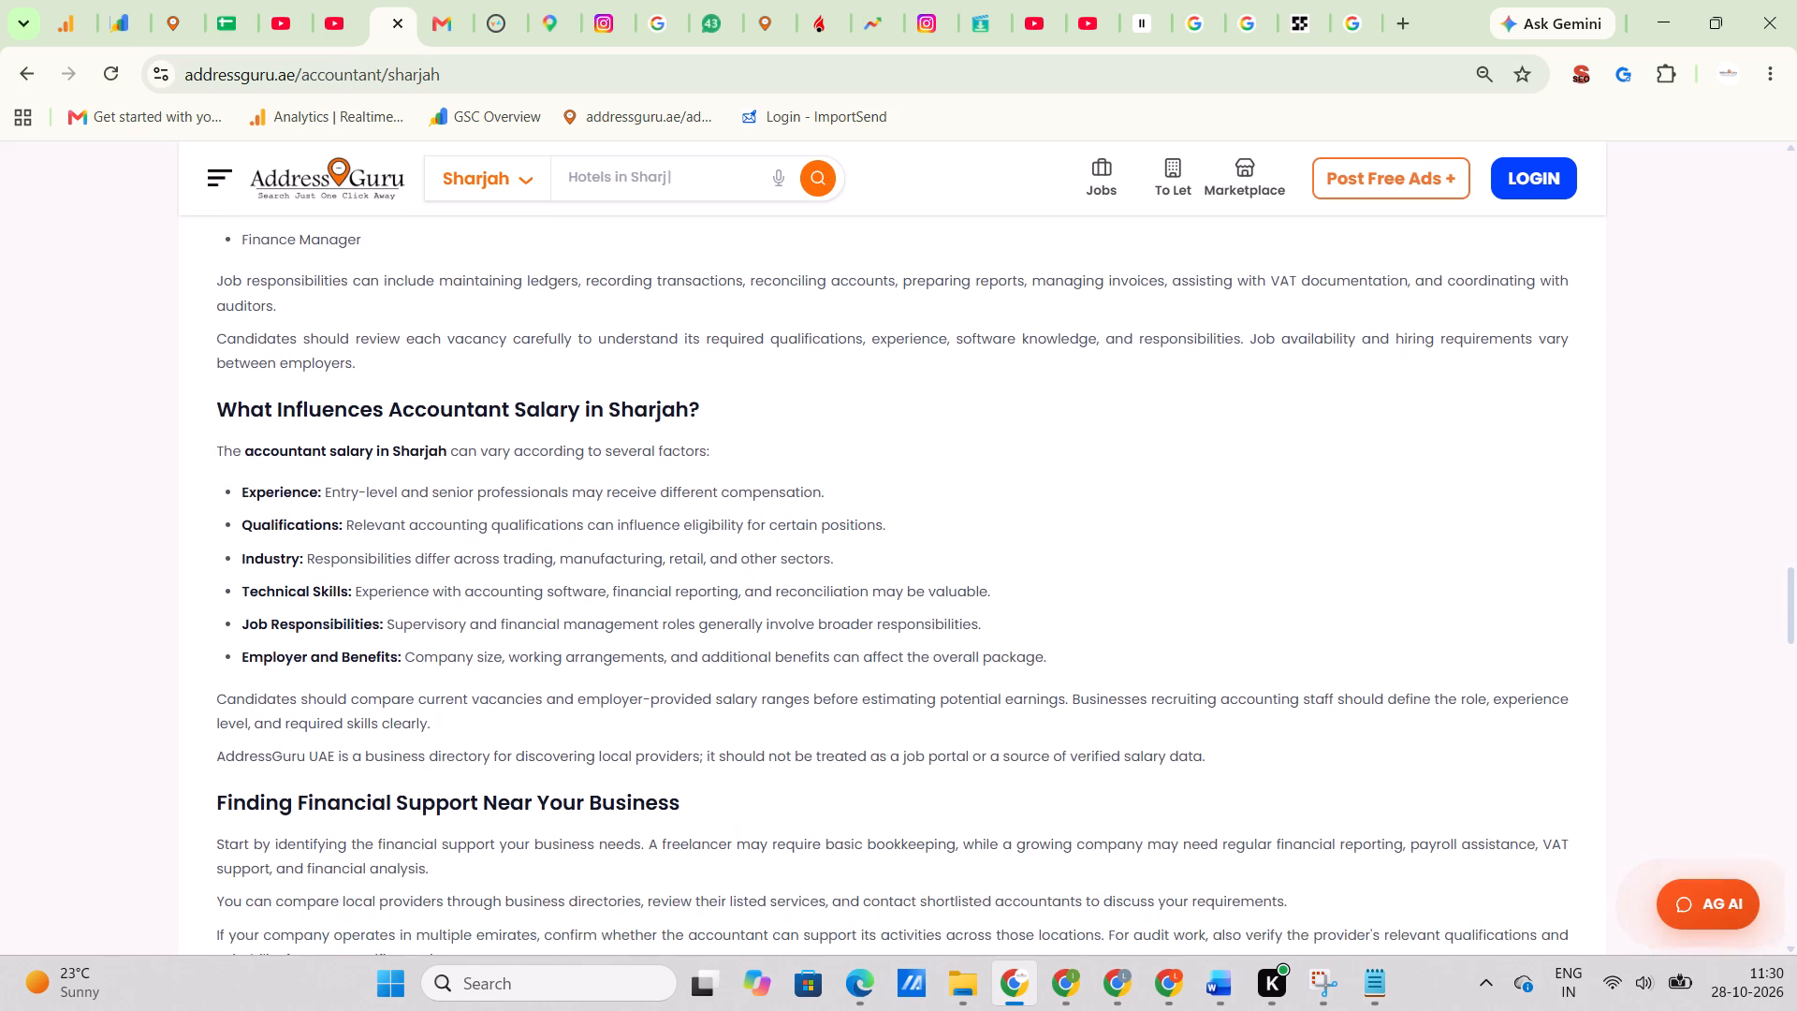